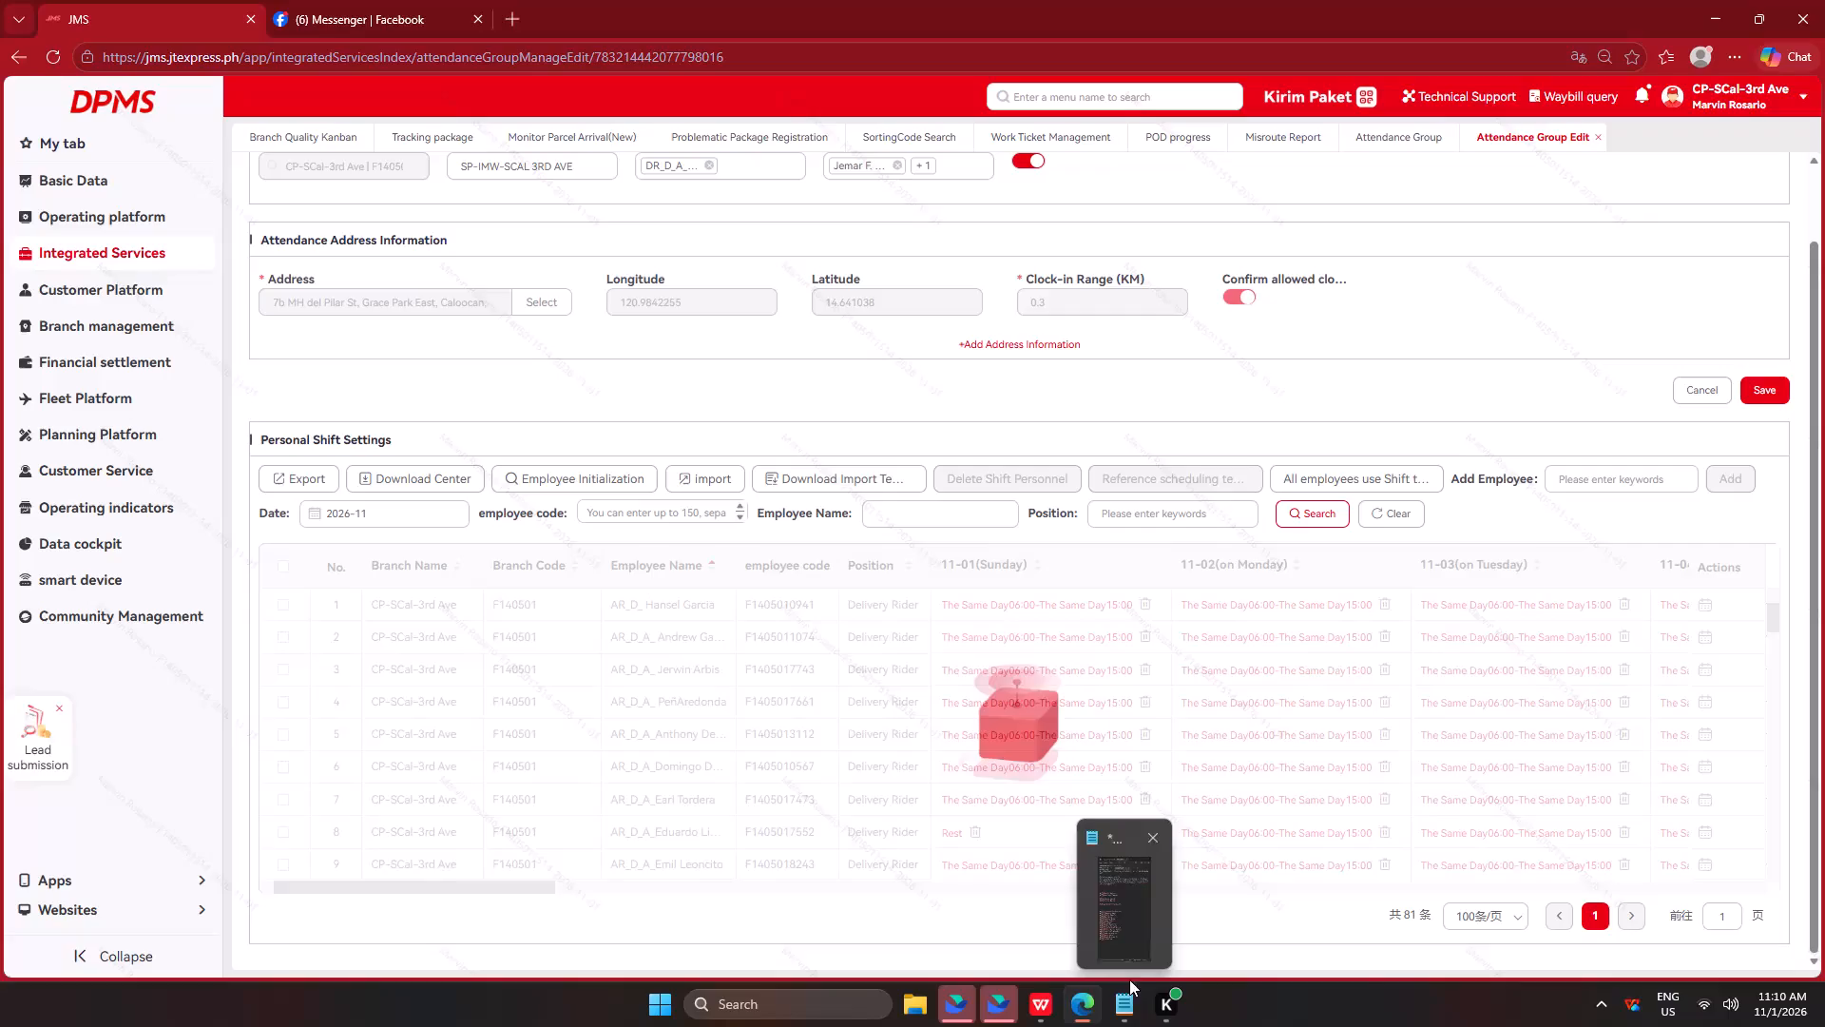
In Notepad, move the separately listed Eduardo entry to the line directly above the Valentin entry in the lower rider list.
left_click(1124, 1016)
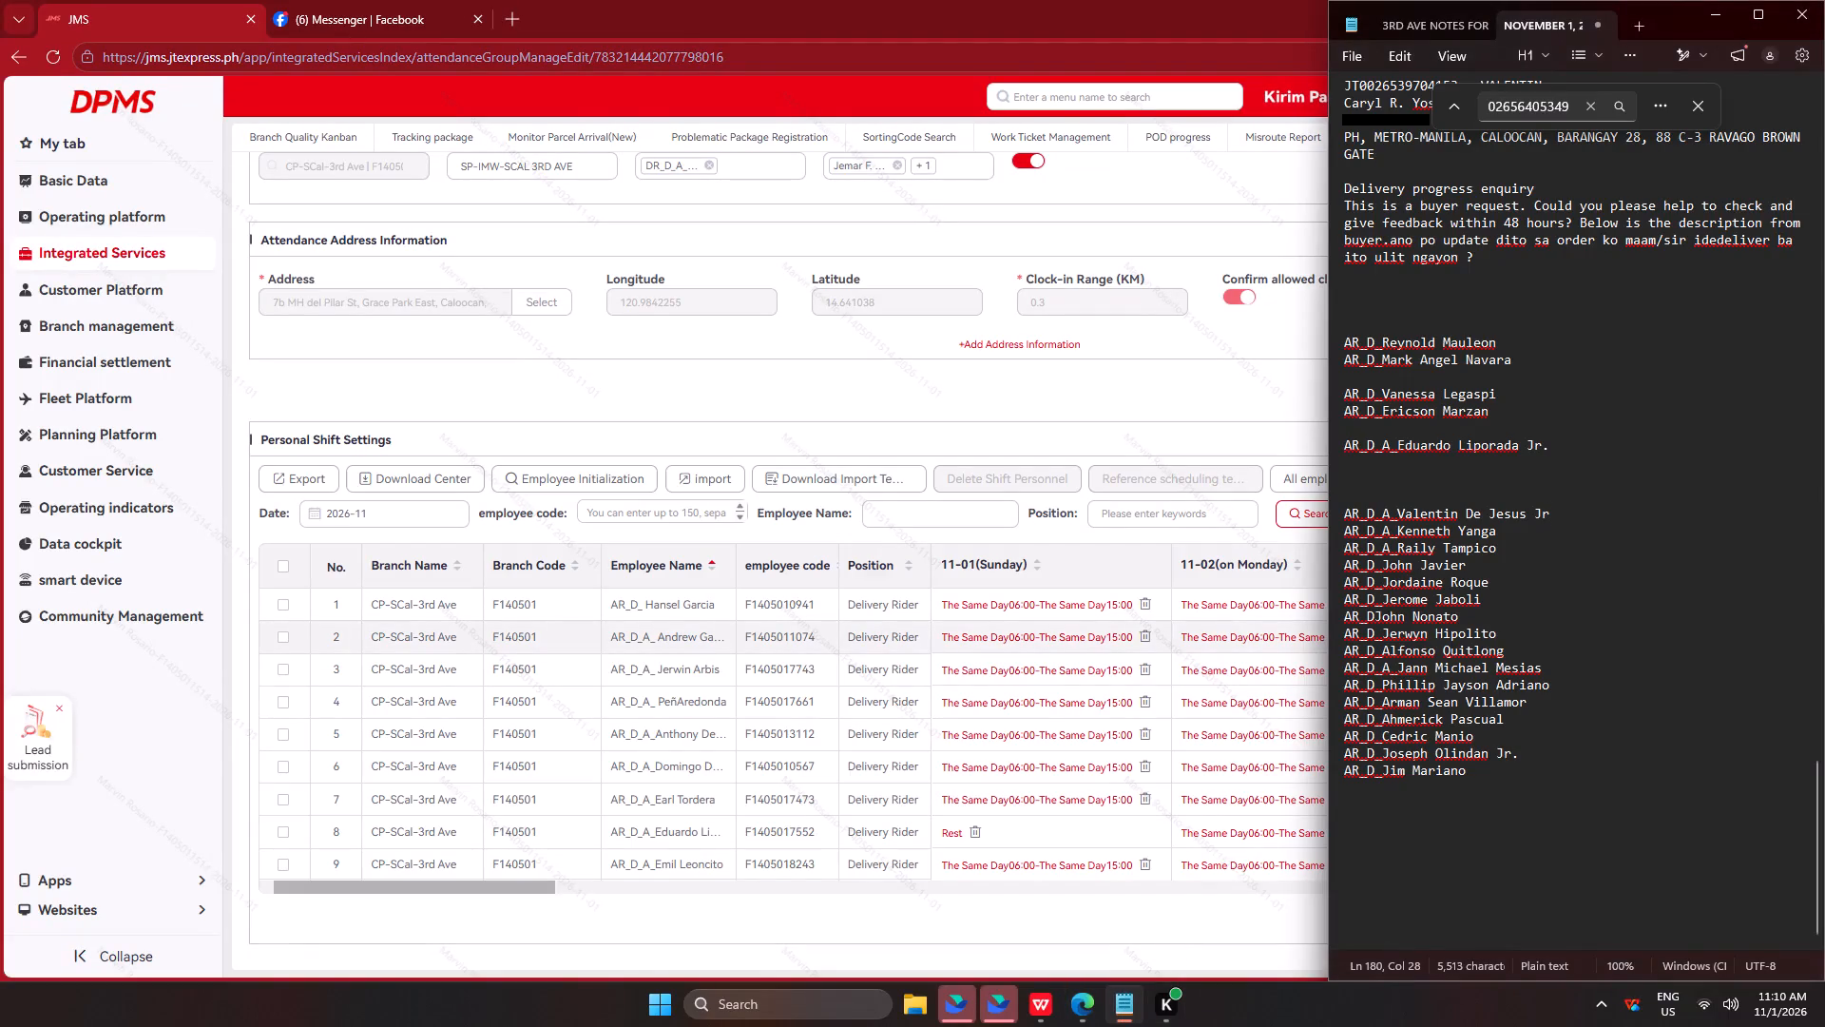
left_click_drag(1560, 433, 1533, 448)
left_click(1533, 448, "ctrl")
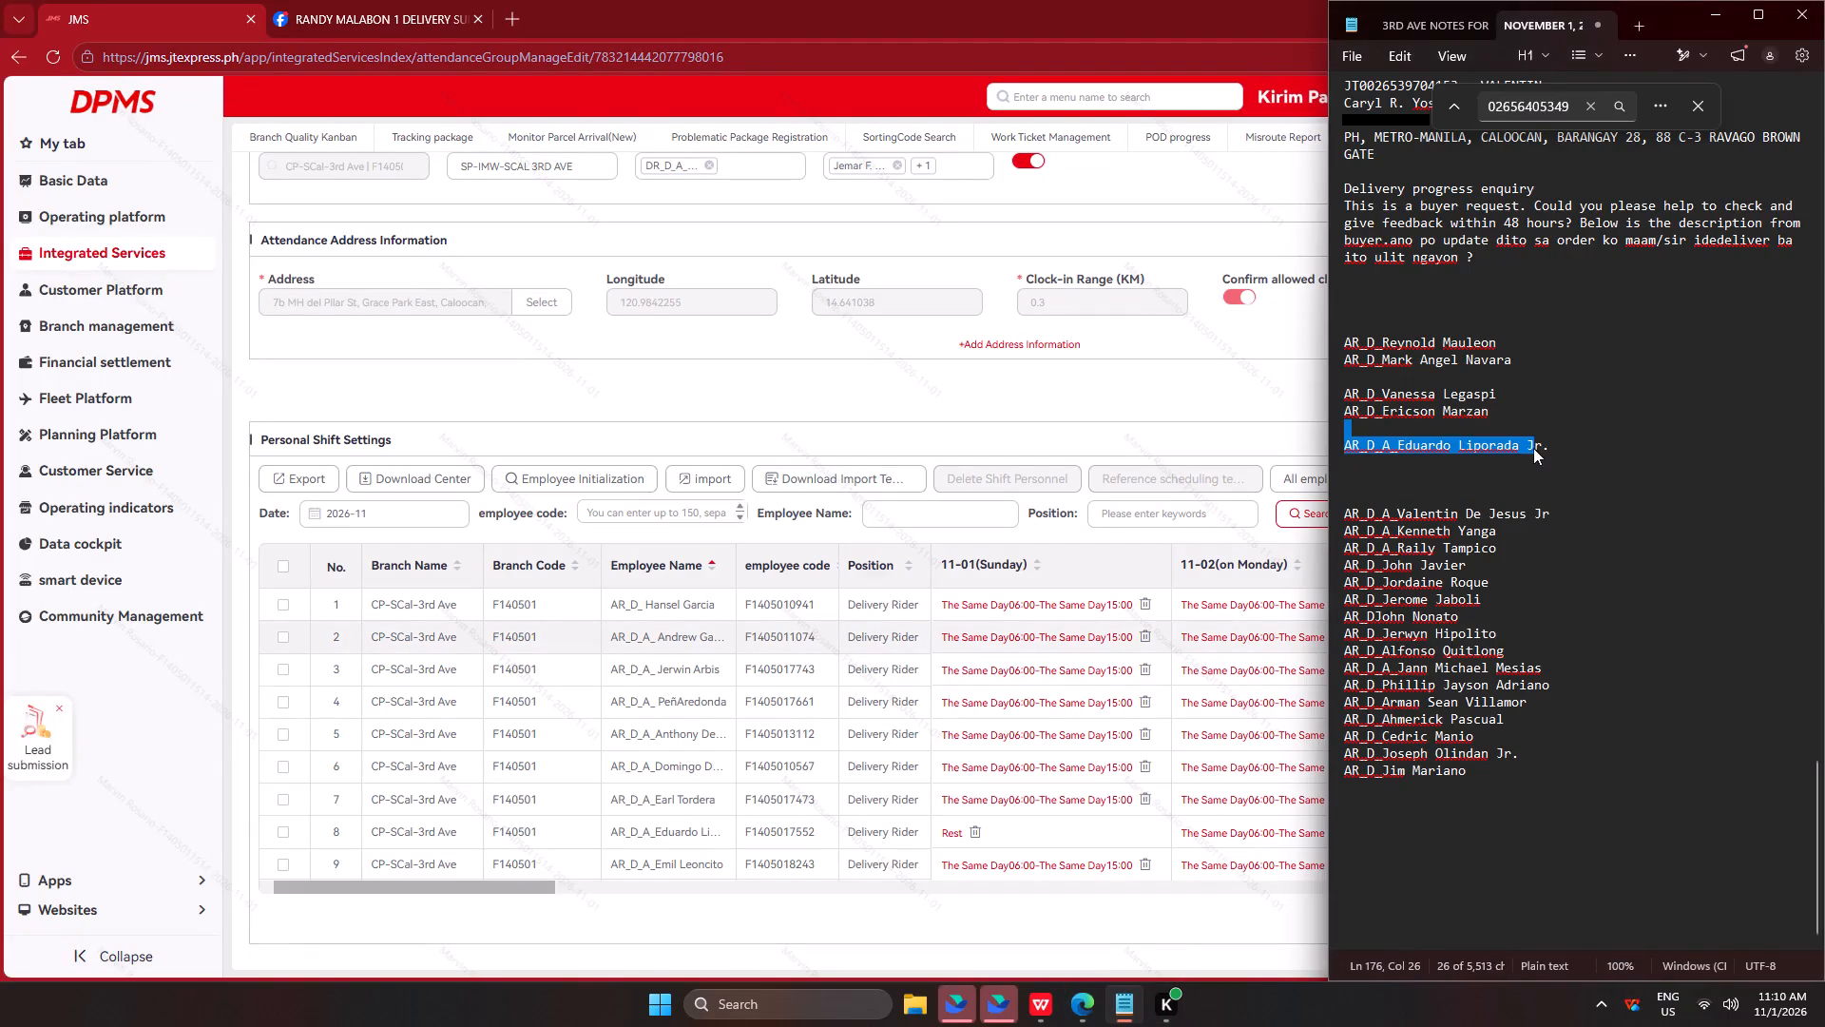
left_click_drag(1552, 448, 1326, 449)
key("ctrl+x")
left_click(1358, 501)
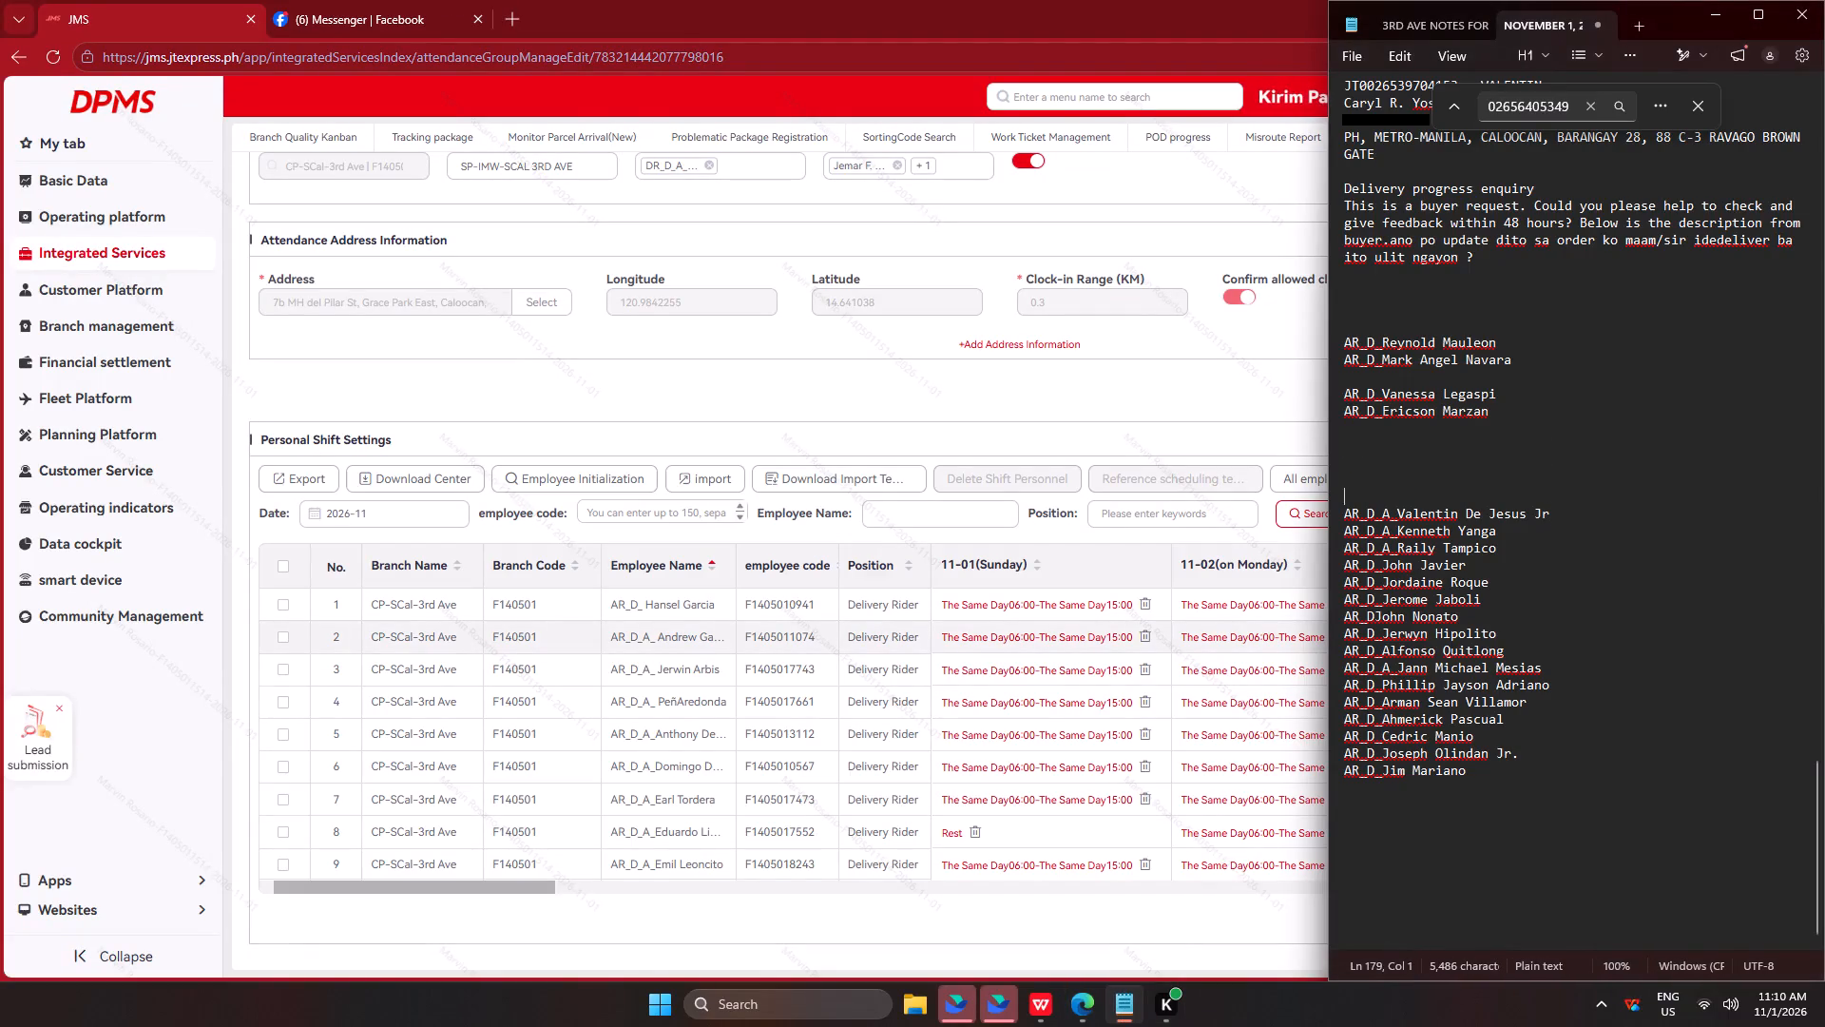
key("ctrl+v")
Switch to the attendance group page in Edge and review the employees' 11-01 (Sunday) shifts under Personal Shift Settings.
scroll(801, 785, "up", 1)
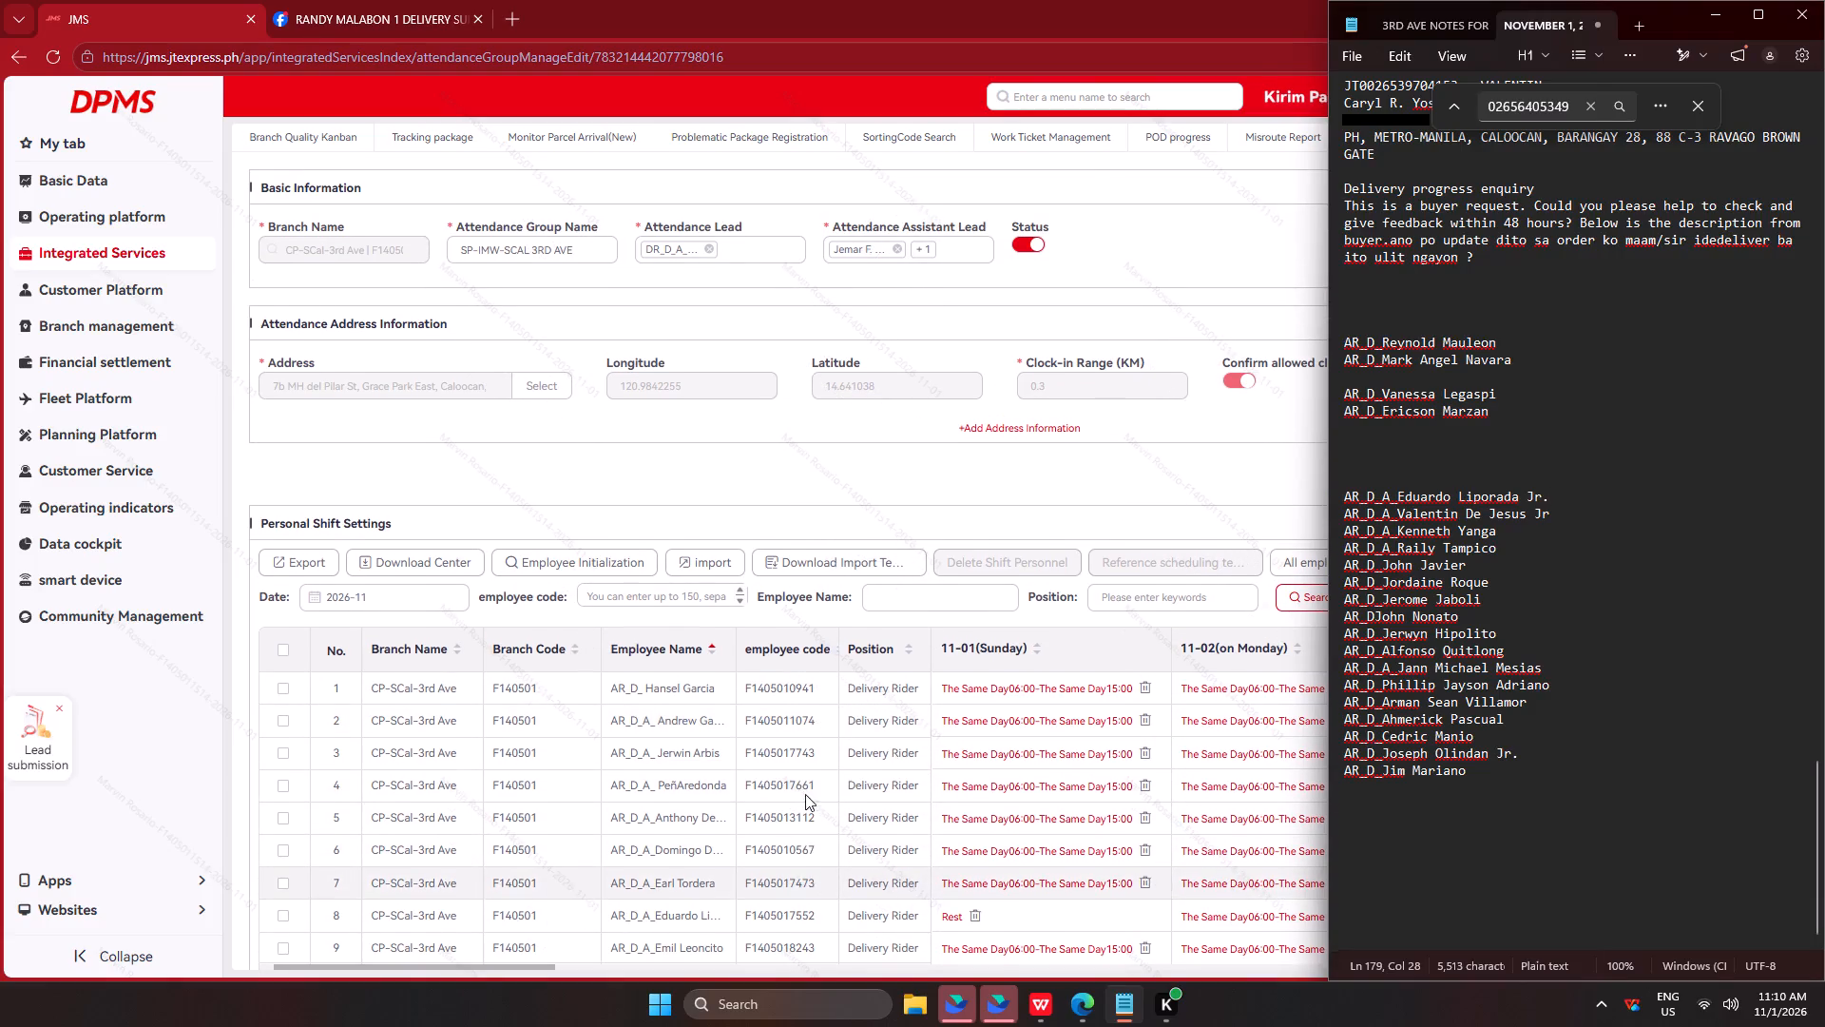
key("alt+Tab")
scroll(812, 802, "down", 4)
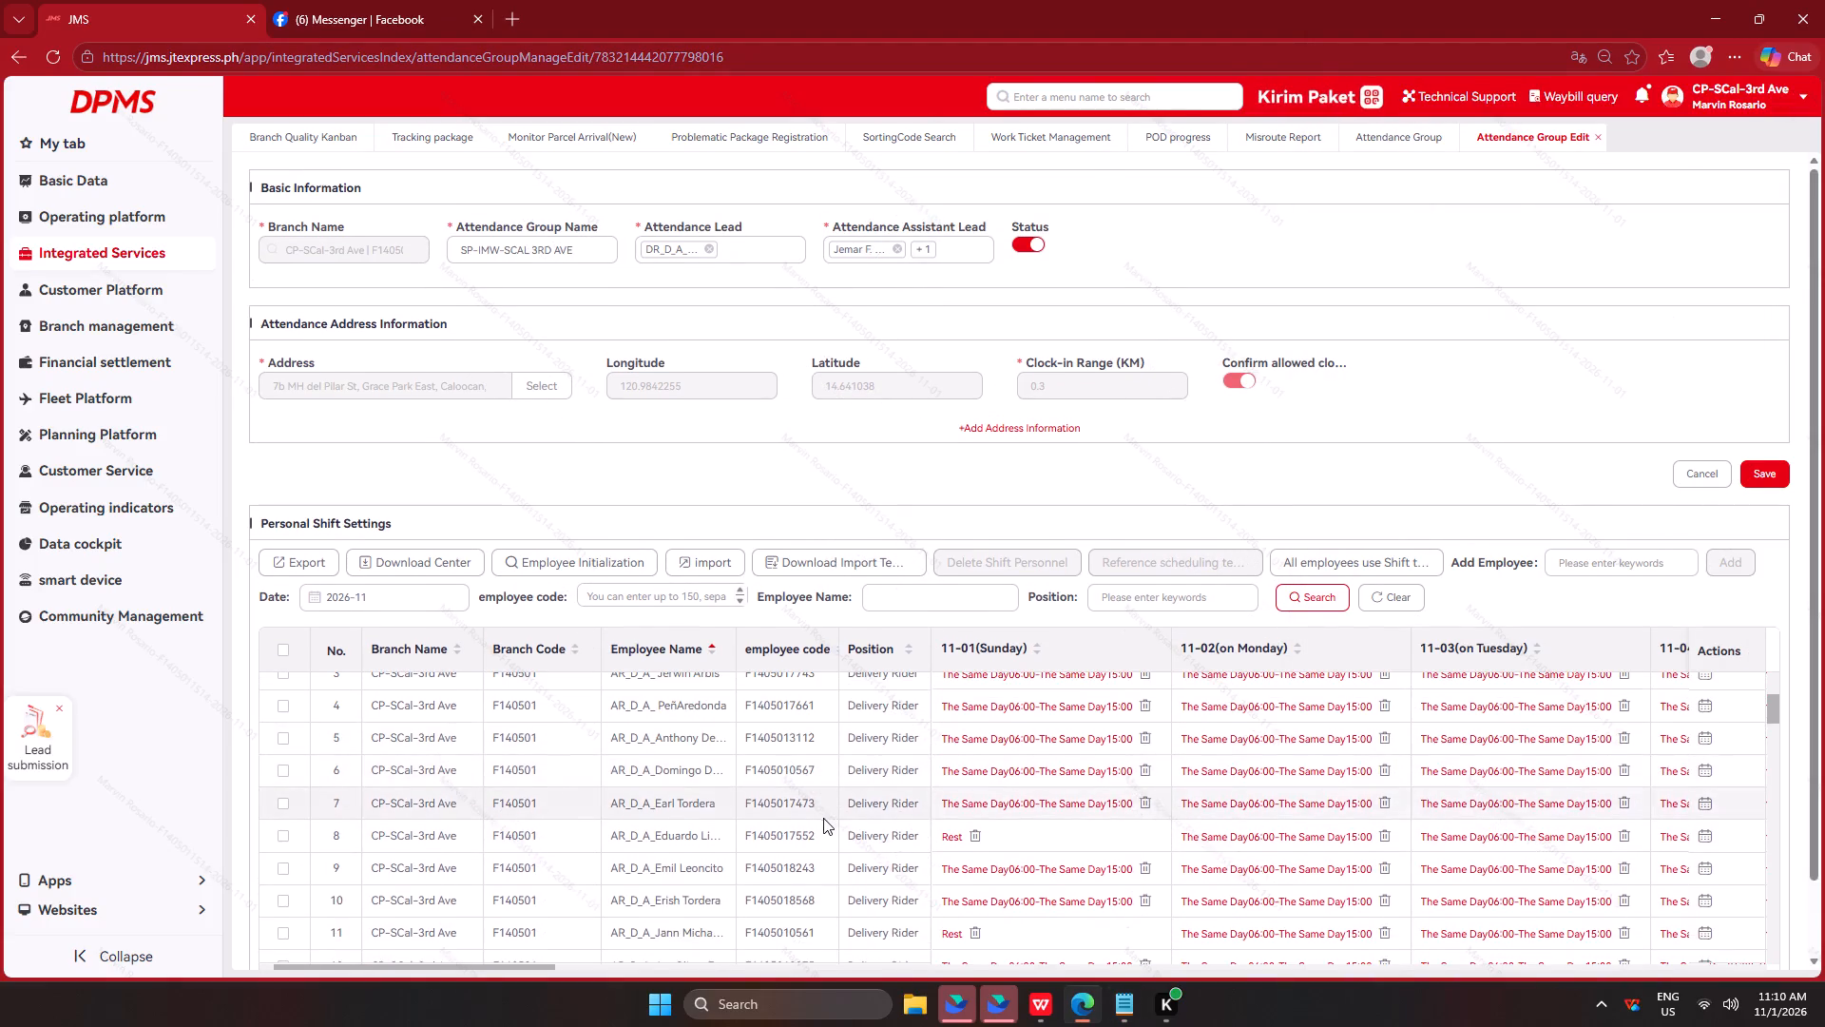
scroll(1296, 470, "down", 3)
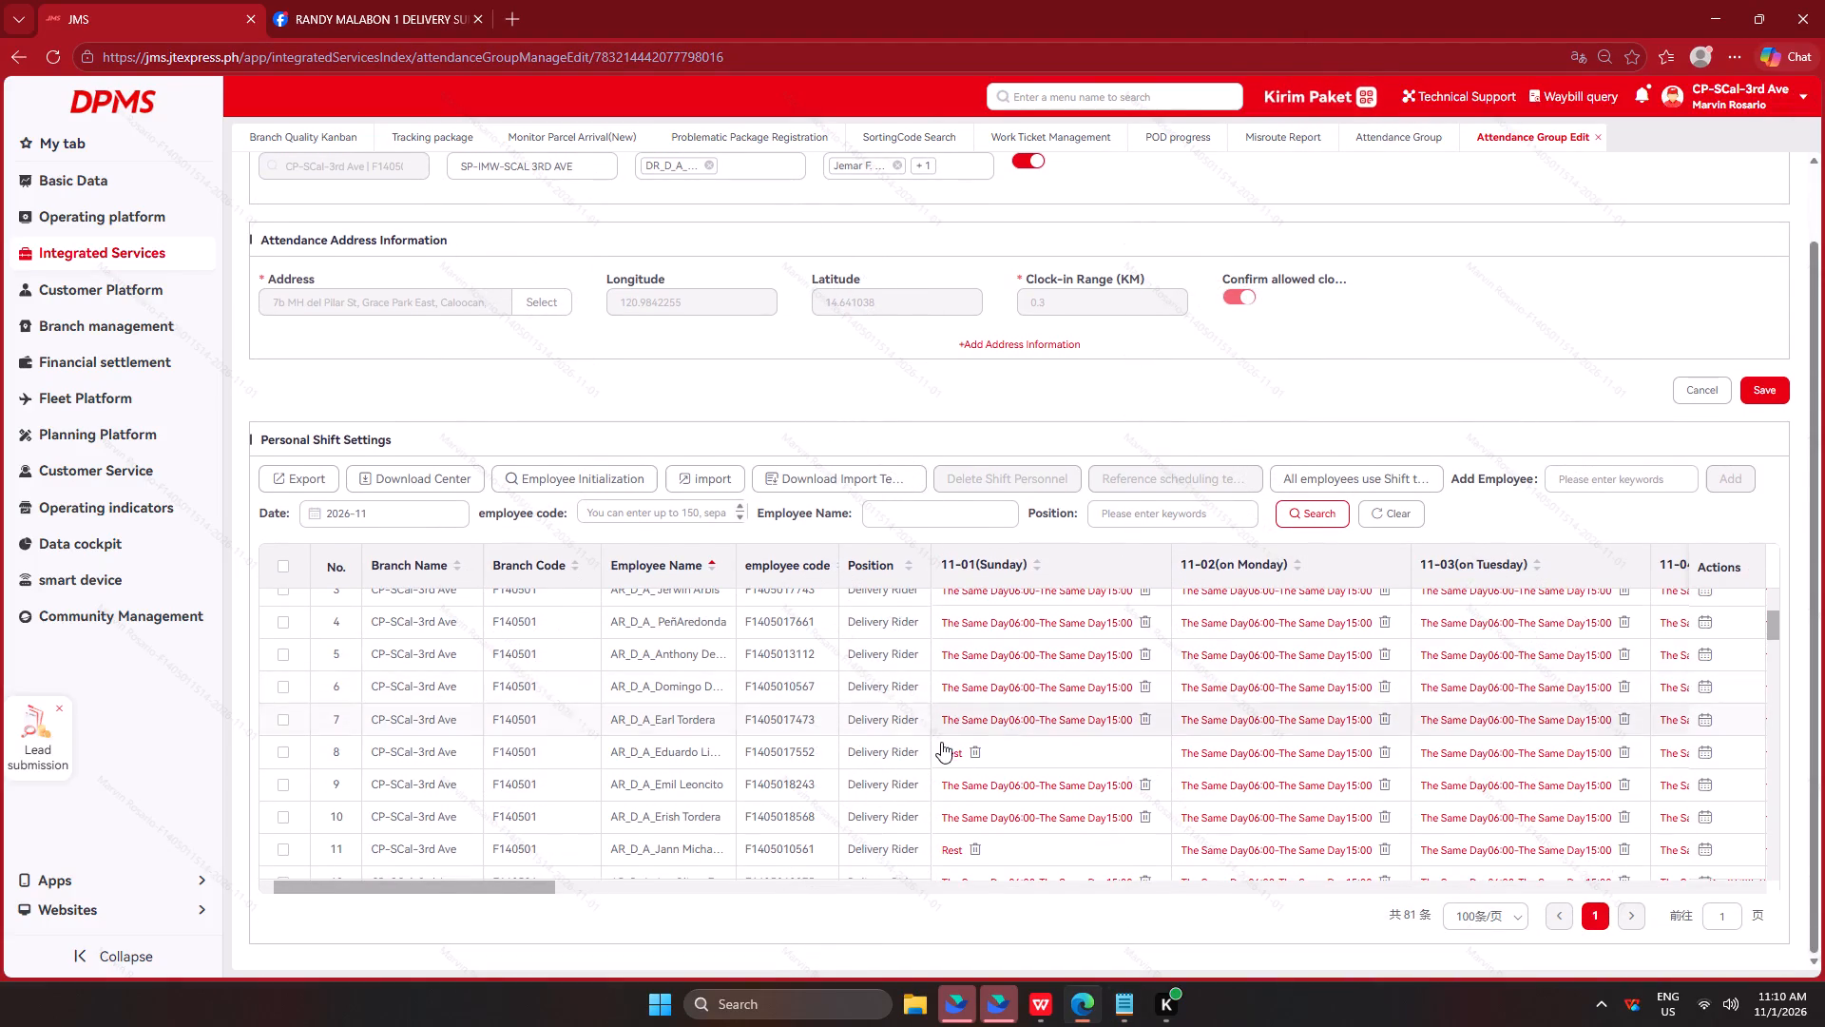
scroll(928, 738, "down", 3)
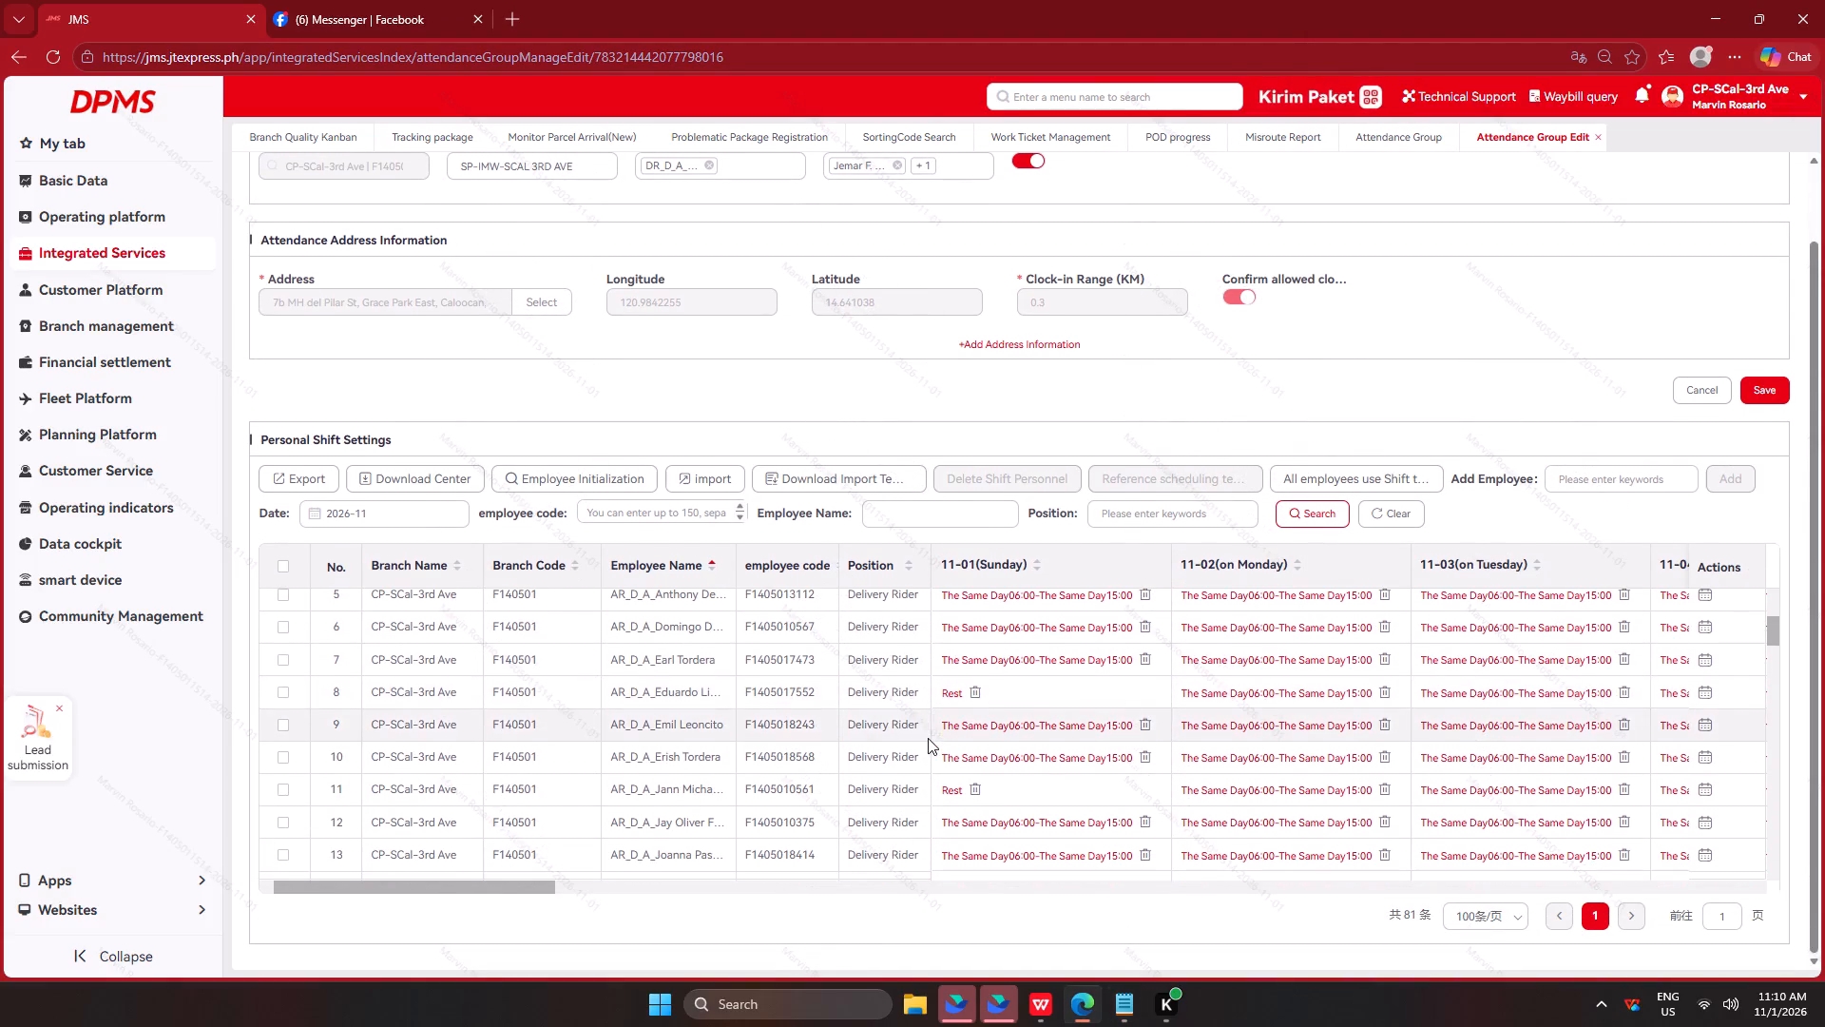
scroll(928, 738, "down", 4)
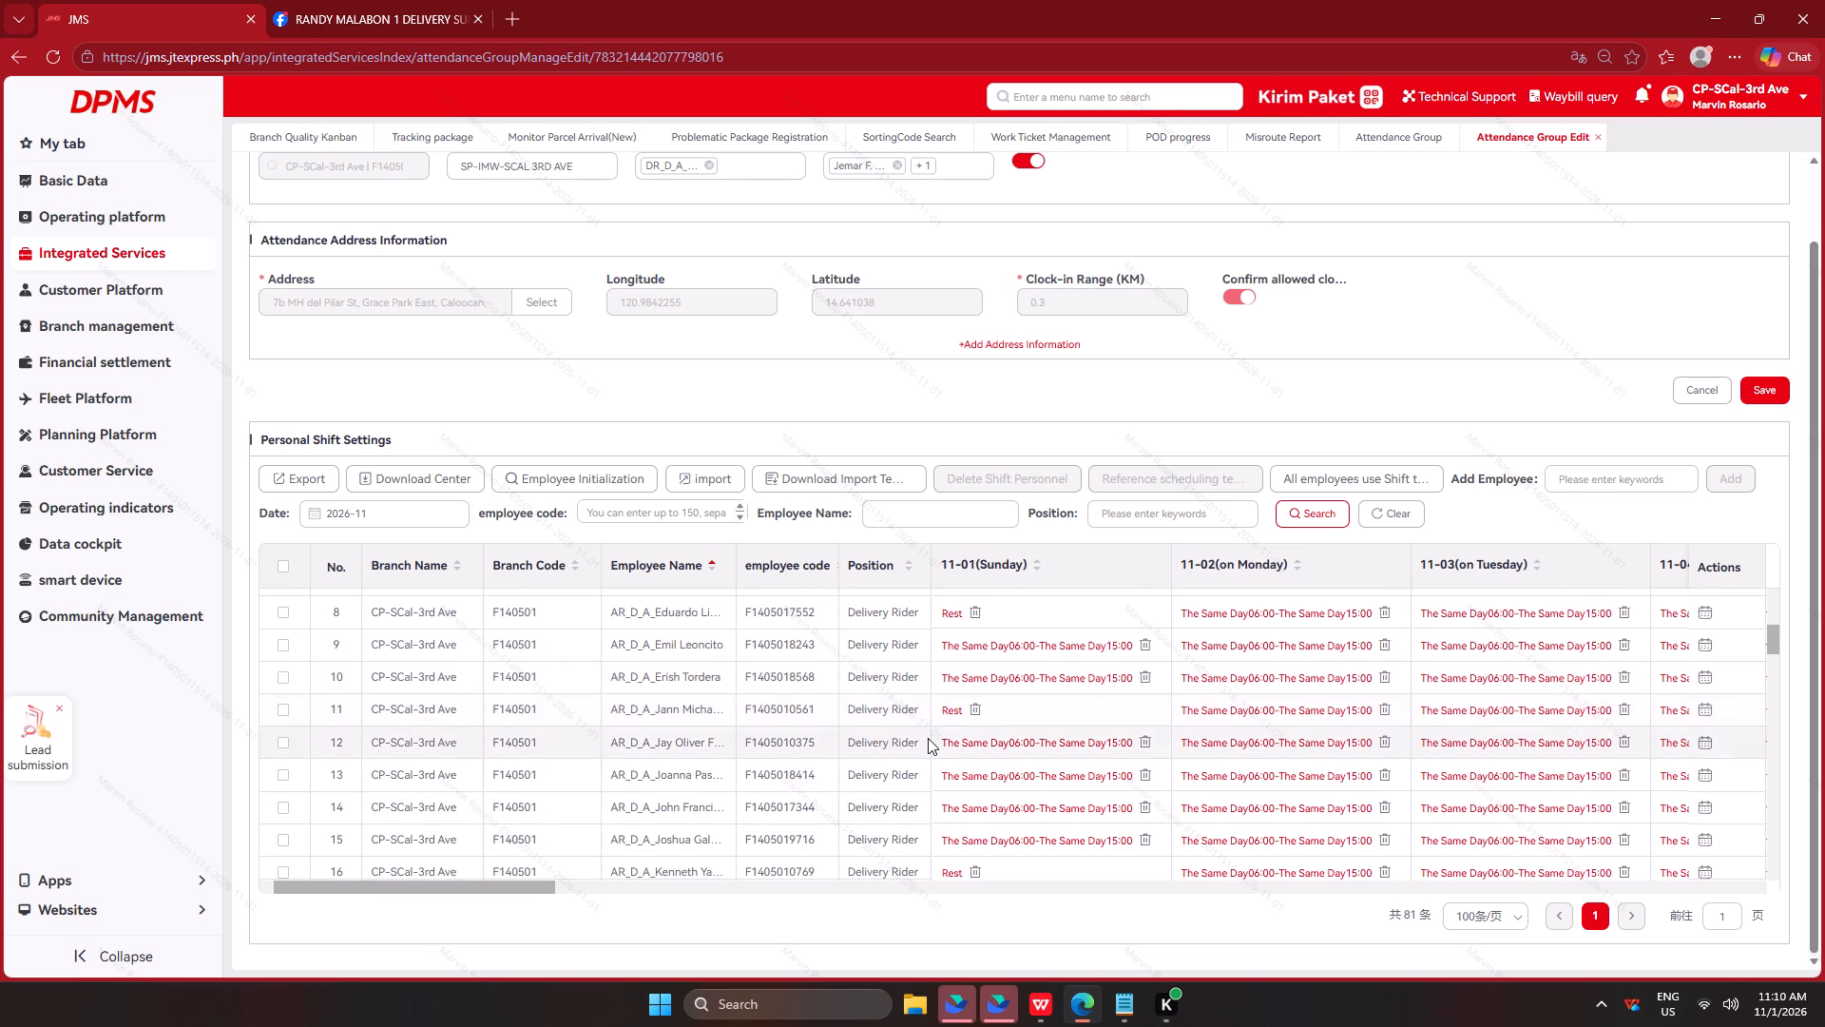
scroll(928, 738, "down", 6)
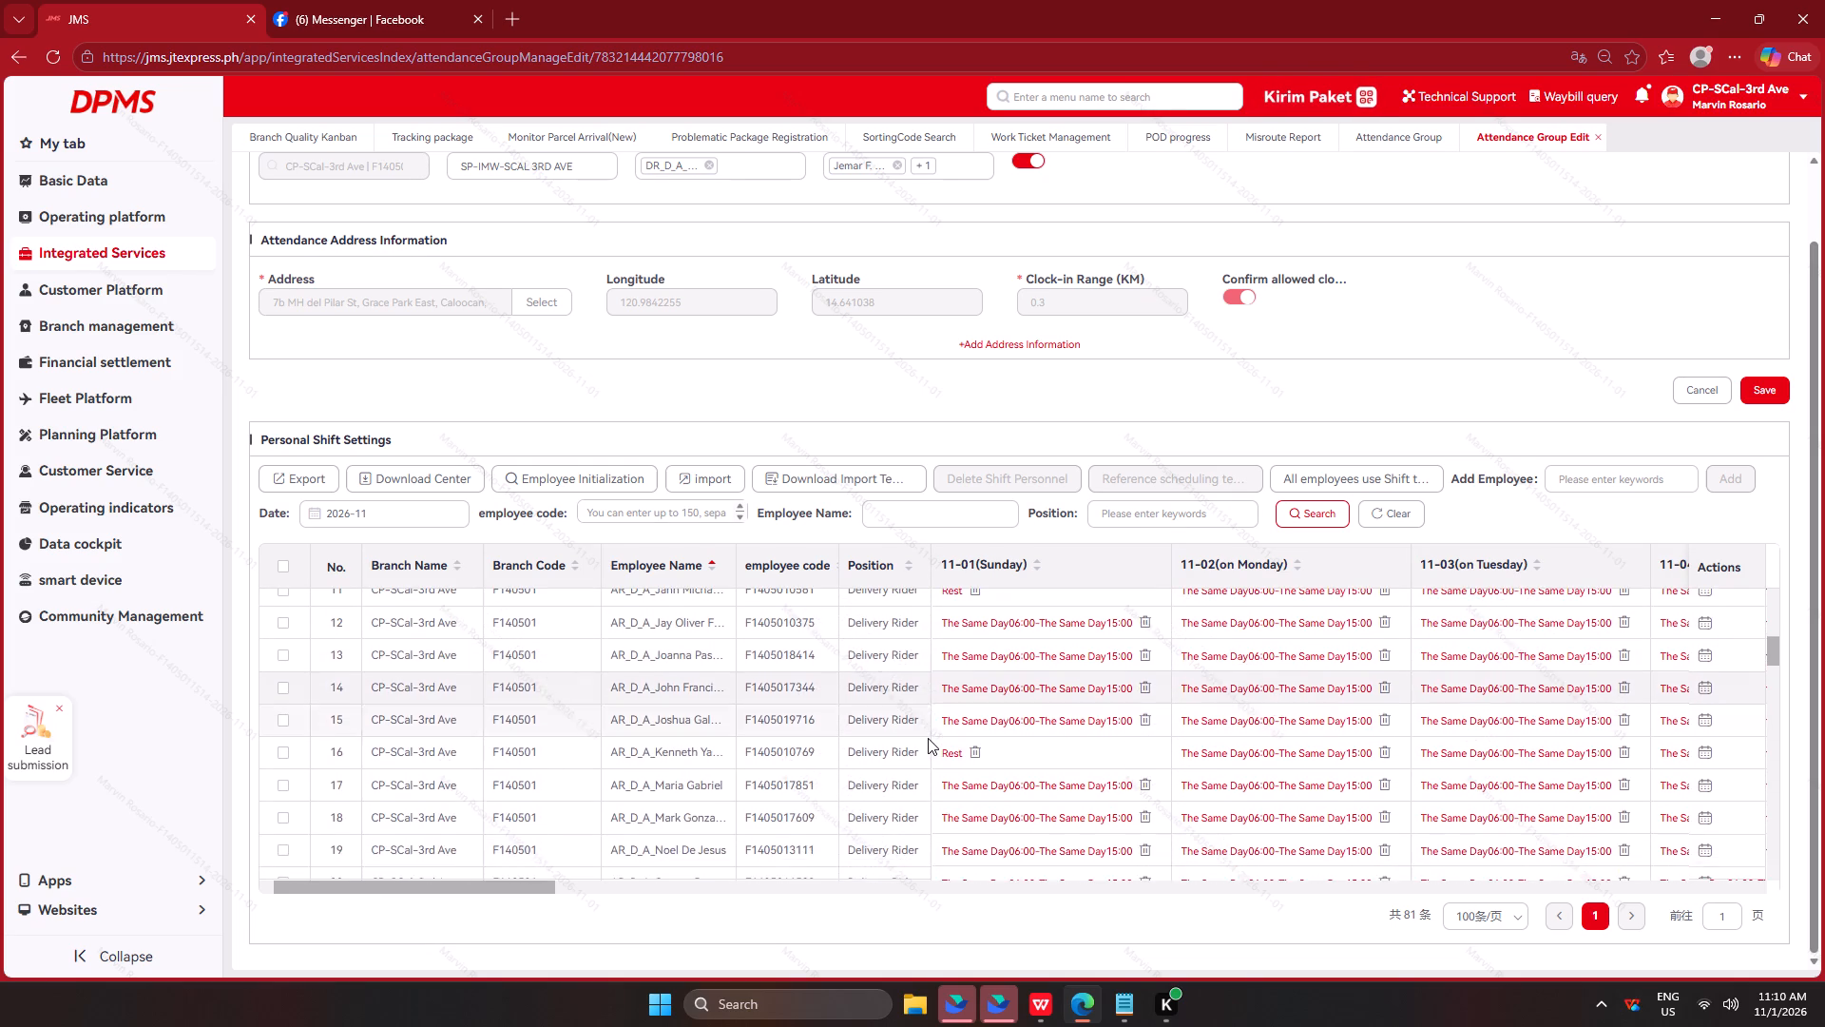
scroll(928, 738, "down", 5)
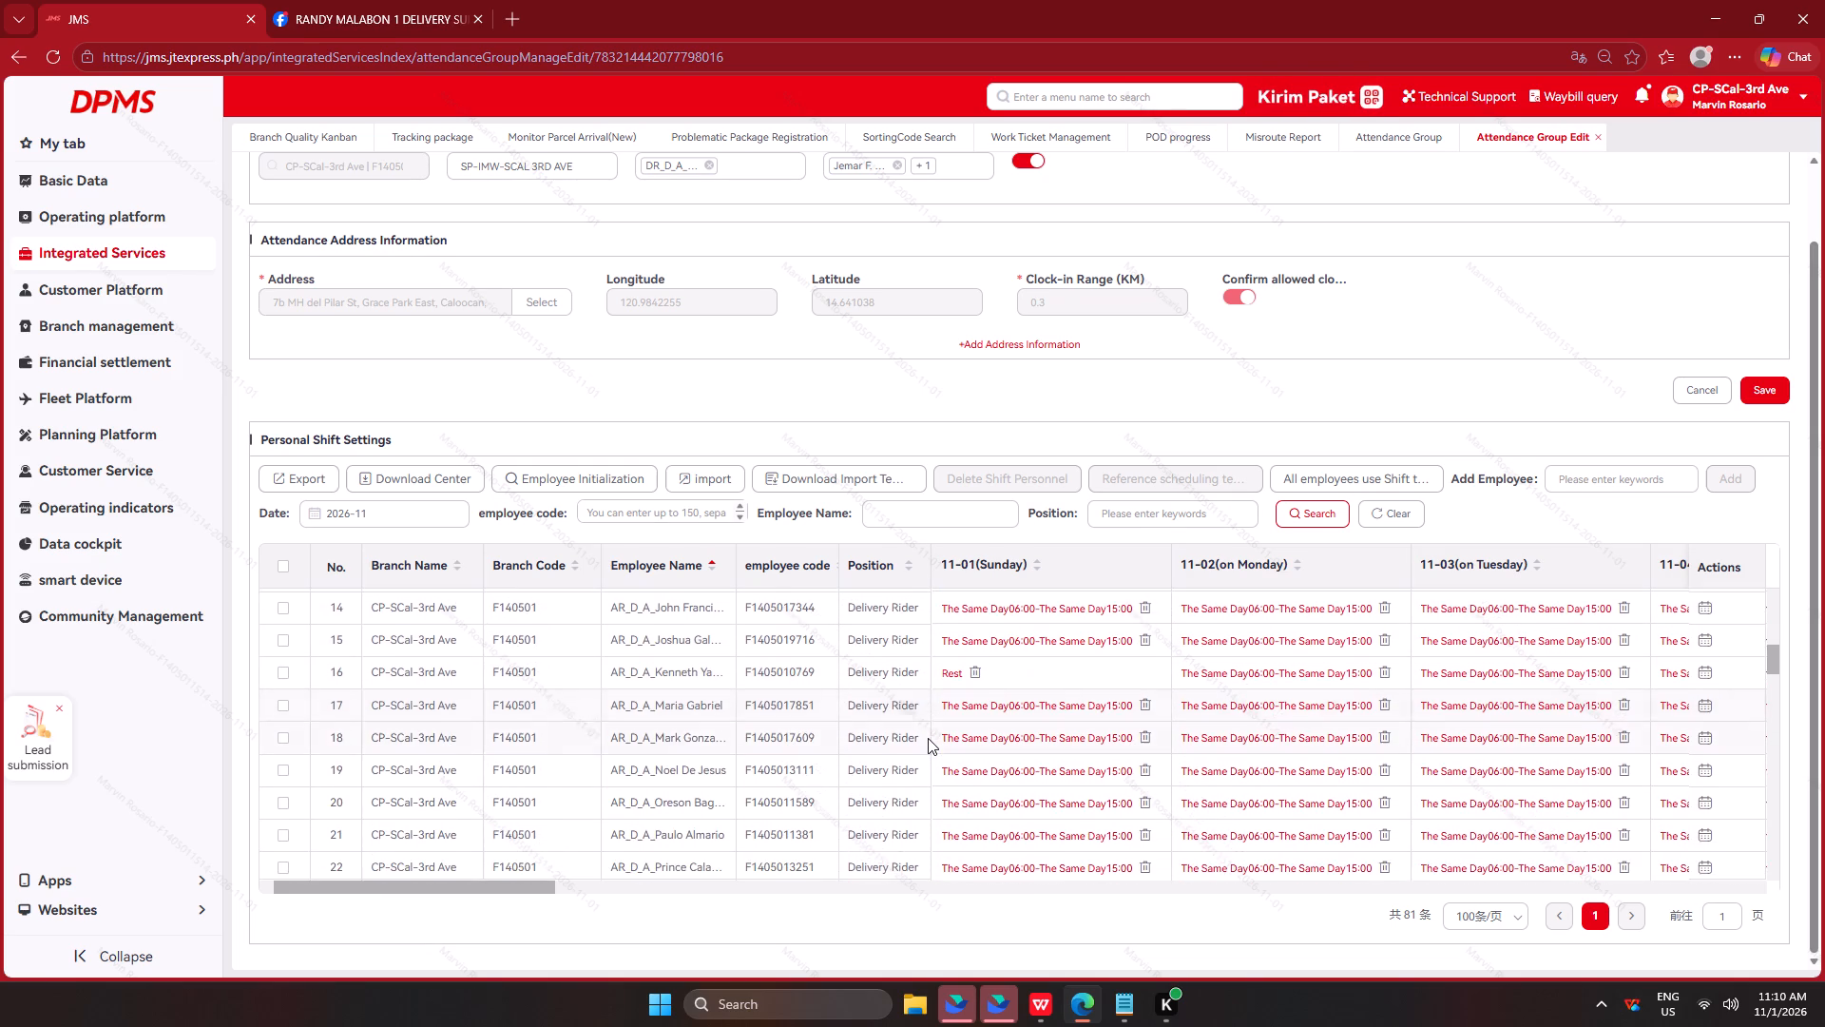
scroll(928, 738, "down", 5)
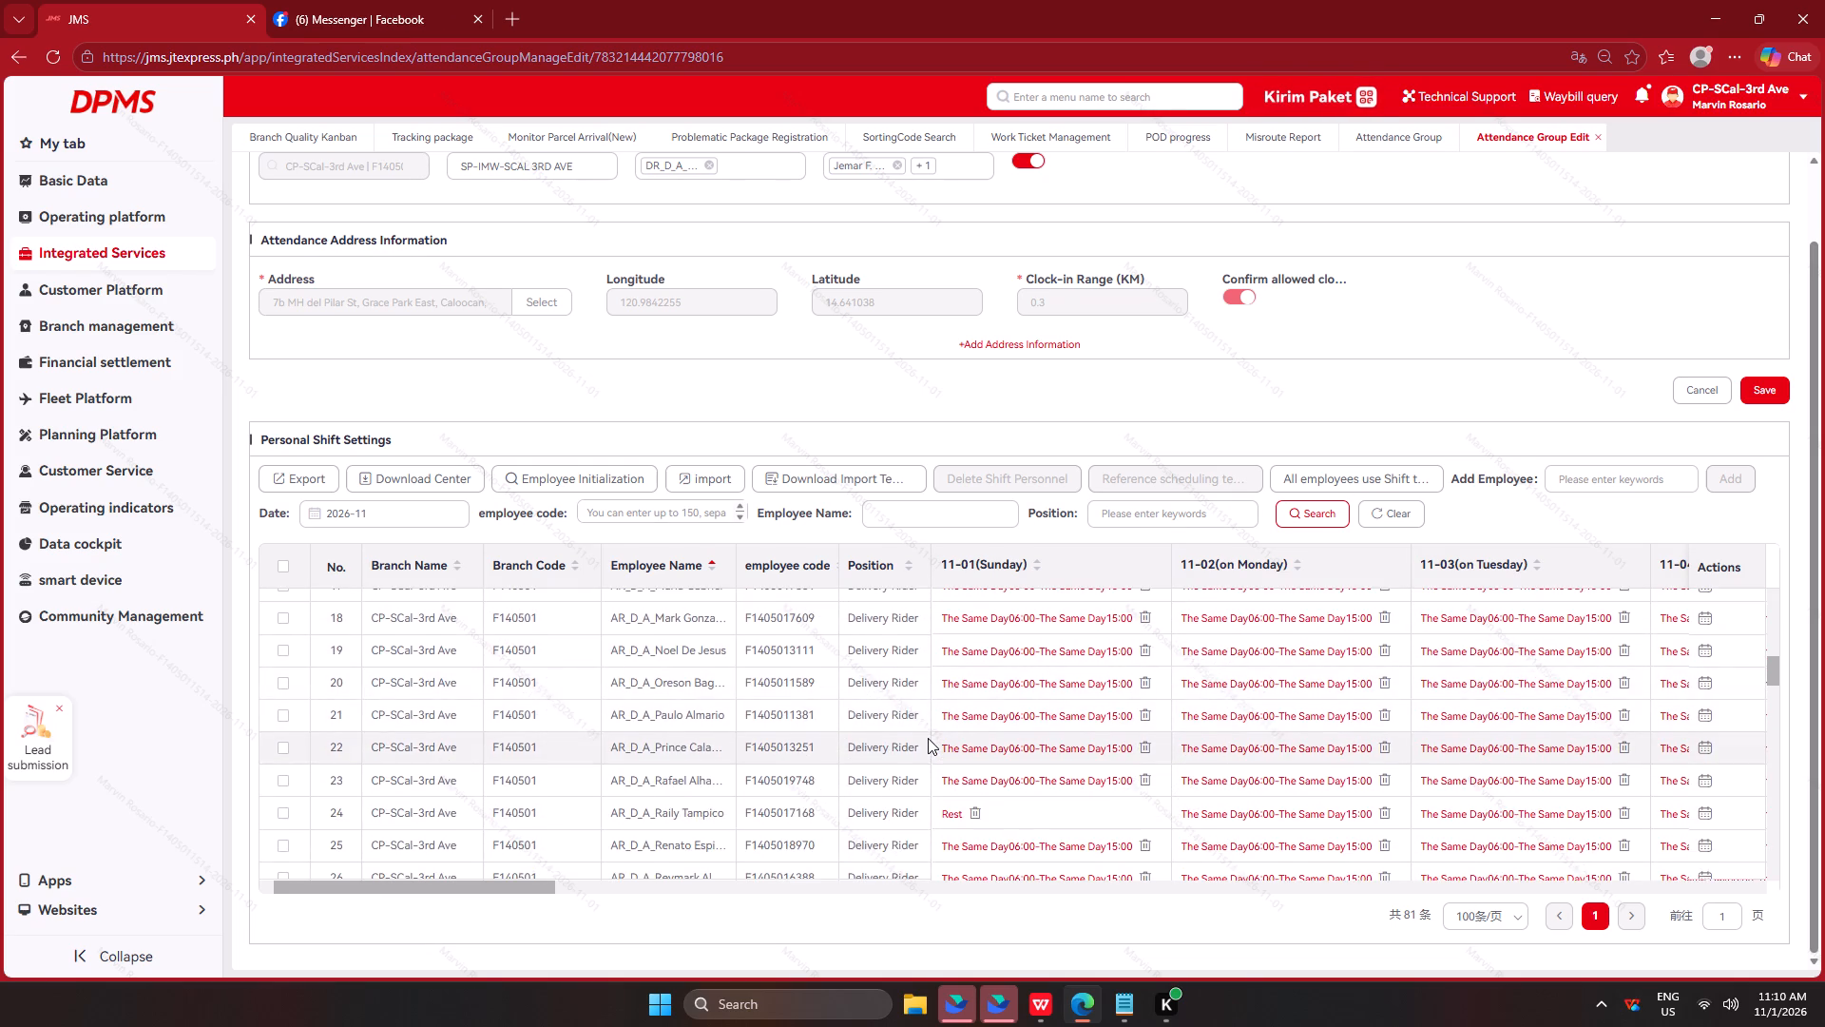
scroll(928, 738, "down", 8)
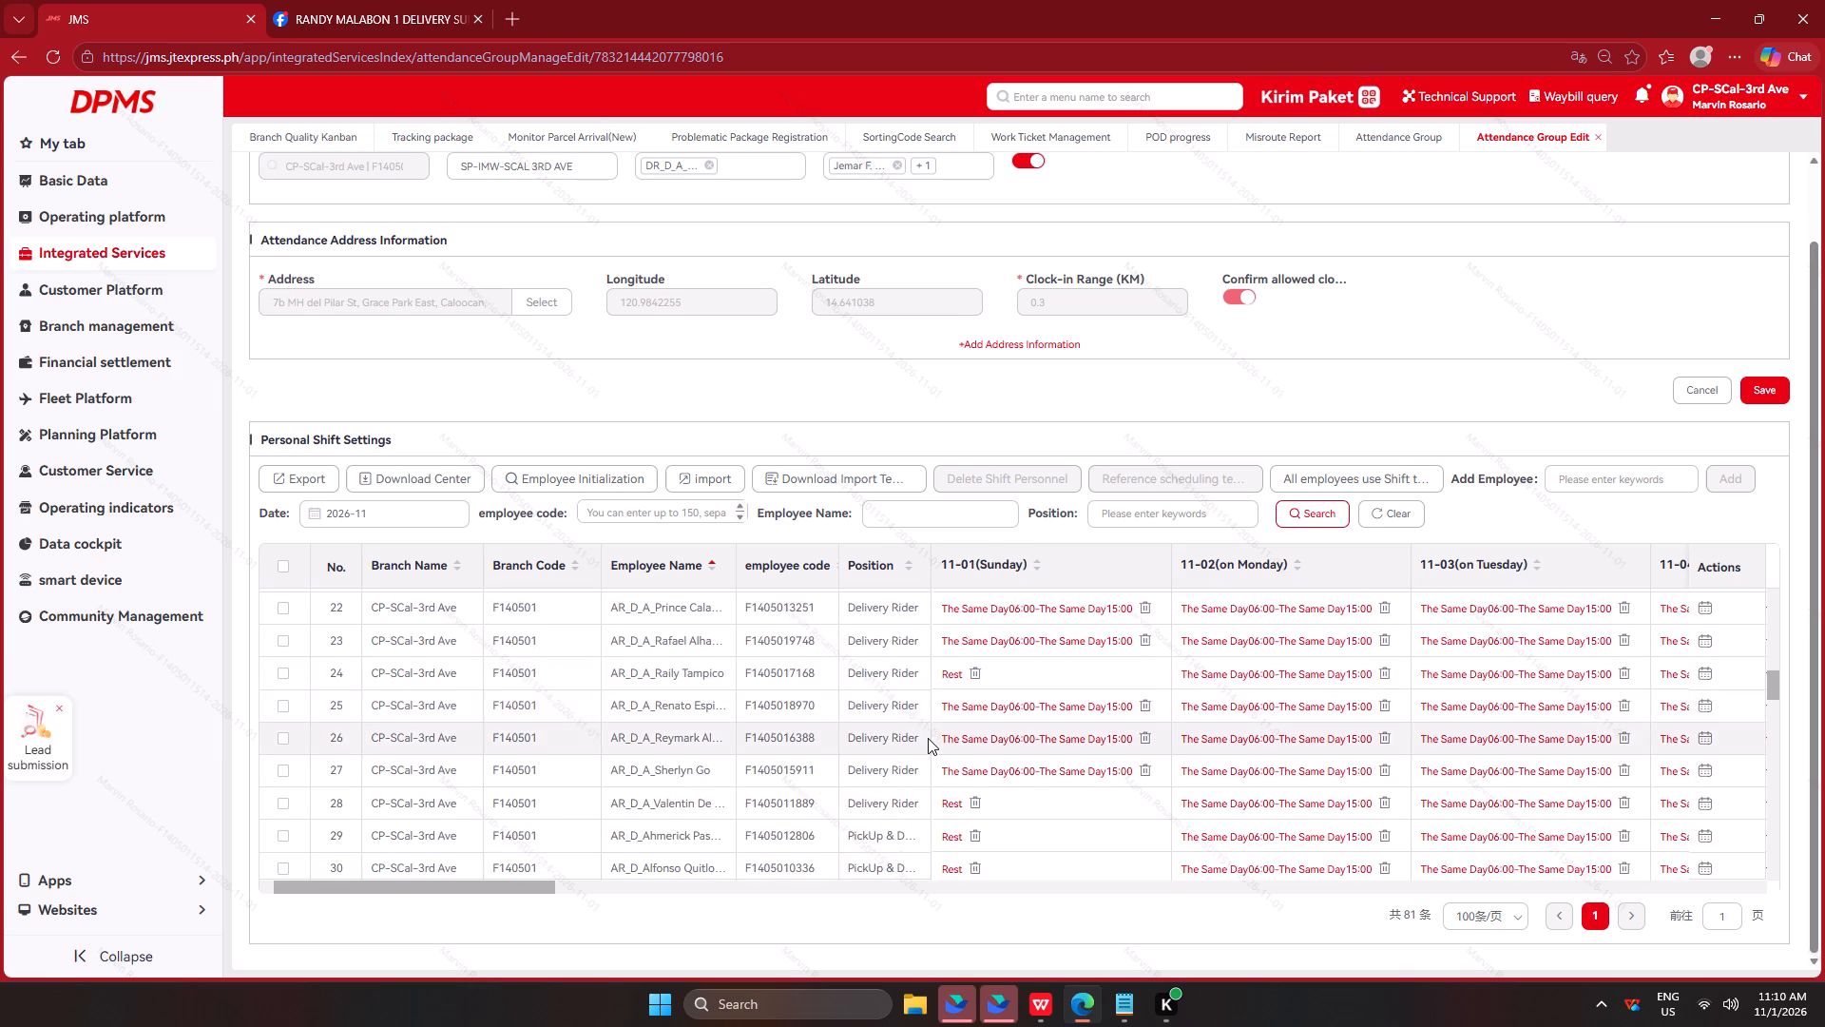
scroll(928, 738, "down", 8)
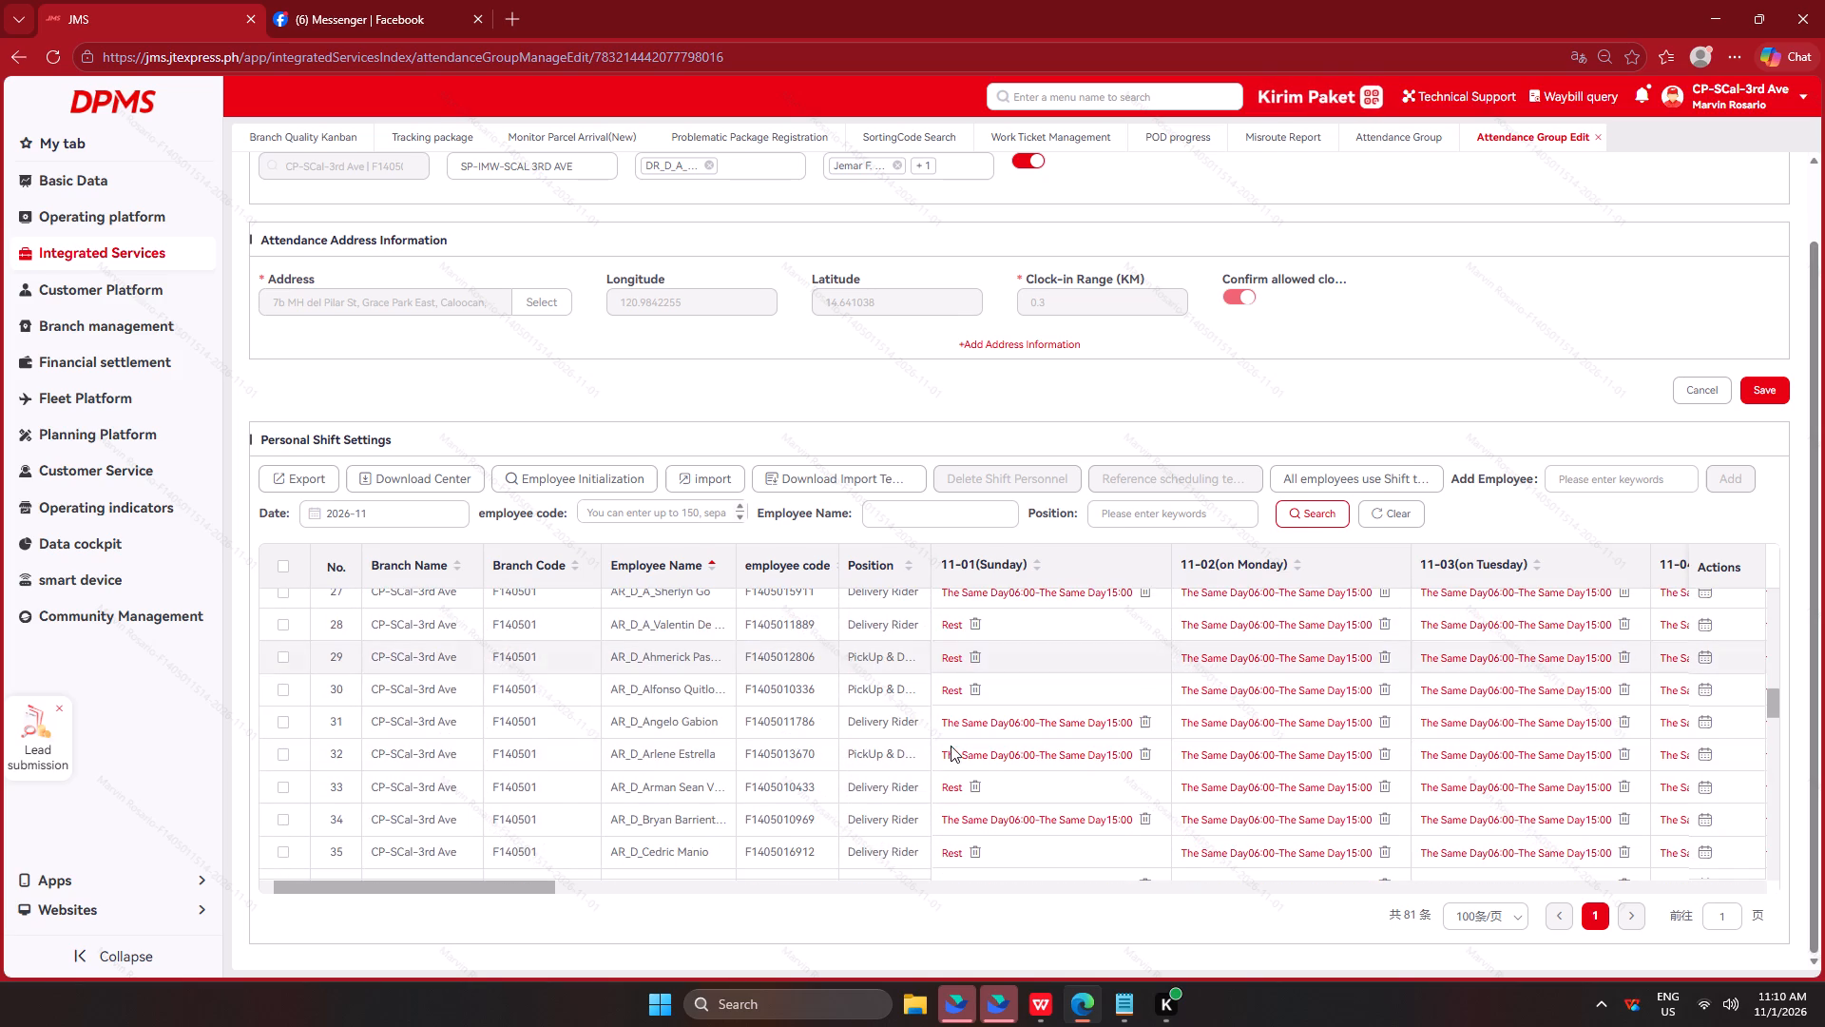
scroll(1025, 772, "down", 3)
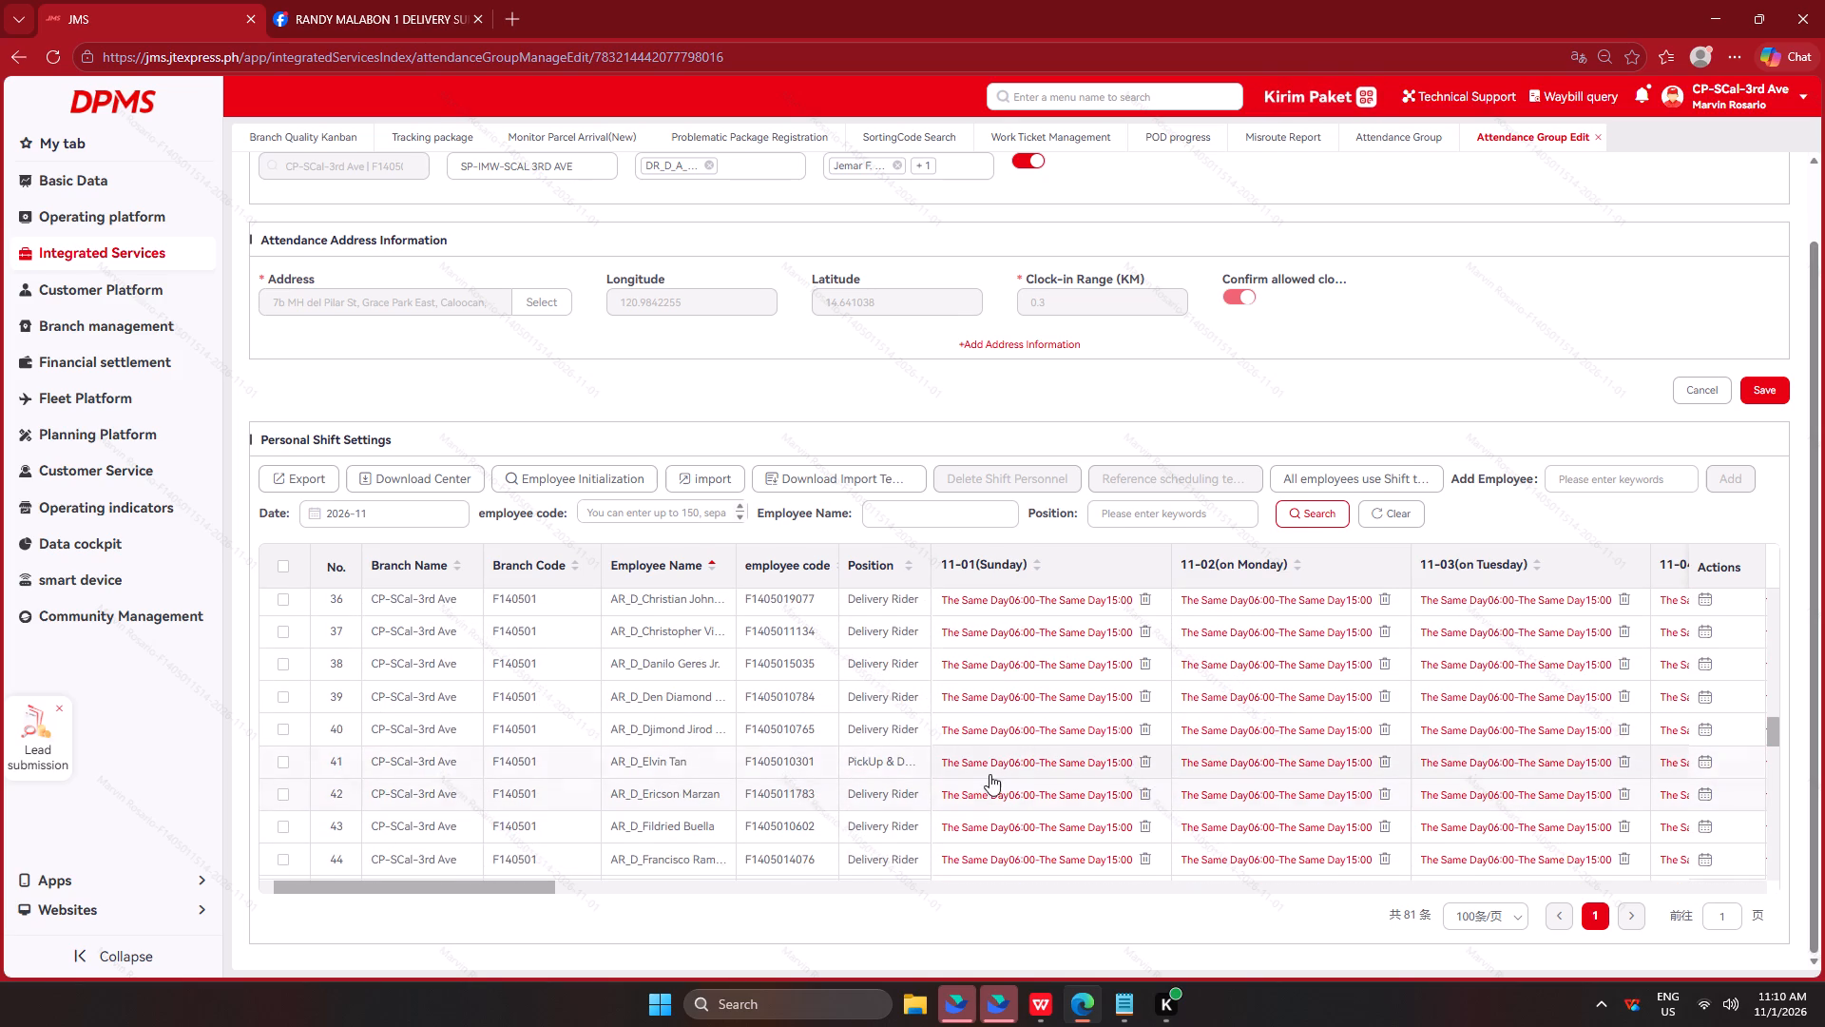
scroll(989, 774, "down", 6)
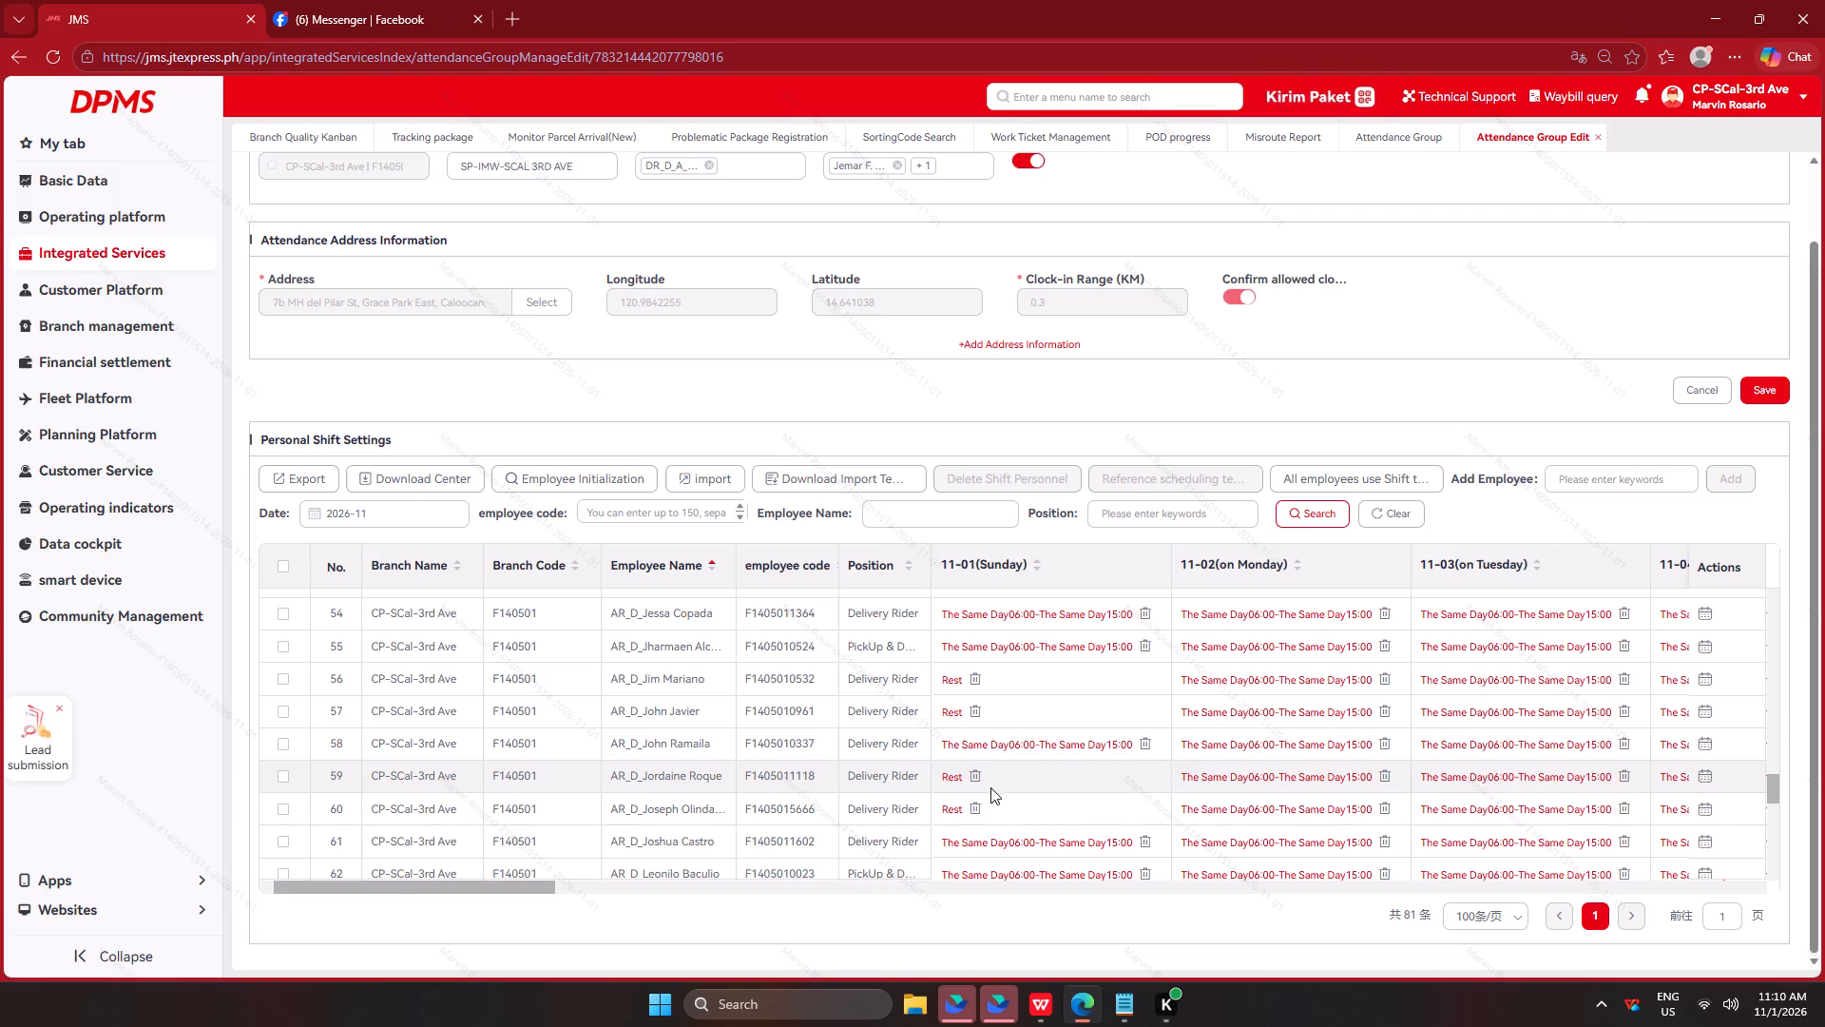
scroll(992, 789, "down", 2)
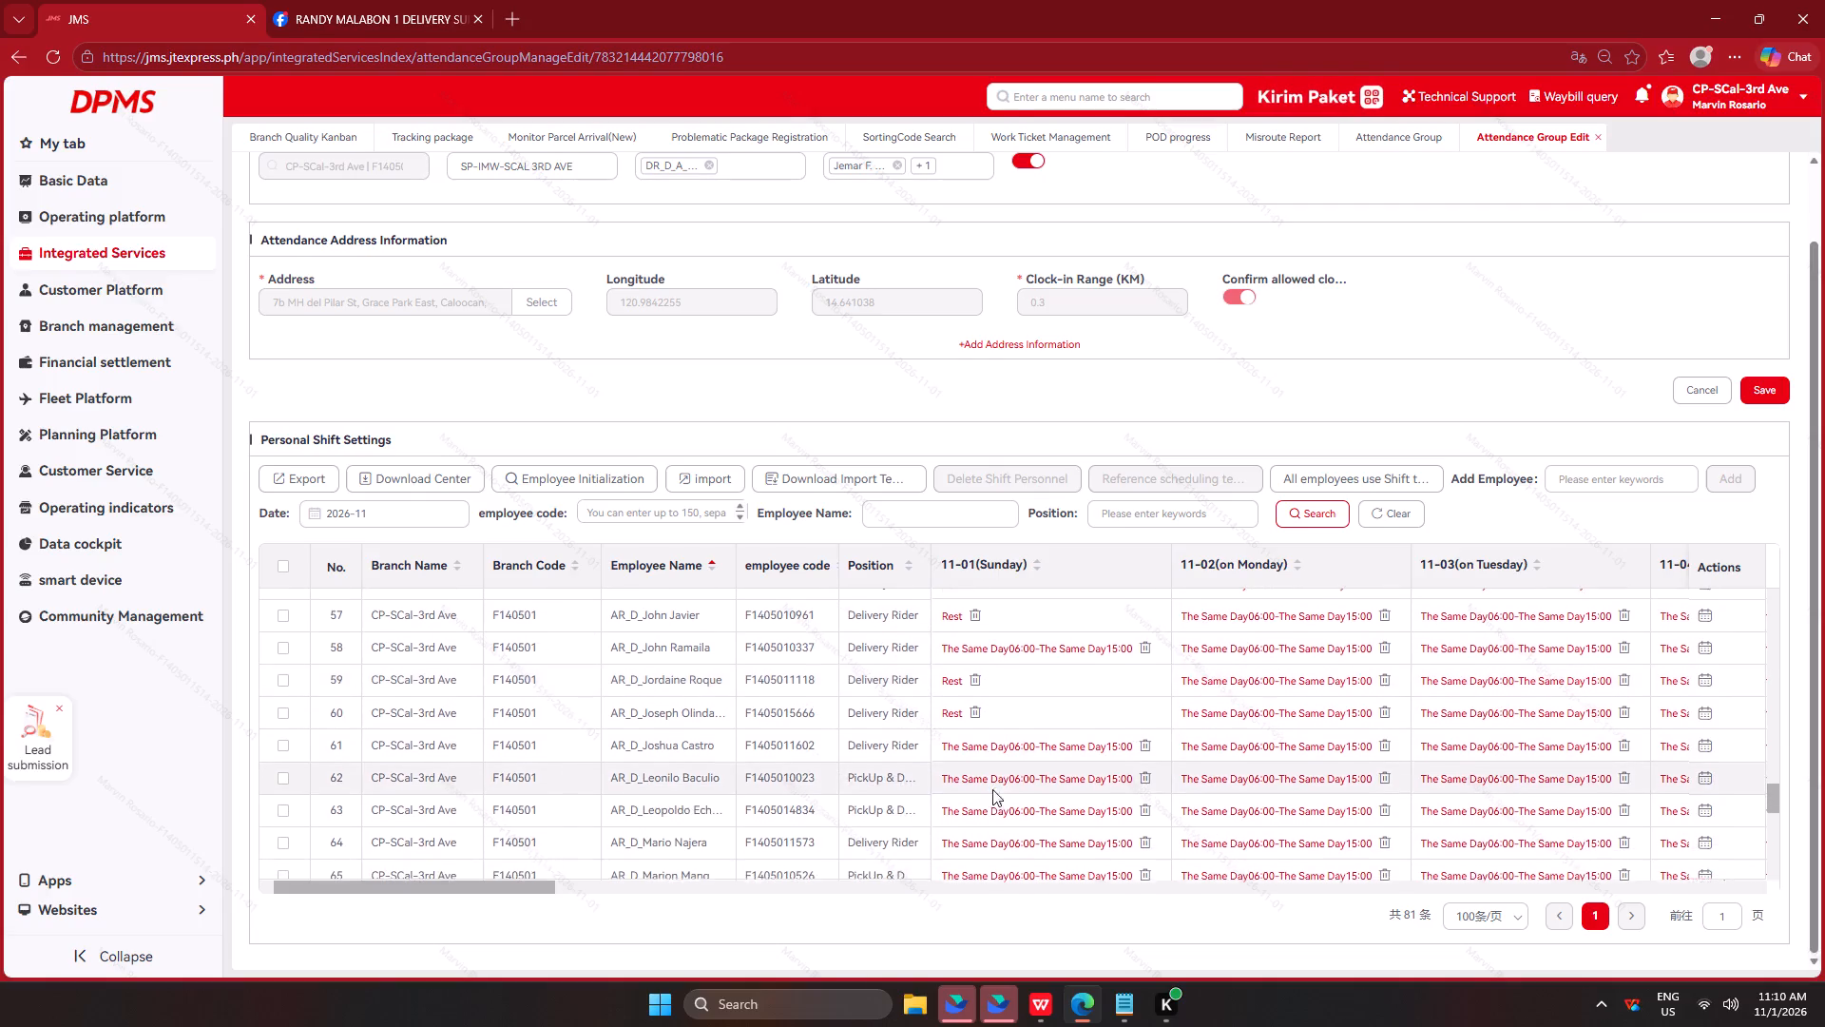
scroll(992, 789, "down", 3)
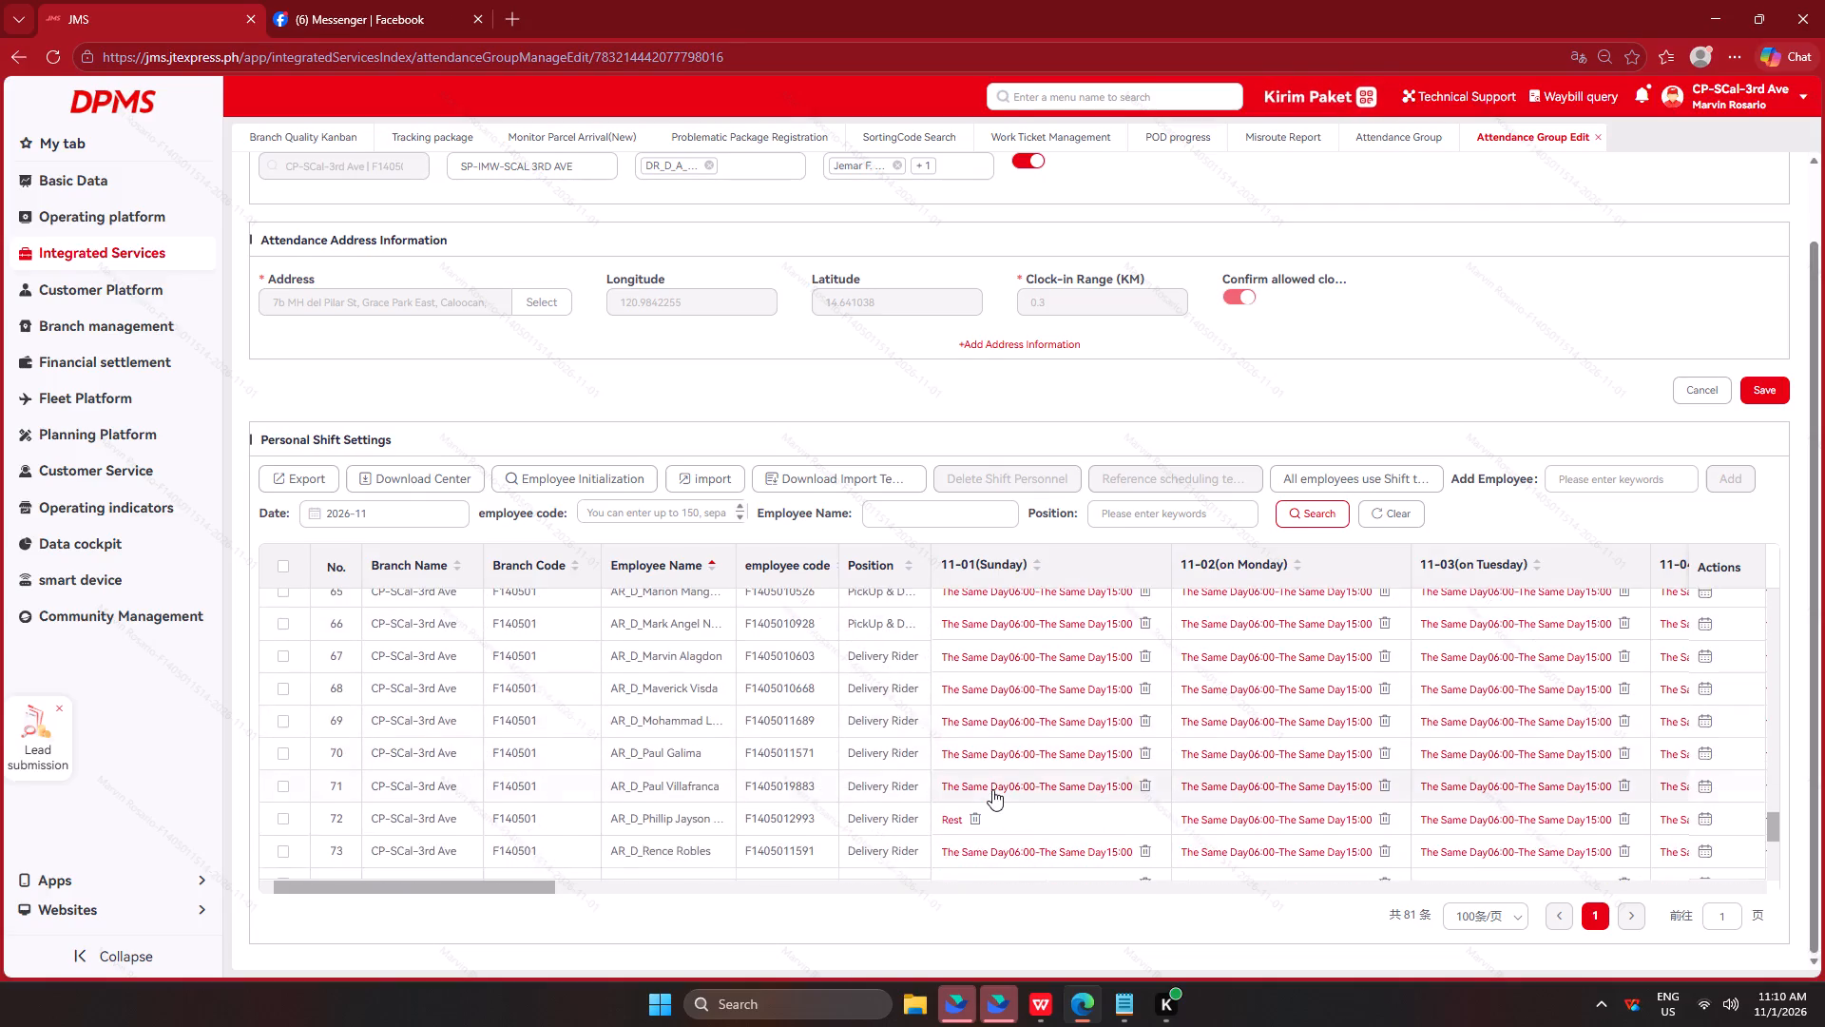
Check the rider notes, delete Vanessa's 11-01 (Sunday) shift in row 78 of the shift table, and assign Rest instead.
key("alt+Tab")
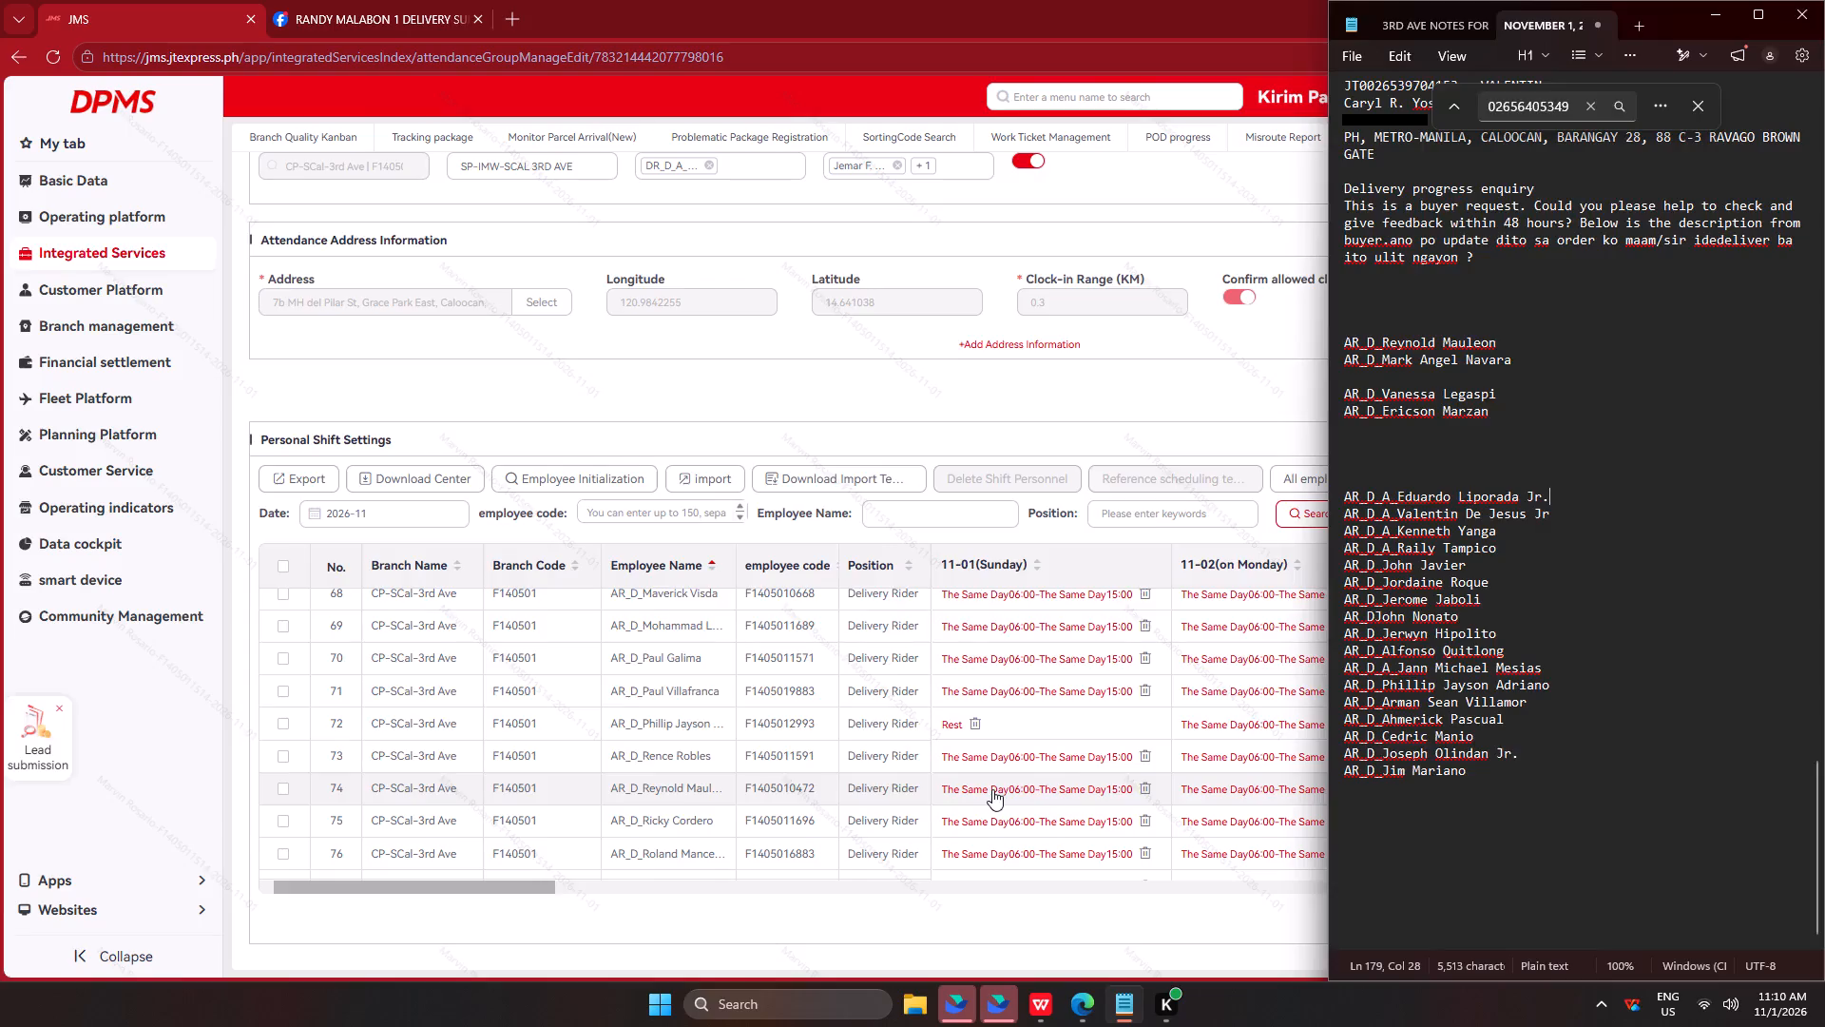
key("alt+Tab")
scroll(992, 789, "down", 4)
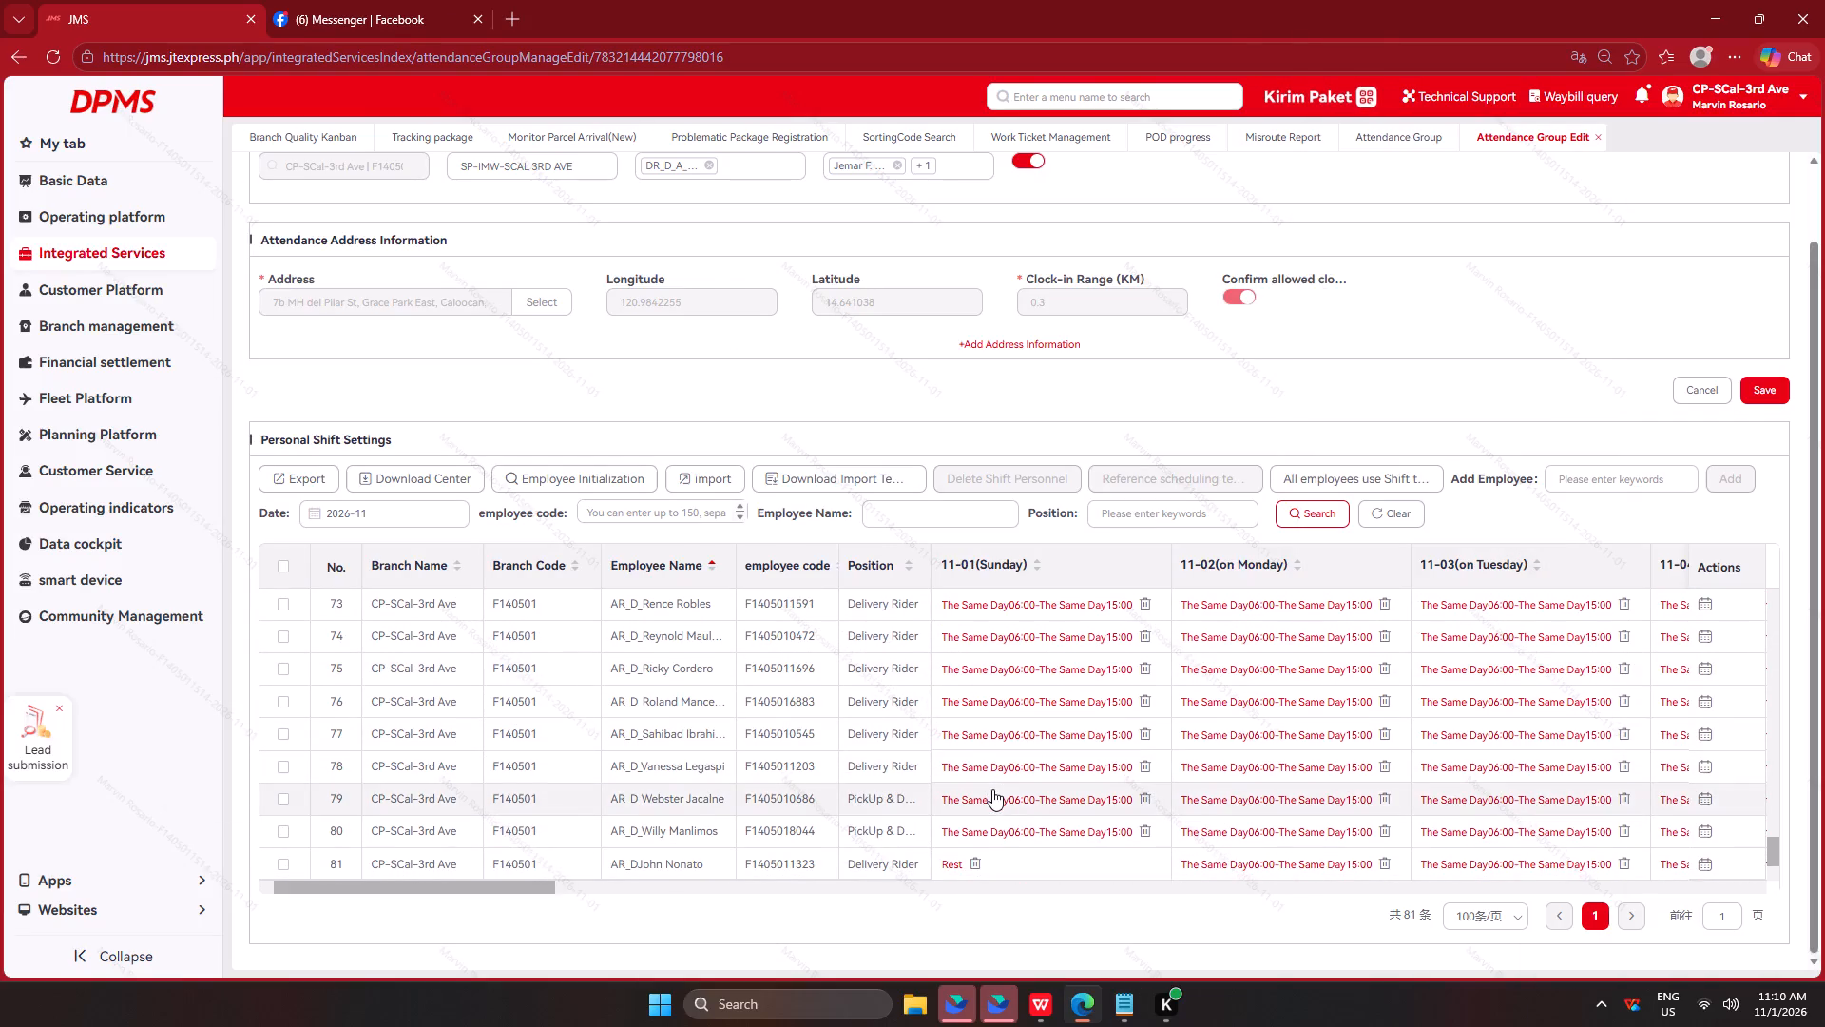
left_click(1142, 762)
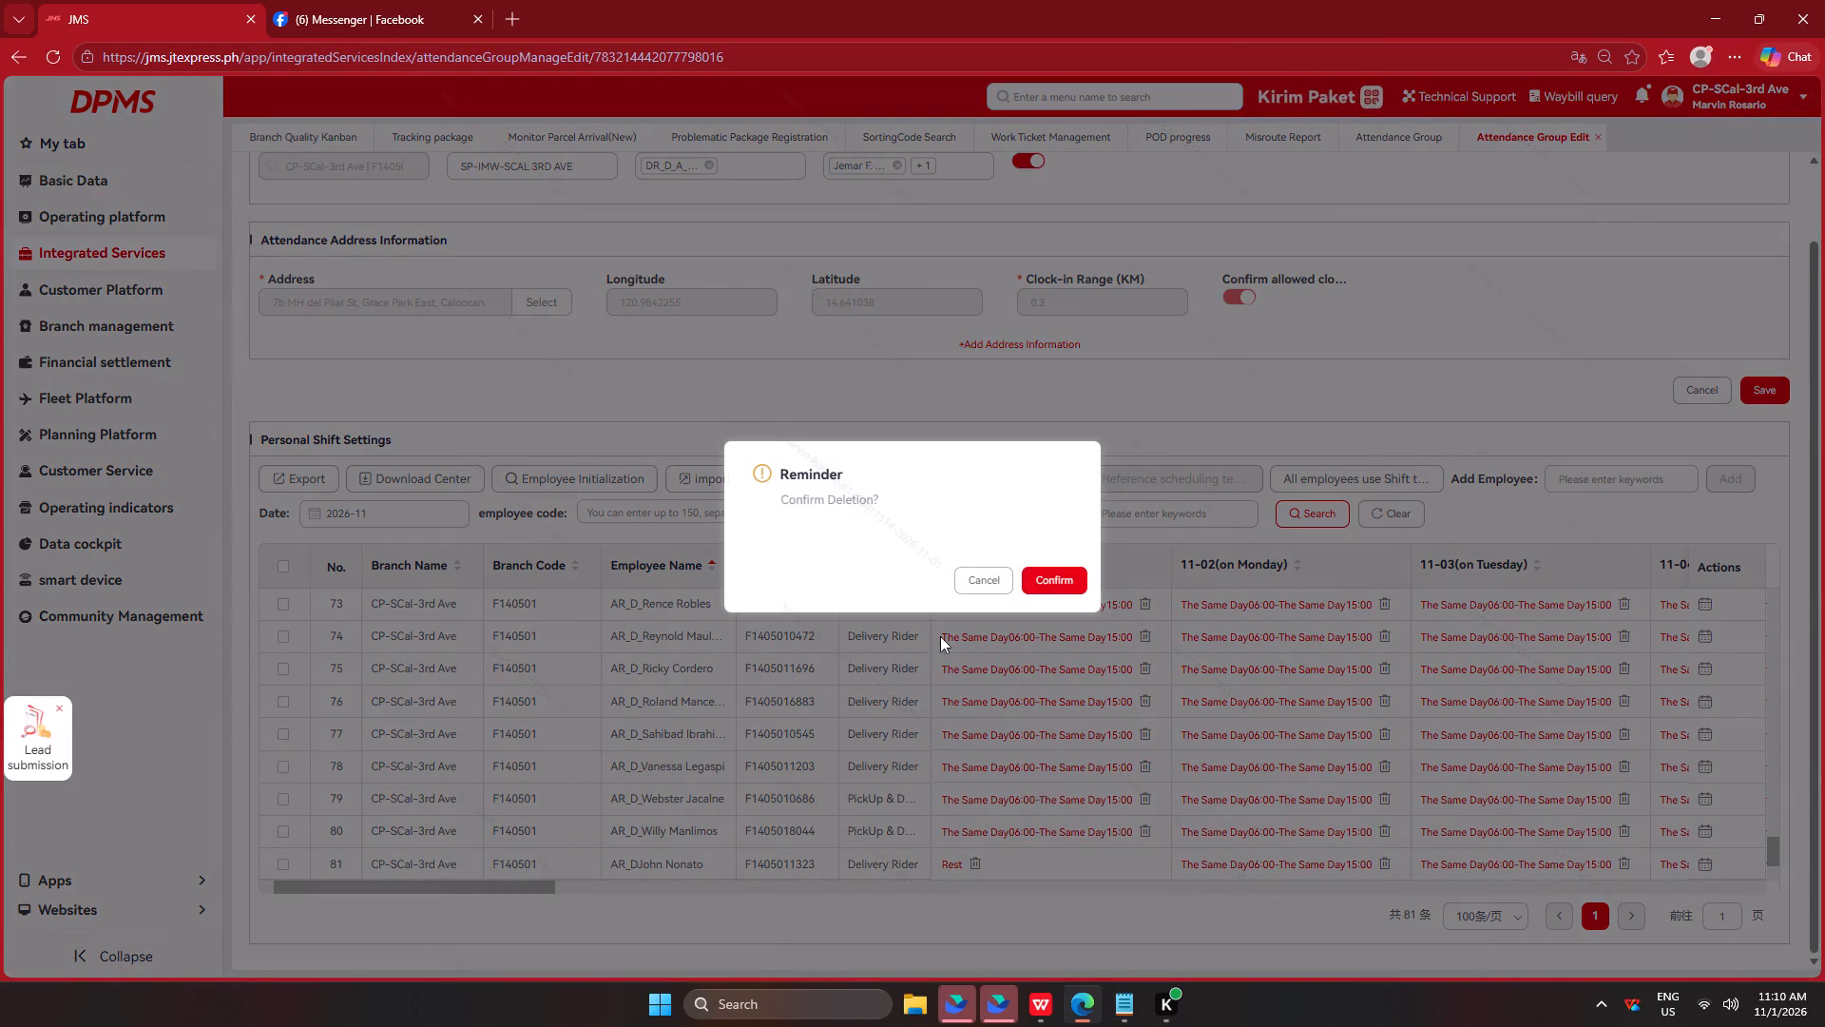
left_click(1061, 567)
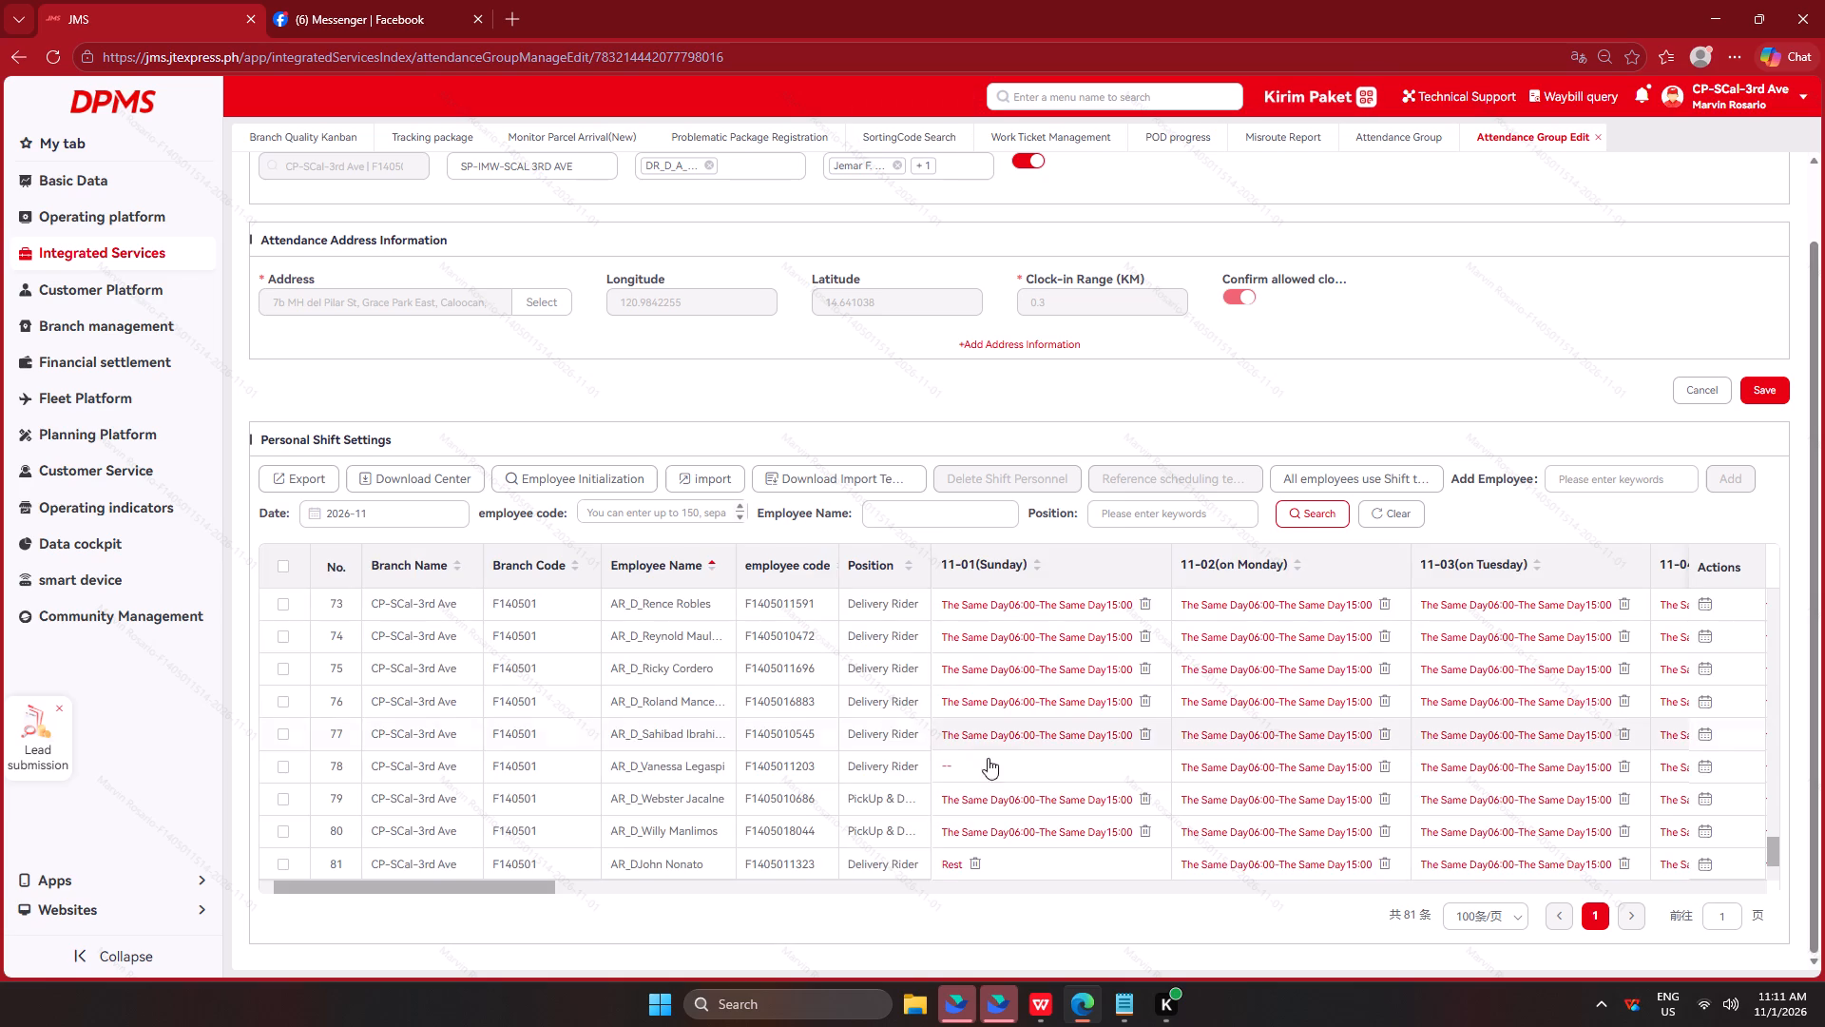
left_click(947, 766)
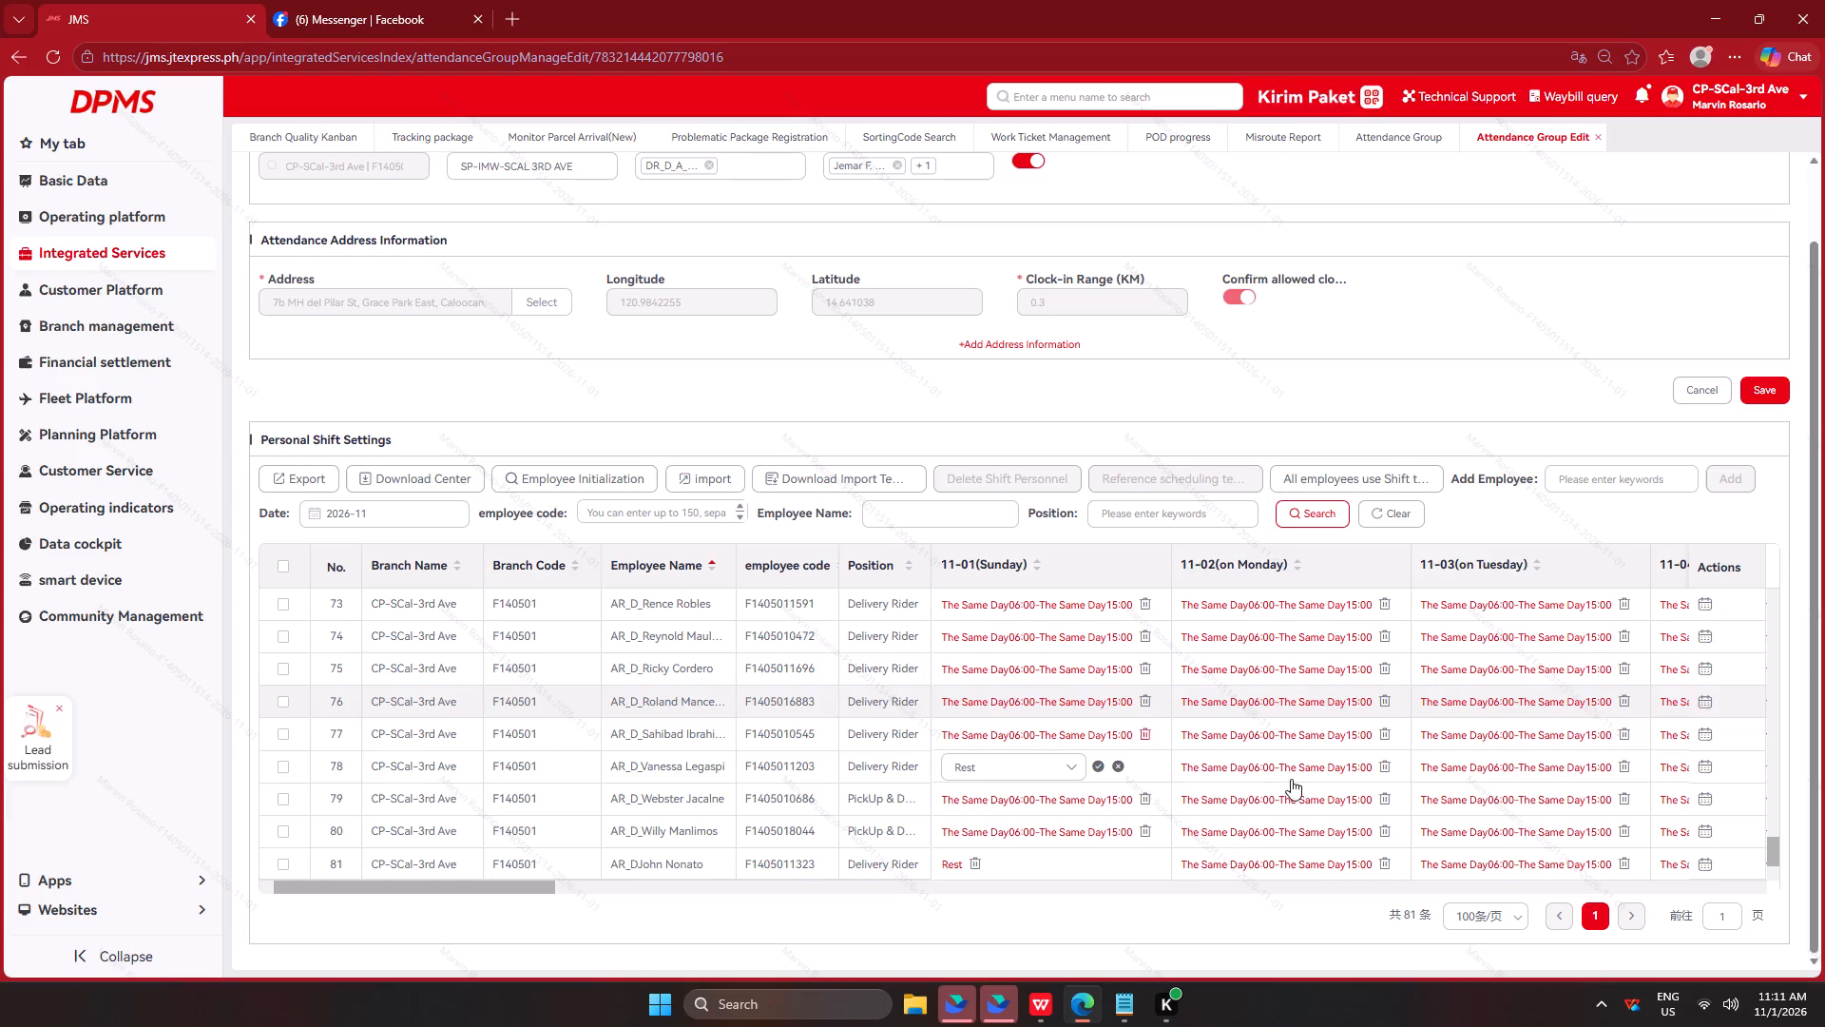
left_click(1105, 765)
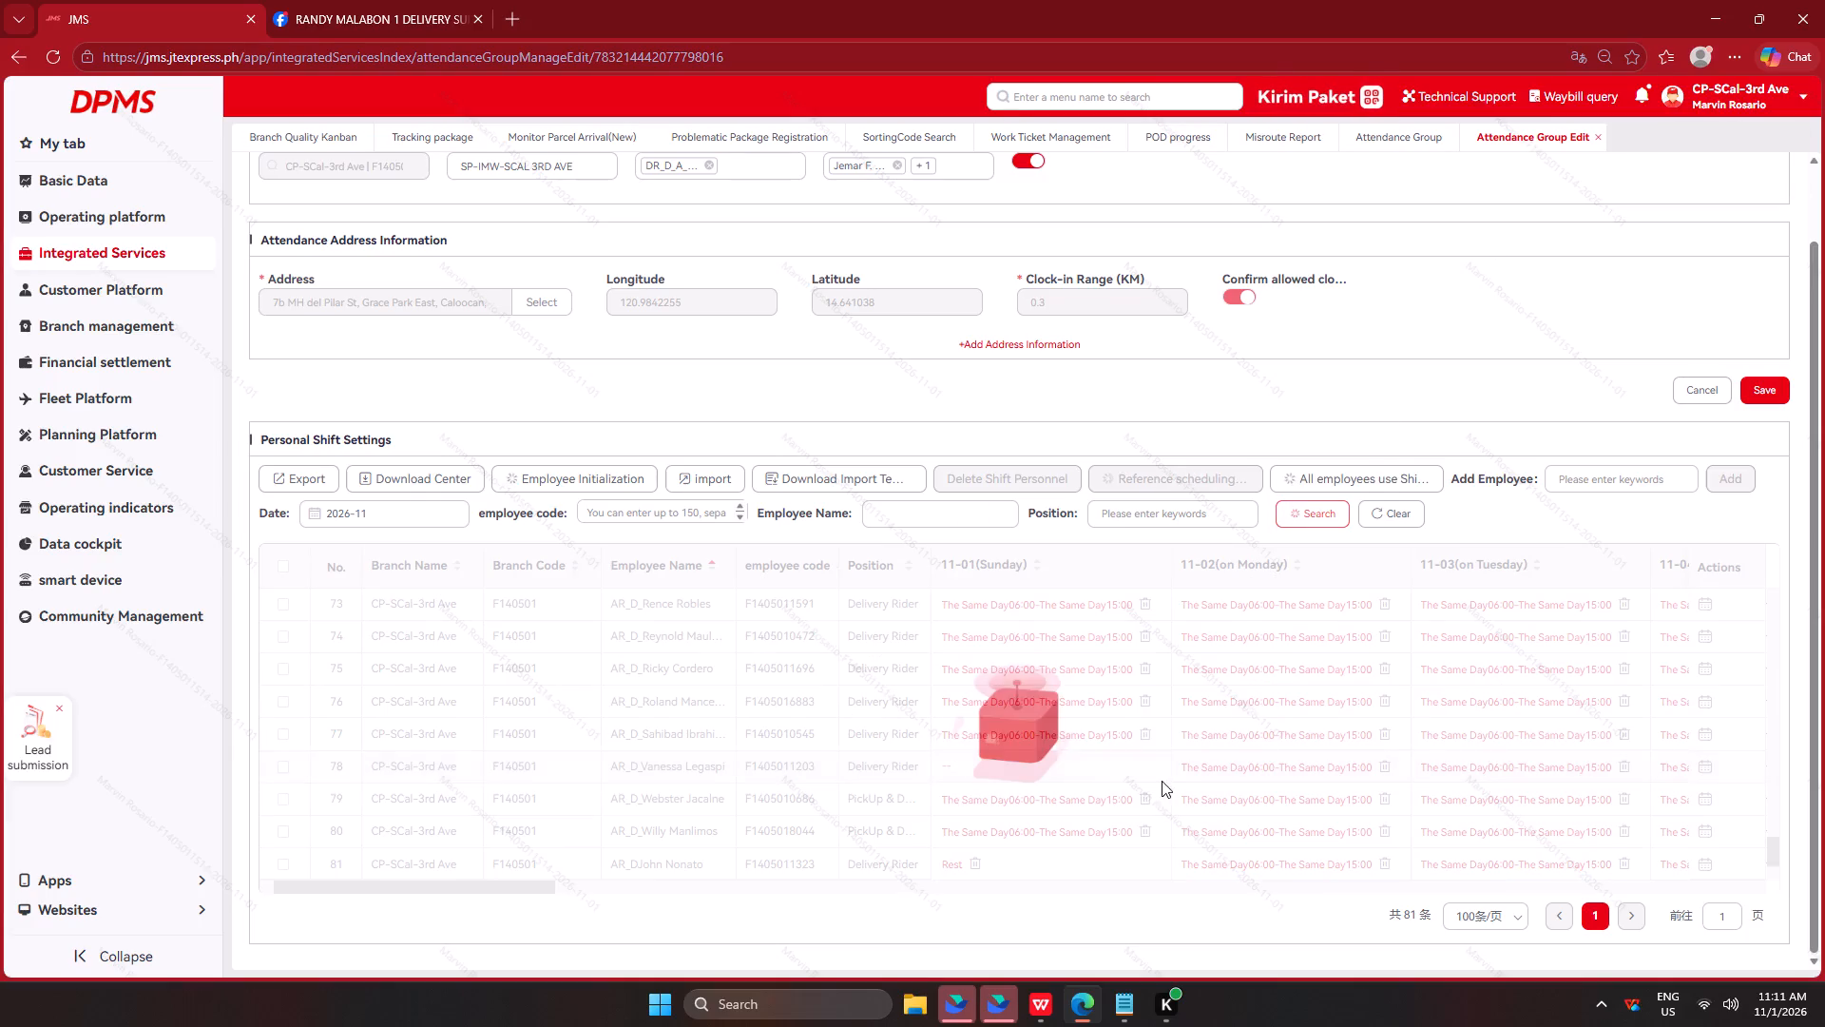
In Notepad, move the Vanessa entry to the line directly above the Eduardo entry in the lower rider list.
key("Tab")
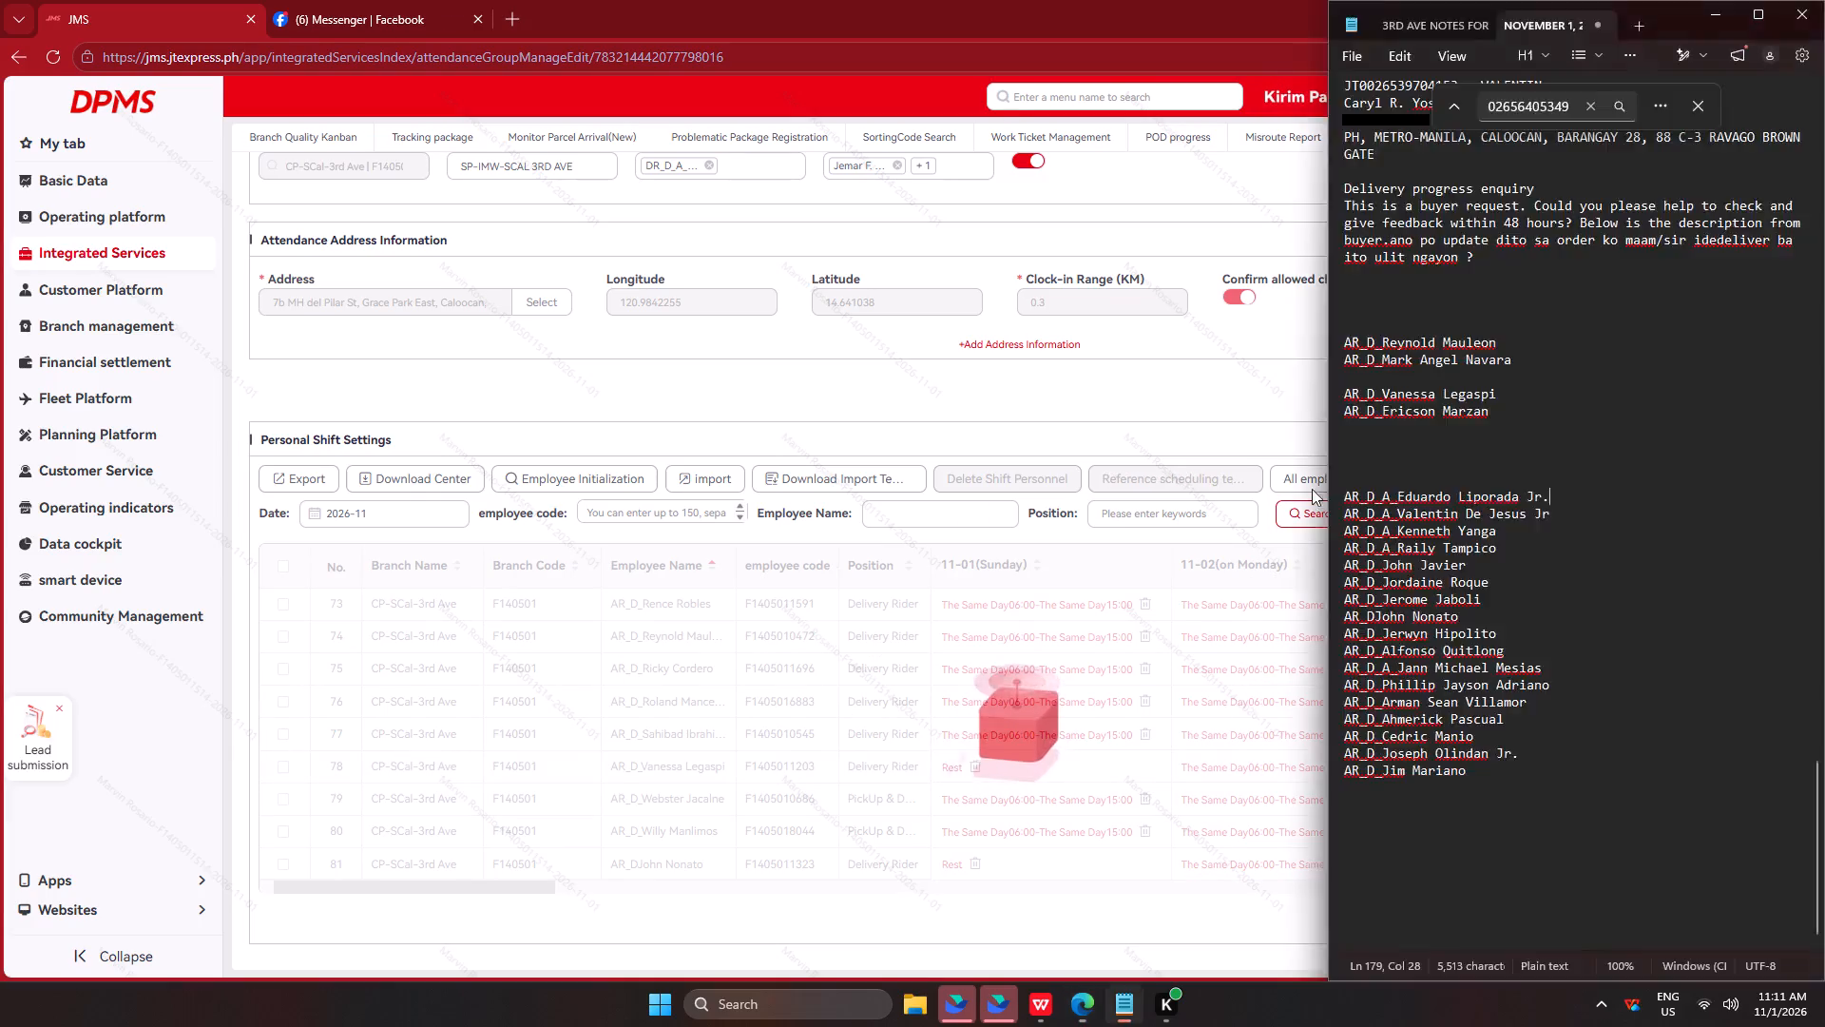
left_click_drag(1512, 392, 1279, 396)
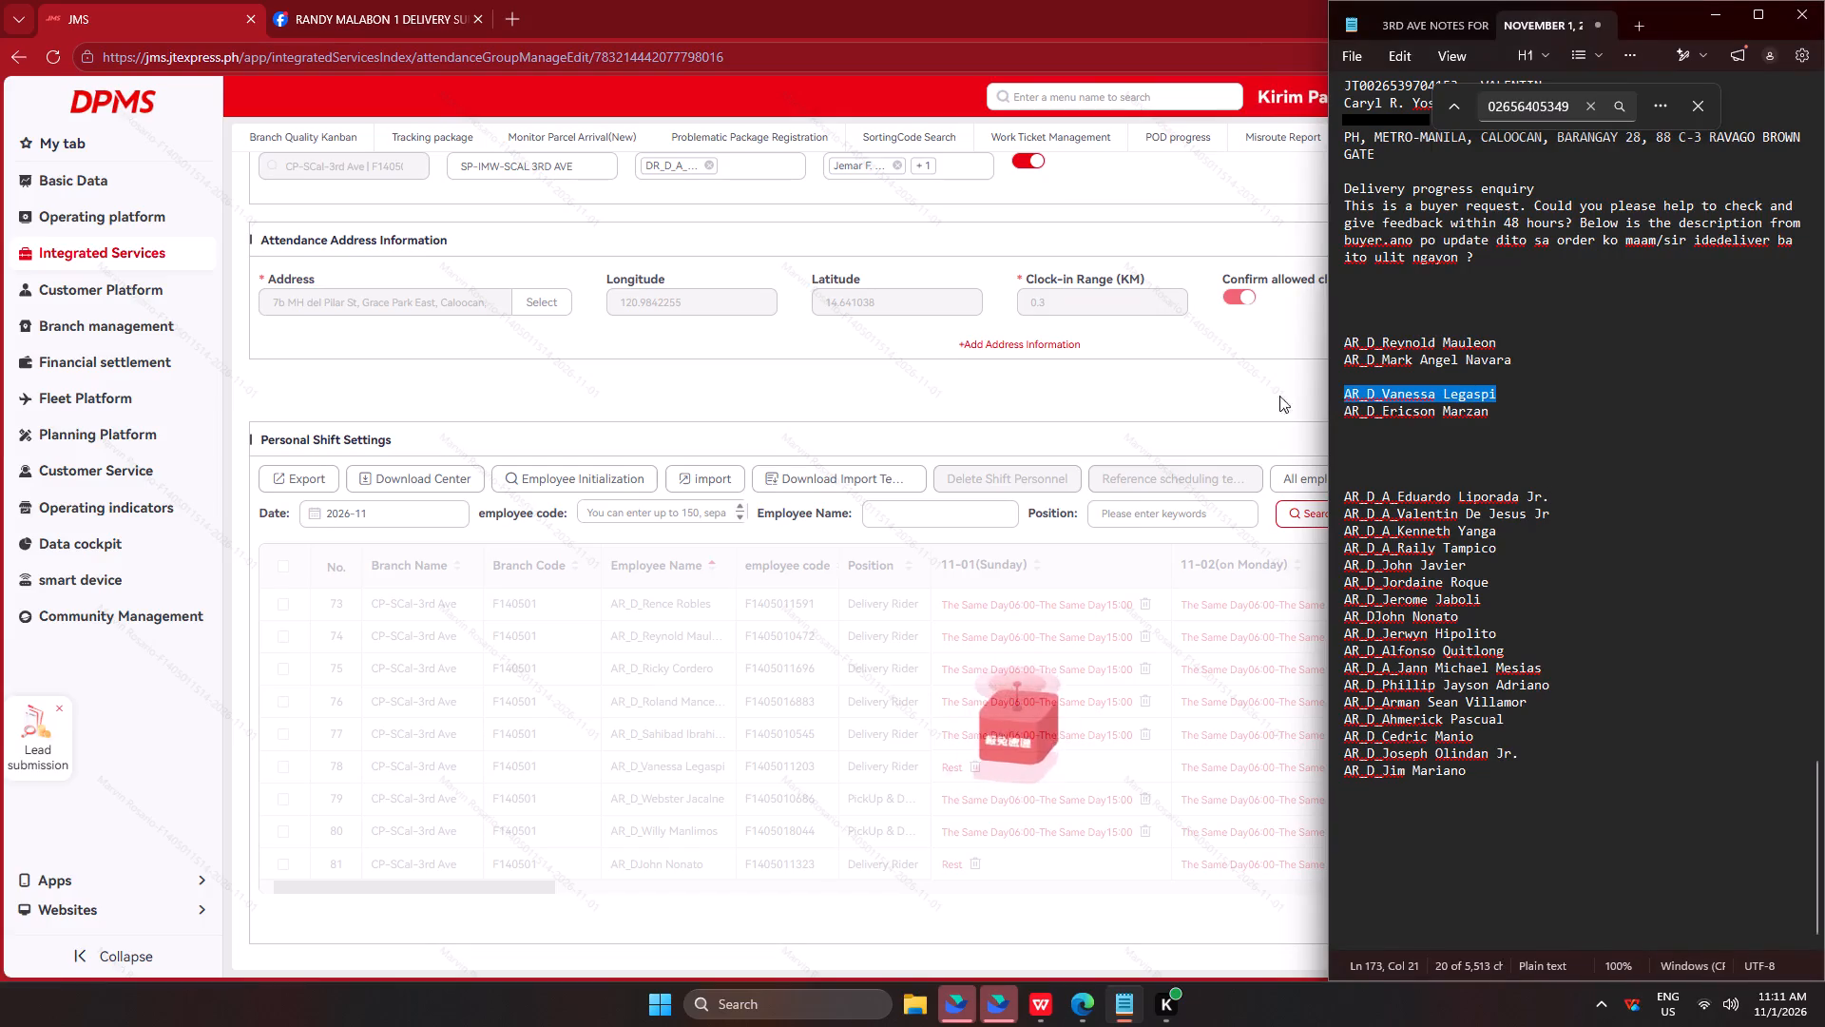
left_click_drag(1279, 396, 1280, 395)
key("ctrl+x")
left_click(1370, 478)
key("ctrl+v")
Return to Edge and save the attendance group changes.
key("alt+Tab")
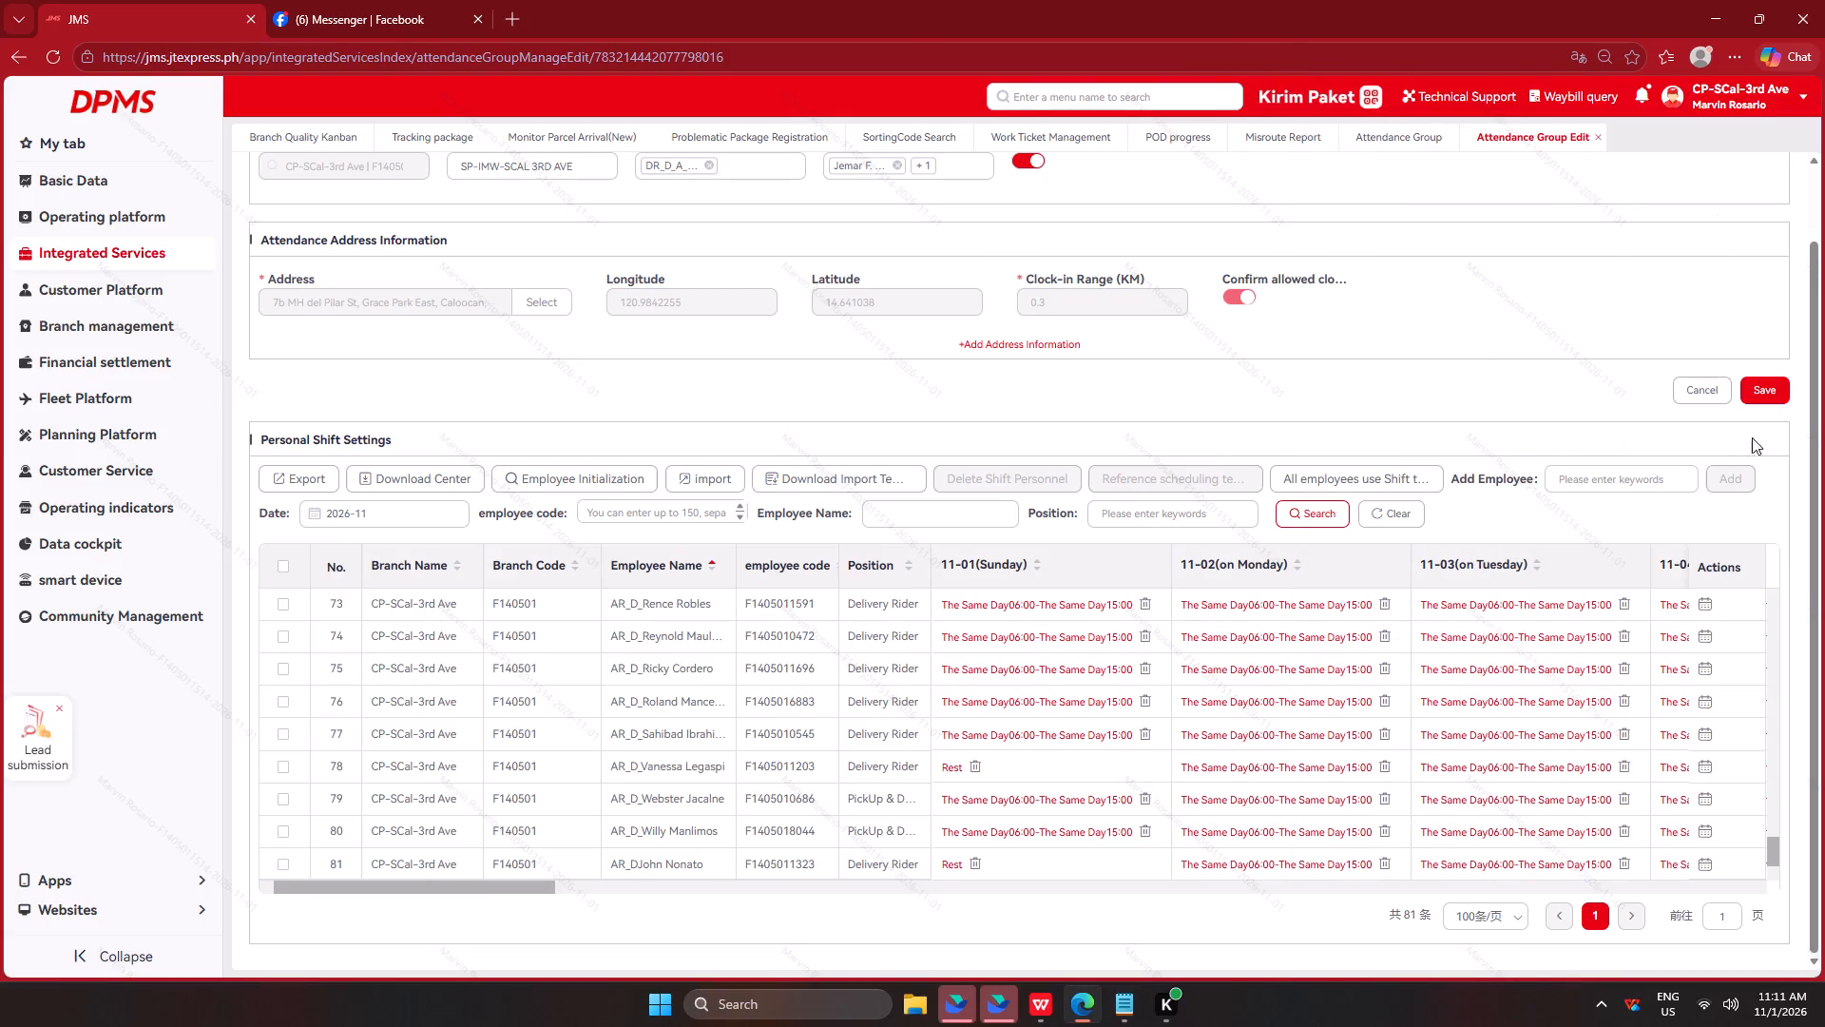
left_click(1770, 393)
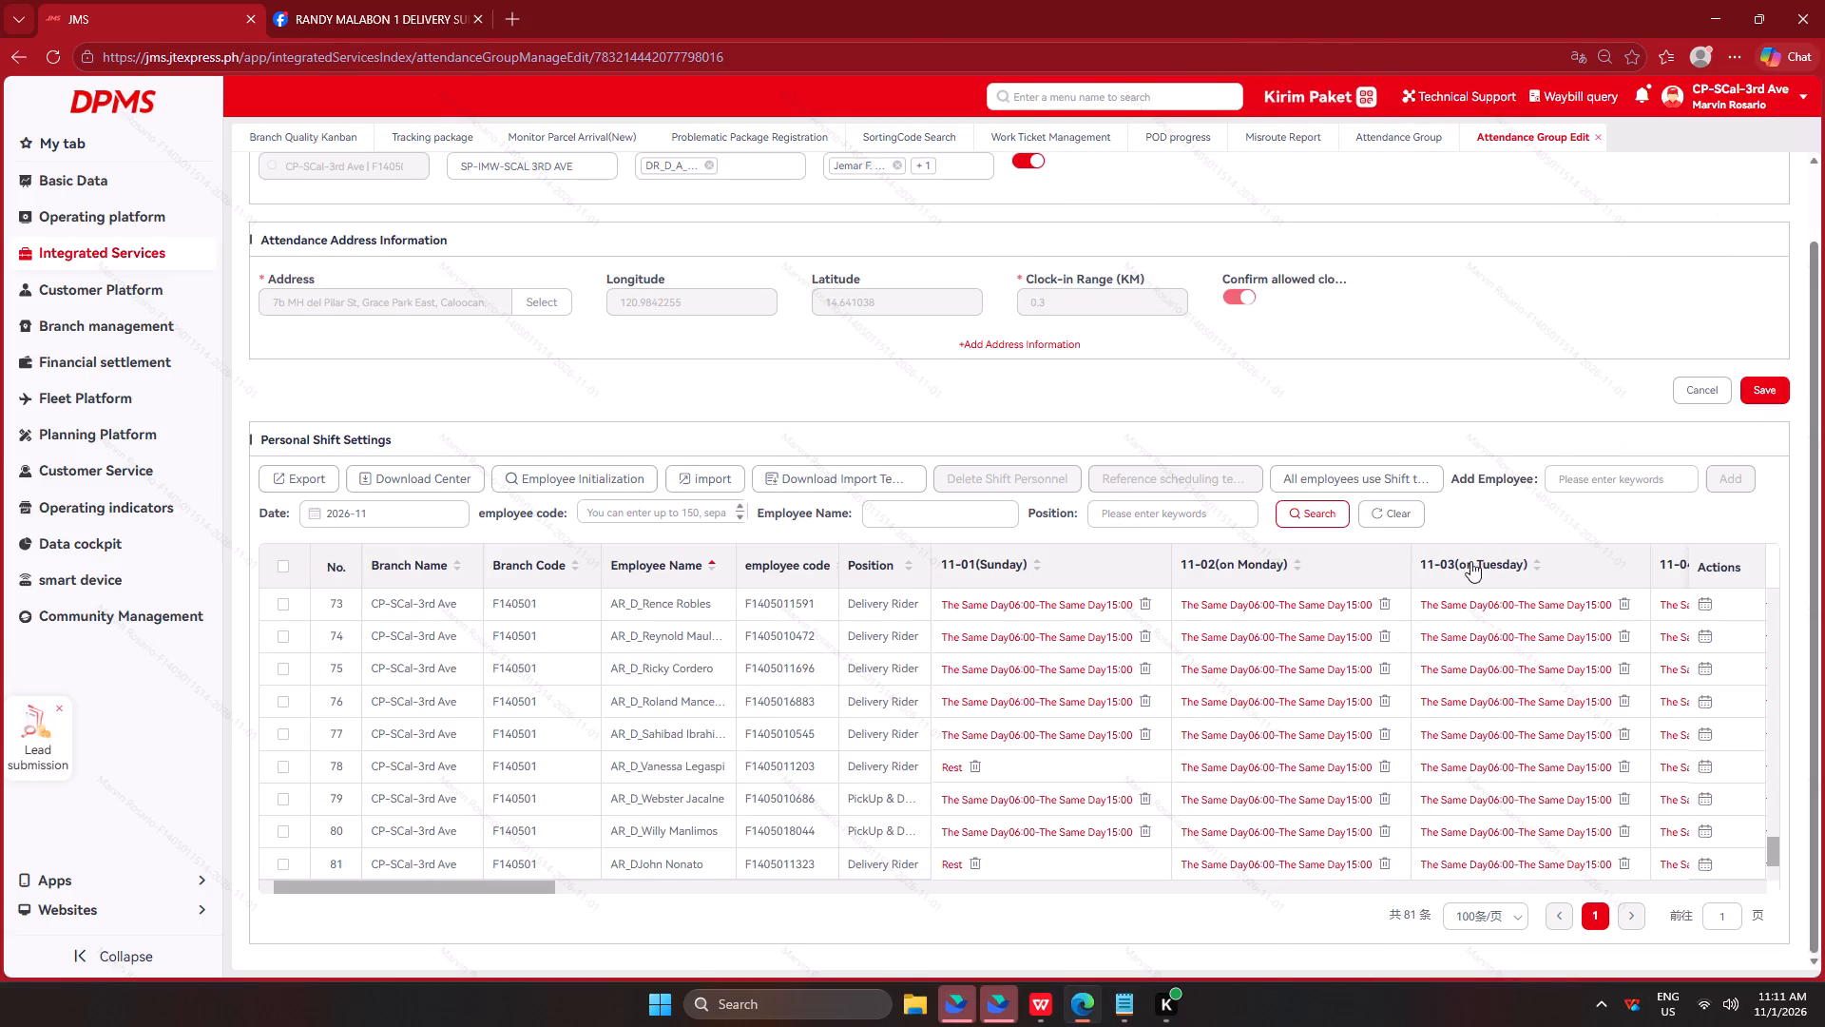
left_click(1053, 576)
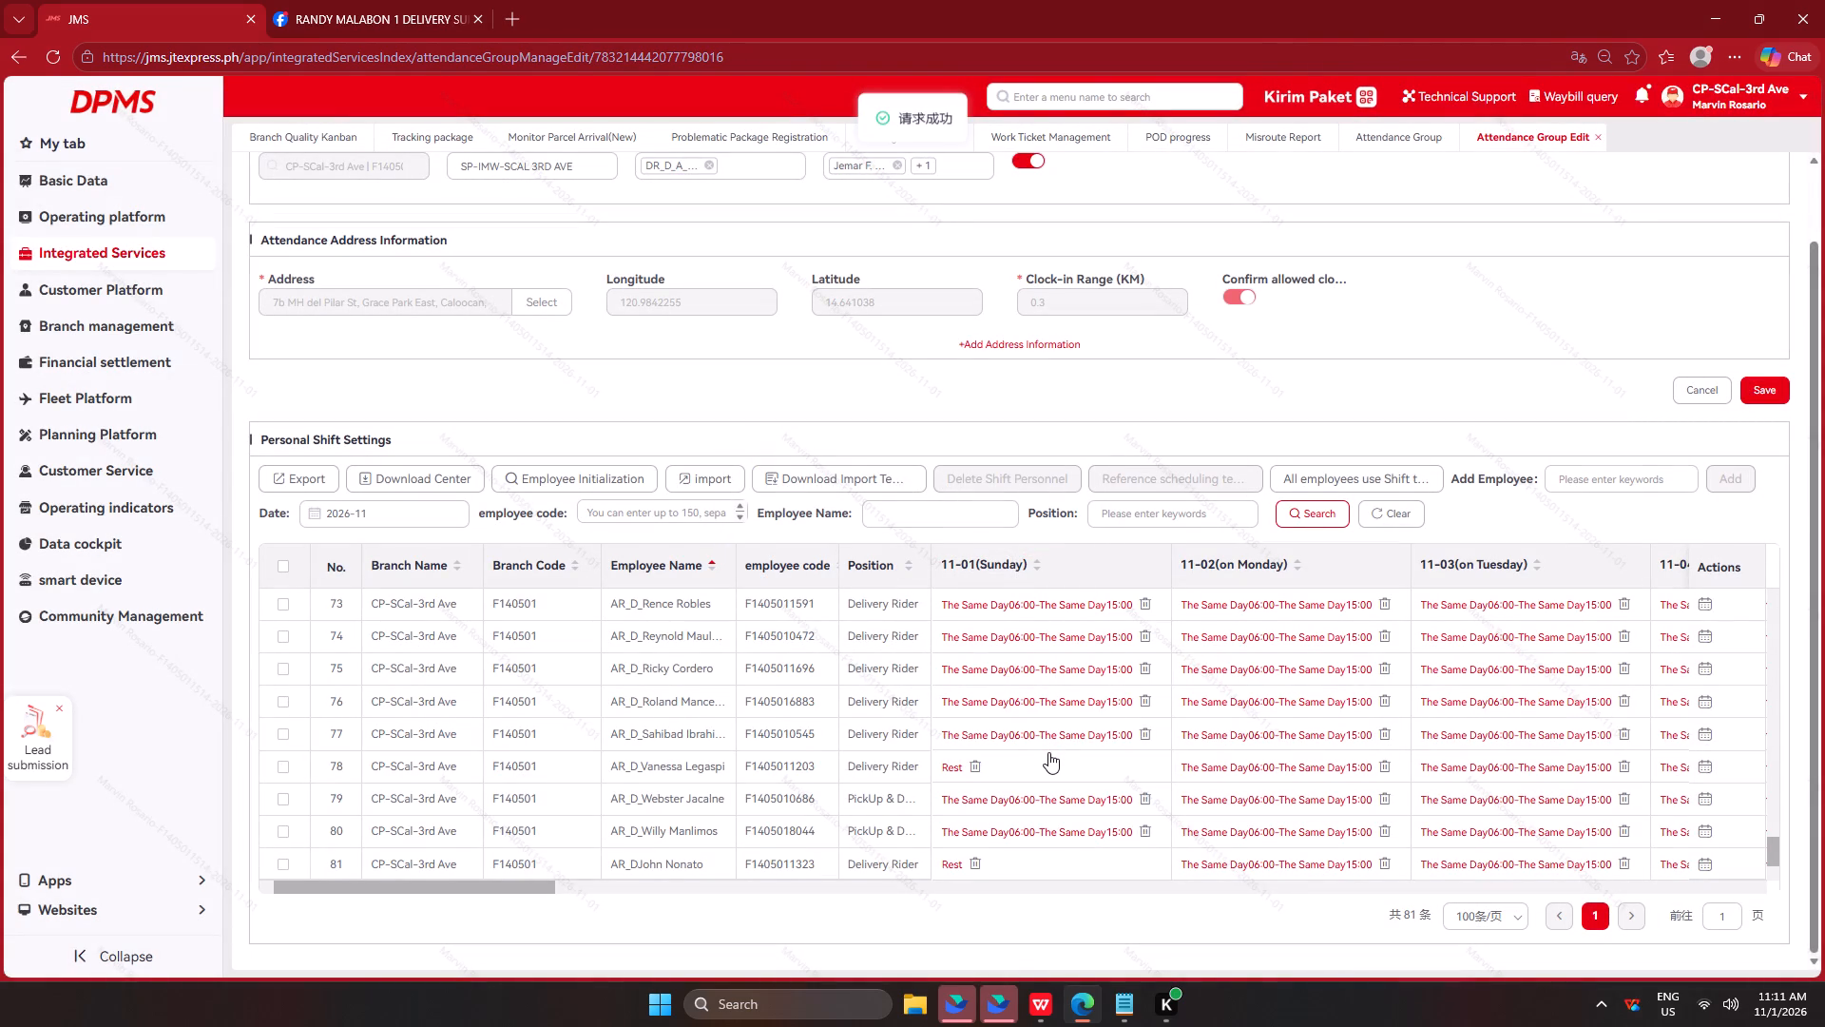
scroll(1048, 752, "up", 2)
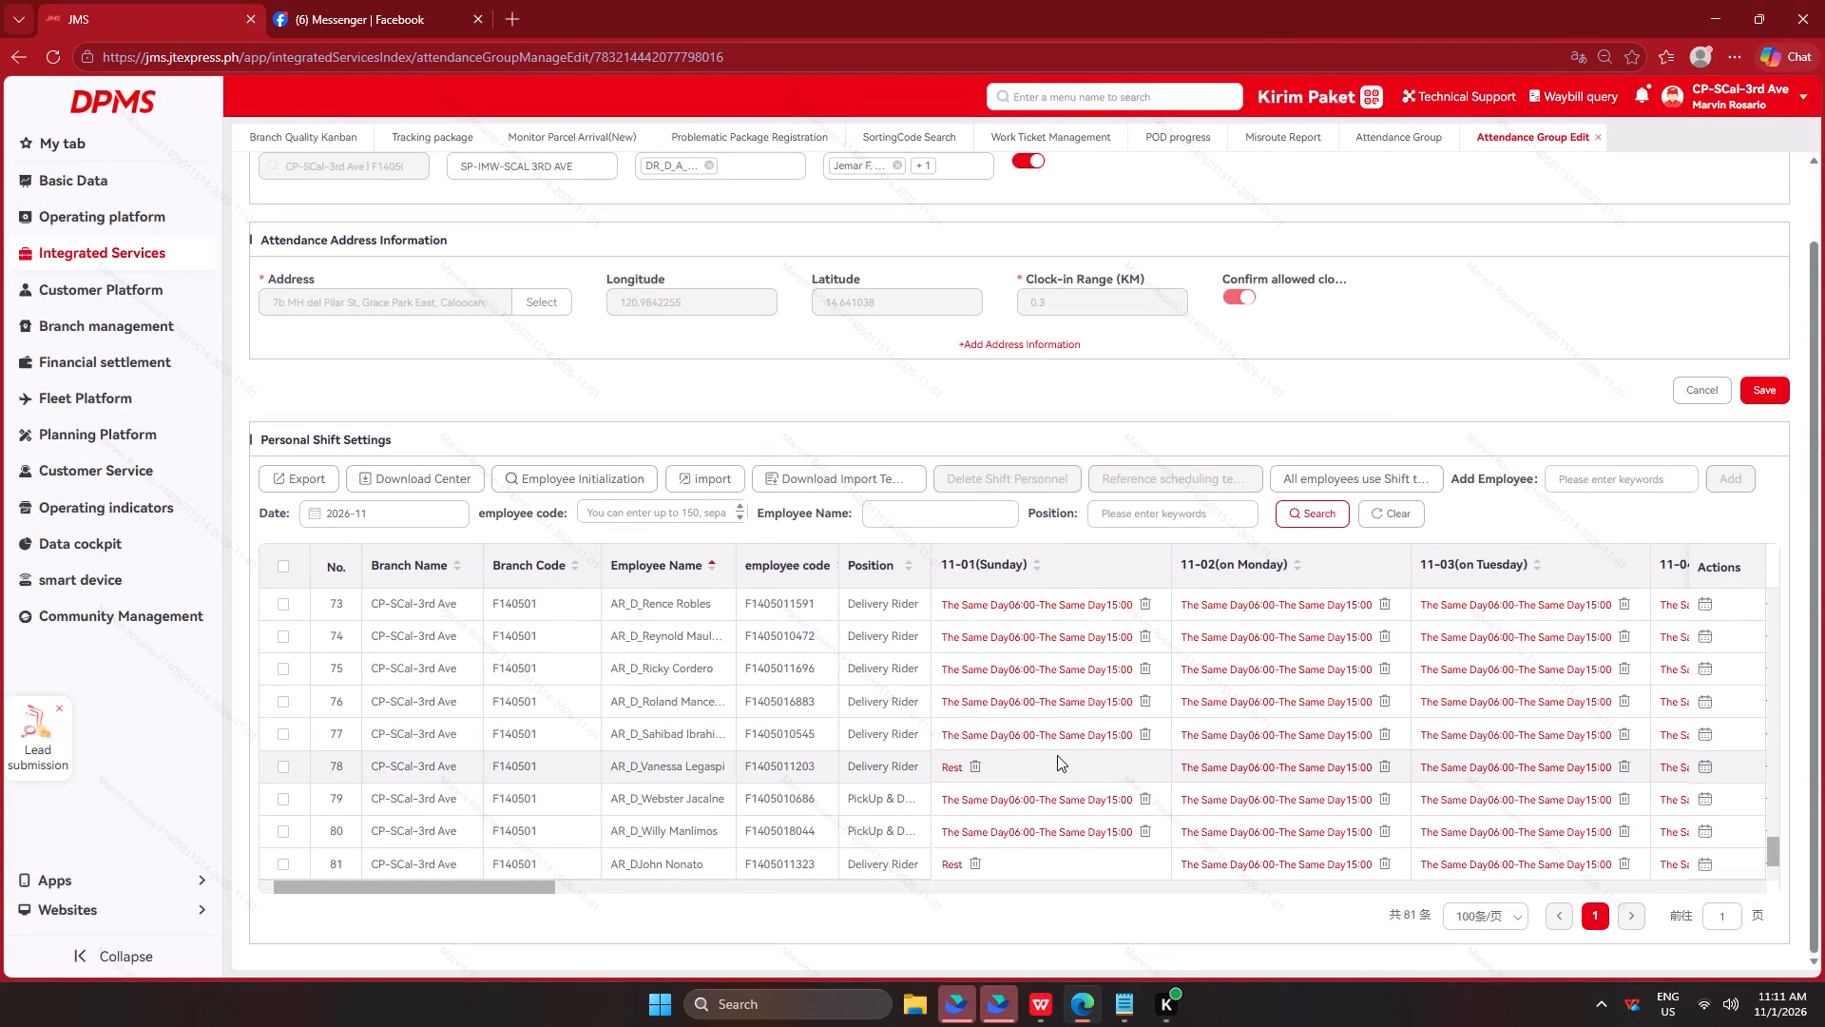
scroll(1057, 755, "up", 1)
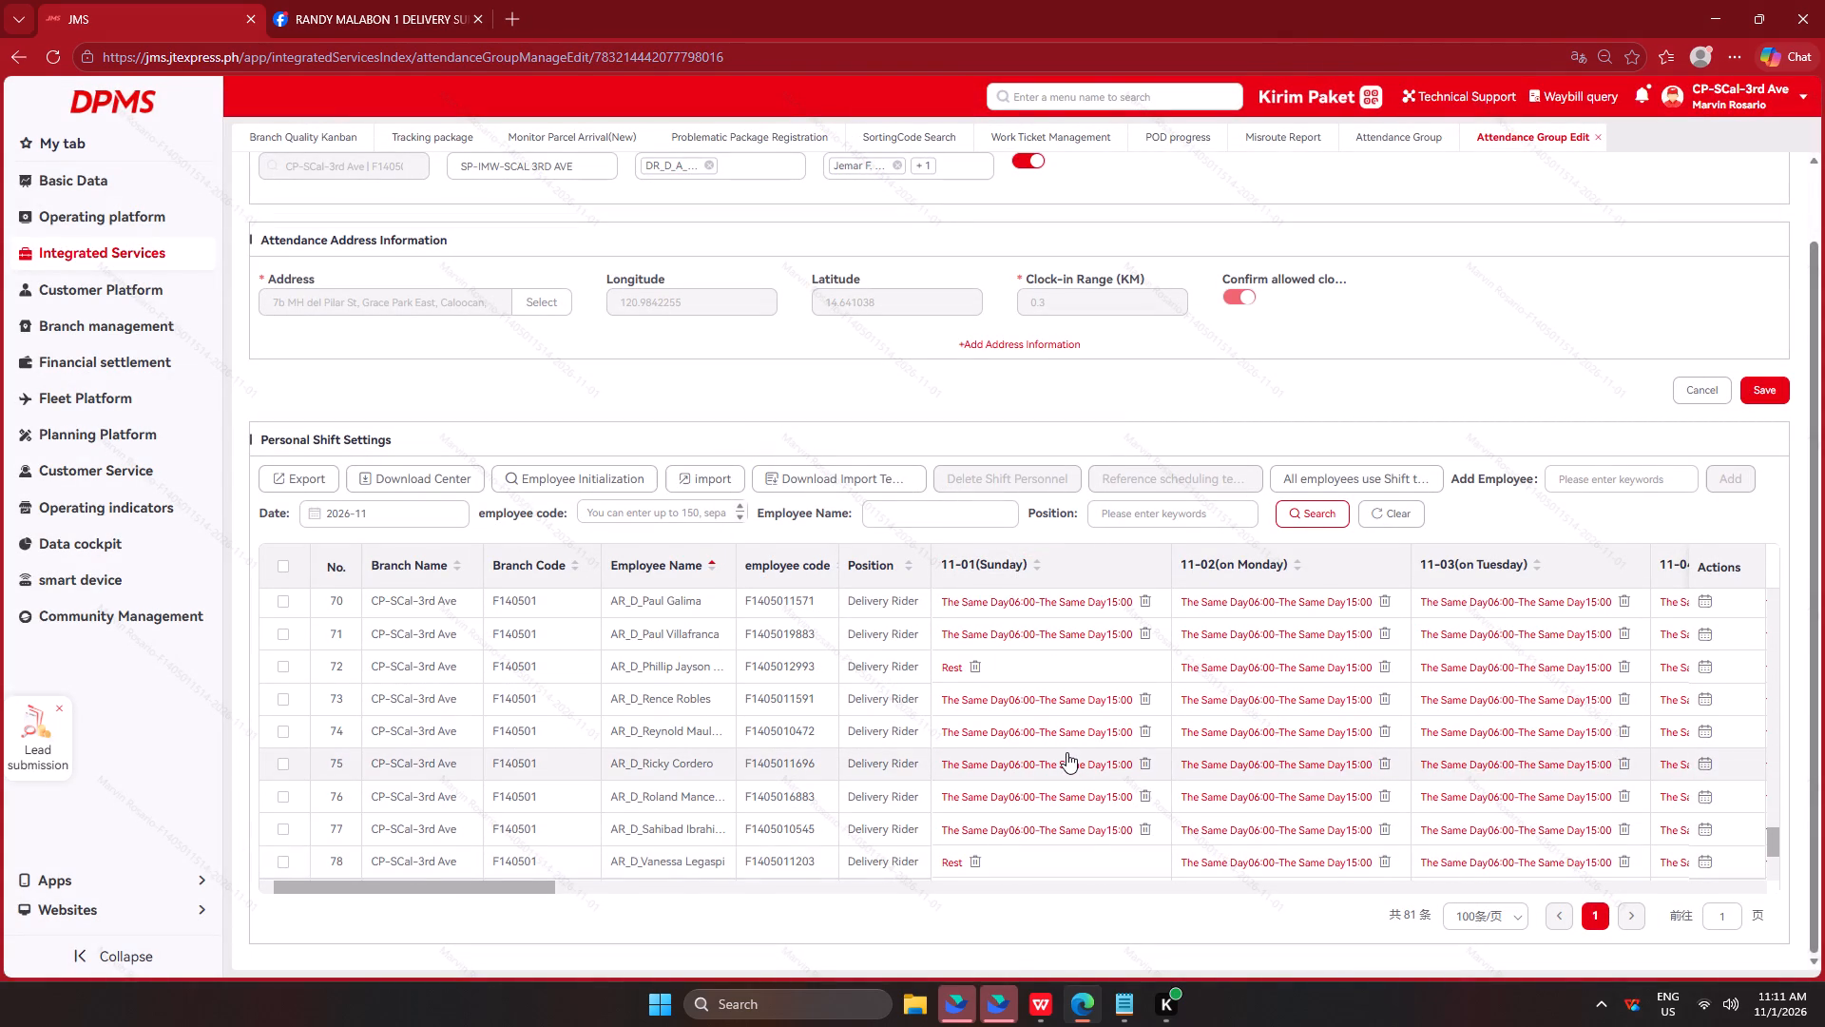
scroll(1067, 753, "up", 2)
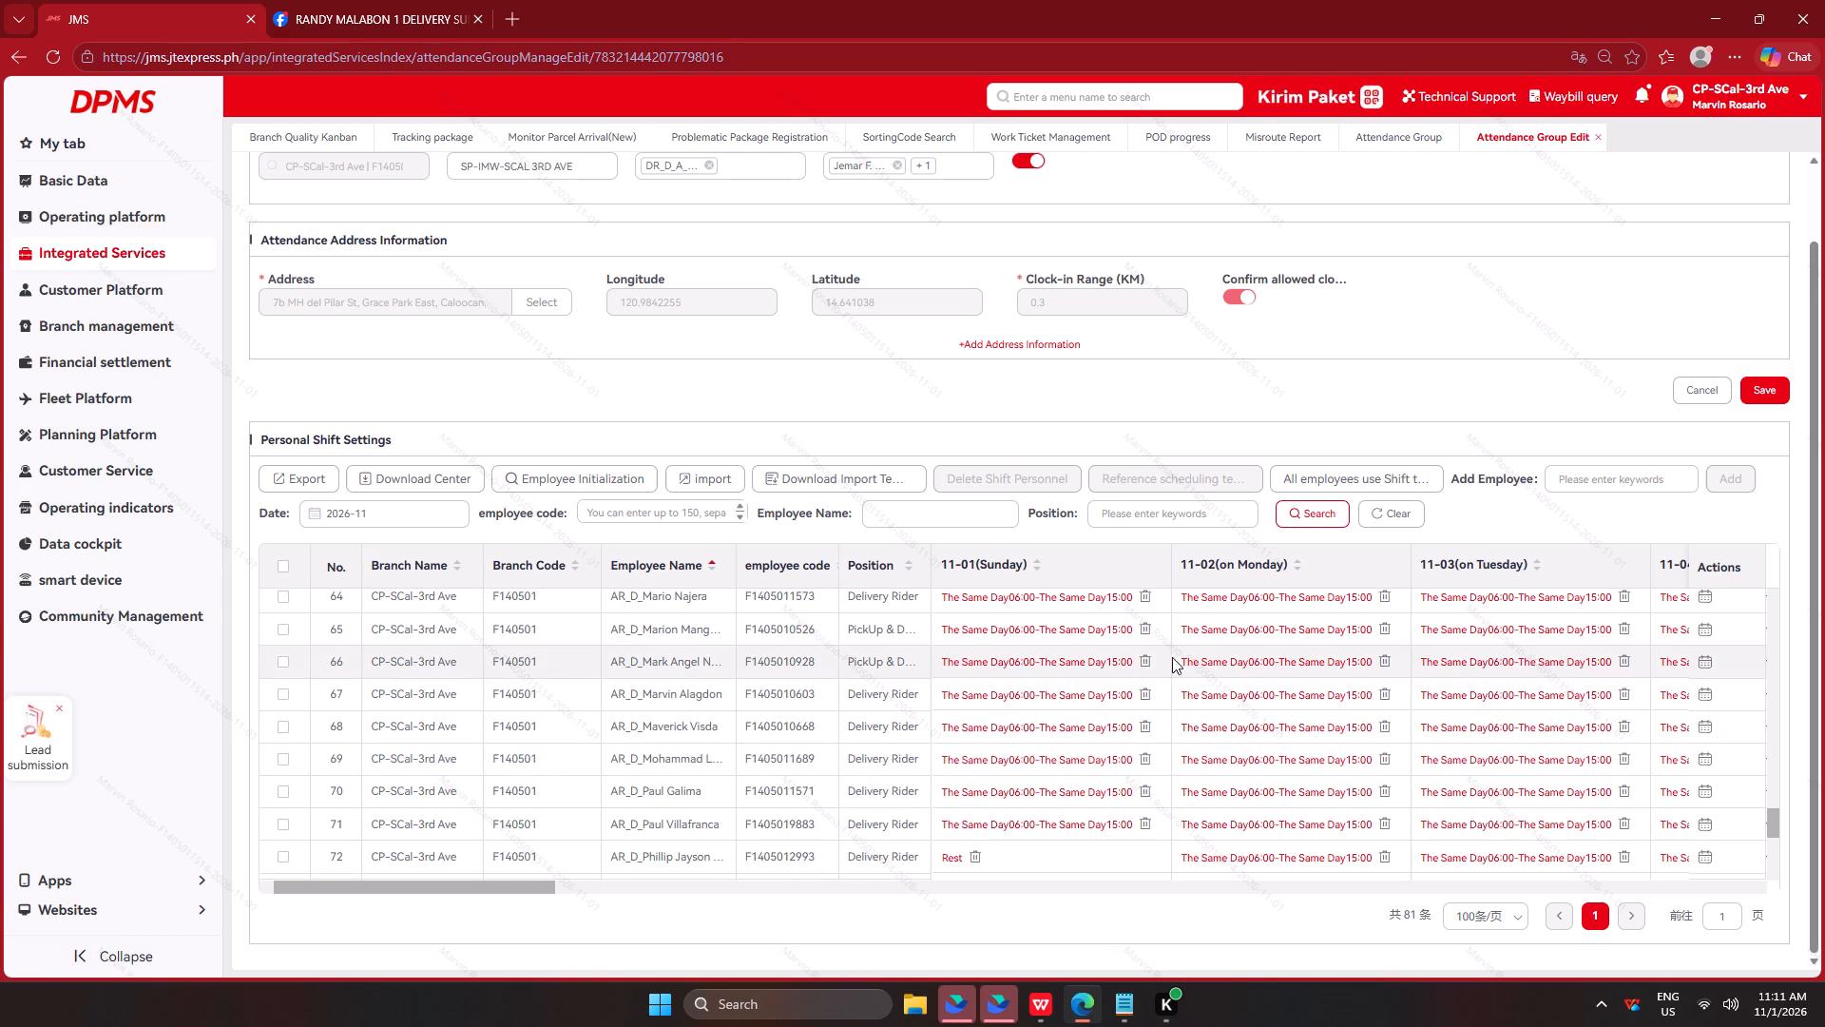
left_click(1146, 661)
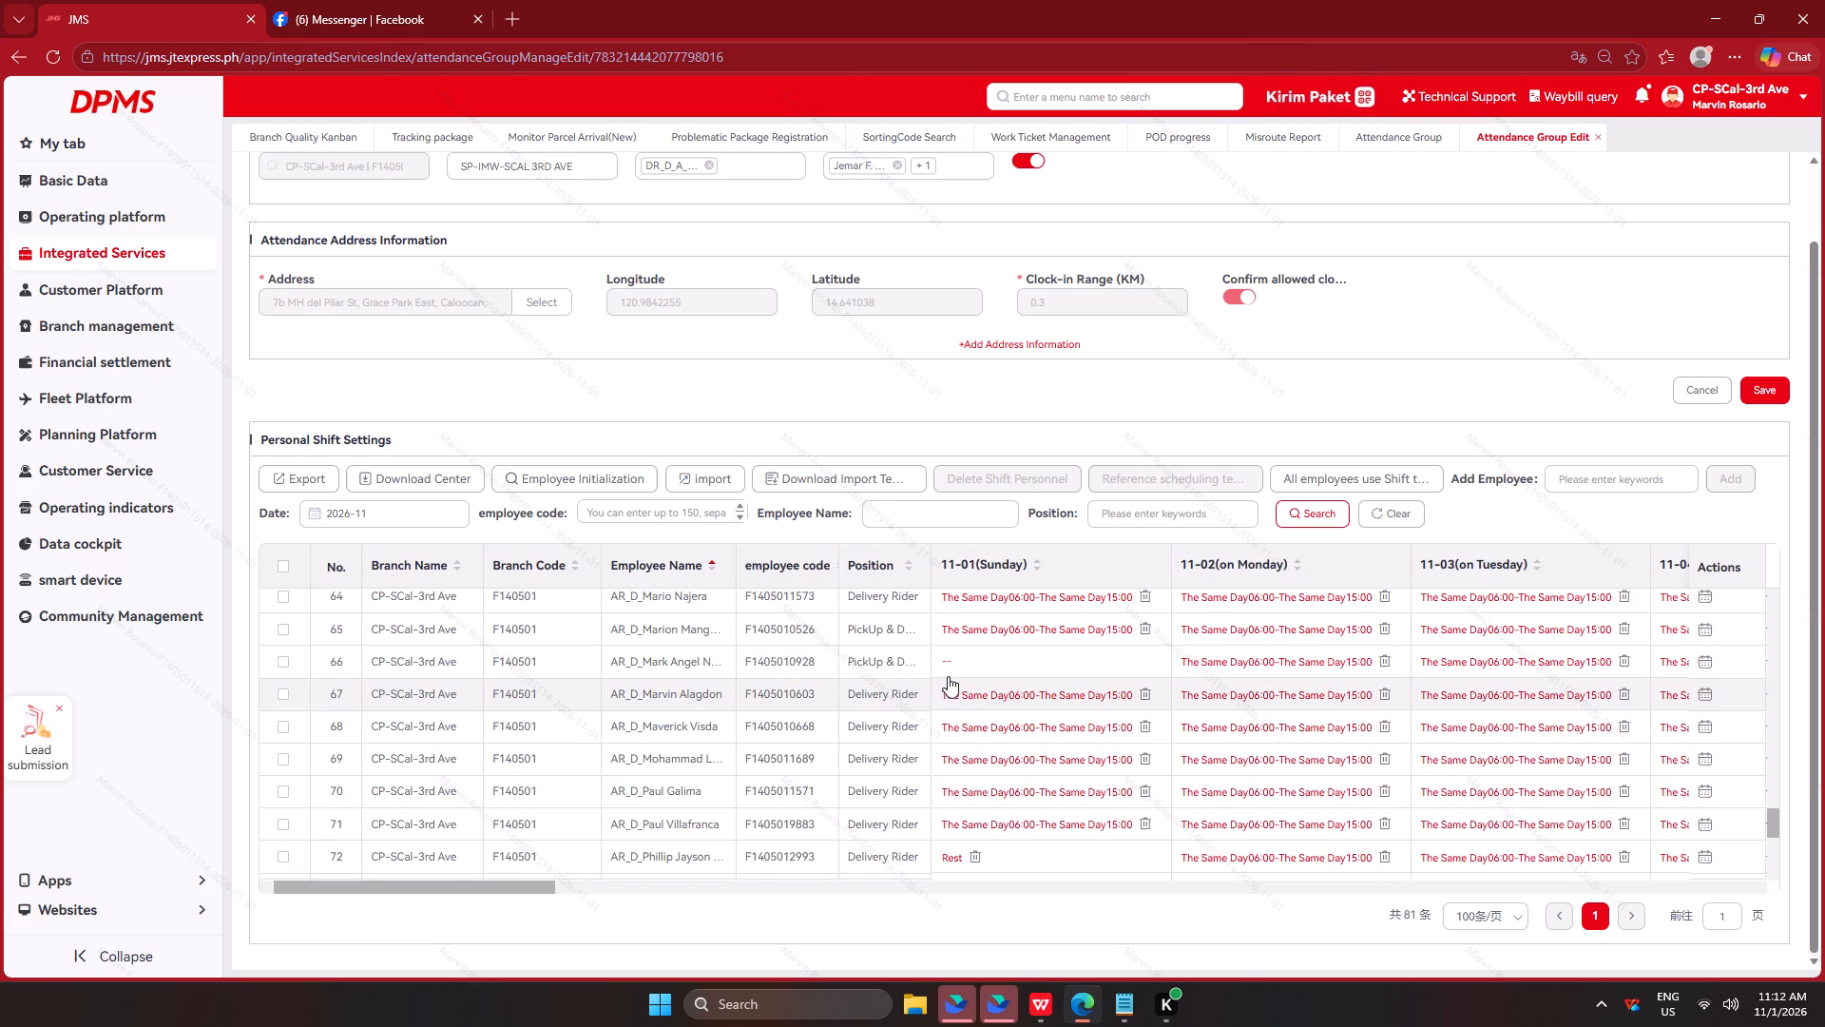
left_click(947, 664)
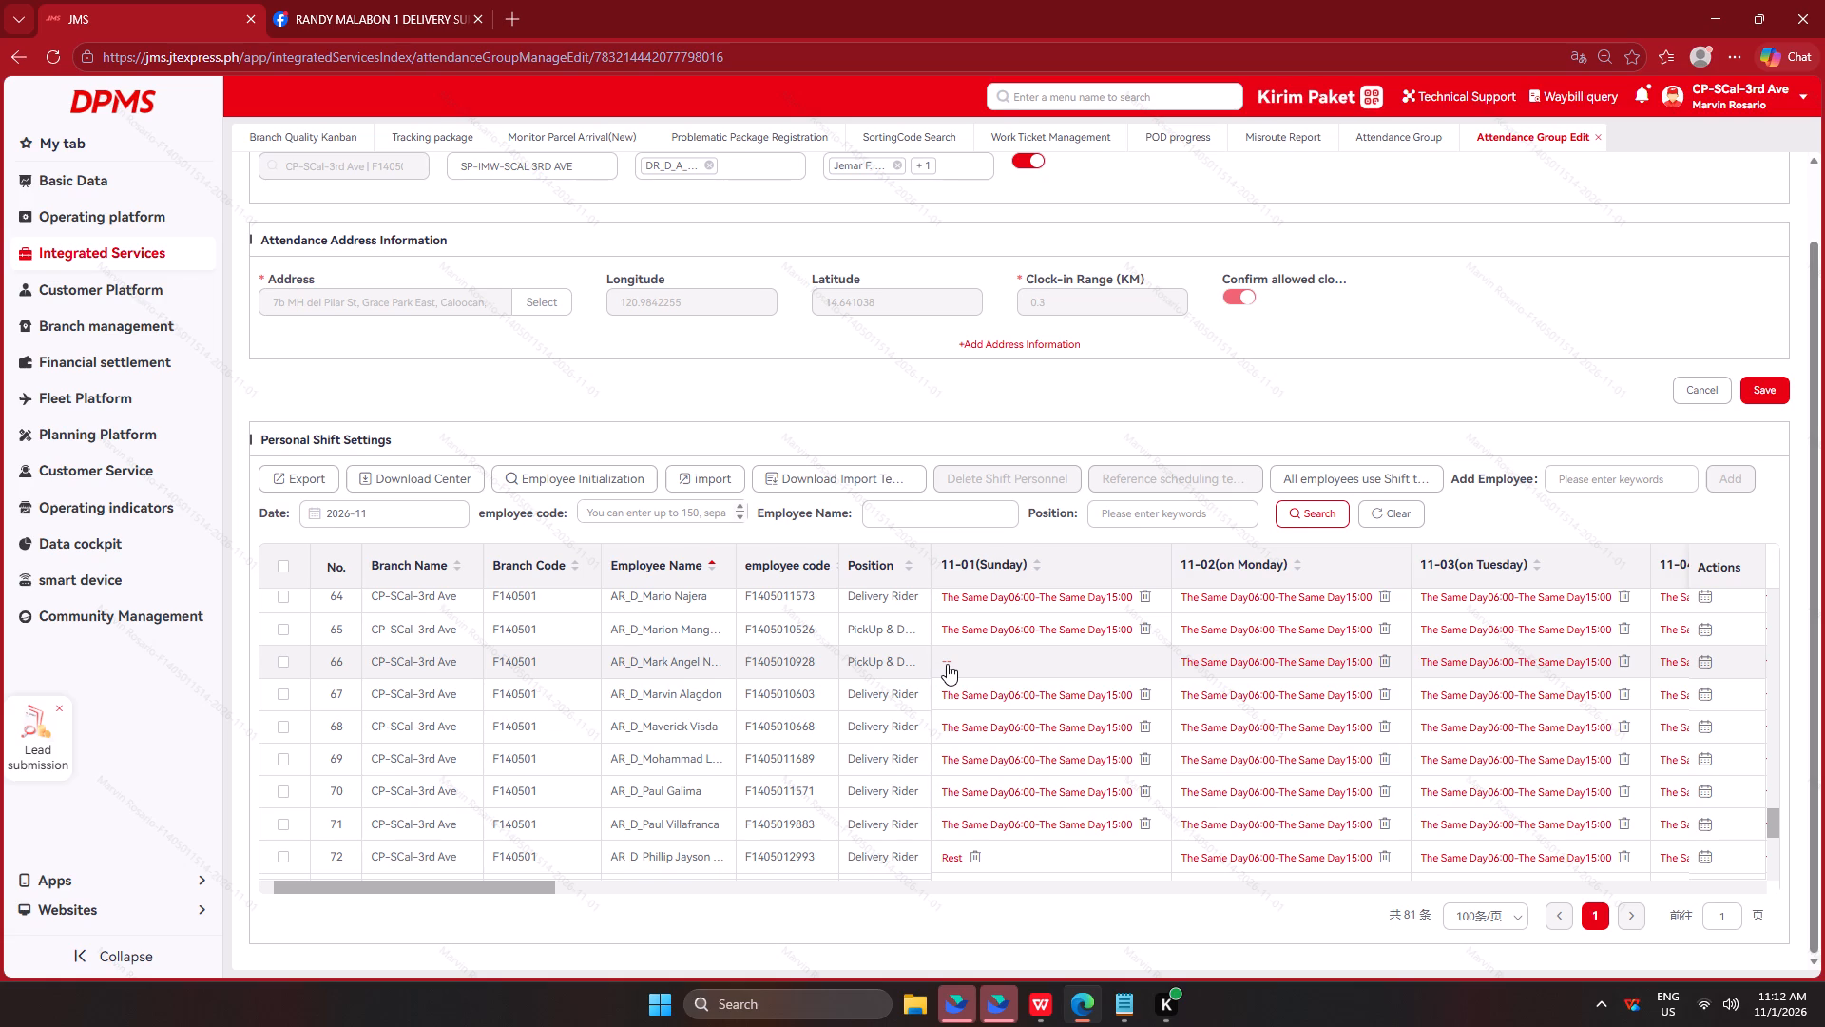
left_click(1097, 664)
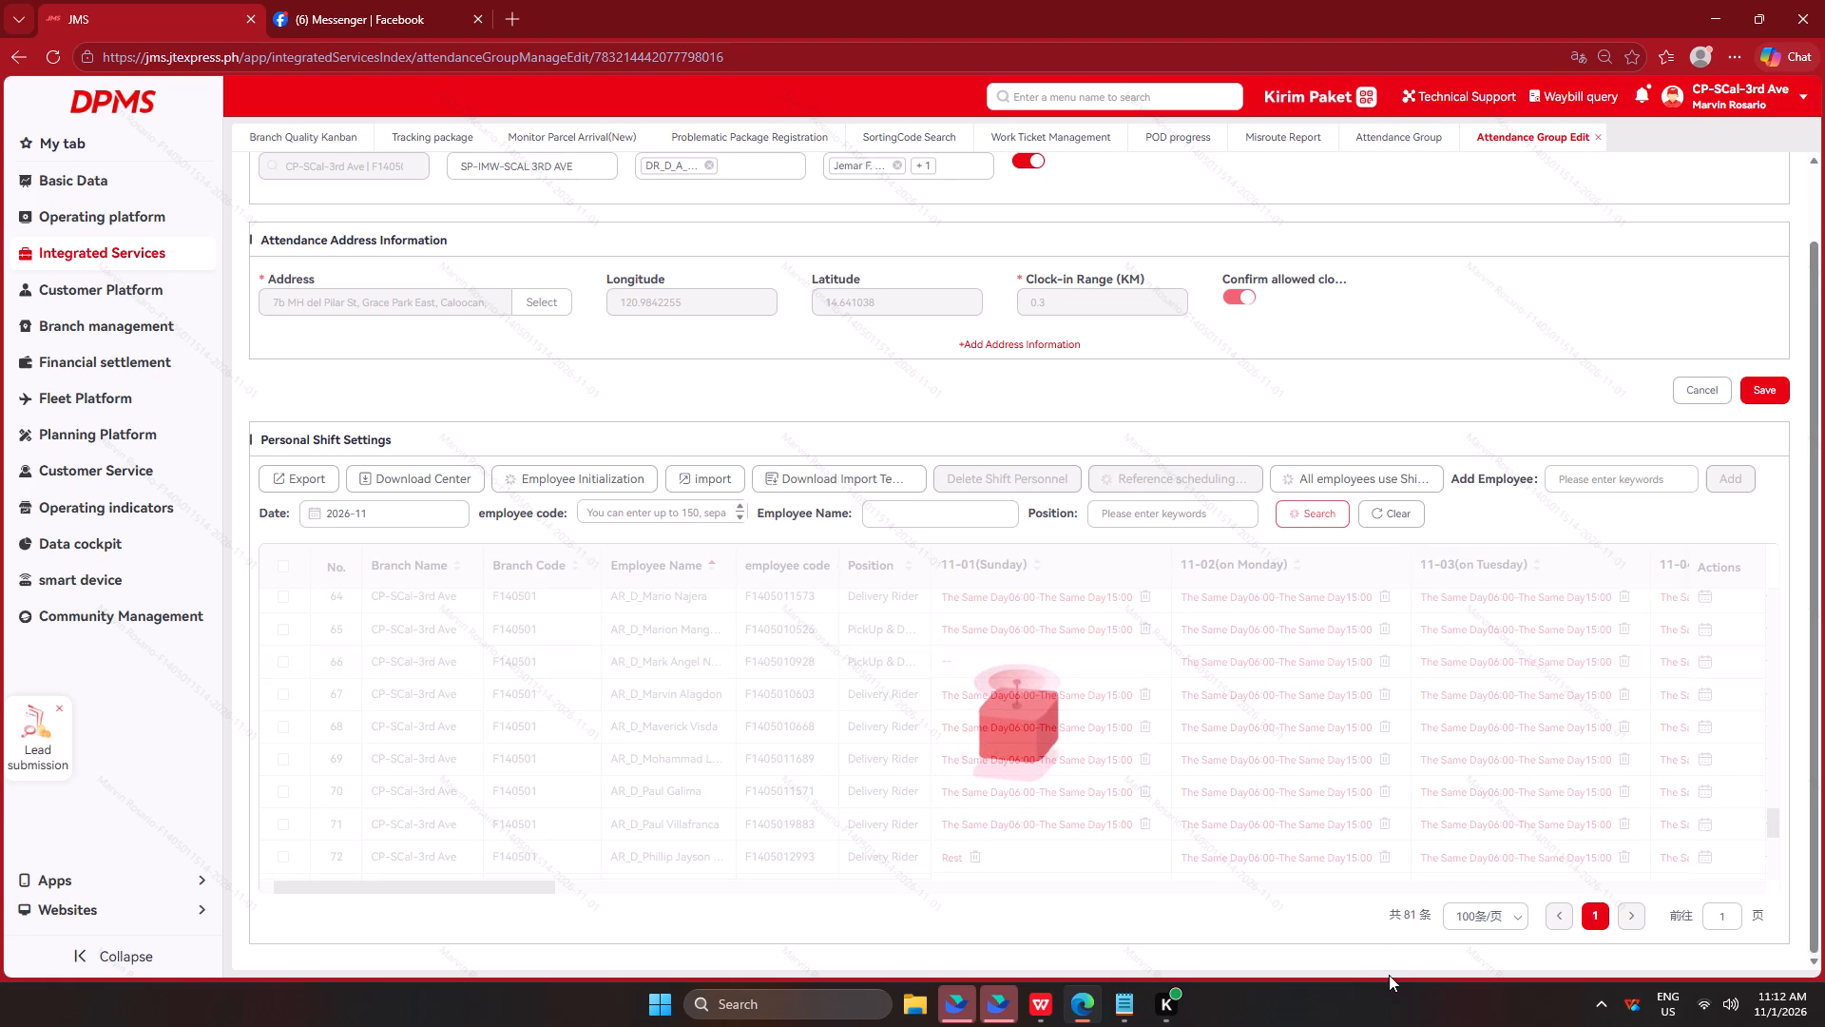
left_click(1130, 998)
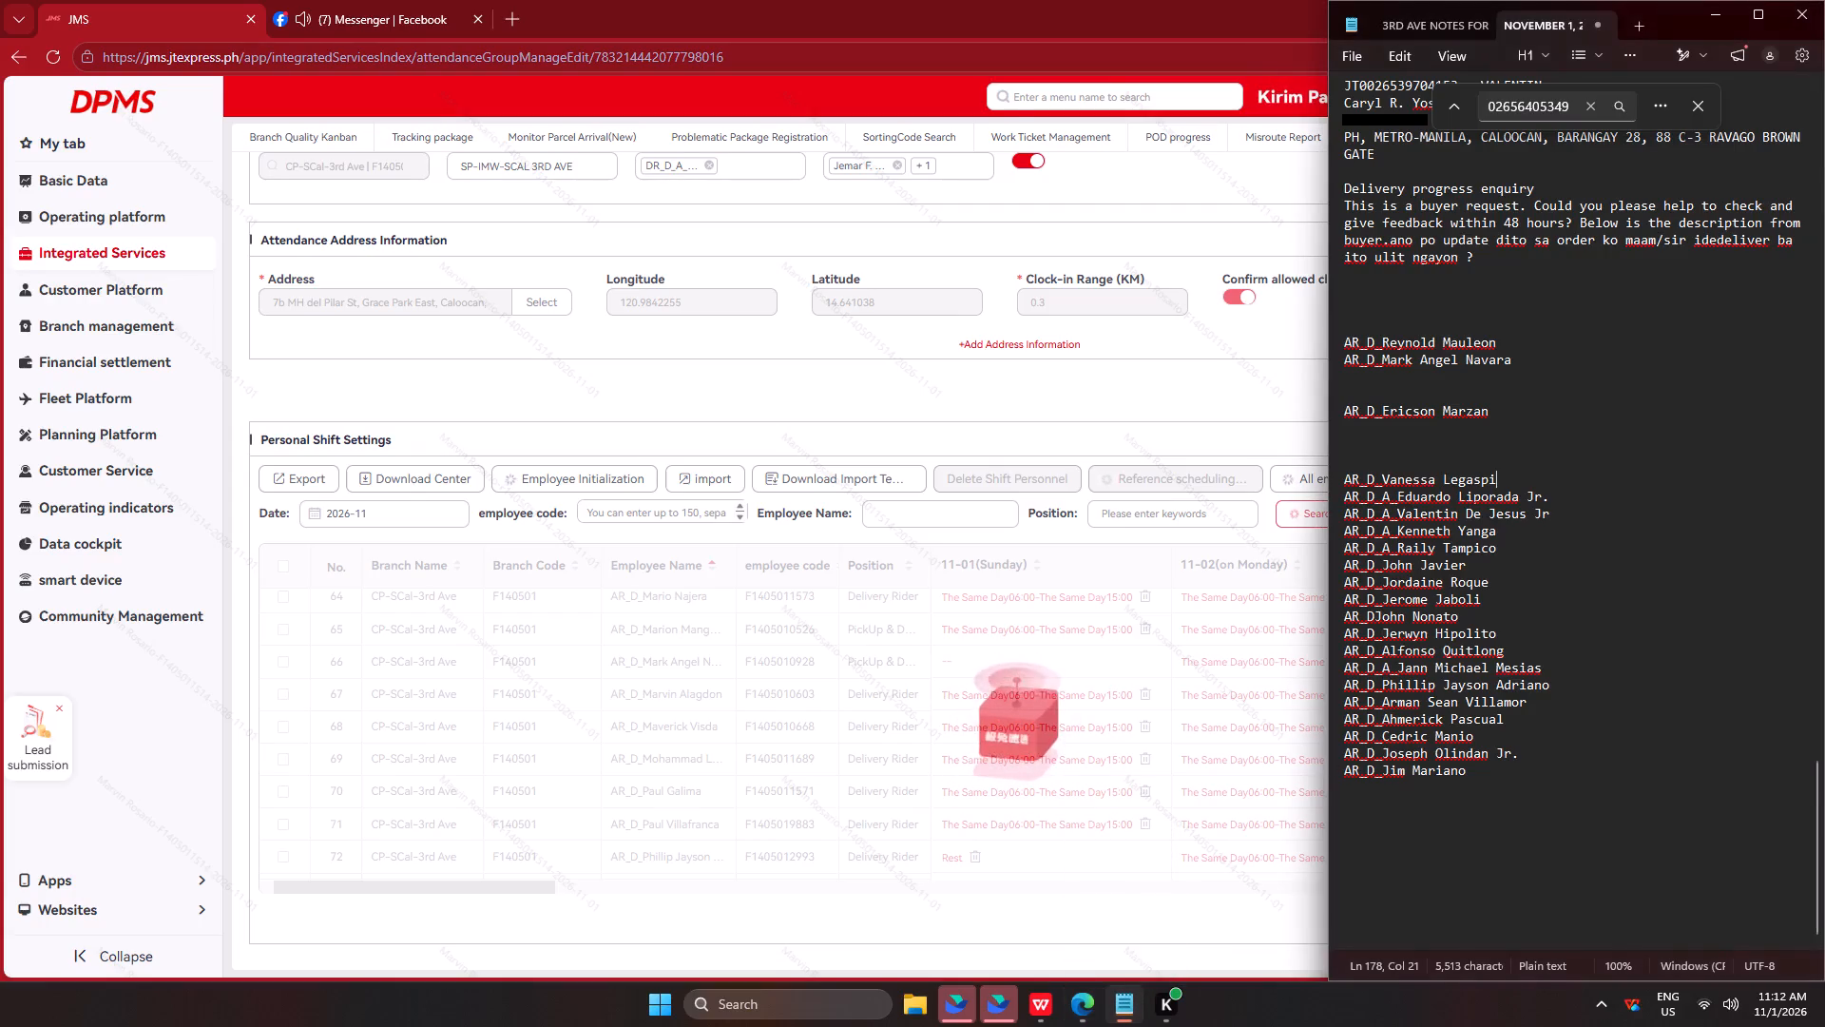
left_click_drag(1534, 356, 1322, 363)
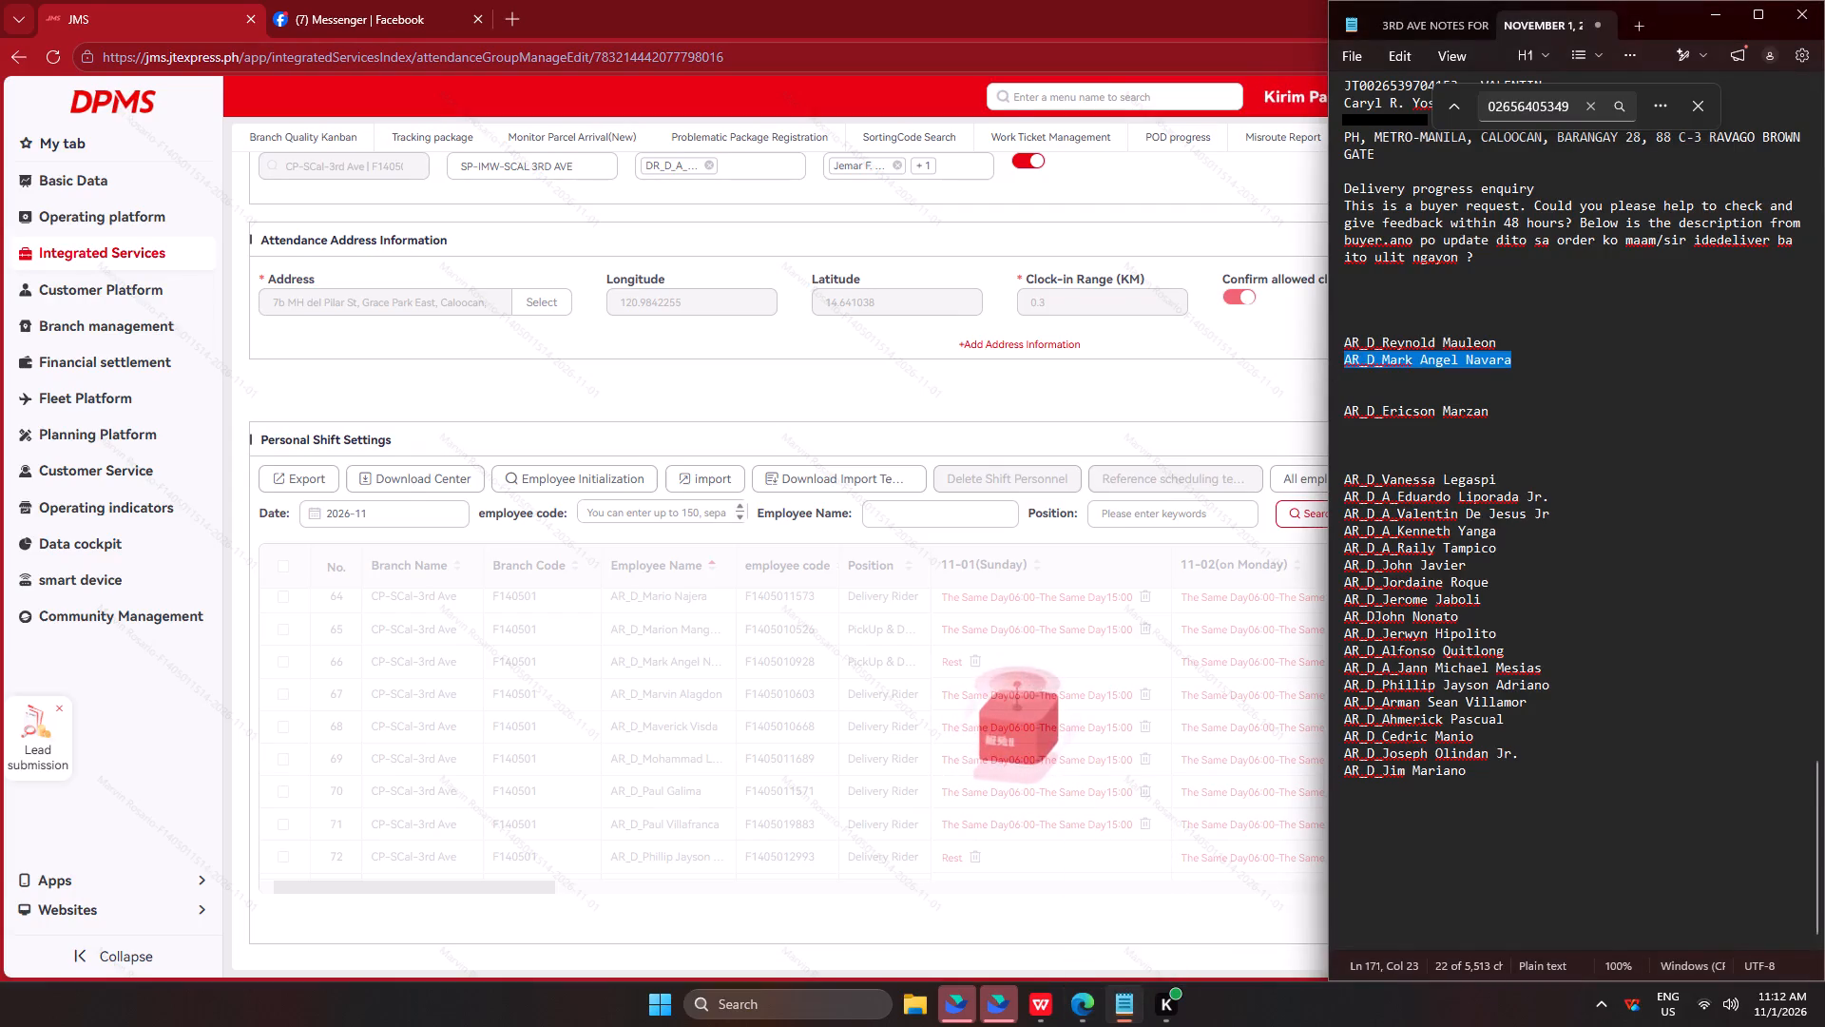
key("ctrl+x")
left_click(1366, 459)
key("ctrl+v")
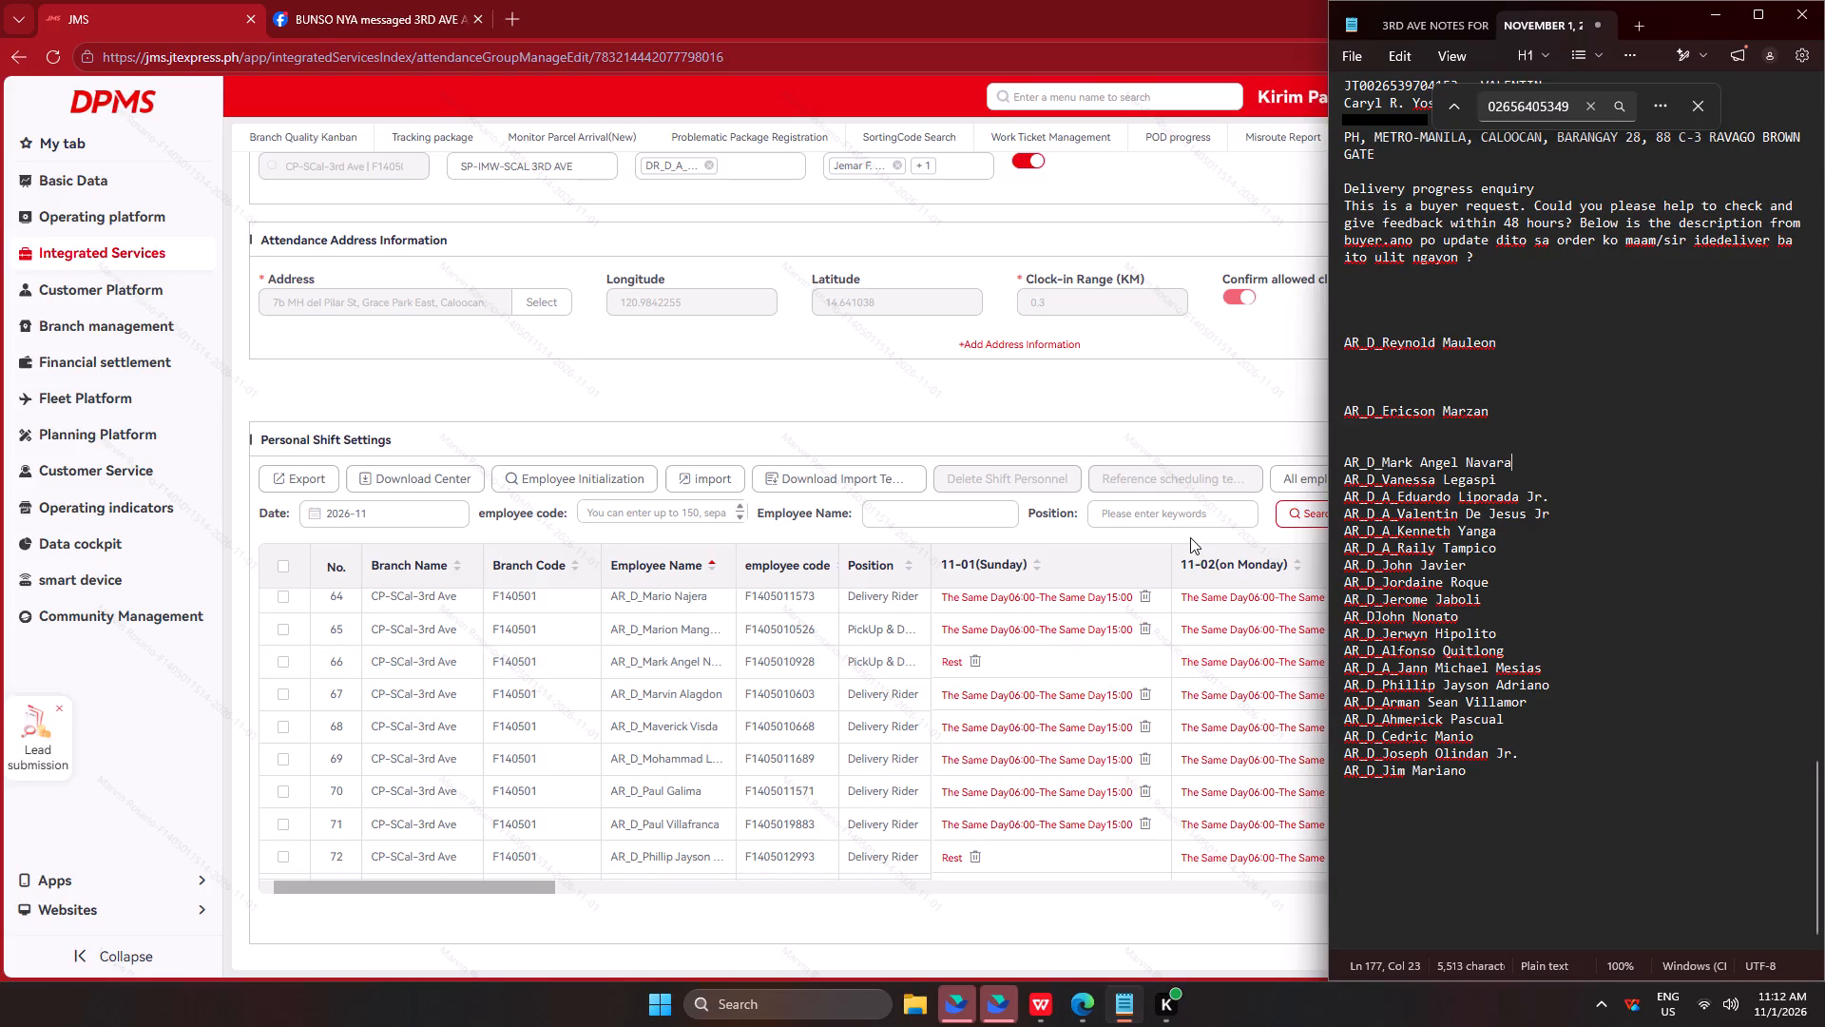
In Edge, delete Ericson's 11-01 (Sunday) shift in row 42 of the shift table and assign Rest instead.
key("alt+Tab")
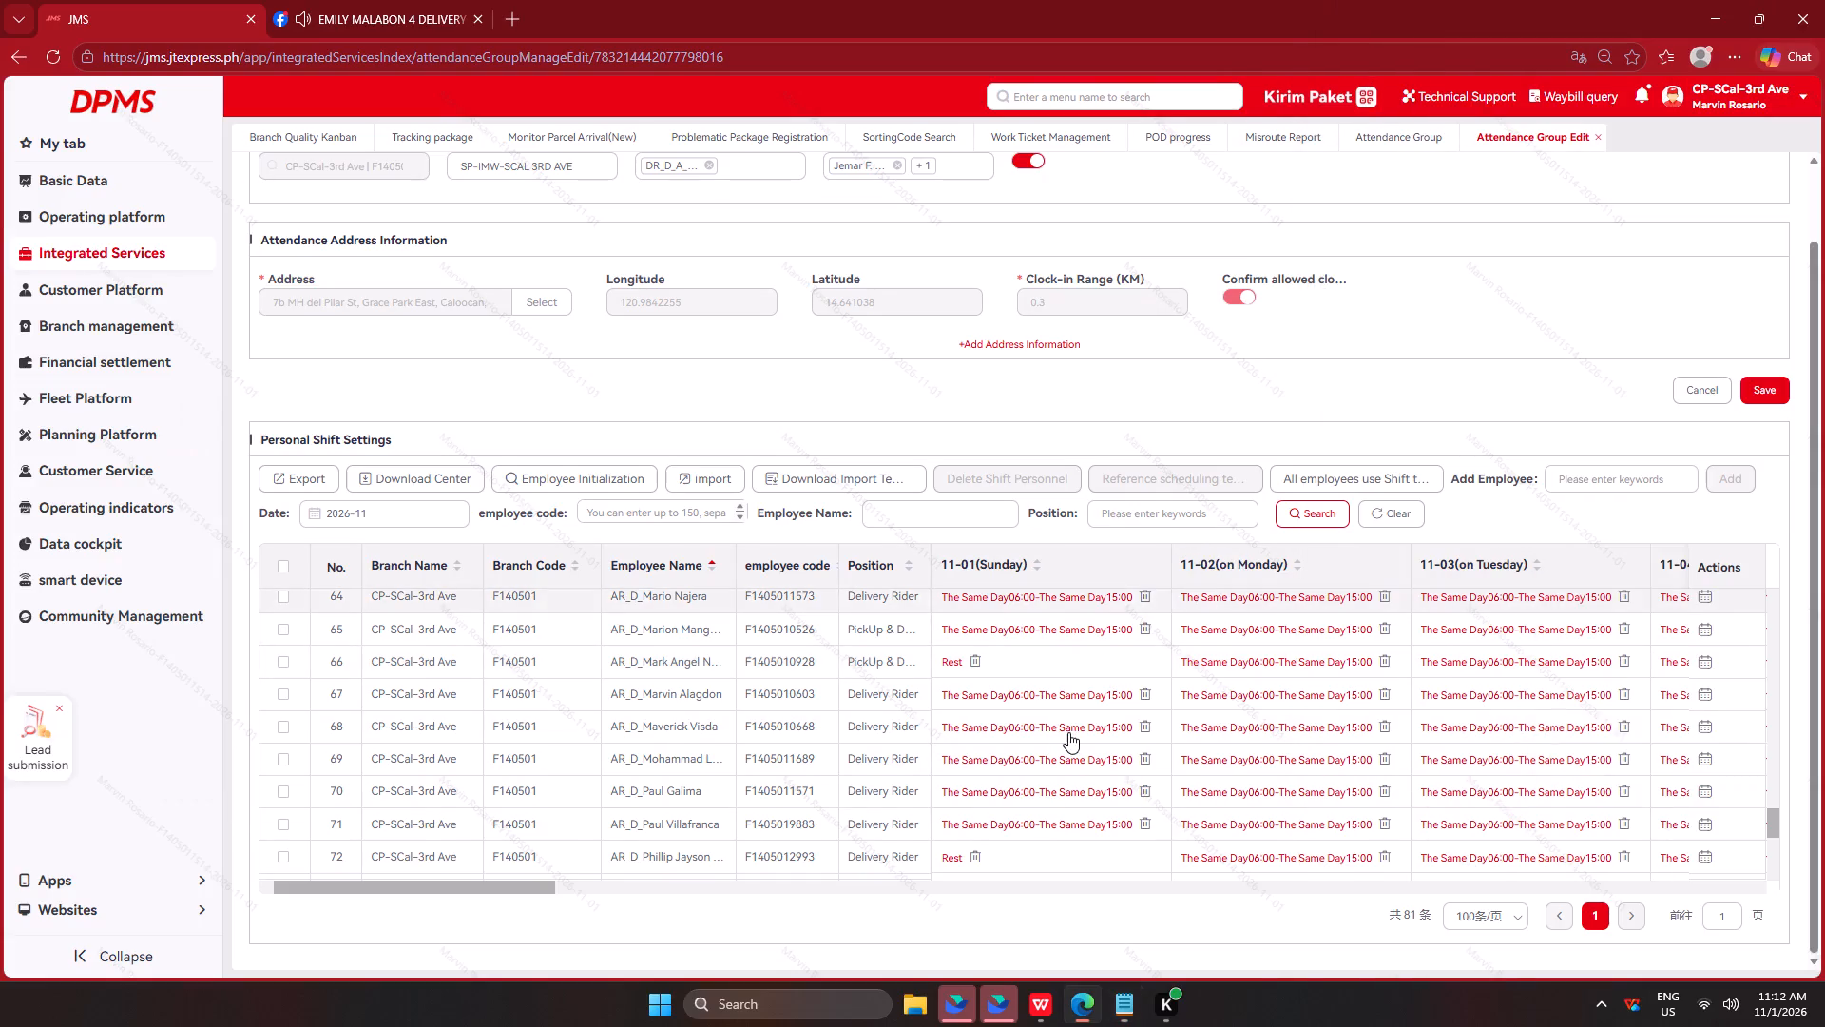
scroll(1073, 736, "up", 1)
key("alt+Tab")
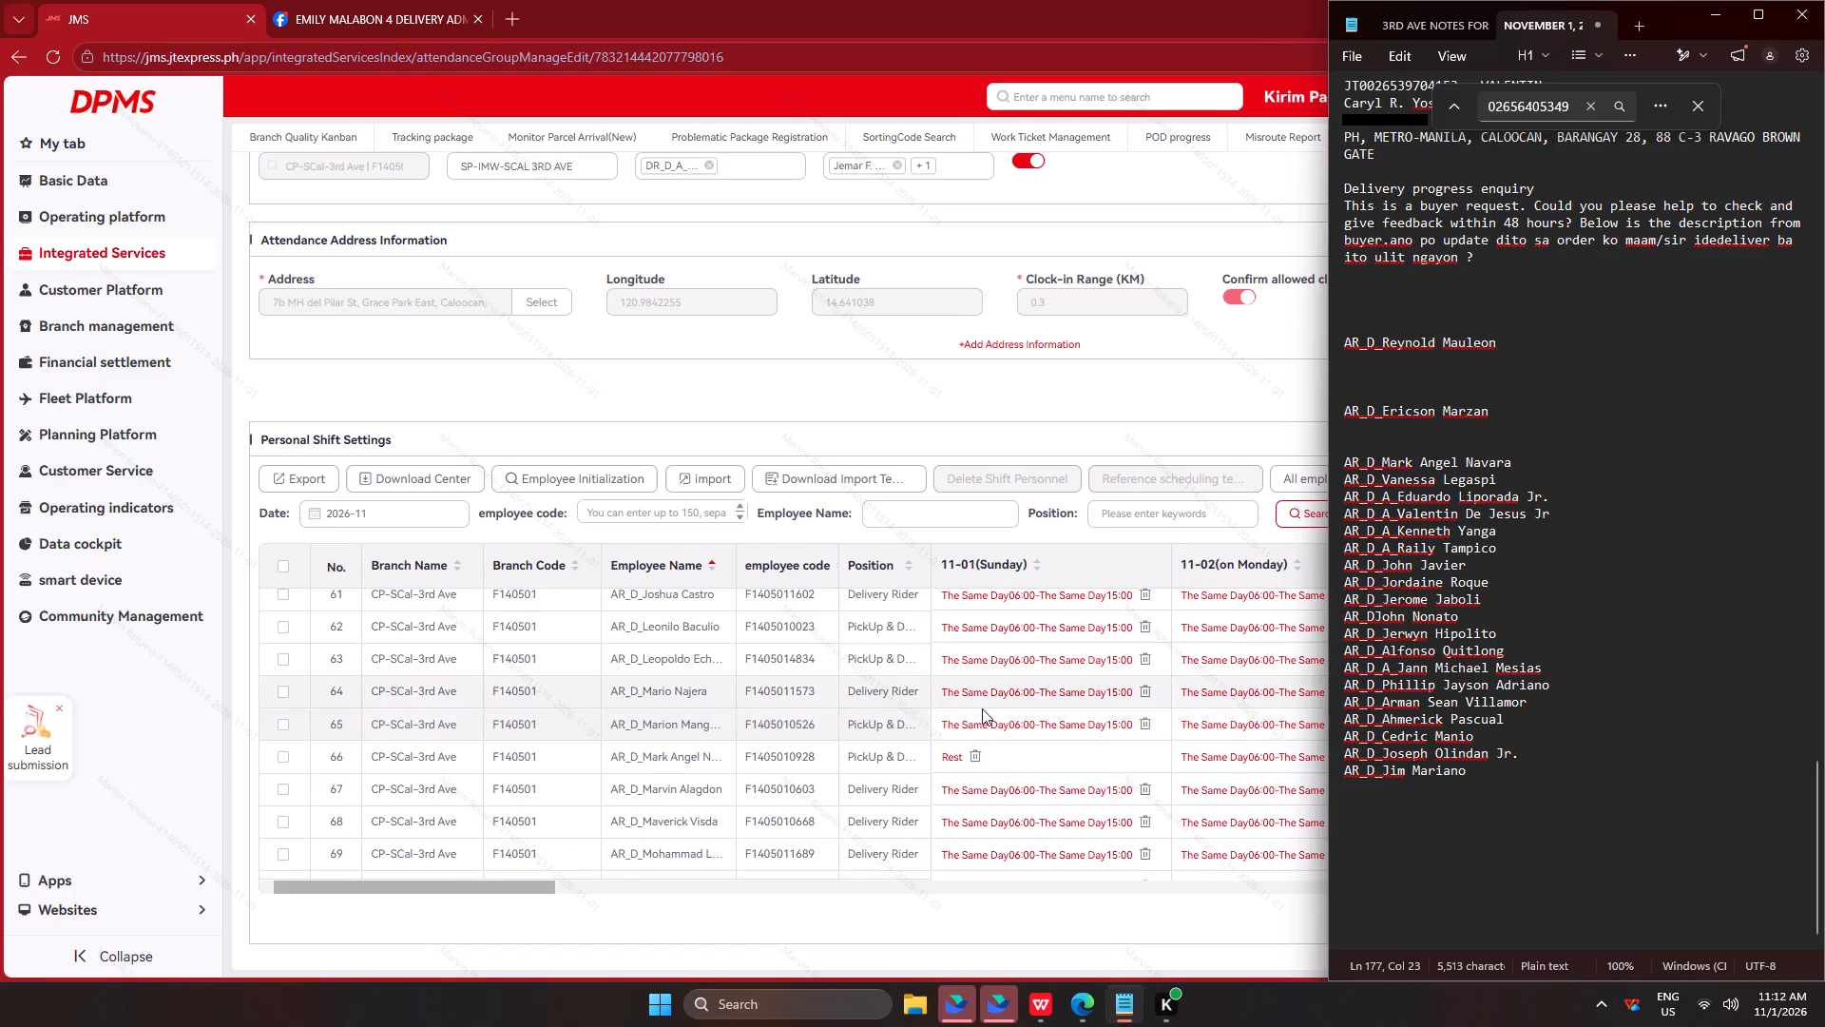
scroll(990, 706, "up", 7)
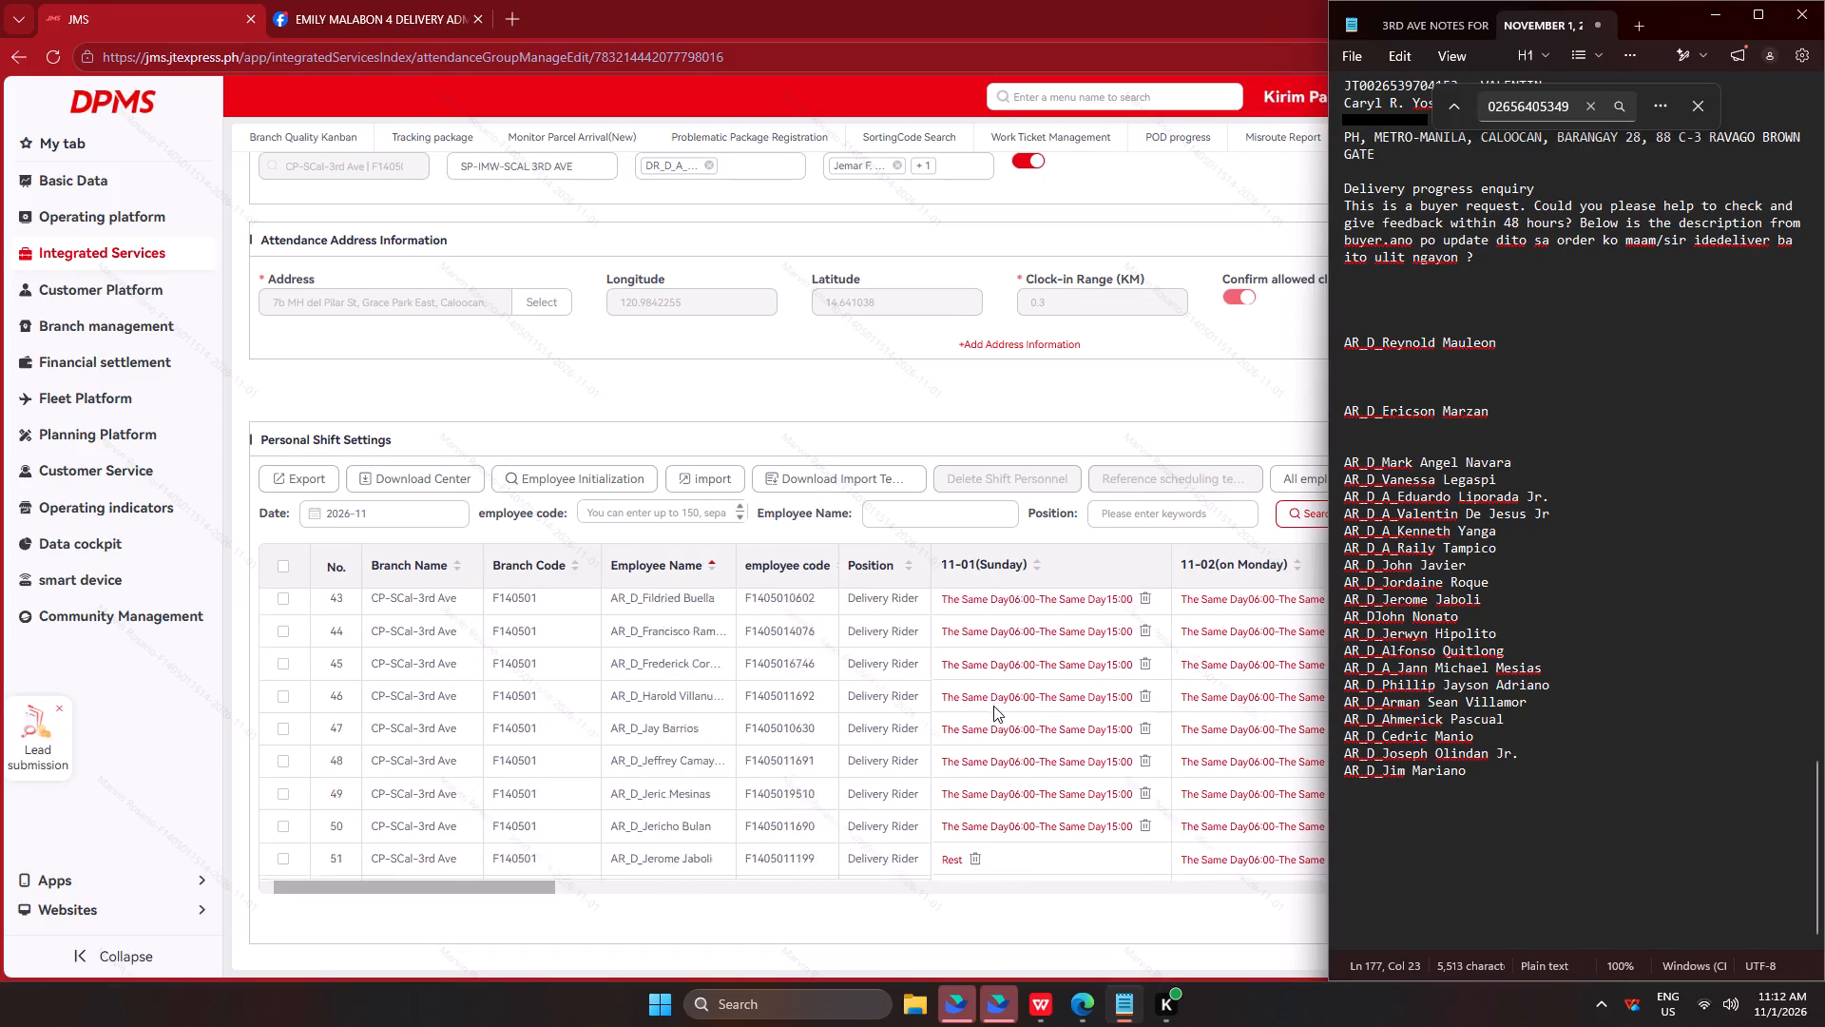
left_click(1139, 639)
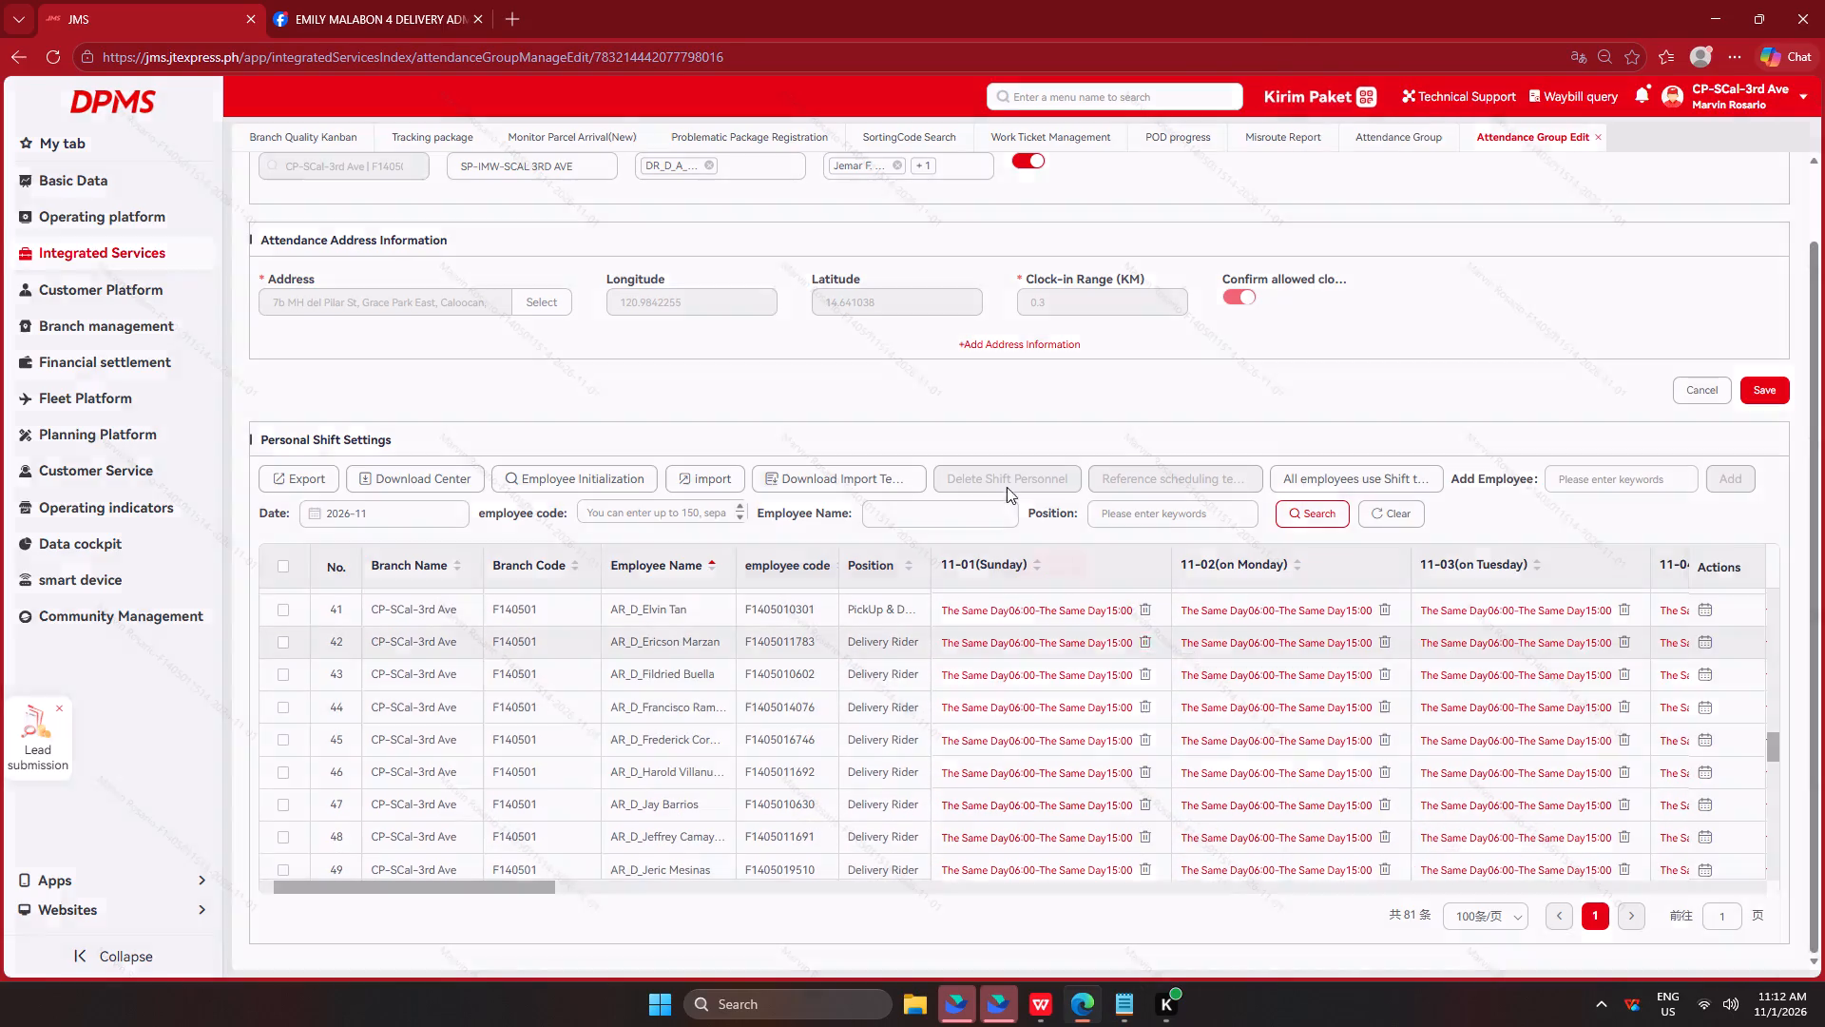
left_click(1055, 580)
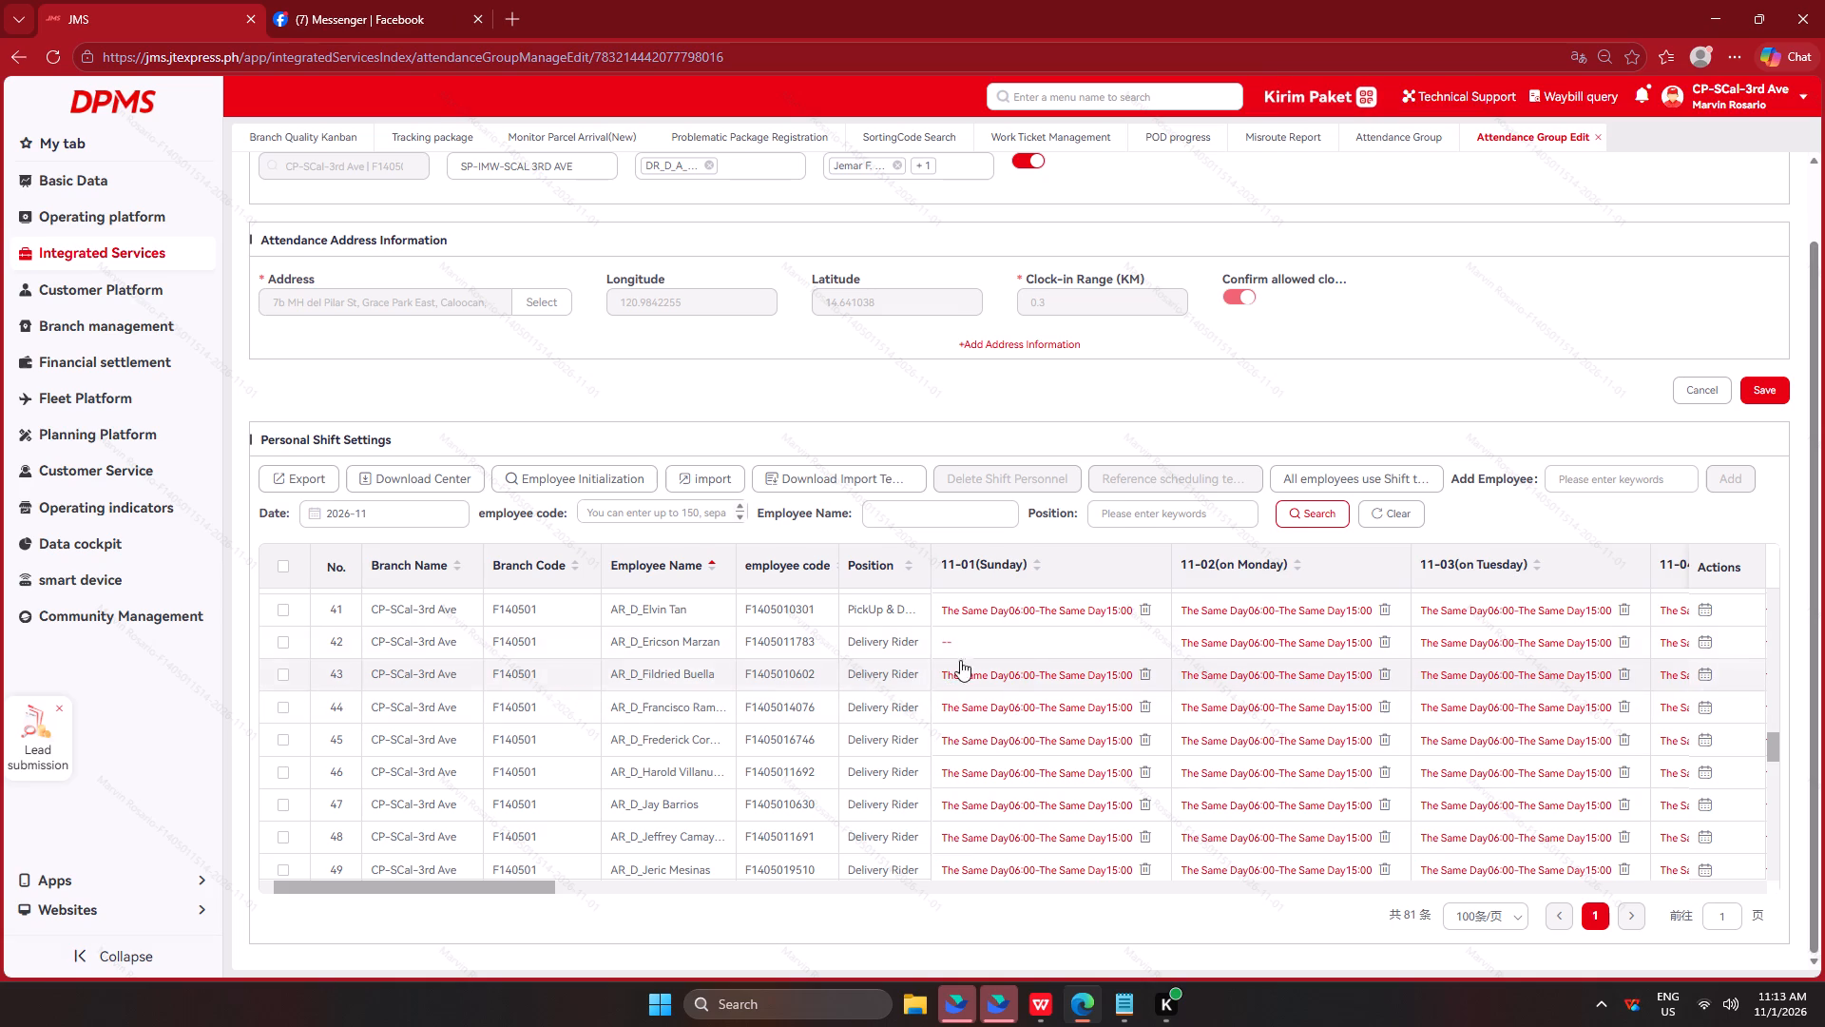
left_click(945, 642)
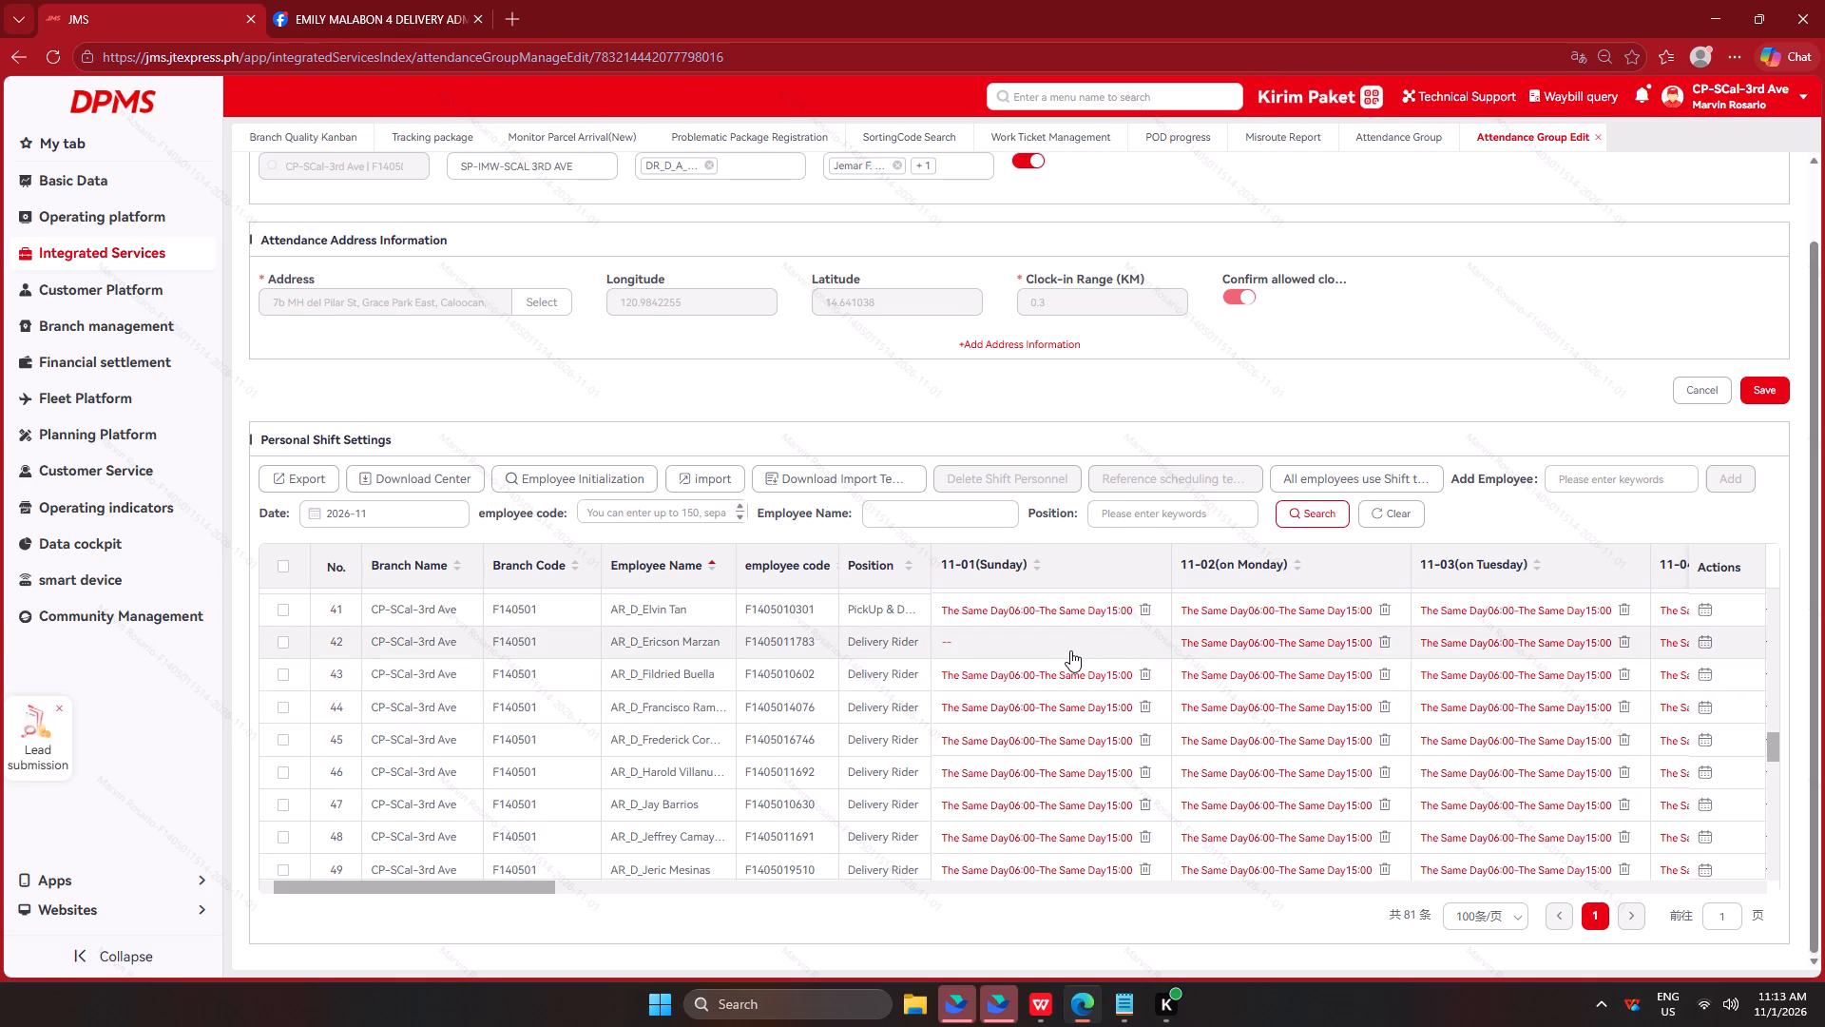
left_click(1093, 640)
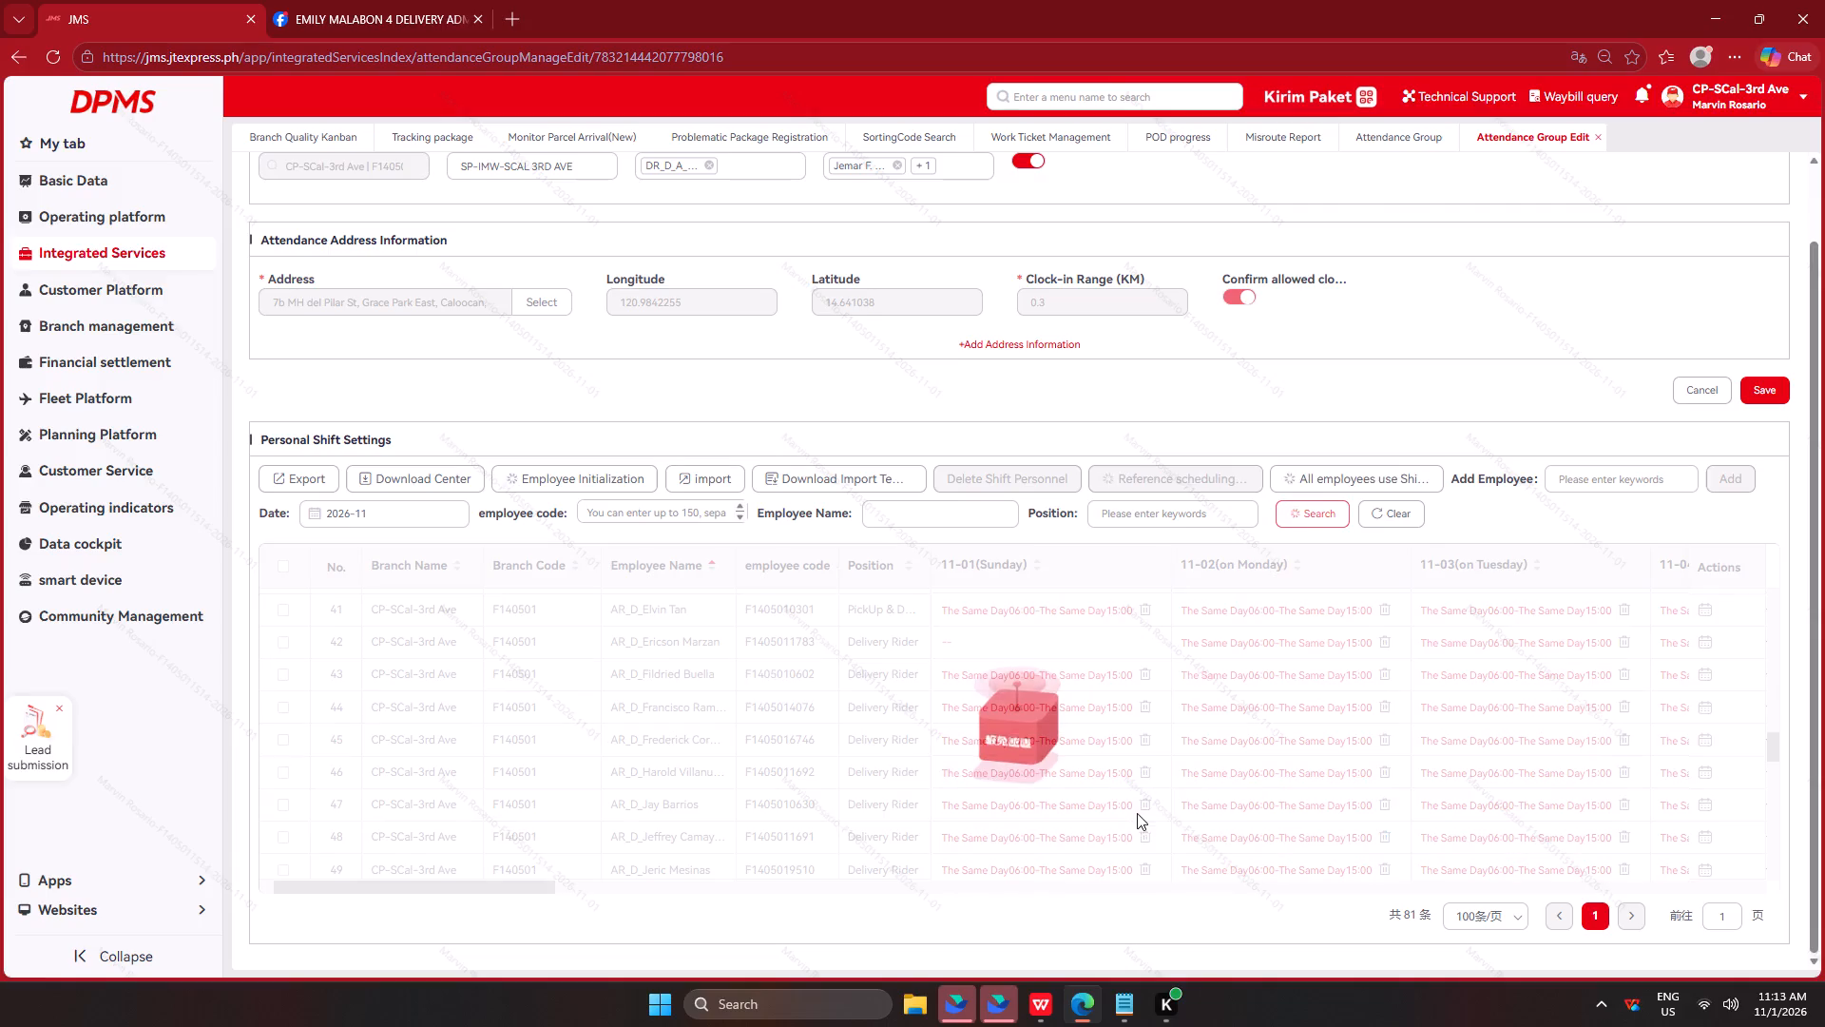
left_click(1124, 1002)
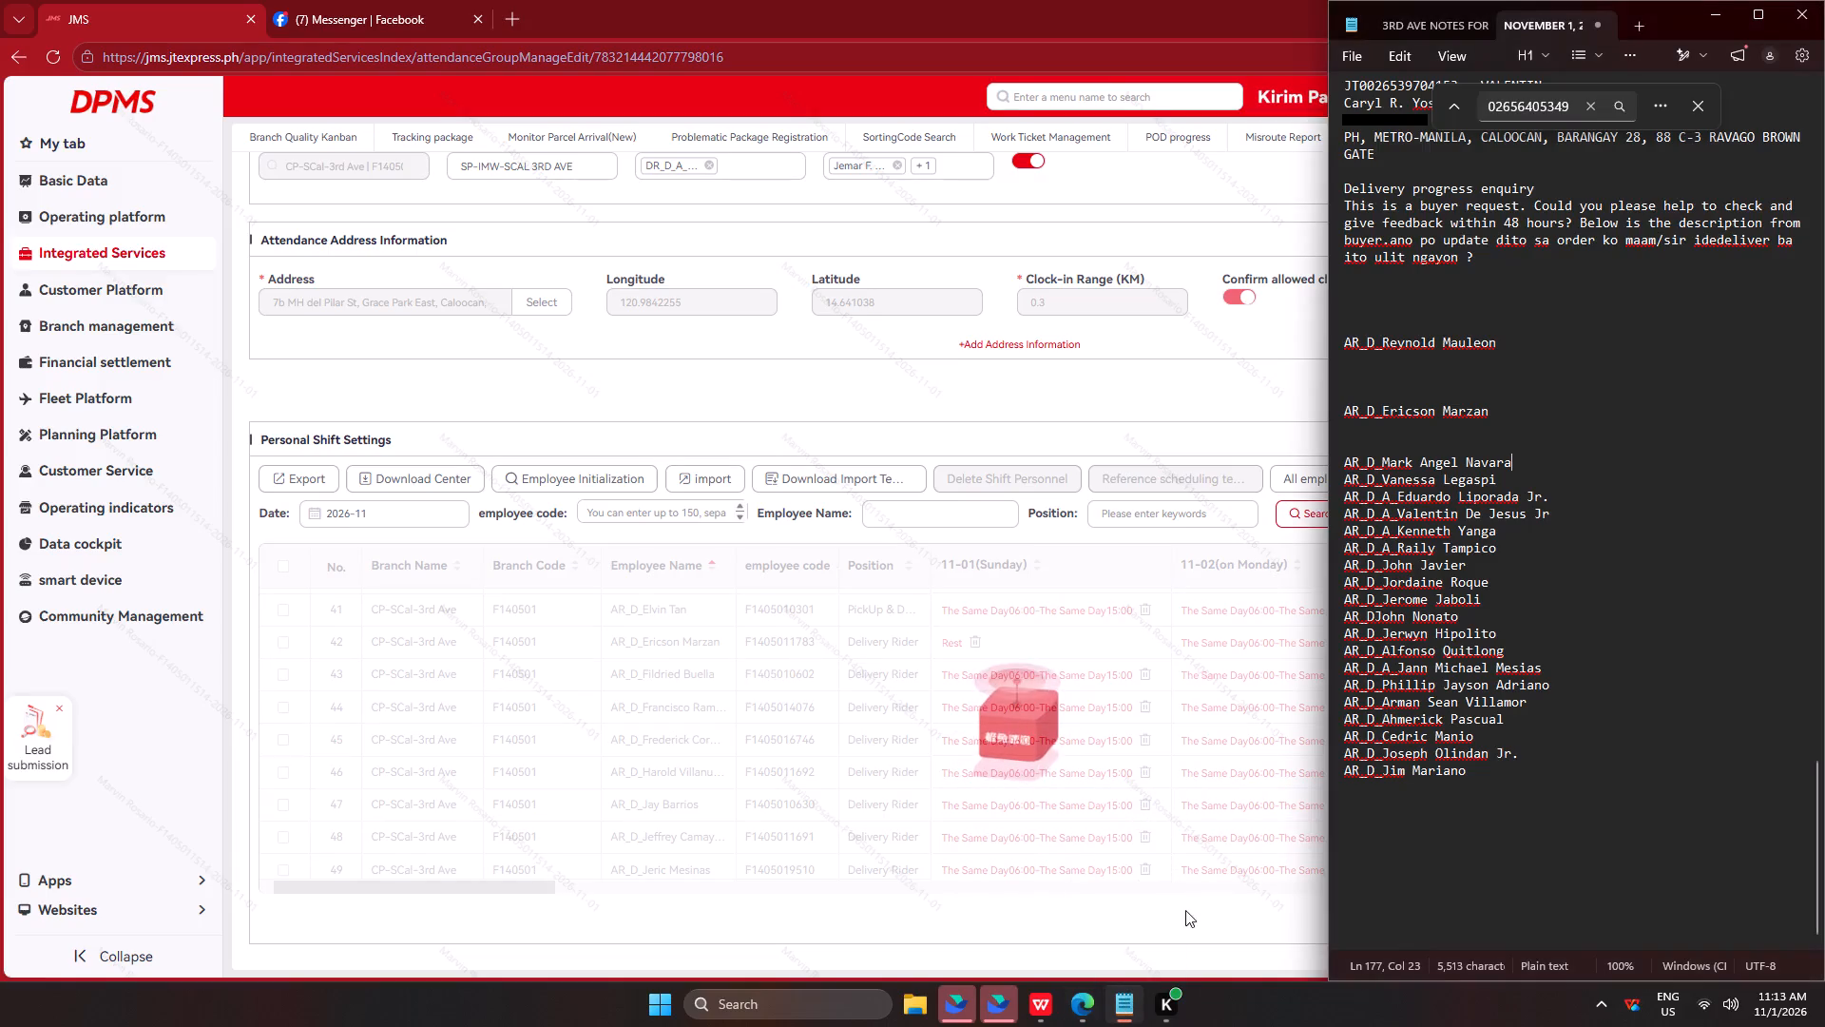
left_click_drag(1510, 417, 1328, 411)
key("ctrl+x")
left_click(1396, 440)
key("ctrl+v")
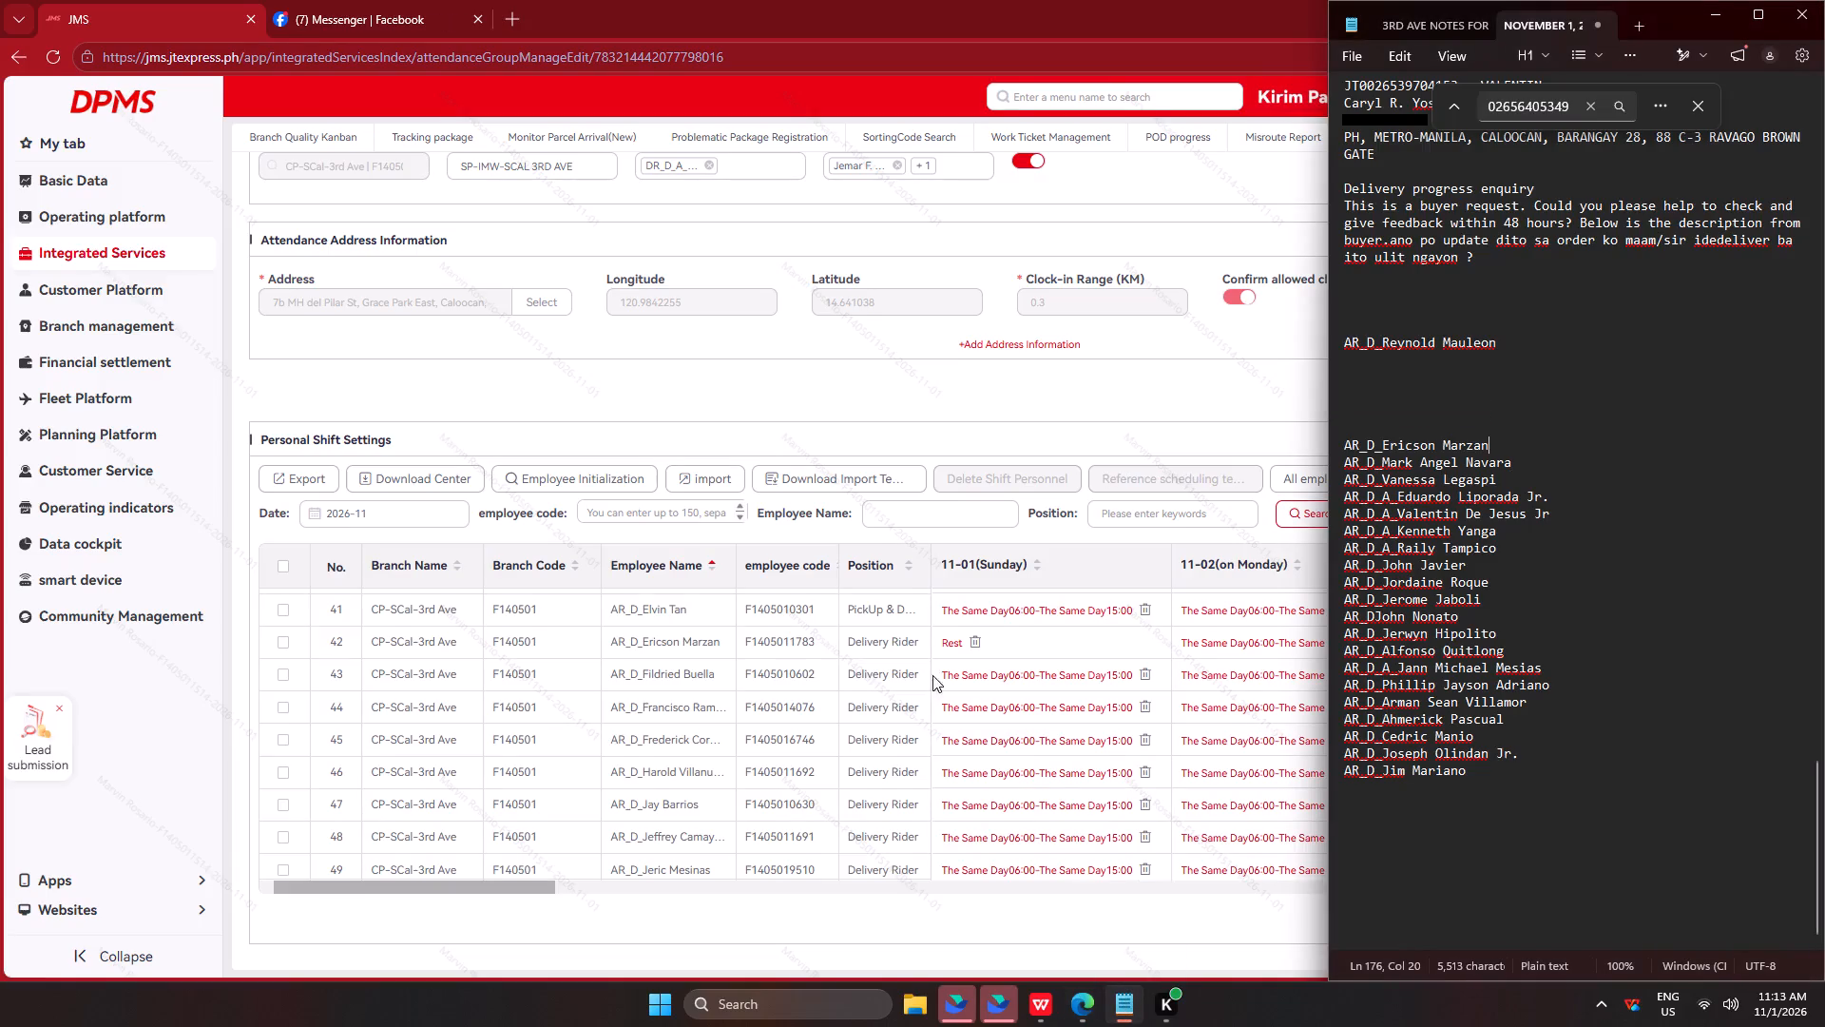
In Edge, delete Reynold's 11-01 (Sunday) shift in row 74 of the shift table and assign Rest instead.
scroll(855, 719, "down", 11)
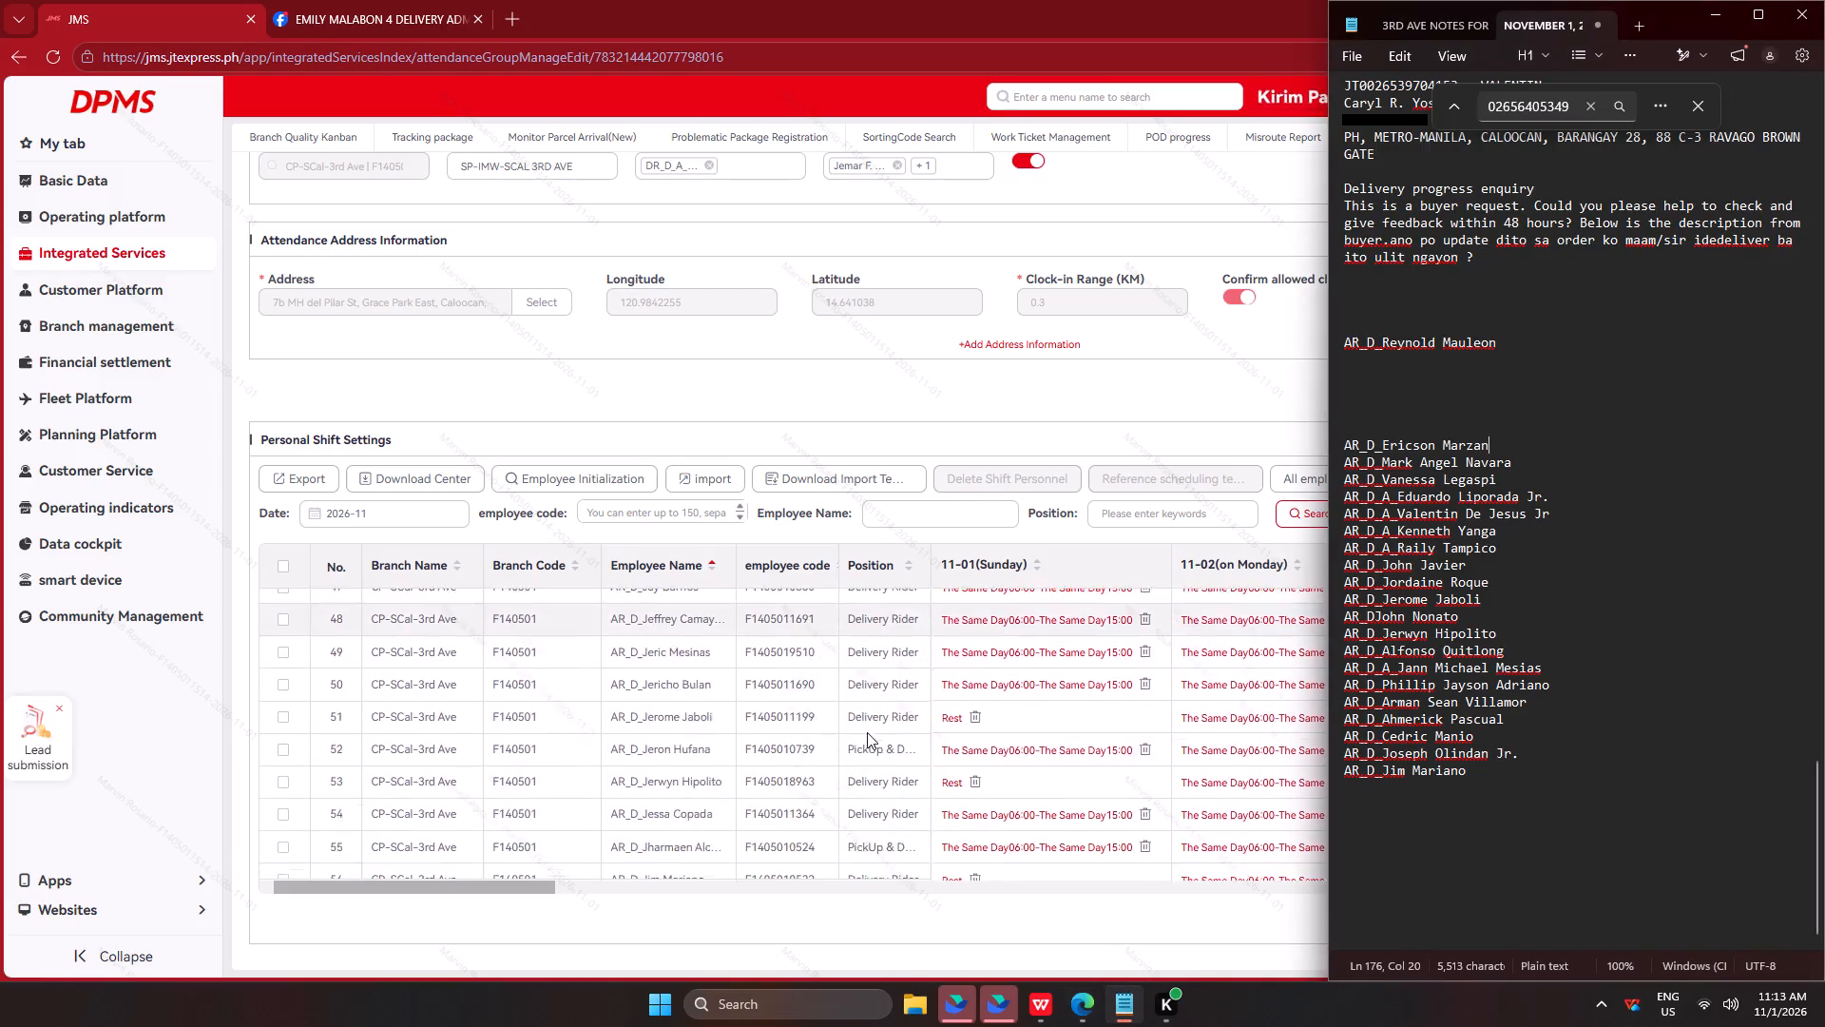
scroll(867, 732, "down", 12)
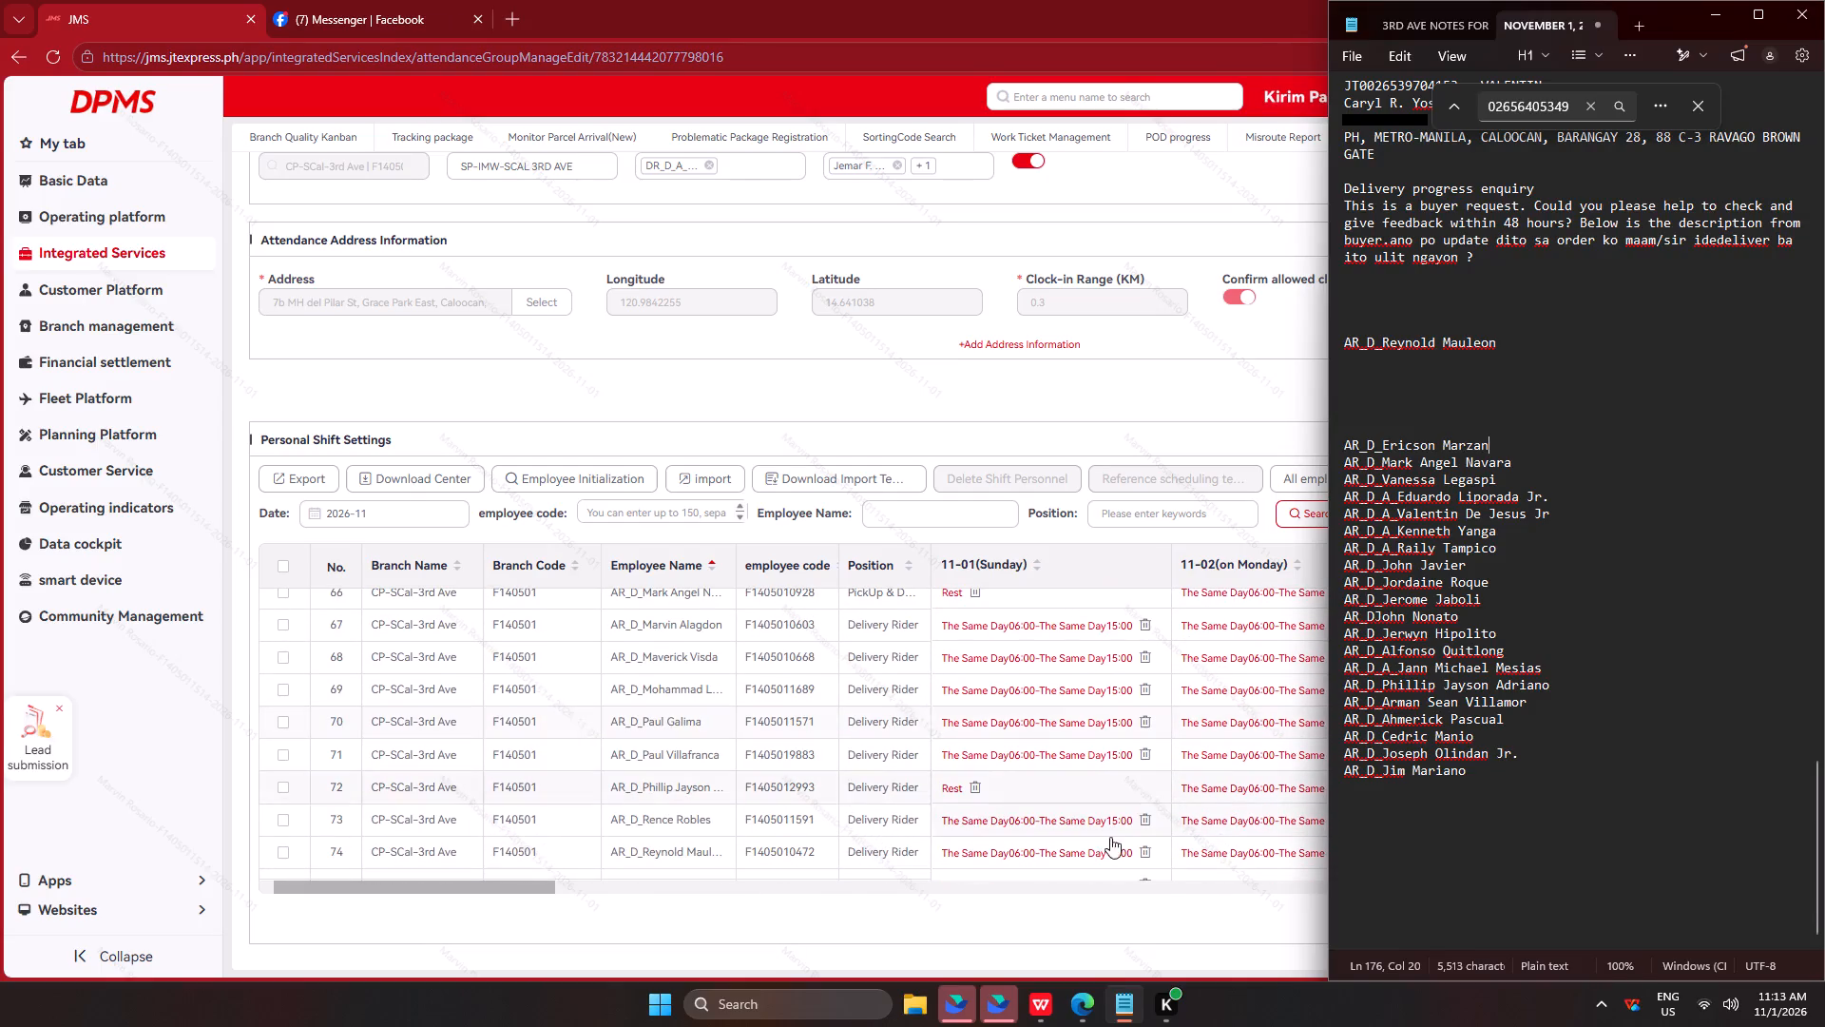
left_click(1143, 850)
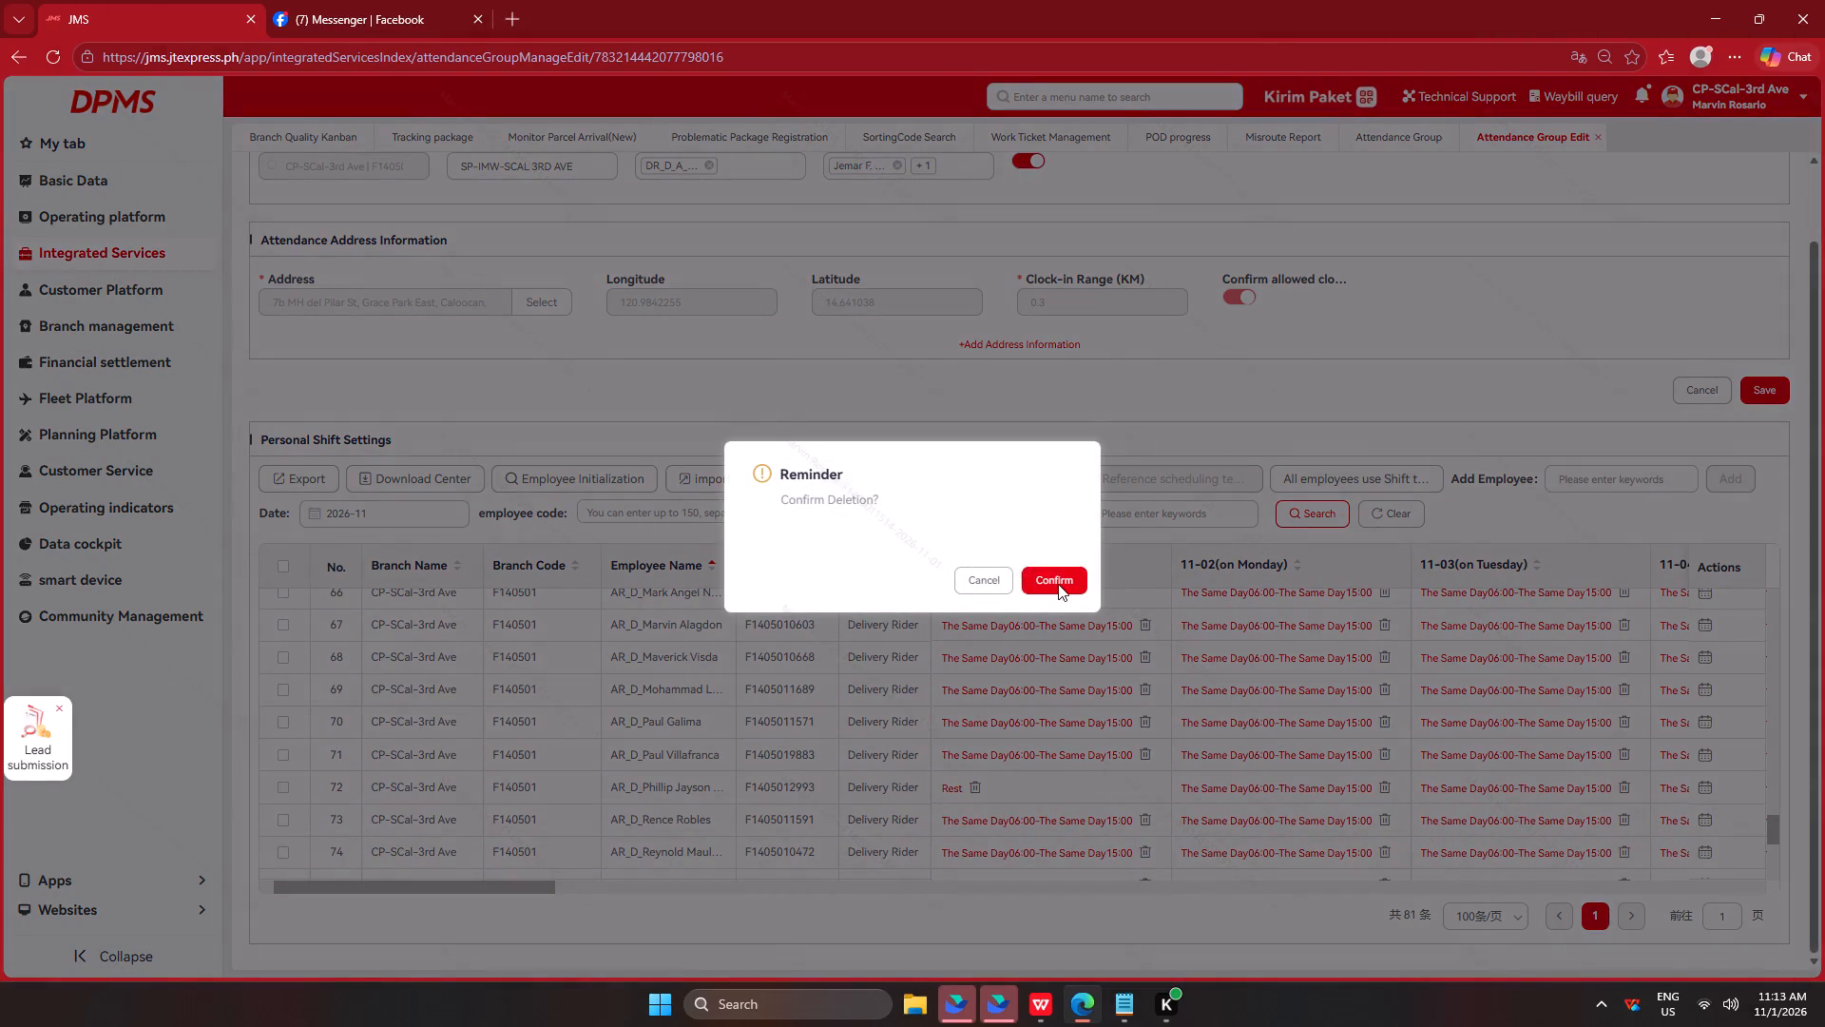
left_click(1058, 583)
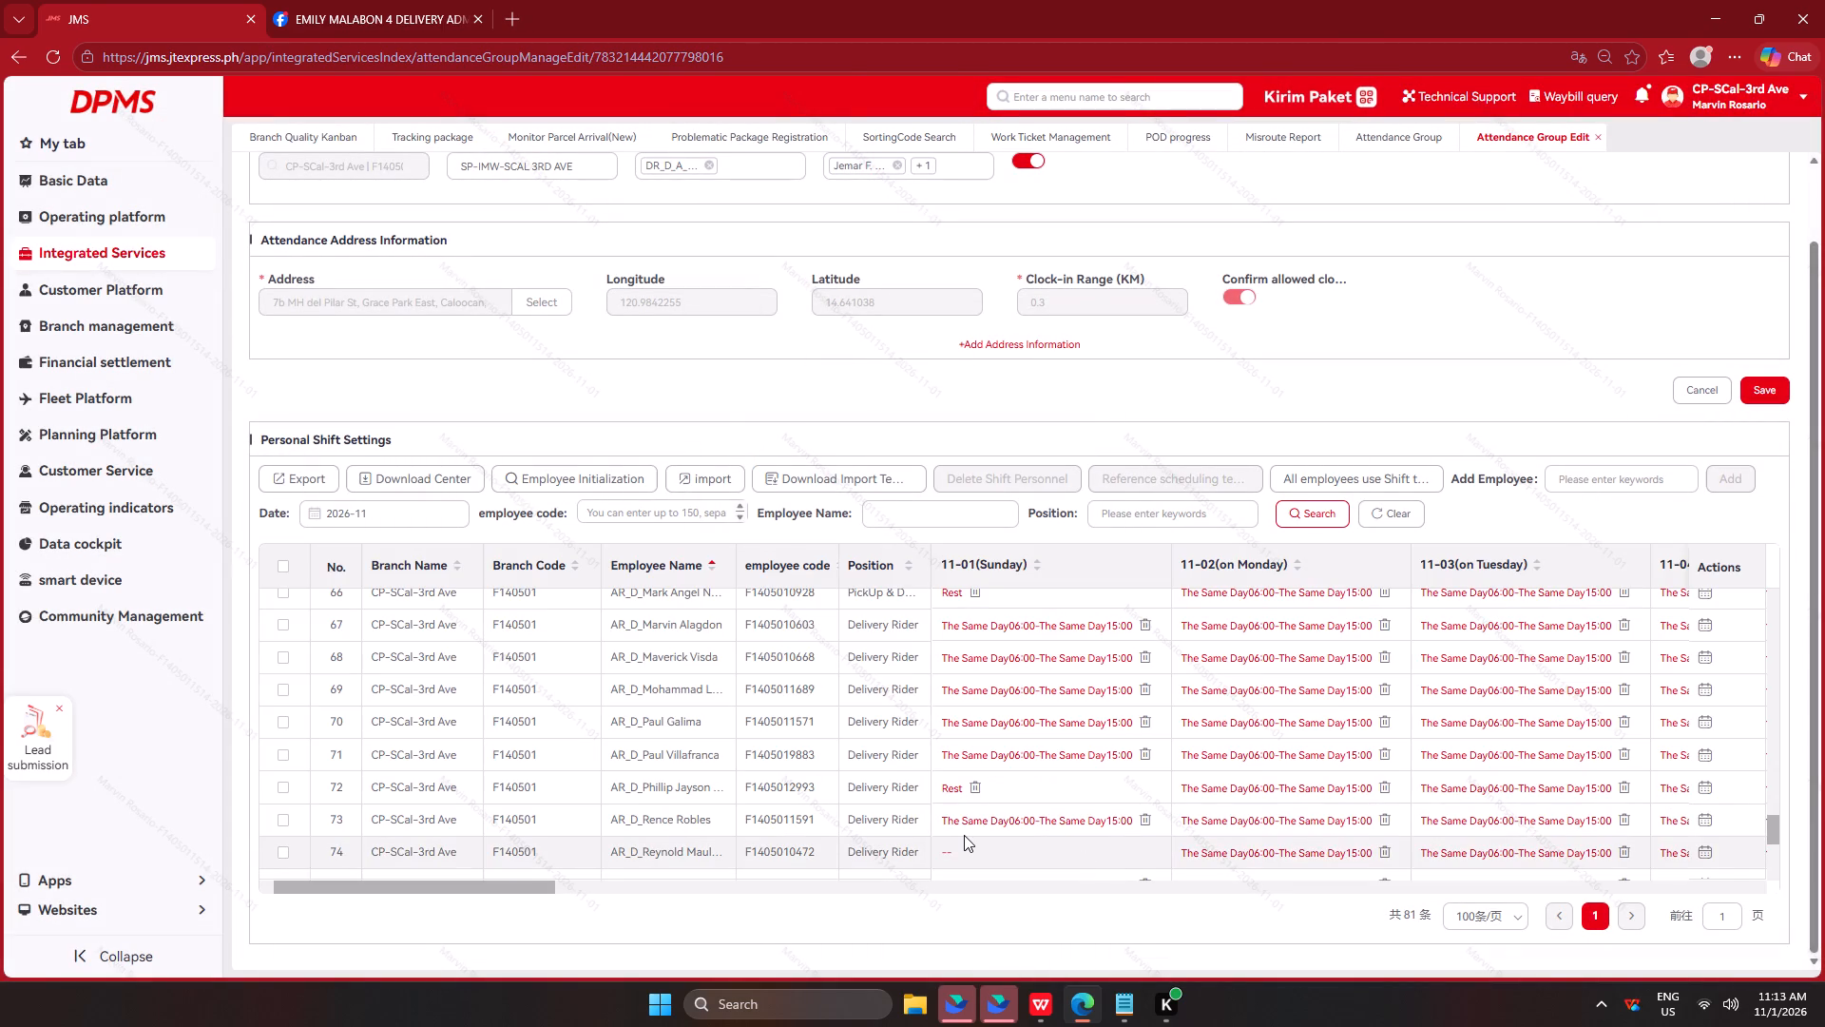
left_click(948, 855)
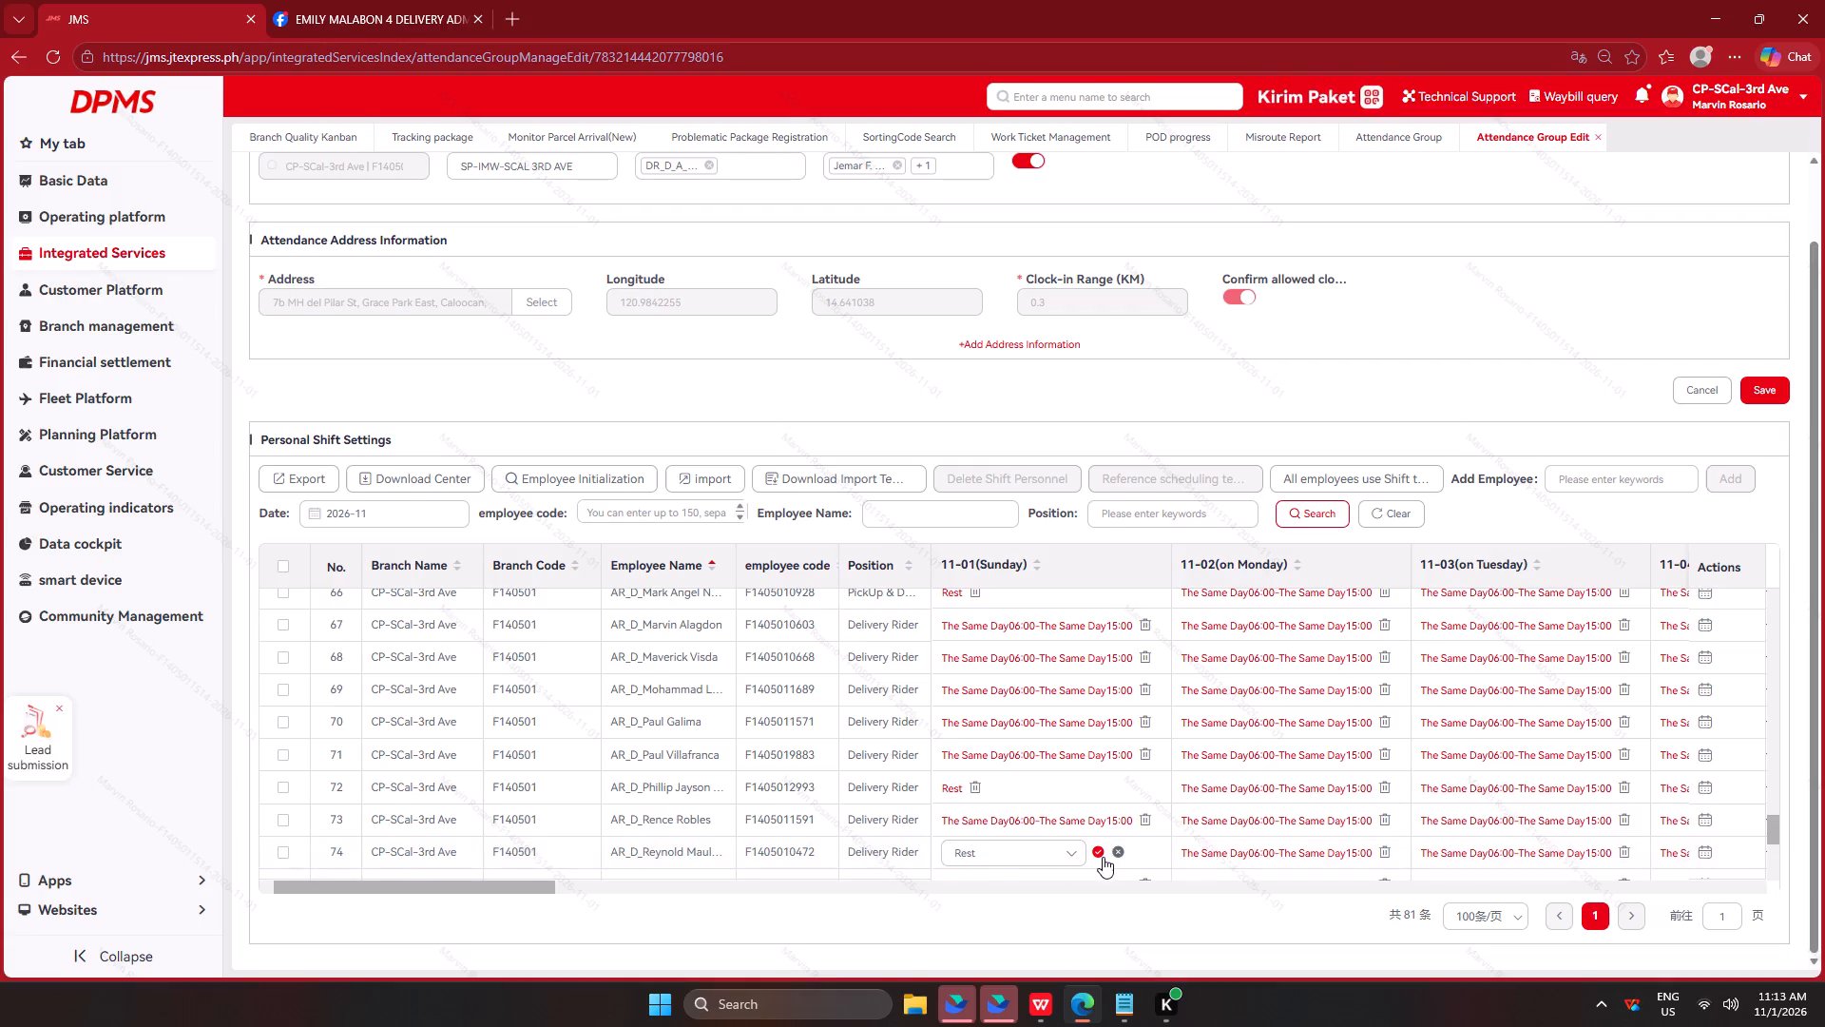
left_click(1103, 857)
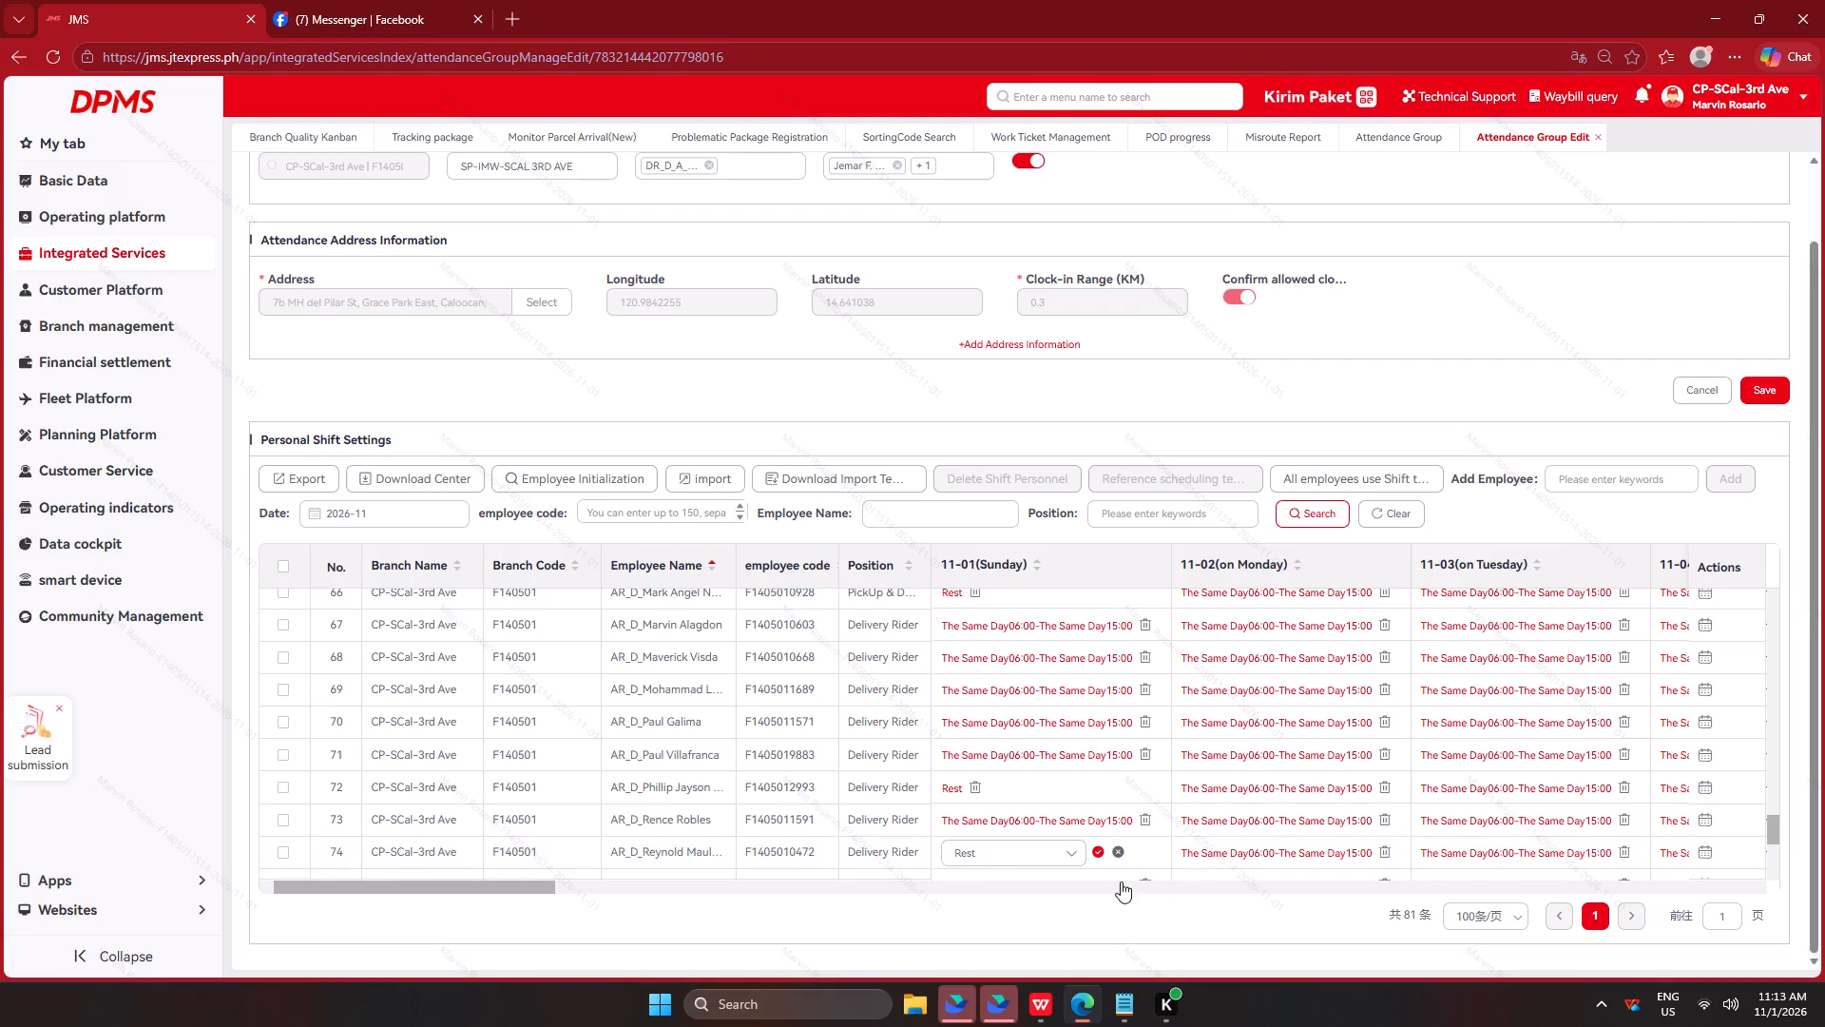
In Notepad, cut all rider entries from the Reynold line through the Jim line at the end of the note.
key("alt+Tab")
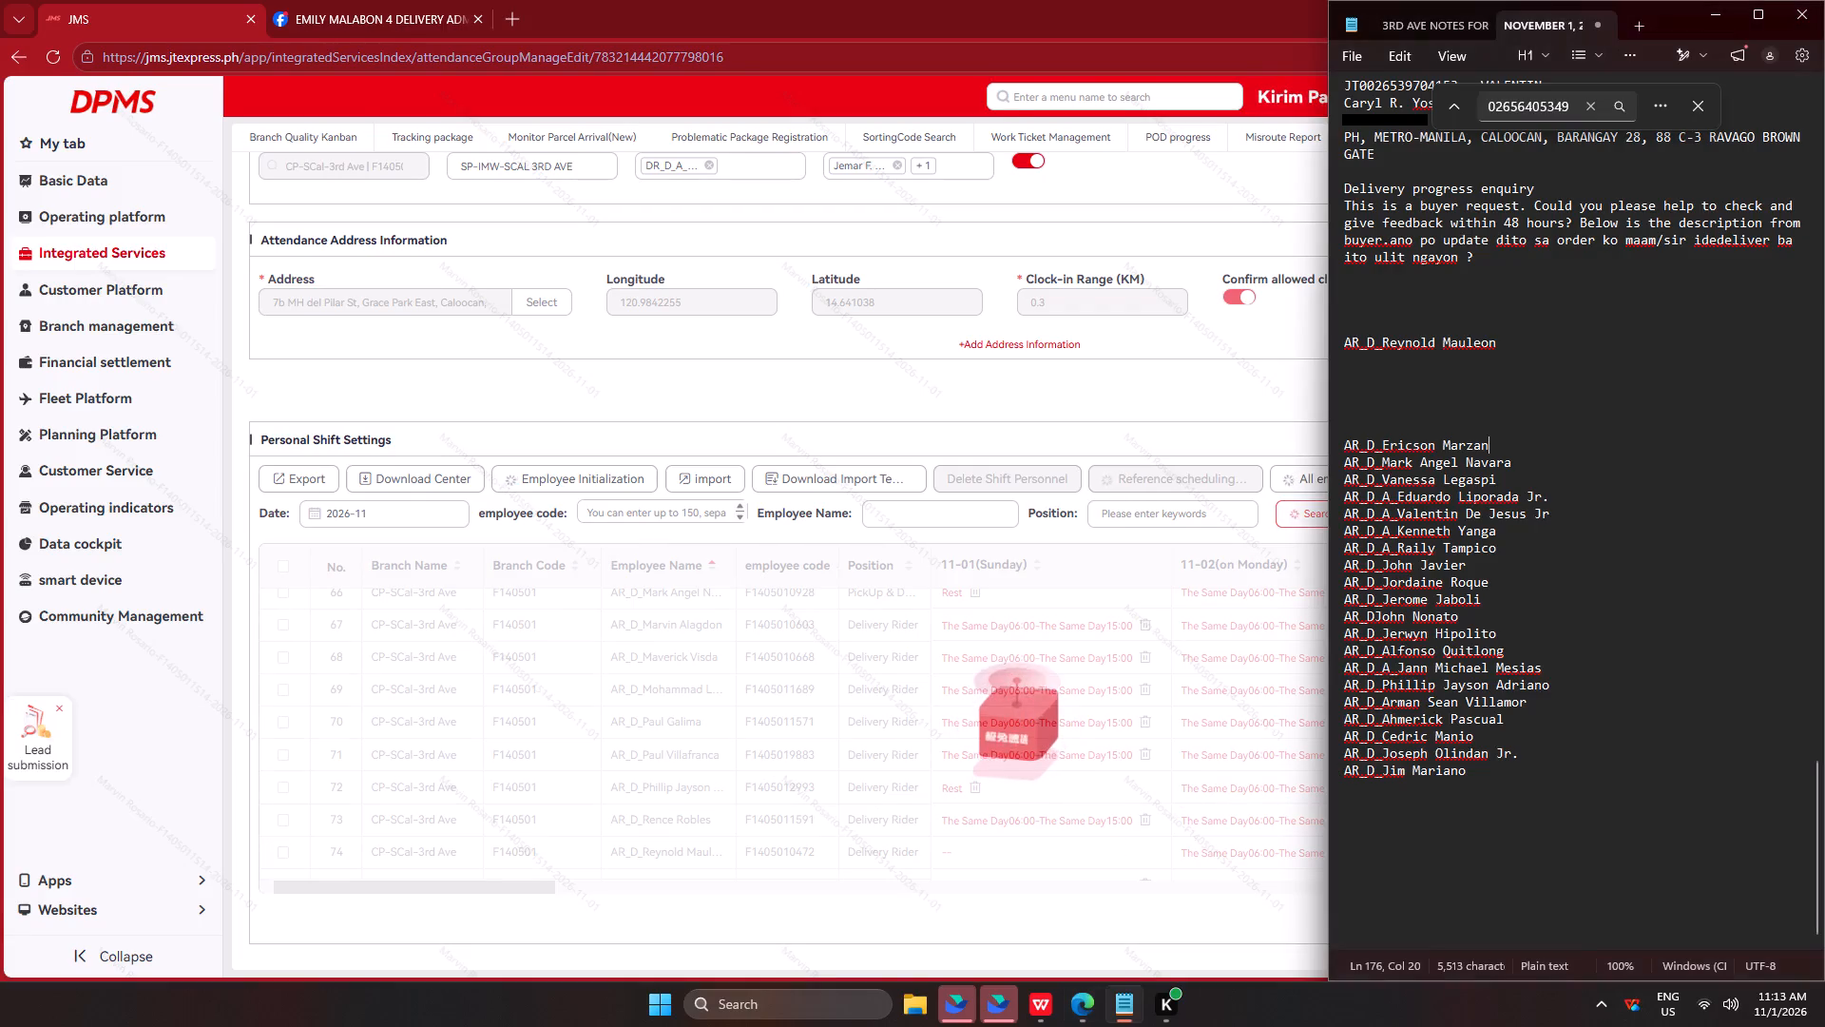
left_click_drag(1489, 780, 1264, 404)
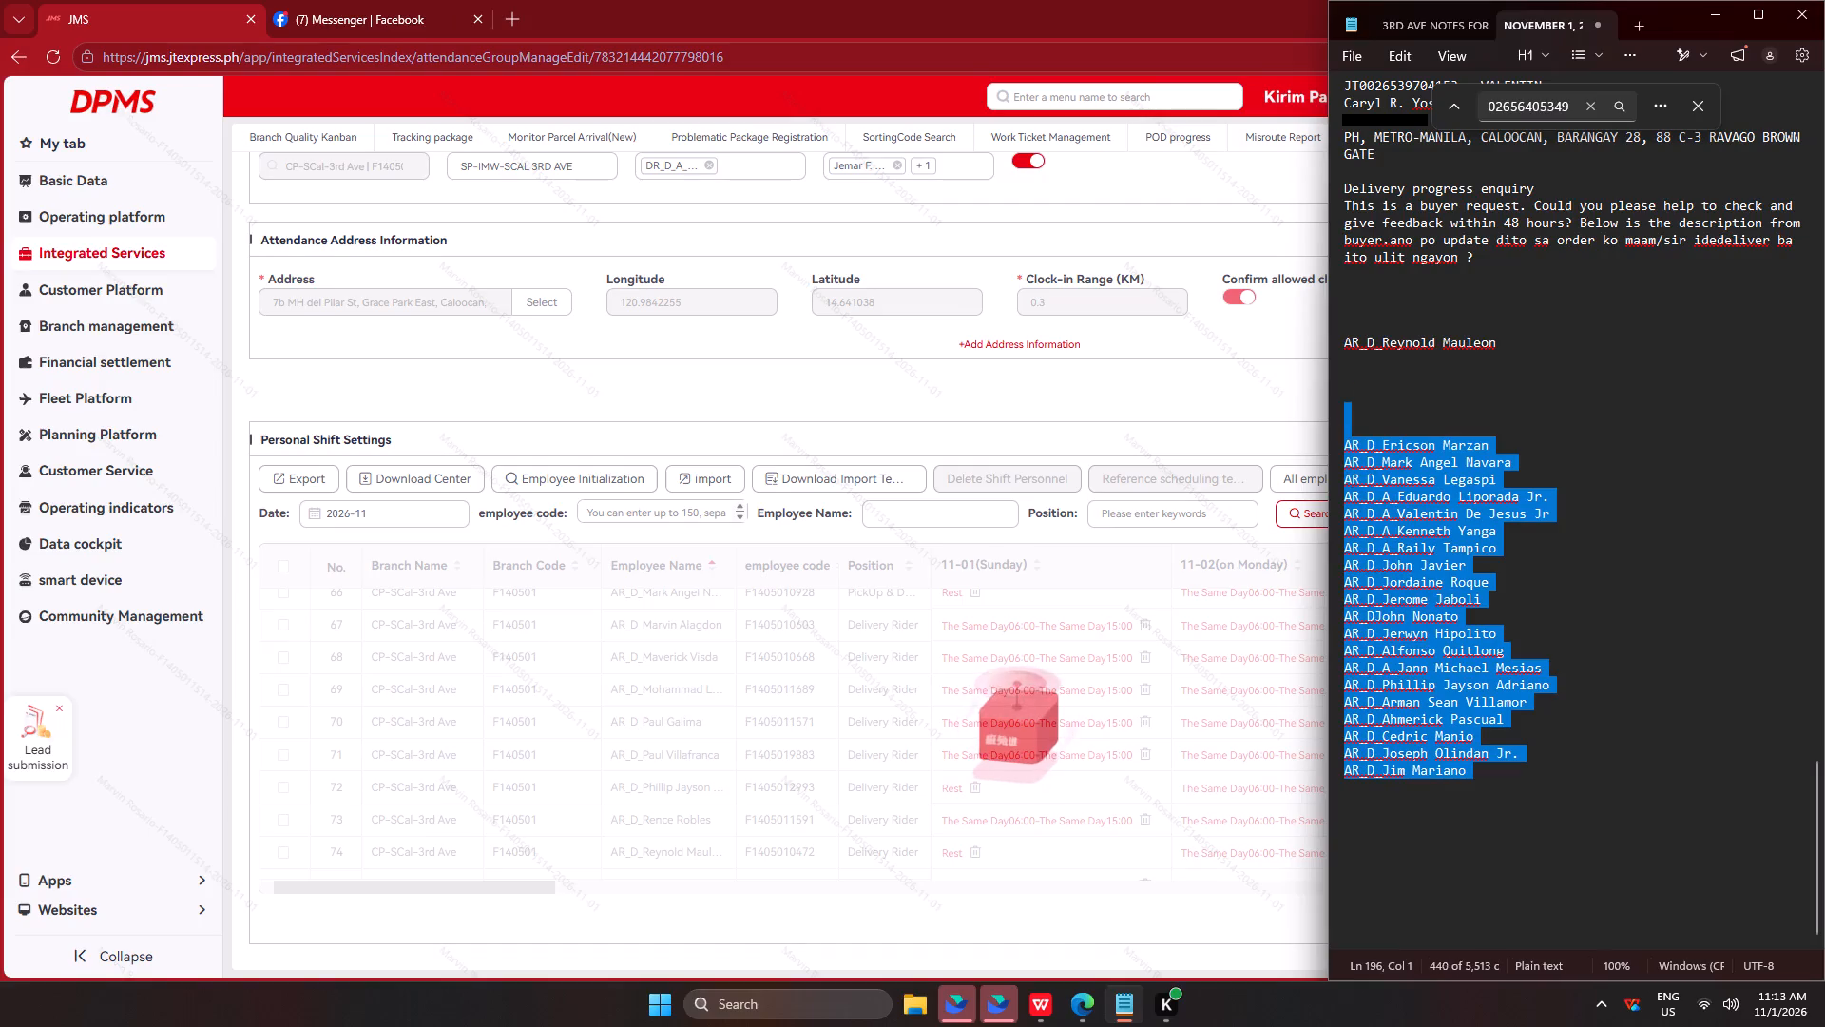
left_click_drag(1264, 404, 1269, 338)
key("ctrl+x")
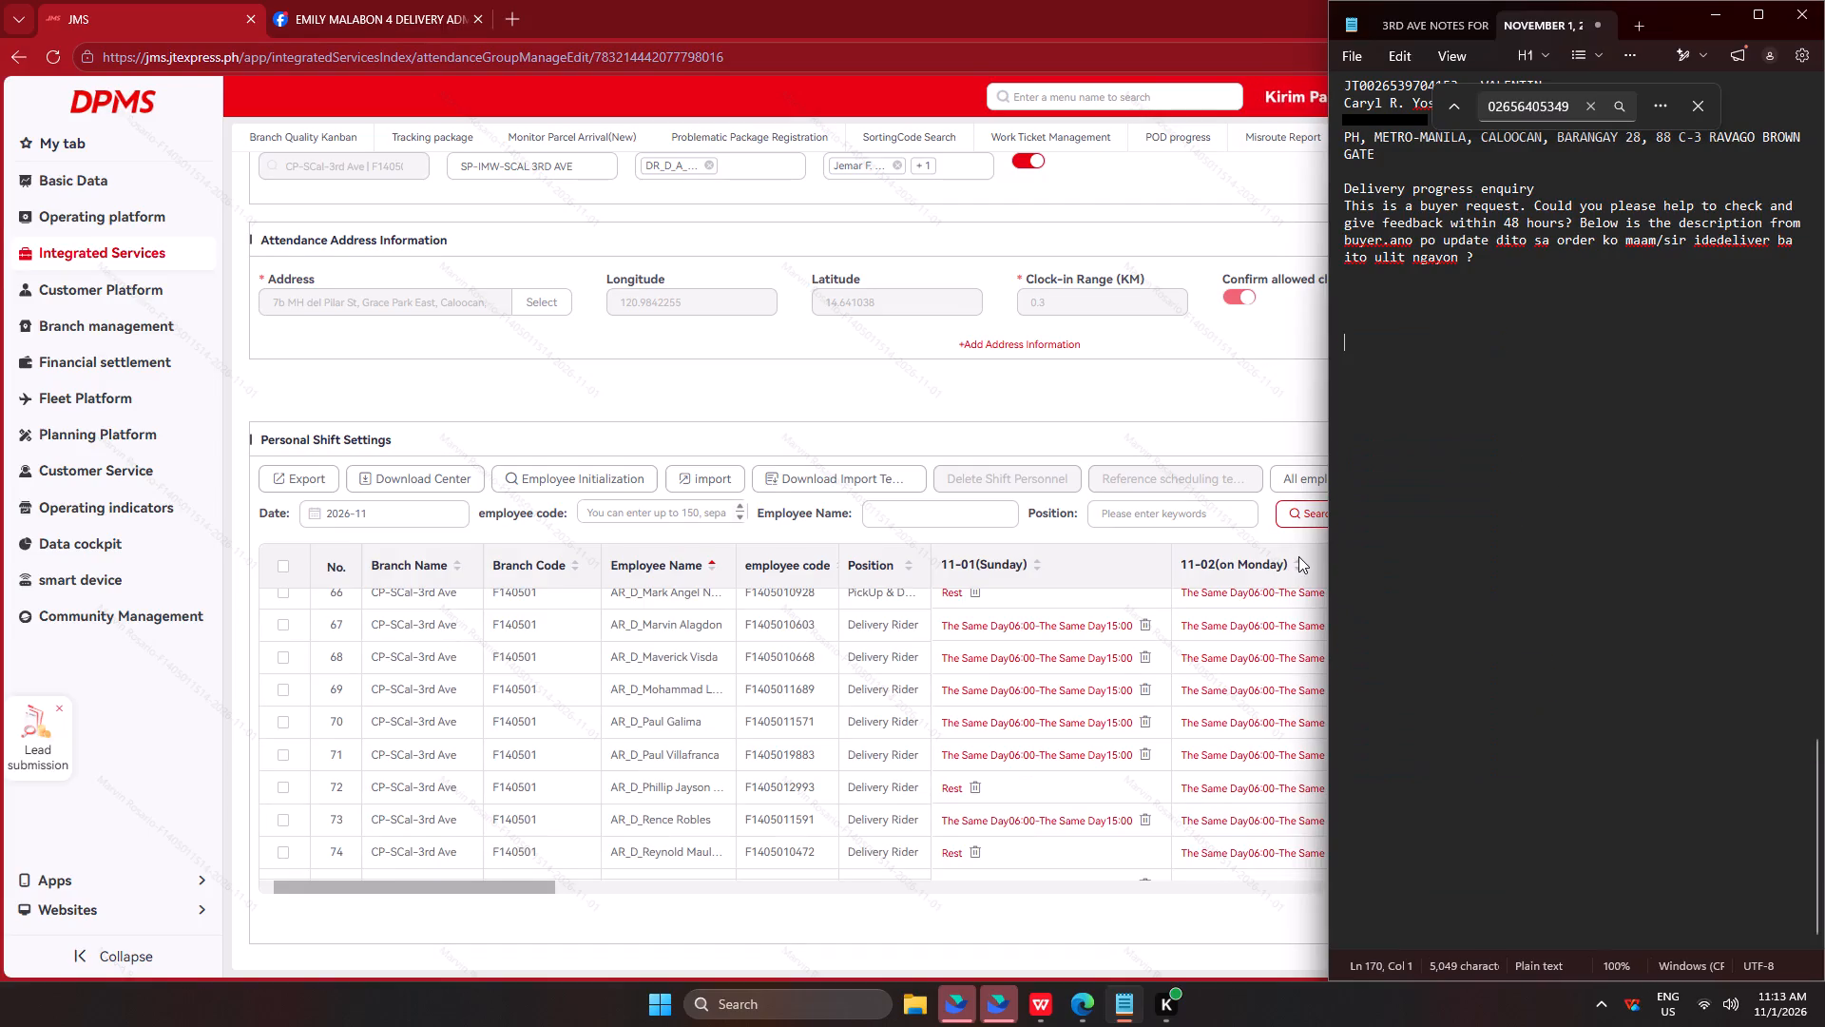
Return to Edge and save the attendance group changes.
key("alt+Tab")
left_click(1771, 391)
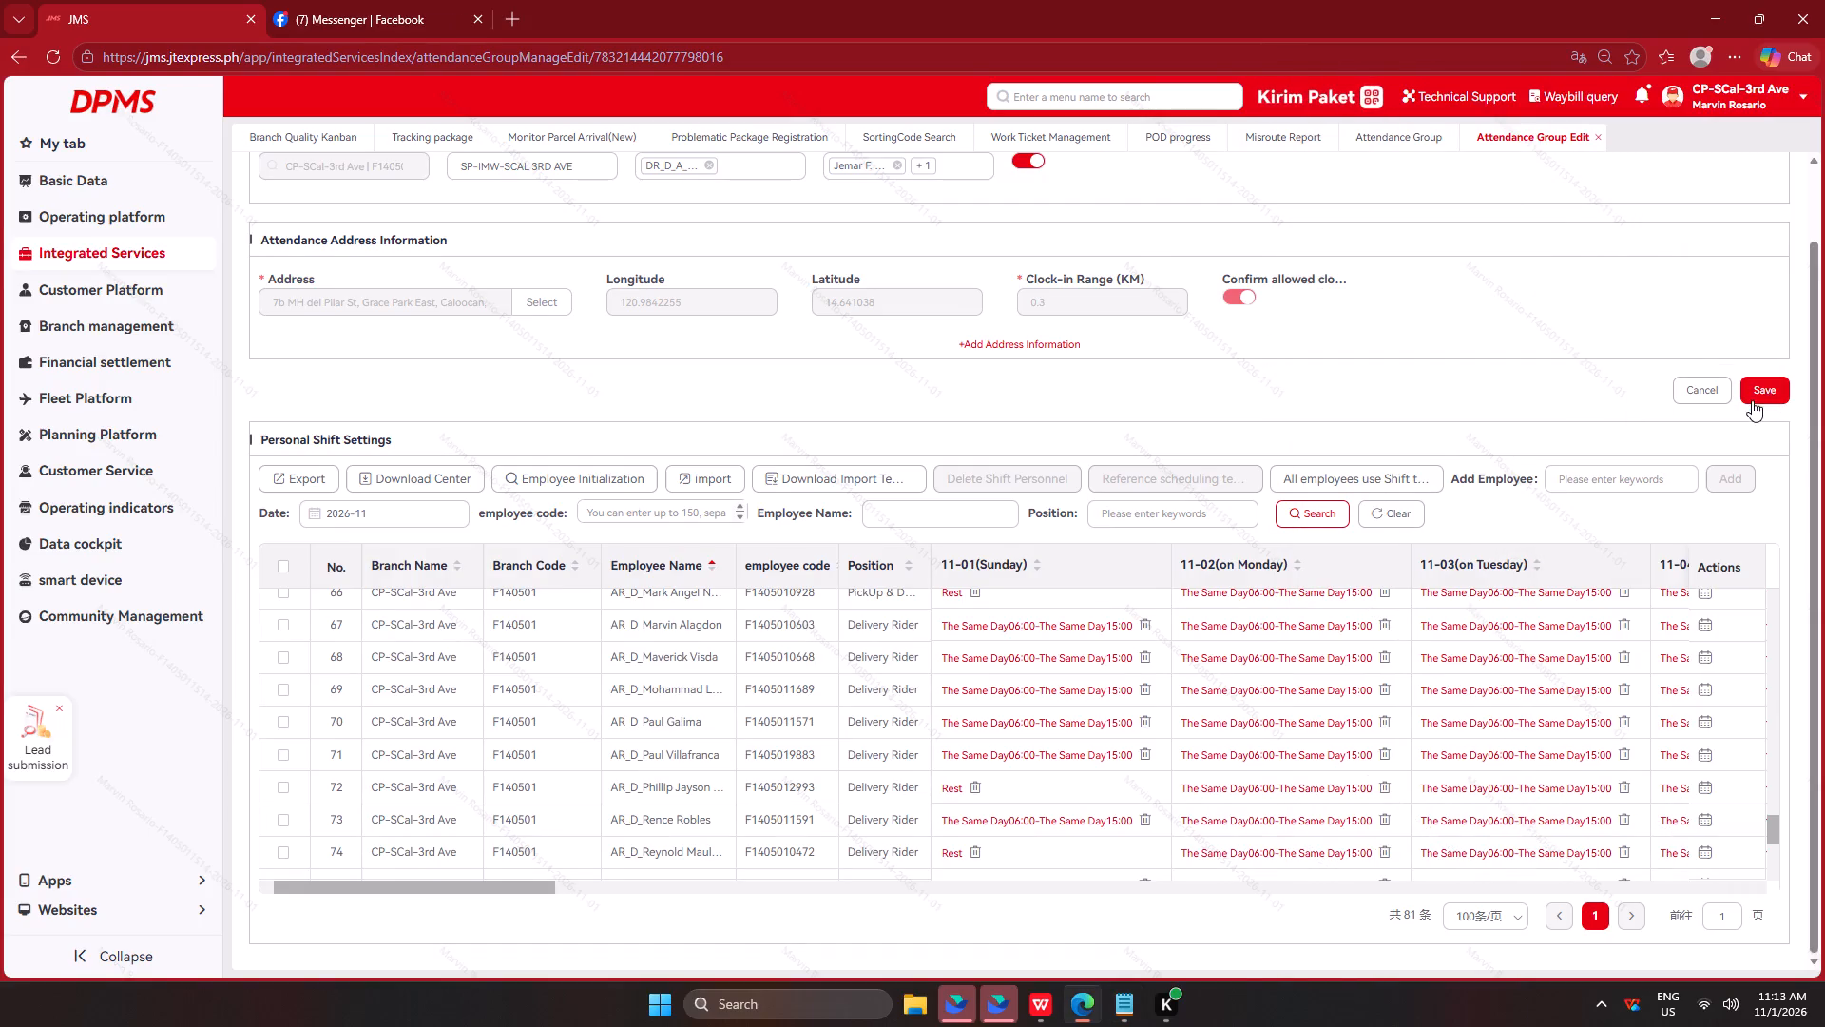
left_click(1771, 393)
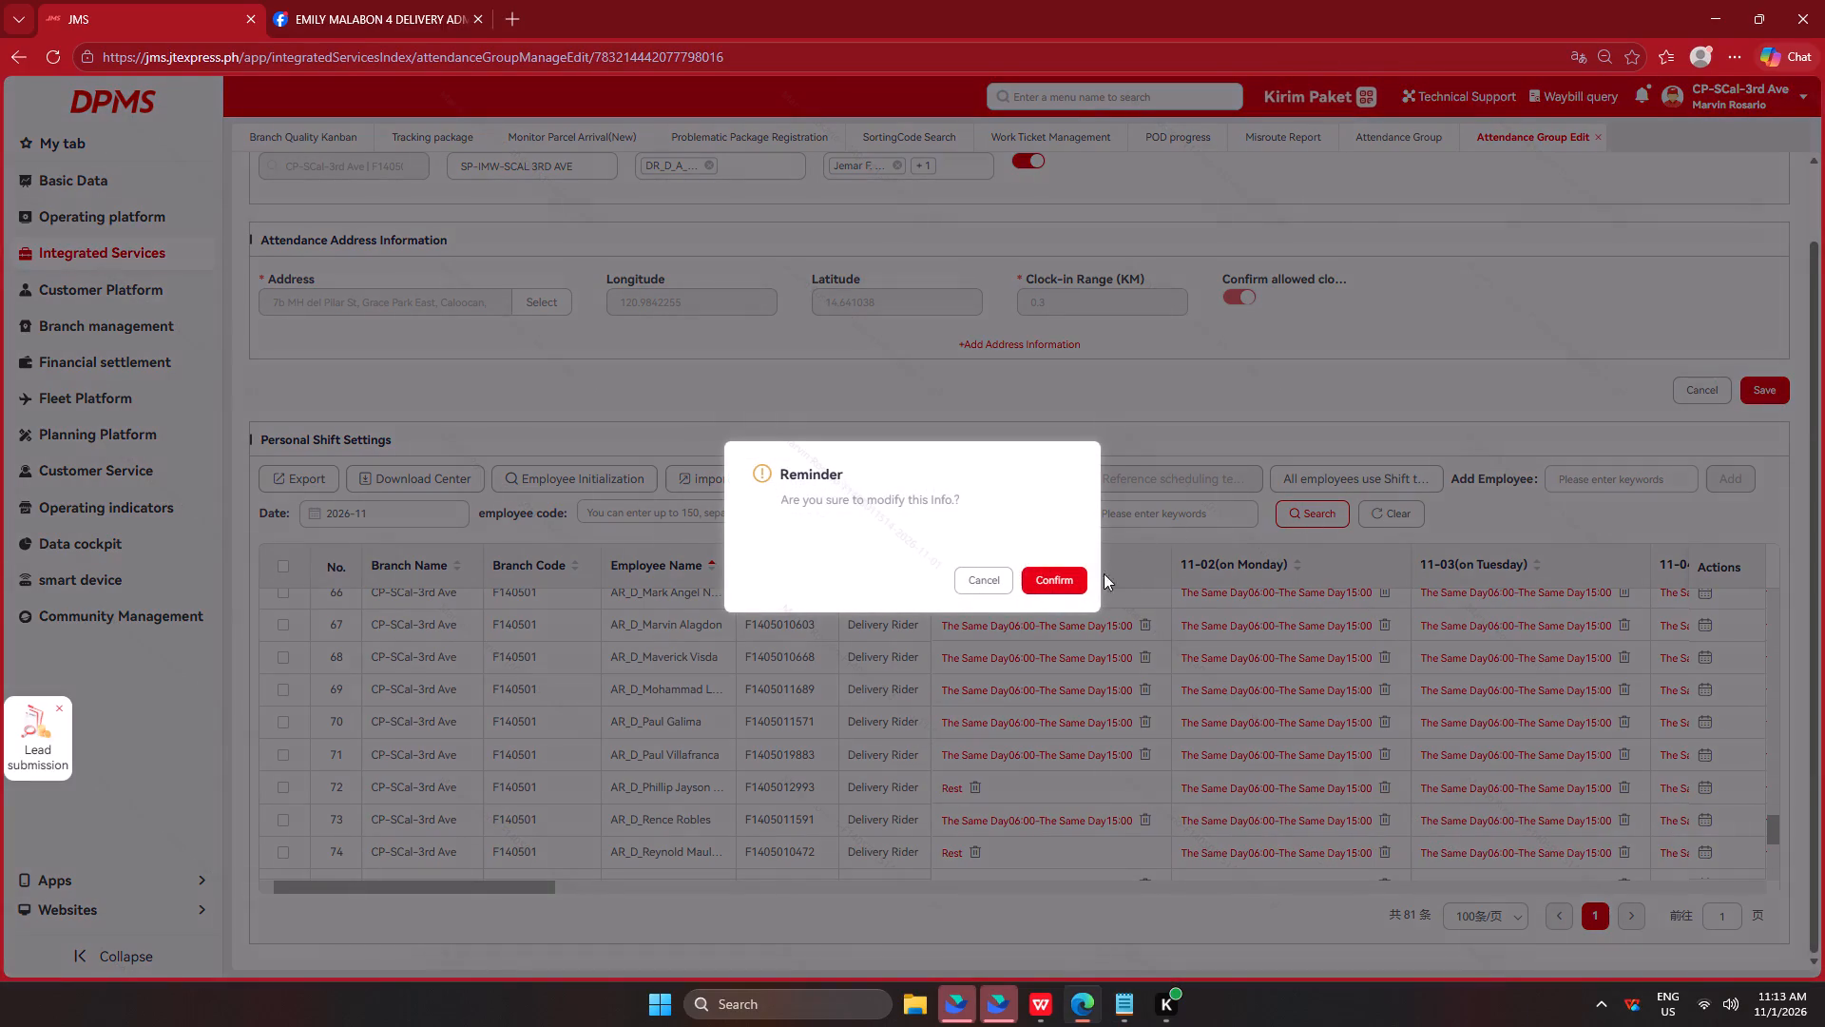
left_click(1050, 577)
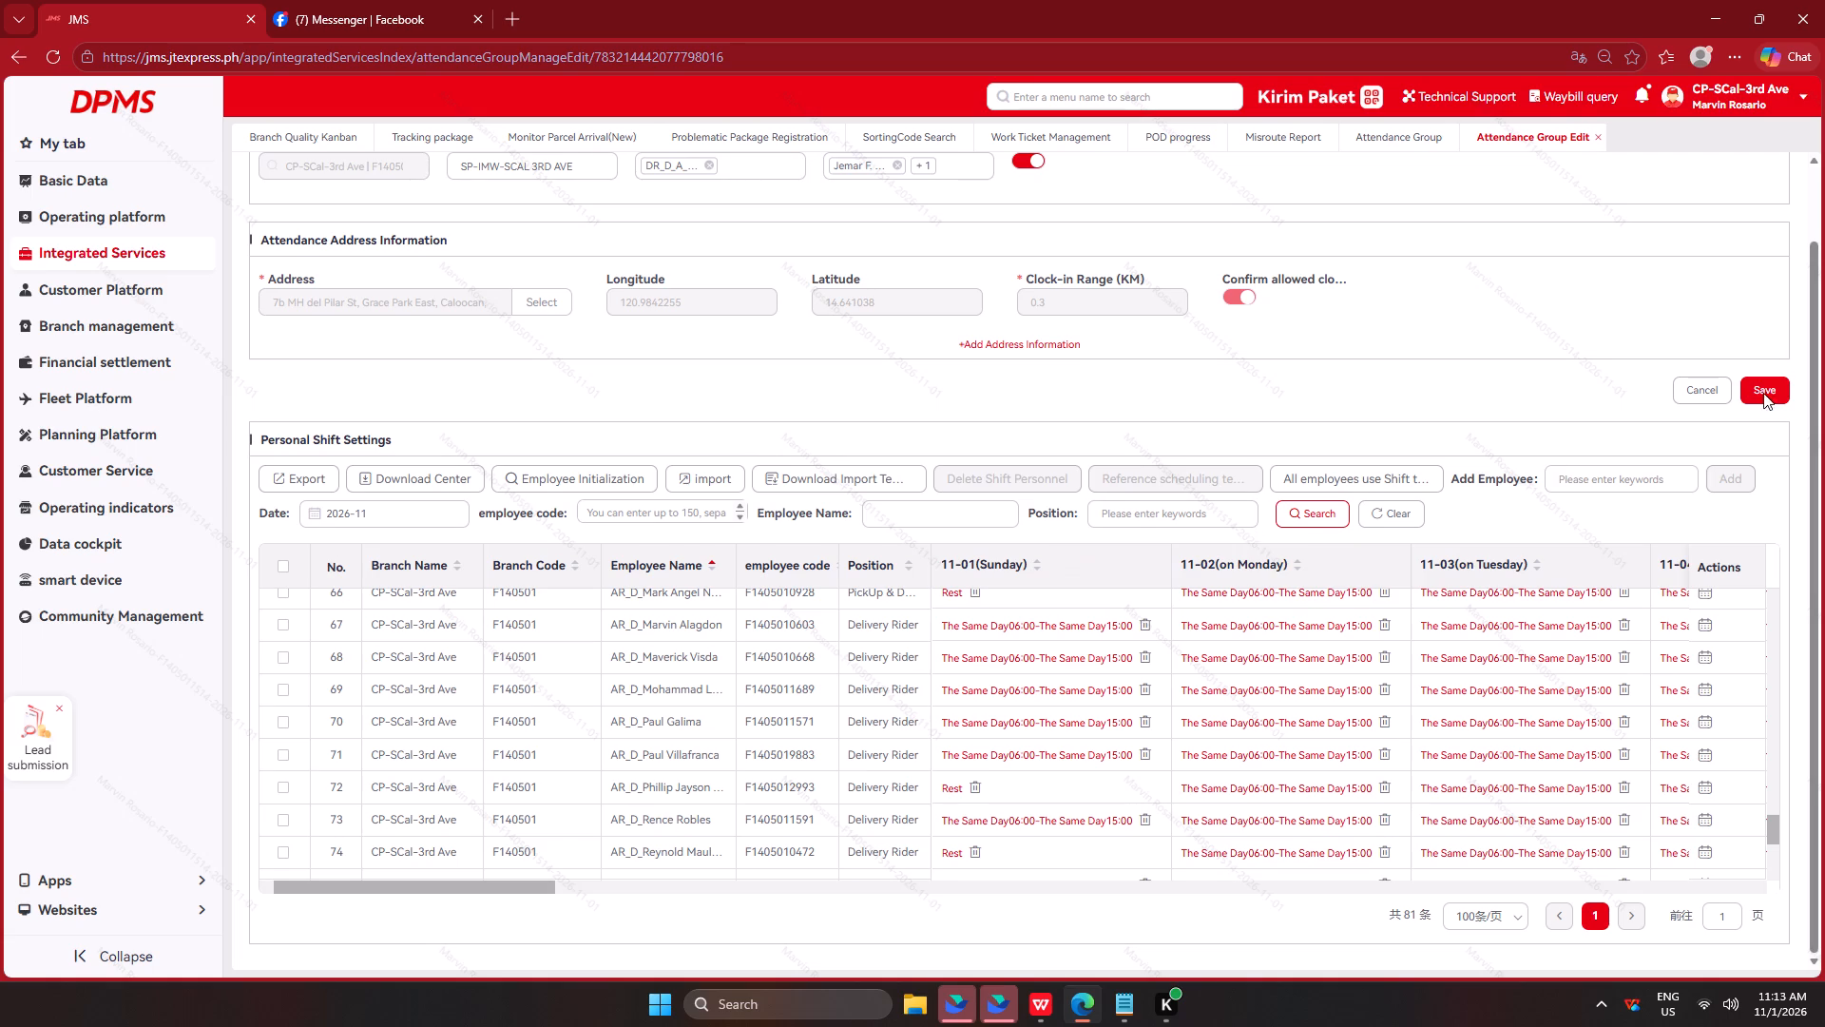
left_click(1765, 396)
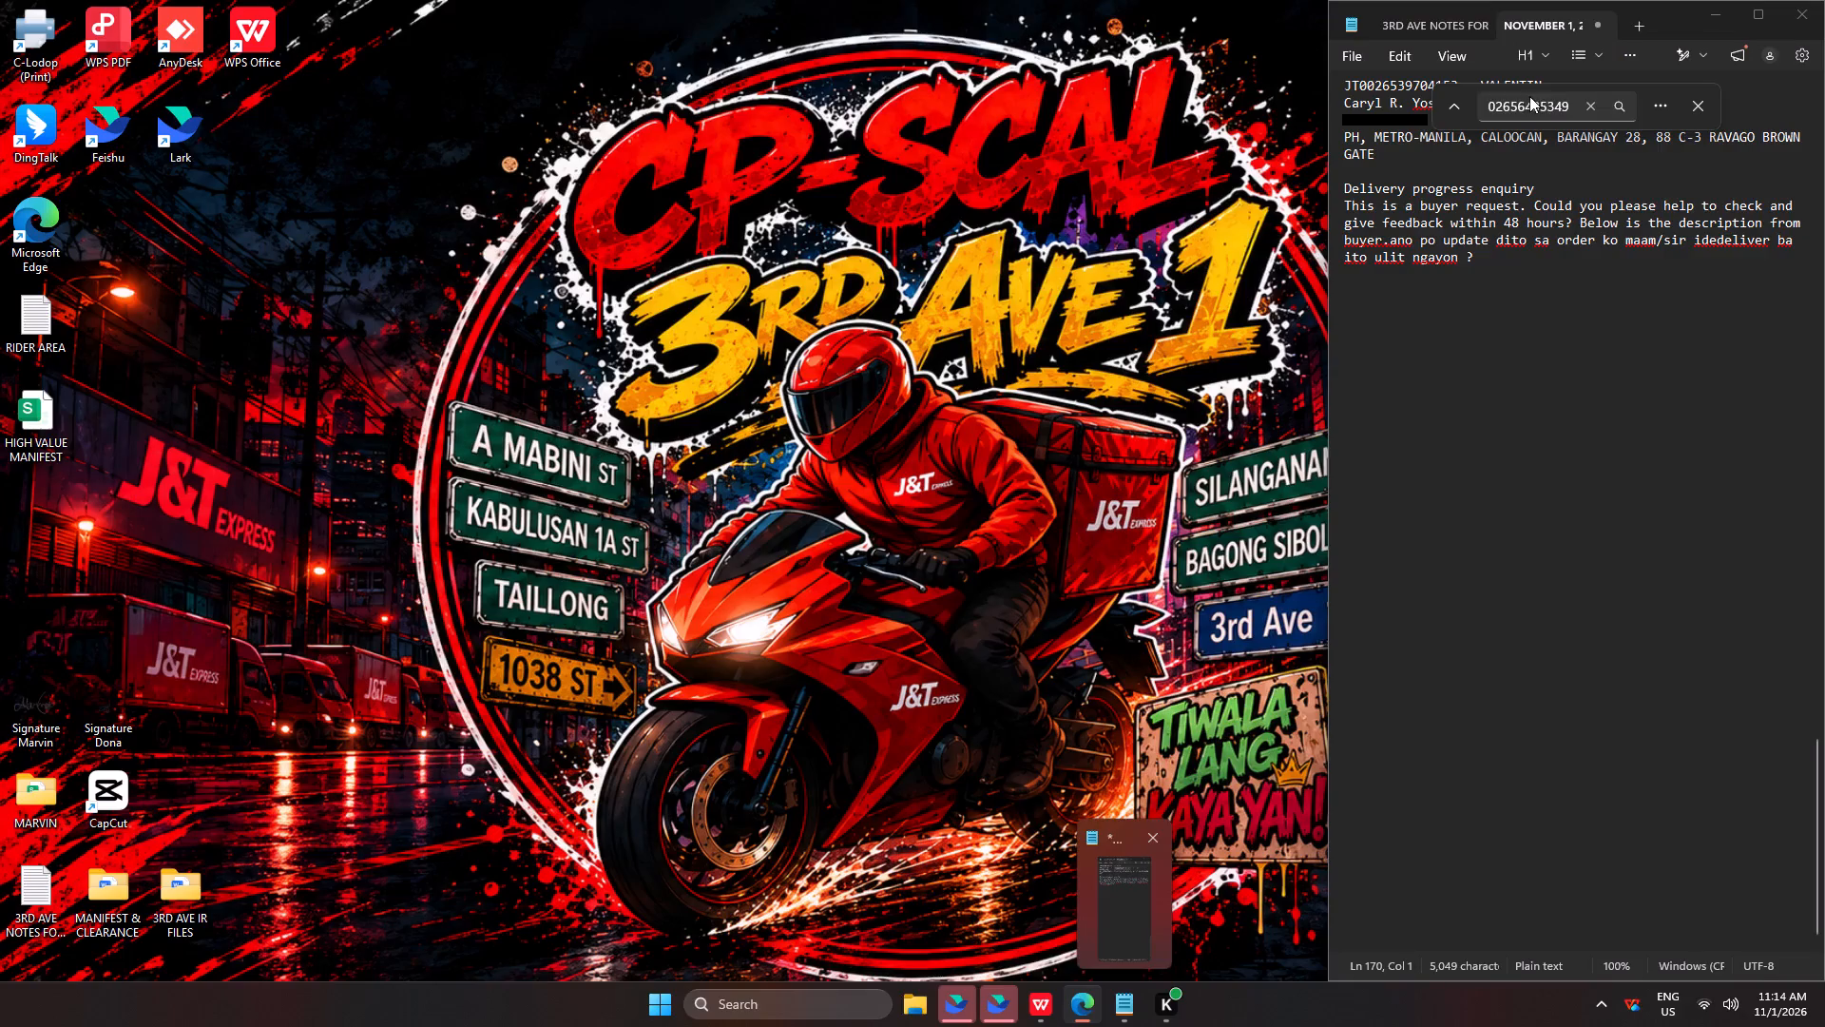
Close the Attendance Group Edit and Attendance Group pages to get back to the Misroute Report.
left_click(1596, 137)
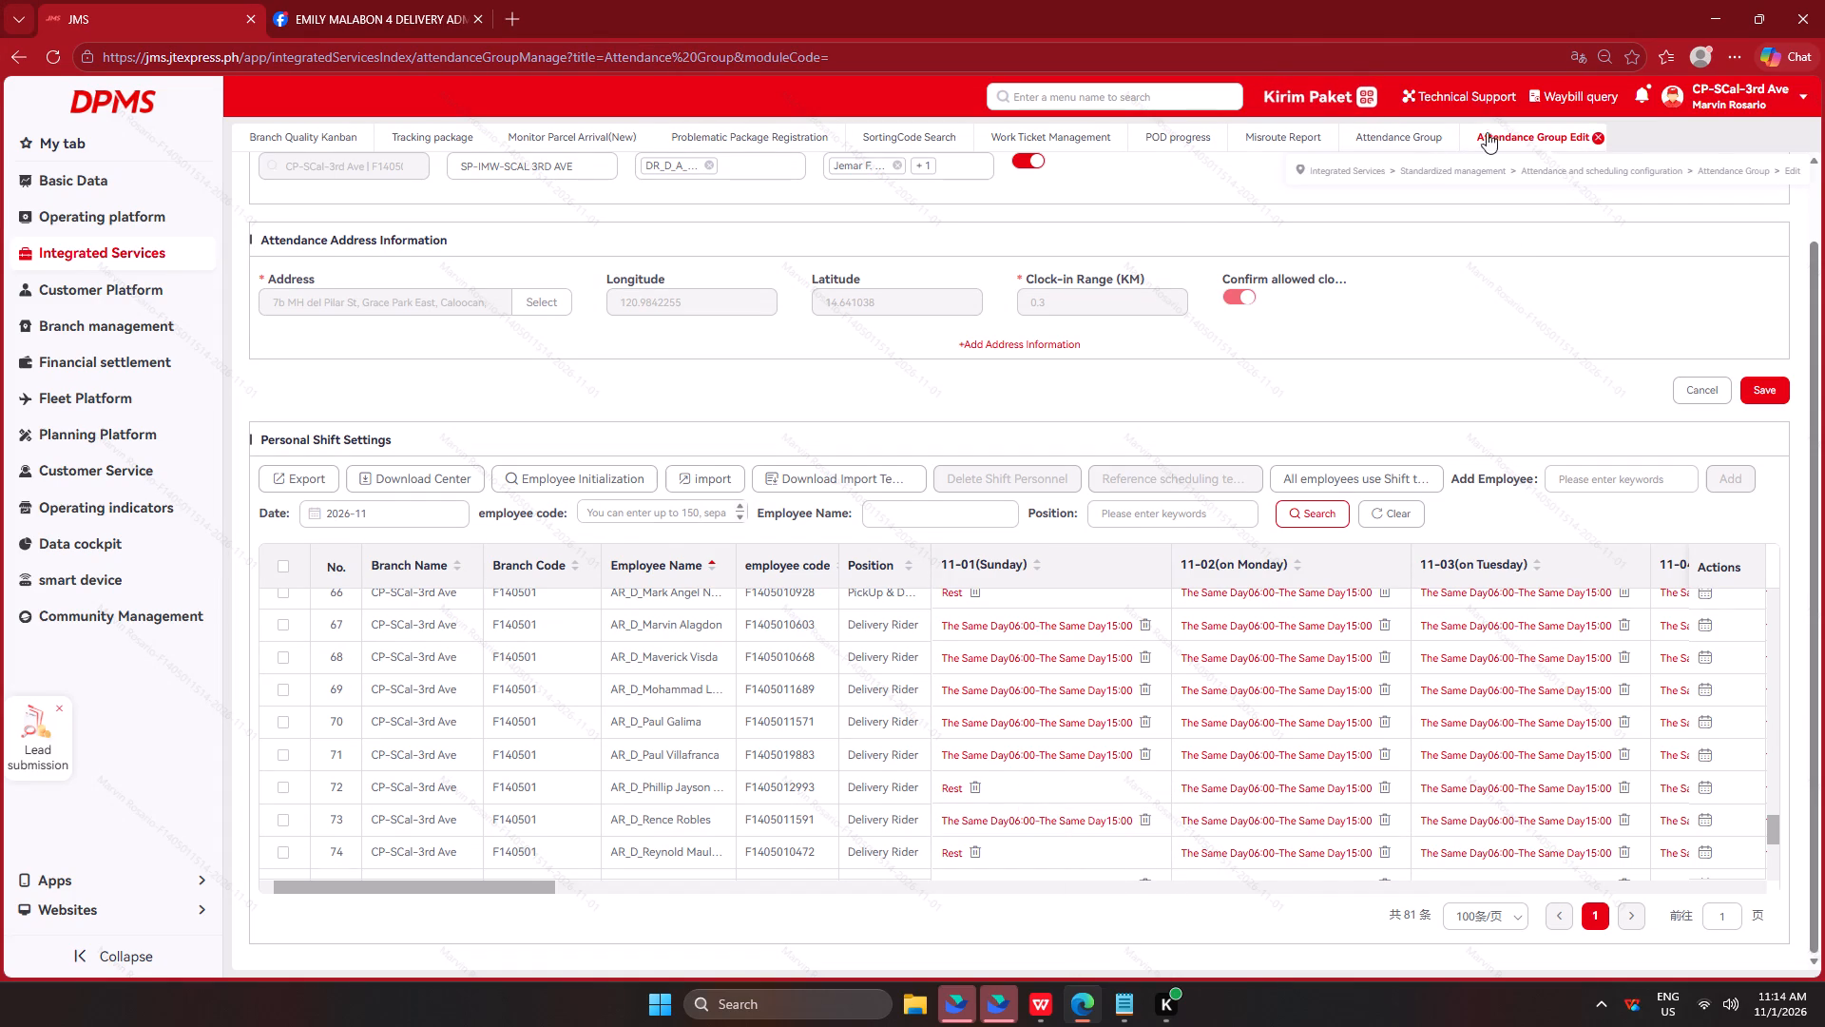
left_click(1450, 142)
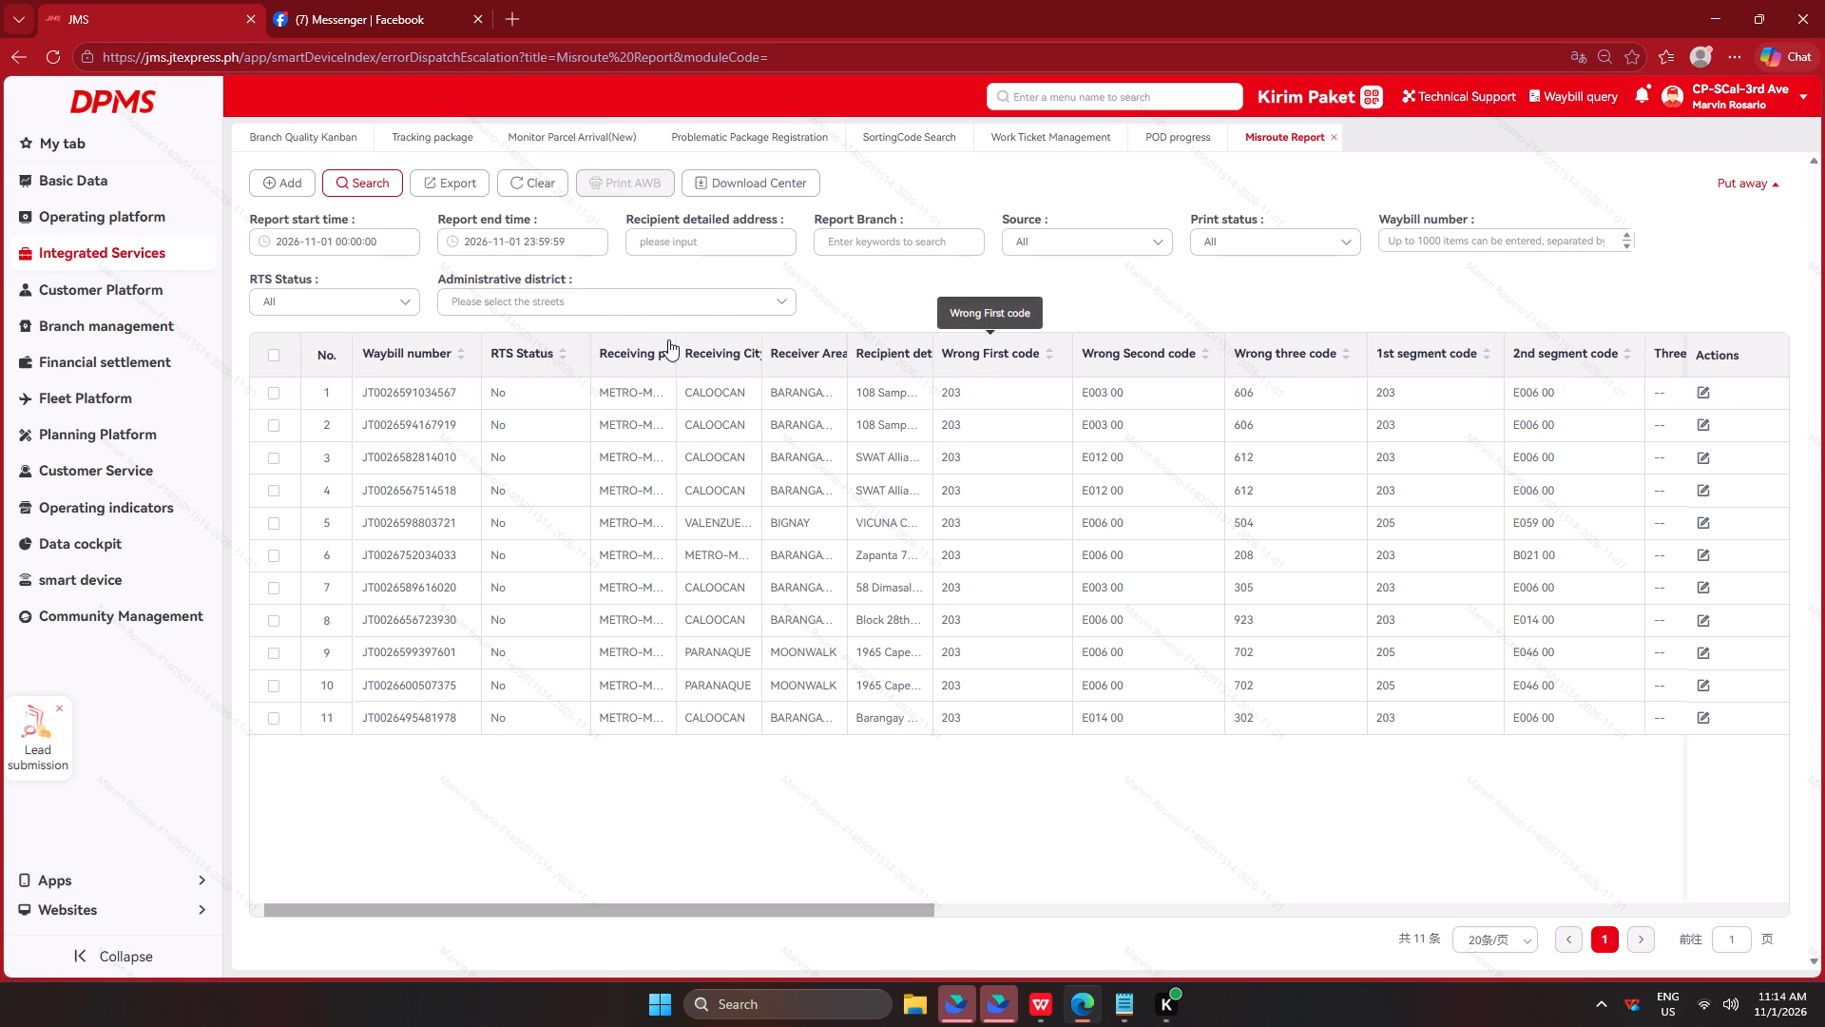
left_click(287, 184)
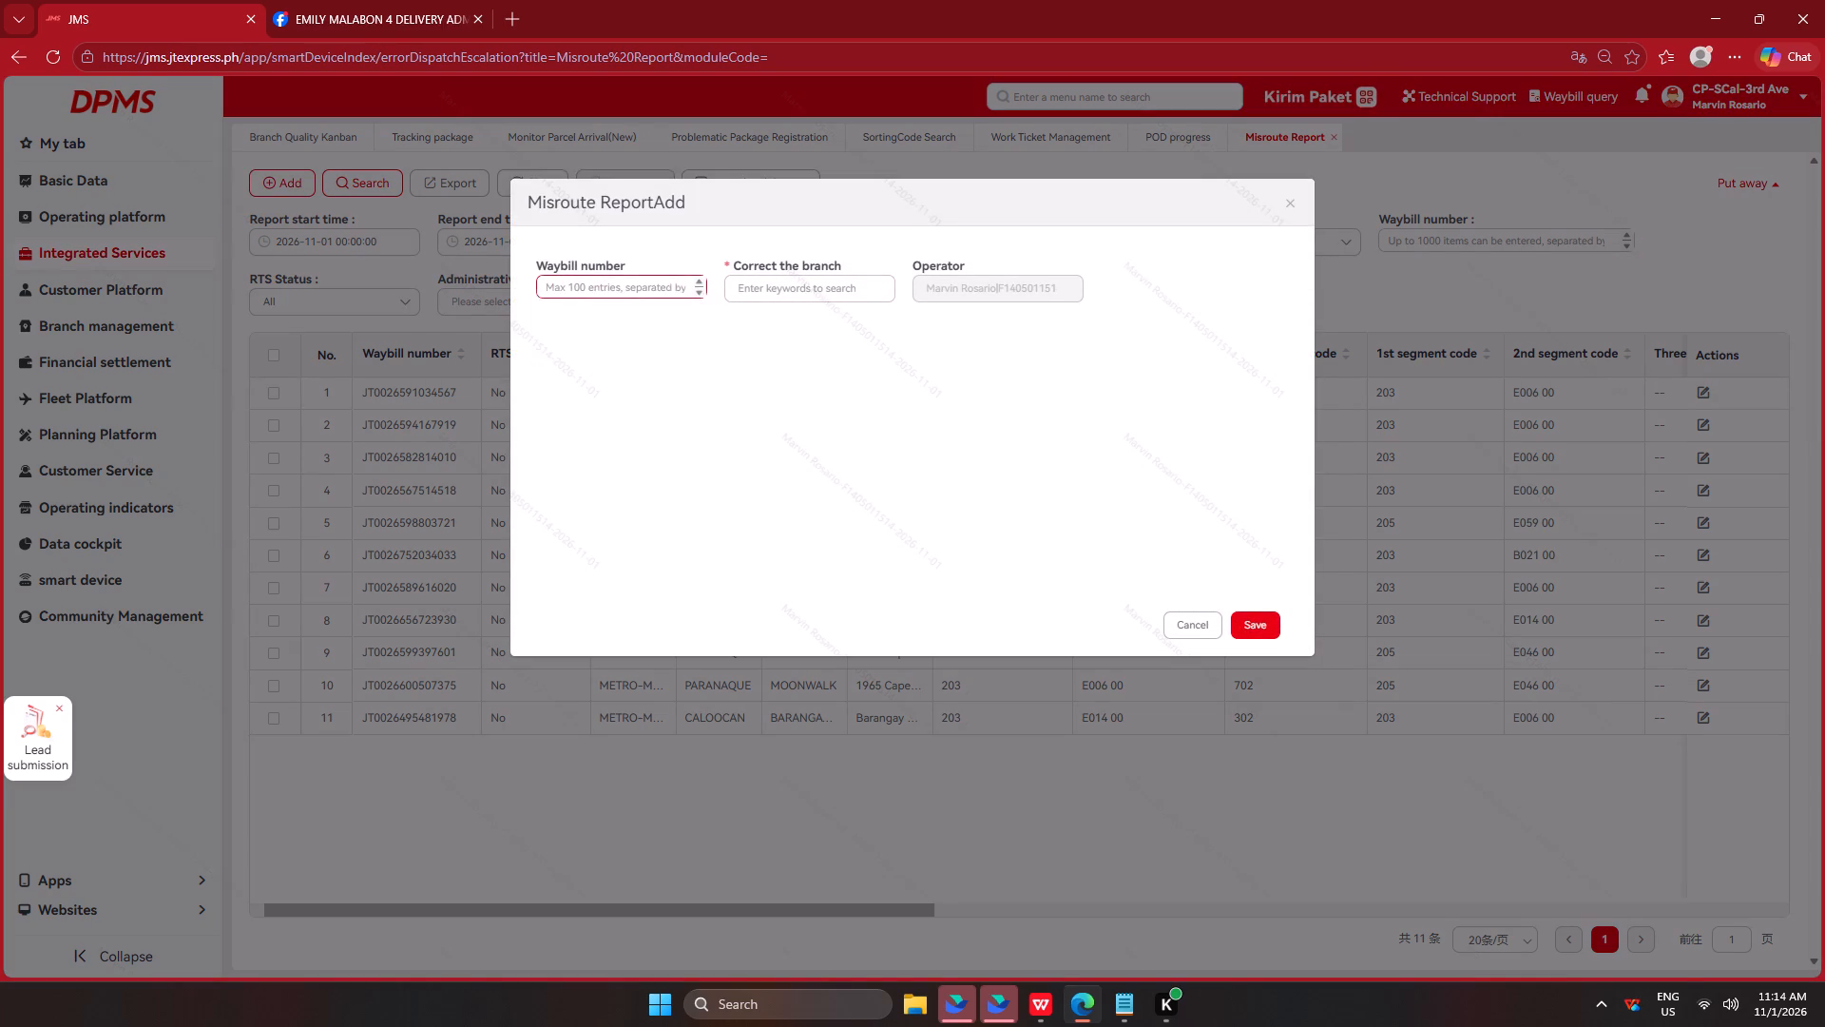
left_click(619, 288)
key("j")
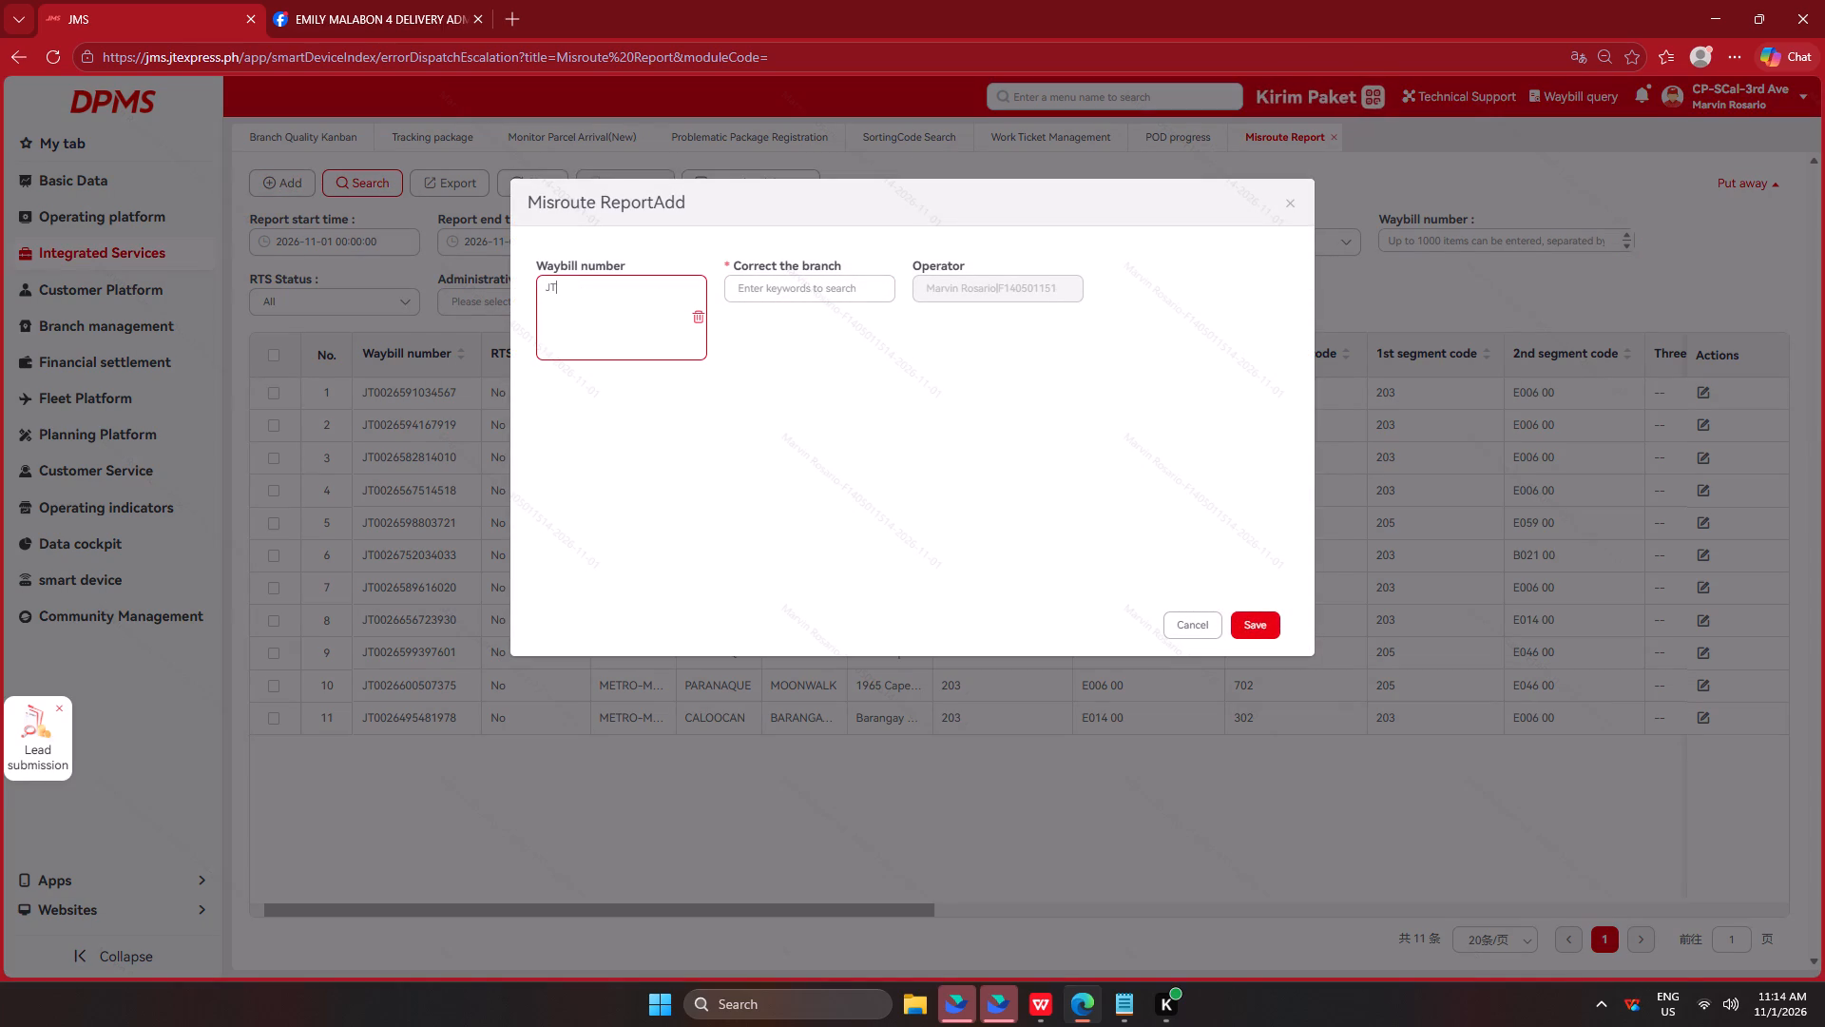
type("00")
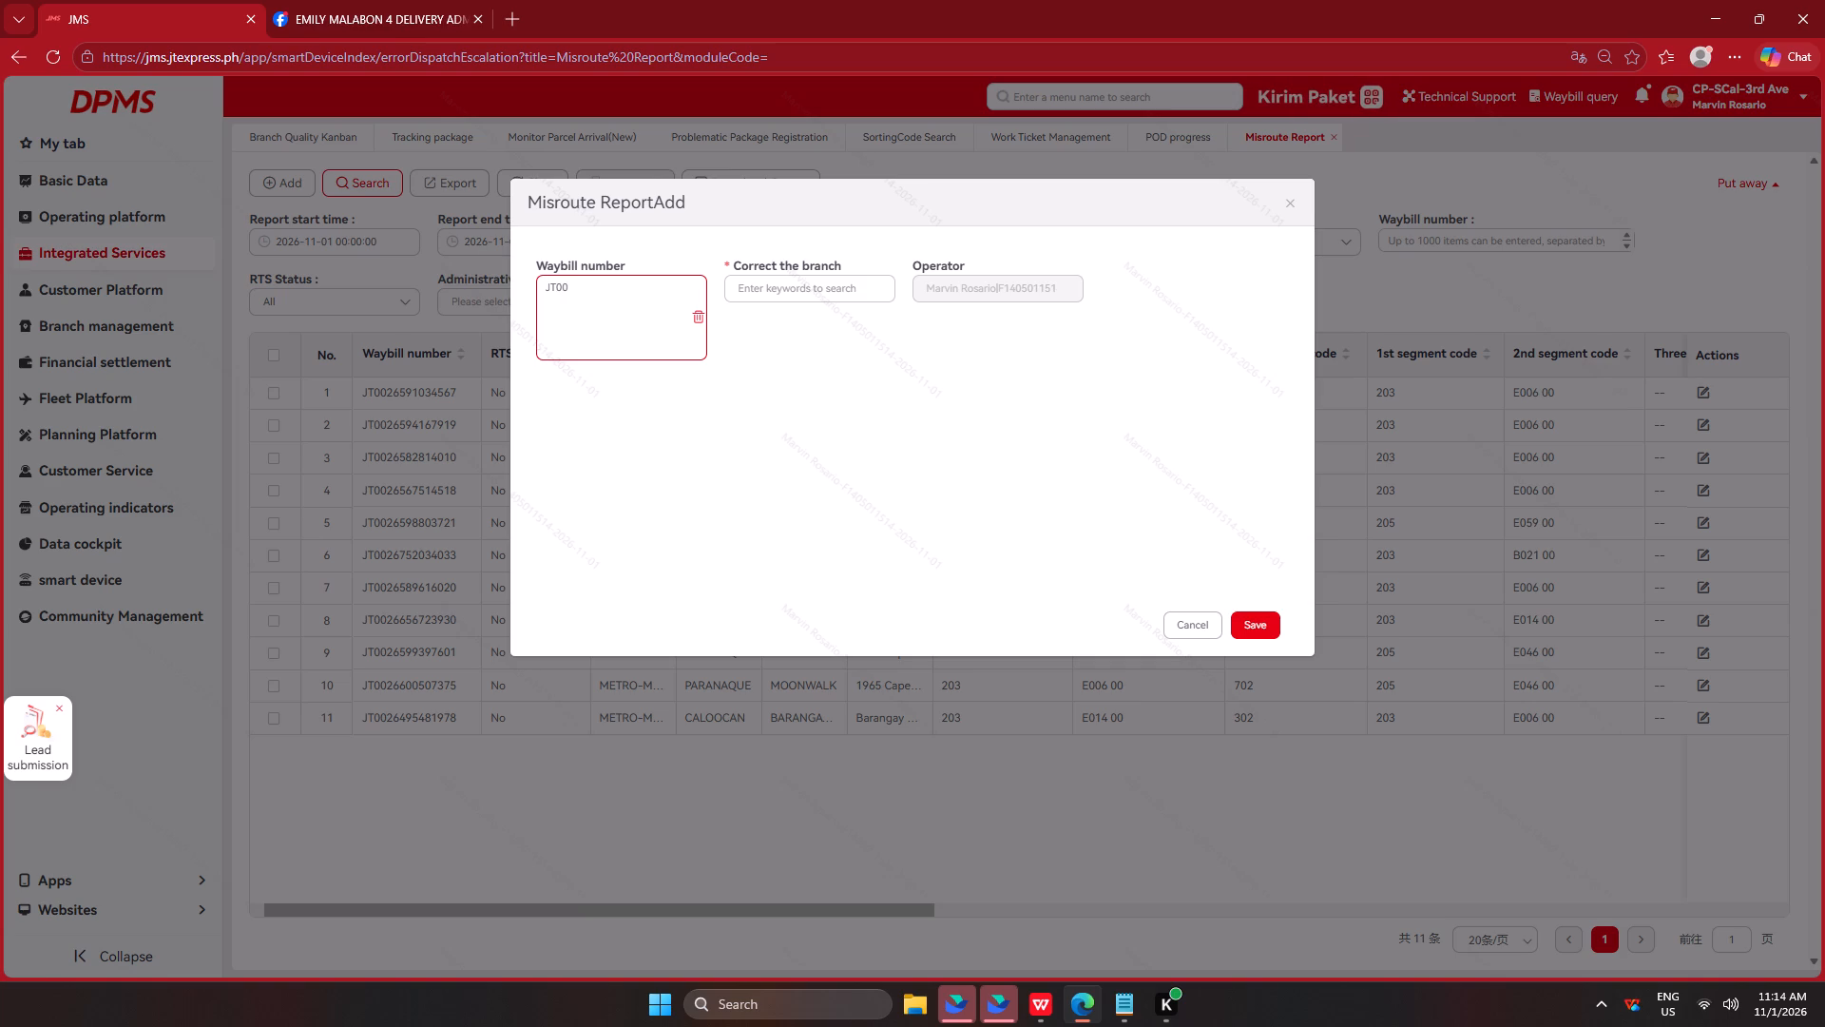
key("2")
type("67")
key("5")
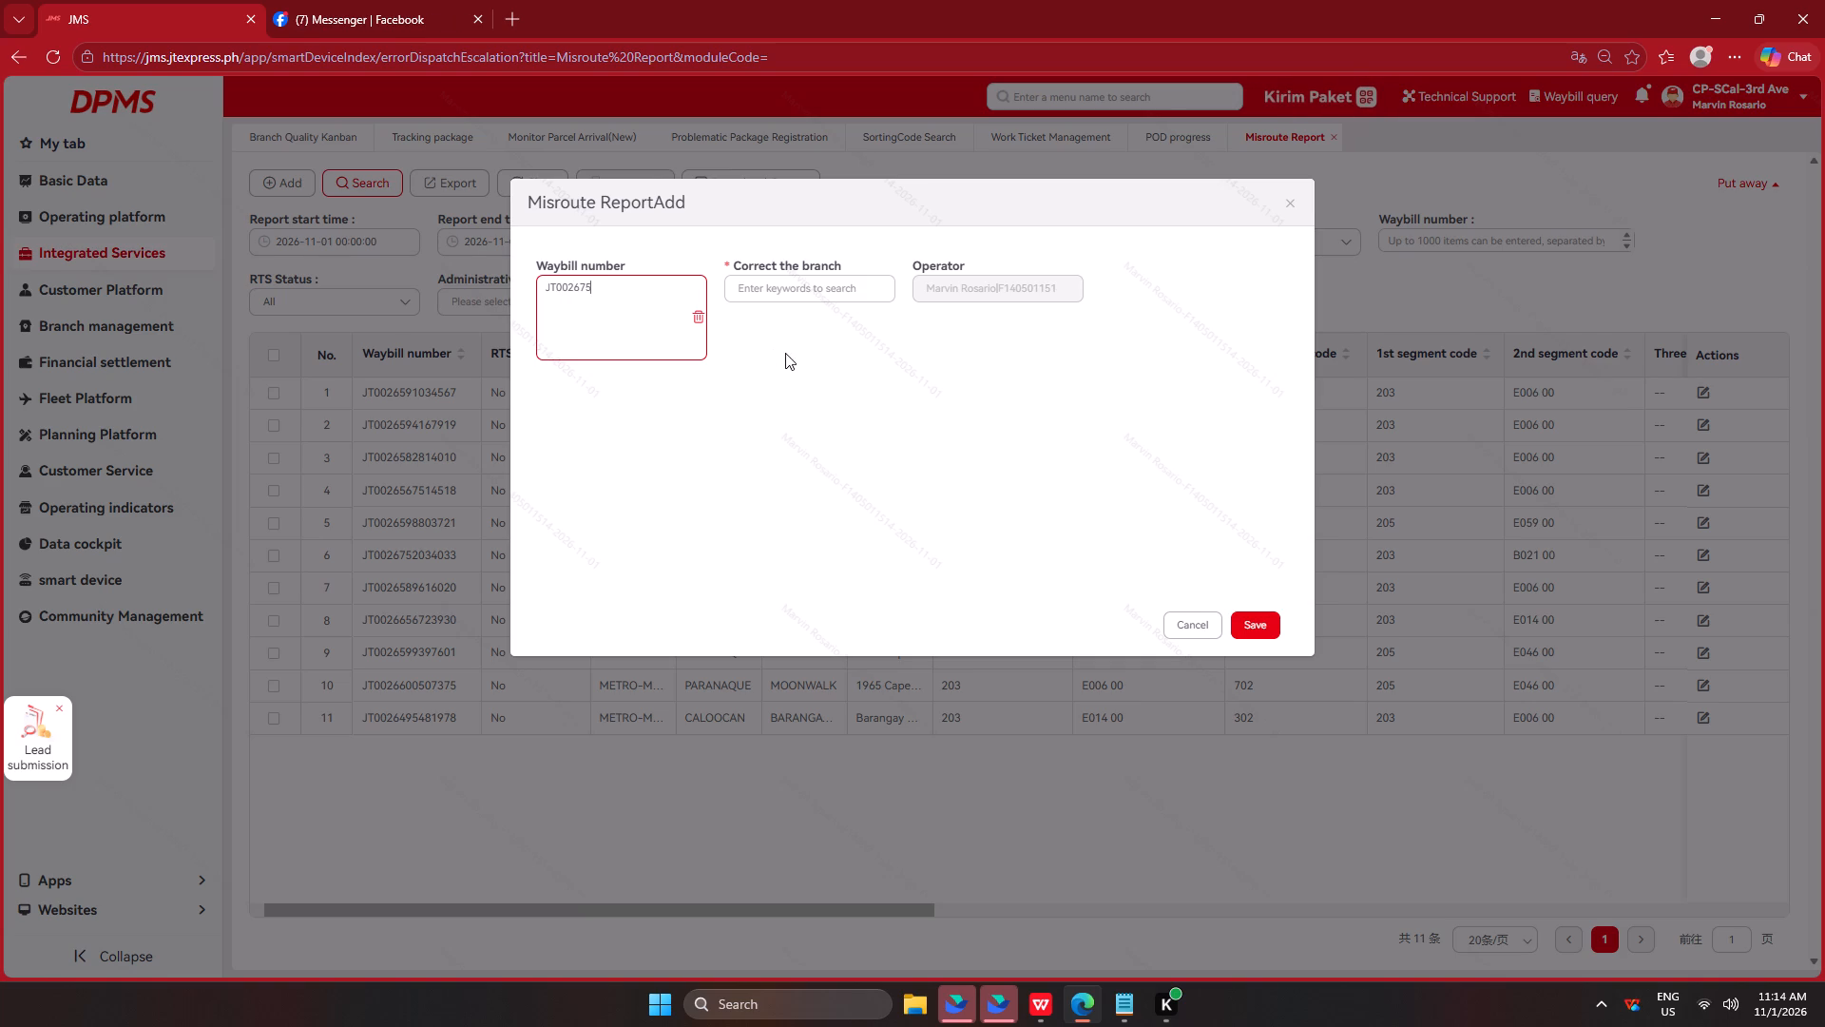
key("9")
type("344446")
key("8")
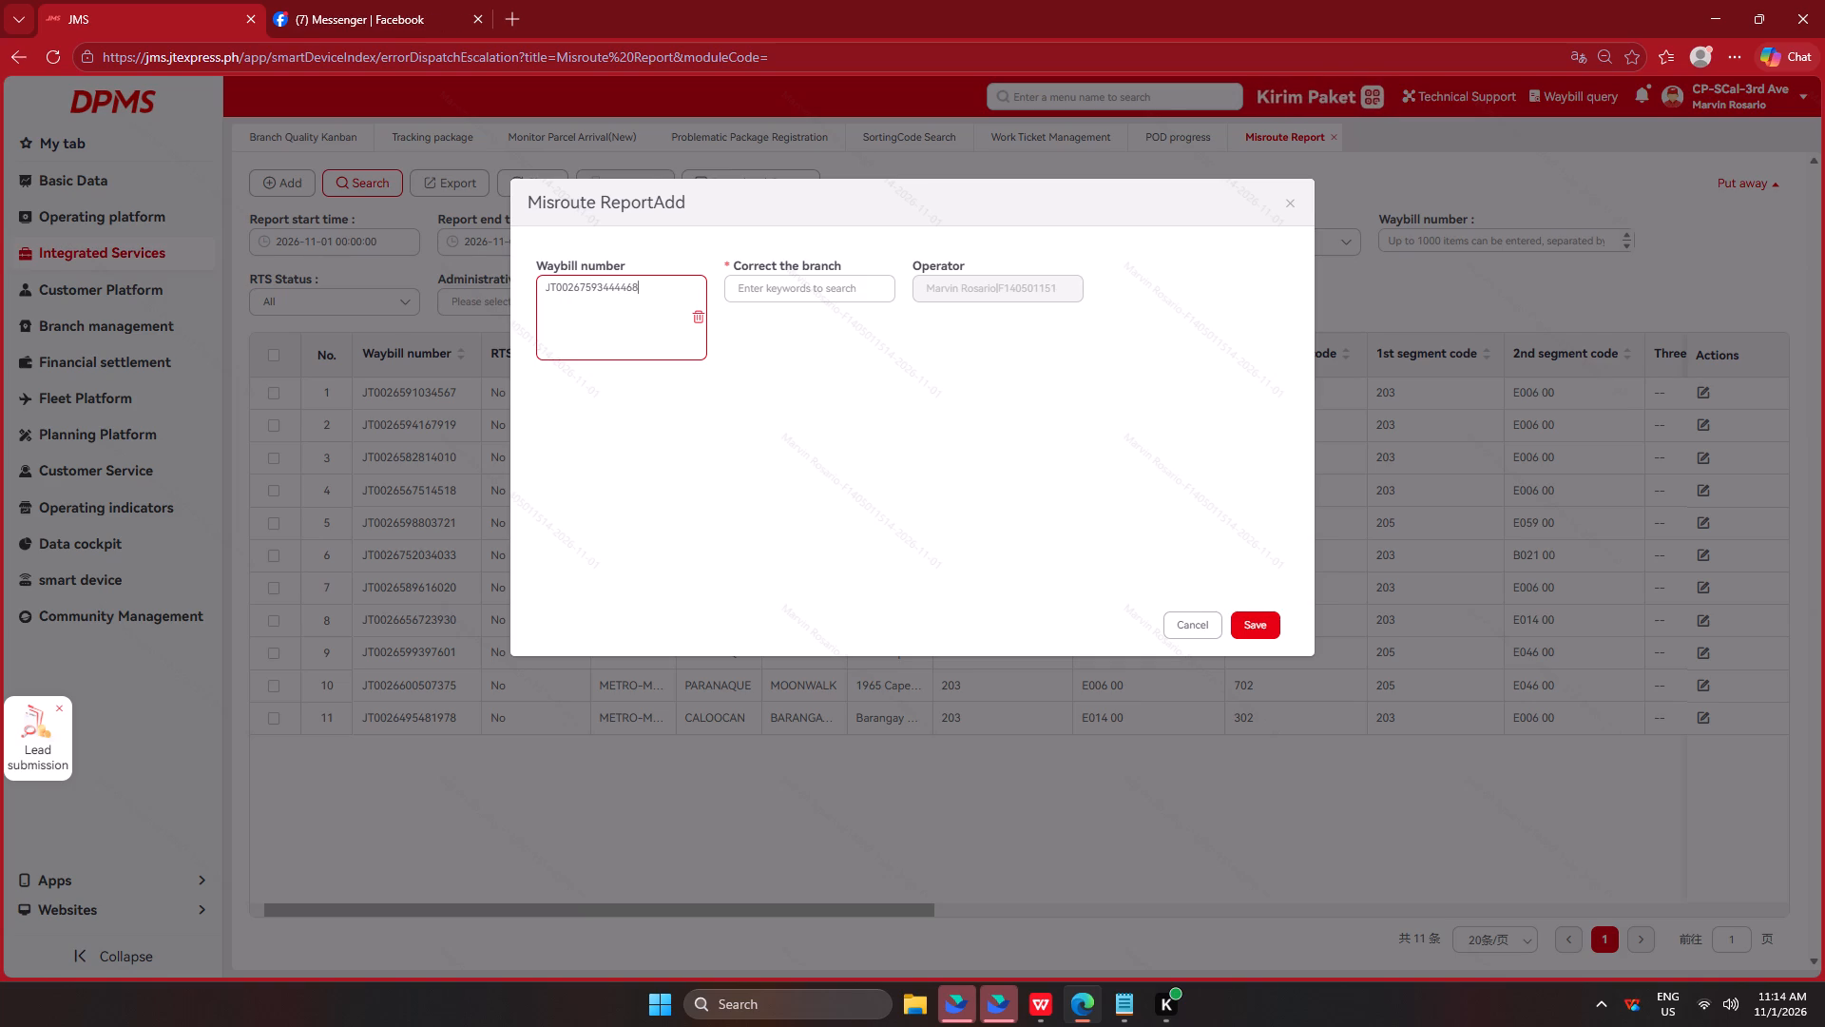
Search for R.PAPA and choose CP-SCAL-R.PAPA 2 DH as the correct branch of the misroute report.
left_click(833, 294)
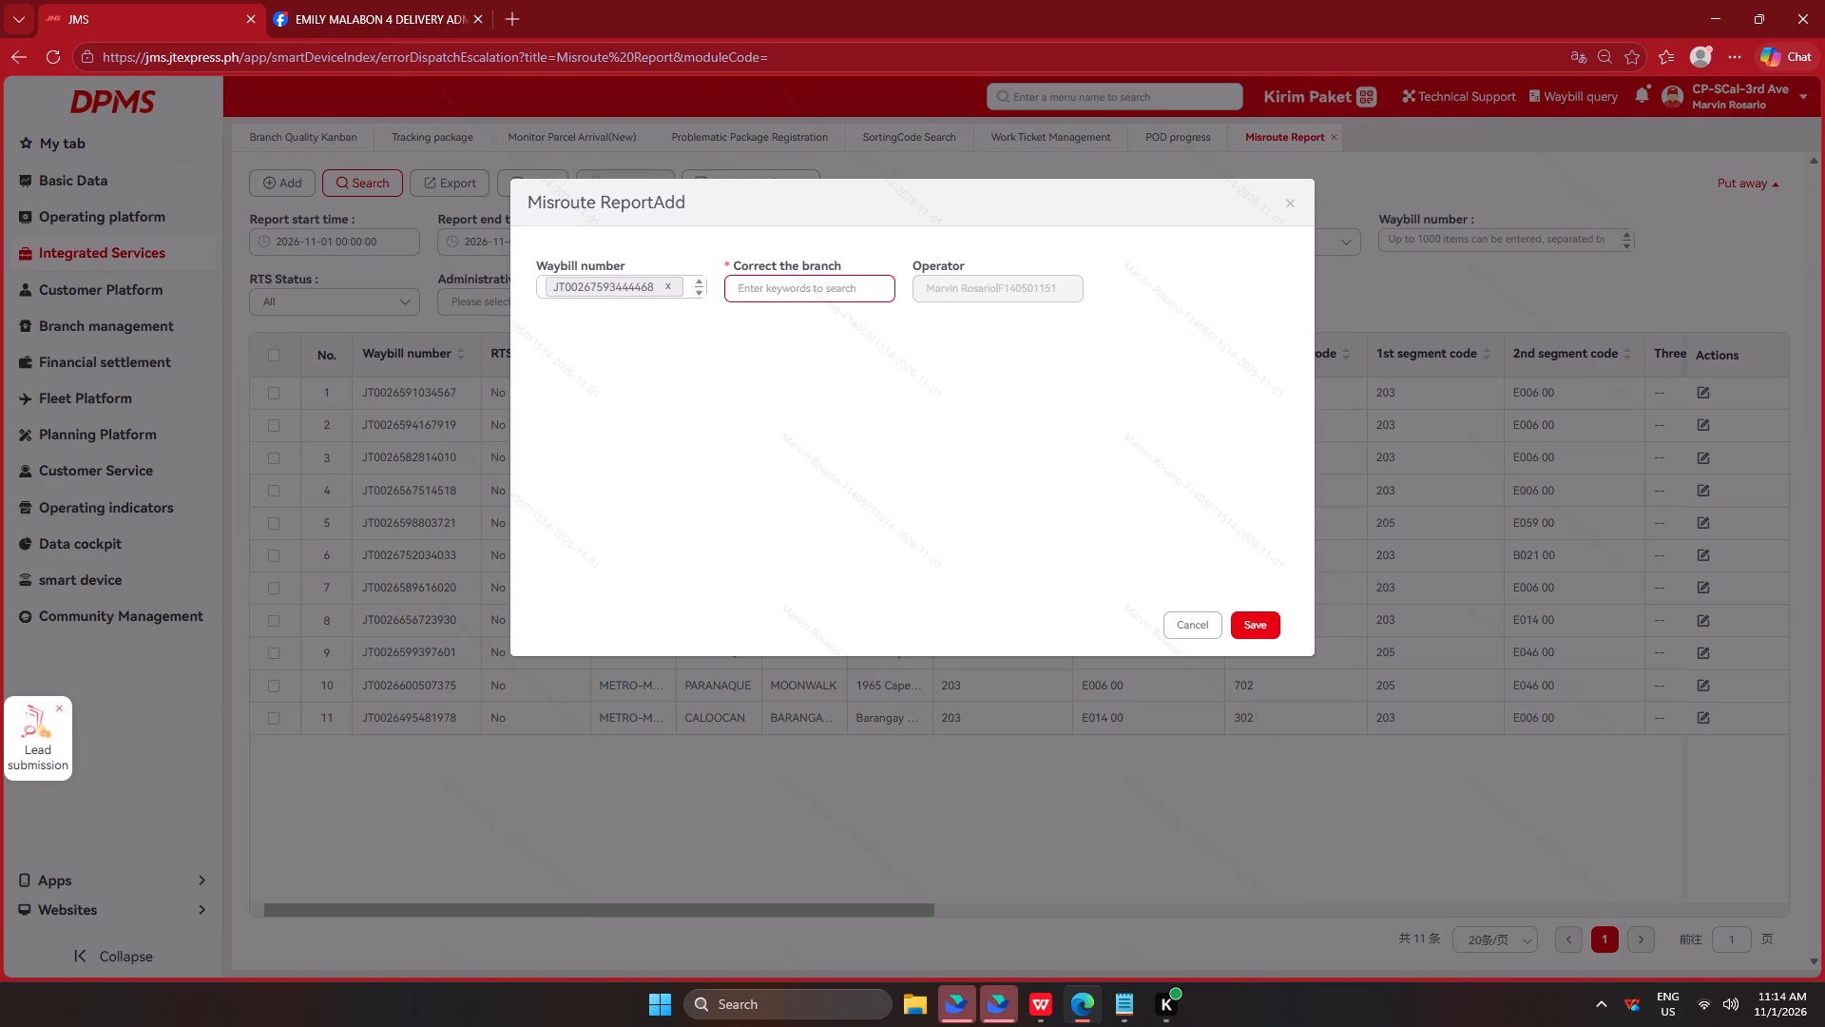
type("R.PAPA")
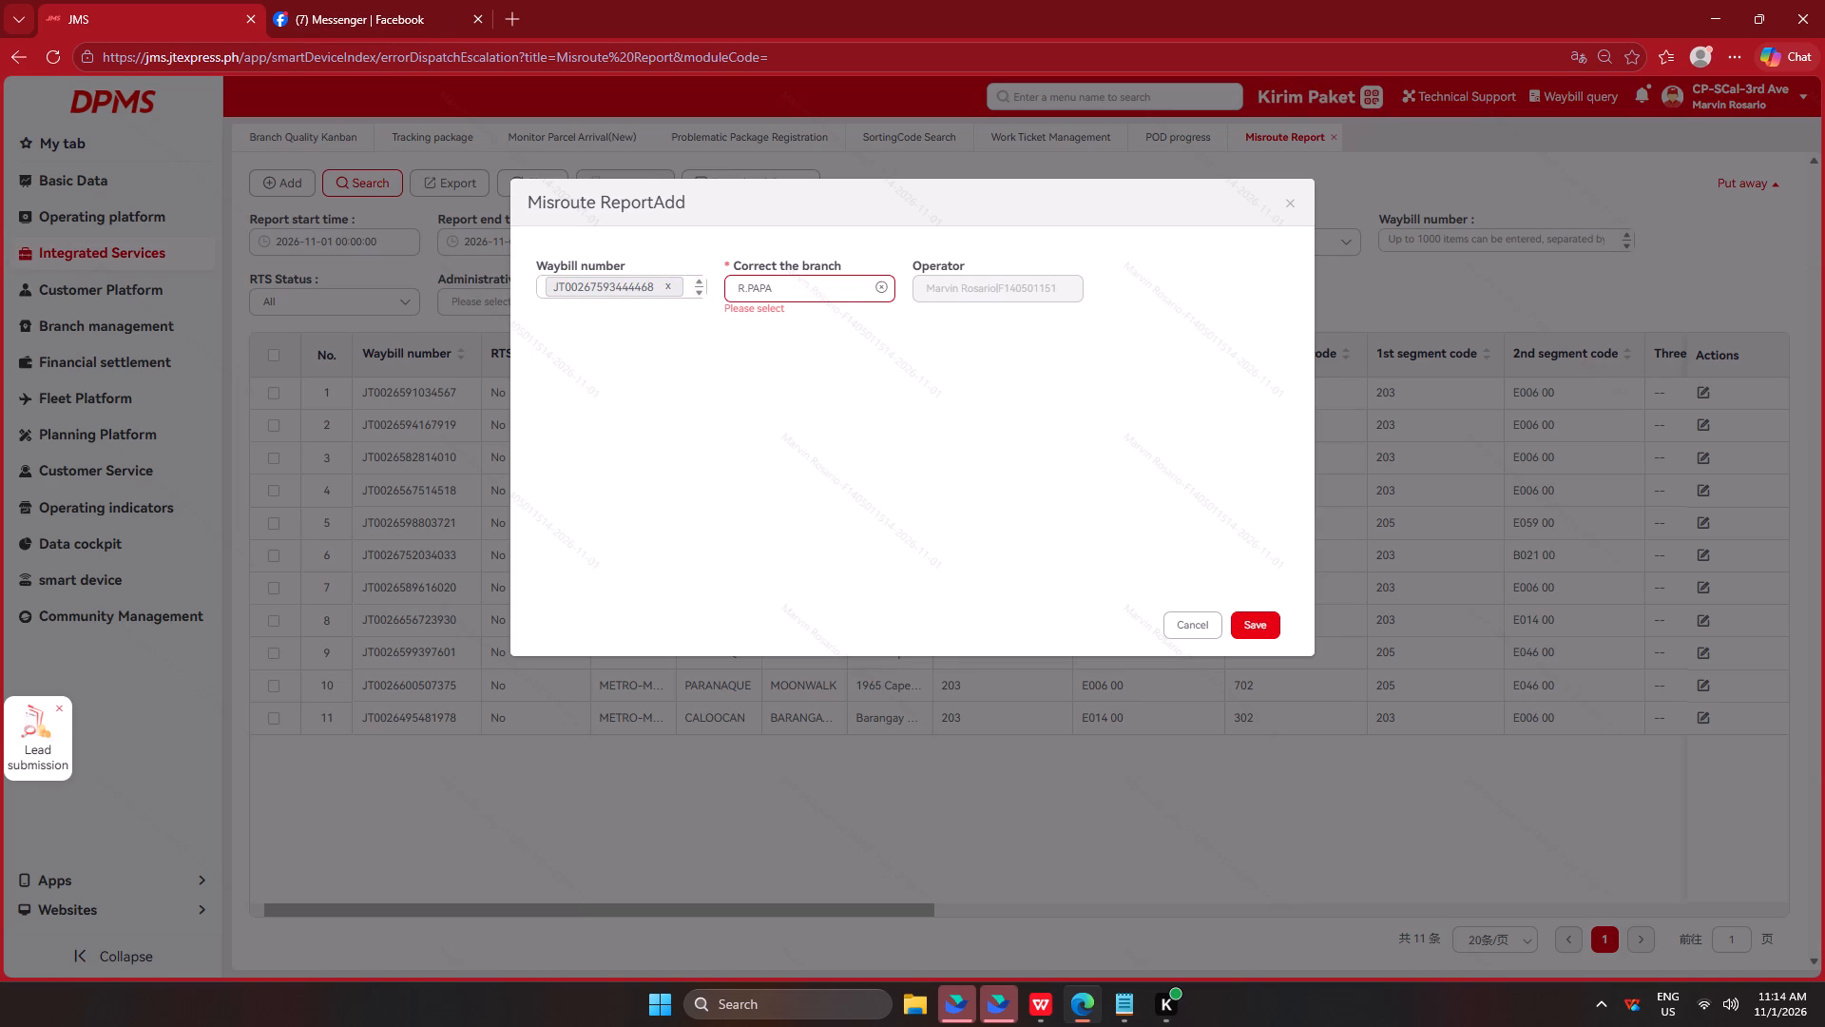
left_click(816, 374)
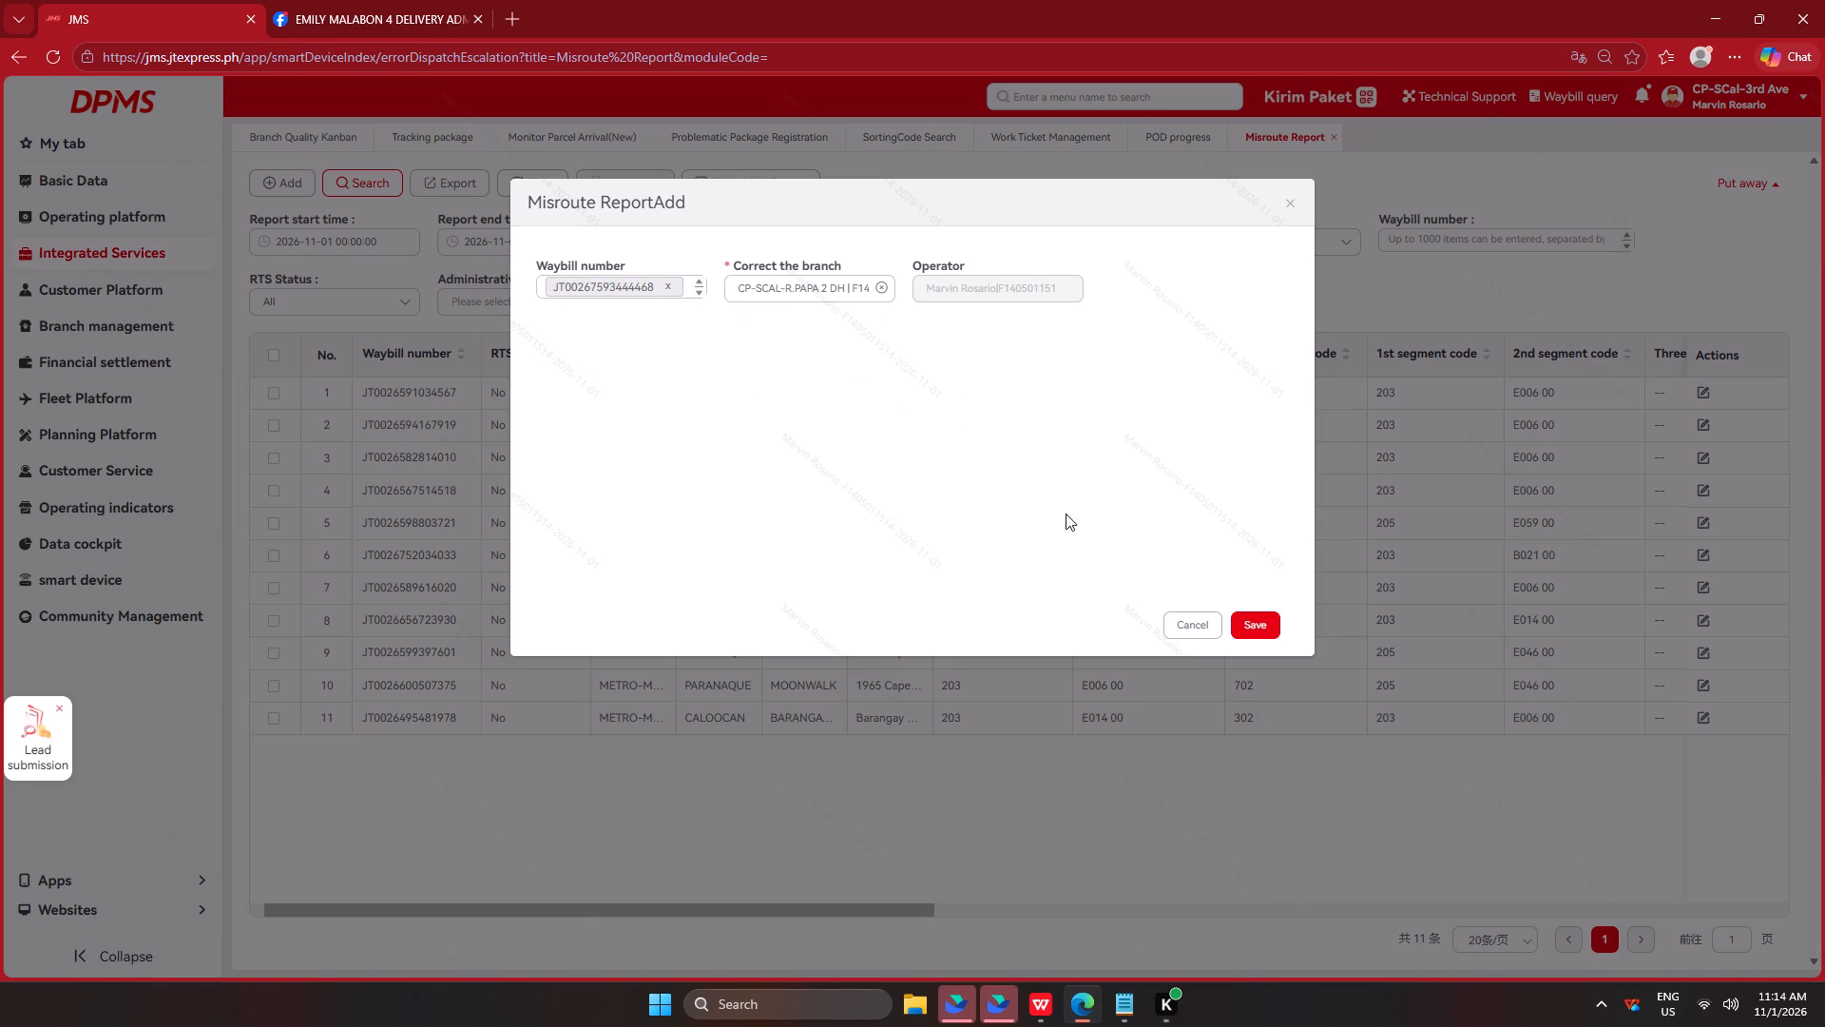
Save the new misroute report.
left_click(1259, 623)
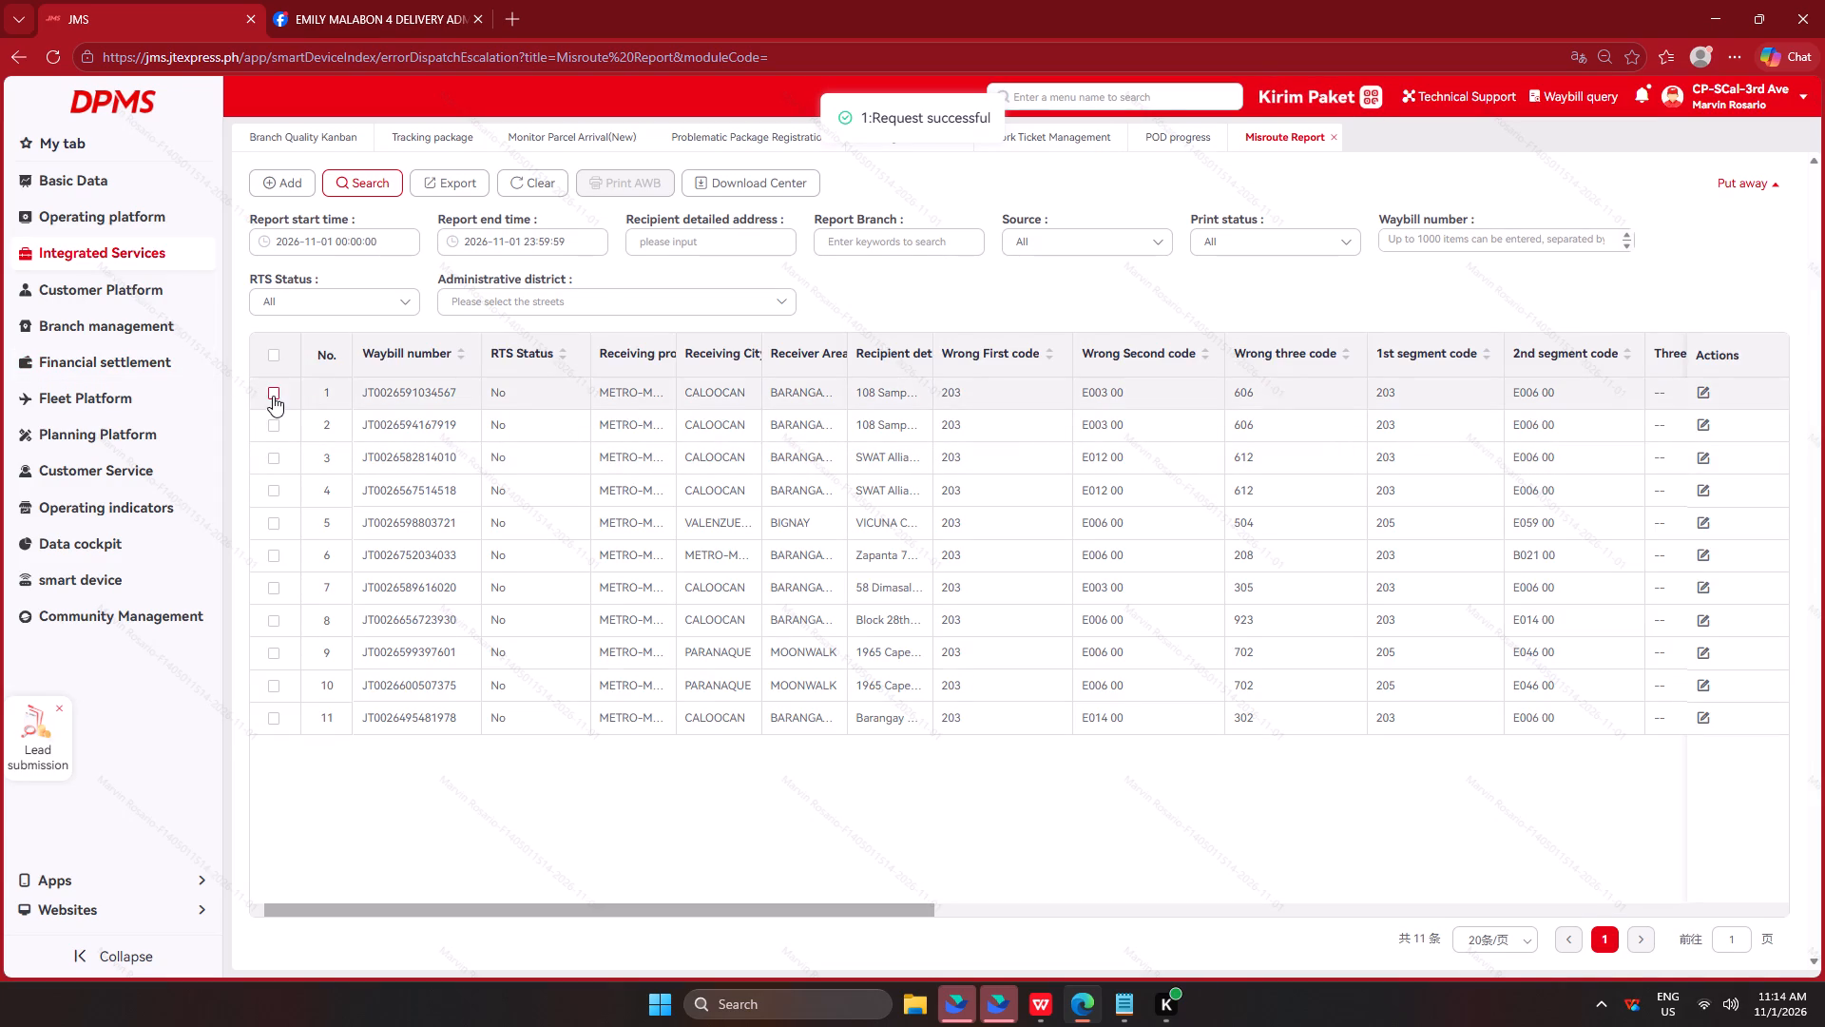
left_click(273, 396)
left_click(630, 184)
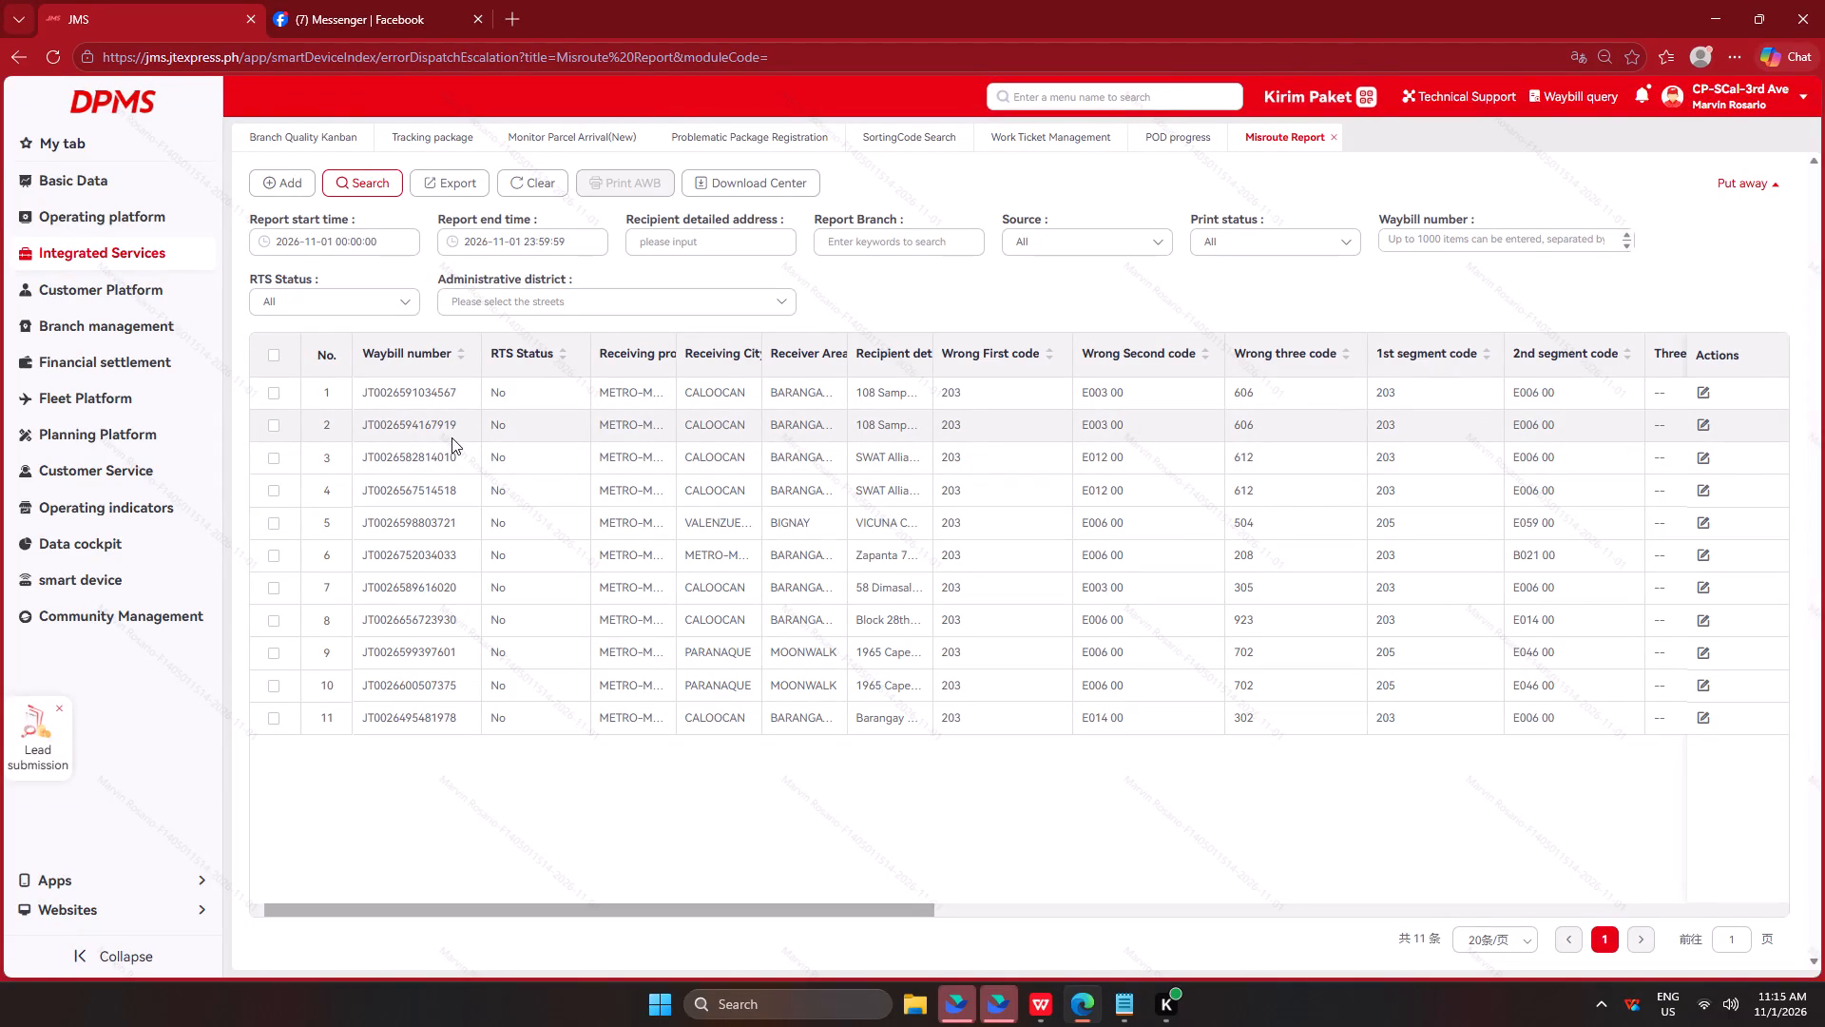
double_click(430, 397)
key("ctrl+c")
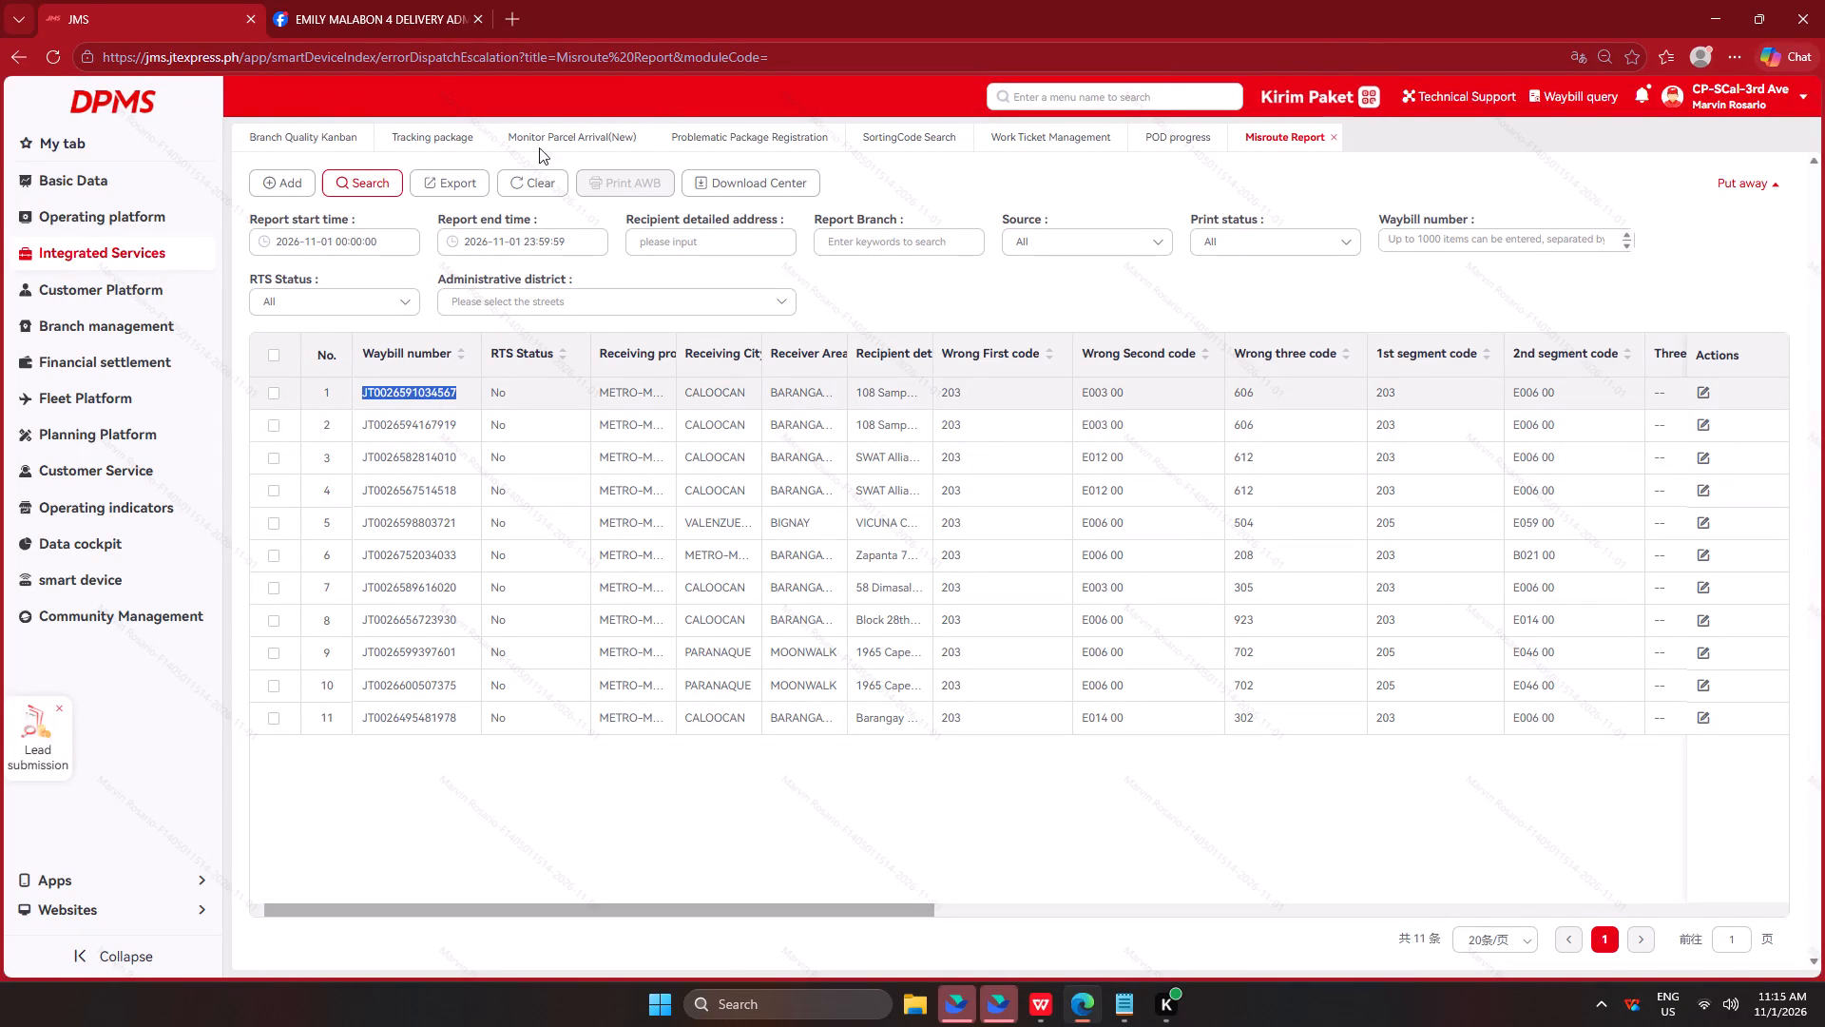
key("ctrl+c")
key("ctrl+c")
key("ctrl+c")
key("ctrl+c")
key("ctrl+c")
key("ctrl+c")
left_click(758, 144)
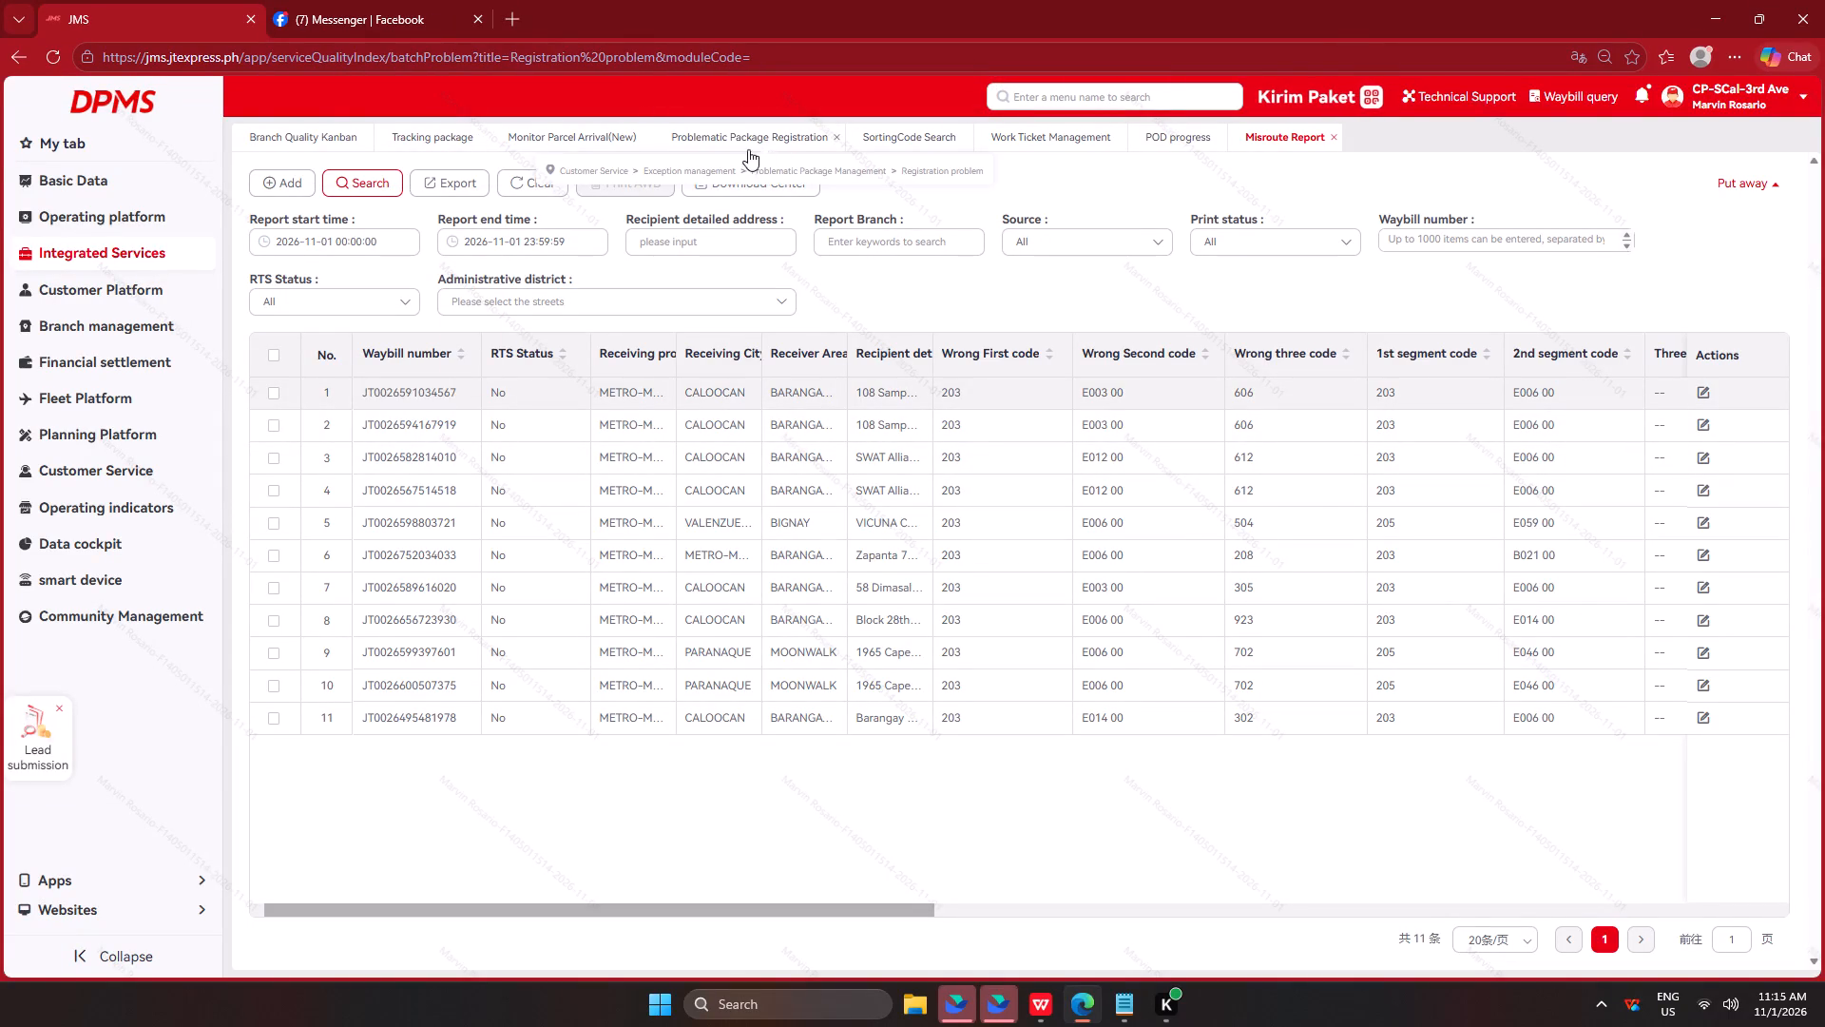
left_click(409, 263)
key("ctrl+v")
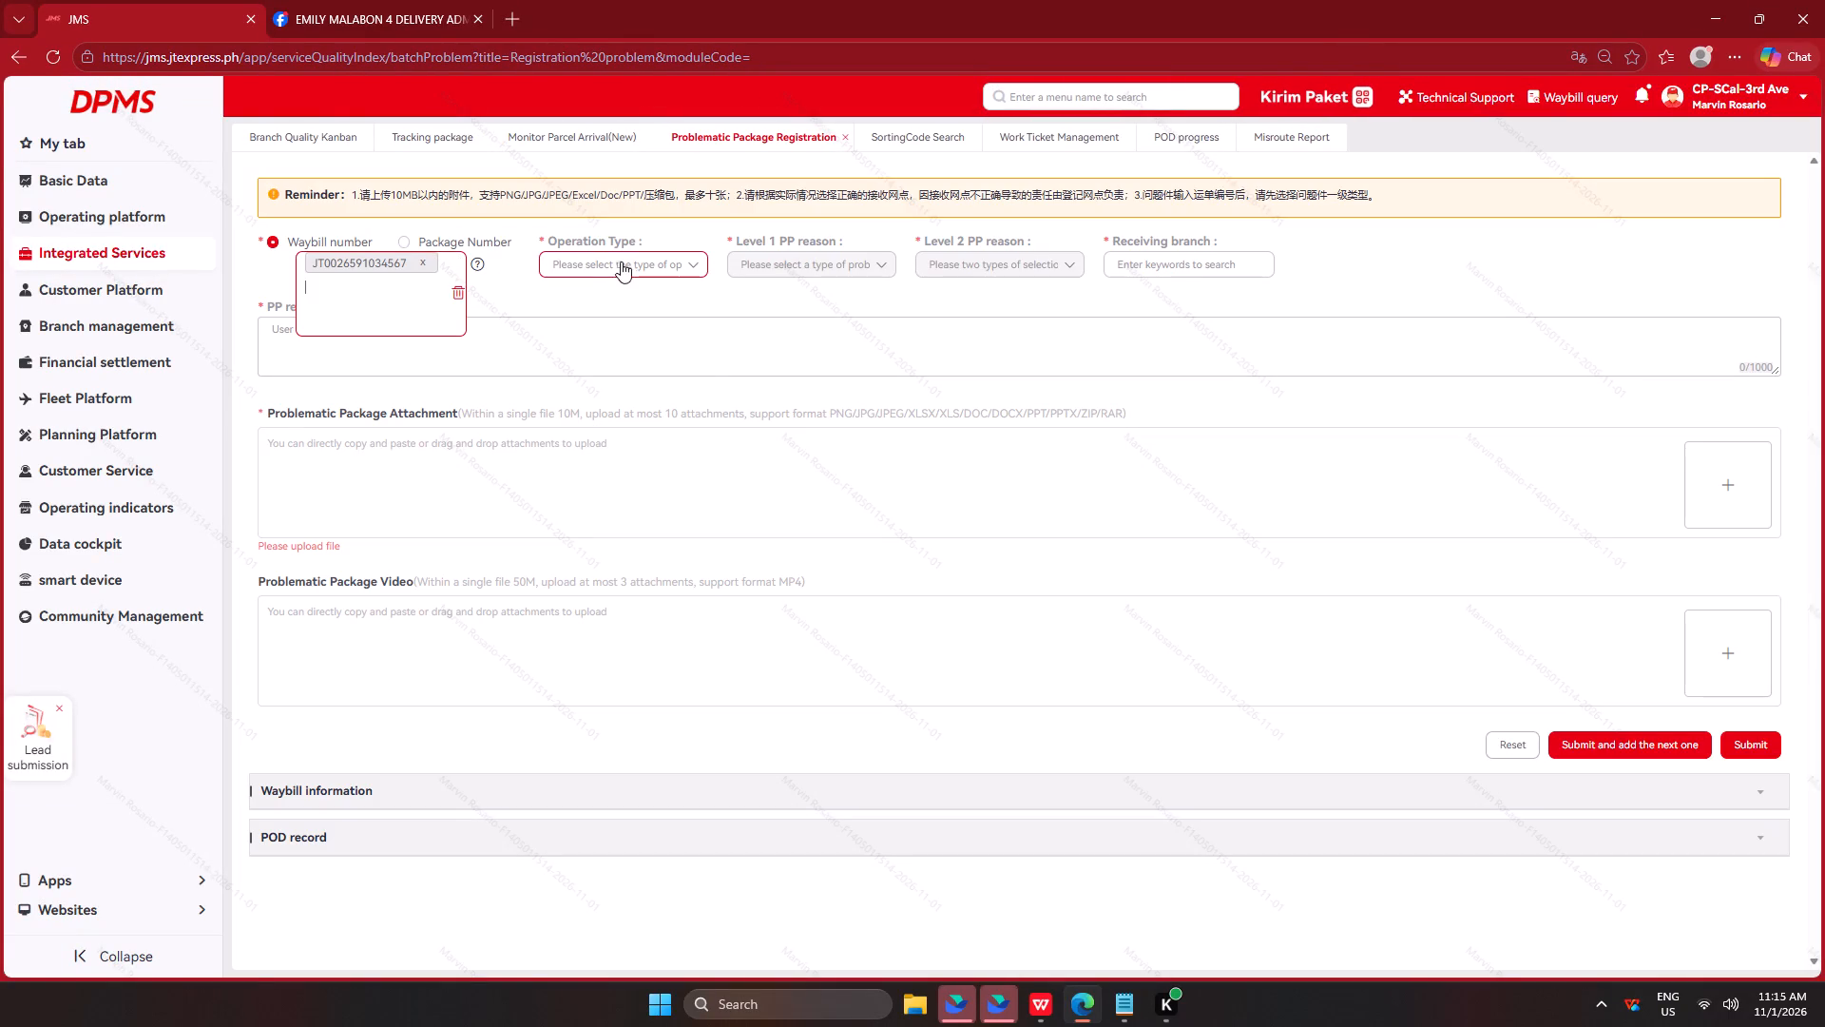
Set the operation type to Delivery and both the level 1 and level 2 PP reasons to Waybill Damage OR Information Unclear.
left_click(628, 261)
left_click(602, 393)
left_click(835, 267)
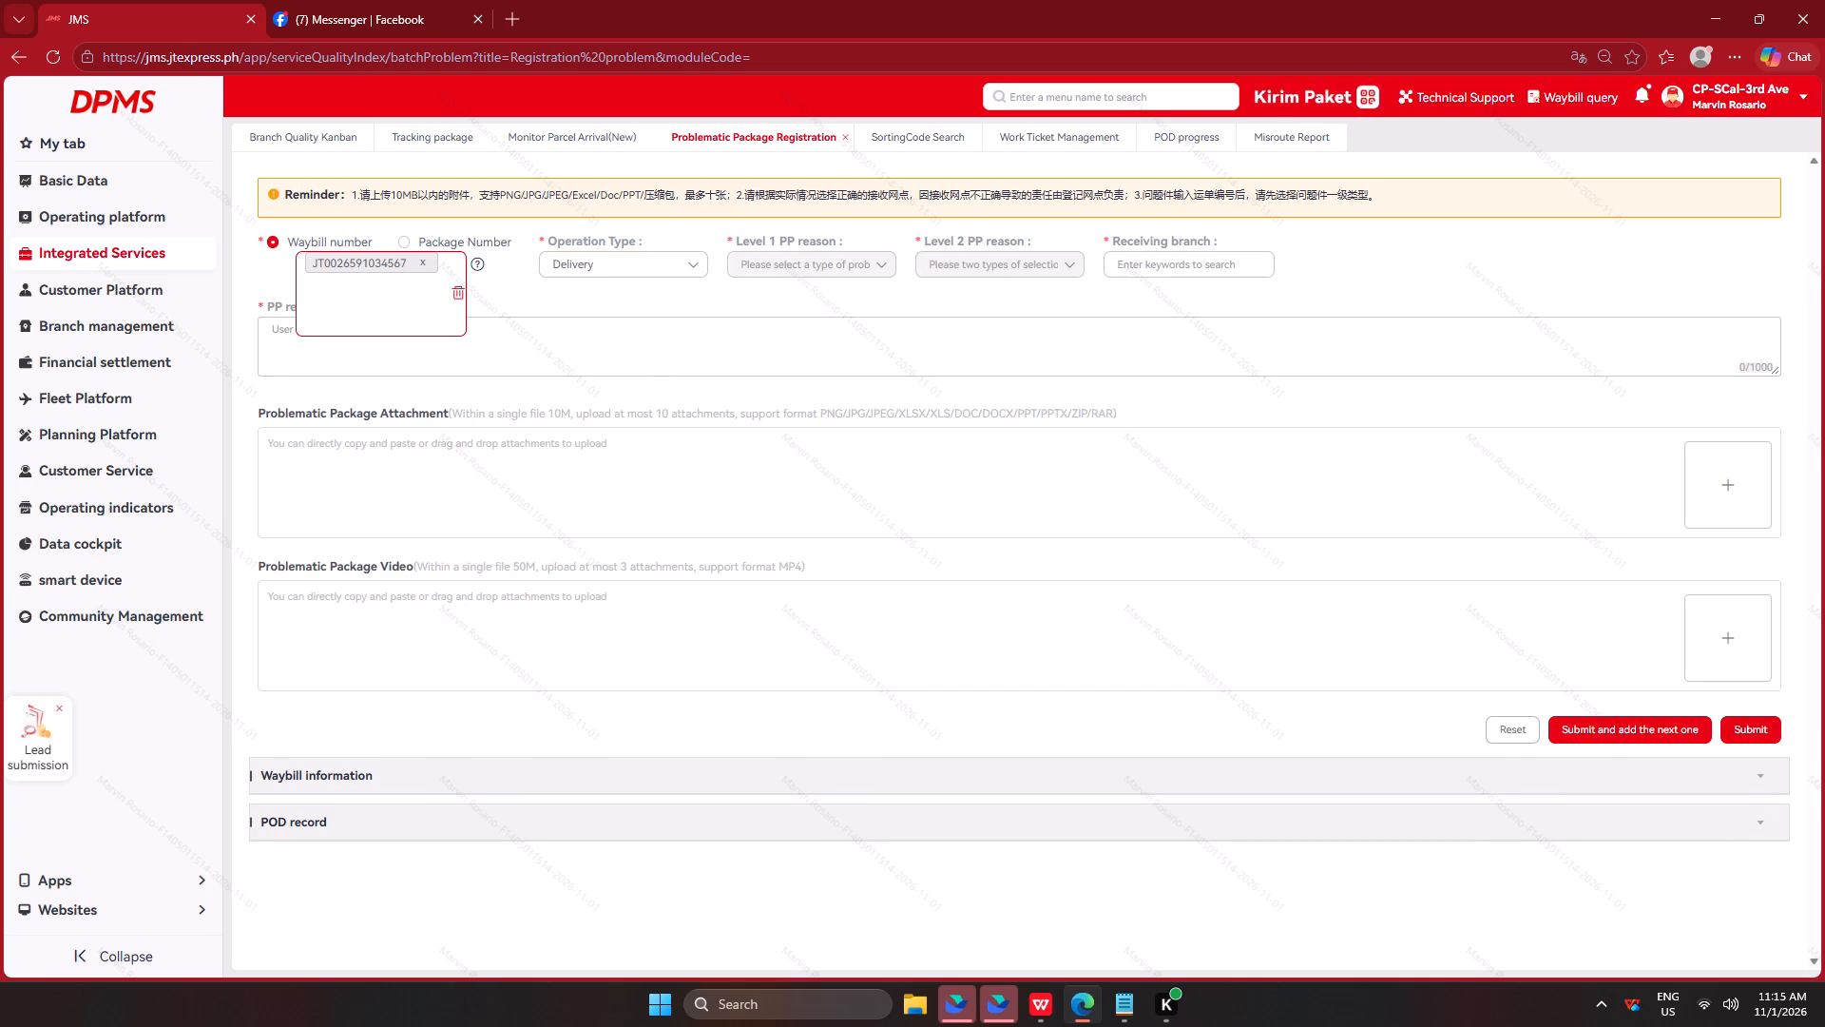
left_click(668, 301)
left_click(784, 262)
key("w")
key("r")
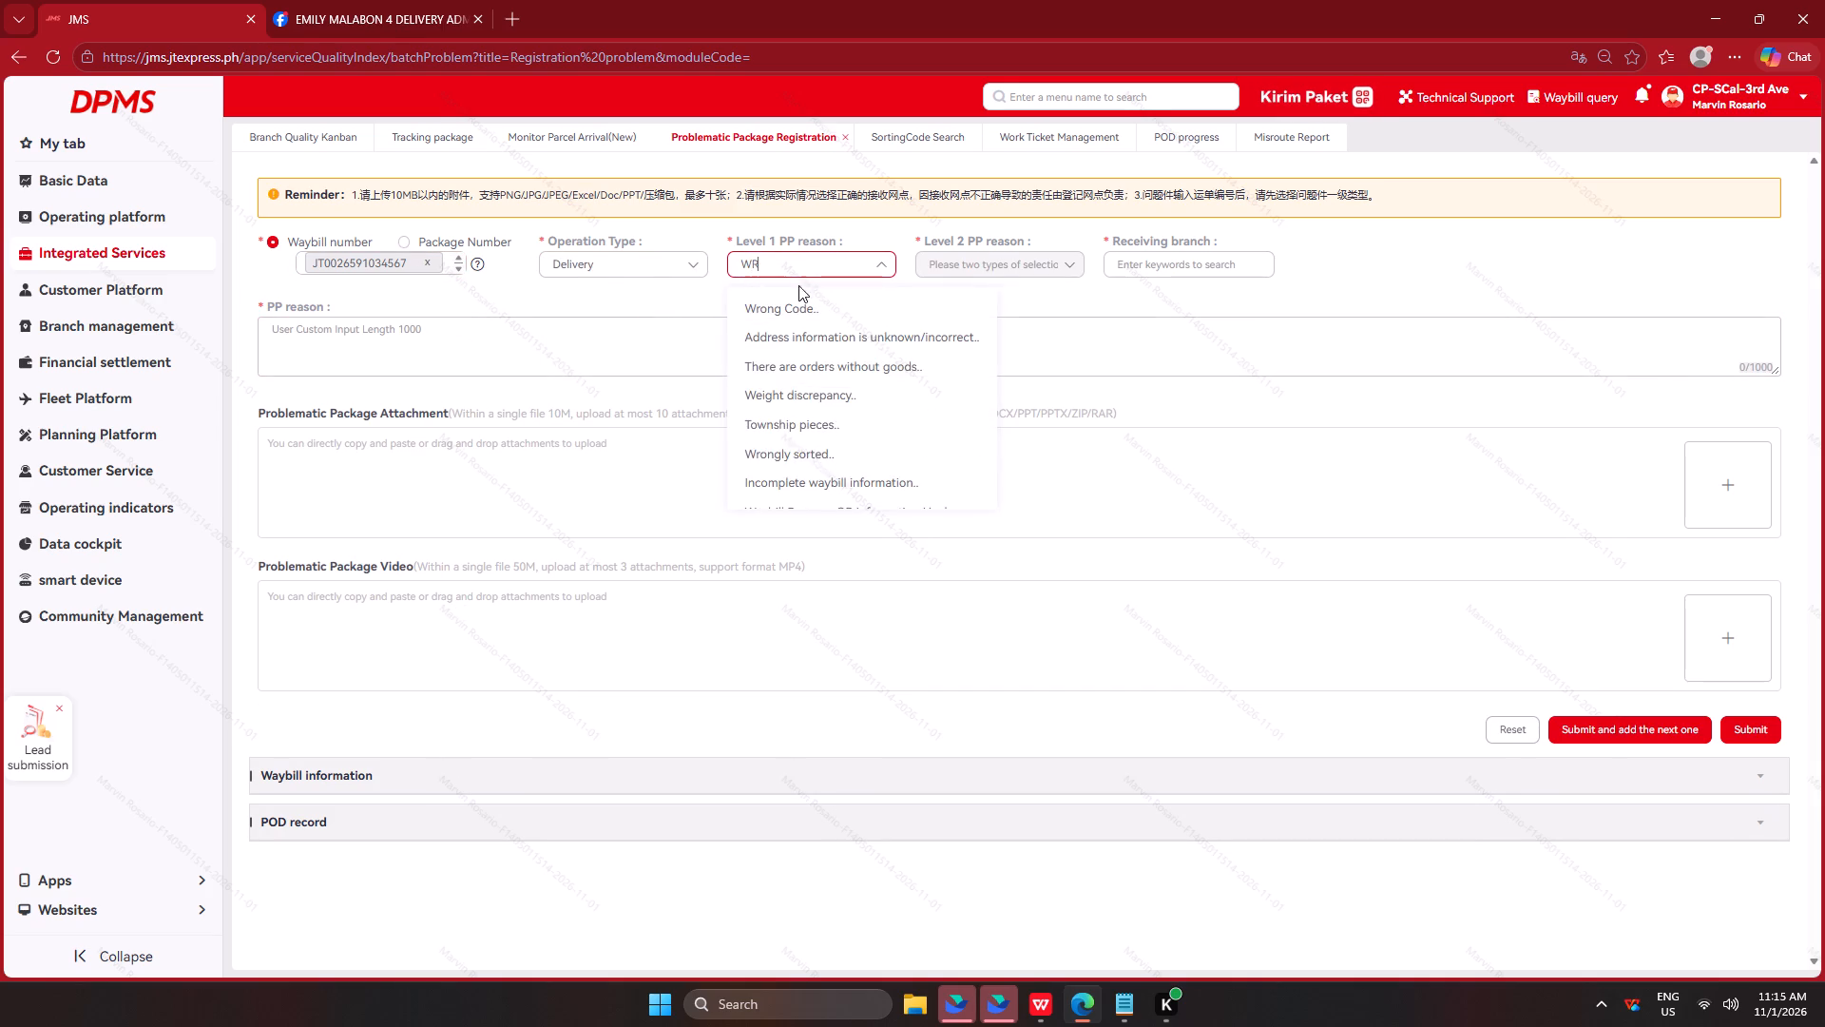
key("BackSpace")
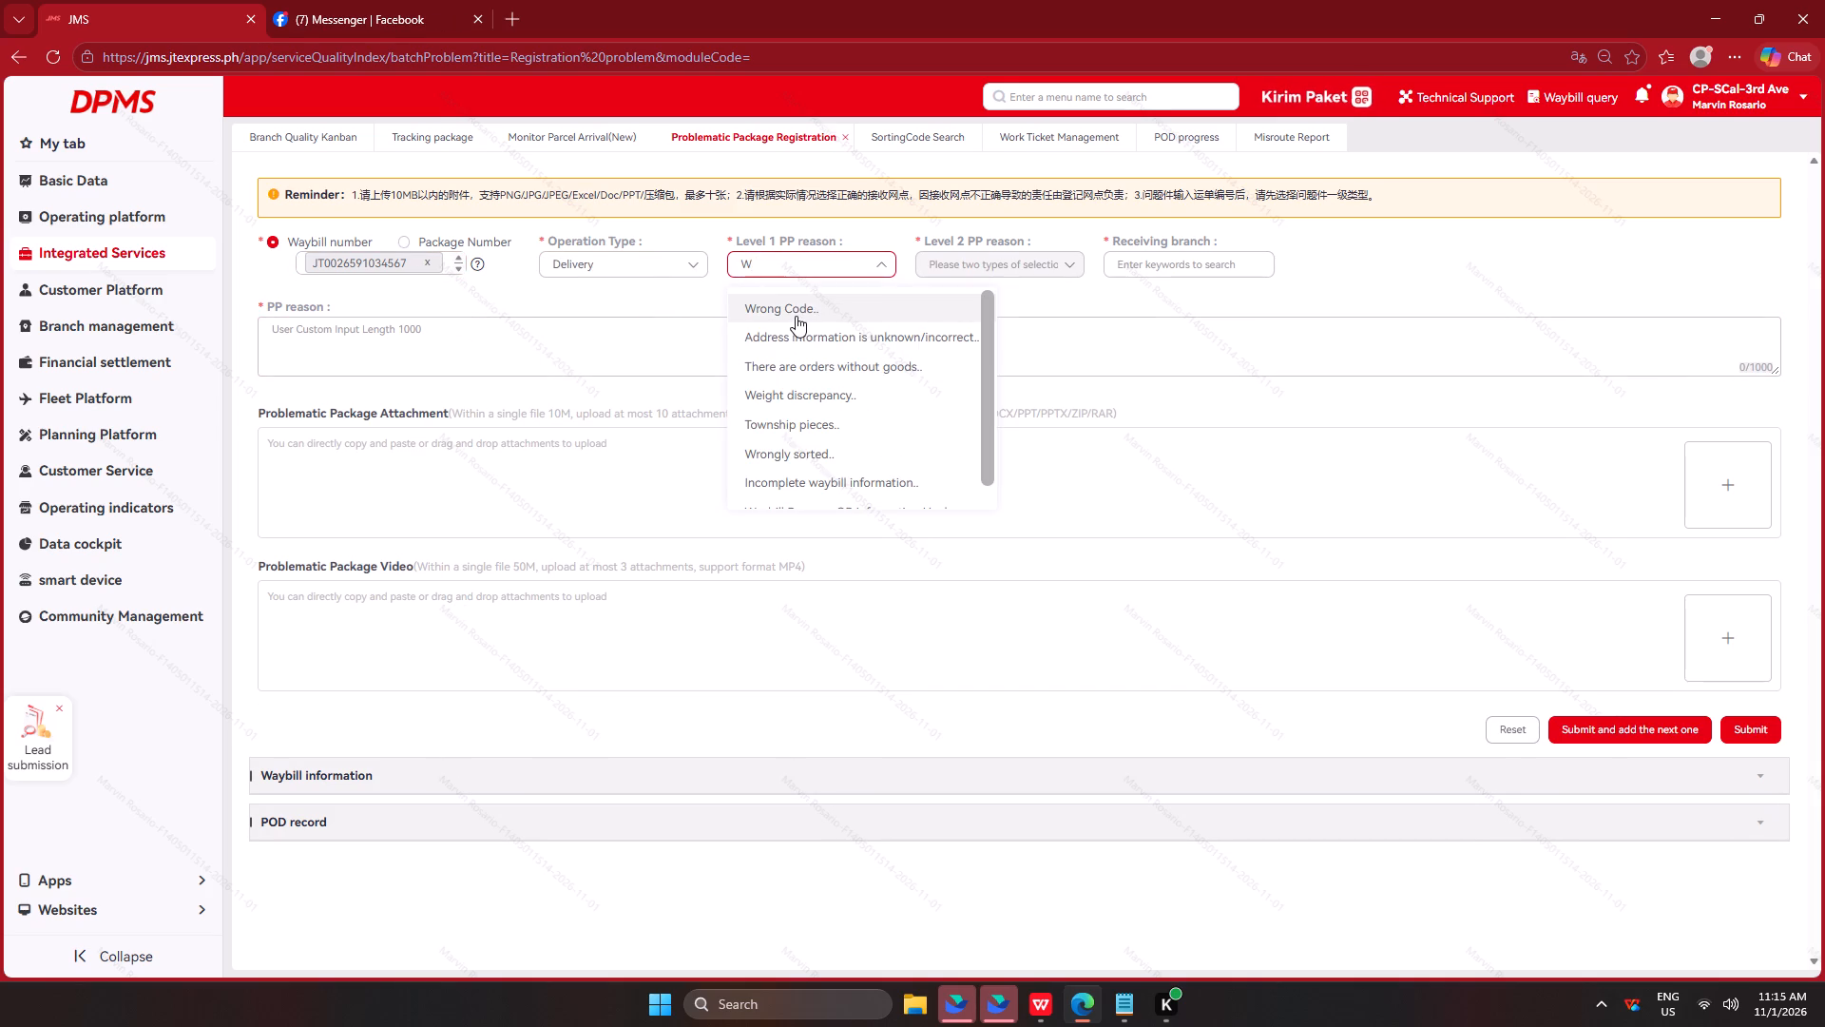
key("r")
key("BackSpace")
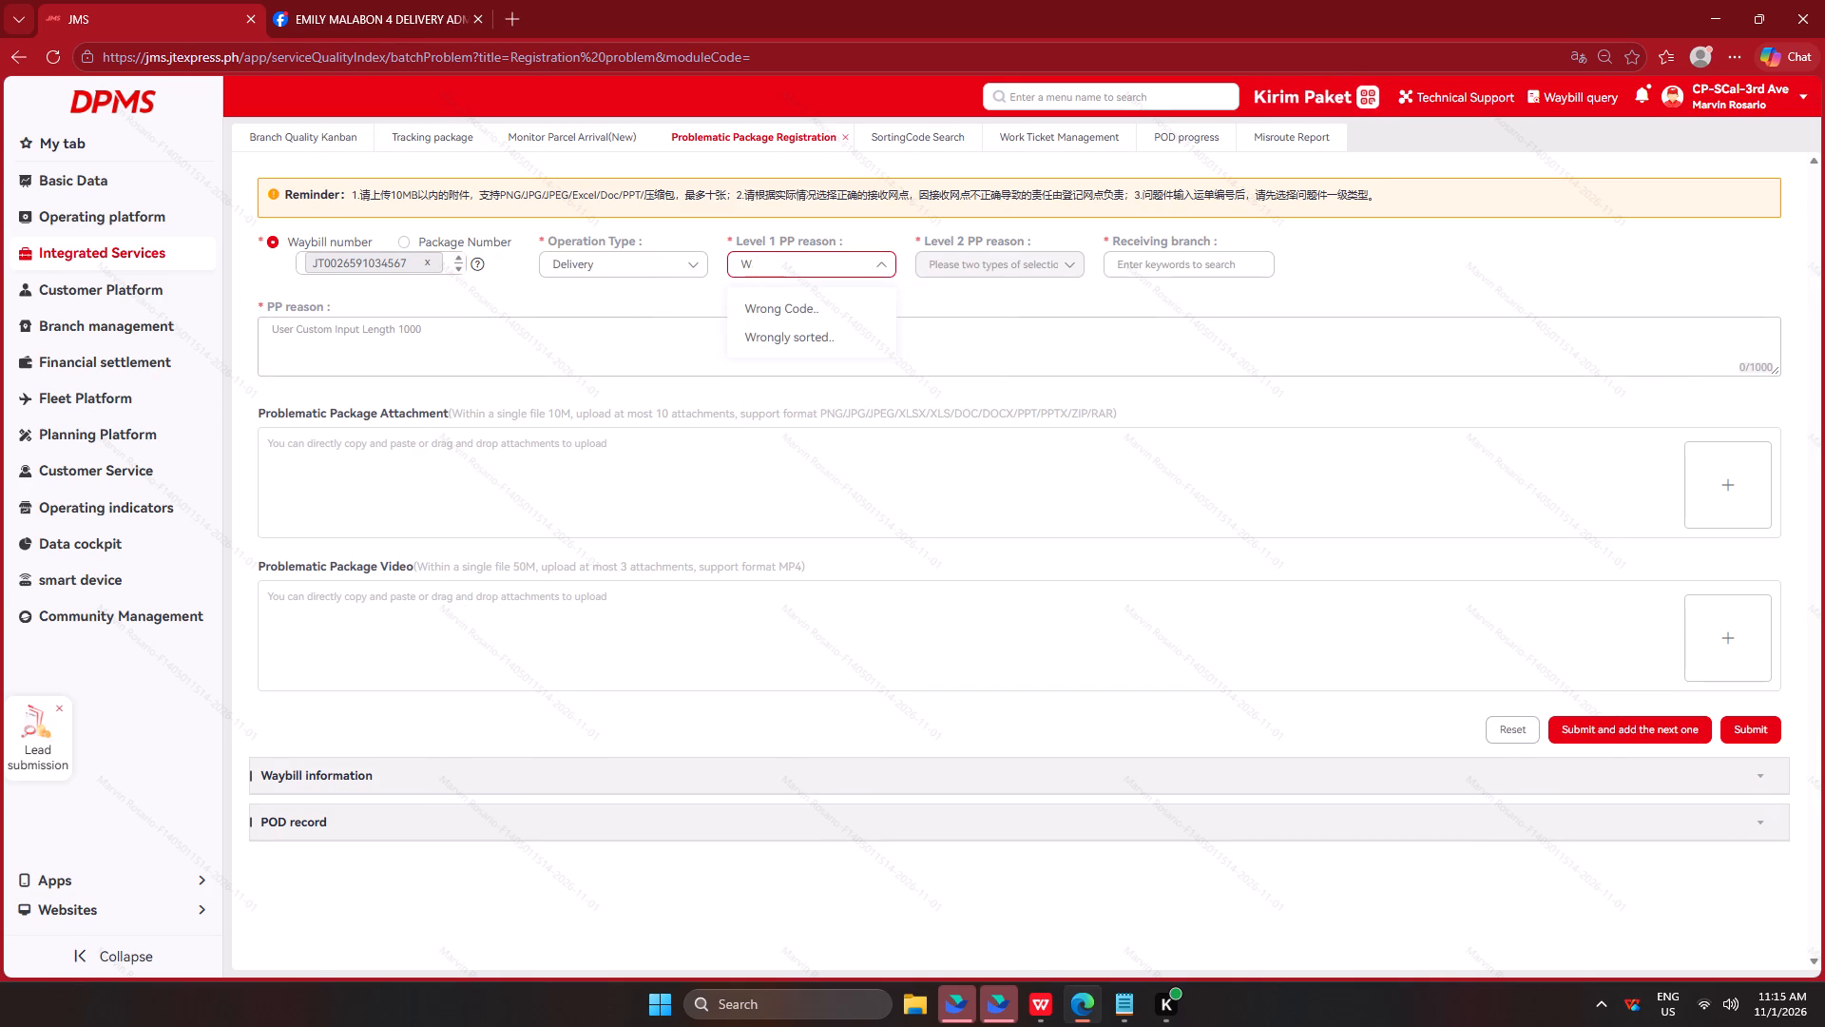
key("a")
left_click(851, 343)
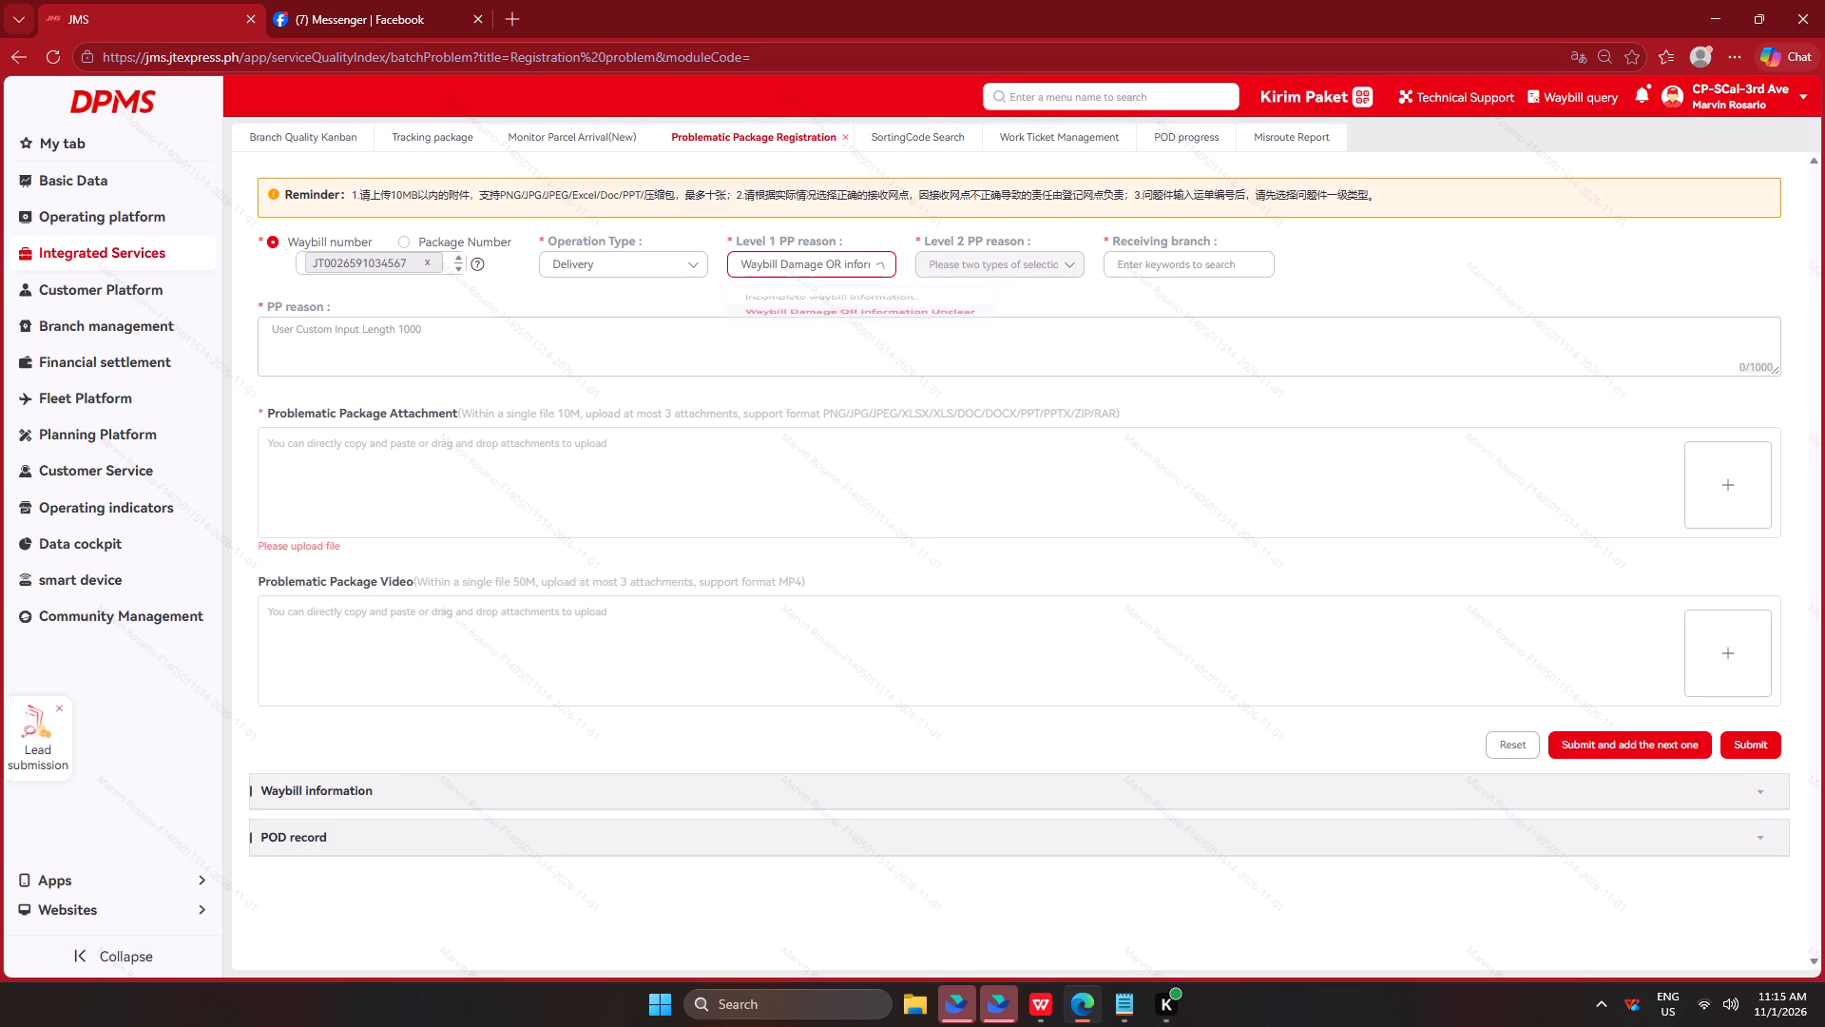
left_click(1037, 259)
left_click(1008, 304)
Enter the PP reason "THIS PARCEL IS FOR MISROUTE TO R.PAPA 2".
left_click(789, 350)
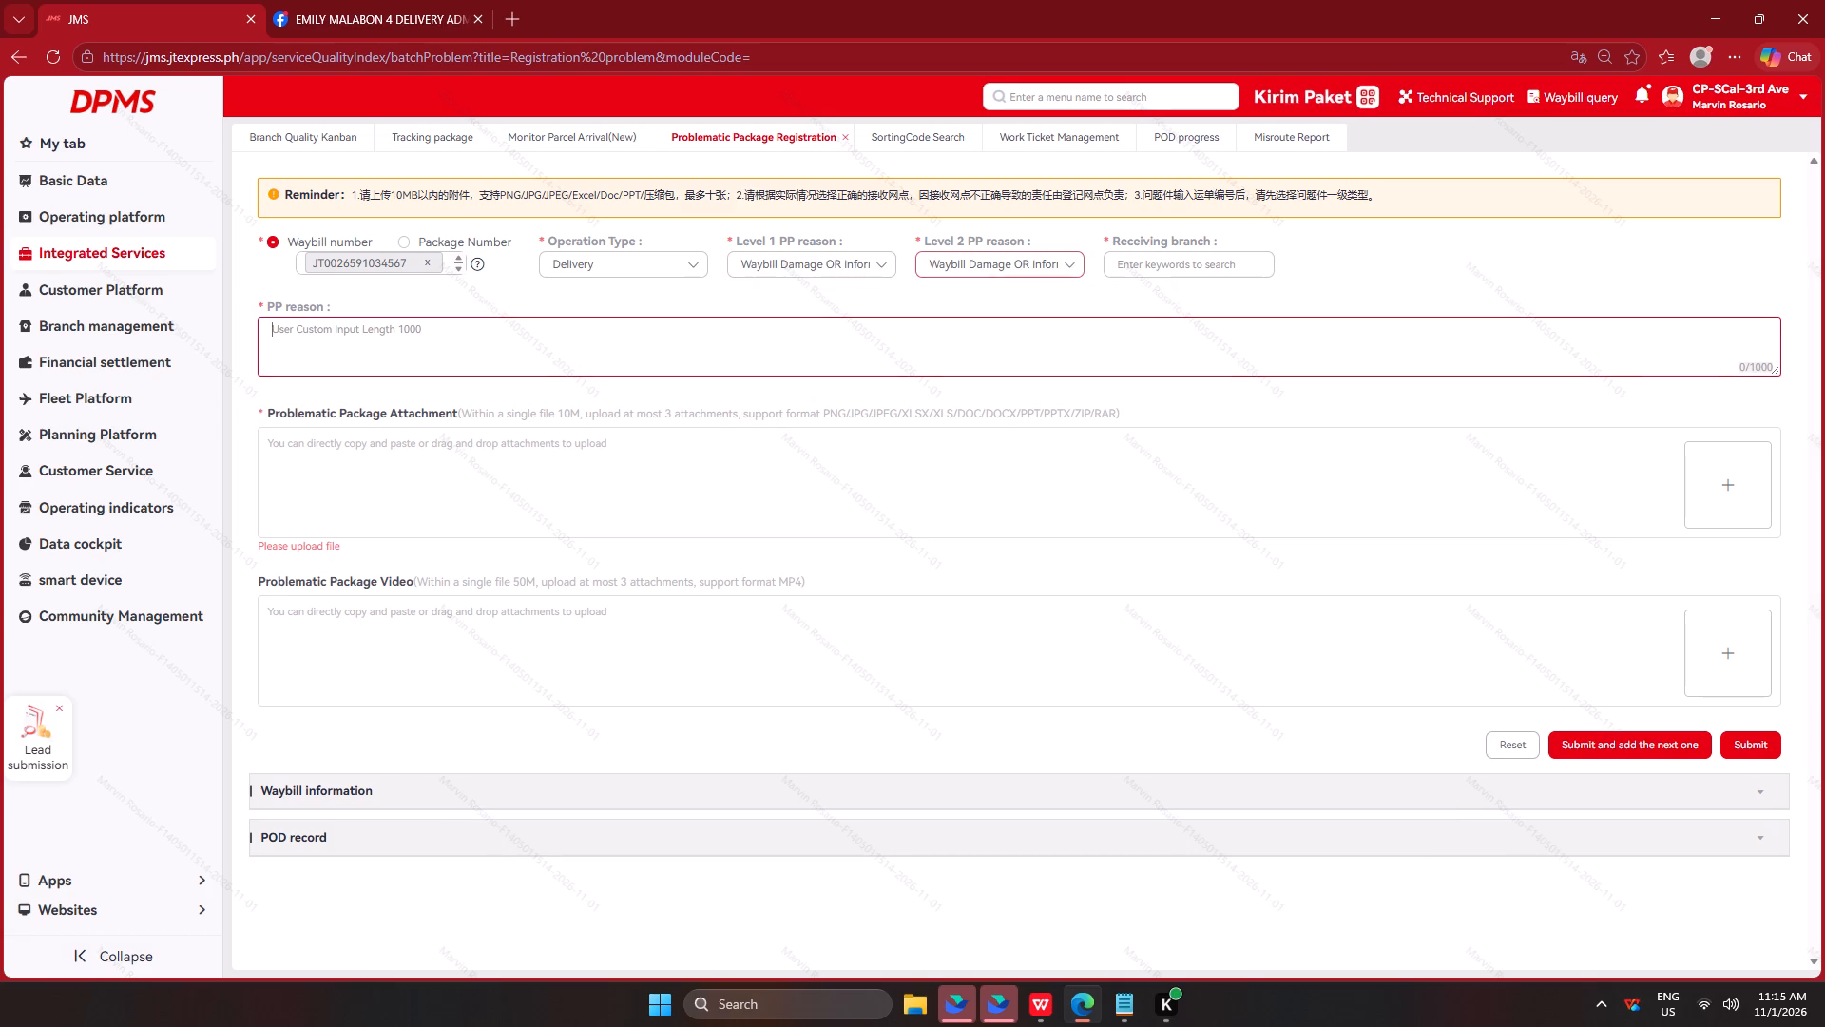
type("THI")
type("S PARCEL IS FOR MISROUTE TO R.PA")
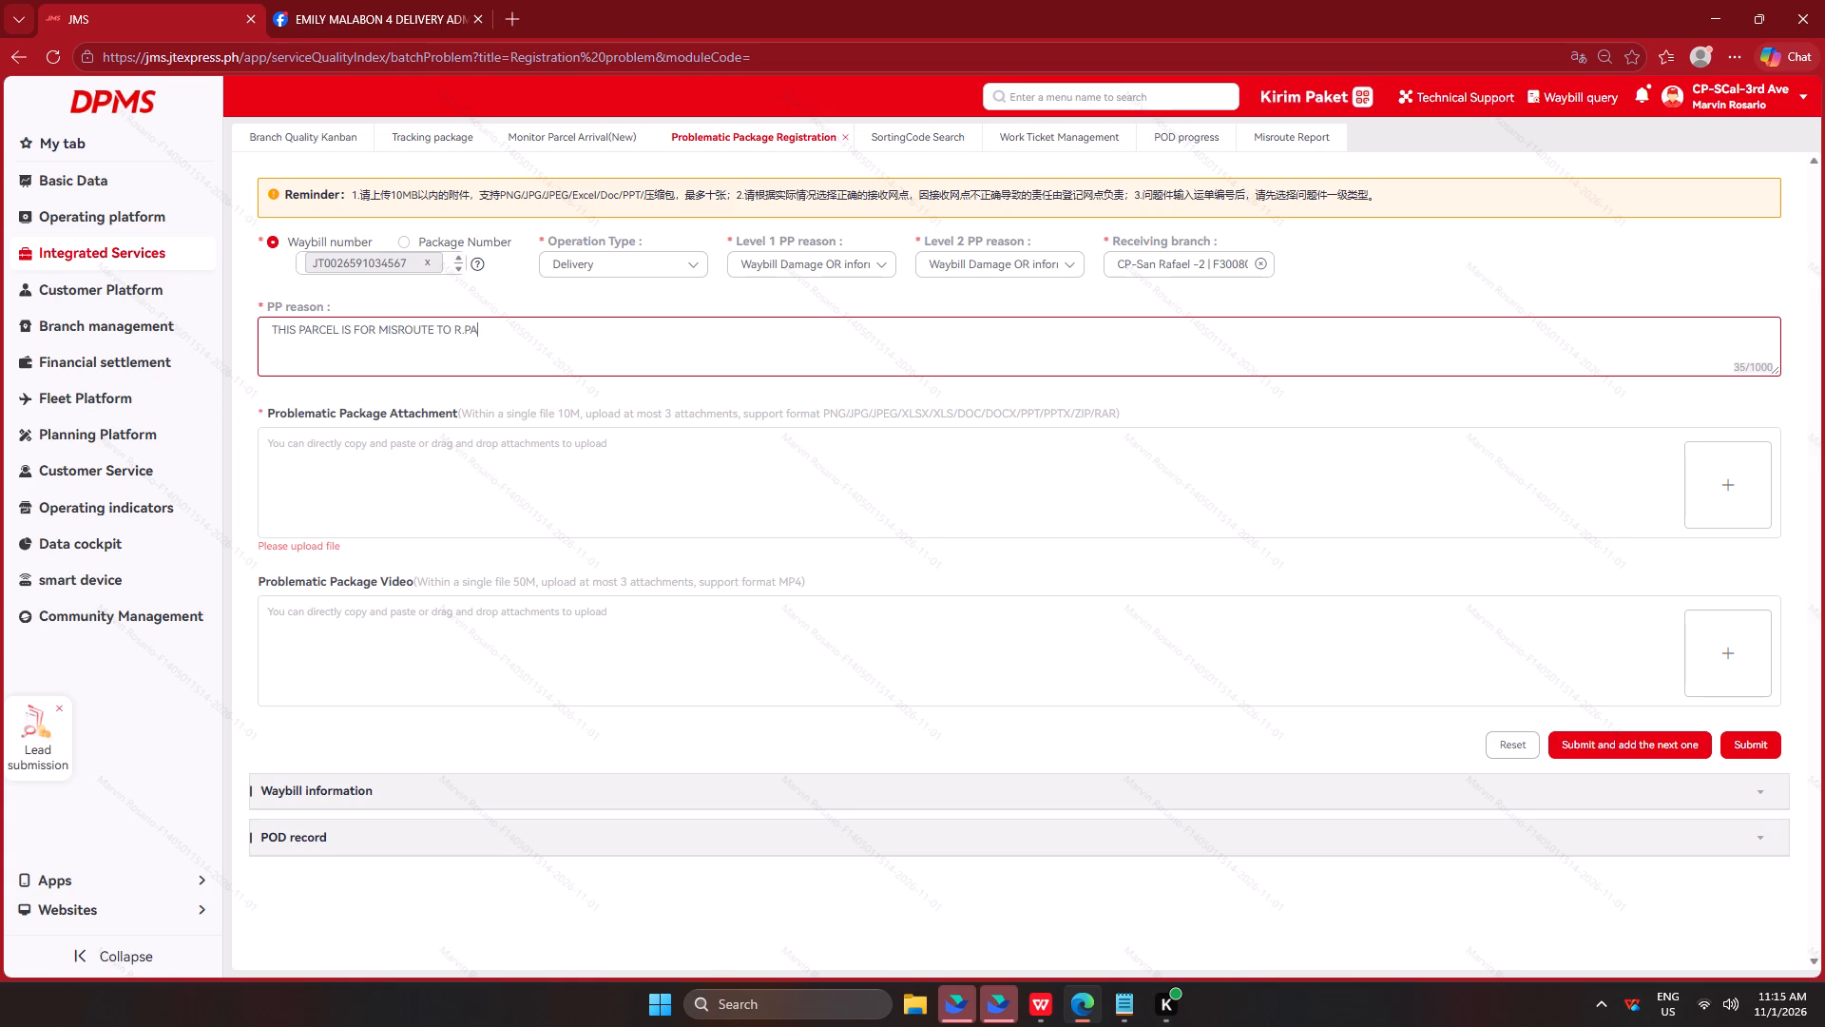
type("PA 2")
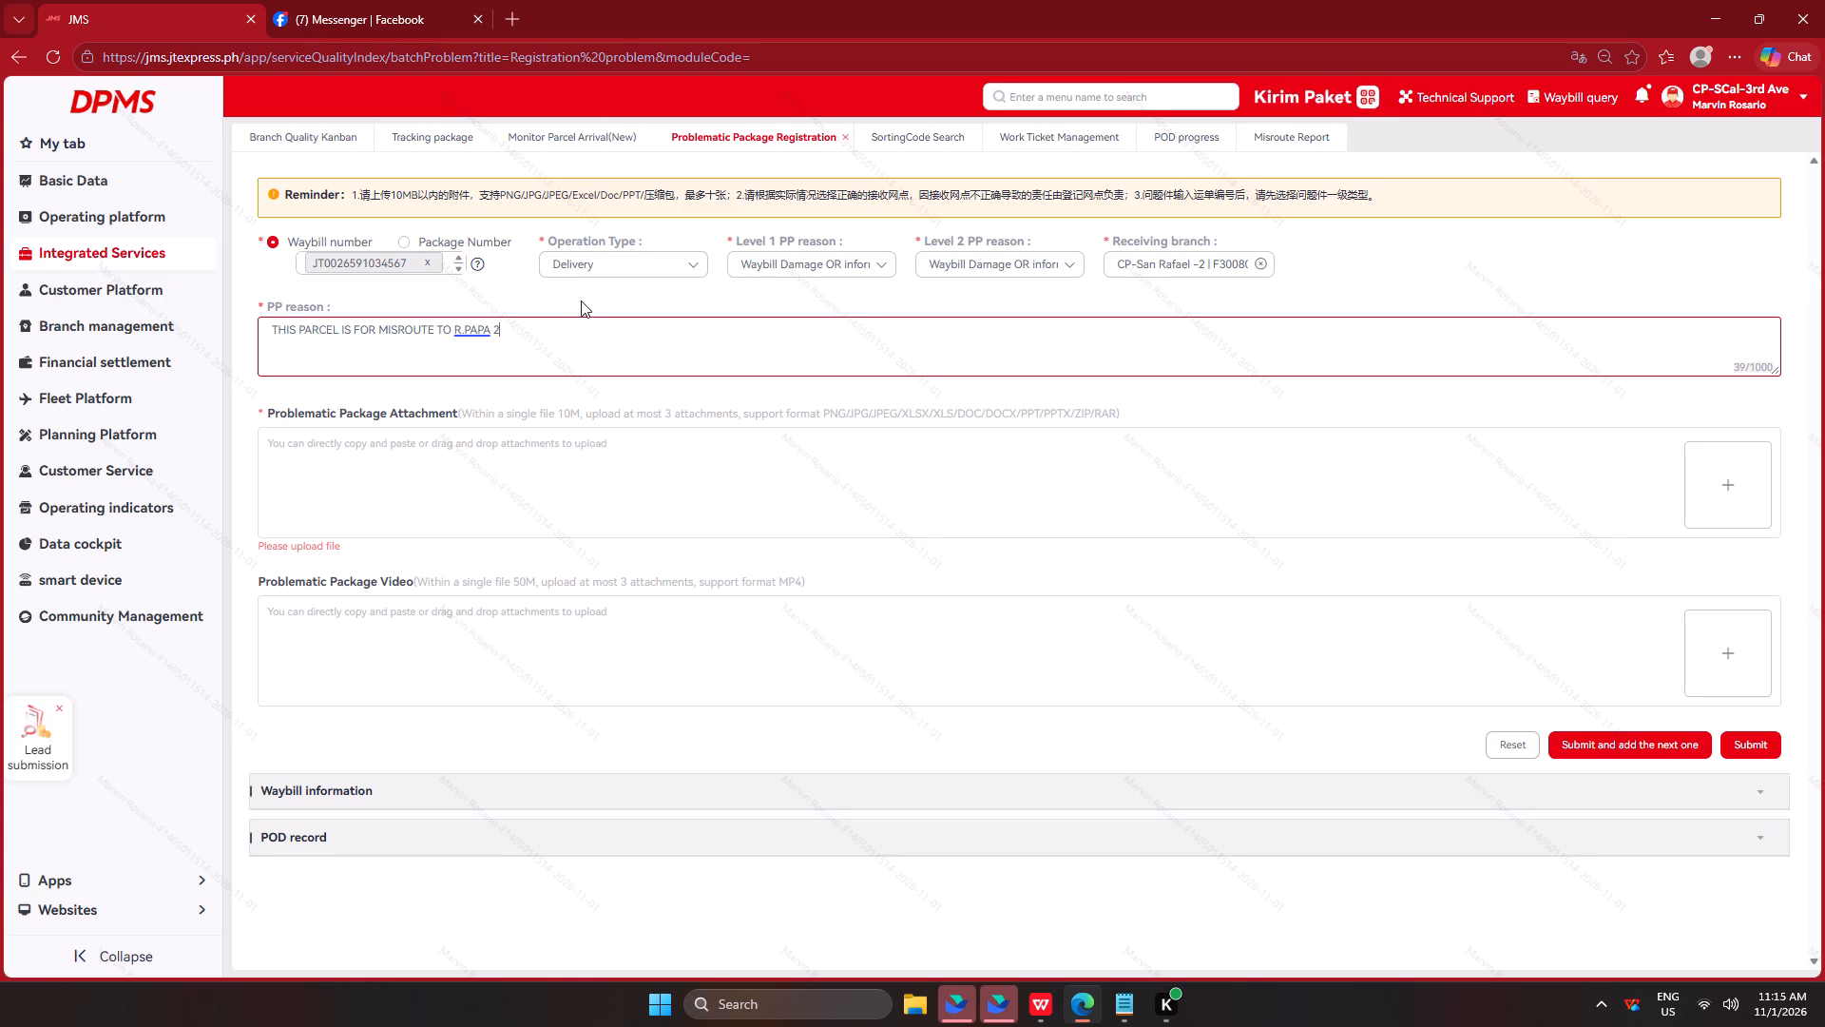
left_click(581, 300)
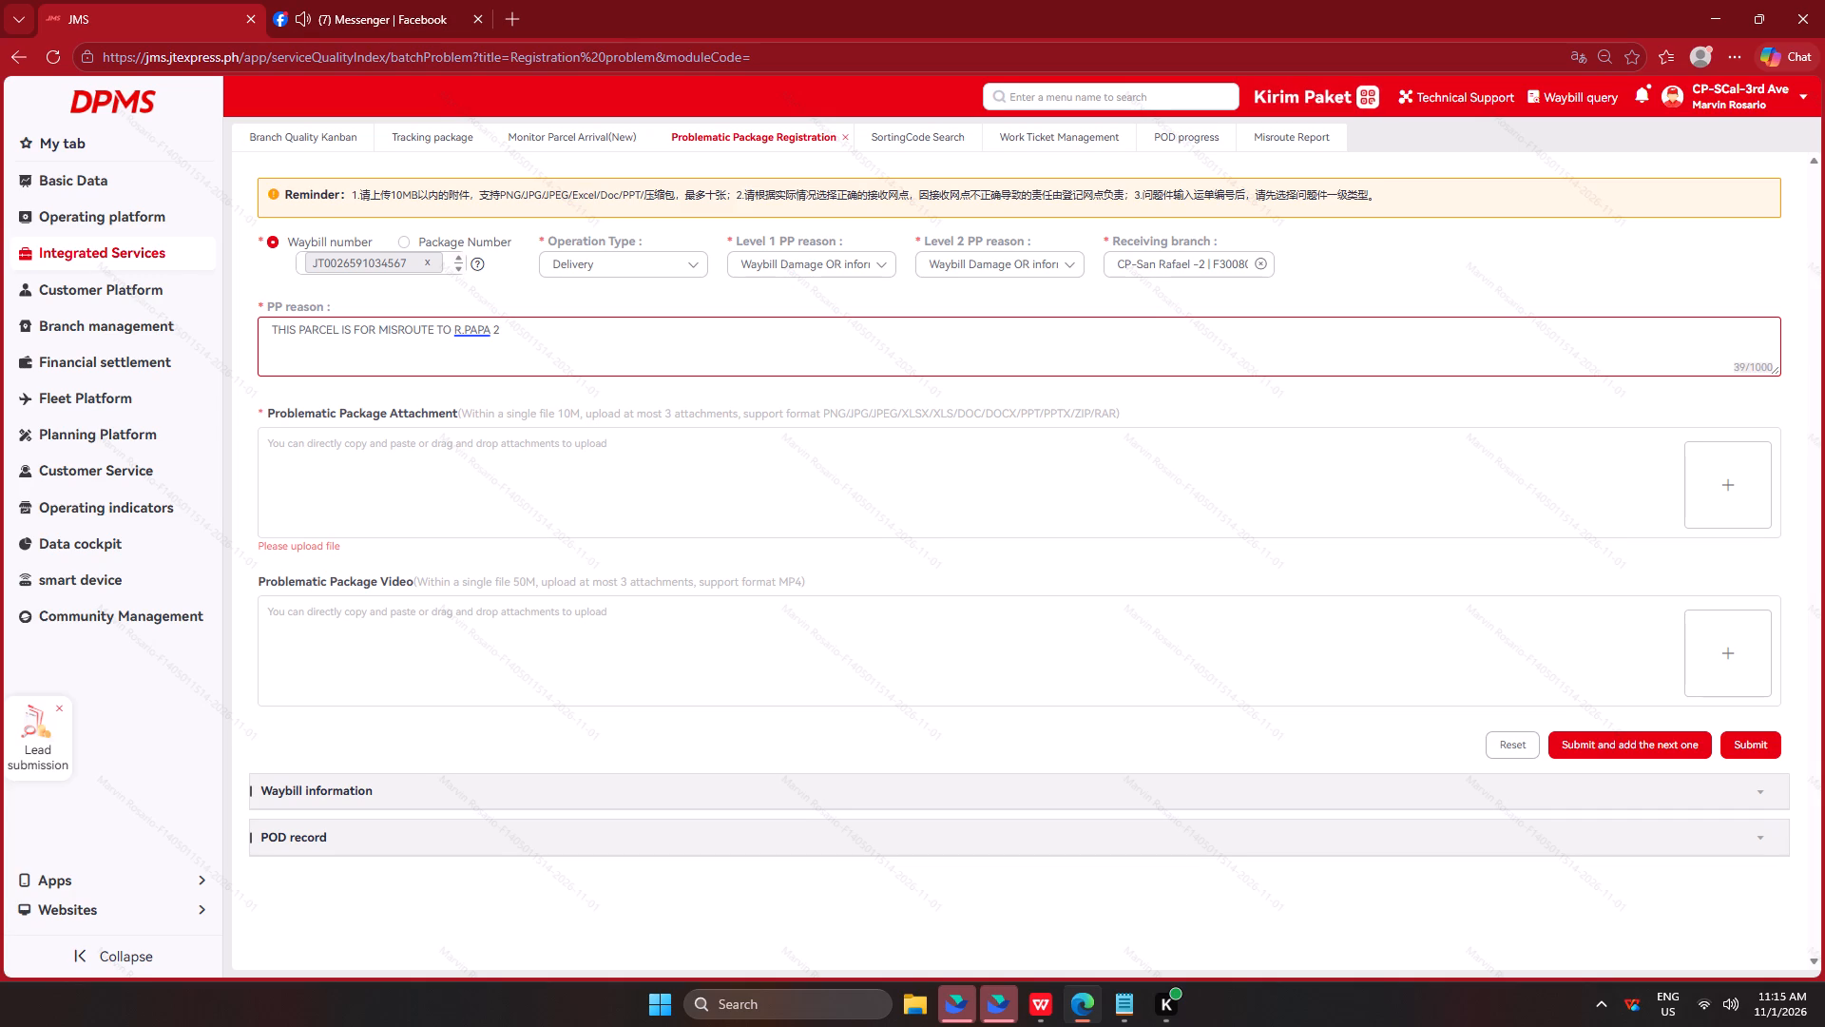
left_click(423, 139)
left_click(377, 320)
left_click(376, 291)
key("ctrl+v")
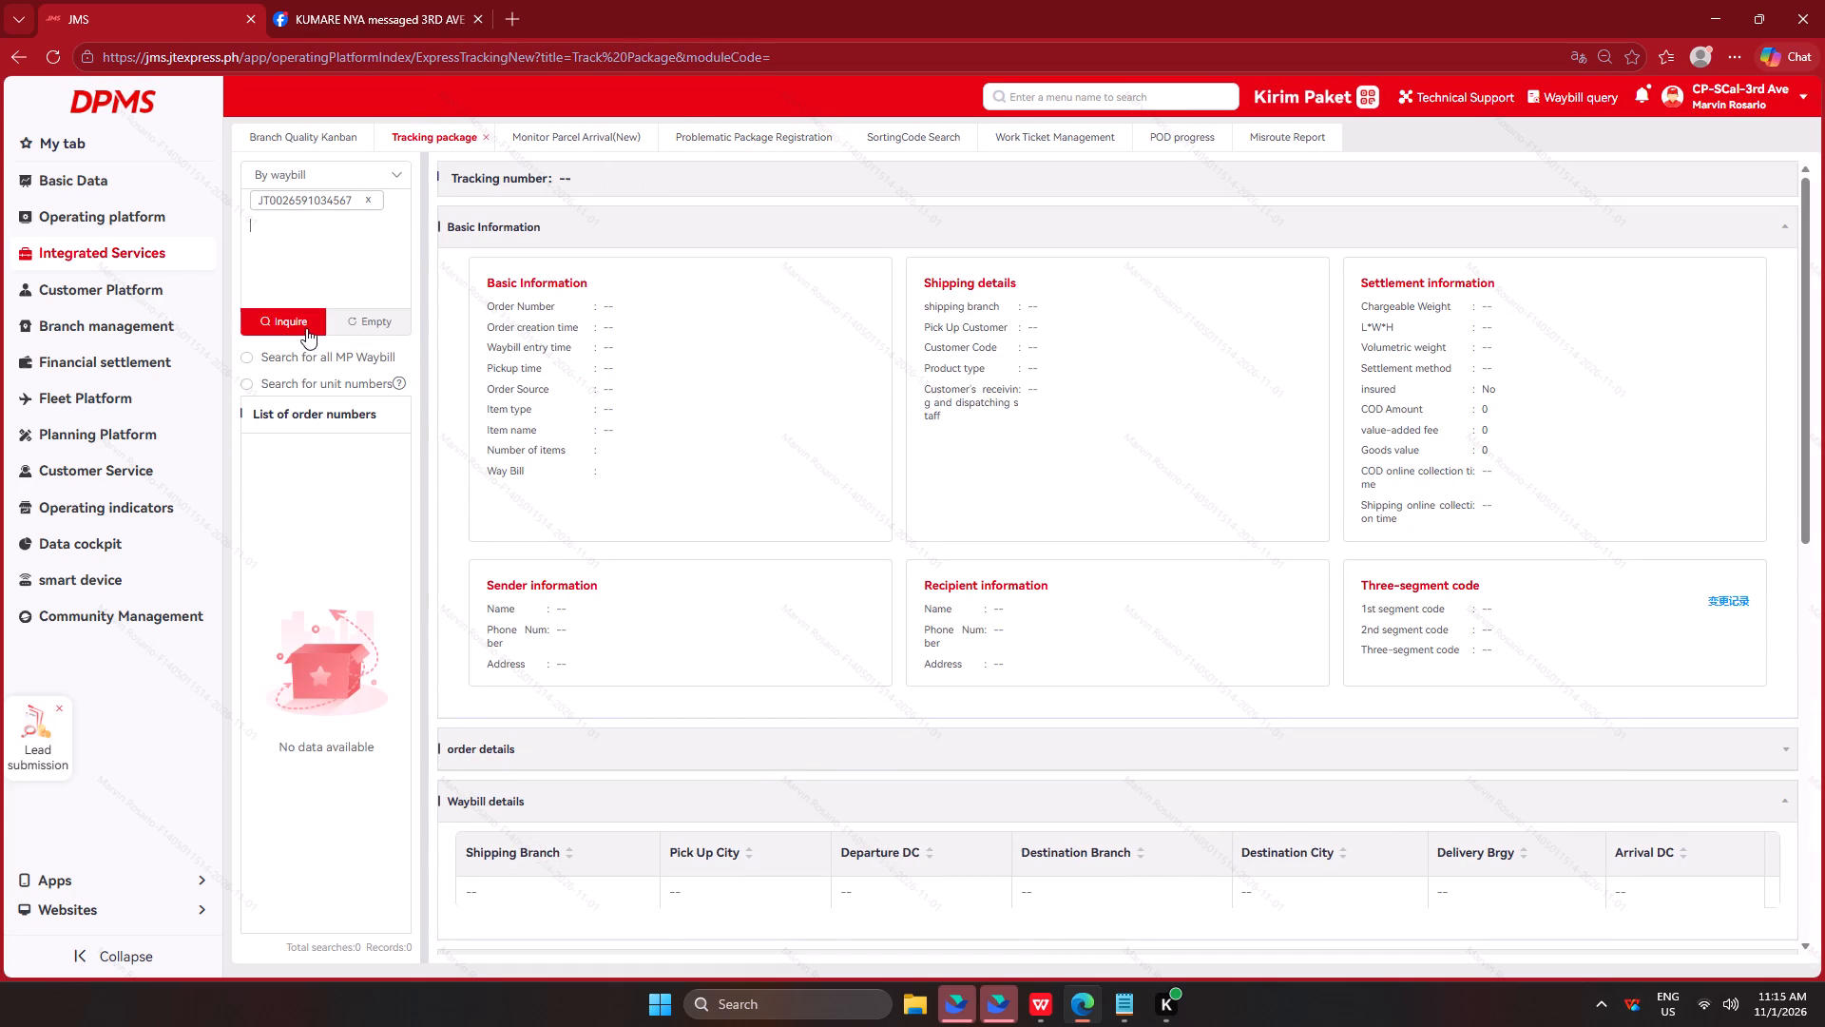
left_click(305, 328)
left_click(1054, 627)
left_click(1060, 650)
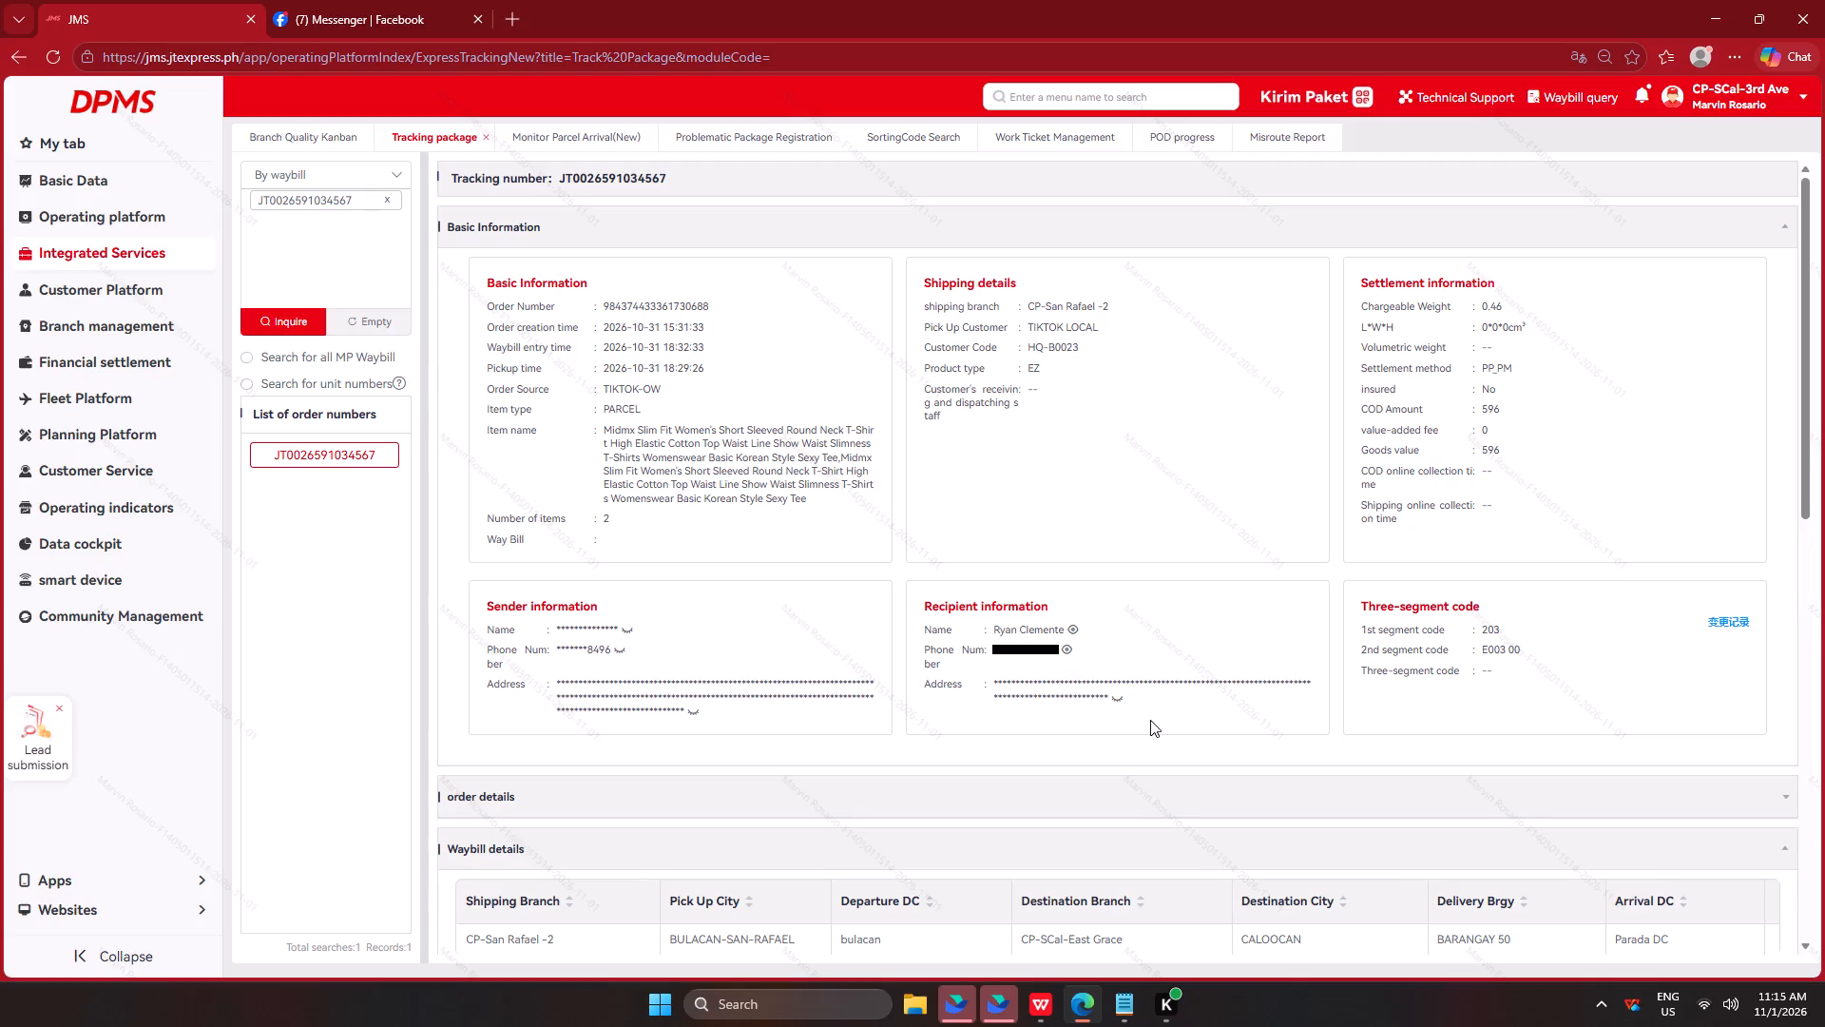
left_click(1124, 698)
Capture a screenshot of the Recipient information card to the clipboard.
key("ctrl+shift+a")
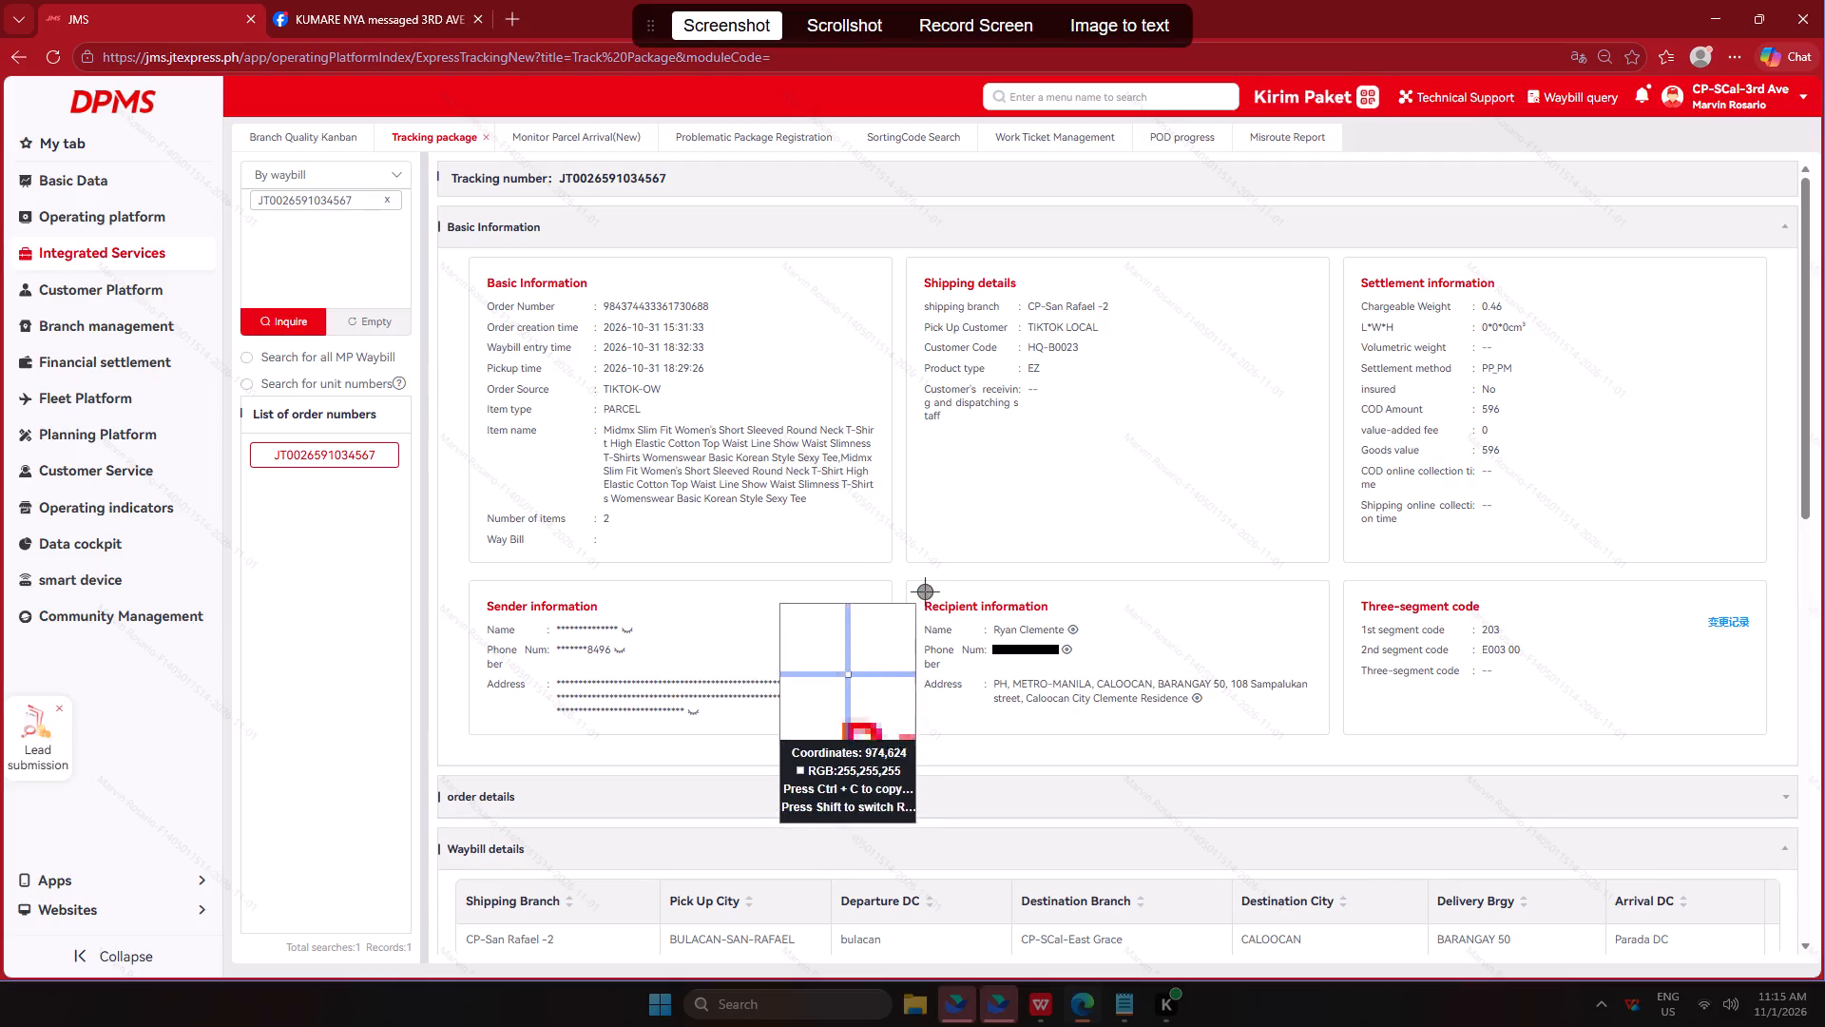
left_click_drag(904, 575, 1354, 737)
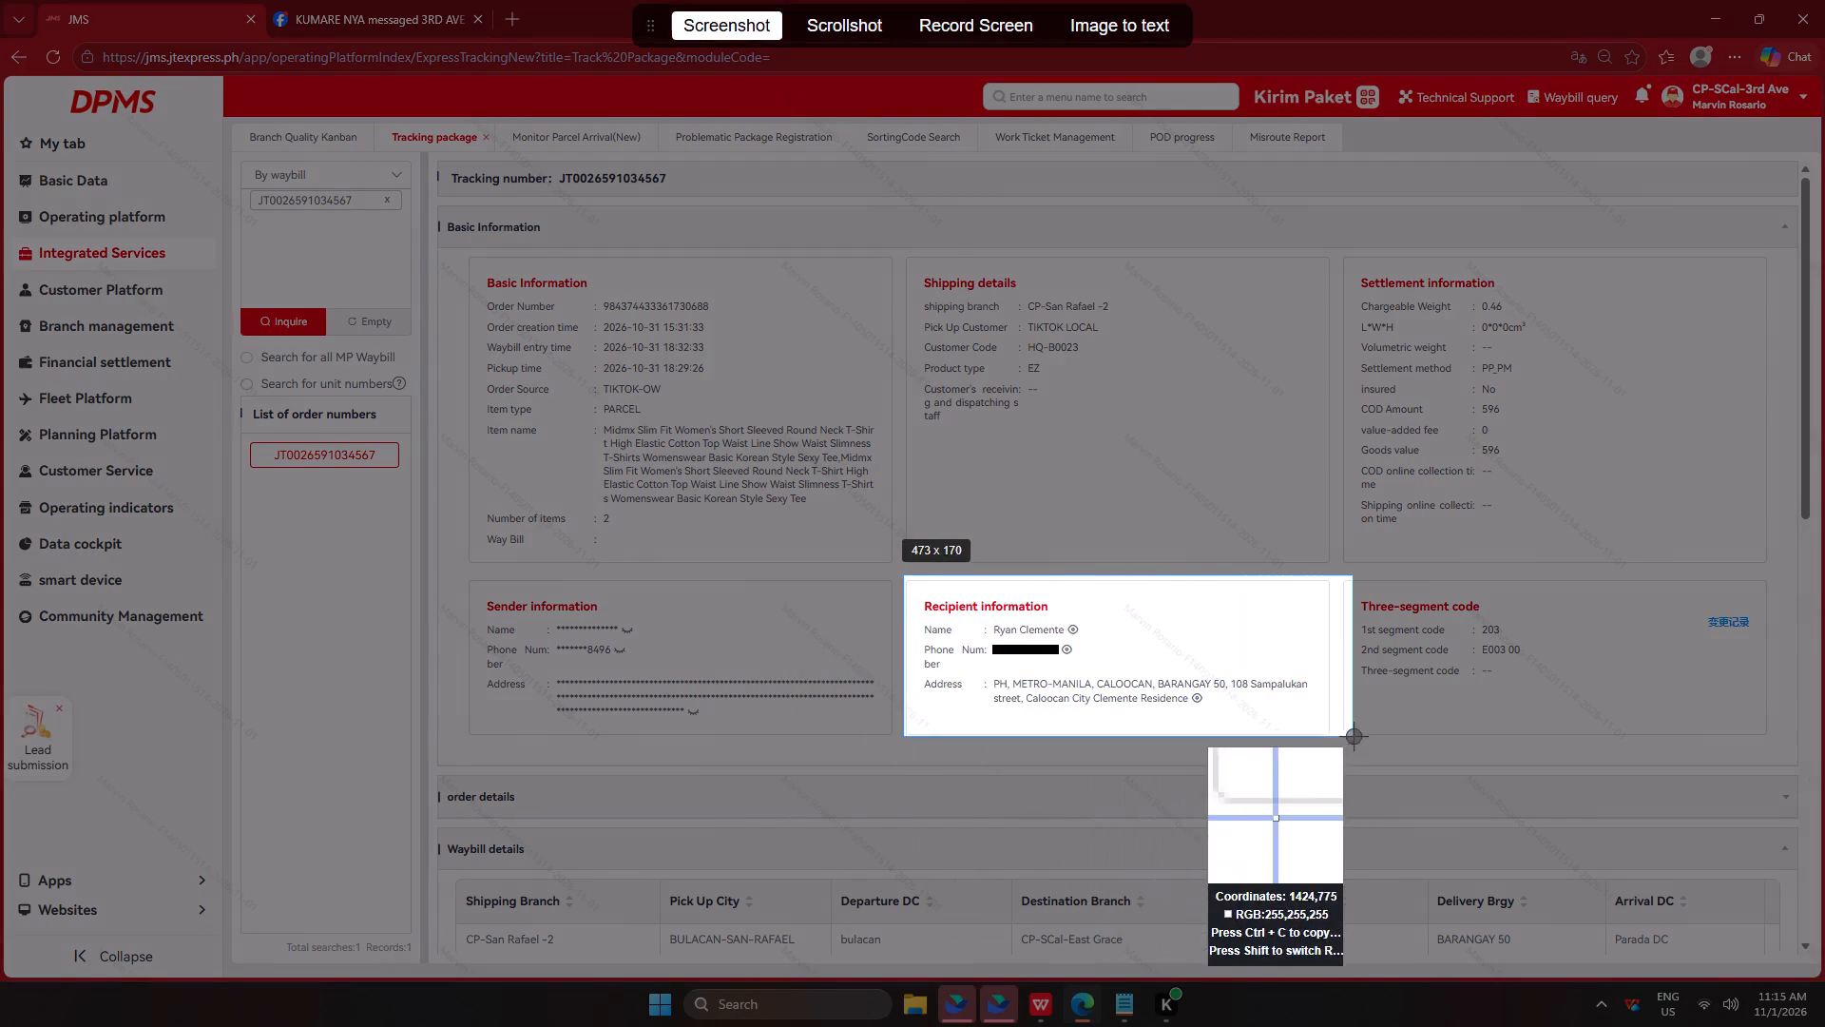
left_click_drag(1354, 737, 1334, 741)
left_click(1309, 768)
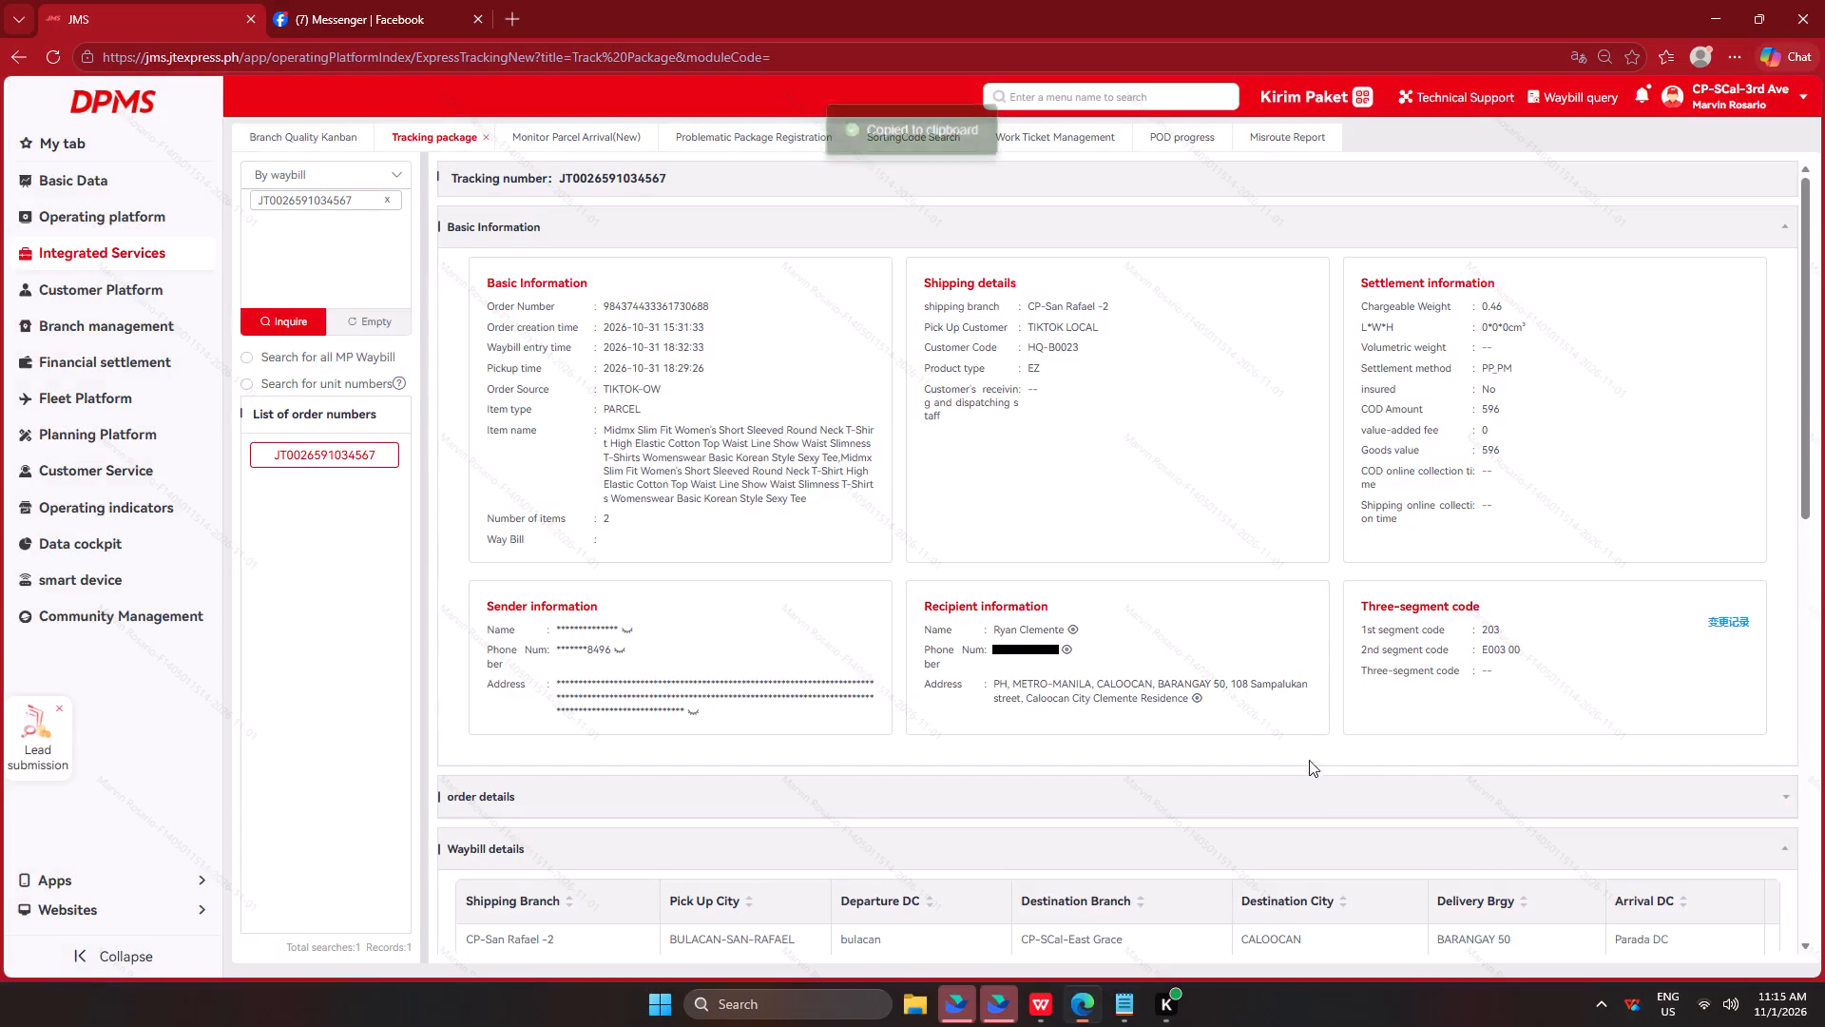
Paste the recipient screenshot as the Problematic Package Attachment and submit the registration, continuing to a new entry.
left_click(1285, 135)
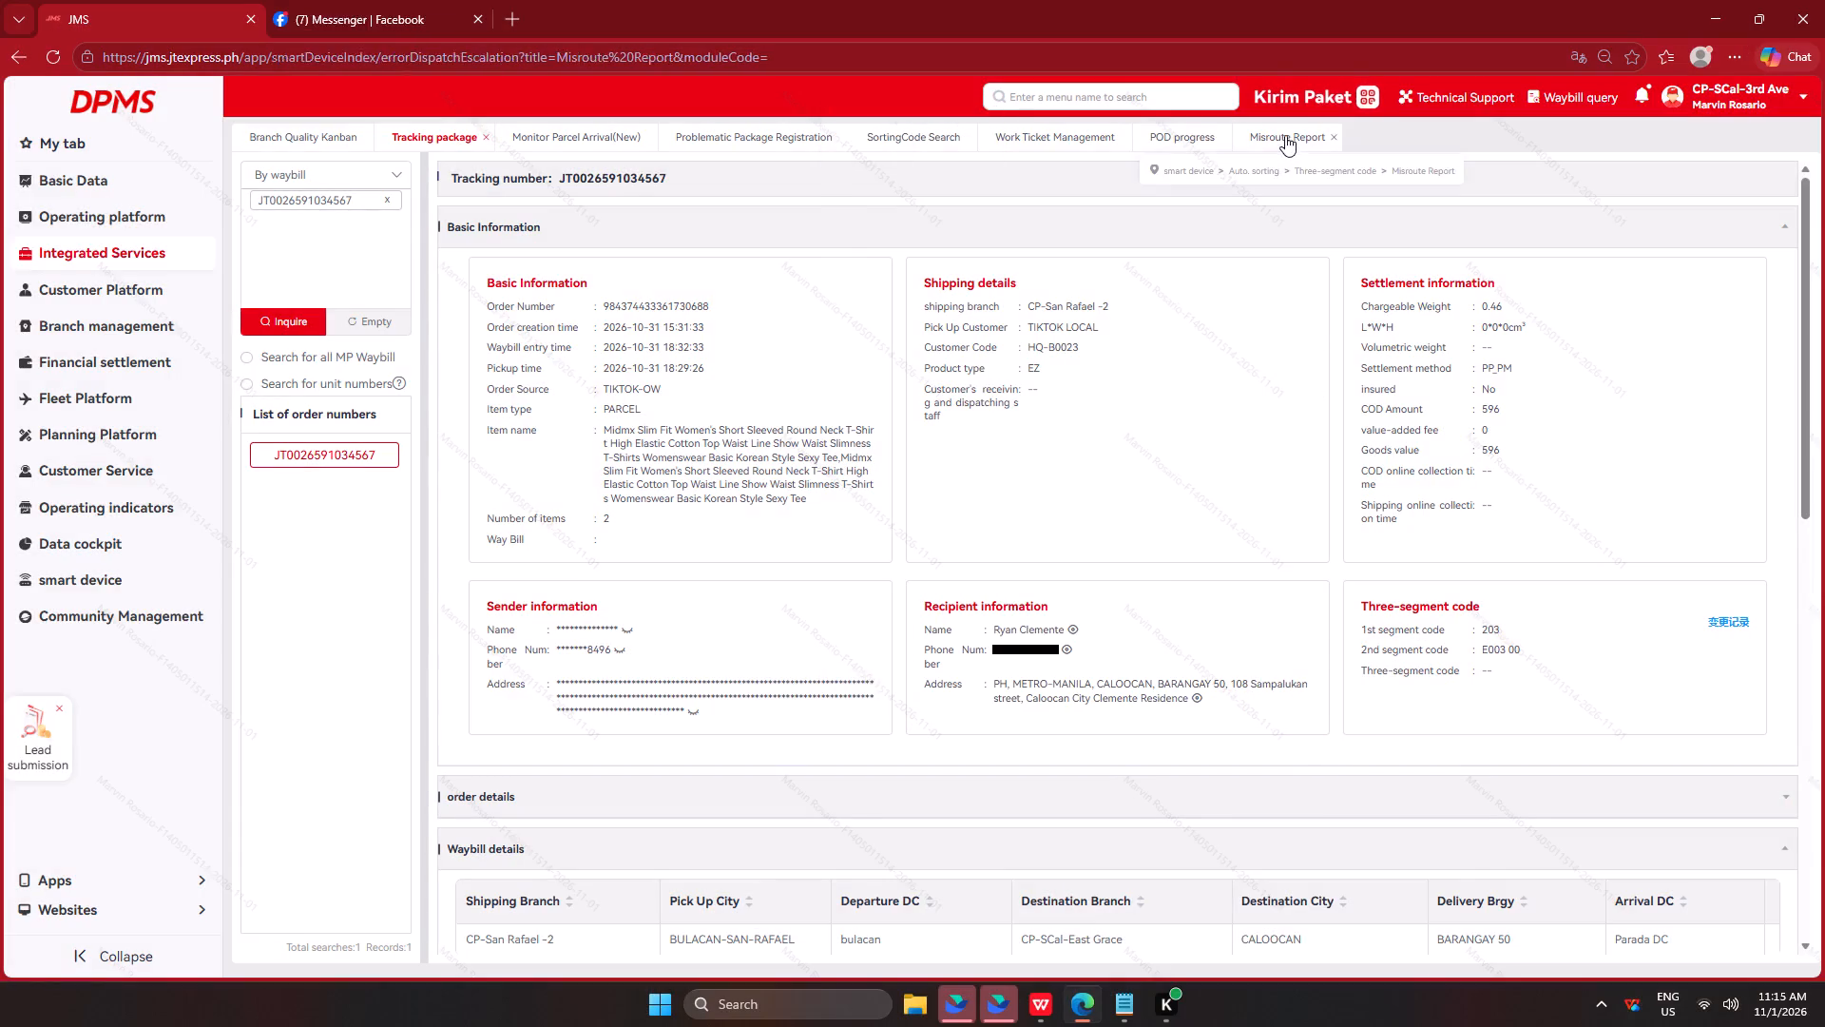
left_click(743, 141)
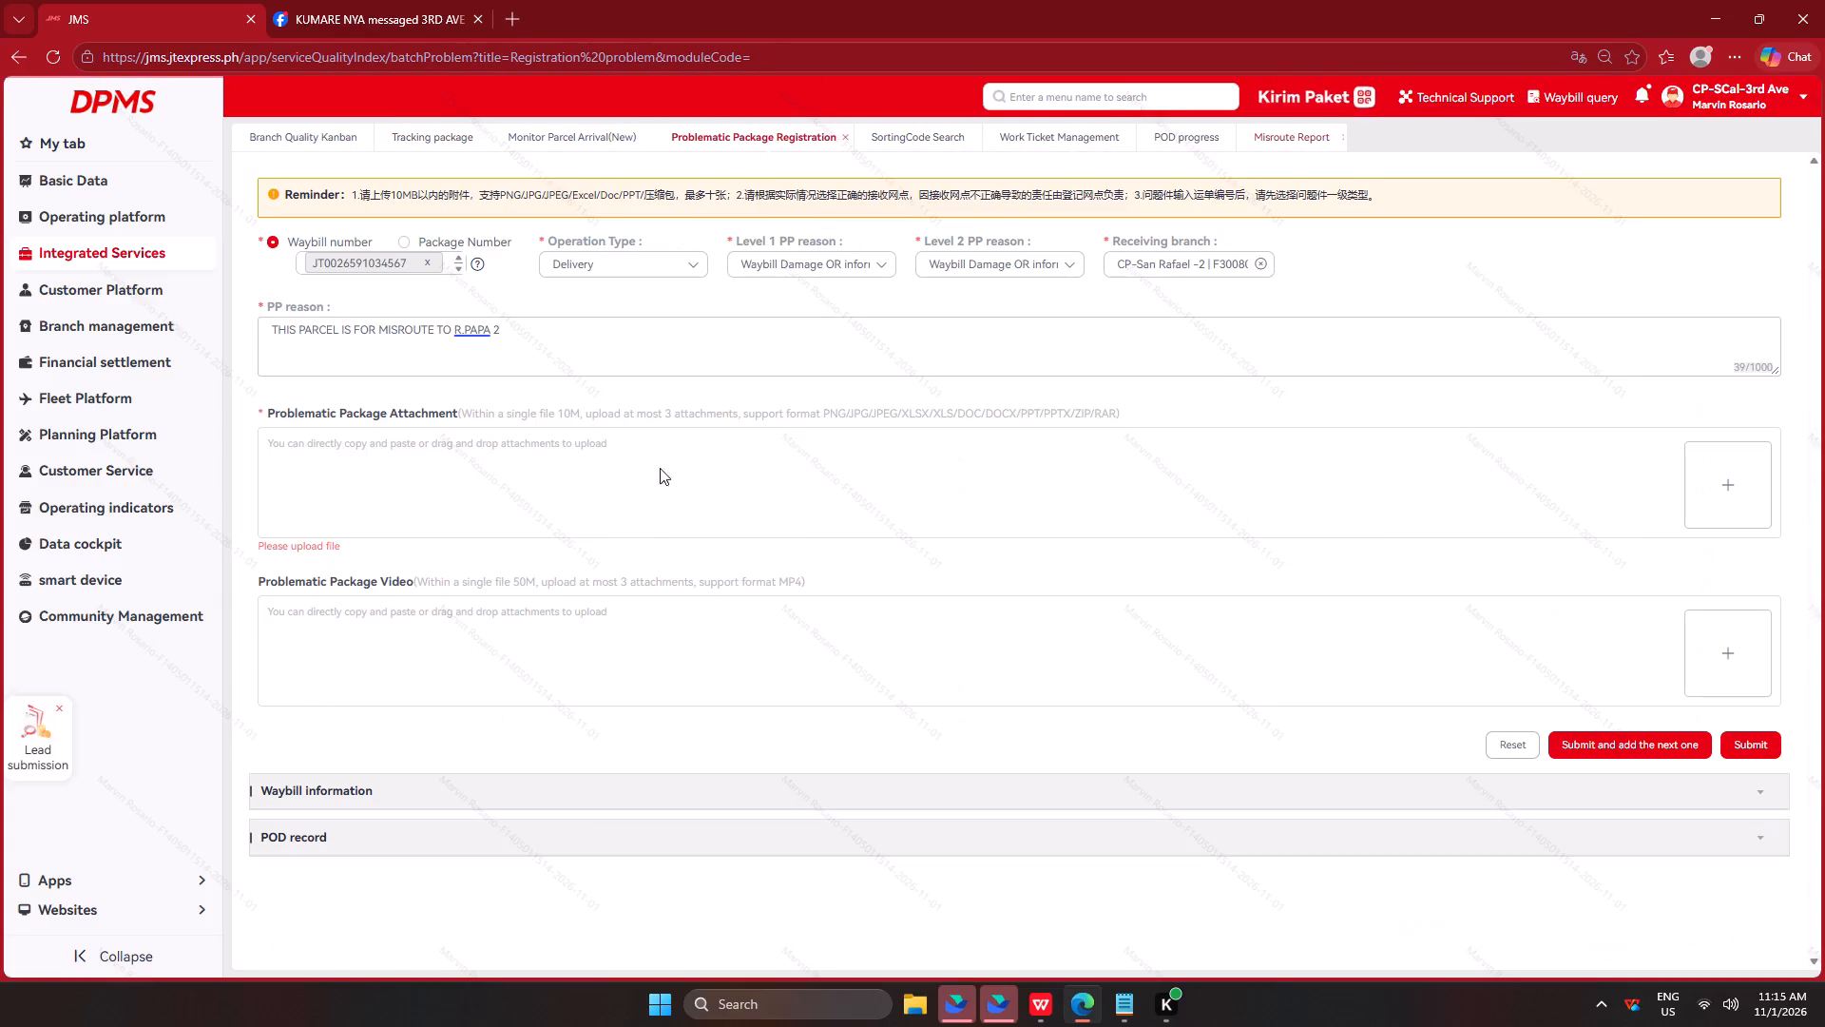
left_click(412, 483)
key("ctrl+v")
left_click(1653, 725)
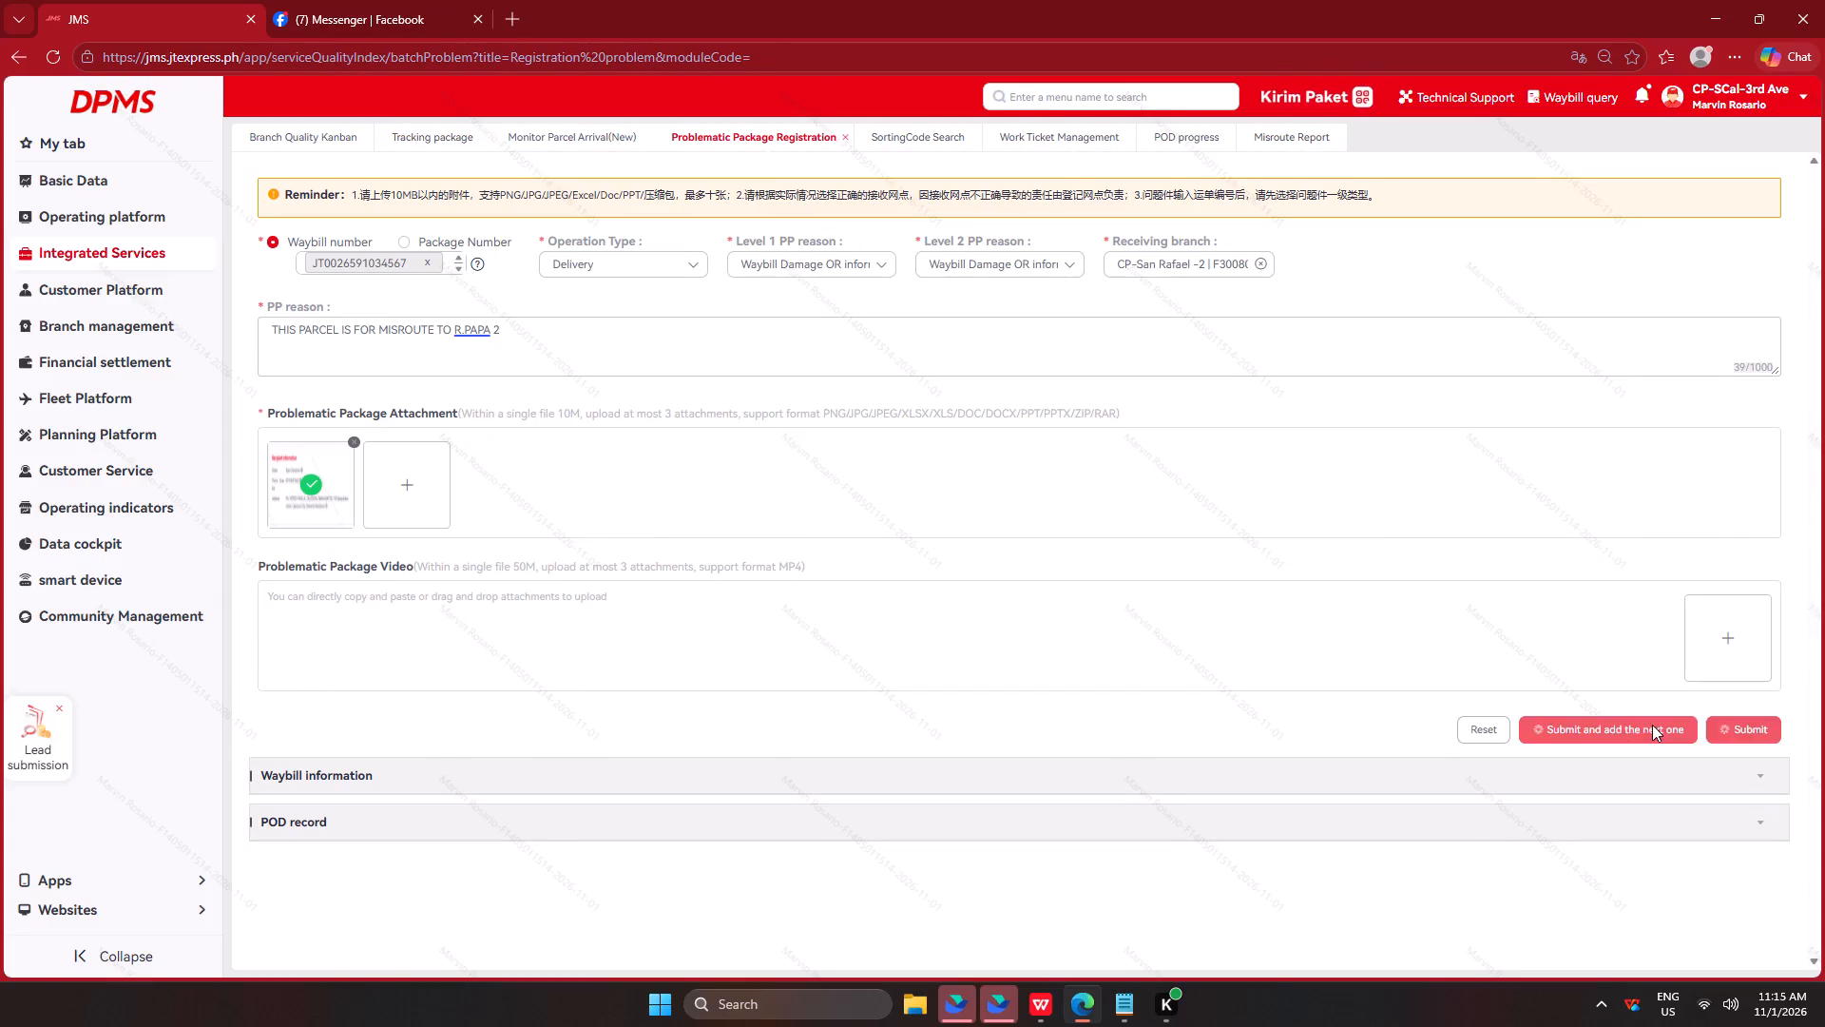
left_click(1282, 135)
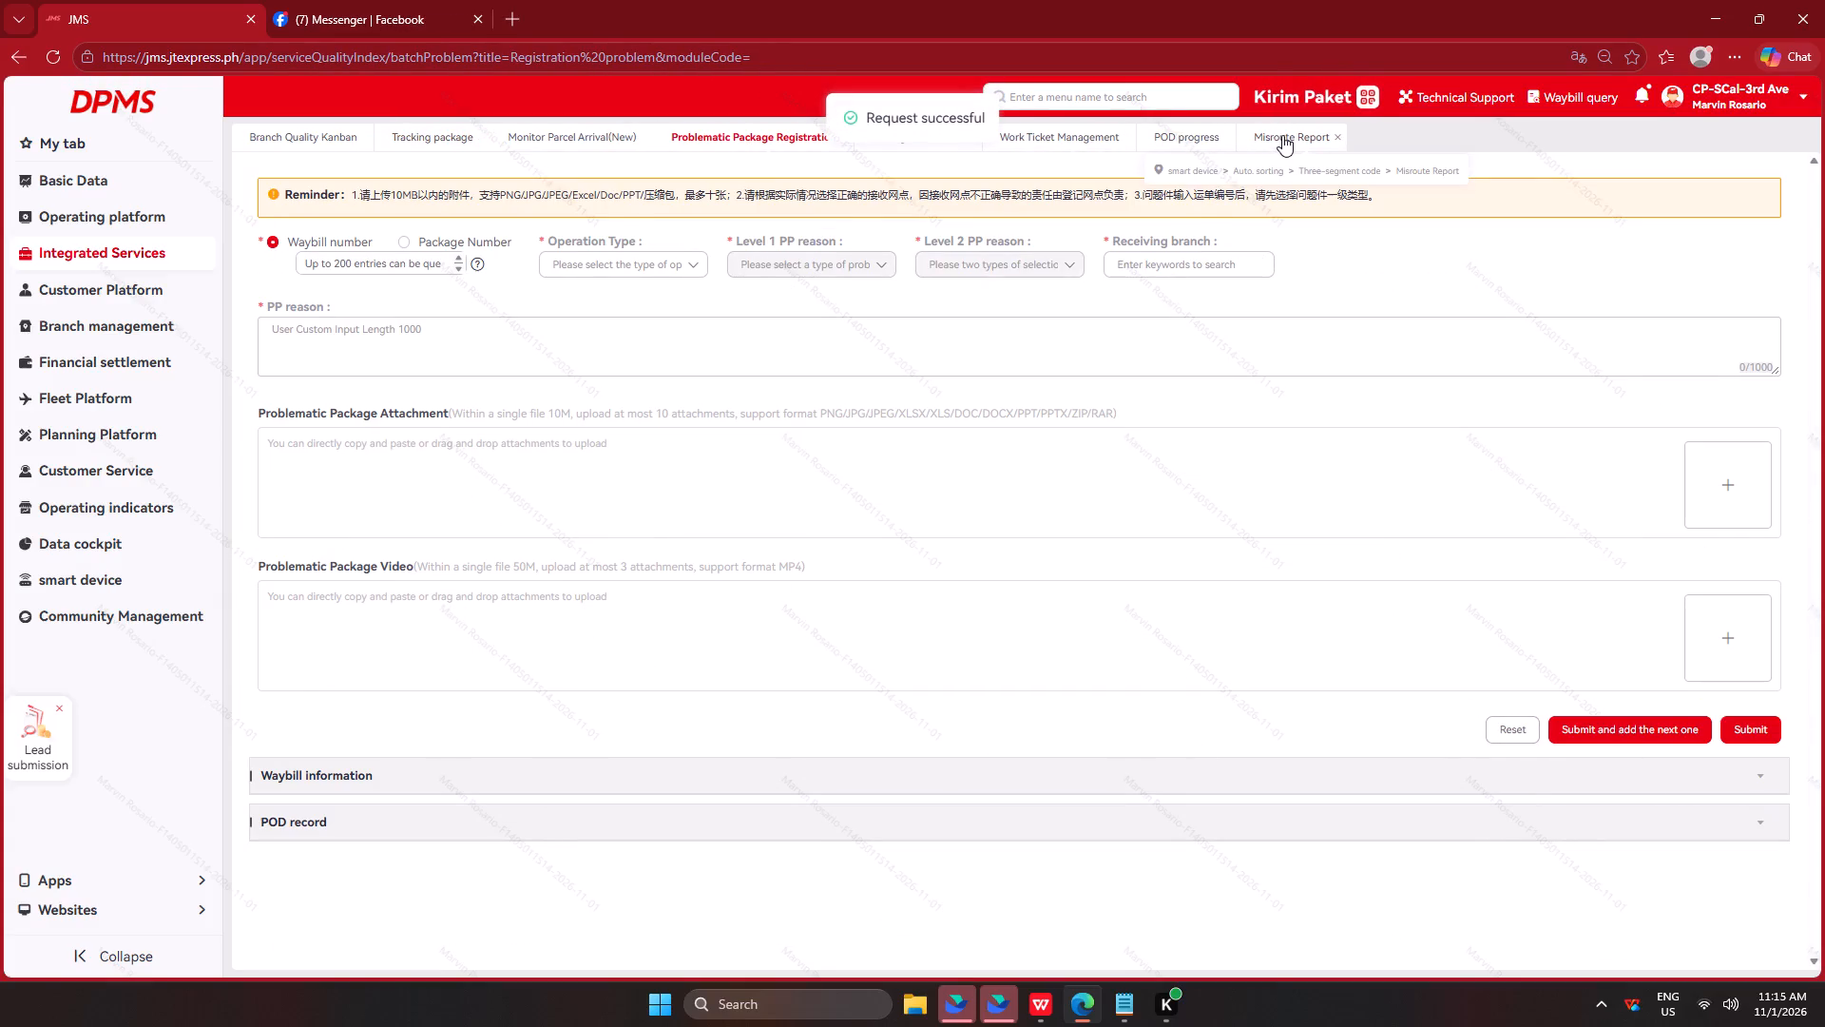
left_click(283, 186)
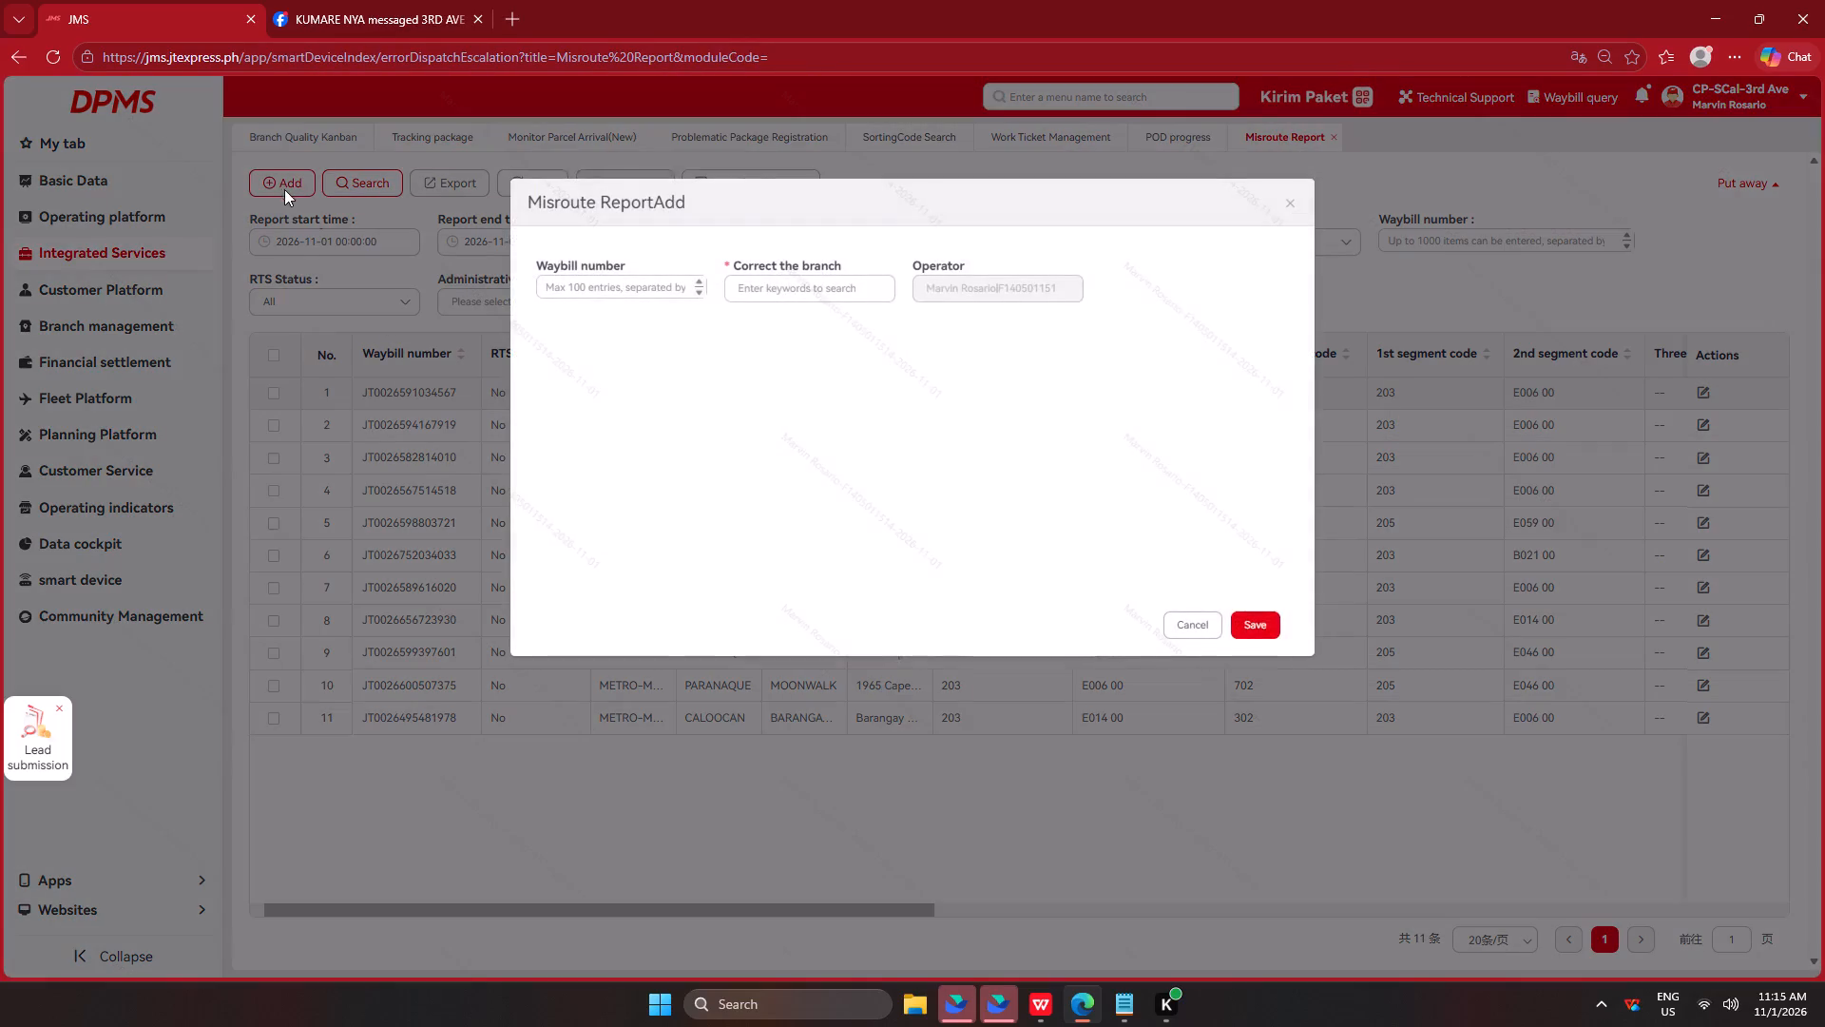
left_click(1289, 202)
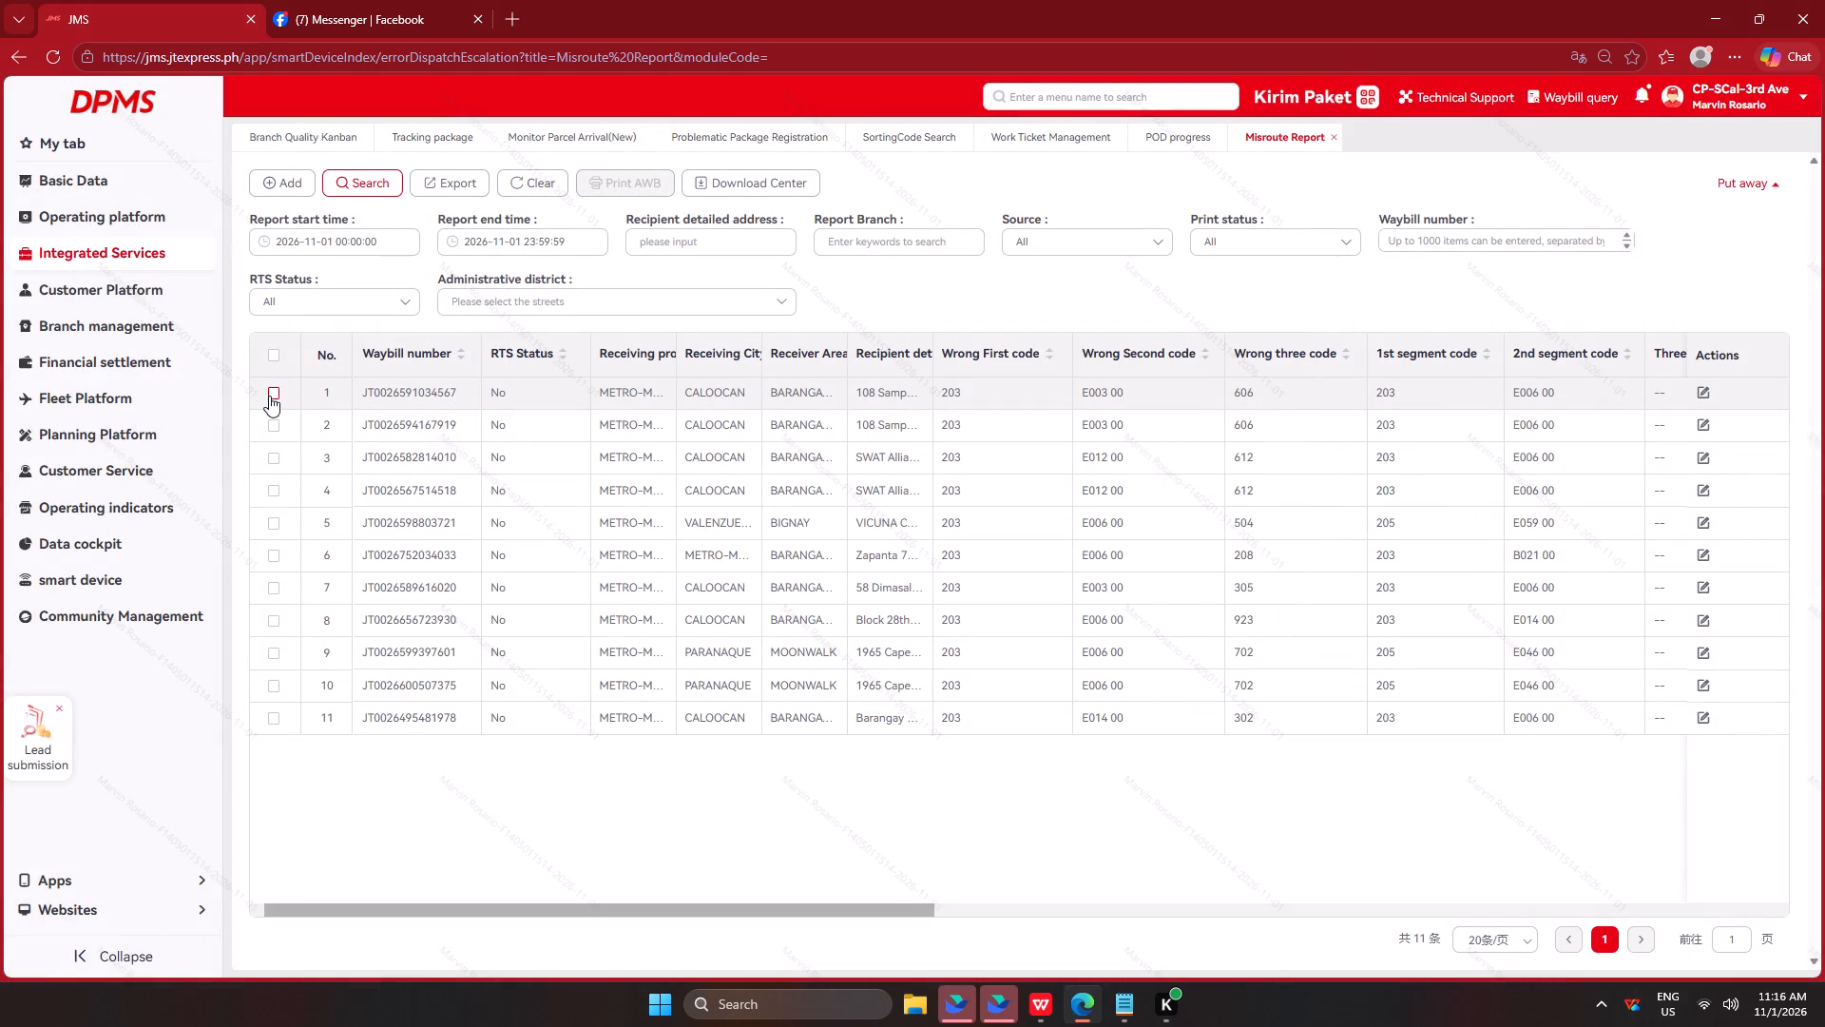
left_click(269, 396)
left_click(635, 183)
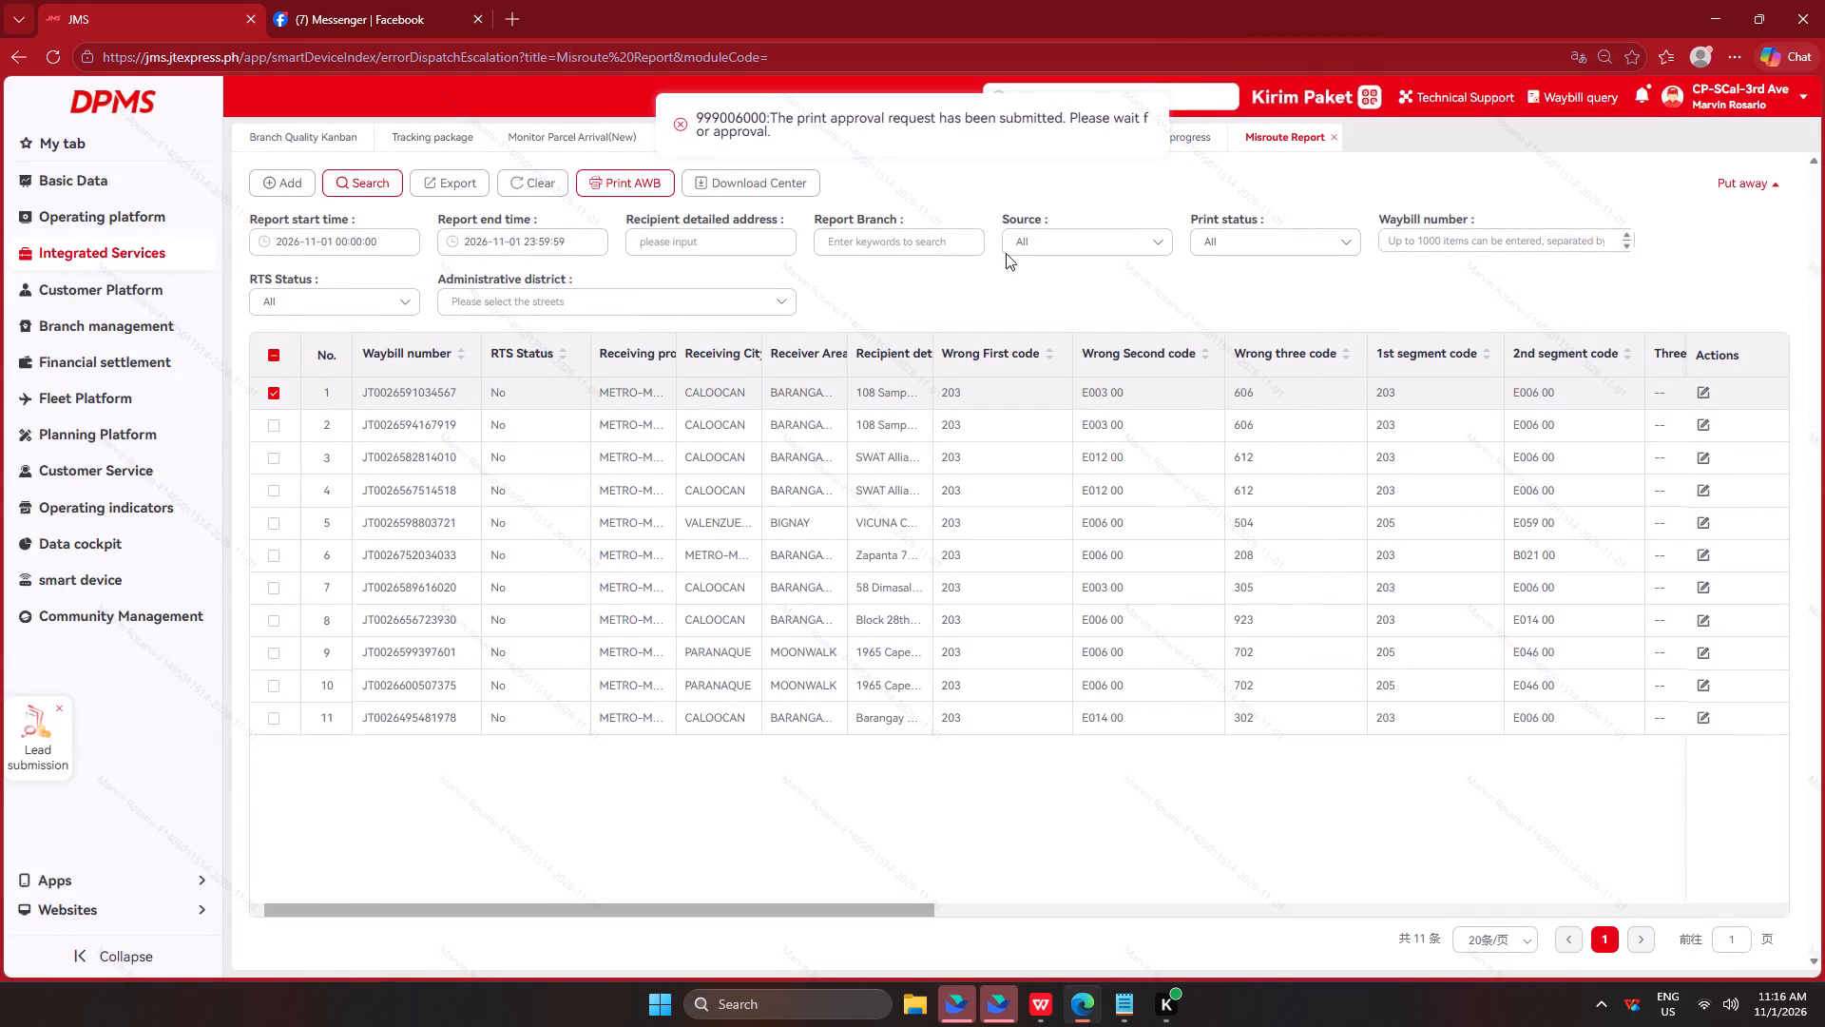
Open Waybill Print Approval and search for print requests dated 2026-11-01.
left_click(125, 150)
left_click(295, 196)
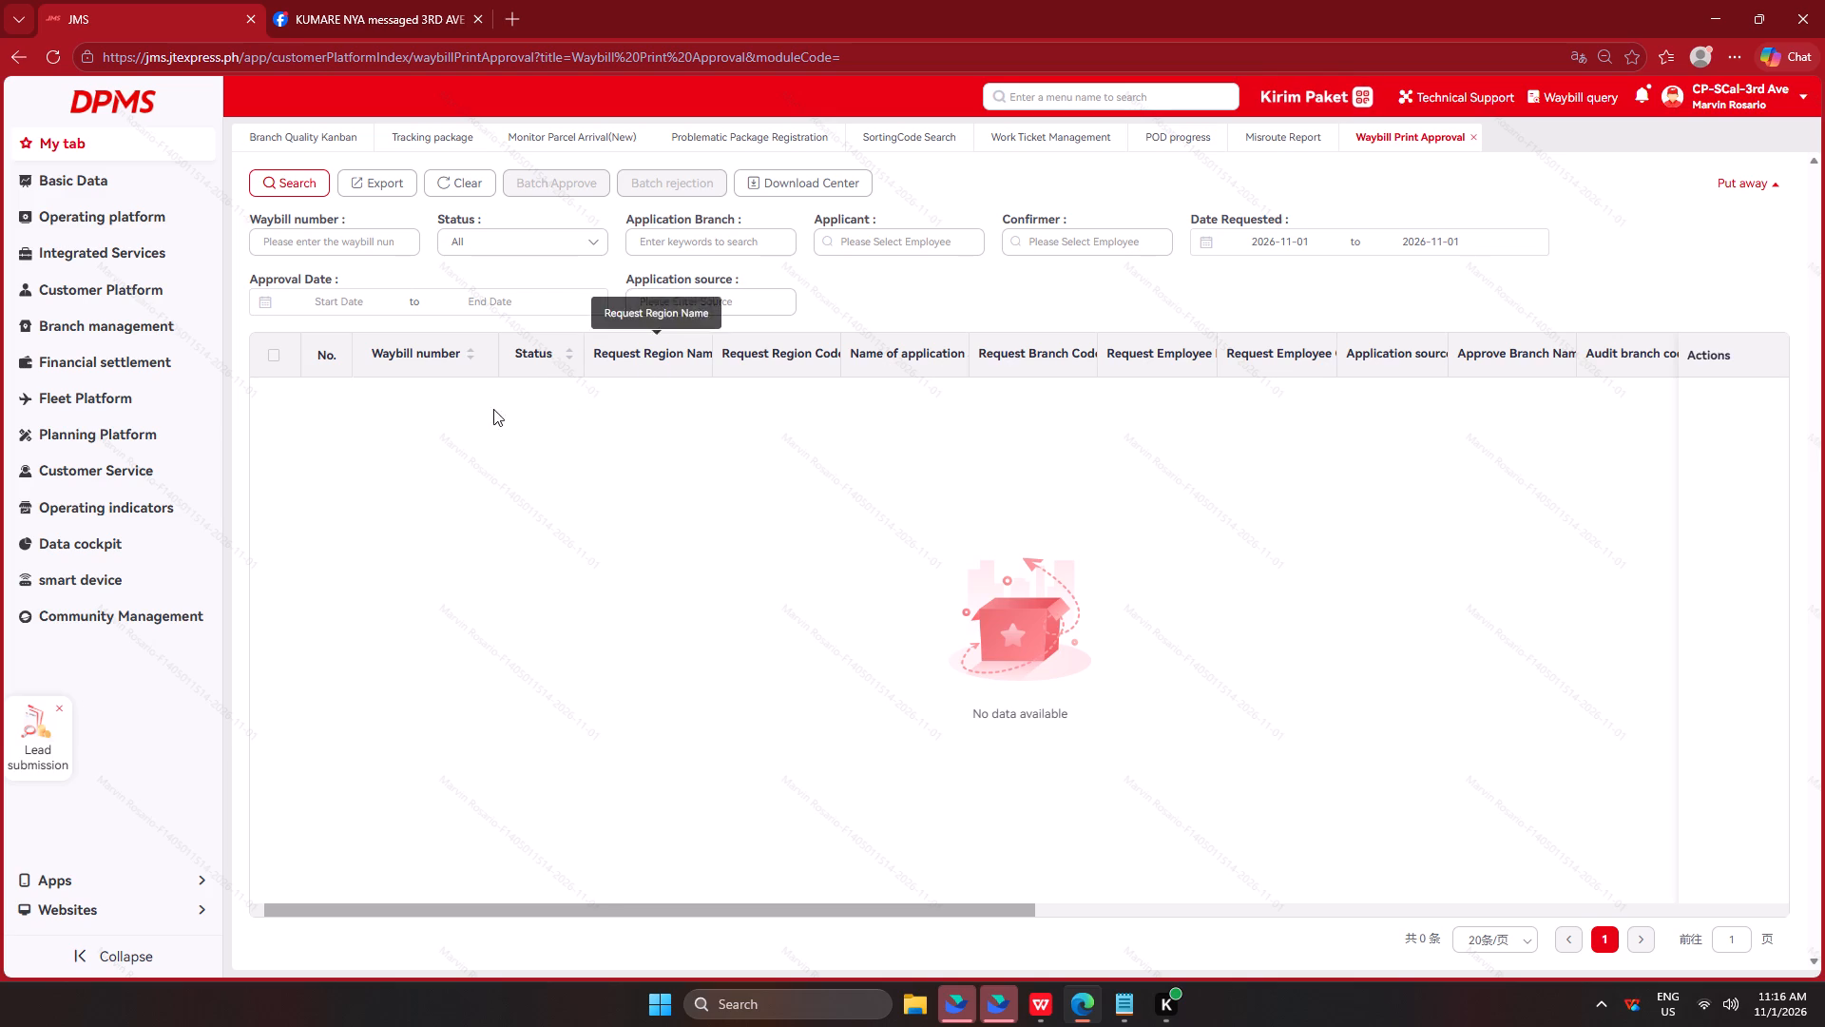
left_click(311, 180)
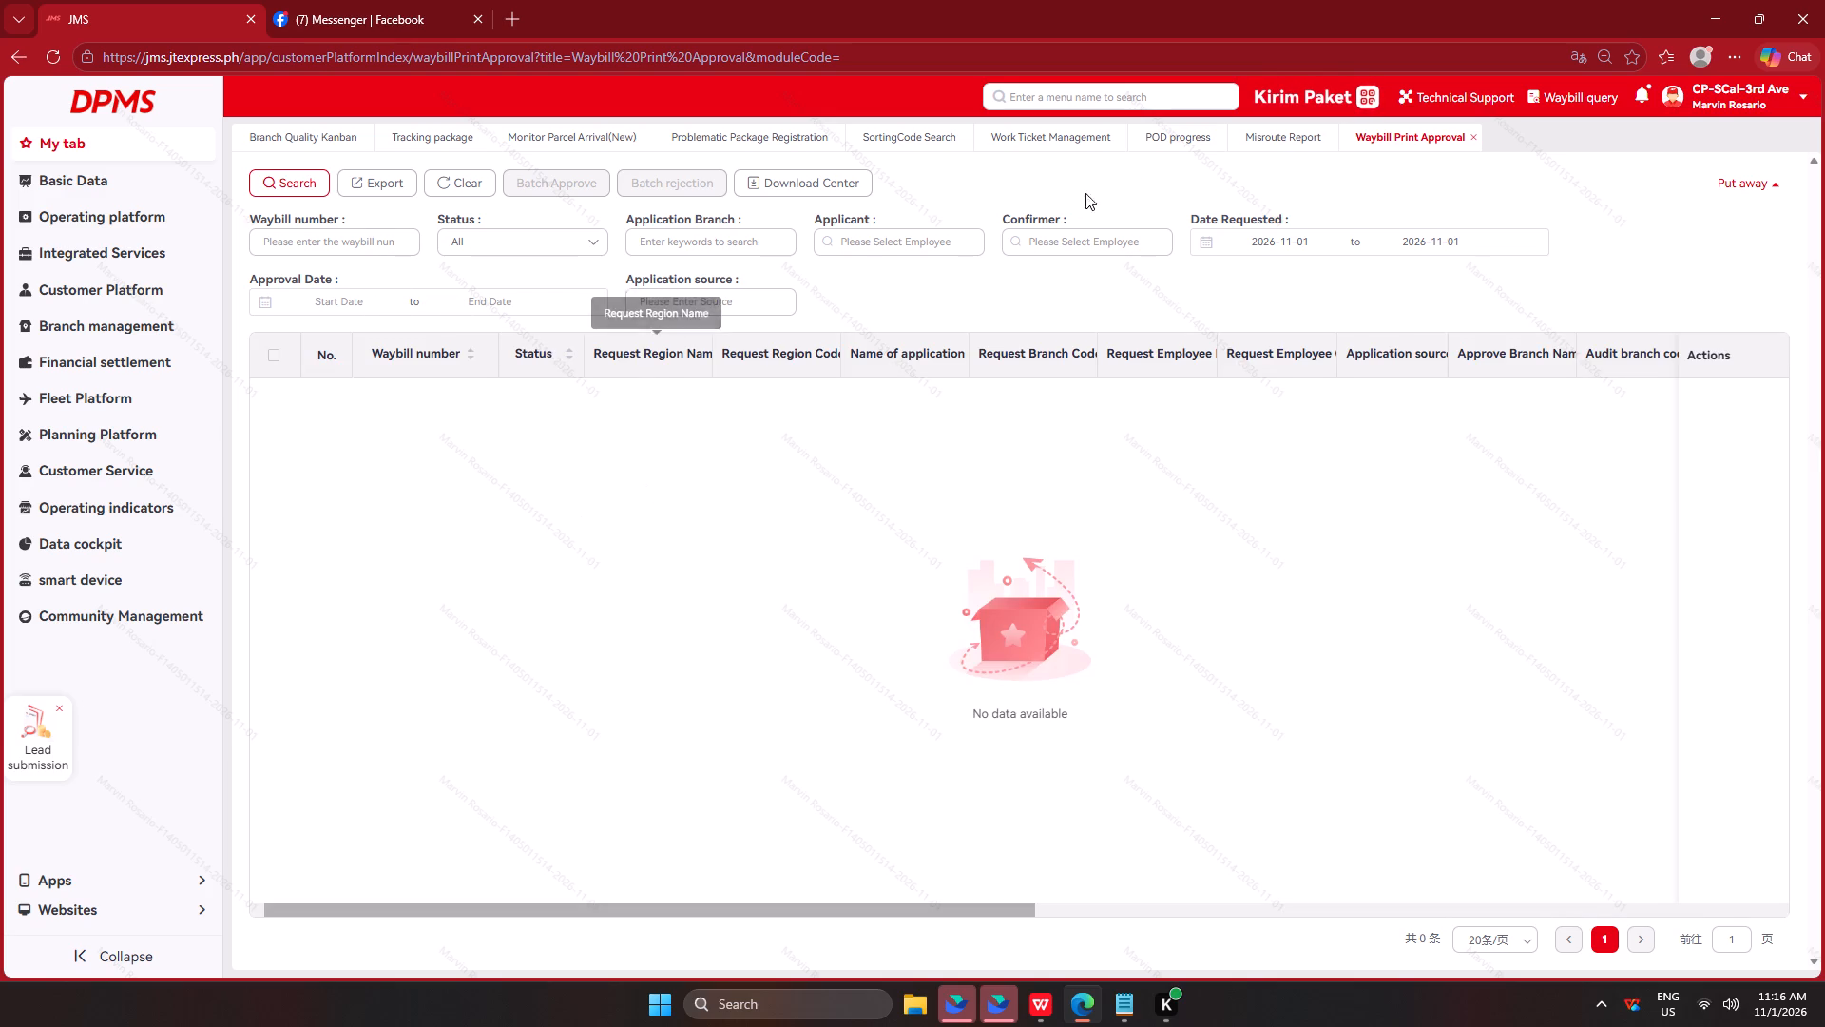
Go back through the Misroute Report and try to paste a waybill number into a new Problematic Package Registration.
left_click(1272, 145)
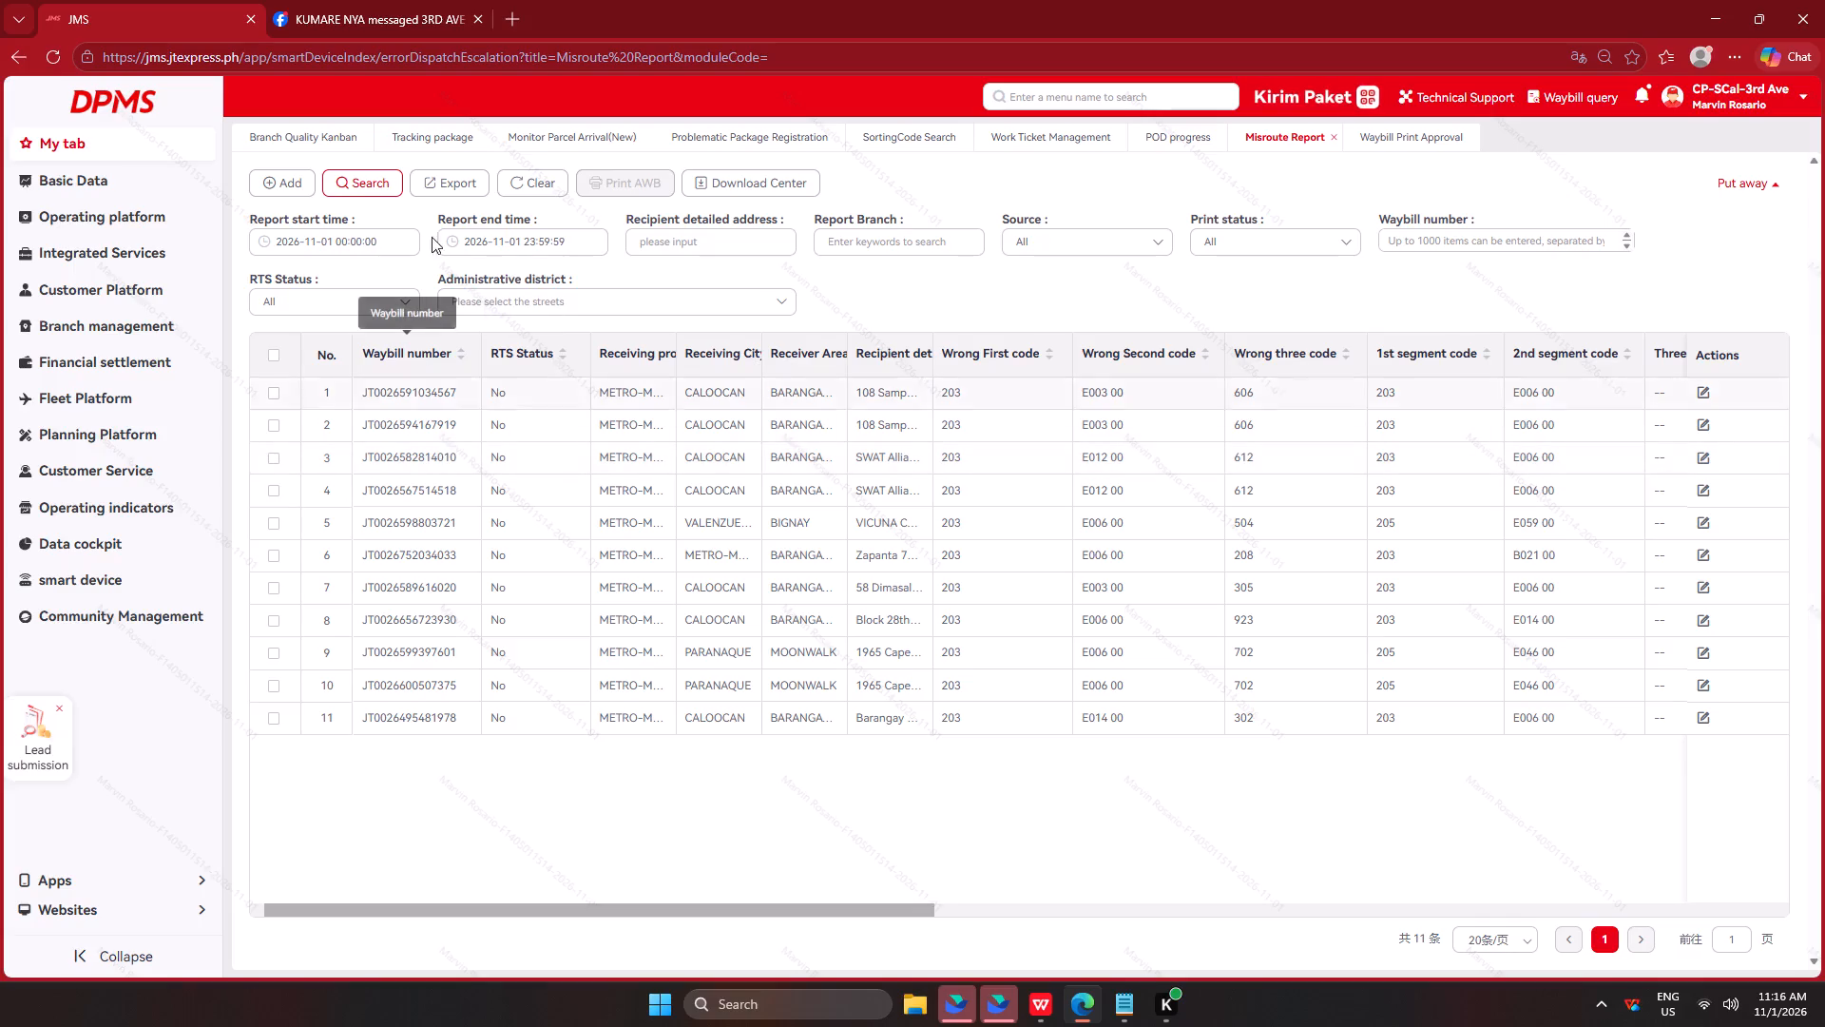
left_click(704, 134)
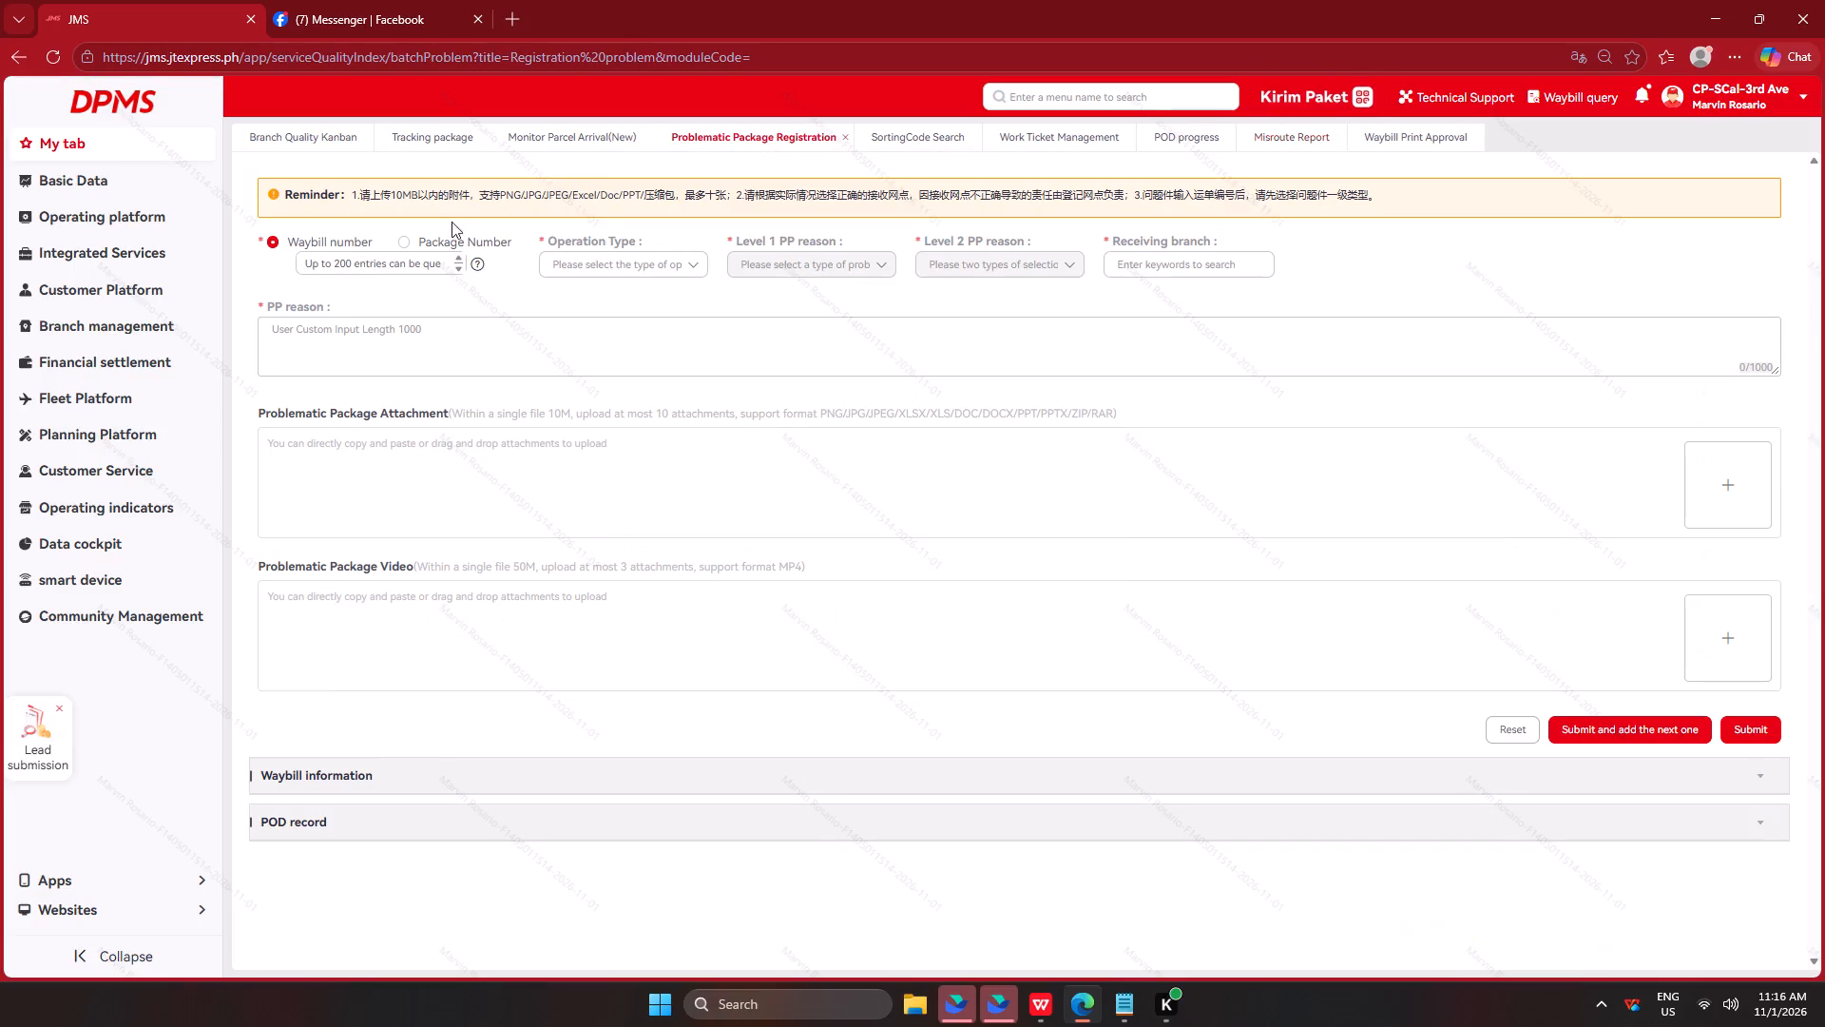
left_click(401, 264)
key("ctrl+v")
left_click(413, 130)
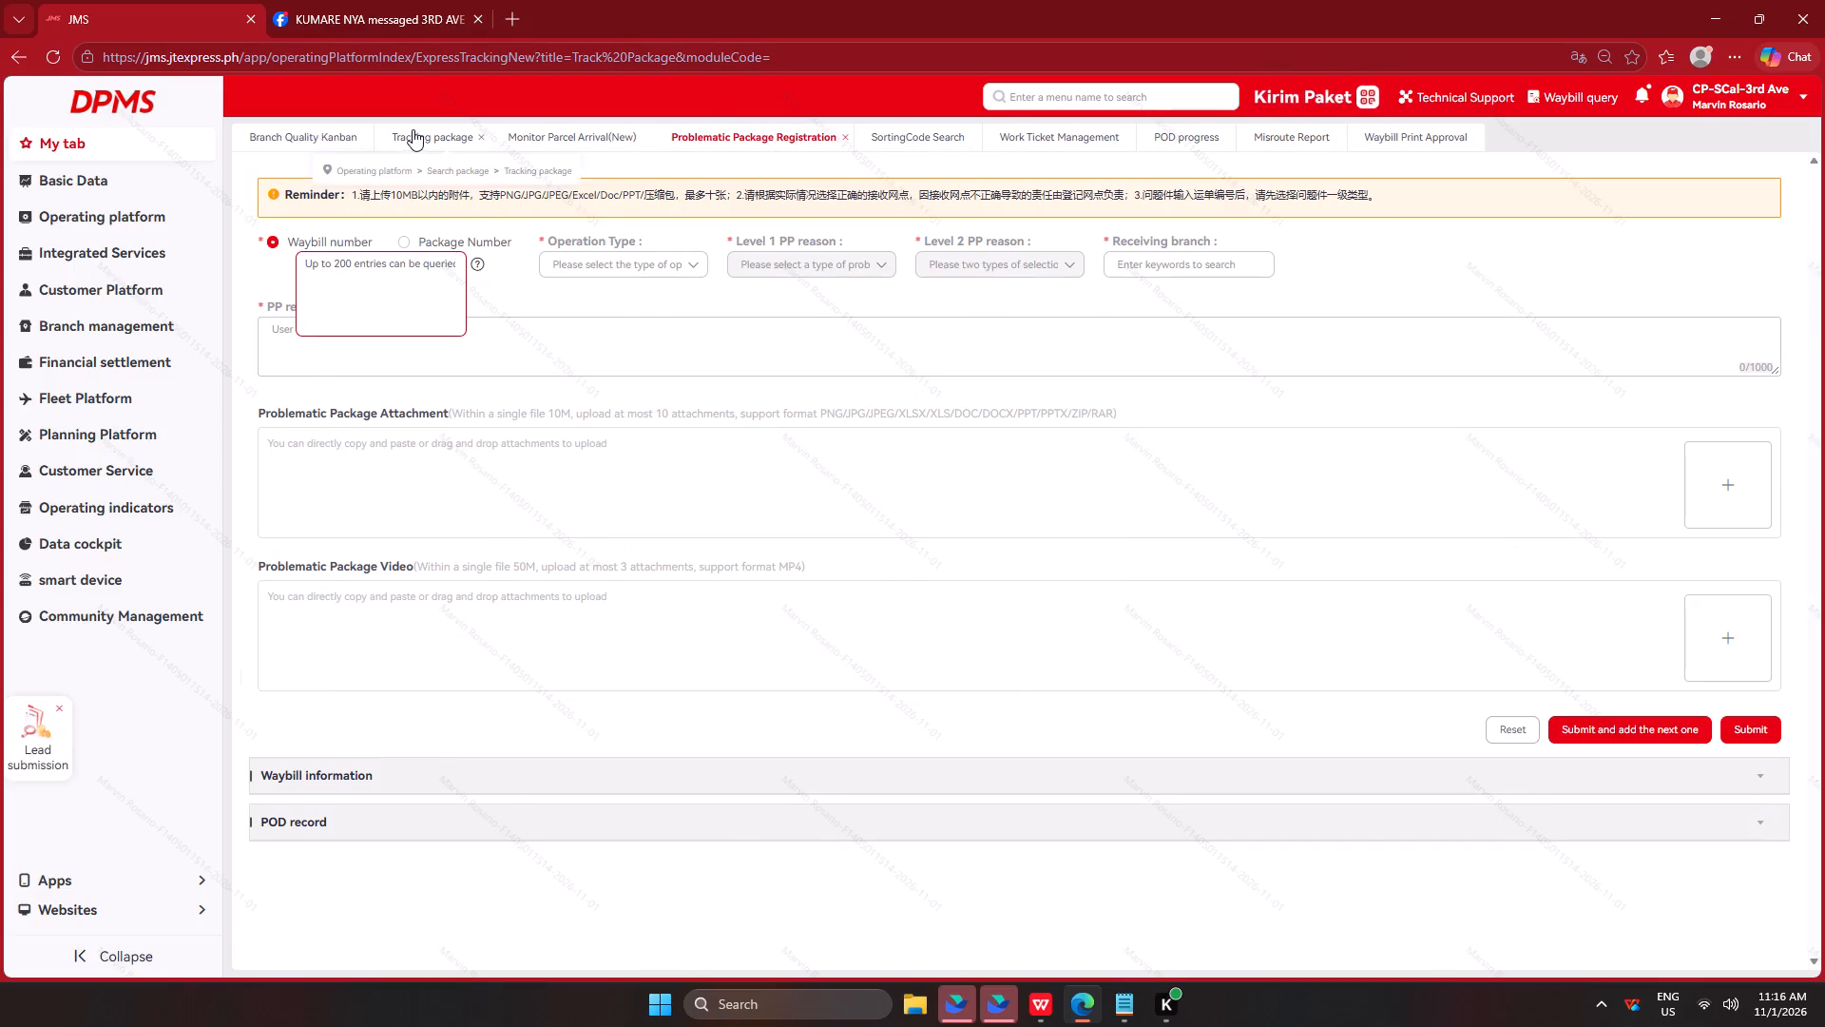
scroll(853, 499, "down", 2)
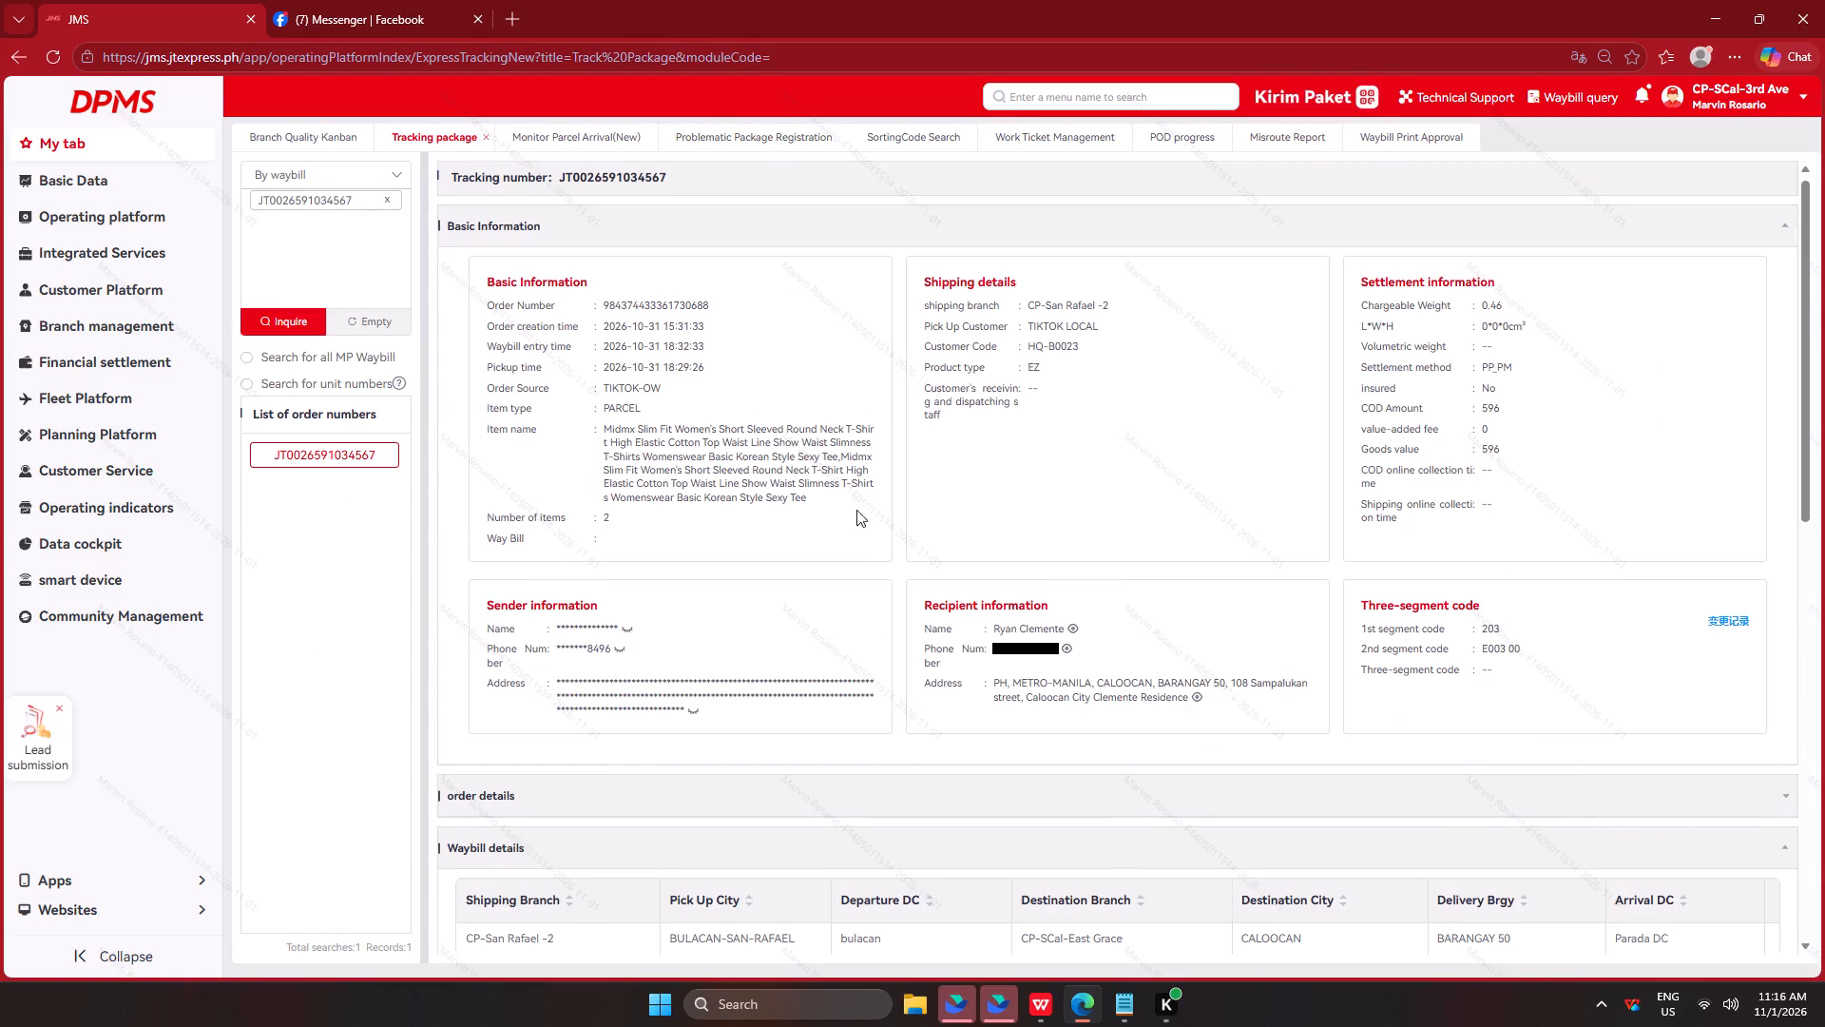
scroll(856, 510, "down", 11)
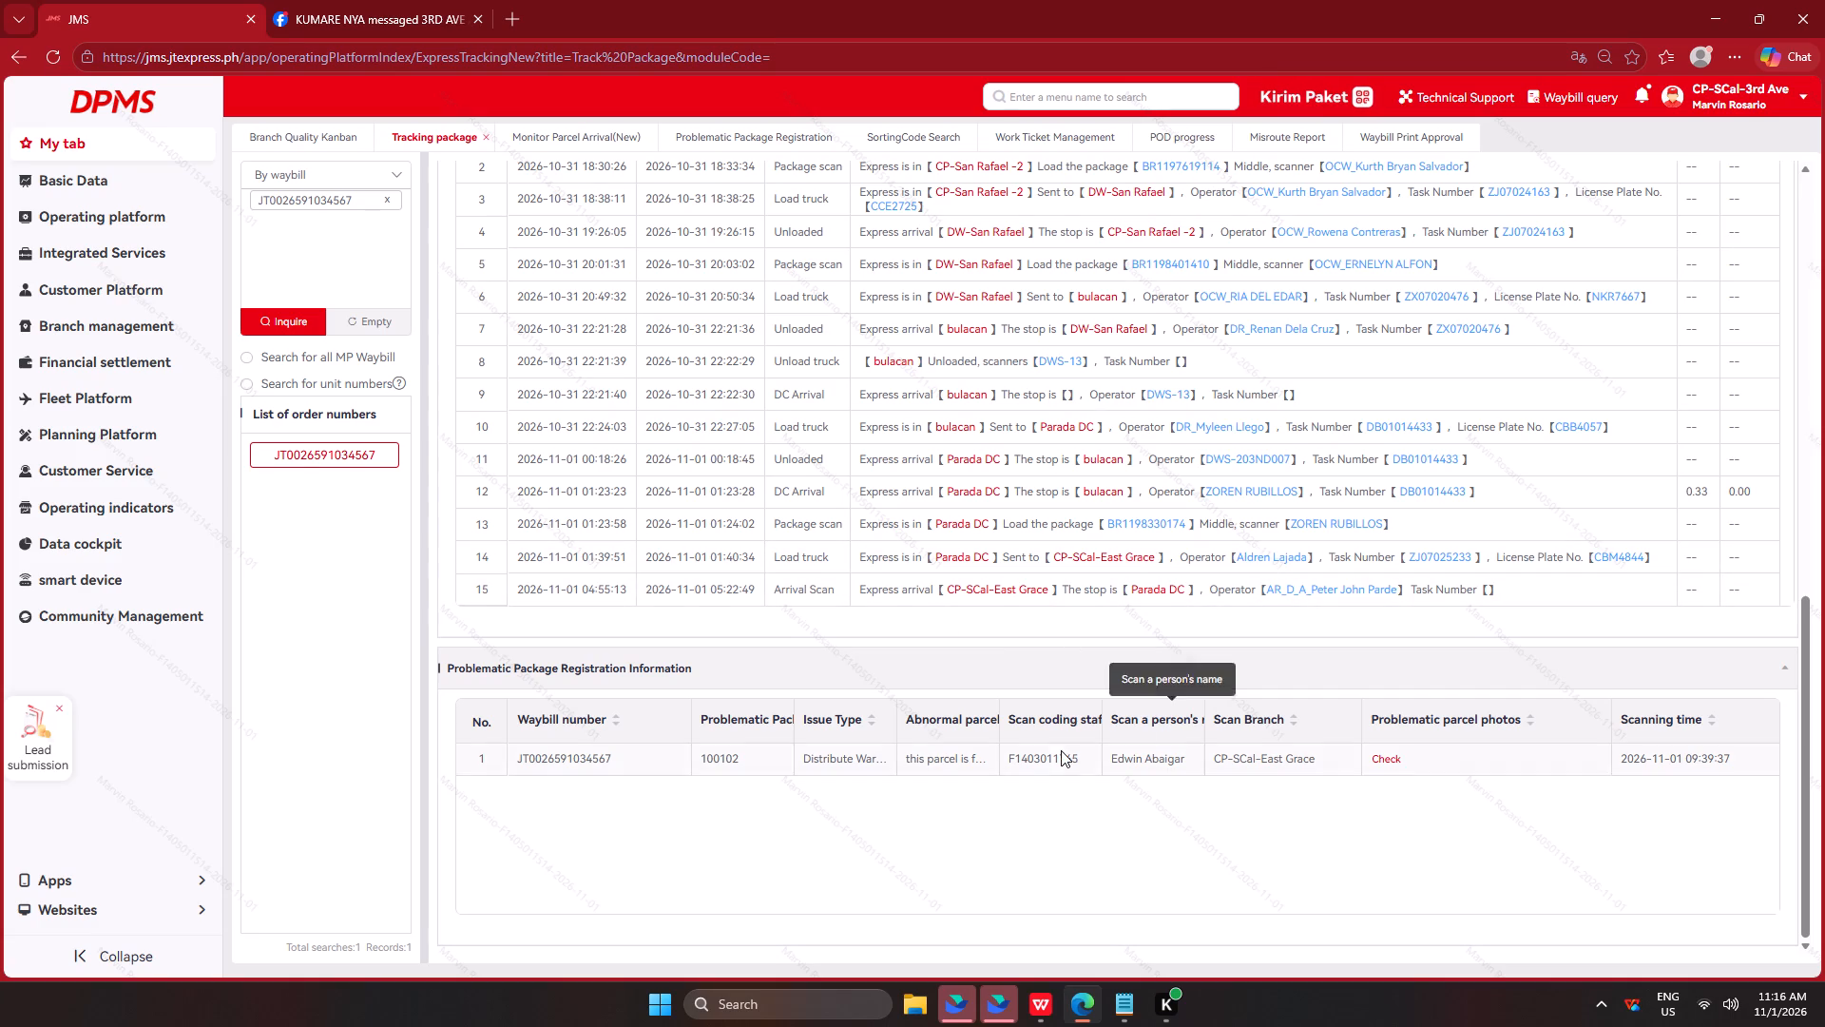
left_click(379, 327)
left_click(355, 267)
key("j")
key("t")
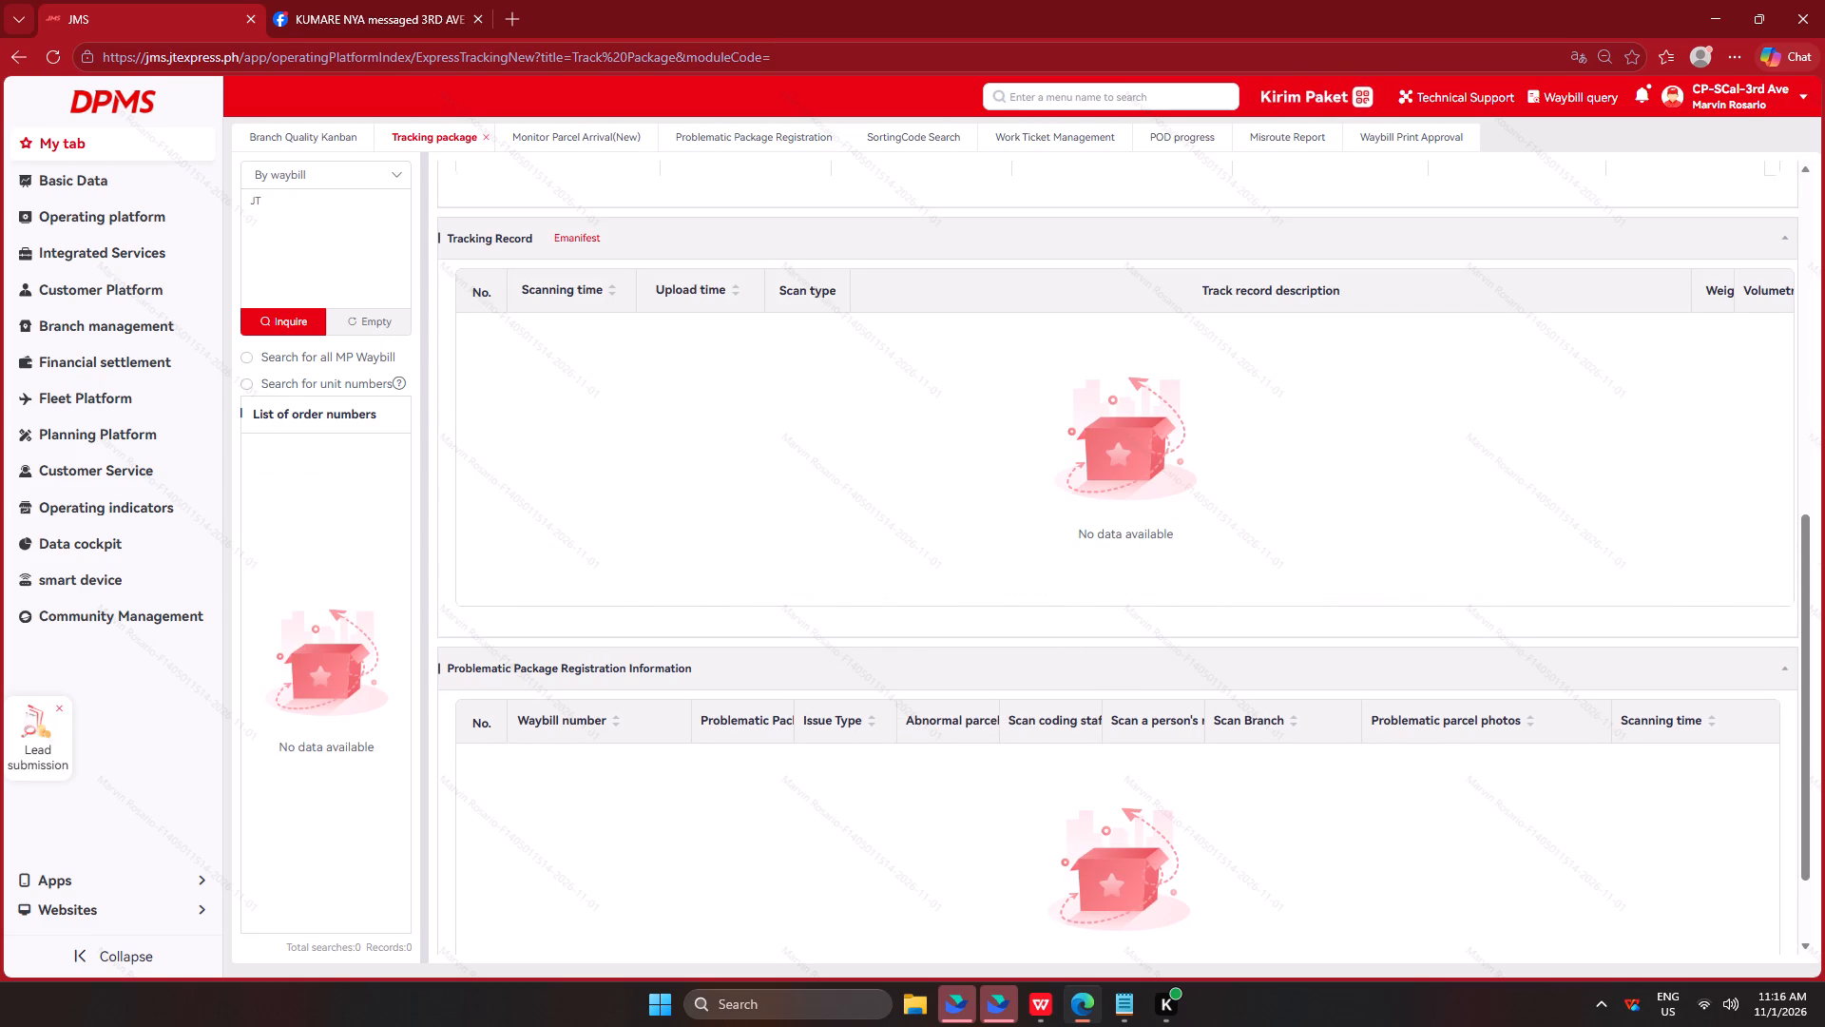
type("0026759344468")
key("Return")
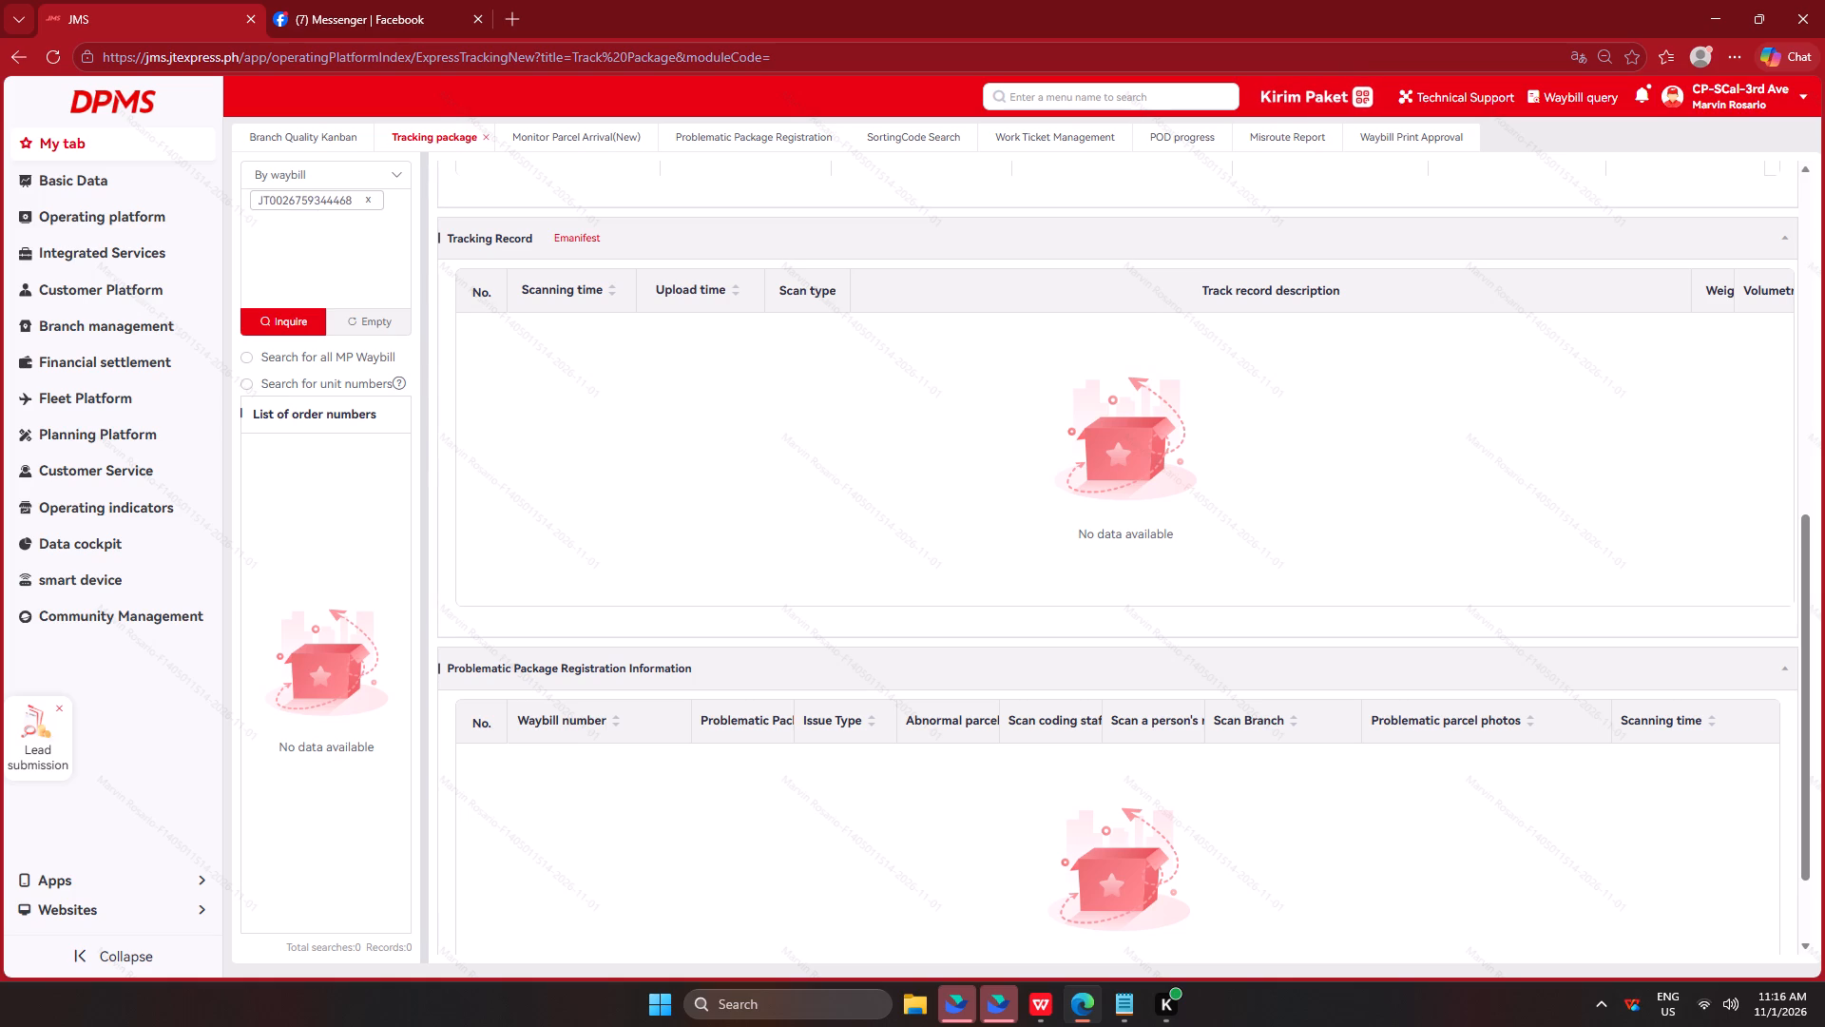
left_click(273, 311)
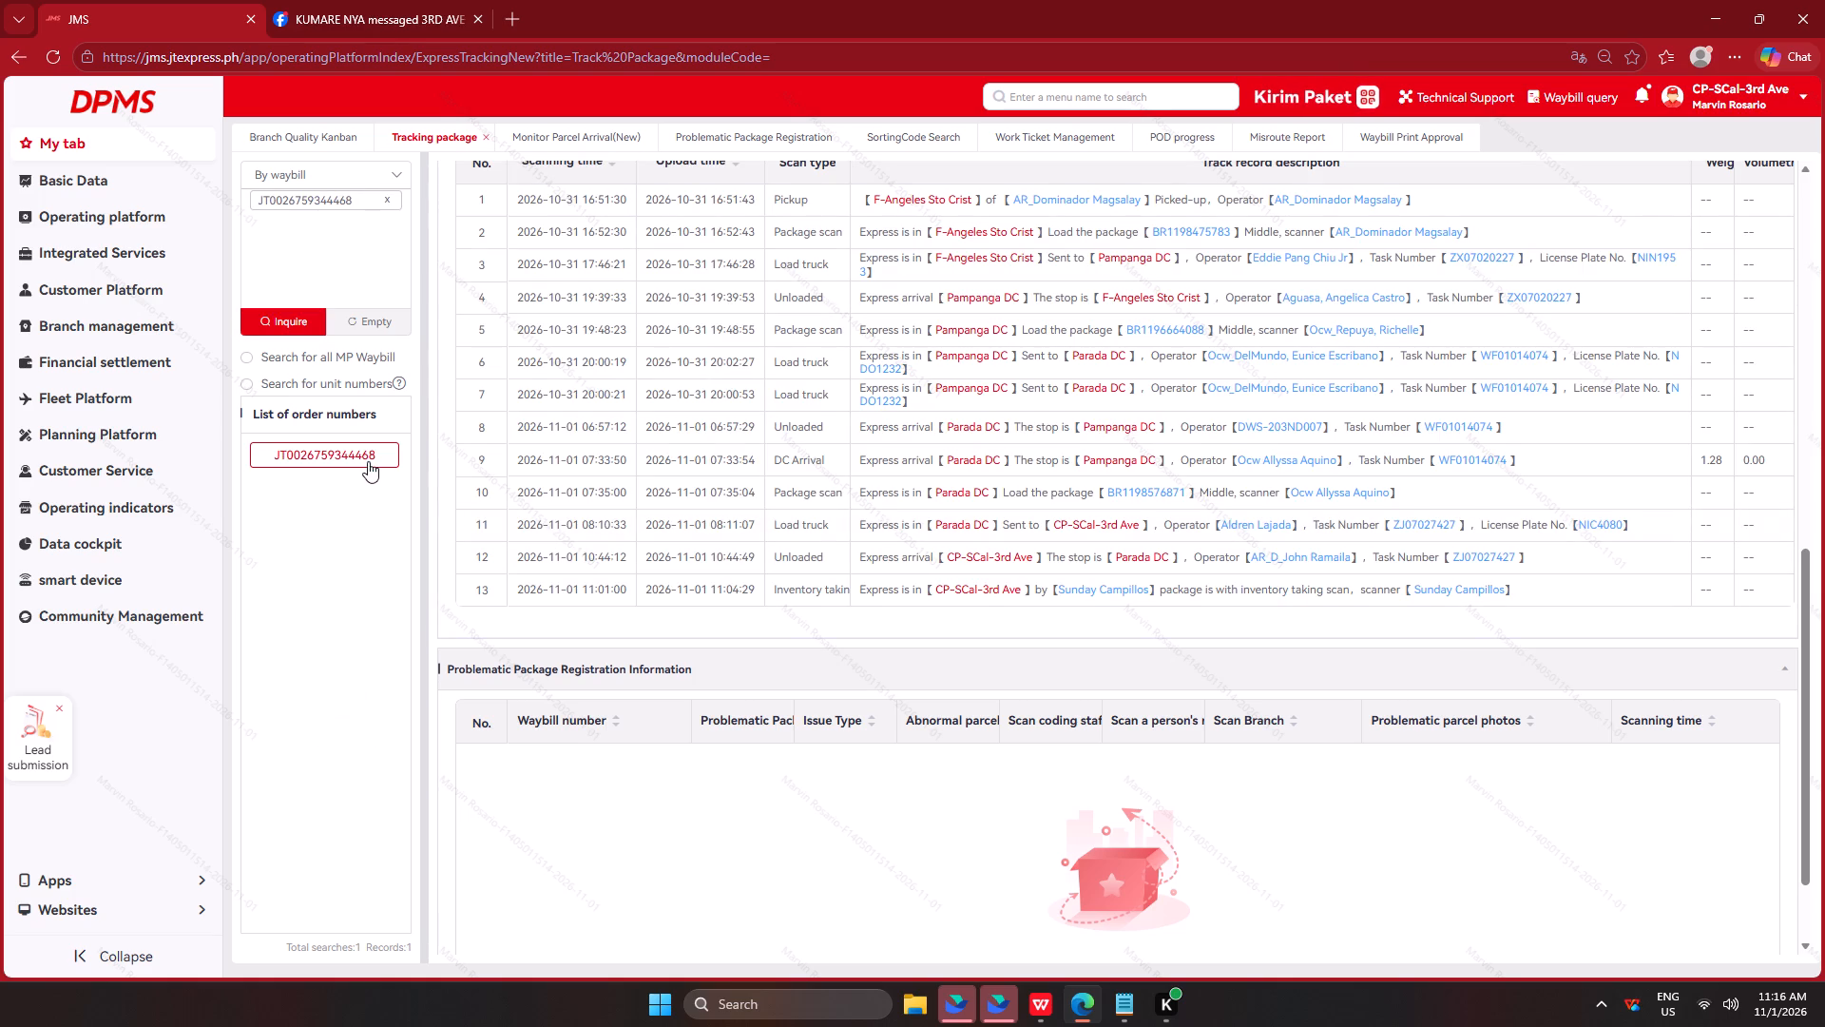
double_click(361, 455)
key("ctrl+c")
key("ctrl+c")
key("ctrl+c")
key("ctrl+c")
key("ctrl+c")
left_click(1287, 138)
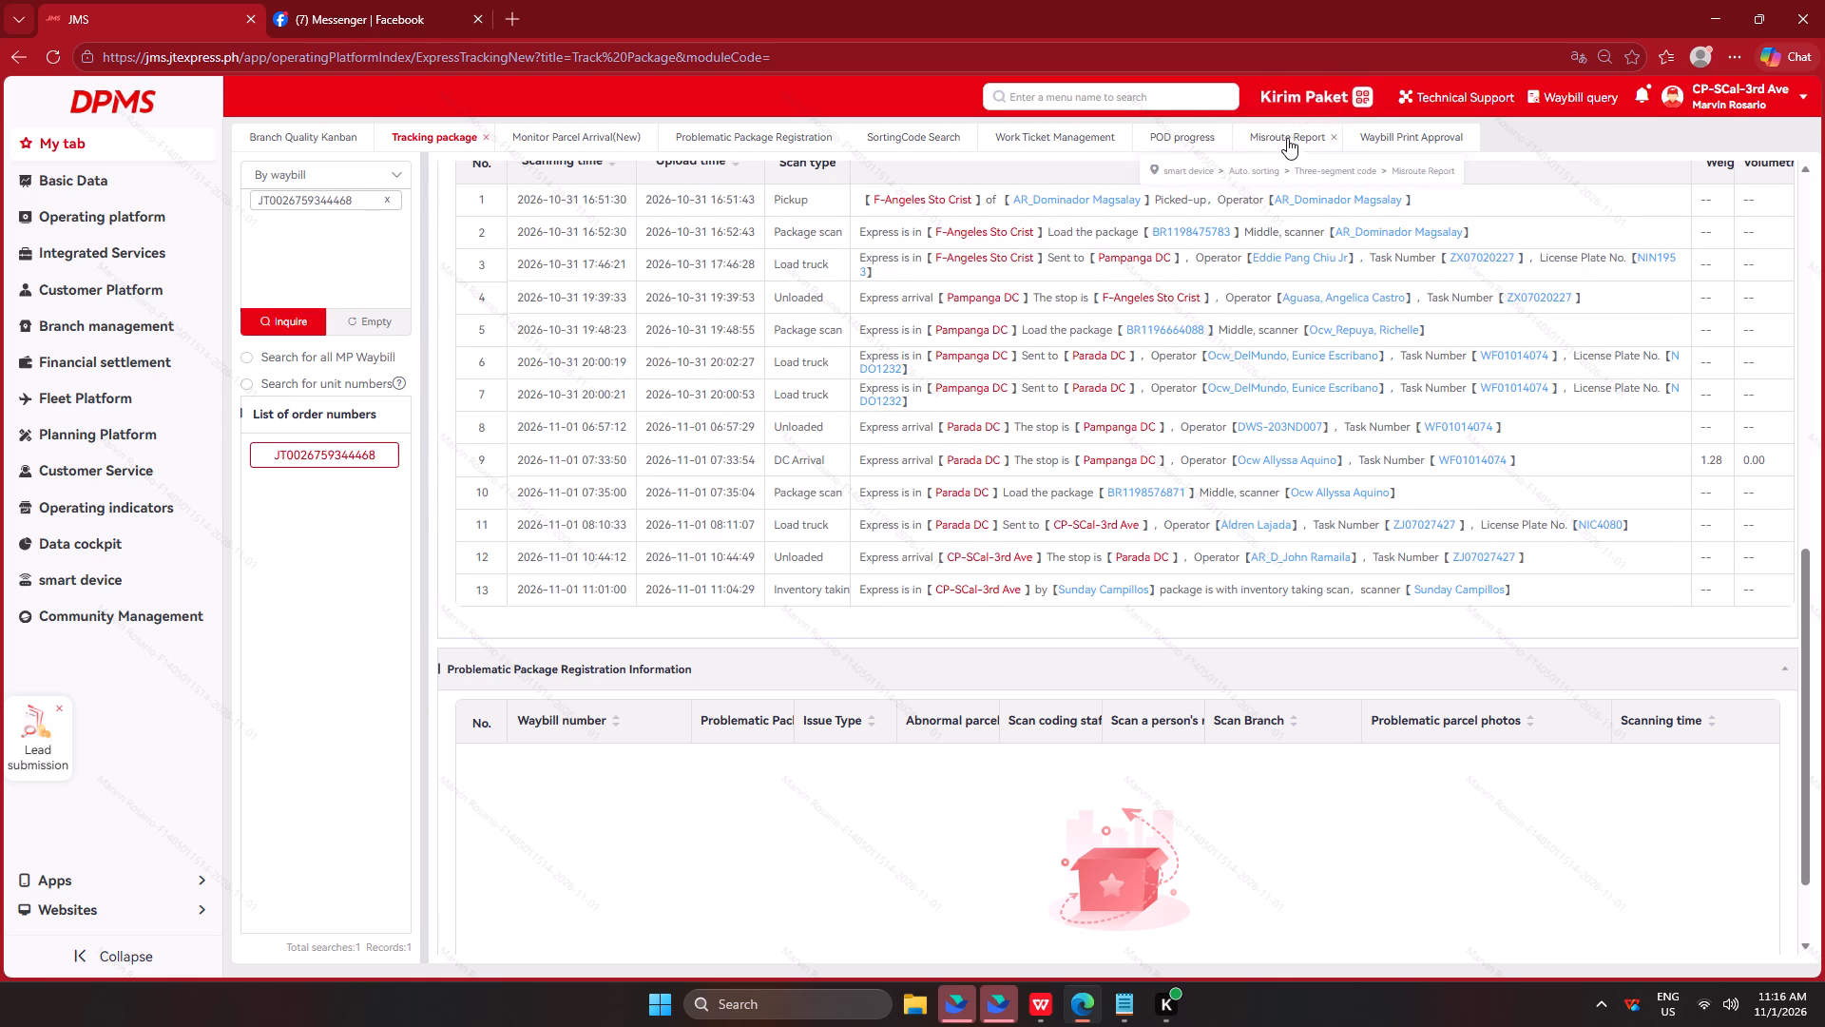
left_click(284, 174)
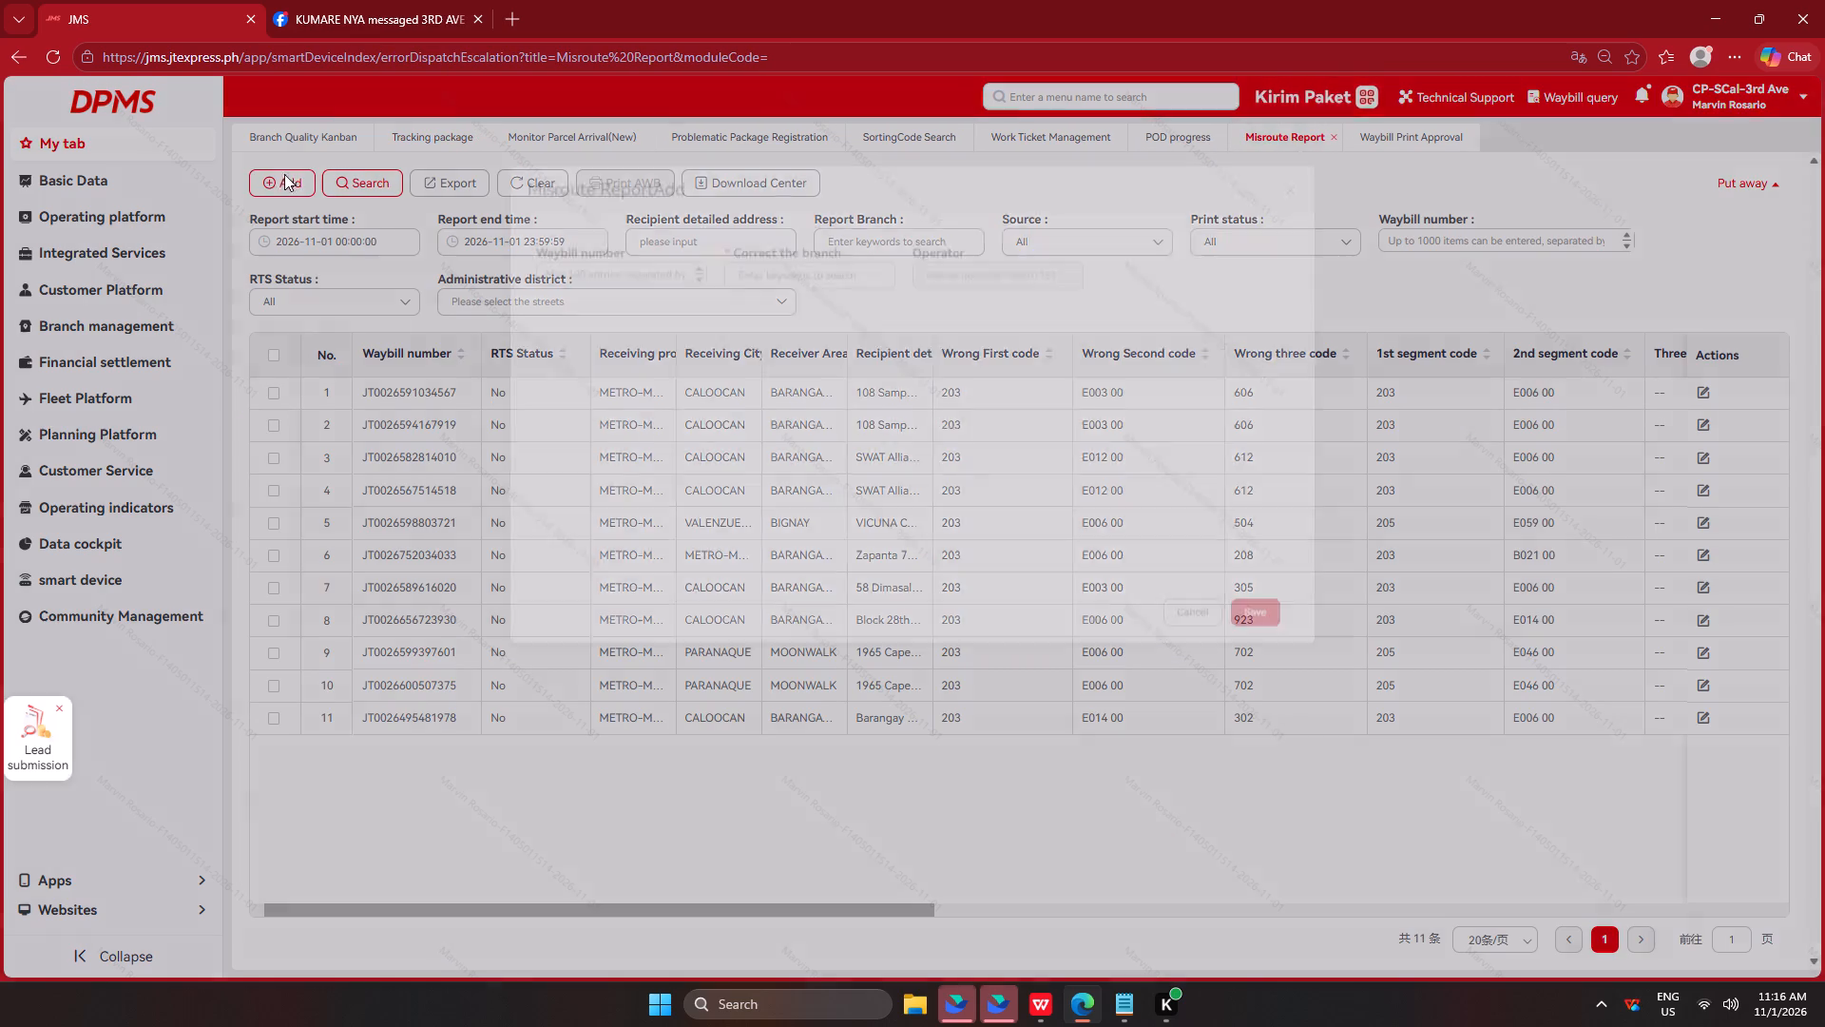
left_click(642, 289)
key("ctrl+v")
left_click(841, 284)
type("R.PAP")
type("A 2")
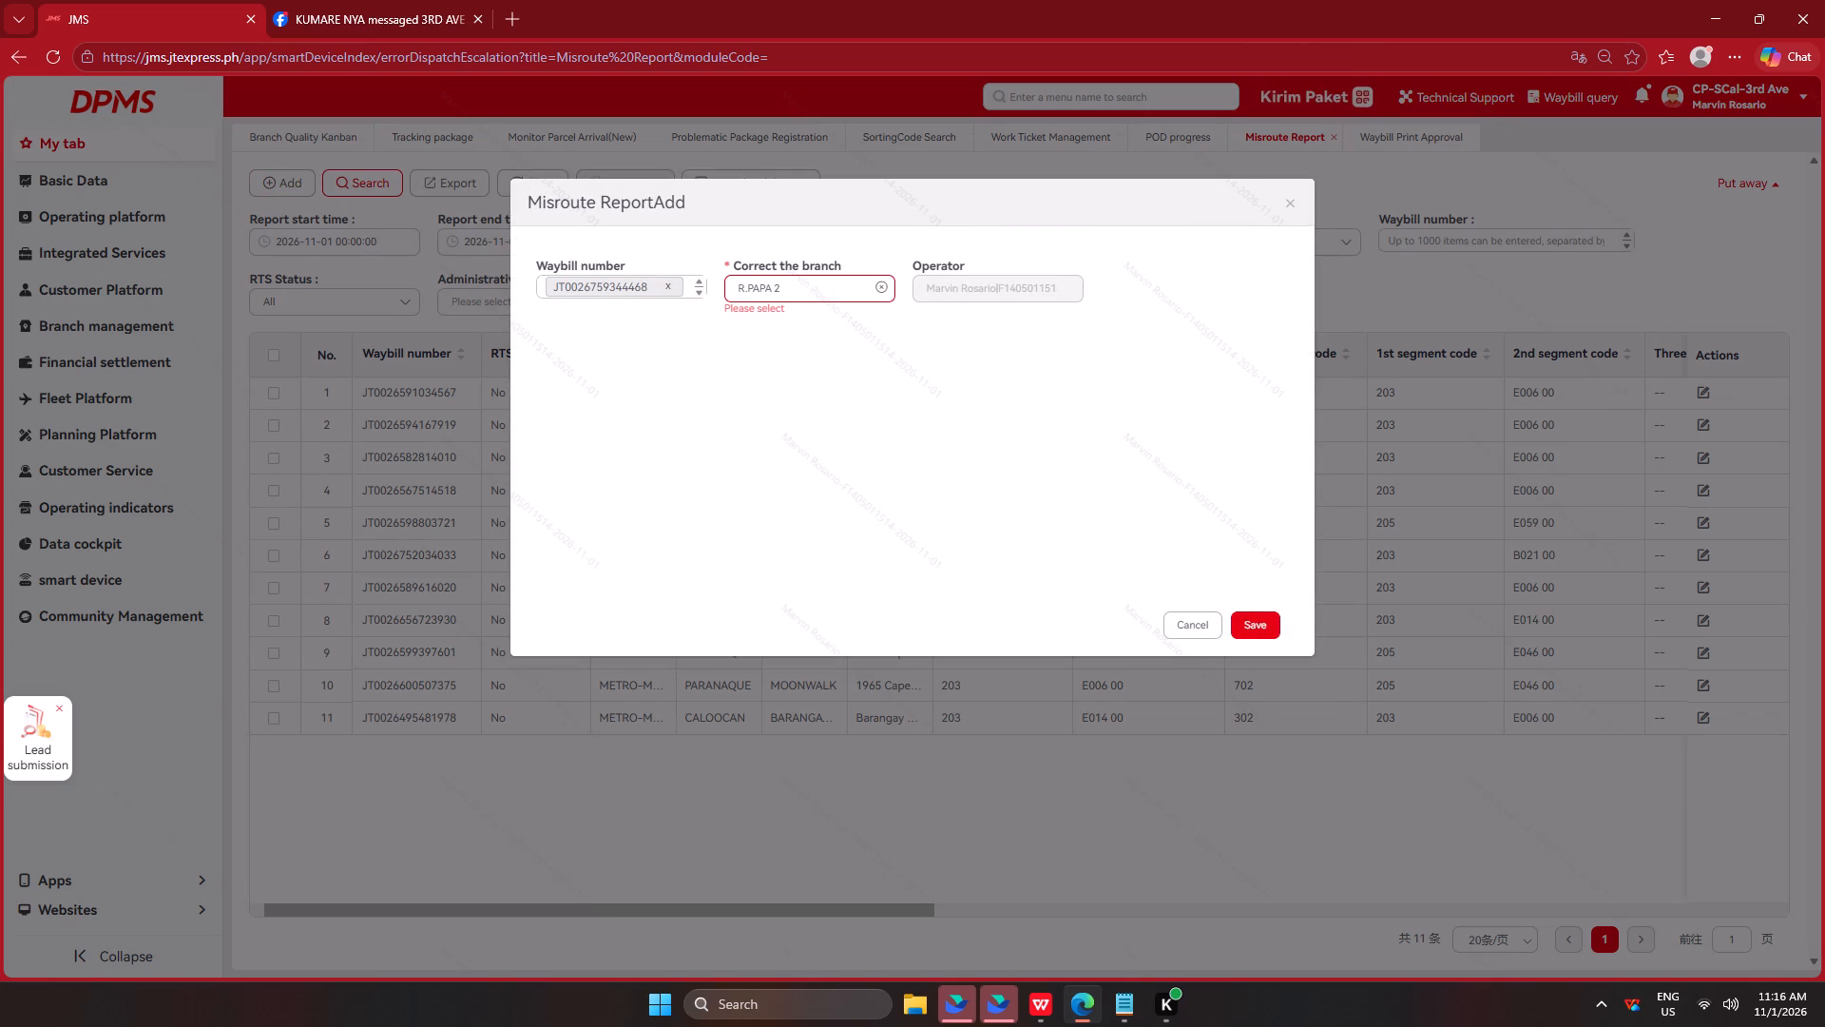
left_click(808, 328)
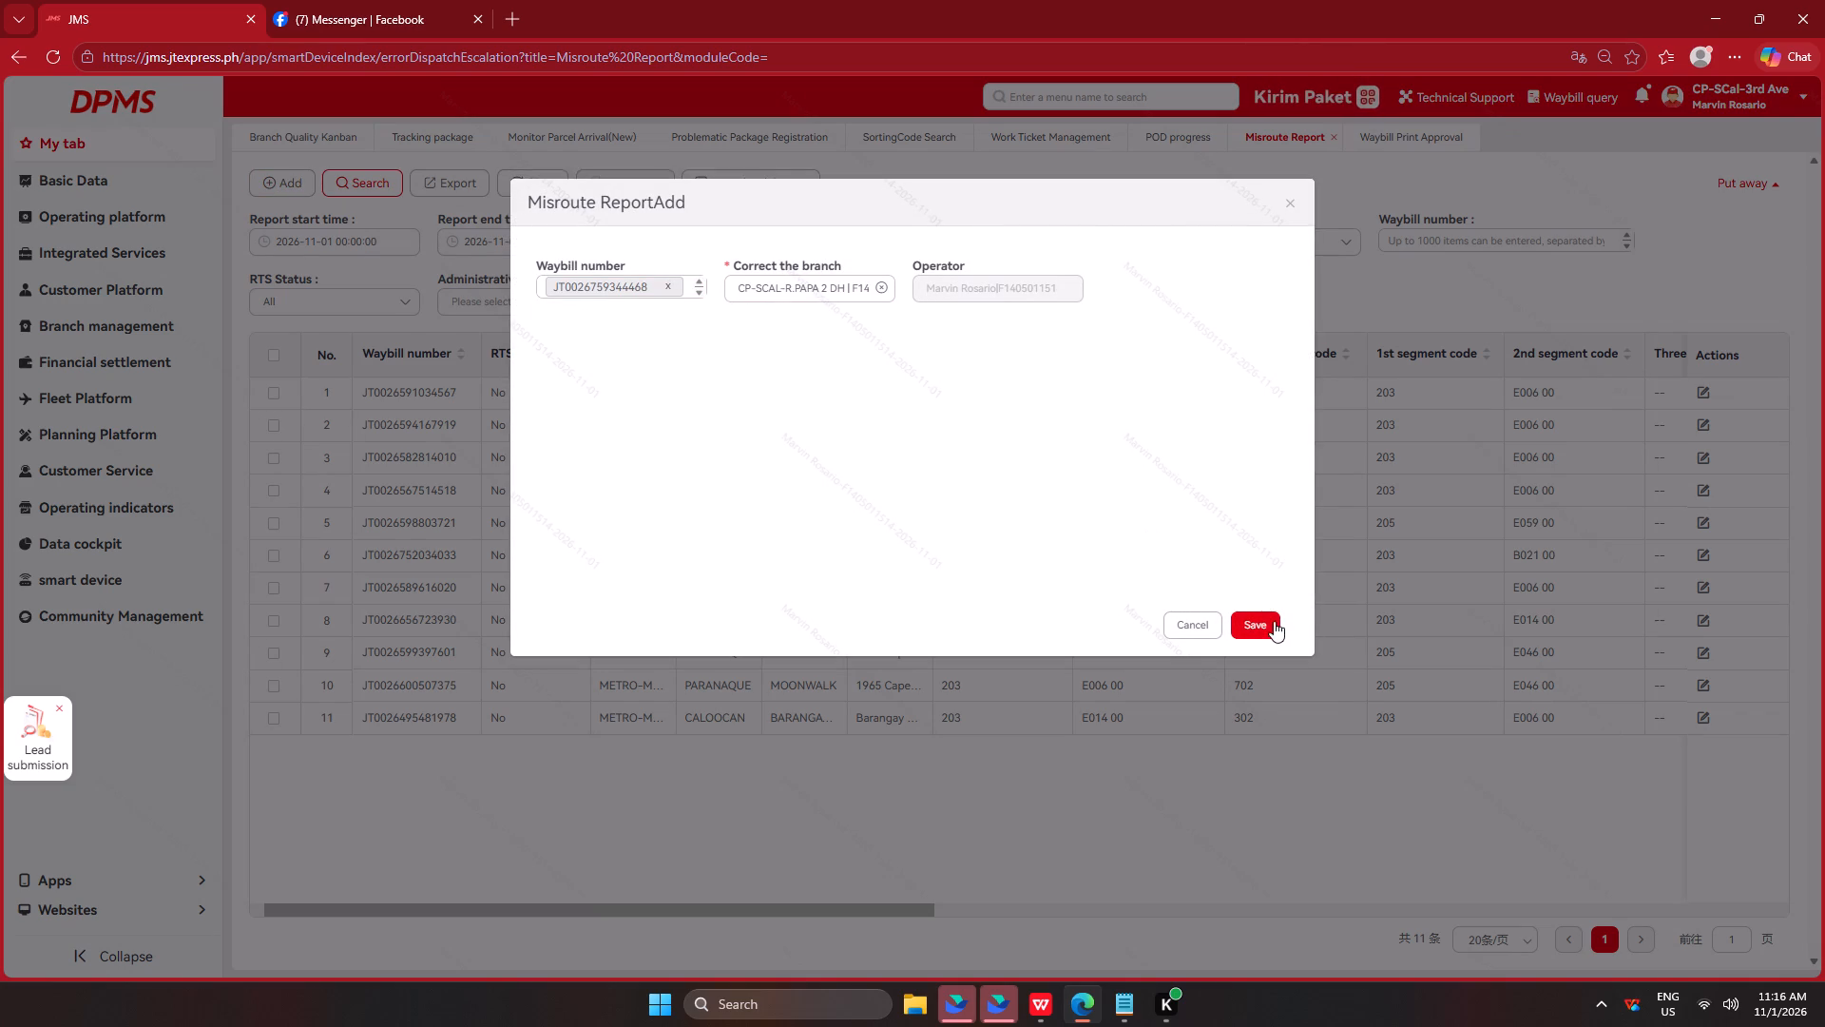
left_click(1274, 621)
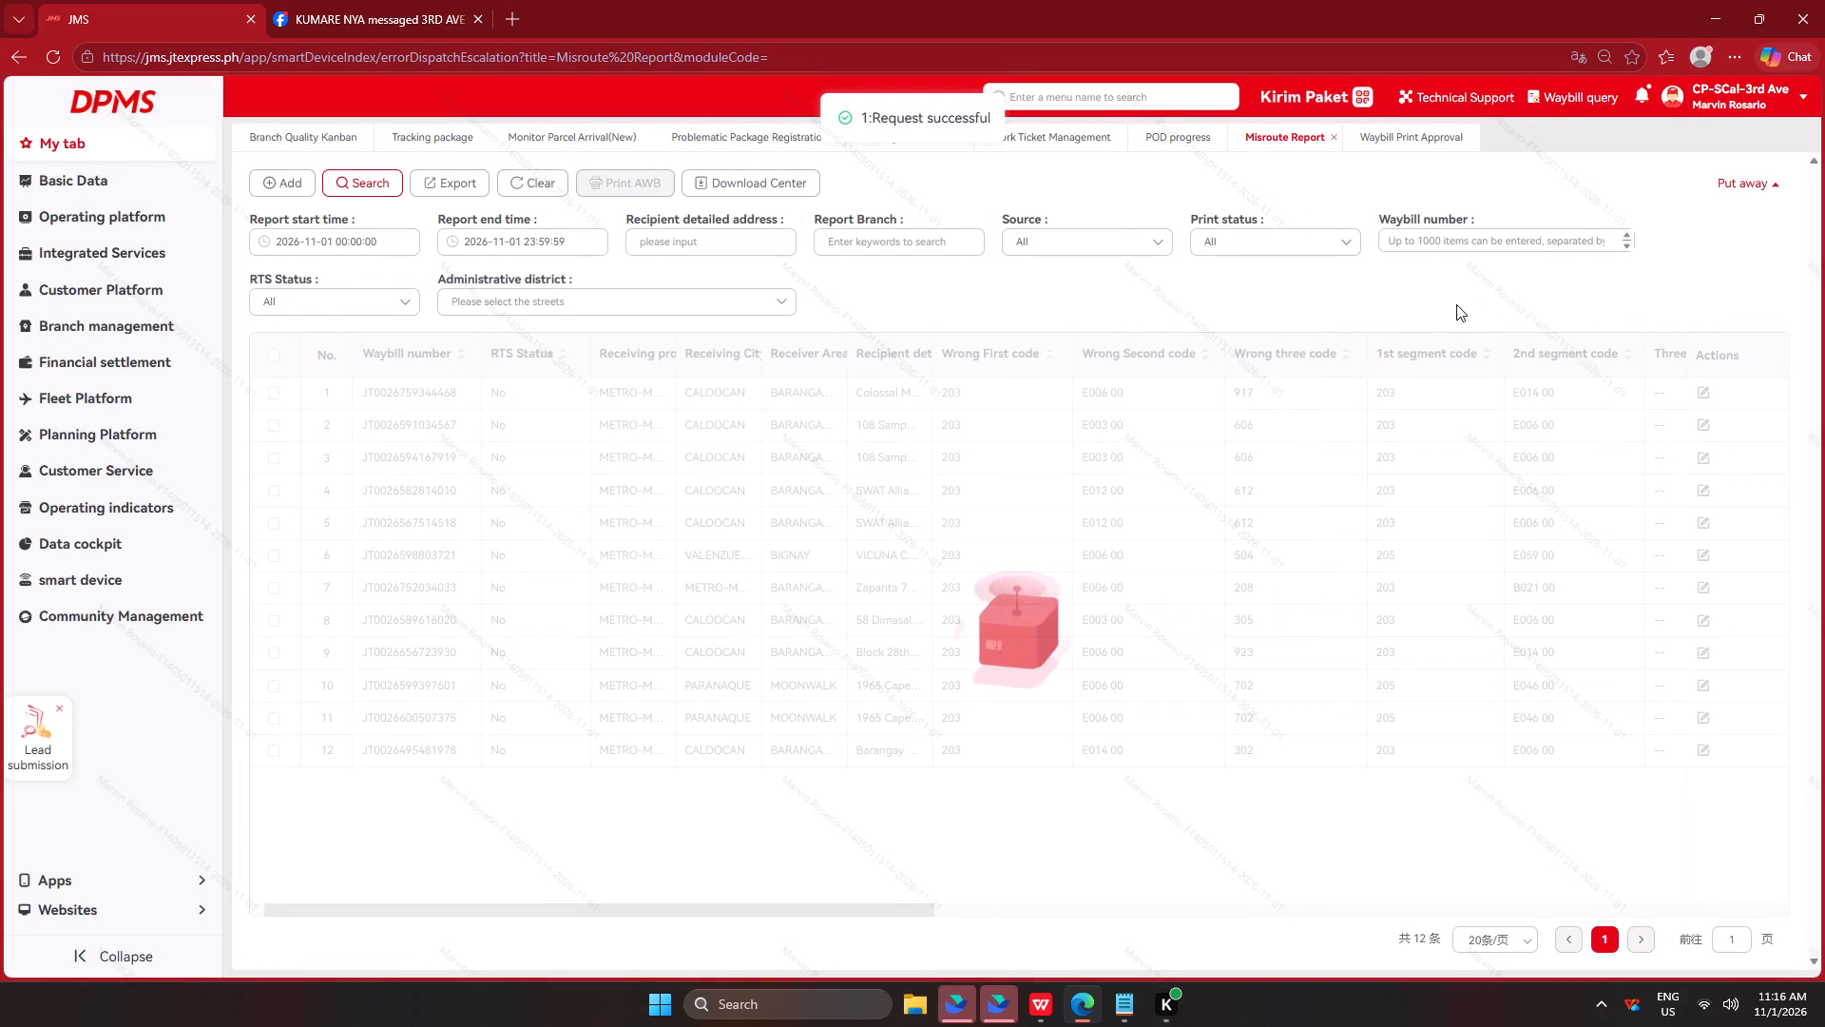
left_click(268, 389)
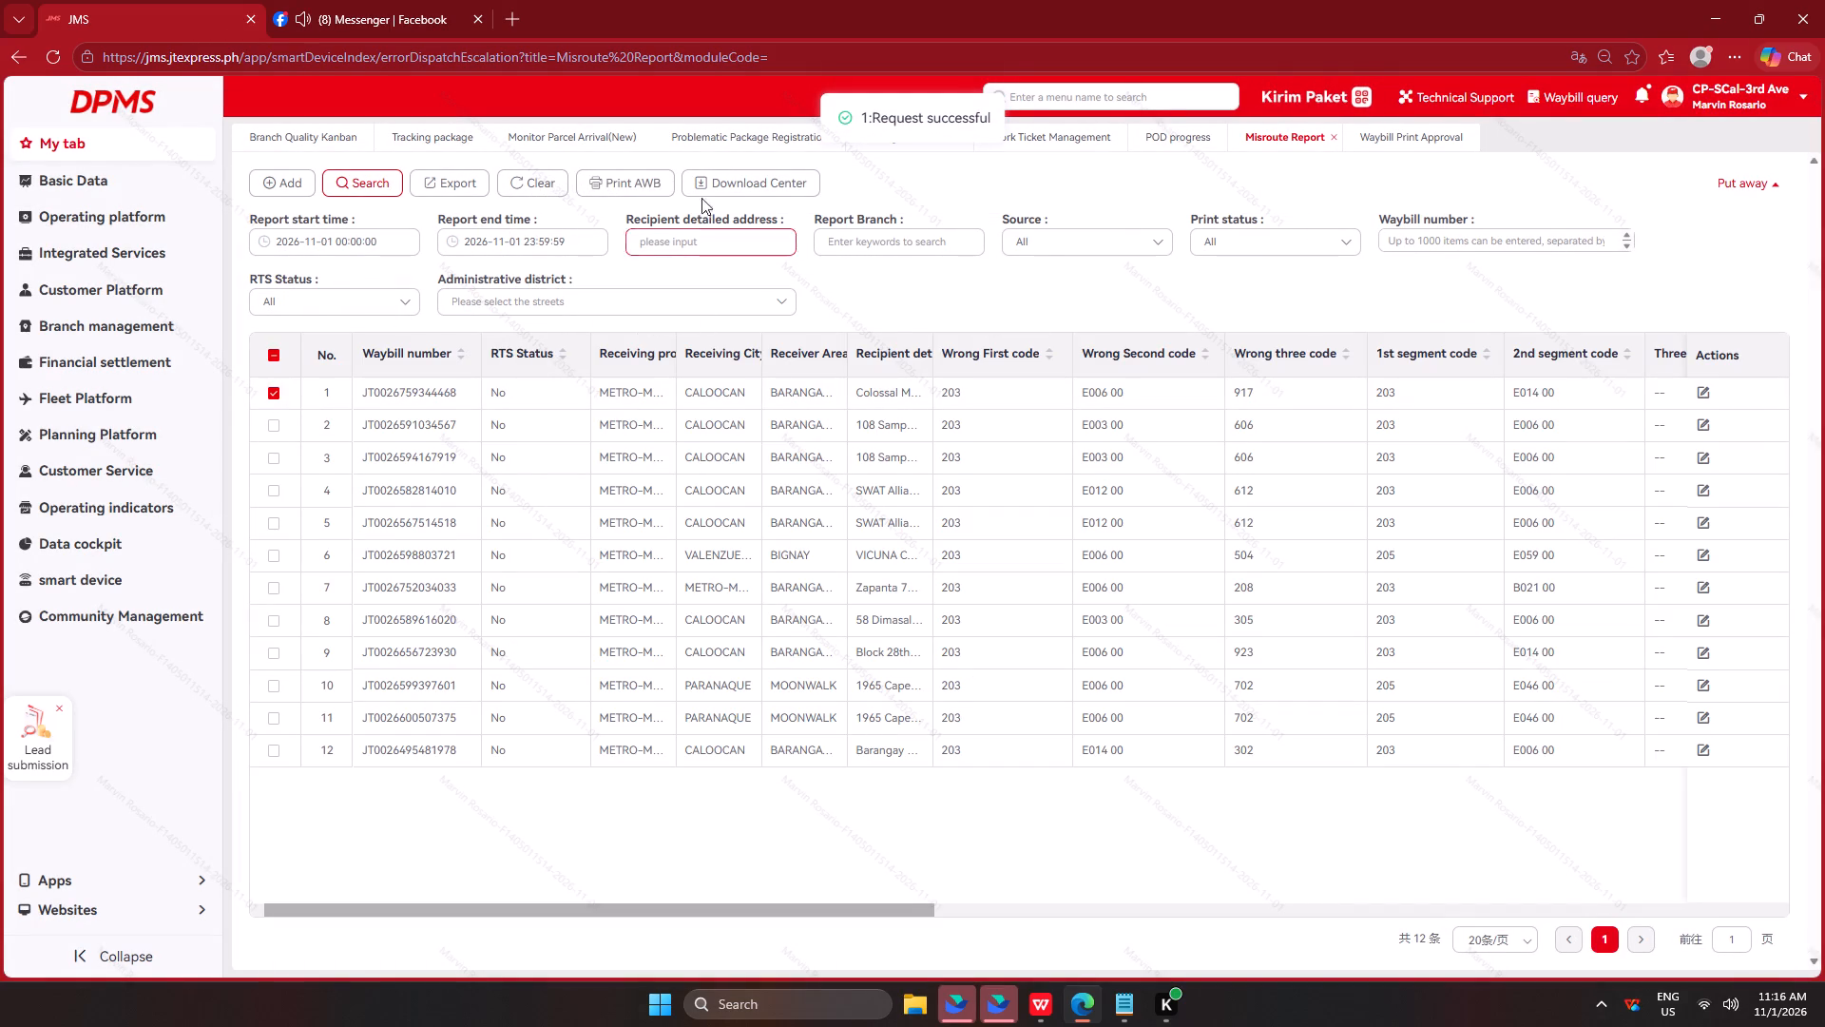
left_click(623, 192)
left_click(1102, 185)
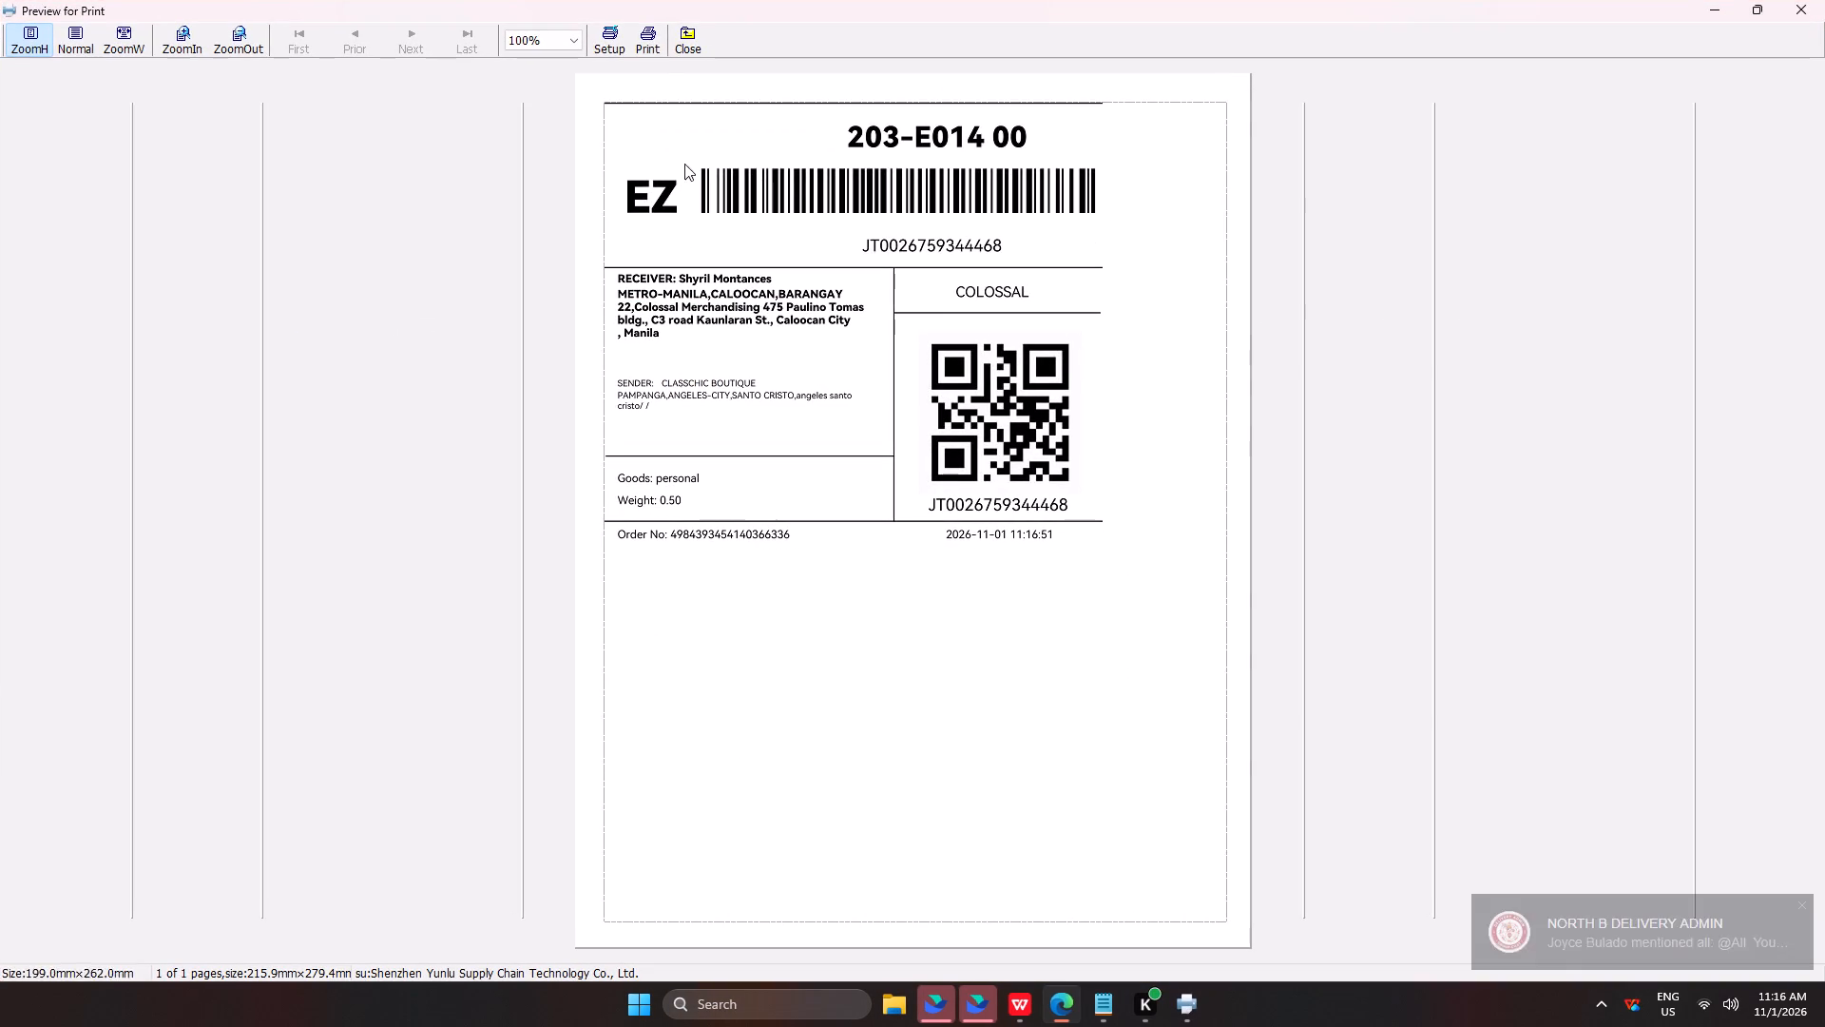
left_click(652, 43)
left_click(848, 296)
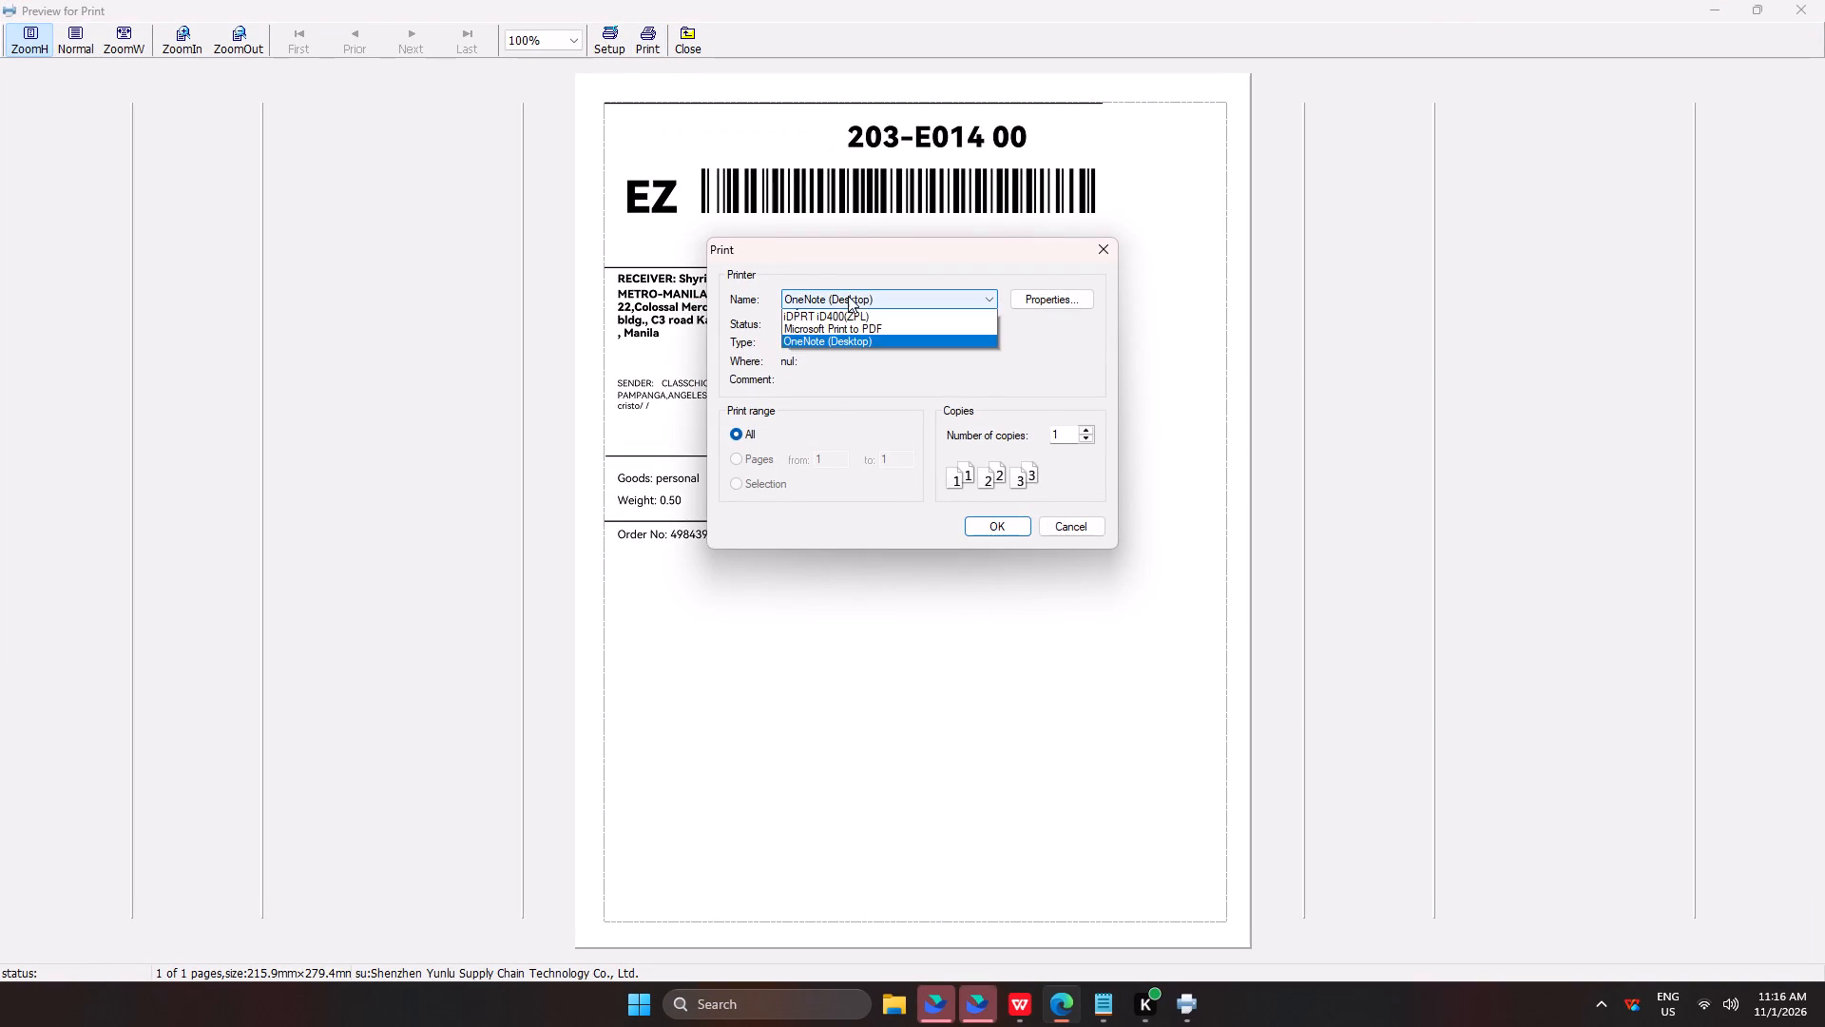
left_click(855, 331)
left_click(999, 522)
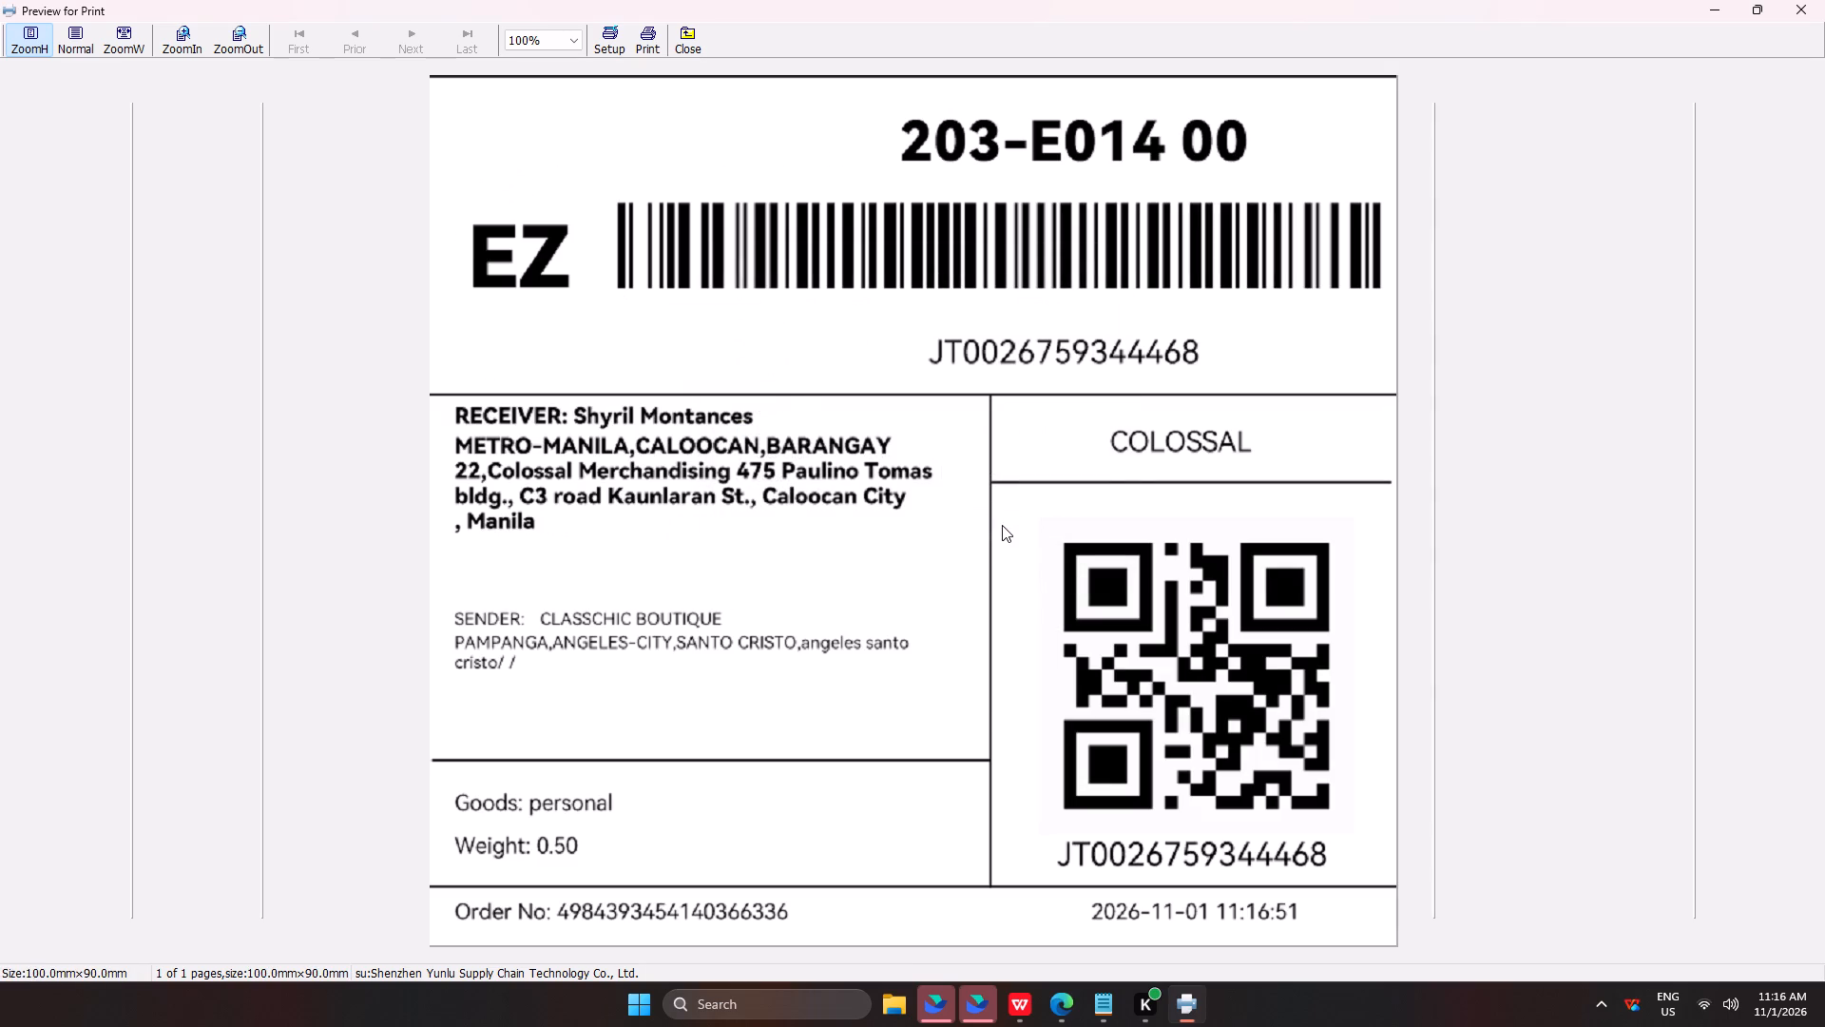
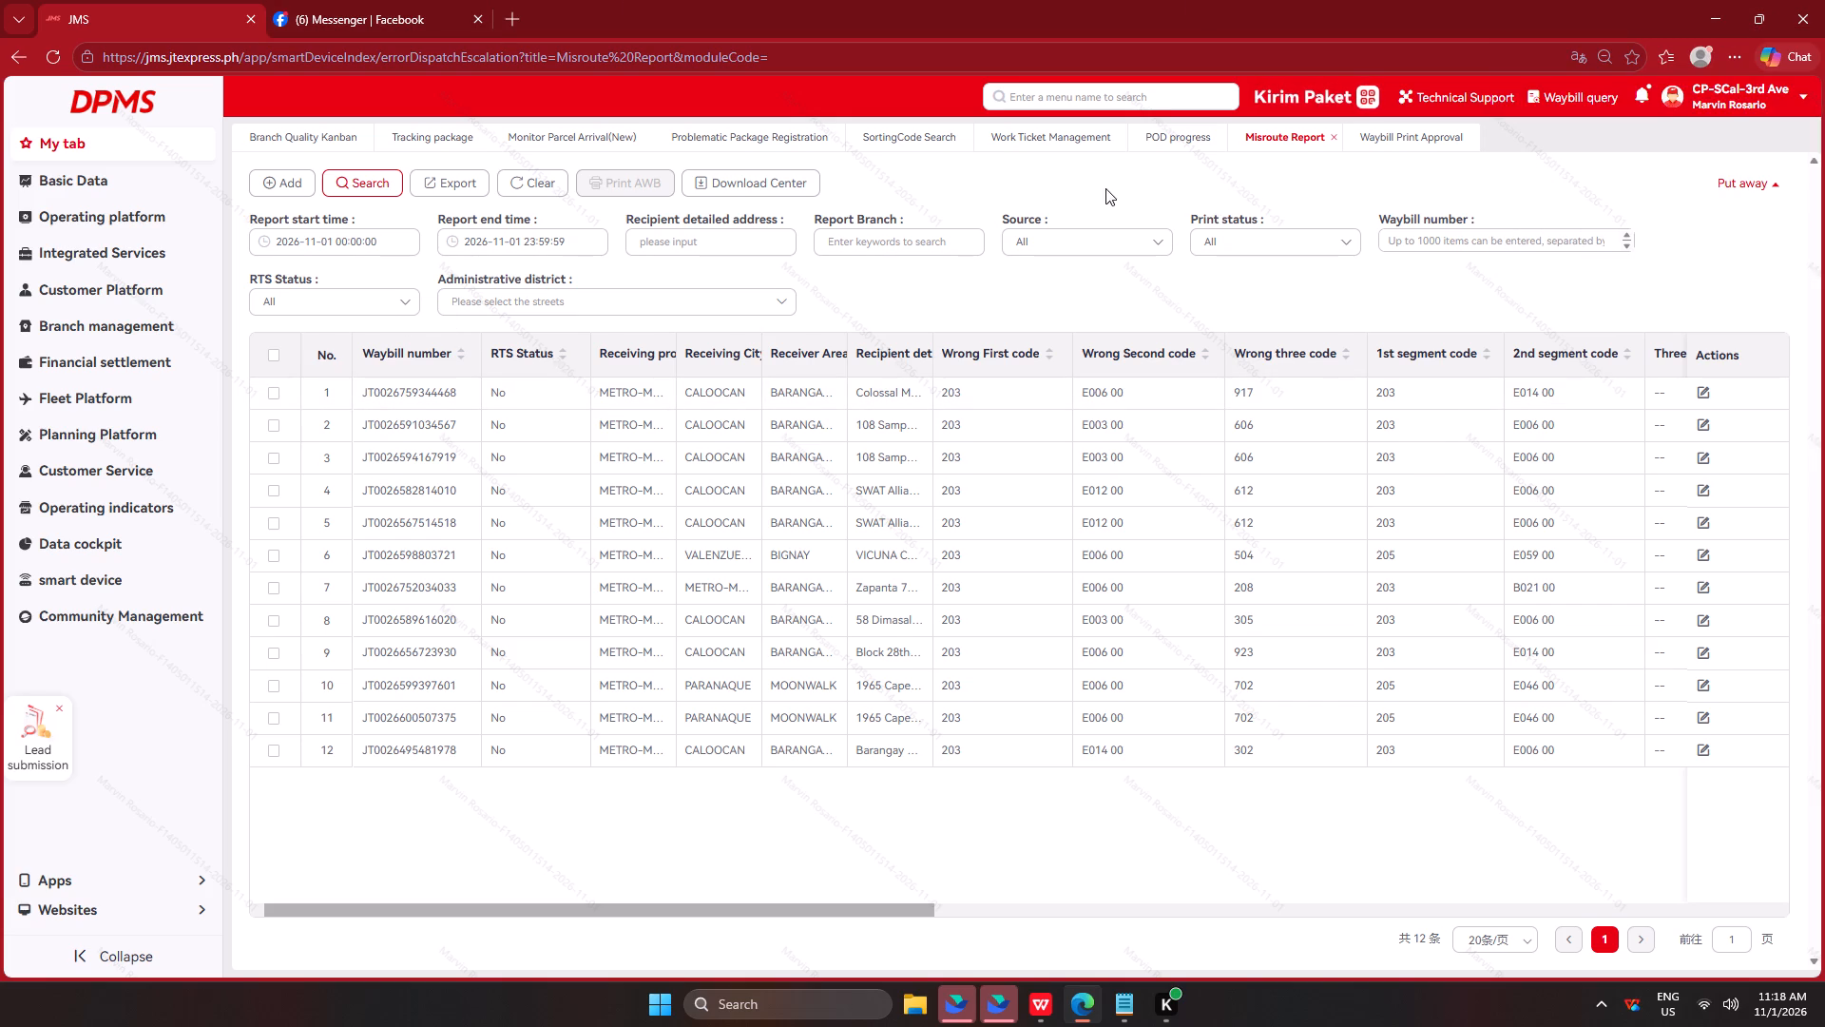
left_click(929, 138)
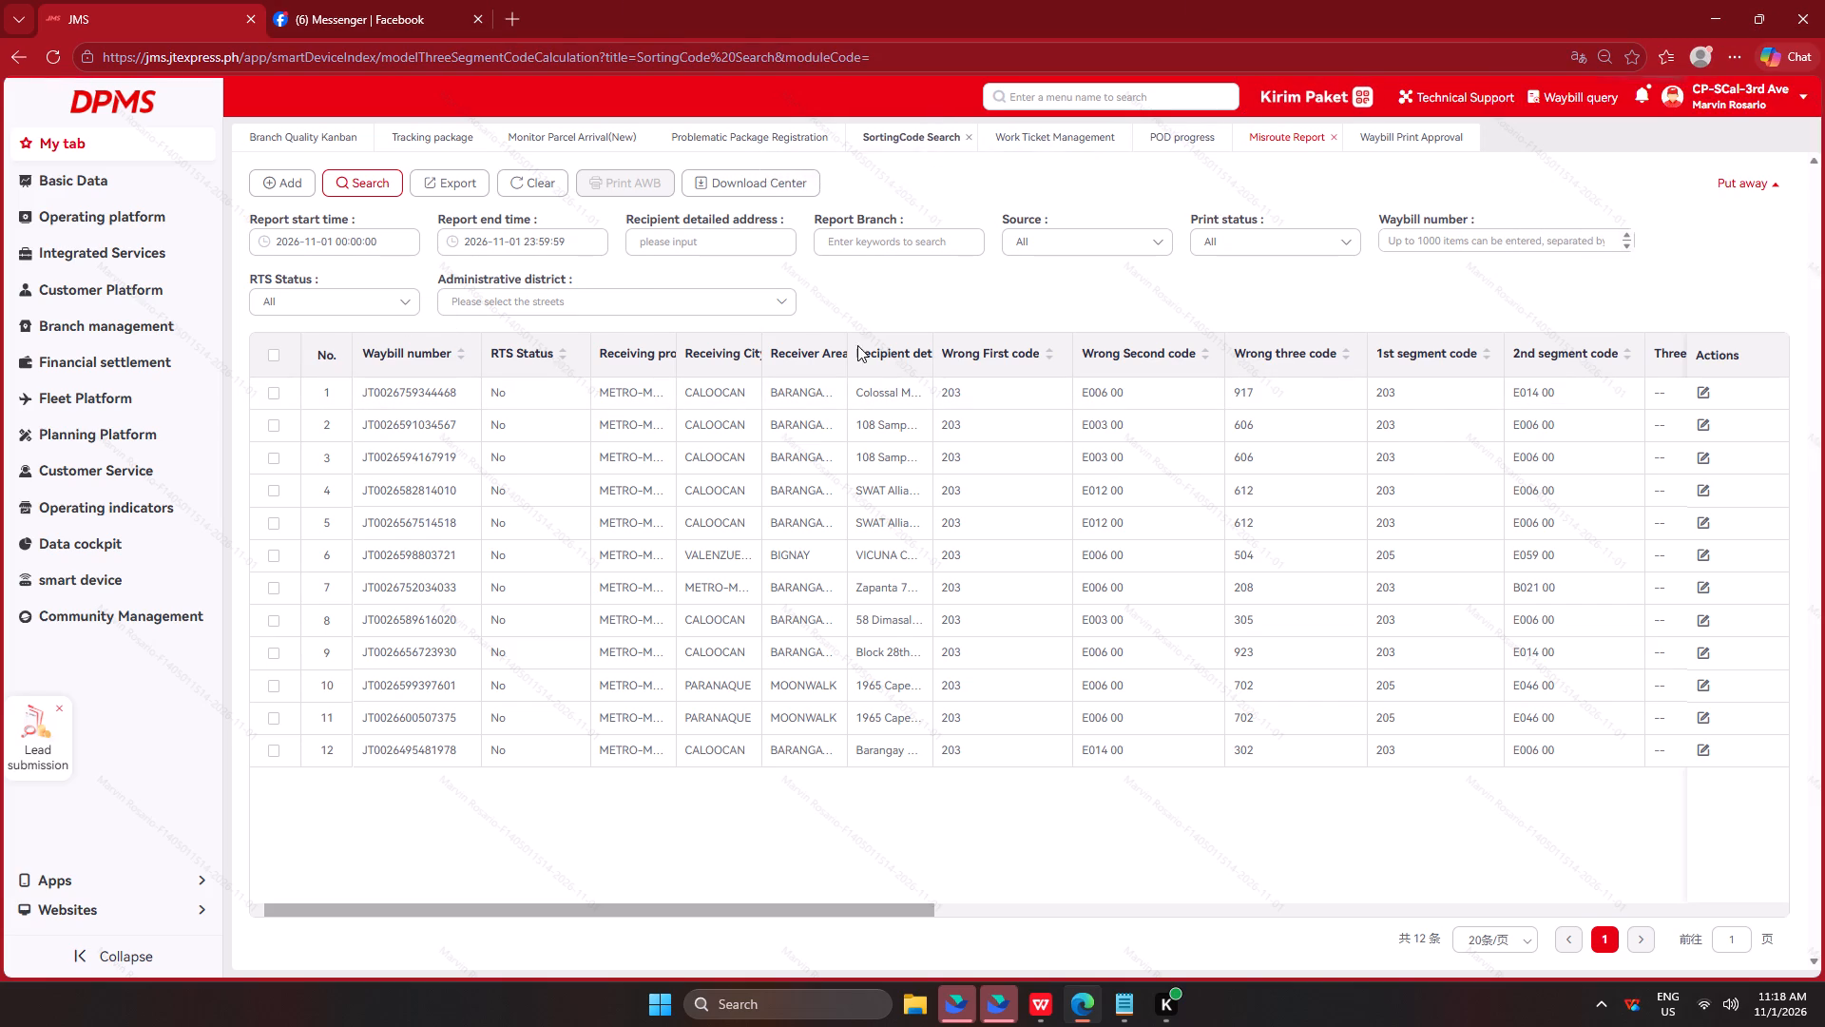
left_click(989, 278)
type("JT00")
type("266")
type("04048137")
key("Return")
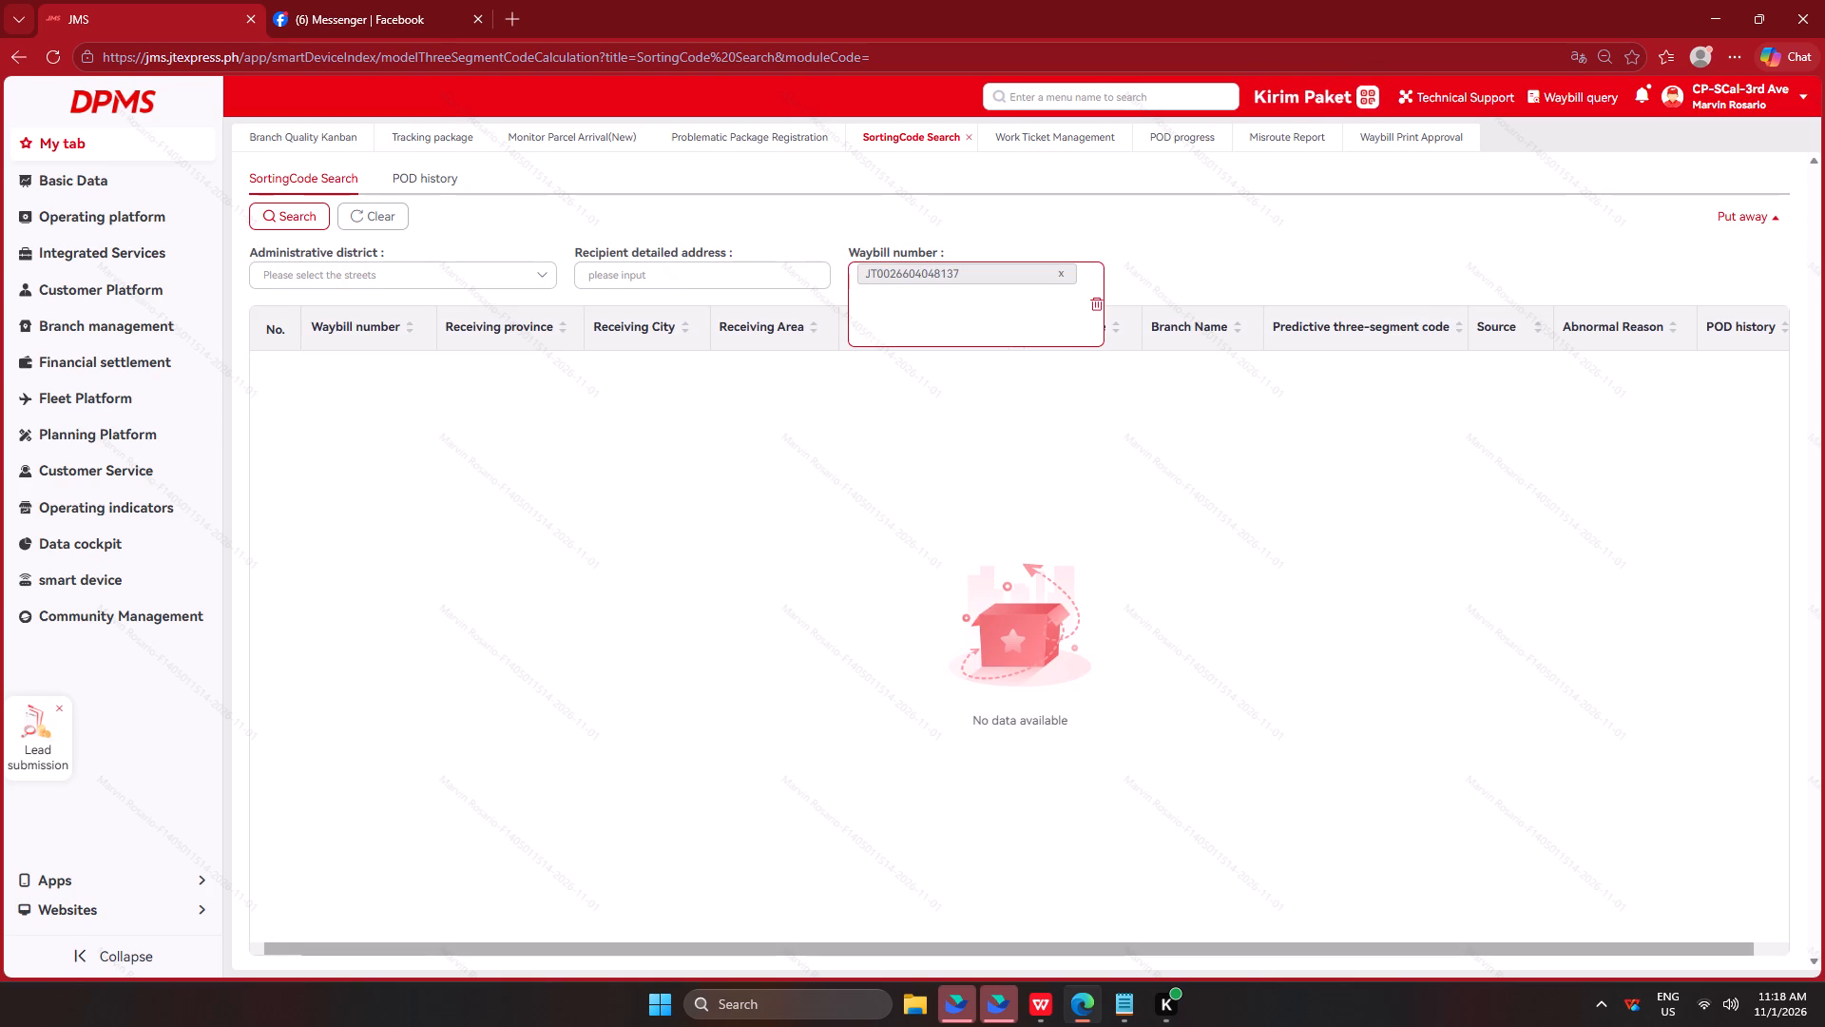
left_click(284, 223)
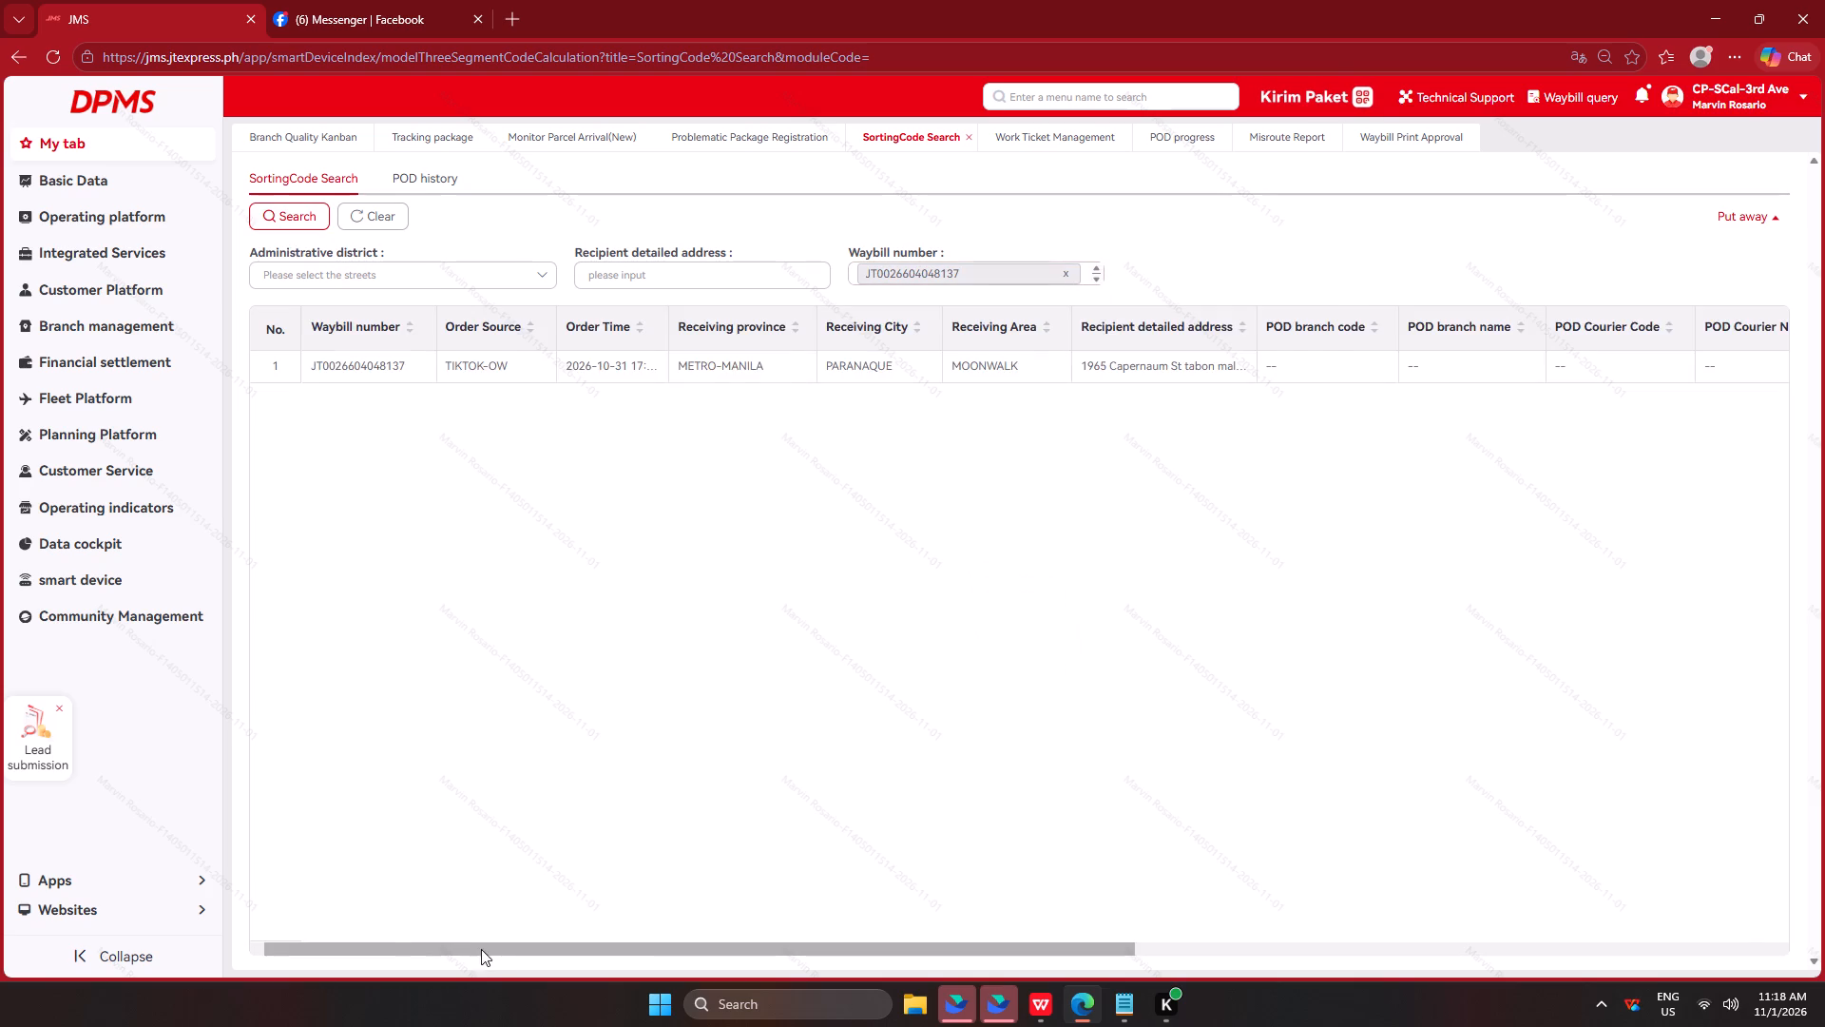
left_click_drag(481, 949, 1526, 967)
left_click(1705, 365)
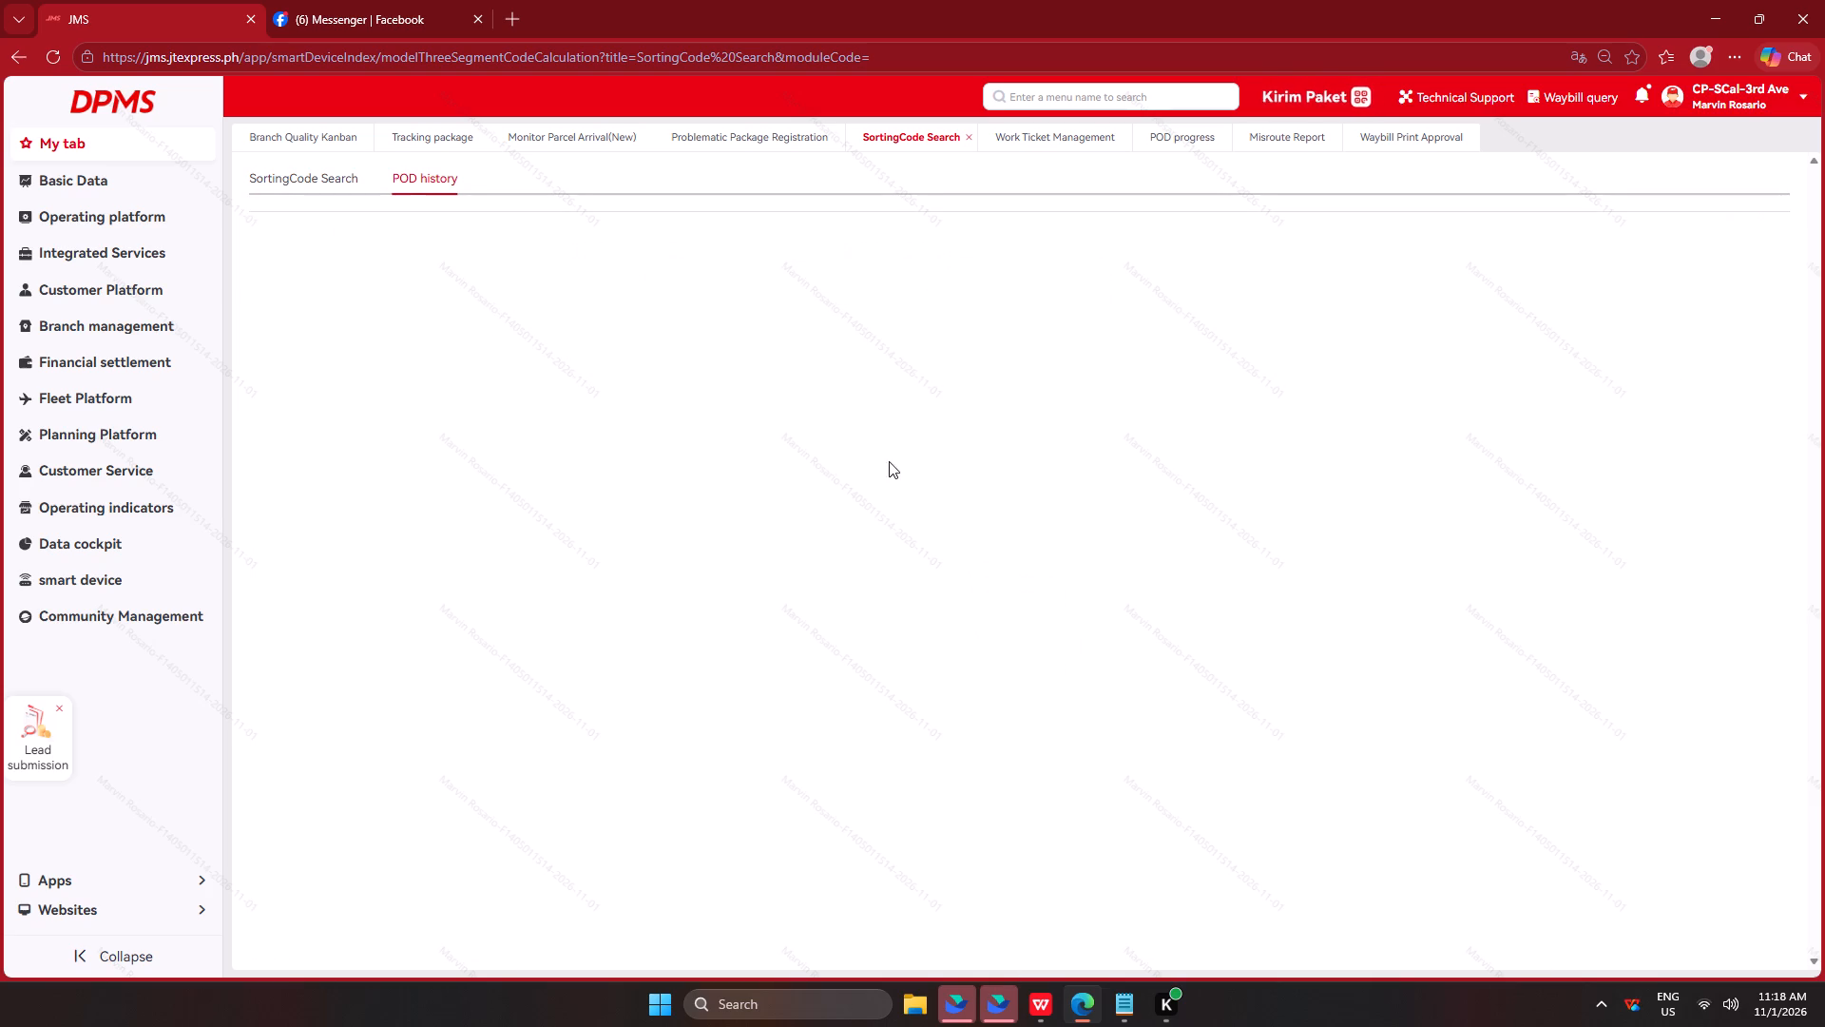
triple_click(971, 268)
key("ctrl+c")
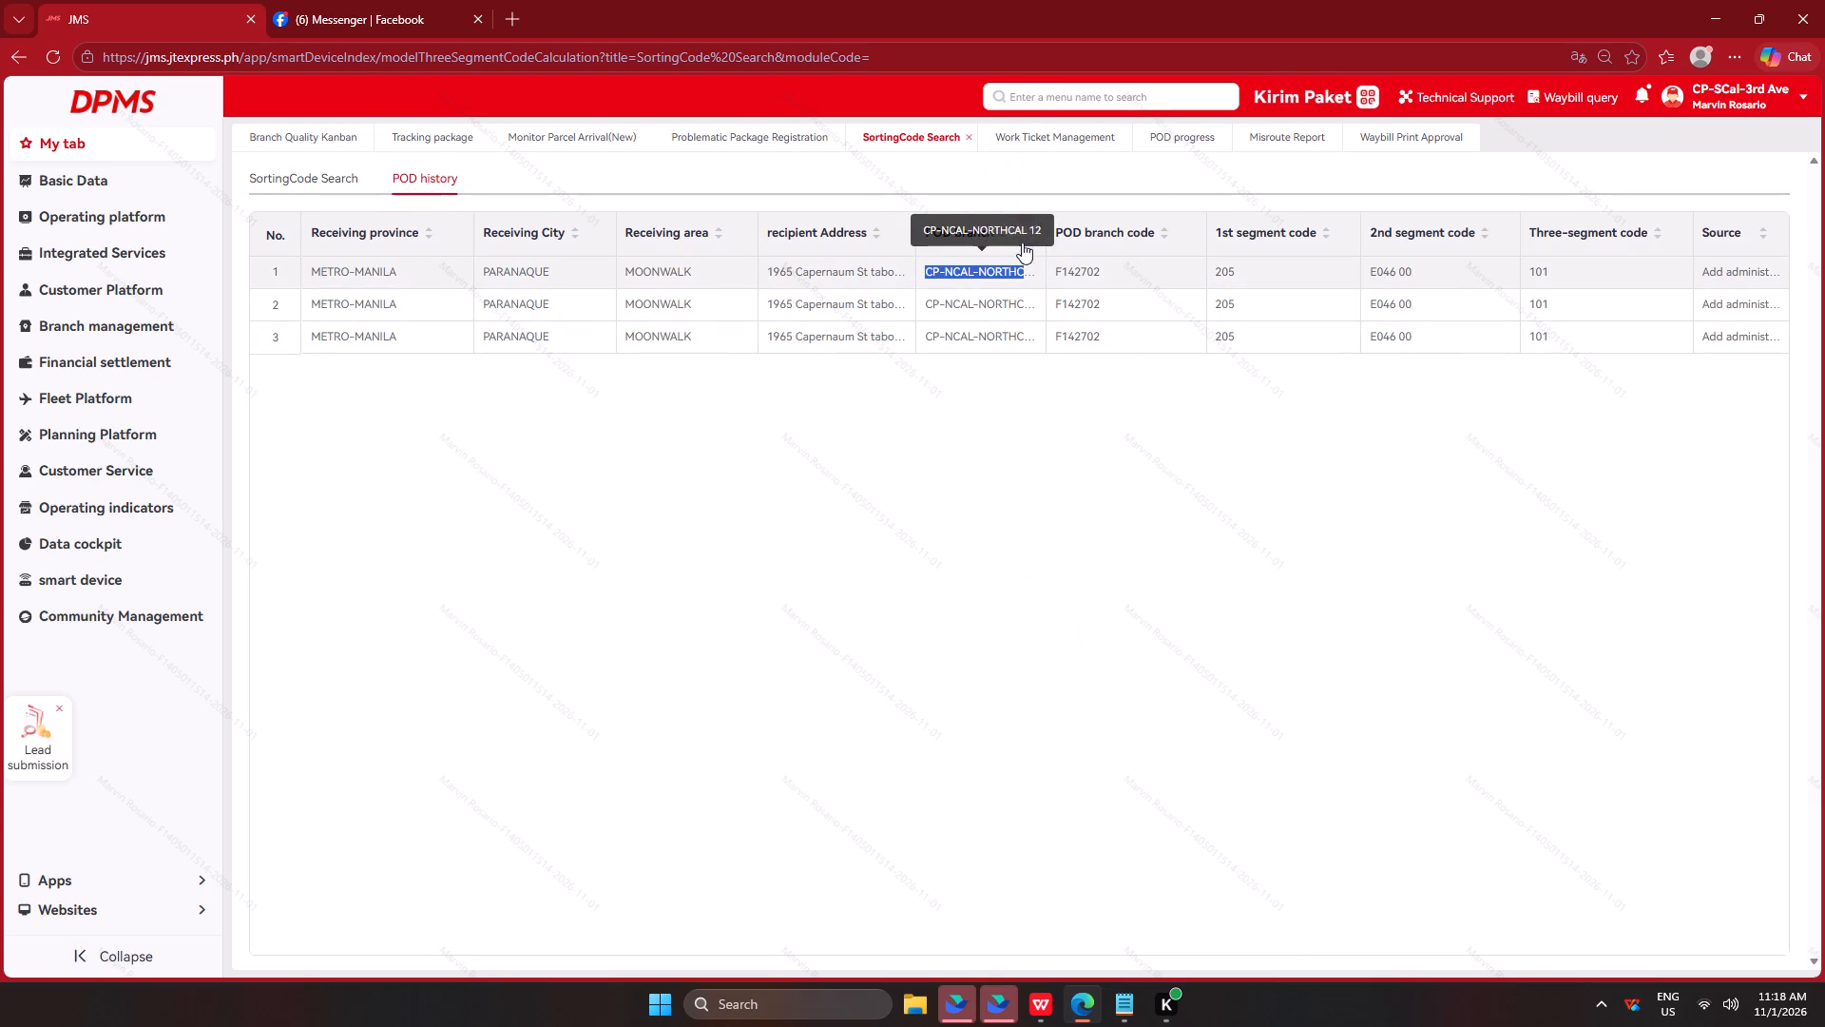
key("ctrl+c")
key("ctrl+c")
key("ctrl+c")
key("ctrl+c")
key("ctrl+c")
key("ctrl+c")
key("ctrl+c")
left_click(1273, 137, "ctrl")
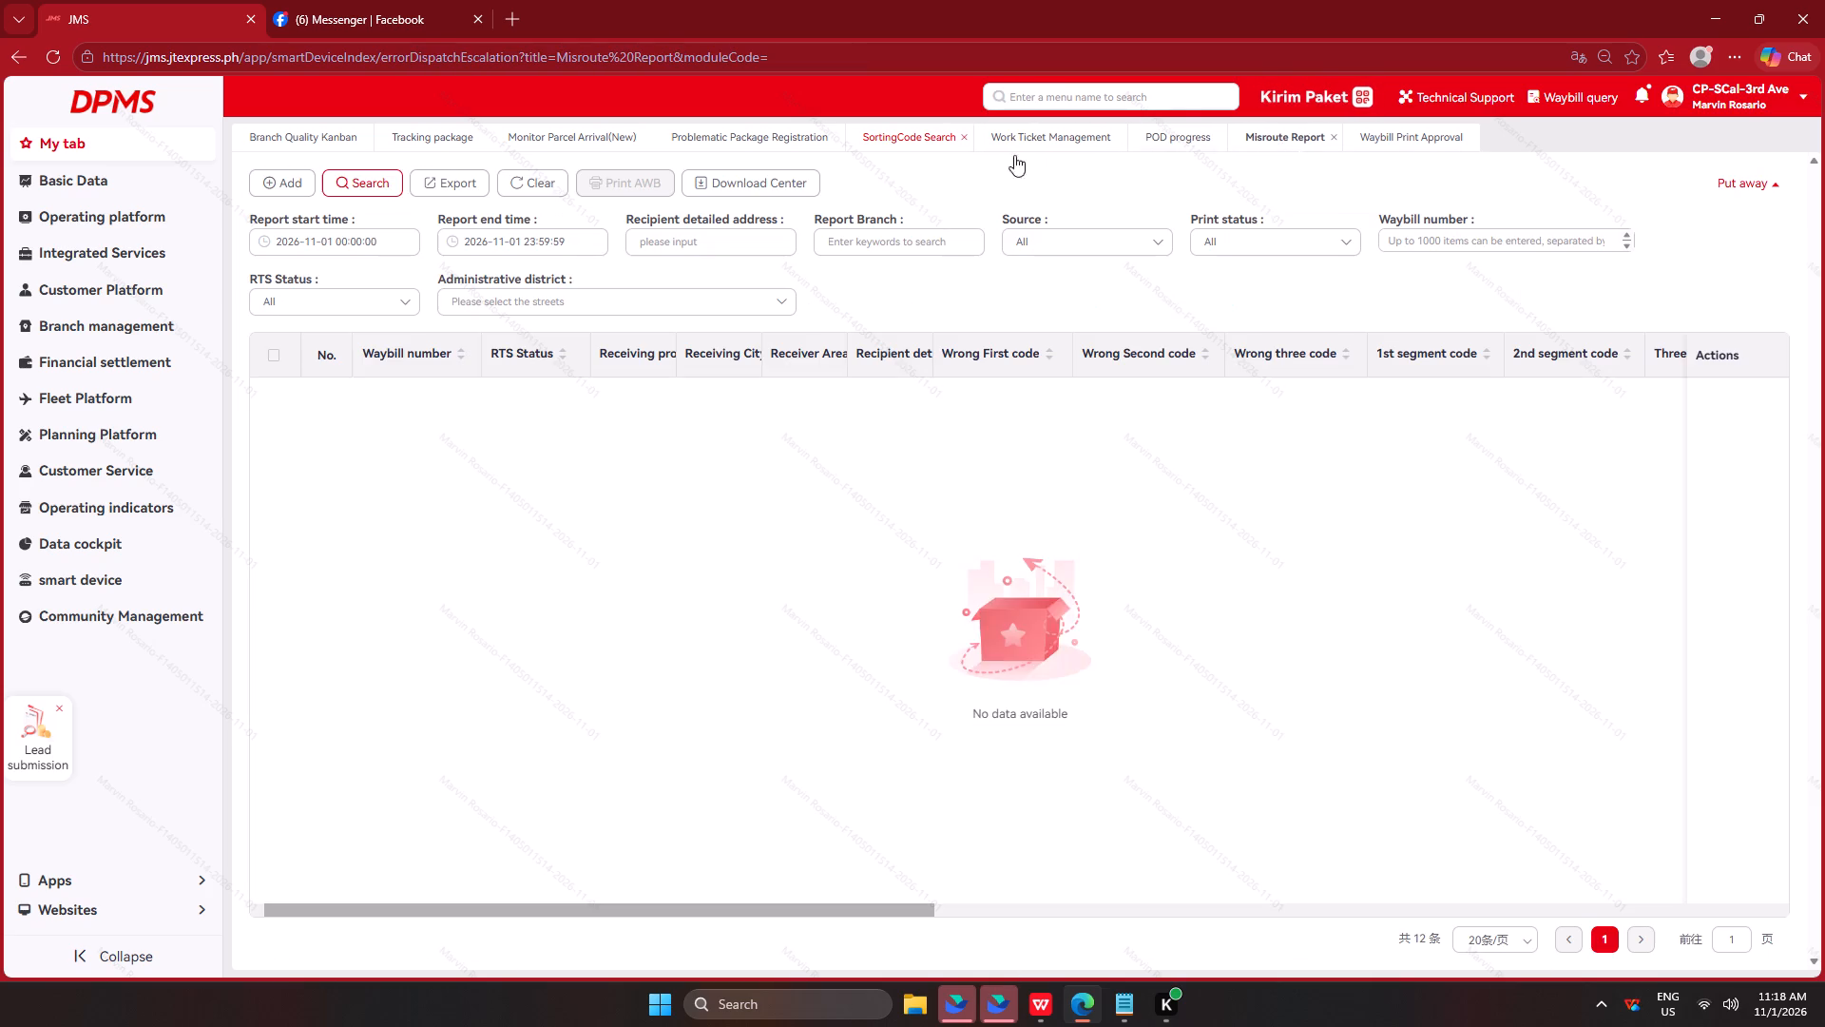
left_click(259, 180)
left_click(572, 285)
key("ctrl+v")
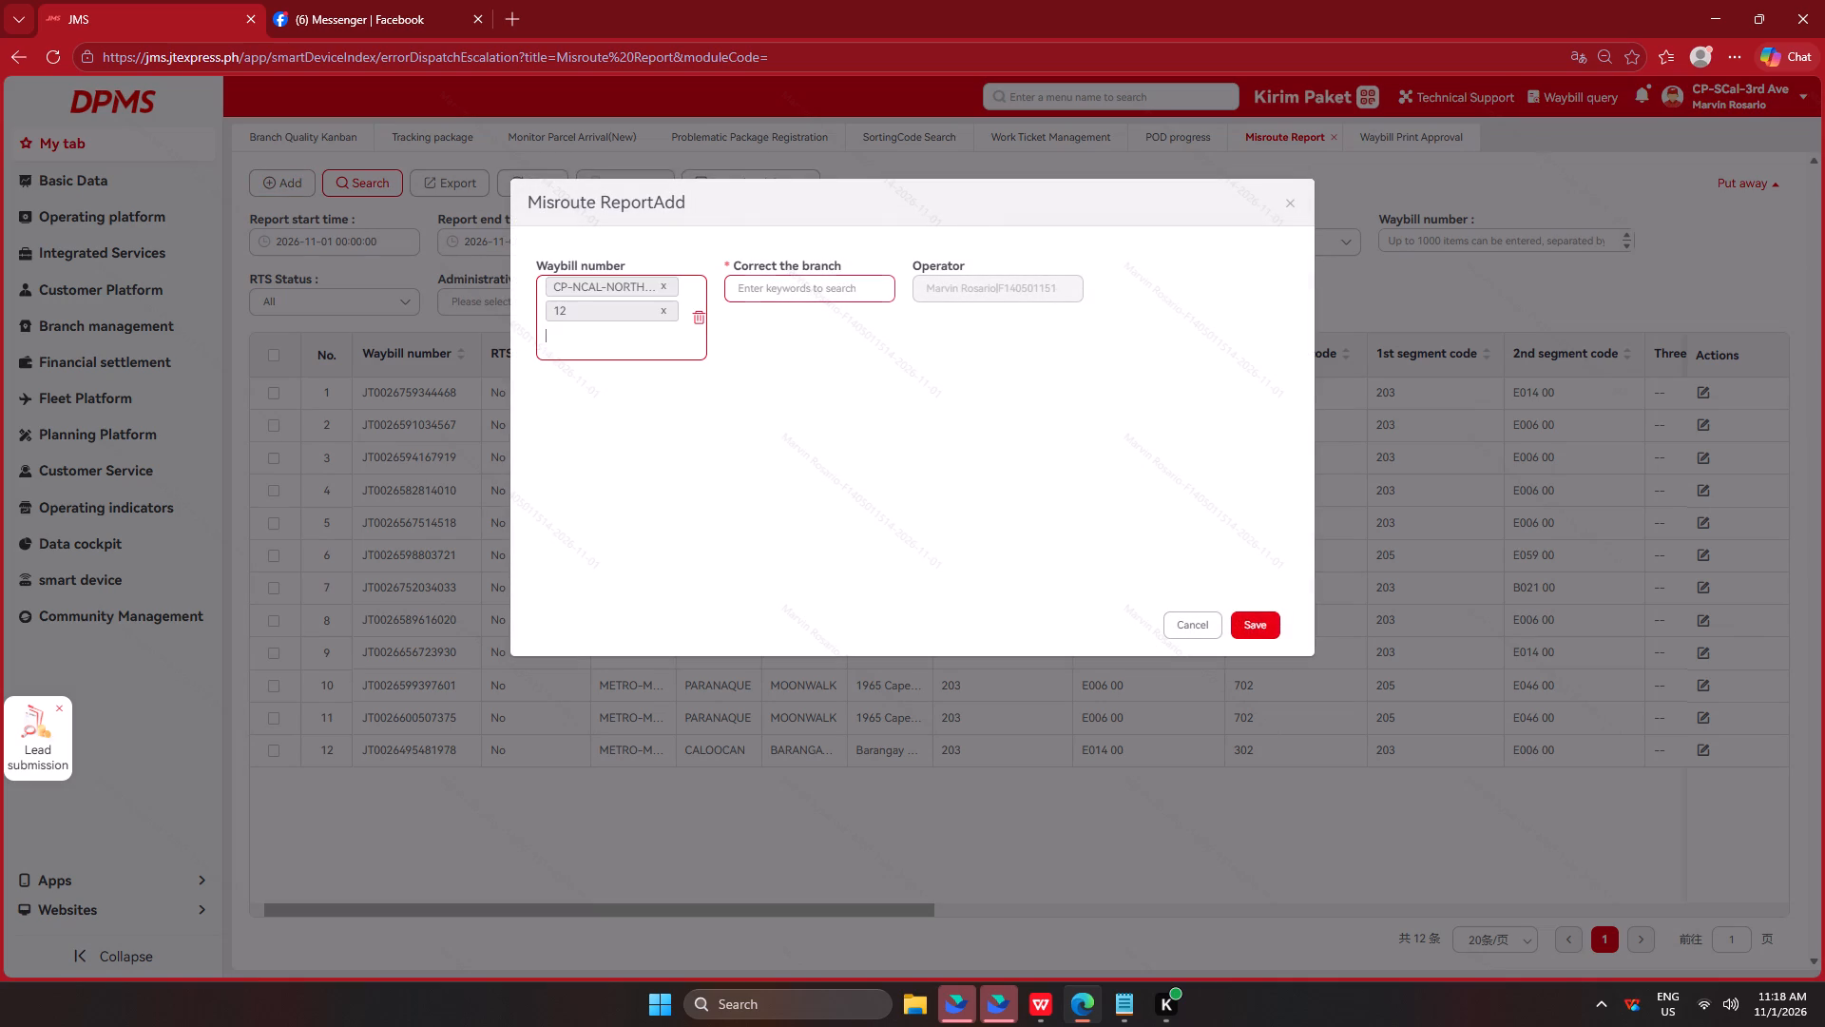
left_click(699, 314)
left_click(755, 289)
key("ctrl+v")
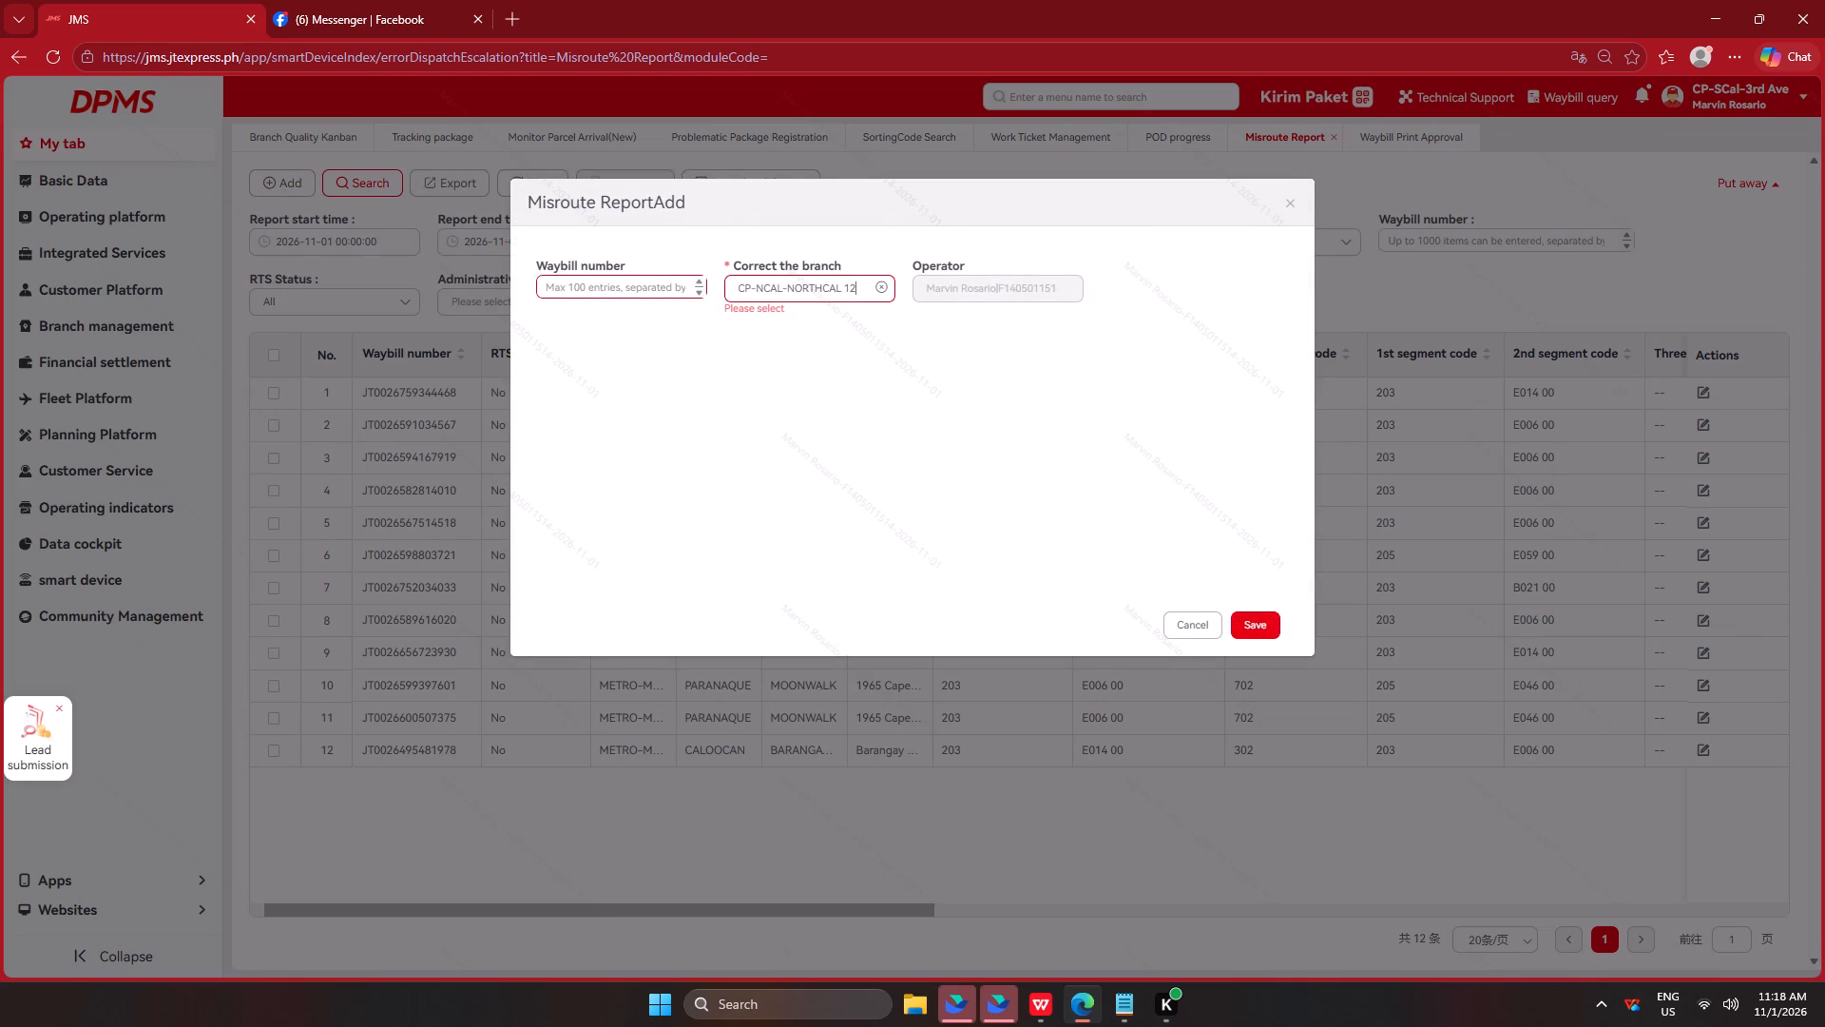
left_click(809, 323)
left_click(624, 289)
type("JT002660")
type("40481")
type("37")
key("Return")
left_click(1252, 623)
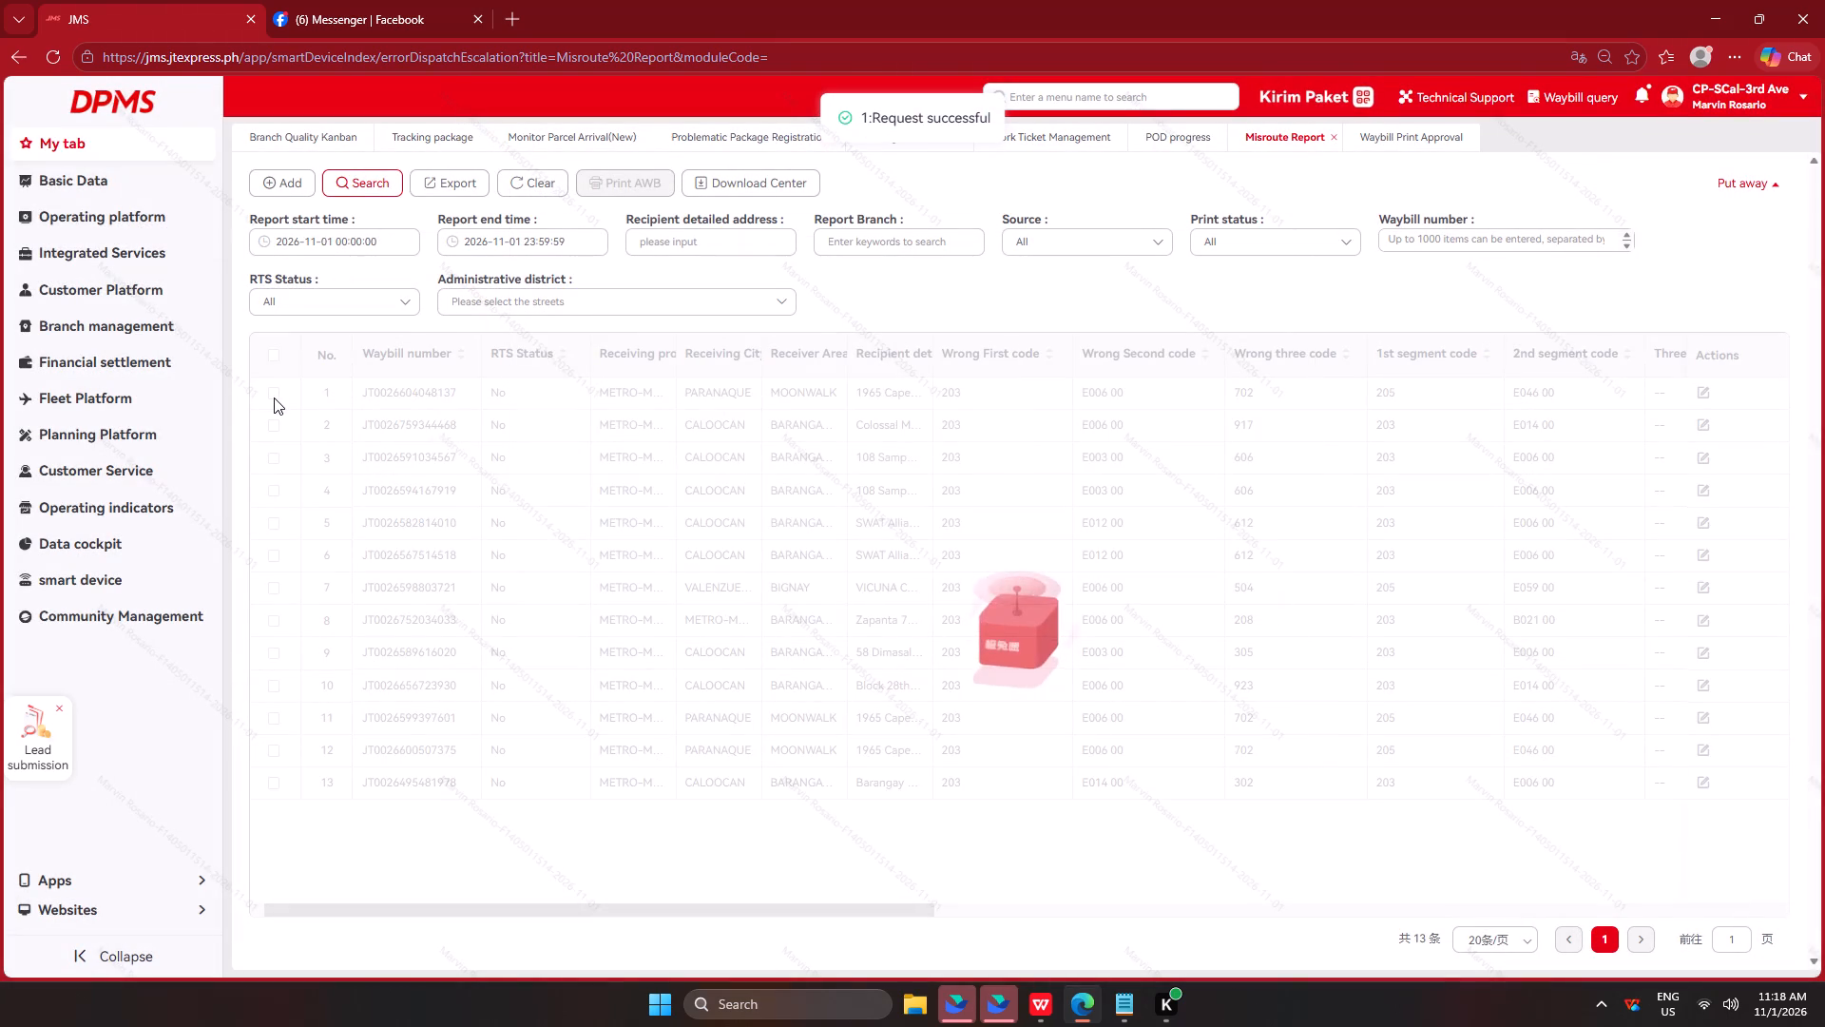
left_click(274, 397)
left_click(561, 178)
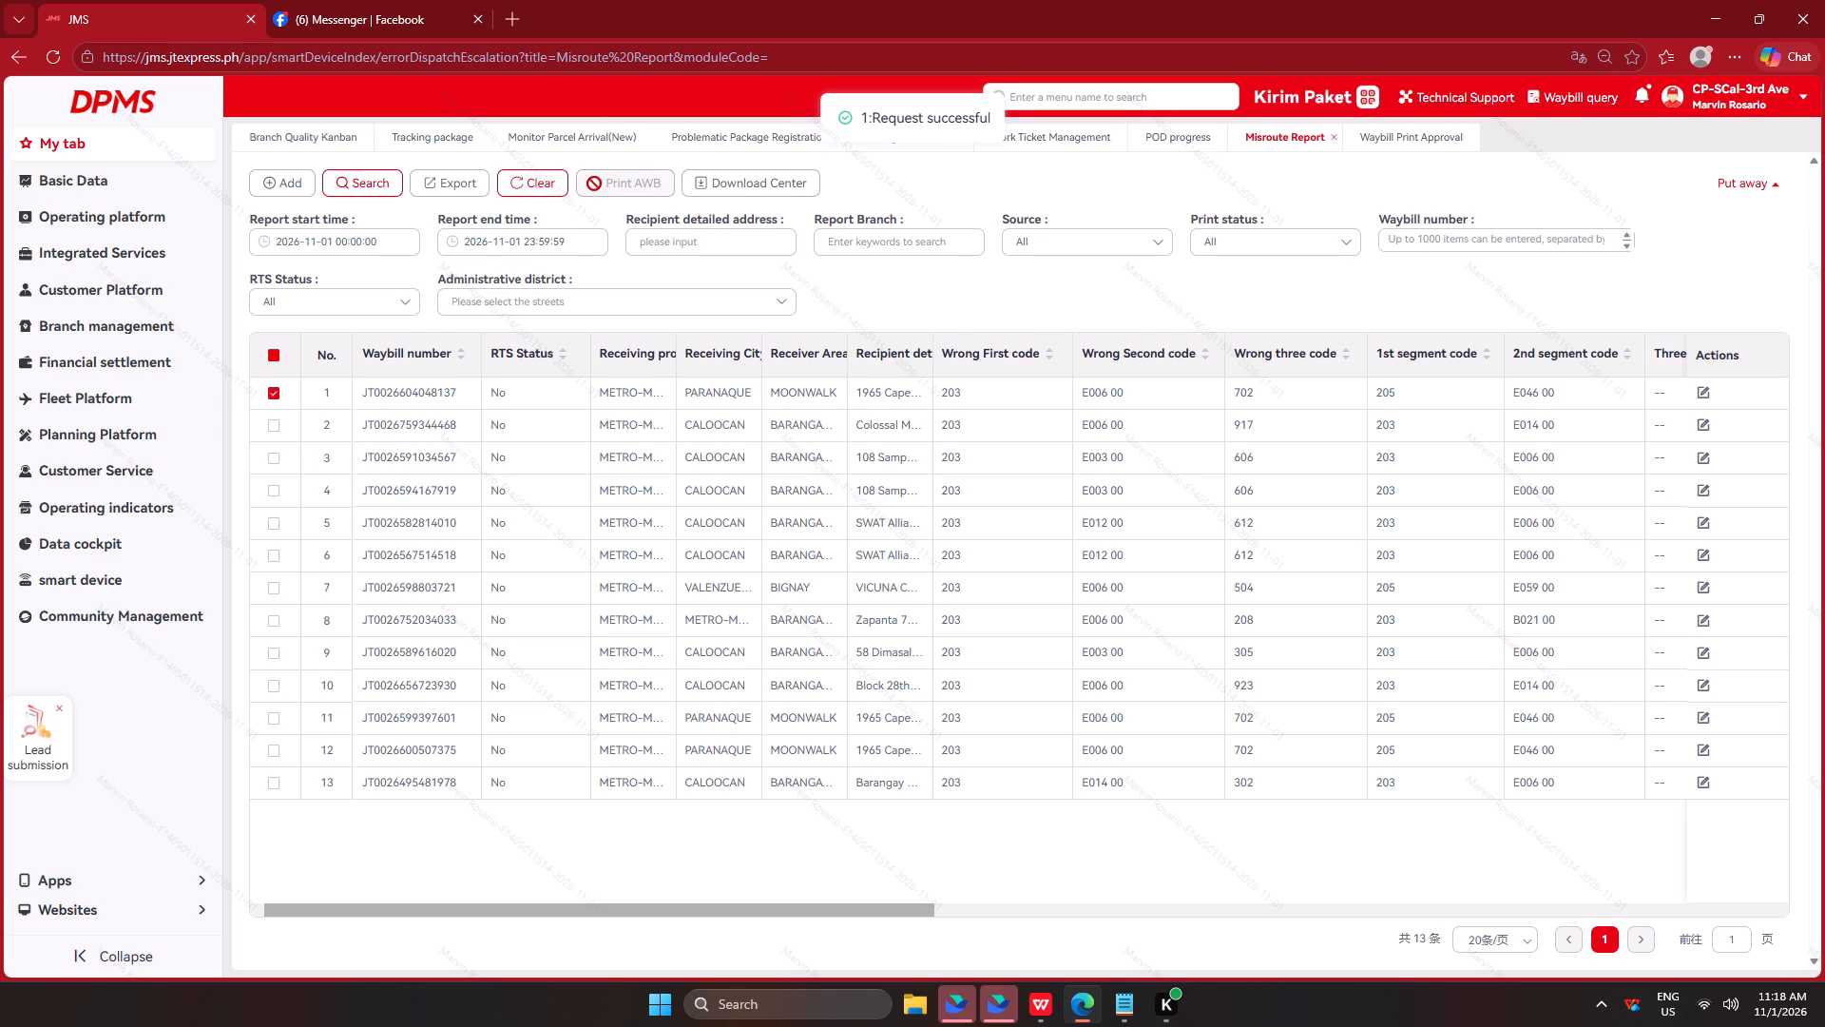
left_click(271, 399)
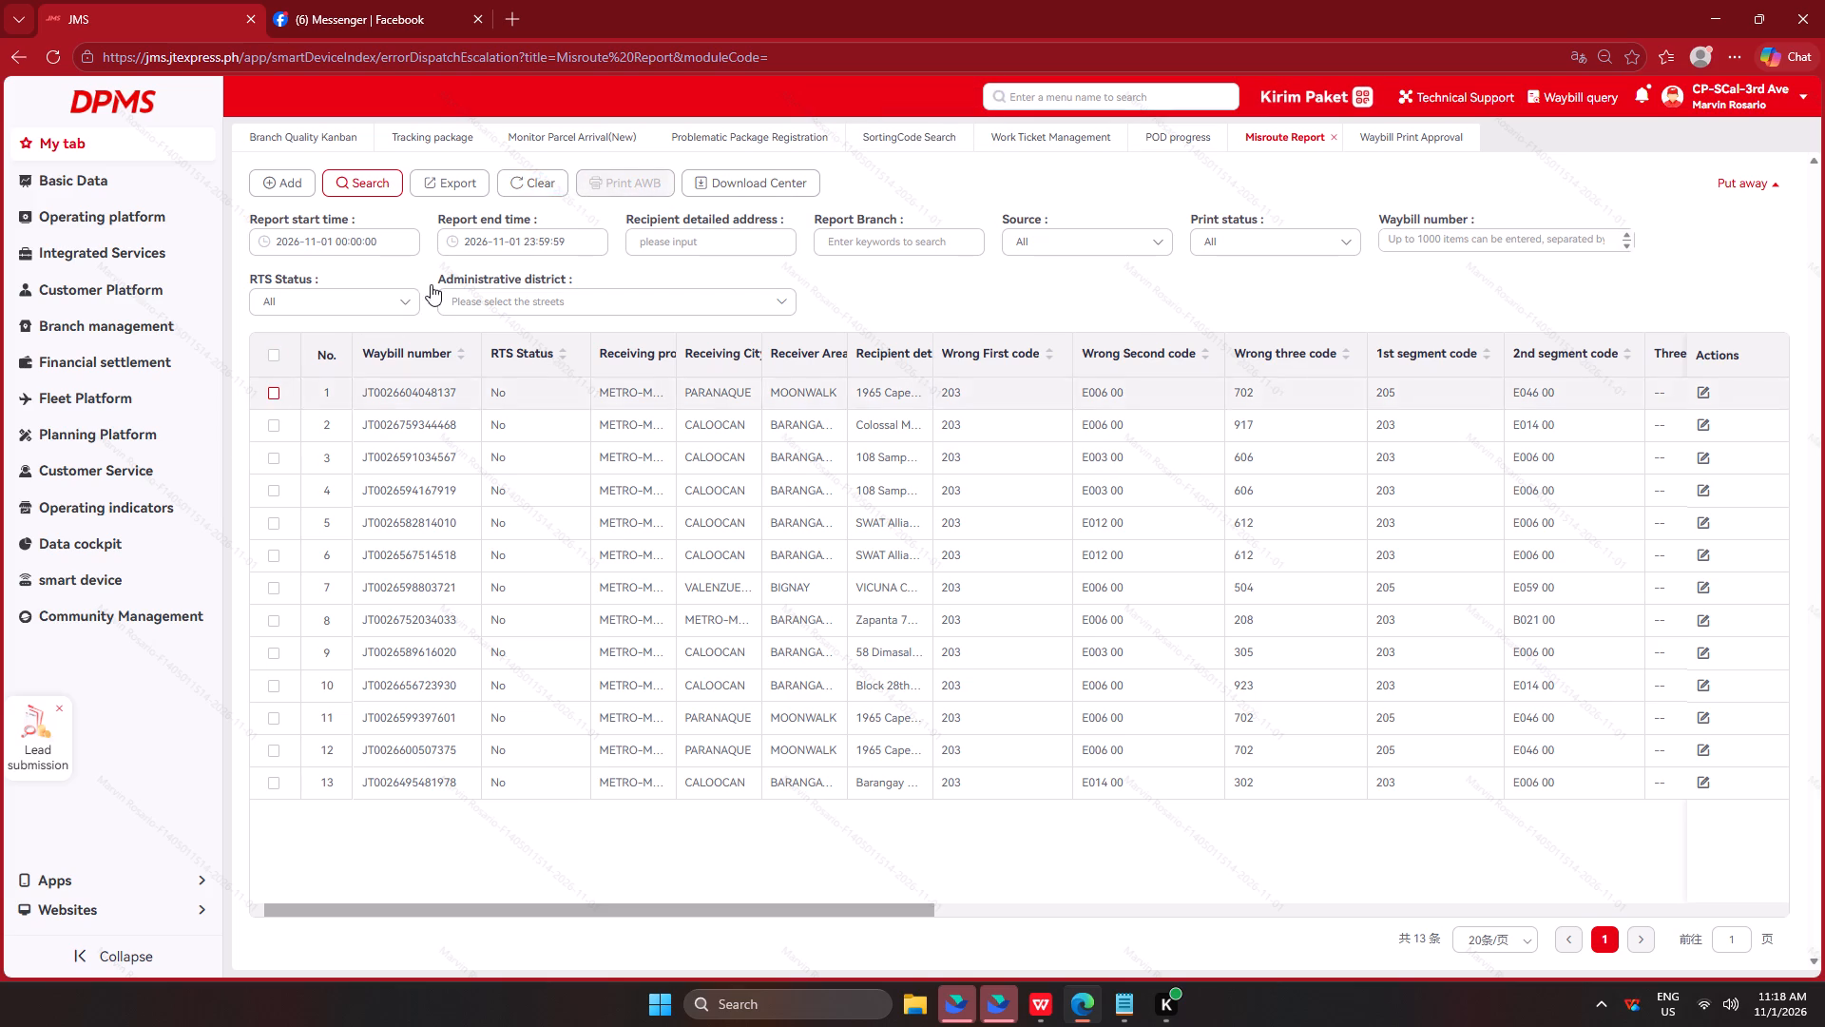
left_click(623, 186)
left_click(1098, 192)
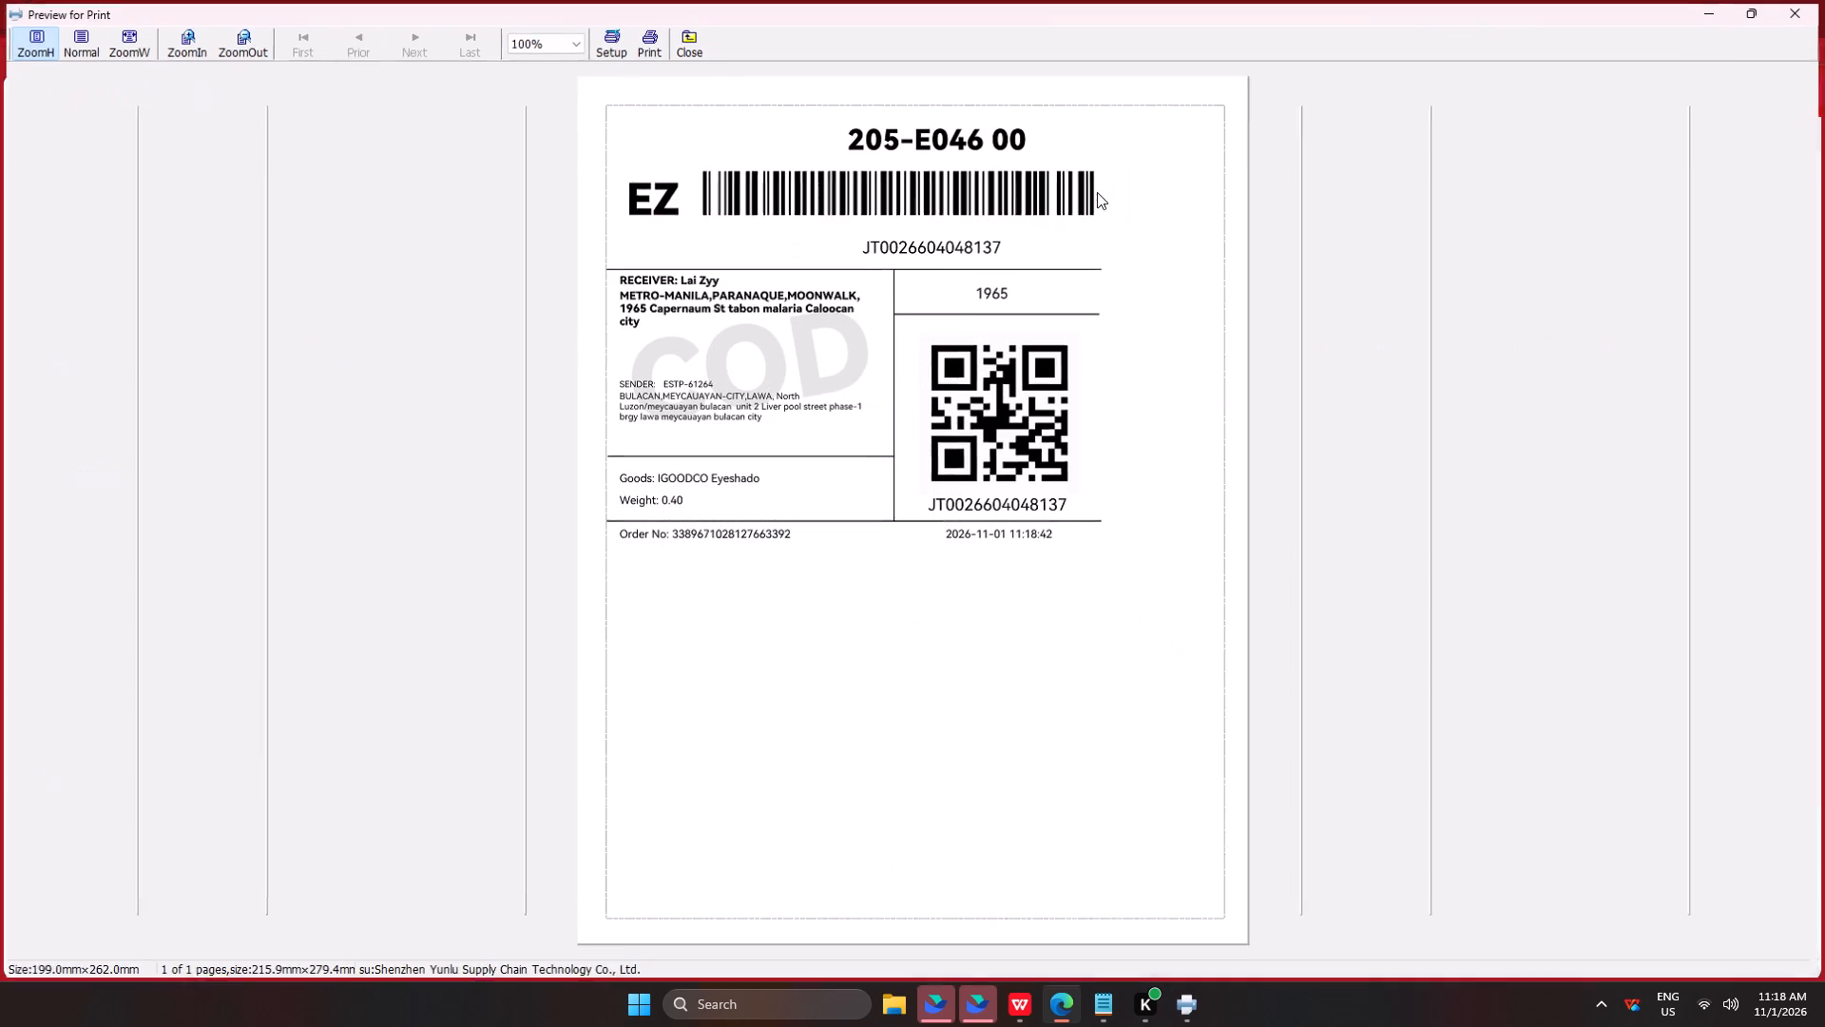
left_click(647, 35)
left_click(858, 305)
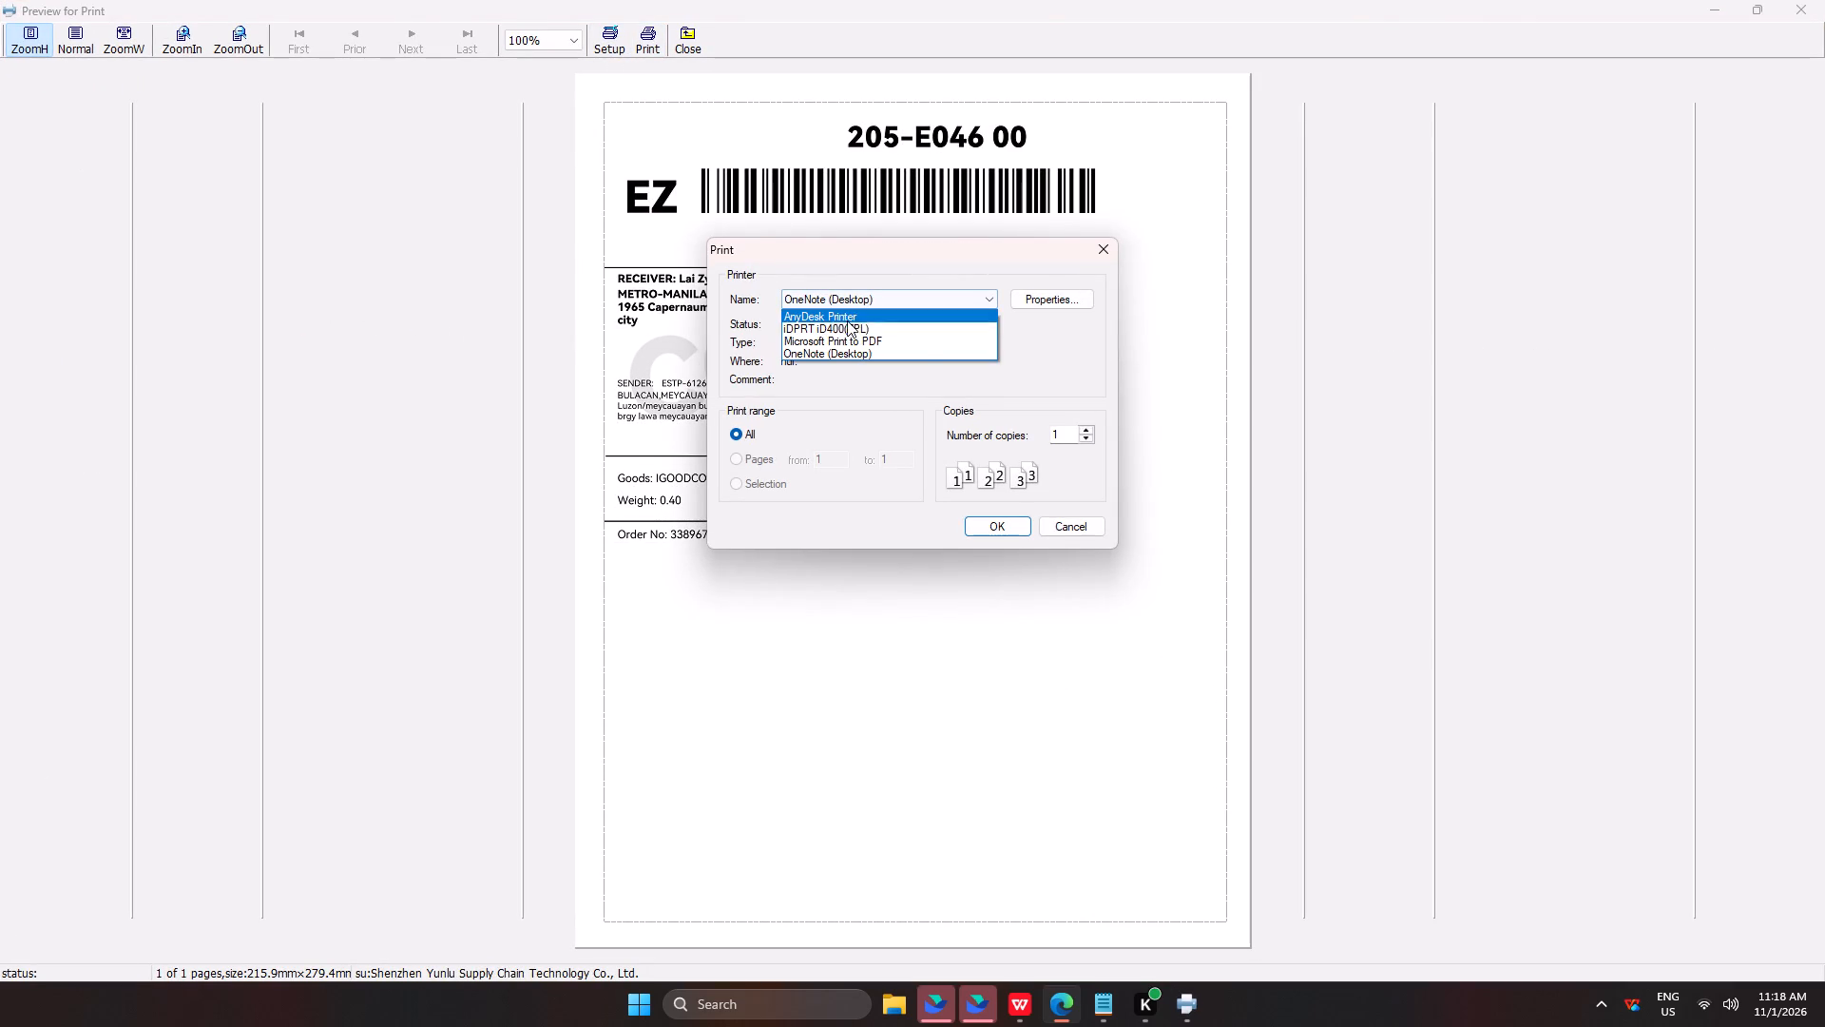
left_click(843, 325)
left_click(998, 514)
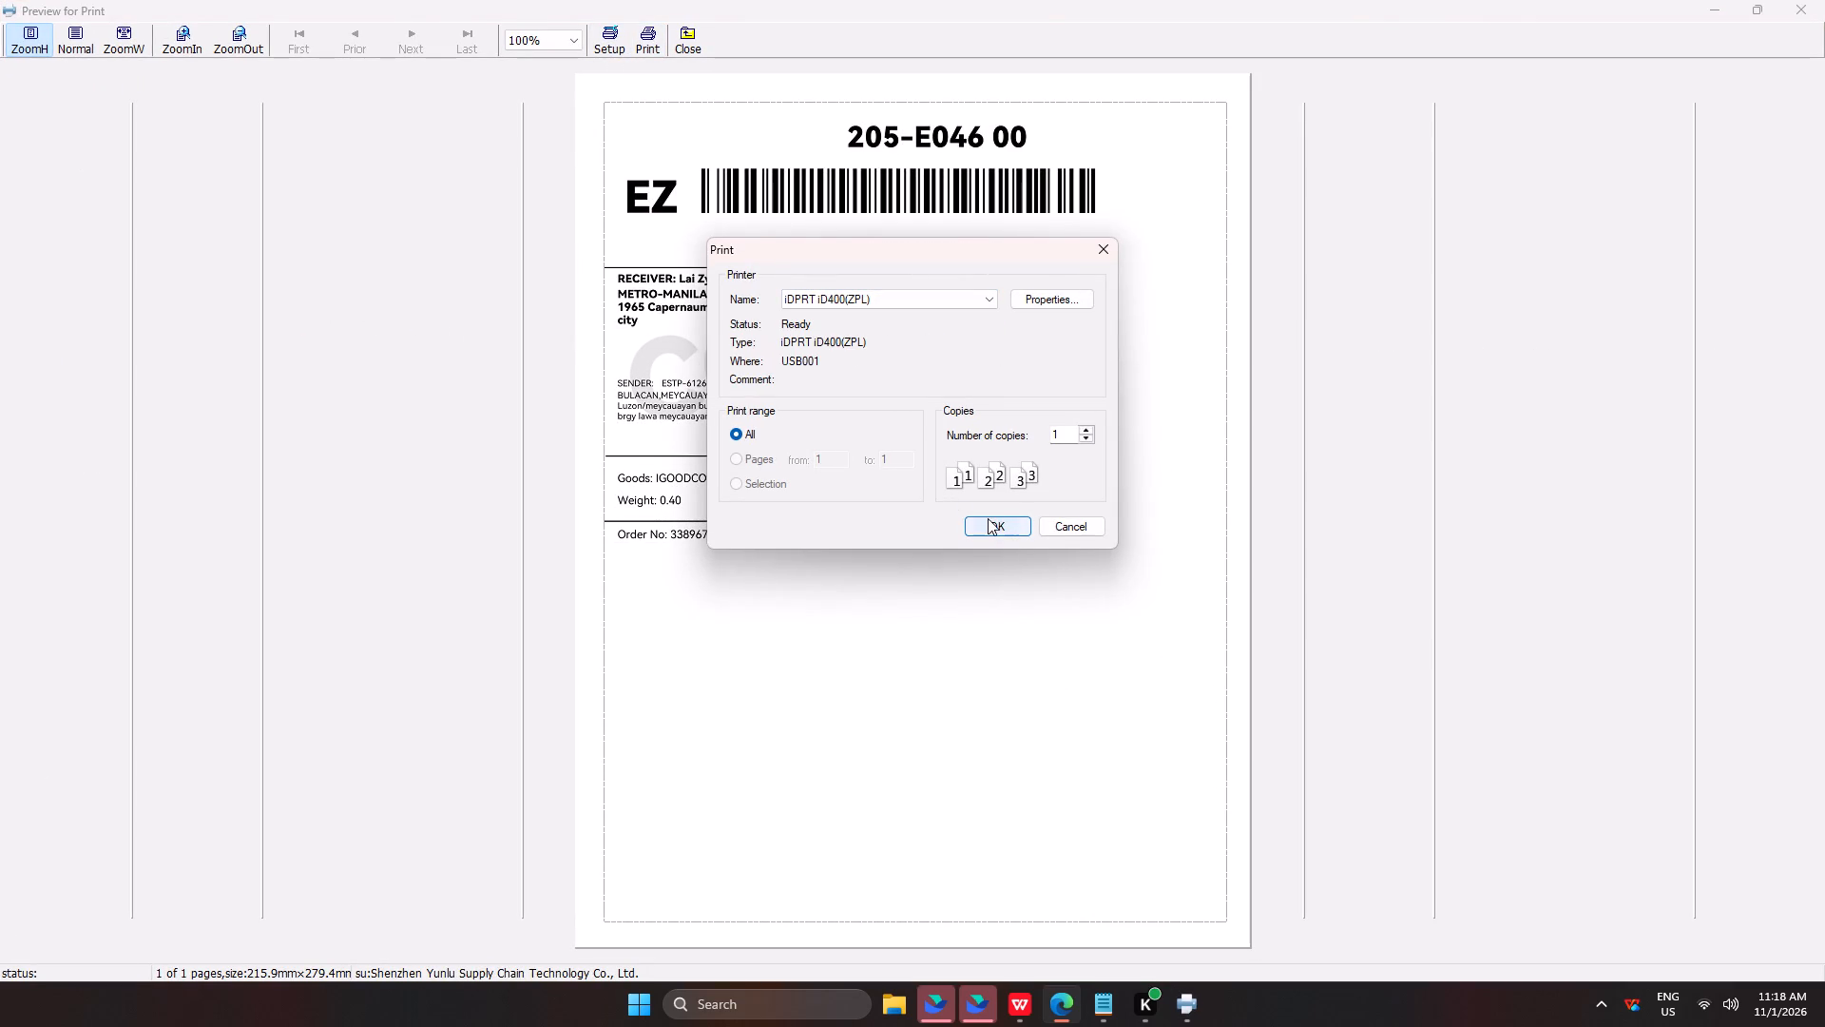
left_click(986, 525)
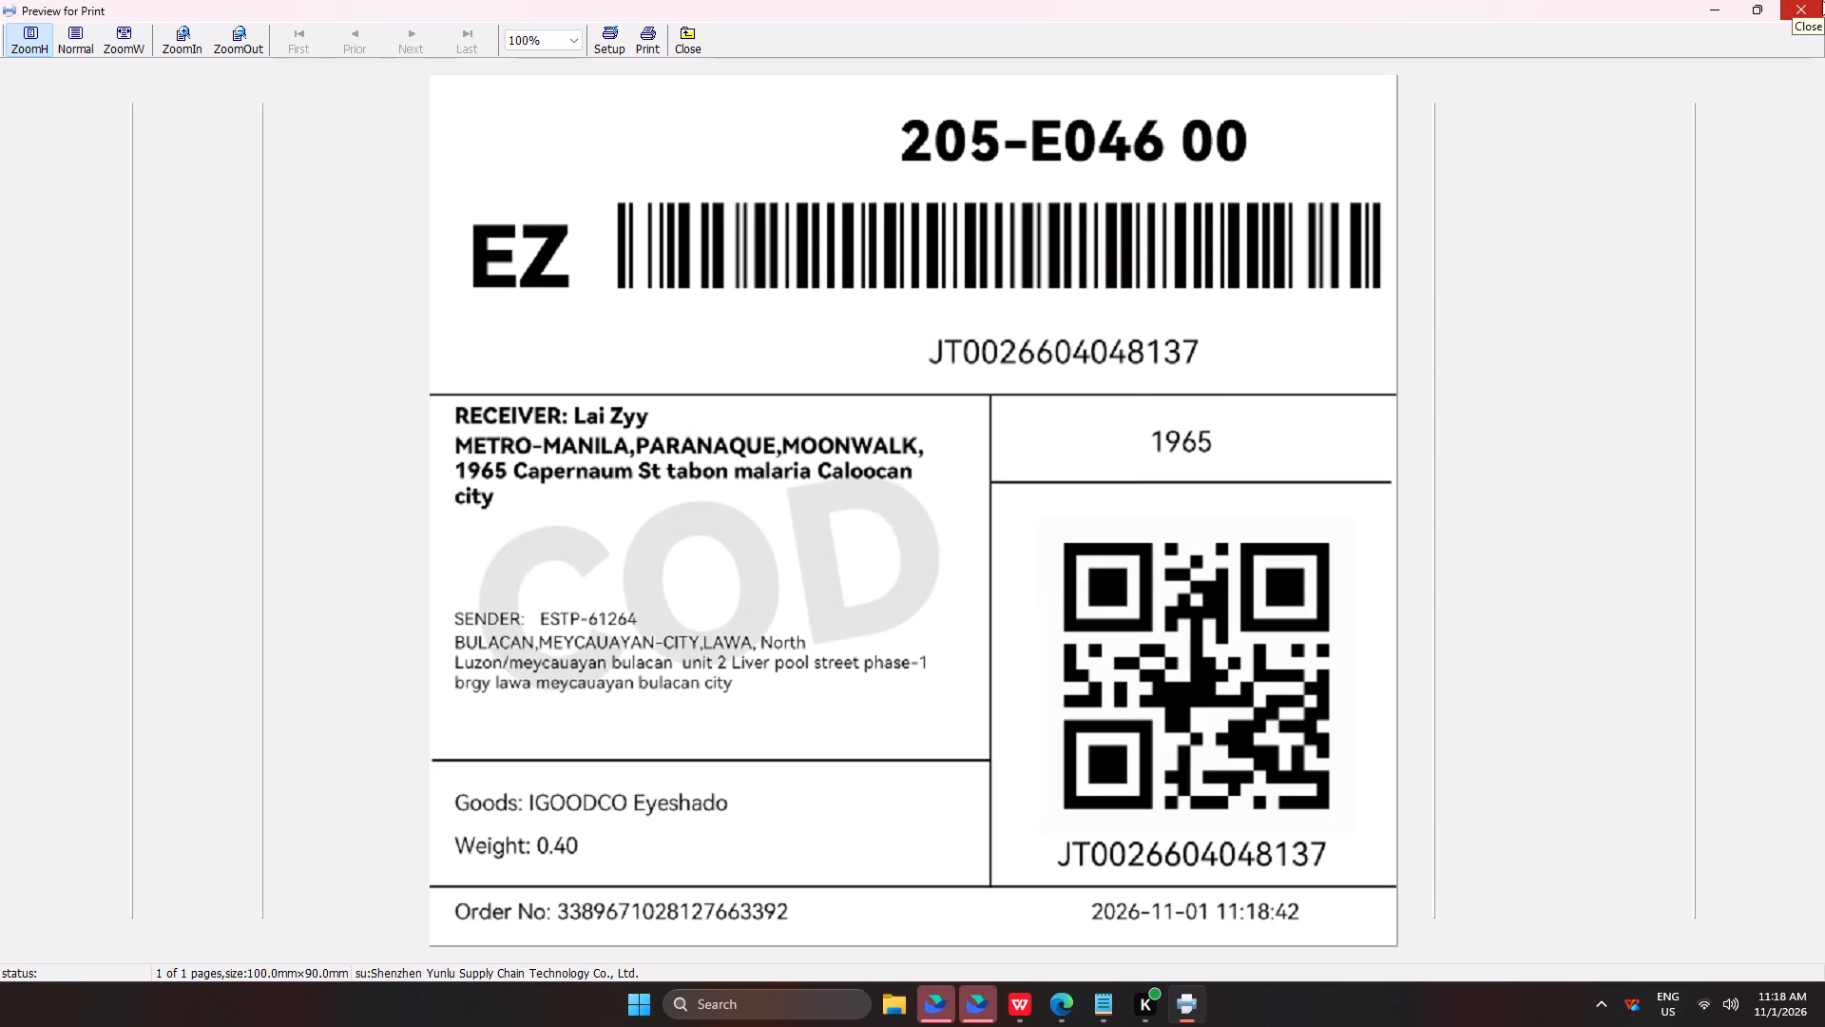
left_click(1816, 0)
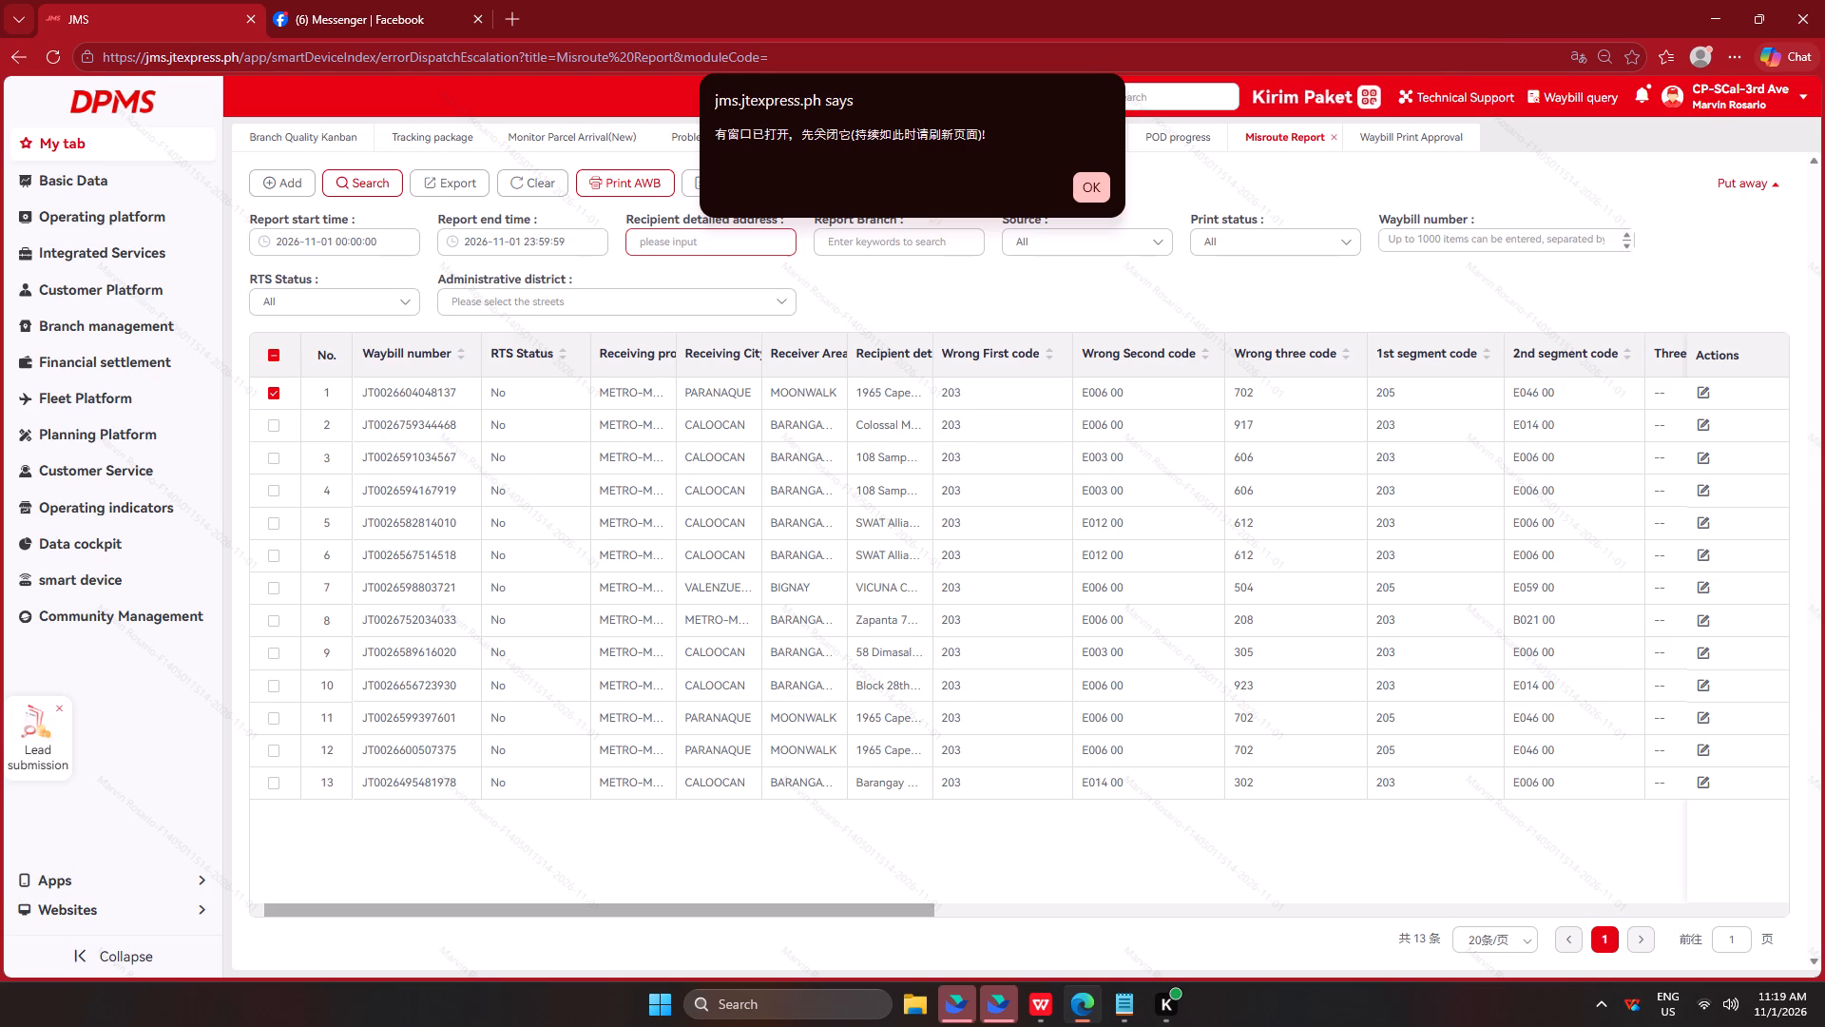
Dismiss the alert and close the Waybill Print Approval and Misroute Report pages.
left_click(1097, 188)
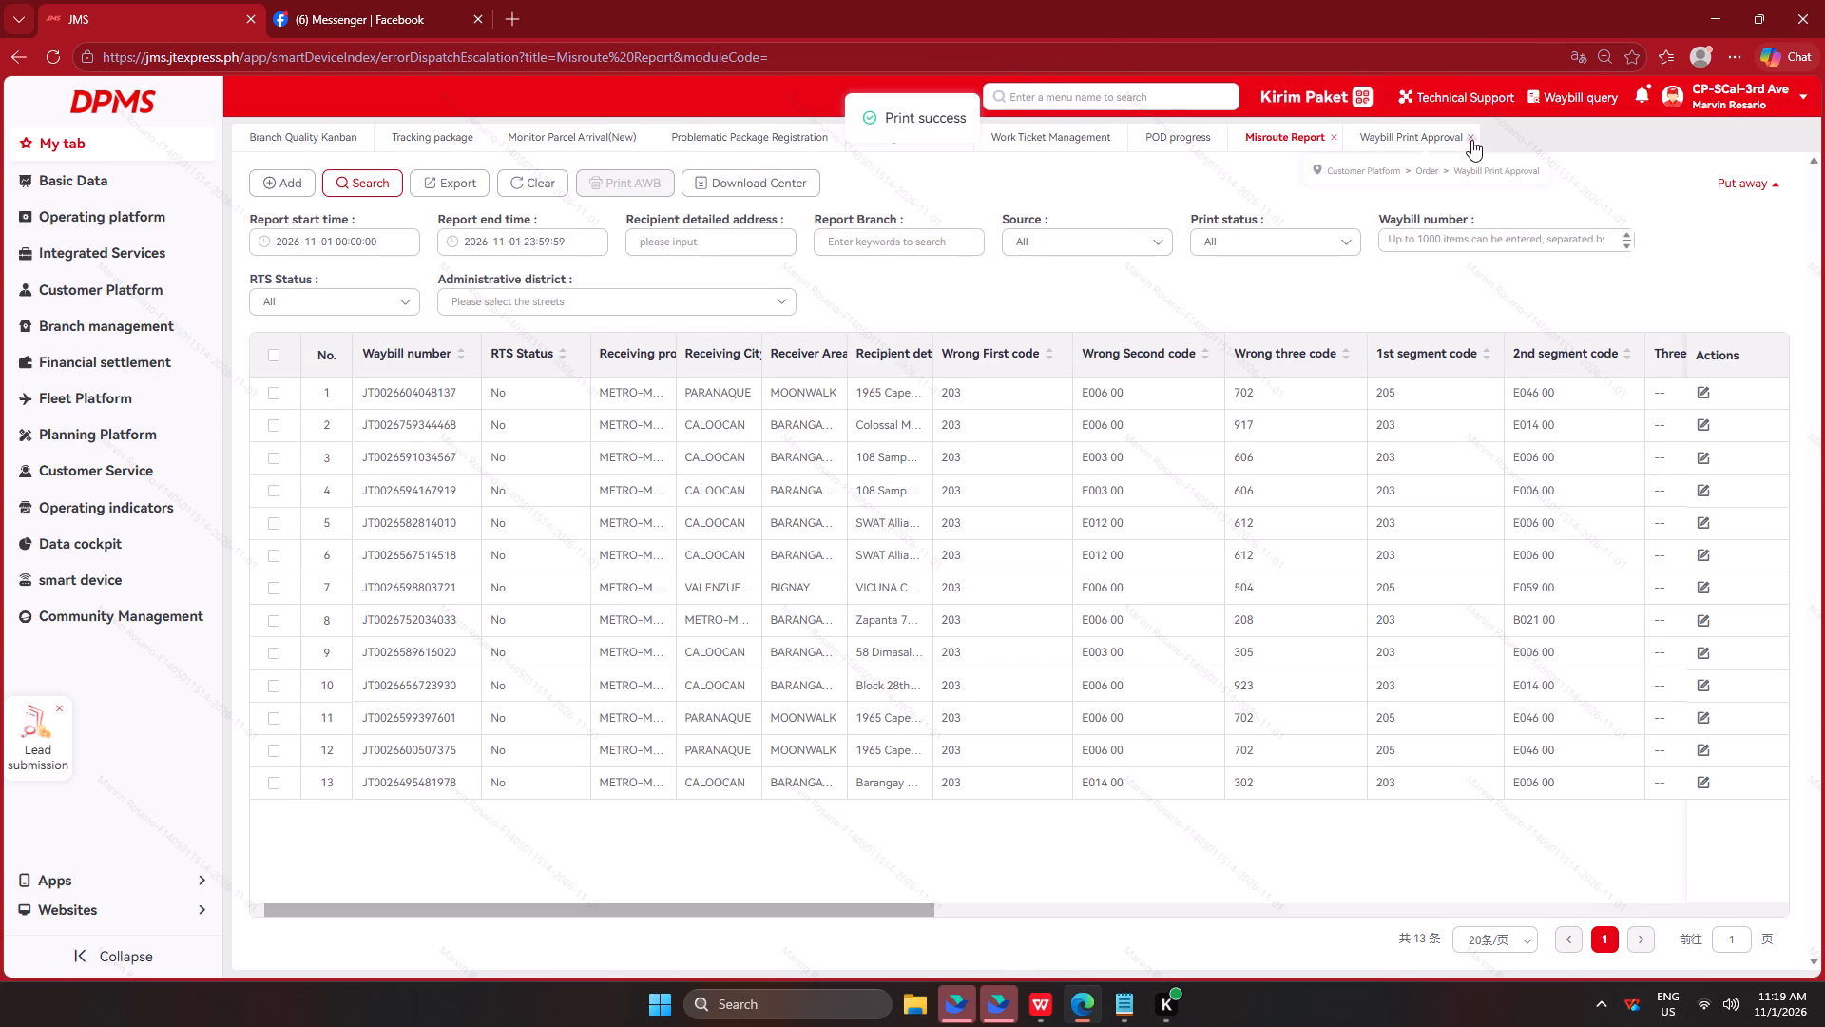
left_click(1471, 140)
left_click(1335, 139)
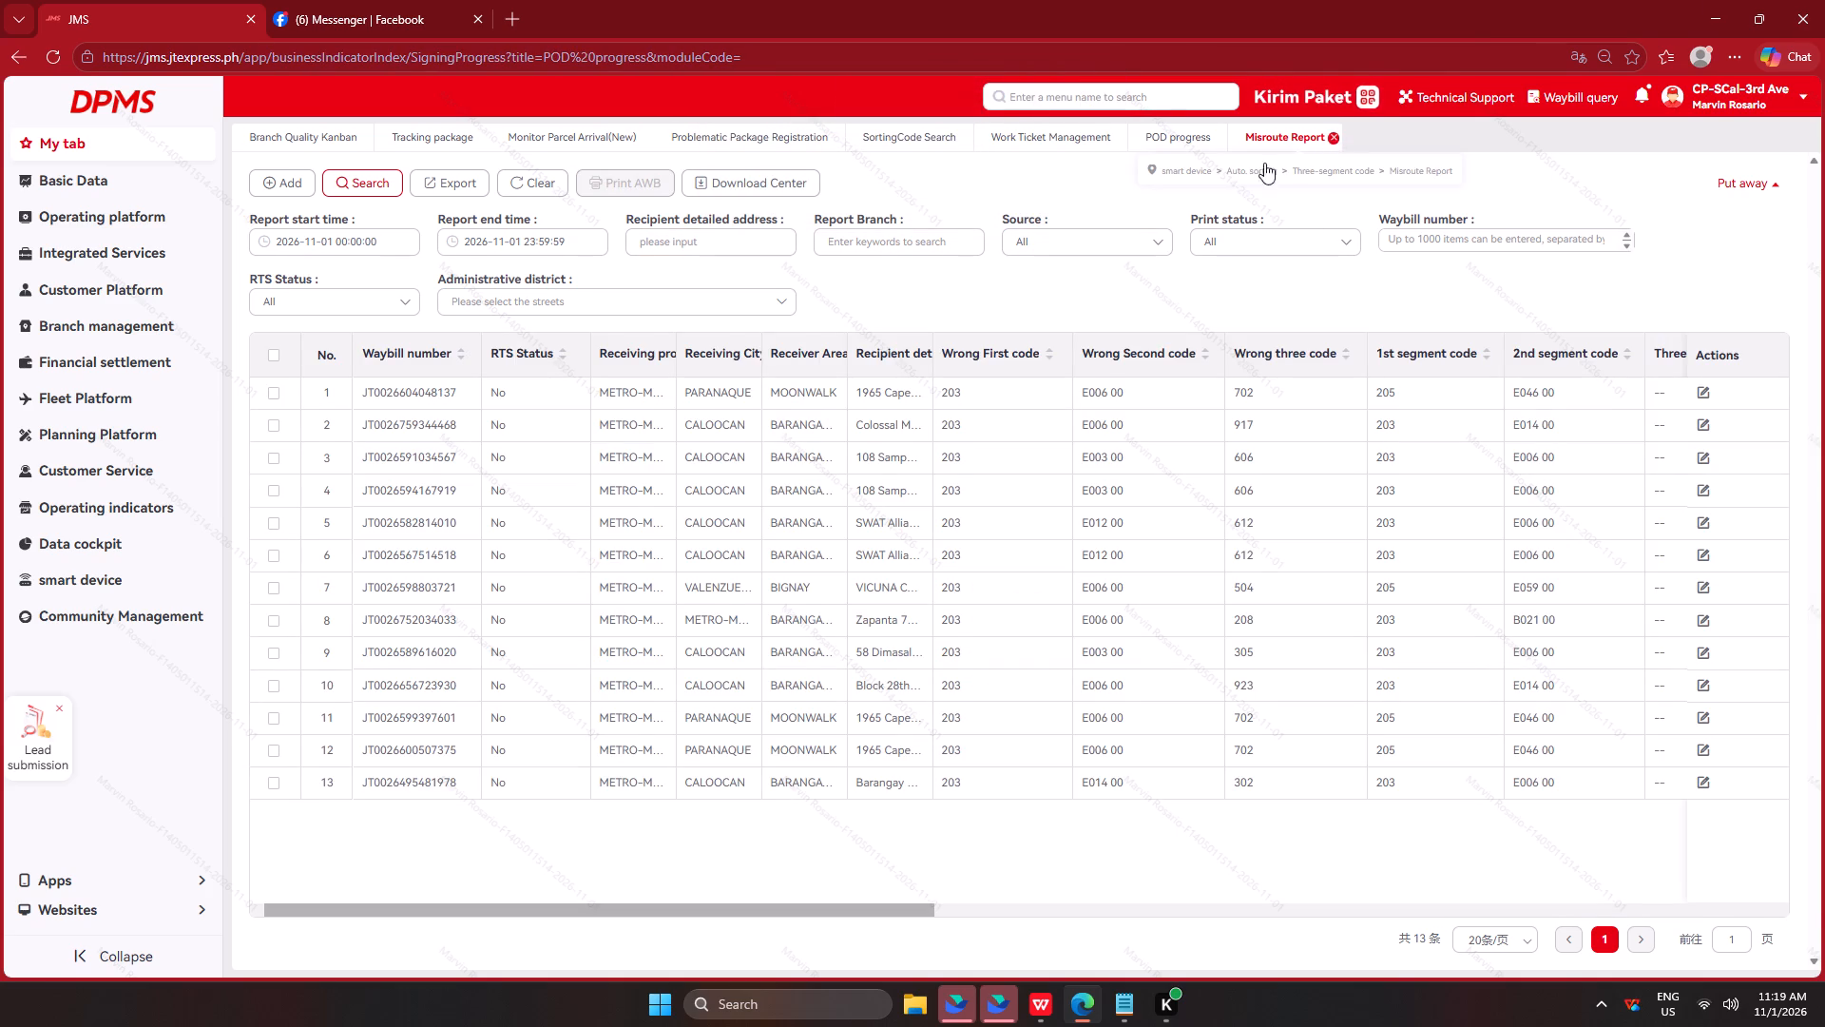
Refresh the POD progress summary and examine the delivery scan and on-time columns for today's planned deliveries.
left_click(271, 206)
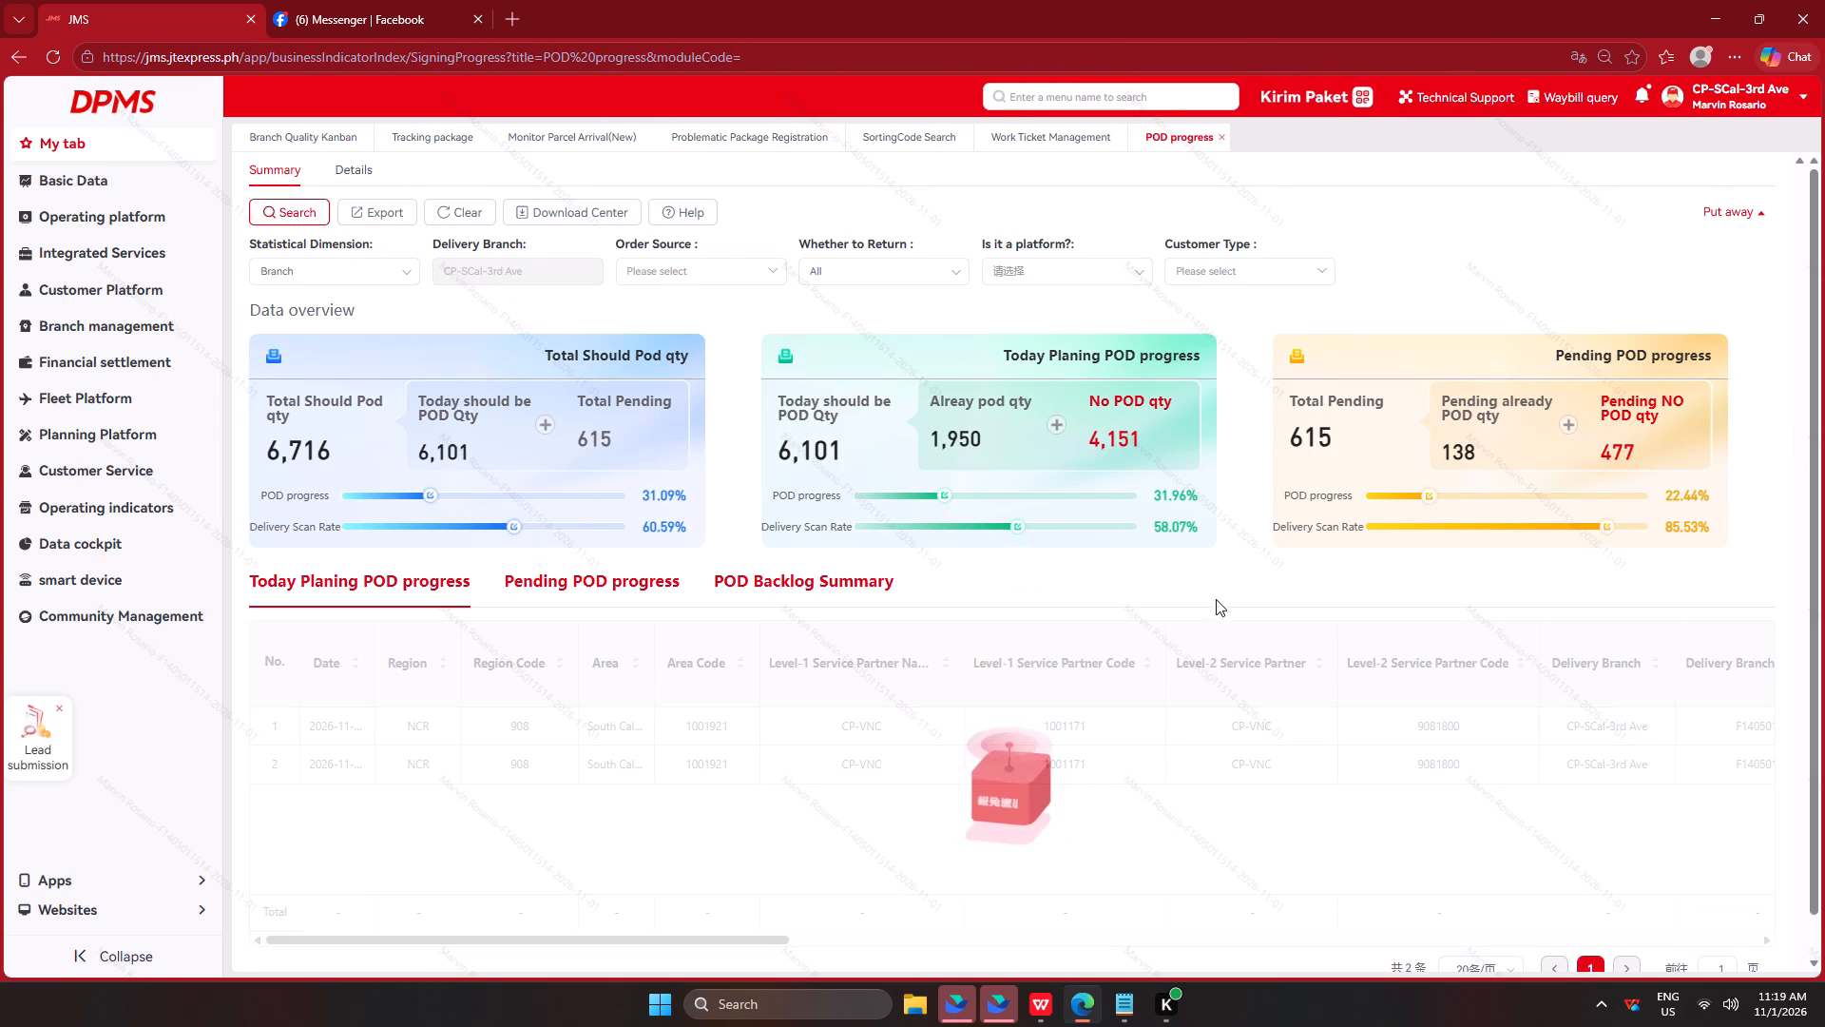
left_click_drag(658, 939, 1024, 941)
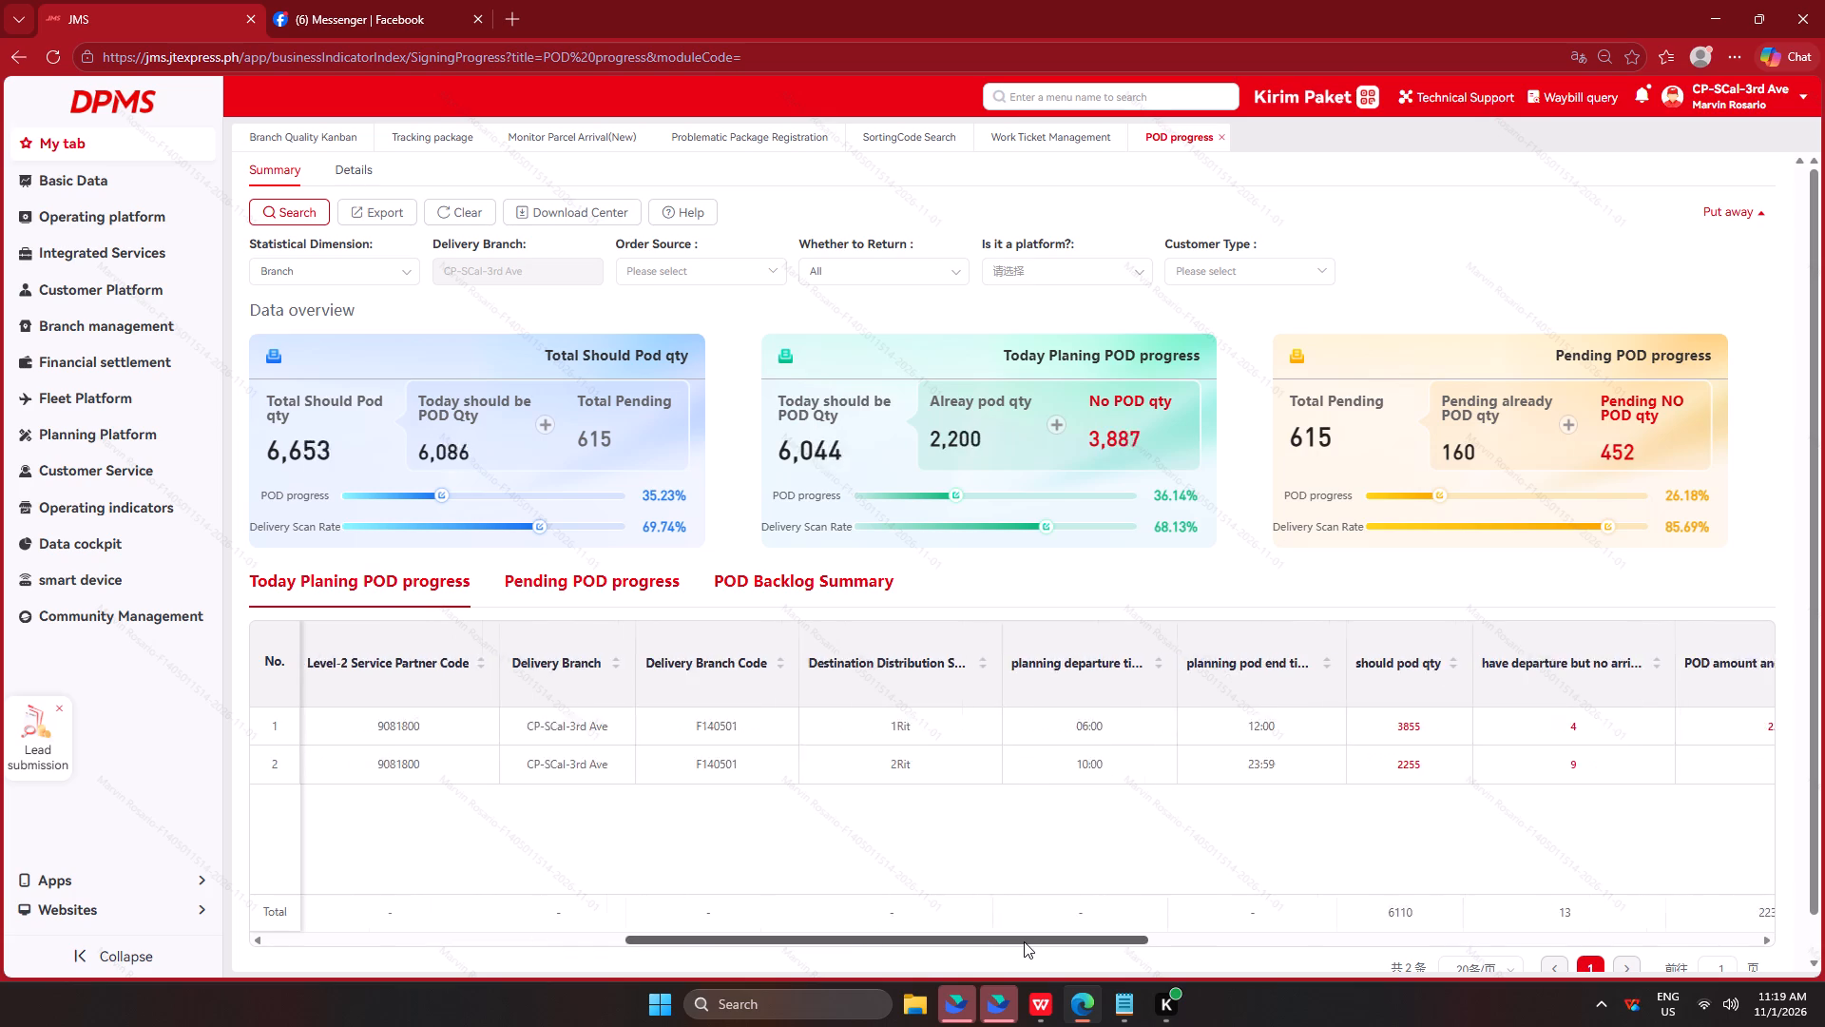
left_click_drag(1024, 941, 1438, 920)
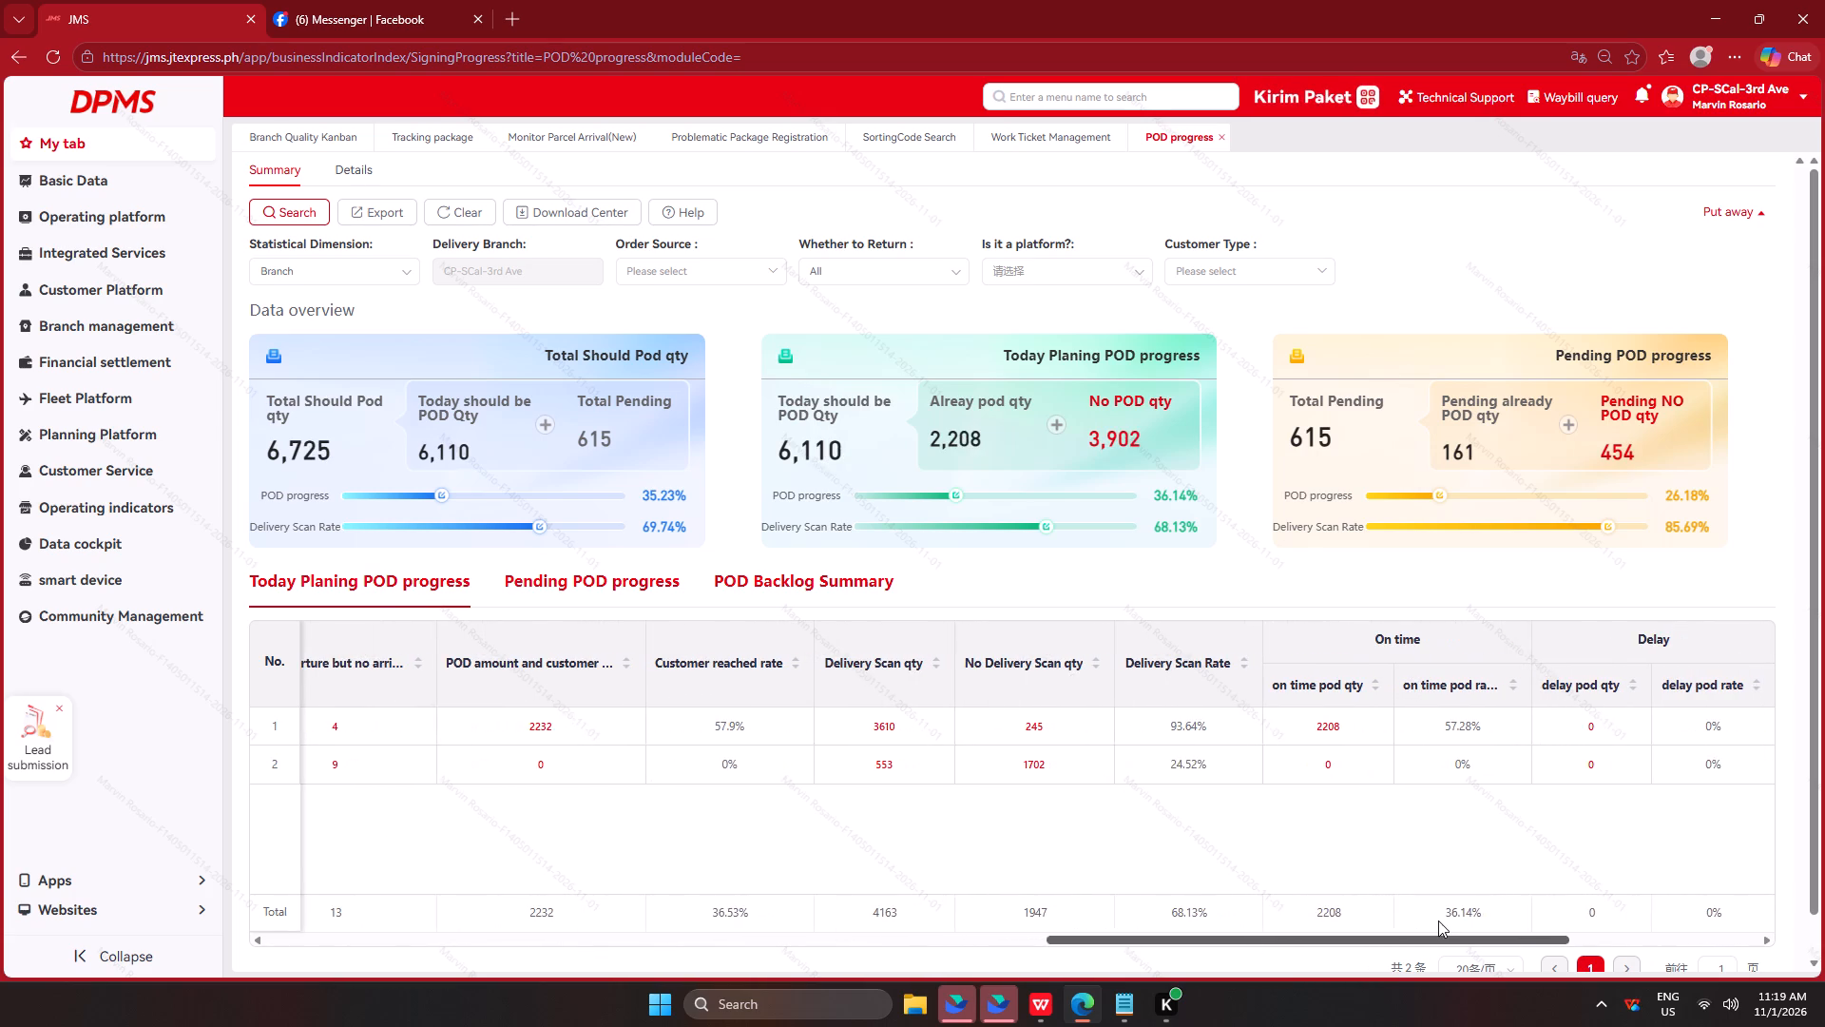
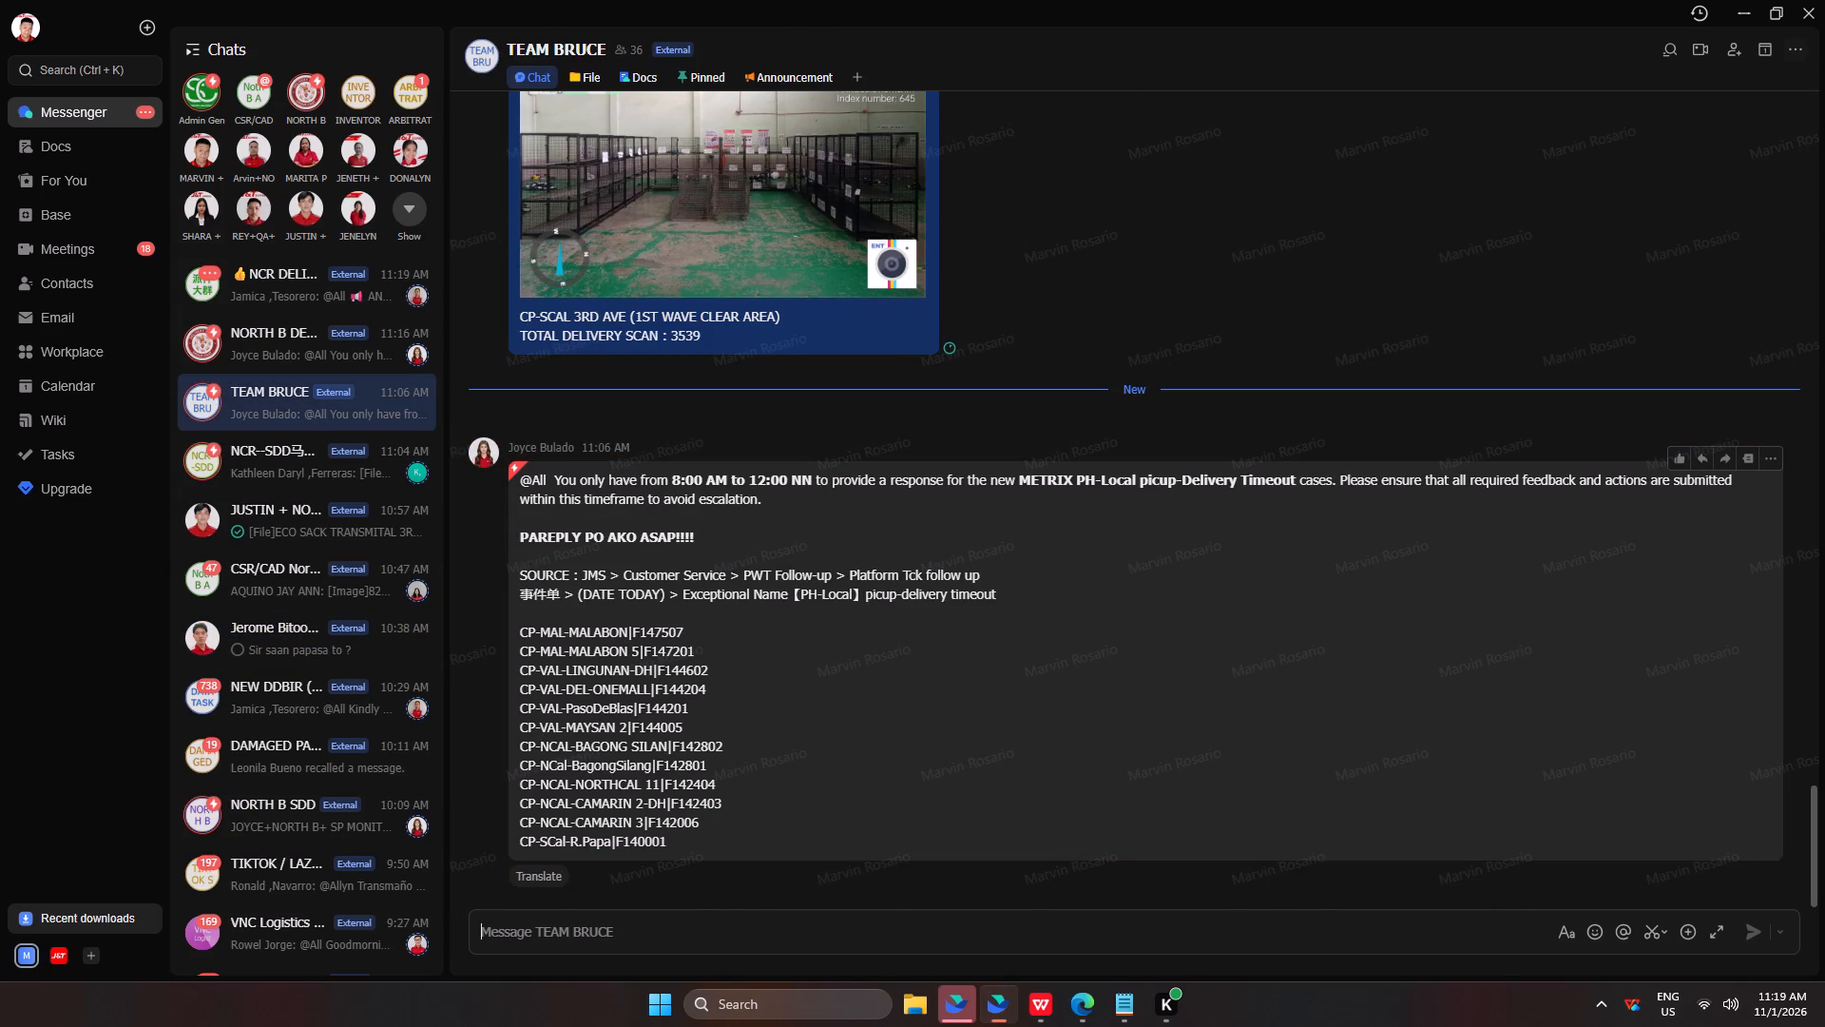
Switch to Feishu and review the recent delivery-timeout and long-pending waybill follow-ups in the NORTH B DELIVERY group chat.
left_click(966, 1002)
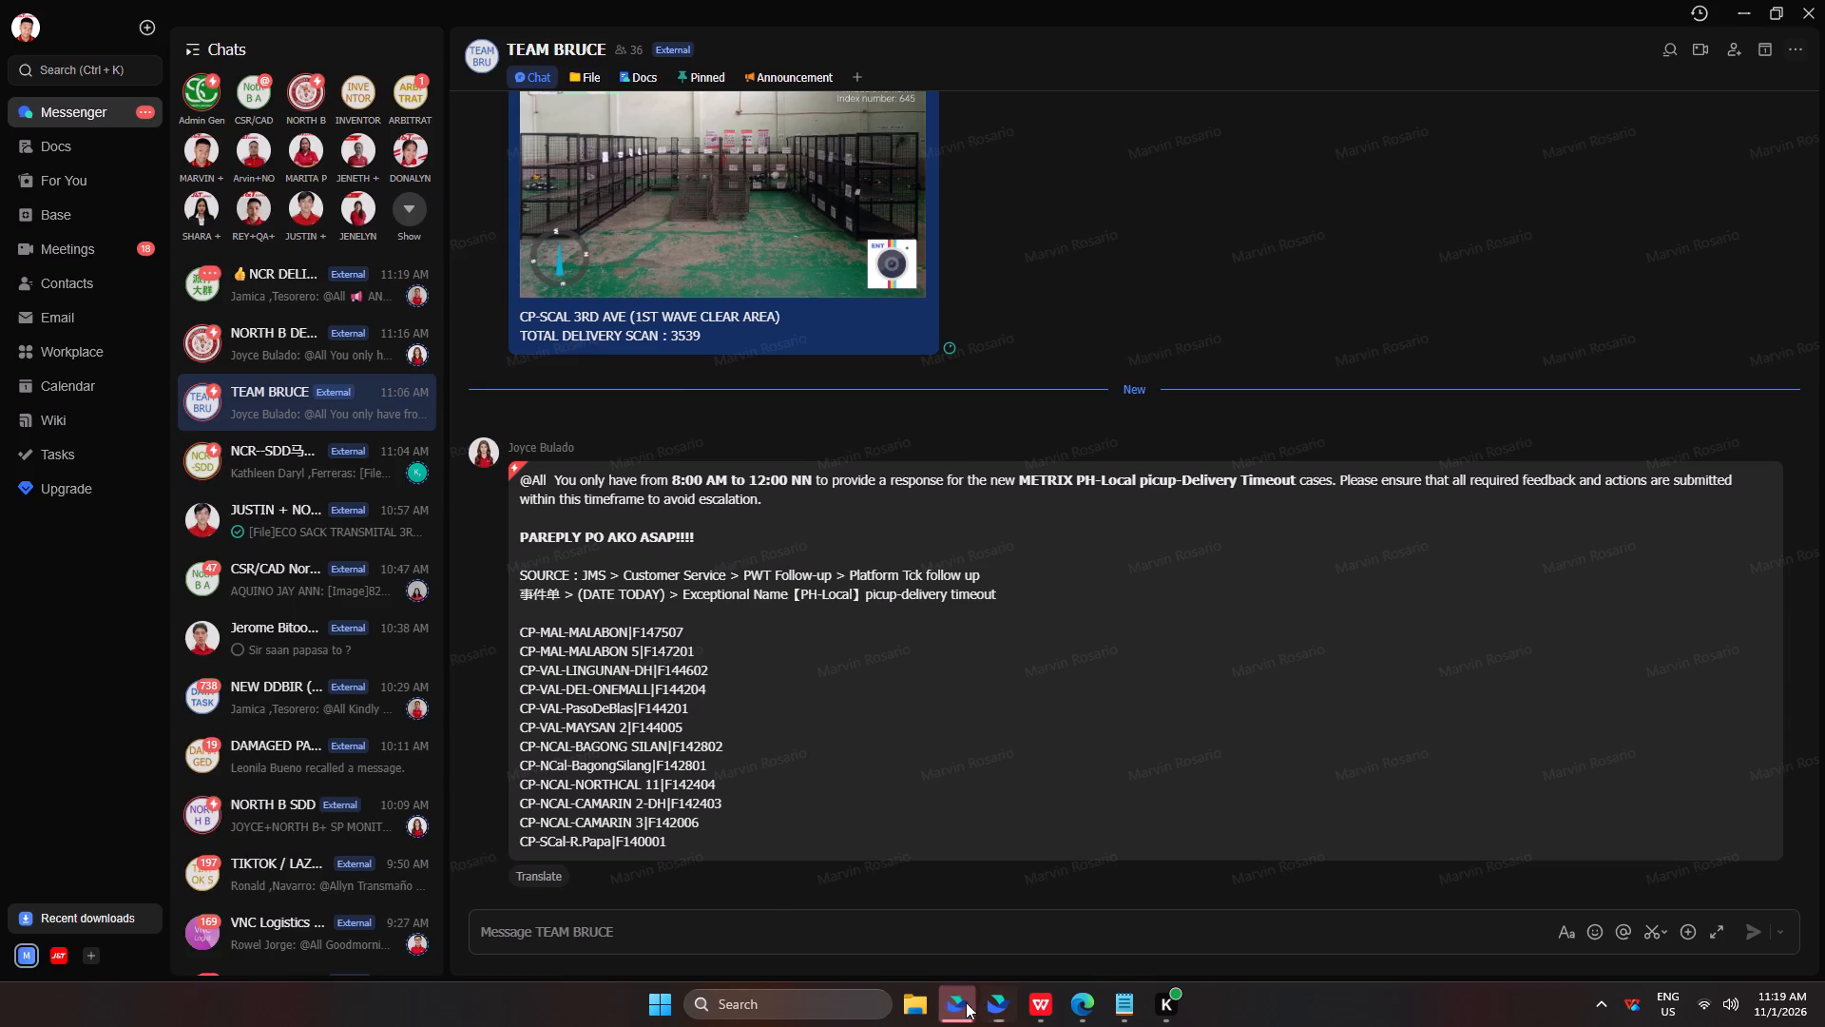
scroll(1137, 630, "down", 20)
scroll(1137, 630, "down", 5)
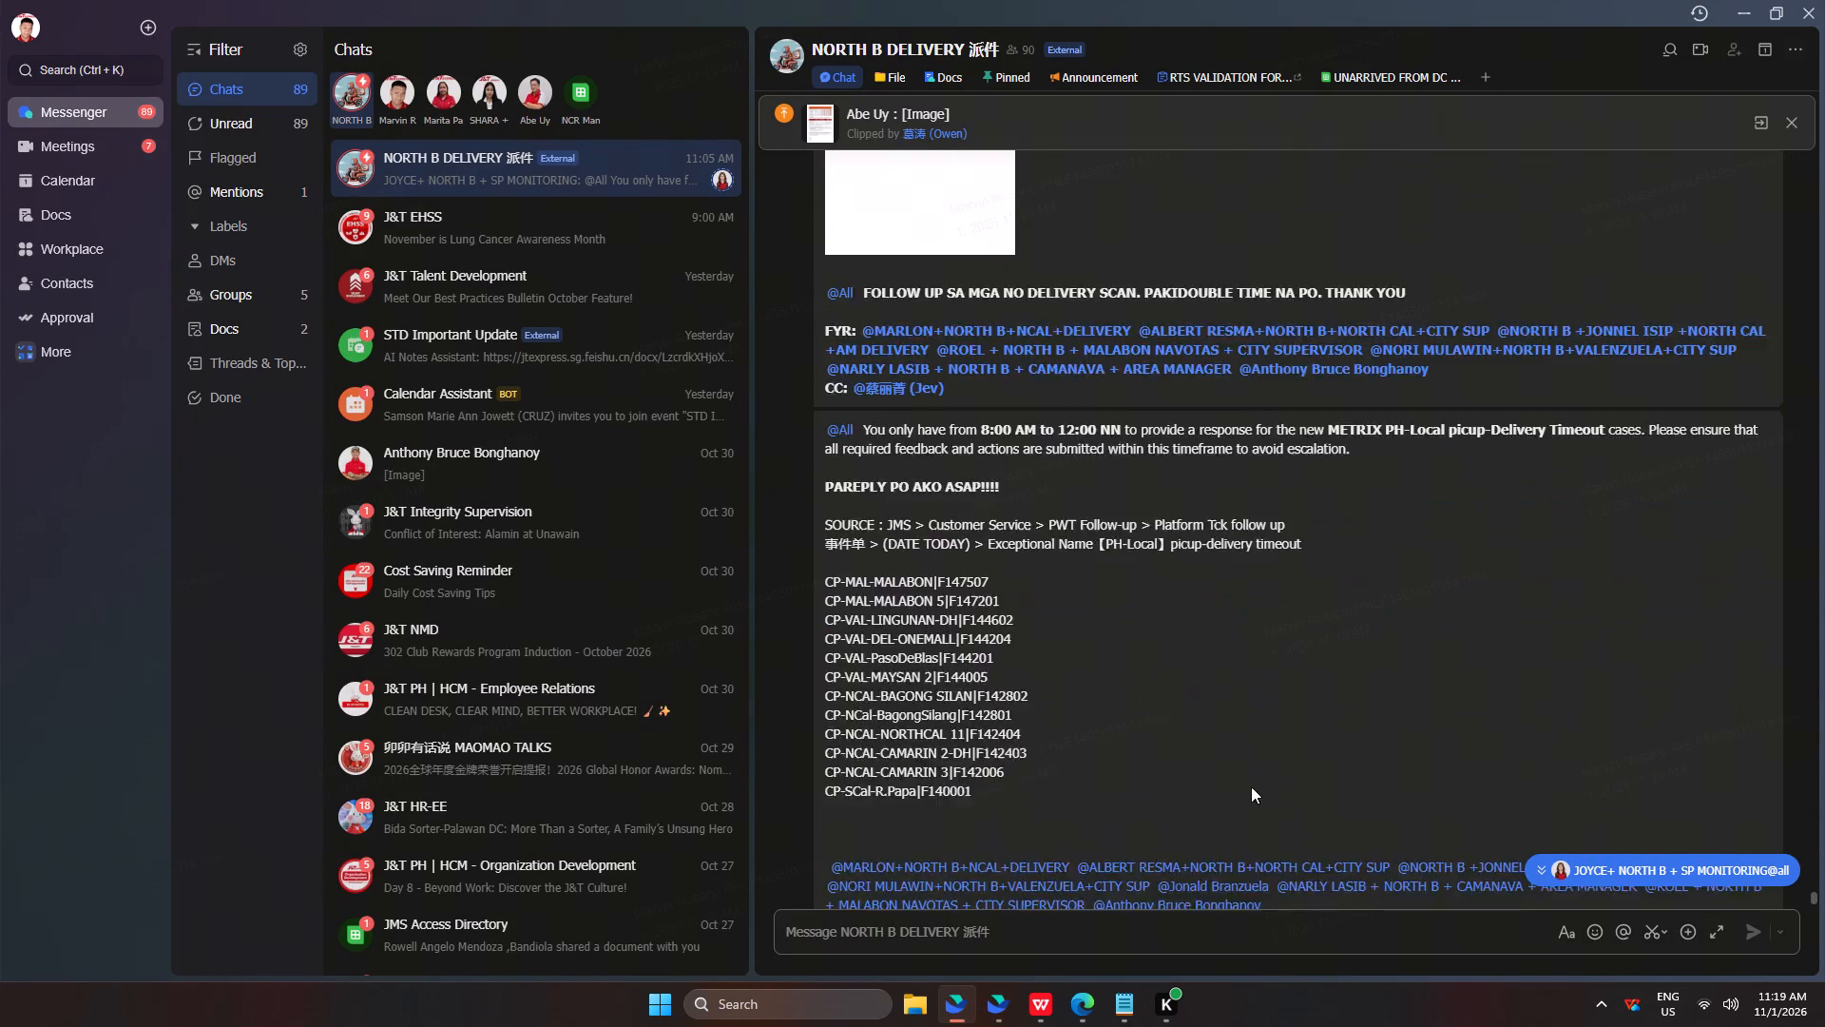
scroll(1251, 786, "down", 8)
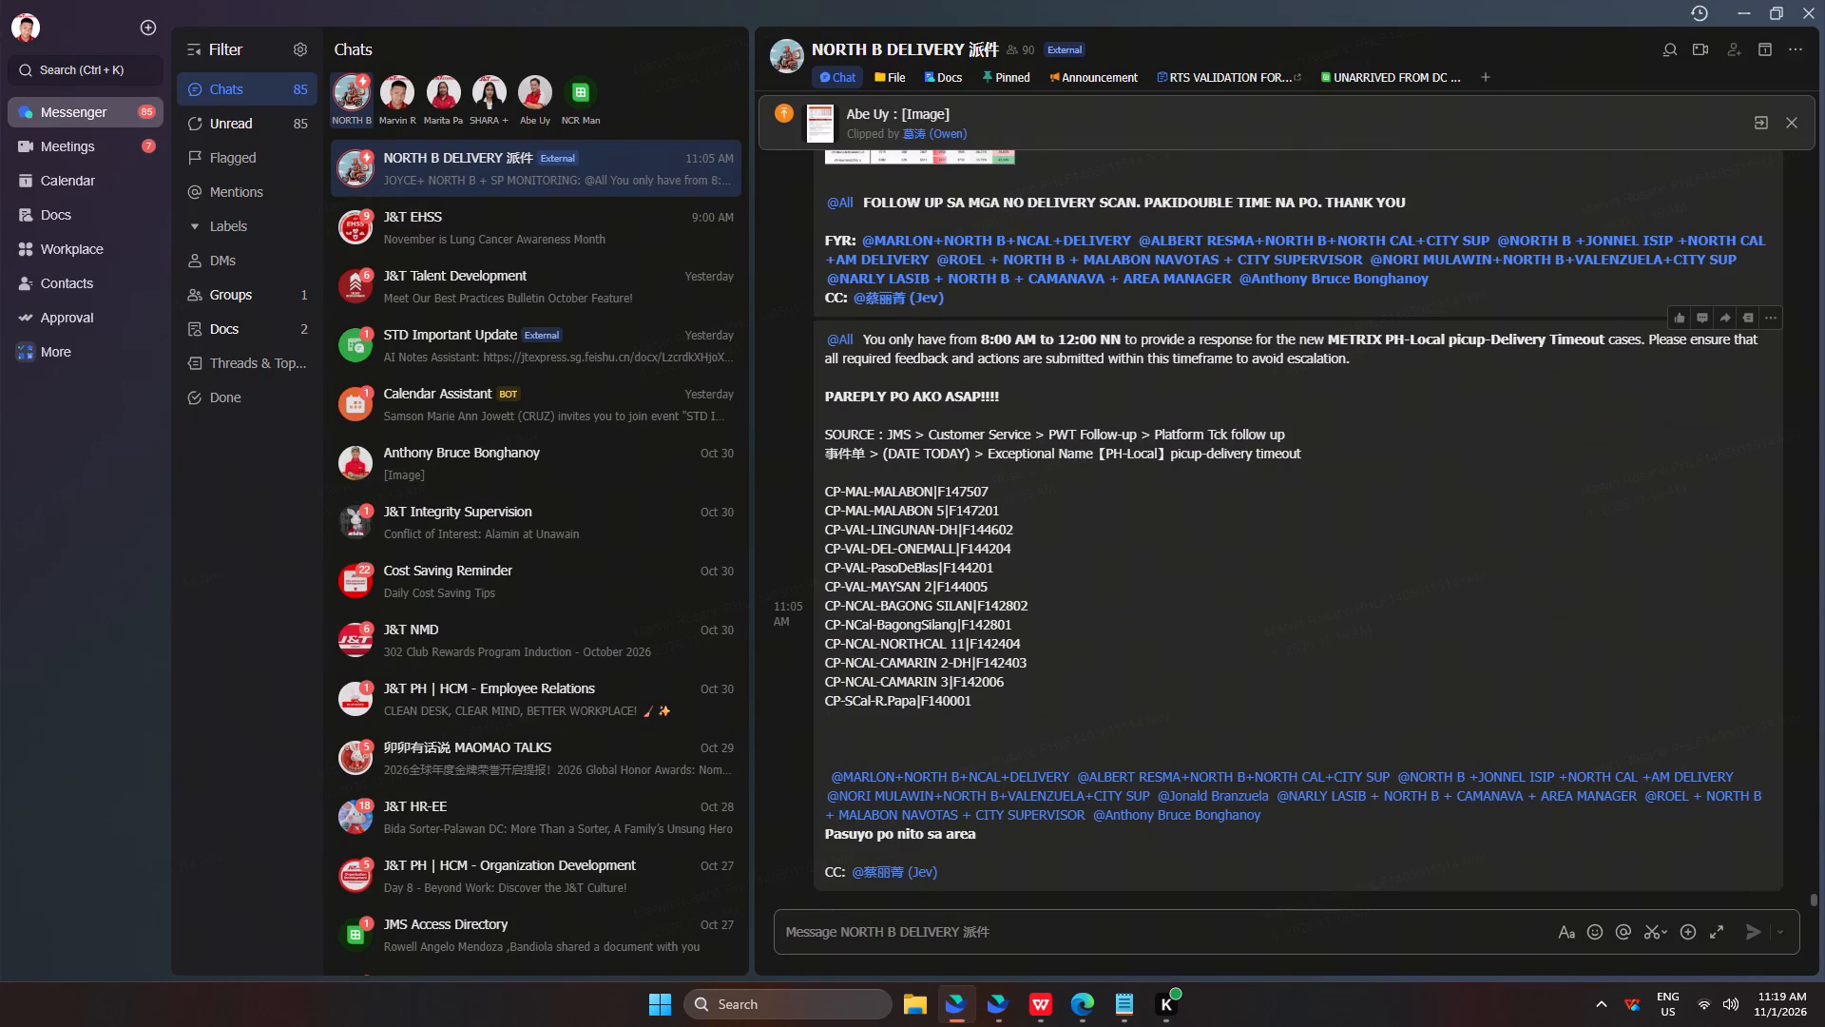
scroll(976, 701, "up", 20)
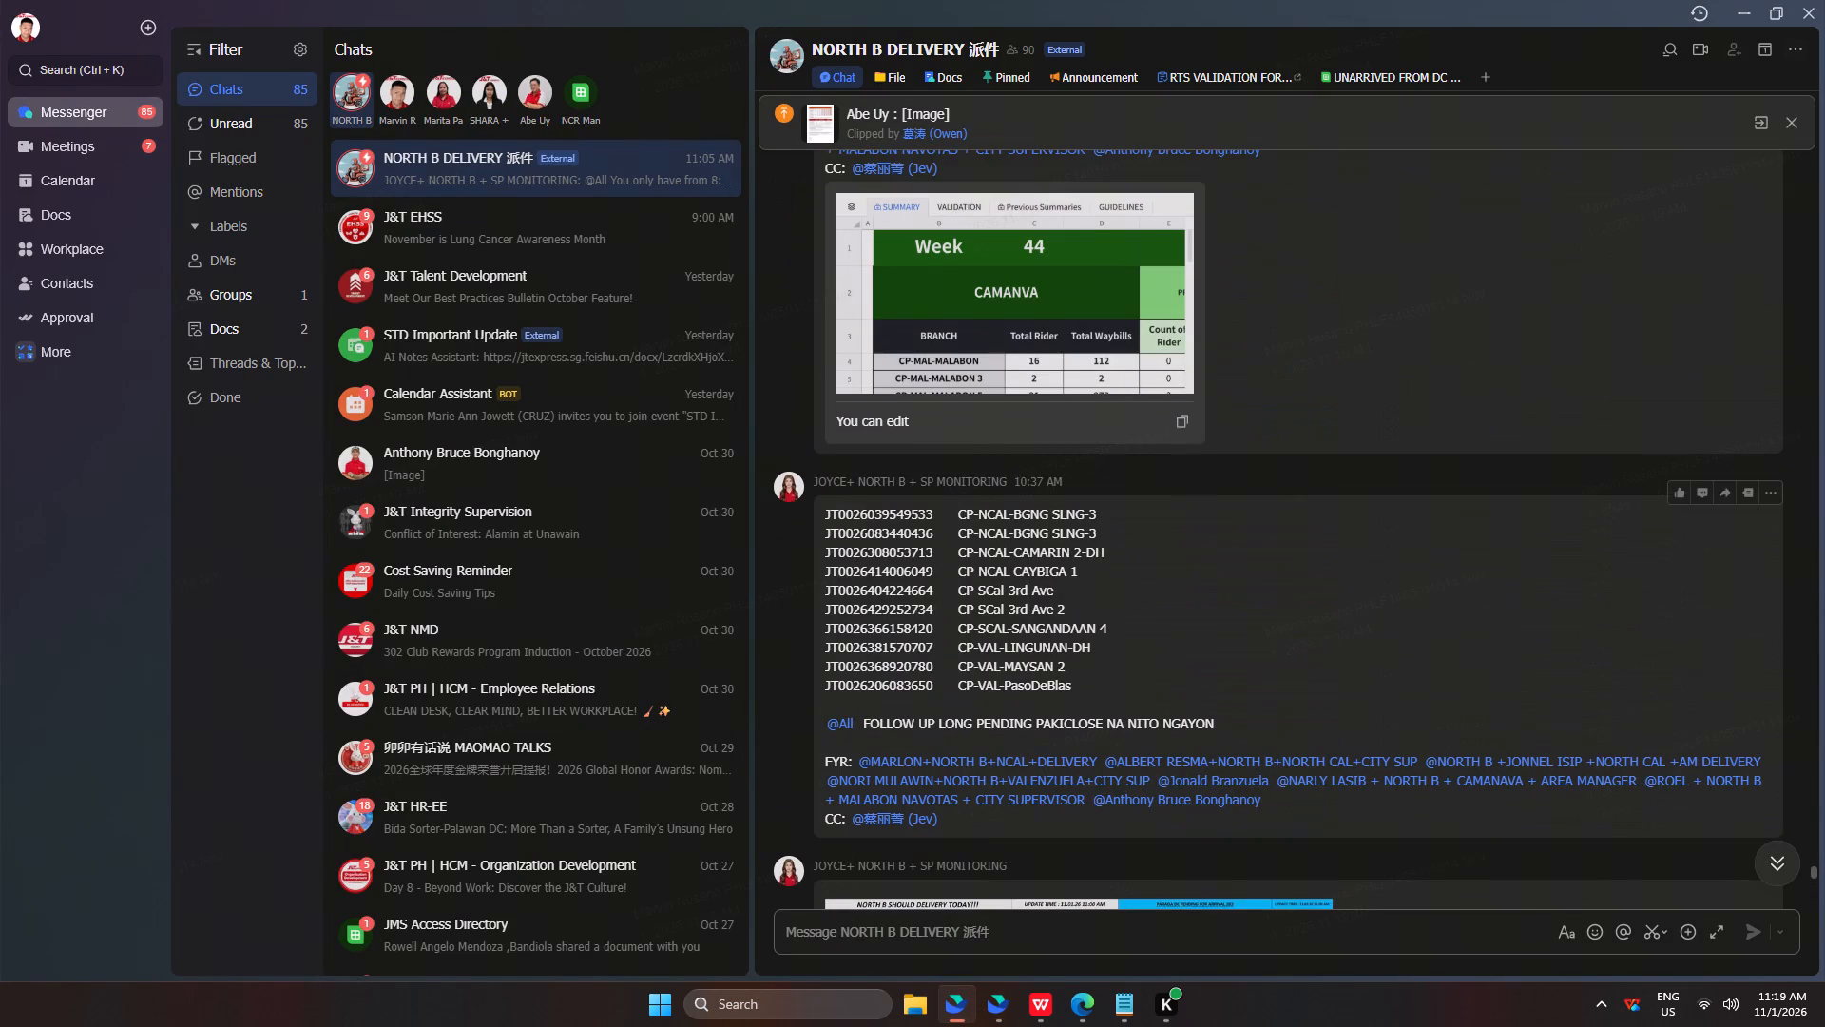
scroll(994, 700, "down", 8)
scroll(1044, 718, "up", 7)
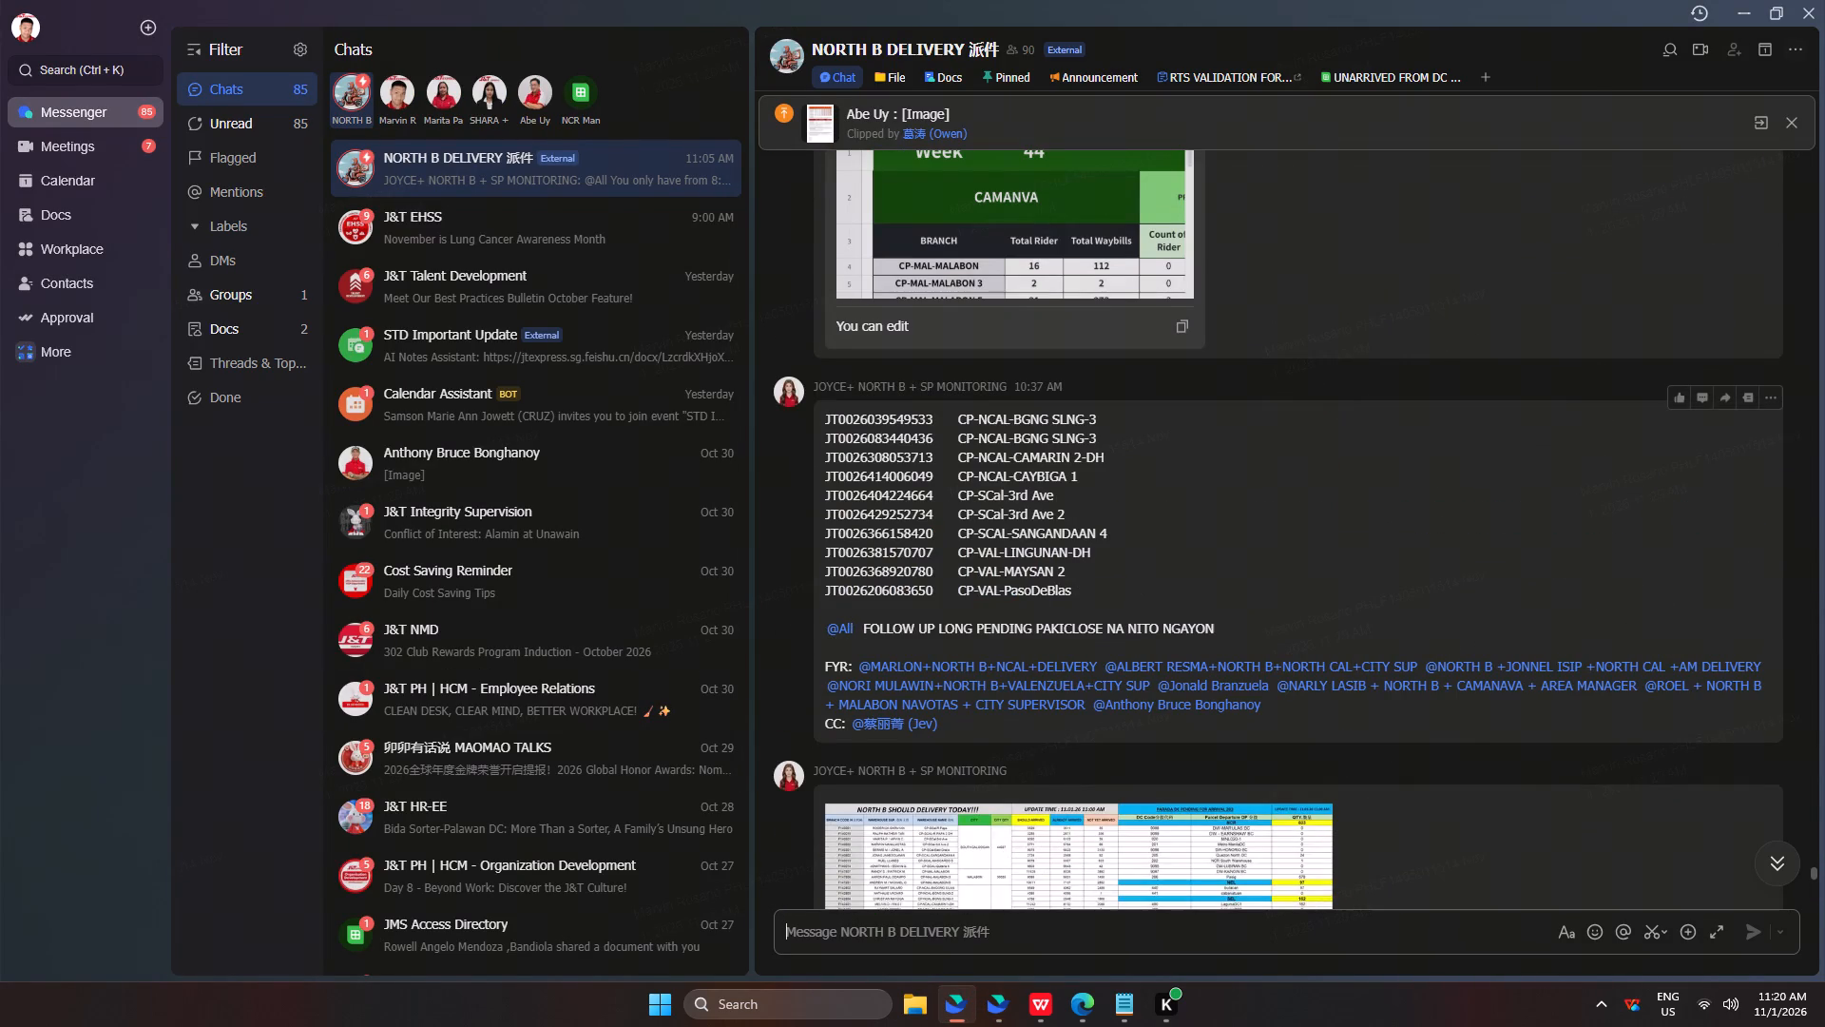
scroll(1108, 777, "down", 17)
Switch to the browser to view the branch's POD progress page in JMS.
left_click(1090, 1006)
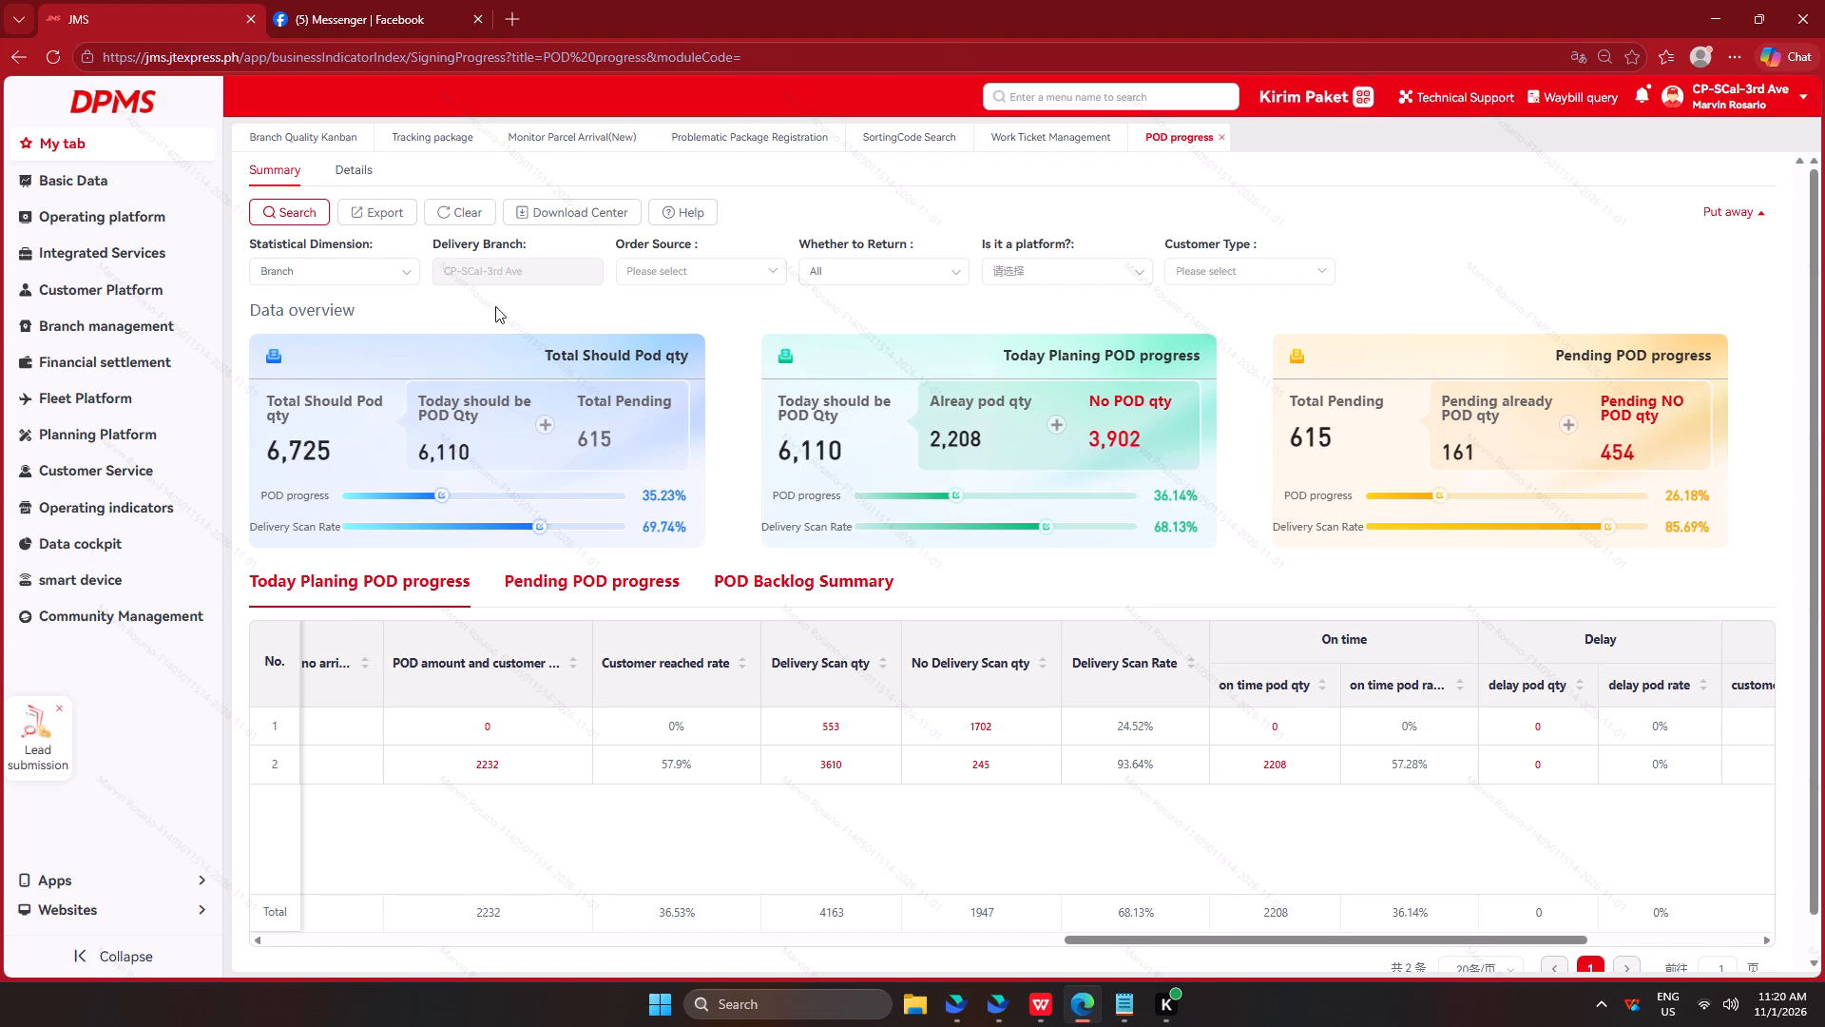
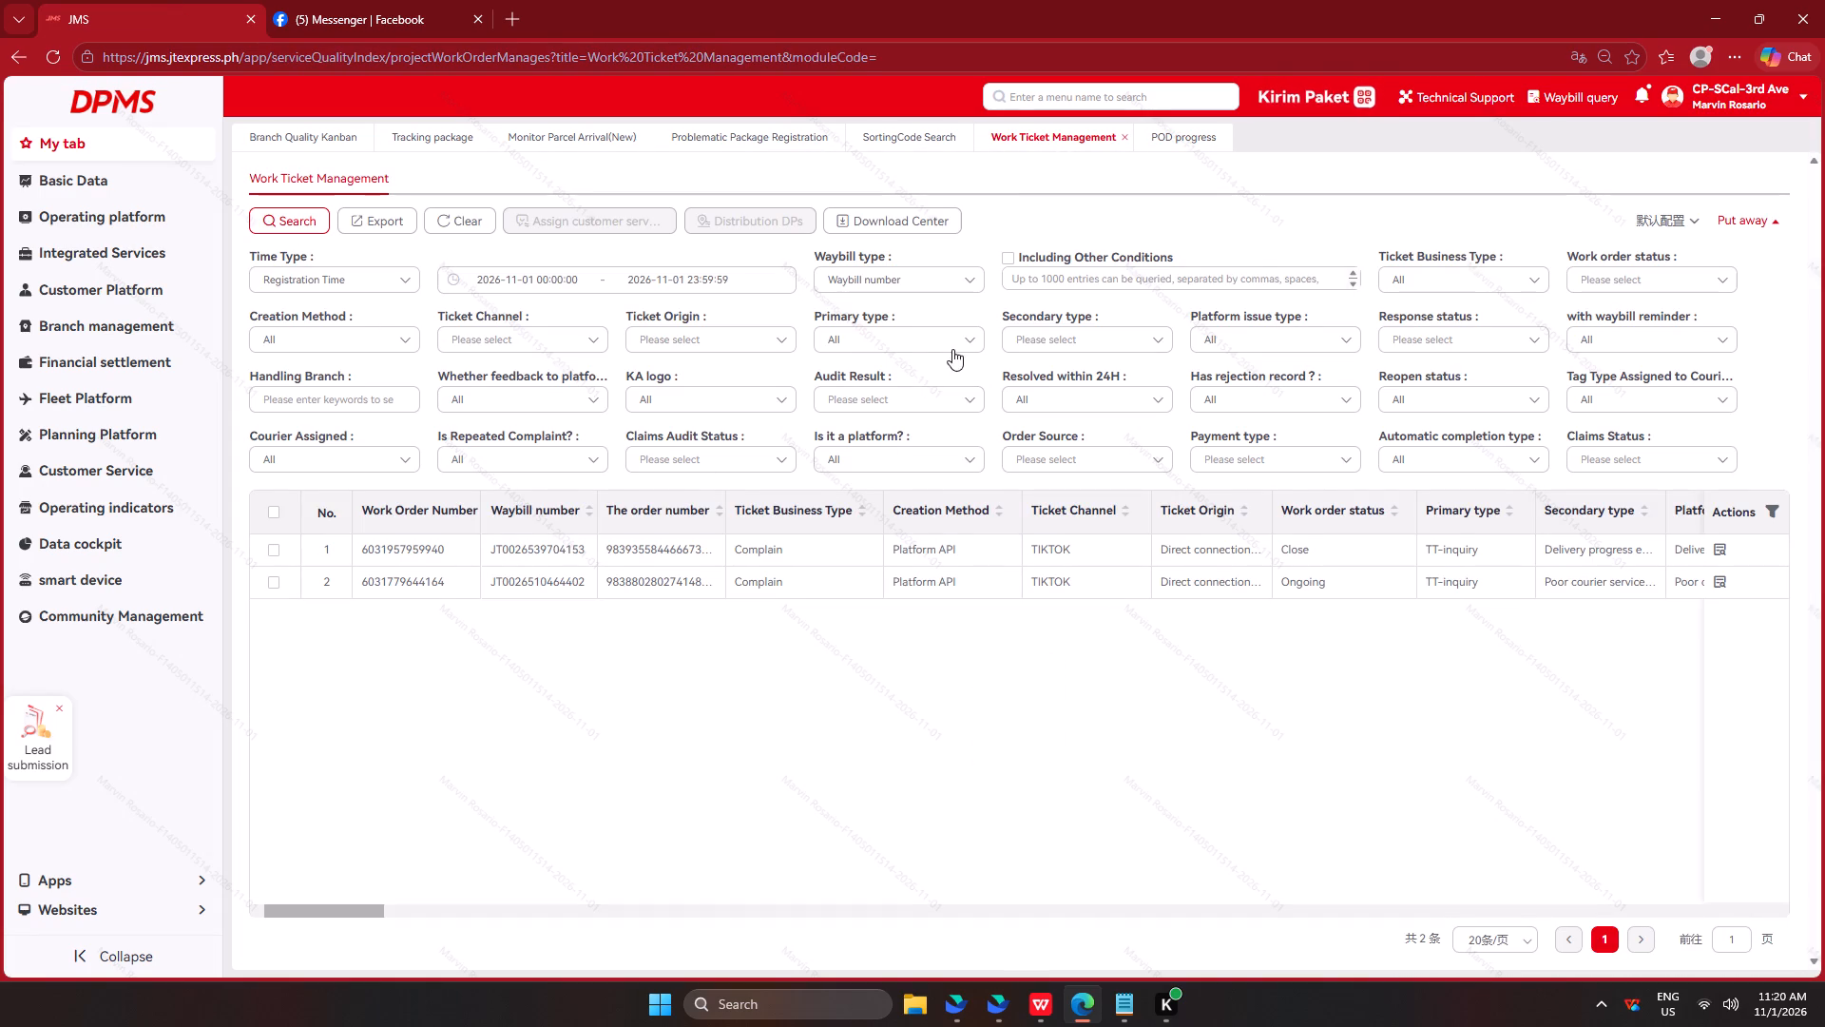
Filter the work tickets by work order status To be allocated, To be Processed and Ongoing.
left_click(1639, 276)
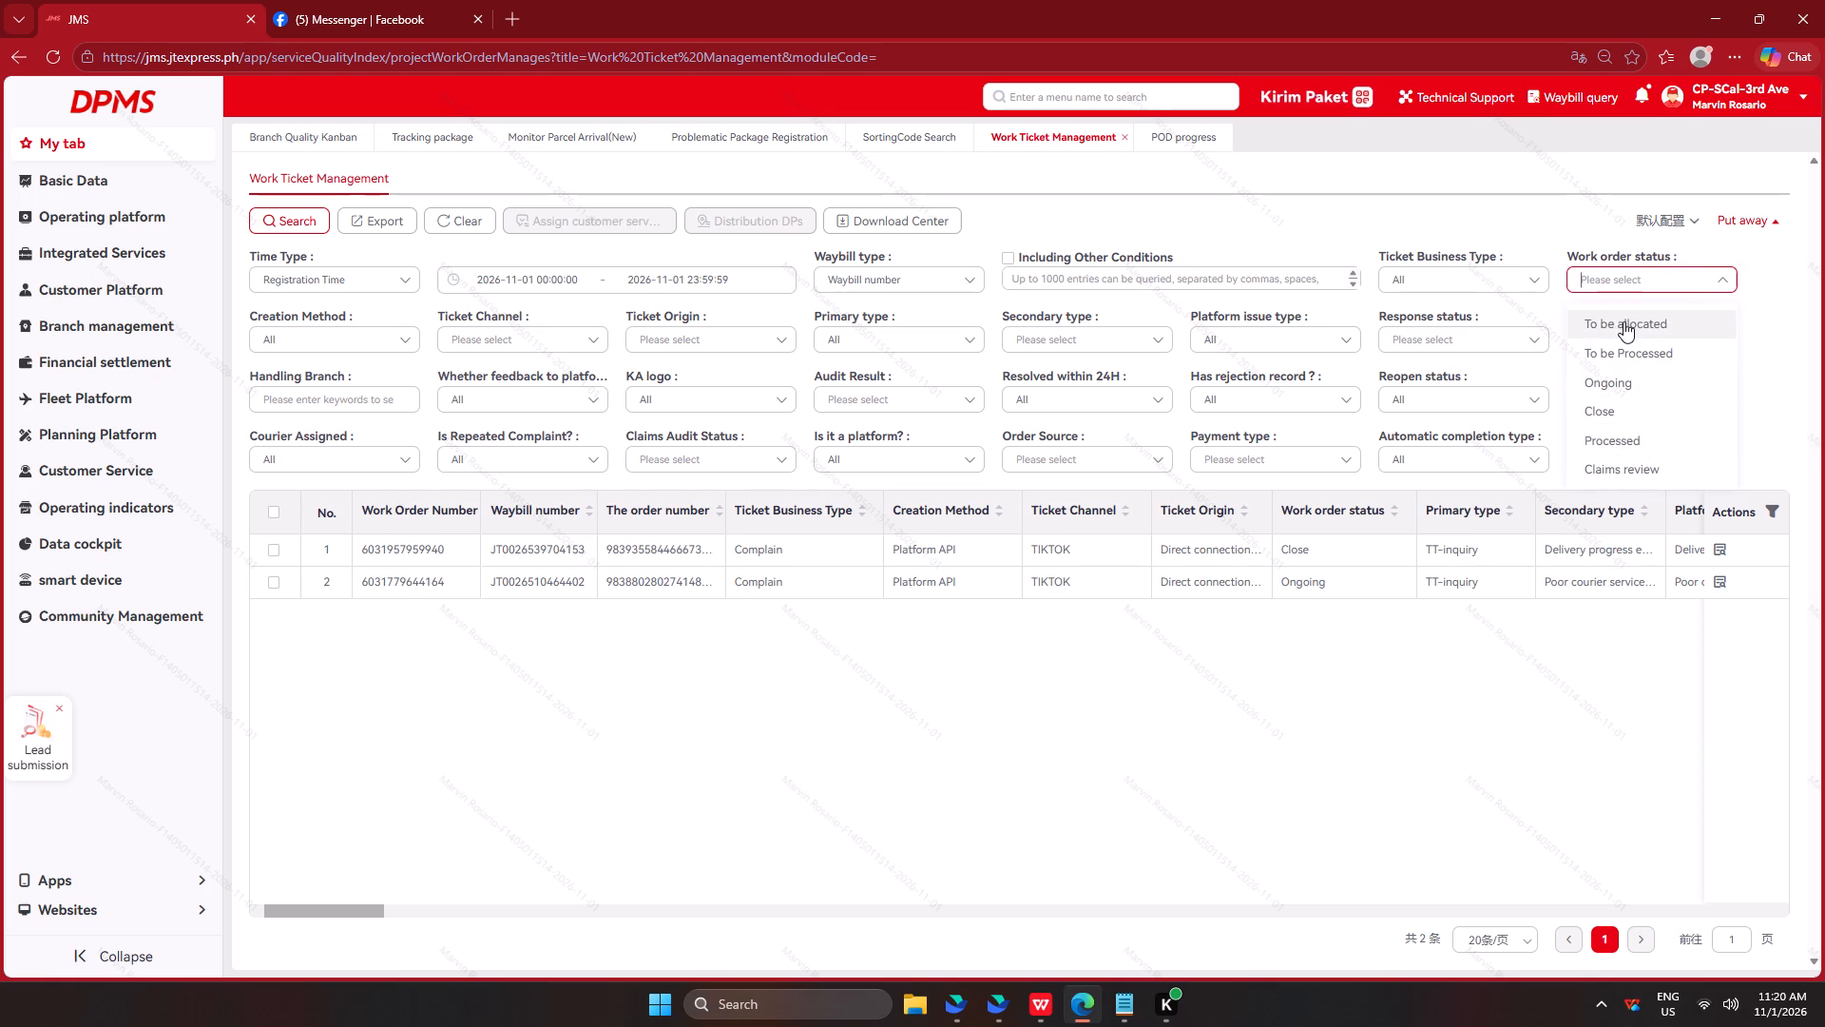
left_click(1623, 321)
left_click(1621, 347)
left_click(1607, 378)
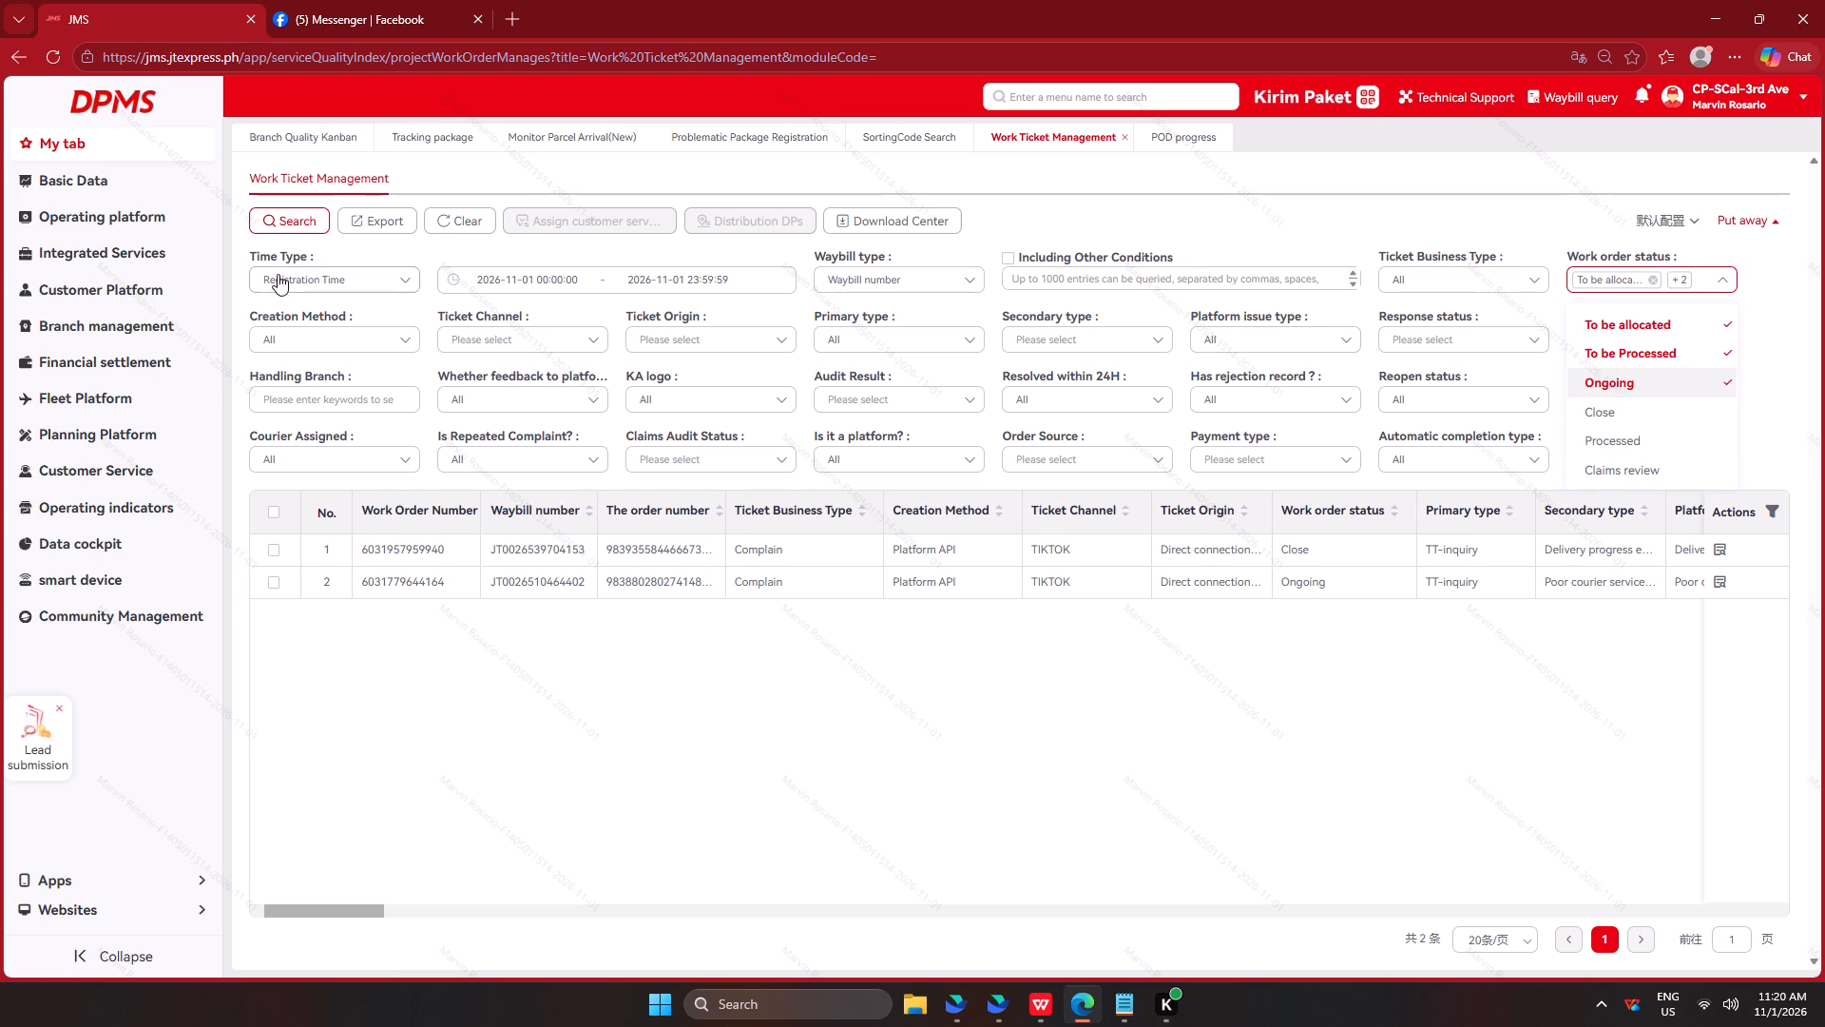
Search the November 1, 2026 work tickets with the statuses To be allocated, To be Processed and Ongoing.
left_click(293, 218)
Set the work tickets' registration time range to 2026-10-01 through 2026-11-01 and run the search again.
left_click(574, 282)
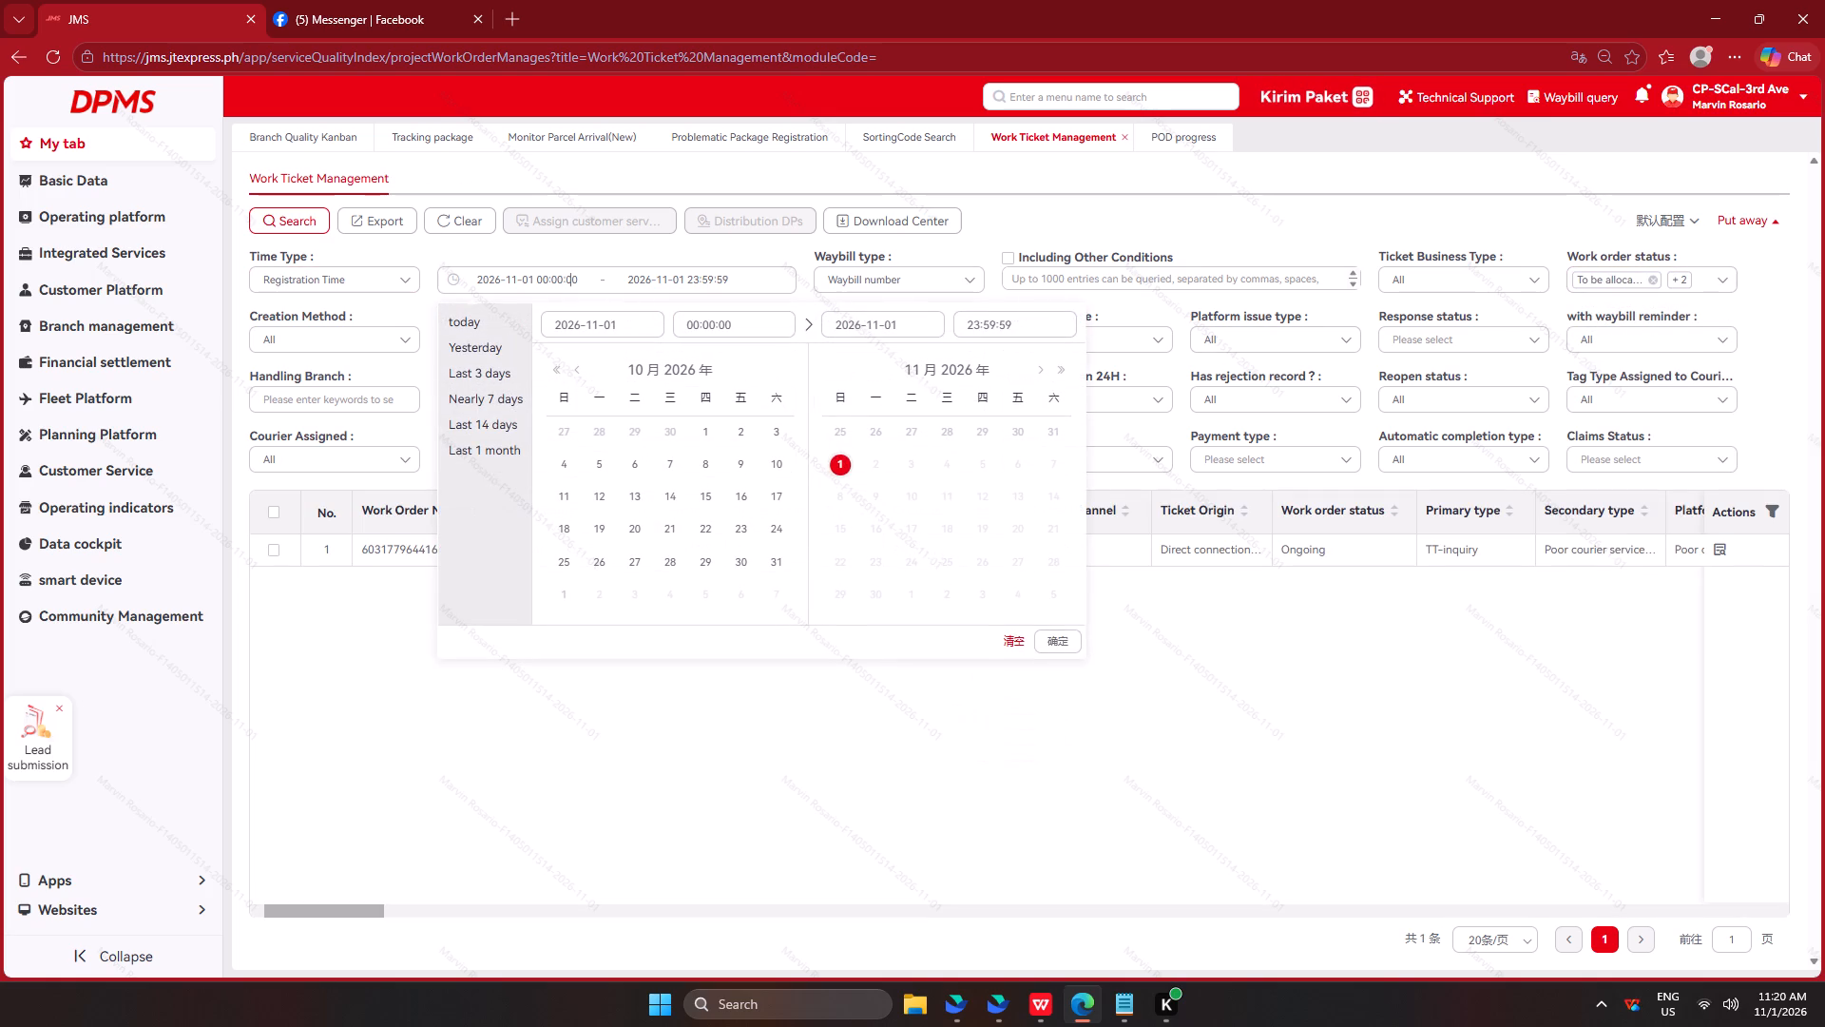
left_click(709, 431)
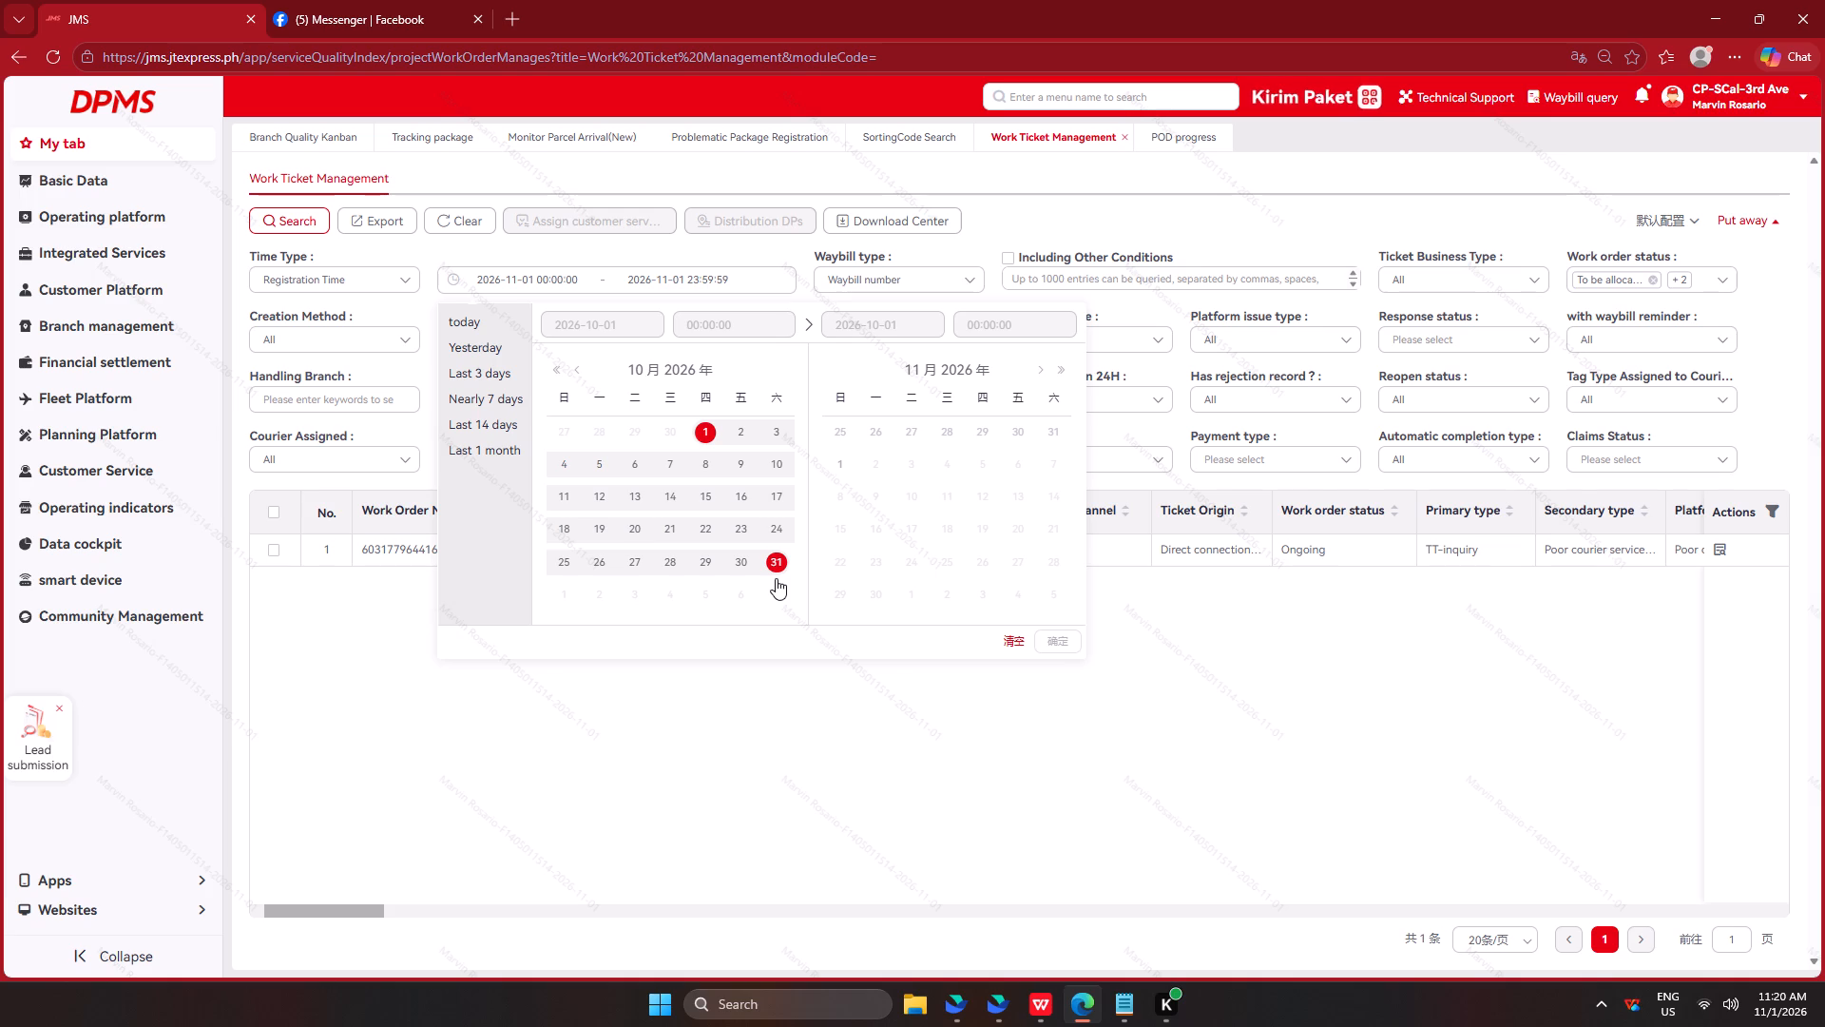
key("Escape")
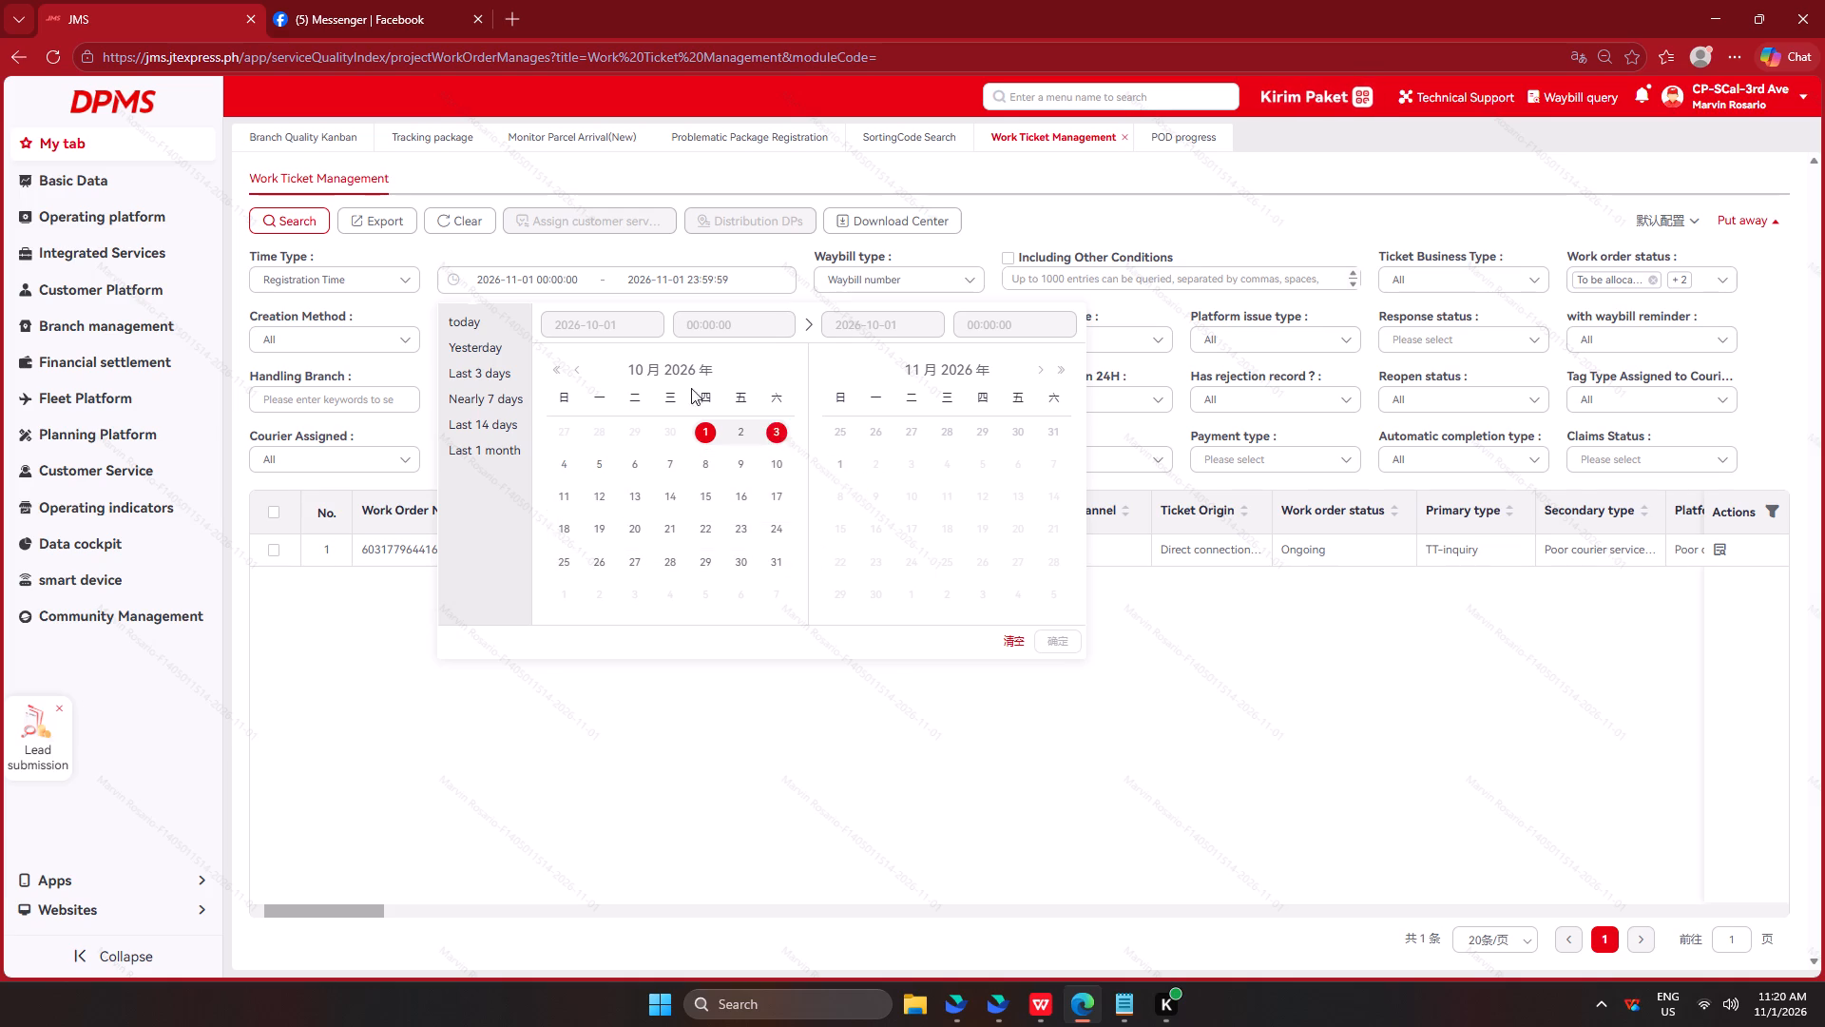
left_click(648, 785)
left_click(528, 272)
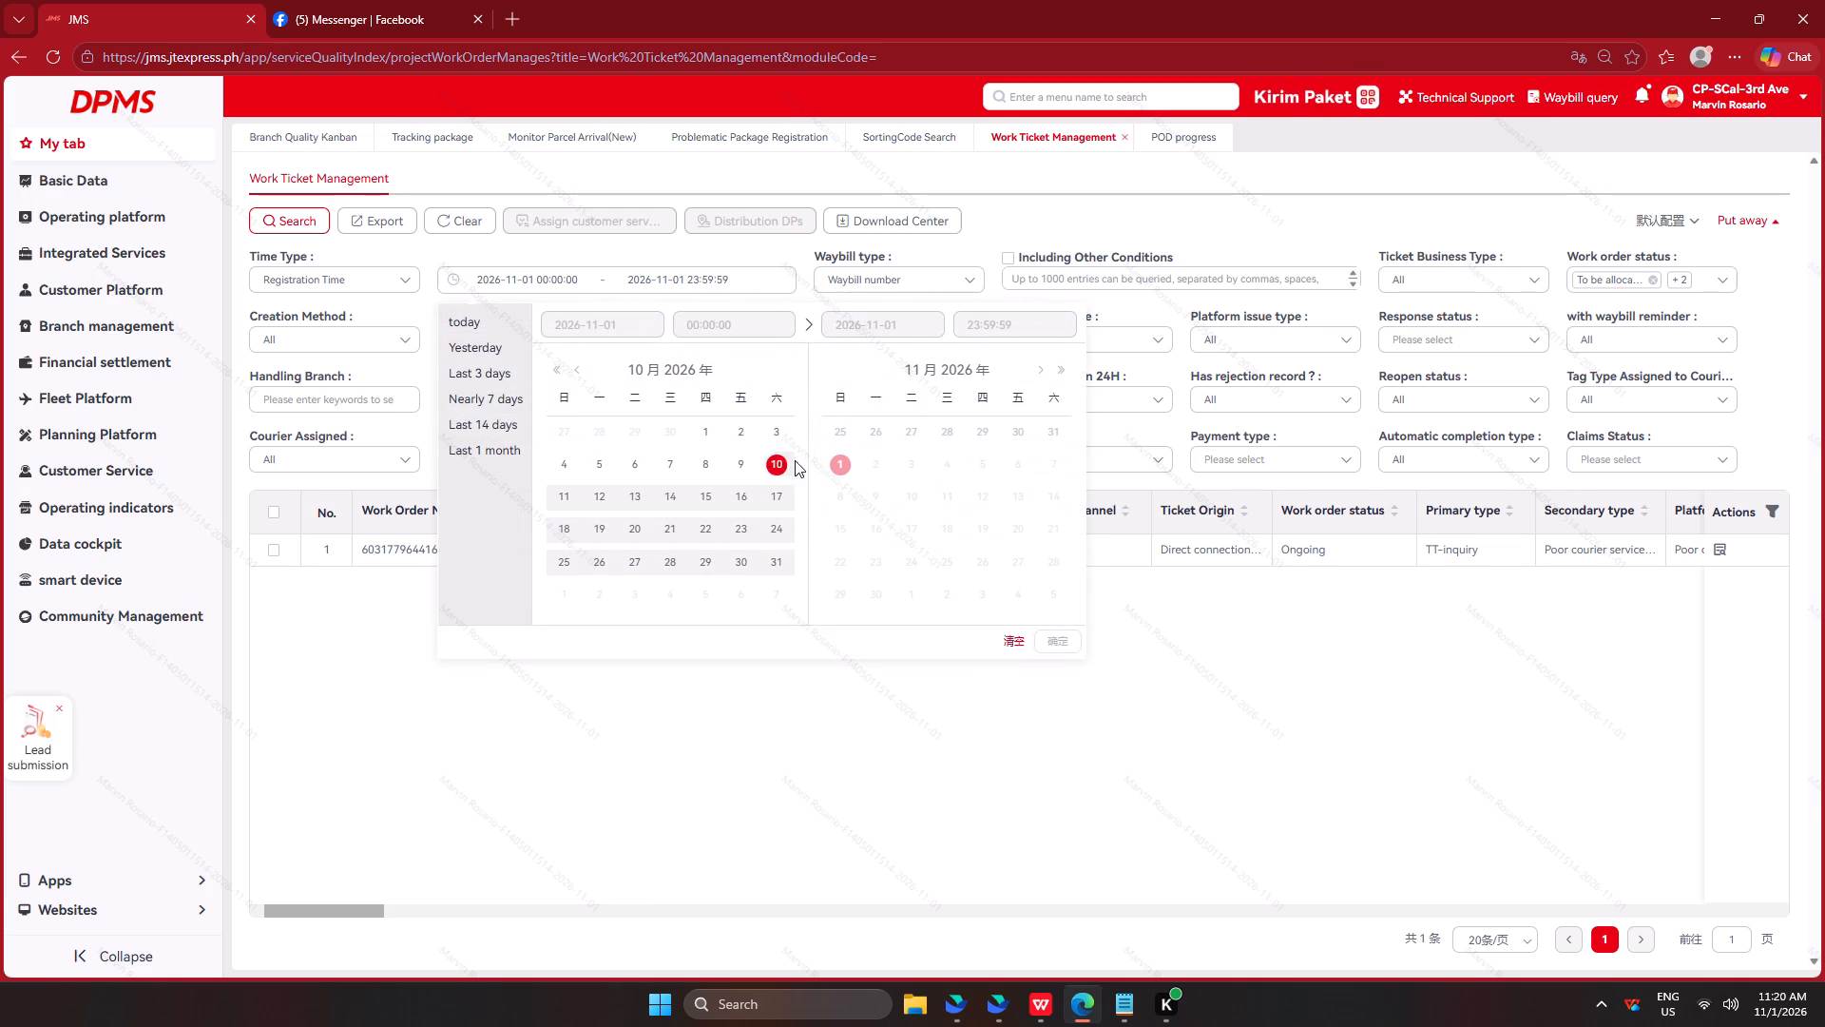
left_click(715, 434)
left_click(1054, 643)
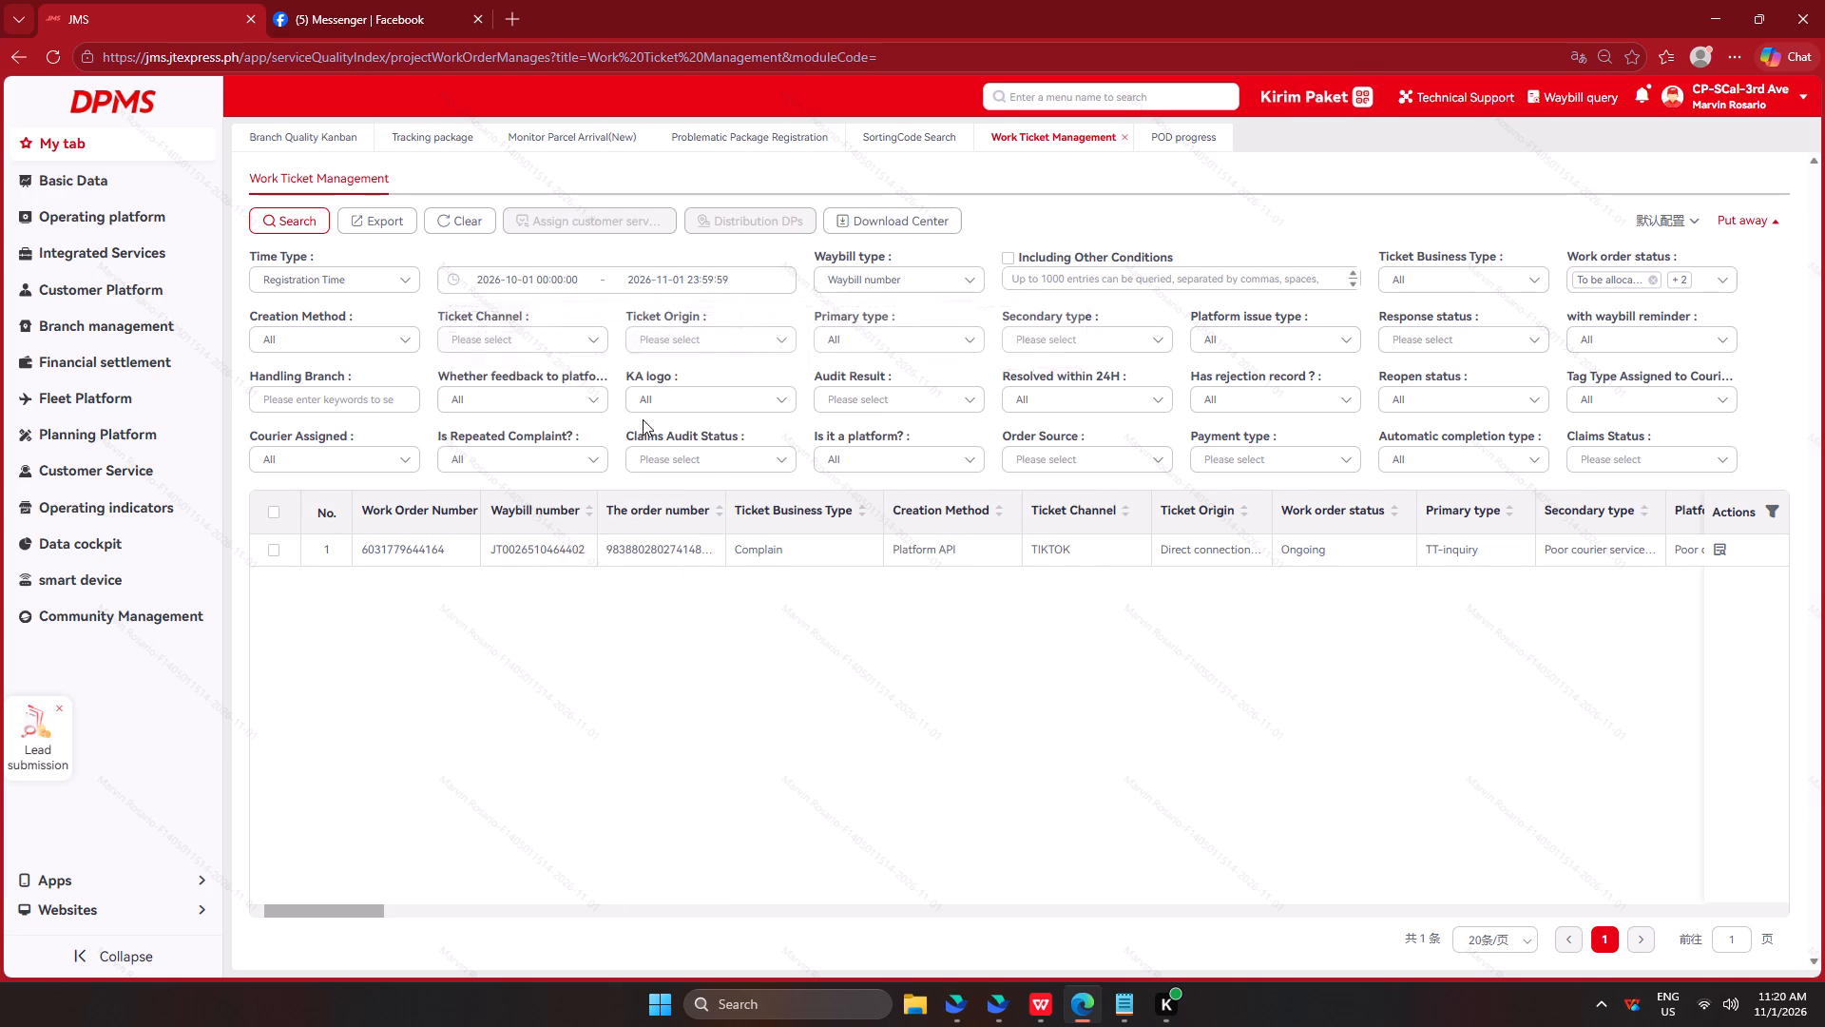
left_click(299, 217)
Switch to Notepad and look back through the November 1 high value parcel list up to the 1st truck arrival entries.
left_click(1127, 1023)
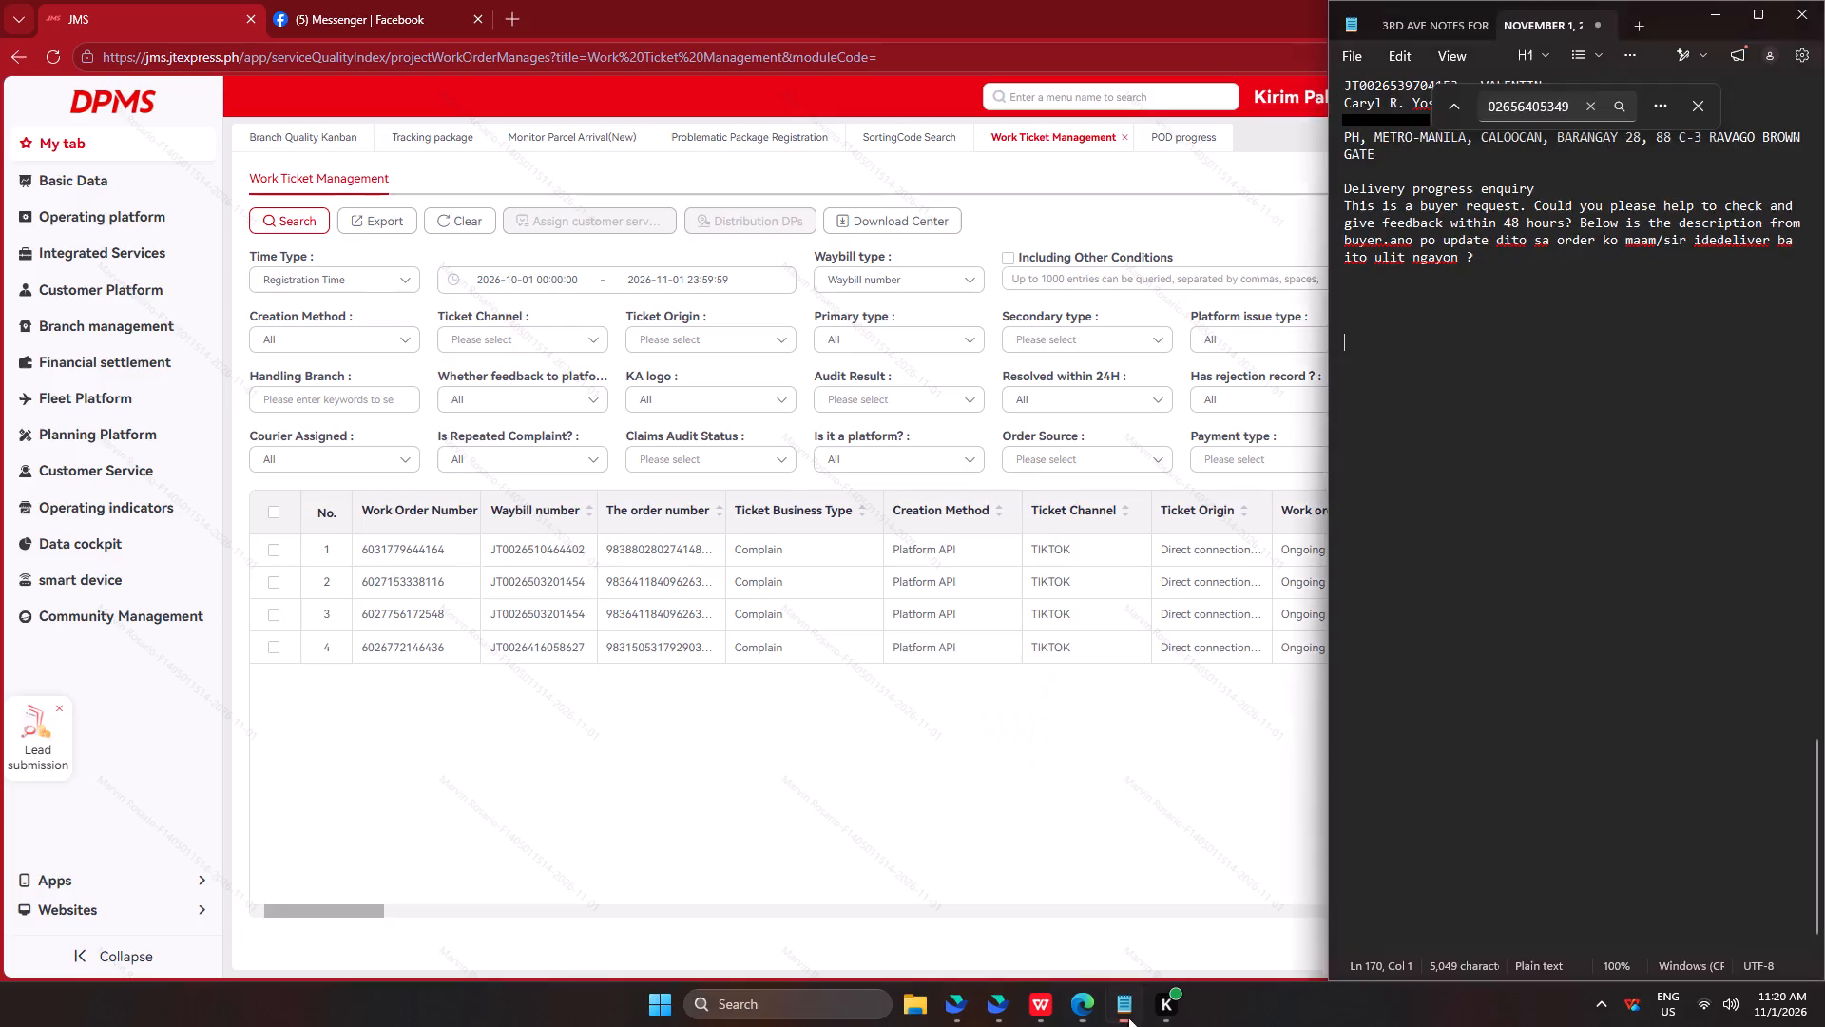
left_click(1127, 786)
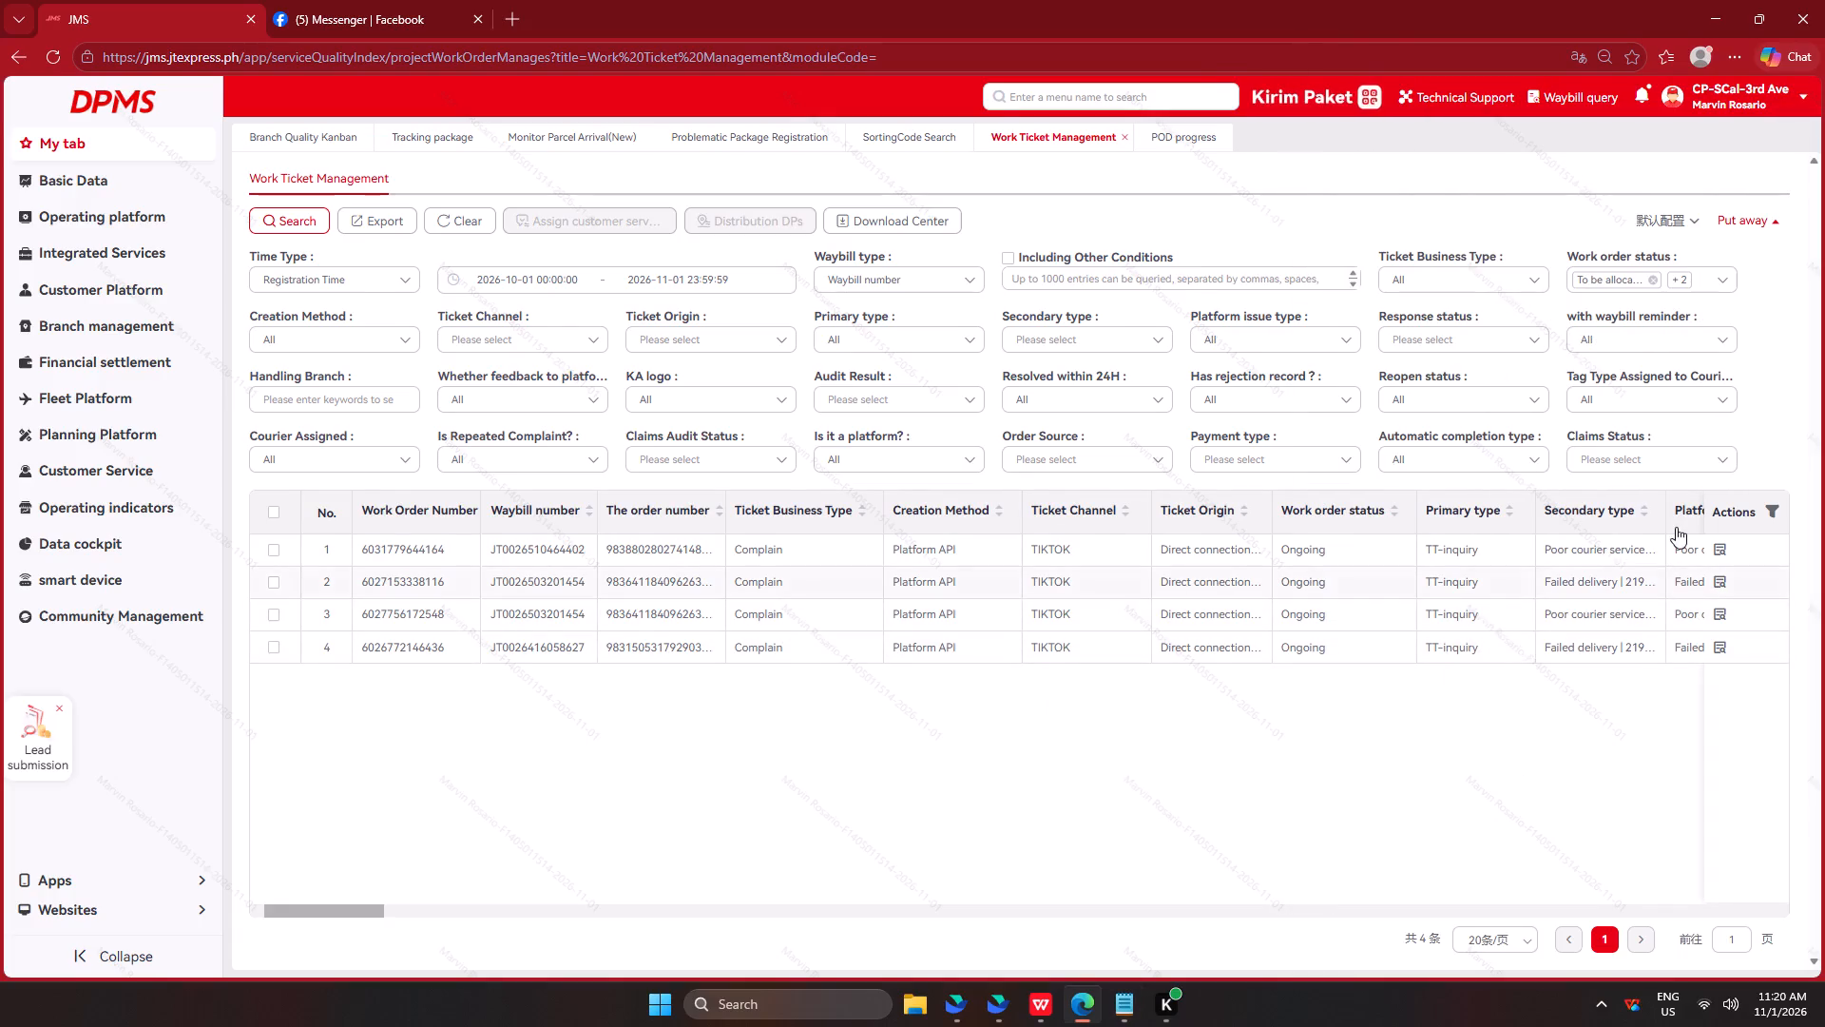
key("alt+Tab")
scroll(1656, 436, "up", 8)
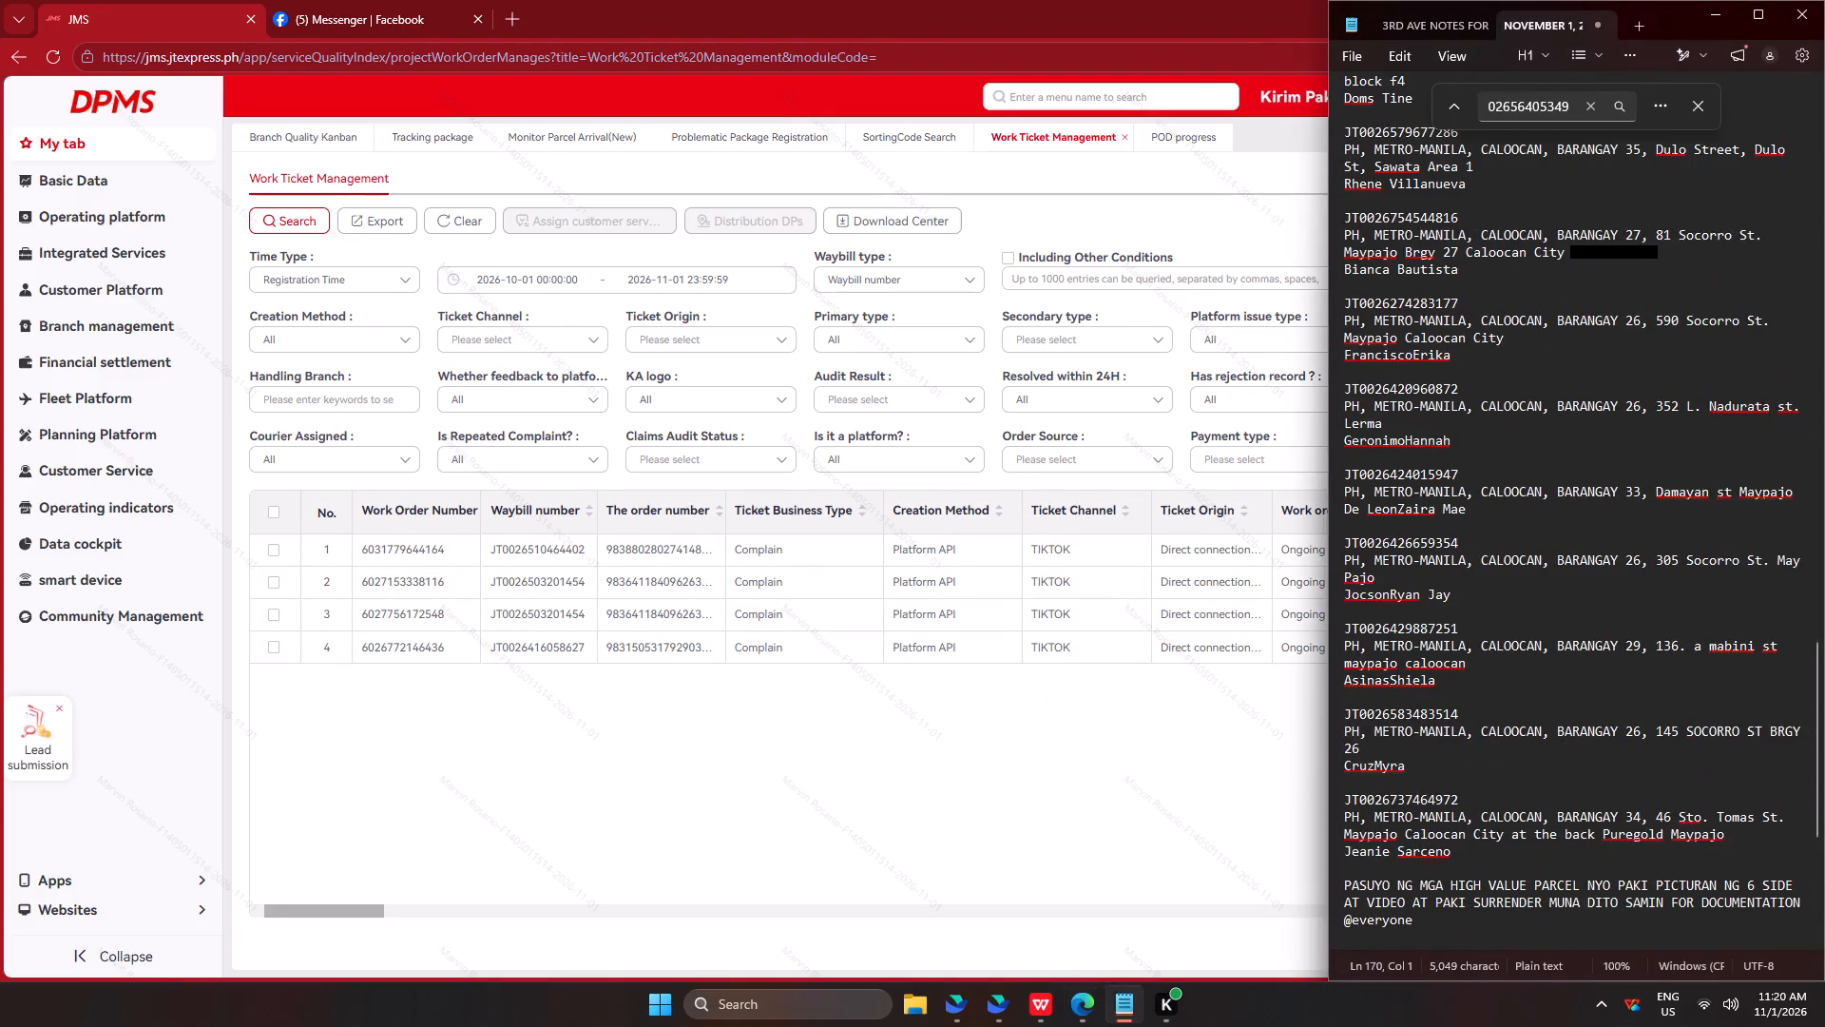
scroll(1680, 503, "up", 2)
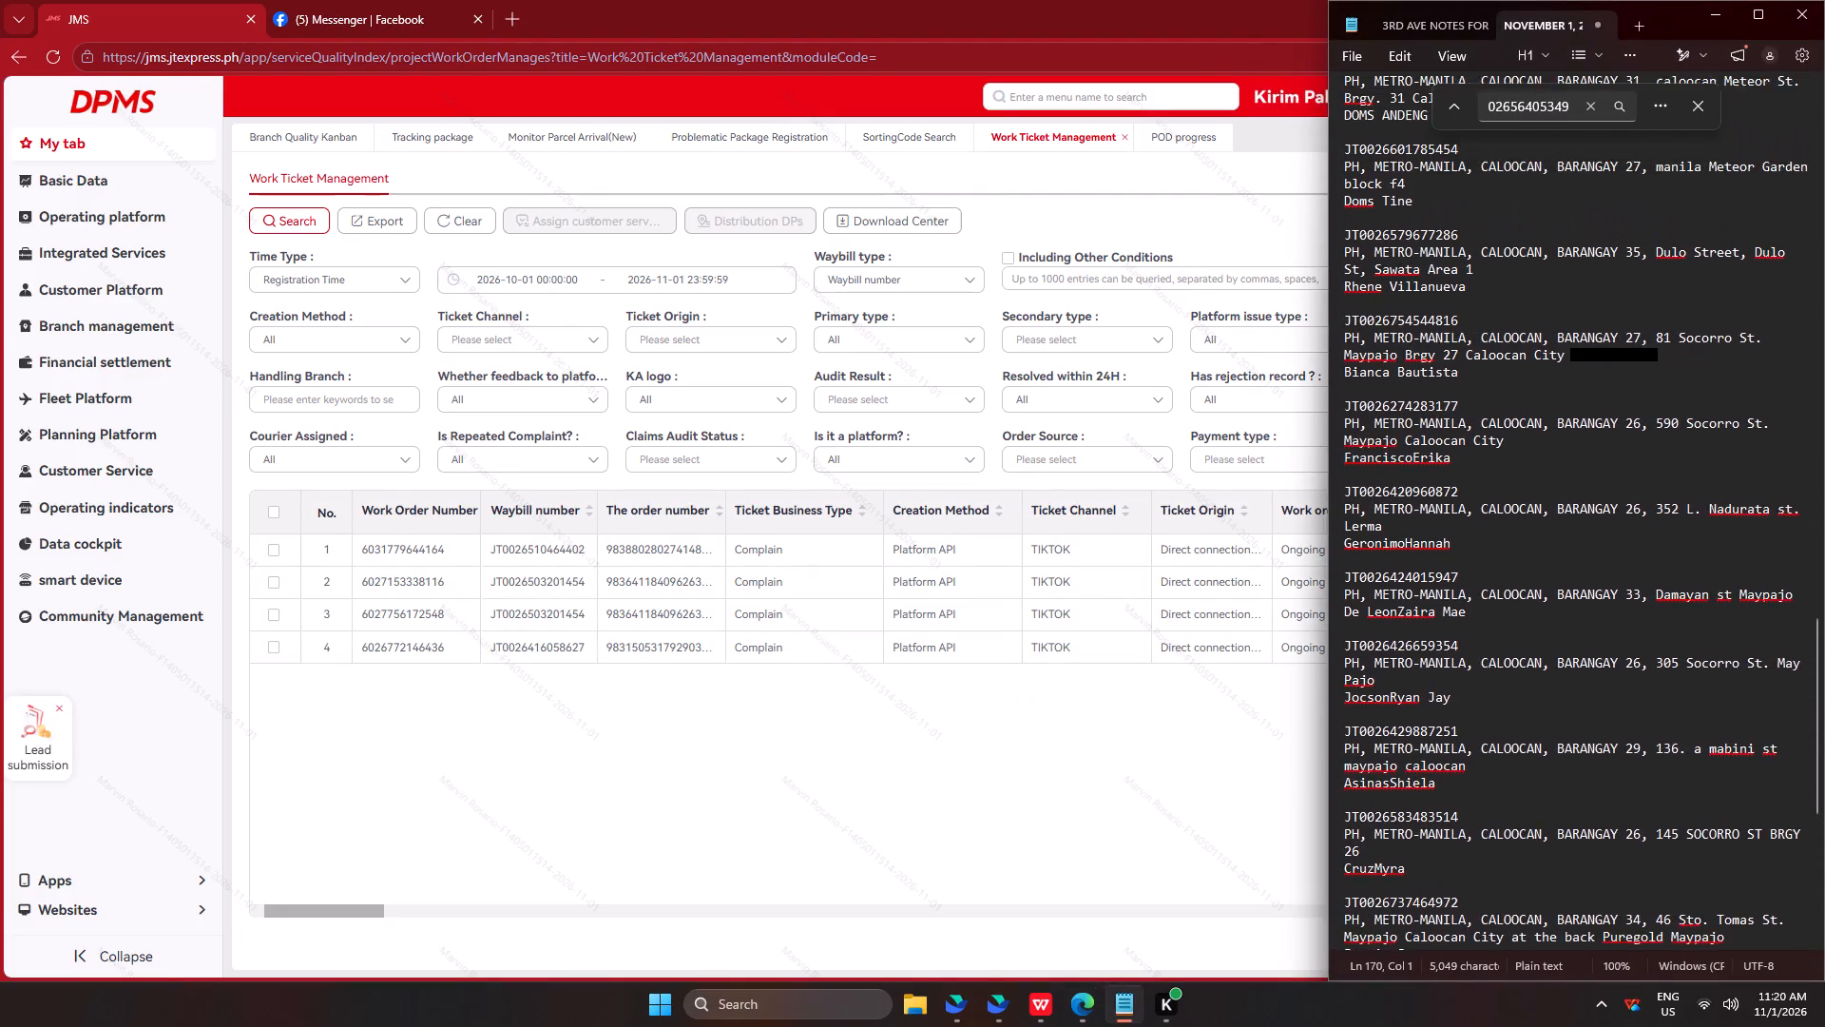
scroll(1680, 503, "up", 6)
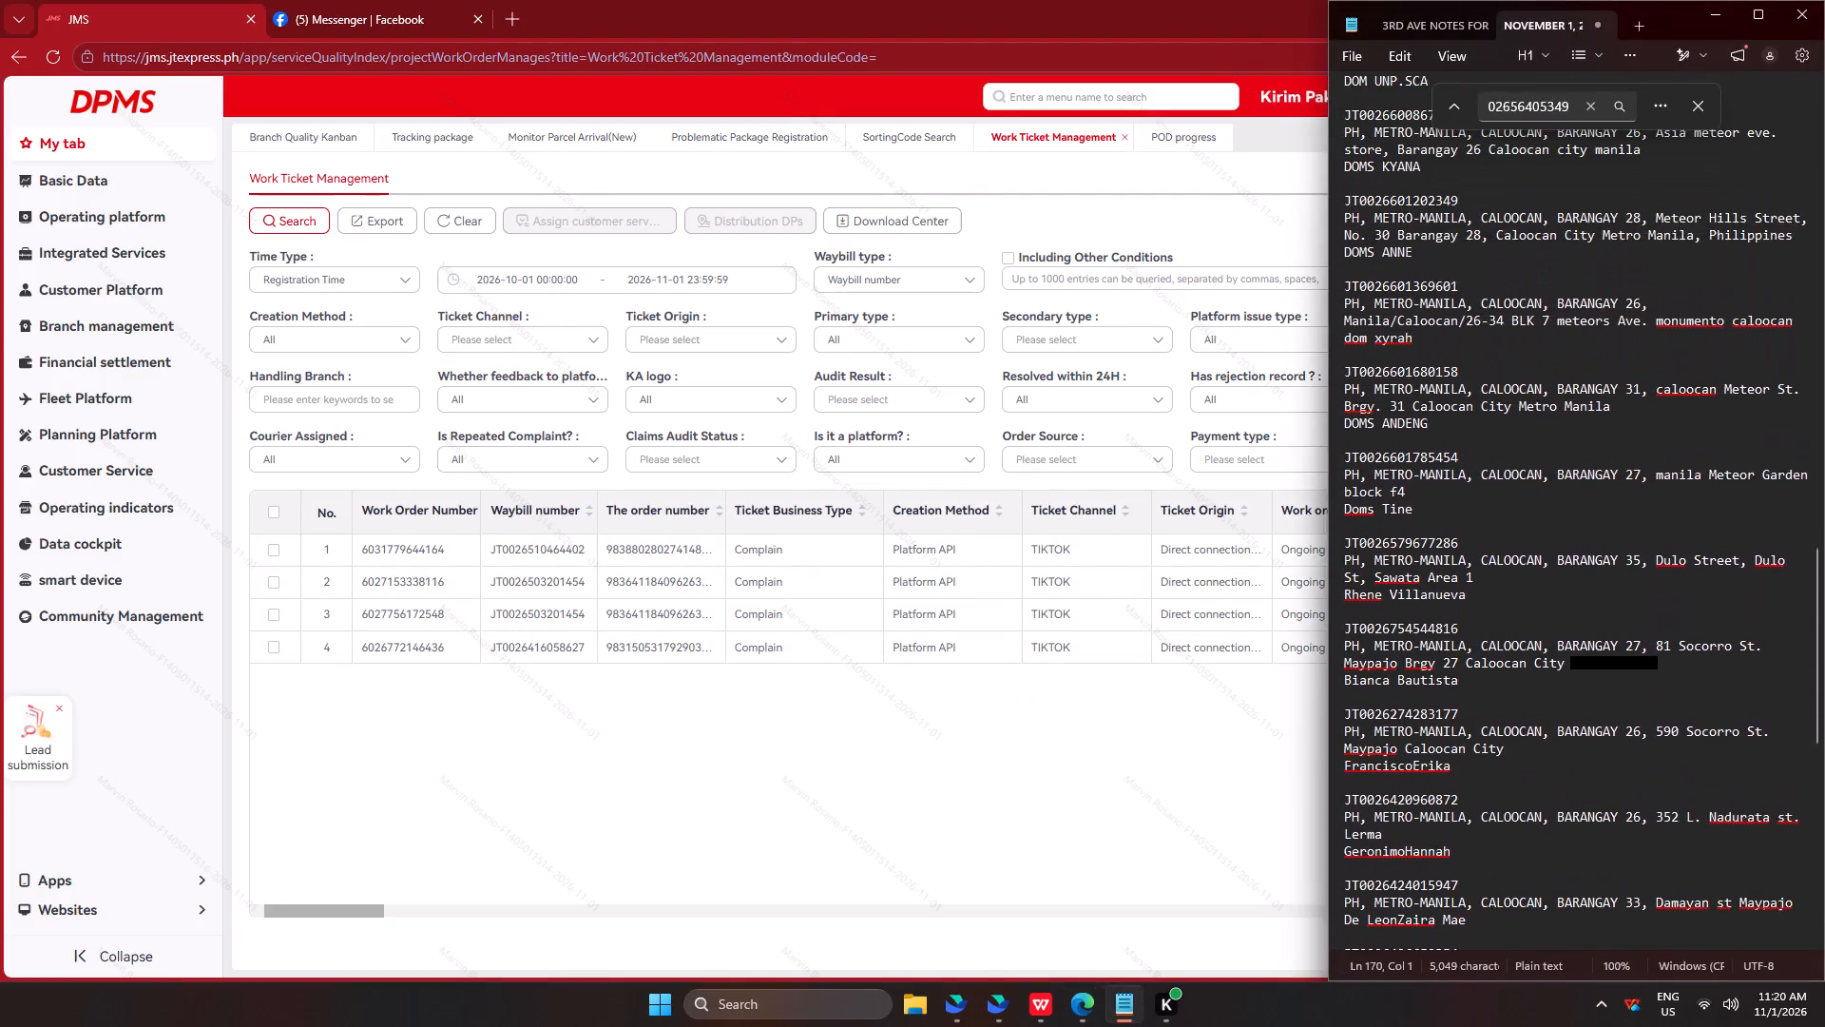
scroll(1680, 503, "up", 8)
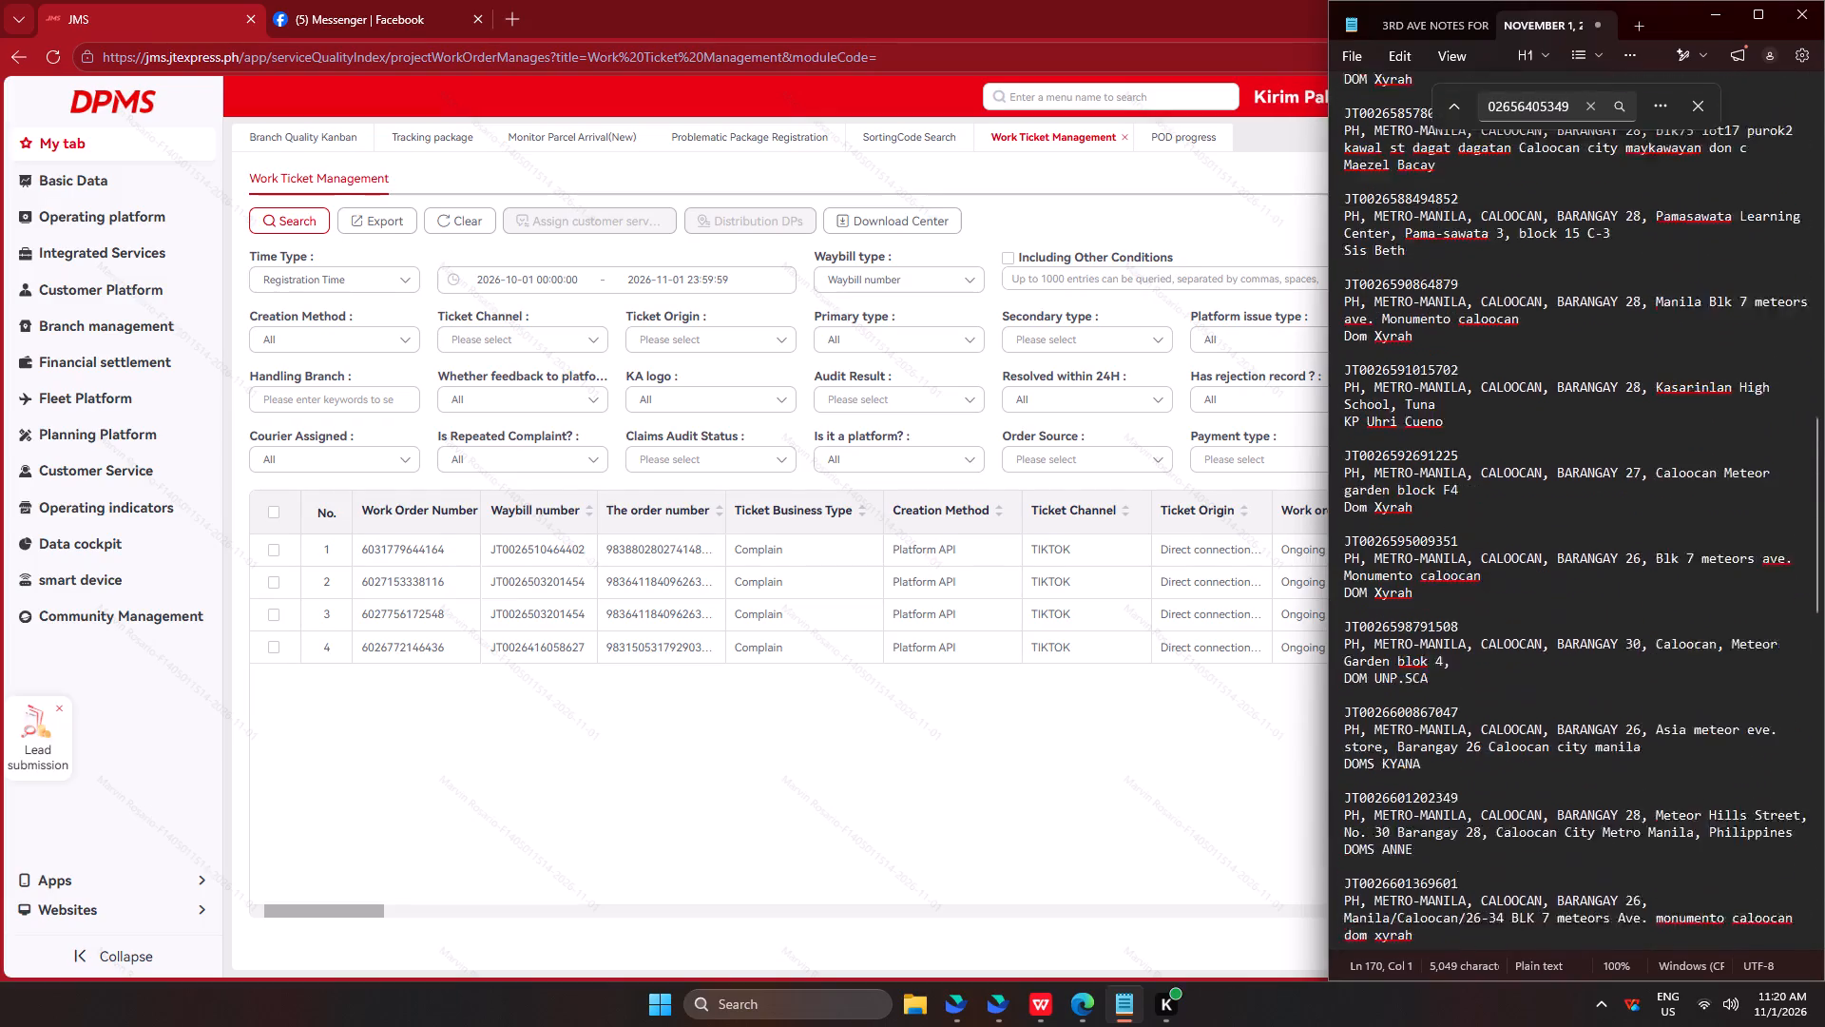
scroll(1680, 503, "up", 5)
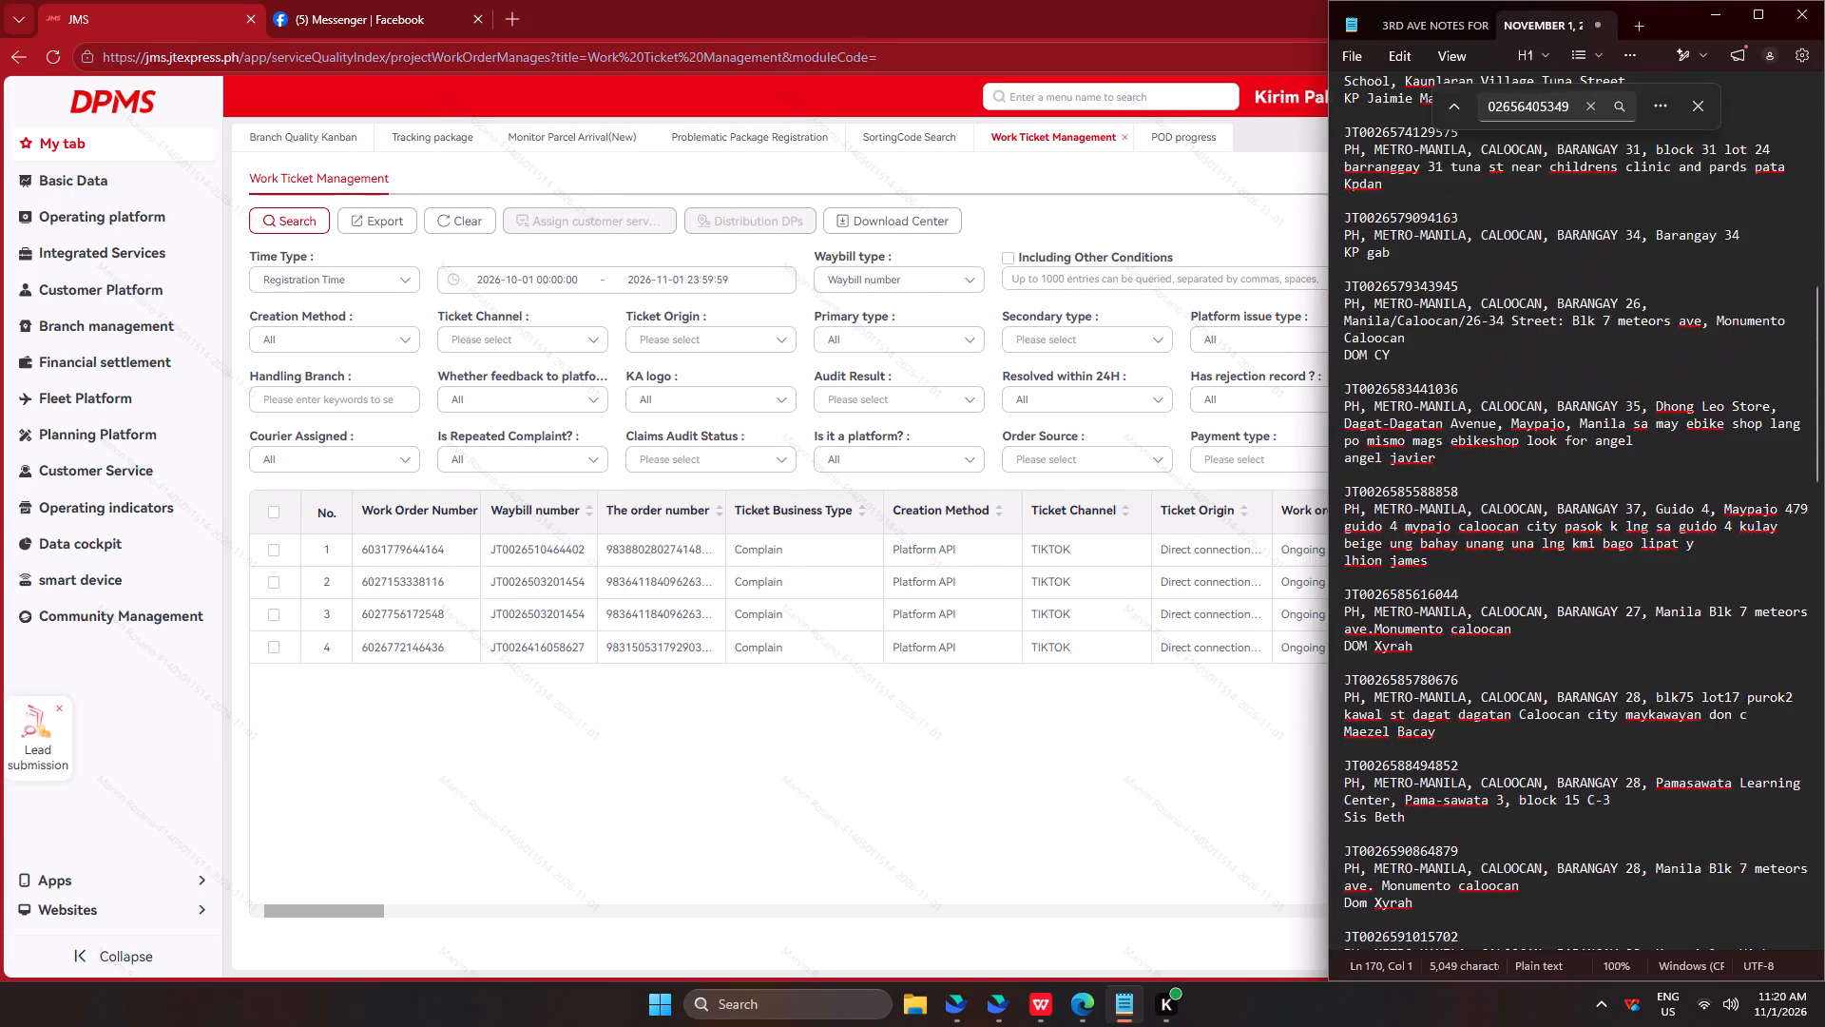
scroll(1680, 503, "up", 5)
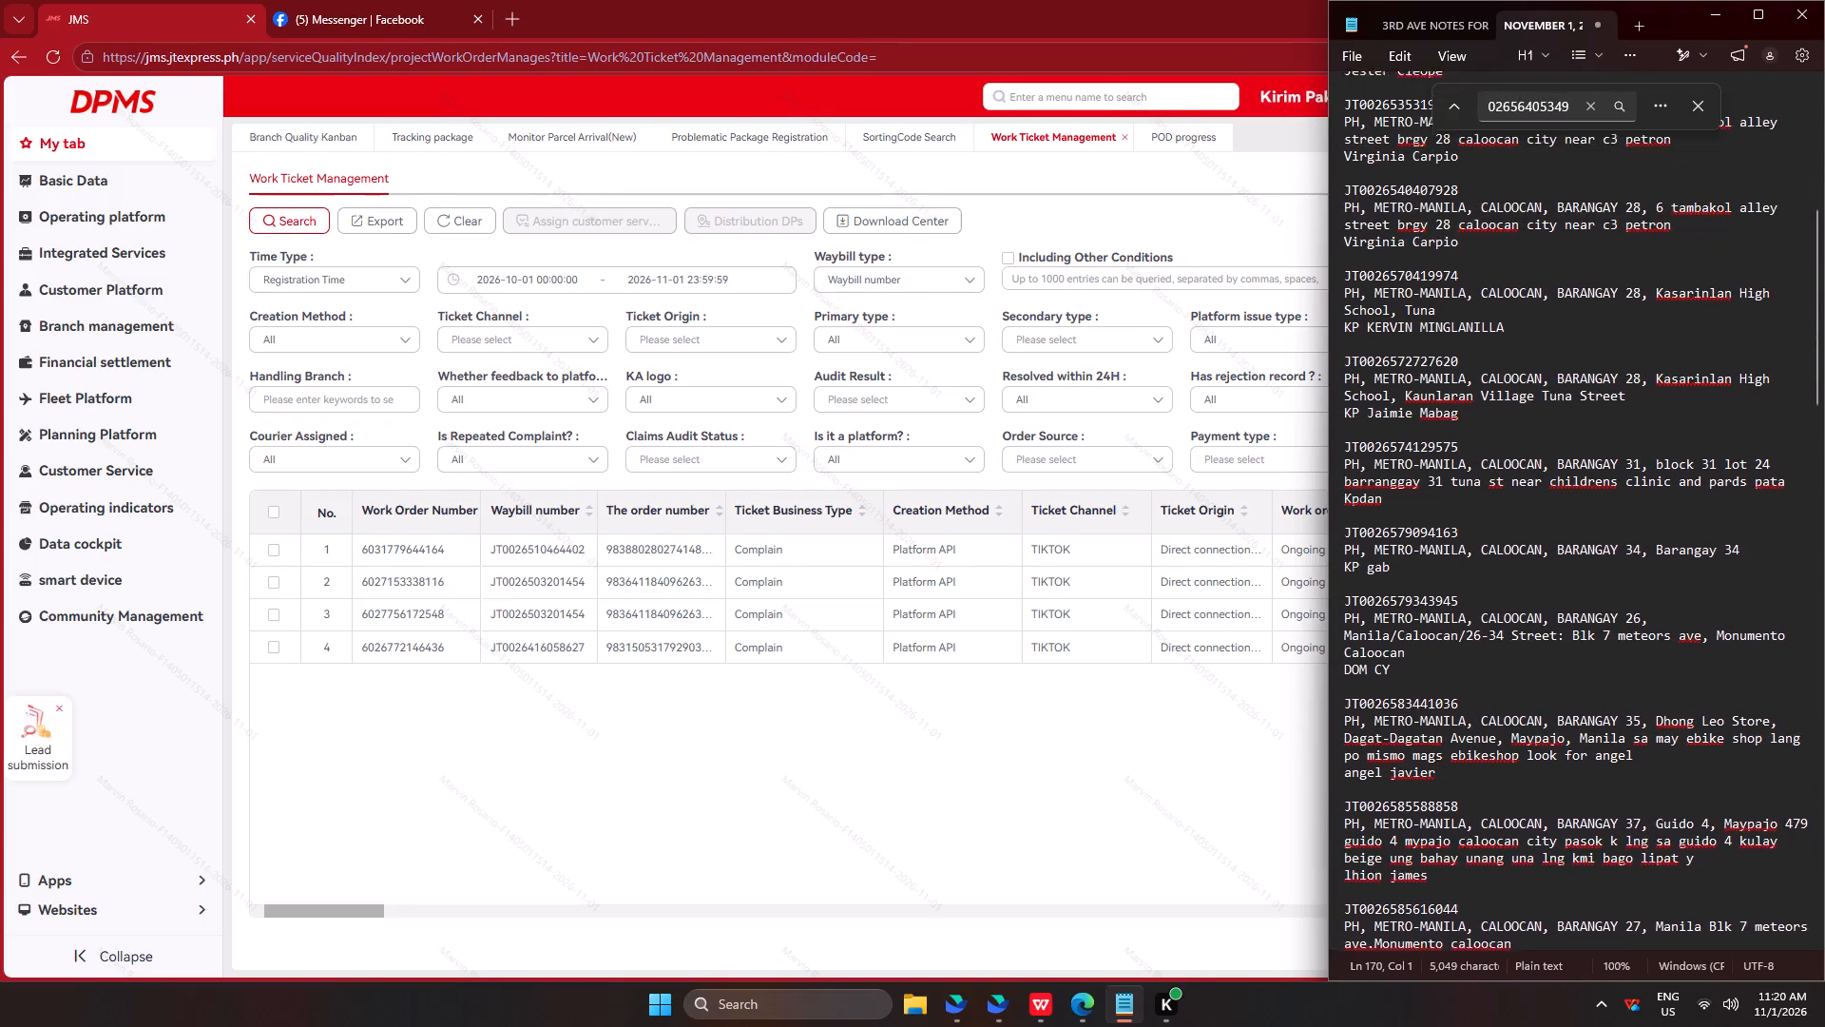
scroll(1680, 503, "up", 8)
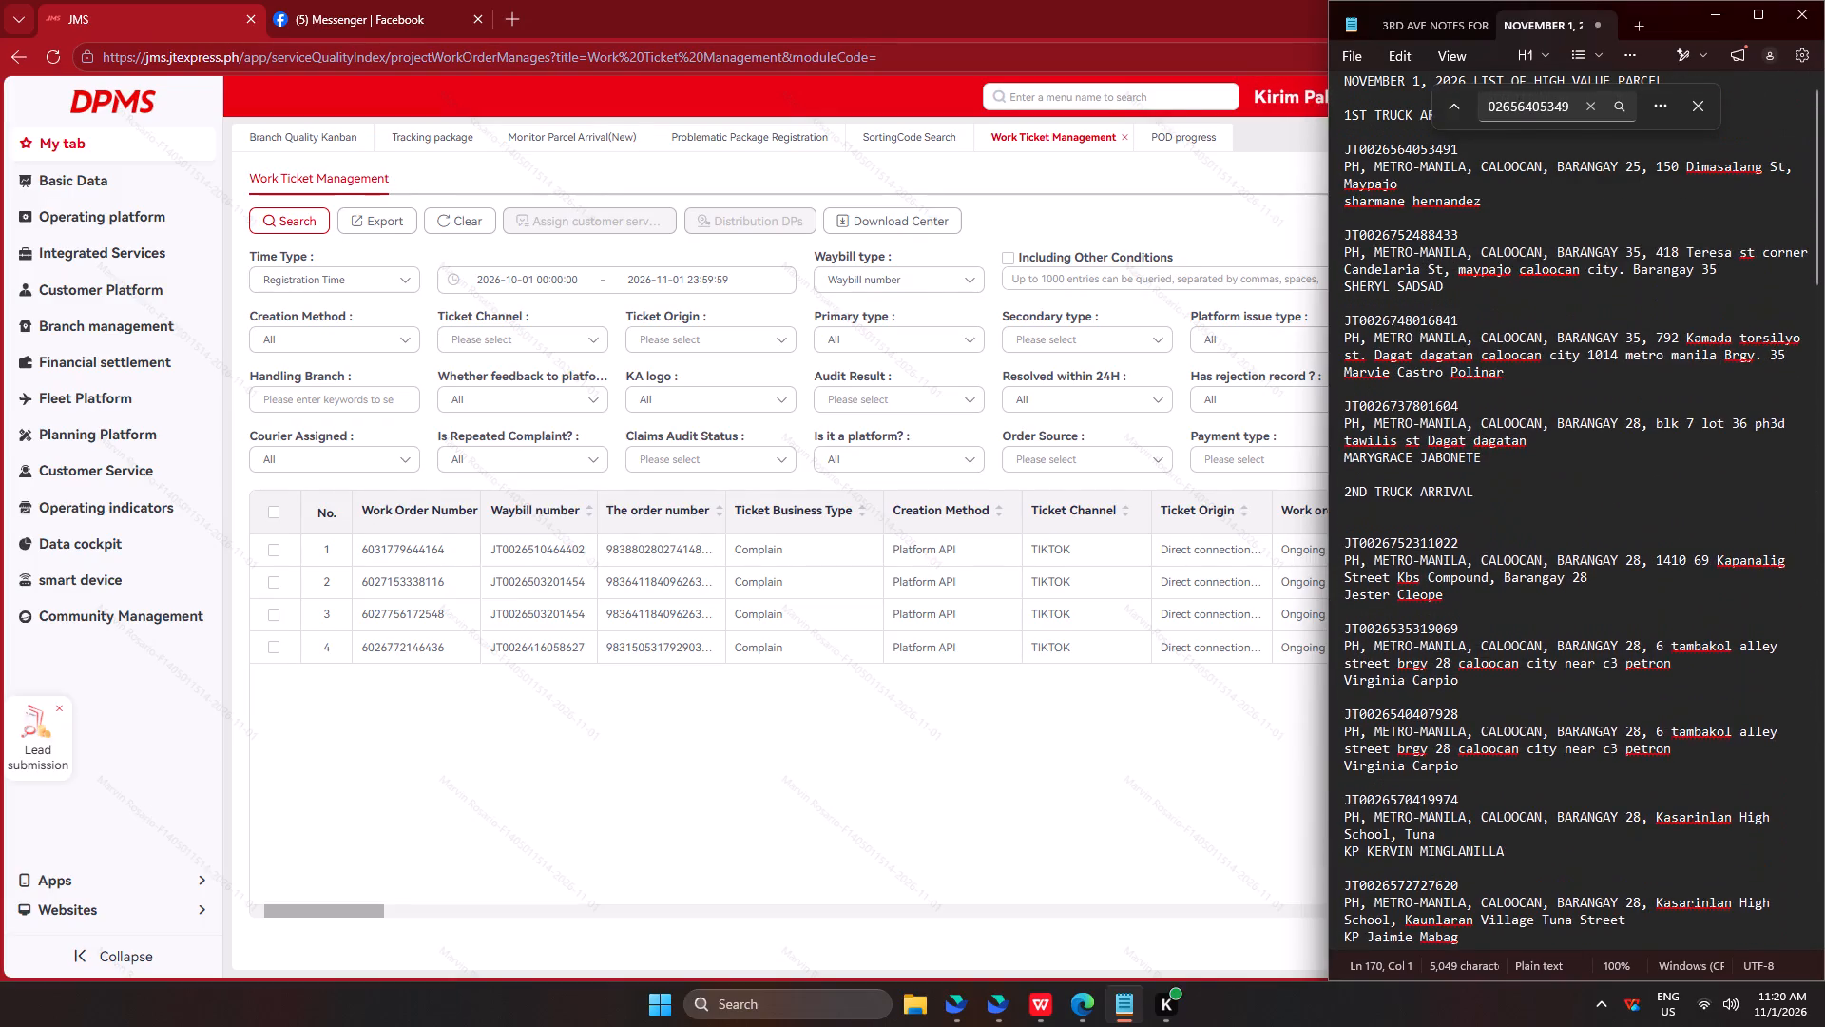
scroll(1680, 503, "up", 2)
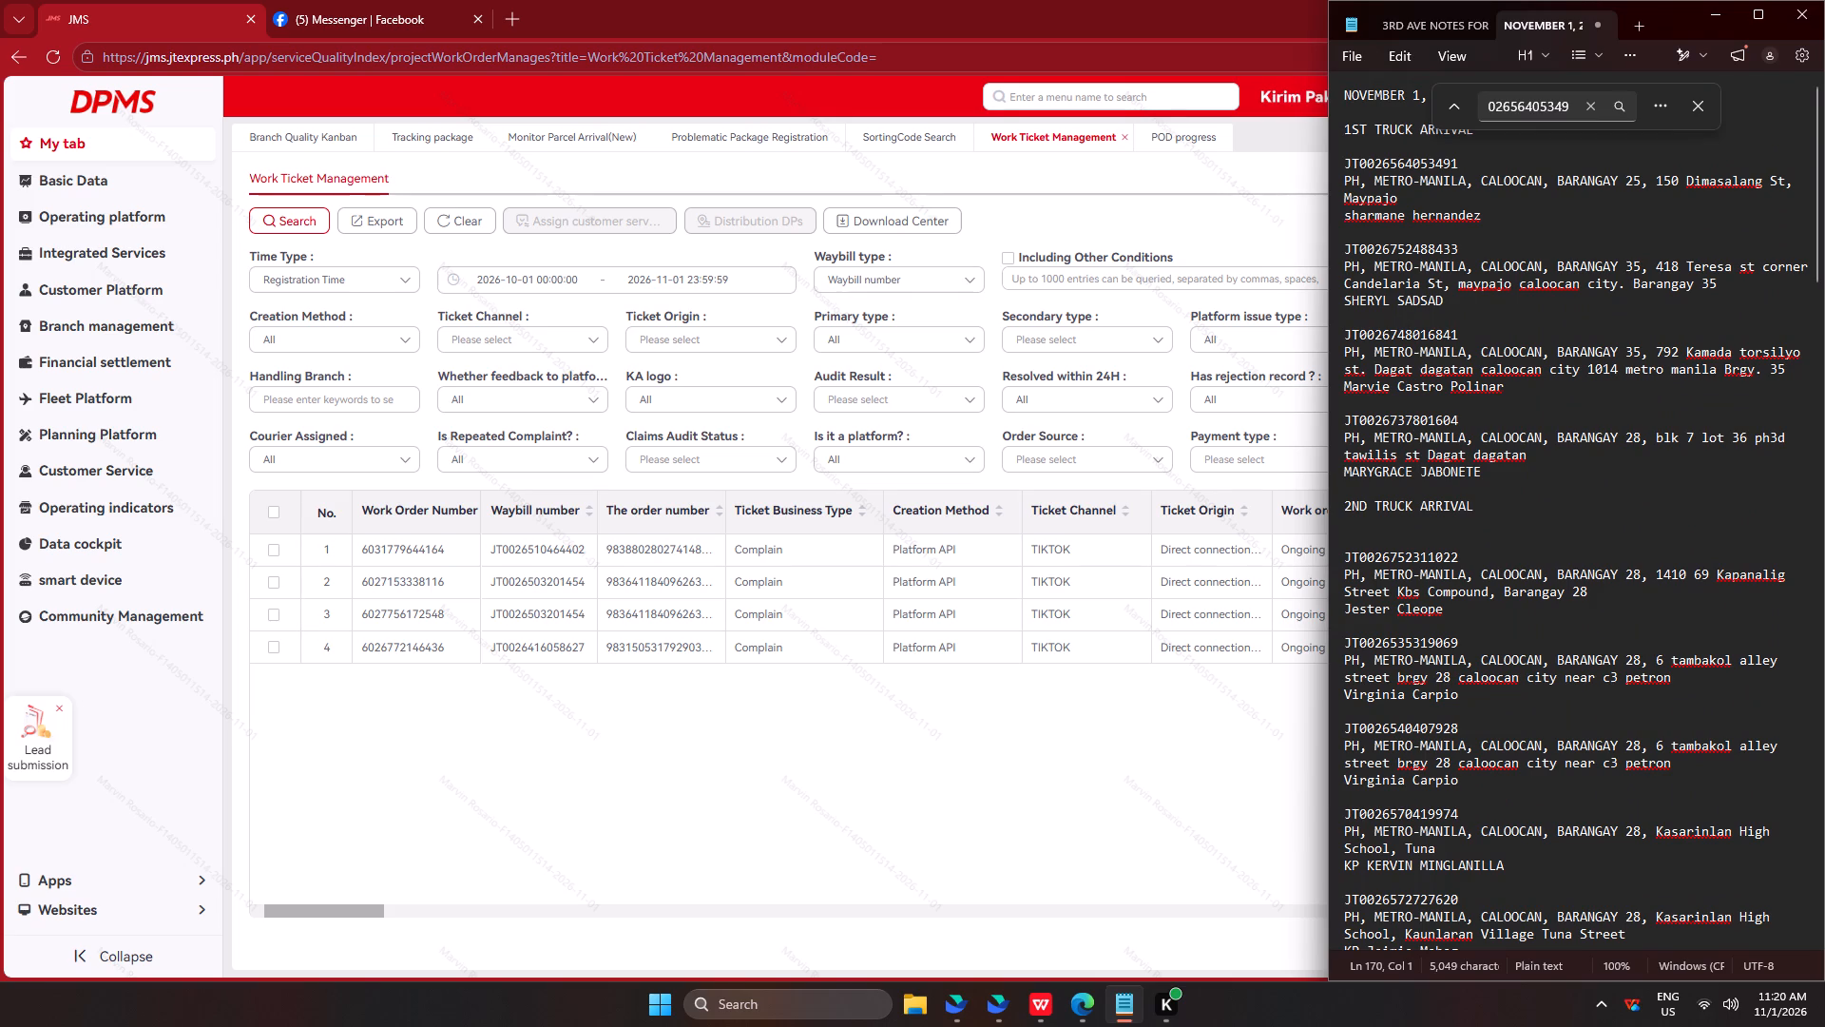
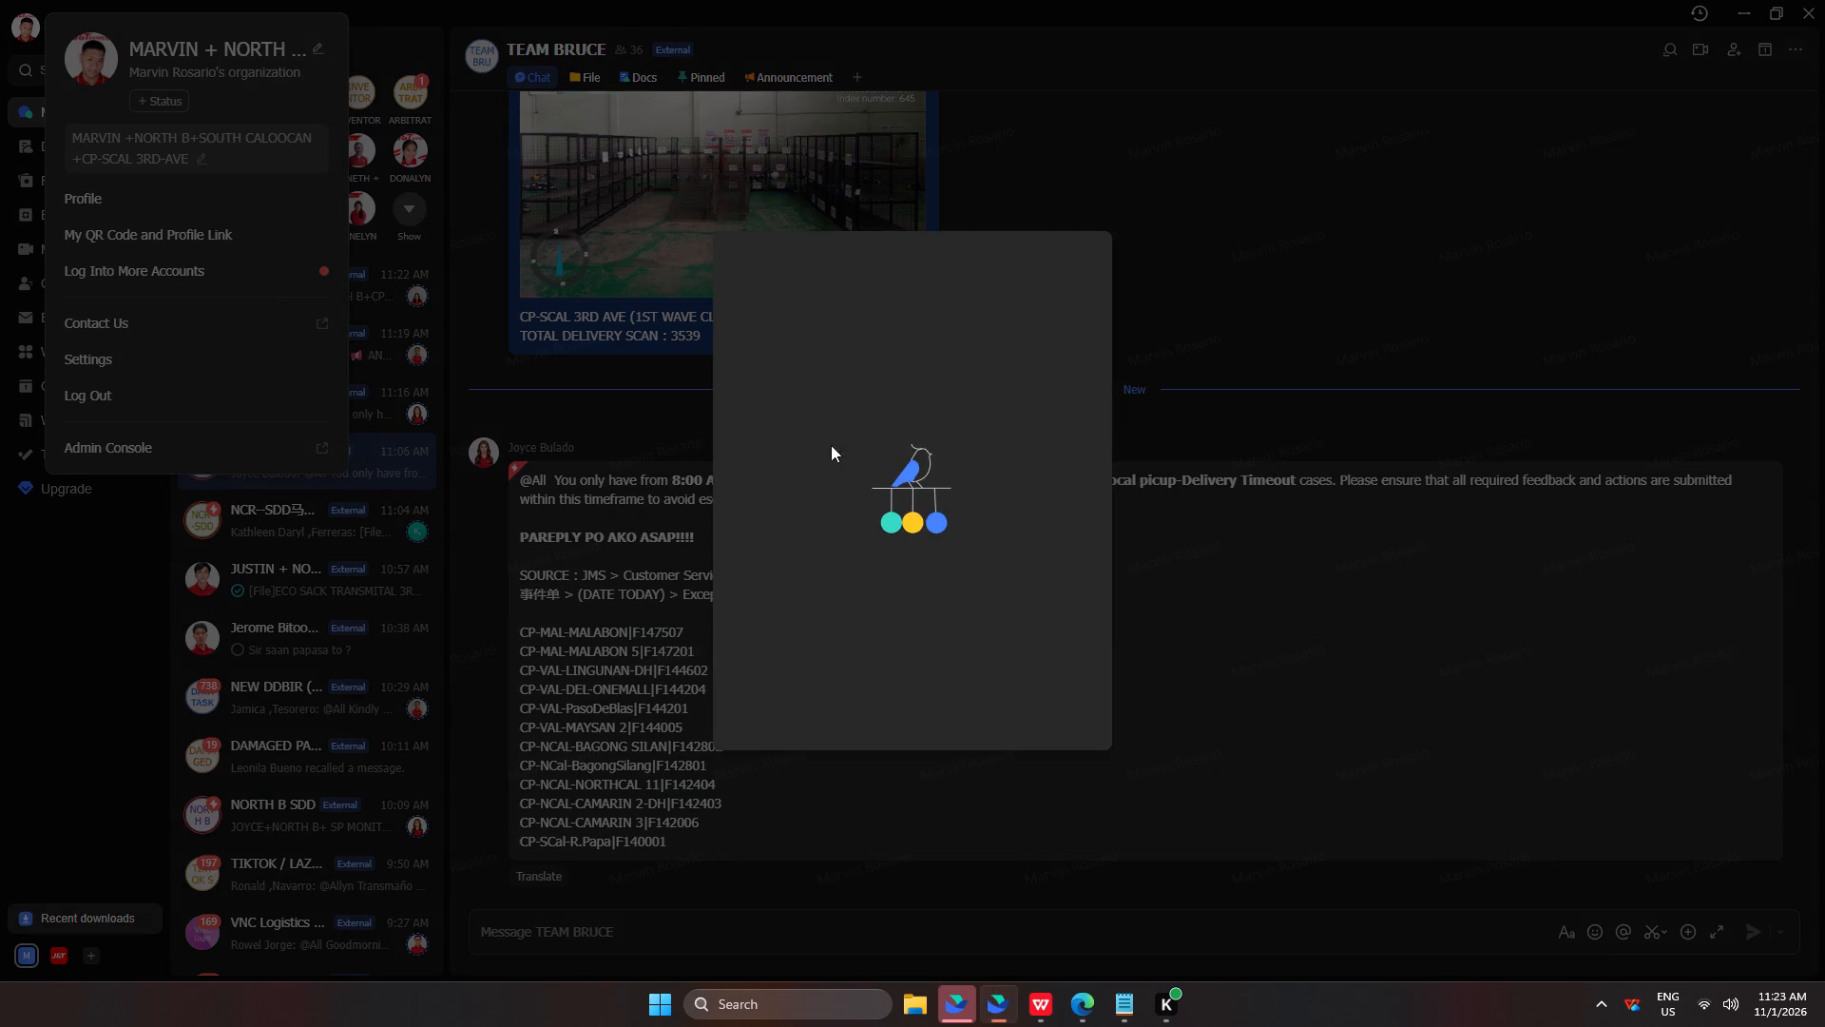
Take a screenshot of the profile's My QR Code window.
key("ctrl+shift+a")
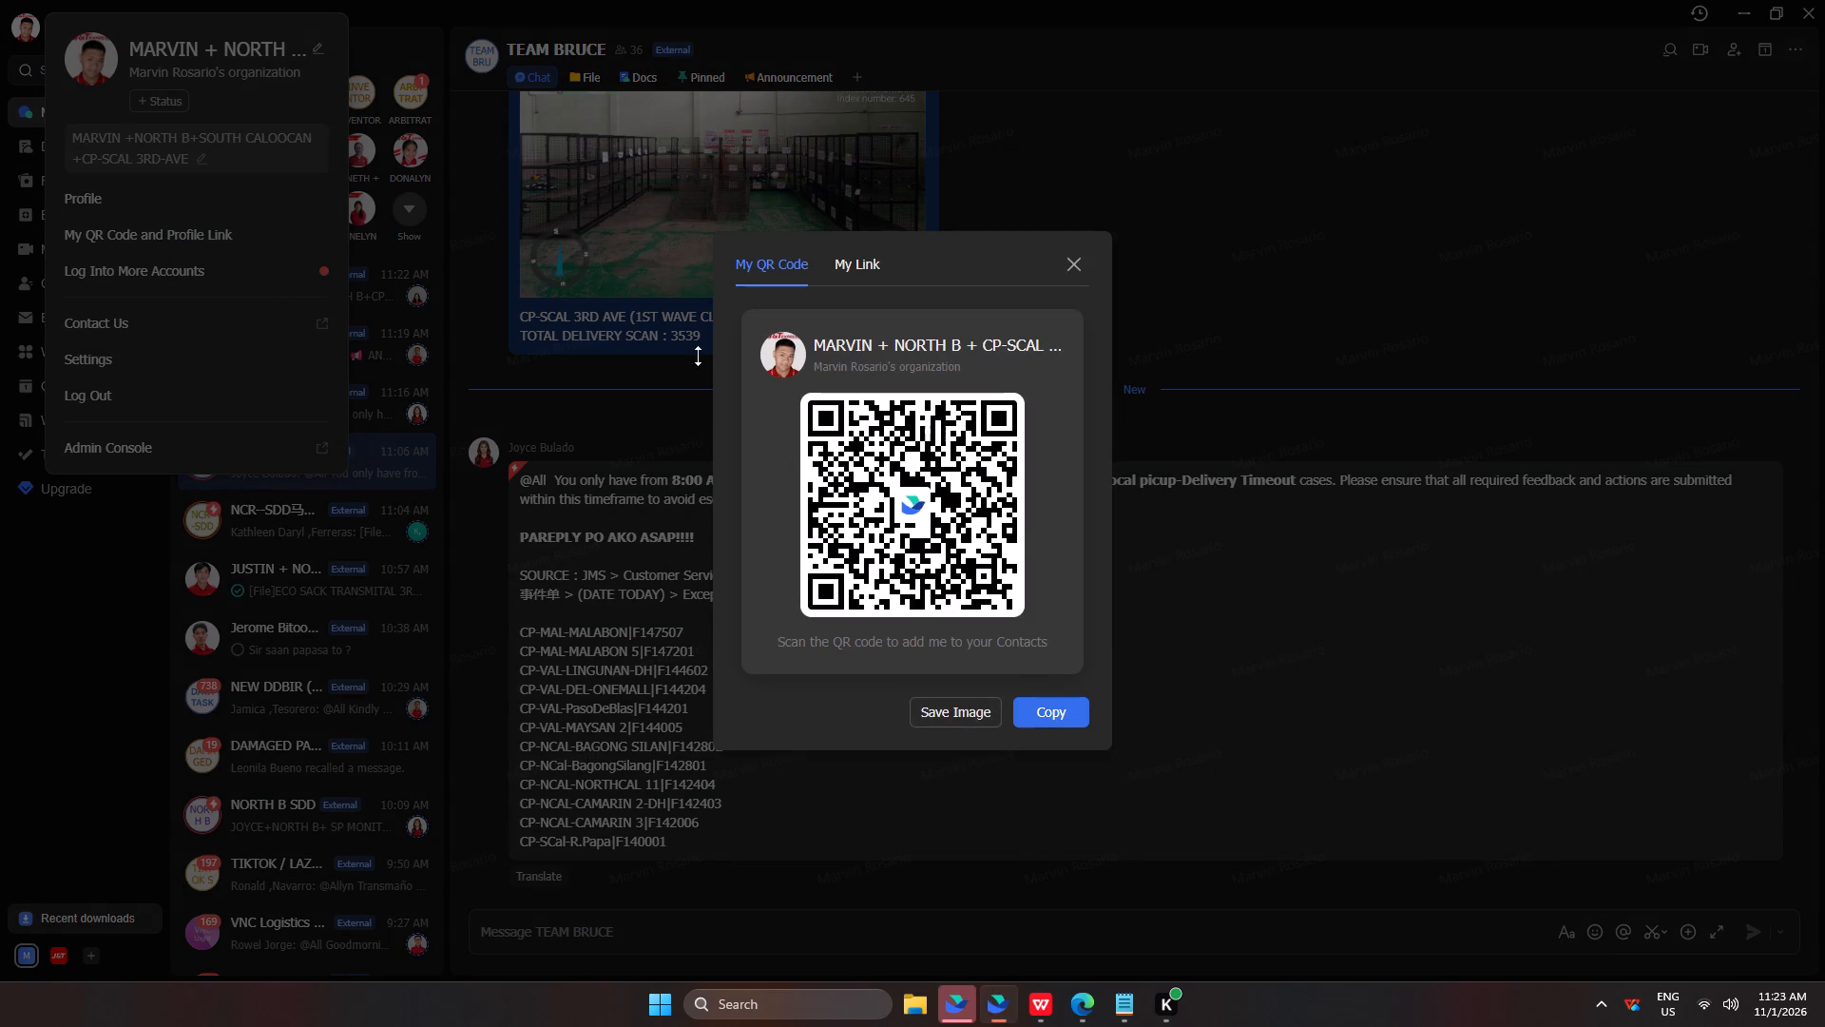
left_click(814, 474)
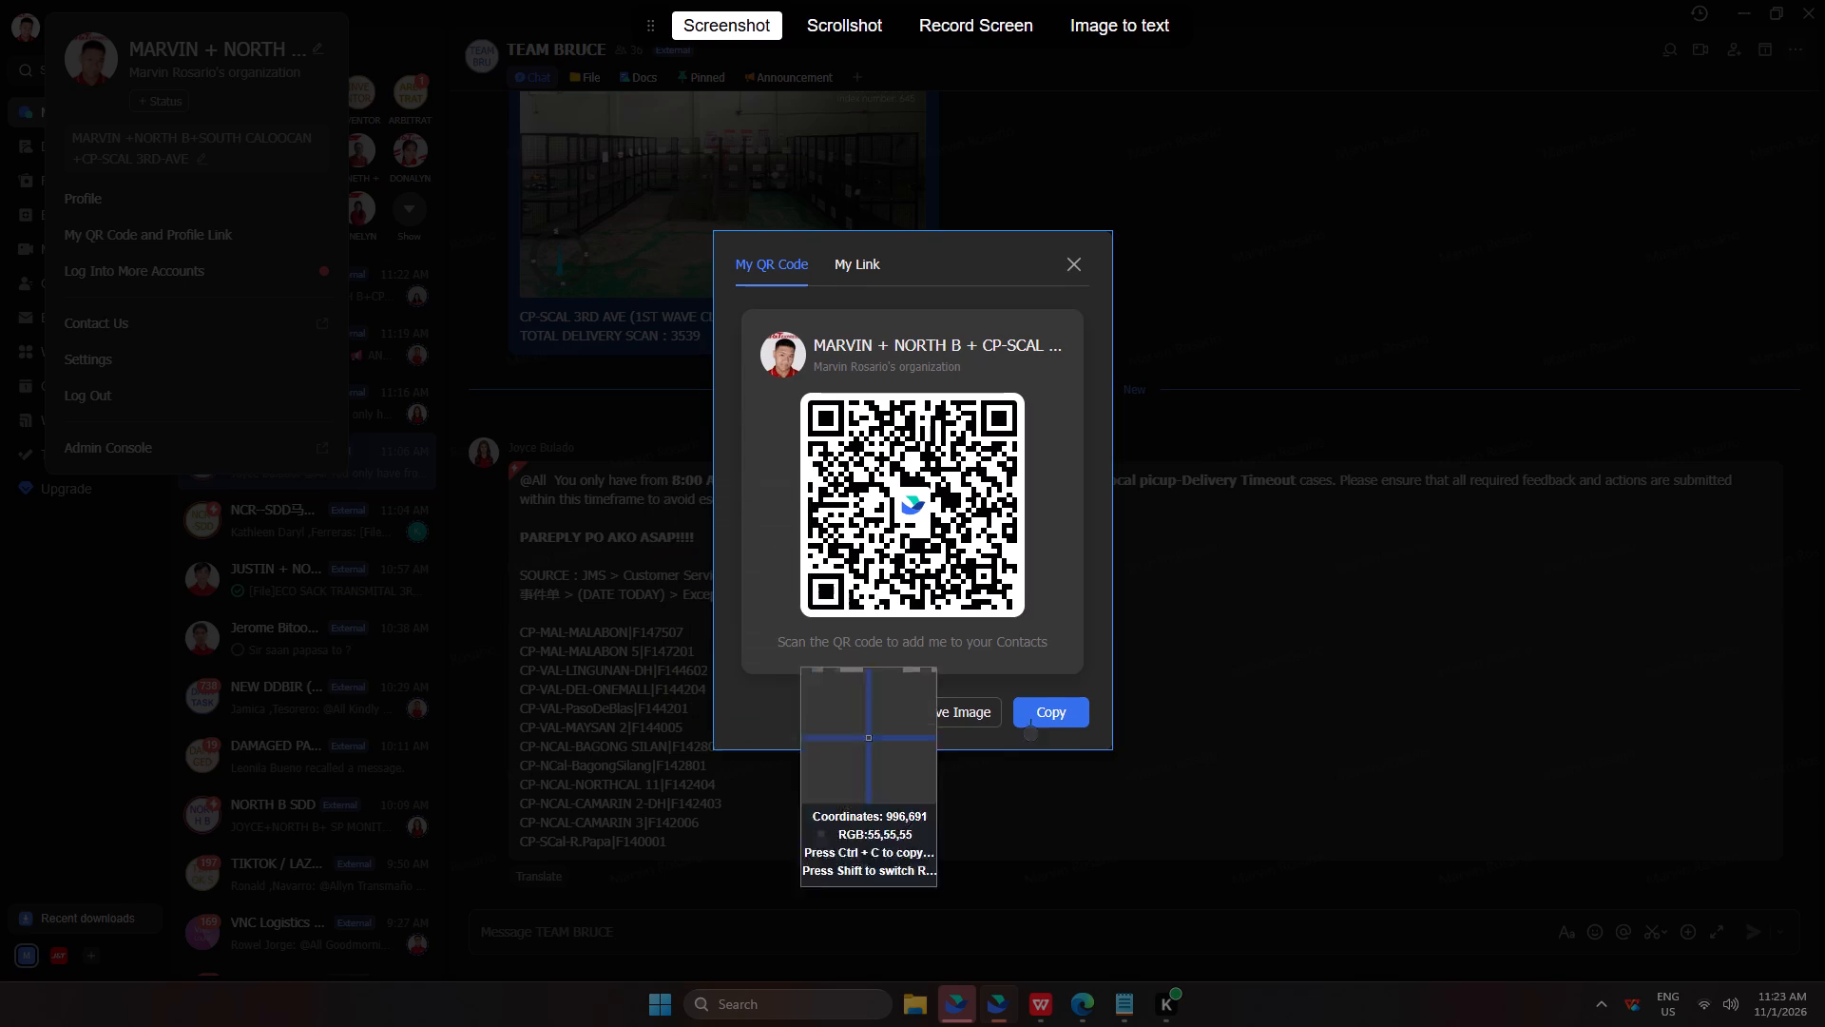
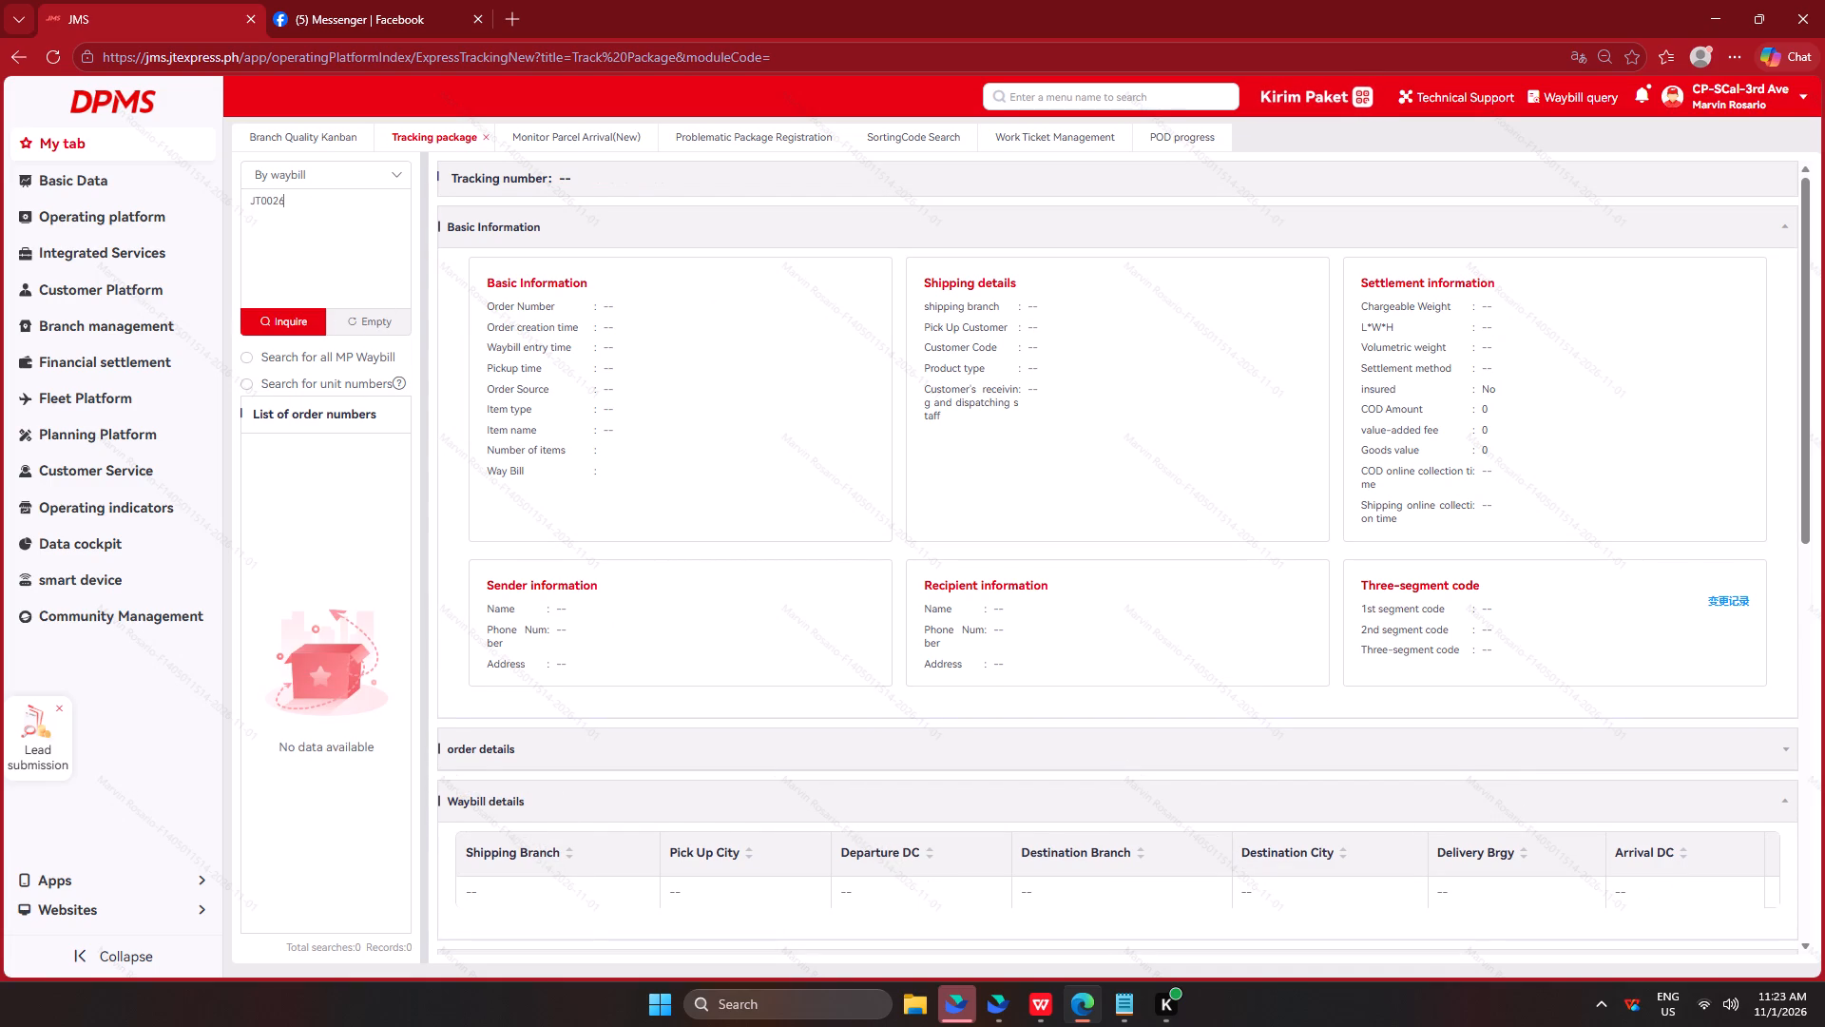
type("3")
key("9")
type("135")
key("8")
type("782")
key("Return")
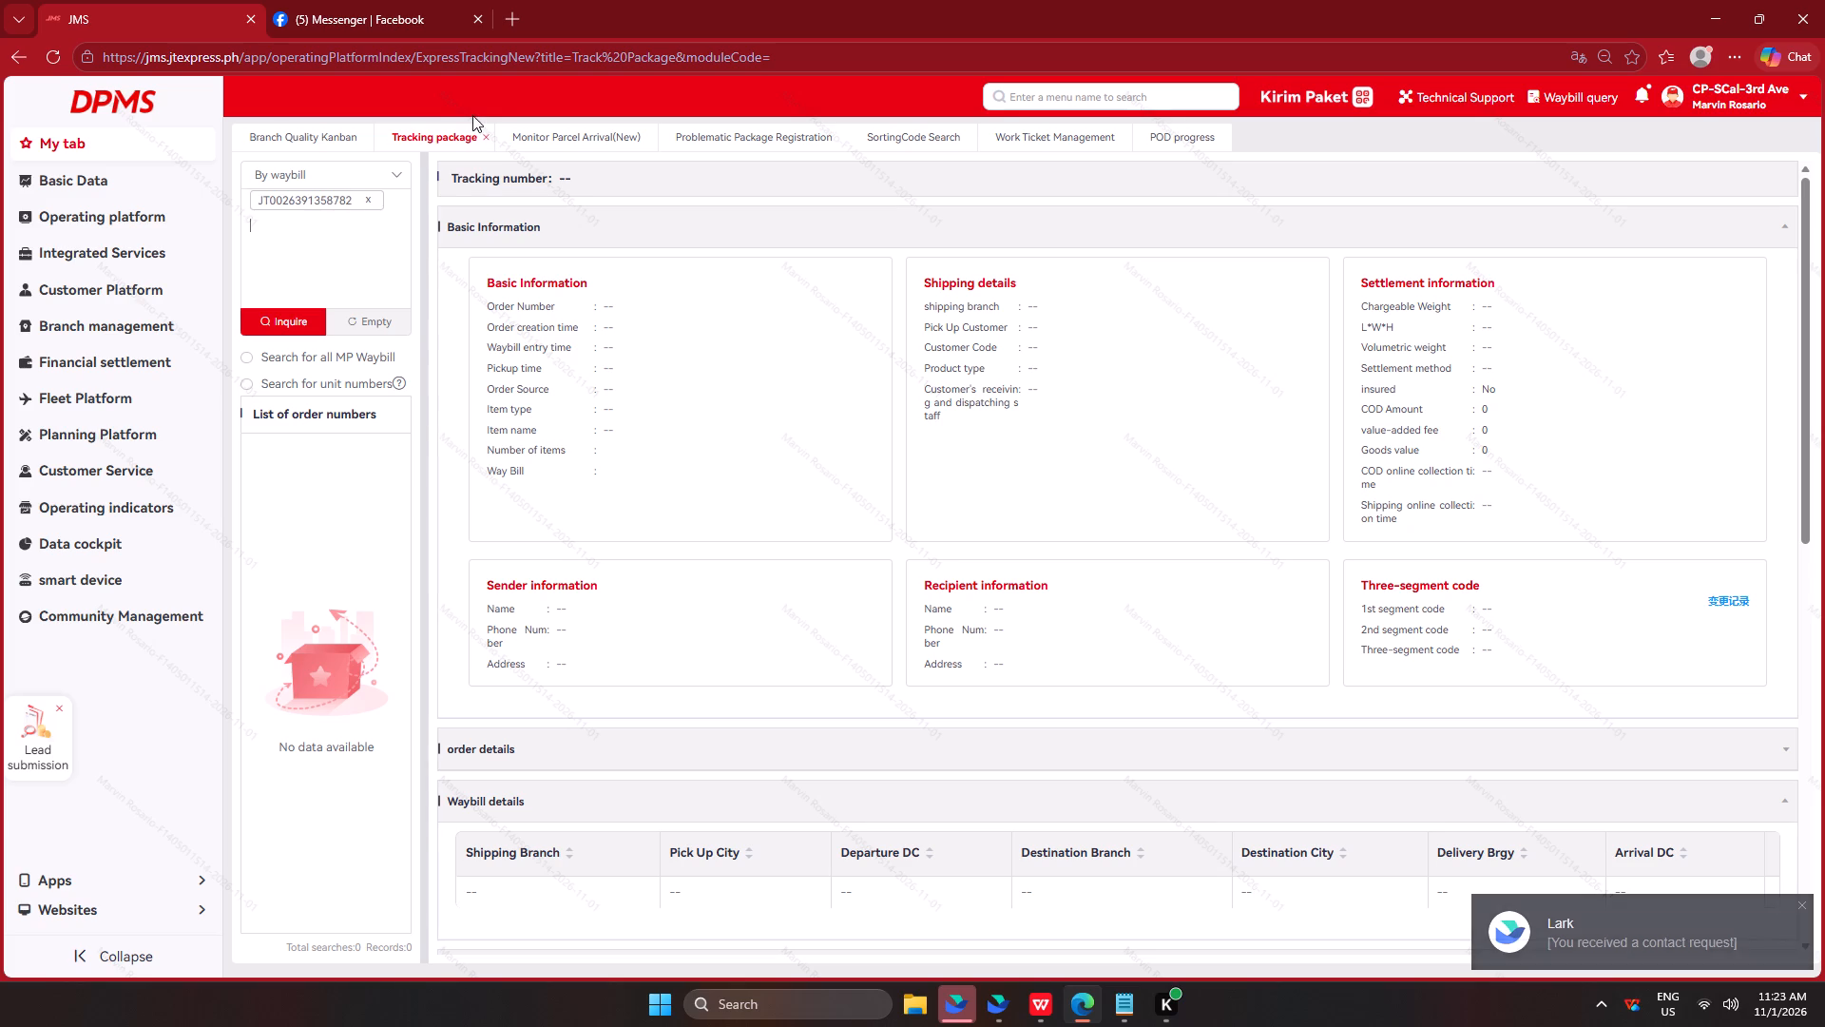
left_click(295, 315)
scroll(694, 515, "down", 14)
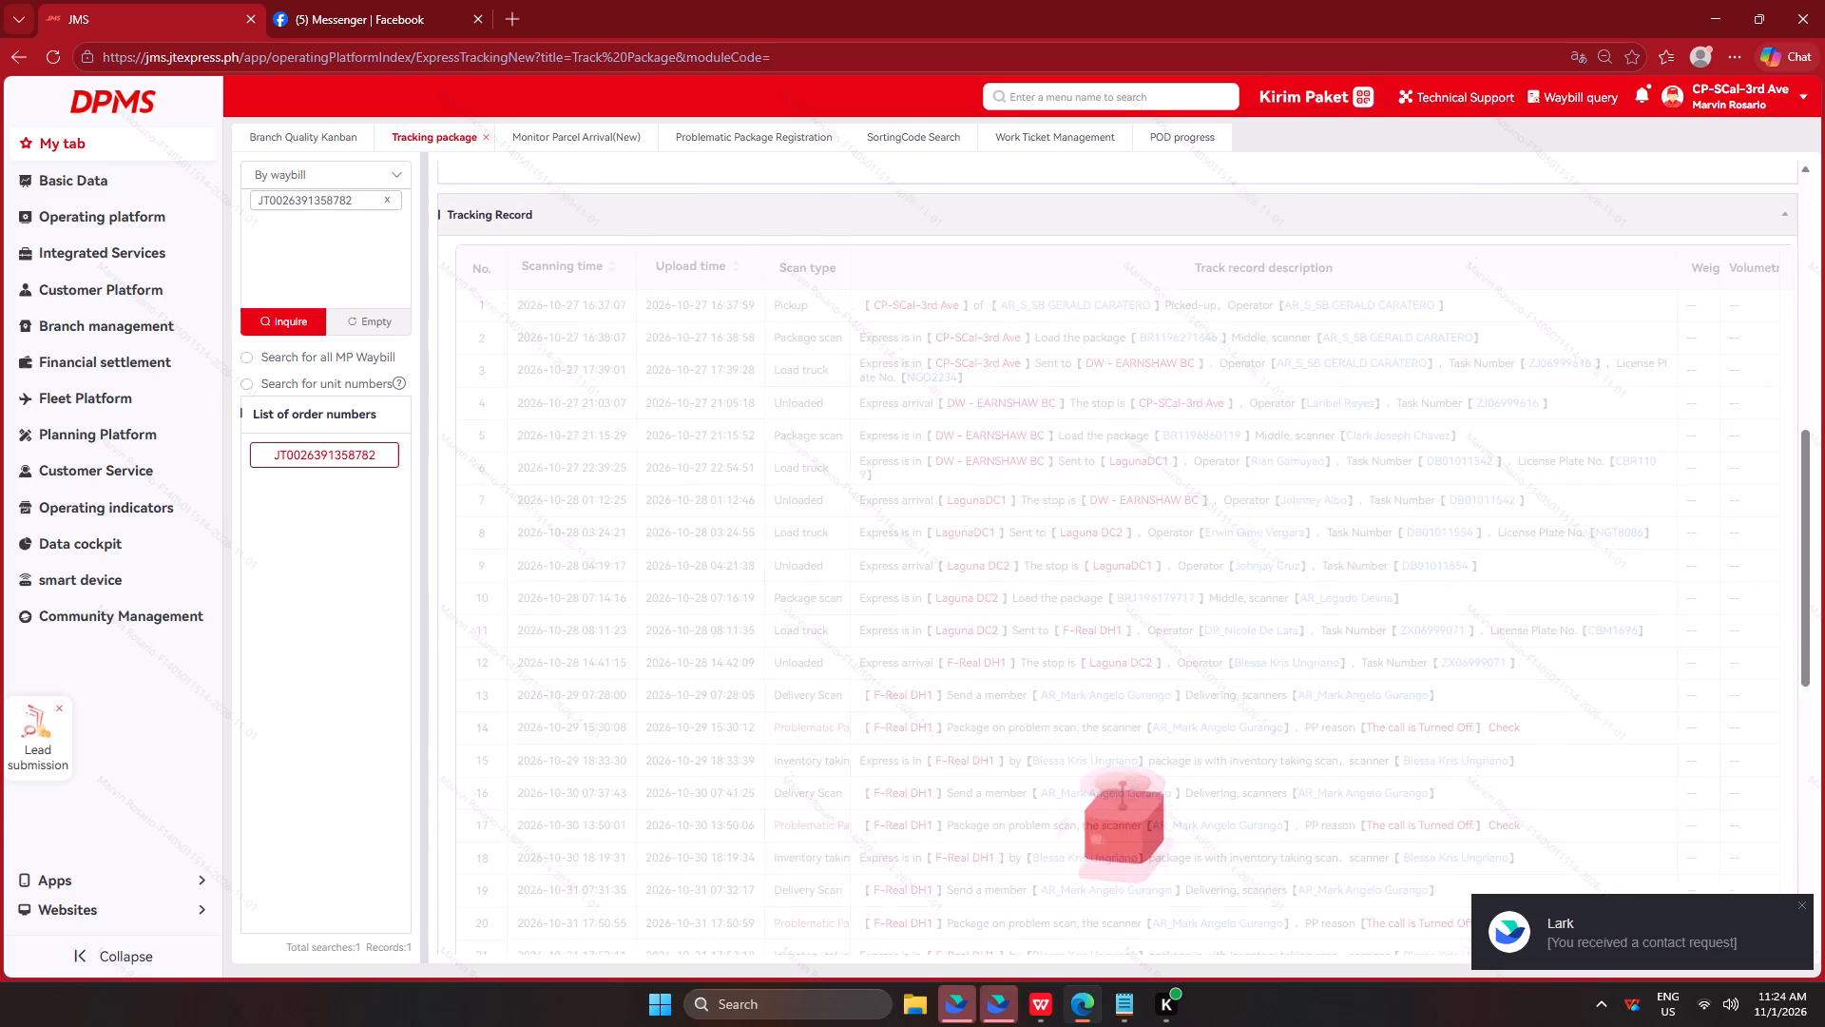
scroll(1012, 623, "down", 2)
scroll(1033, 624, "up", 8)
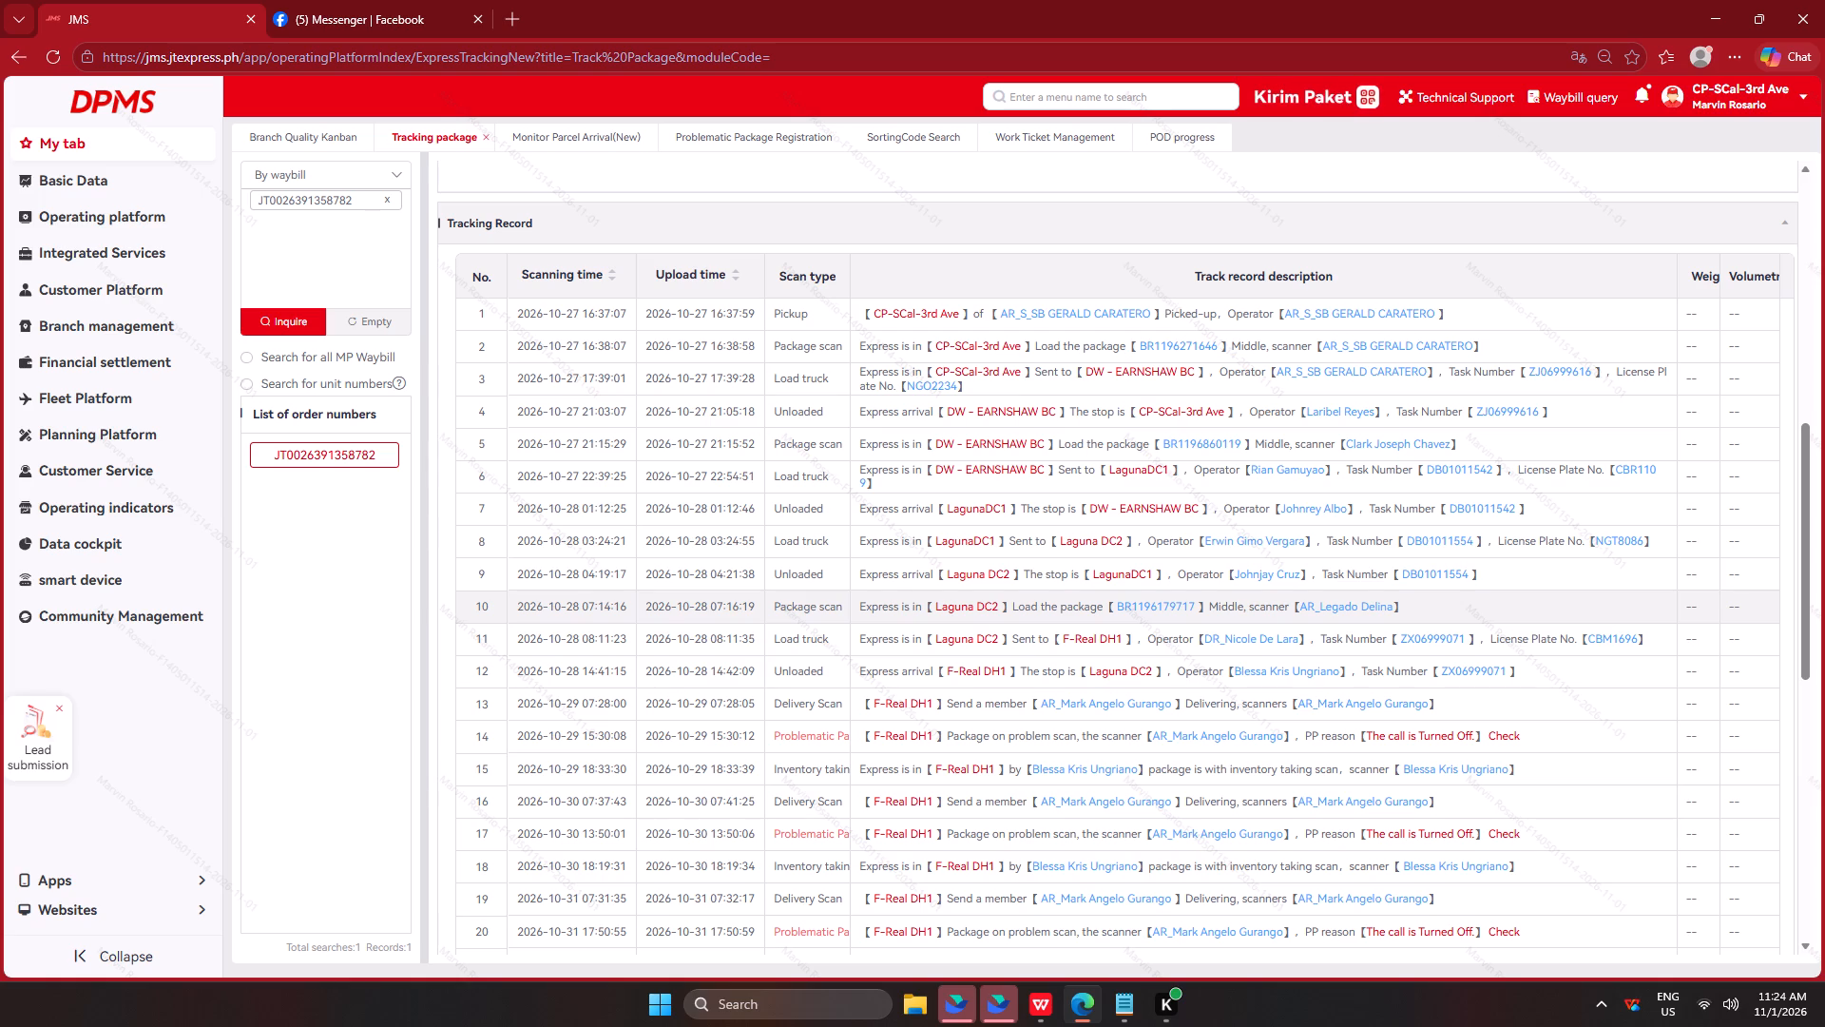
Clear the searched waybill and ready the waybill entry for another tracking number.
left_click(380, 322)
left_click(324, 264)
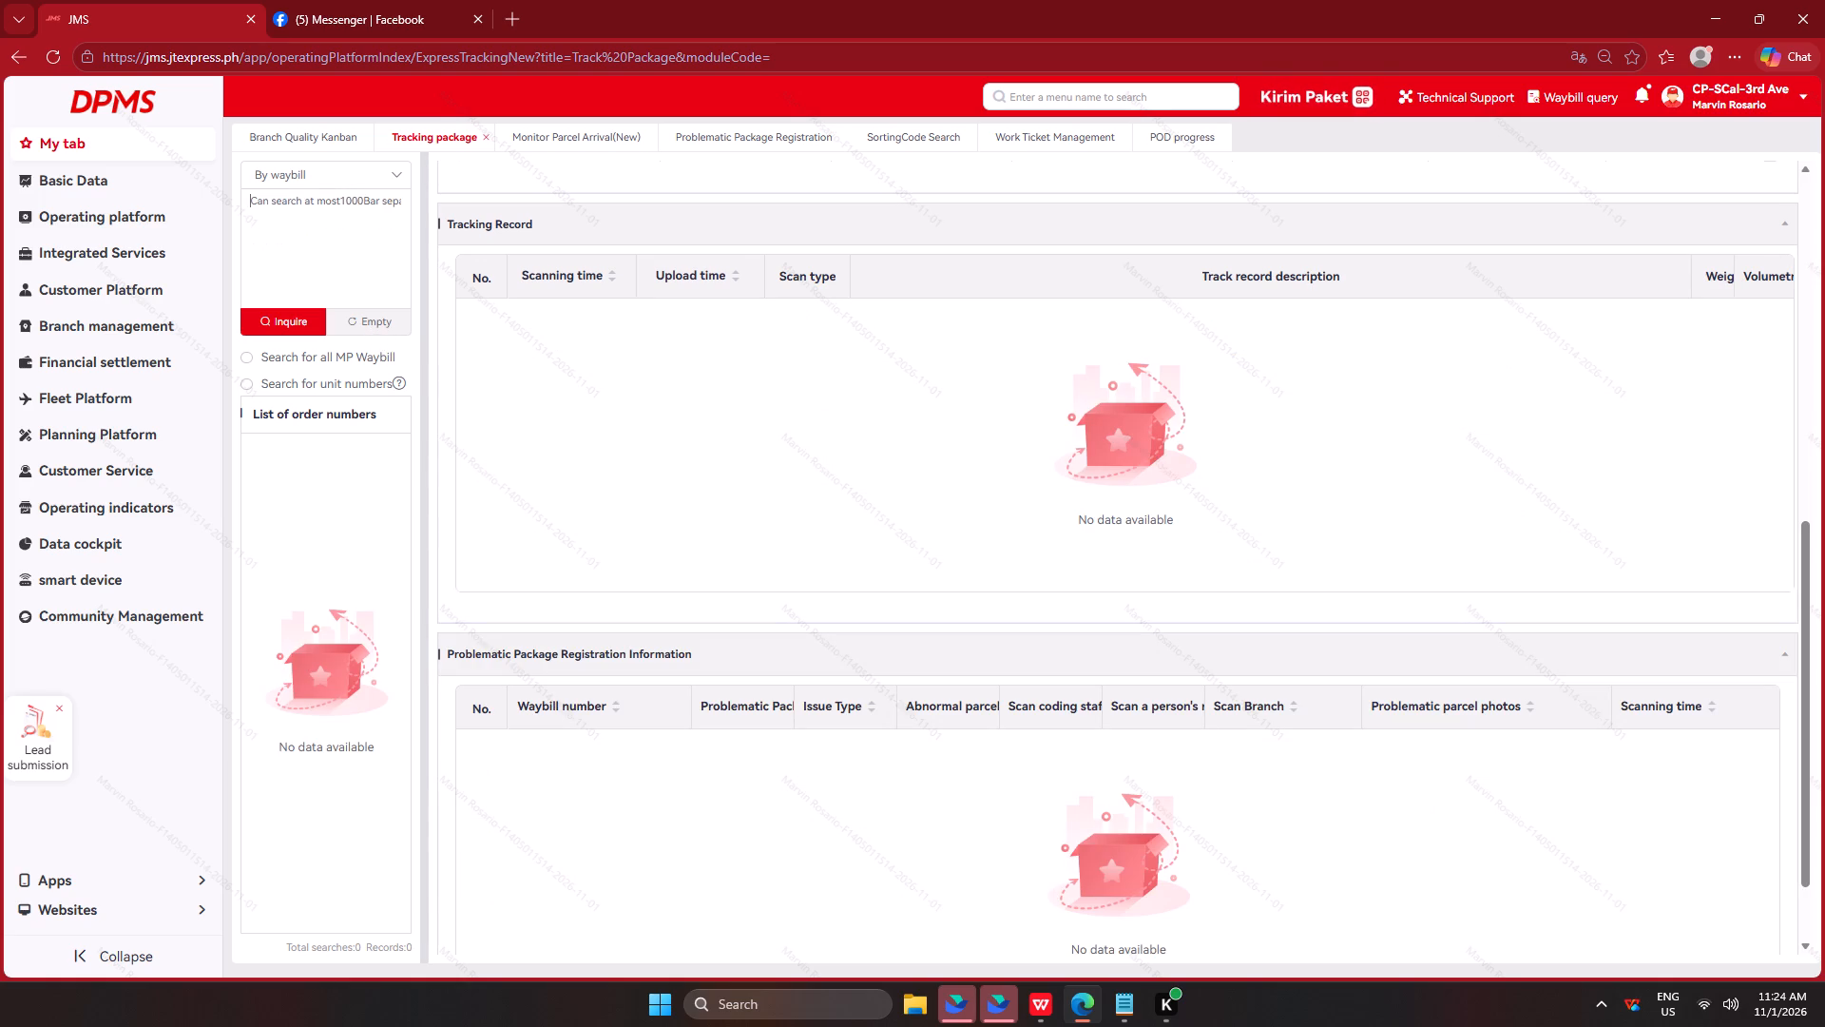
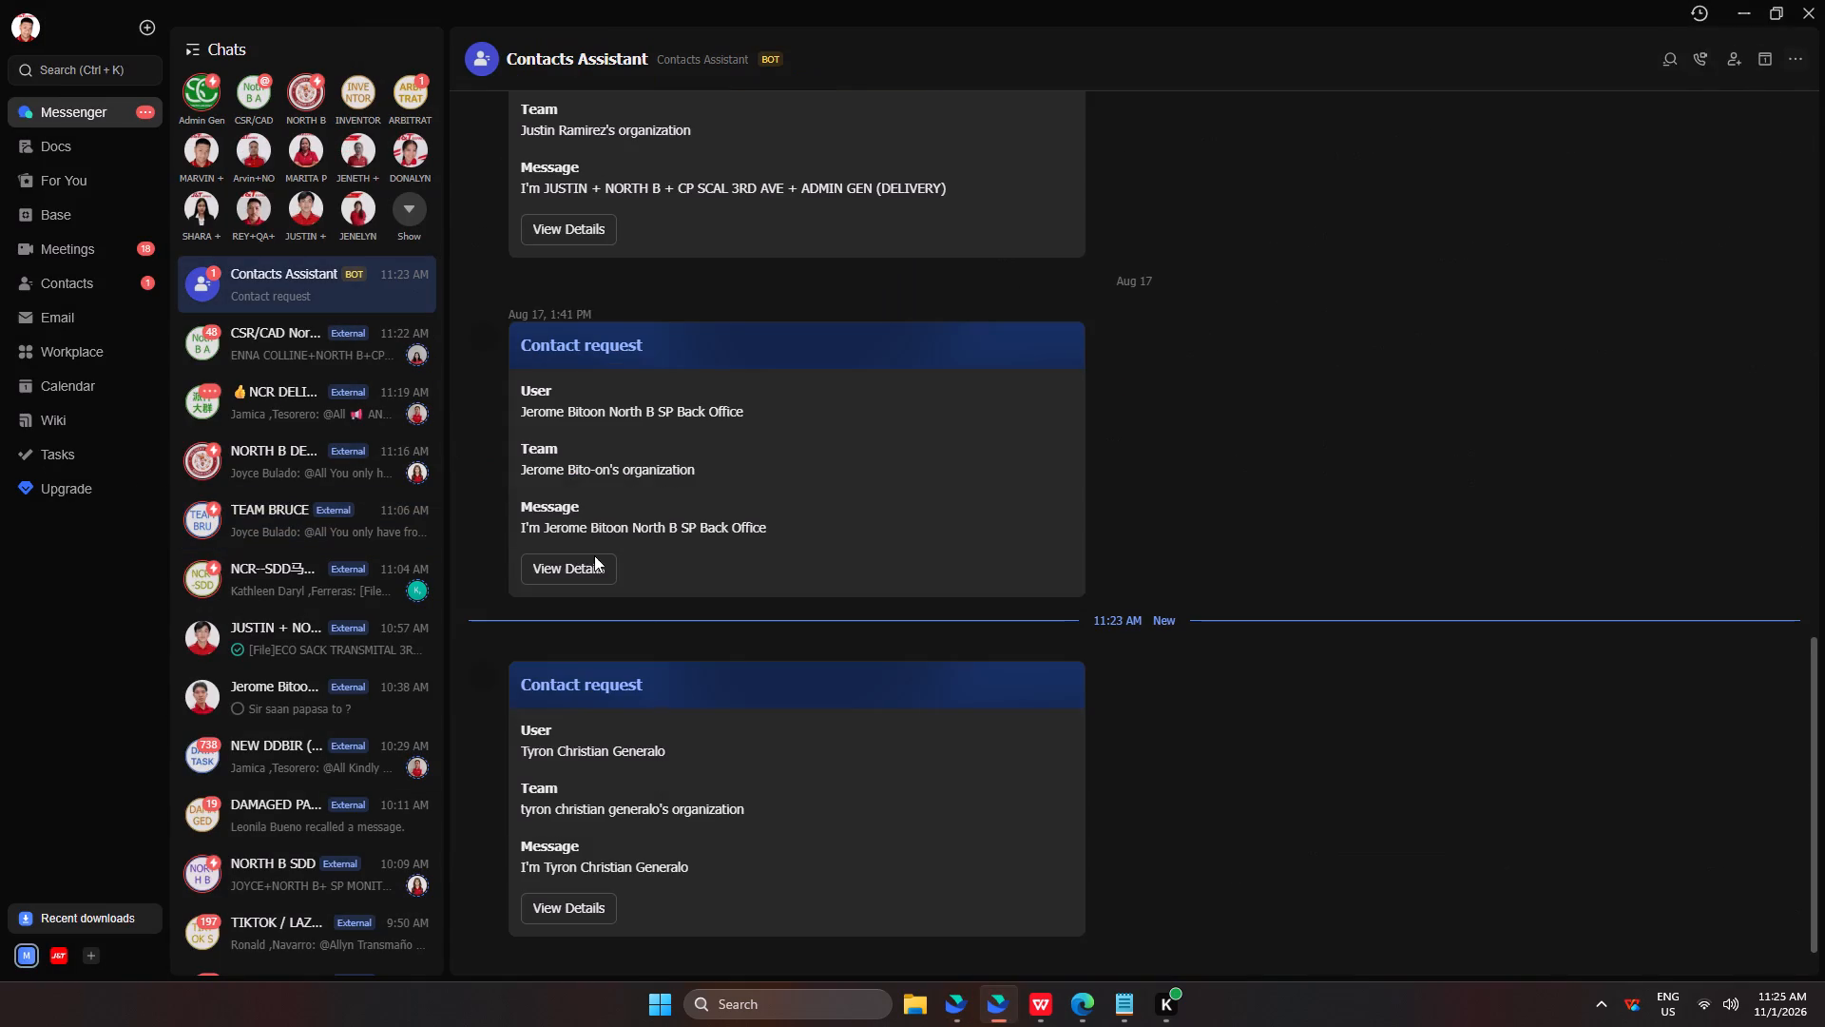
Open the details of the newest contact request from Contacts Assistant and view the requester's profile photo at full size.
left_click(583, 909)
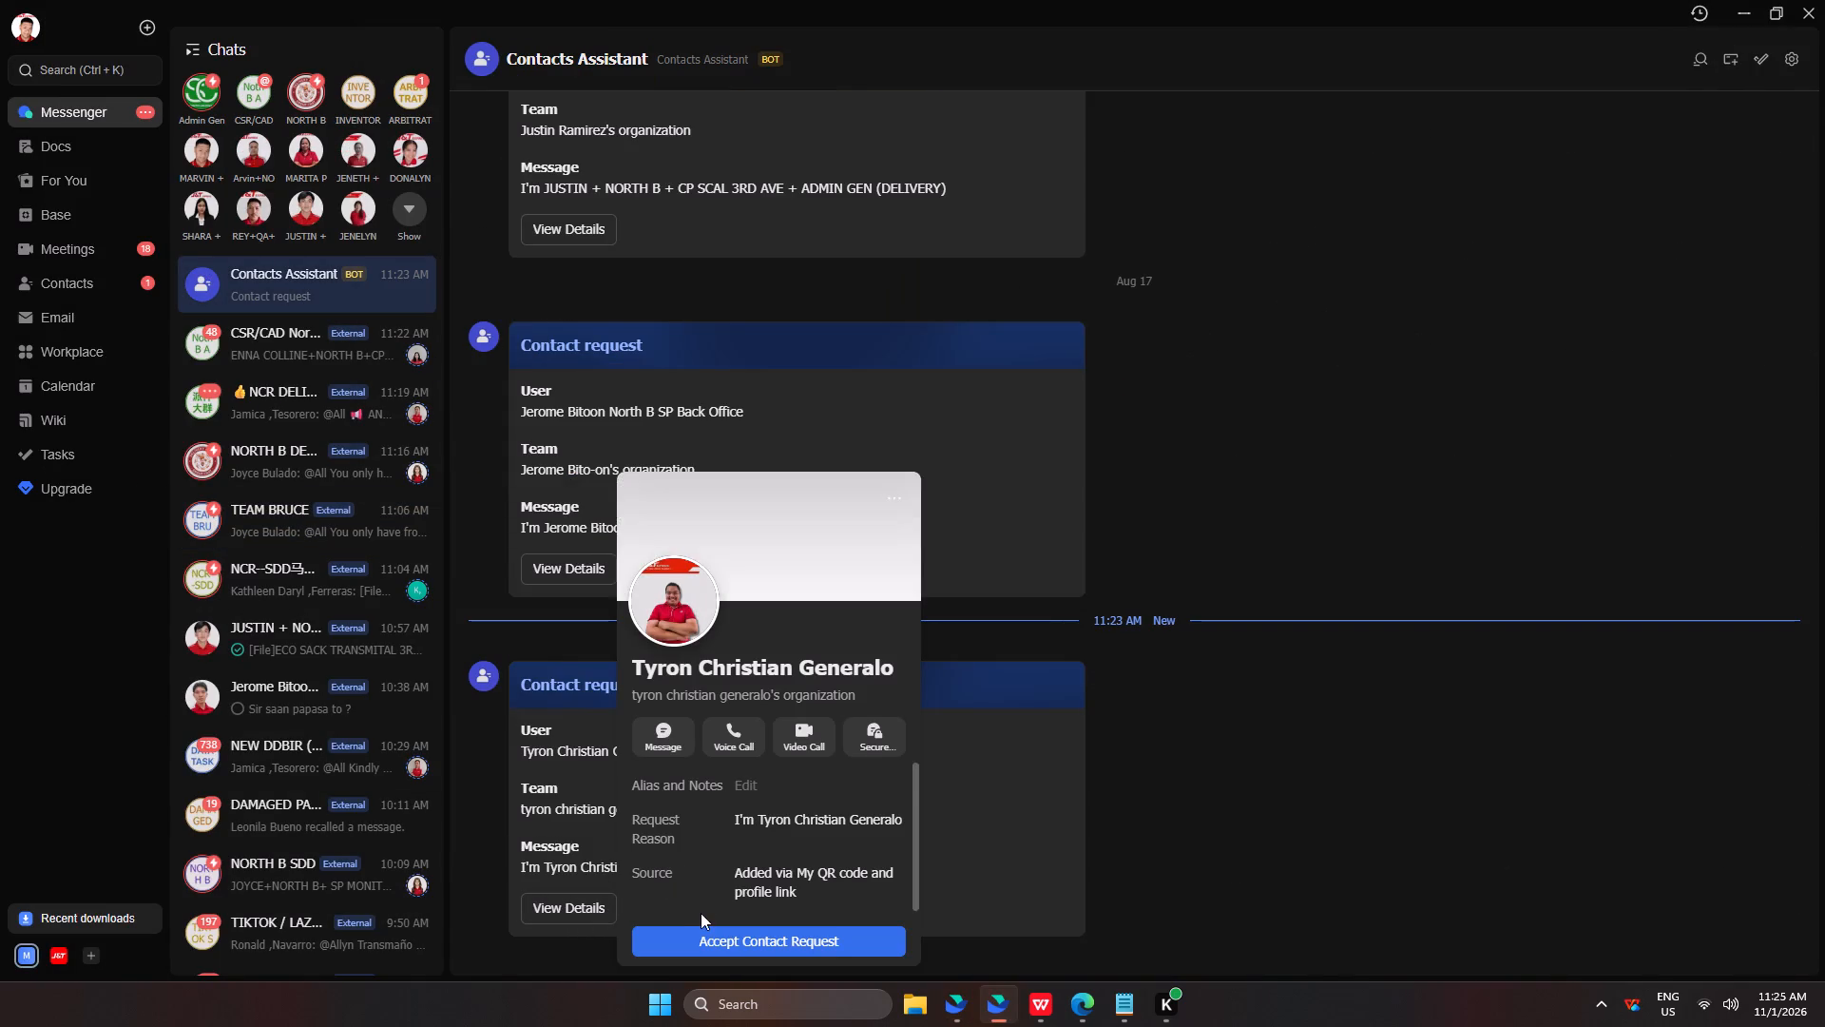
left_click(672, 635)
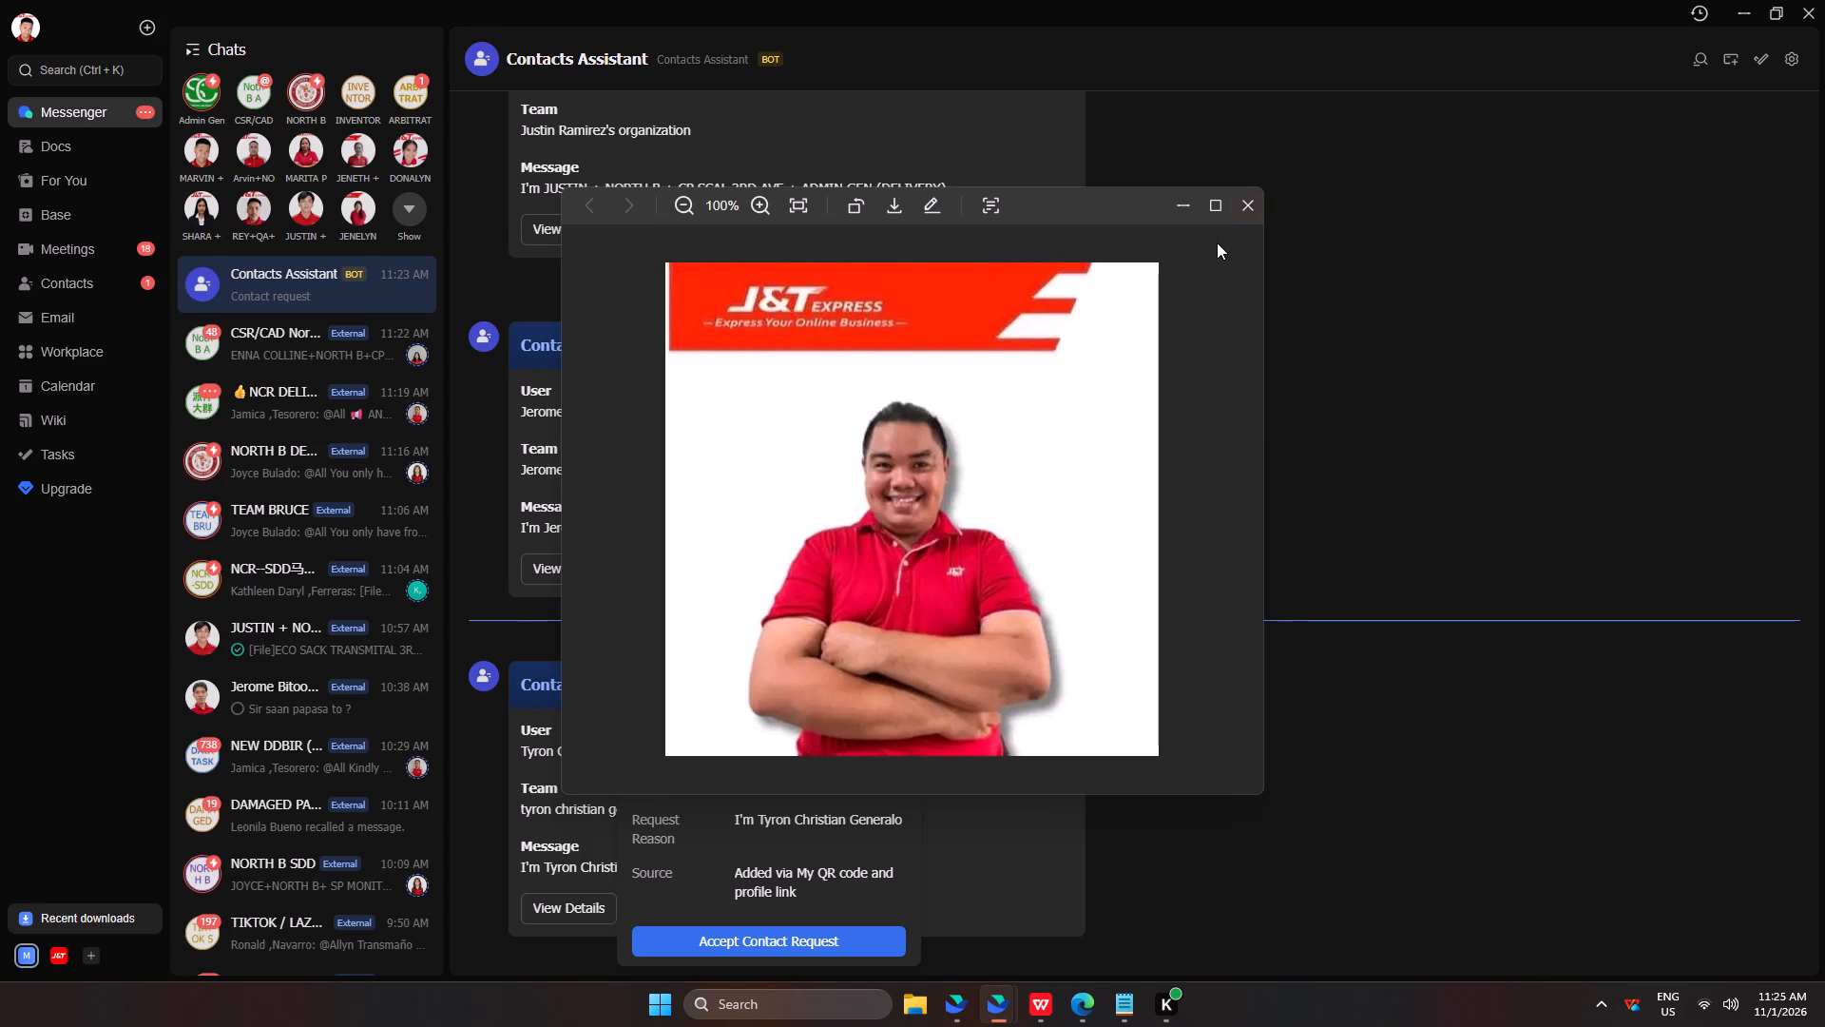
Close the enlarged profile photo, accept the requester's contact request and dismiss the profile card.
left_click(1241, 211)
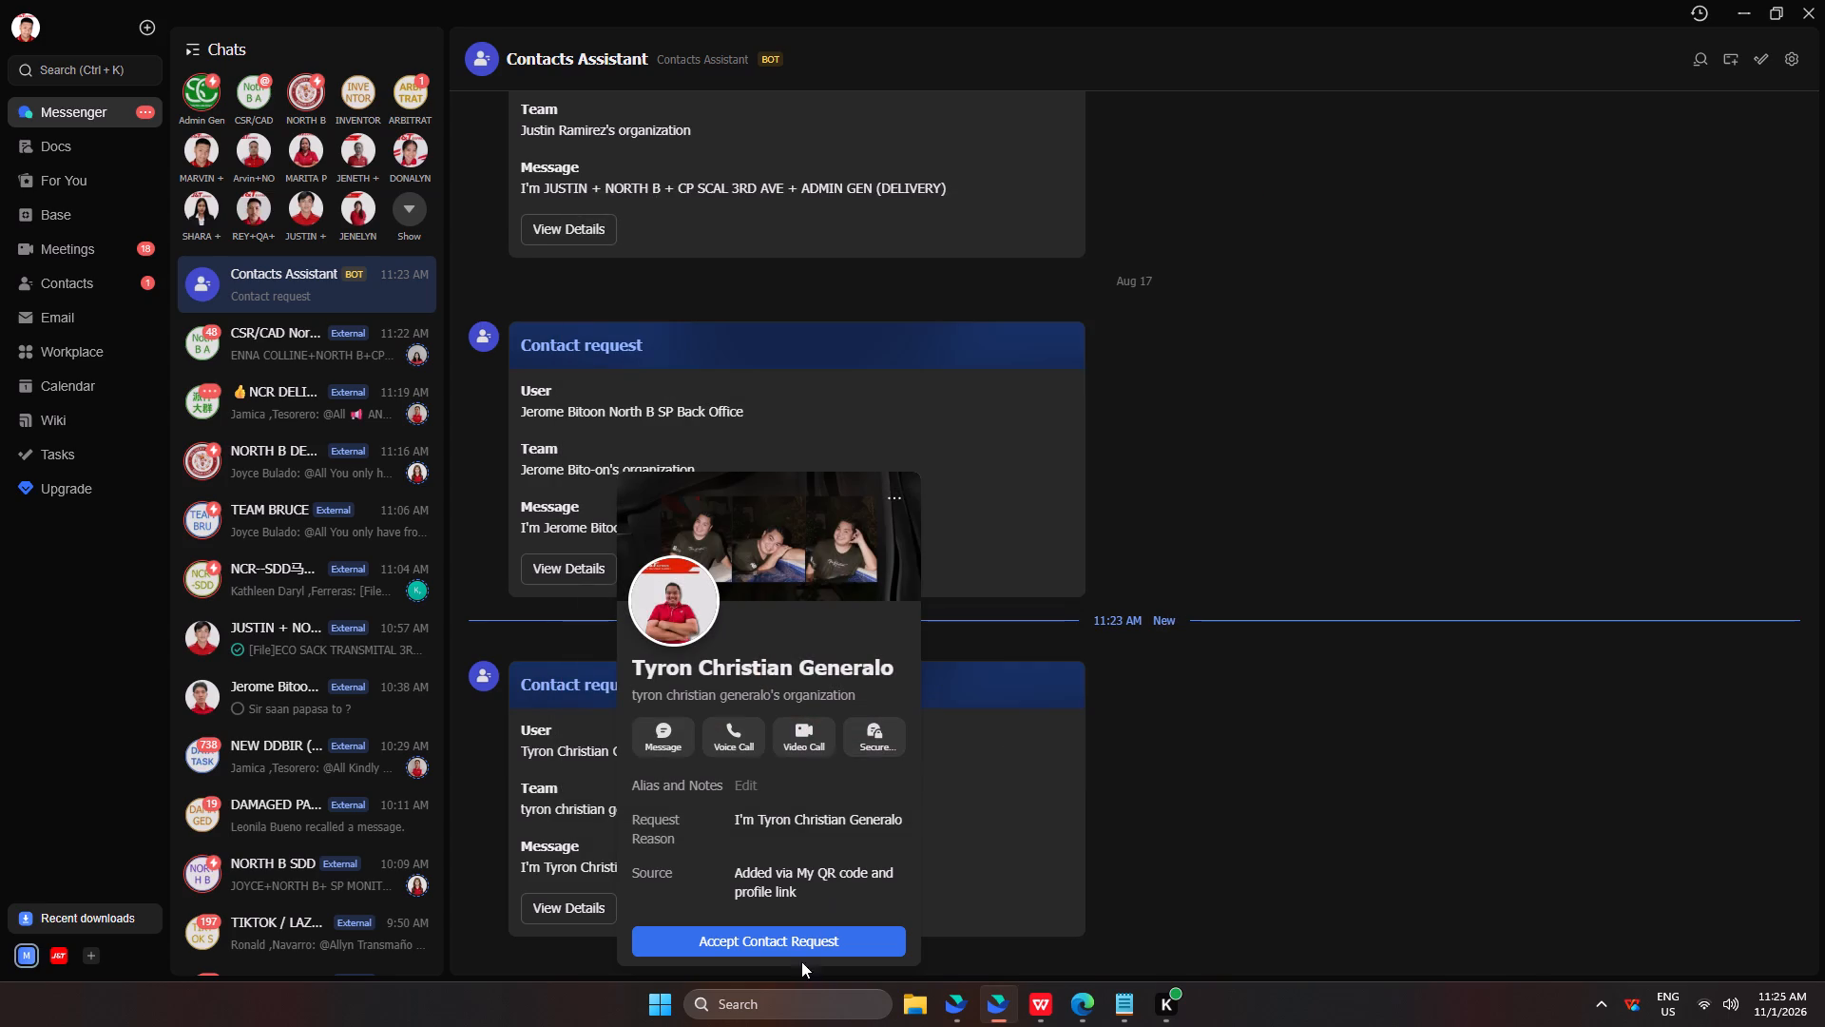
left_click(797, 945)
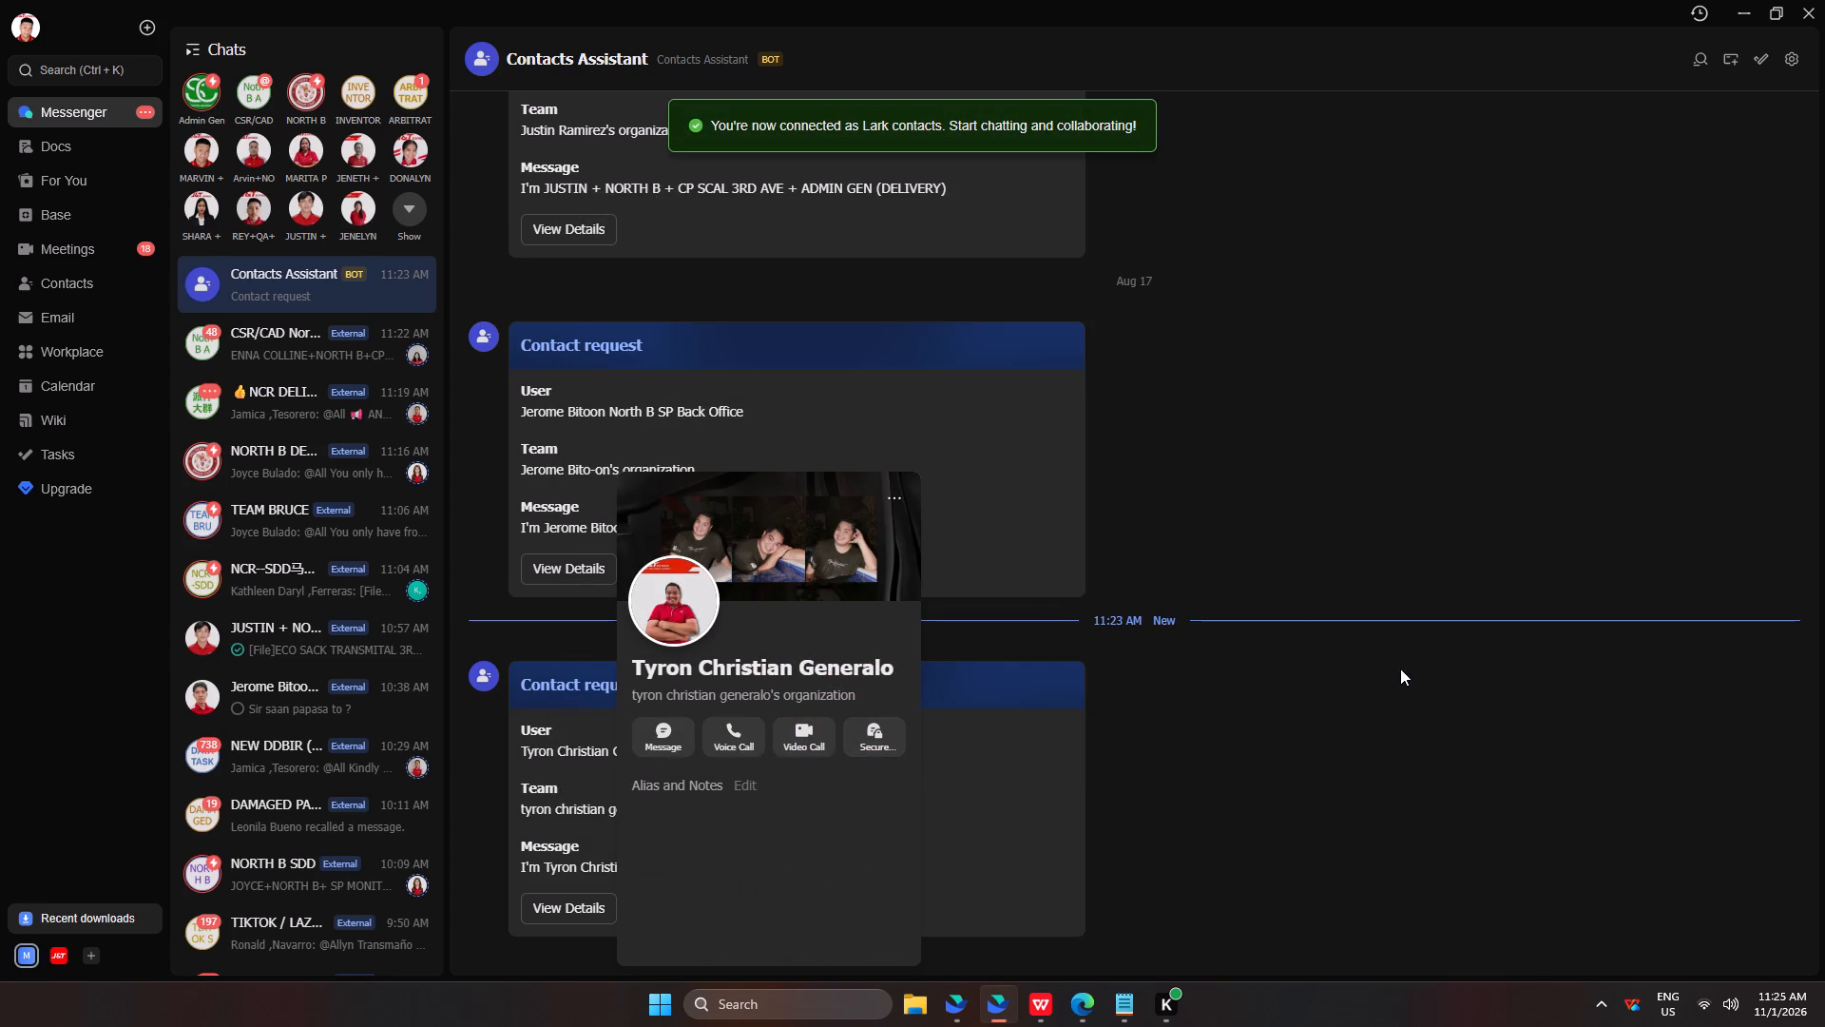
left_click(1400, 669)
Switch to the Feishu window and read the newest messages in the NORTH B DELIVERY group chat.
key("alt+Tab")
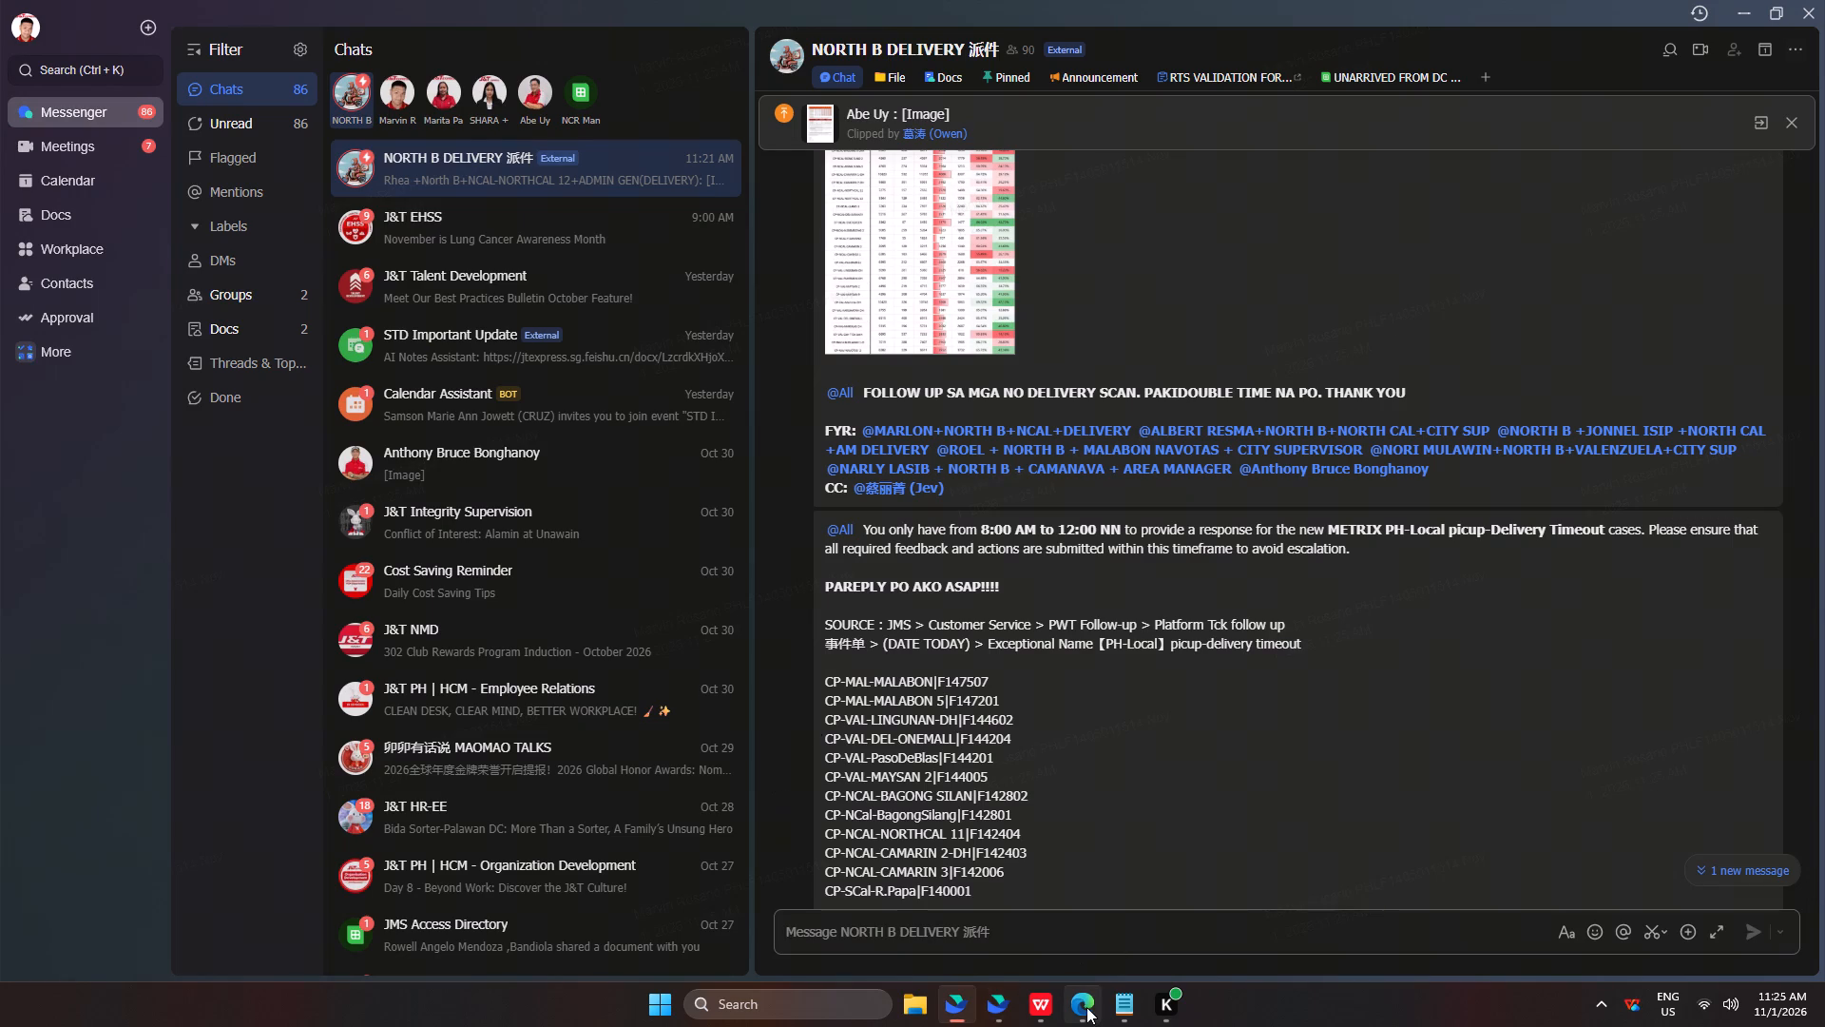
scroll(1461, 749, "up", 1)
scroll(1440, 752, "down", 16)
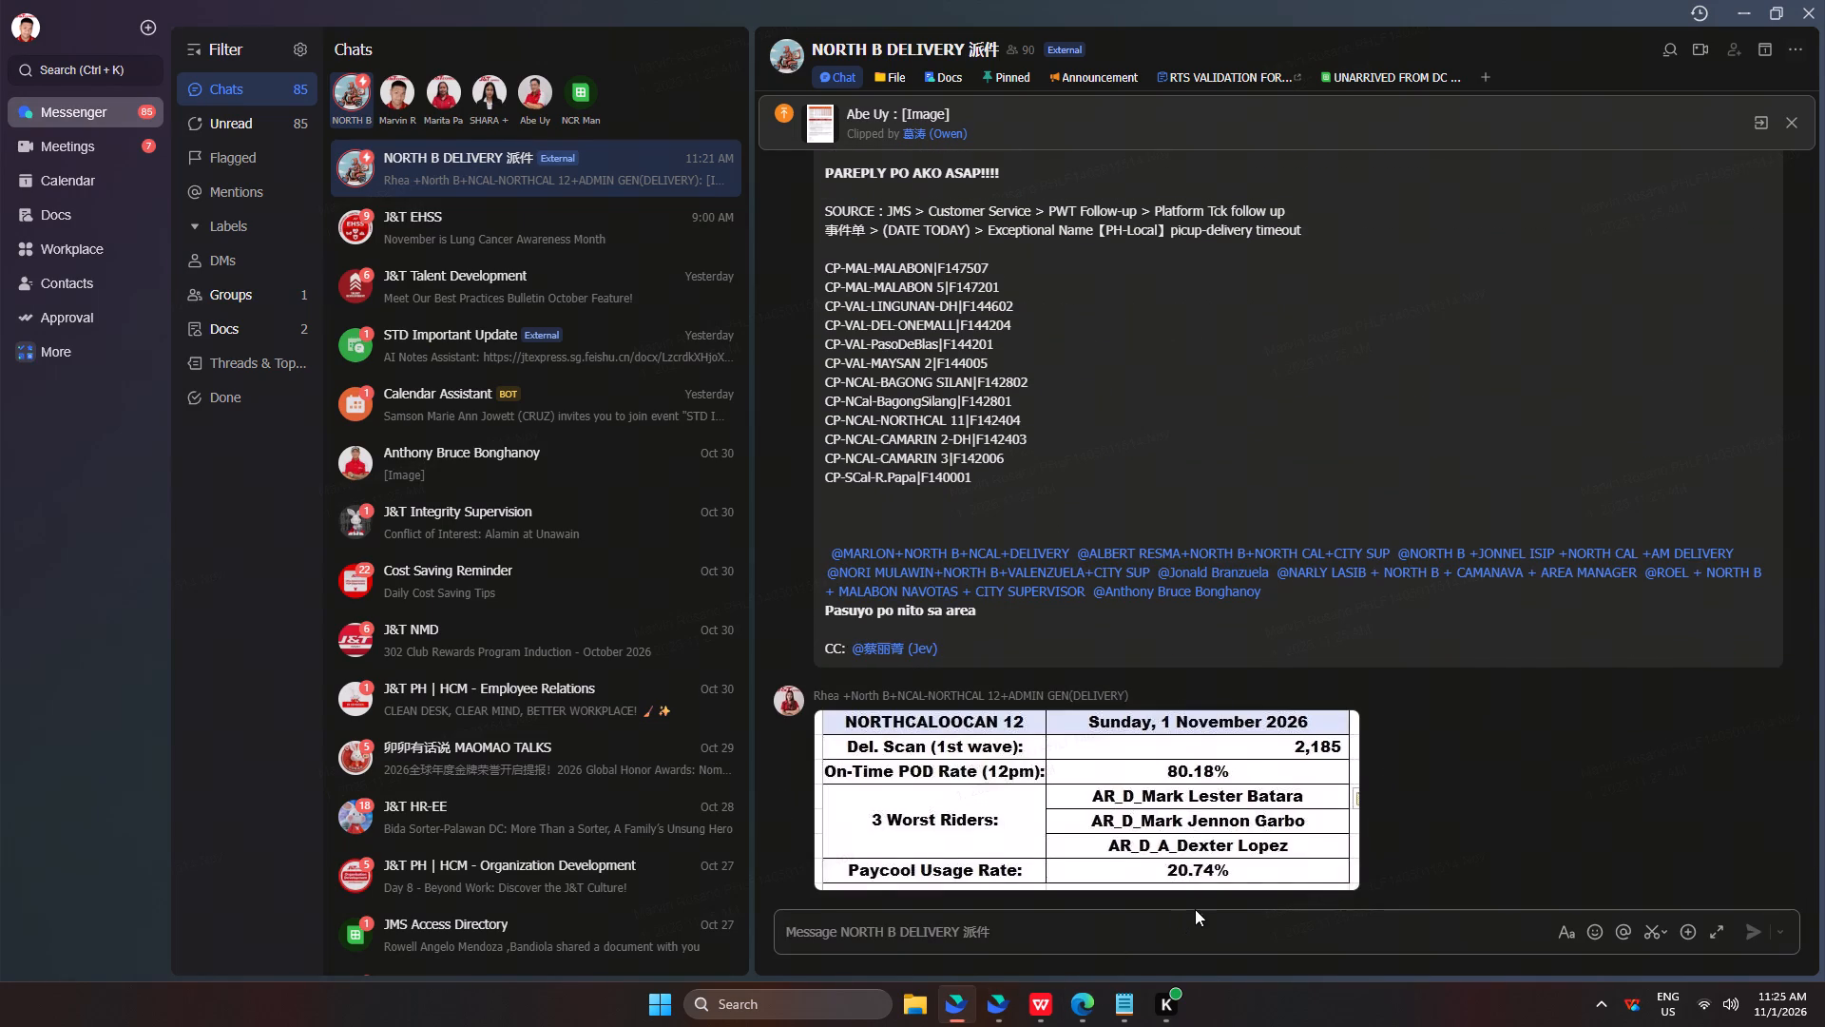
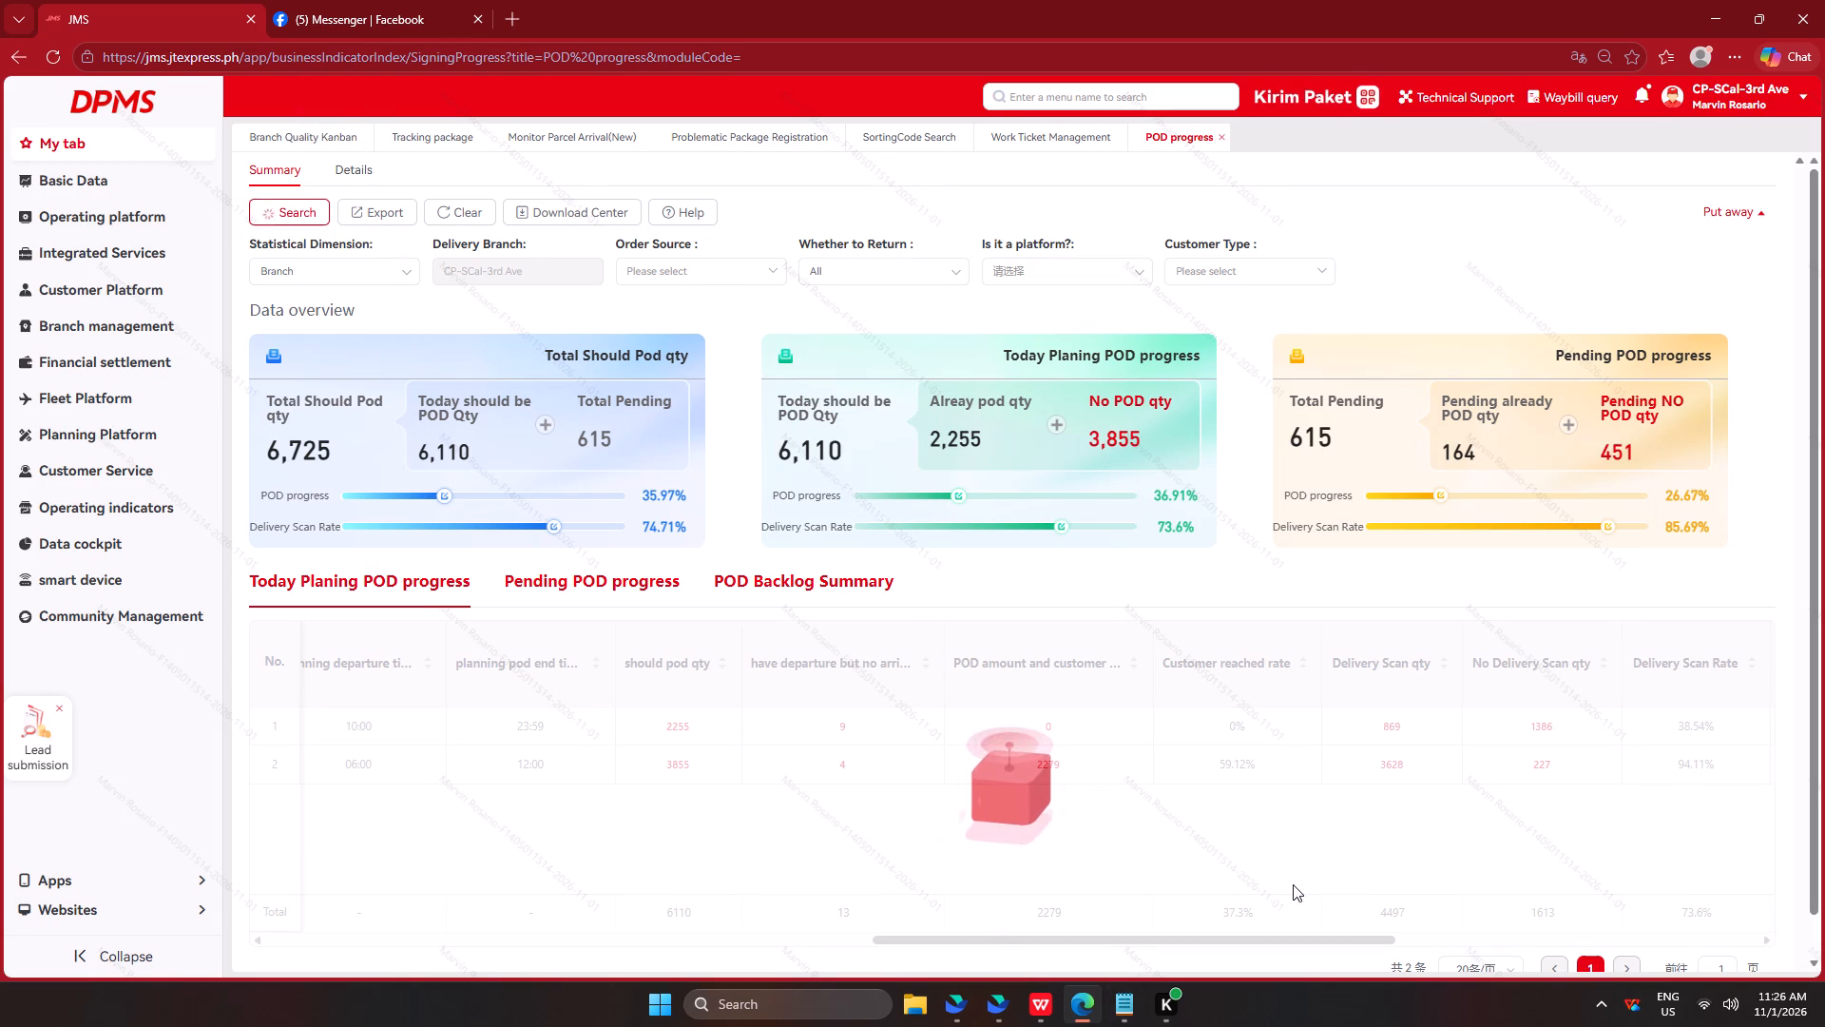
Refresh the POD progress summary for the branch by running its search again.
left_click(1288, 874)
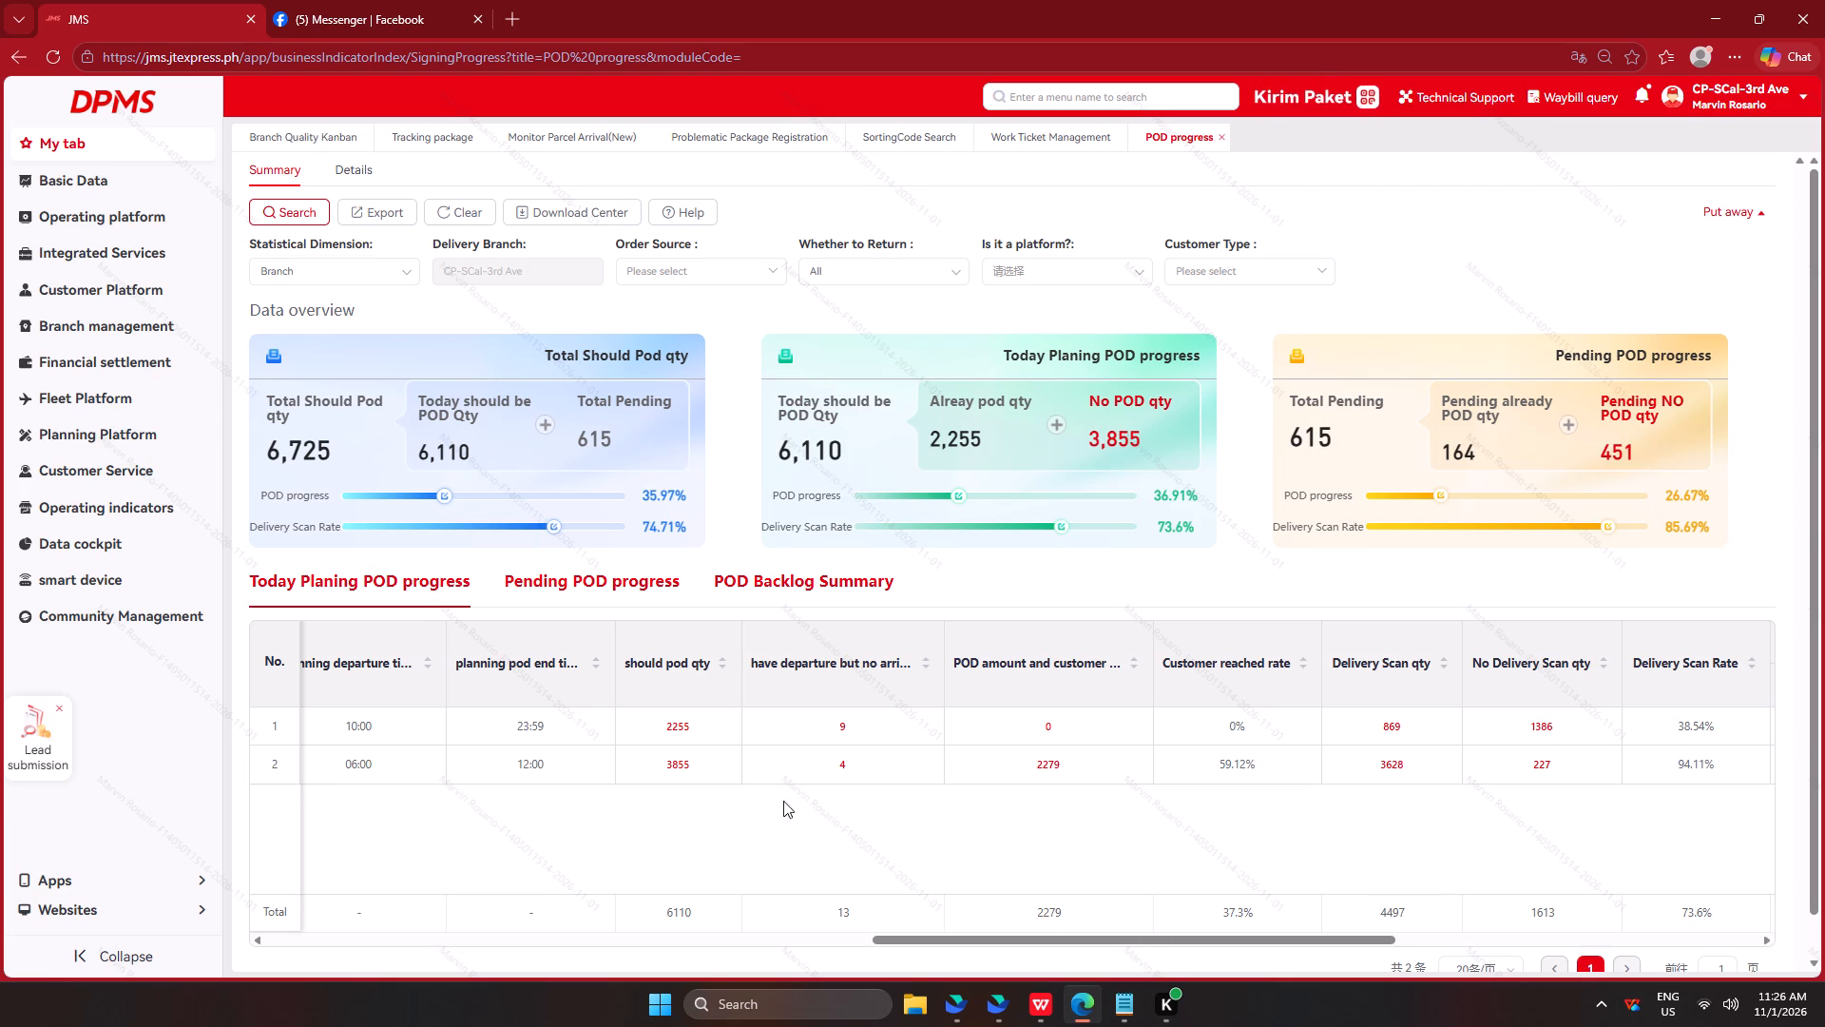
left_click(284, 213)
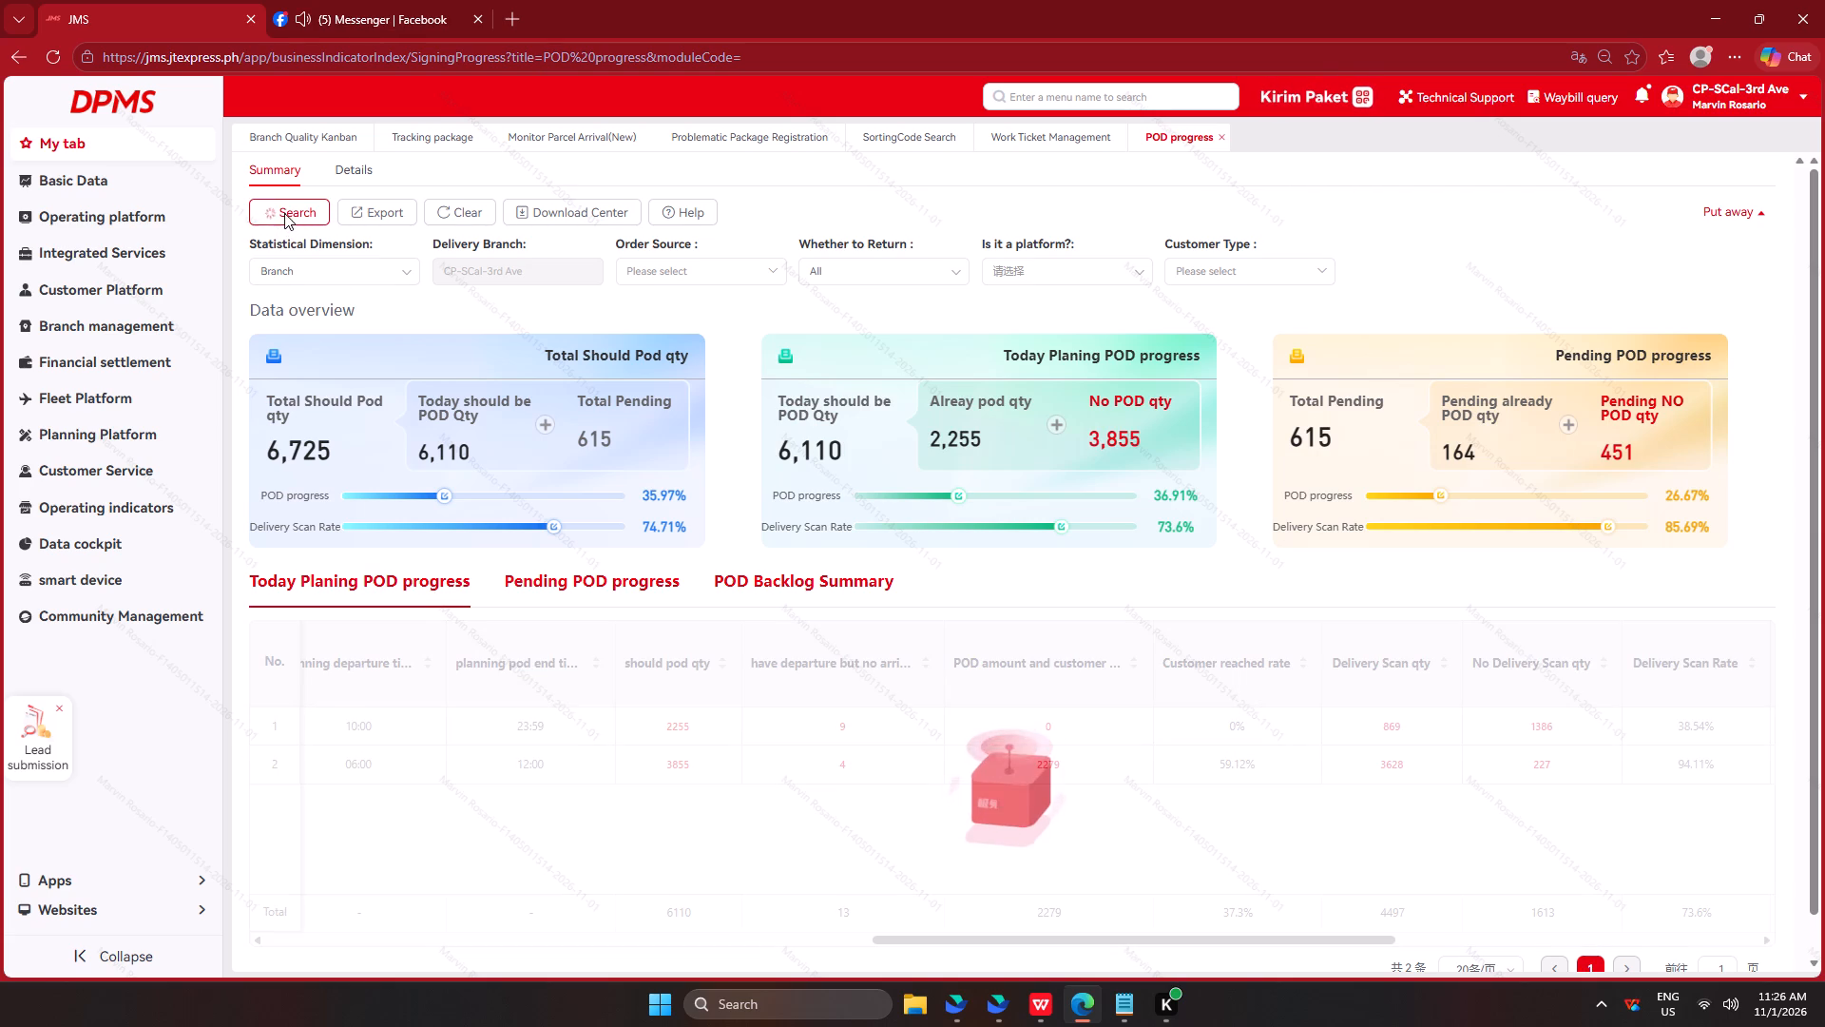
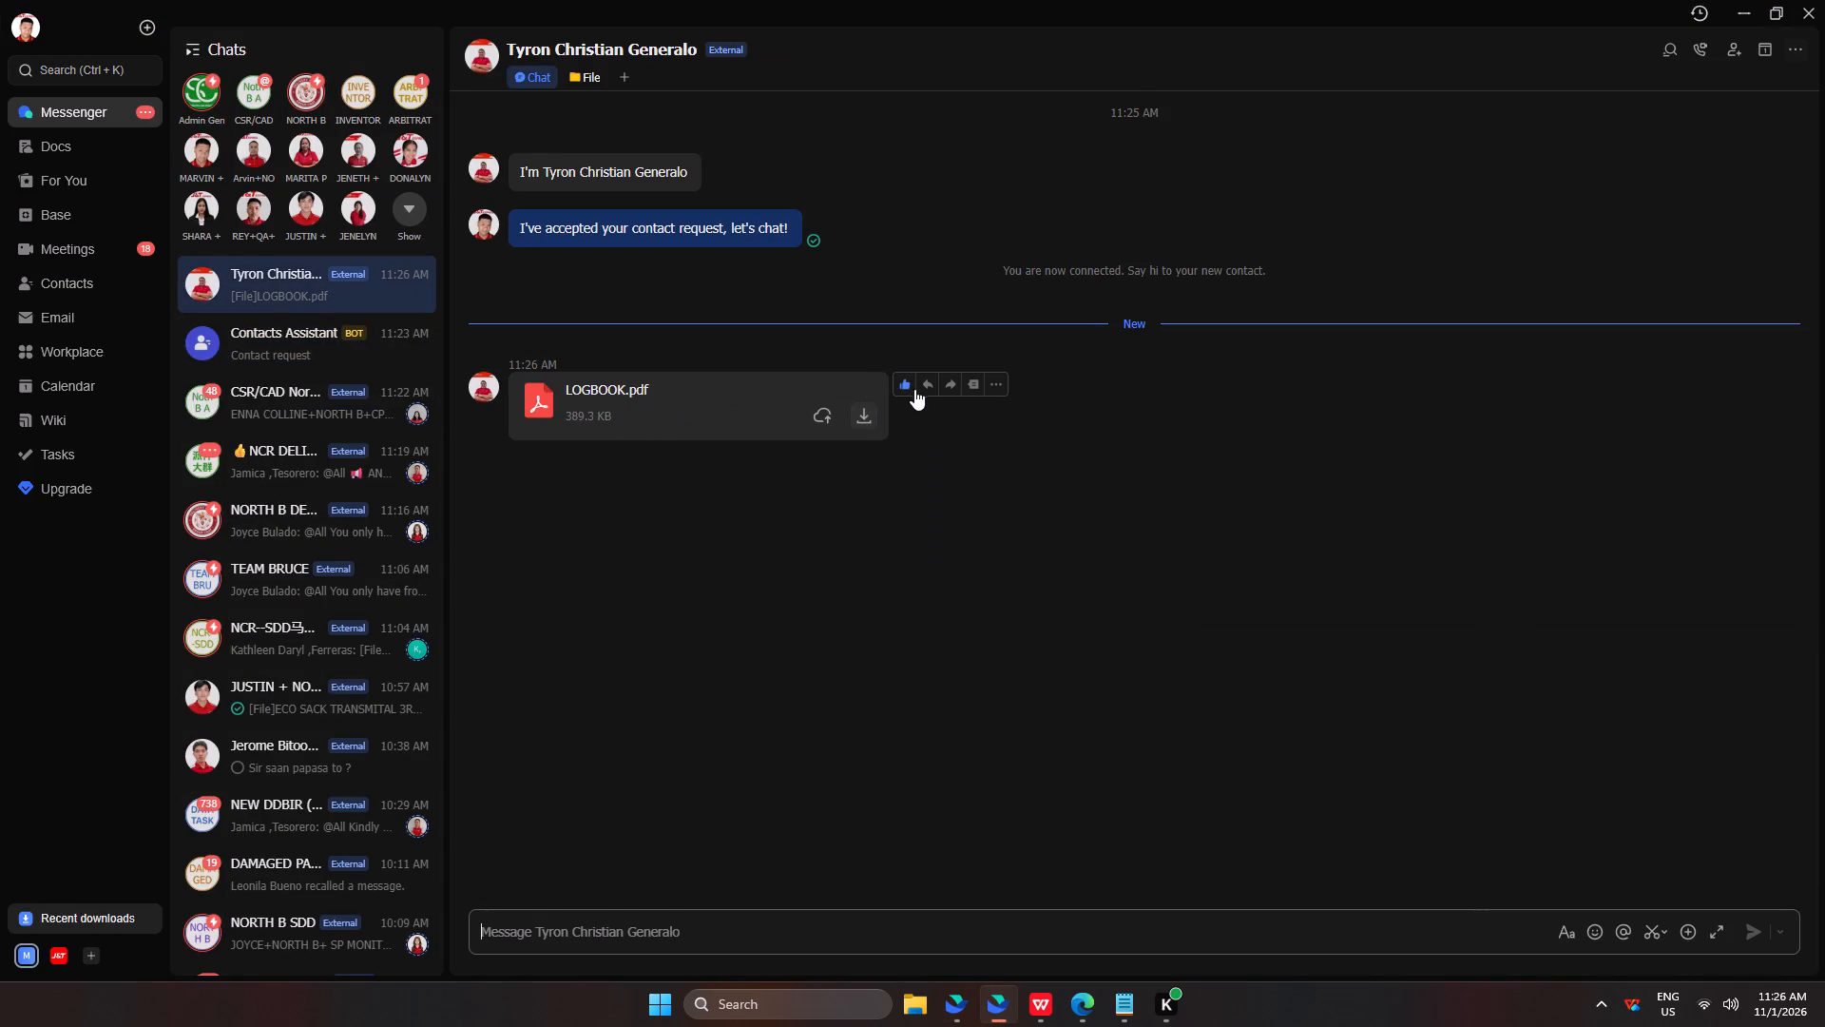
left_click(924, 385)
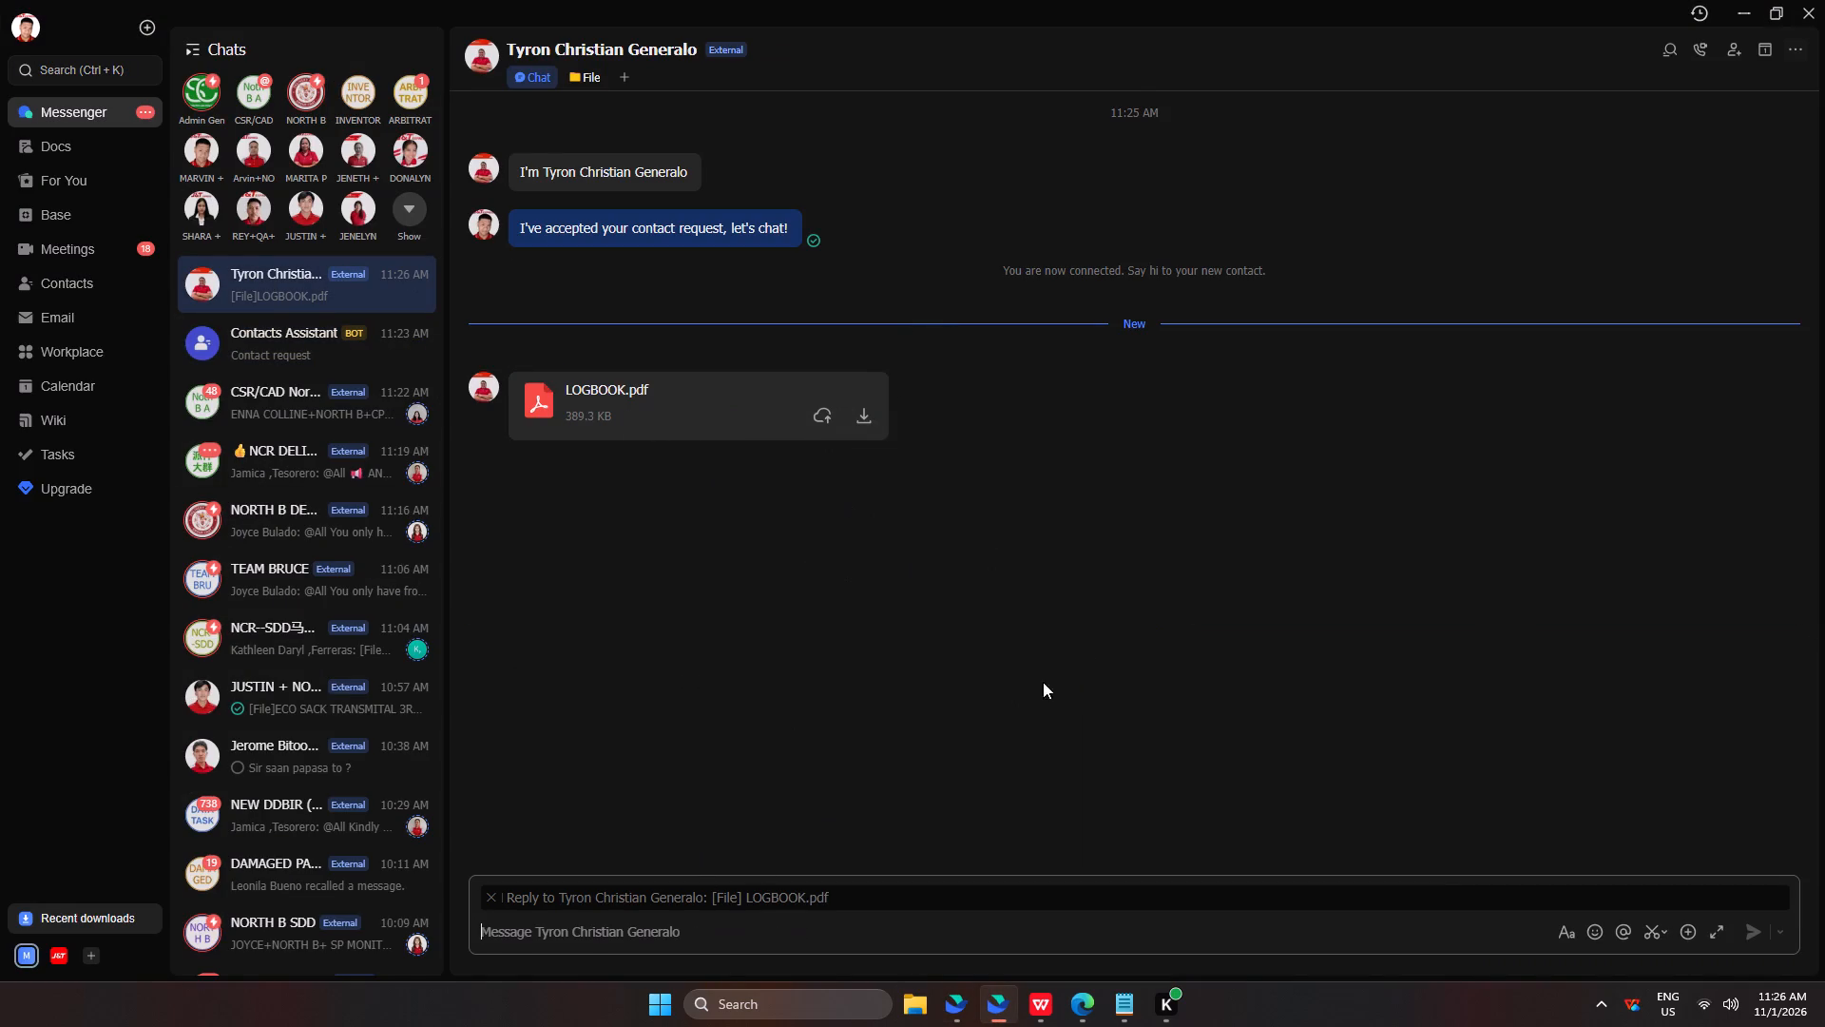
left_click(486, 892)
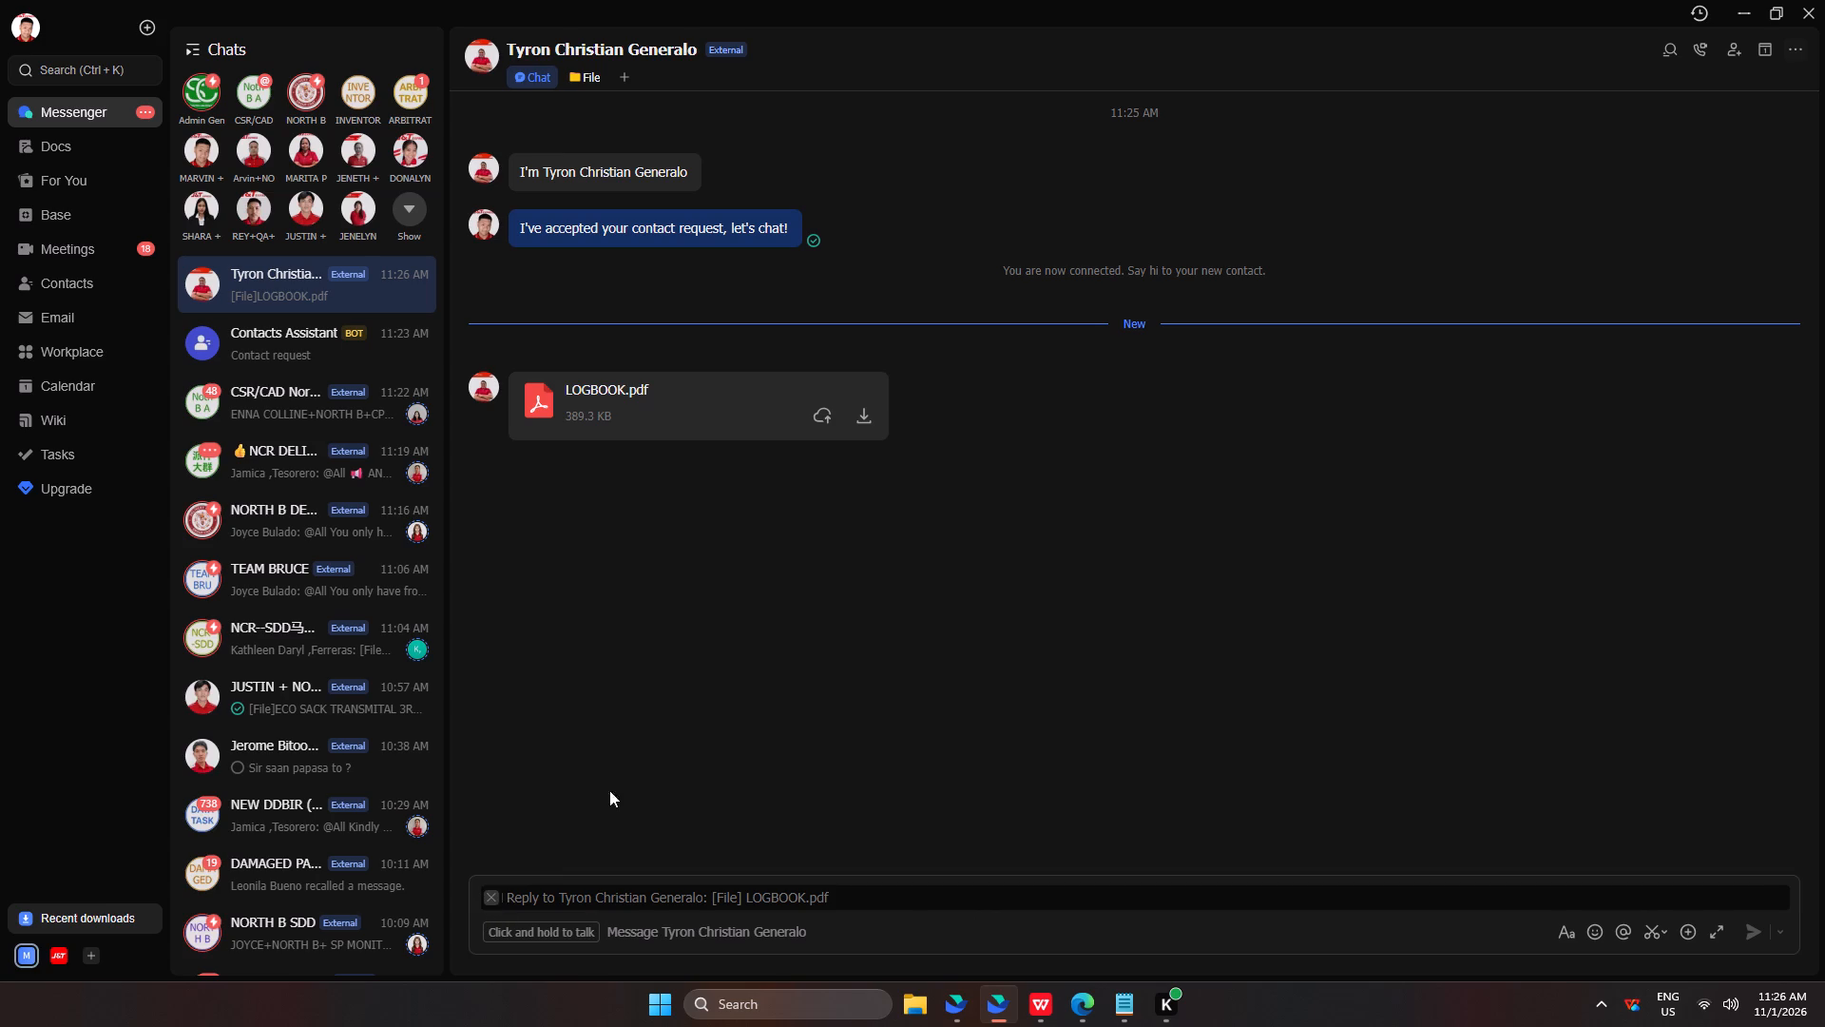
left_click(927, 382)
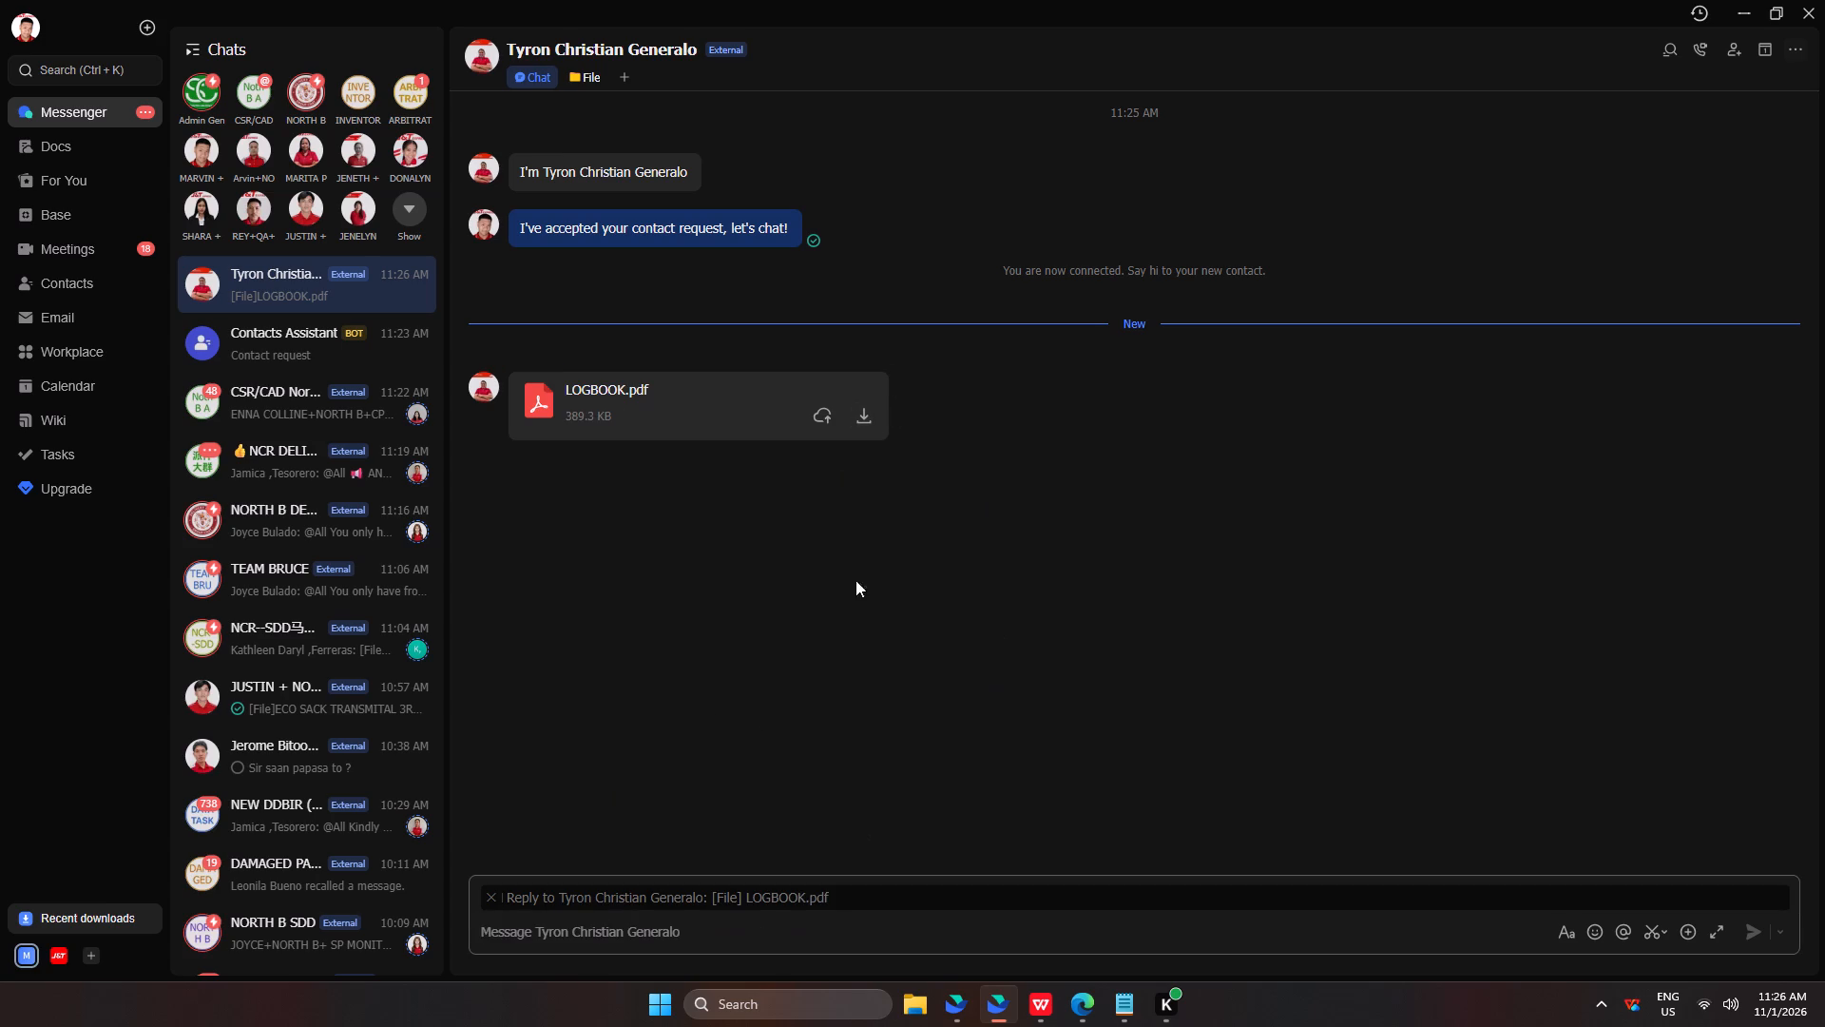
Forward the new contact's LOGBOOK.pdf to the JUSTIN + NORTH B + CP SCAL 3RD AVE chat without a note.
left_click(947, 380)
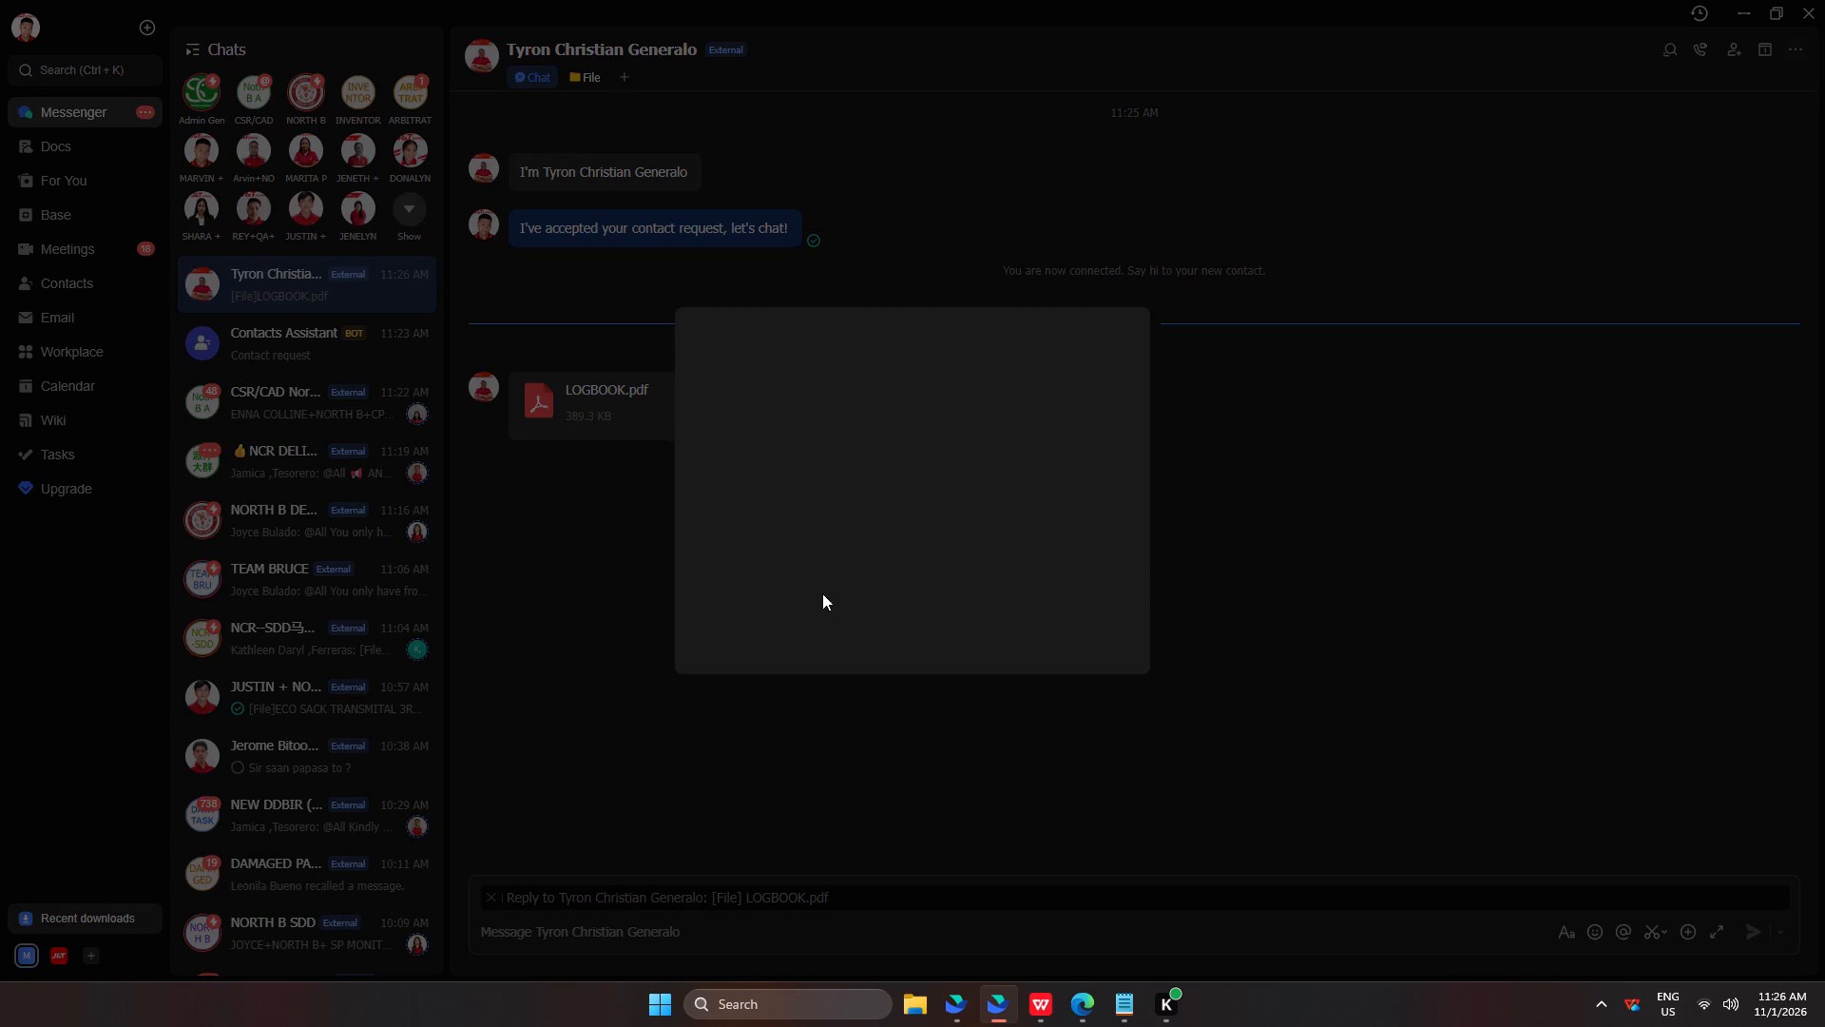
left_click(806, 390)
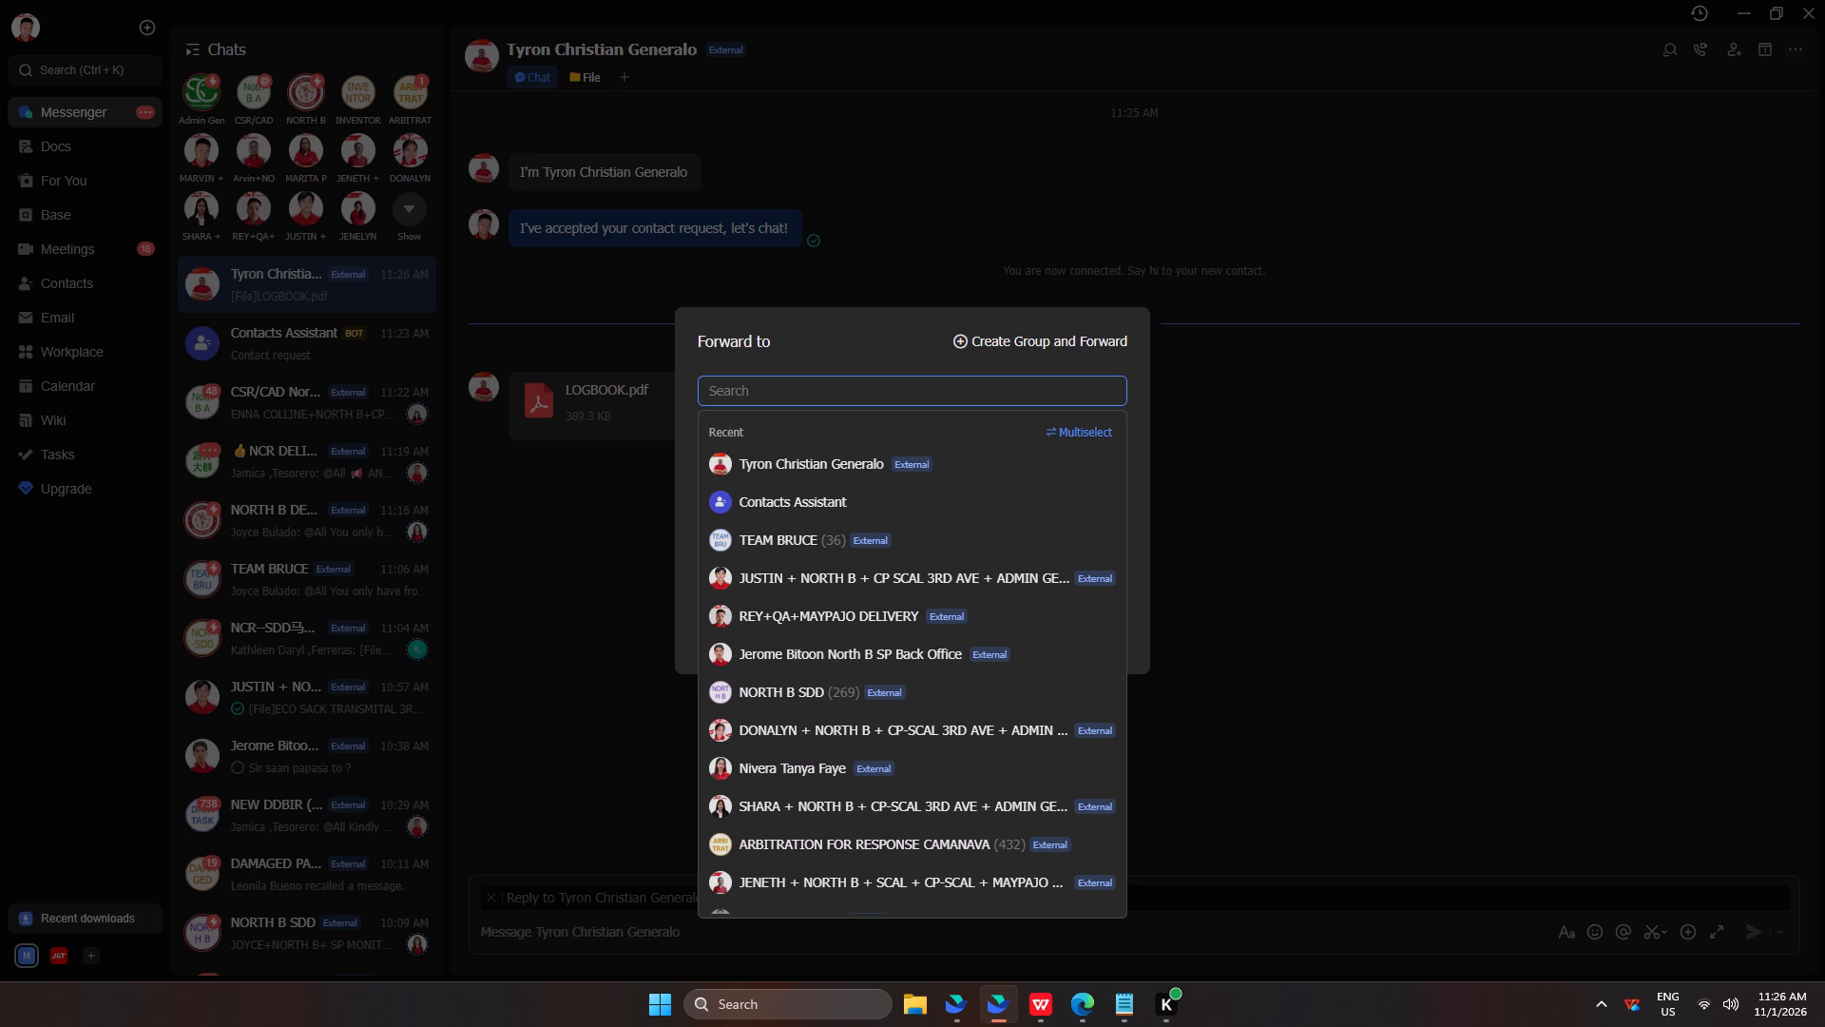
left_click(799, 575)
left_click(1085, 641)
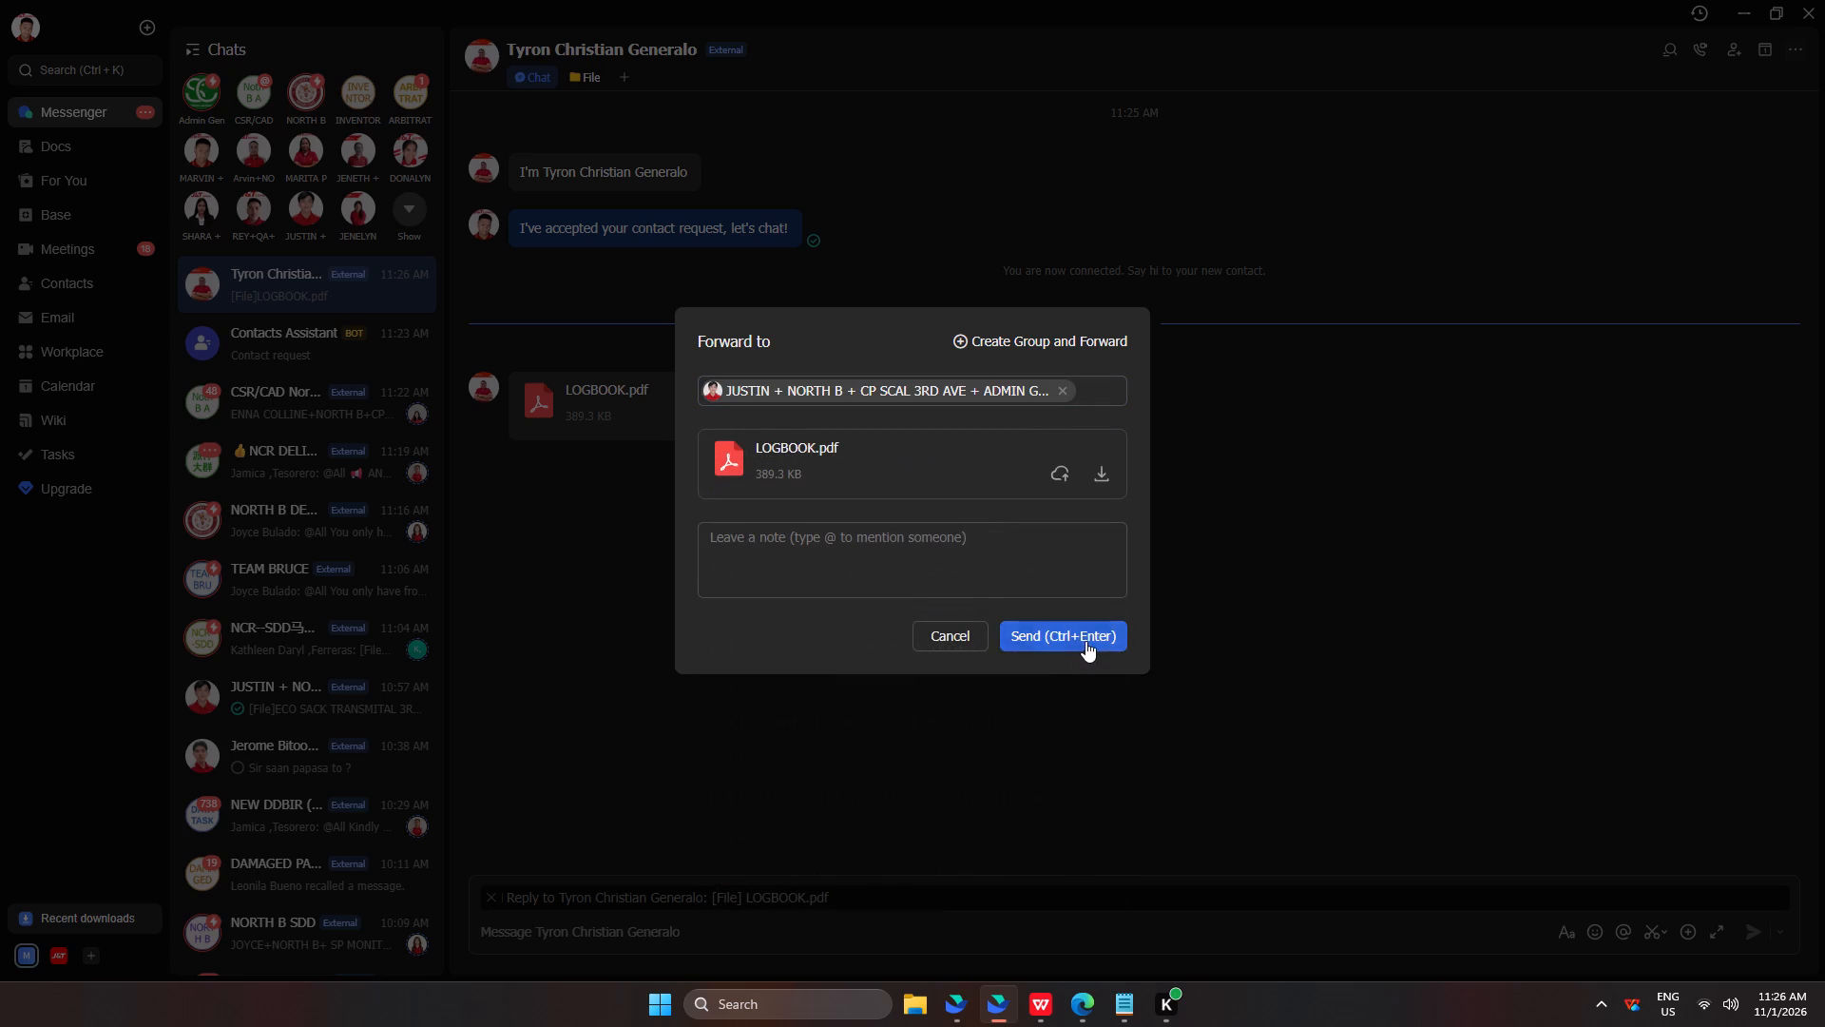
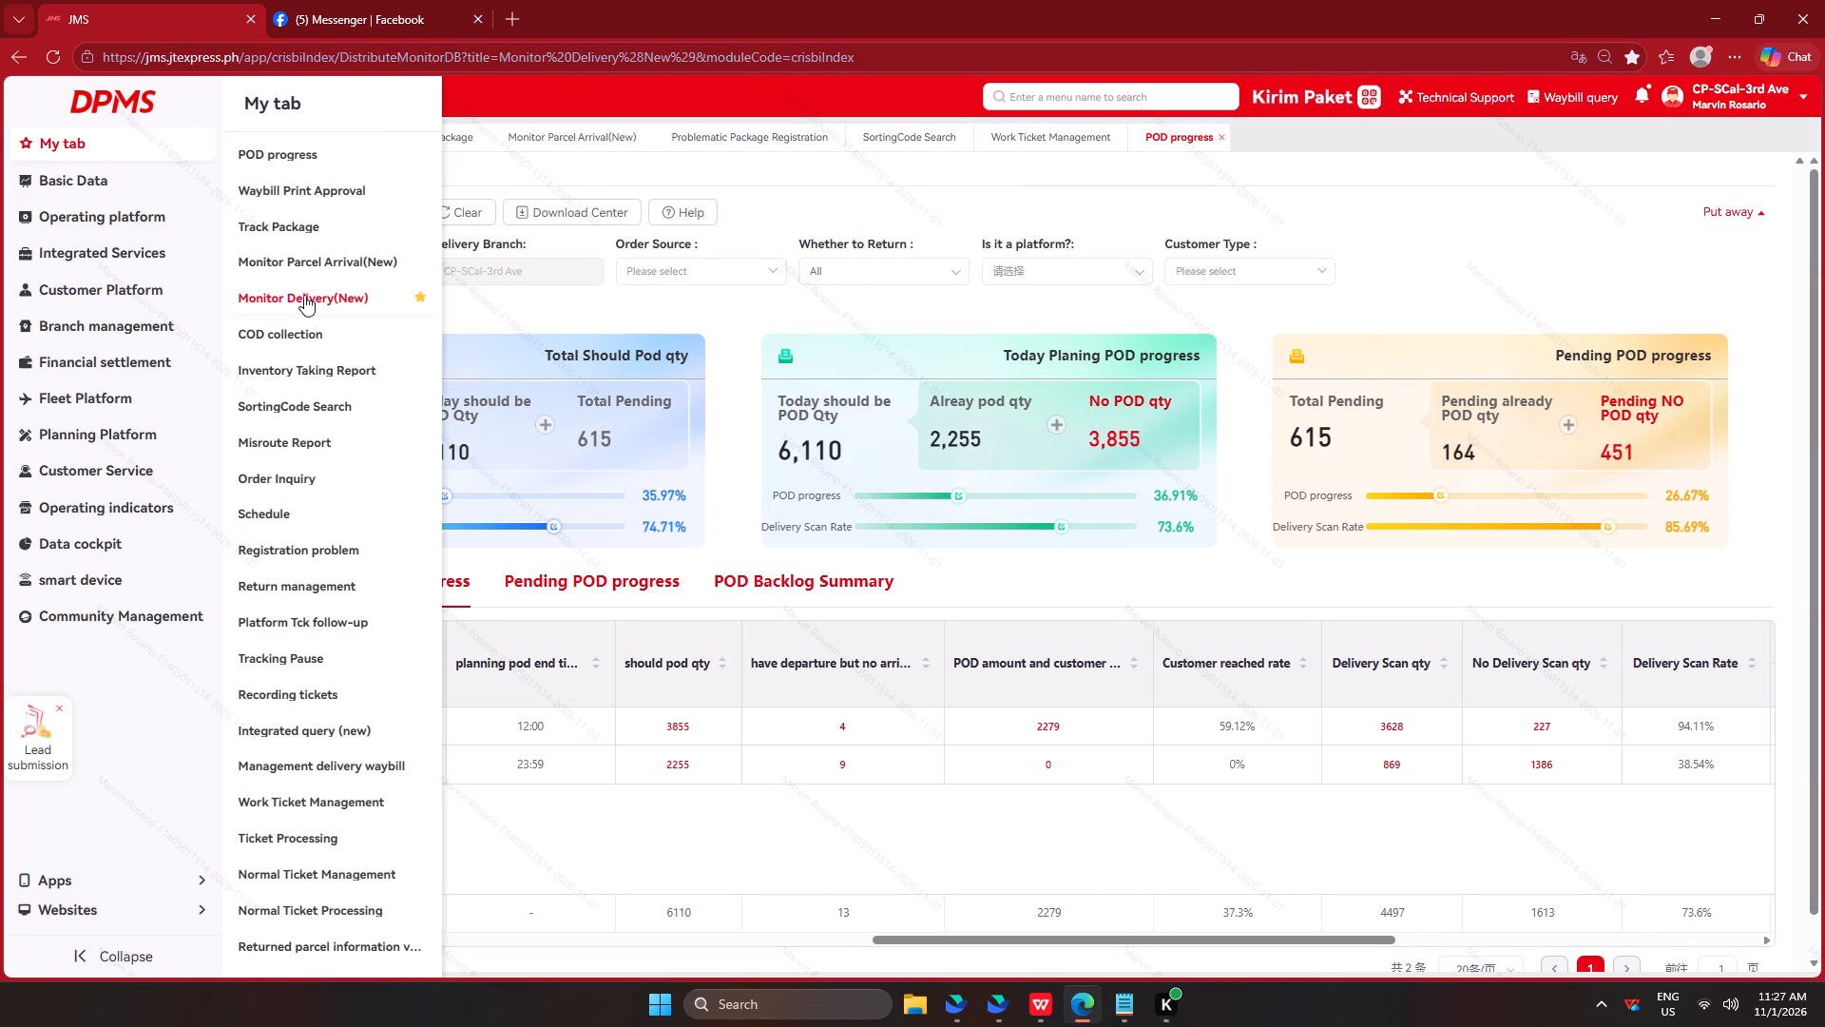
Search the Monitor Delivery(New) summary by branch for 2026-11-01 and look at the delivery and POD columns.
left_click(268, 206)
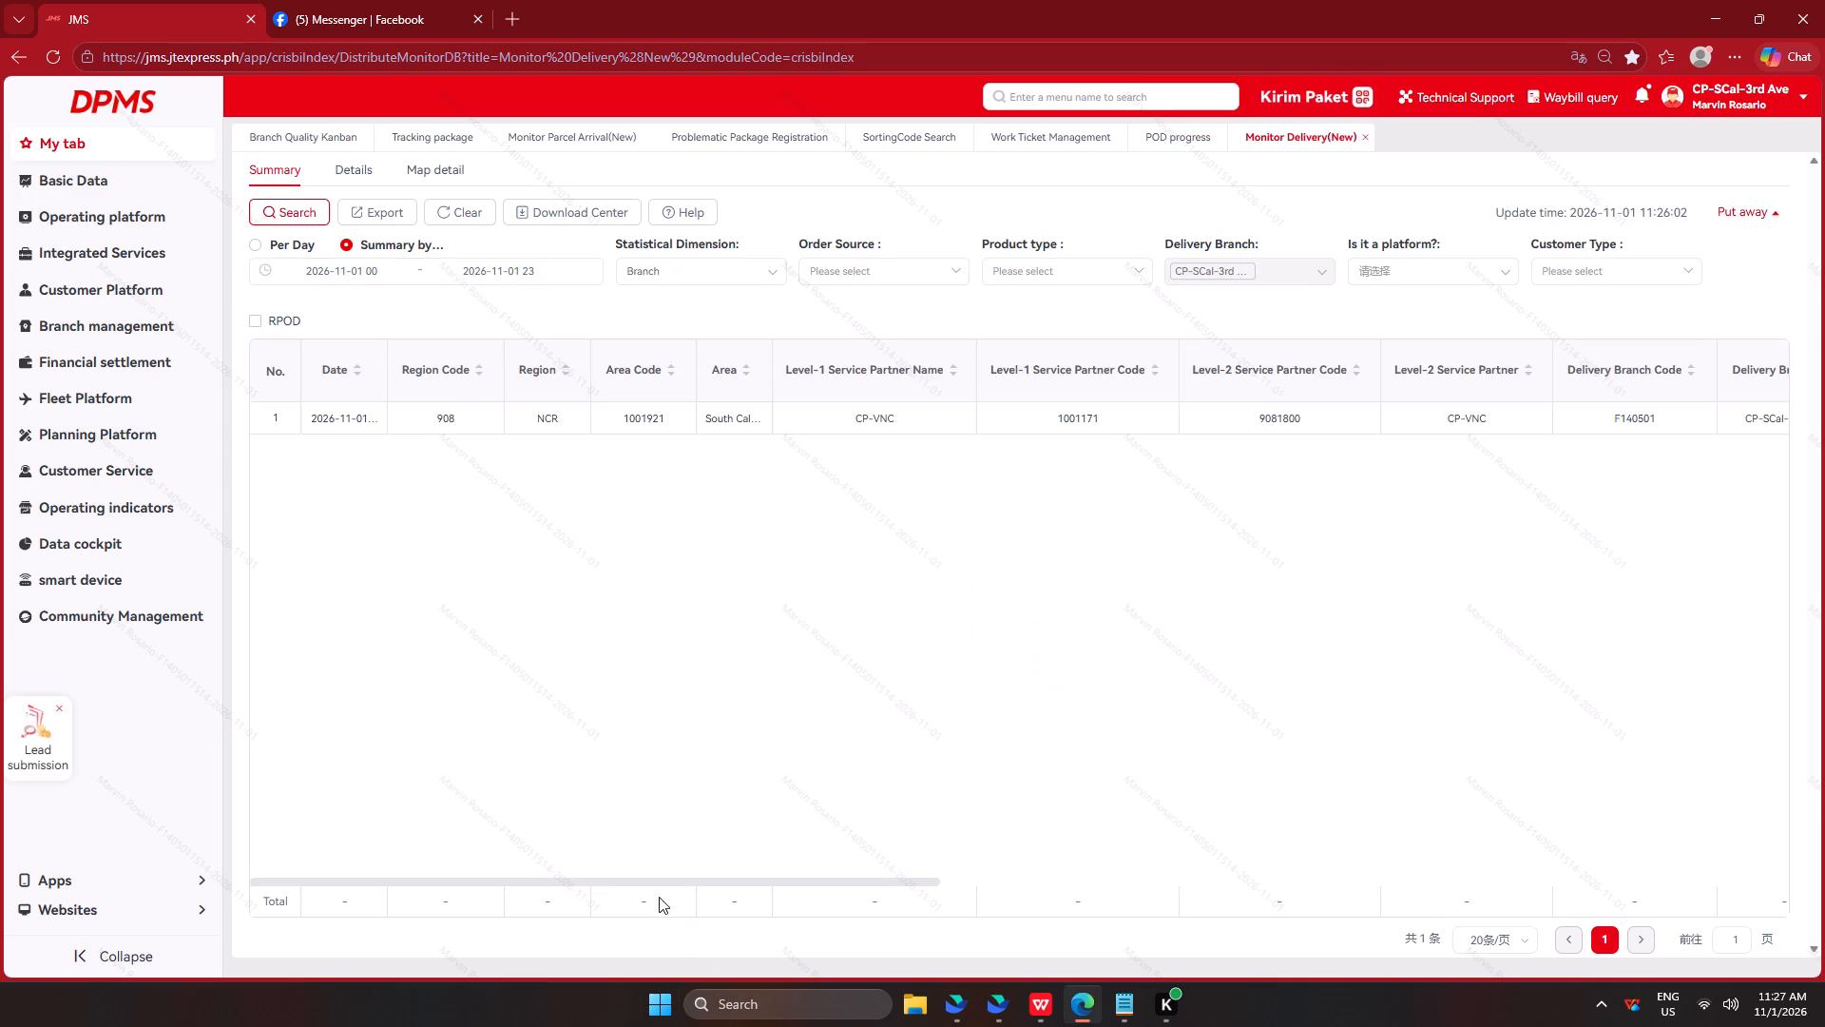
left_click_drag(654, 882, 936, 883)
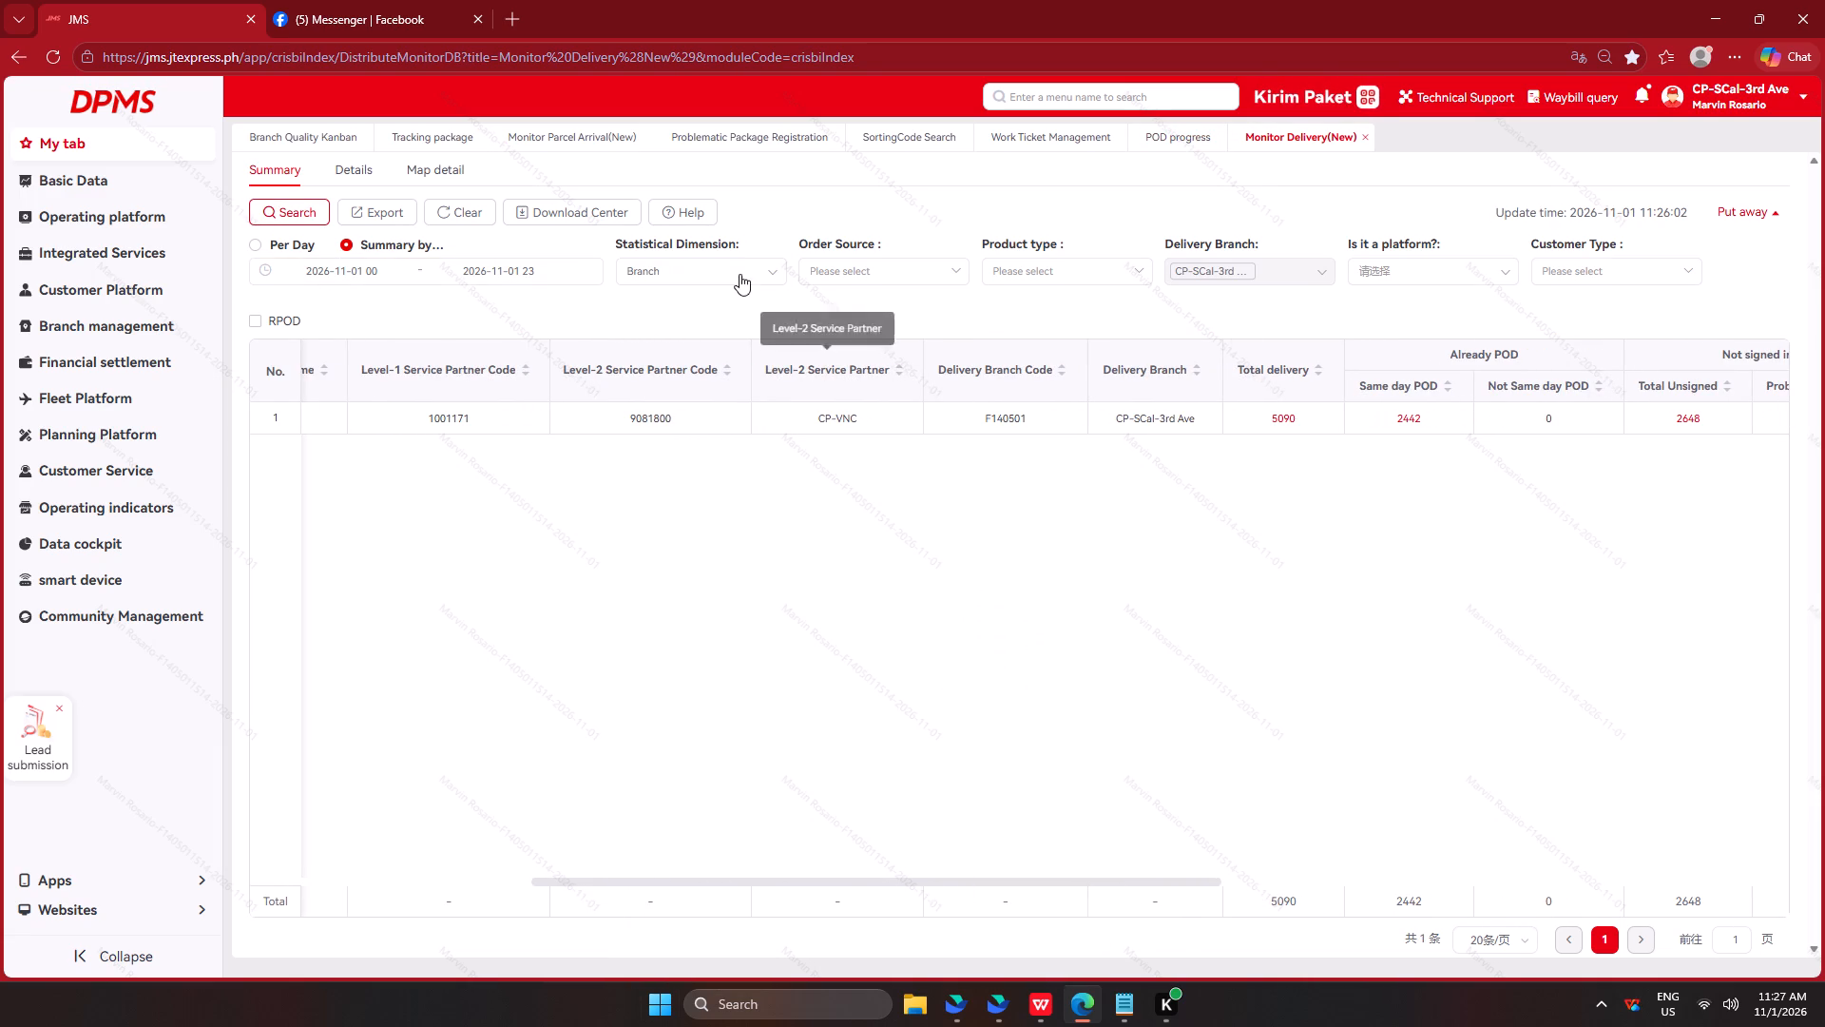
Set the delivery summary's statistical dimension to Courier, rerun the search, and examine each courier's delivery and POD columns.
left_click(740, 273)
left_click(712, 341)
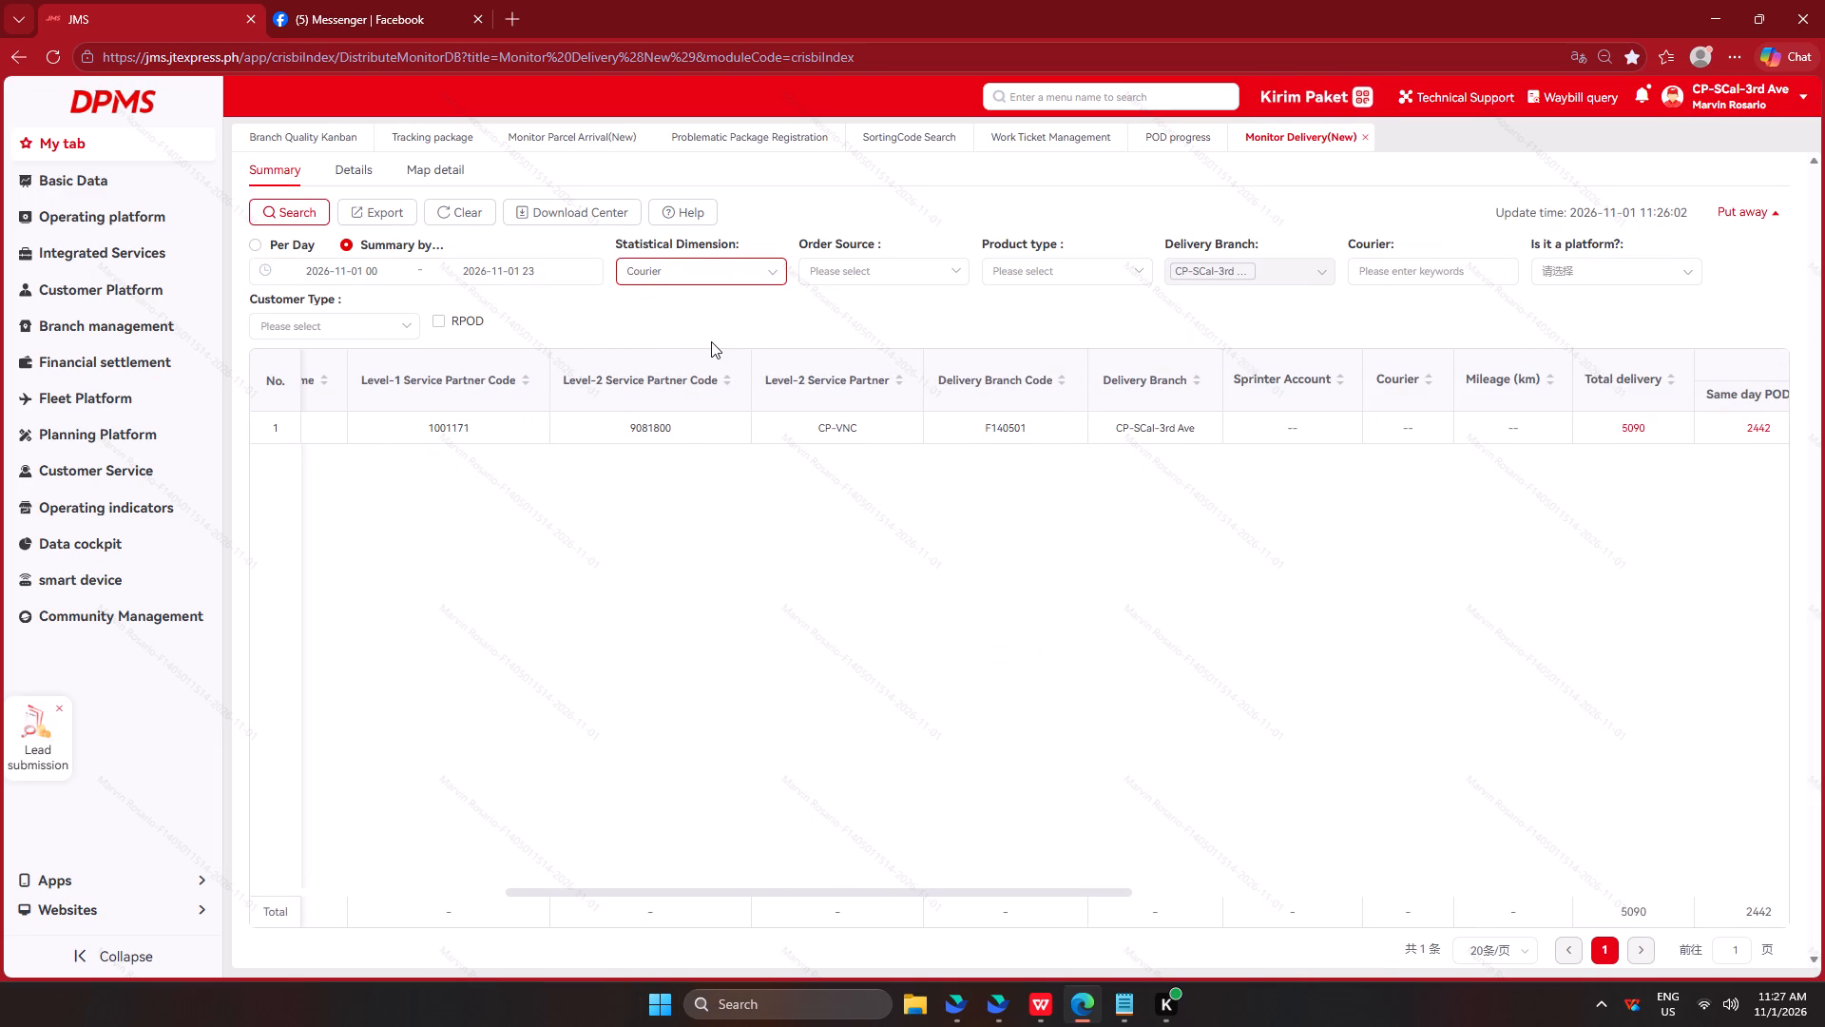
left_click(276, 210)
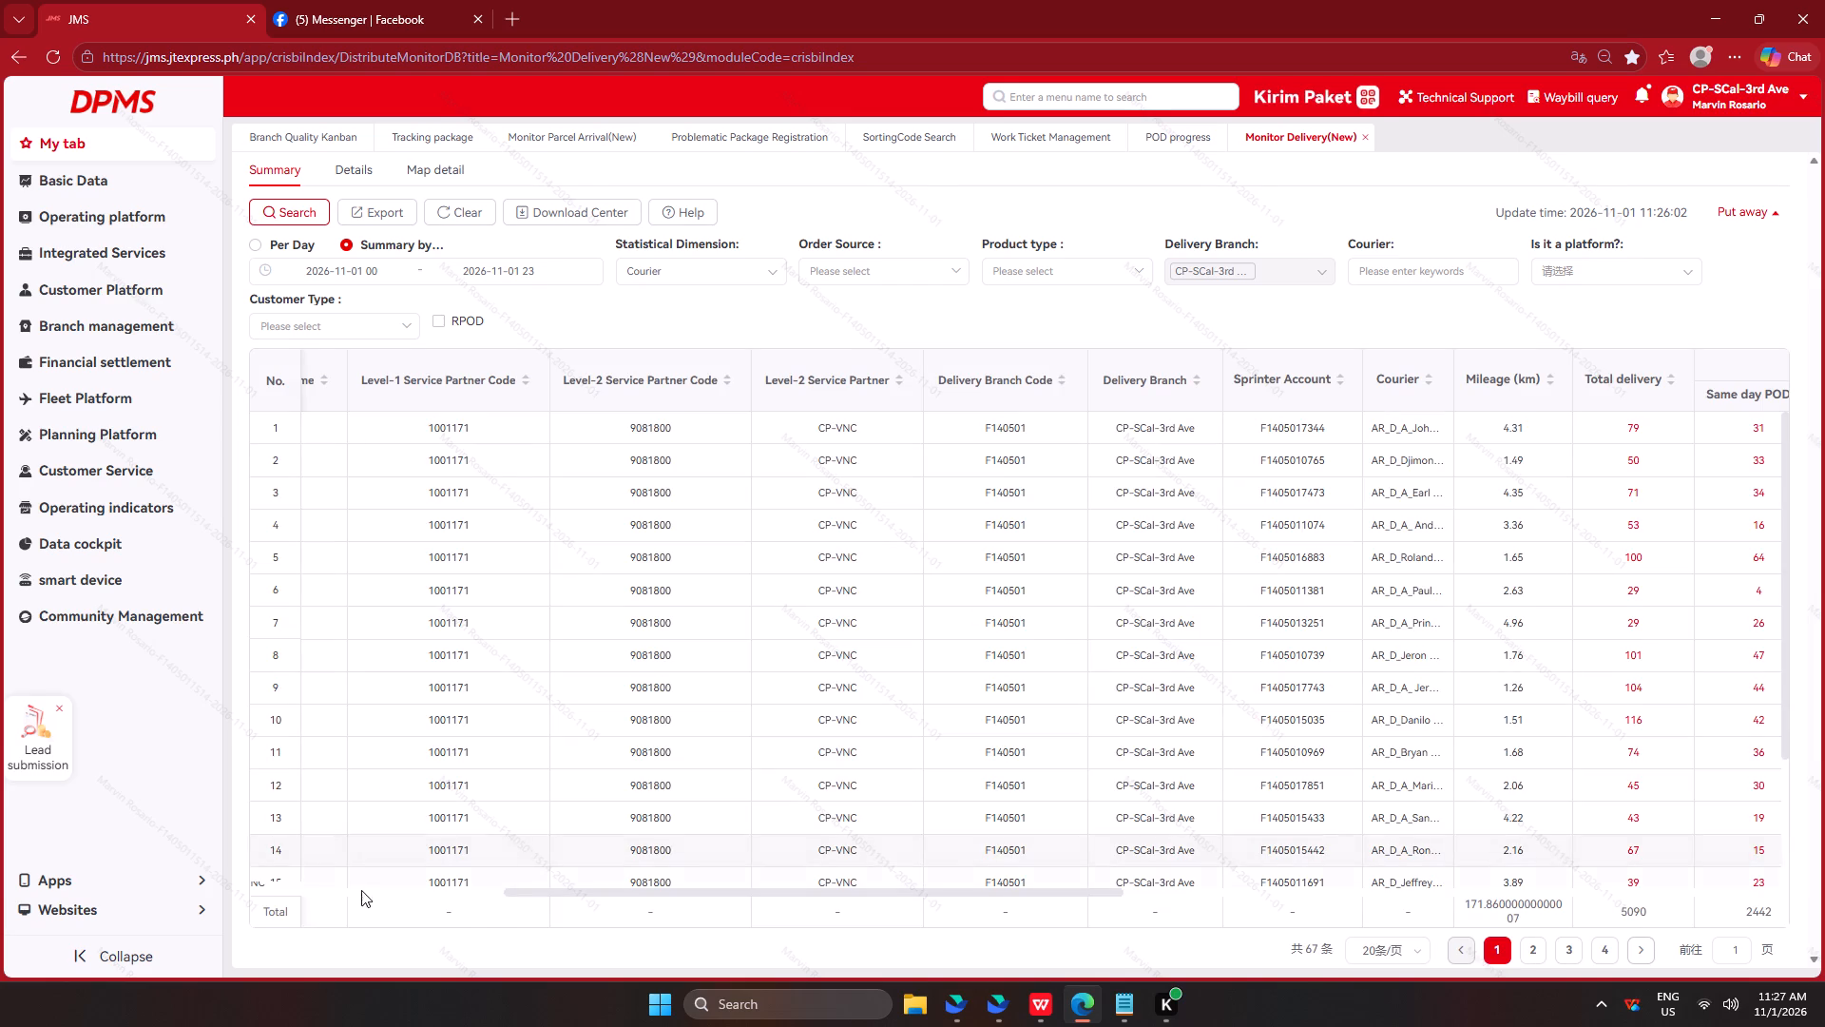
left_click_drag(522, 894, 783, 899)
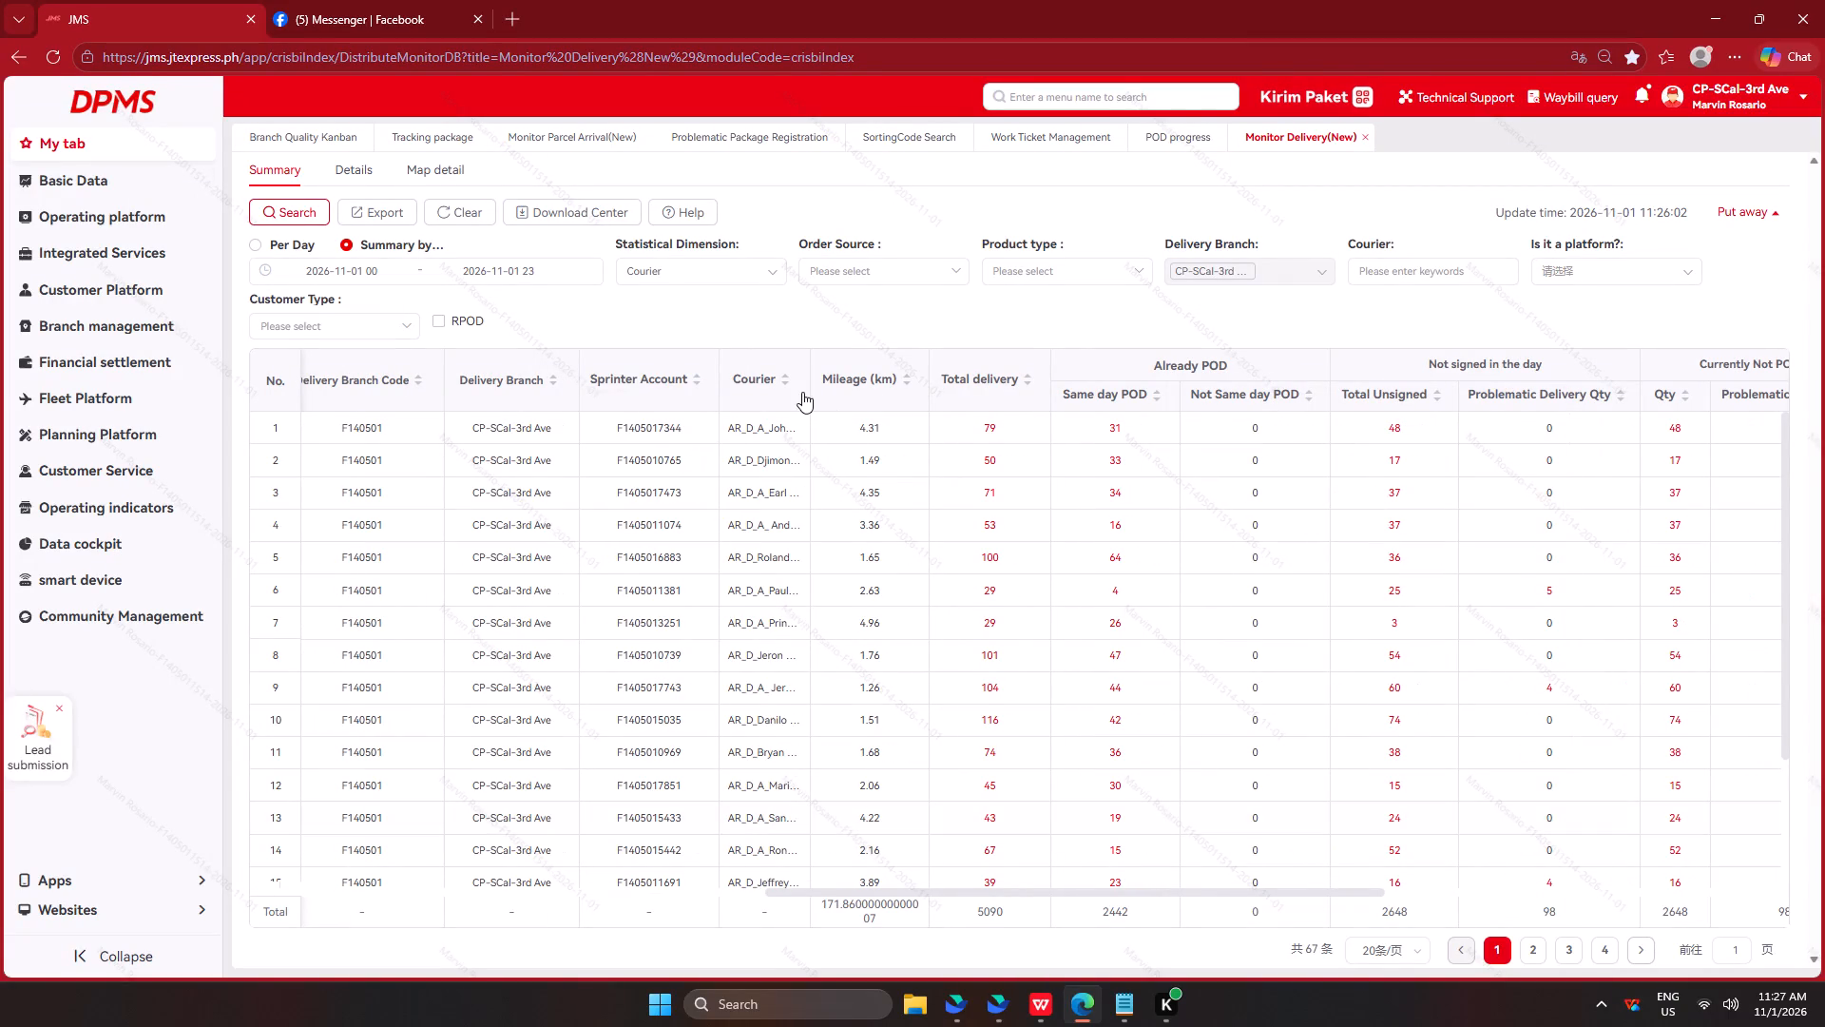
Widen the Courier column in the Monitor Delivery summary so full rider names fit, and refresh the results.
left_click_drag(809, 396, 981, 411)
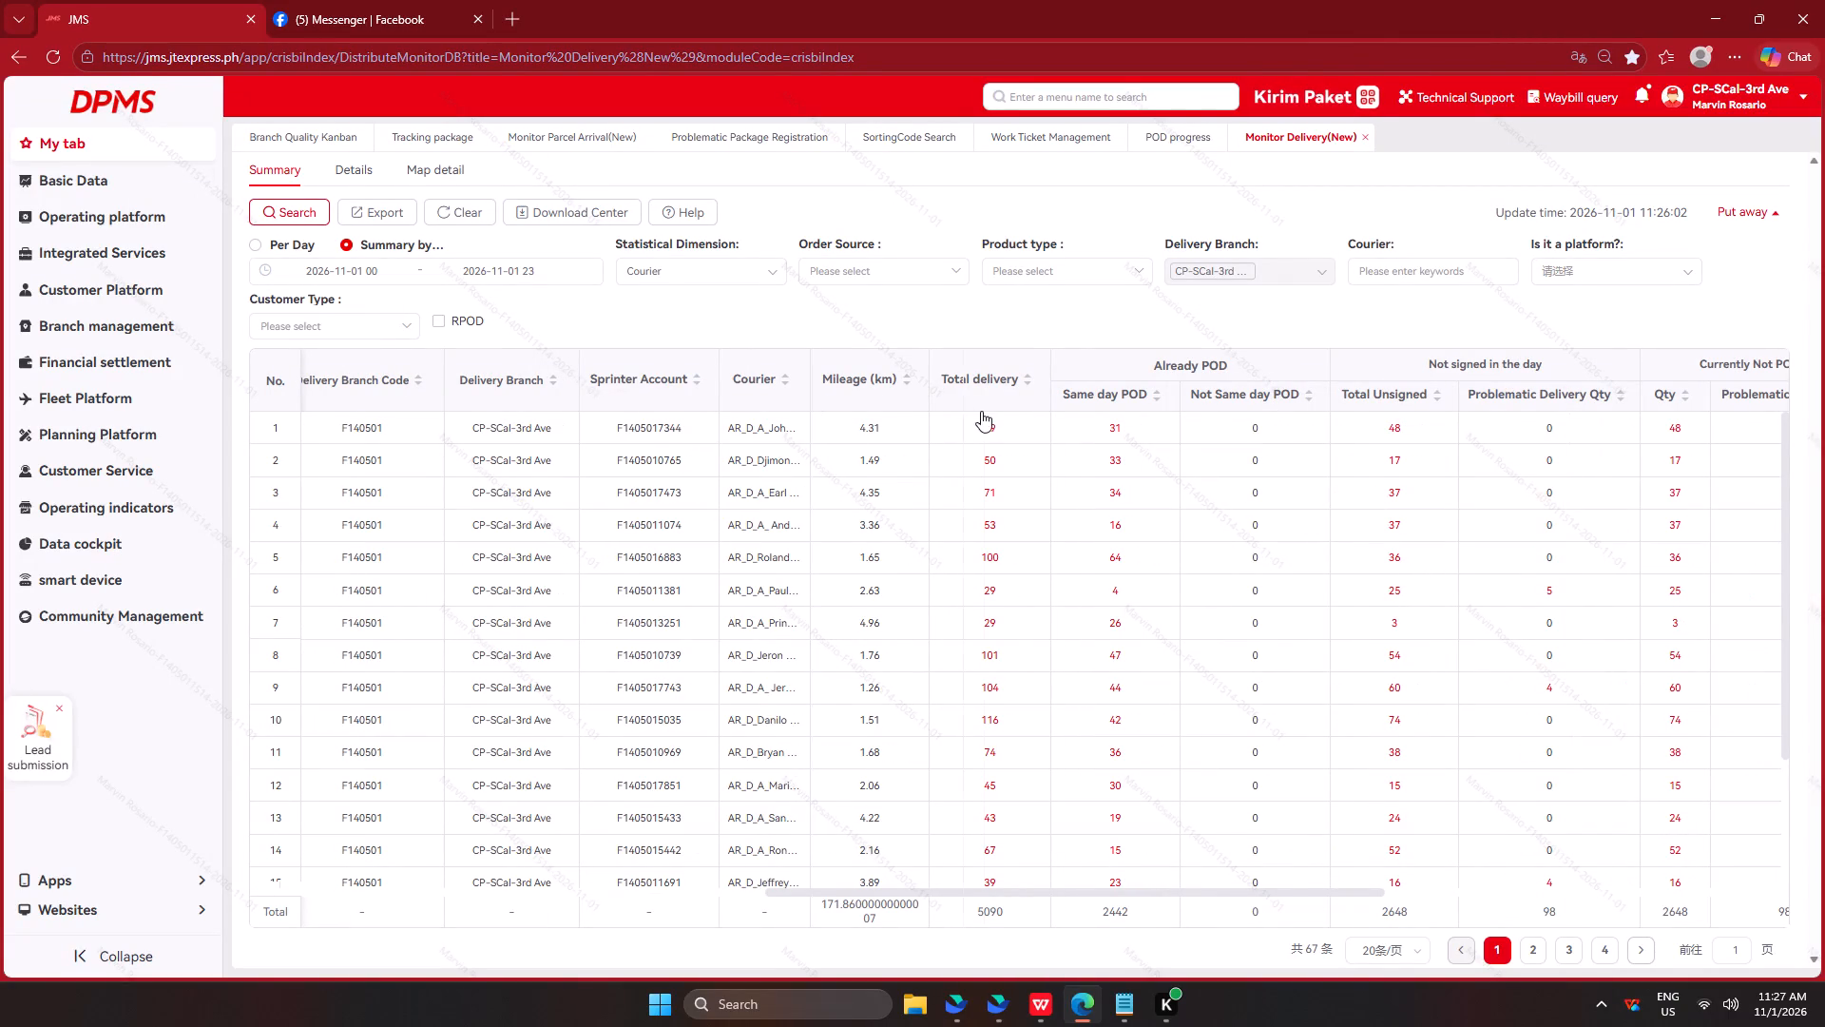
left_click_drag(981, 411, 982, 411)
left_click(293, 202)
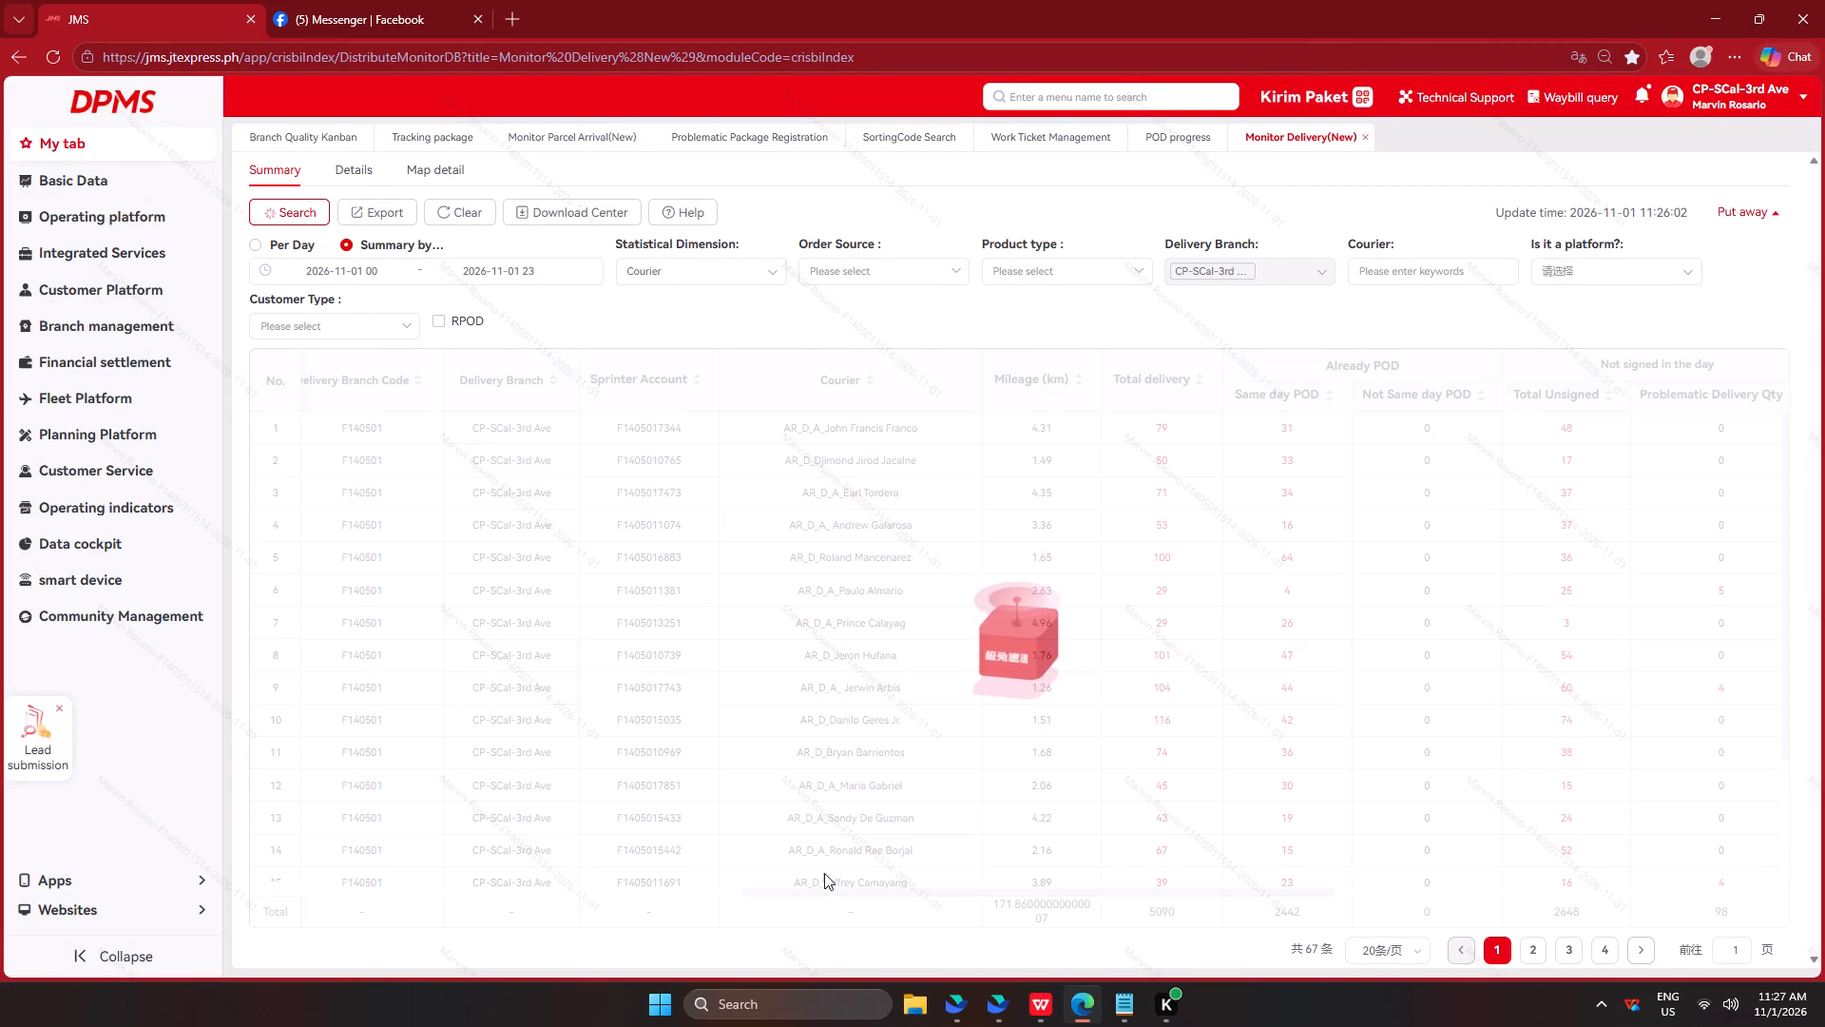
Compare the couriers' delivery figures, sorting the summary in ascending order by POD Rate and by Total delivery.
left_click_drag(838, 894, 1062, 902)
left_click(1540, 378)
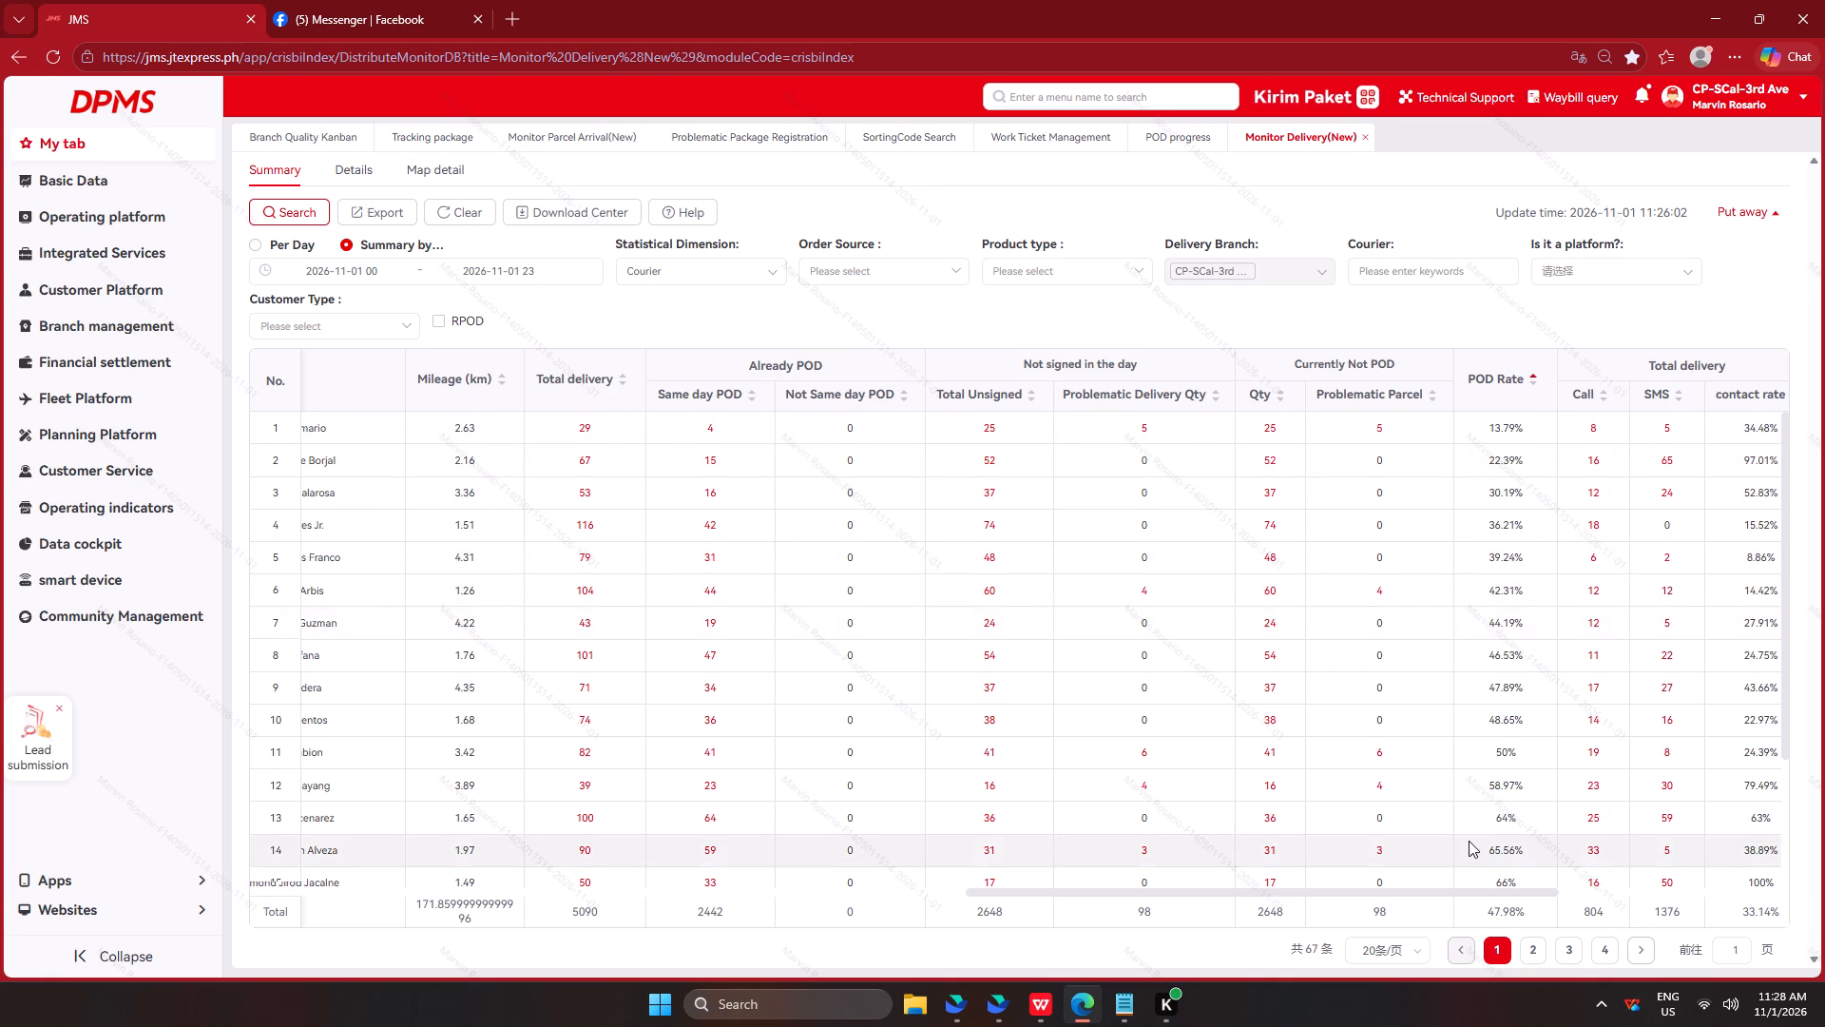
scroll(1470, 841, "down", 11)
scroll(1484, 874, "up", 13)
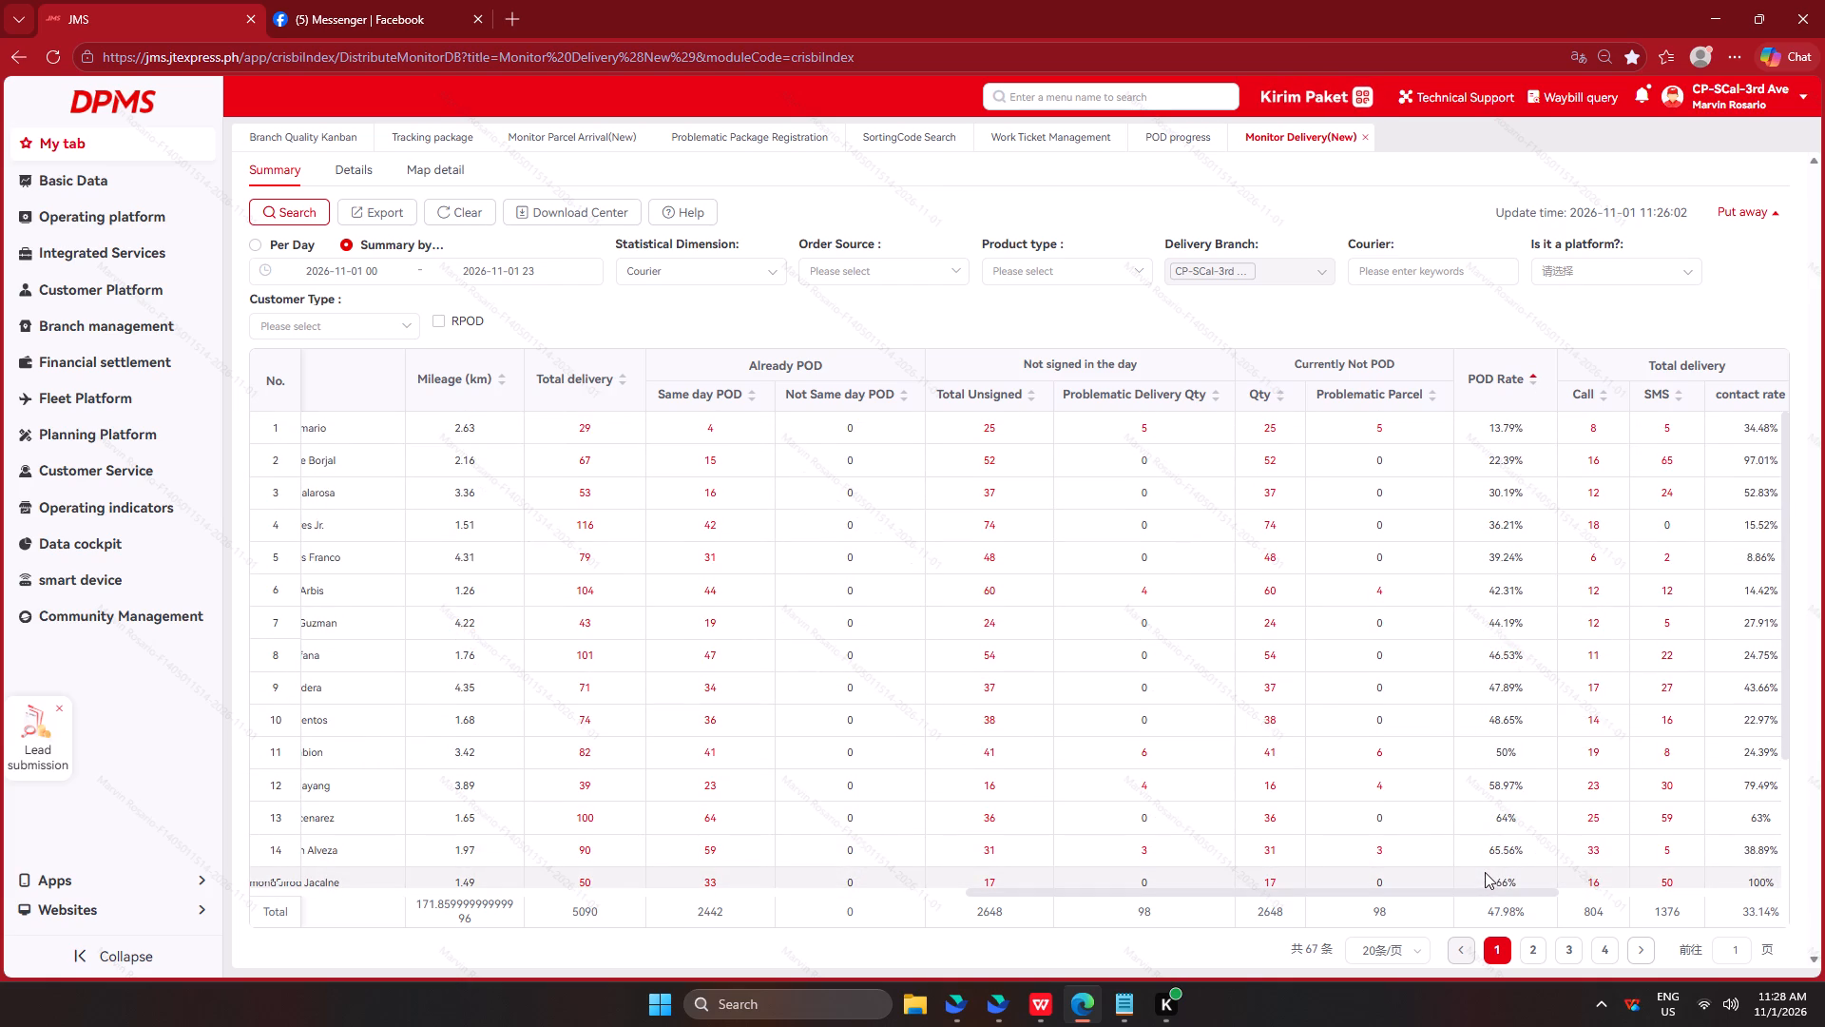
left_click_drag(1386, 895, 1382, 894)
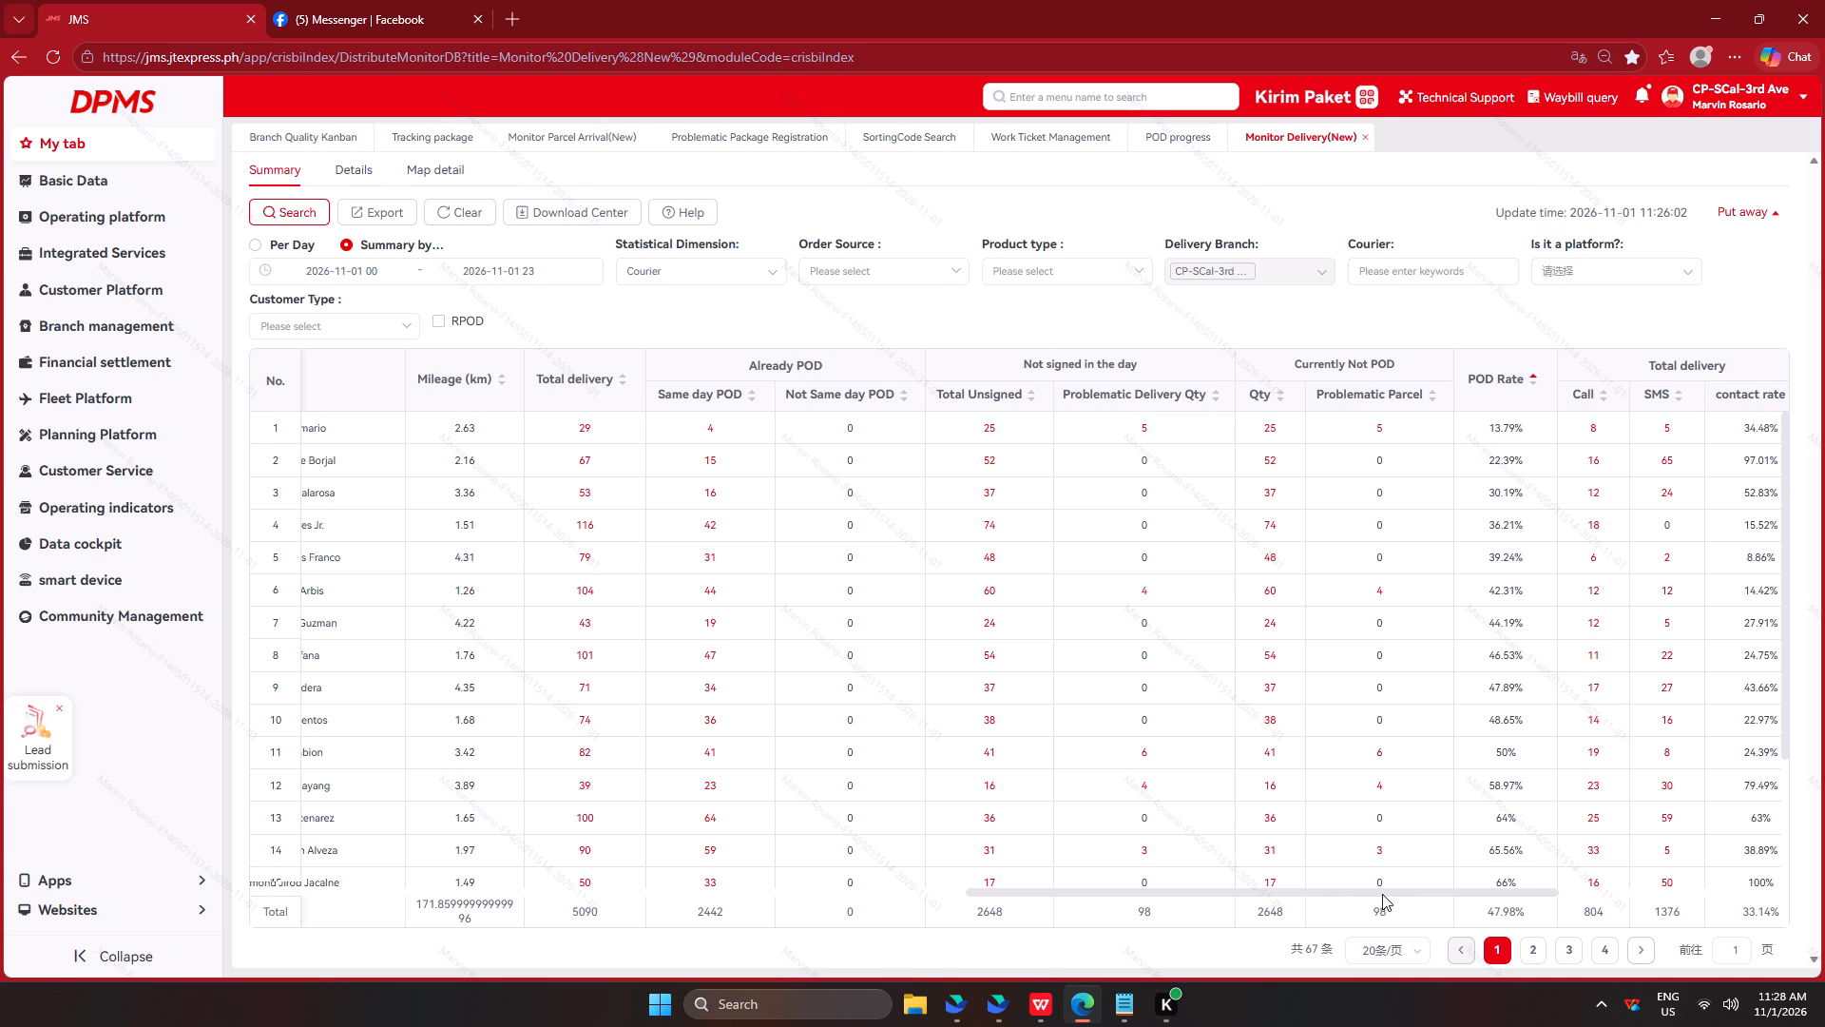
left_click_drag(1382, 894, 1364, 894)
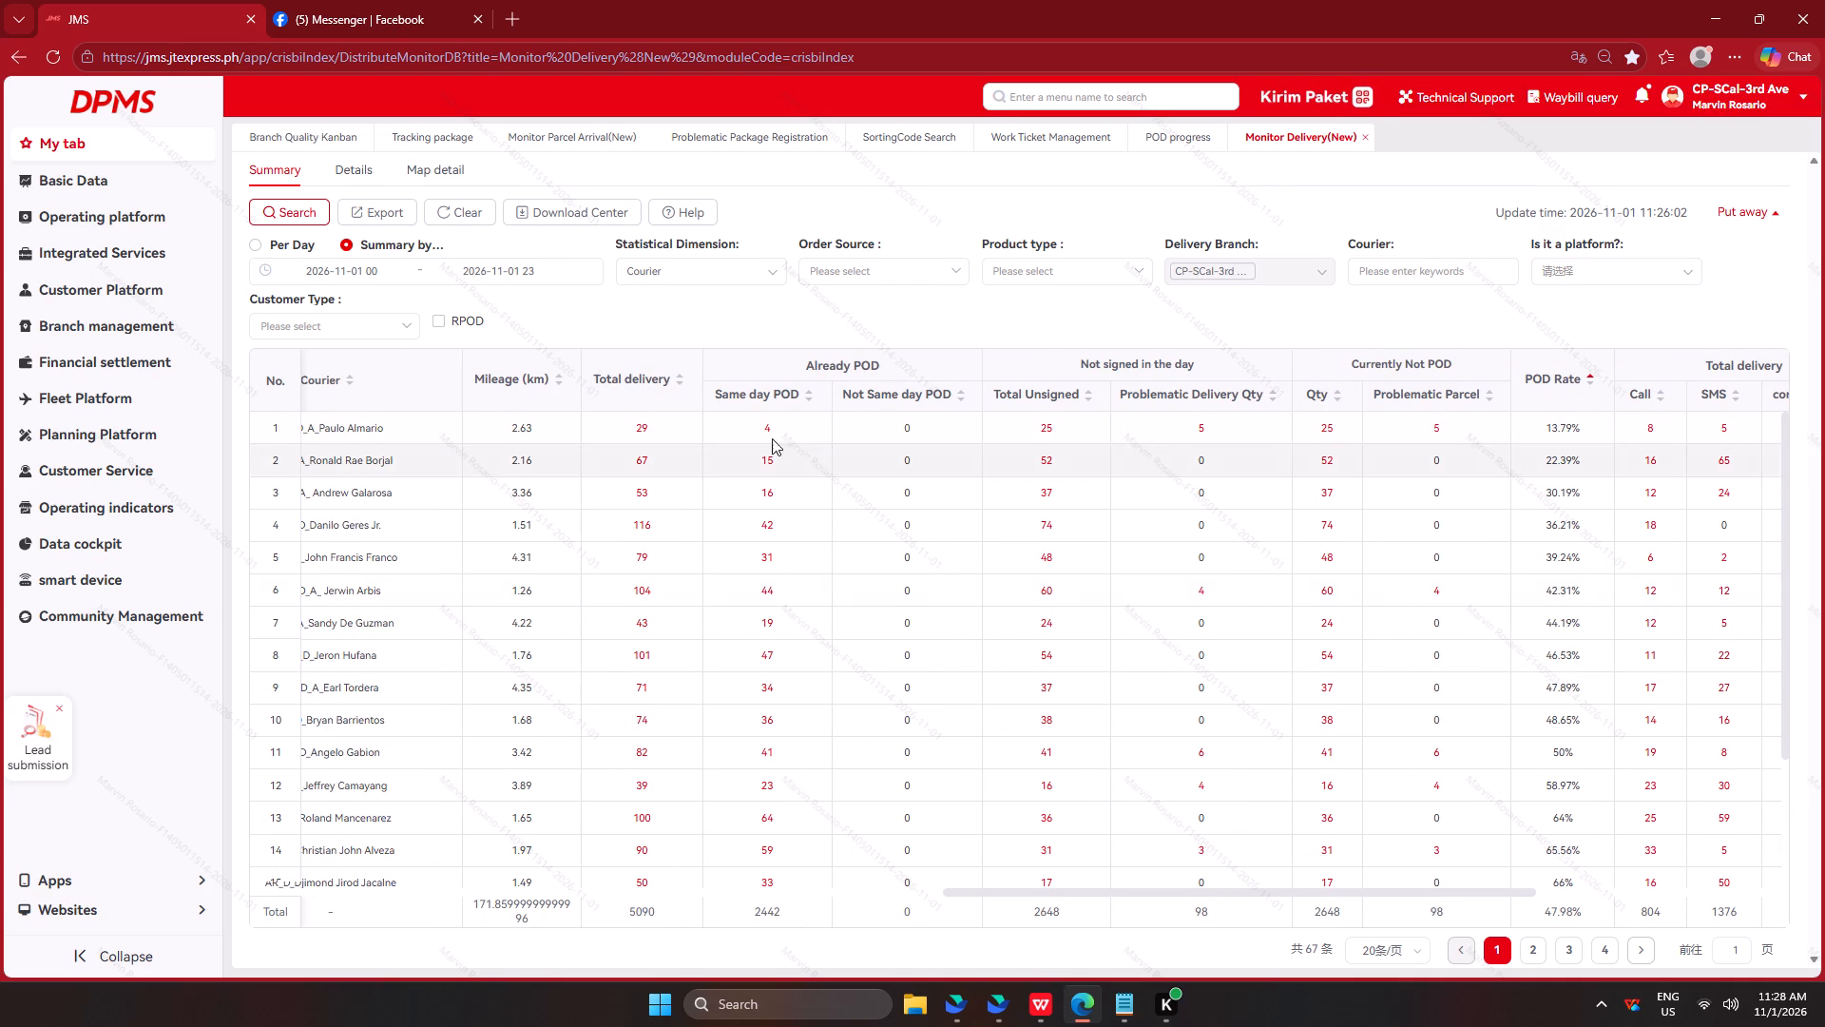
left_click(680, 376)
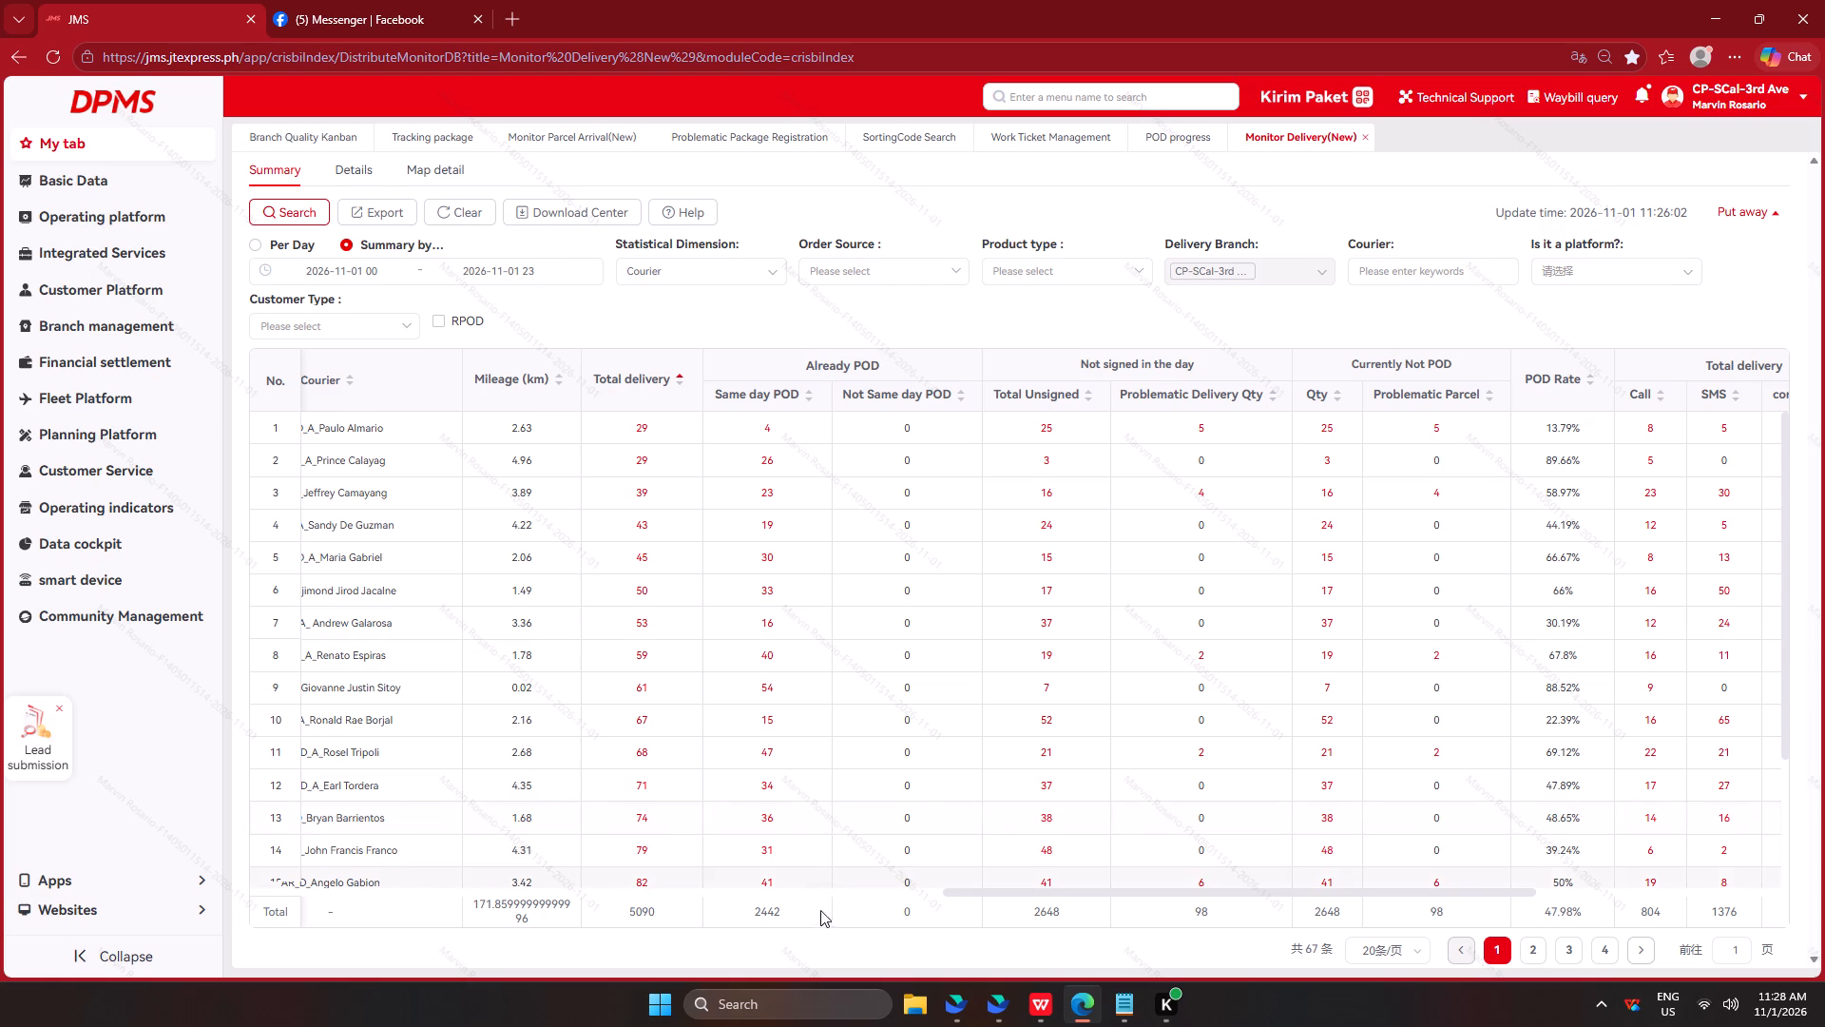
Sort the couriers by Same day POD in ascending order and copy the first three courier names using image-to-text screen capture.
left_click(810, 388)
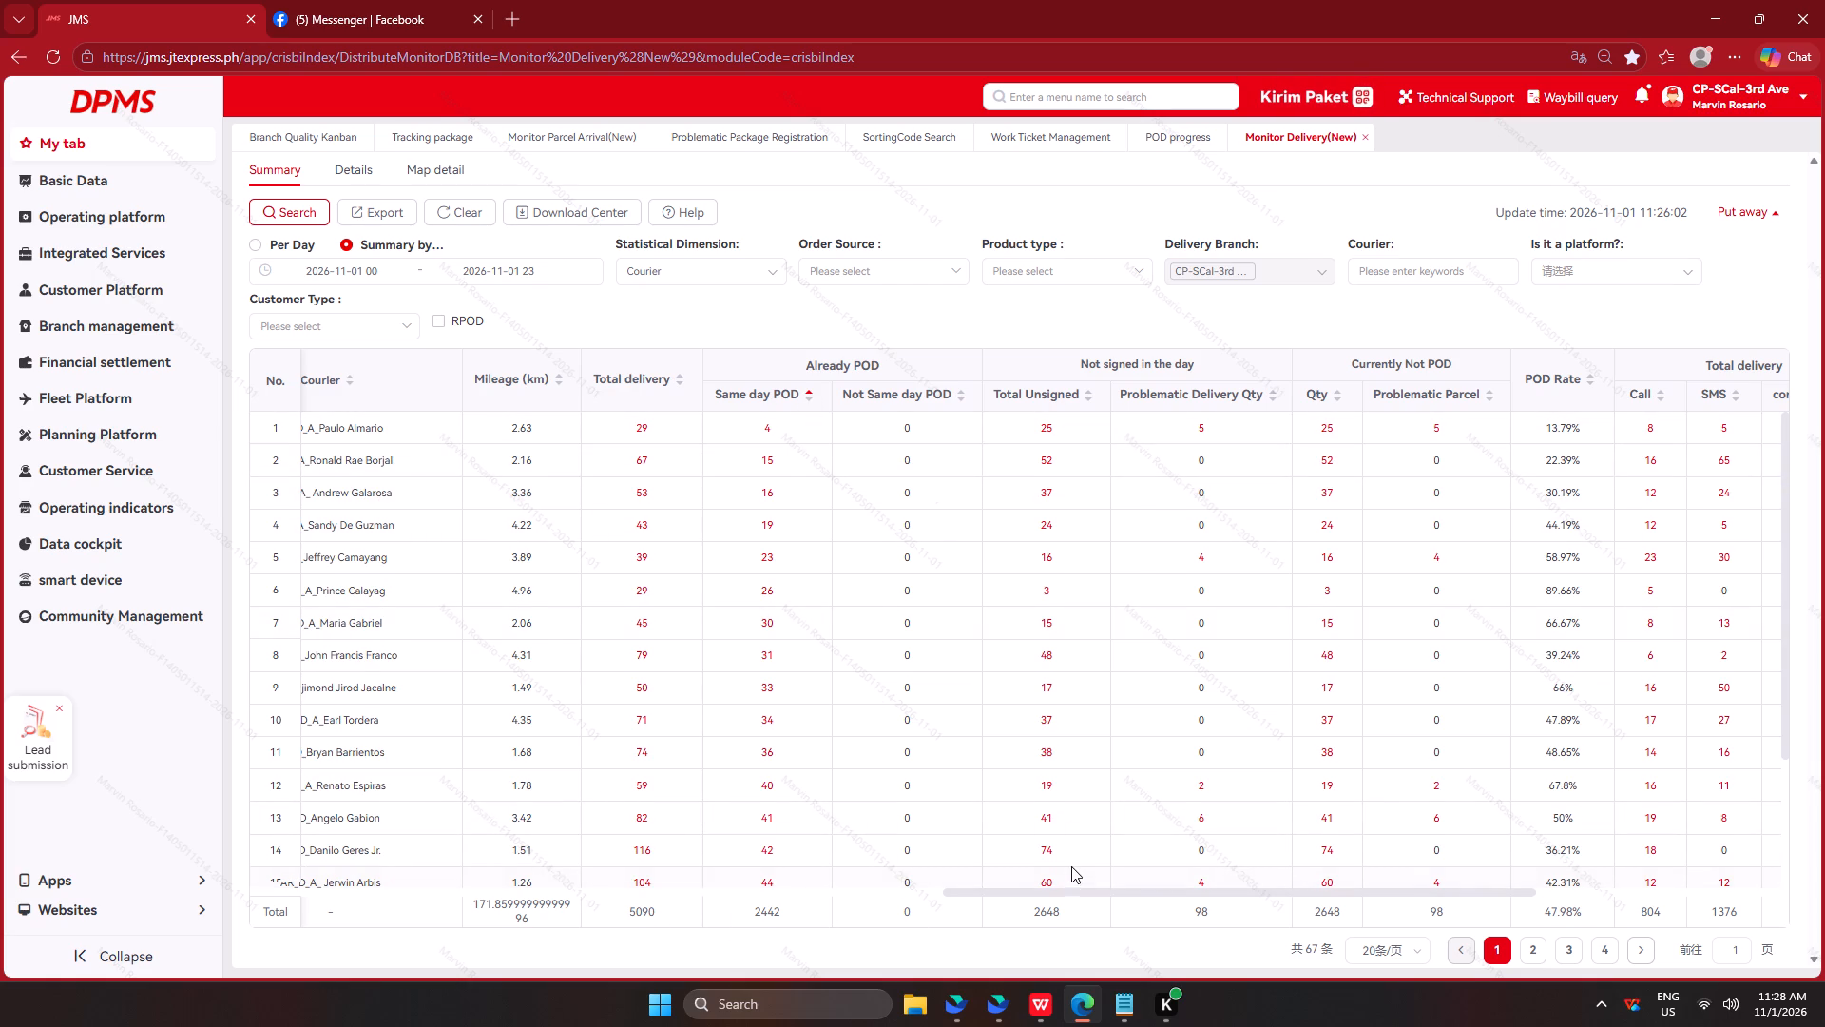
left_click_drag(1058, 894, 916, 895)
key("ctrl+shift+a")
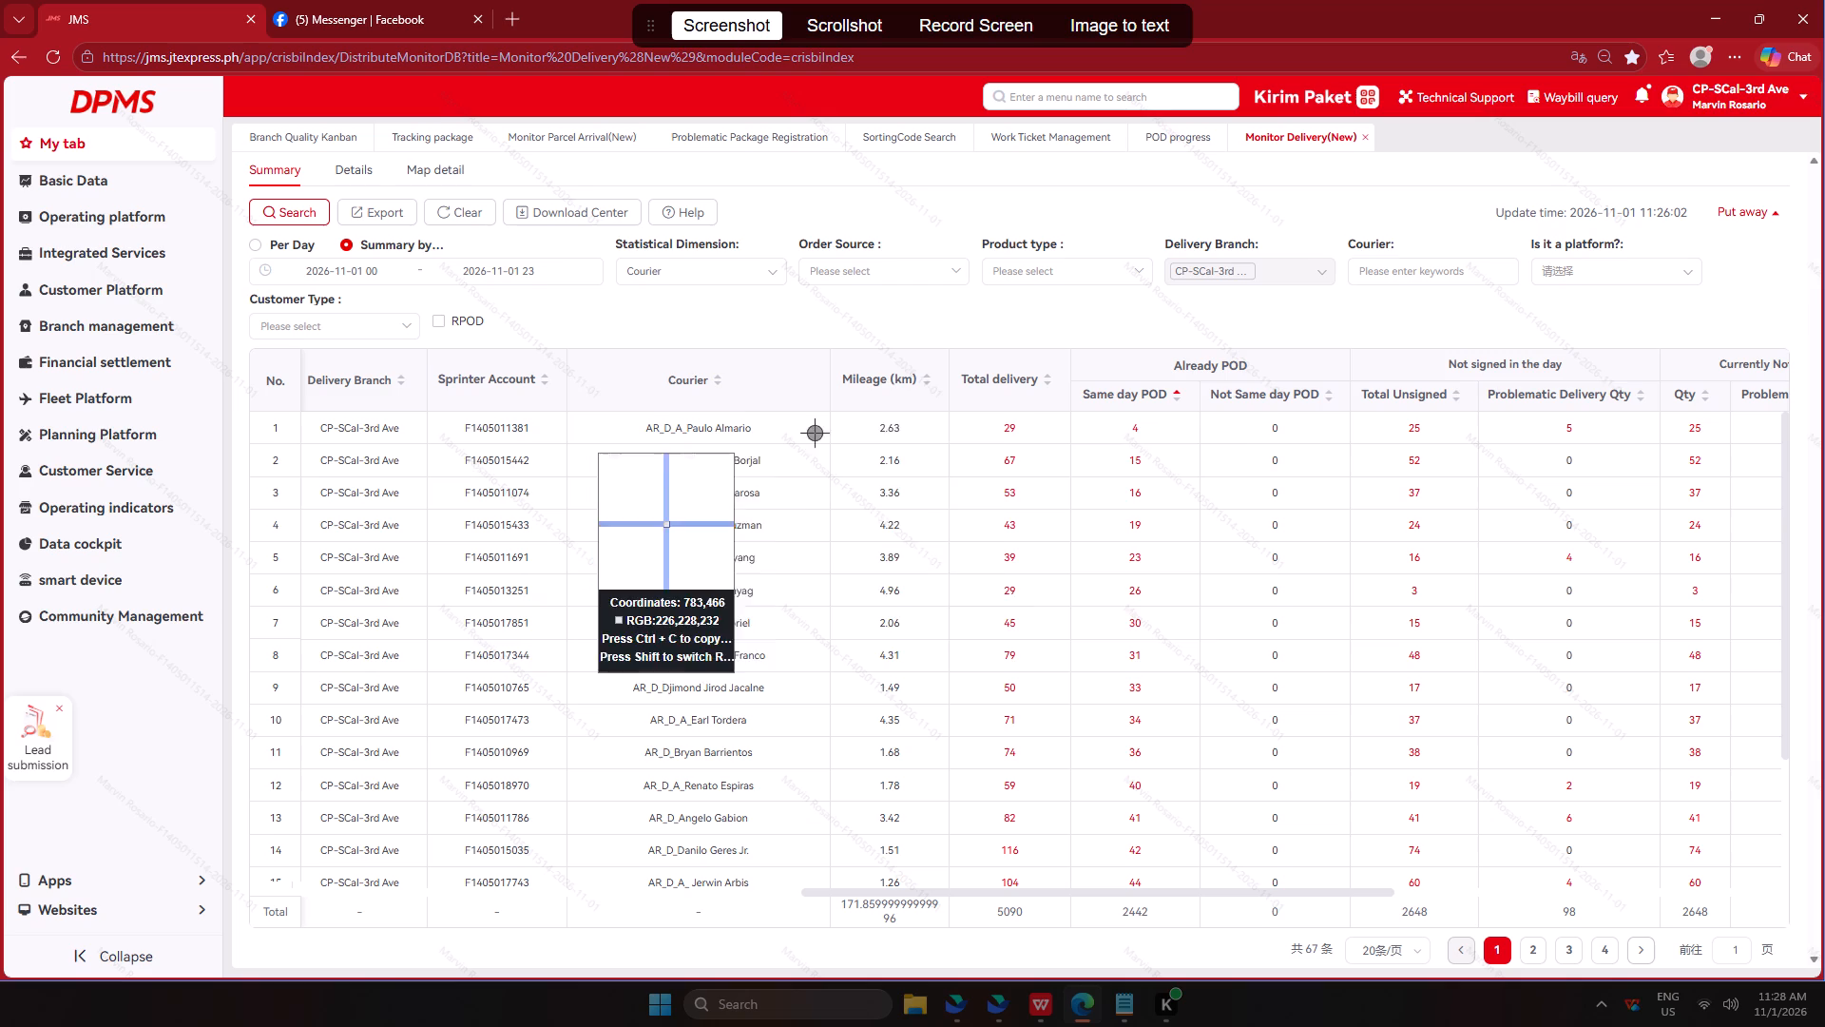
left_click_drag(560, 412, 731, 498)
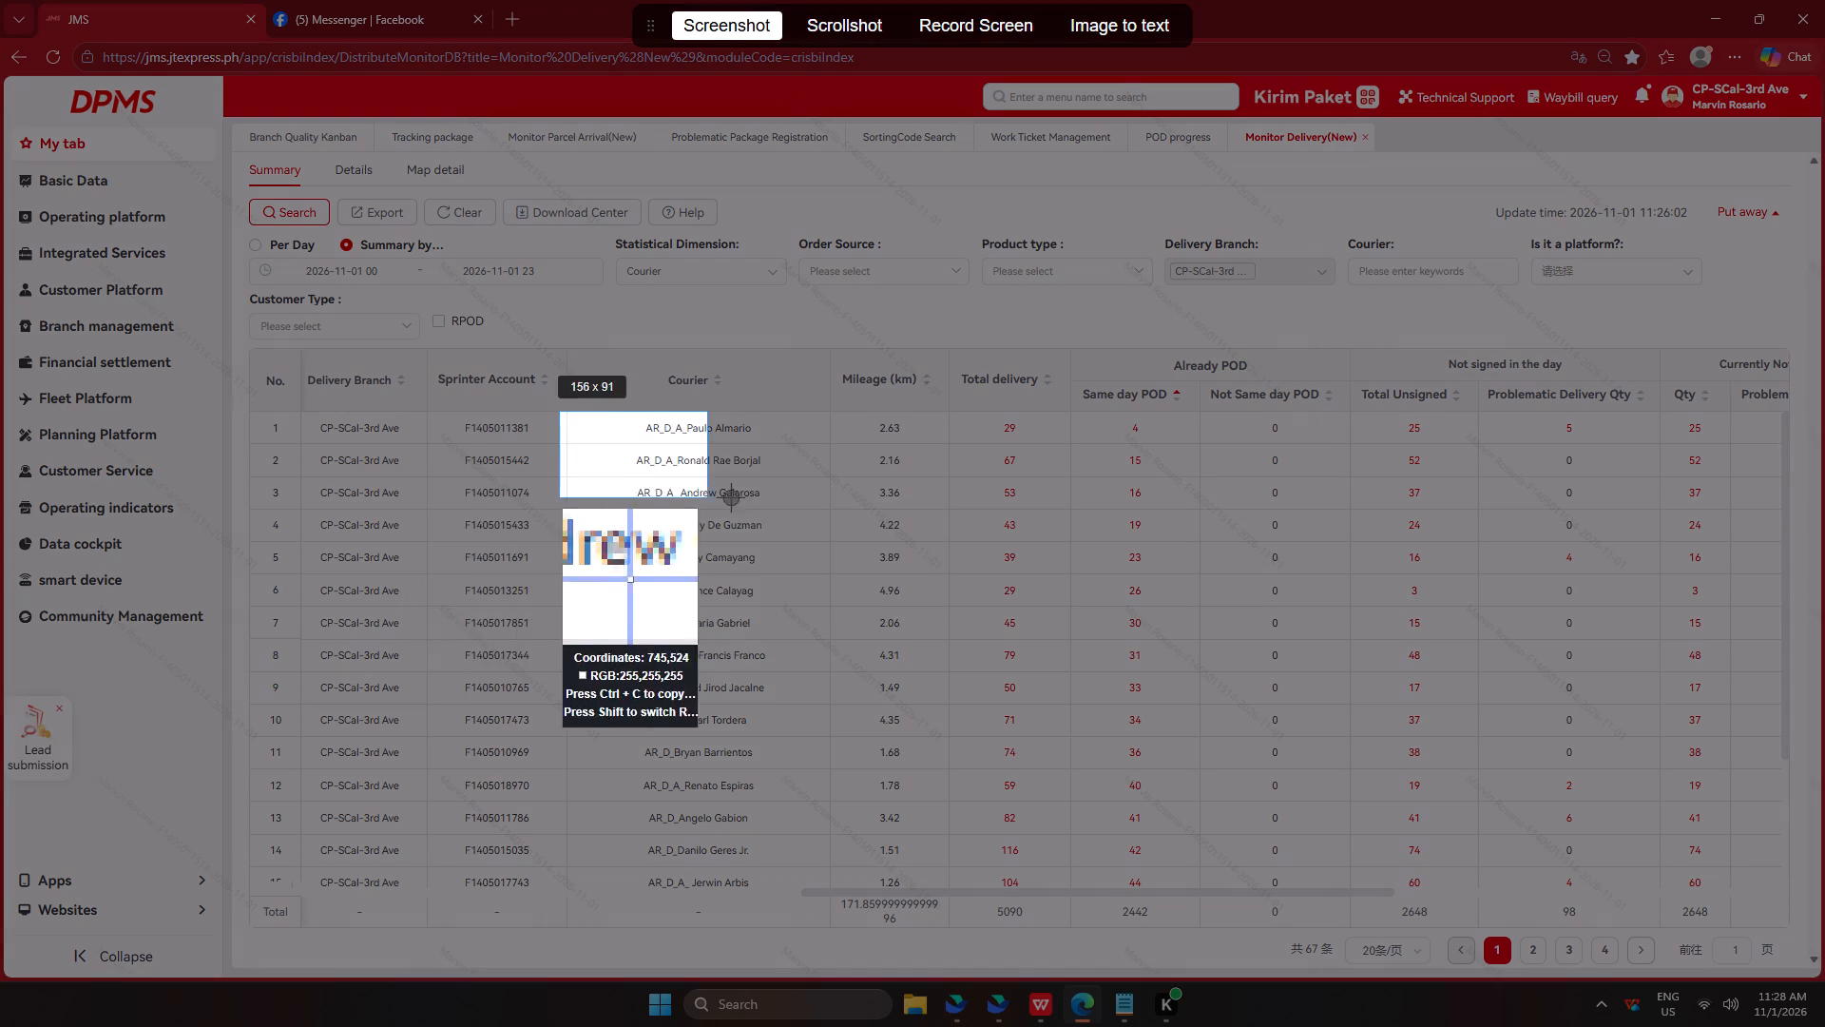
left_click_drag(731, 498, 812, 517)
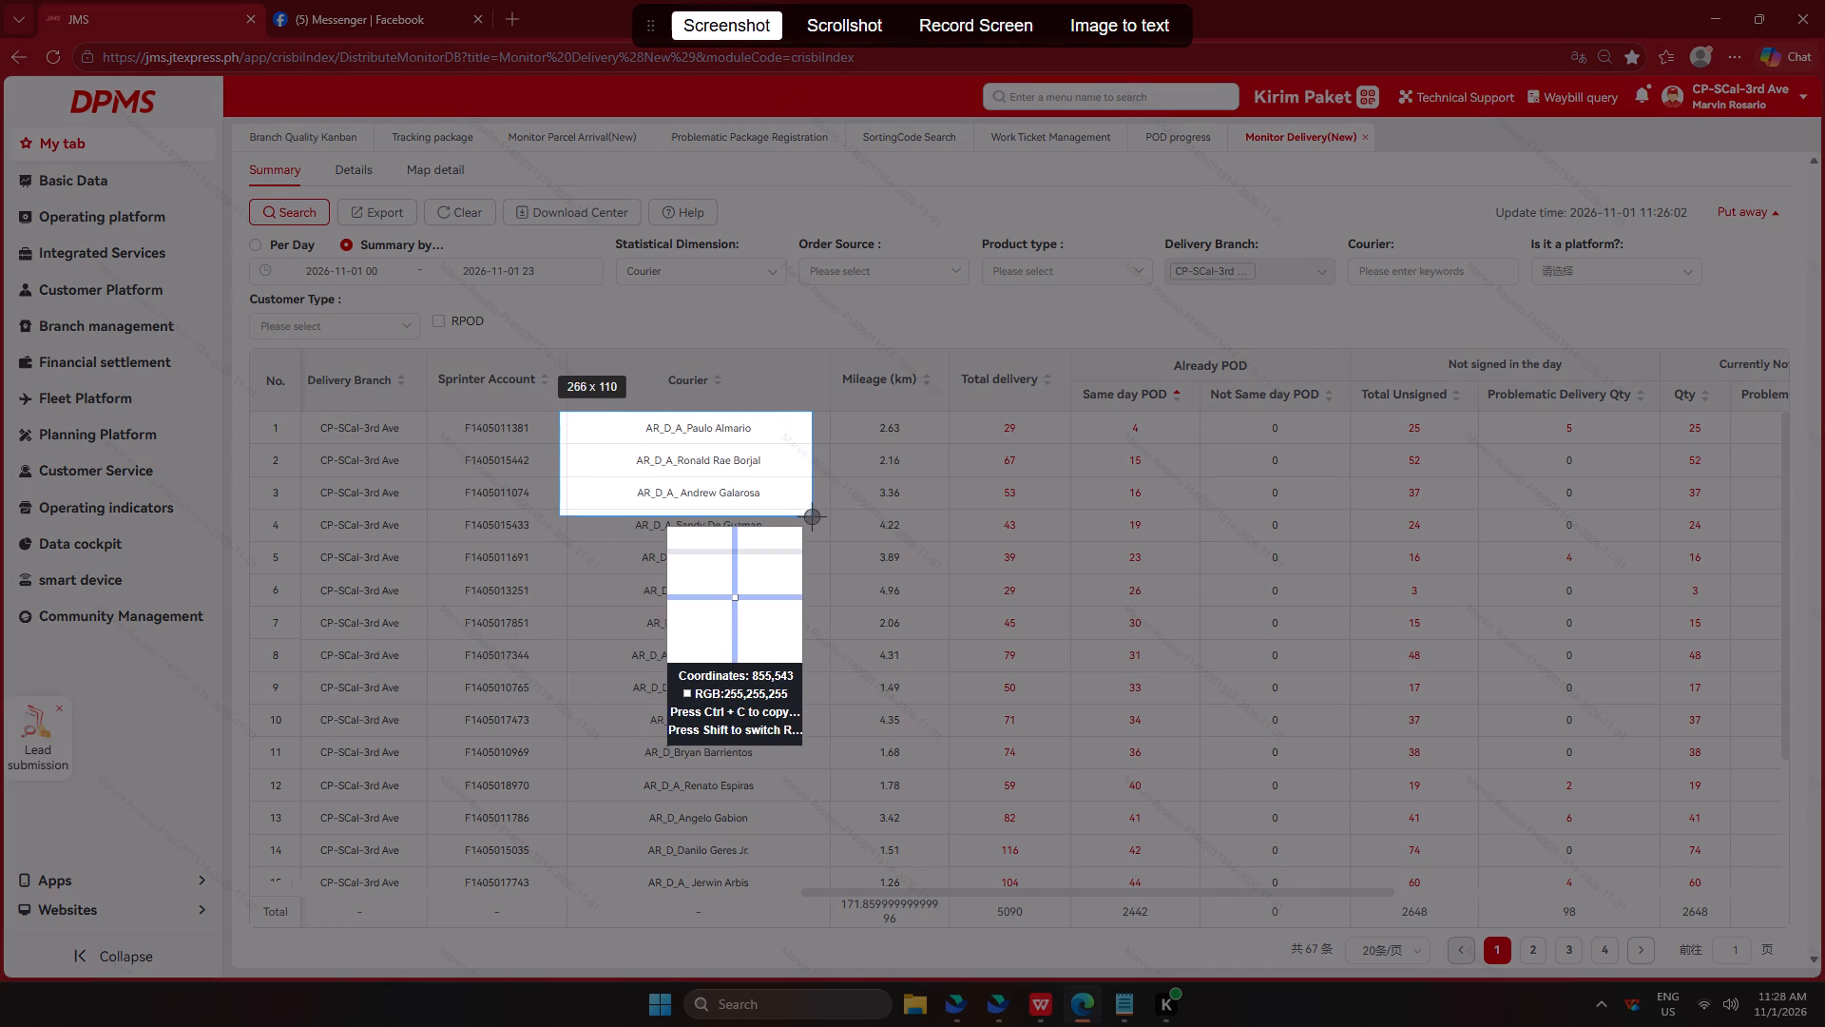
left_click_drag(812, 517, 834, 512)
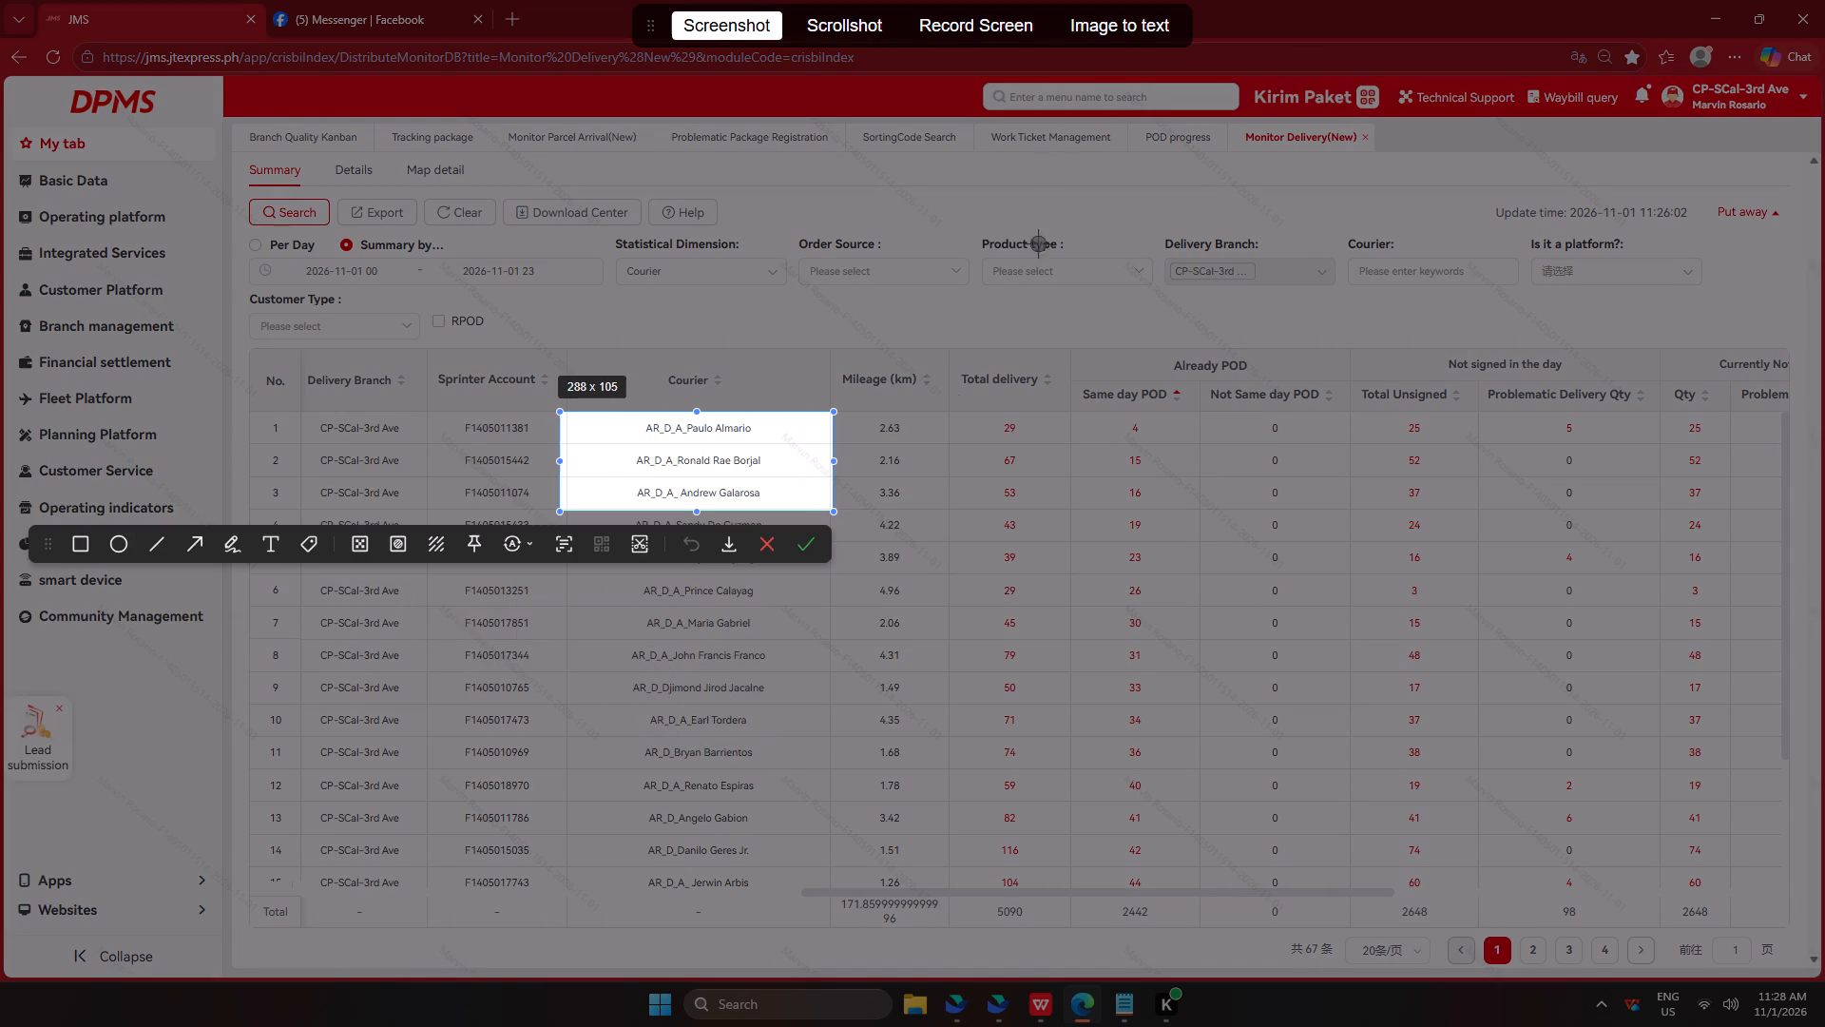
left_click(1124, 25)
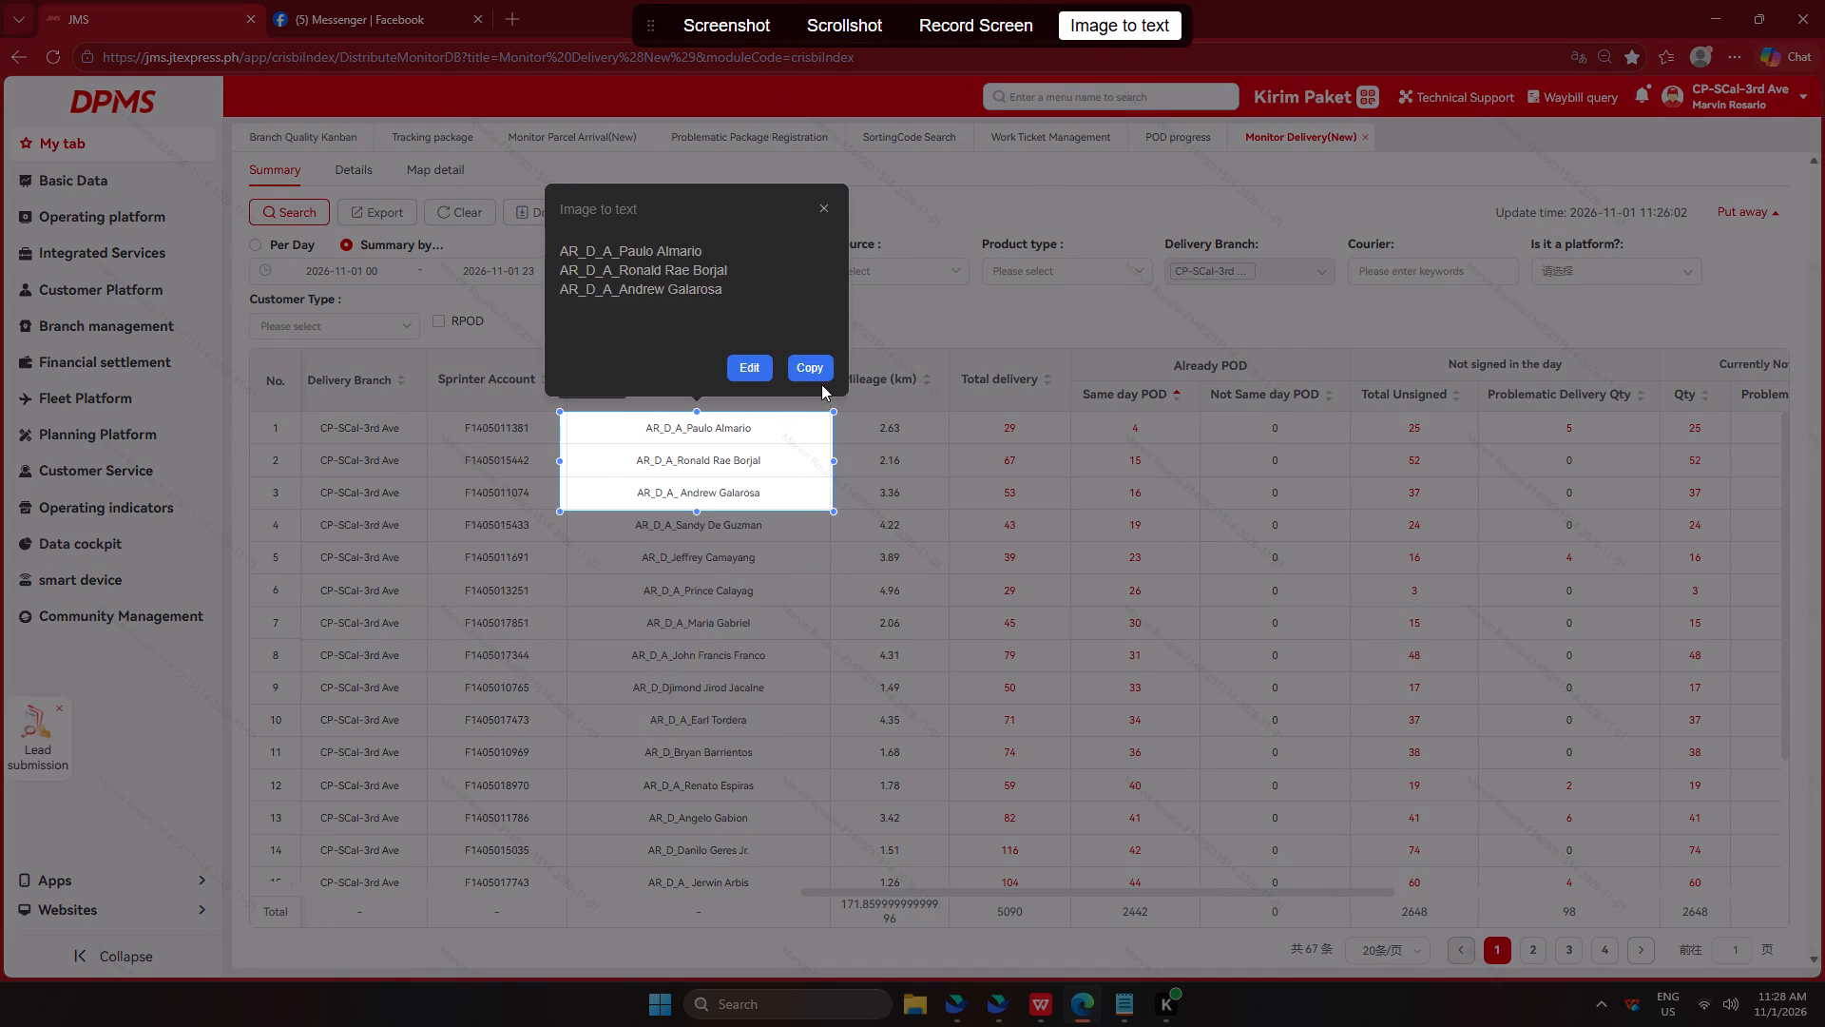
left_click(811, 374)
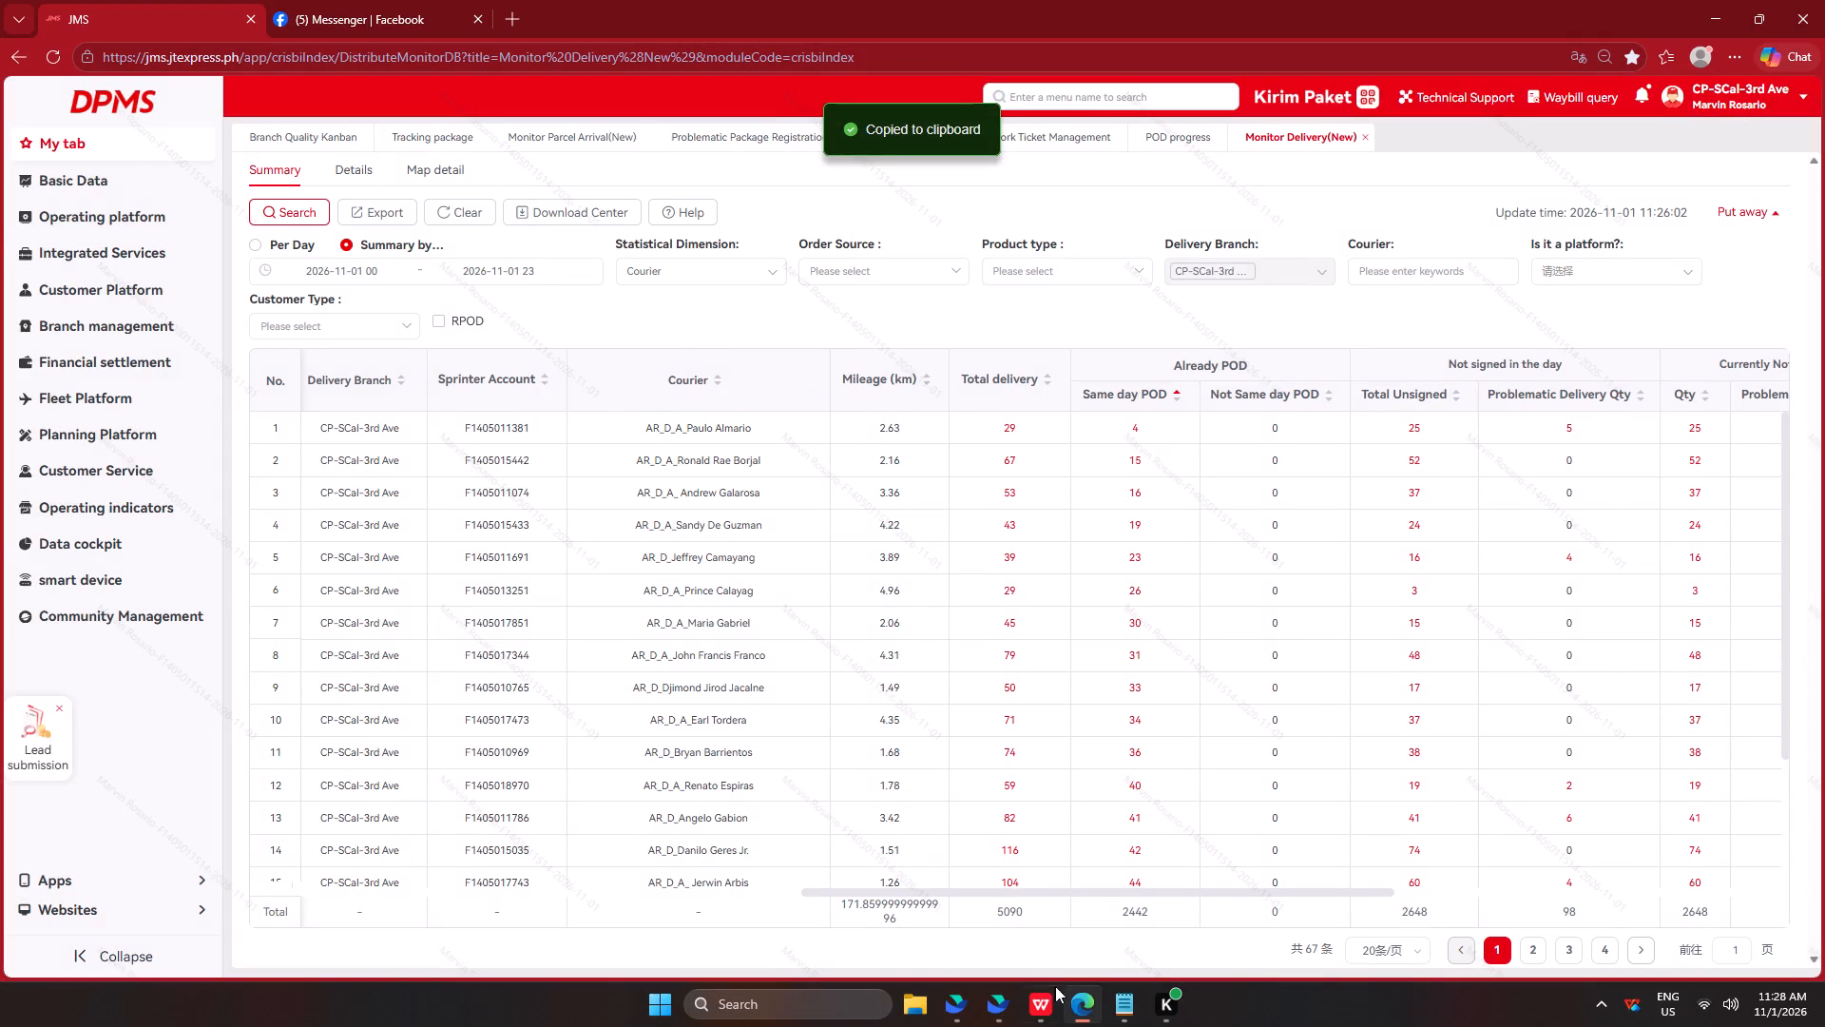
In the 12 NON POD RATE template in WPS Office, paste the copied names as text only into the 3 Worst Riders cells.
left_click(1043, 1007)
left_click(266, 0)
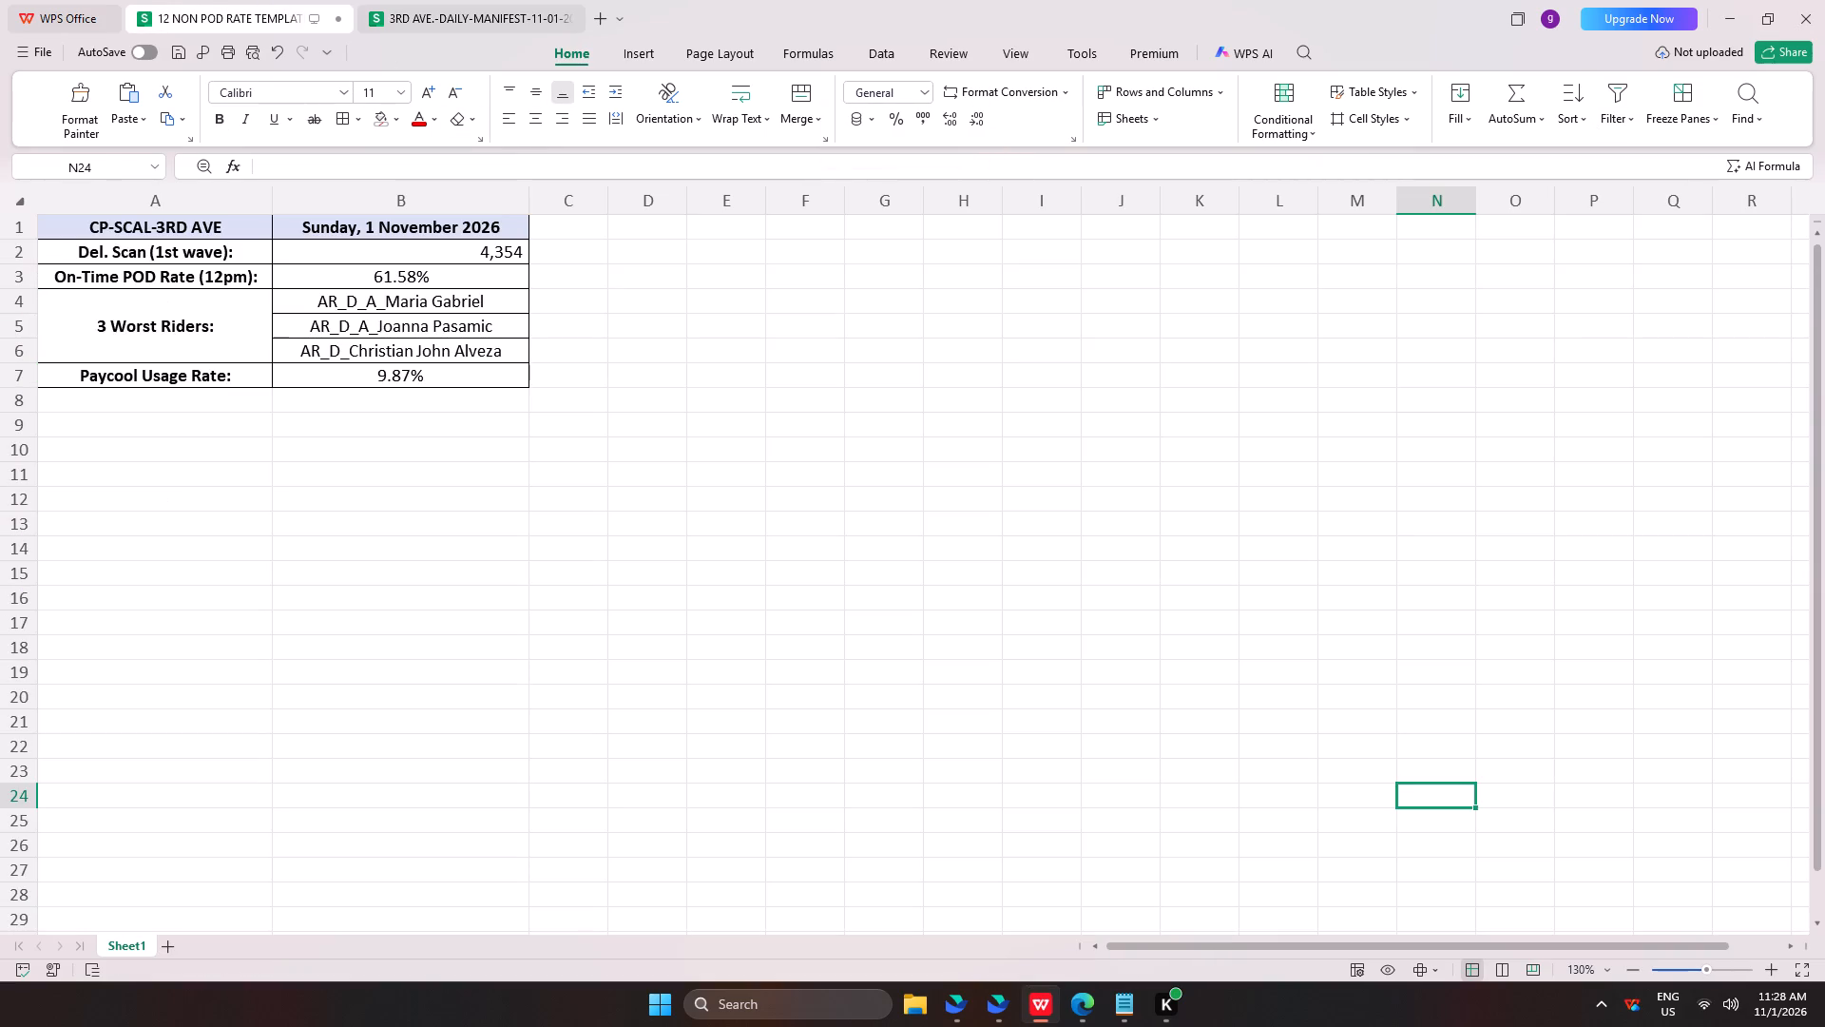
left_click(375, 300)
right_click(375, 300)
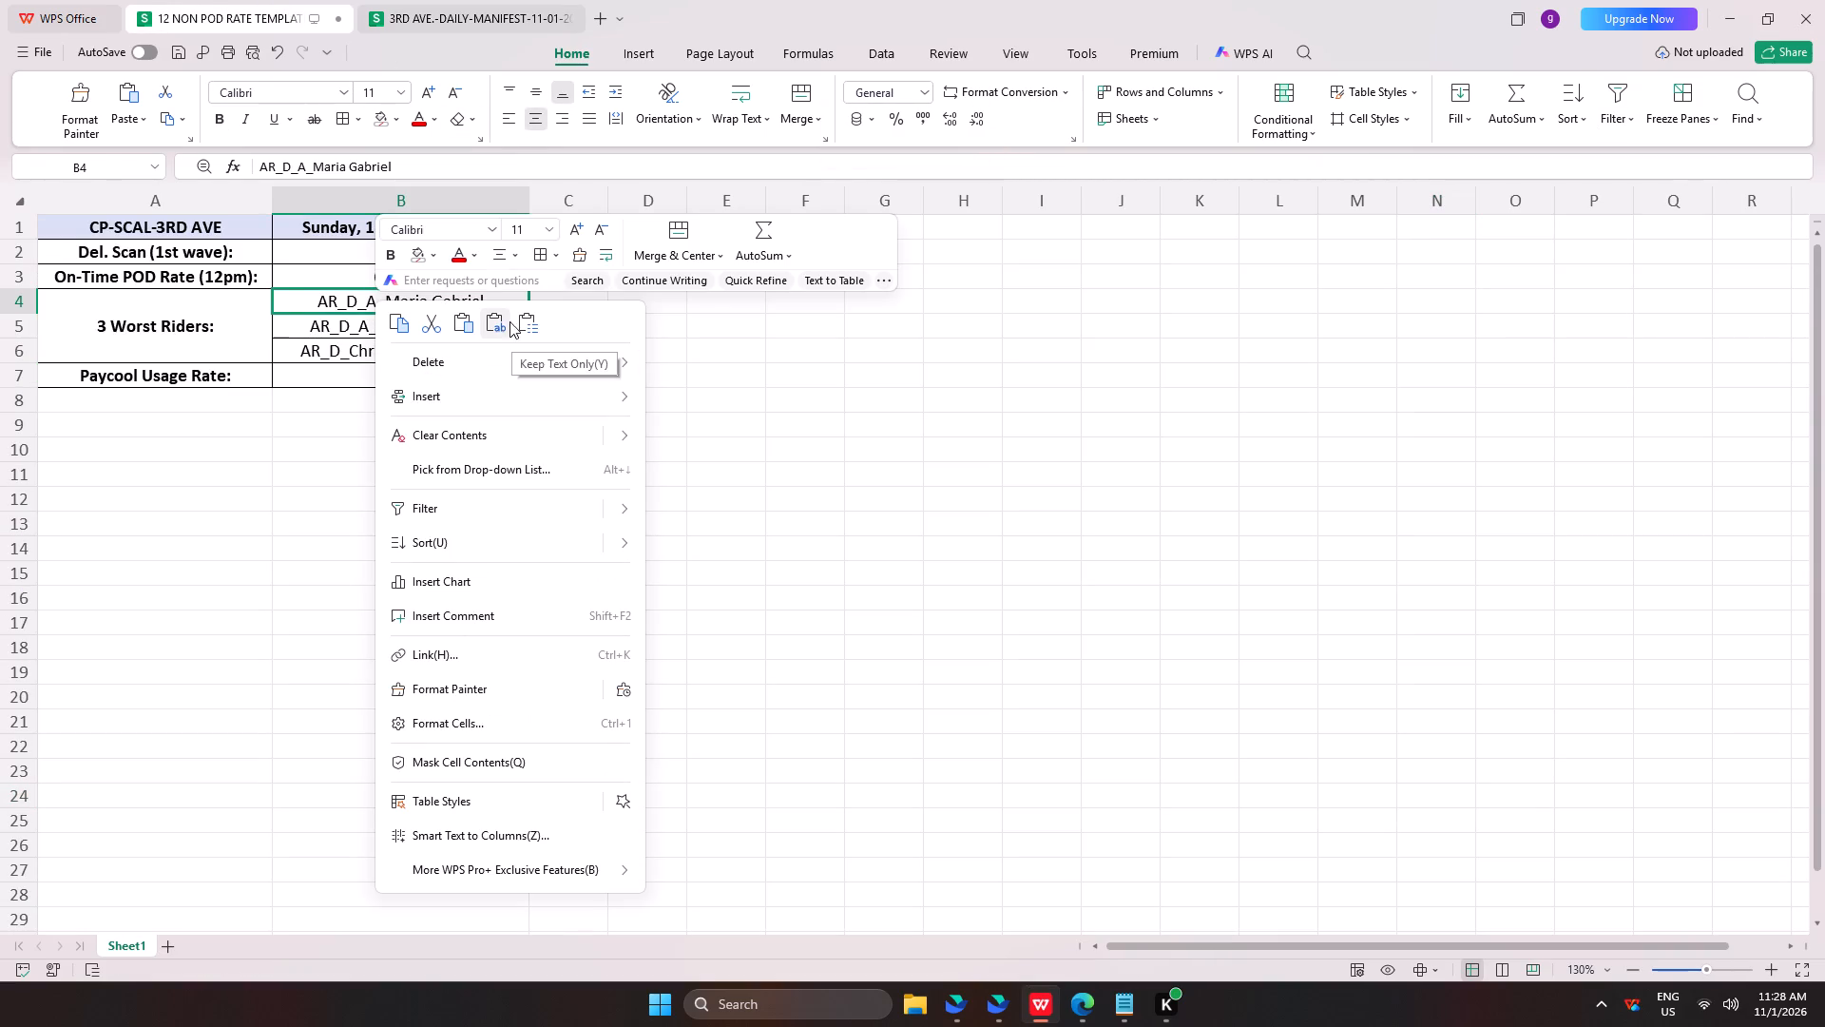
left_click(505, 317)
left_click(738, 349)
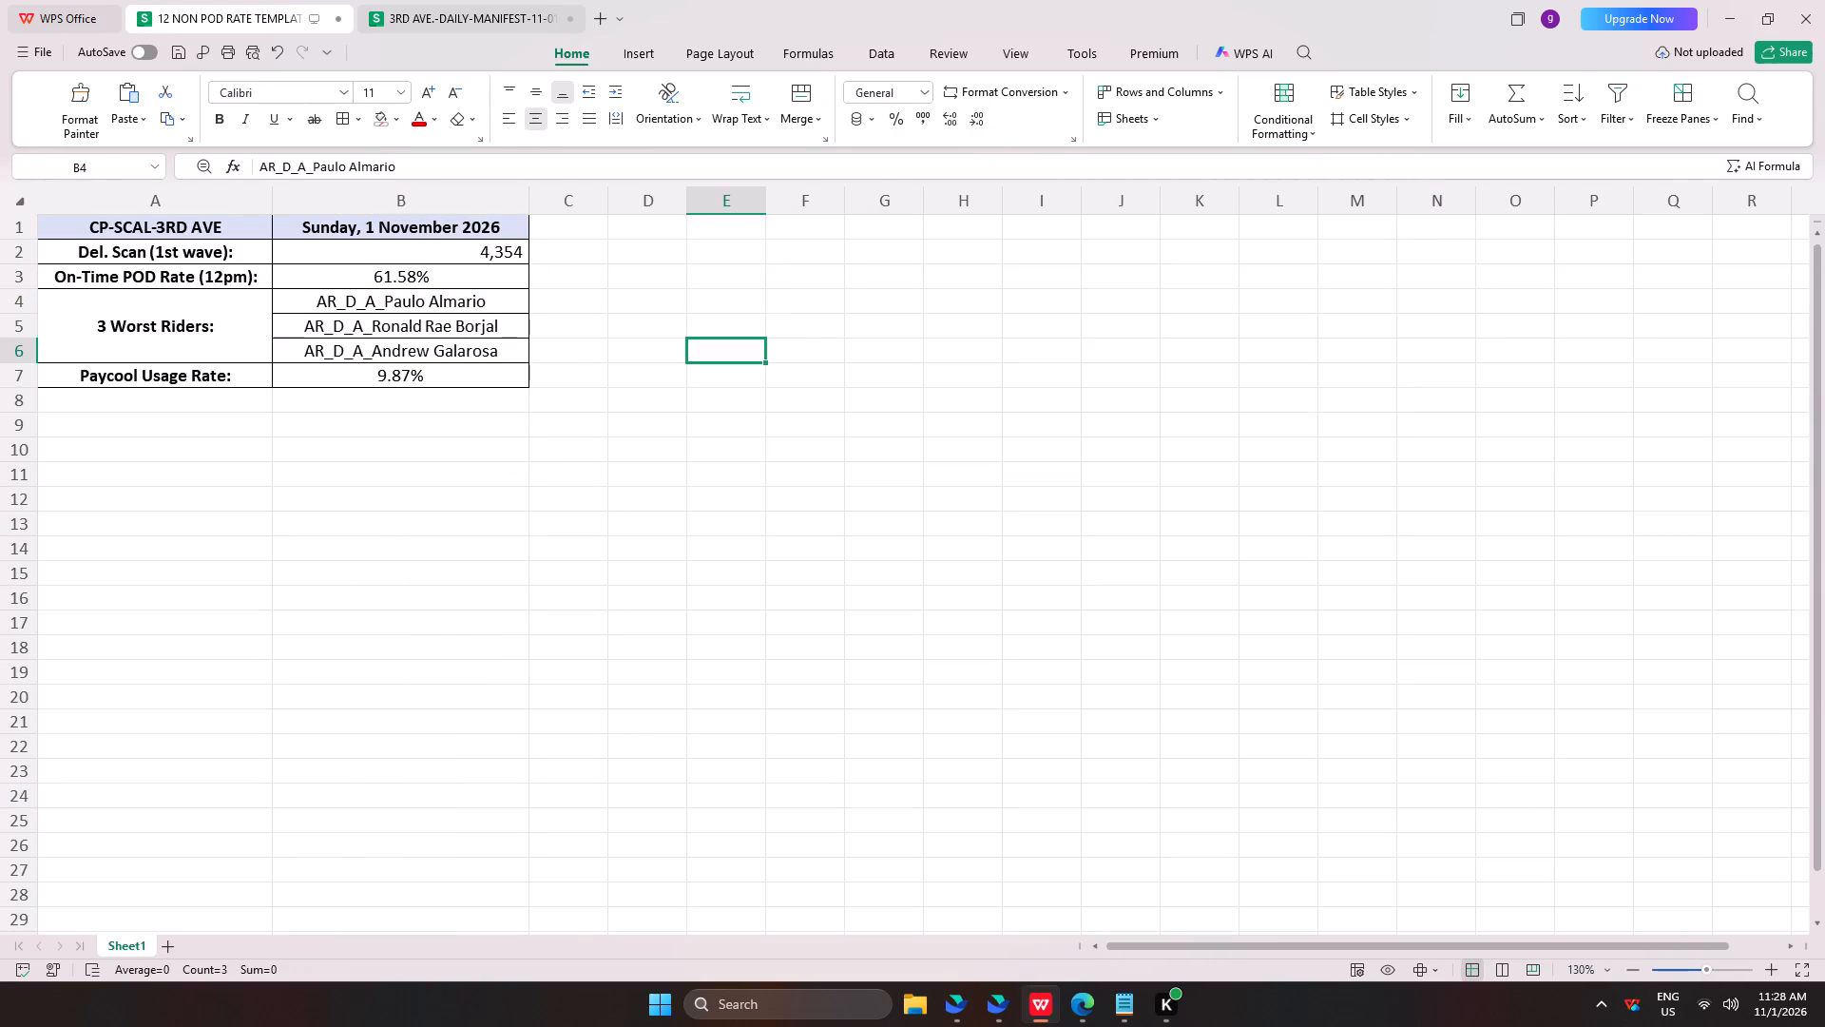
Back in JMS, refresh the POD progress summary and check its delivery scan, on-time and no-POD columns against the spreadsheet template.
key("alt+Tab")
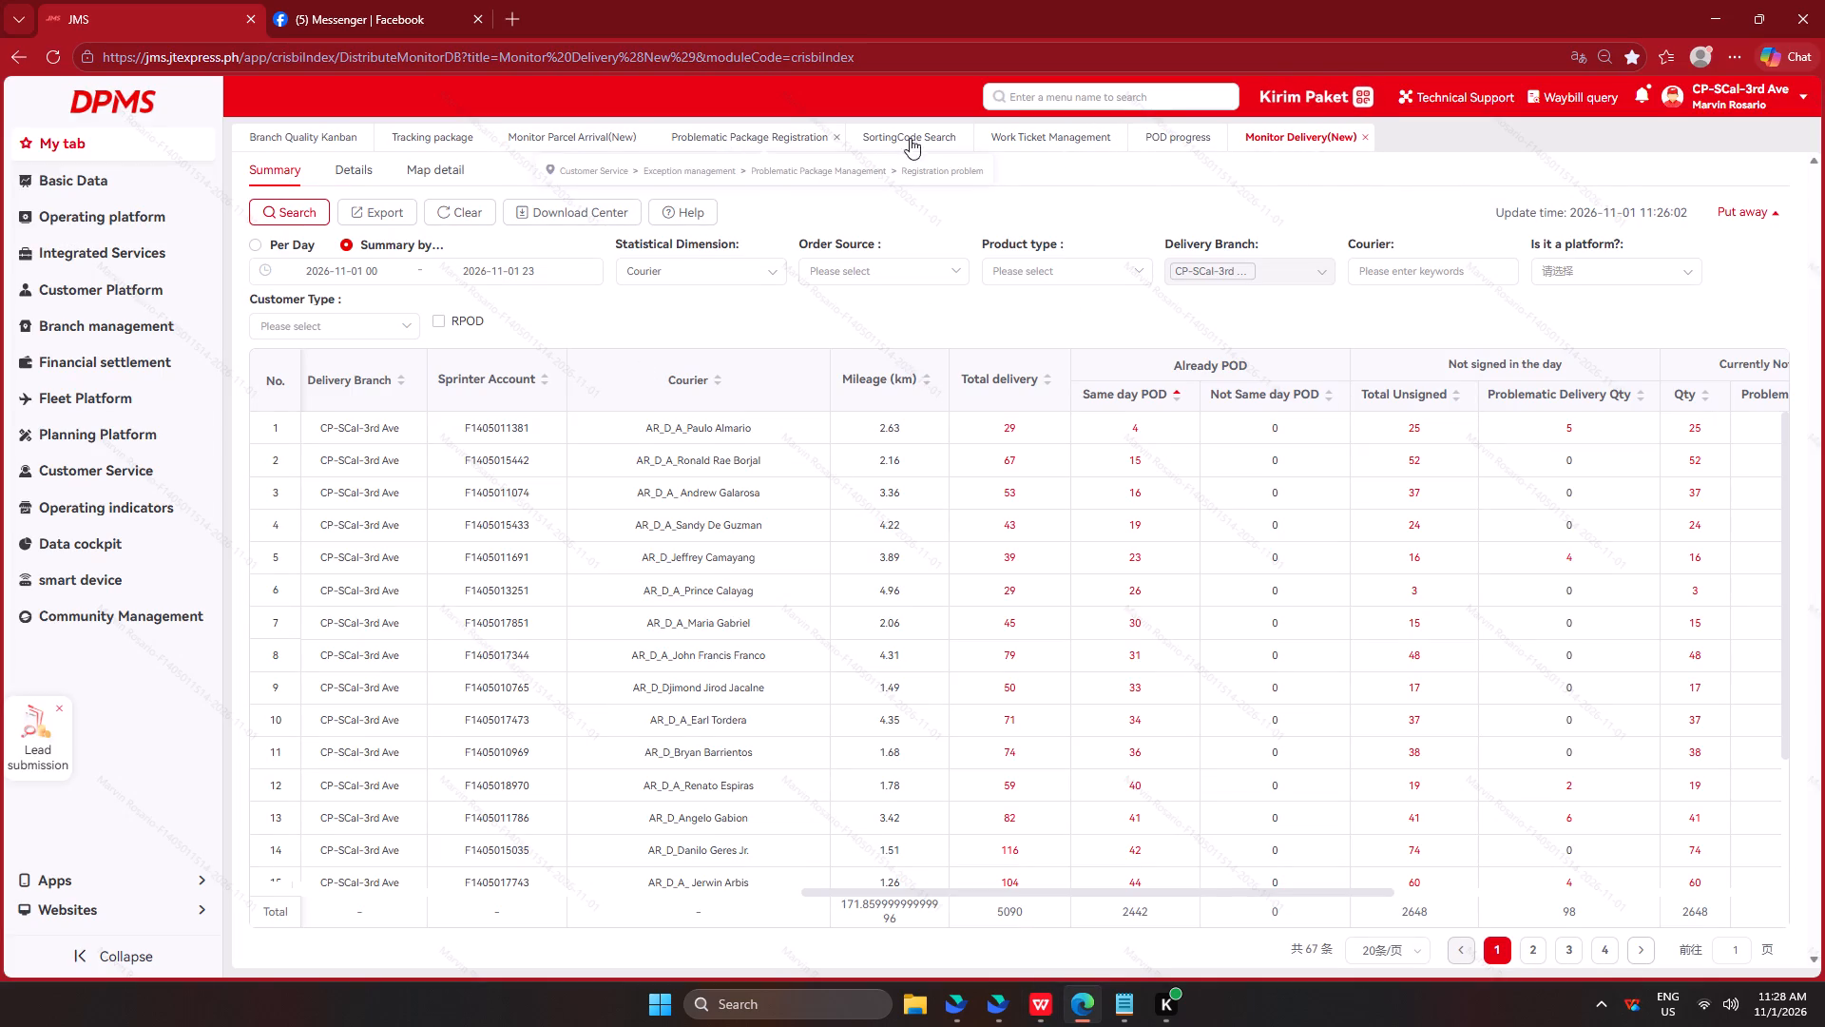
left_click(1191, 147)
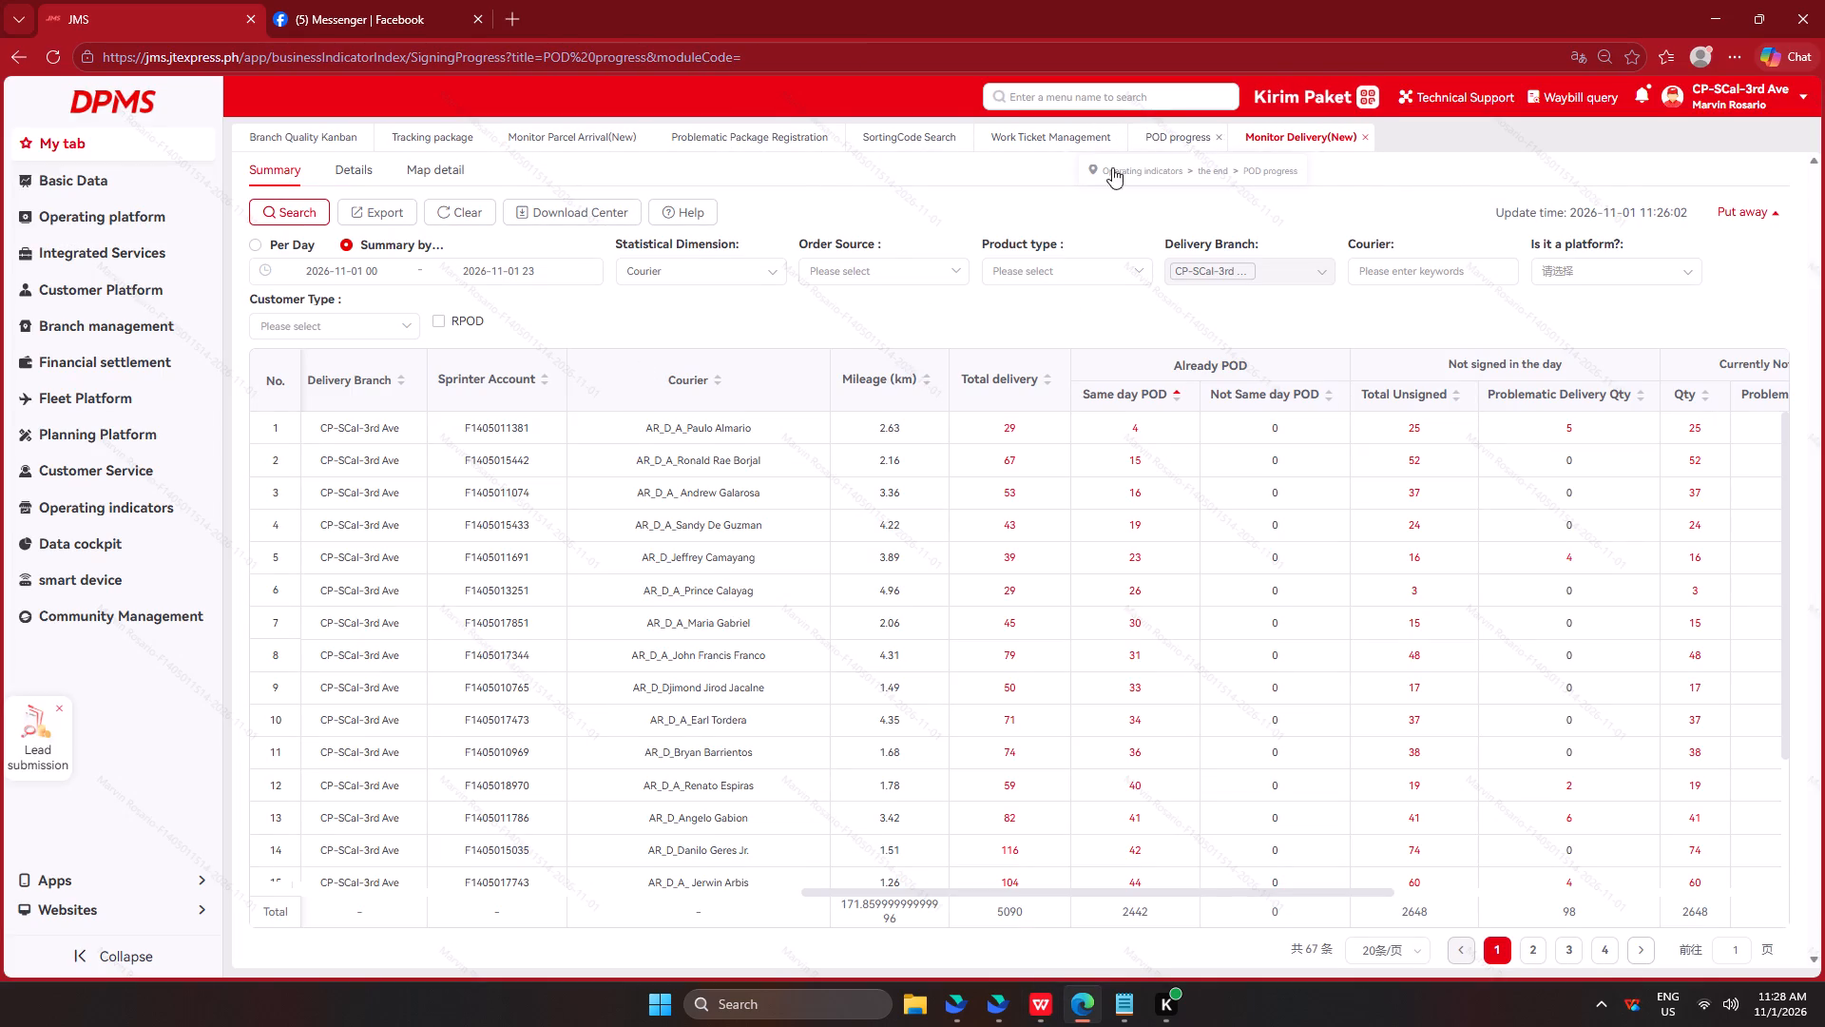
left_click(309, 207)
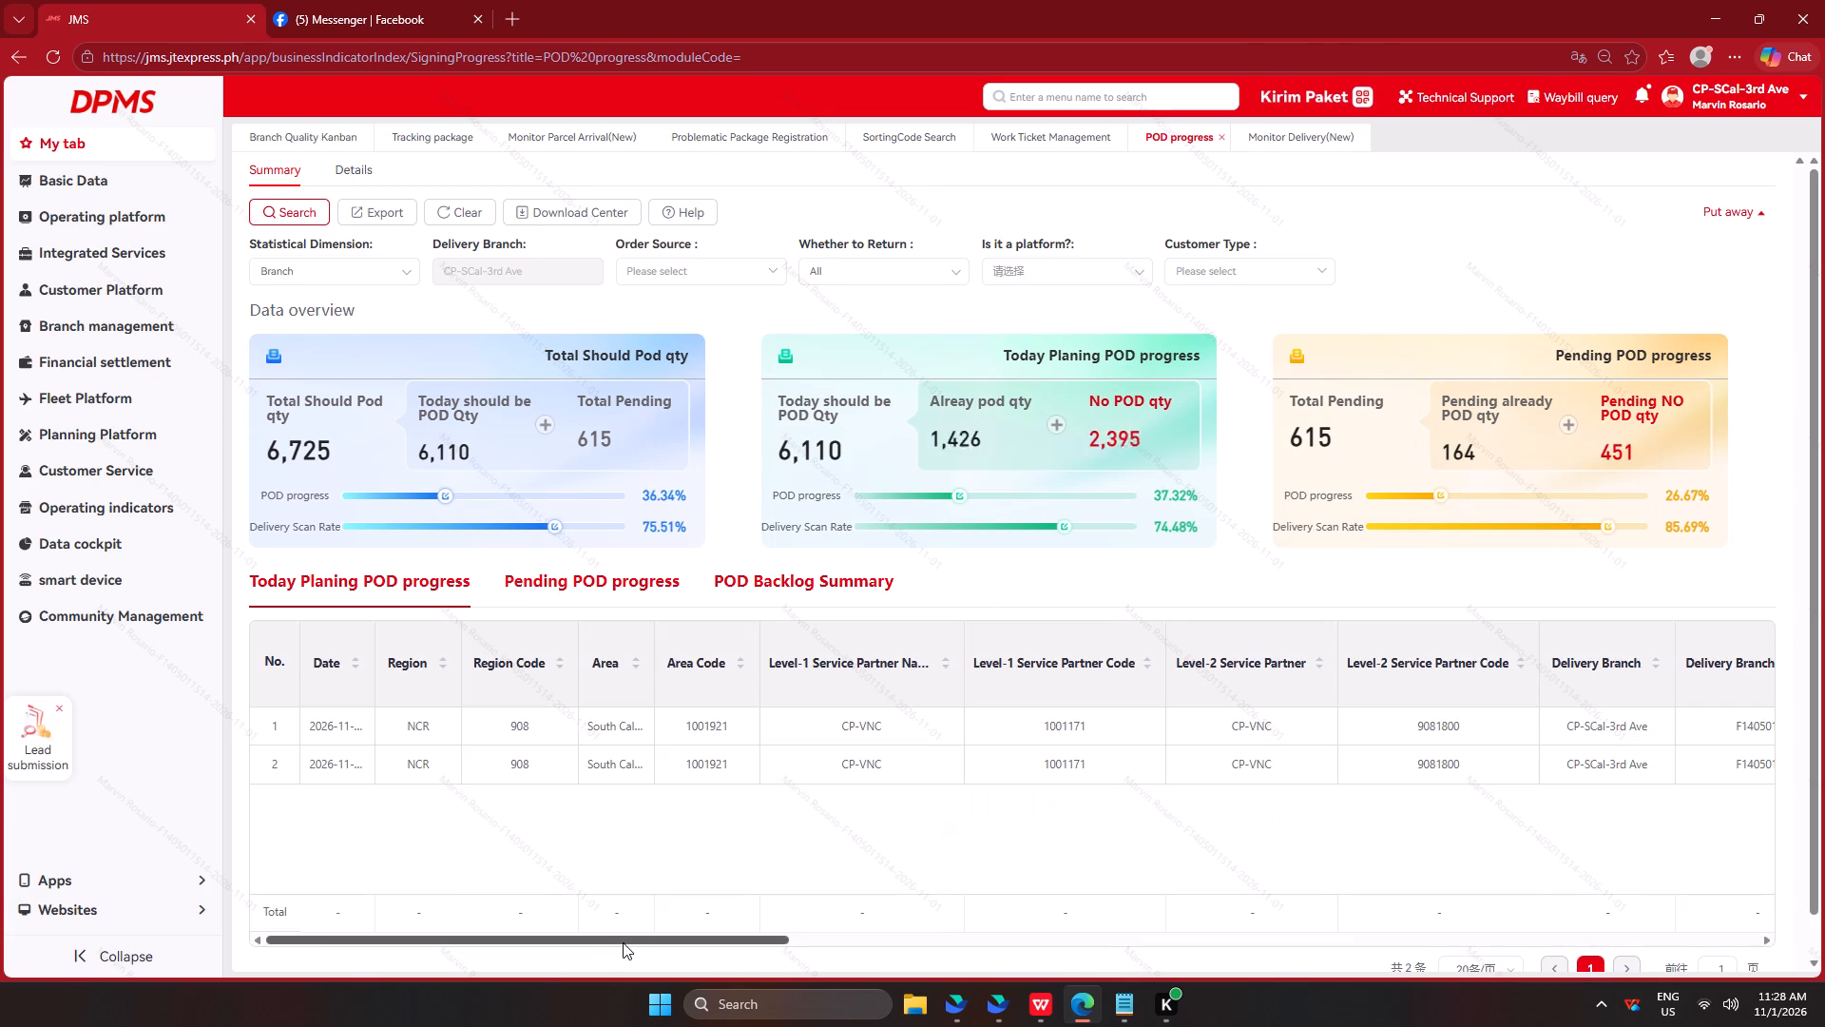
left_click_drag(624, 943, 1191, 935)
key("alt+Tab")
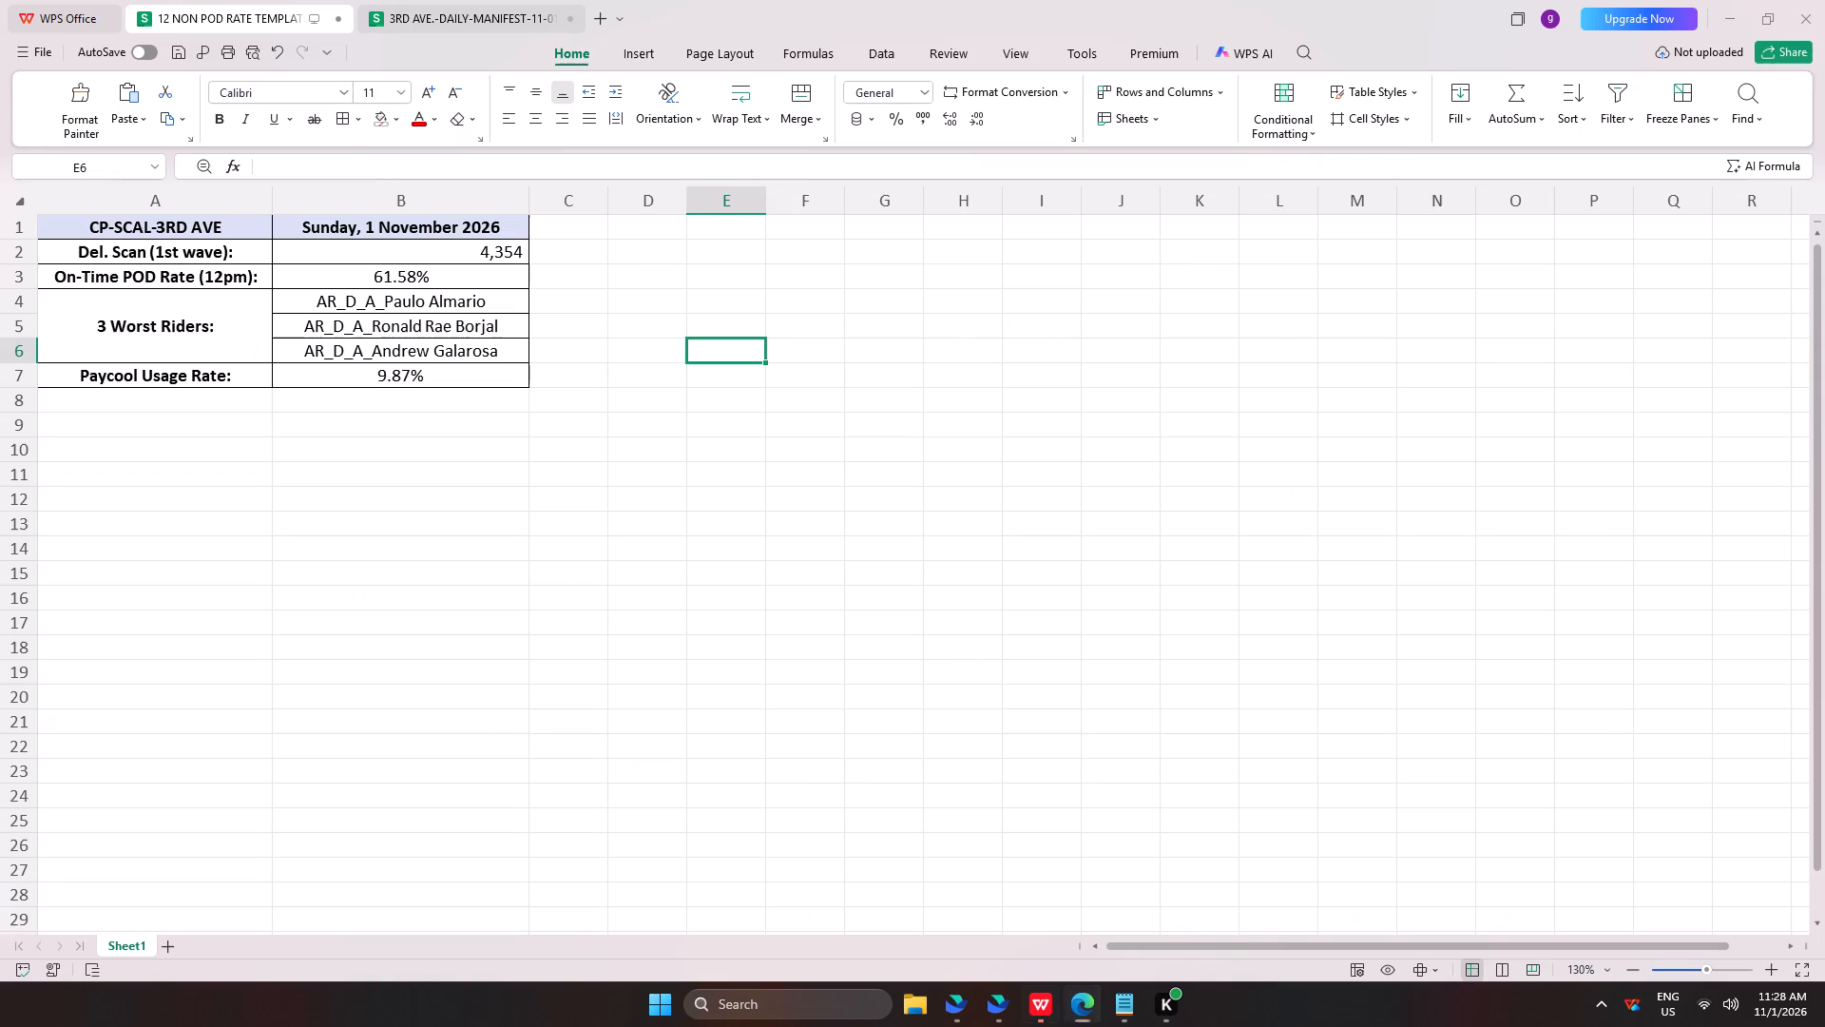
key("alt+Tab")
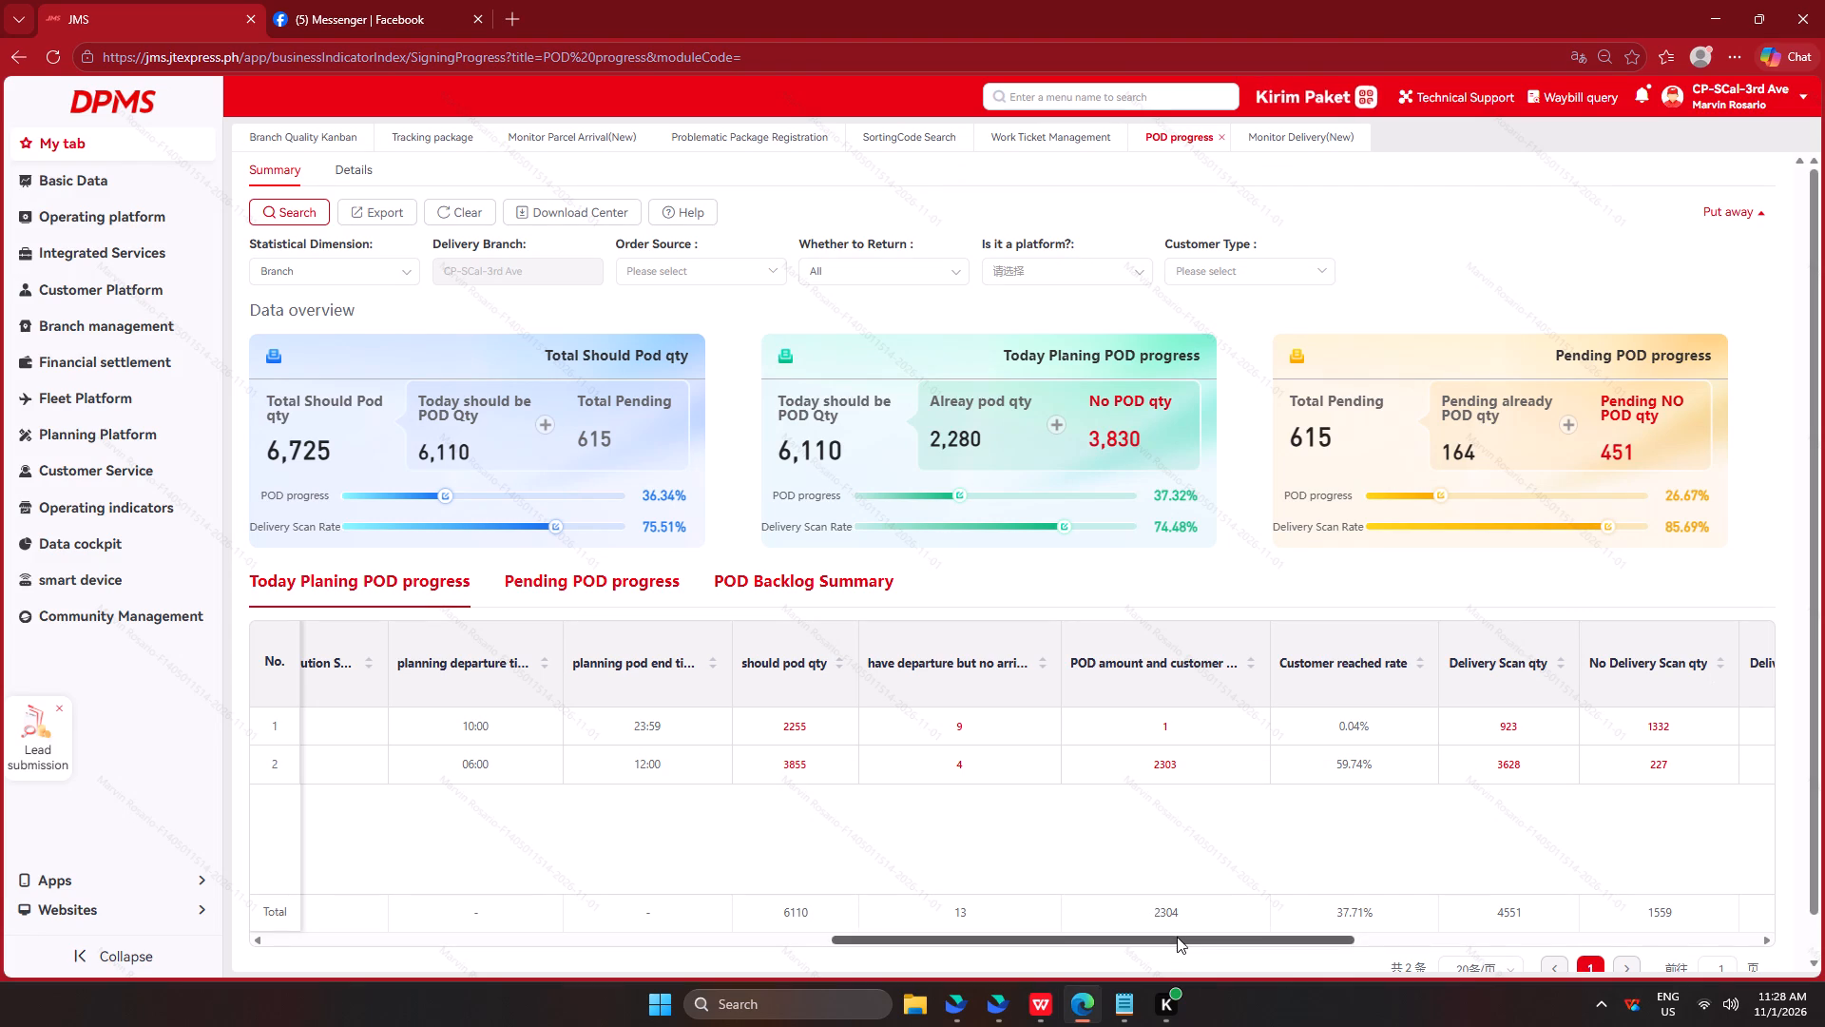
left_click_drag(1187, 937, 1419, 925)
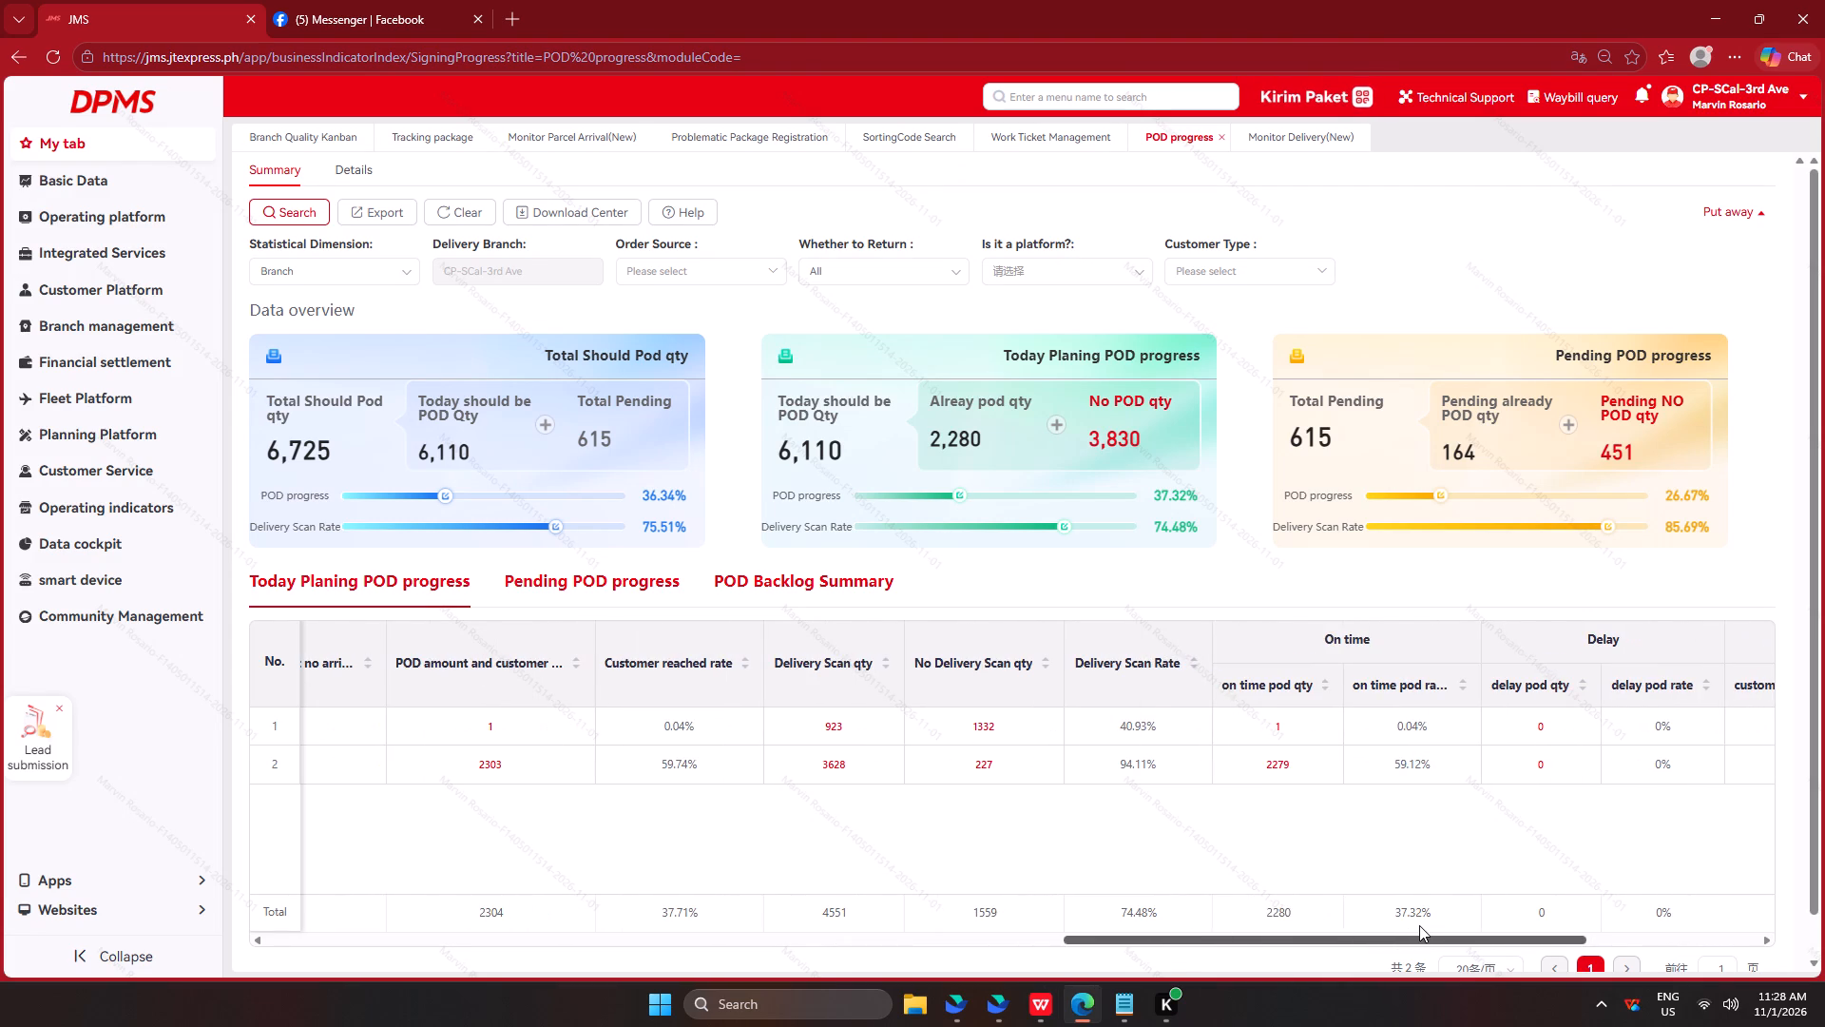
left_click_drag(1419, 925, 1473, 920)
key("alt+Tab")
key("alt+Tab")
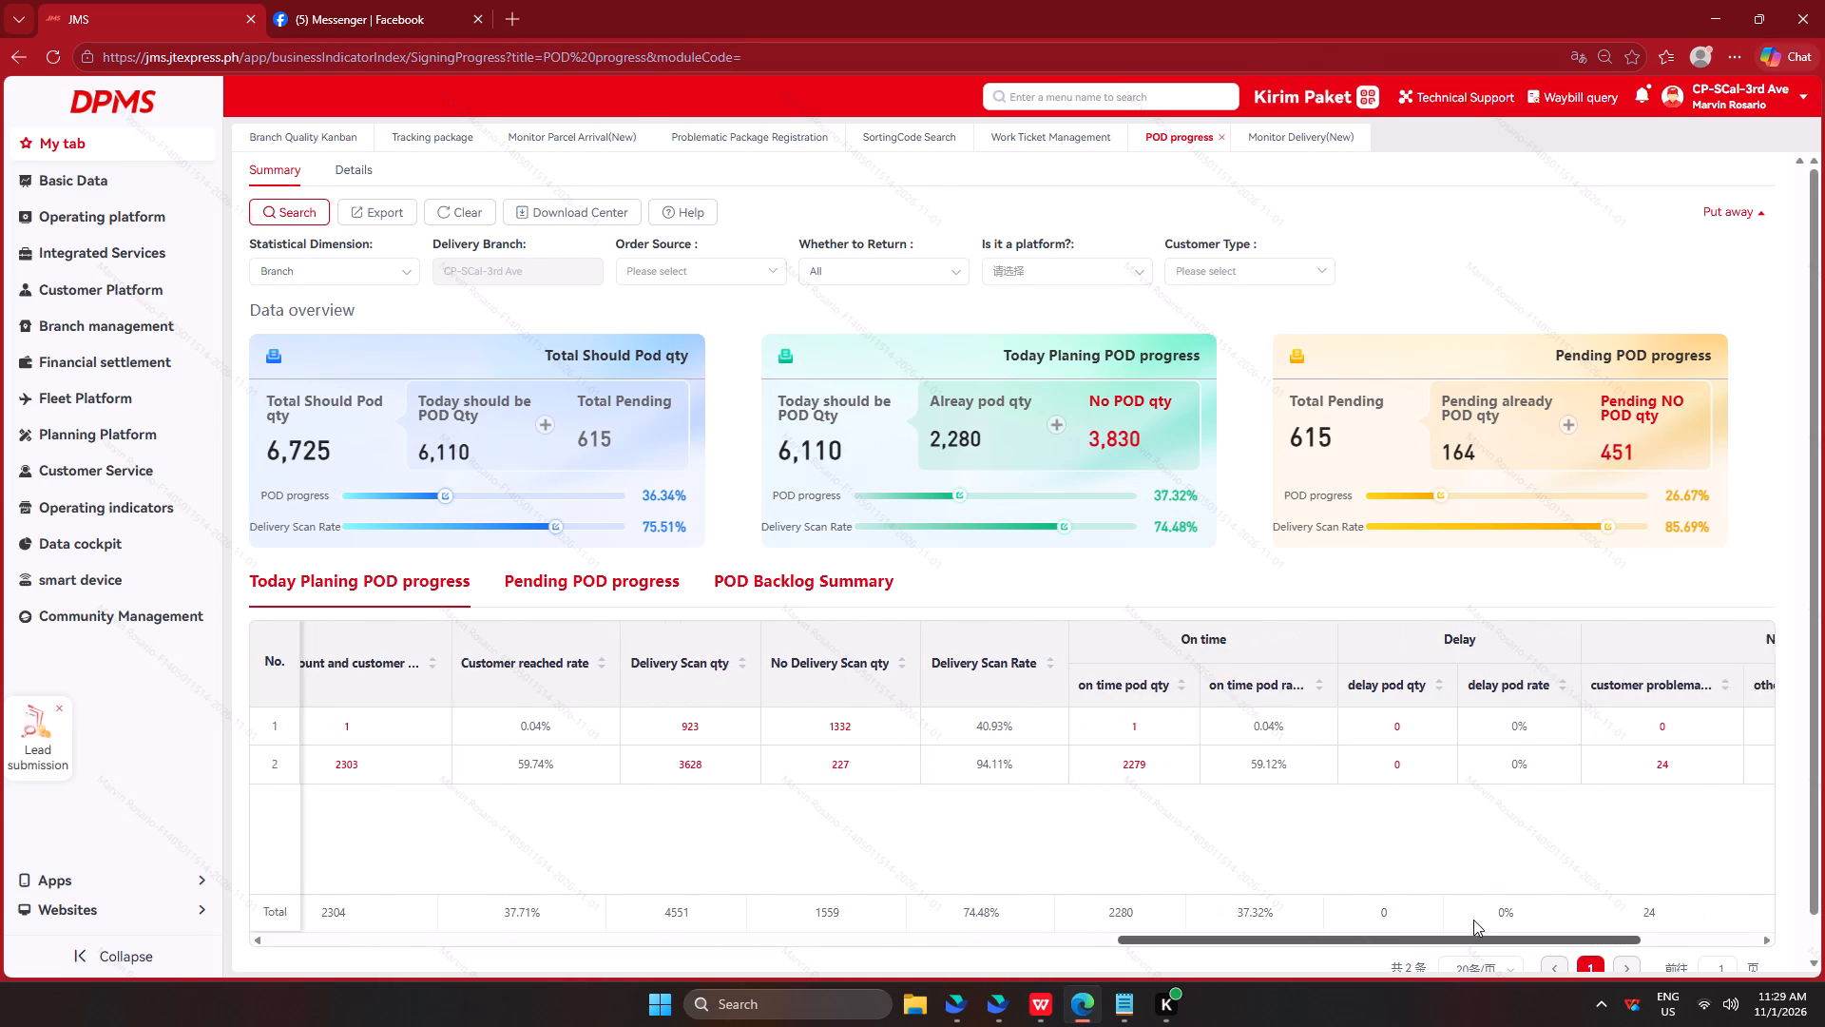
left_click_drag(1473, 920, 1560, 909)
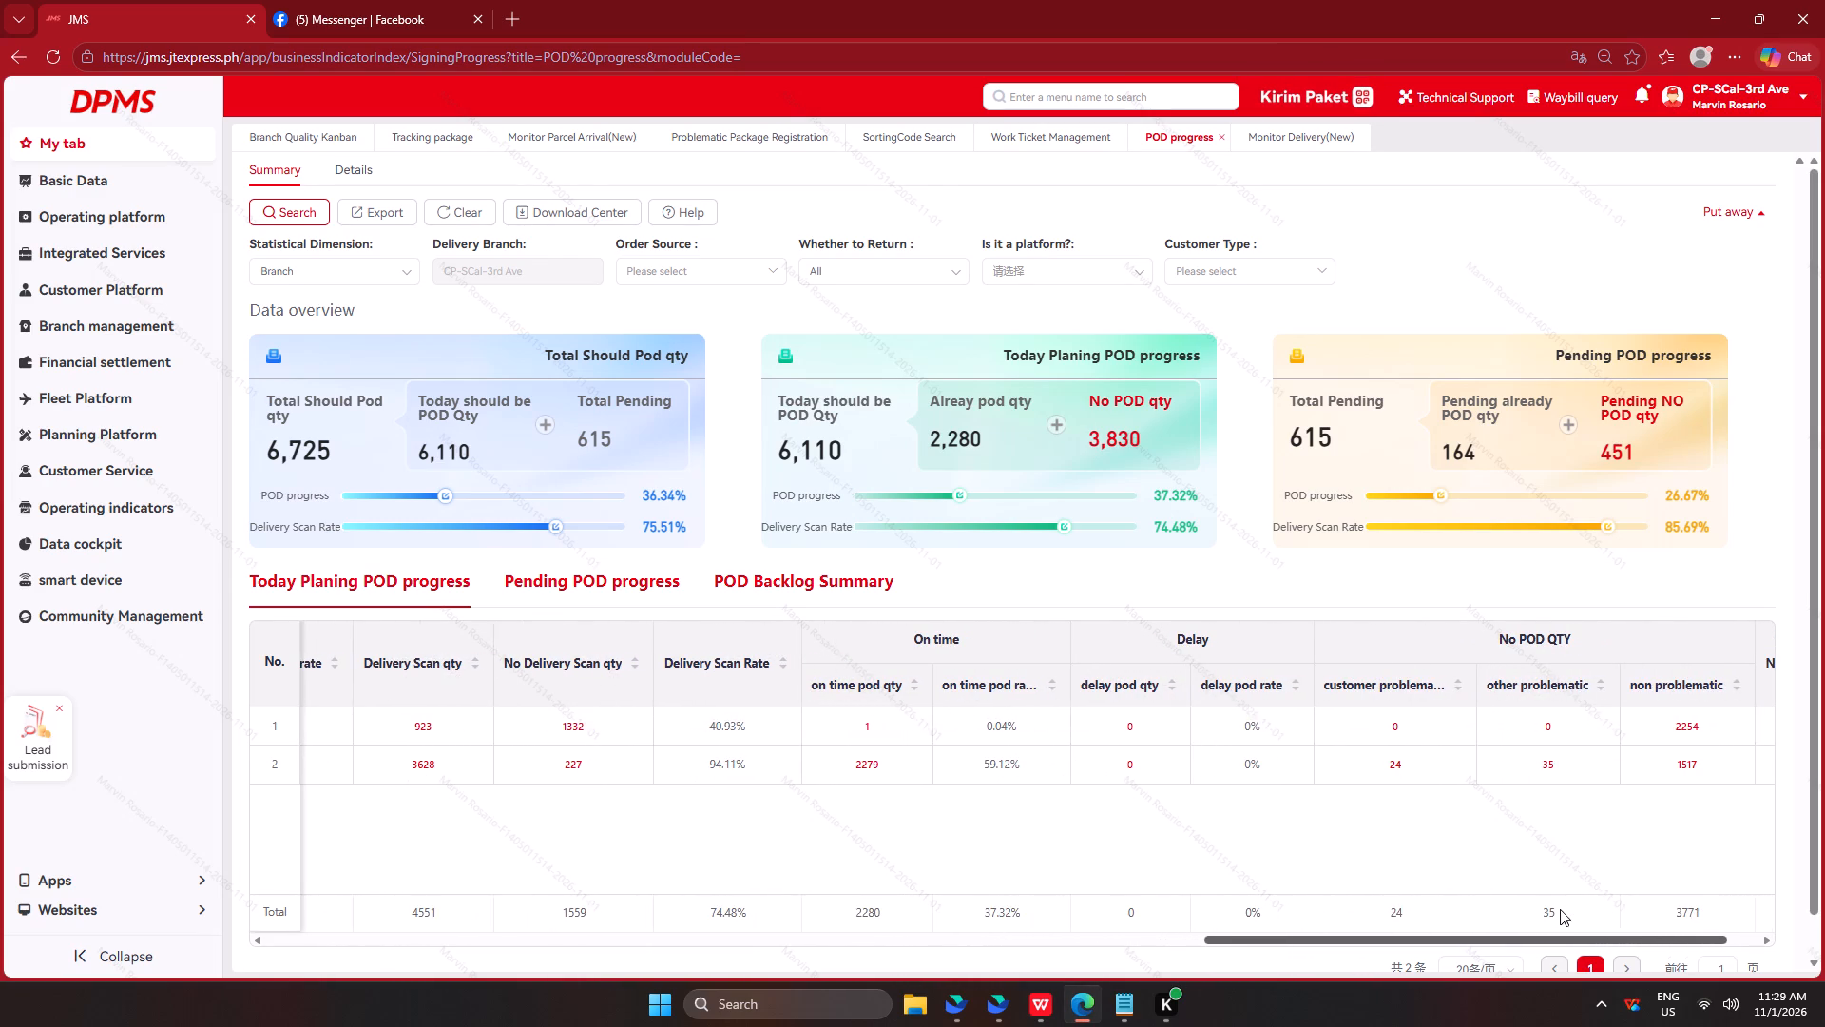
left_click_drag(1560, 909, 1564, 908)
Open the COD collection page and refresh the rider payment list for 2026-11-01.
left_click(119, 131)
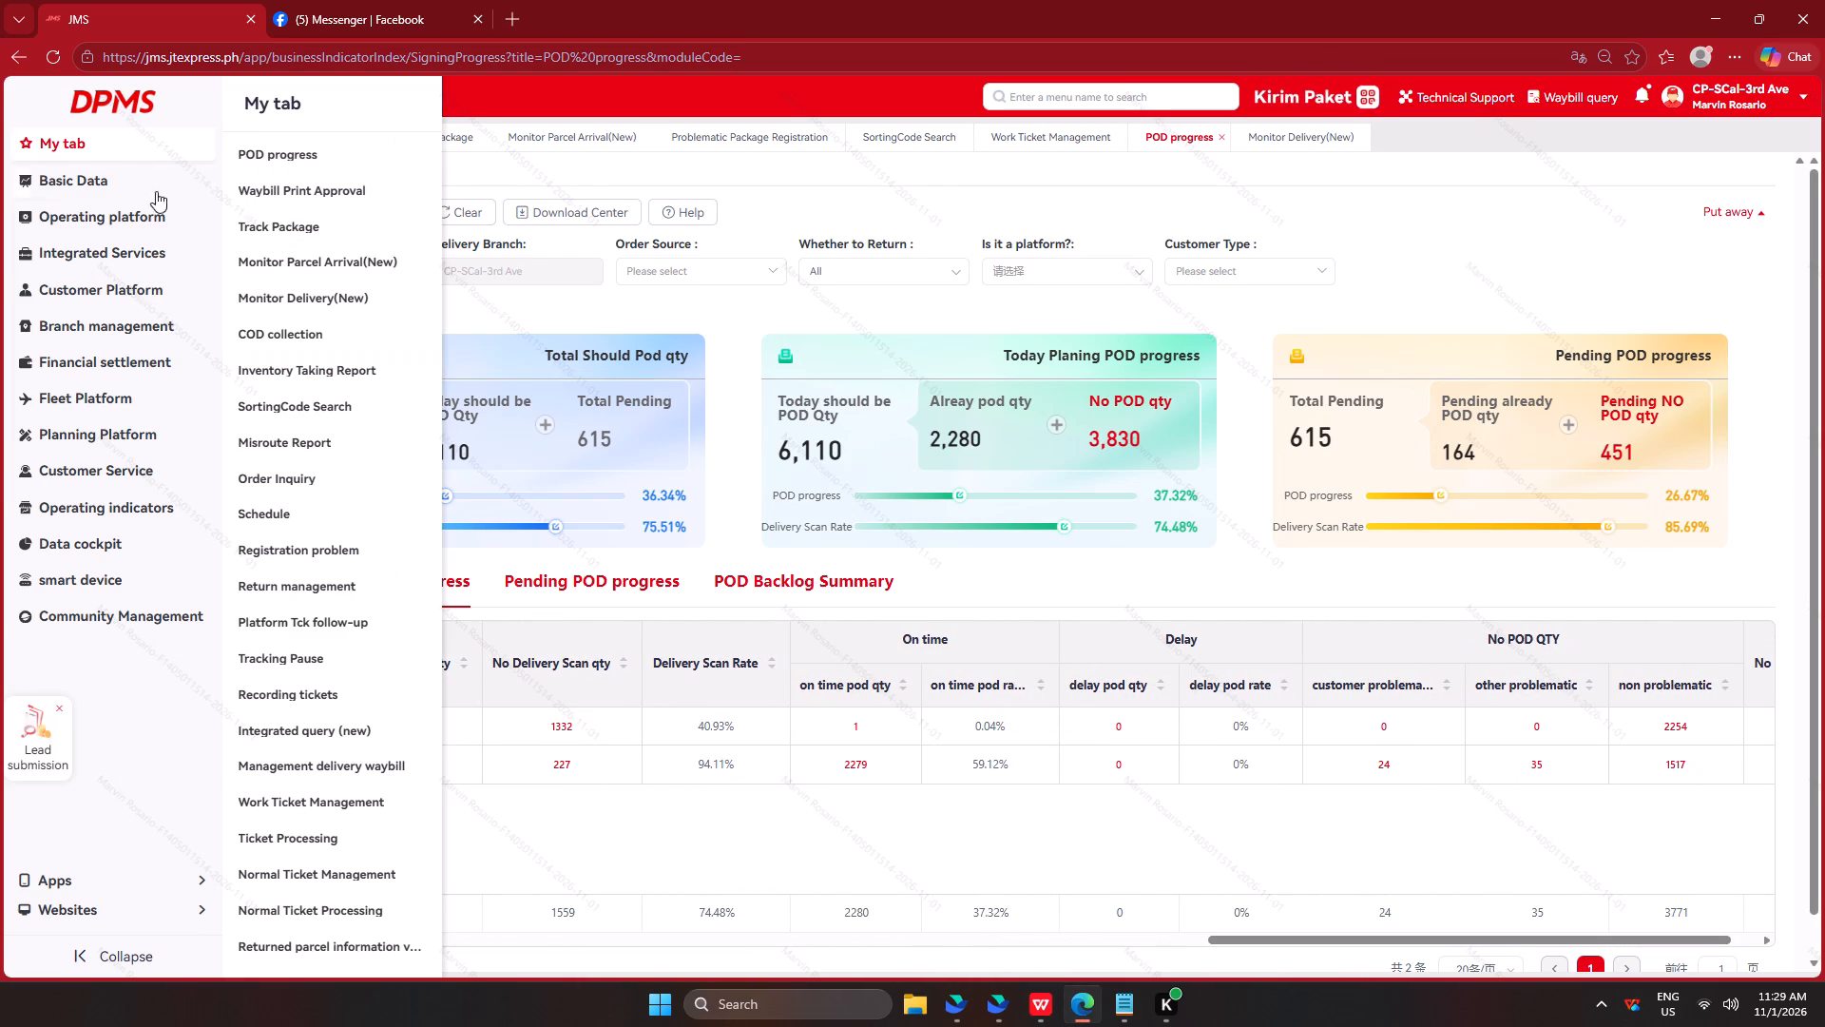
left_click(286, 333)
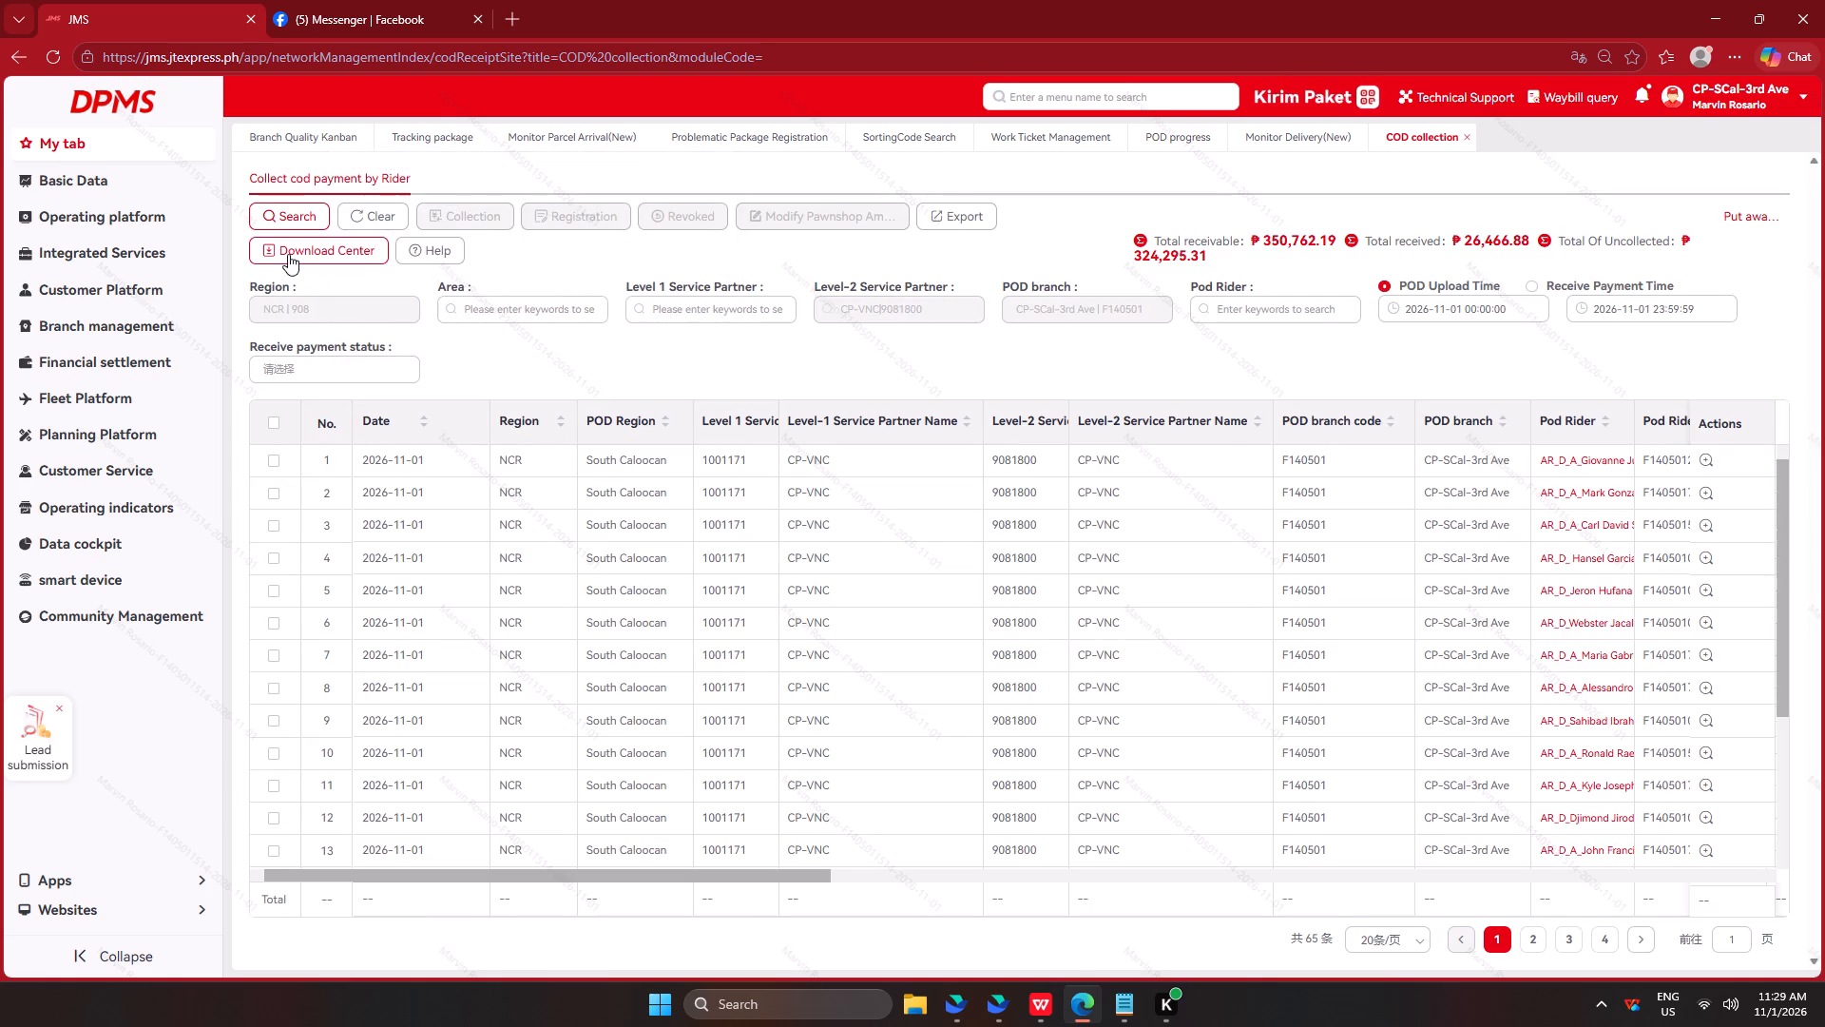
left_click(321, 210)
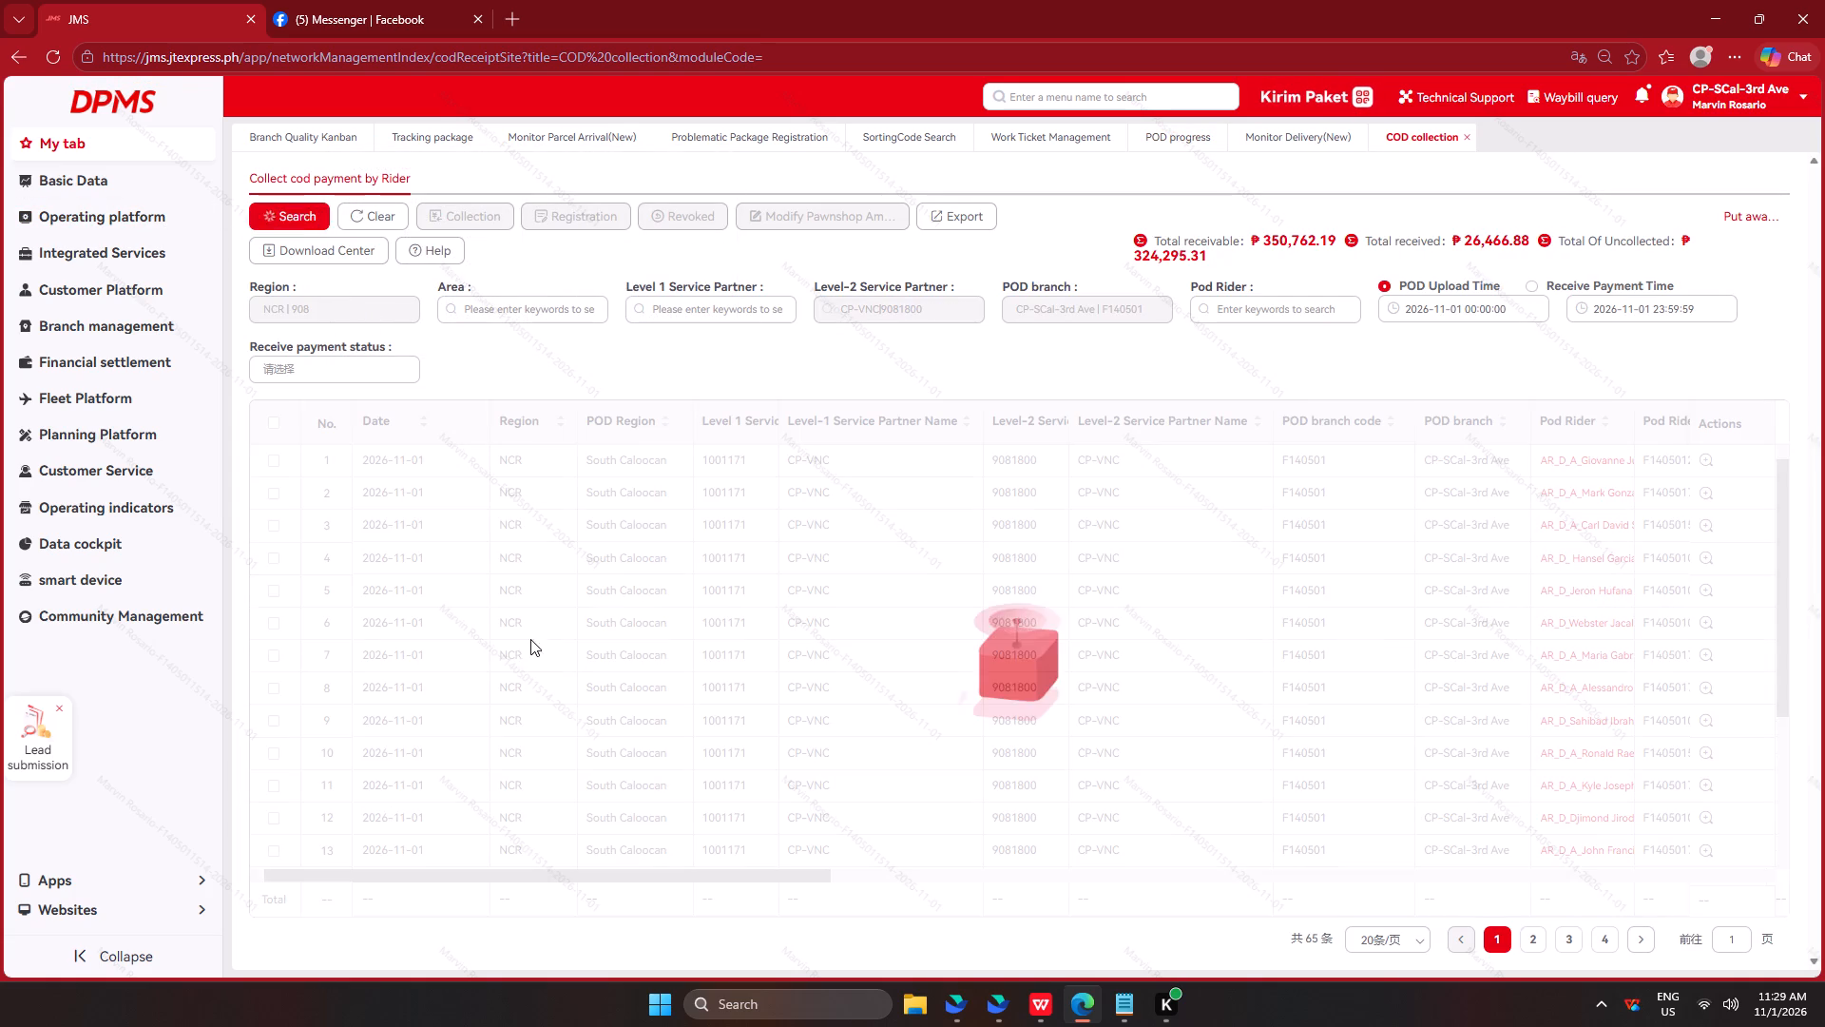
Sort the COD collection list by Online Payment Qty in ascending order and review the riders' online payment quantities.
left_click_drag(532, 869, 858, 880)
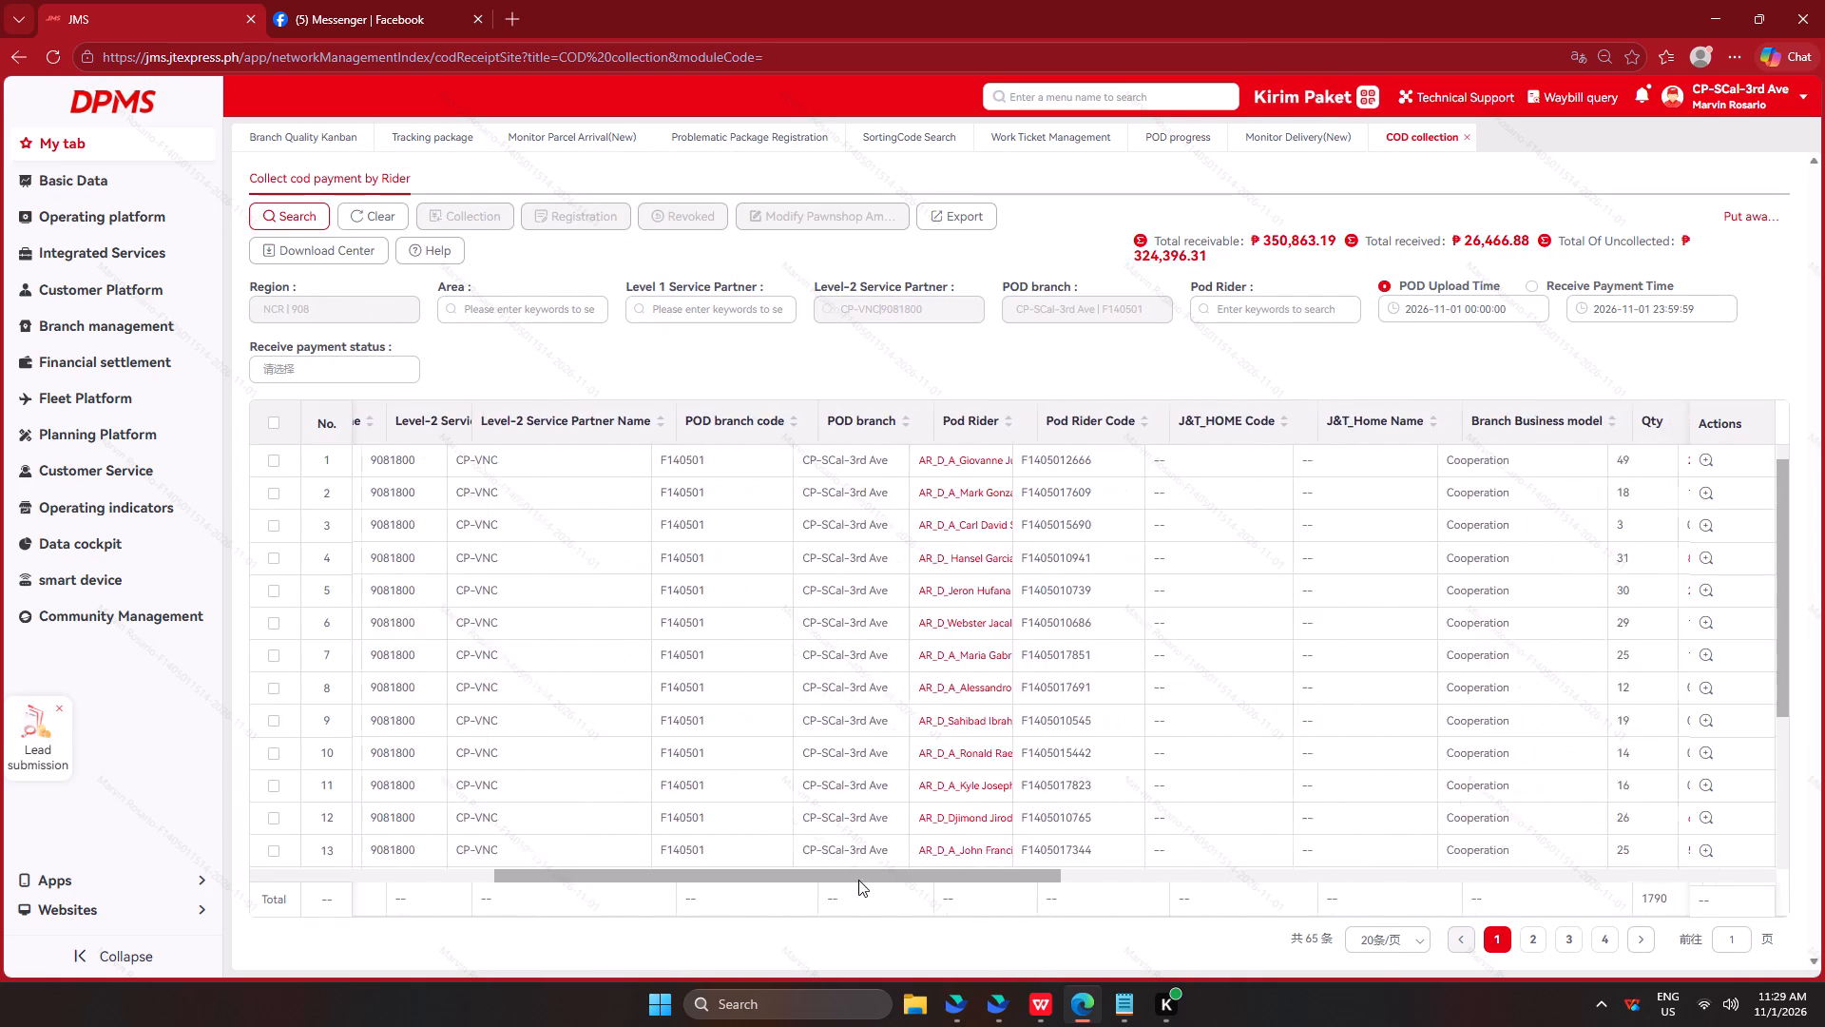
left_click_drag(858, 880, 1066, 886)
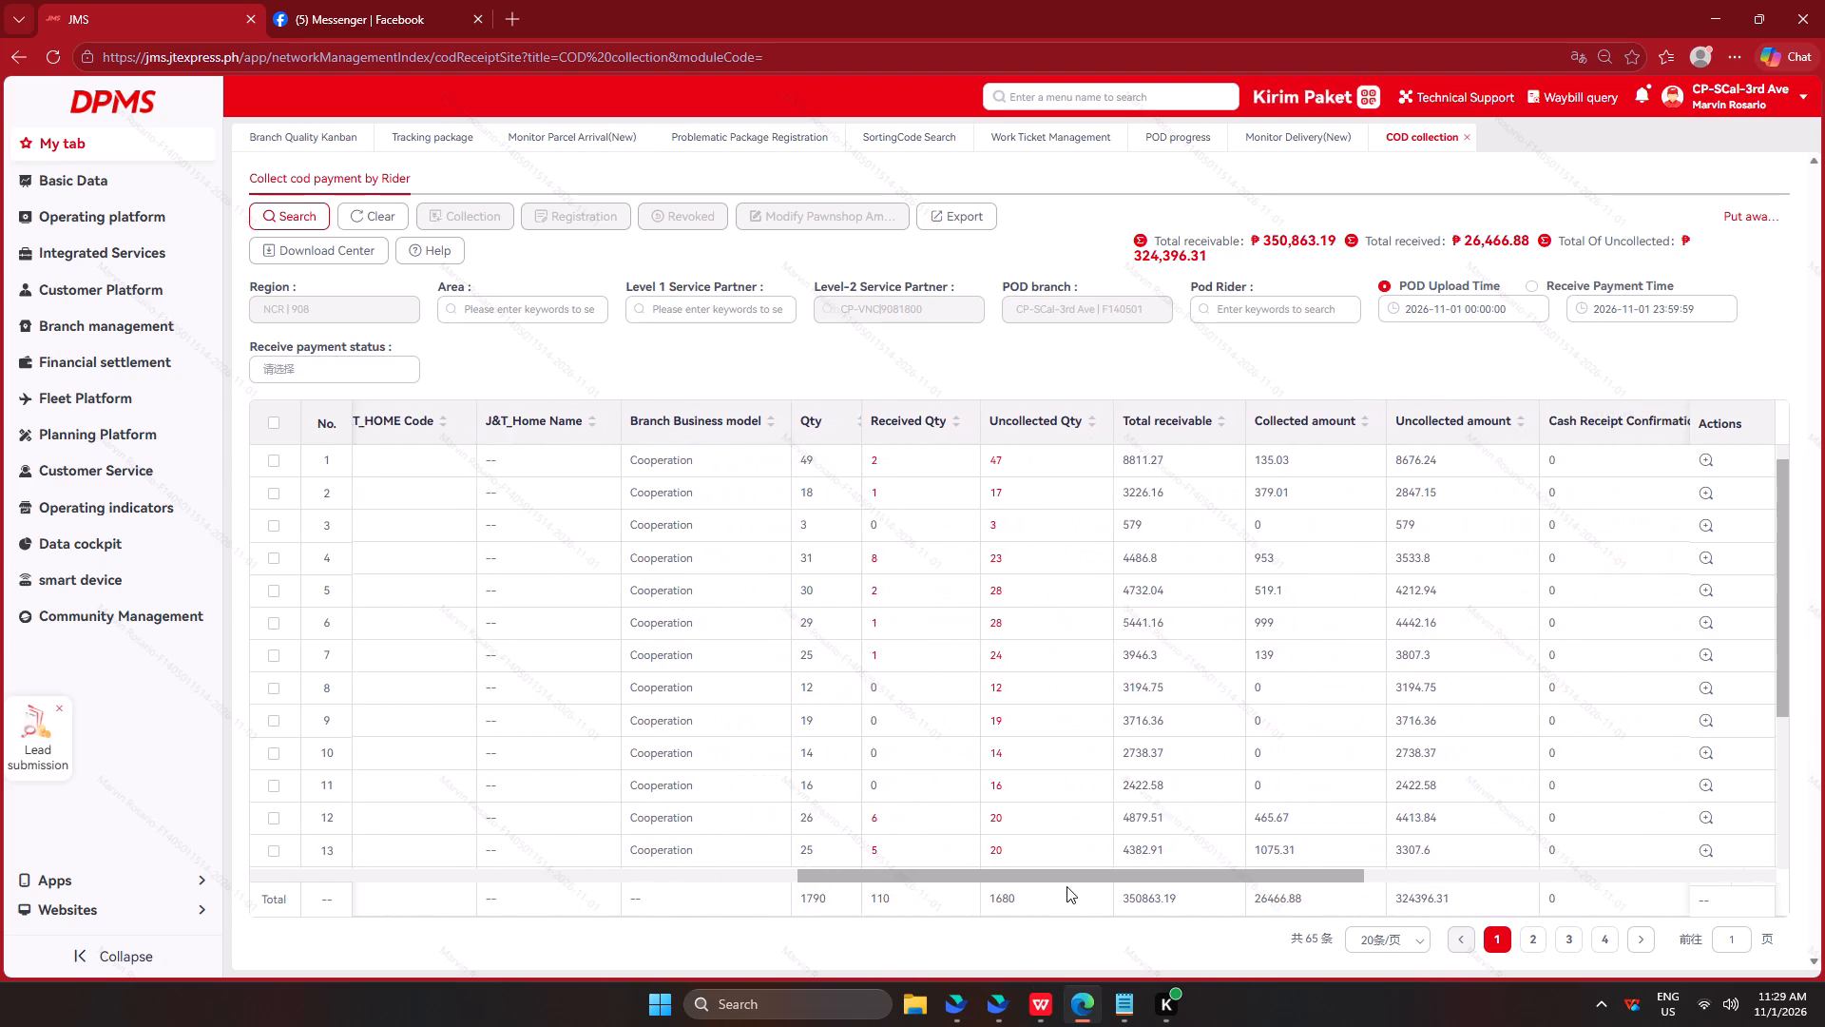
left_click_drag(1066, 886, 1210, 883)
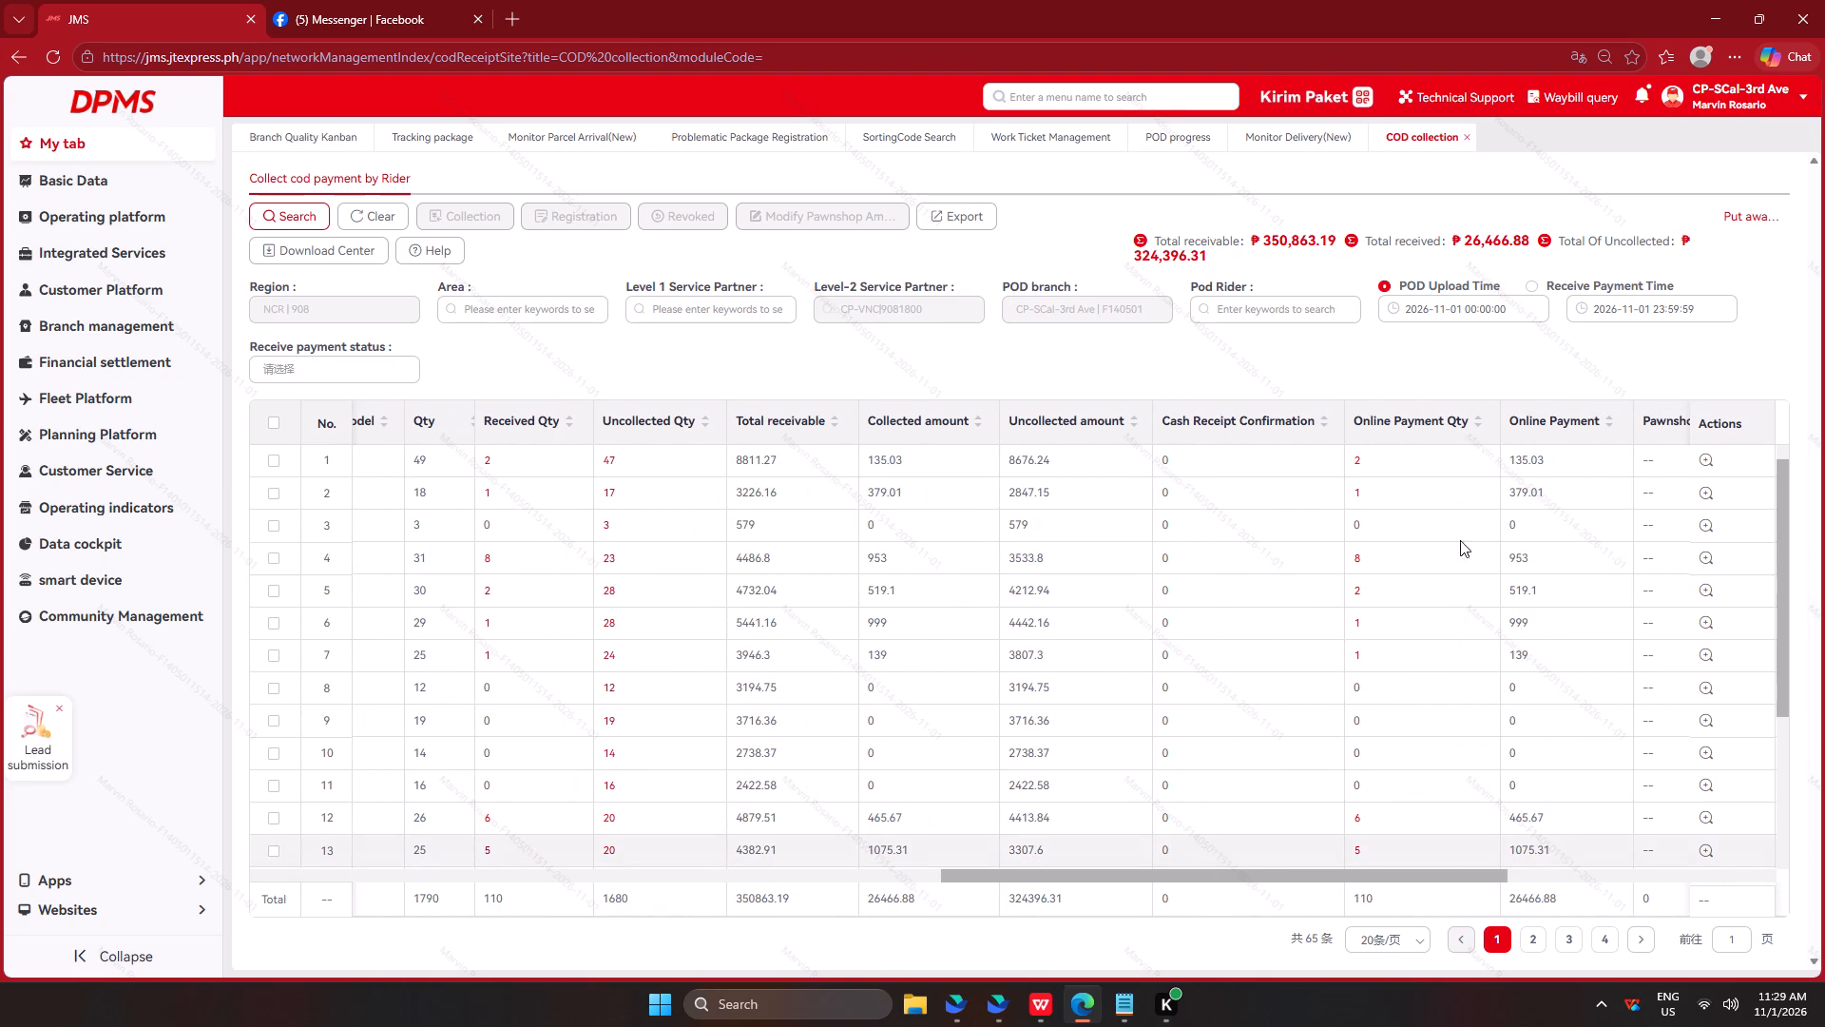
left_click(1480, 419)
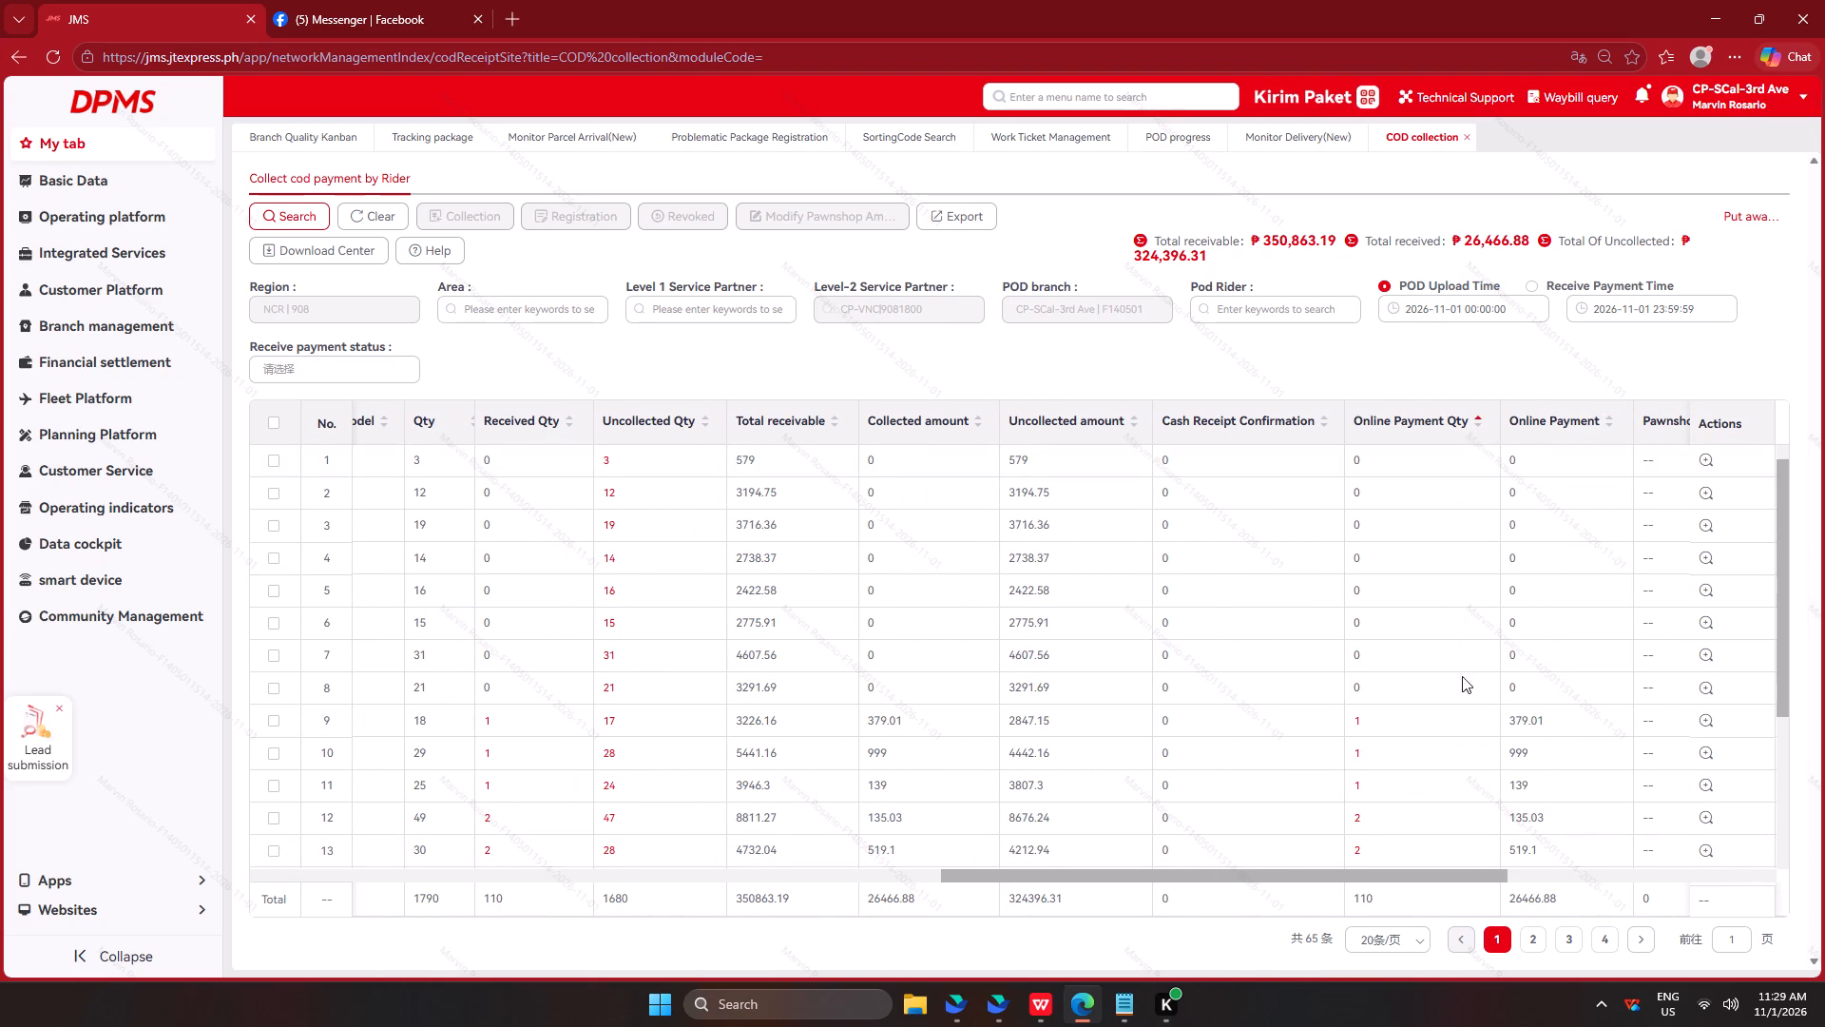
scroll(1465, 649, "down", 17)
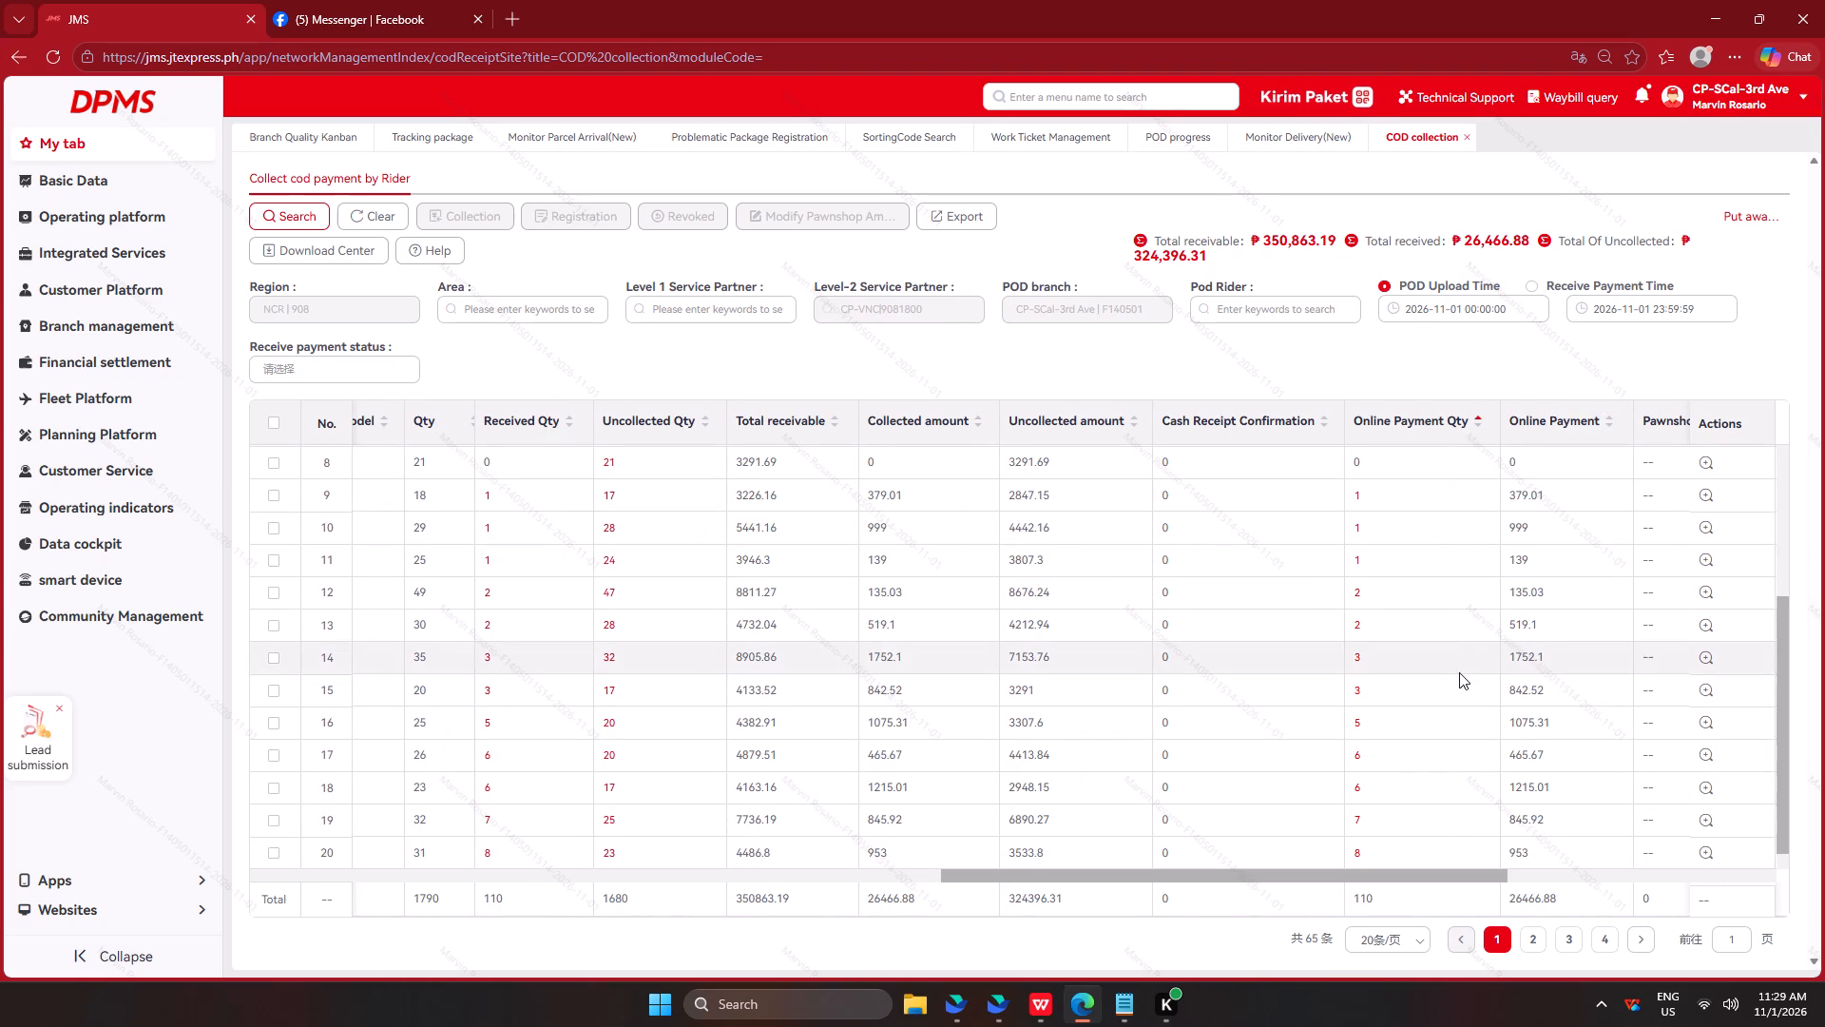
scroll(1459, 672, "down", 1)
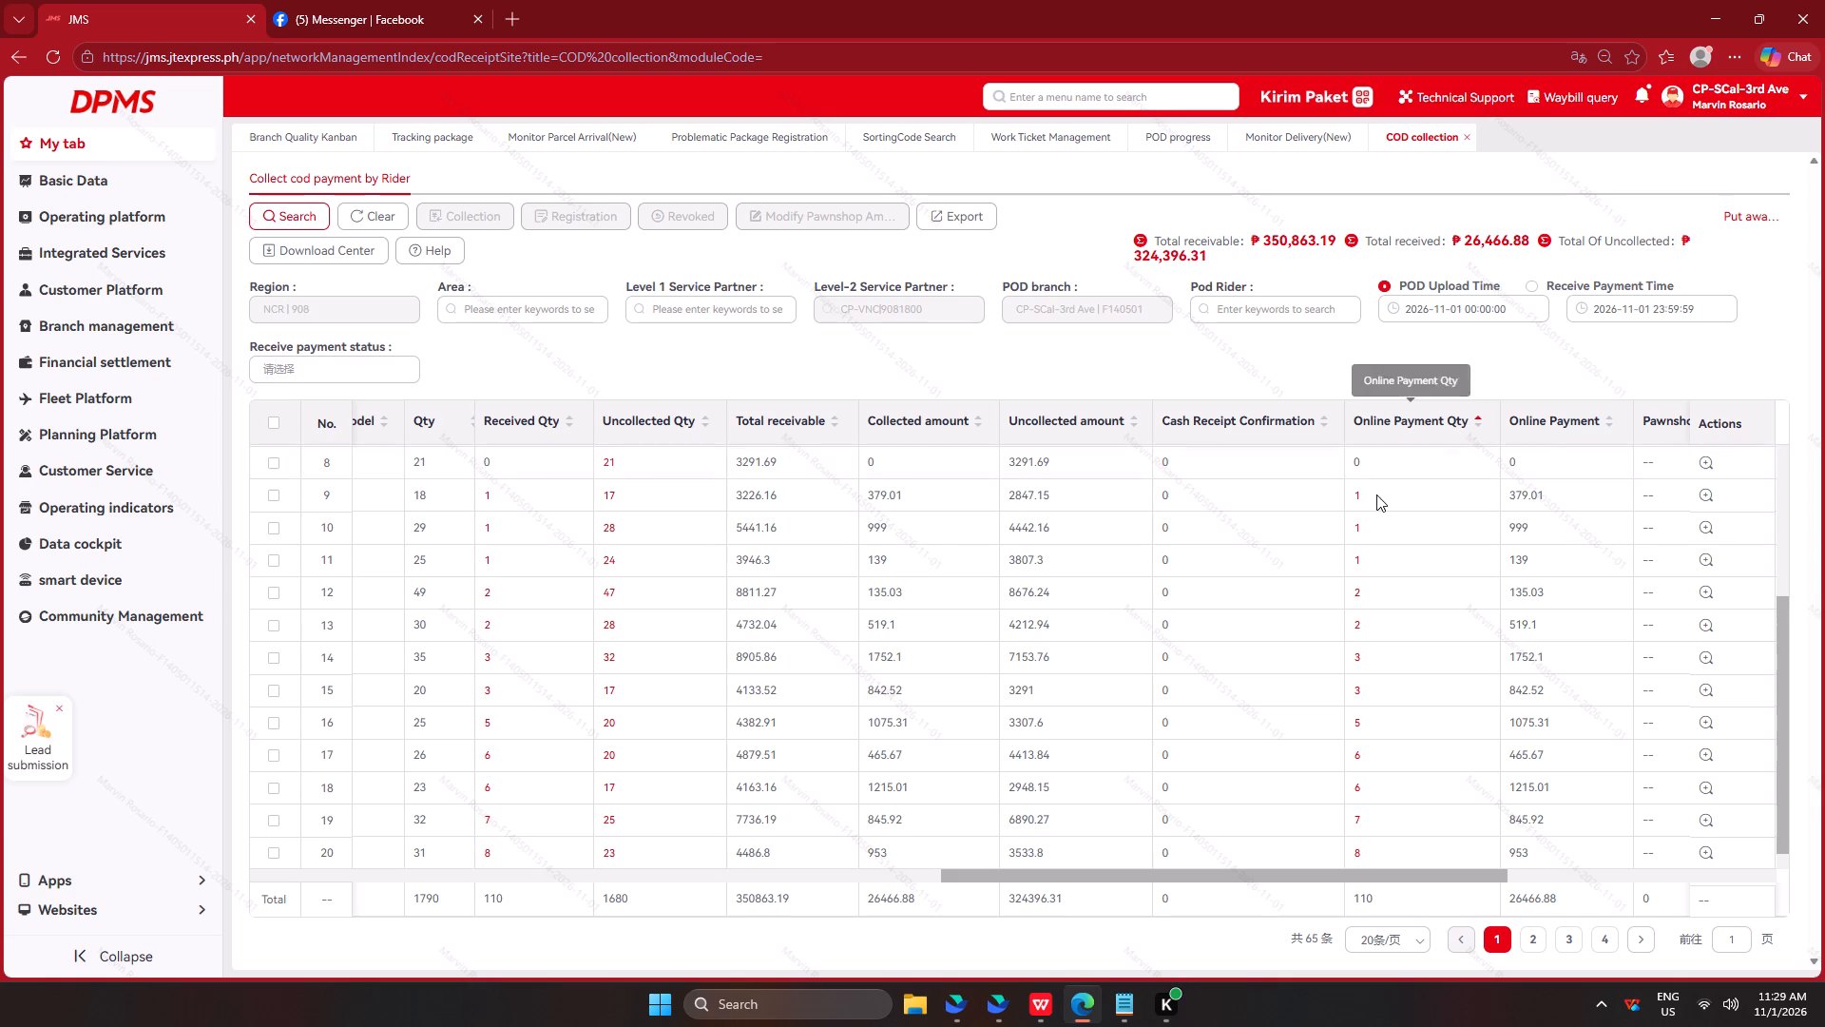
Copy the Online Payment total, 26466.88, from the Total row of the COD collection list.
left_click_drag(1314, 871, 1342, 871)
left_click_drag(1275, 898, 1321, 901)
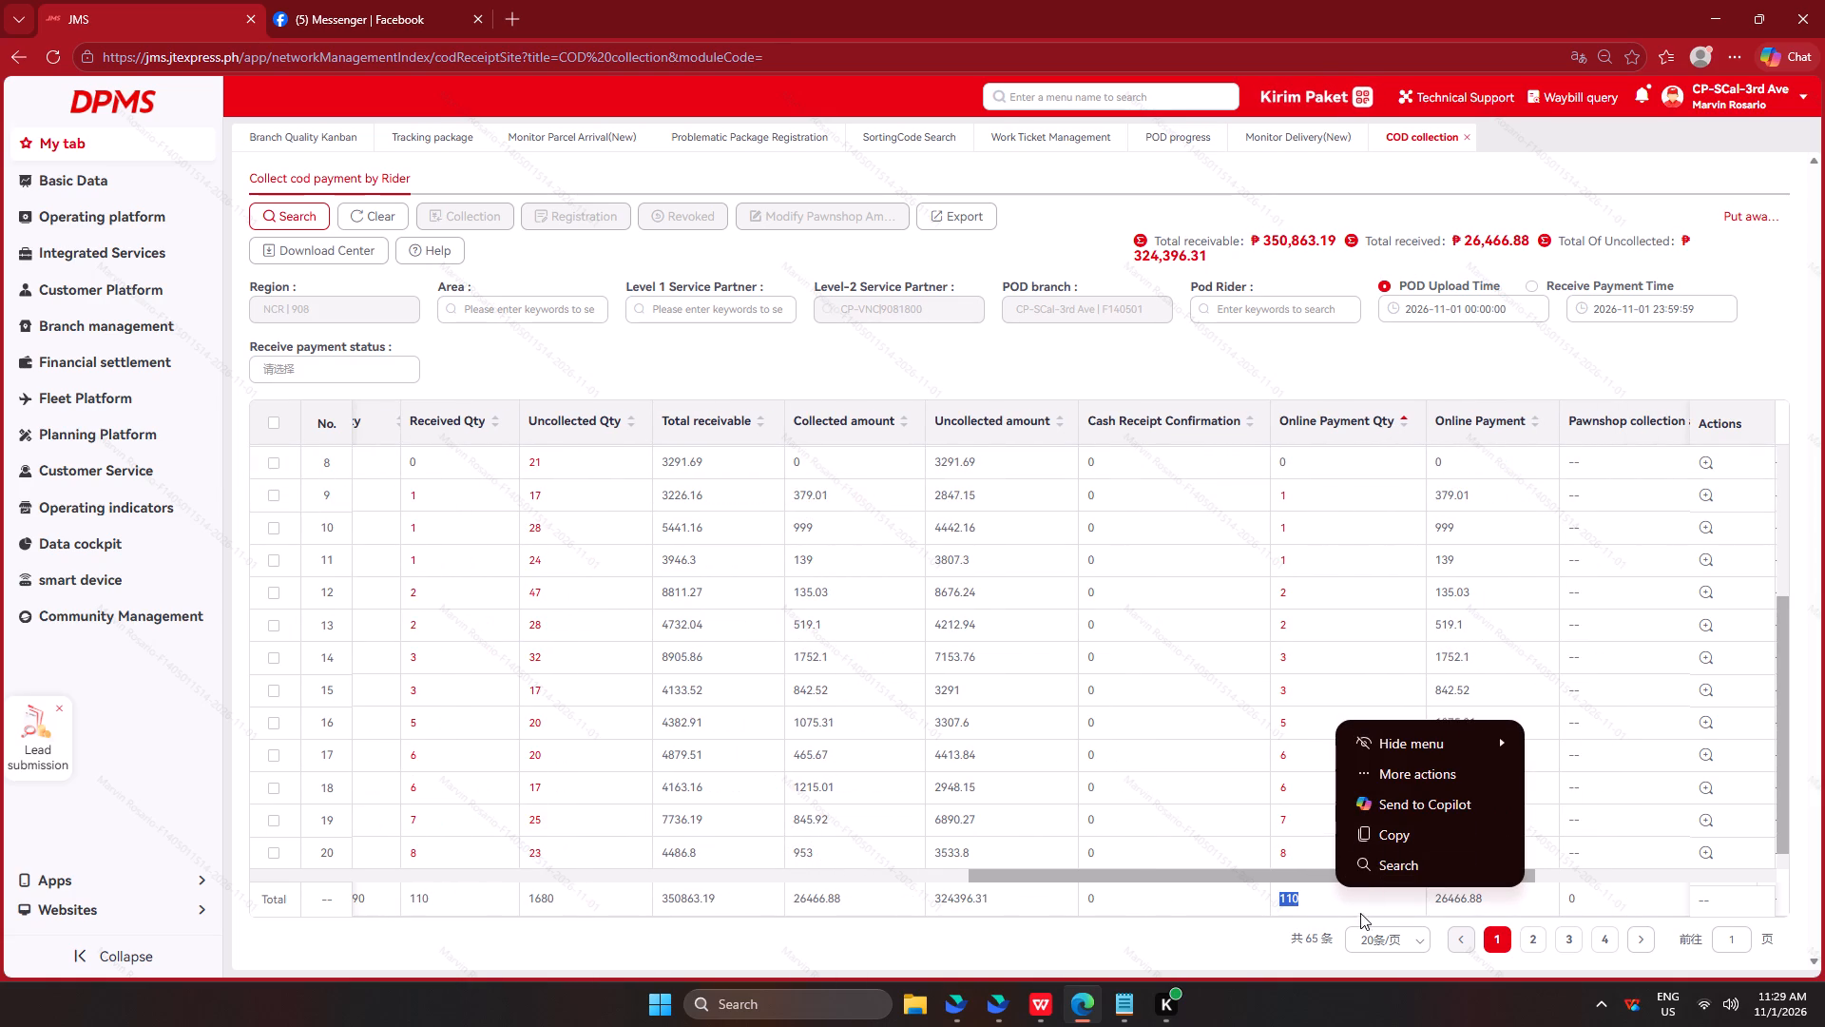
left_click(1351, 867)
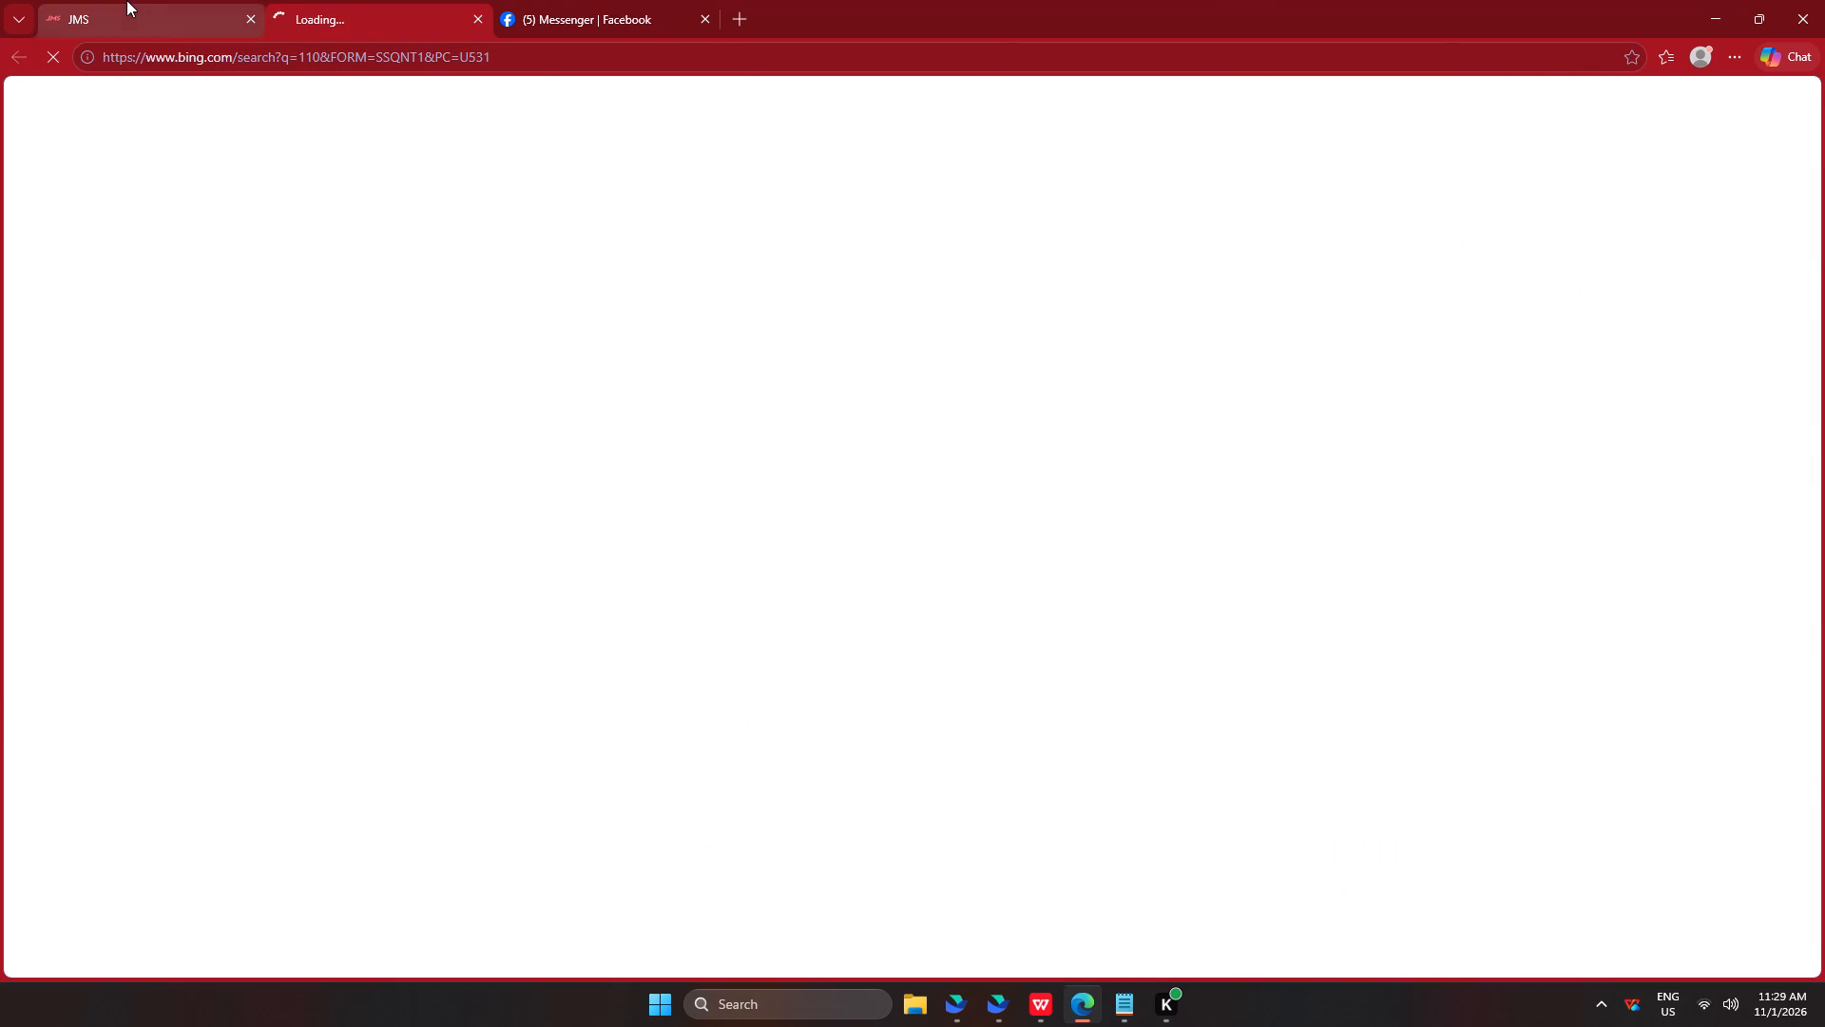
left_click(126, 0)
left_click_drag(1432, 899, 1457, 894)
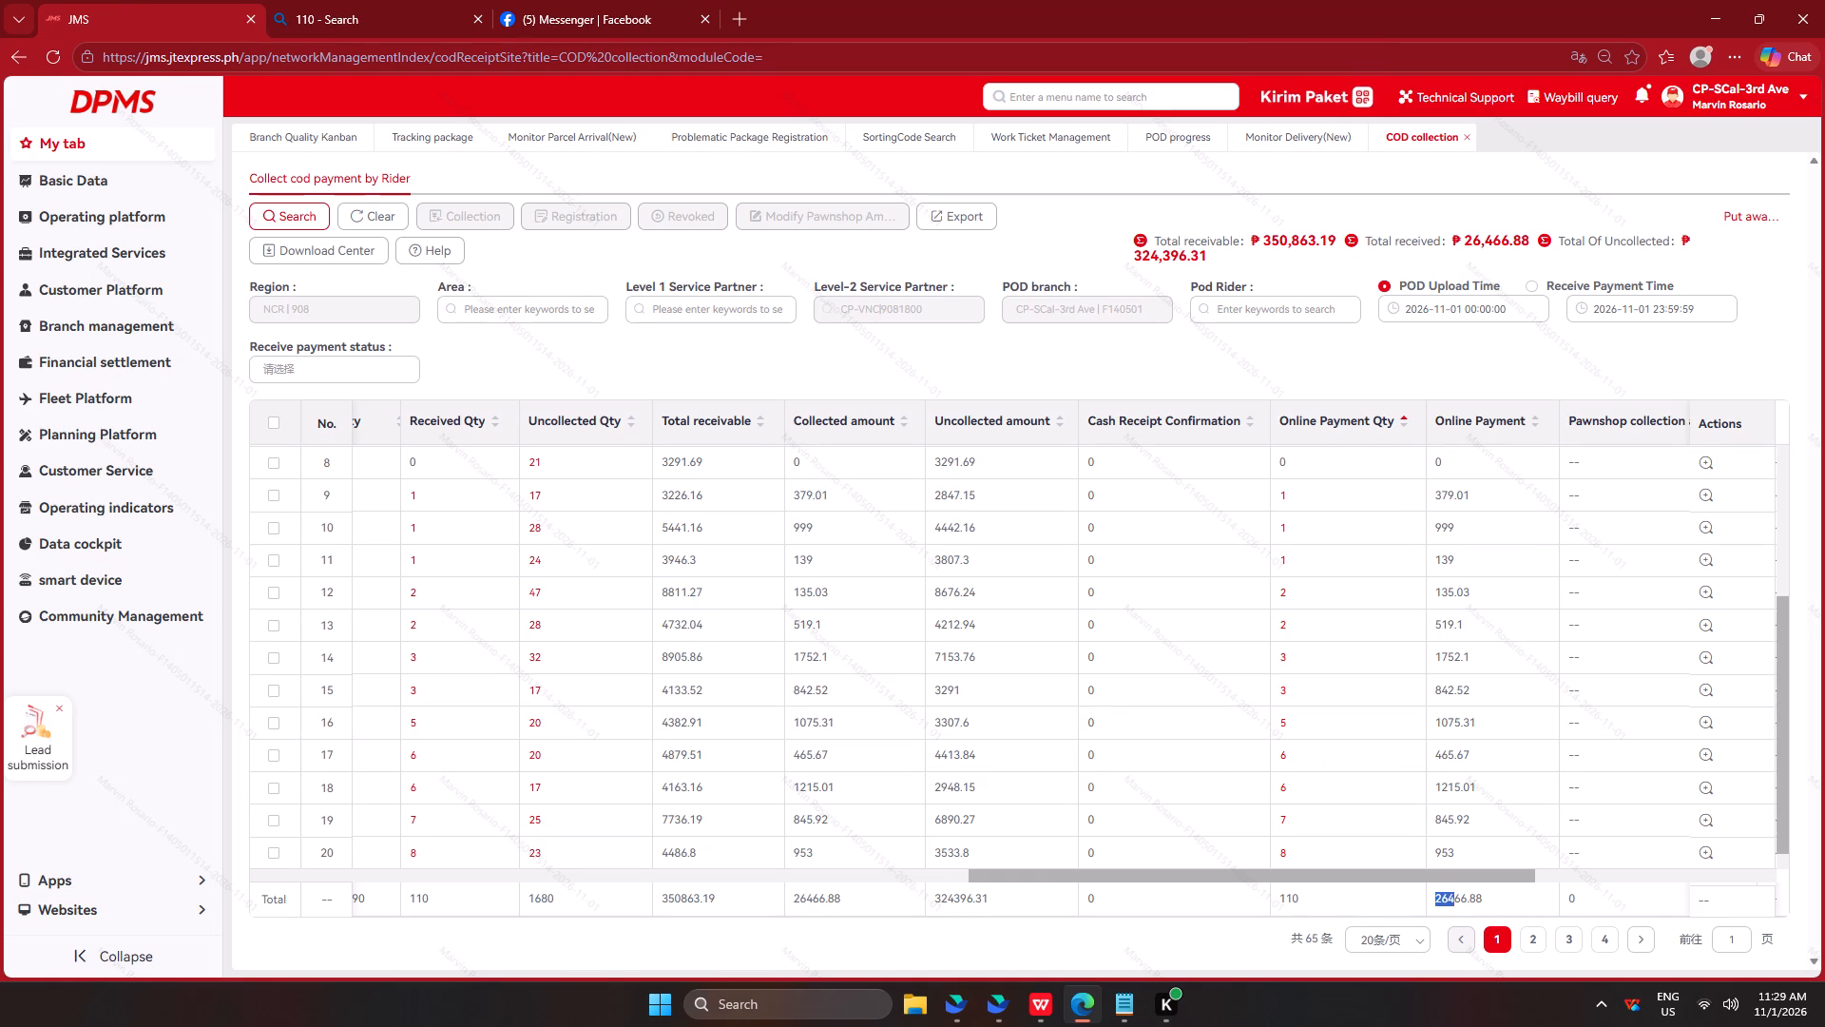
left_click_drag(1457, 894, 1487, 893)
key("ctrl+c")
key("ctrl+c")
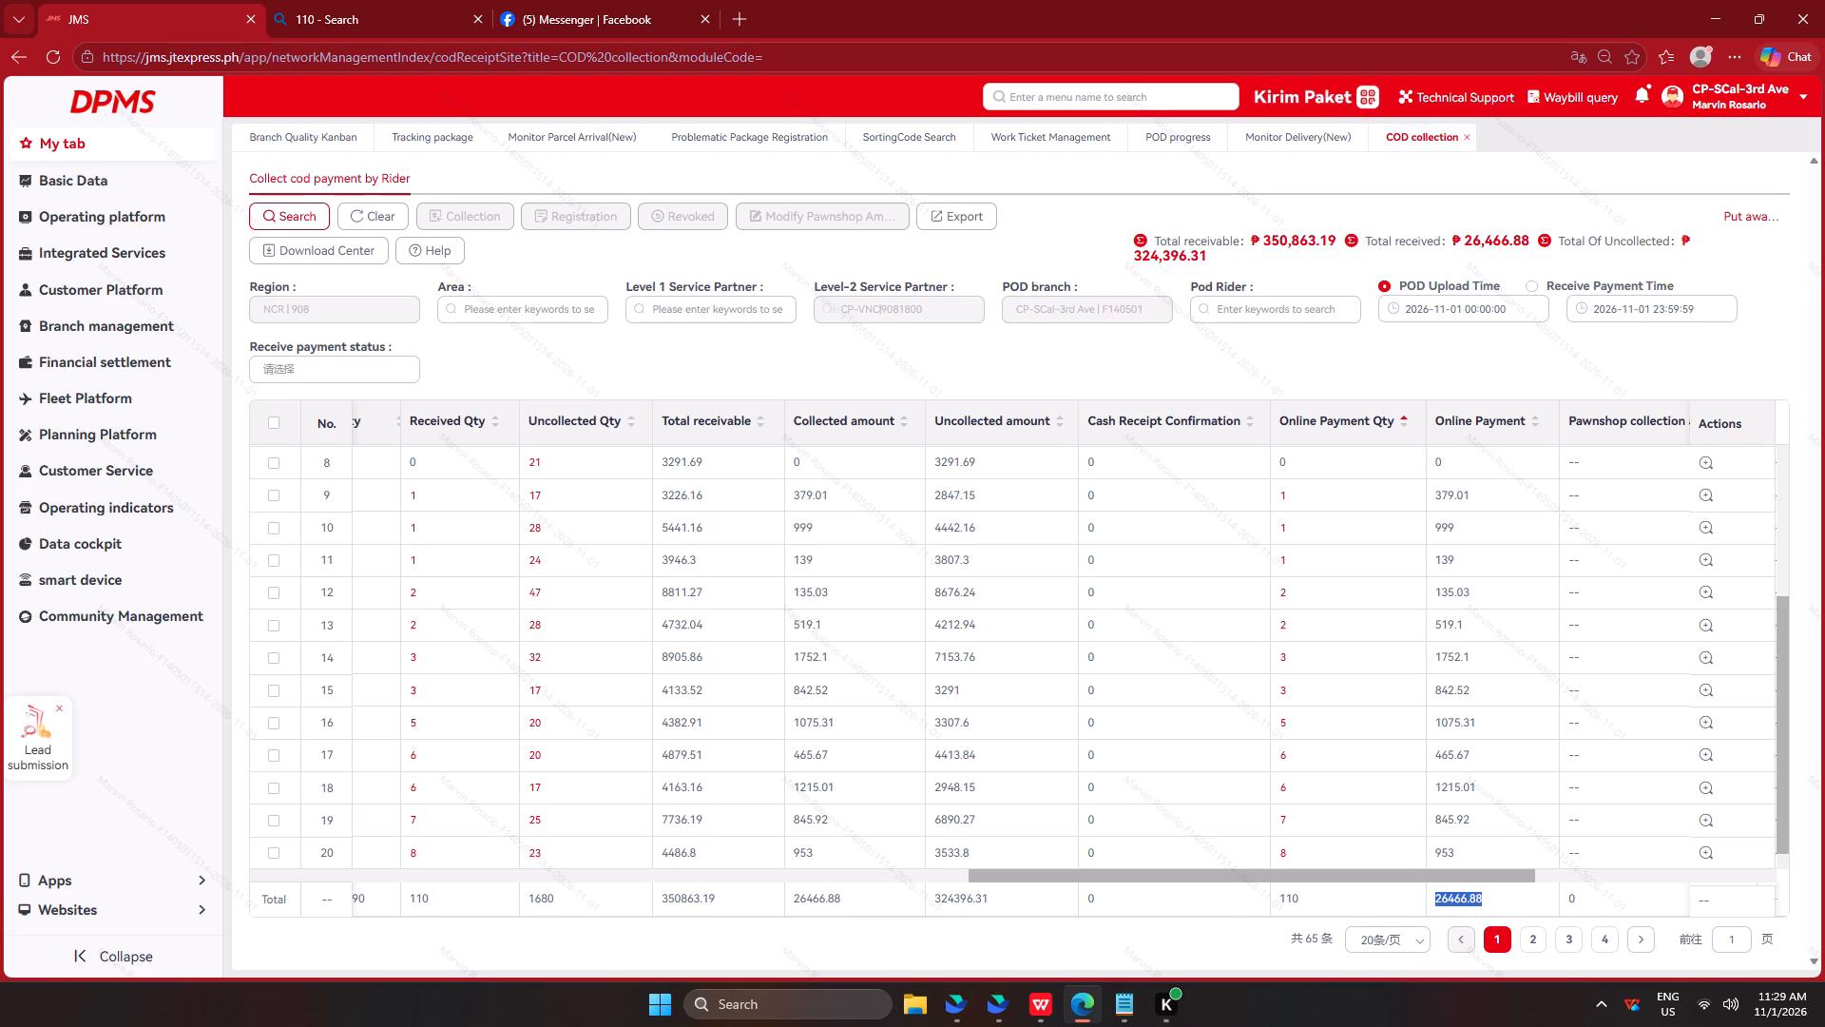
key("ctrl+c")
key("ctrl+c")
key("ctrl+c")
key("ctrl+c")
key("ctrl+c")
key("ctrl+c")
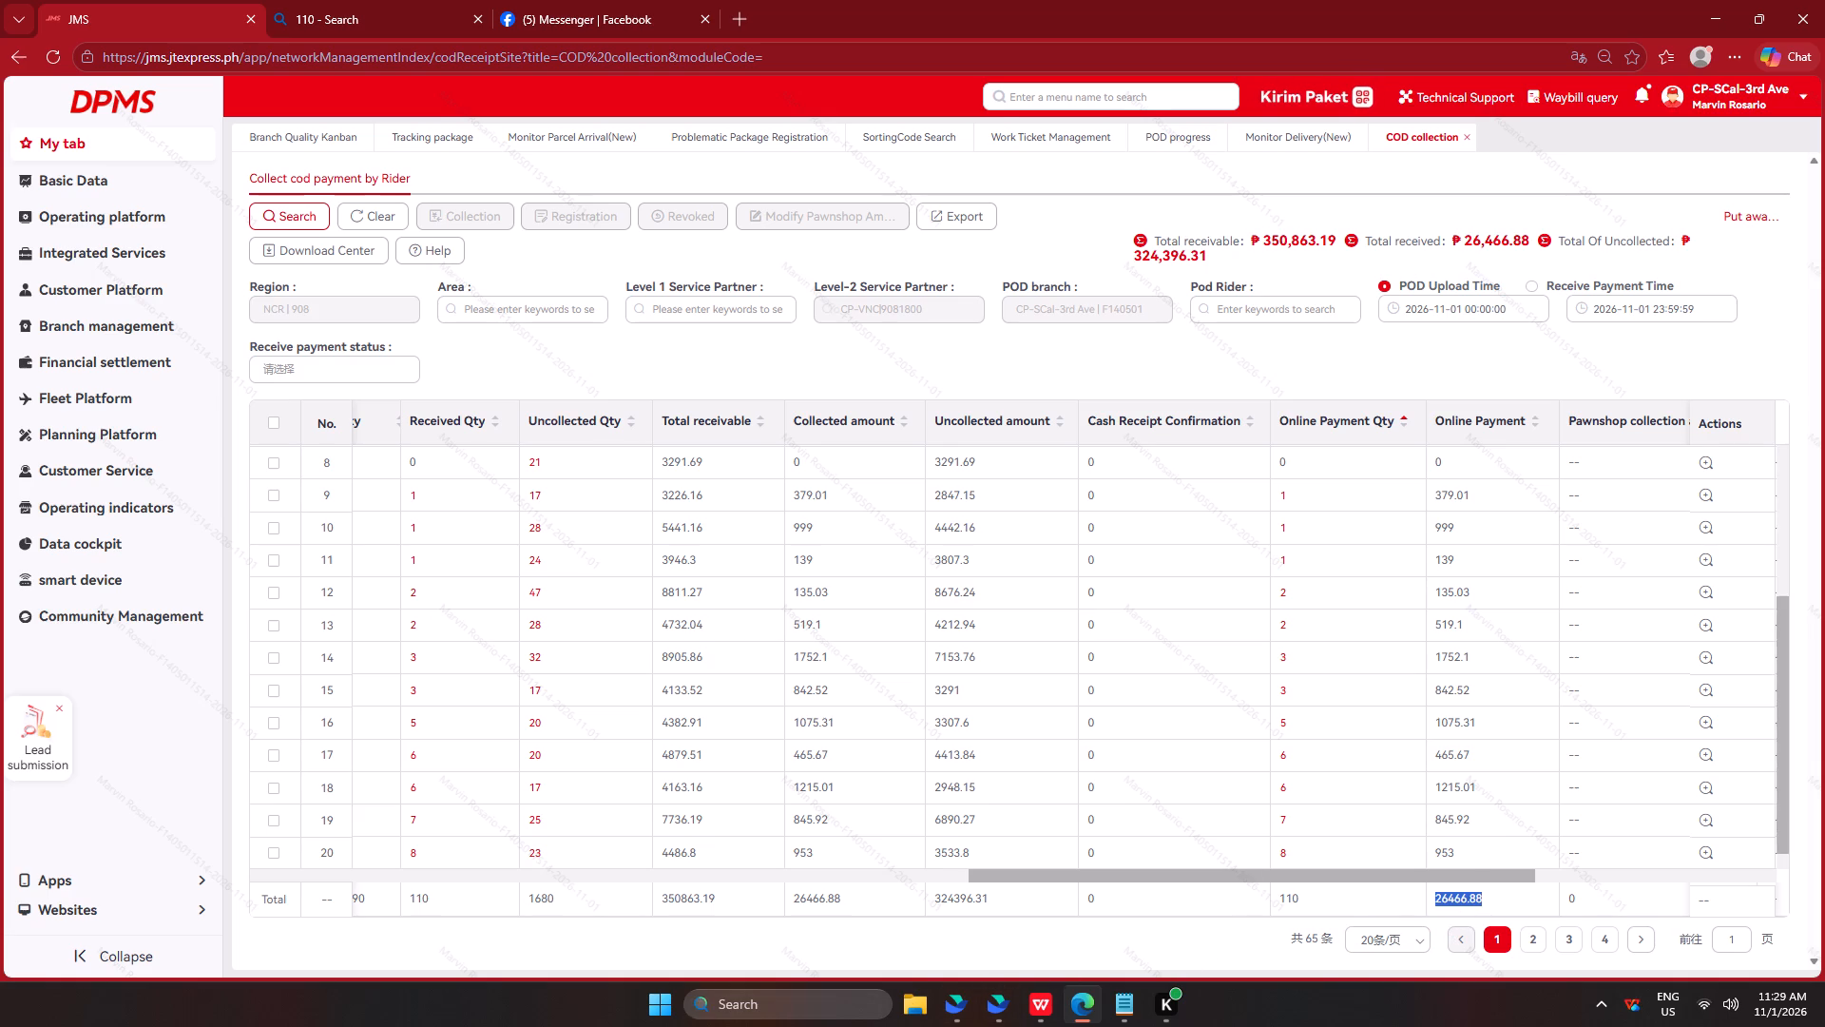
Open Calculator and restore it to a small window over the COD collection list.
left_click(816, 998, "ctrl")
key("c")
key("a")
left_click(826, 280)
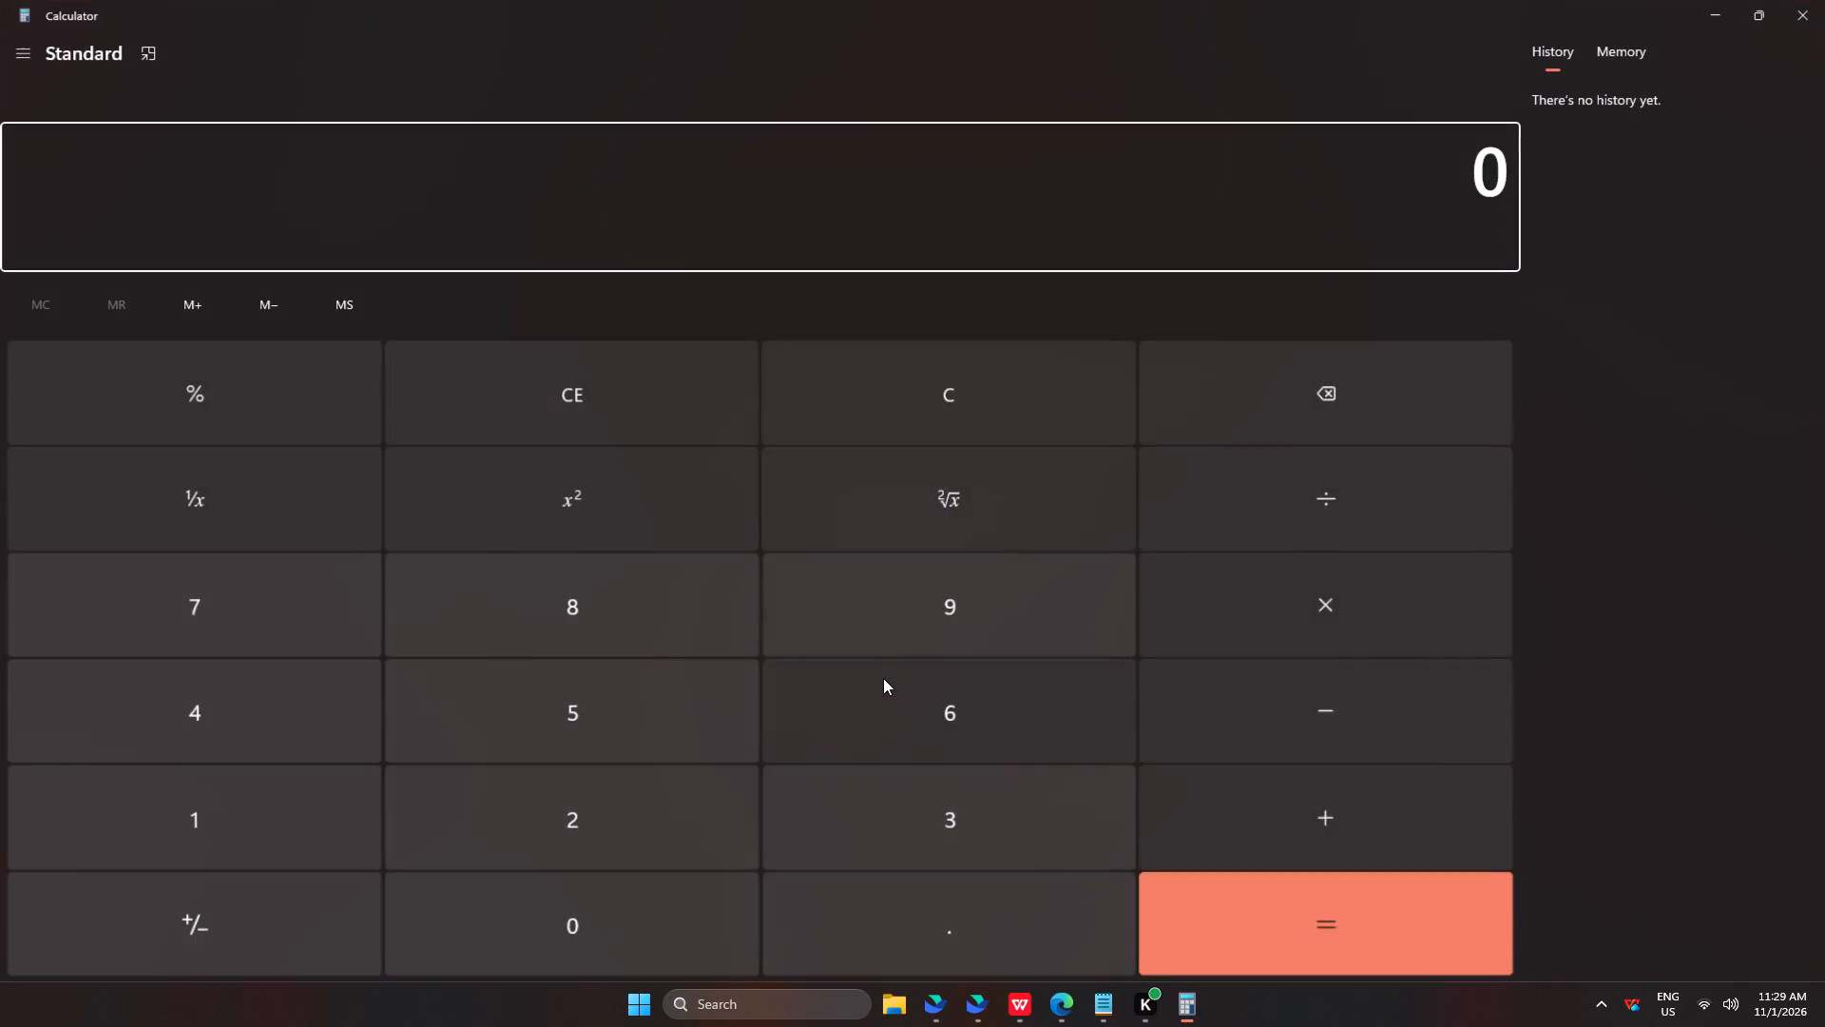
left_click(1754, 10)
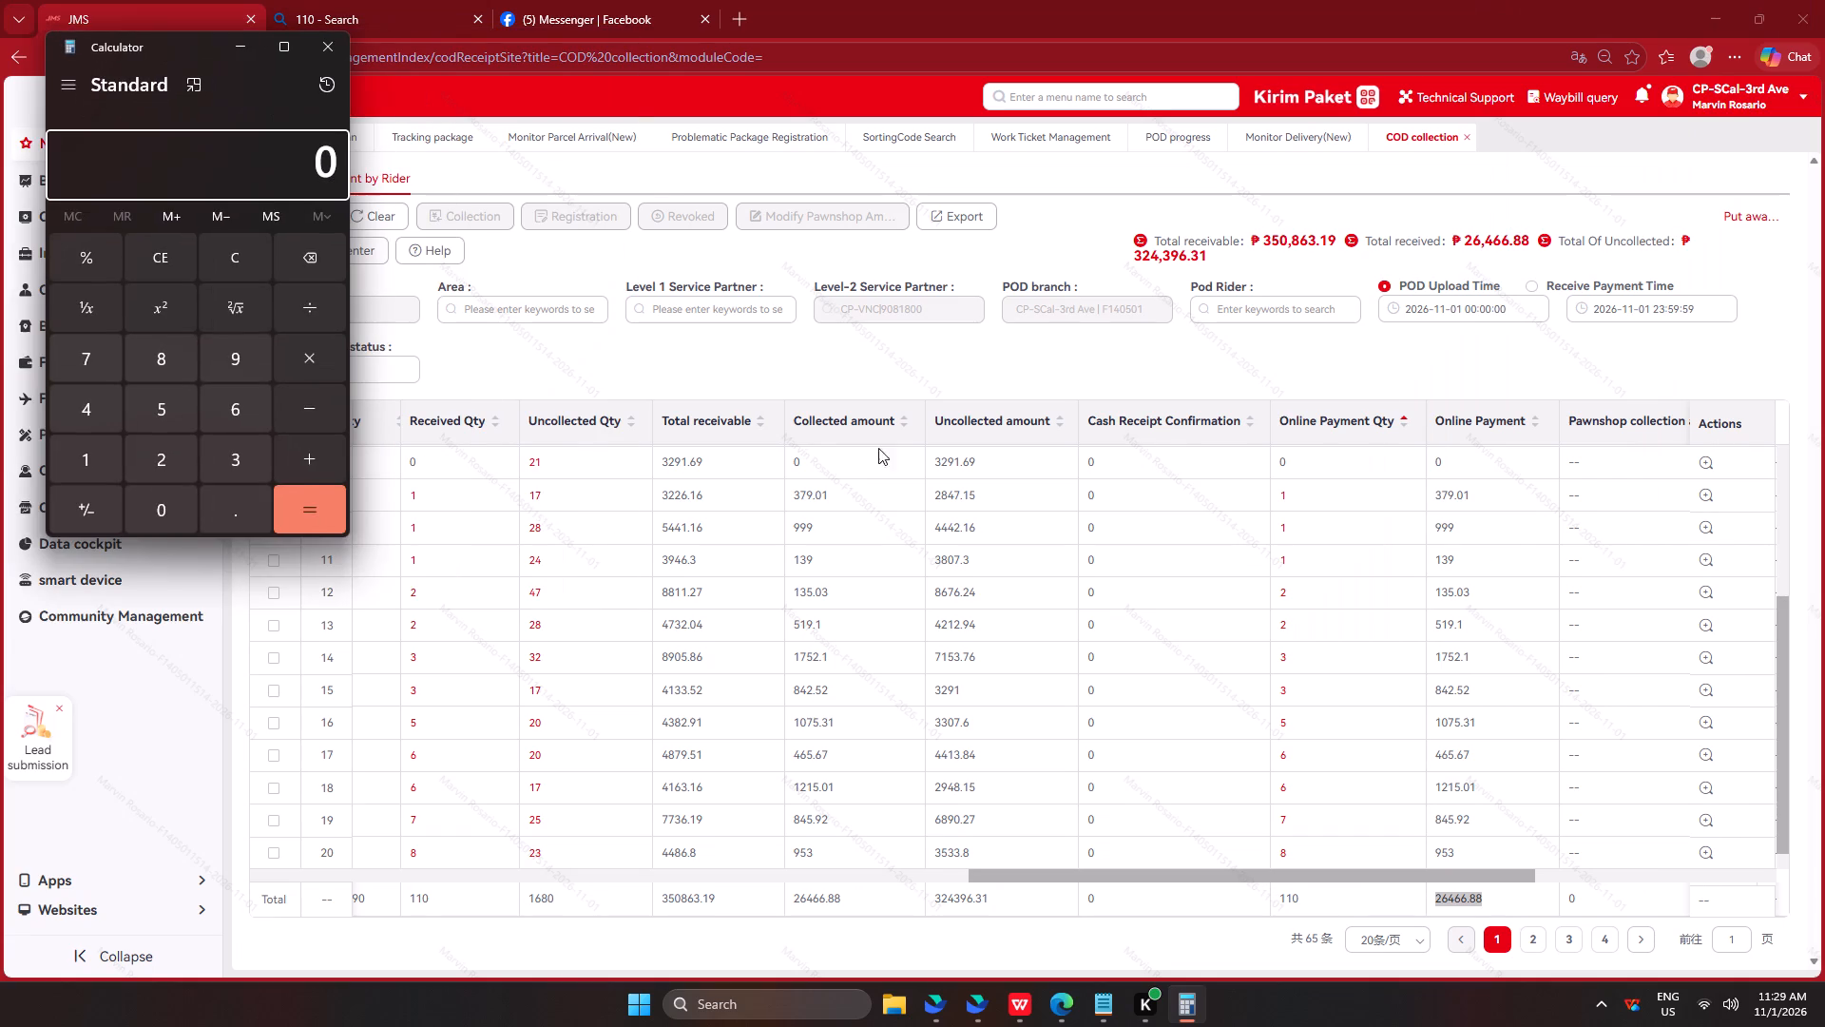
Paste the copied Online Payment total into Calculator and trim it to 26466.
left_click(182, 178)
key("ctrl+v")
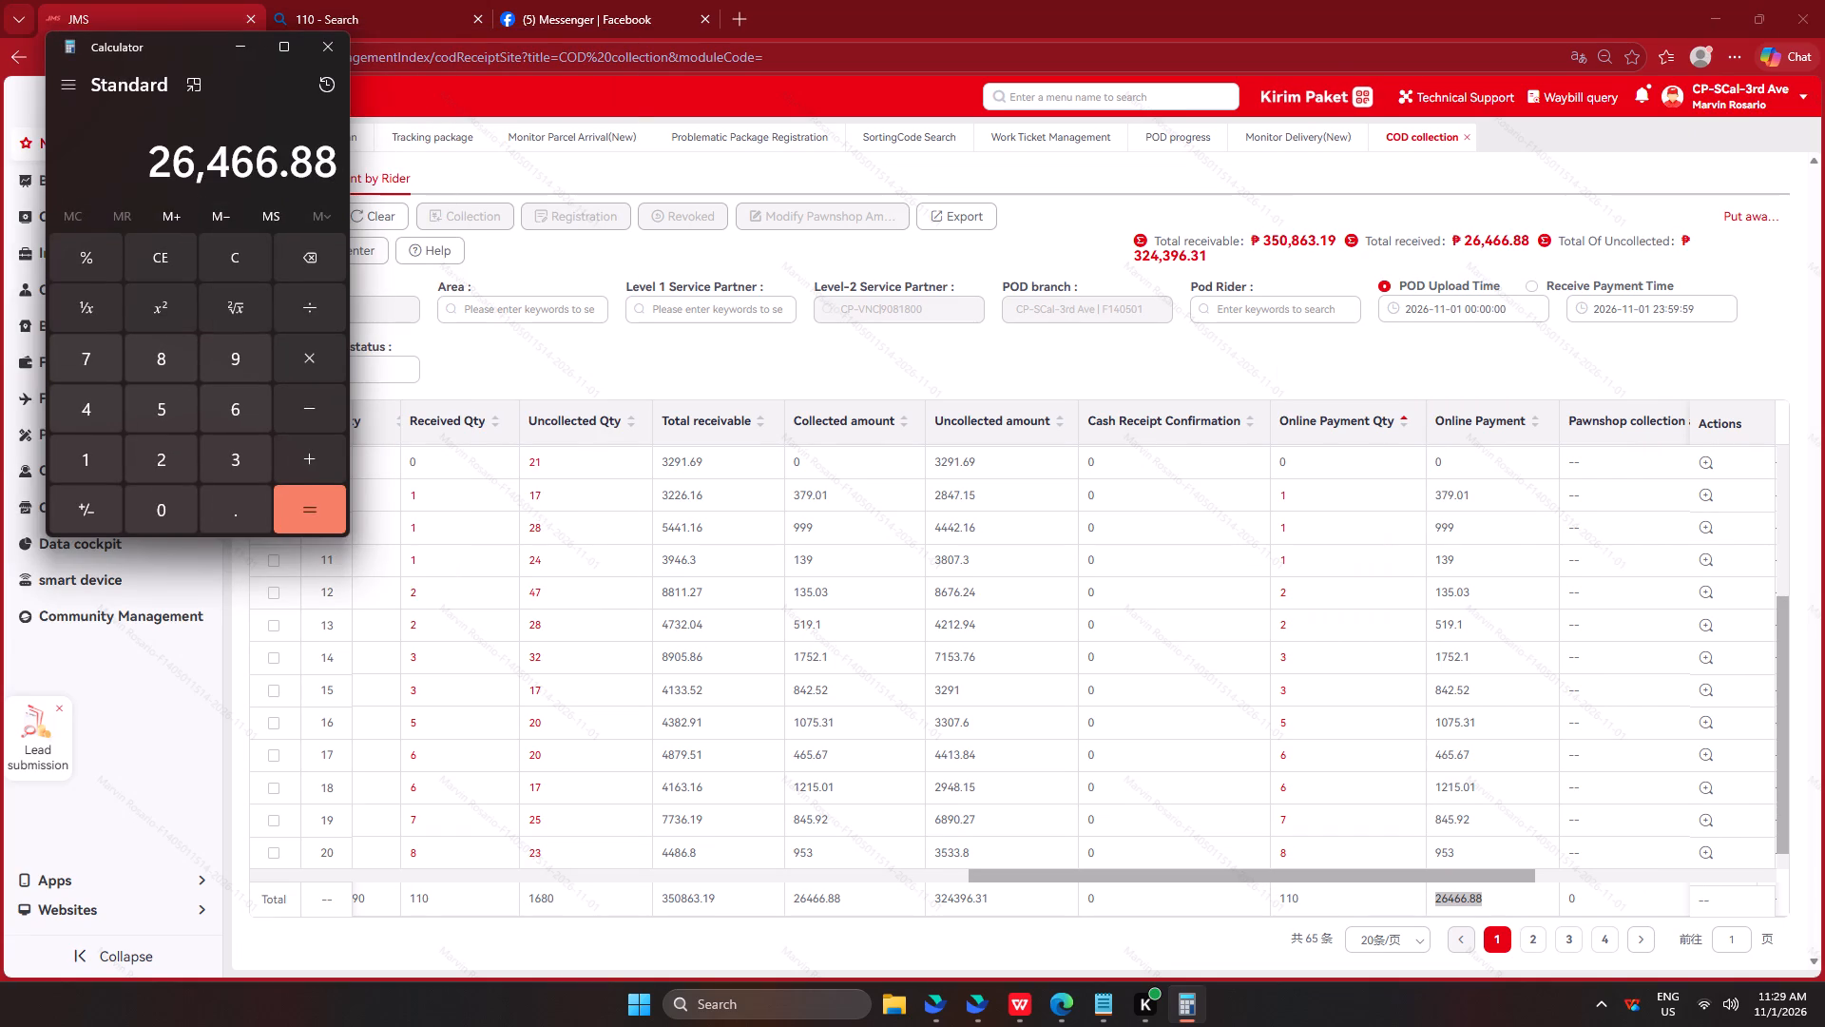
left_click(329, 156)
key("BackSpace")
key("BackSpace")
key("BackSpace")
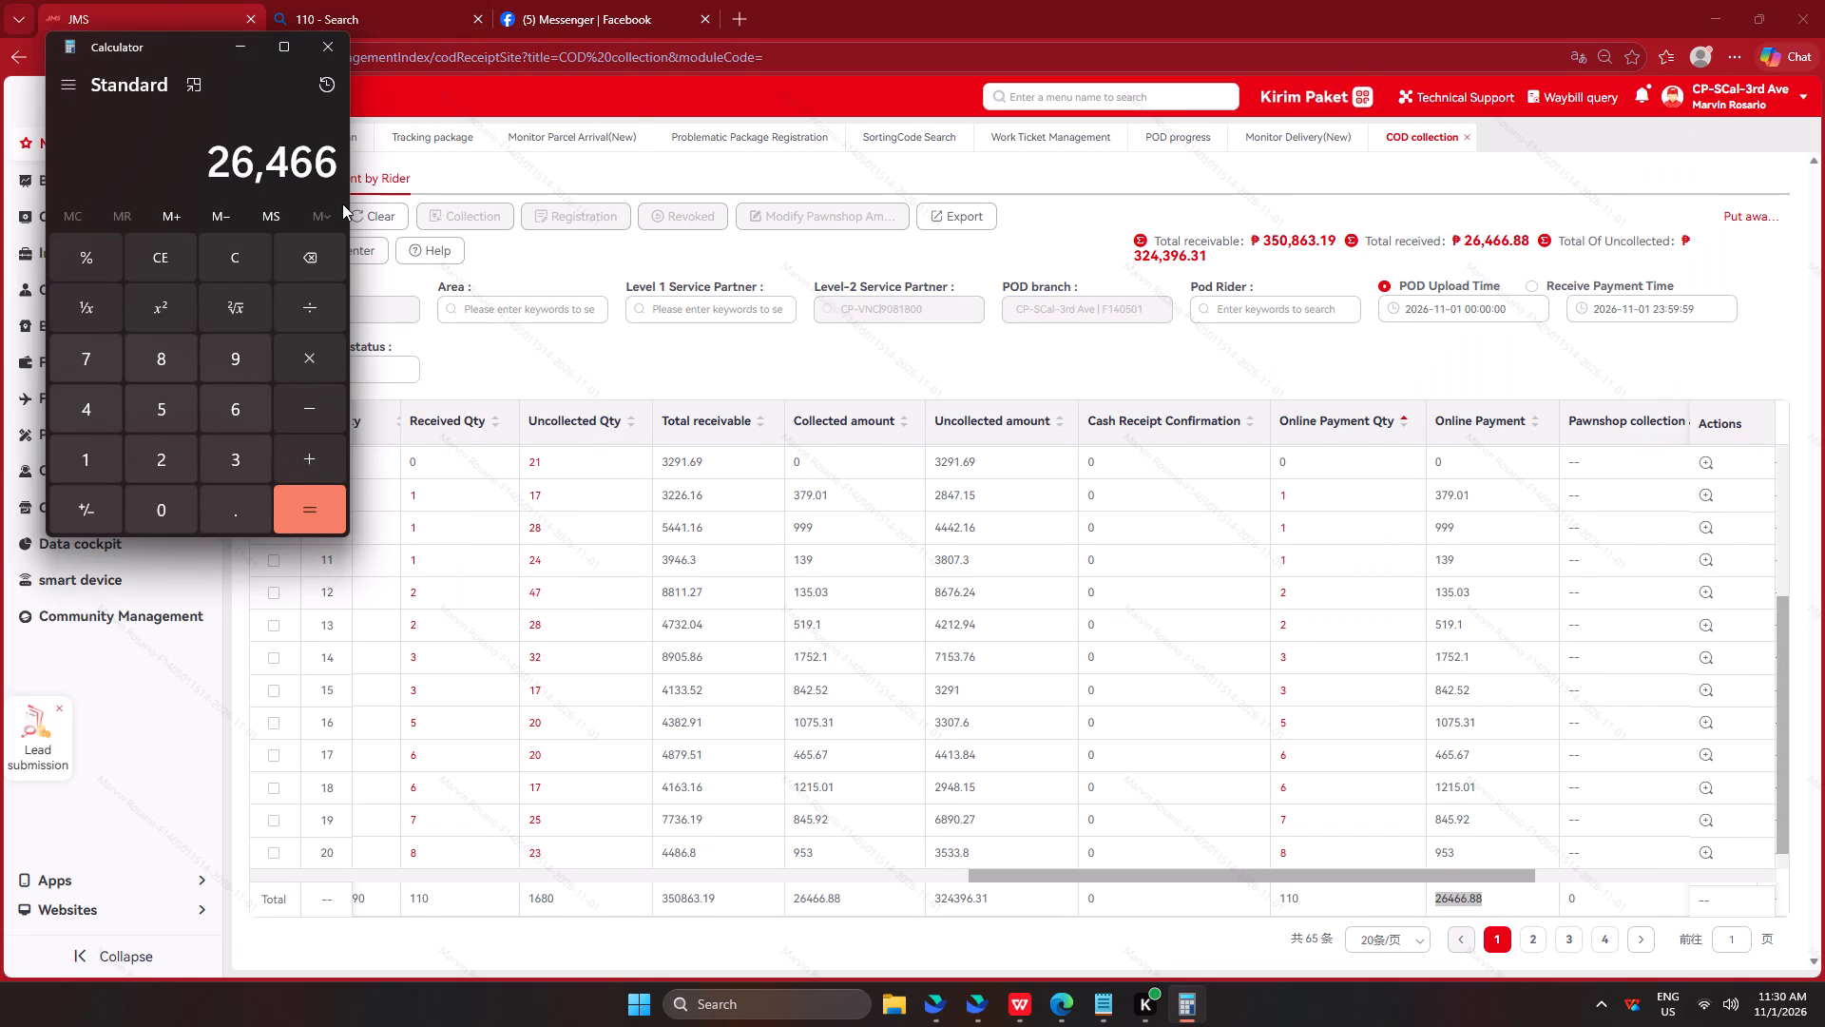
Back in JMS, sort the COD collection list by Collected amount in ascending order.
key("alt+Tab")
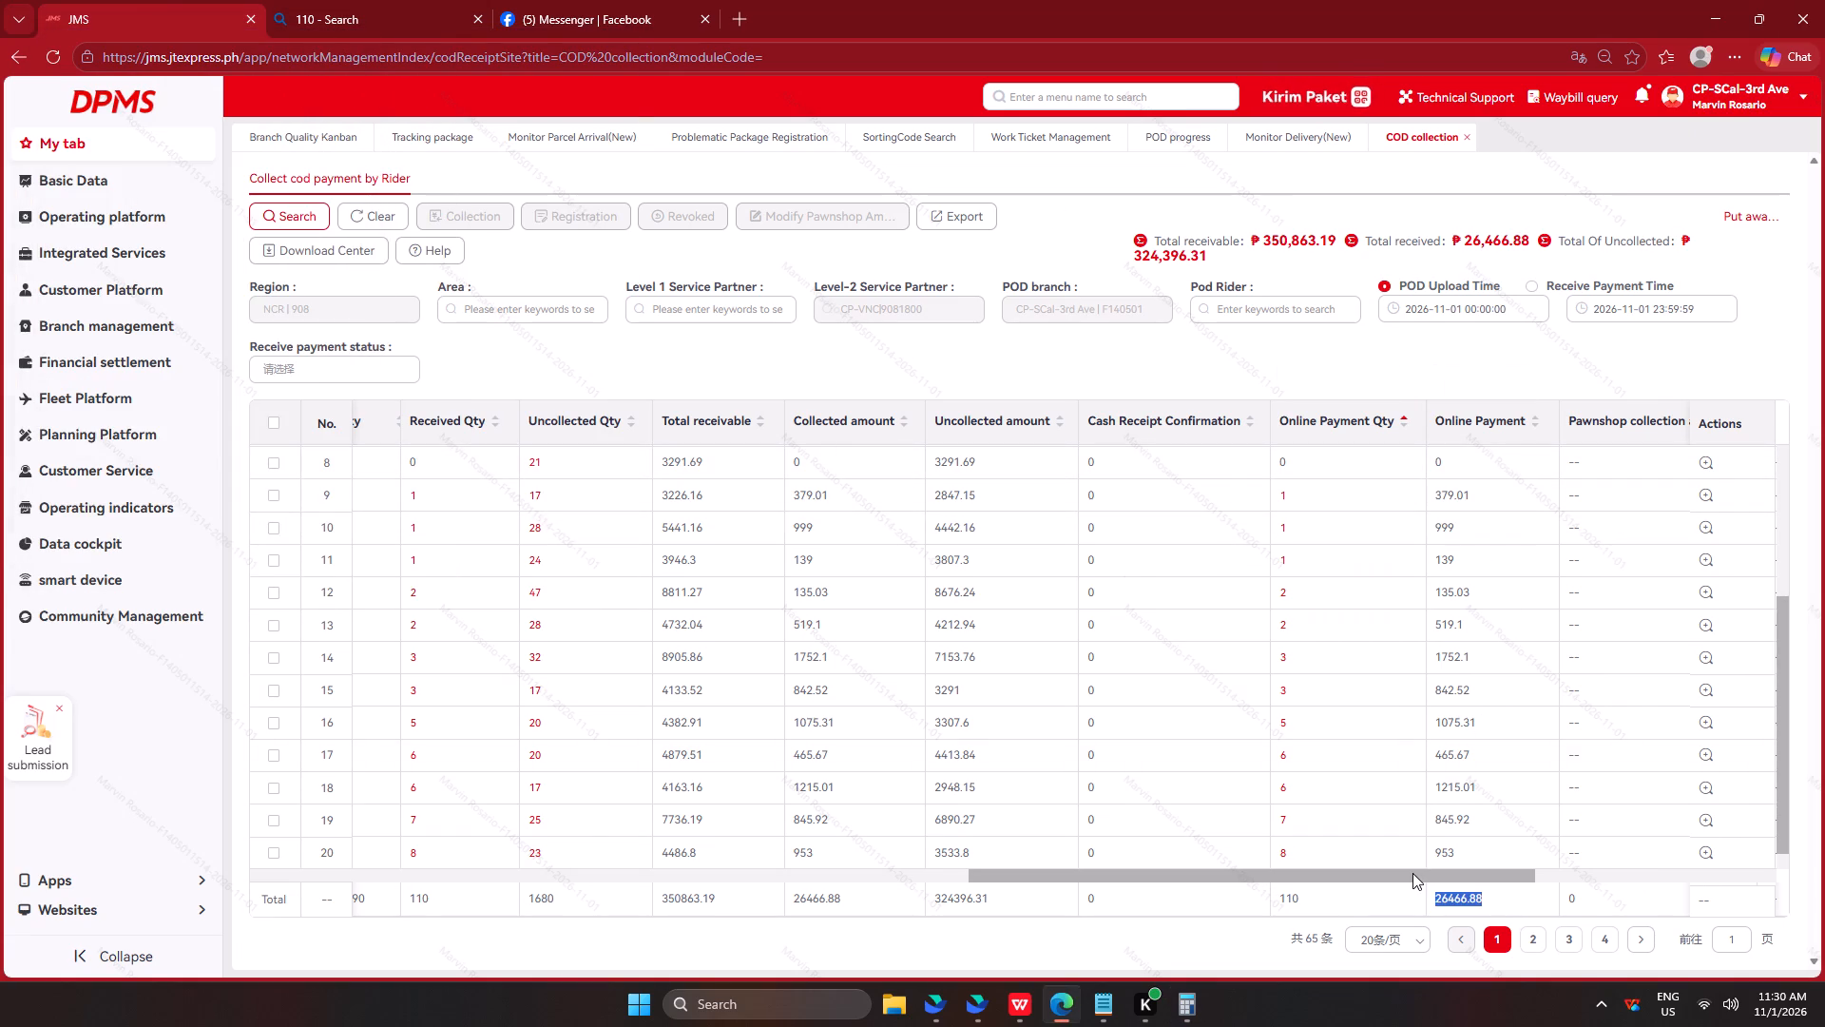
left_click_drag(1414, 877, 1351, 893)
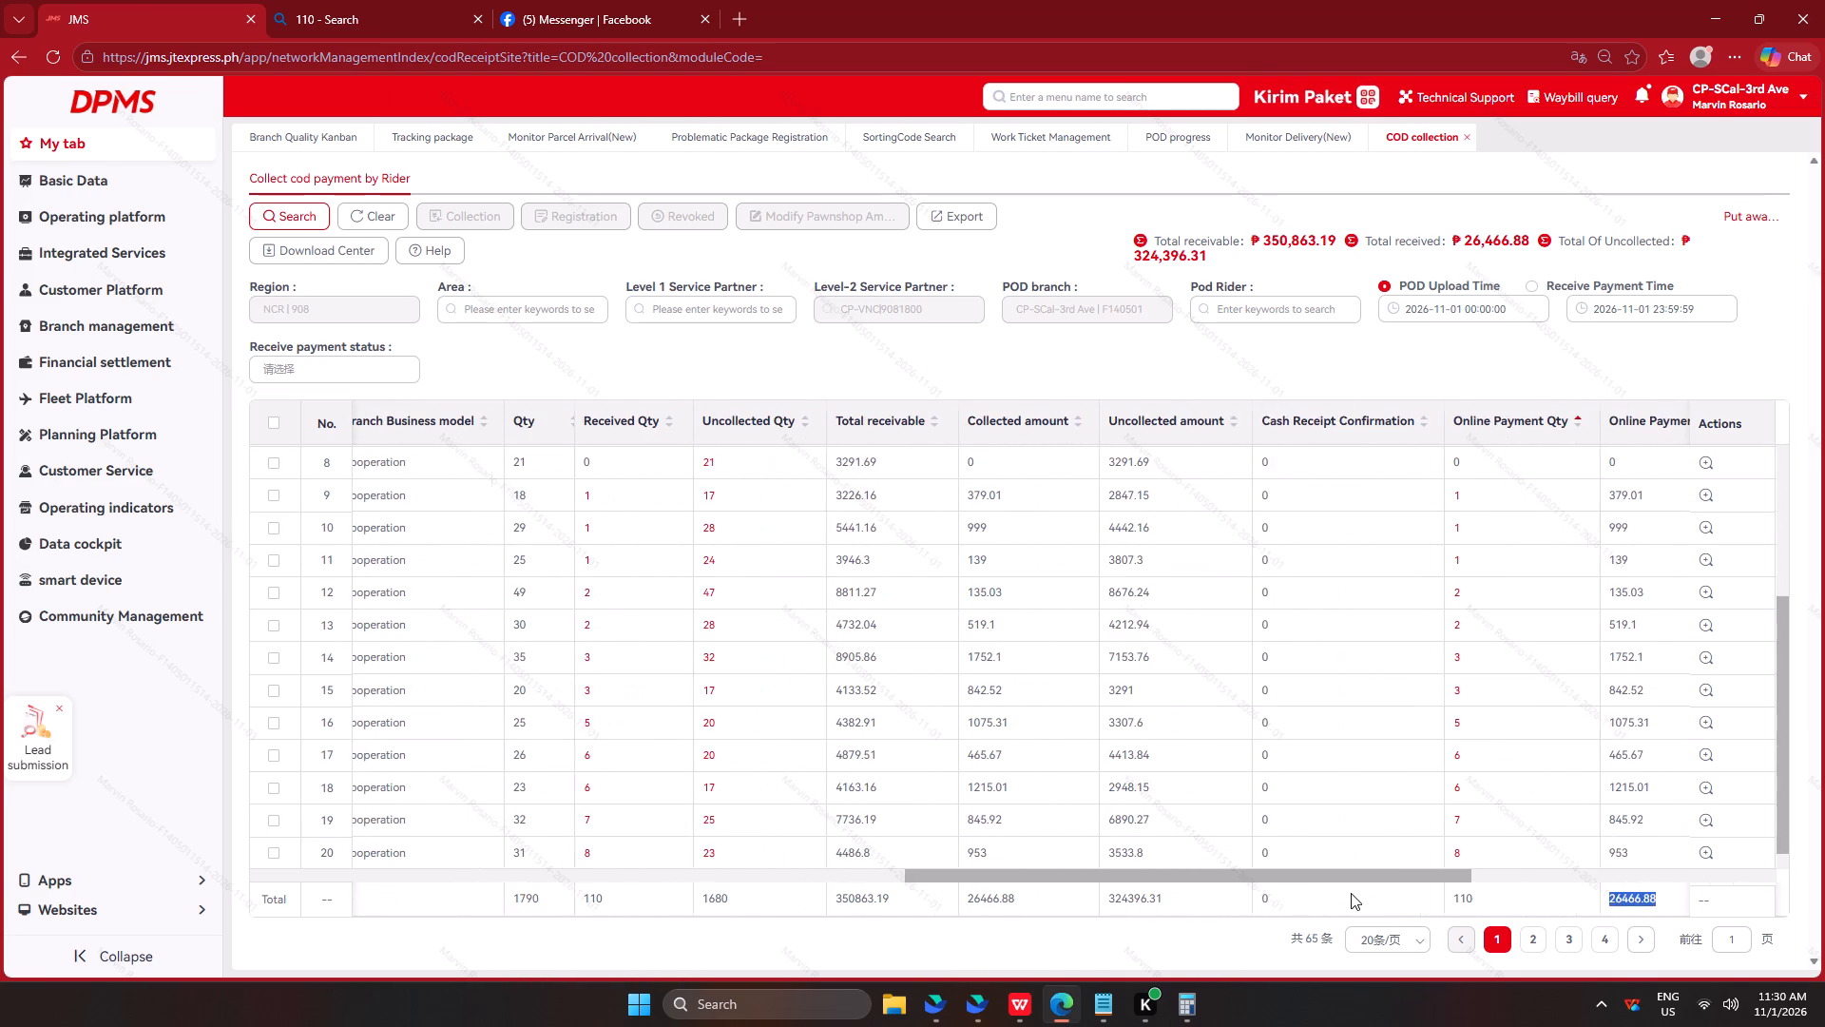
left_click_drag(1351, 893, 1297, 896)
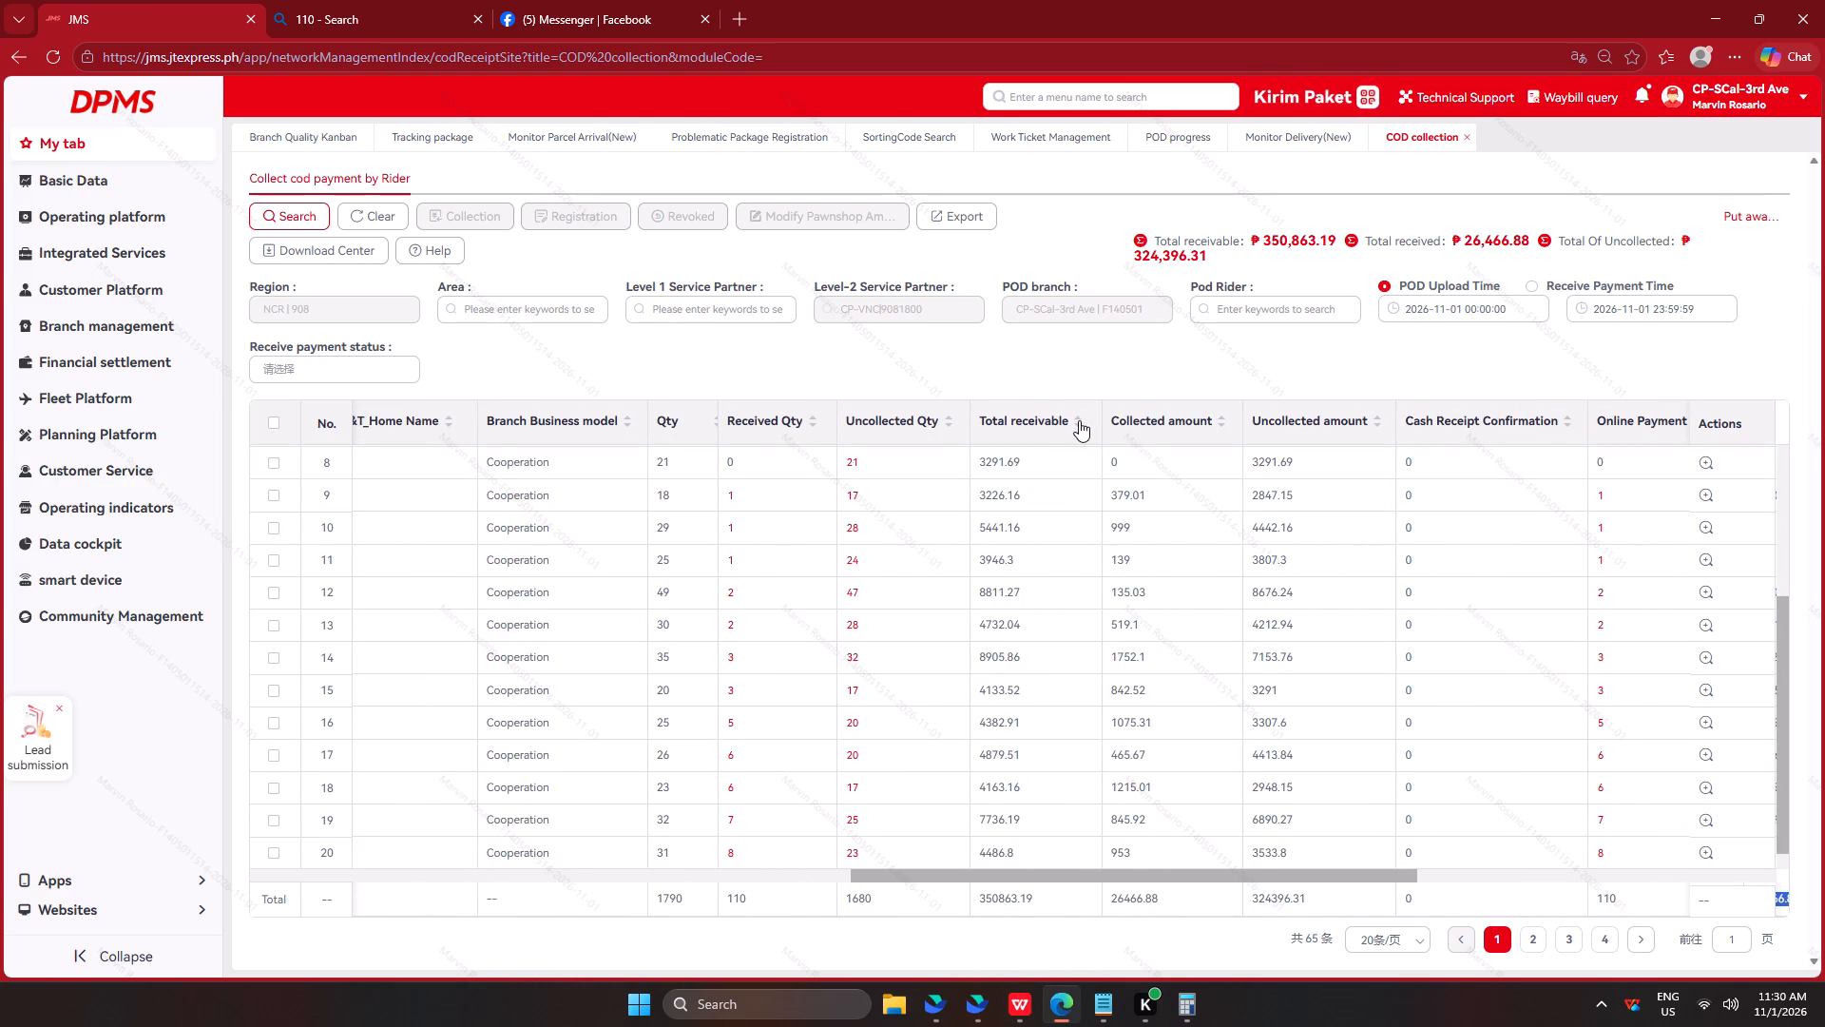
left_click(1226, 419)
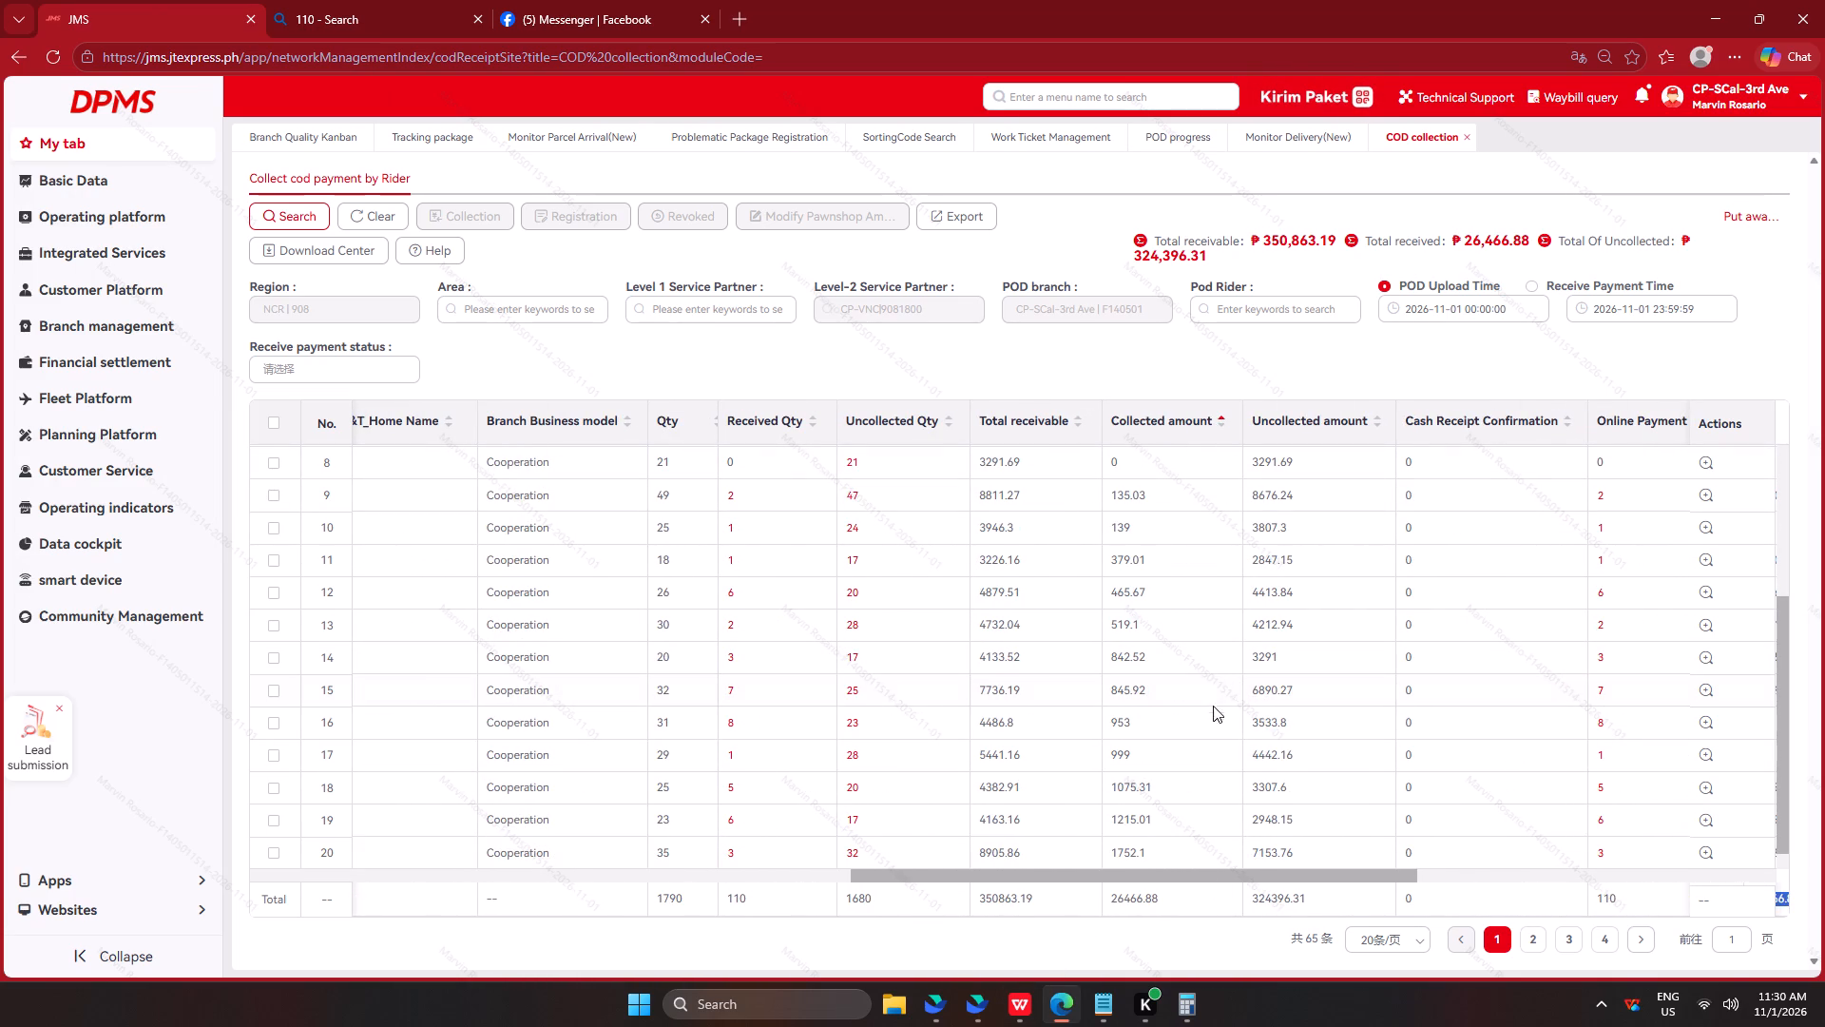
Examine the Total row's collected, uncollected and online payment amounts and quantities across the COD collection list.
left_click_drag(1108, 901, 1158, 900)
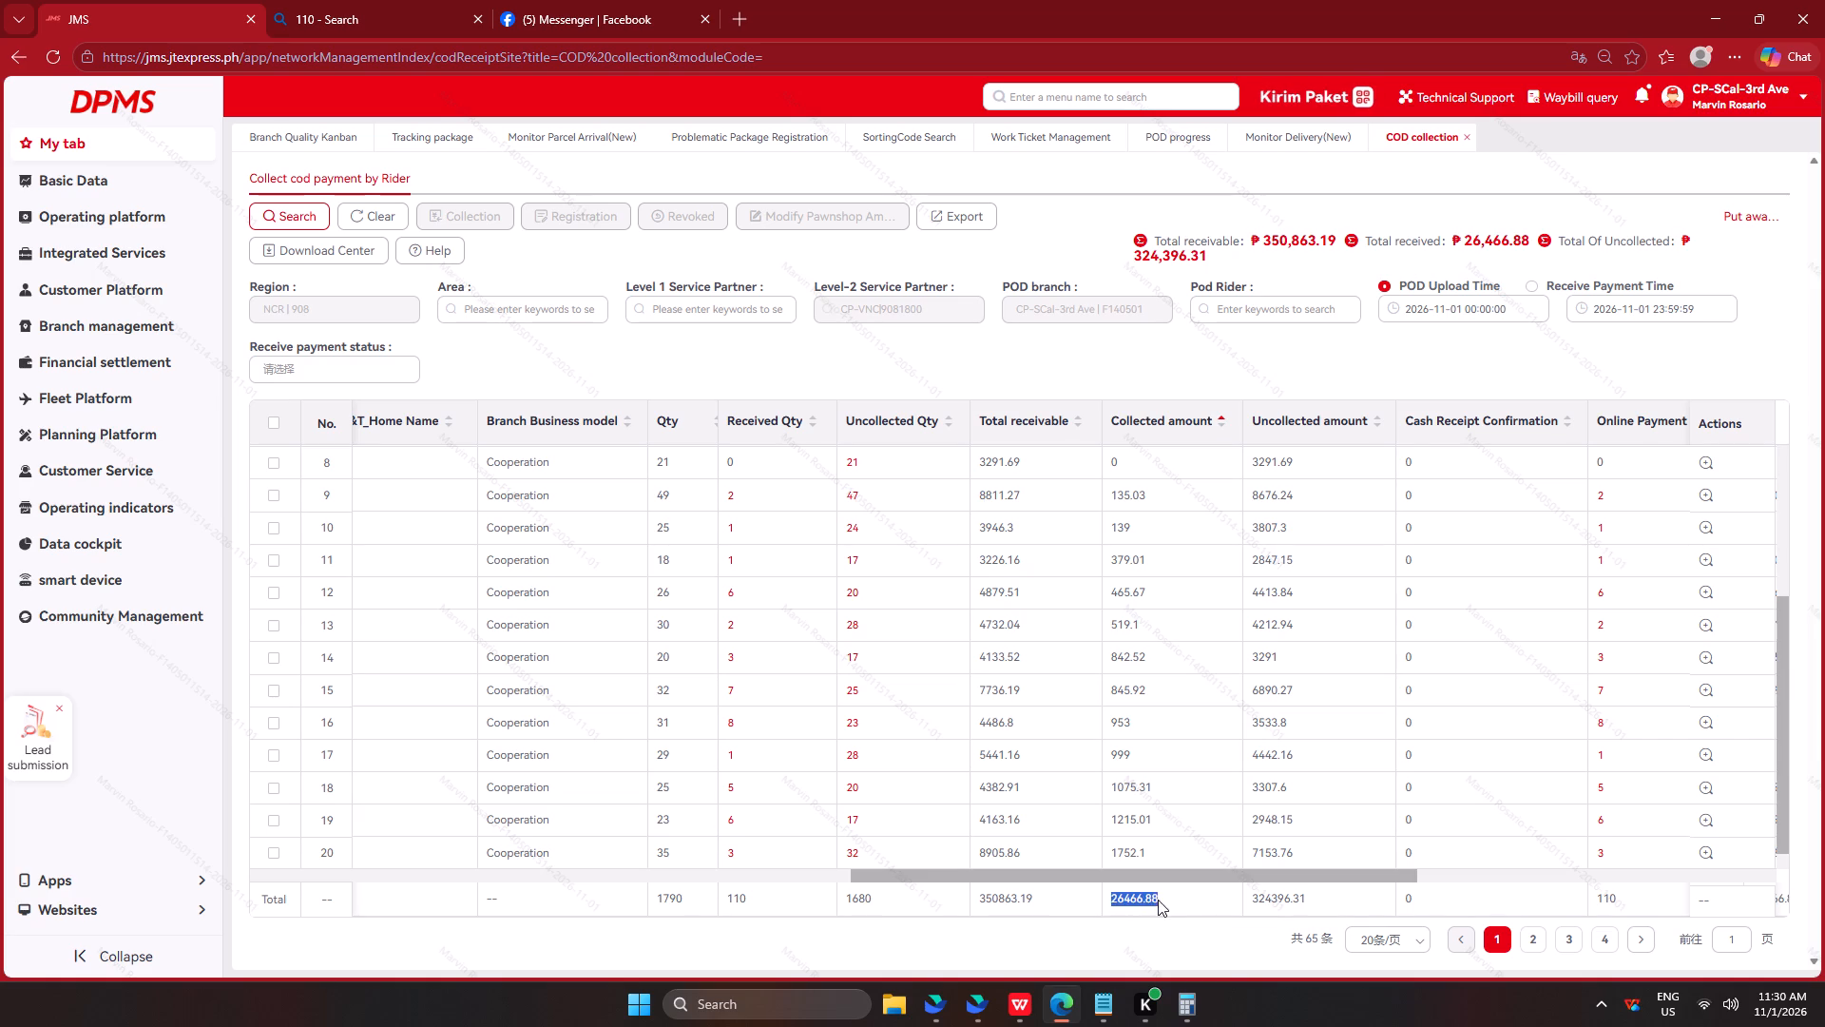
left_click_drag(1158, 900, 1167, 884)
left_click_drag(1253, 895, 1257, 897)
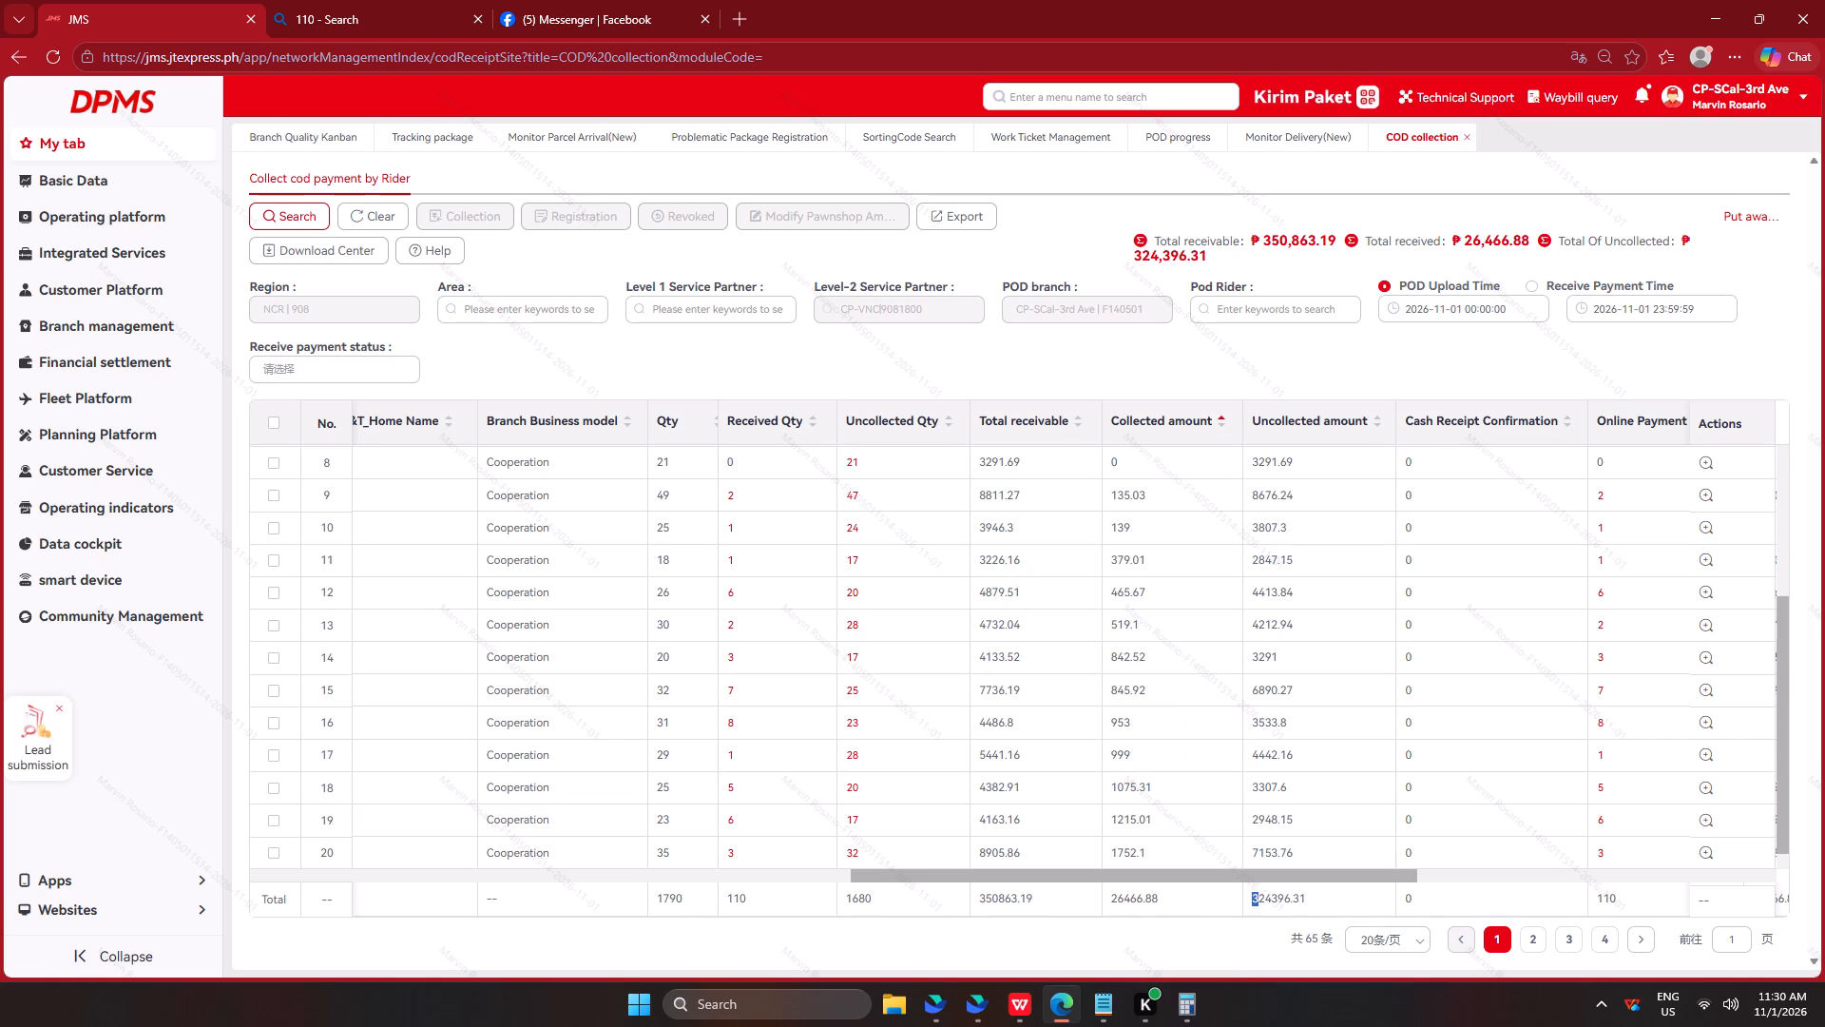
left_click_drag(1257, 897, 1325, 899)
left_click_drag(1243, 879, 1259, 873)
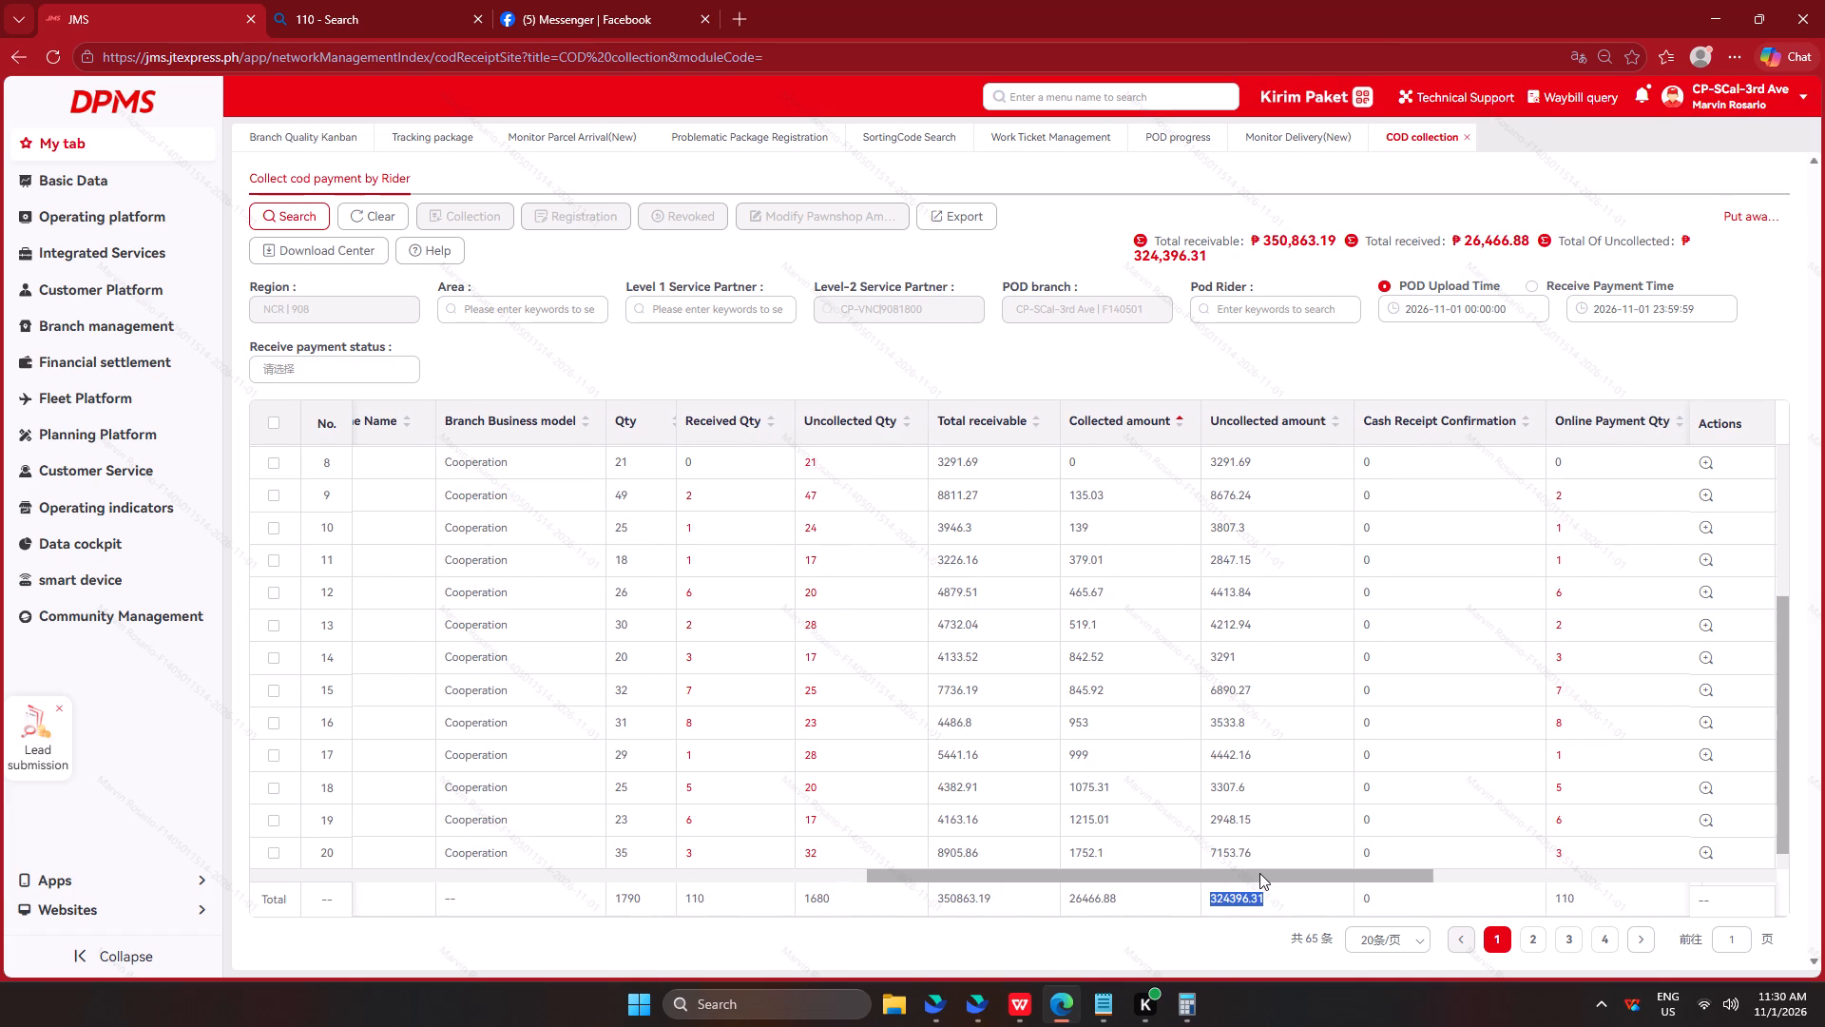
left_click_drag(1259, 873, 1085, 862)
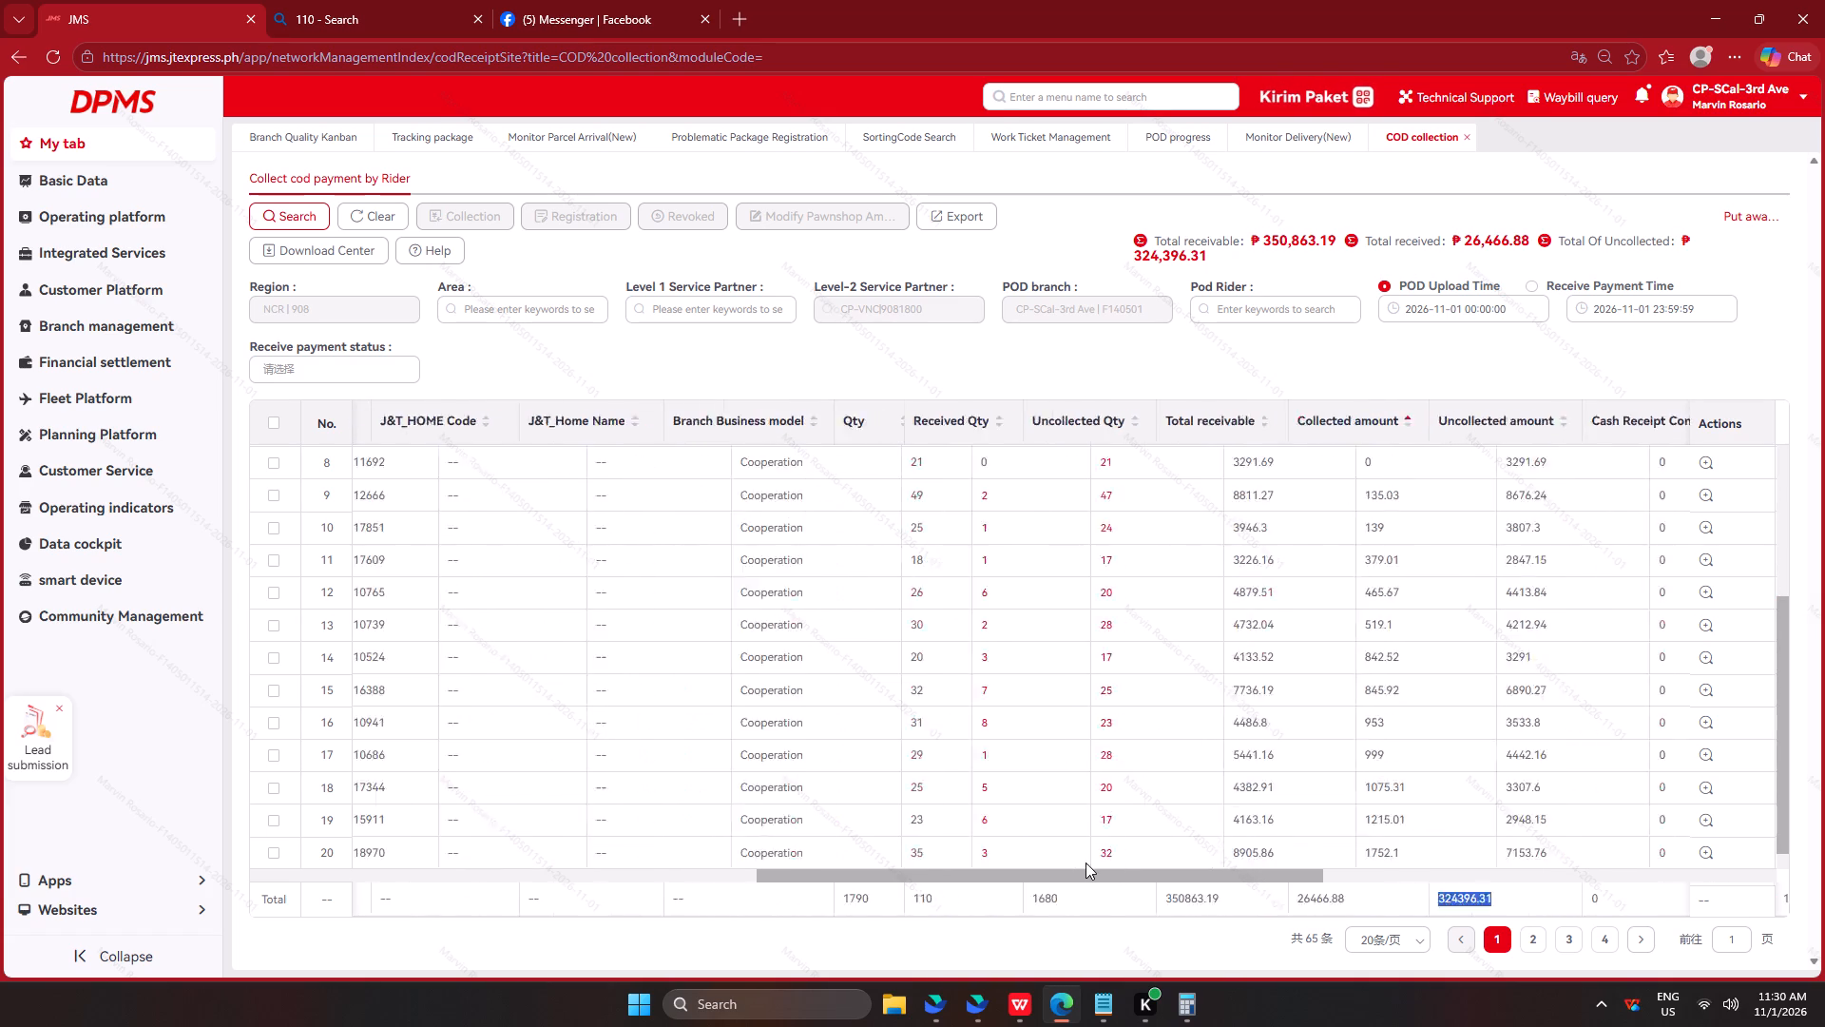
left_click_drag(1085, 862, 1235, 873)
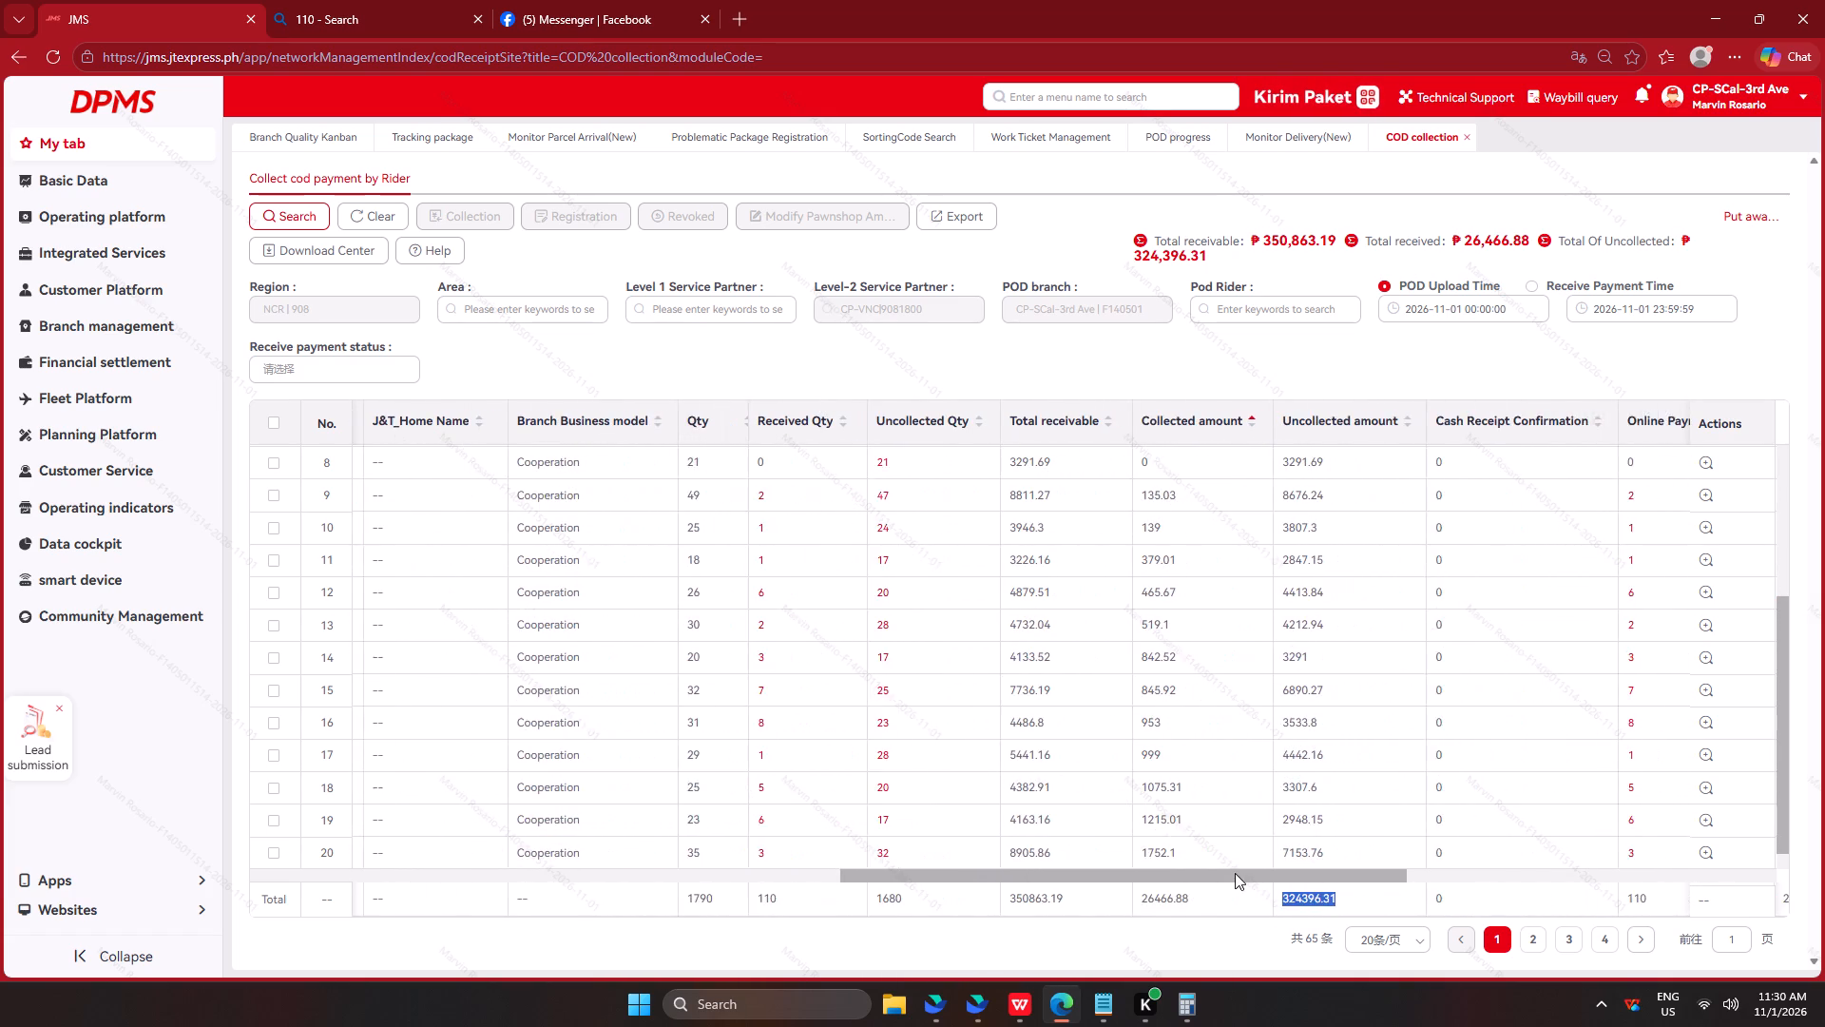
left_click_drag(1235, 873, 1352, 882)
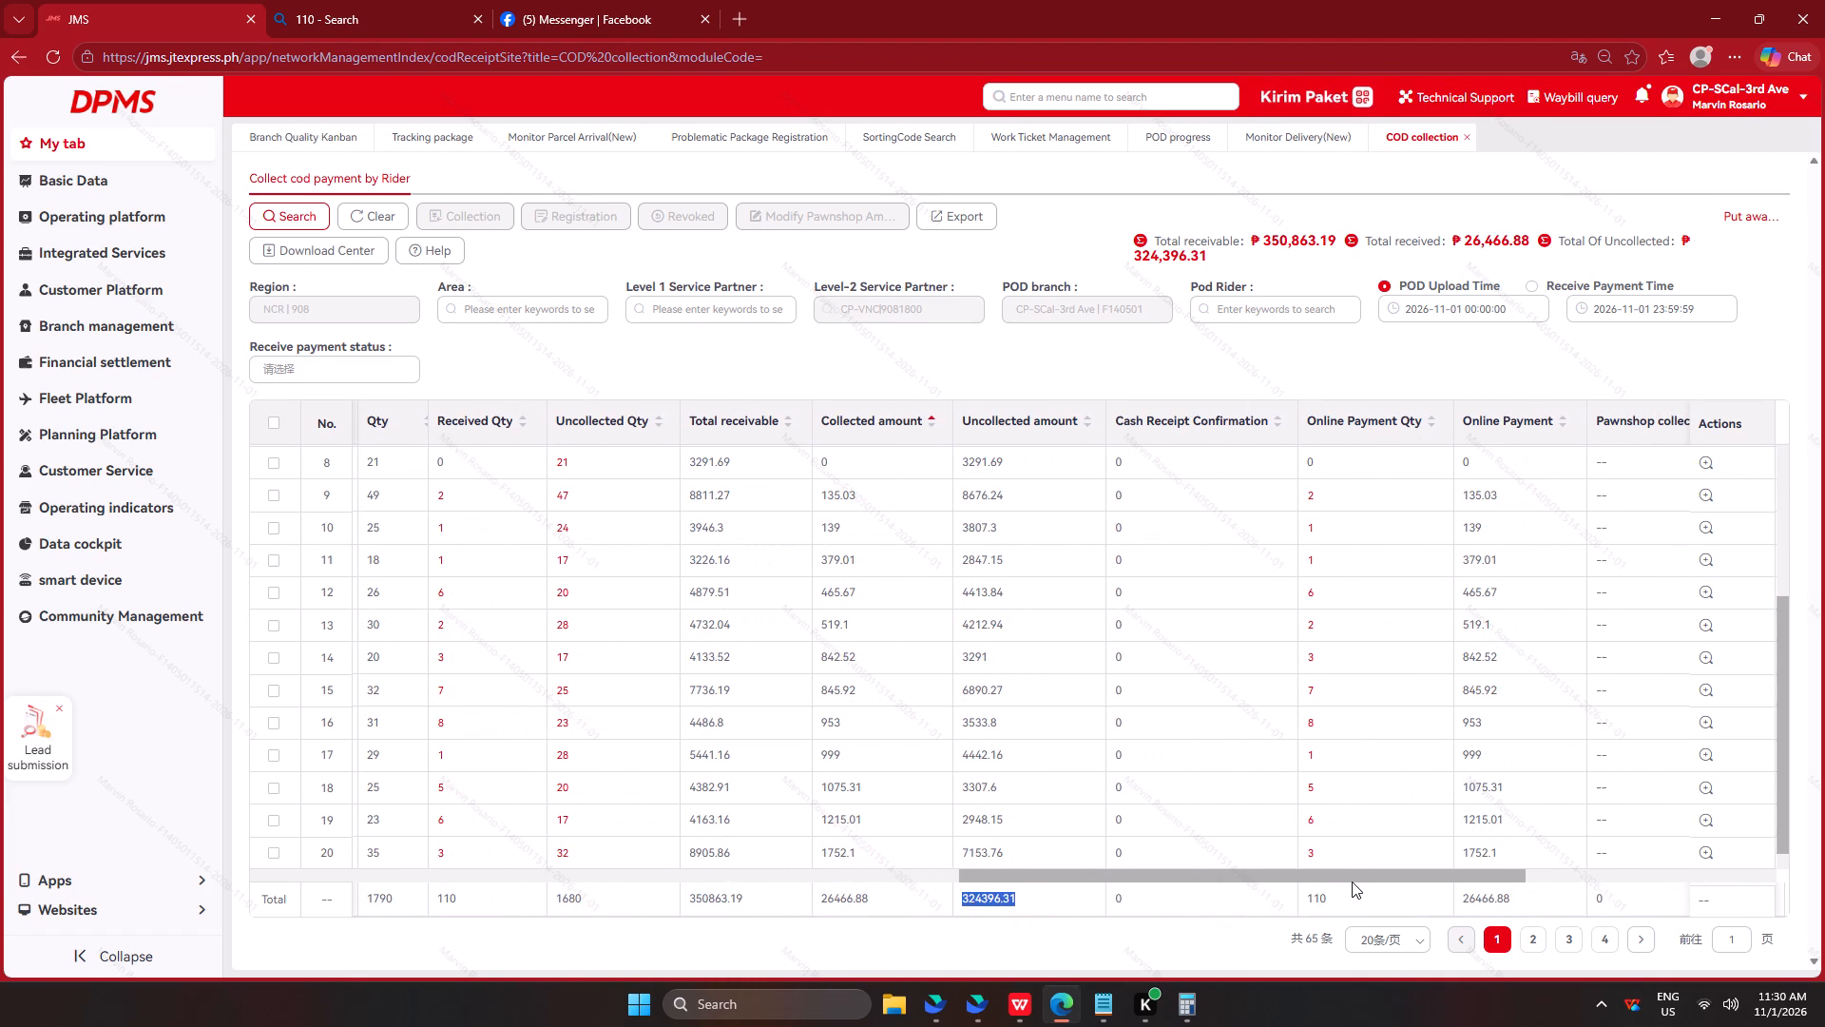
left_click_drag(1352, 882, 1377, 882)
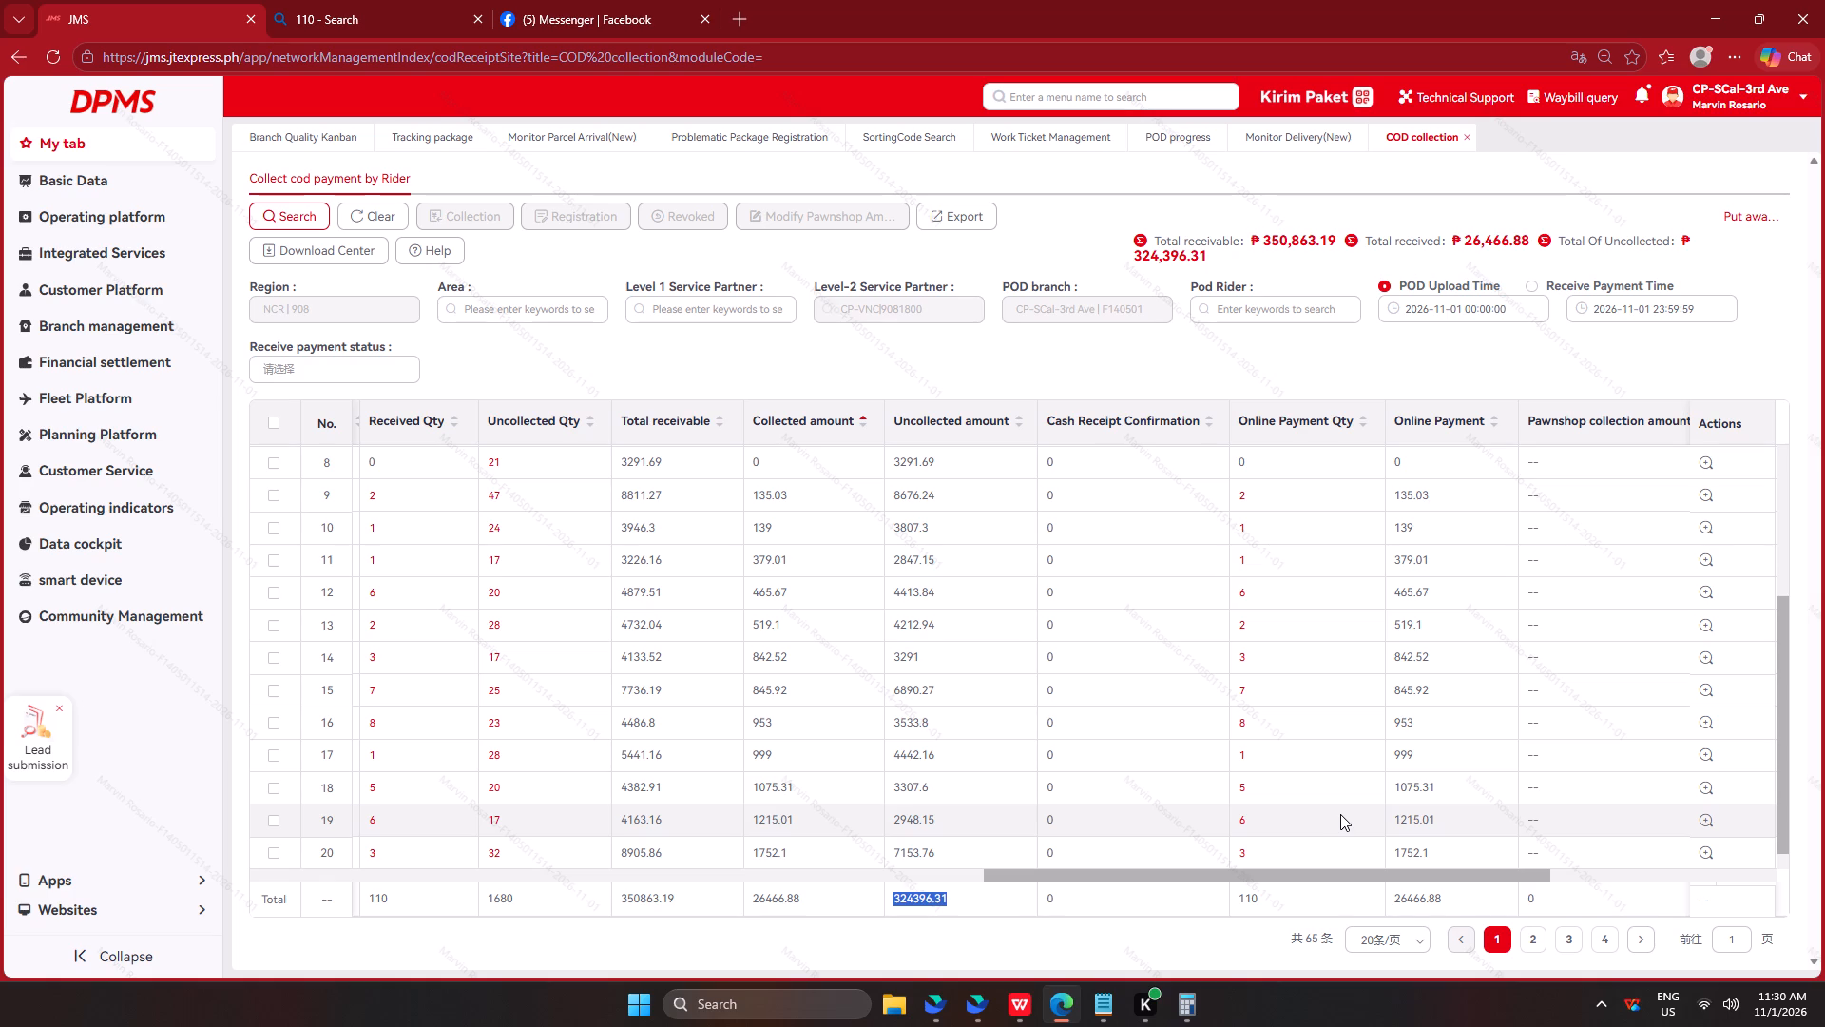
left_click_drag(1159, 866, 1188, 880)
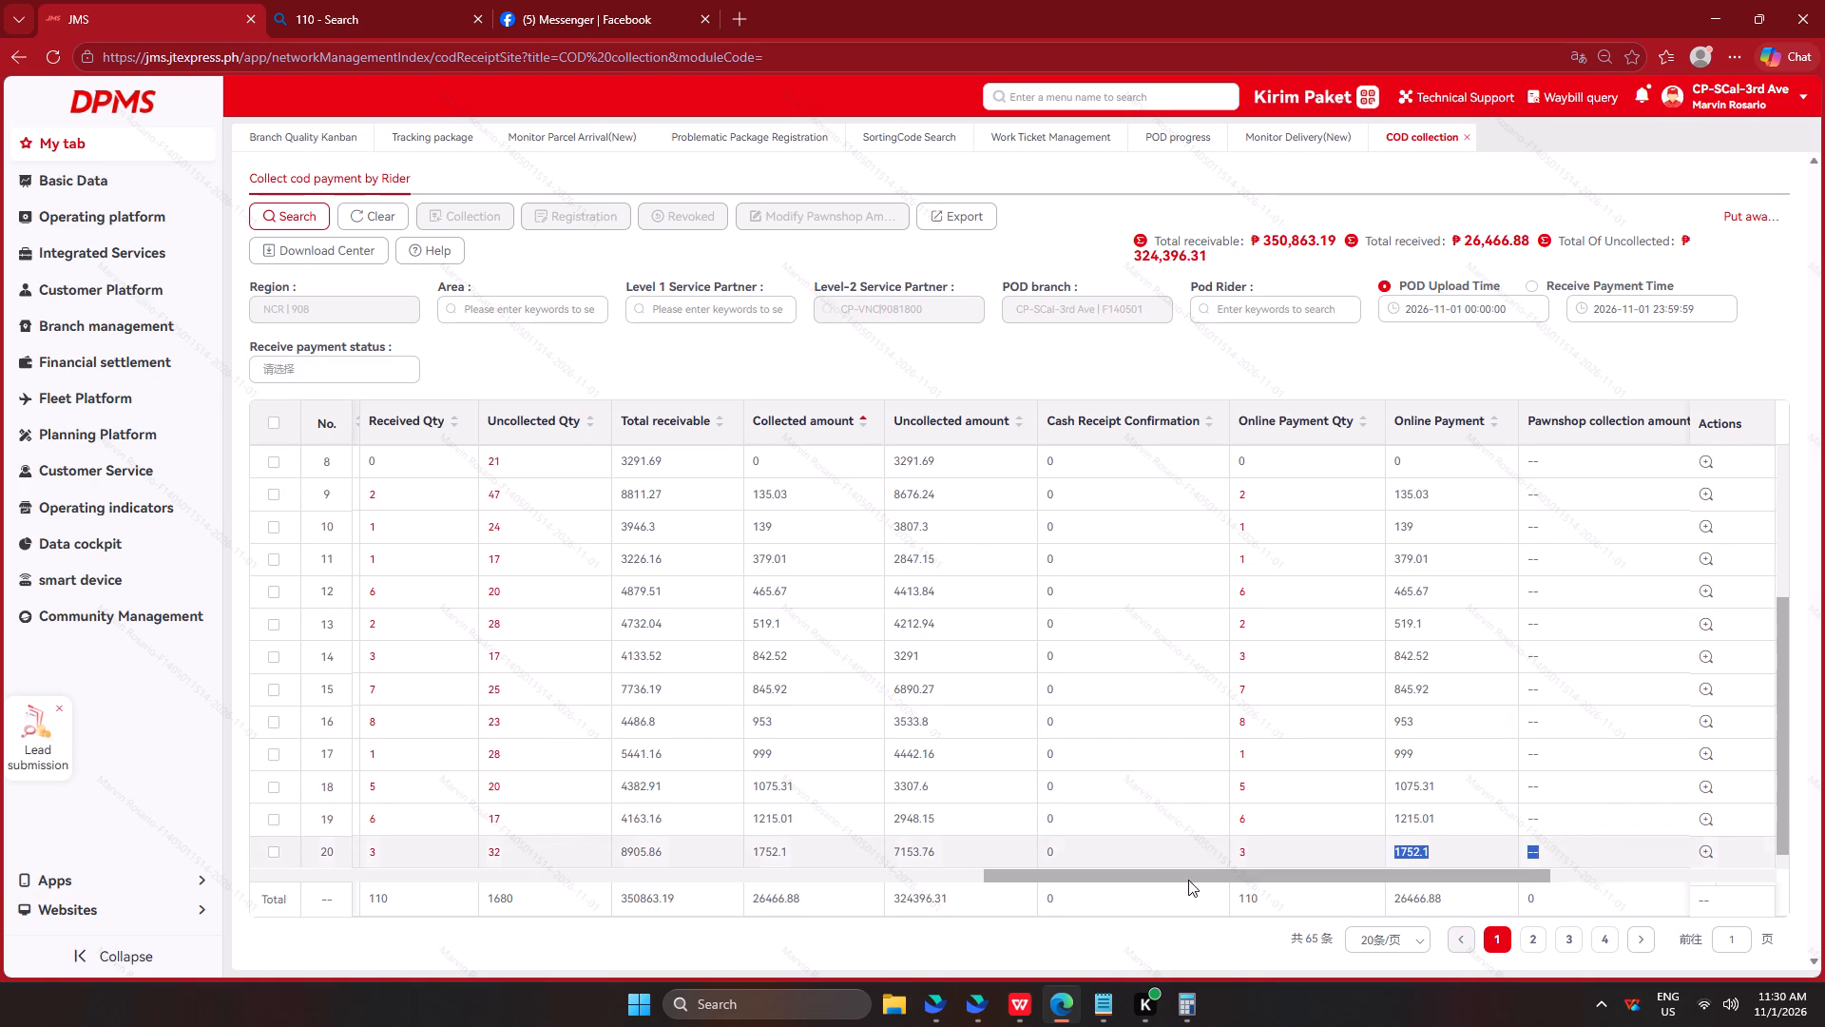
left_click_drag(1188, 880, 1192, 881)
left_click(1119, 877)
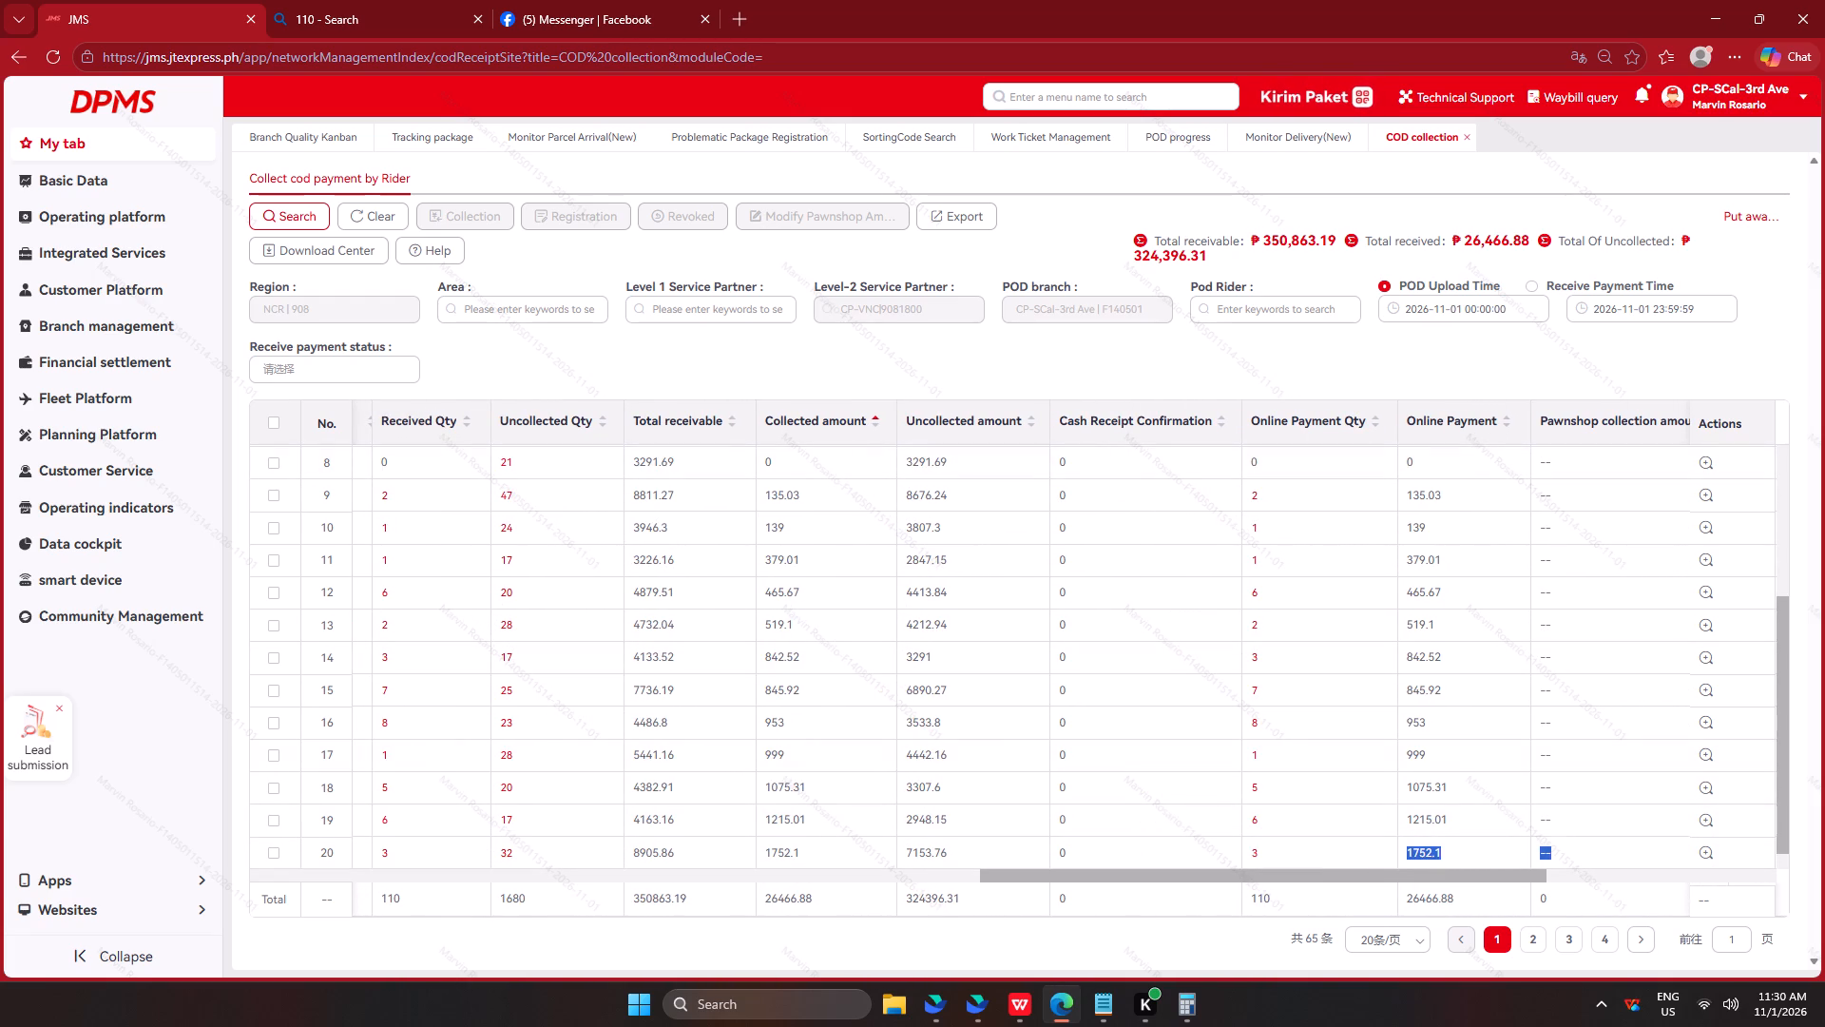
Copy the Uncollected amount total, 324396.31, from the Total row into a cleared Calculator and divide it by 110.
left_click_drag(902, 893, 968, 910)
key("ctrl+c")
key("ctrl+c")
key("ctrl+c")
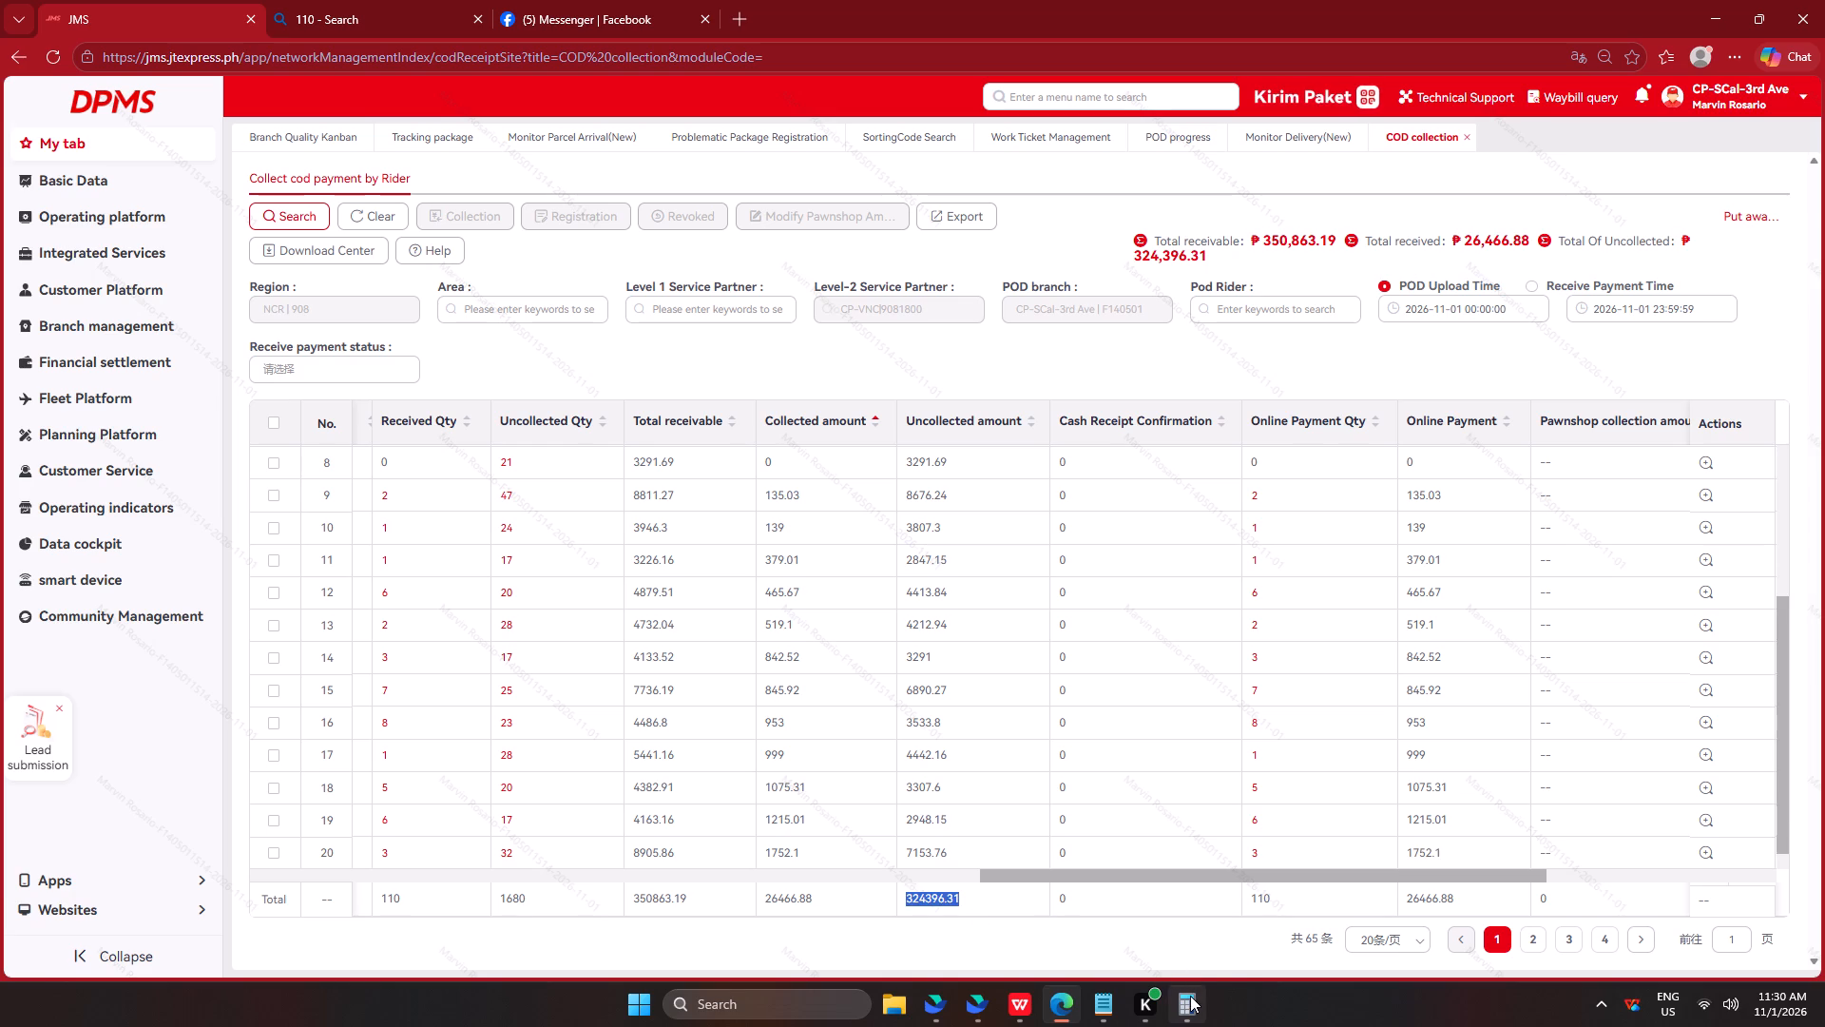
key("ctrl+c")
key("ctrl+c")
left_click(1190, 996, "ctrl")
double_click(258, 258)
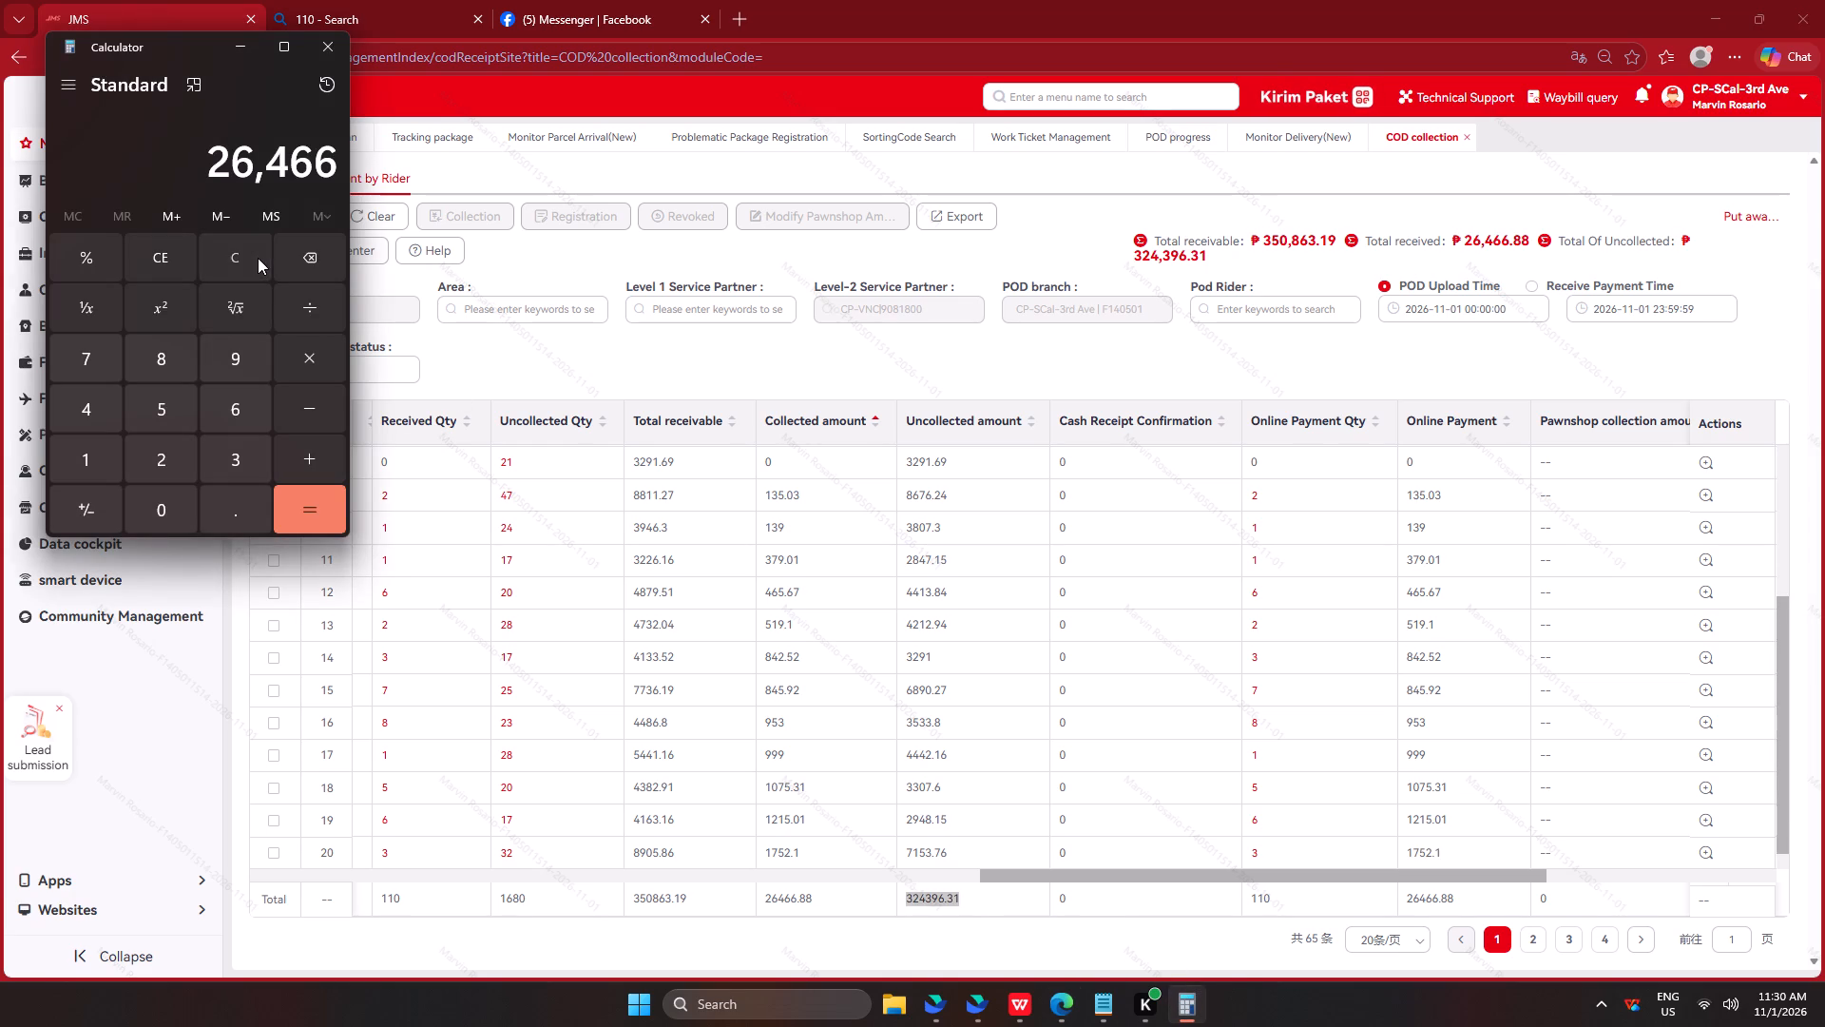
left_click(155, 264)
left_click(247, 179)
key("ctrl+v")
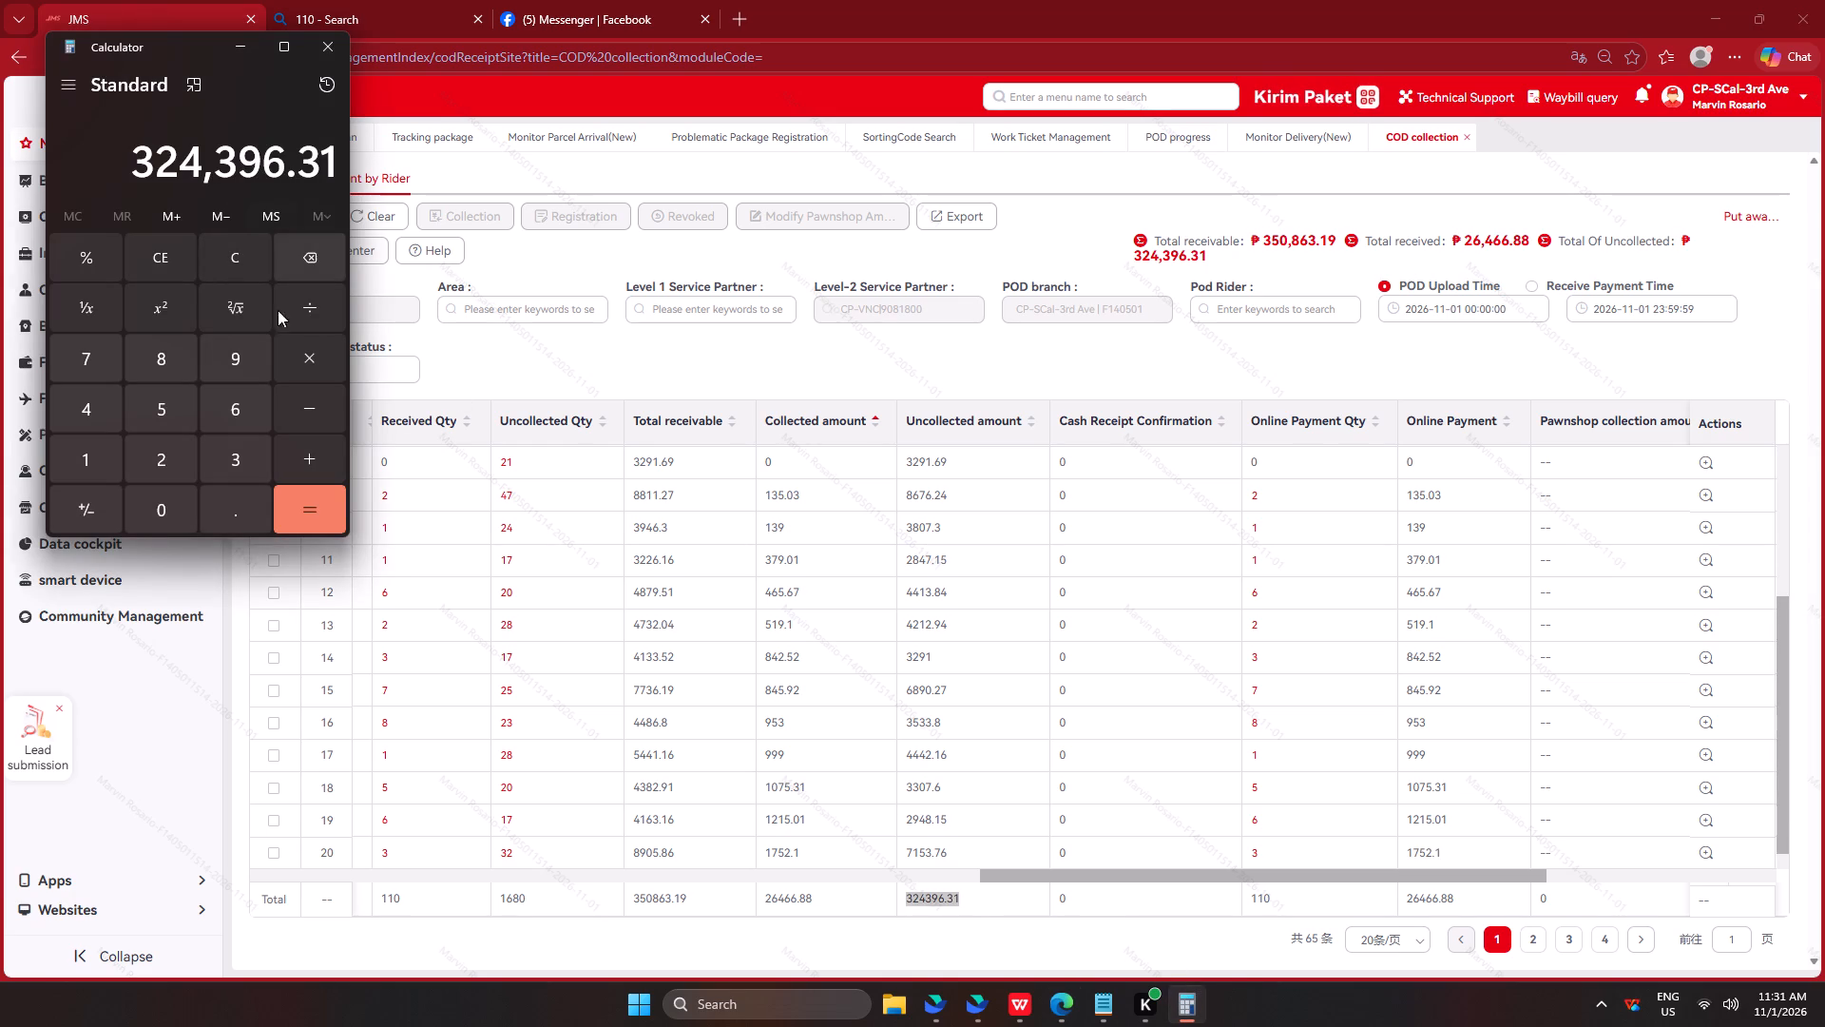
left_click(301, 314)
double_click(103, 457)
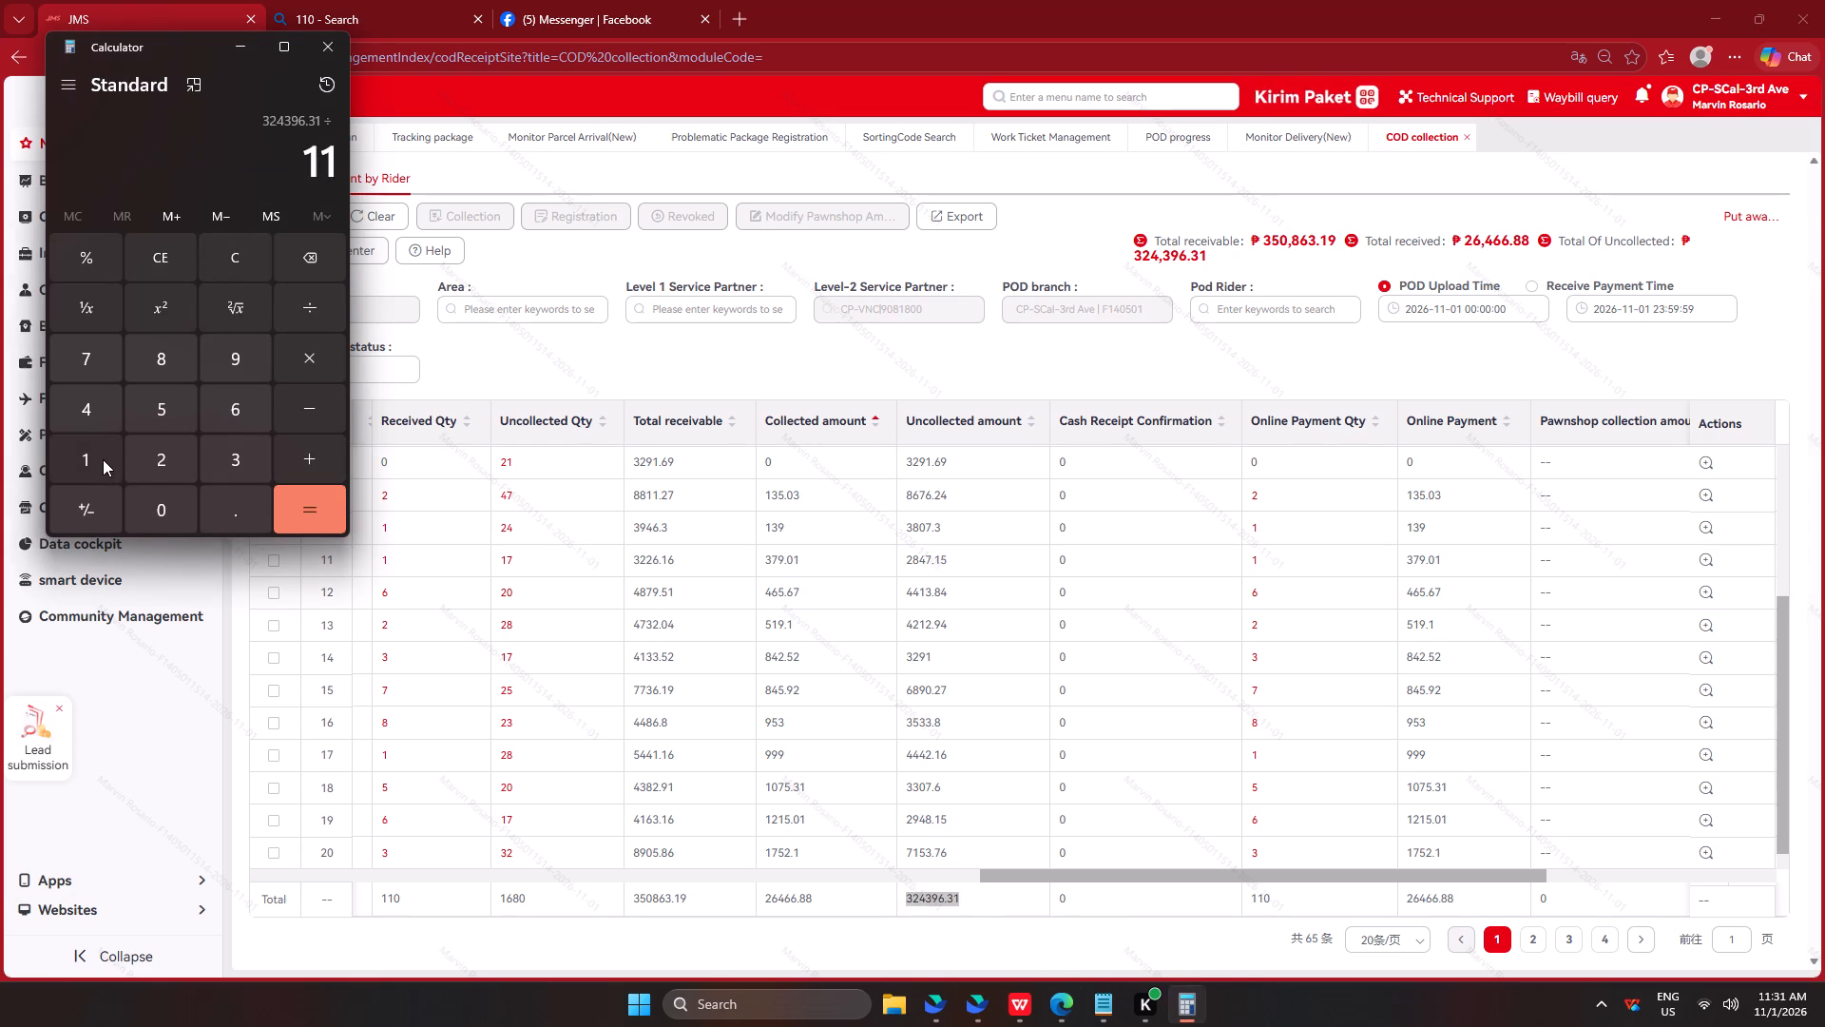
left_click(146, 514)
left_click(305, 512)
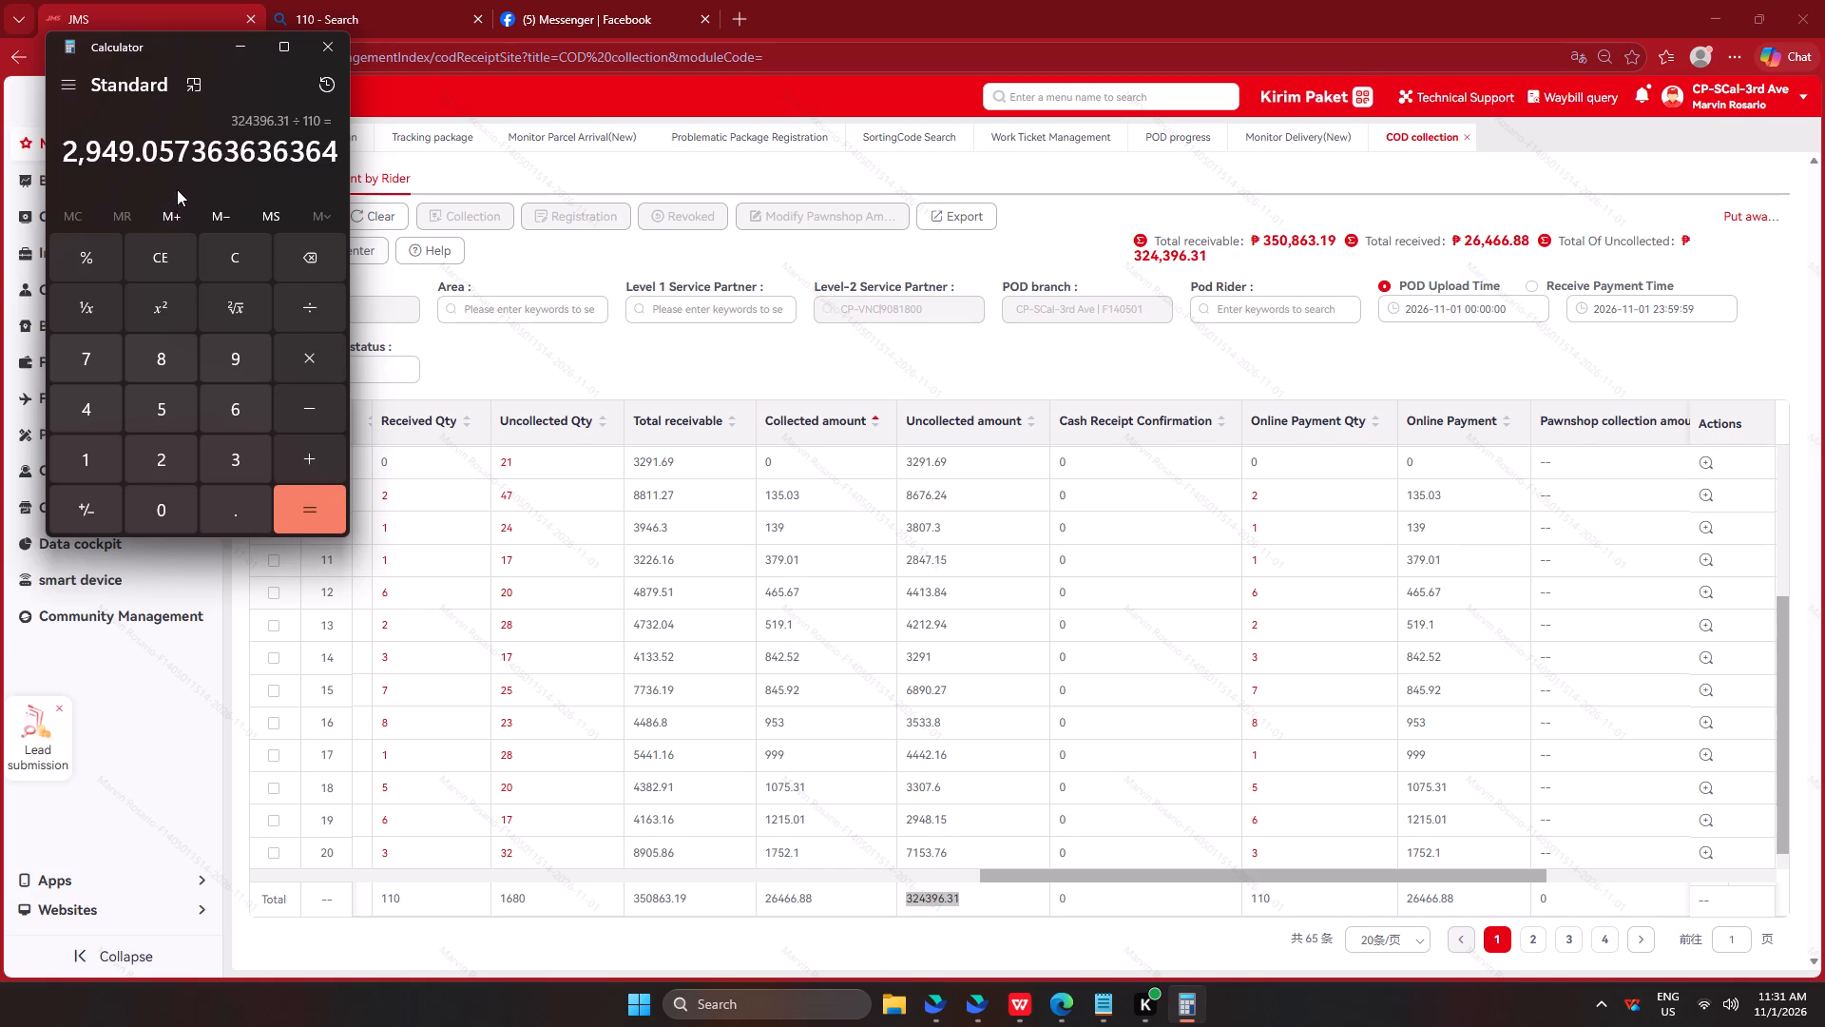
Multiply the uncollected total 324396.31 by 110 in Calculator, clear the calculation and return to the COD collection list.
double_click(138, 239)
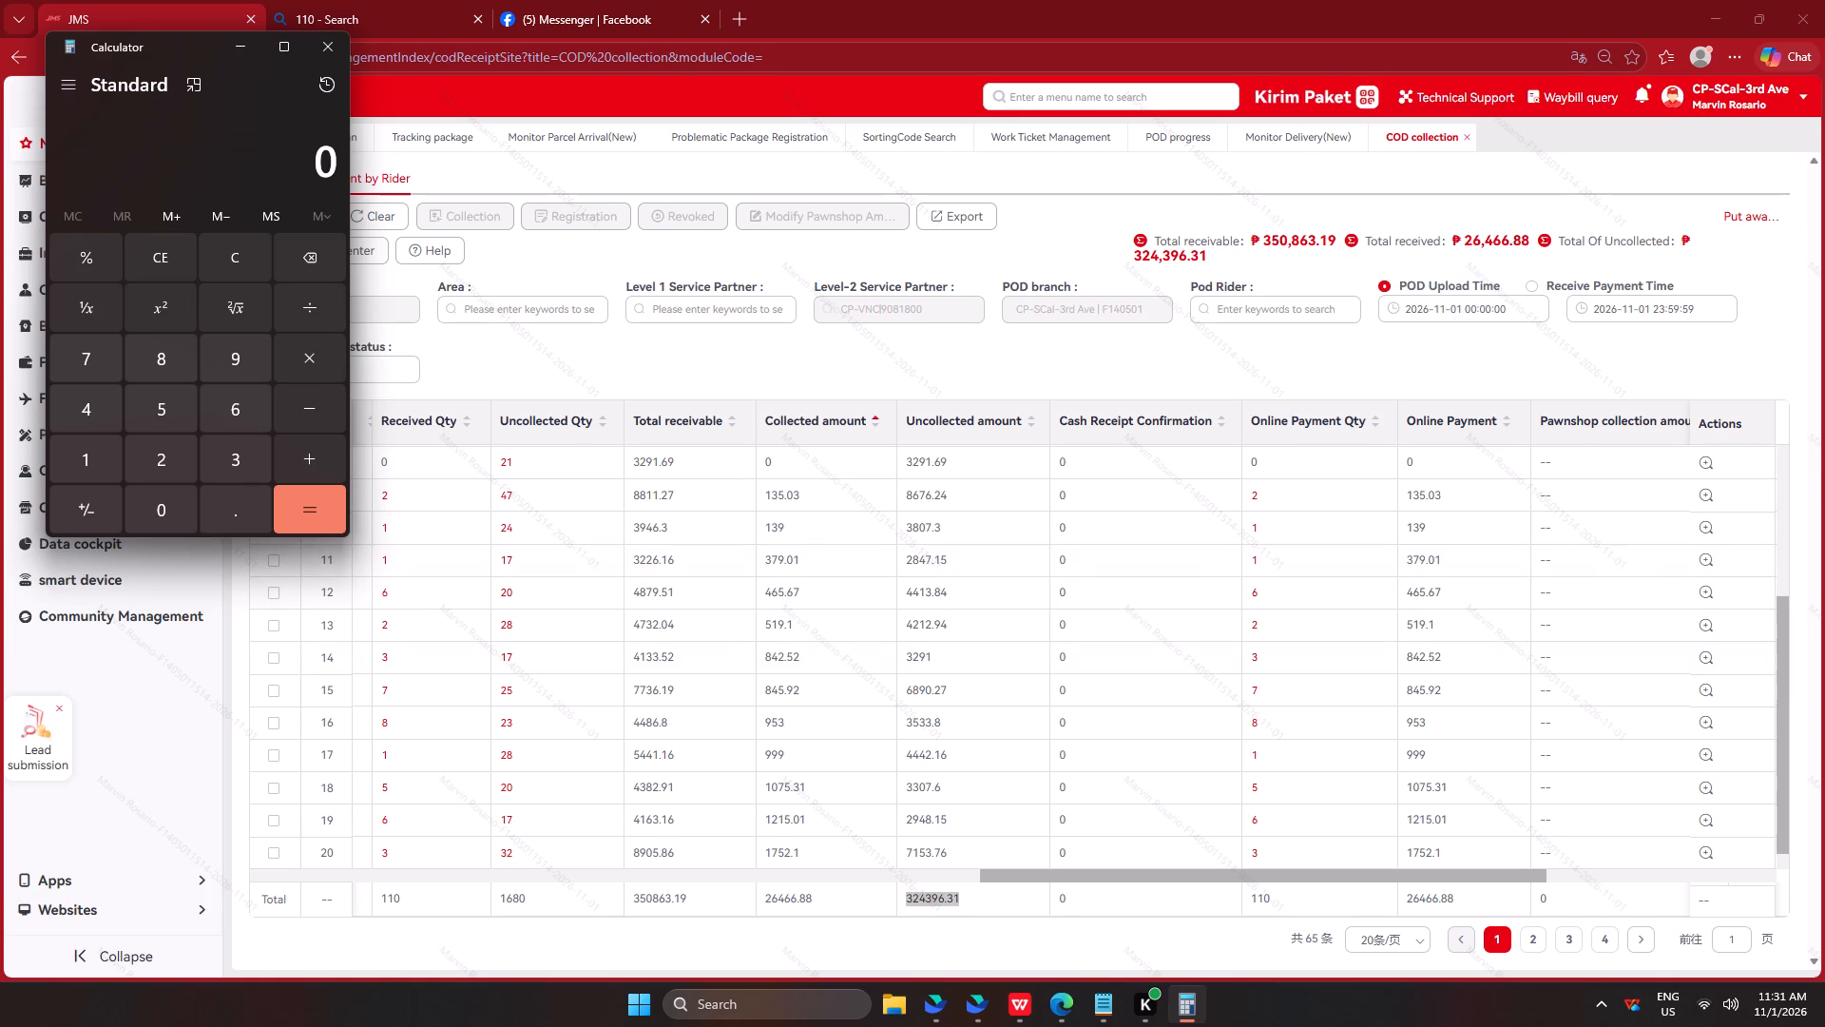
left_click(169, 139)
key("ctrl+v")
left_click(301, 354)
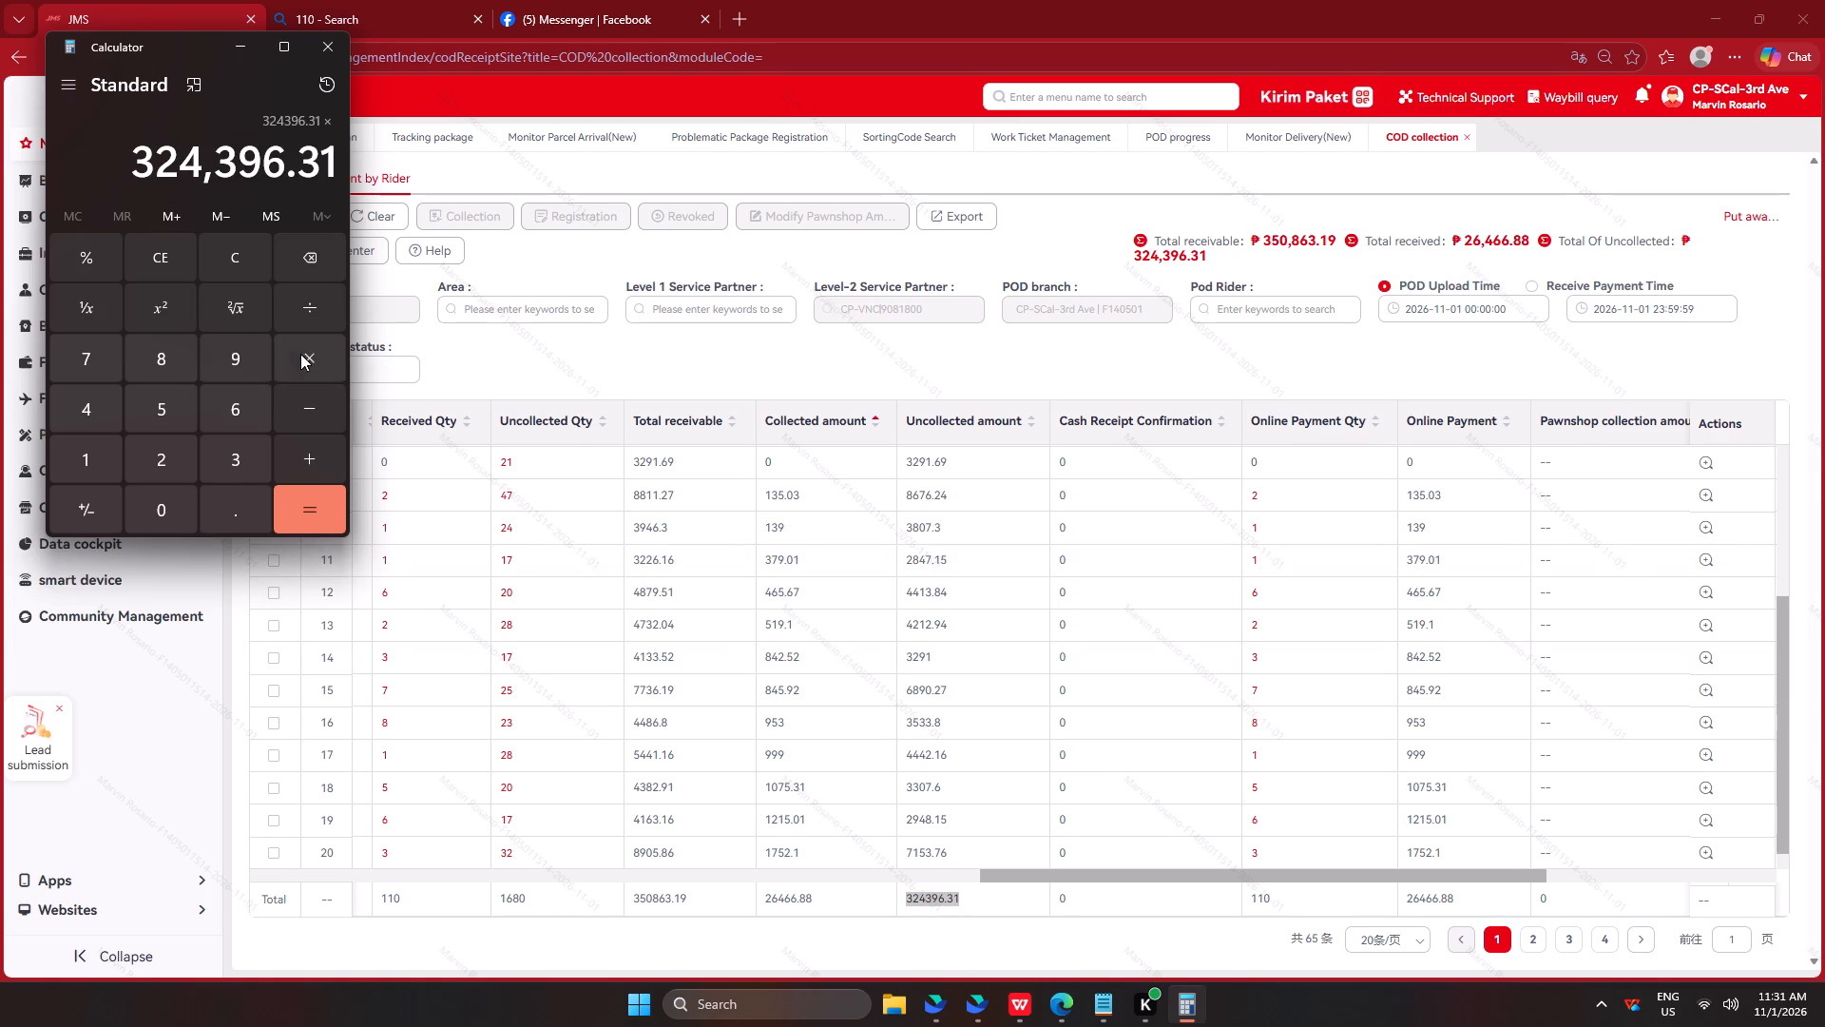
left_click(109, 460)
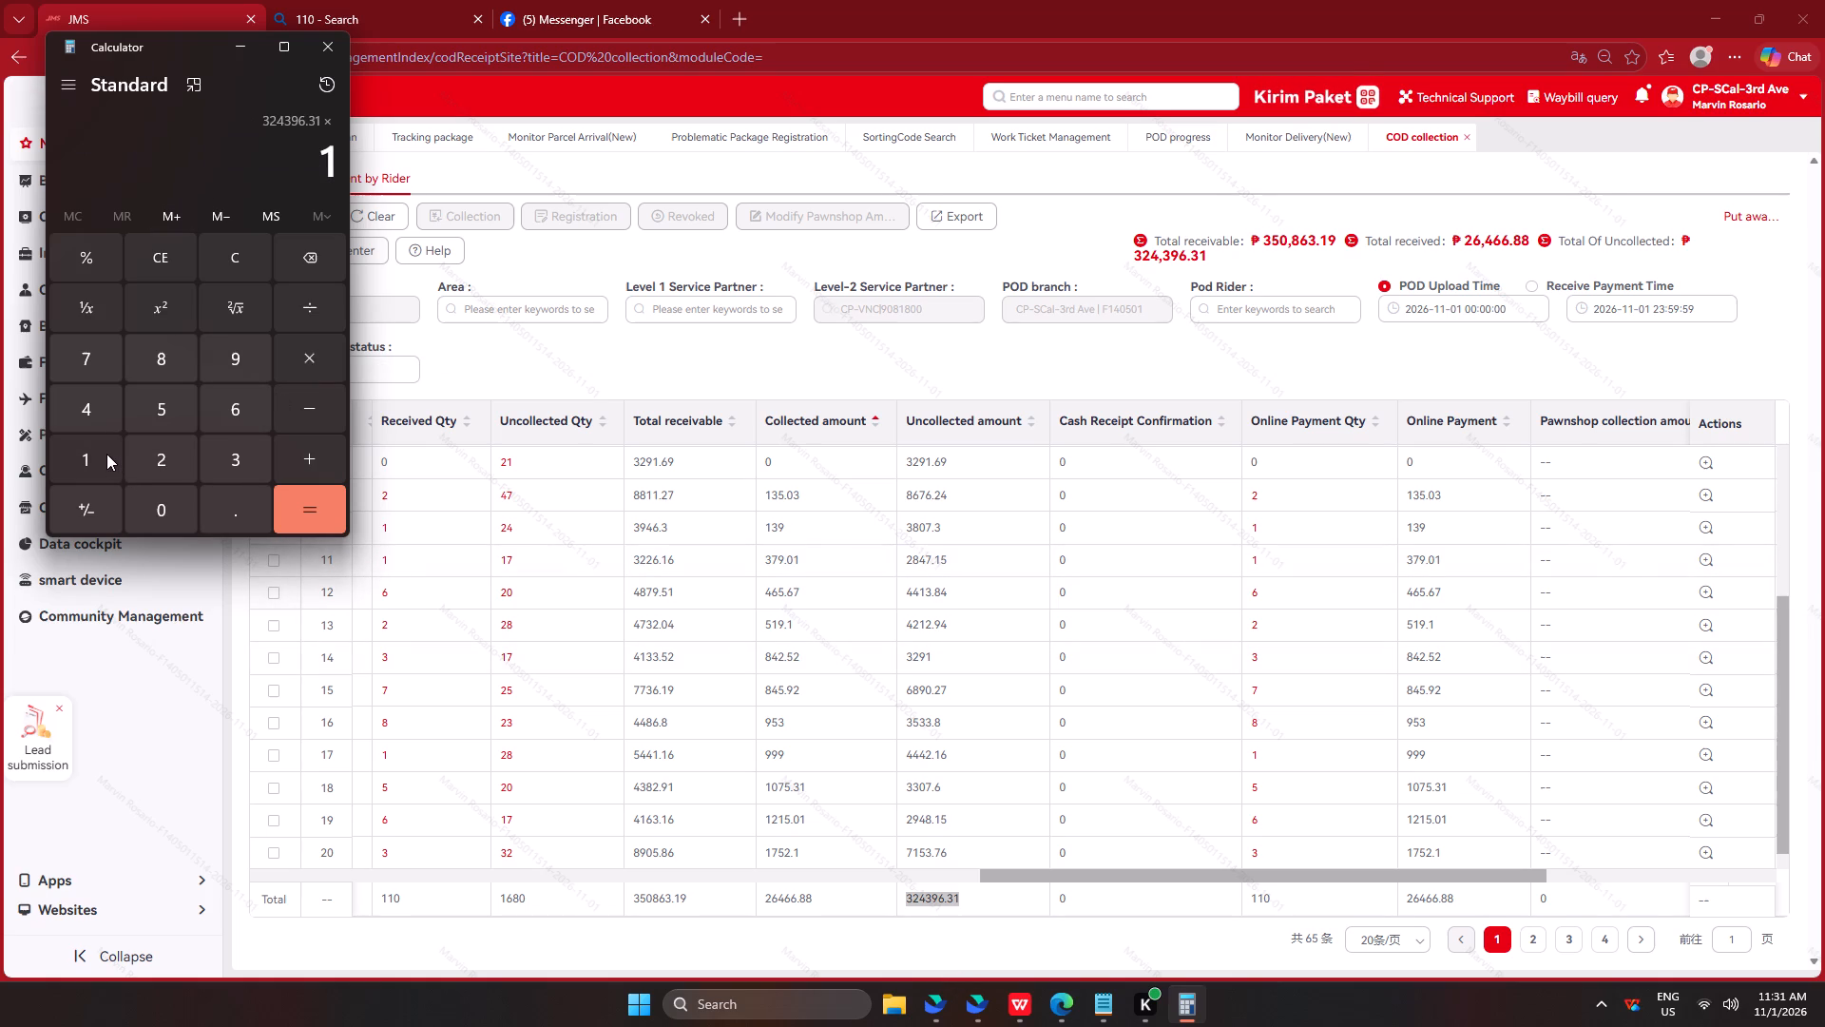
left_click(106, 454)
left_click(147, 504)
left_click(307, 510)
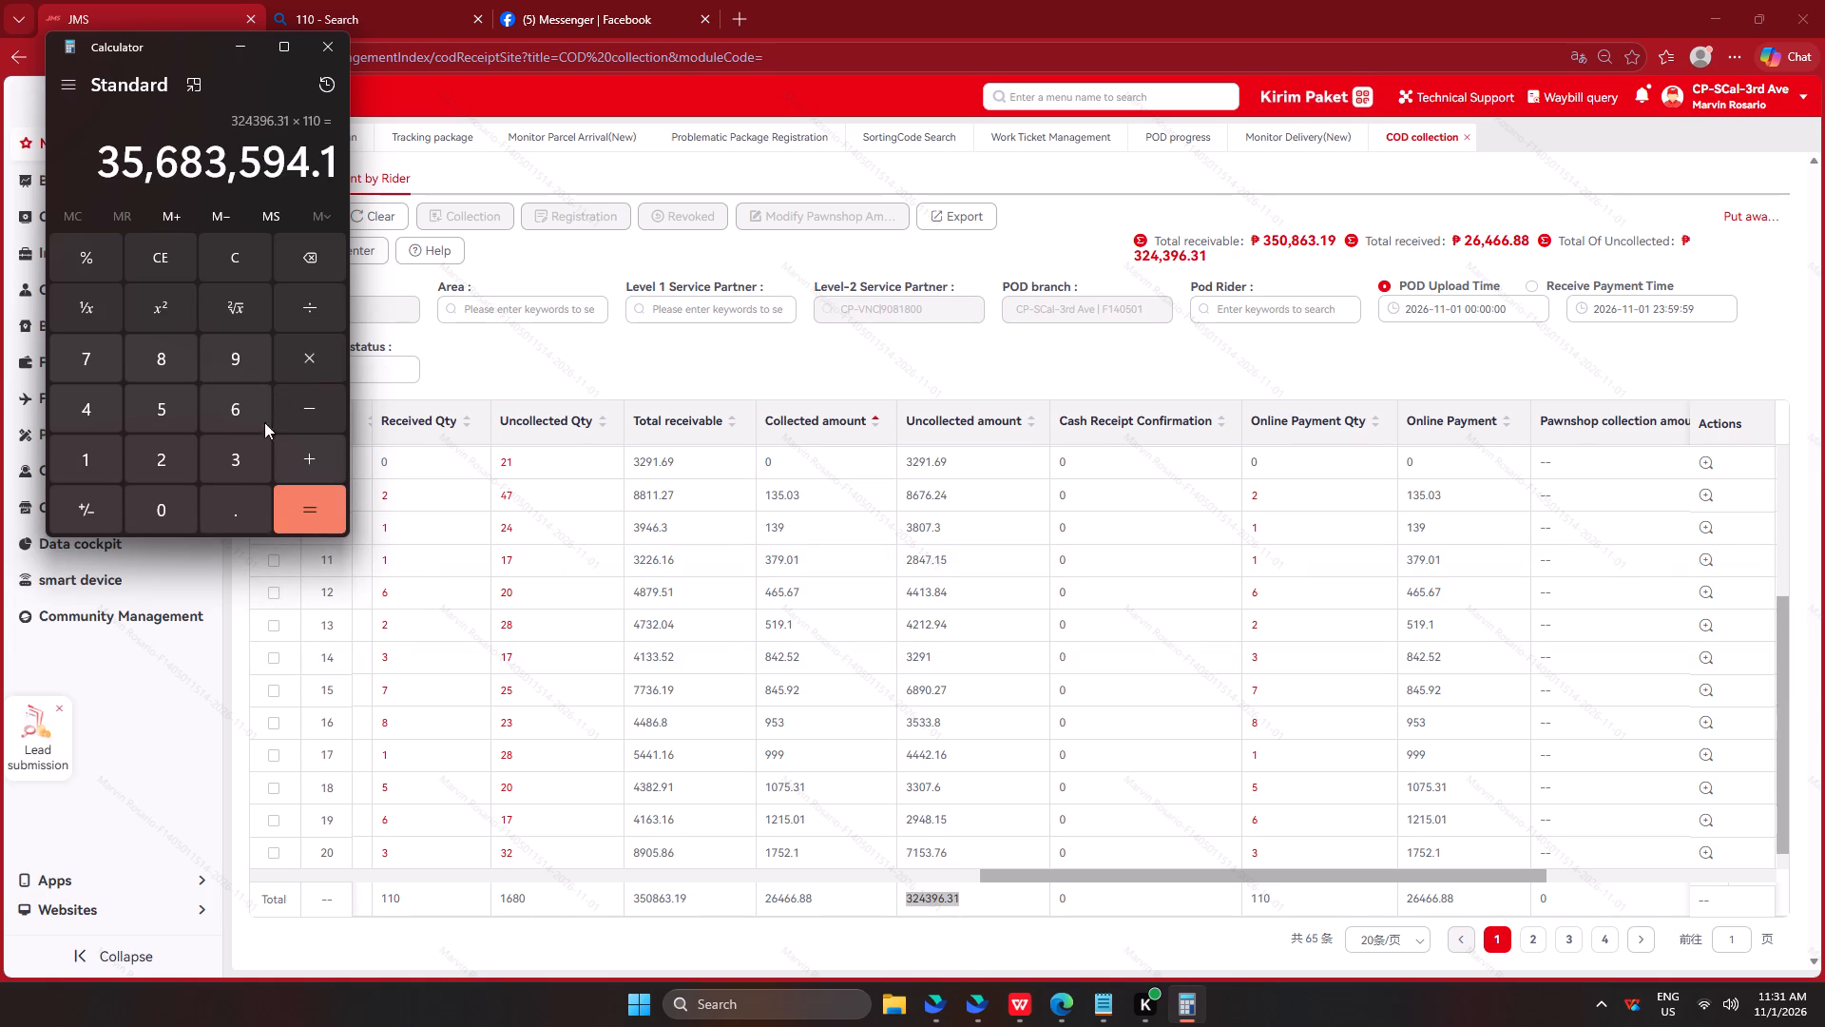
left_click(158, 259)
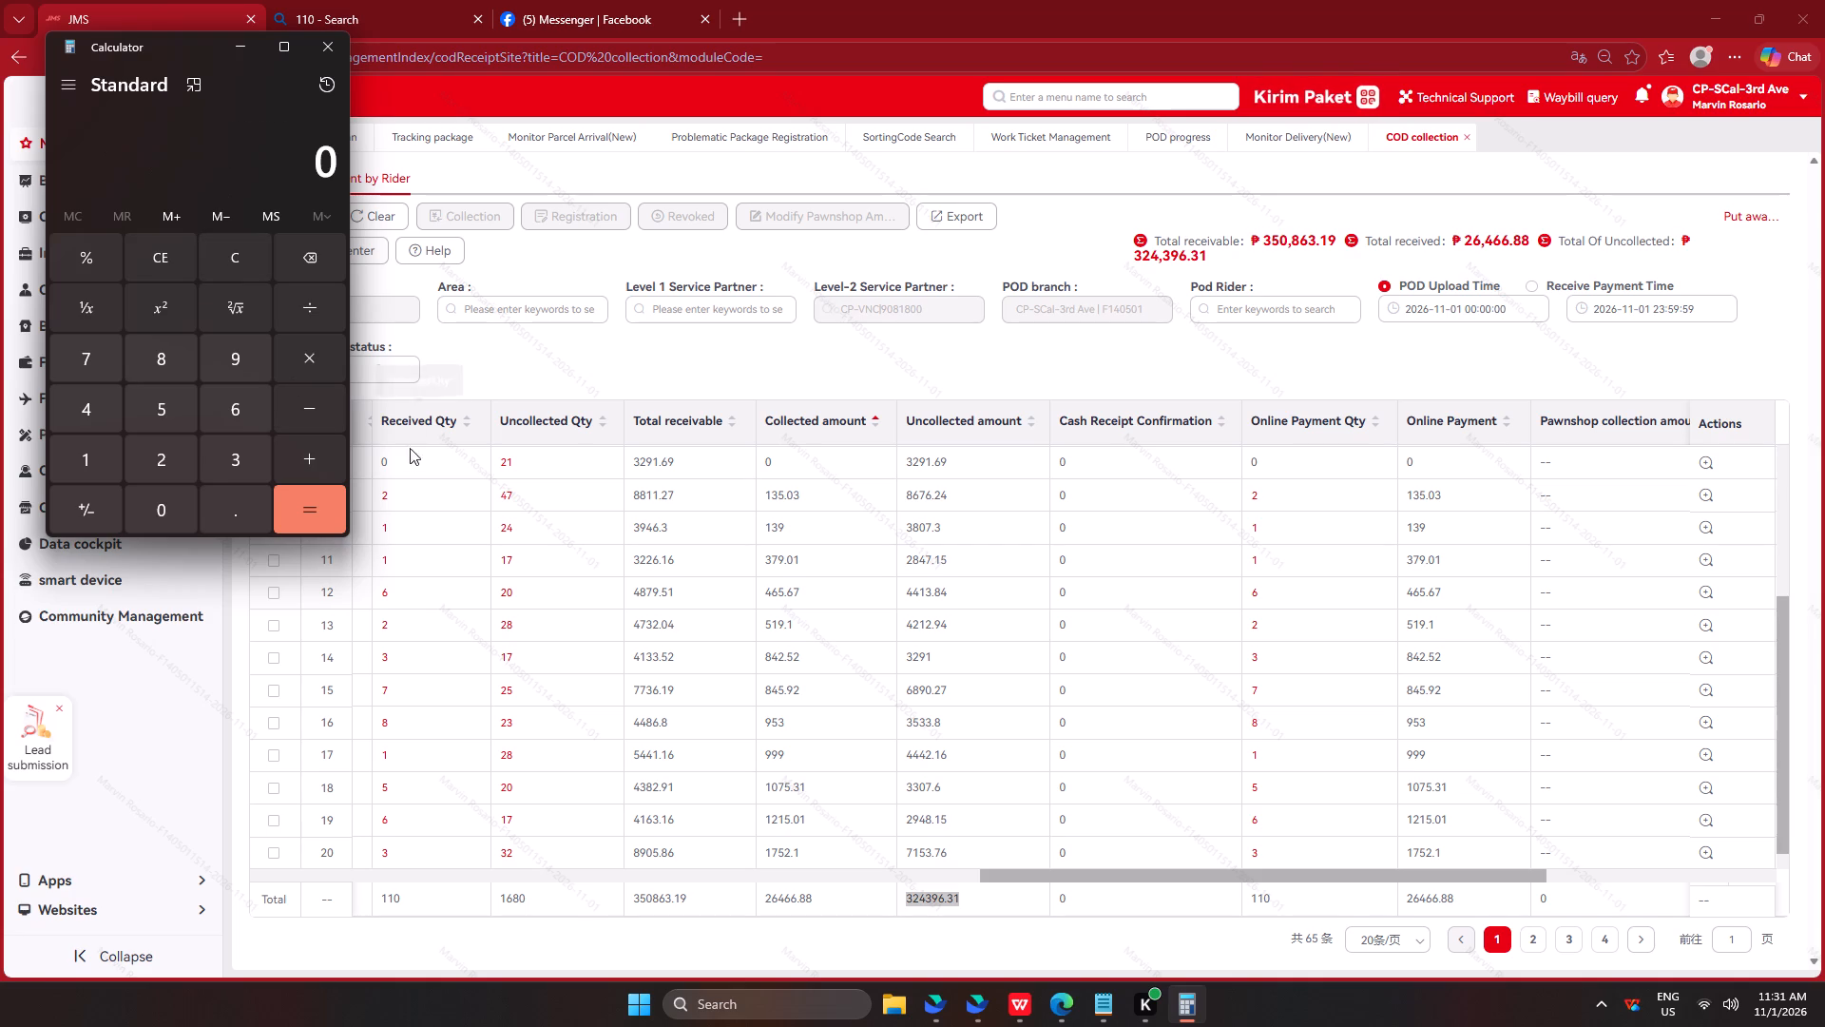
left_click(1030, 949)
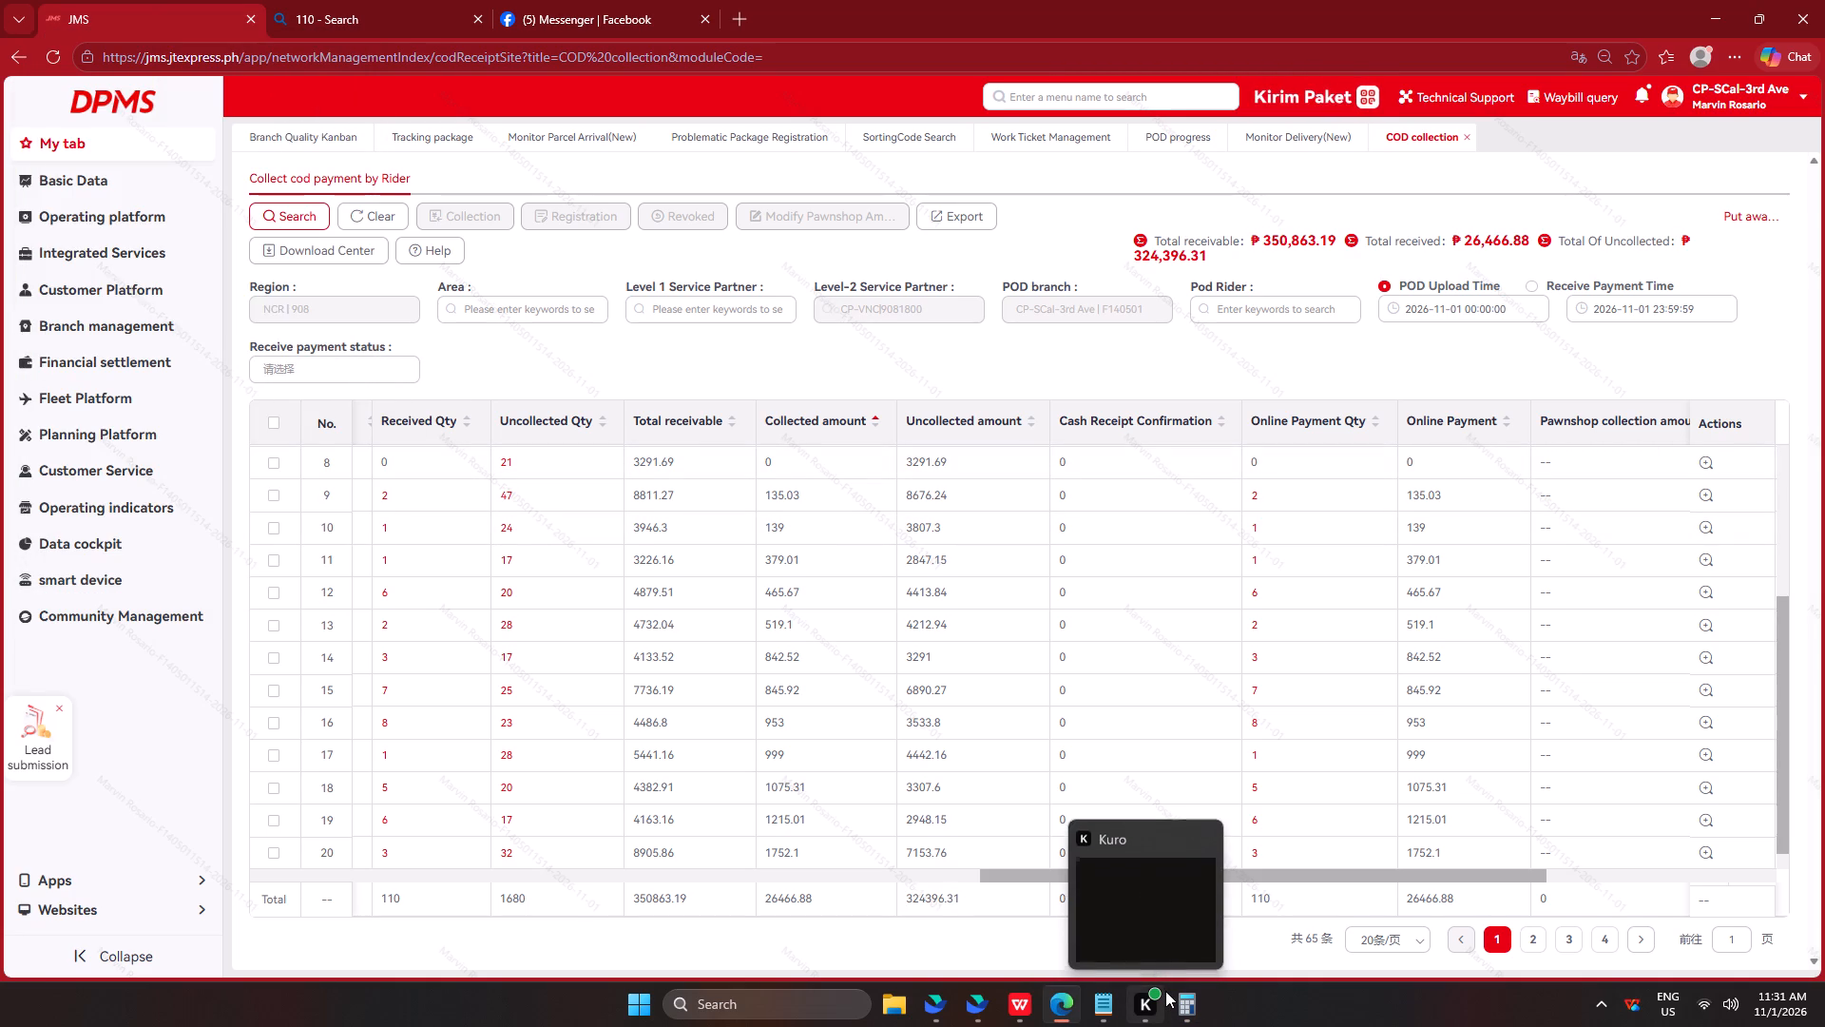
Close the "110 - Search" browser page, leaving the JMS and Messenger pages open.
left_click(966, 943)
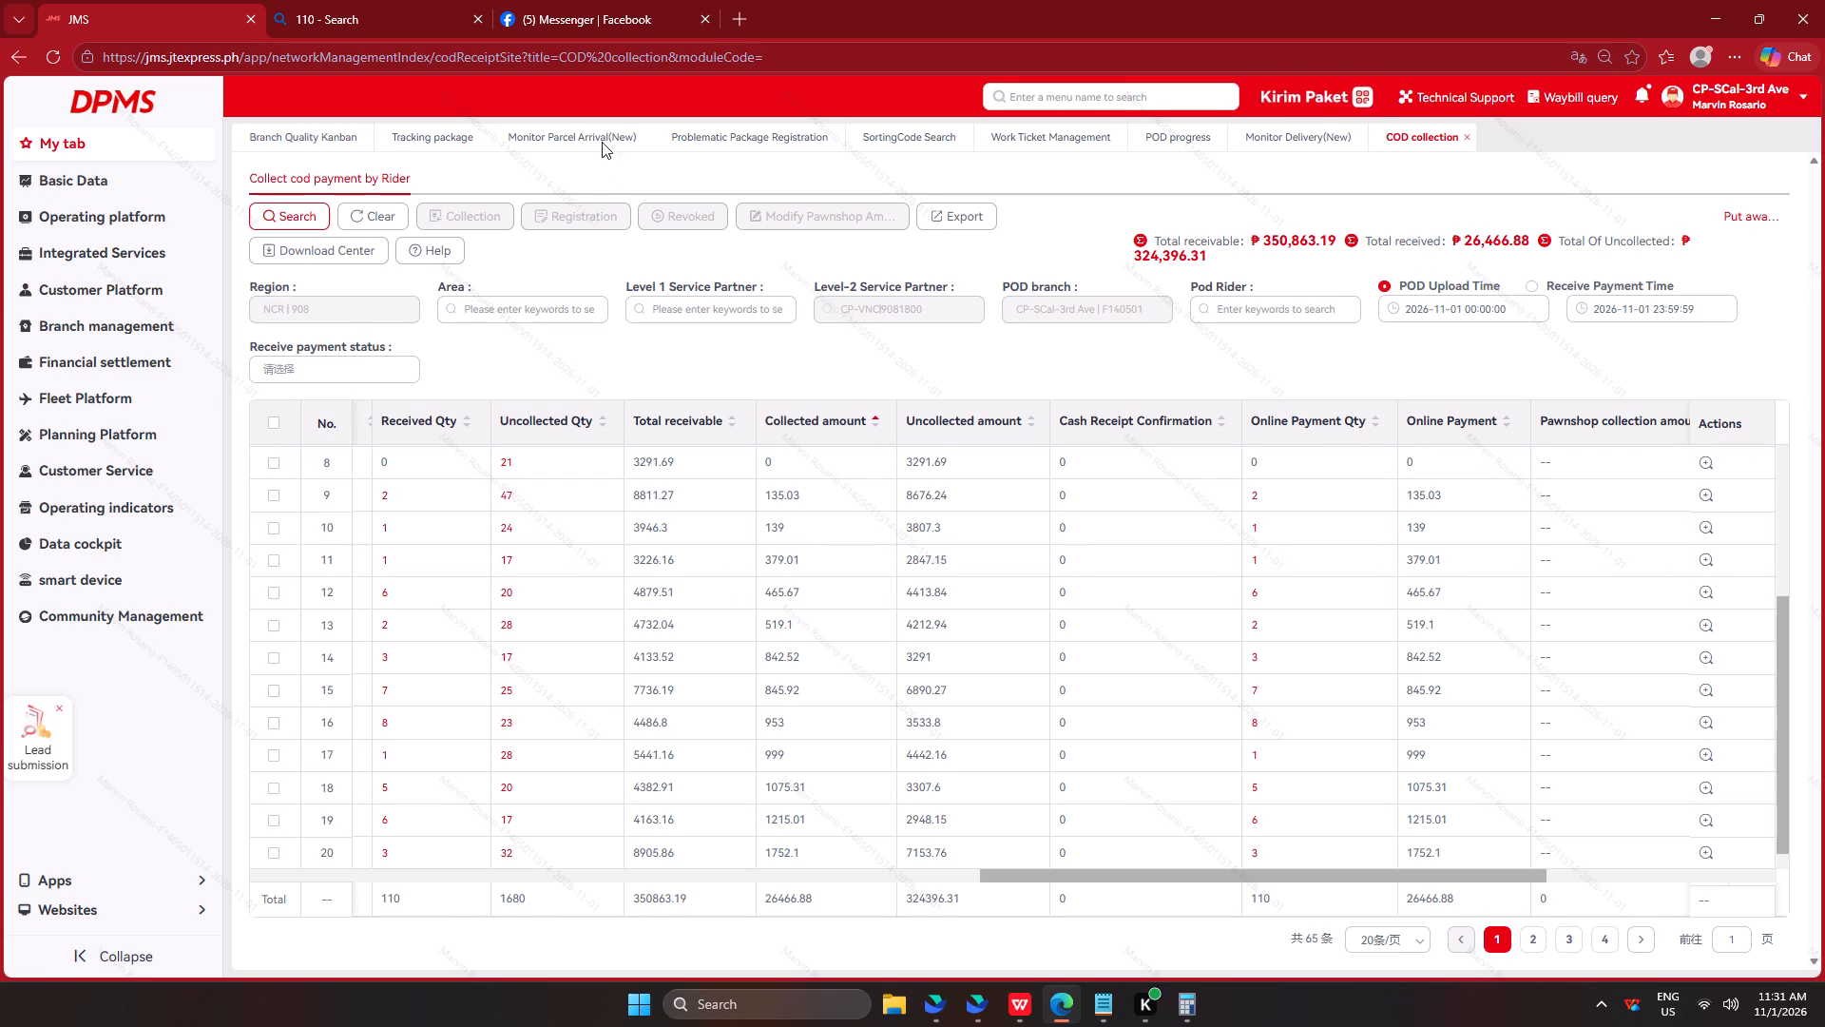
left_click(376, 0)
key("ctrl+w")
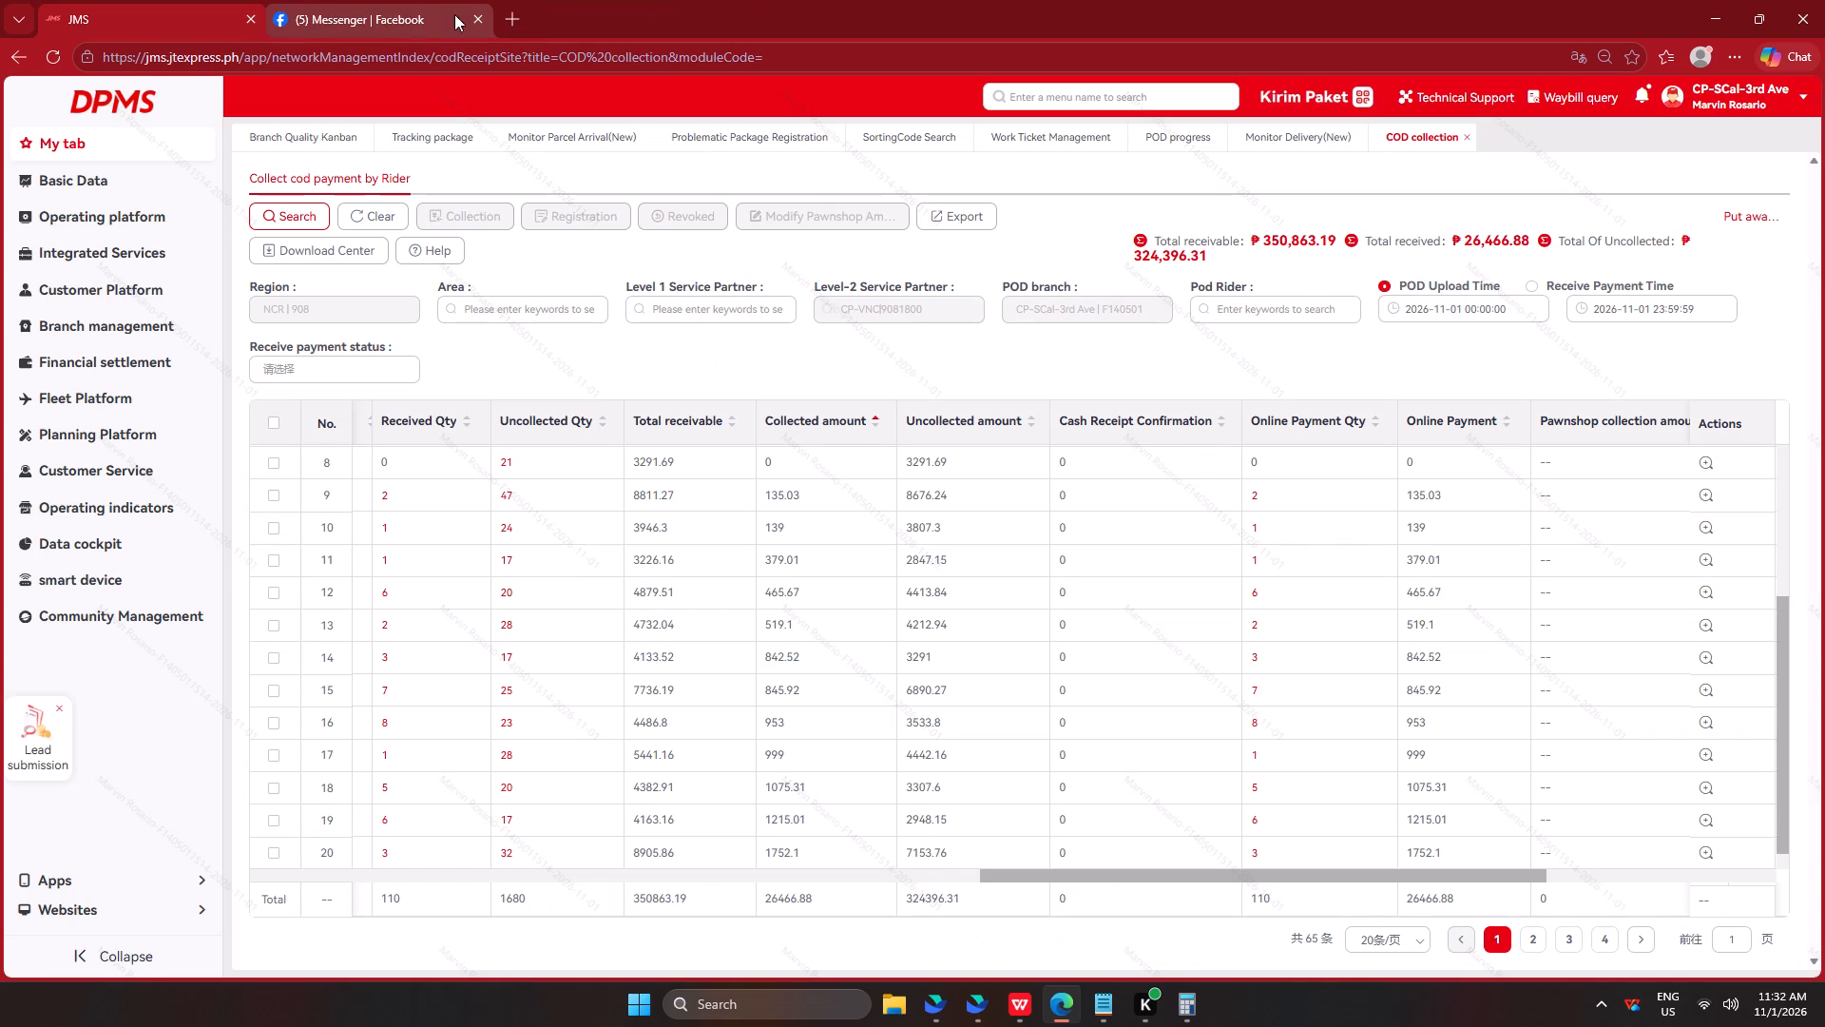
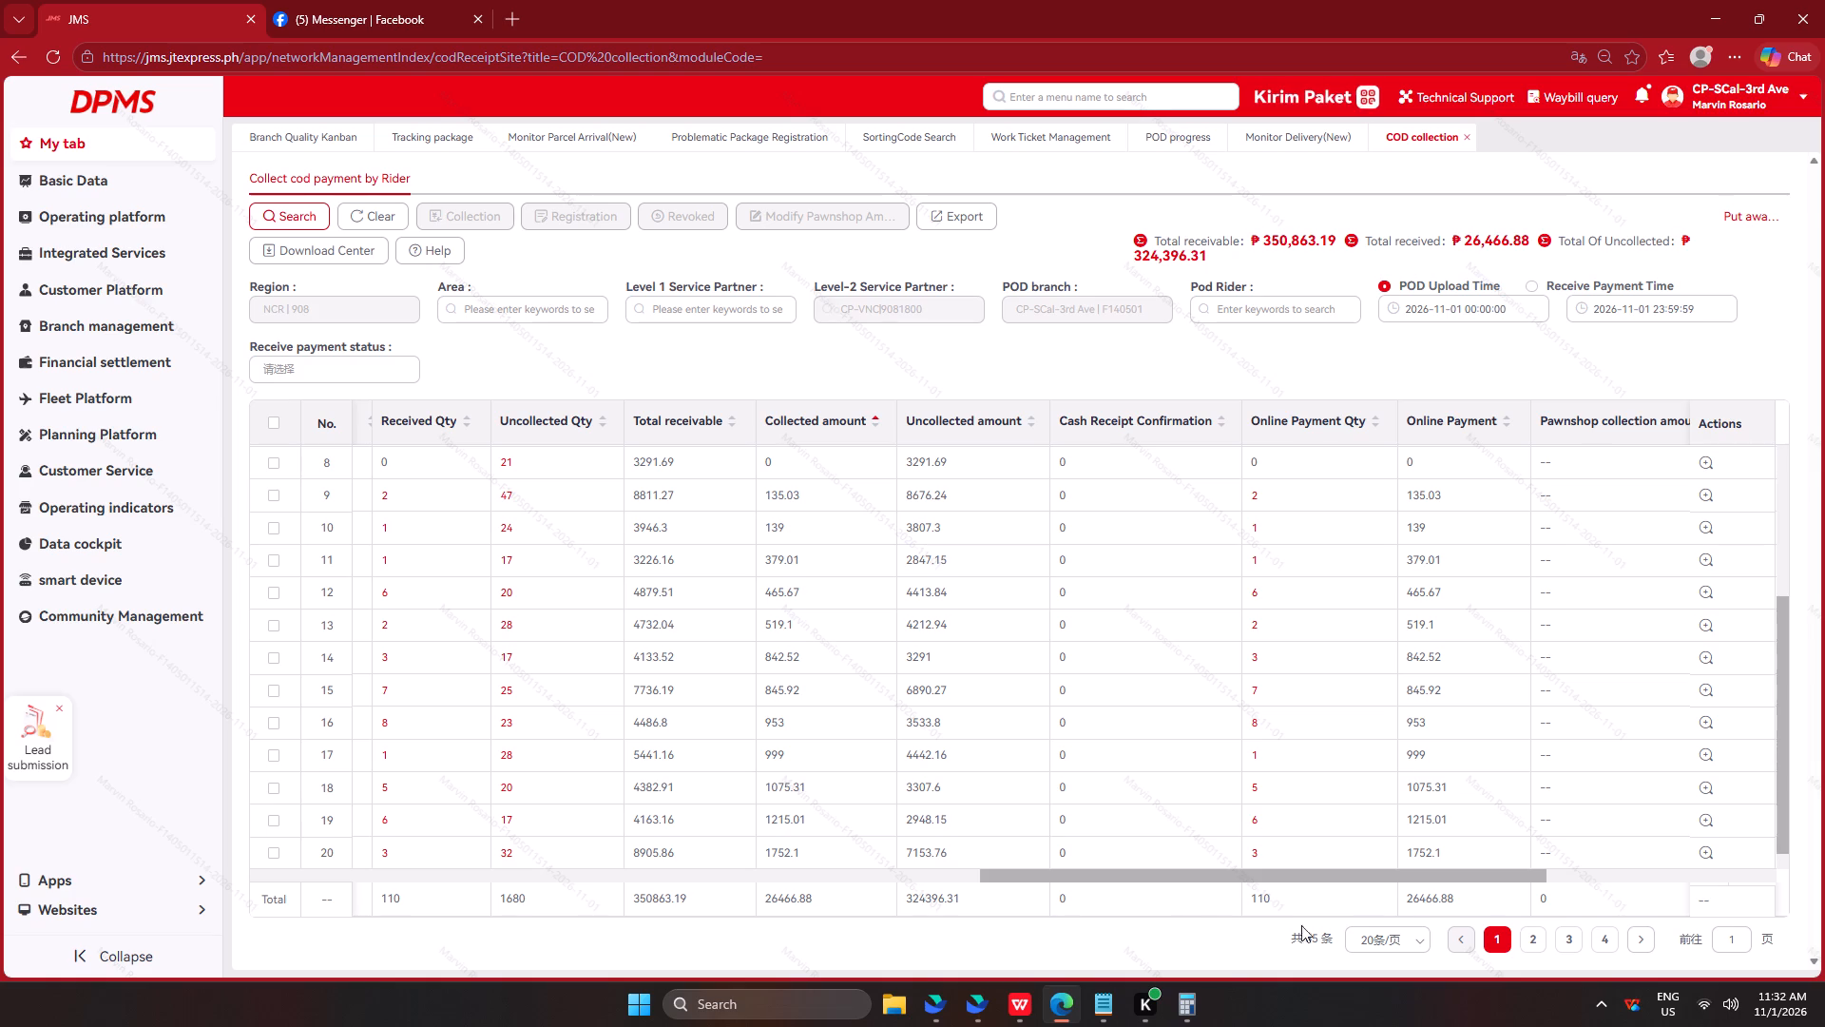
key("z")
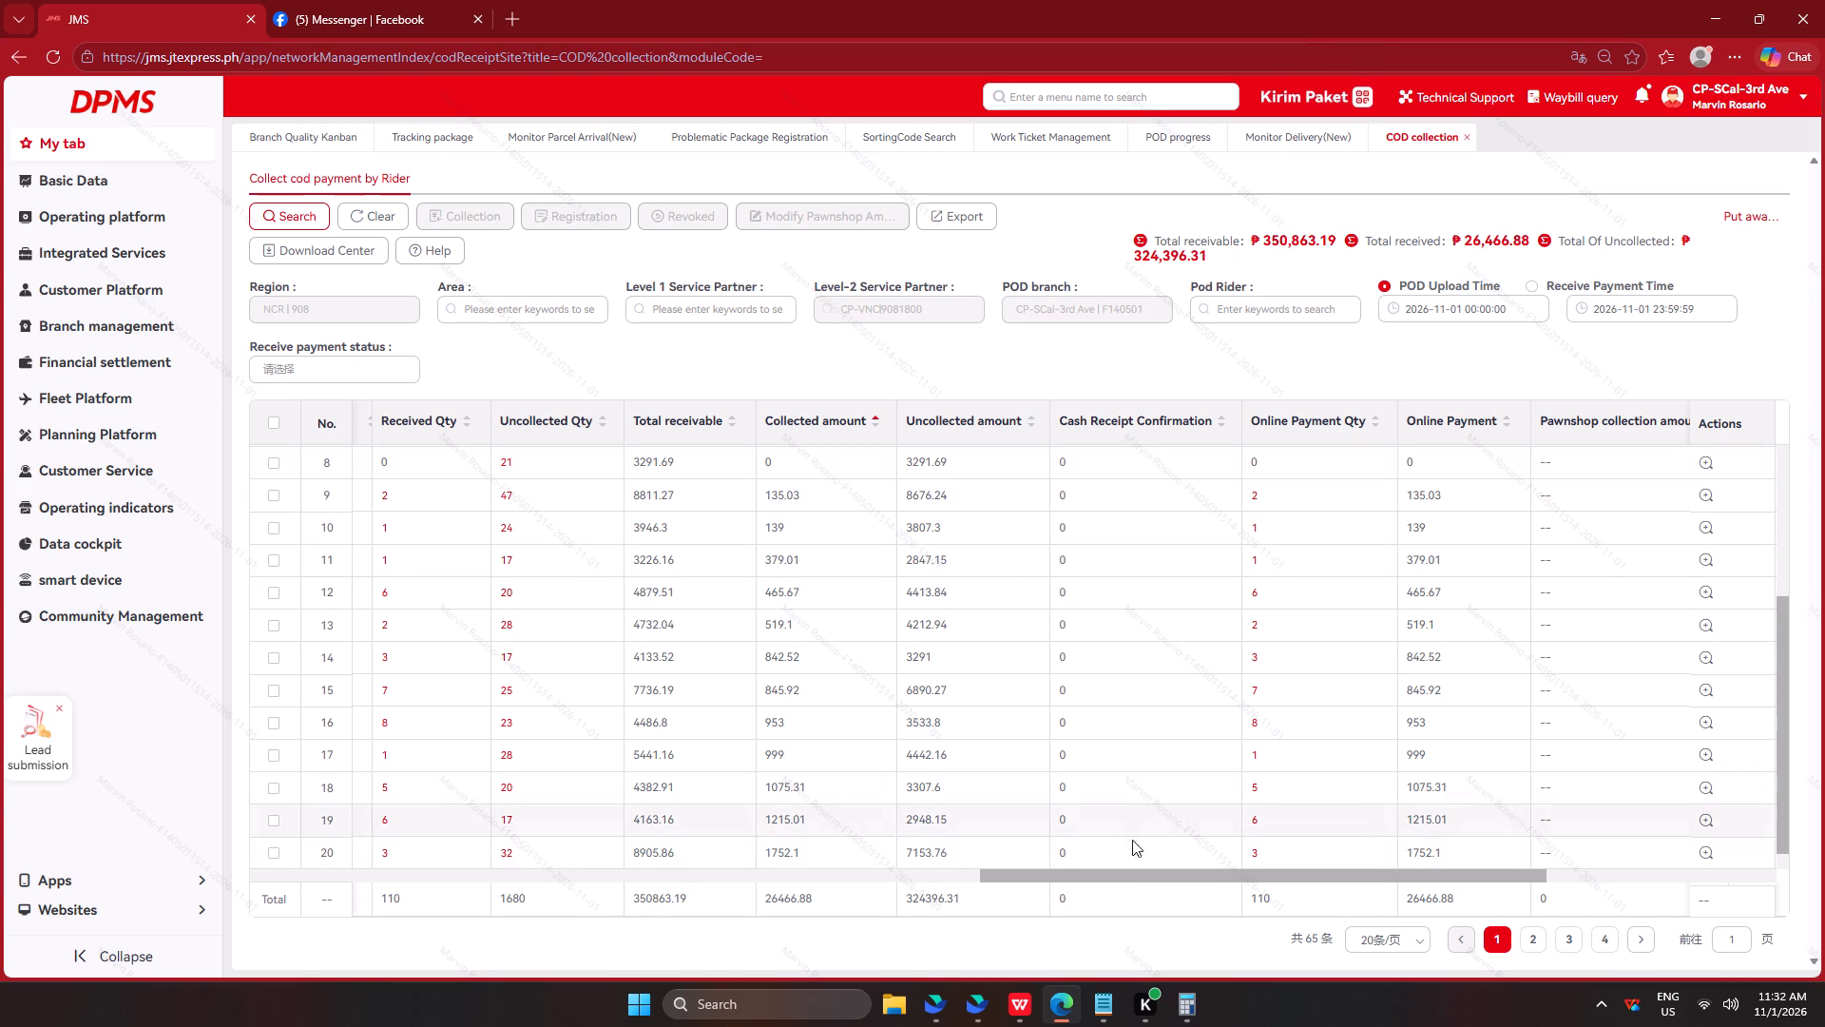
Copy the Uncollected Qty total, 1680, from the Total row of the COD collection list.
left_click_drag(1184, 878, 1232, 878)
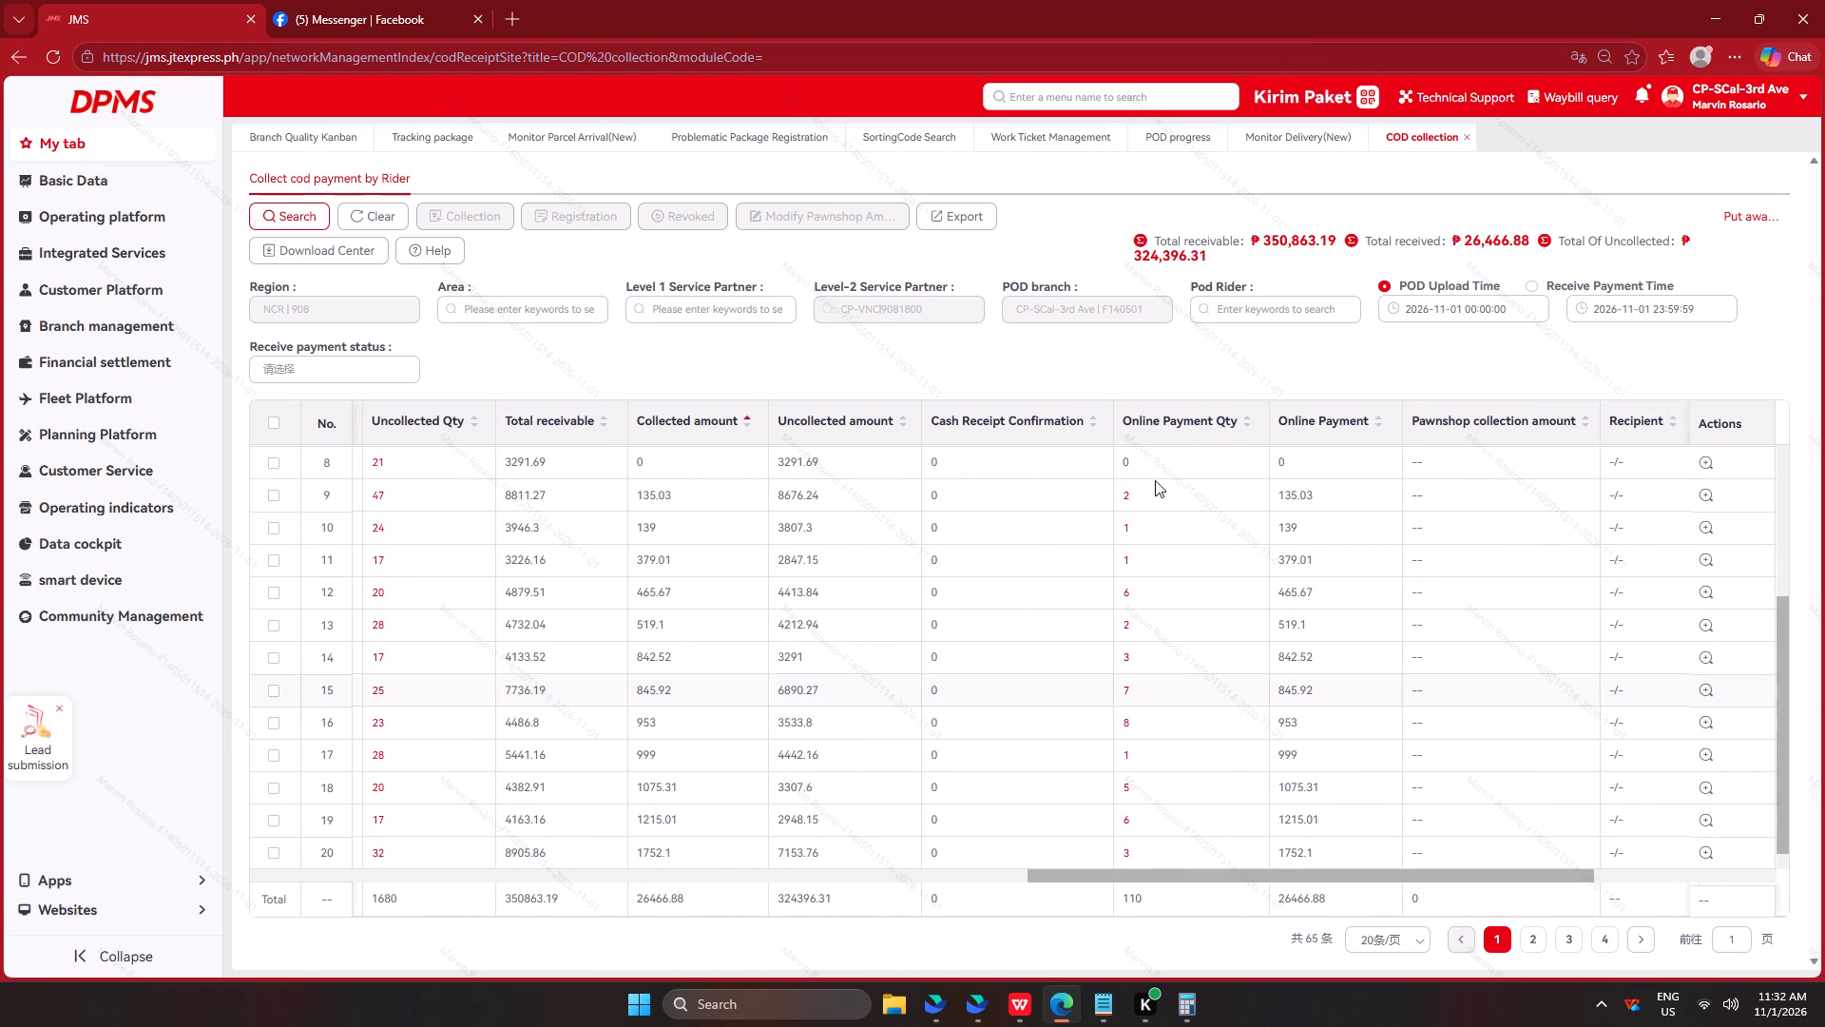
scroll(1170, 850, "down", 5)
left_click_drag(1175, 876, 1220, 872)
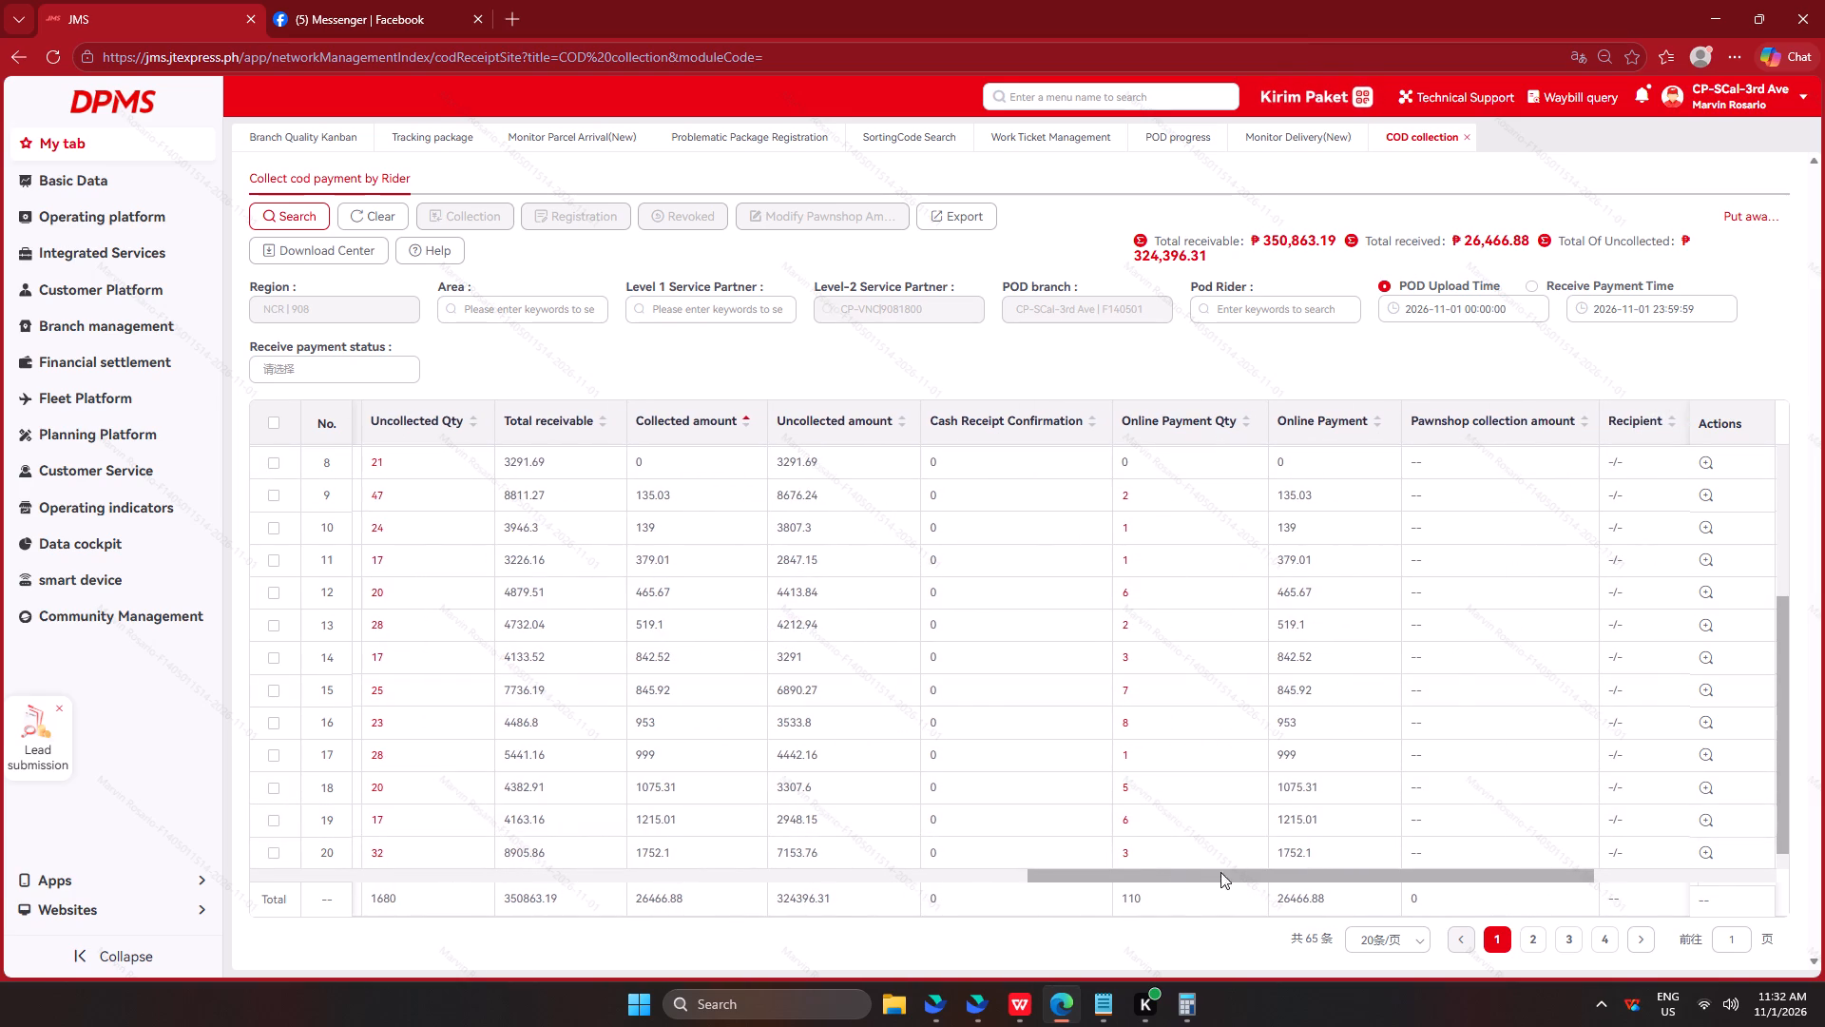
left_click_drag(1220, 872, 1177, 856)
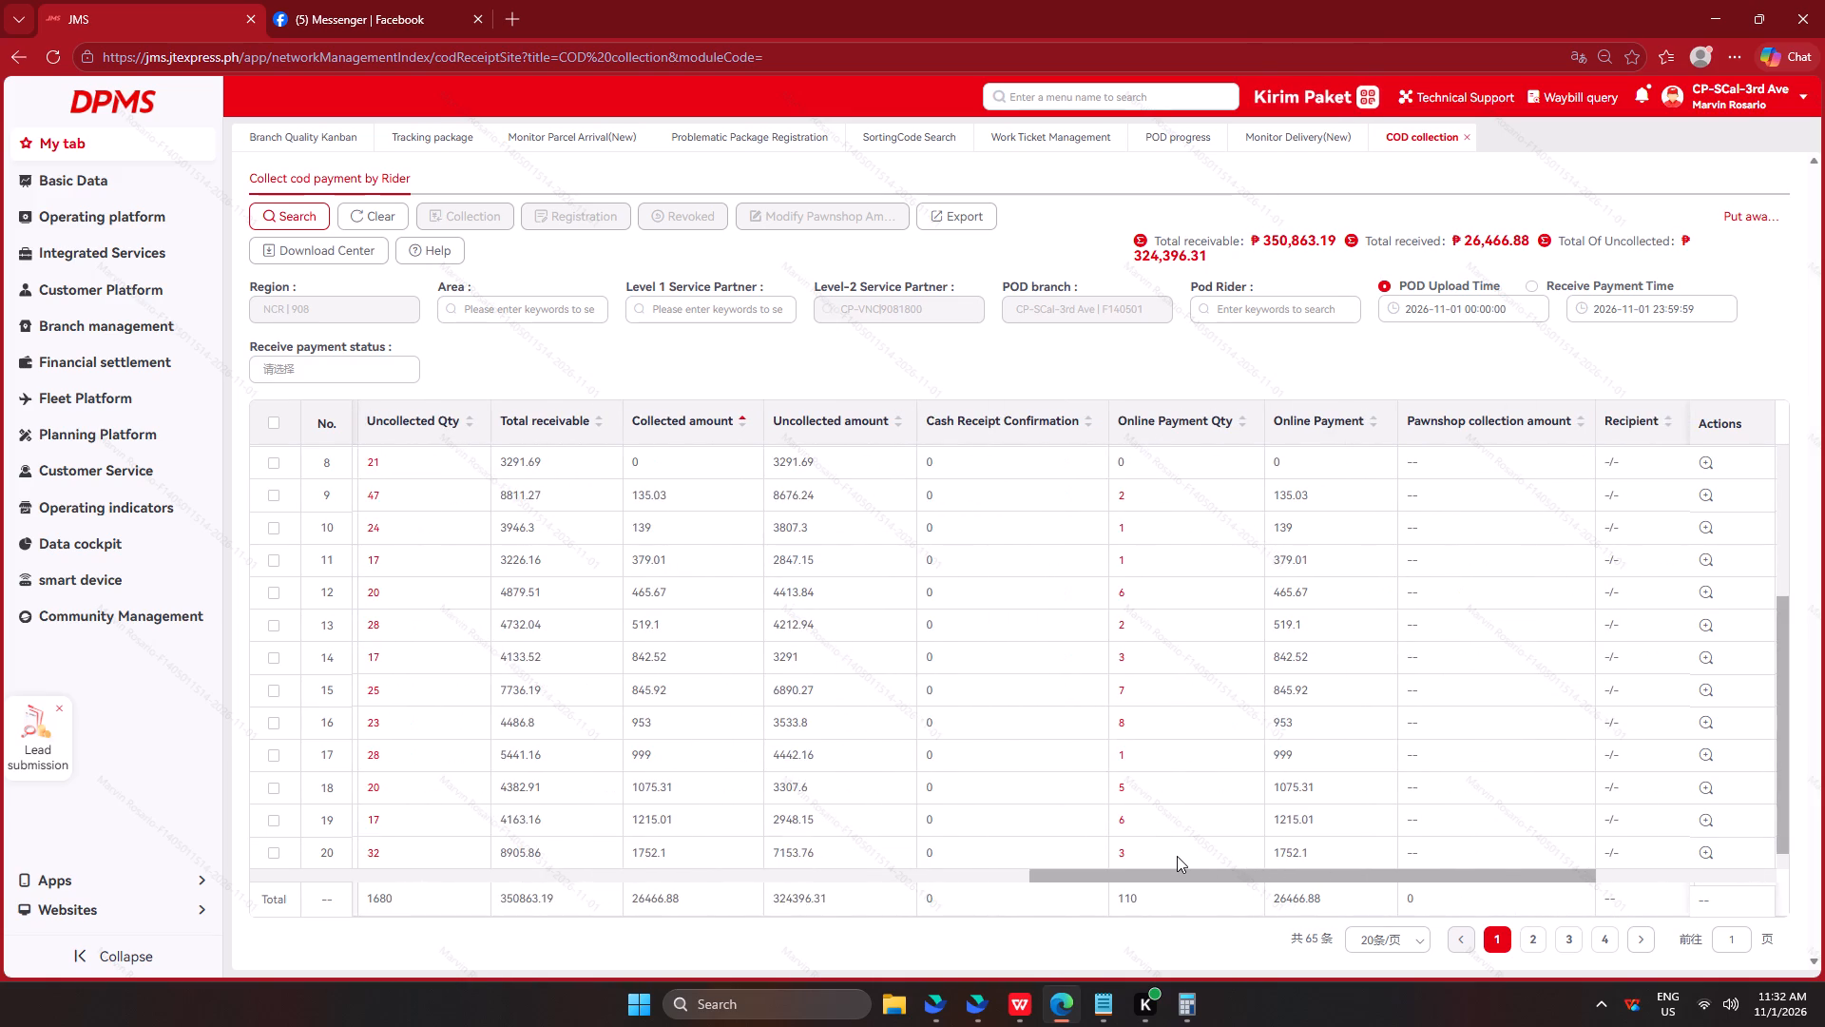
left_click_drag(1177, 856, 1059, 850)
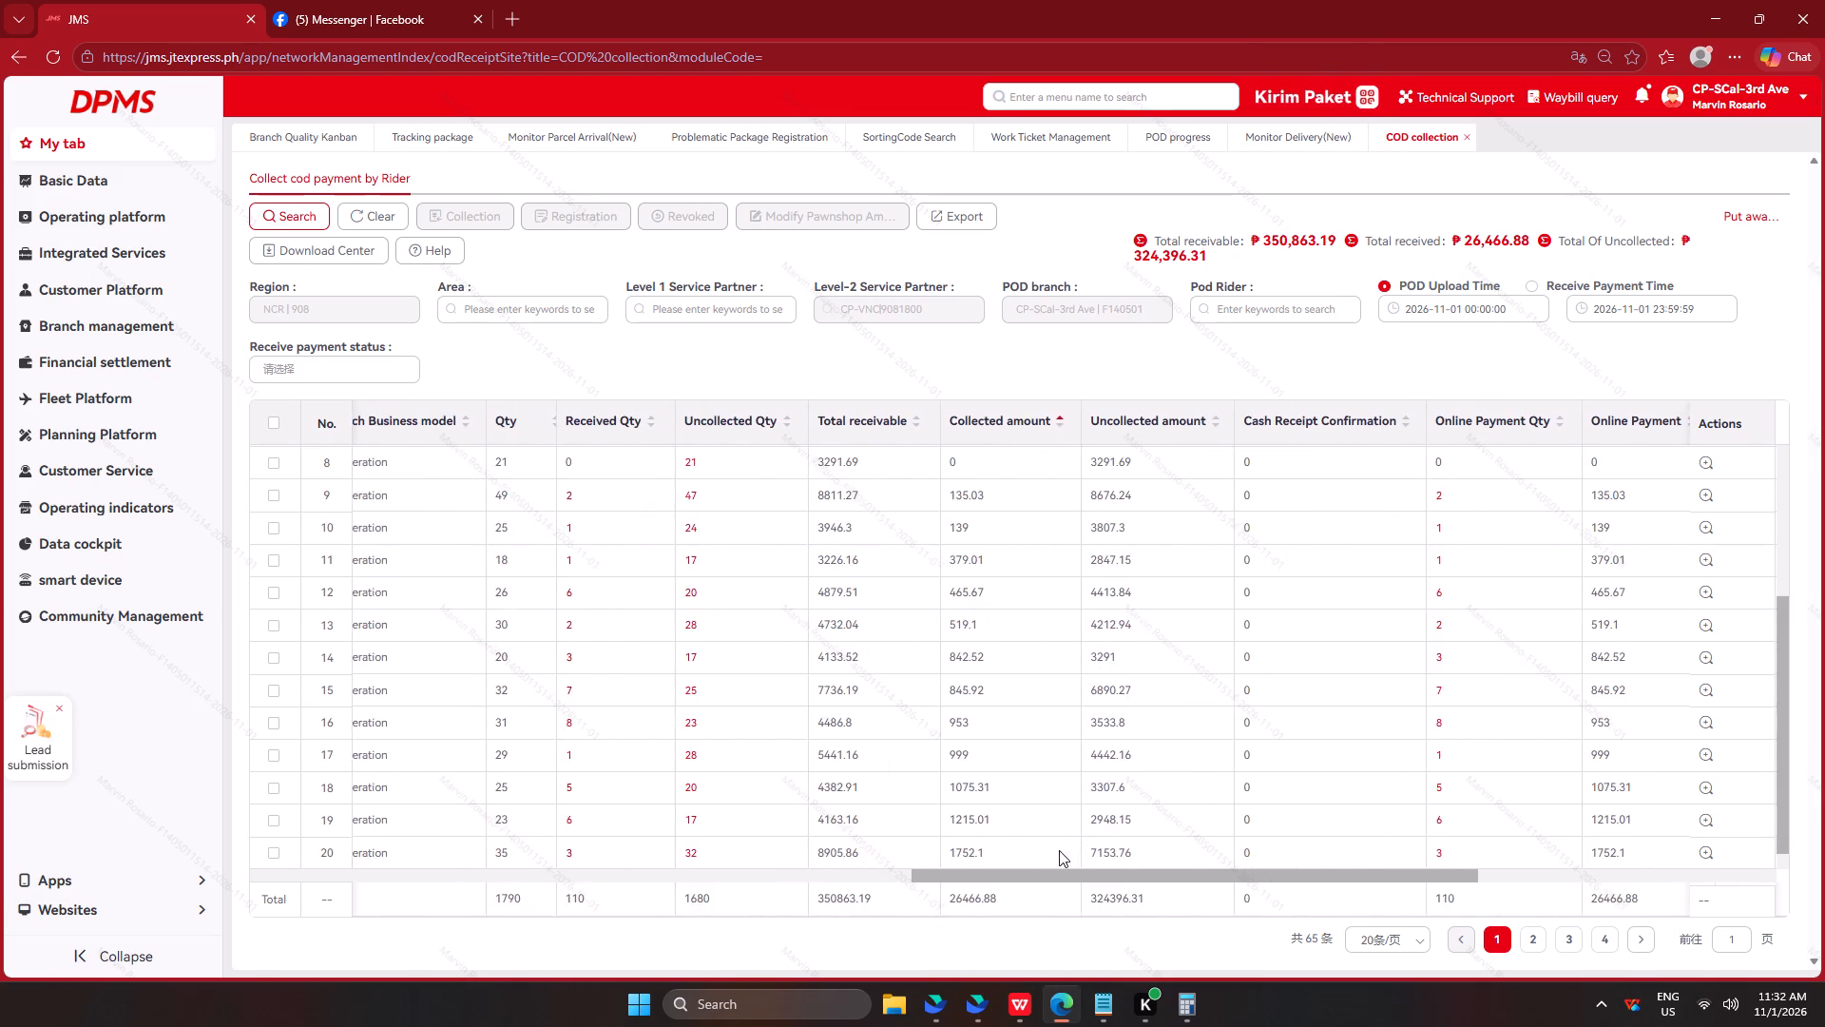
left_click_drag(1059, 850, 1010, 842)
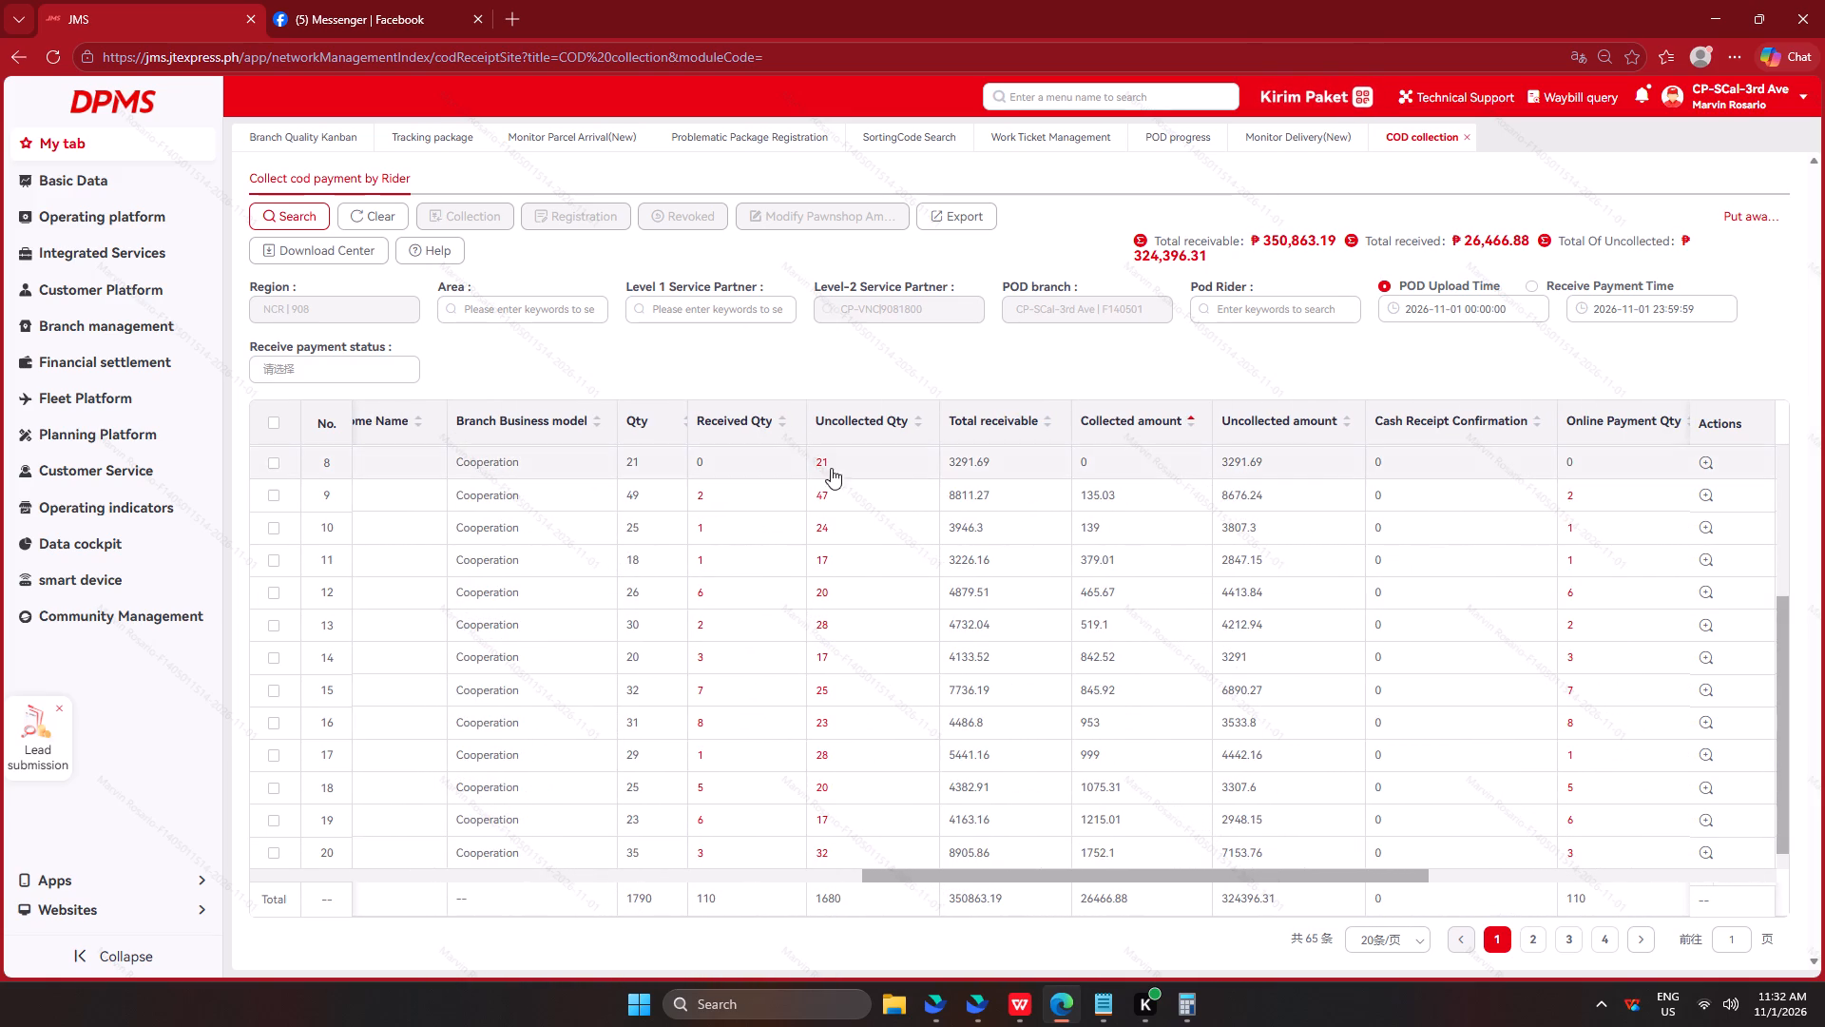
left_click_drag(815, 892, 881, 908)
key("ctrl+c")
key("ctrl+c")
key("ctrl+c")
key("ctrl+c")
key("ctrl+c")
key("ctrl+c")
key("ctrl+c")
key("ctrl+c")
key("ctrl+c")
key("ctrl+c")
key("ctrl+c")
key("ctrl+c")
key("ctrl+c")
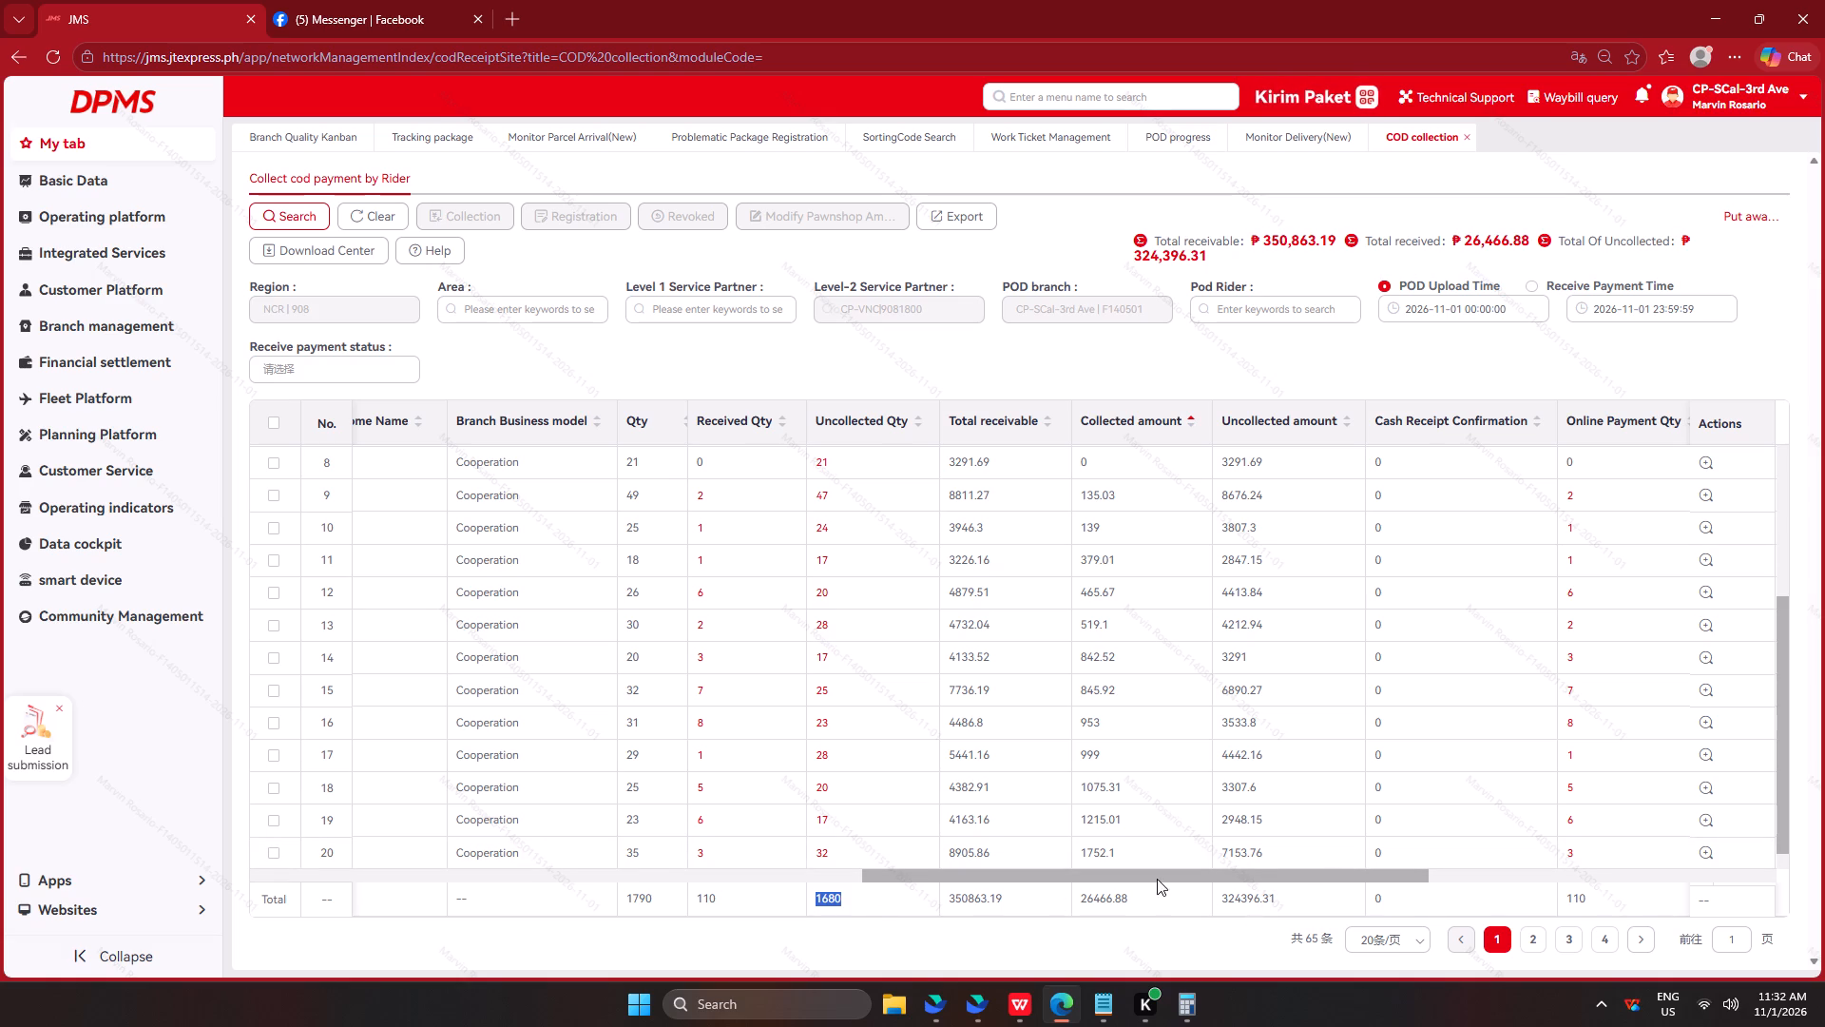
key("ctrl+c")
key("ctrl+c")
key("ctrl+c")
key("ctrl+c")
key("ctrl+c")
Switch to Calculator, clear it, paste the uncollected quantity 1680 and divide it by 110.
left_click(1185, 1008)
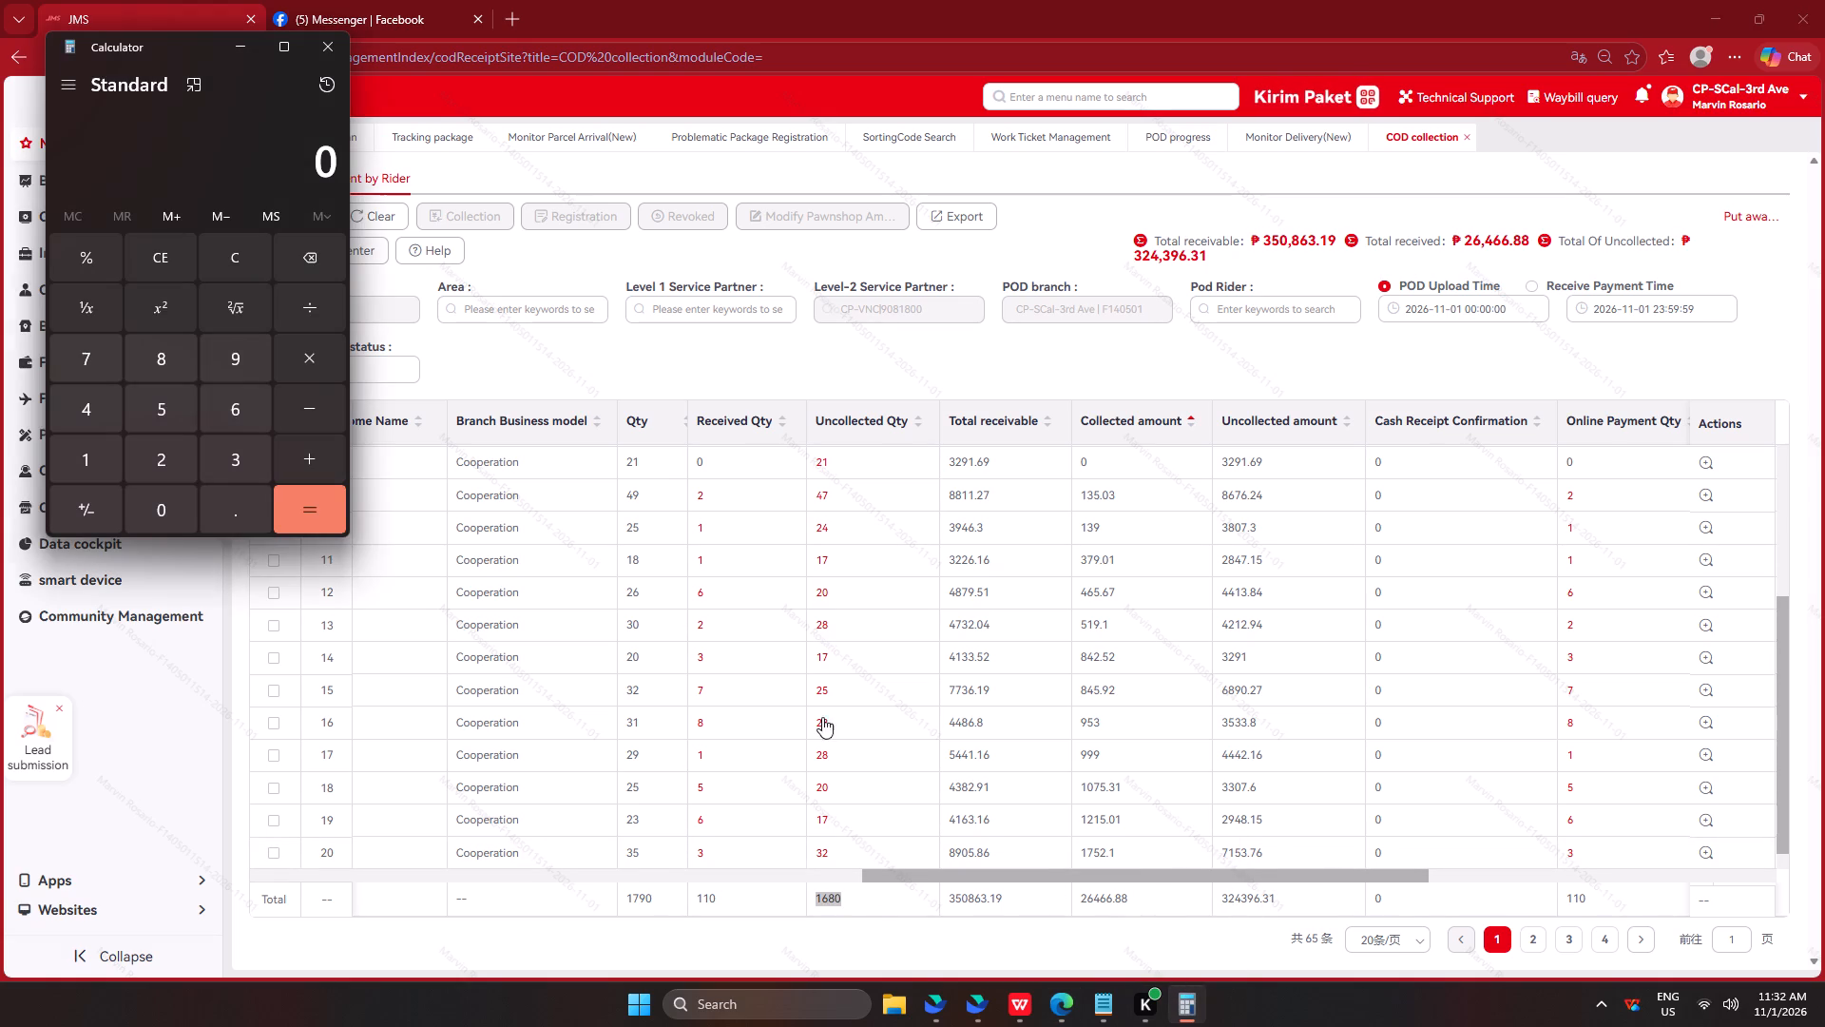
left_click(252, 262)
left_click(211, 183)
key("ctrl+v")
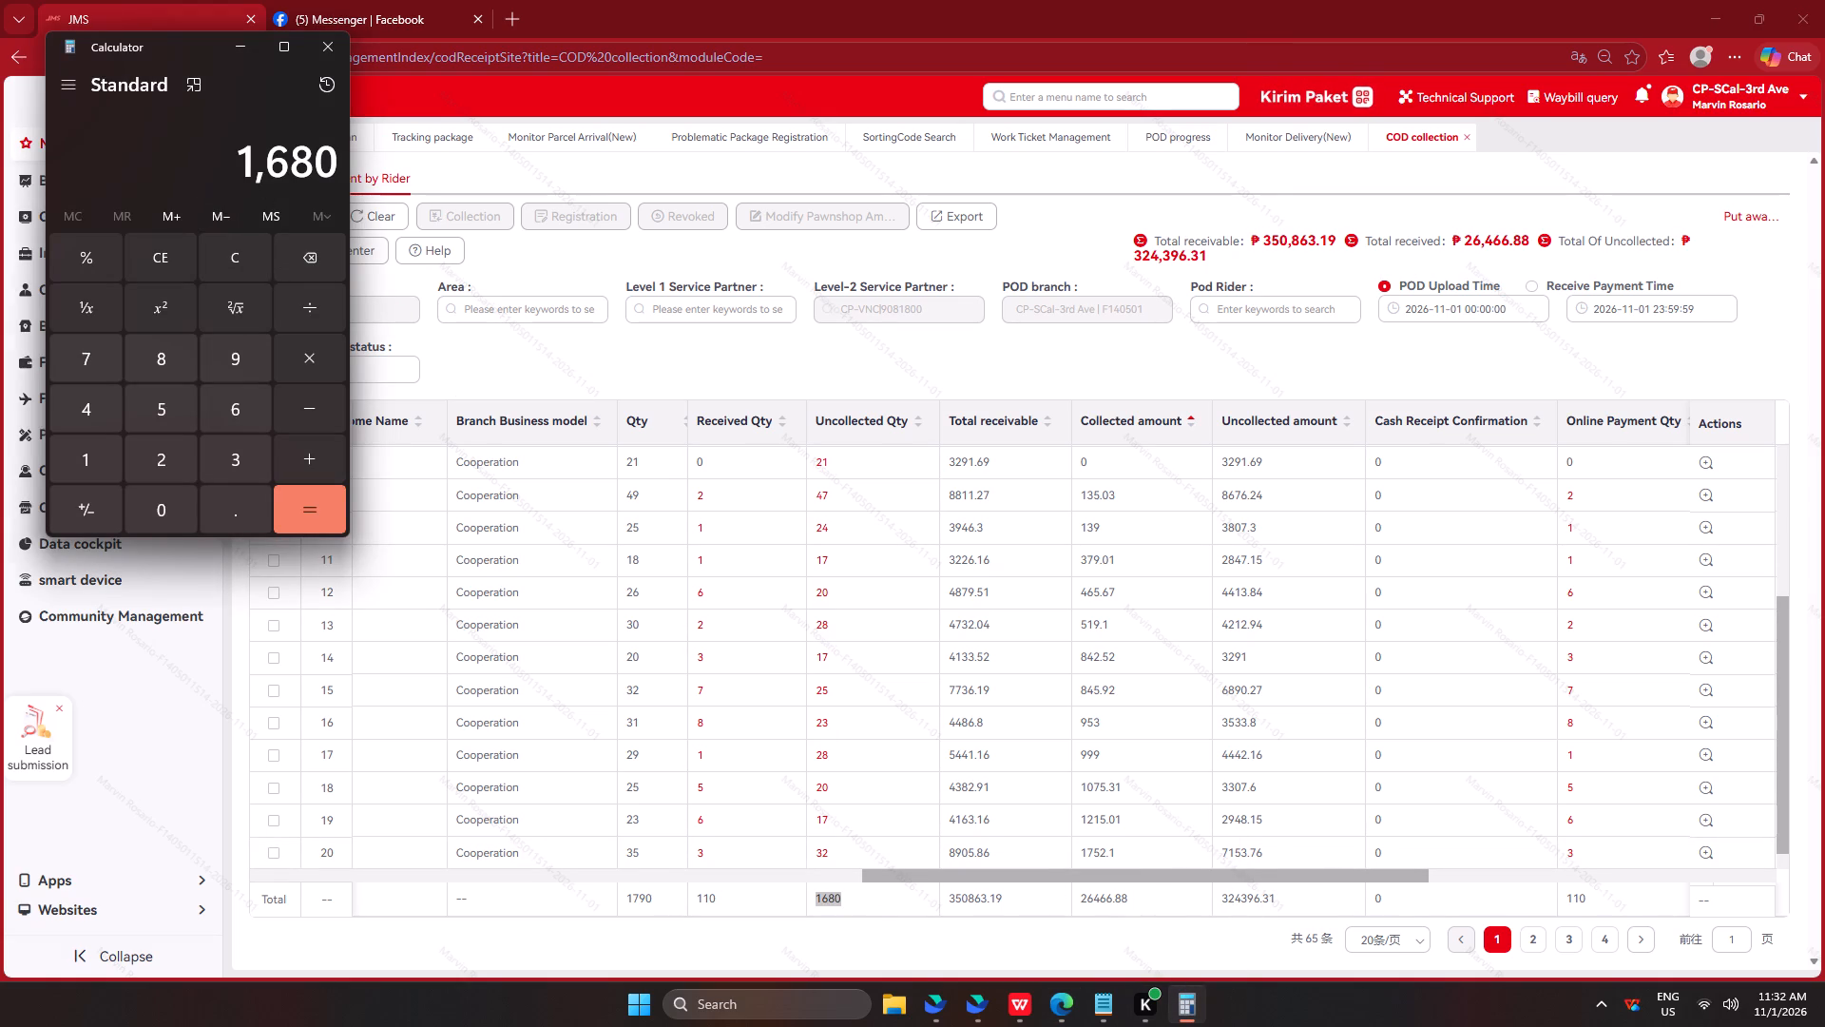
left_click(321, 320)
double_click(84, 463)
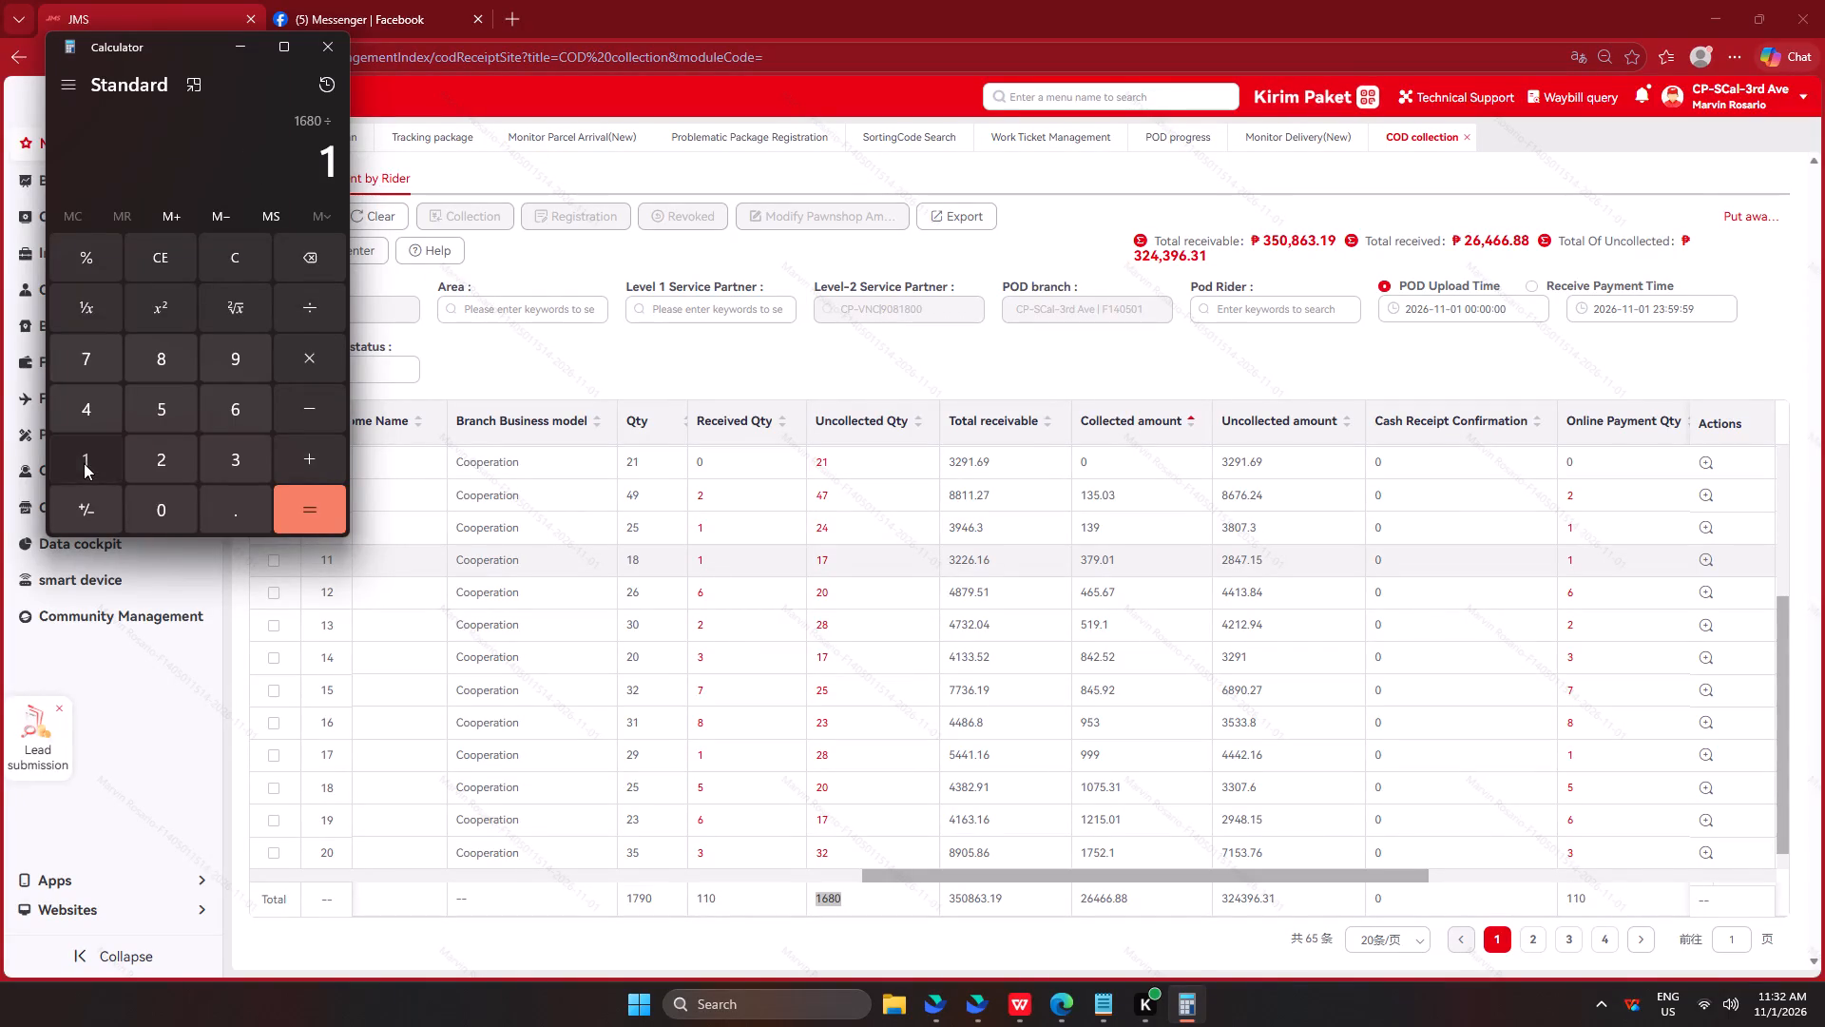
left_click(148, 515)
left_click(277, 514)
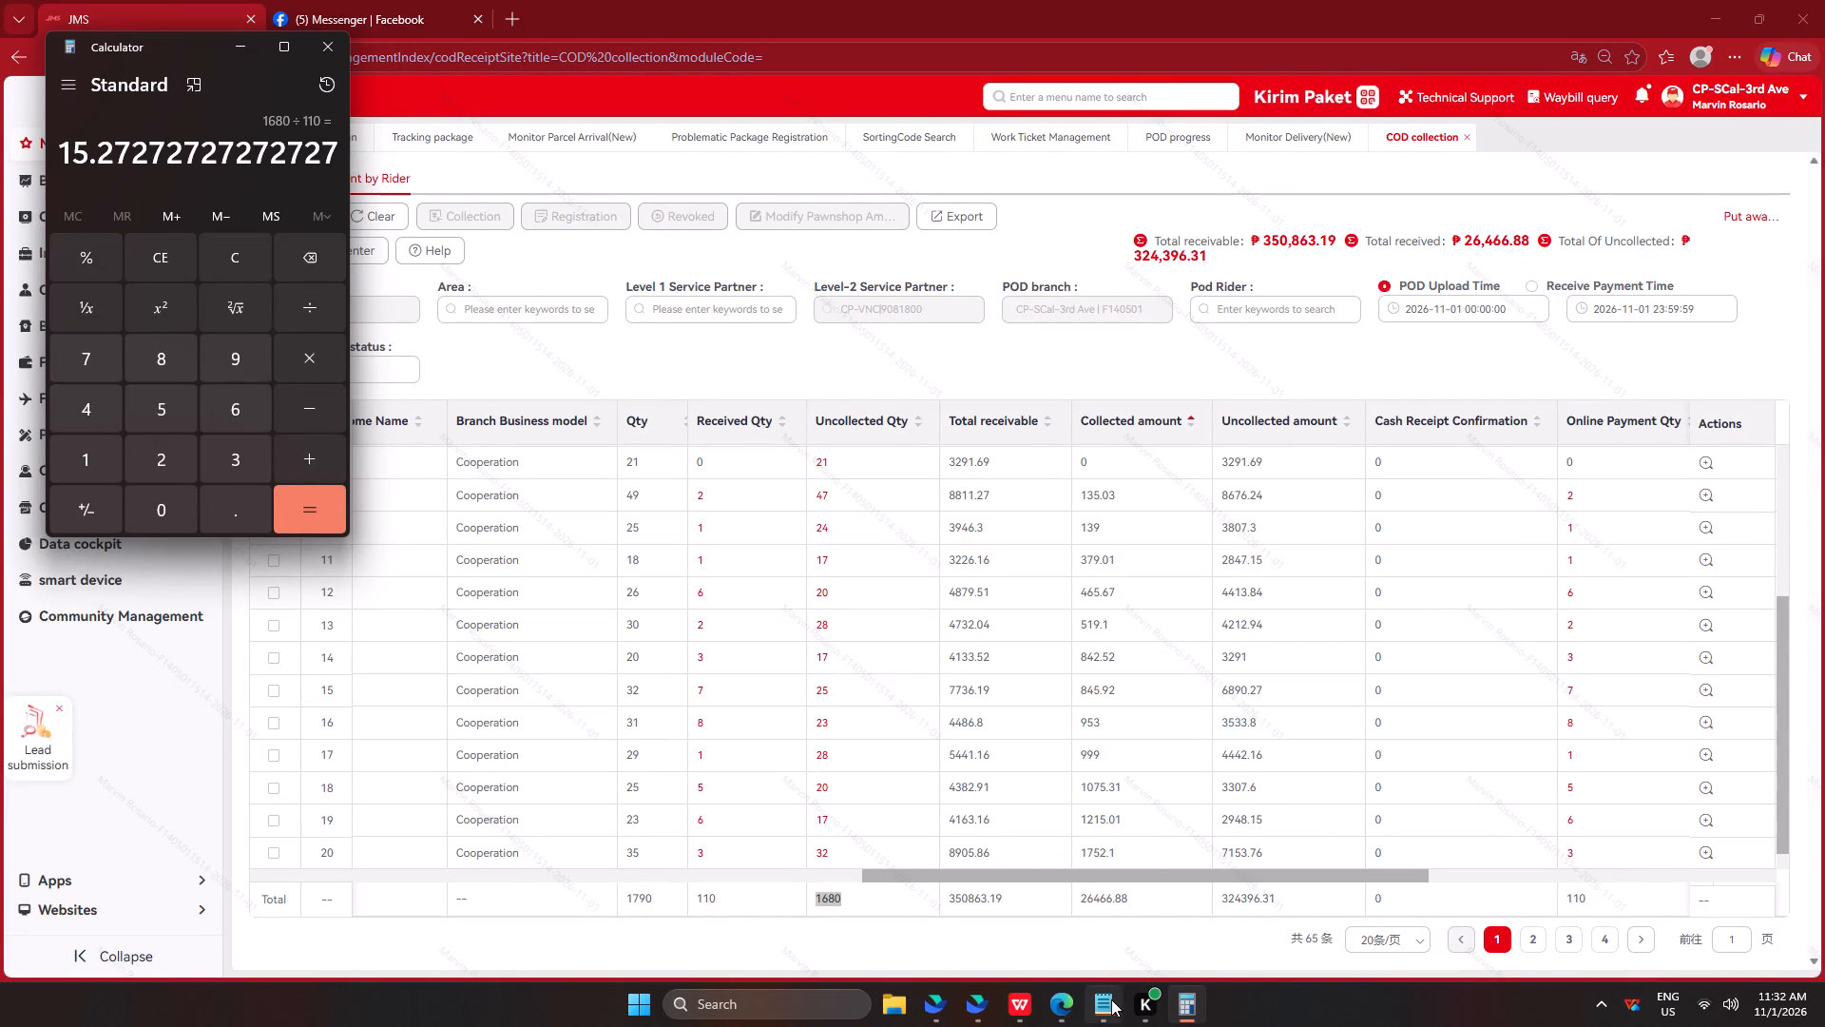
Switch to the 12 NON POD RATE template in WPS Office and enter 15.27% as the Paycool Usage Rate.
left_click(1029, 1006)
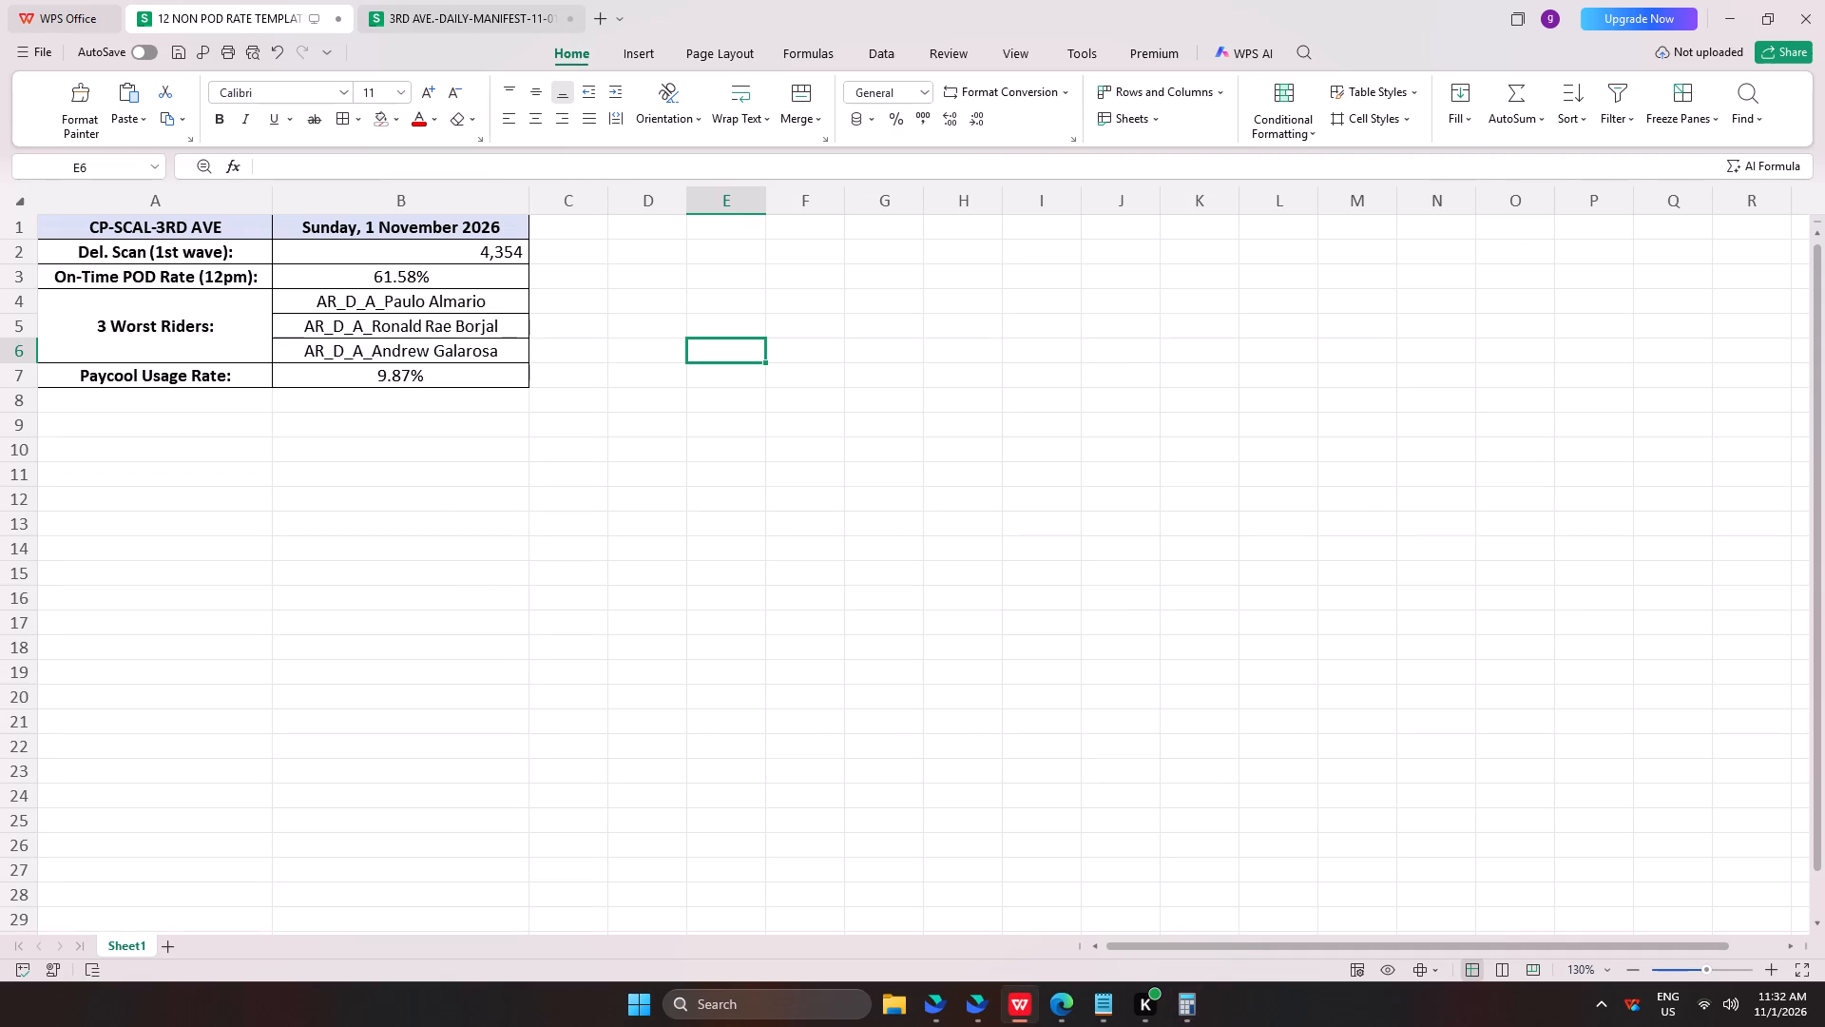
left_click(437, 373)
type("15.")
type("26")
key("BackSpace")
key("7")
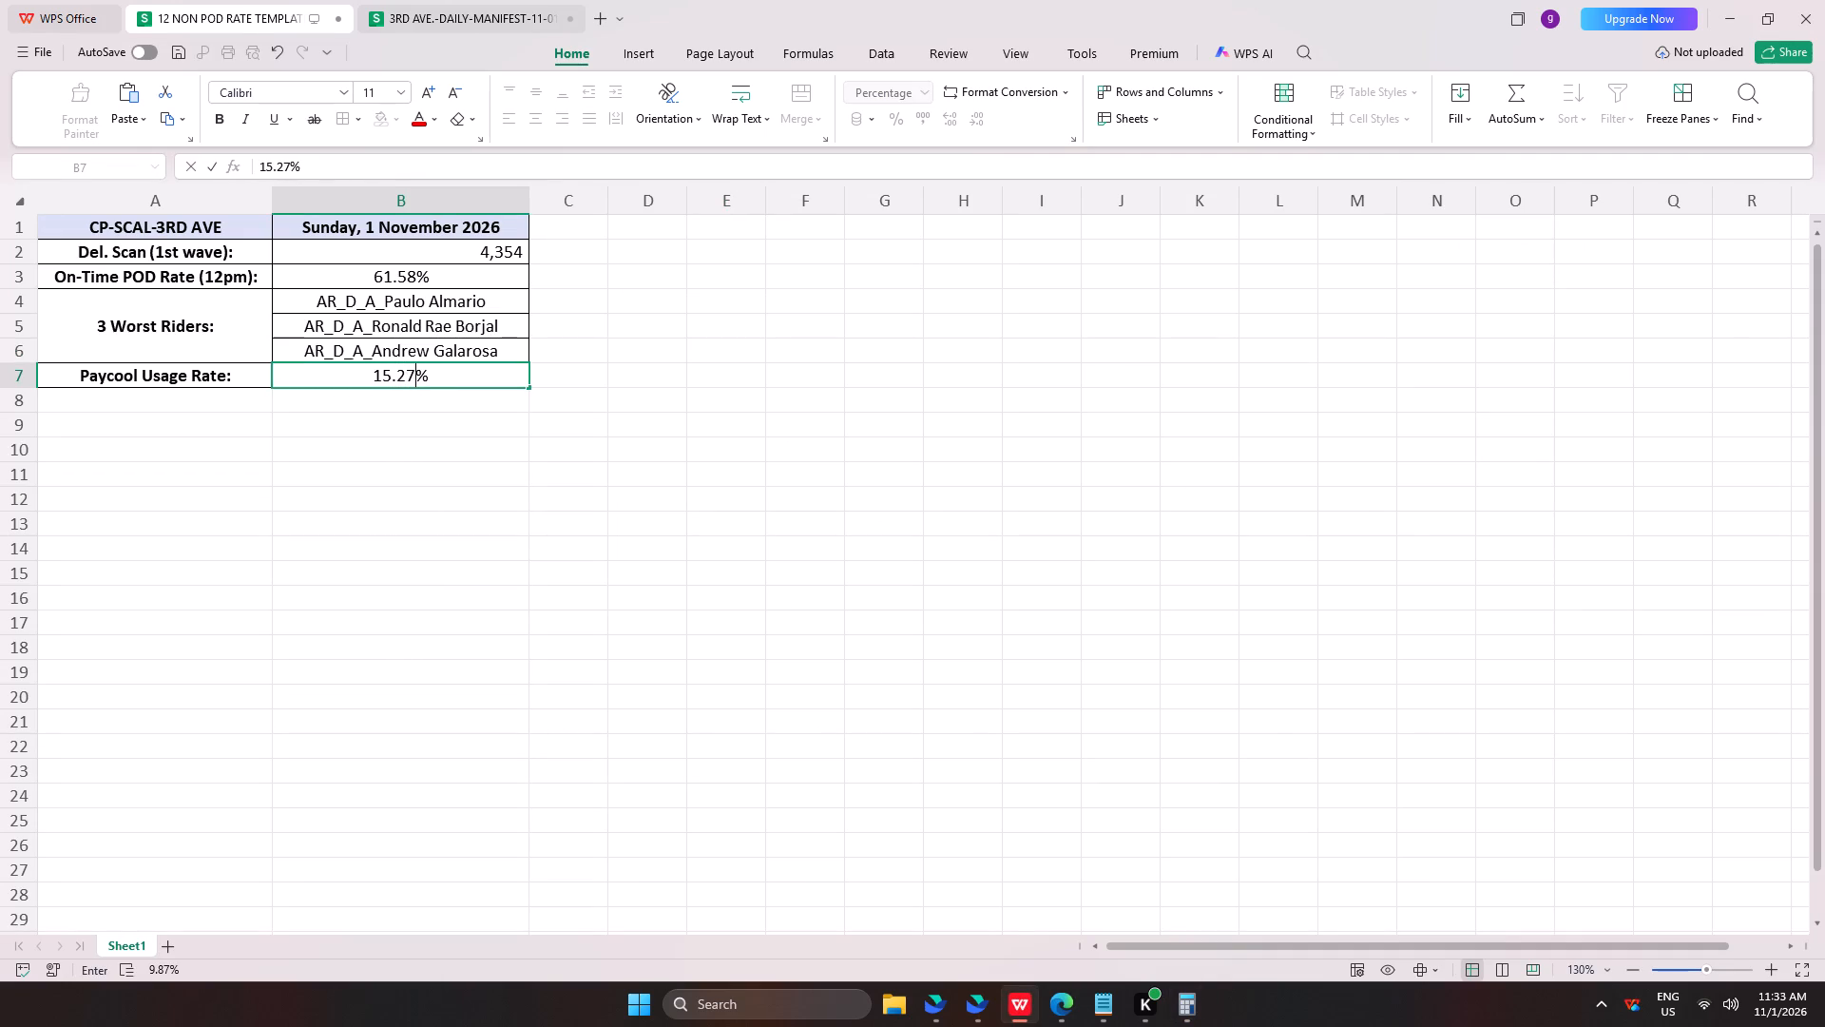
Switch to JMS in the browser, refresh the POD progress summary and check the first-wave (1Rit) on-time POD rate in today's planning table.
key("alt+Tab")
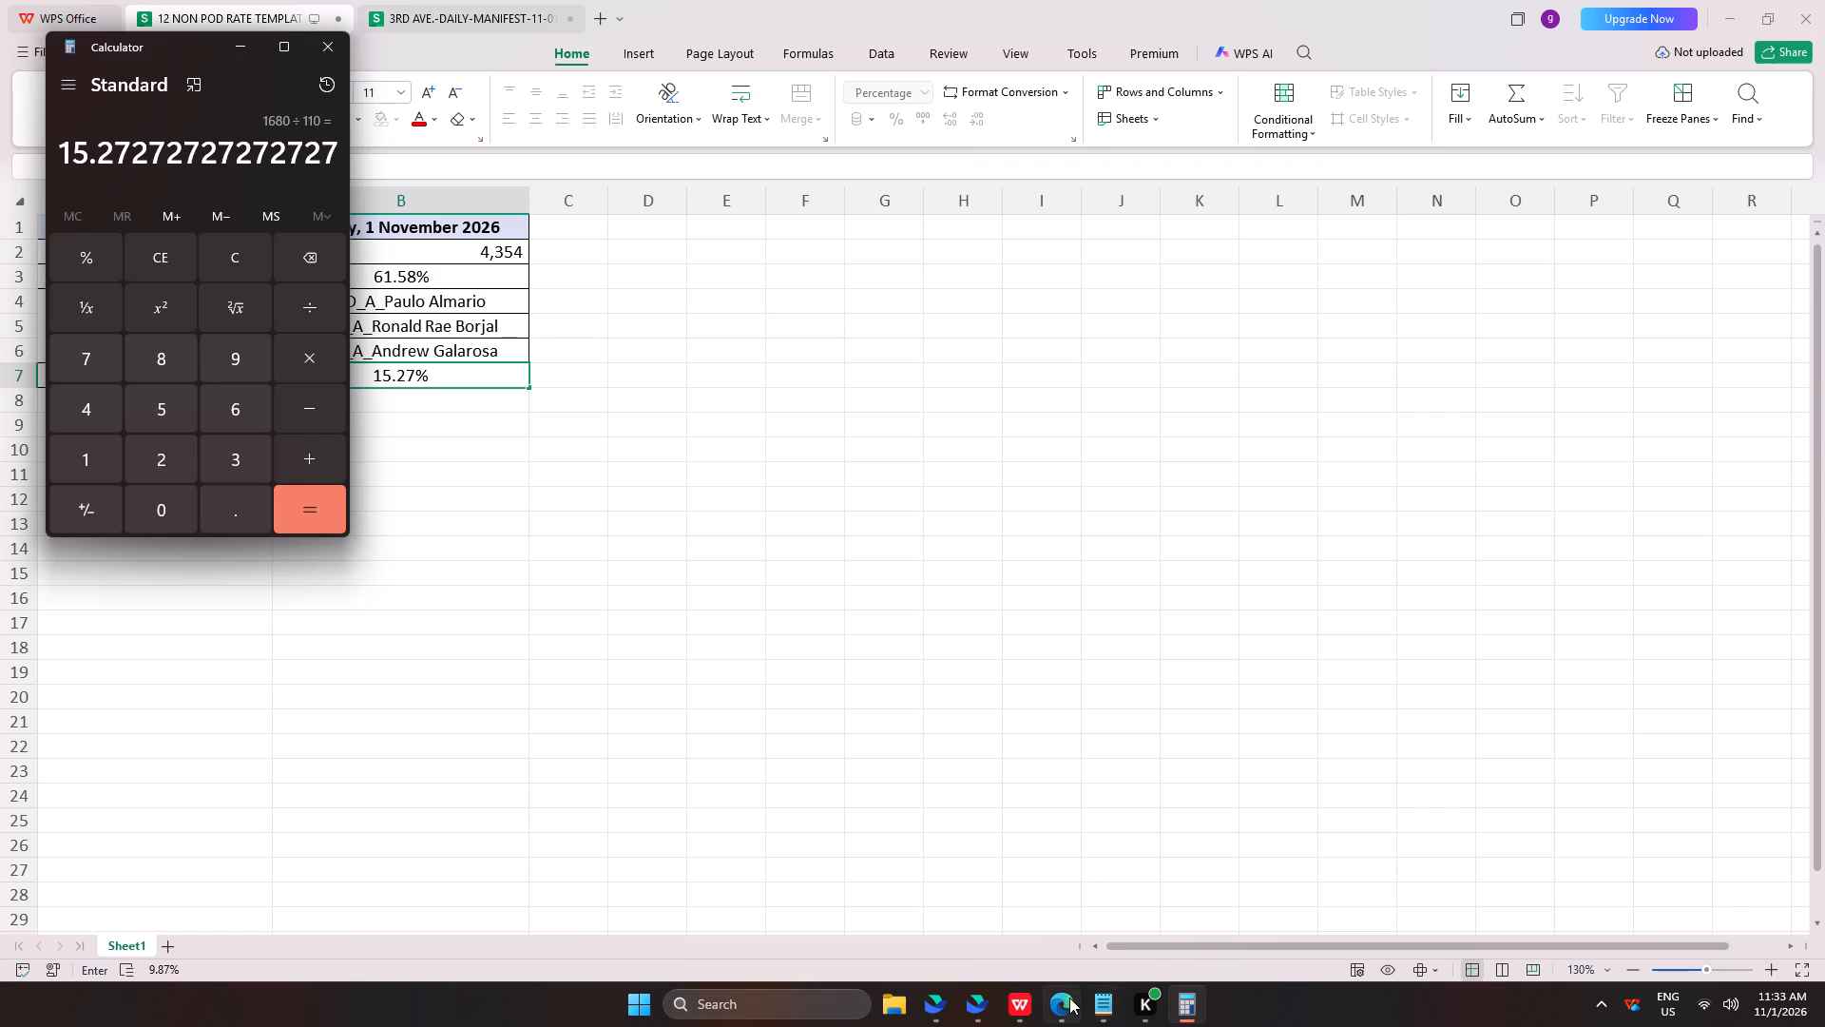
left_click(1067, 999)
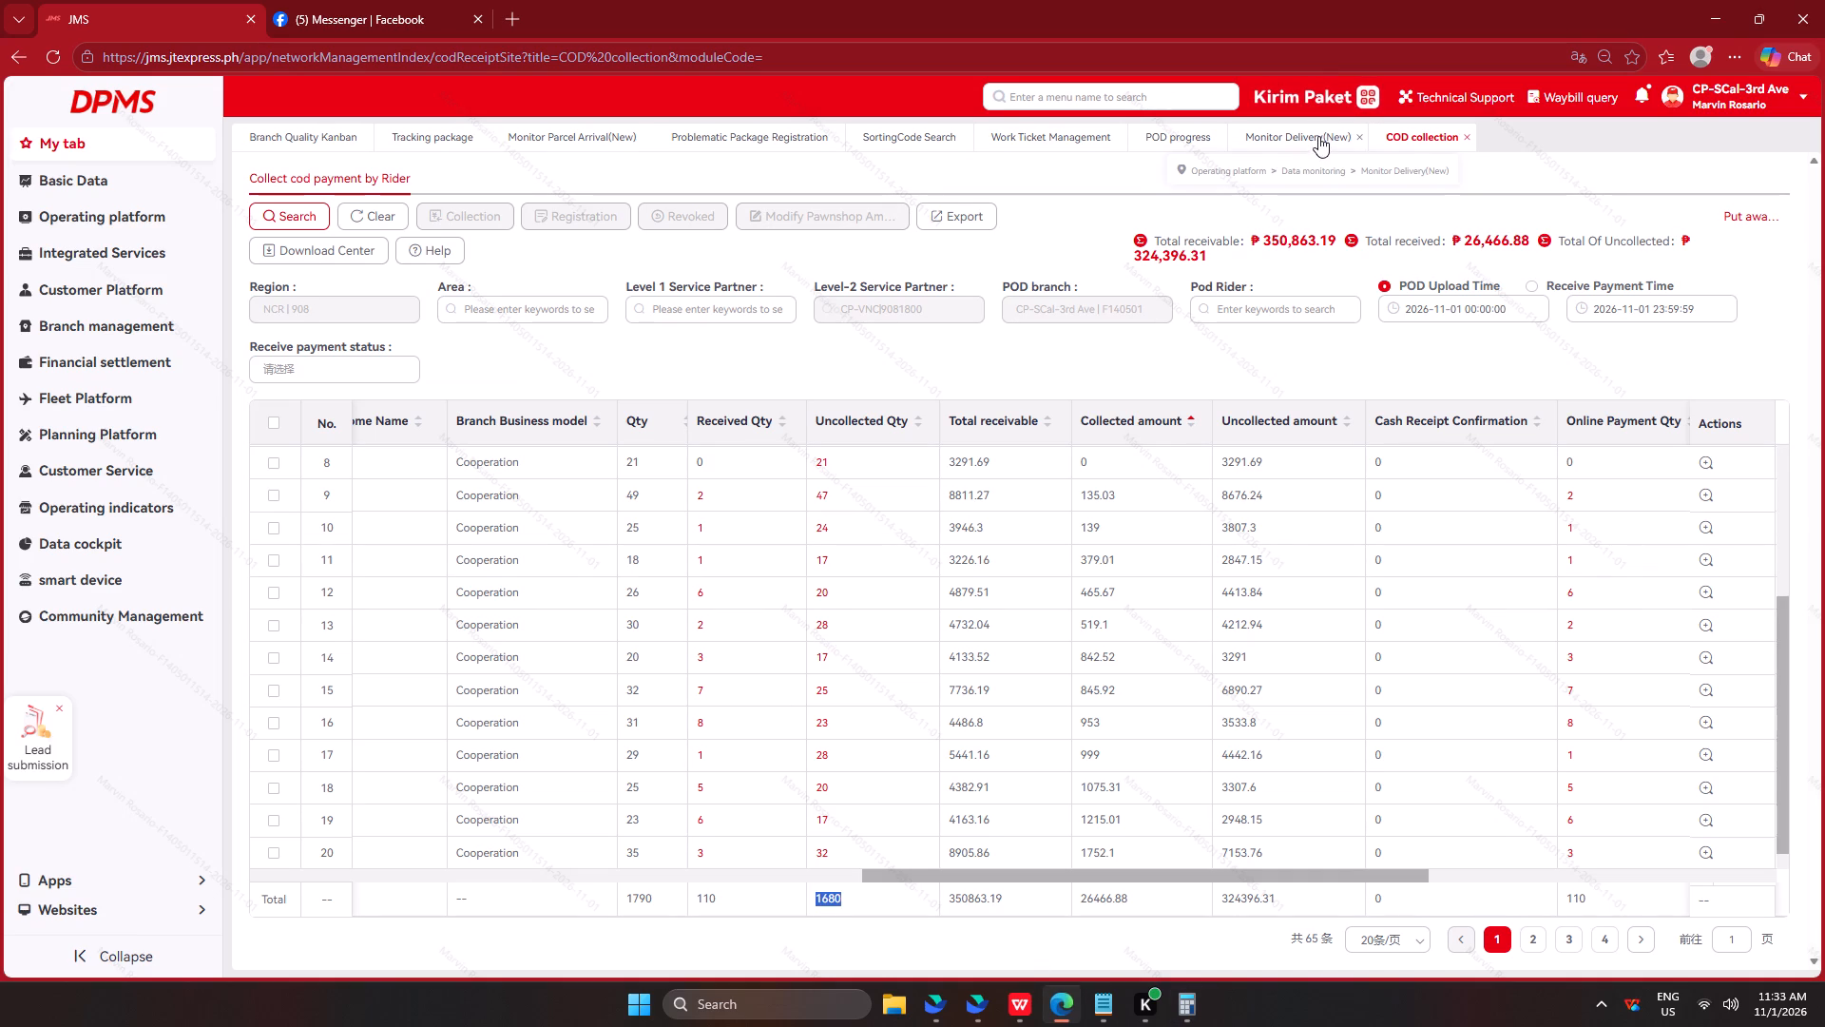
left_click(1183, 139)
left_click(306, 211)
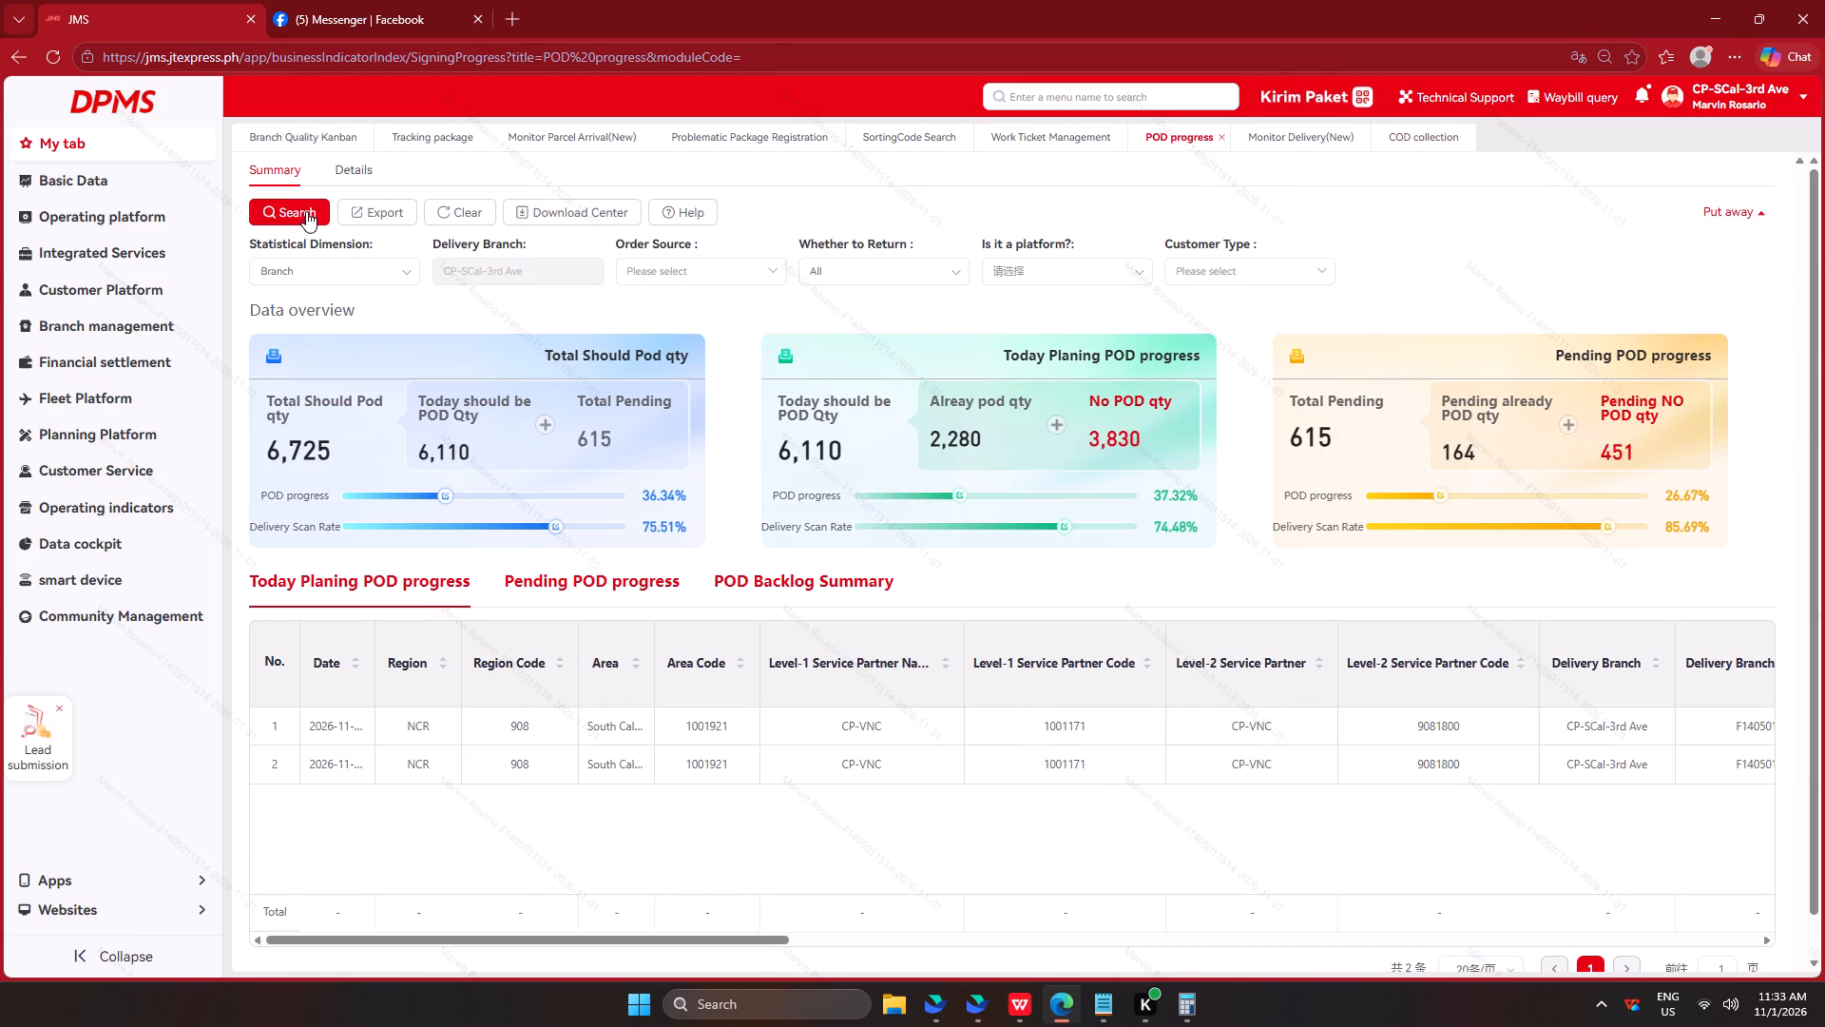
left_click_drag(520, 939, 879, 967)
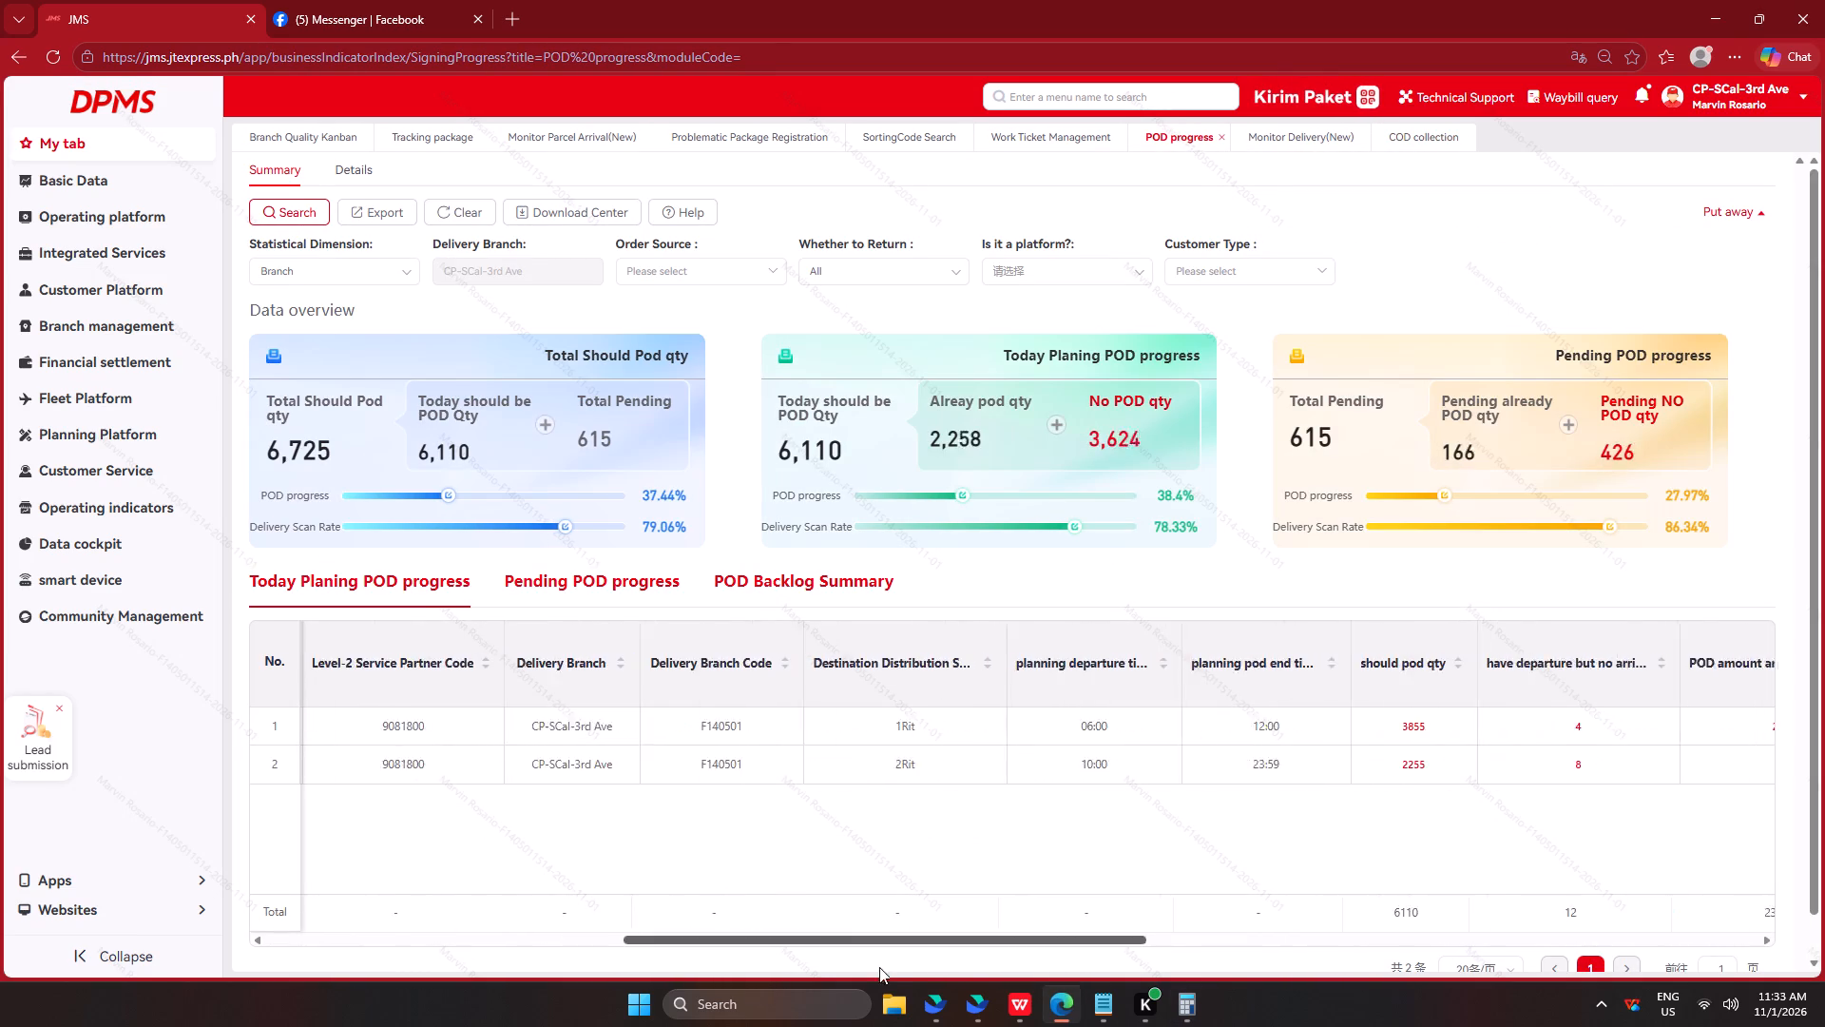
left_click_drag(879, 967, 1325, 885)
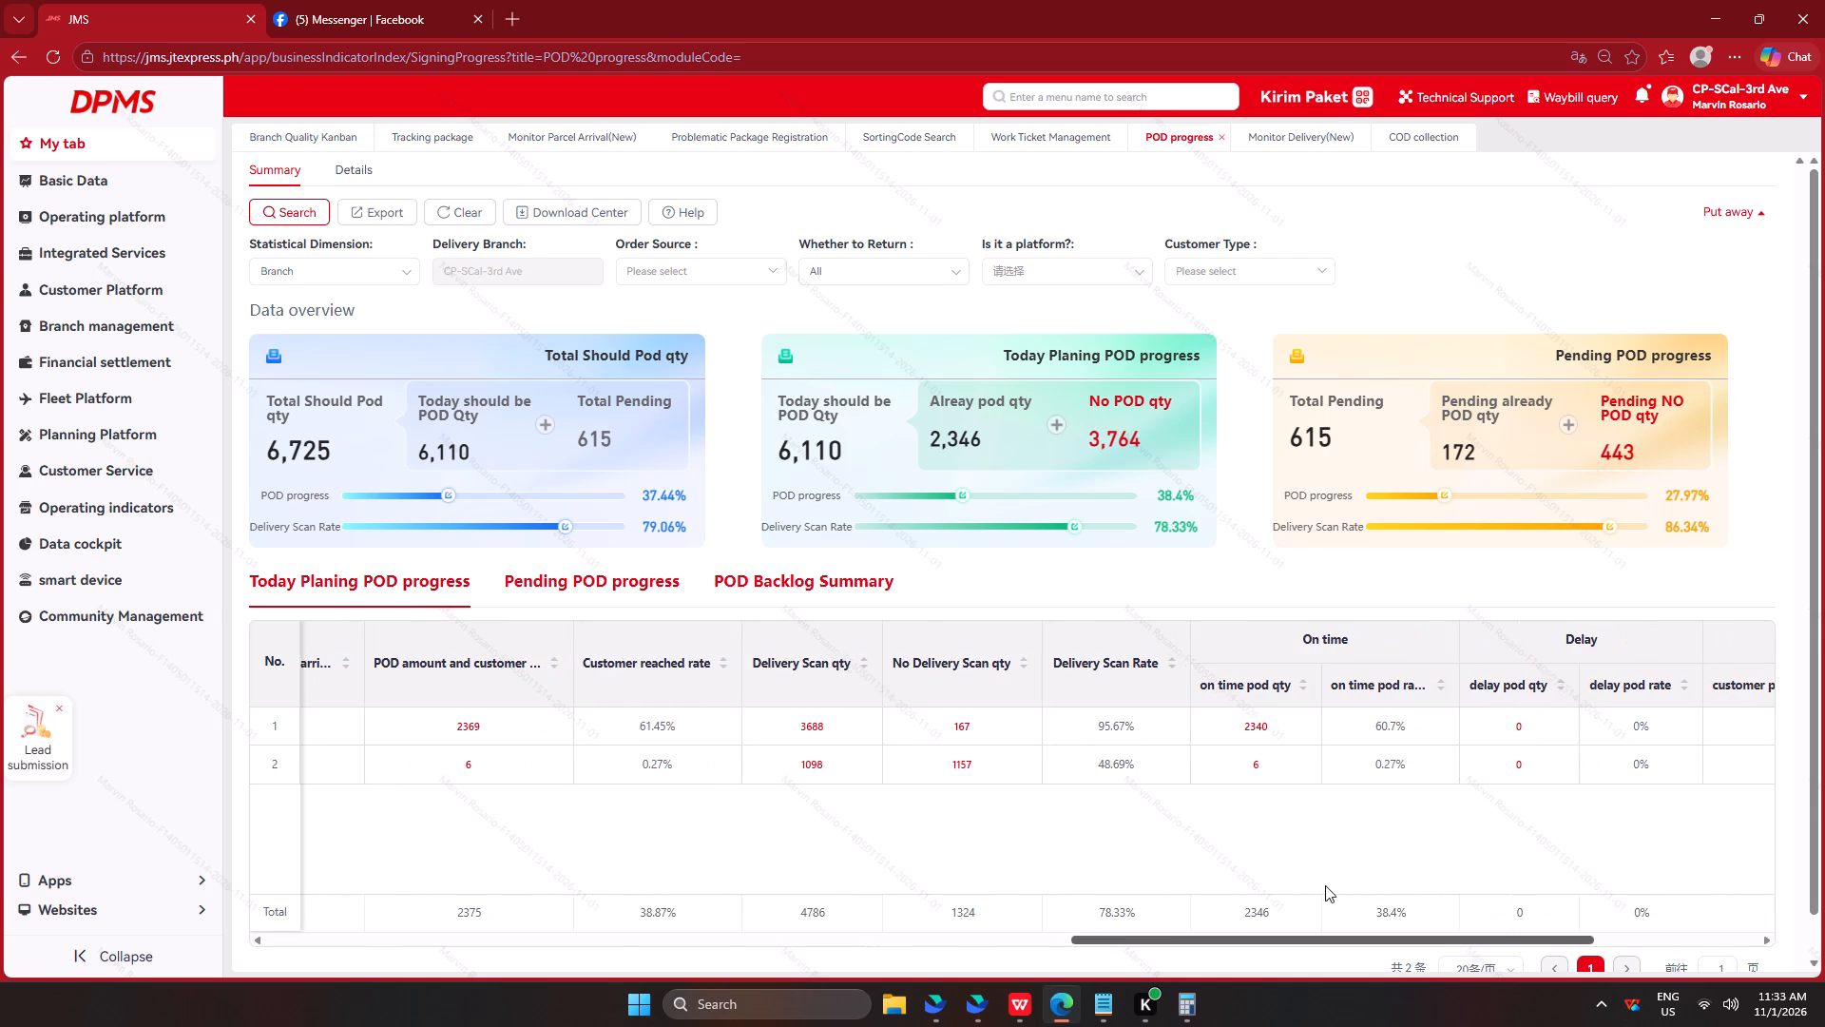
left_click_drag(1325, 885, 1362, 880)
left_click(1337, 866)
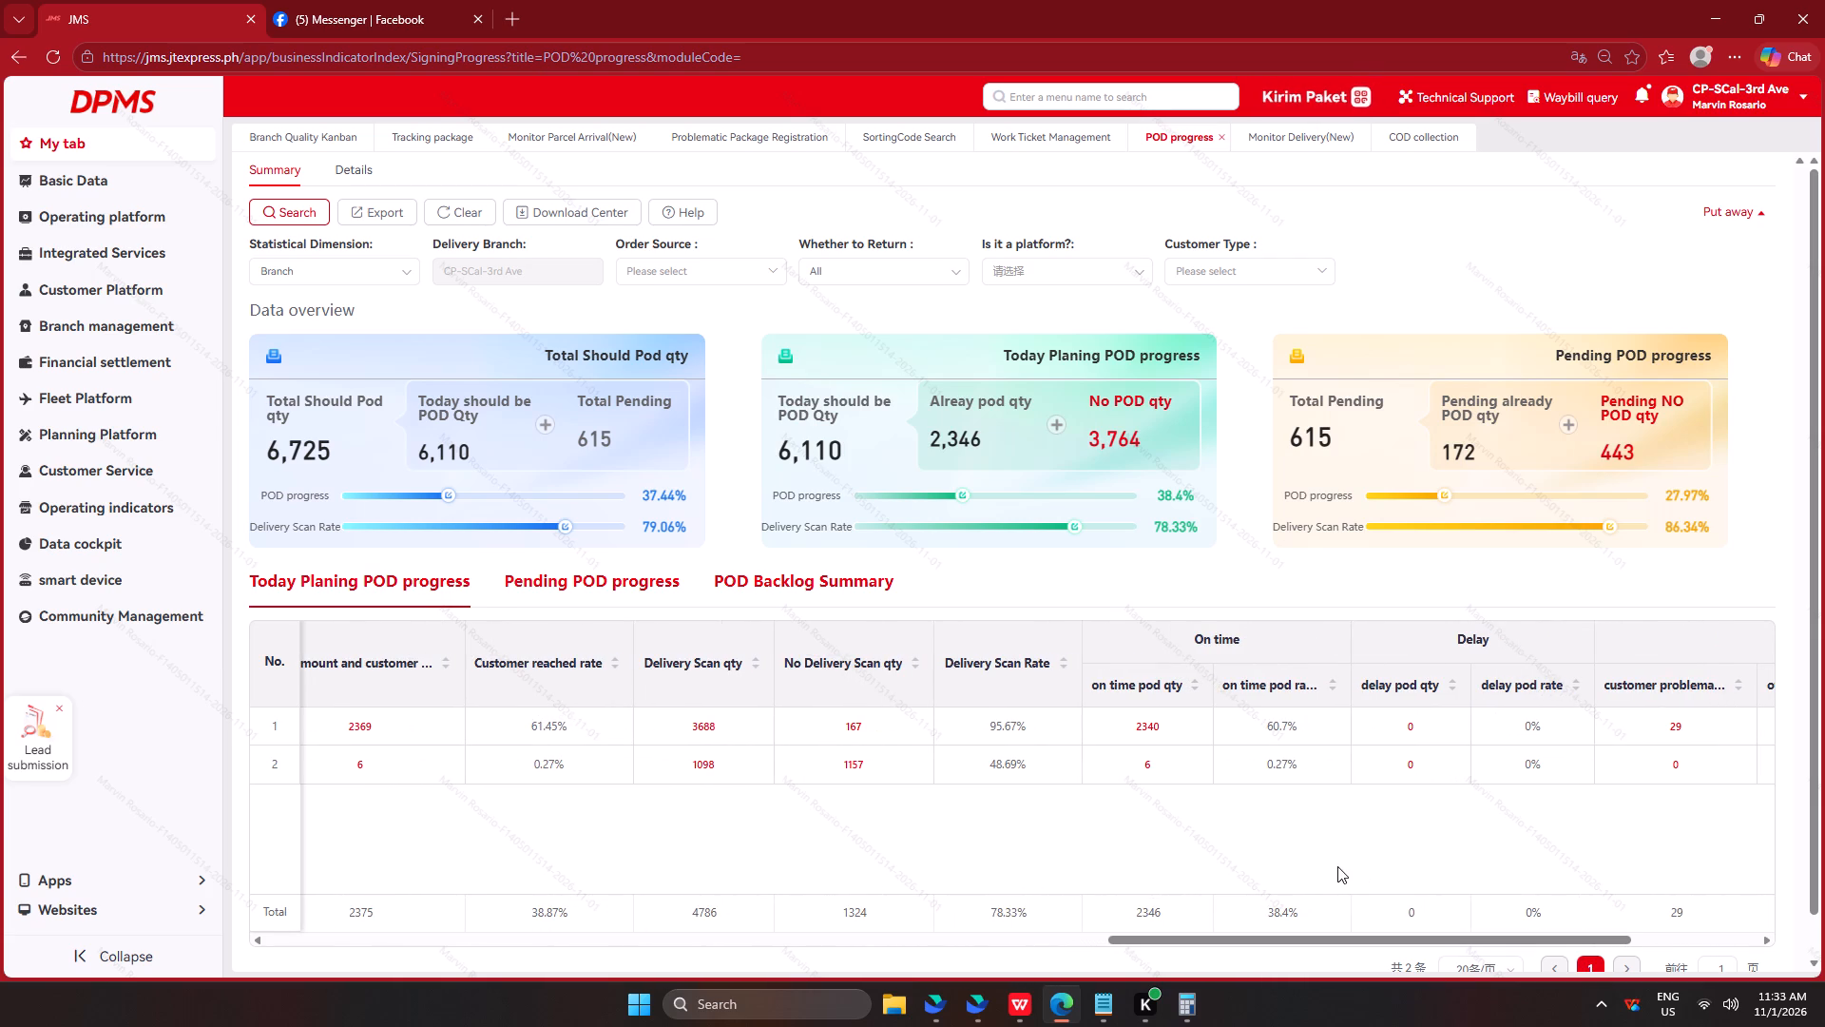
left_click_drag(1257, 726, 1314, 732)
left_click(1241, 867)
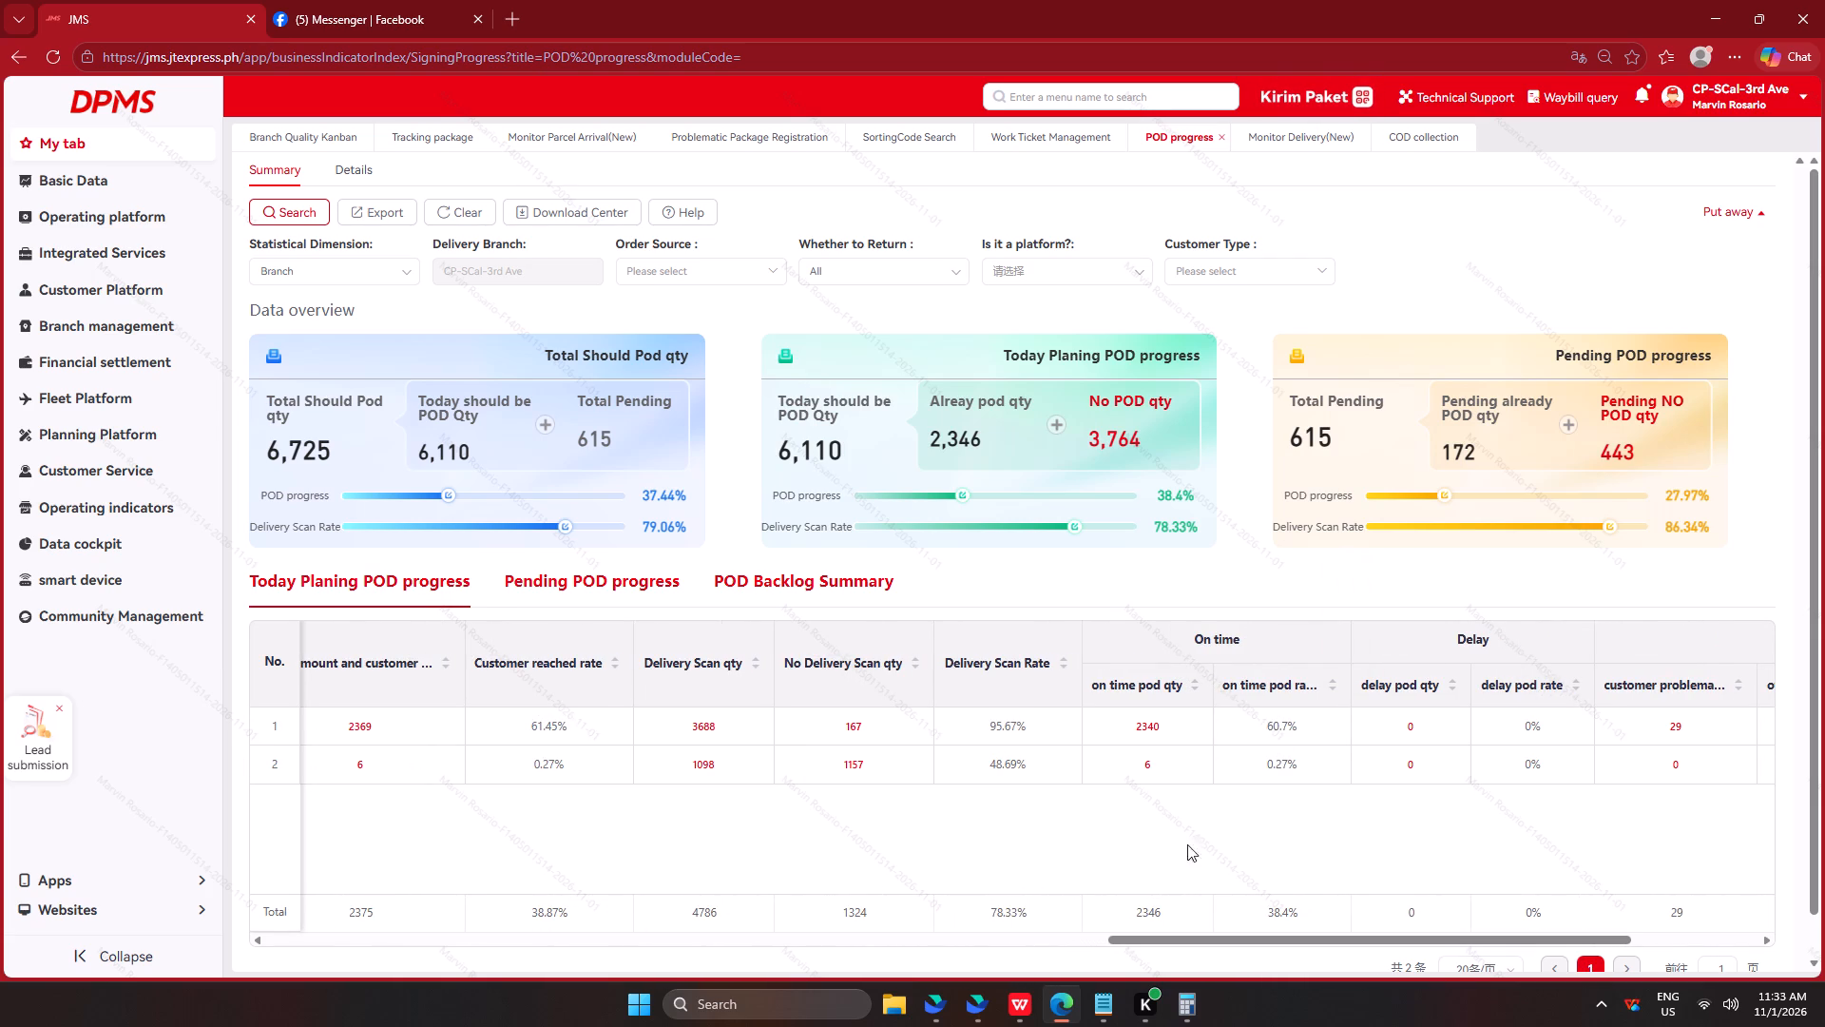
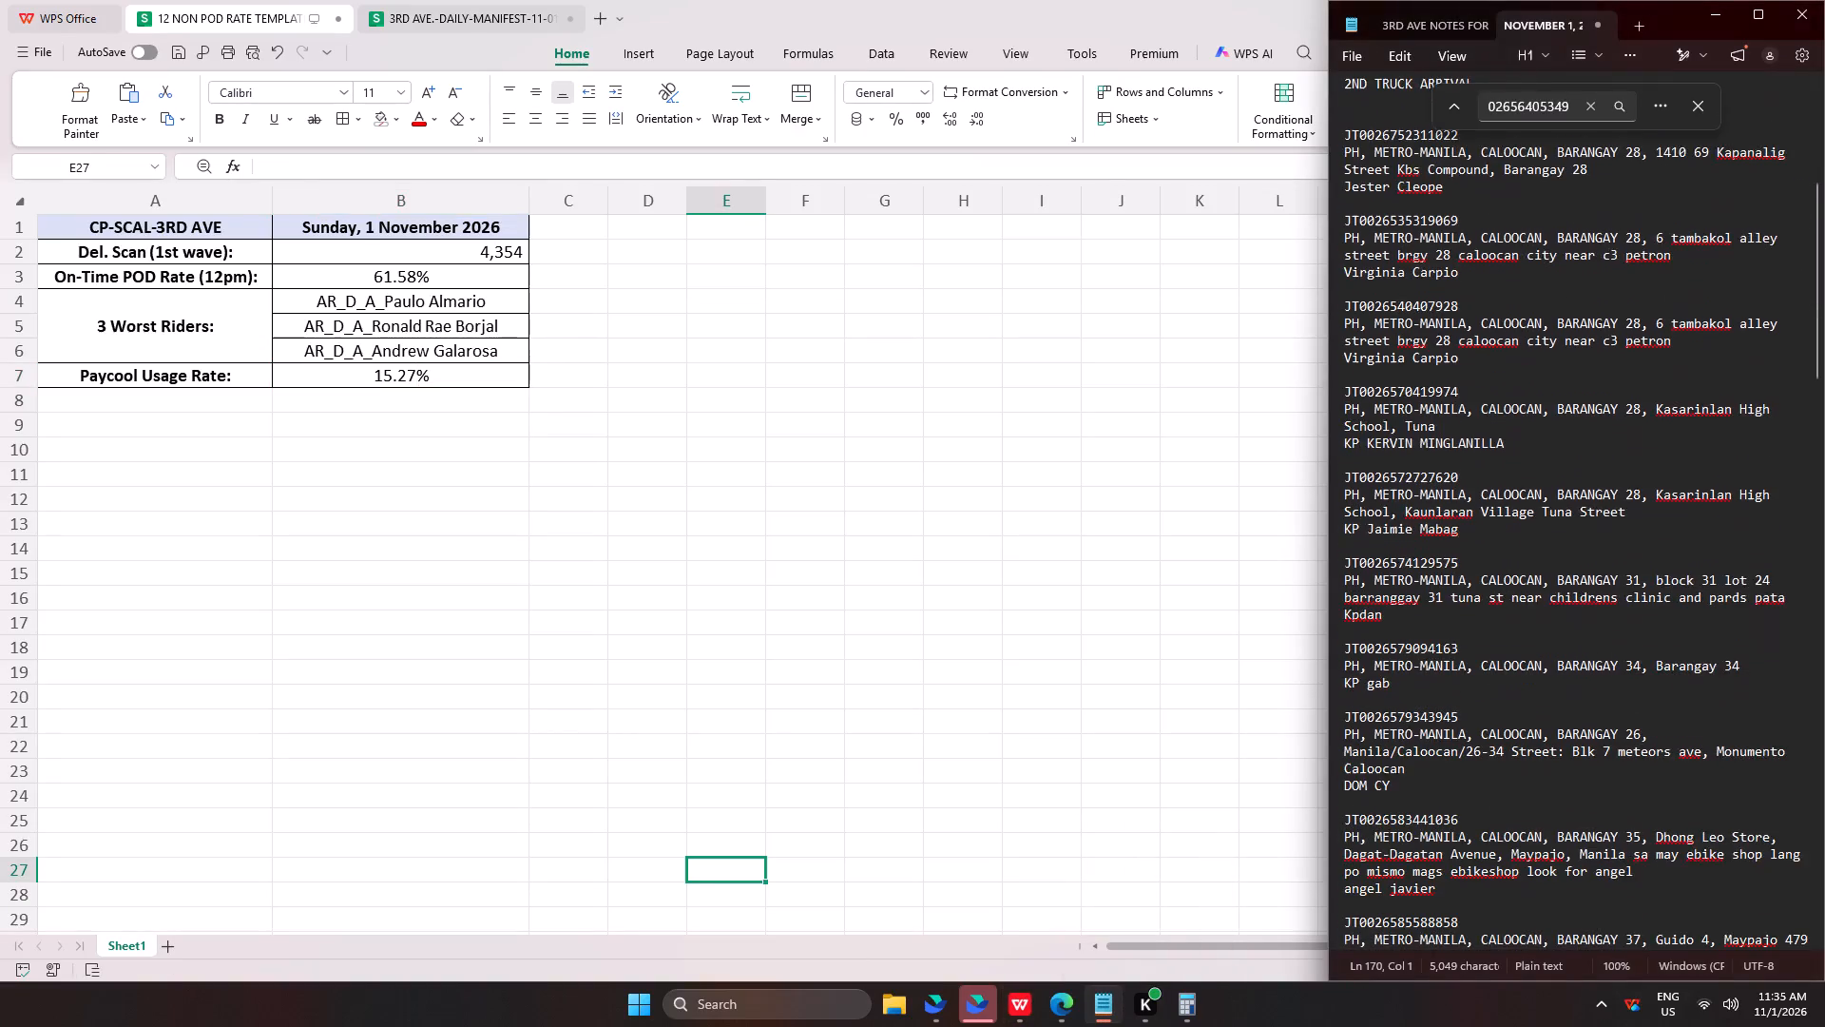
Switch to Notepad and look through the November 1 parcel notes down to the delivery progress enquiry at the end.
scroll(1527, 530, "down", 11)
scroll(1605, 635, "down", 4)
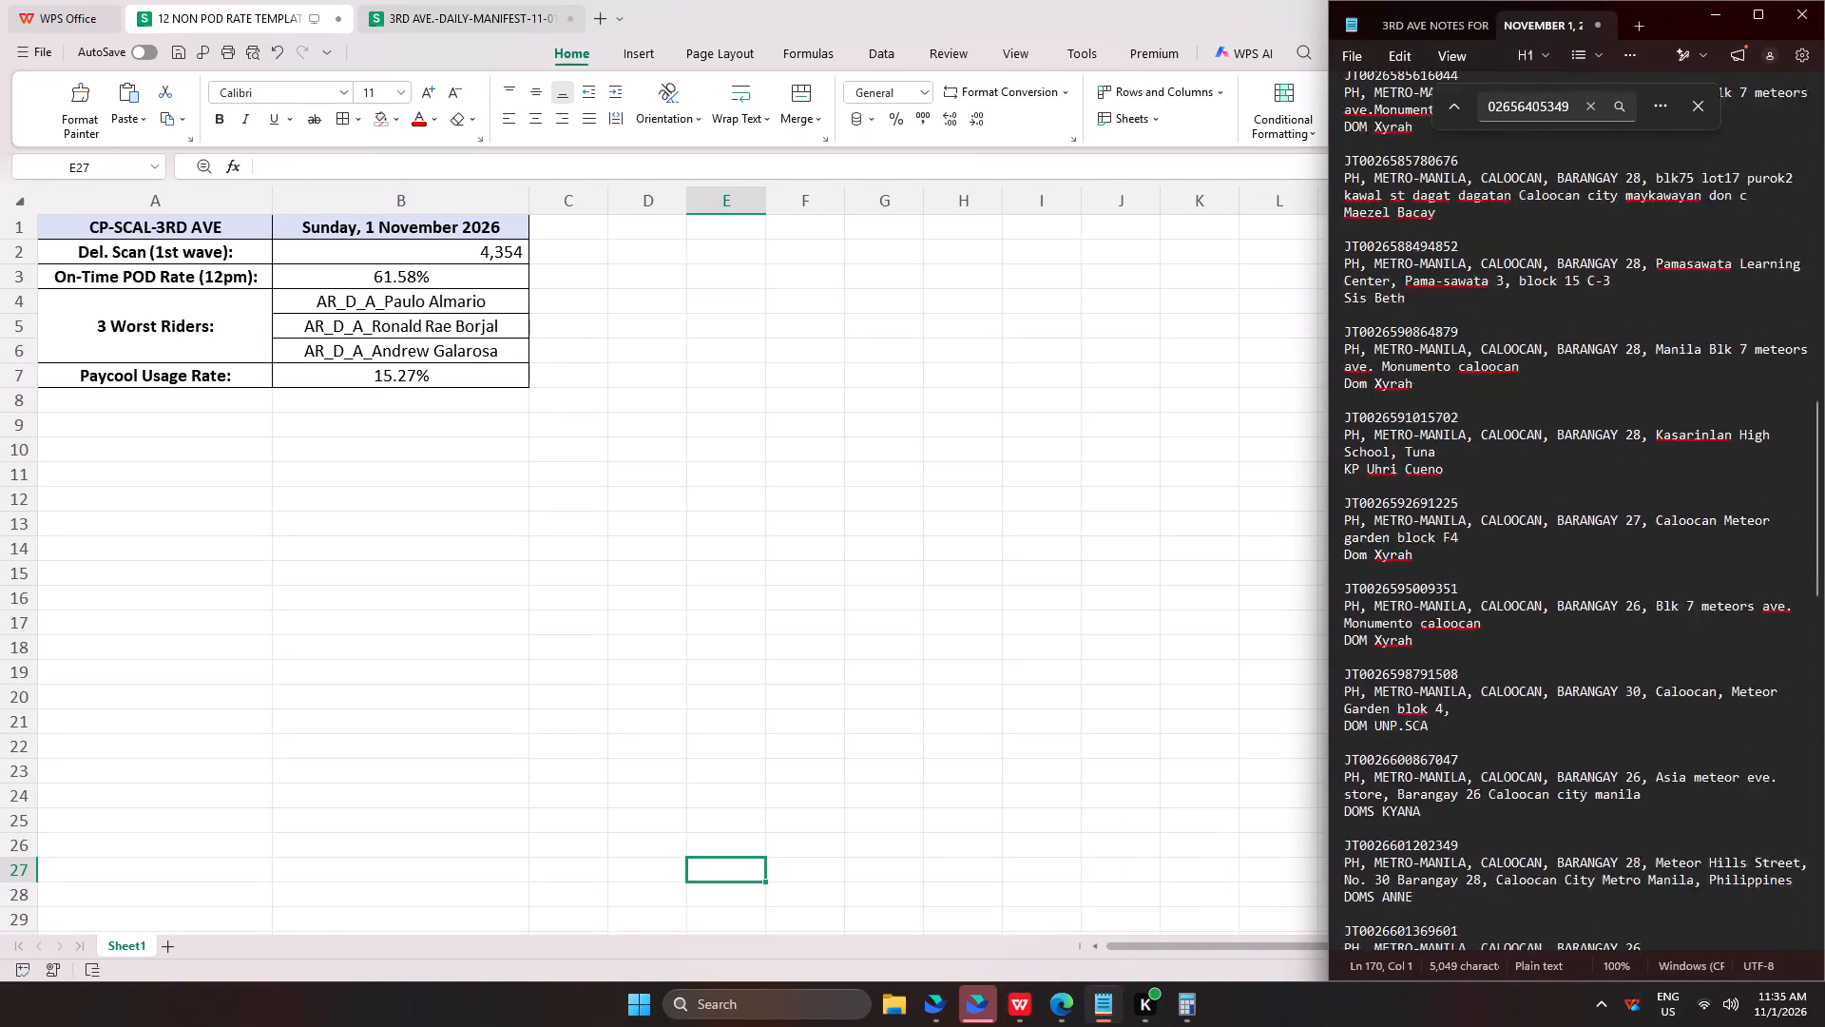
scroll(1604, 644, "down", 8)
scroll(1571, 737, "down", 7)
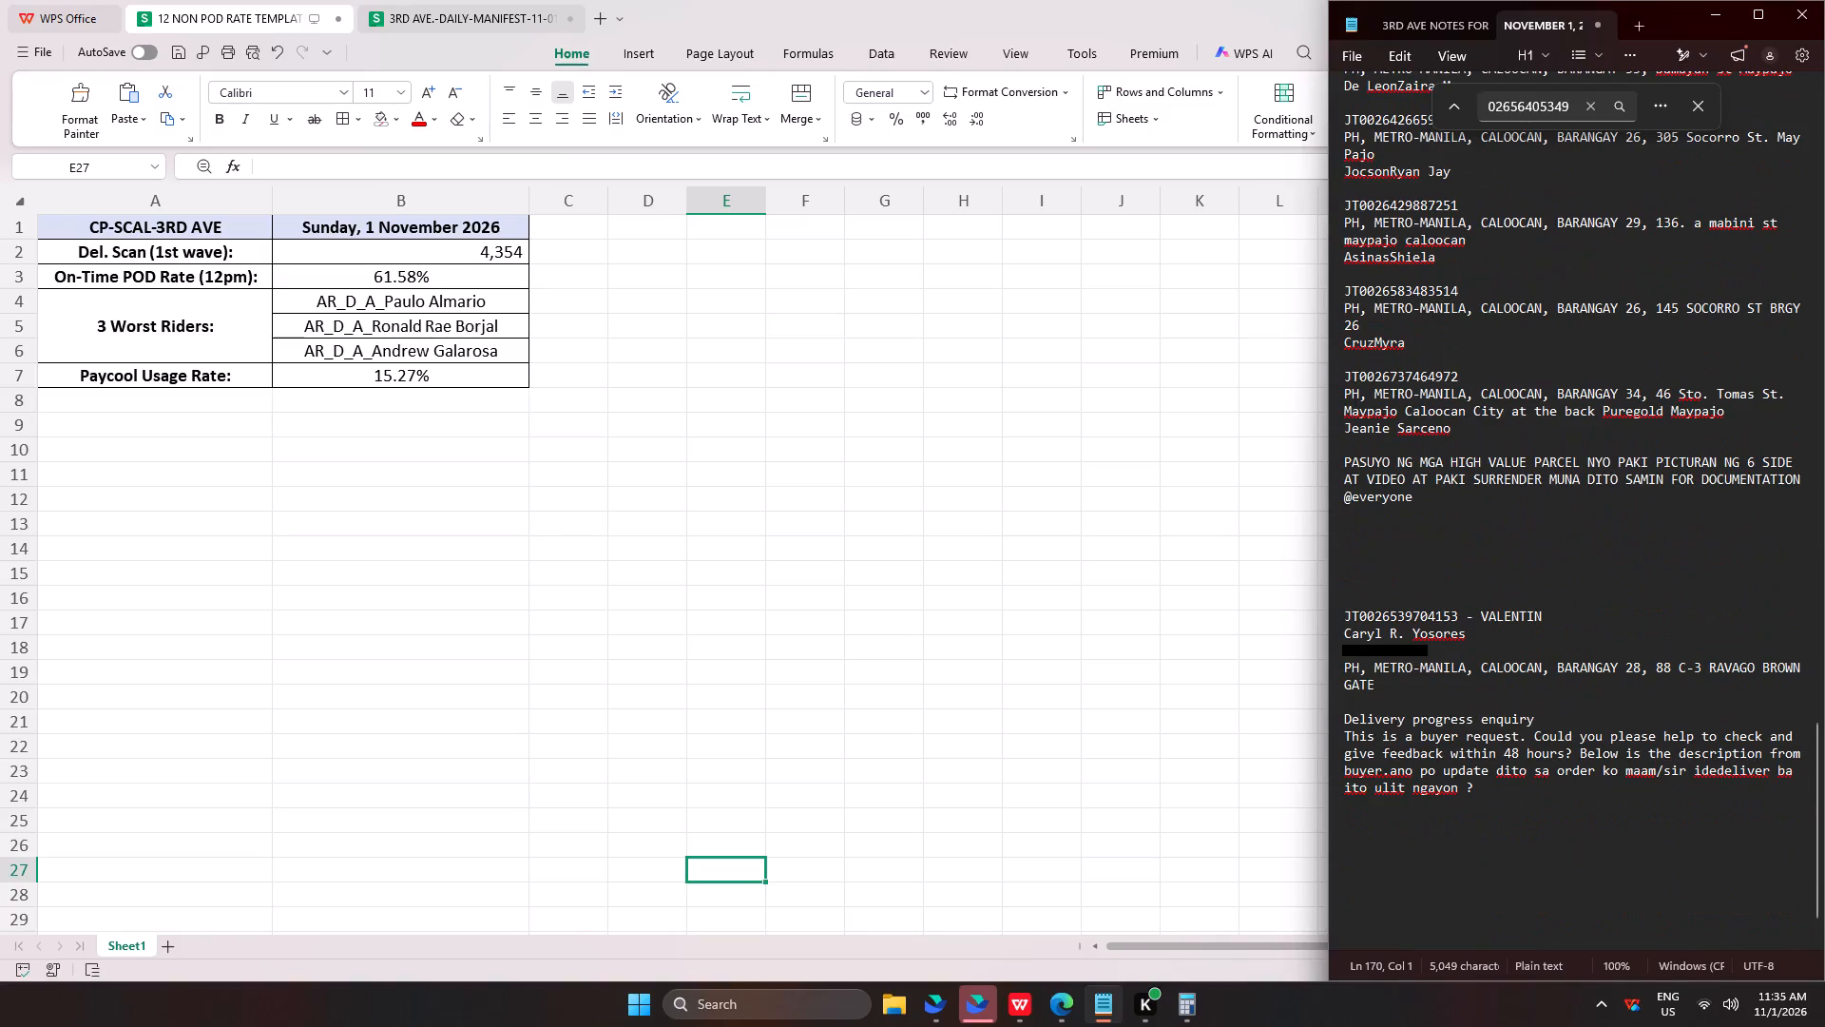
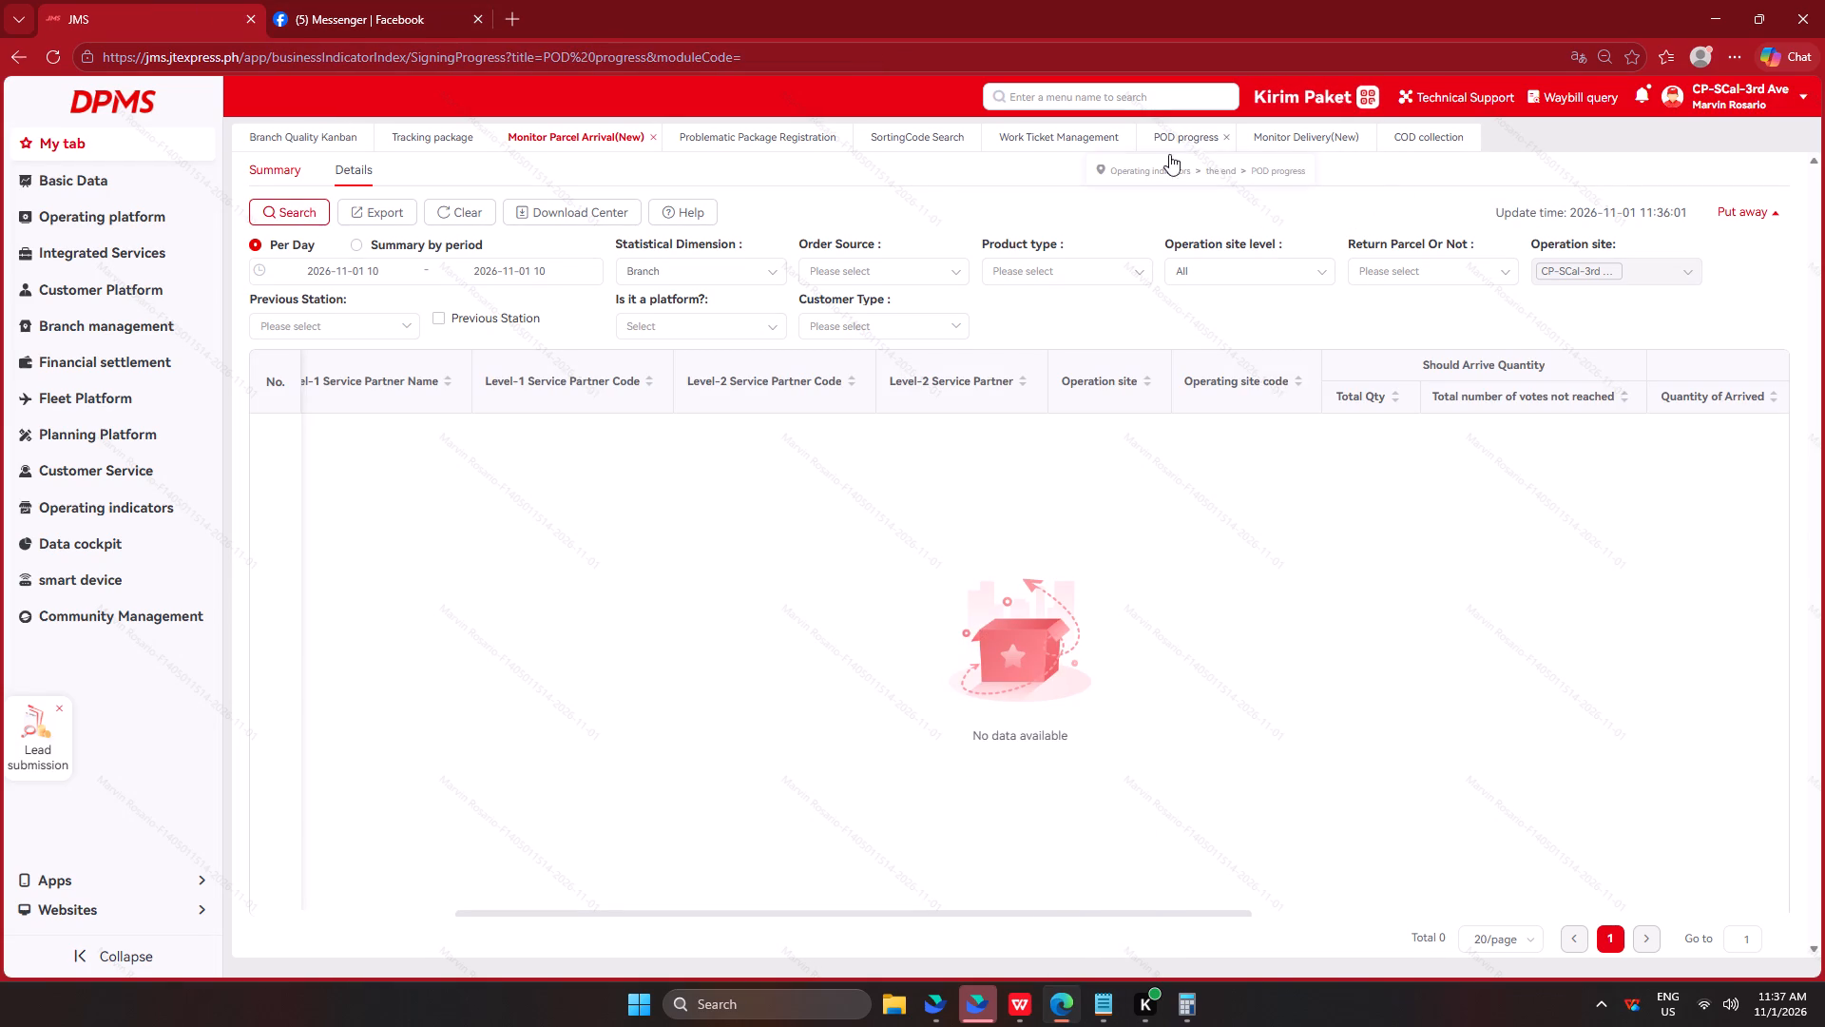
Refresh the POD progress summary and check today's delivery scan and on-time POD figures against the 12 NON POD RATE template.
left_click(312, 221)
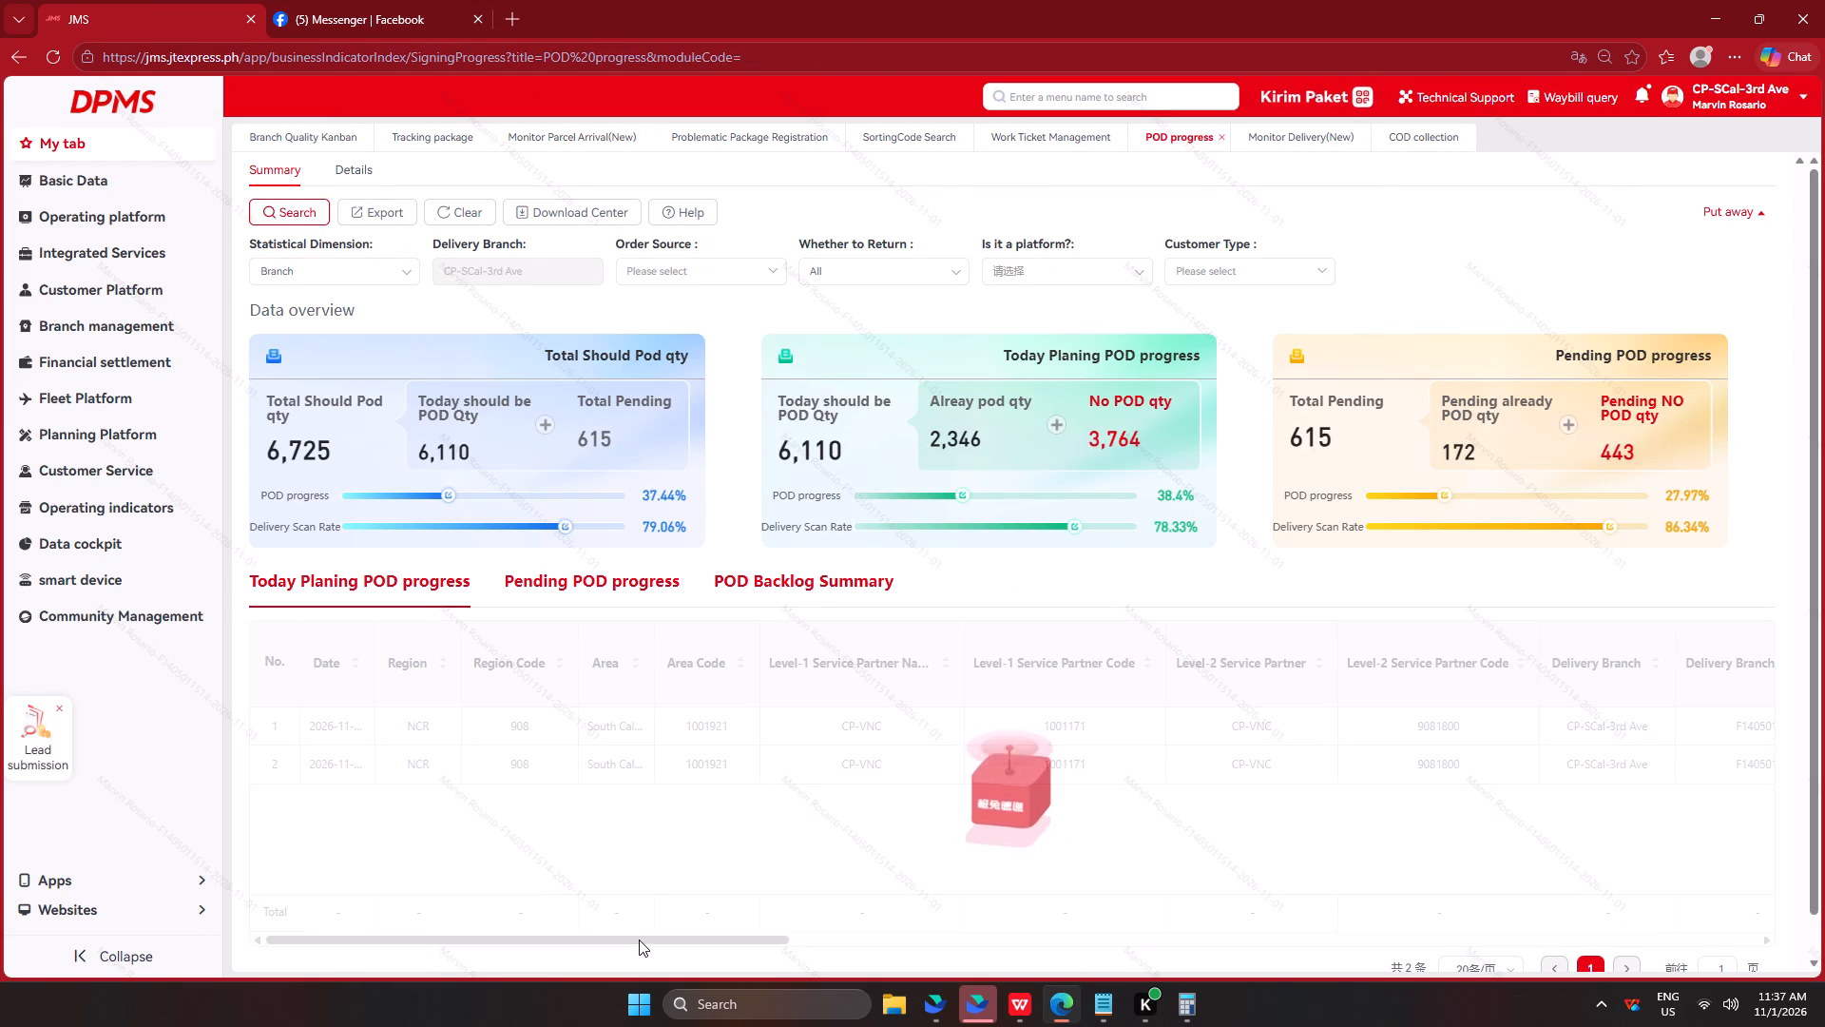
left_click_drag(644, 943, 1260, 927)
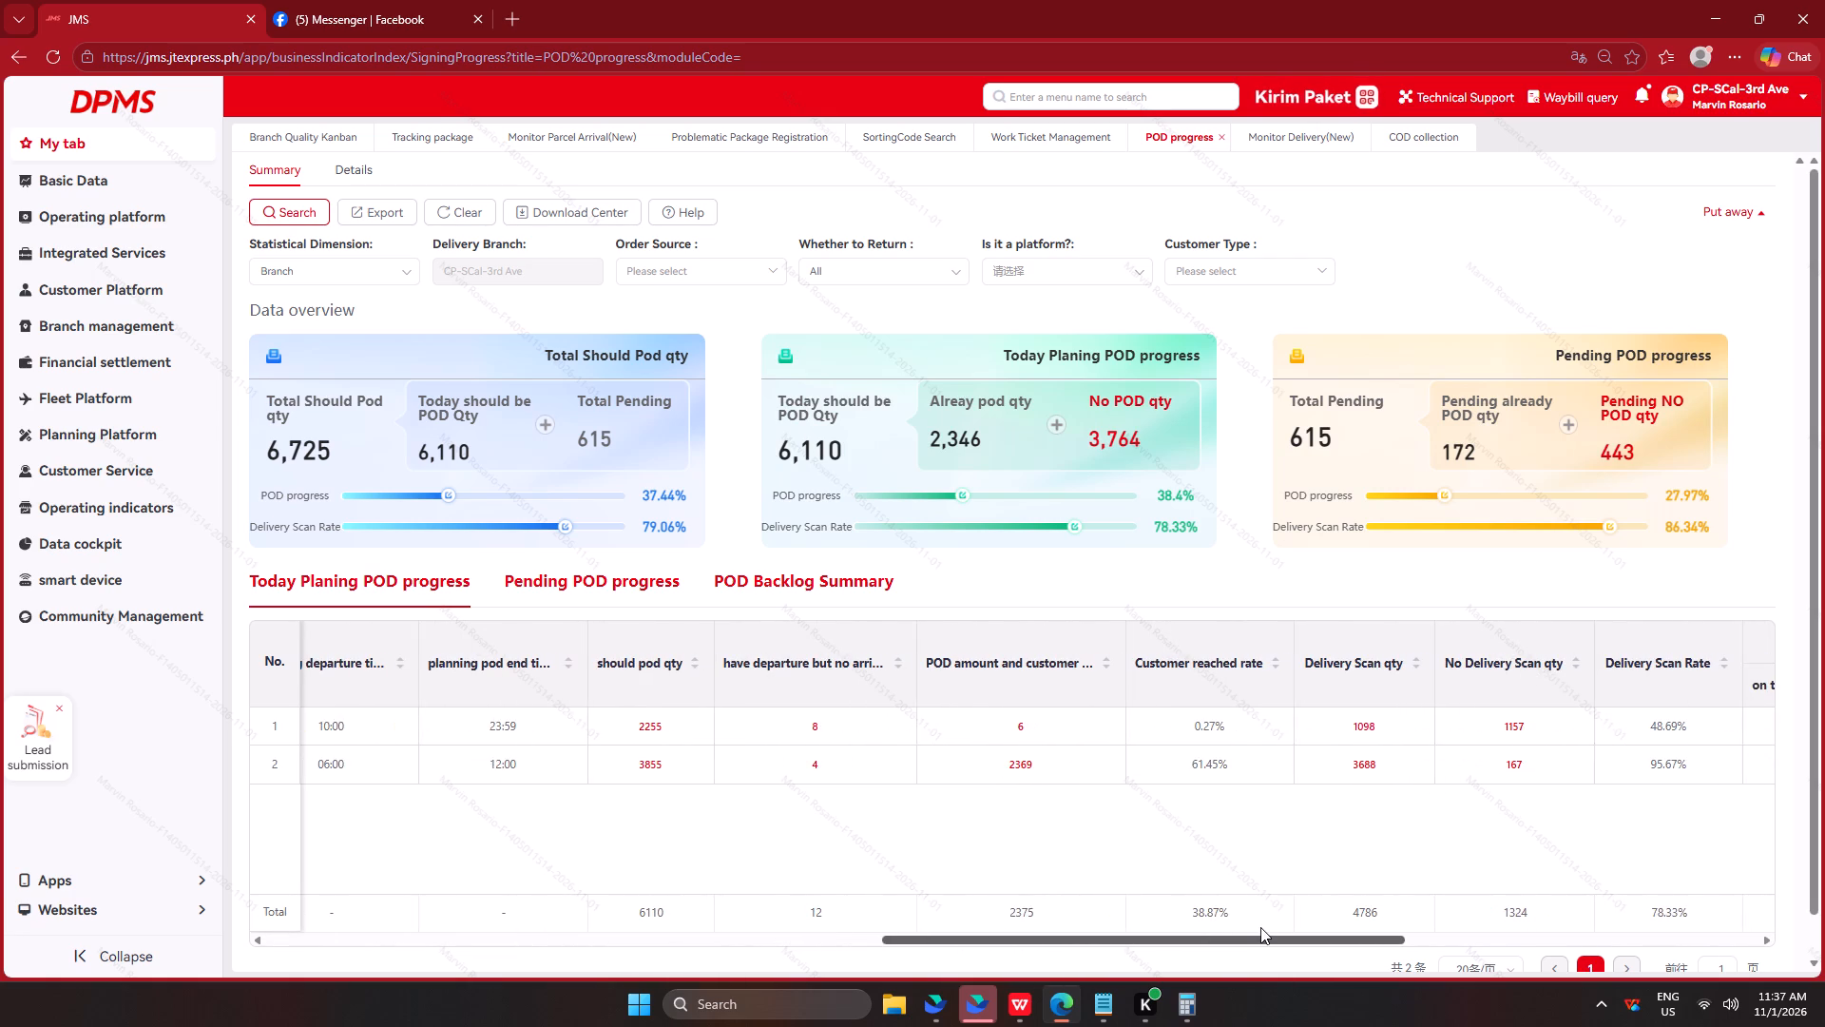
left_click_drag(1260, 927, 1282, 924)
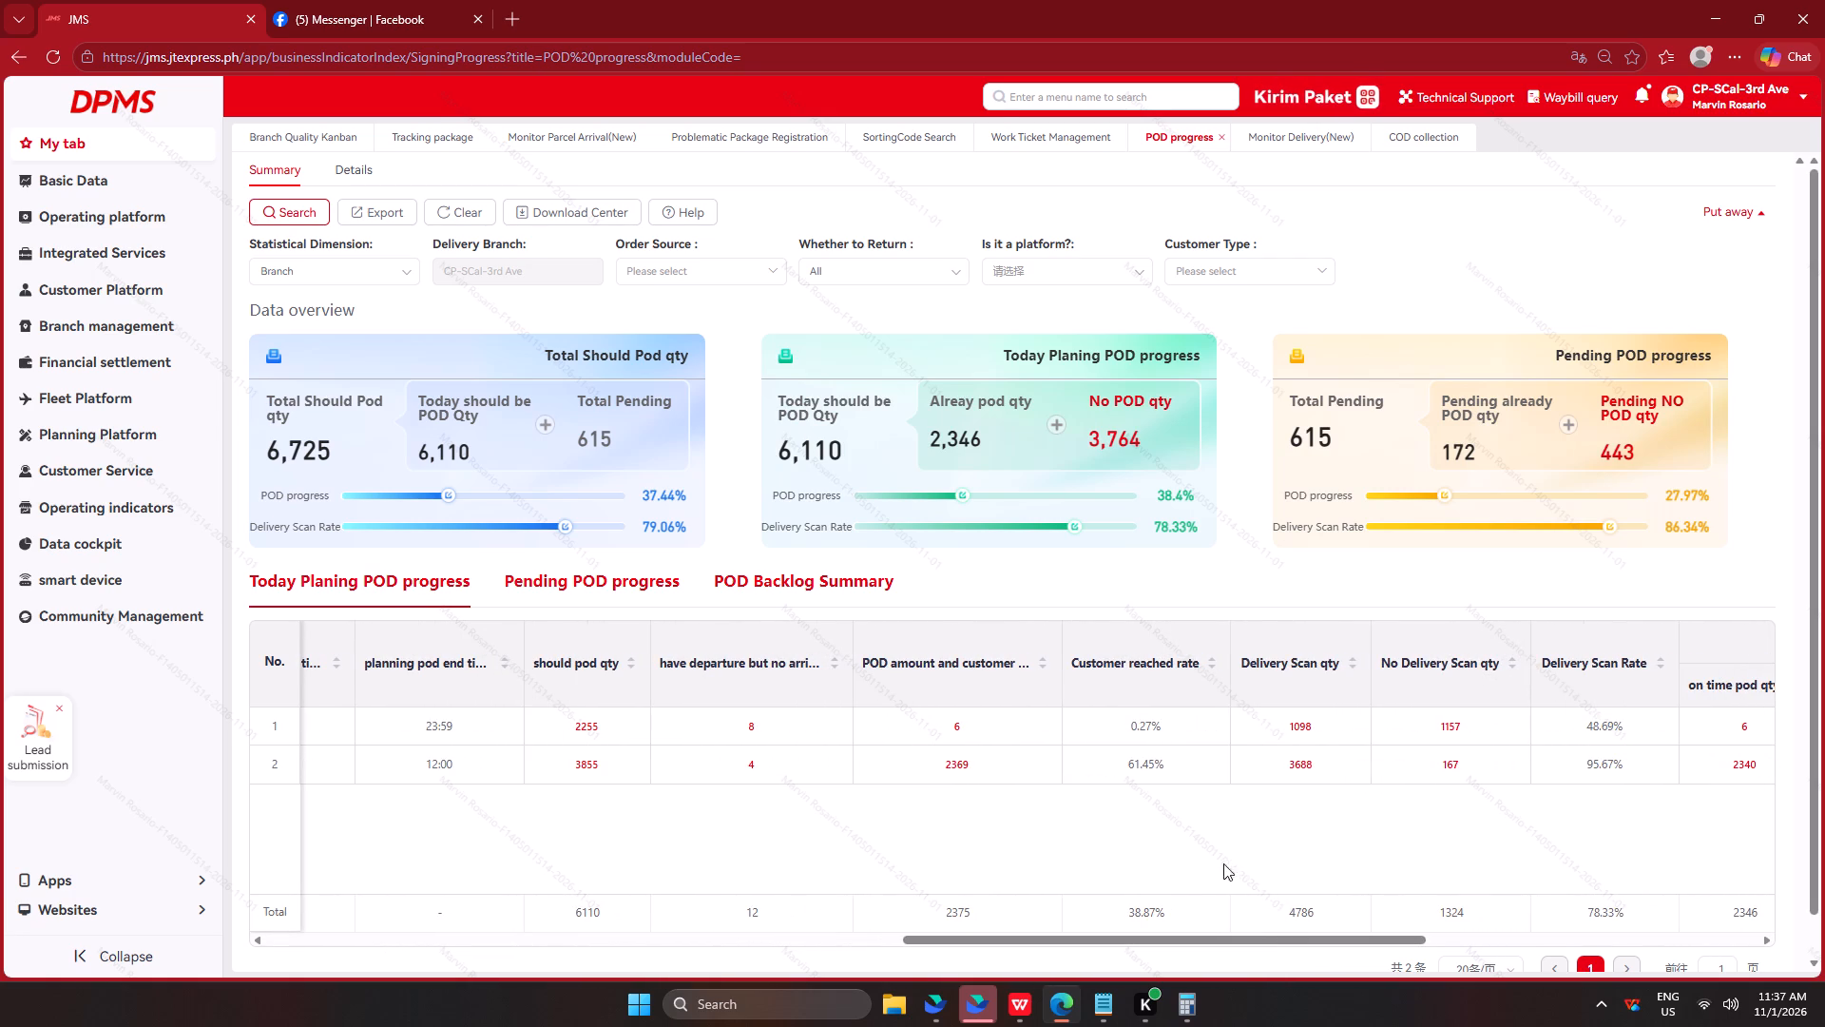
left_click(1193, 848)
left_click(1026, 1022)
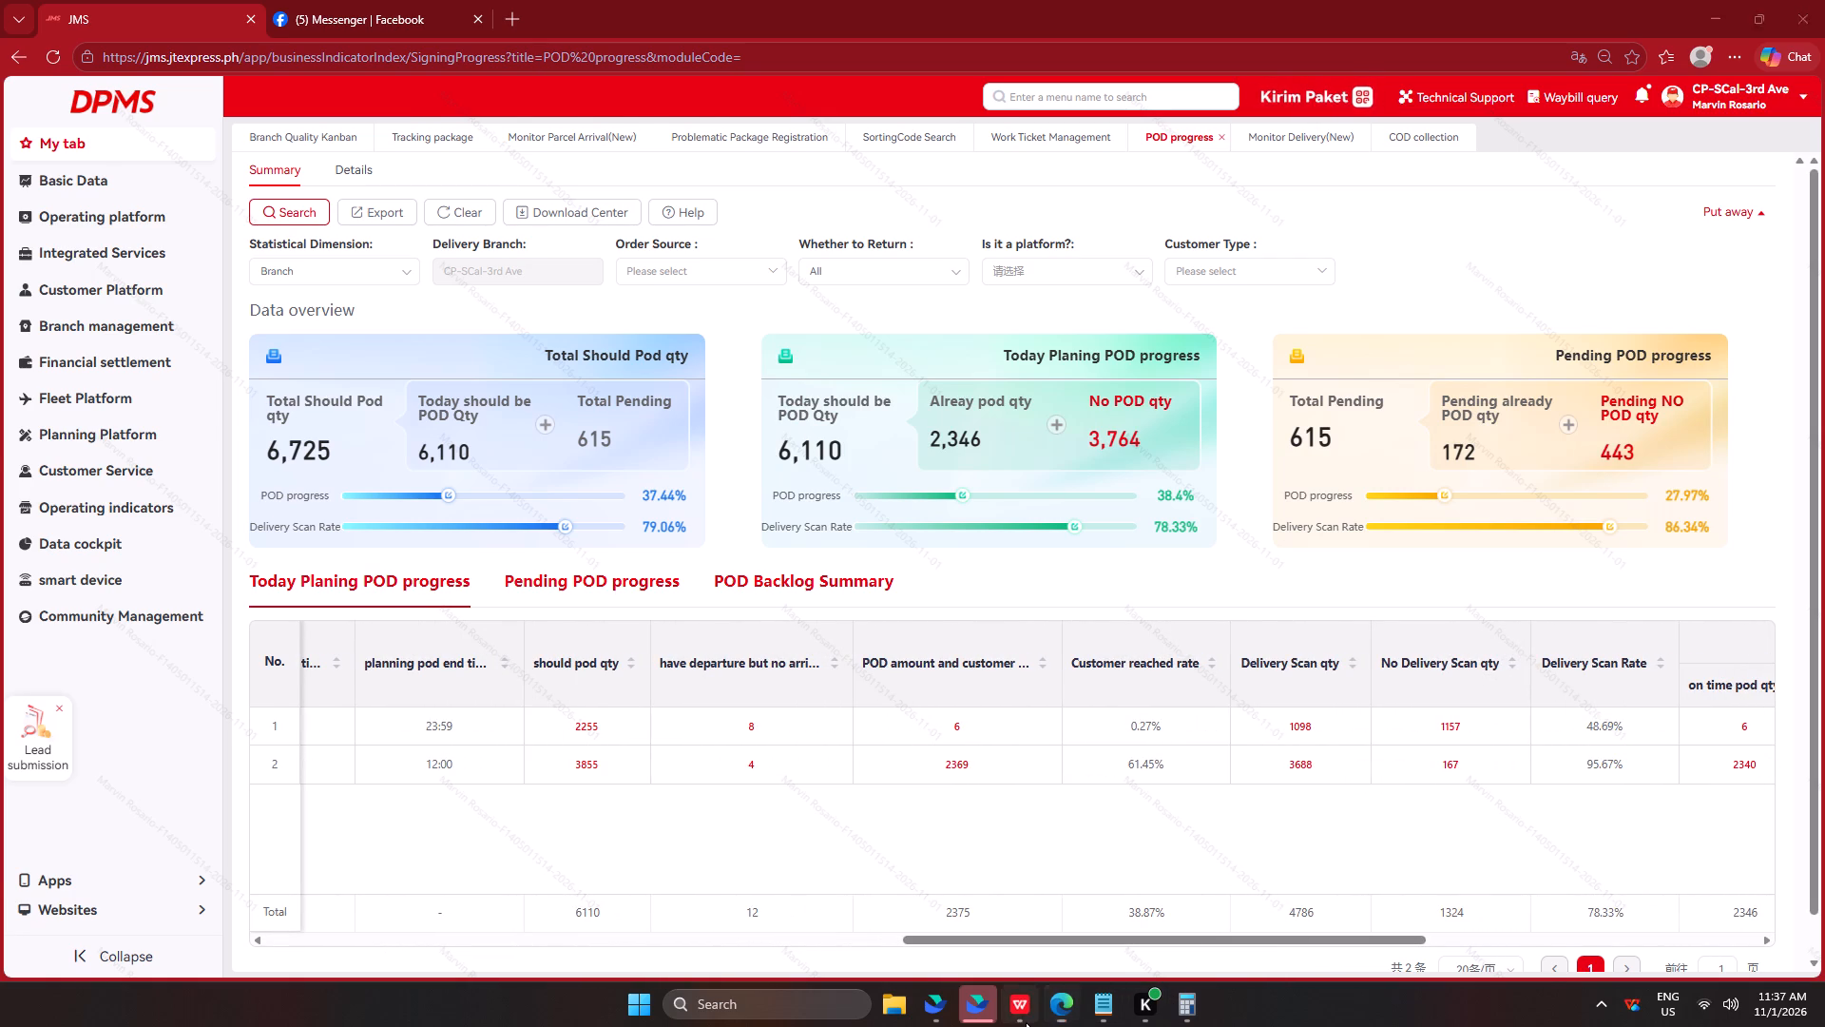
key("alt+Tab")
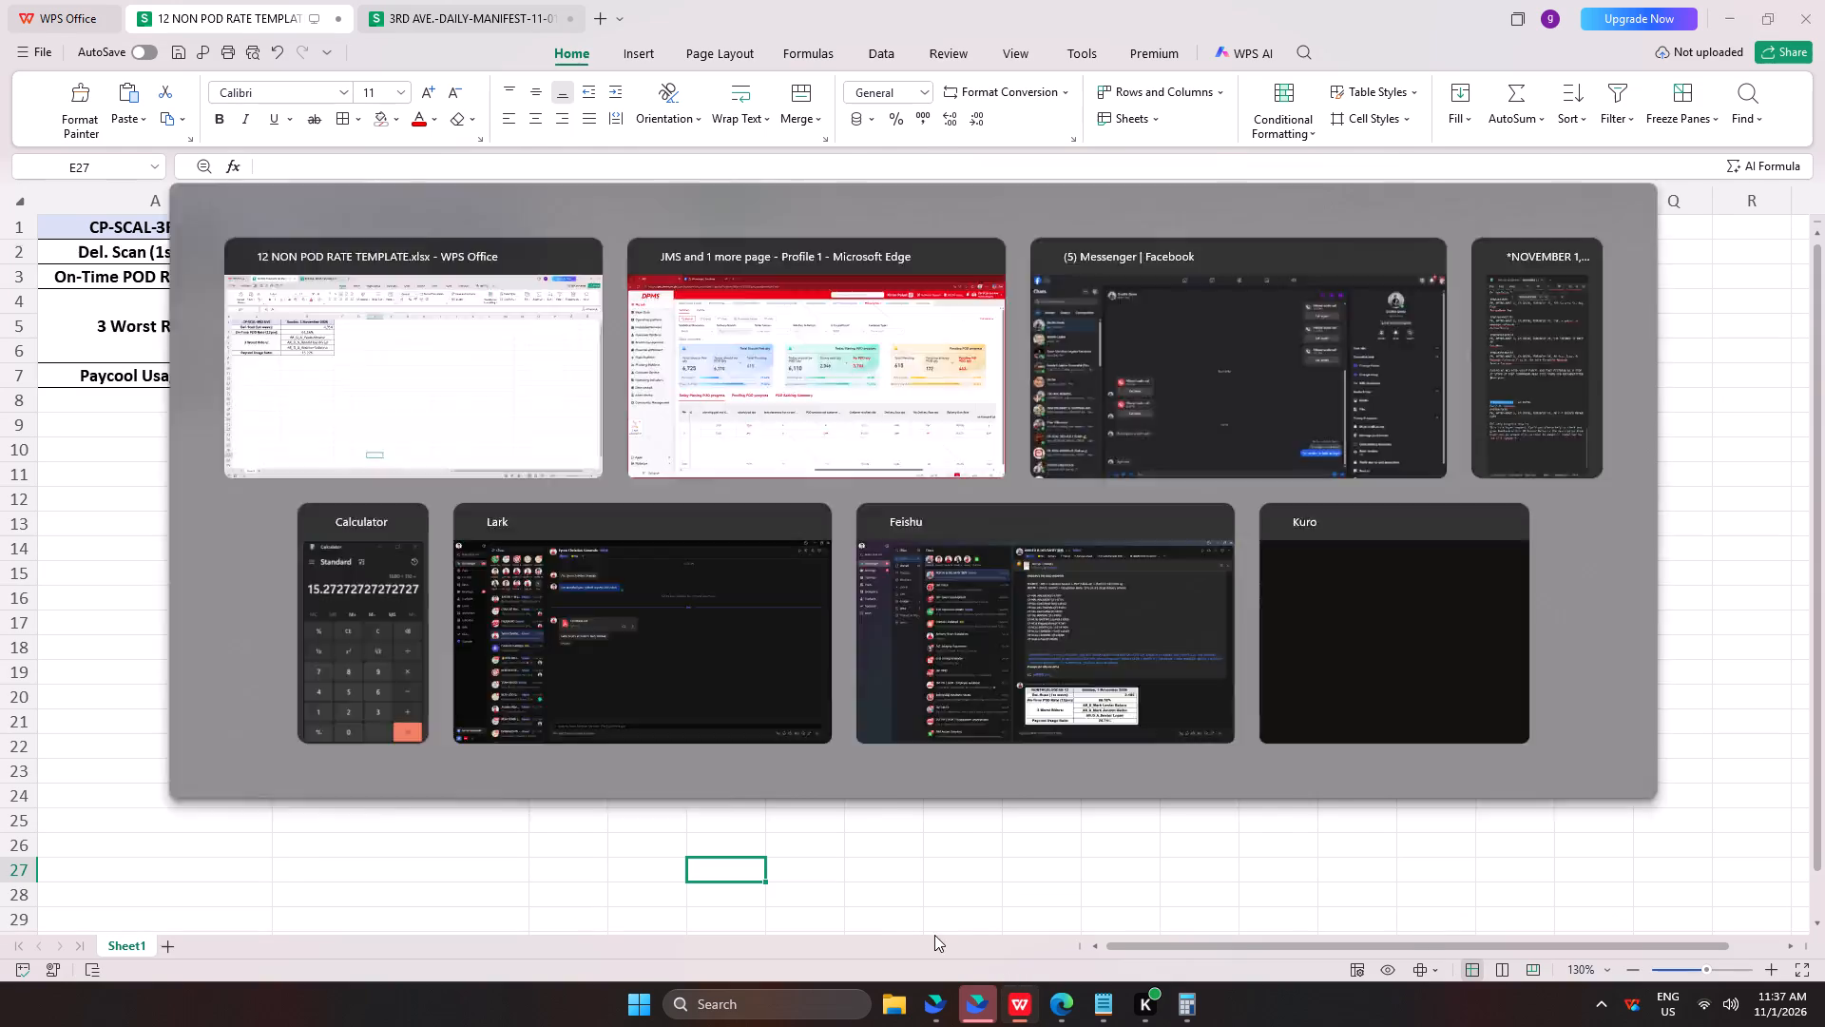
left_click(1176, 819)
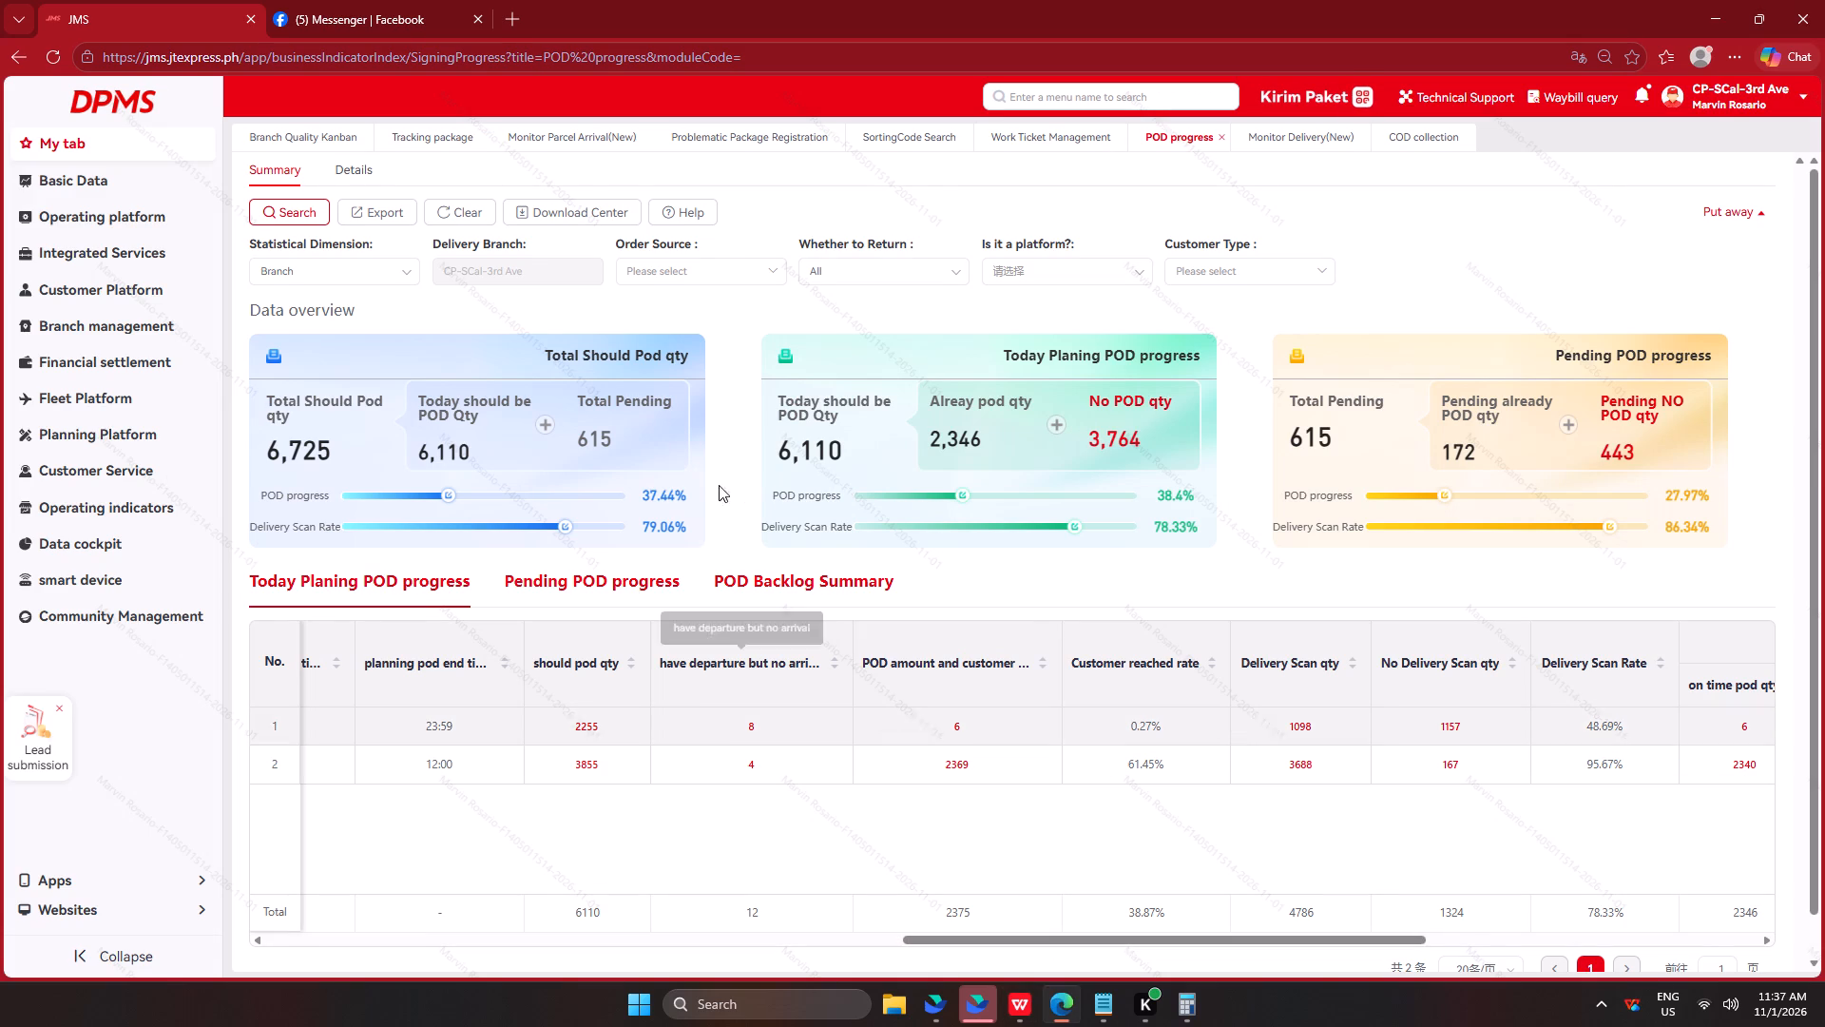
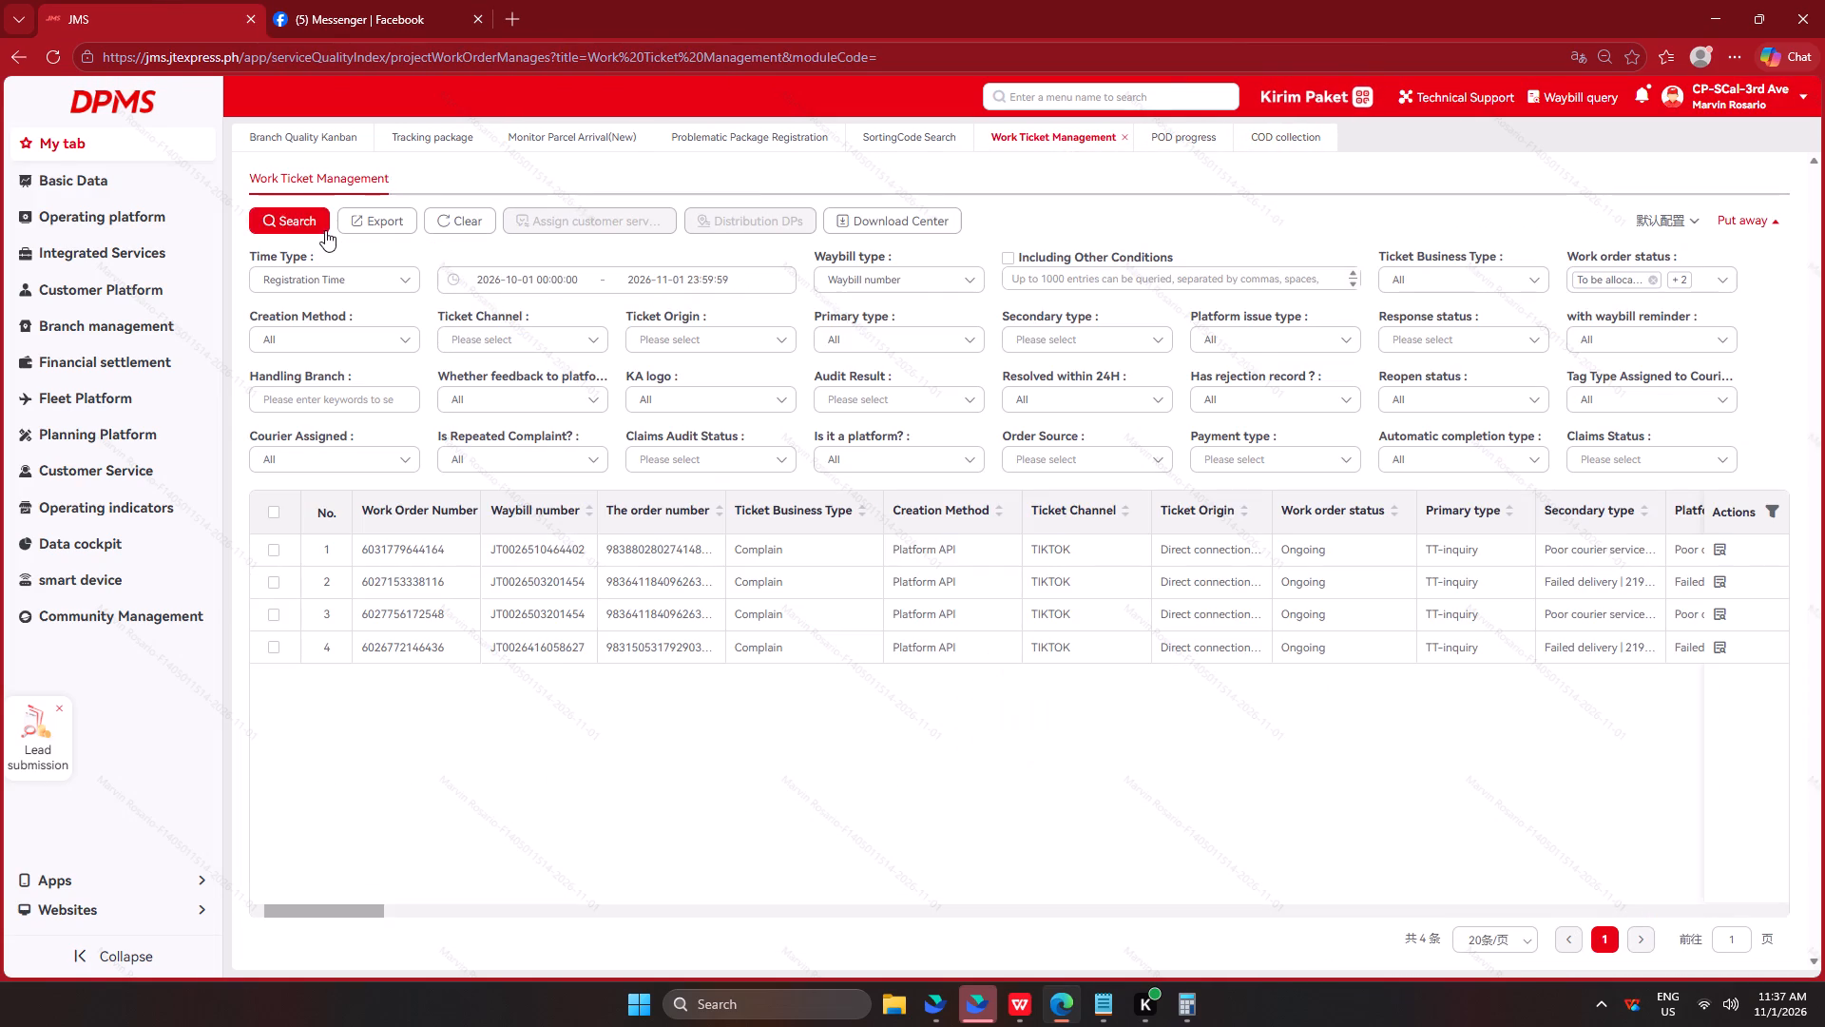
Open Normal Ticket Processing and search the tickets to be processed with the default 2026-11-01 date range.
left_click(124, 152)
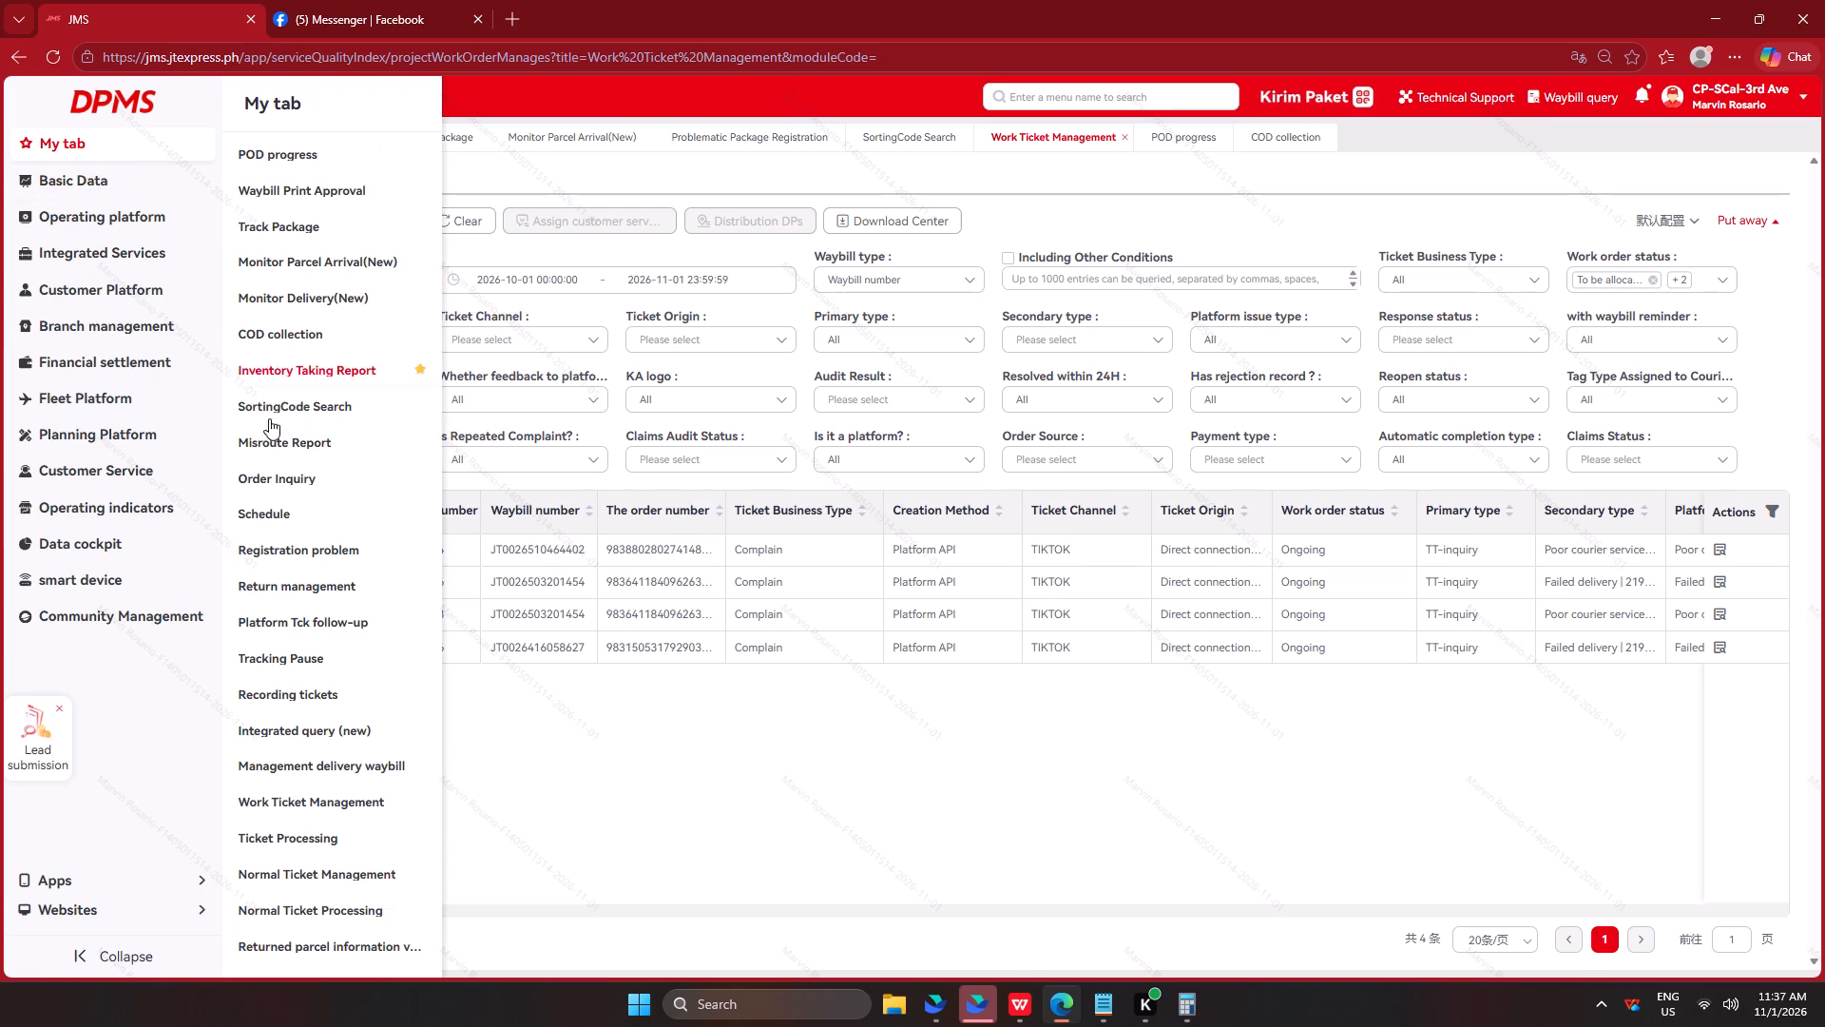
left_click(342, 908)
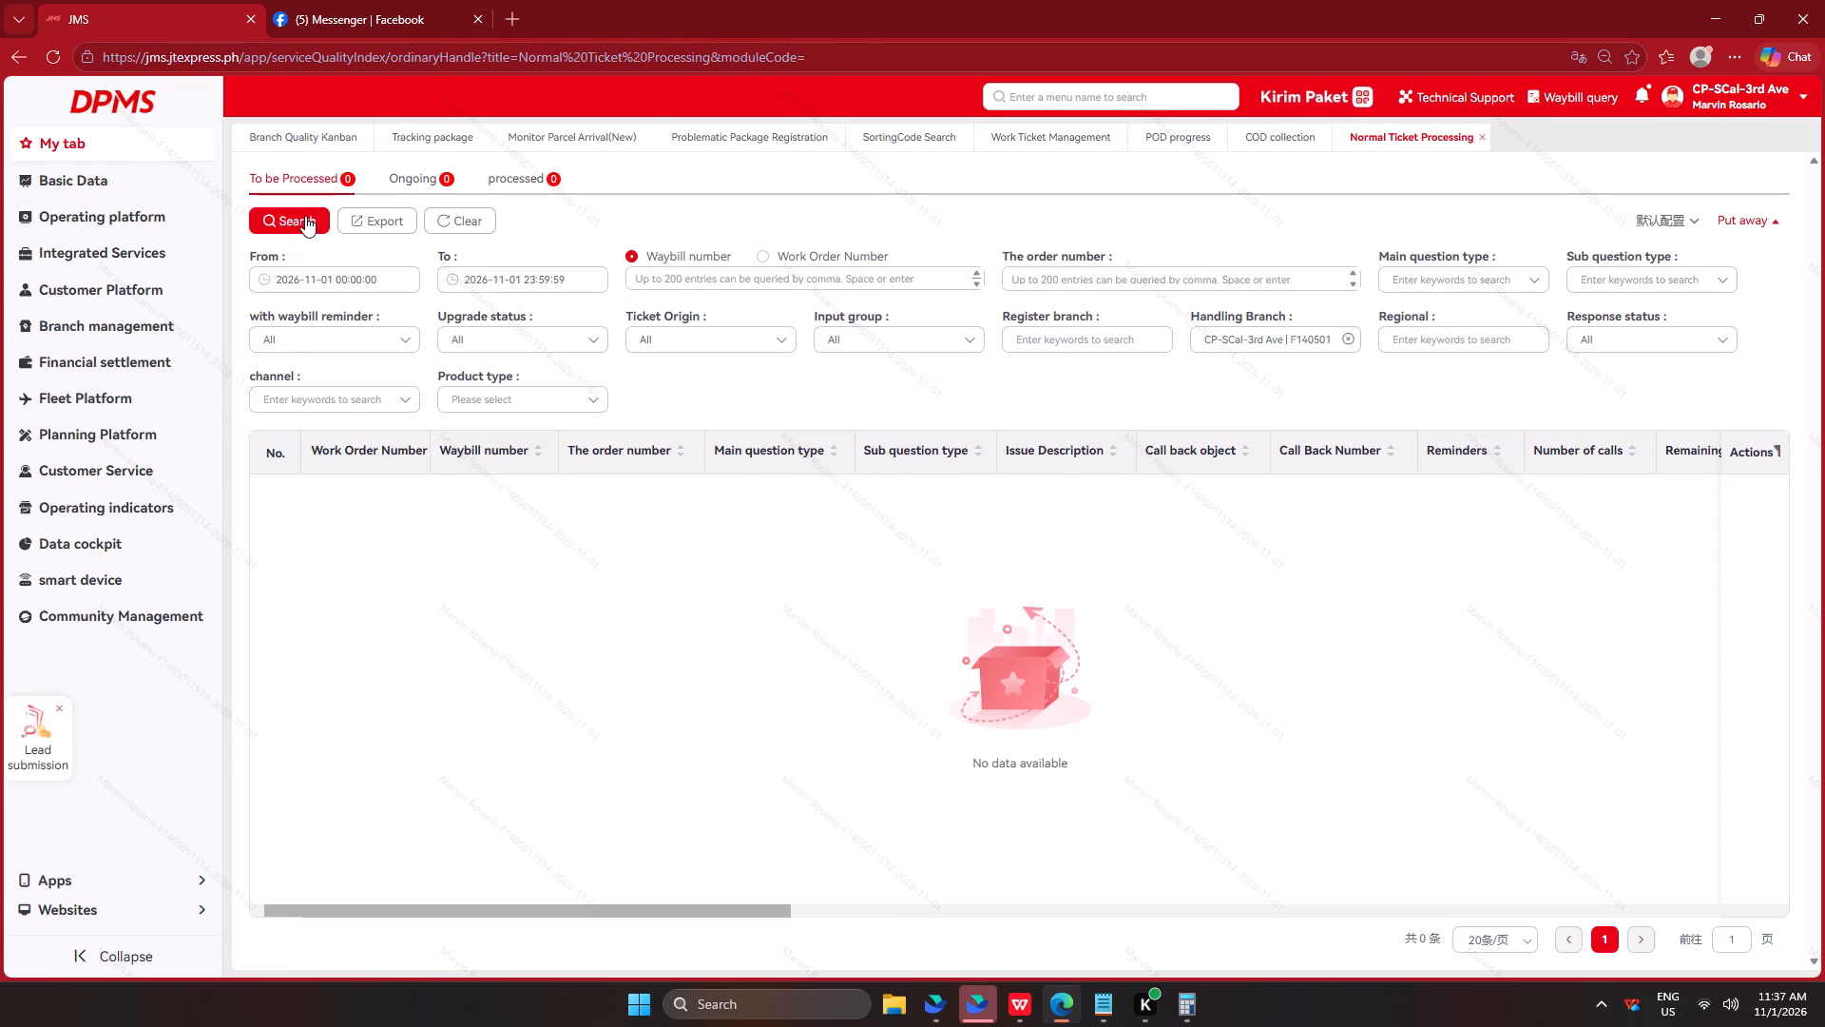
left_click(306, 214)
left_click(360, 273)
left_click(732, 663)
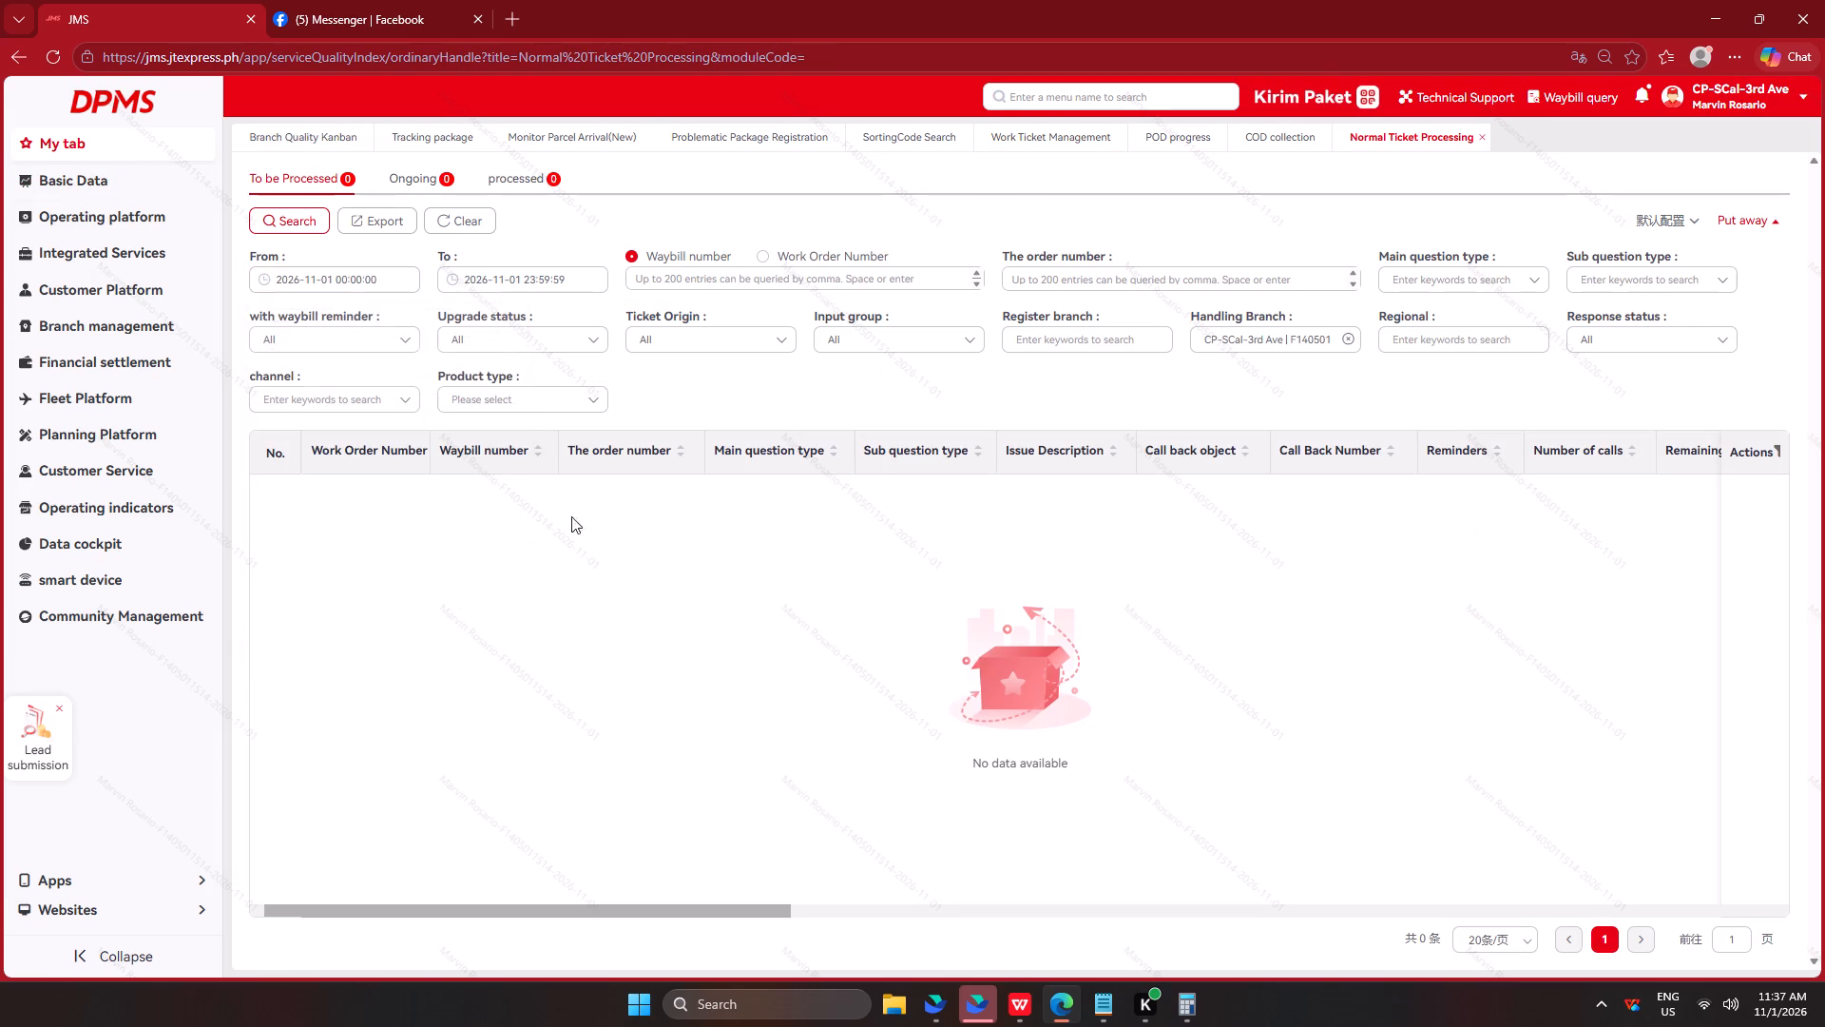
left_click(363, 292)
left_click(296, 367)
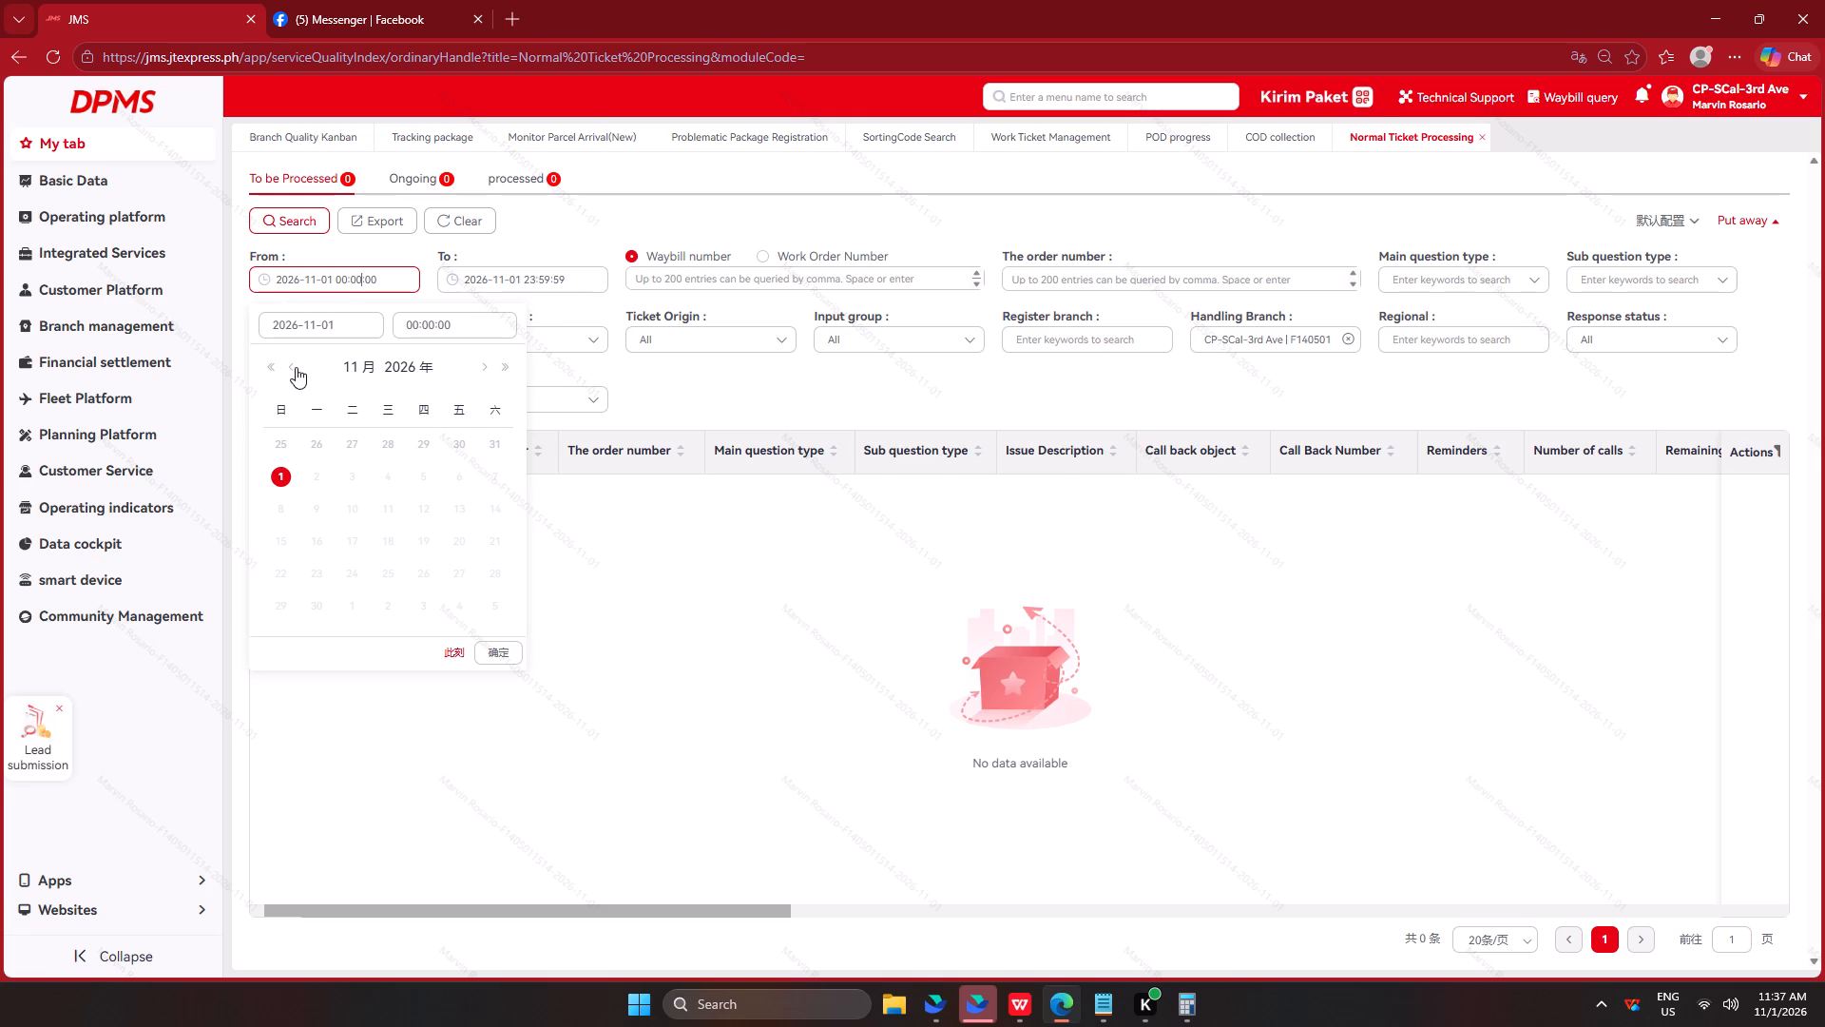
left_click(422, 437)
left_click(502, 645)
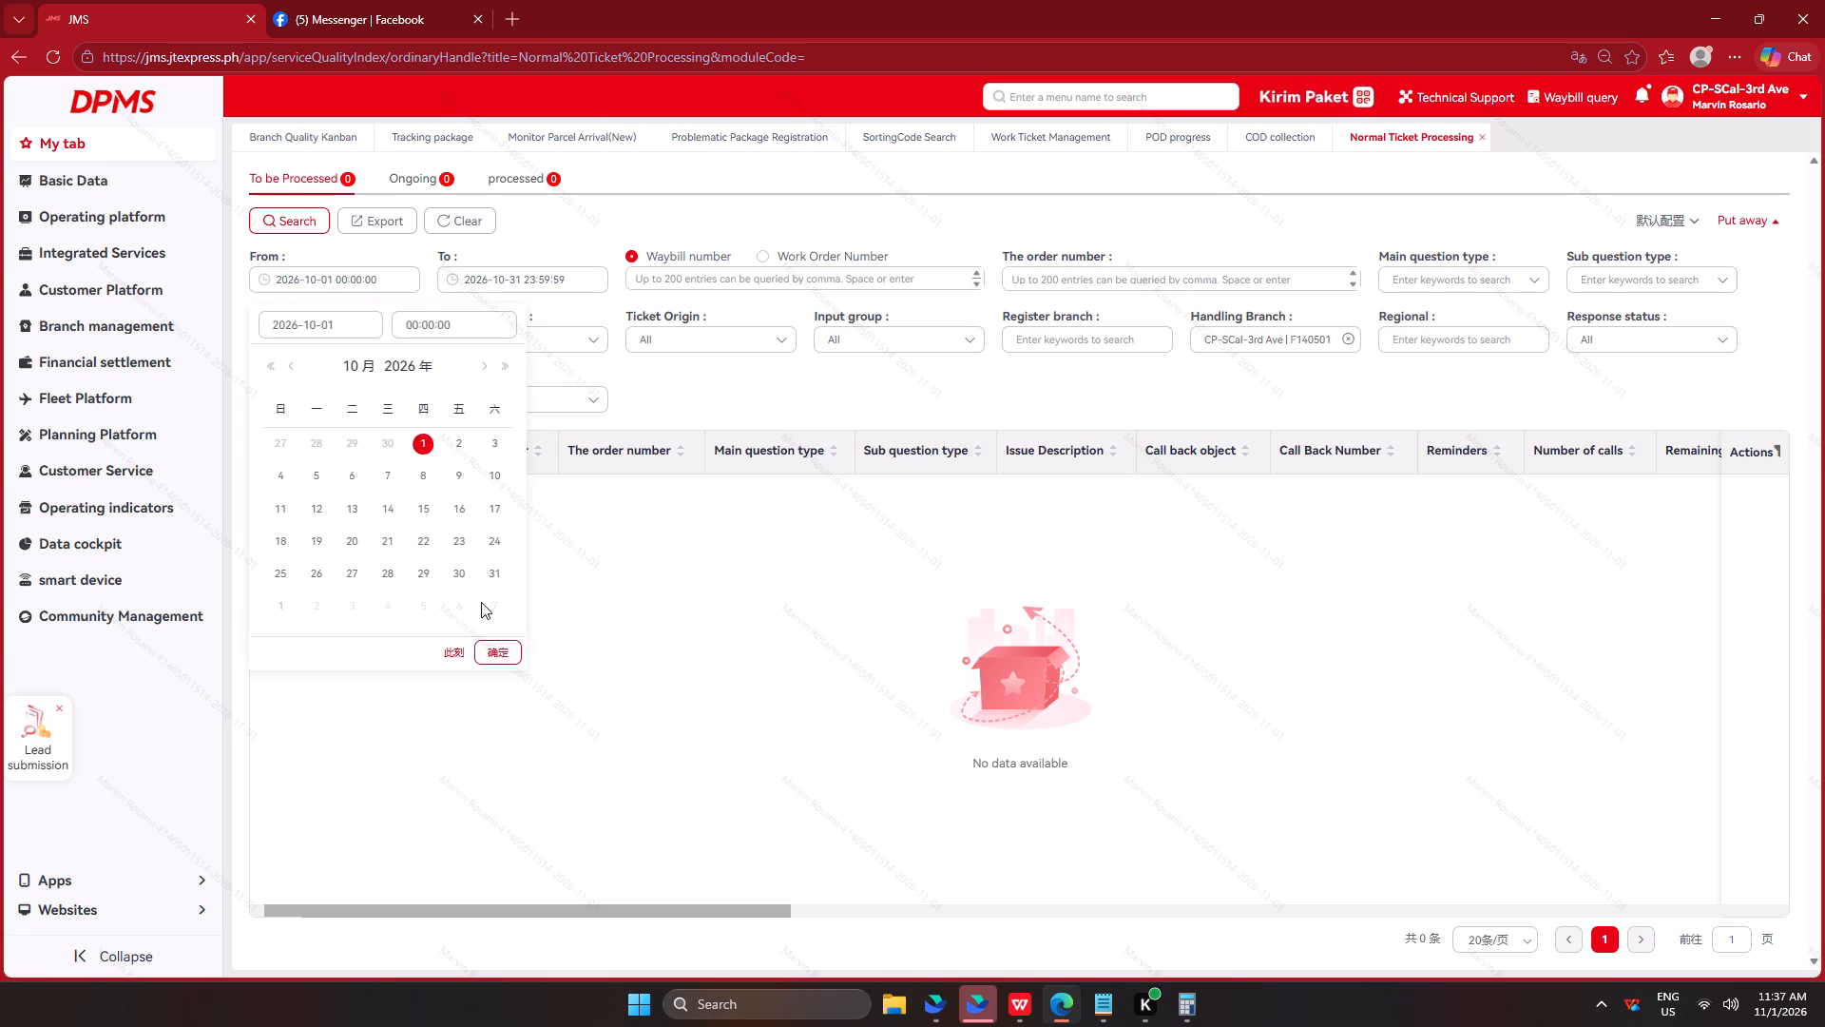
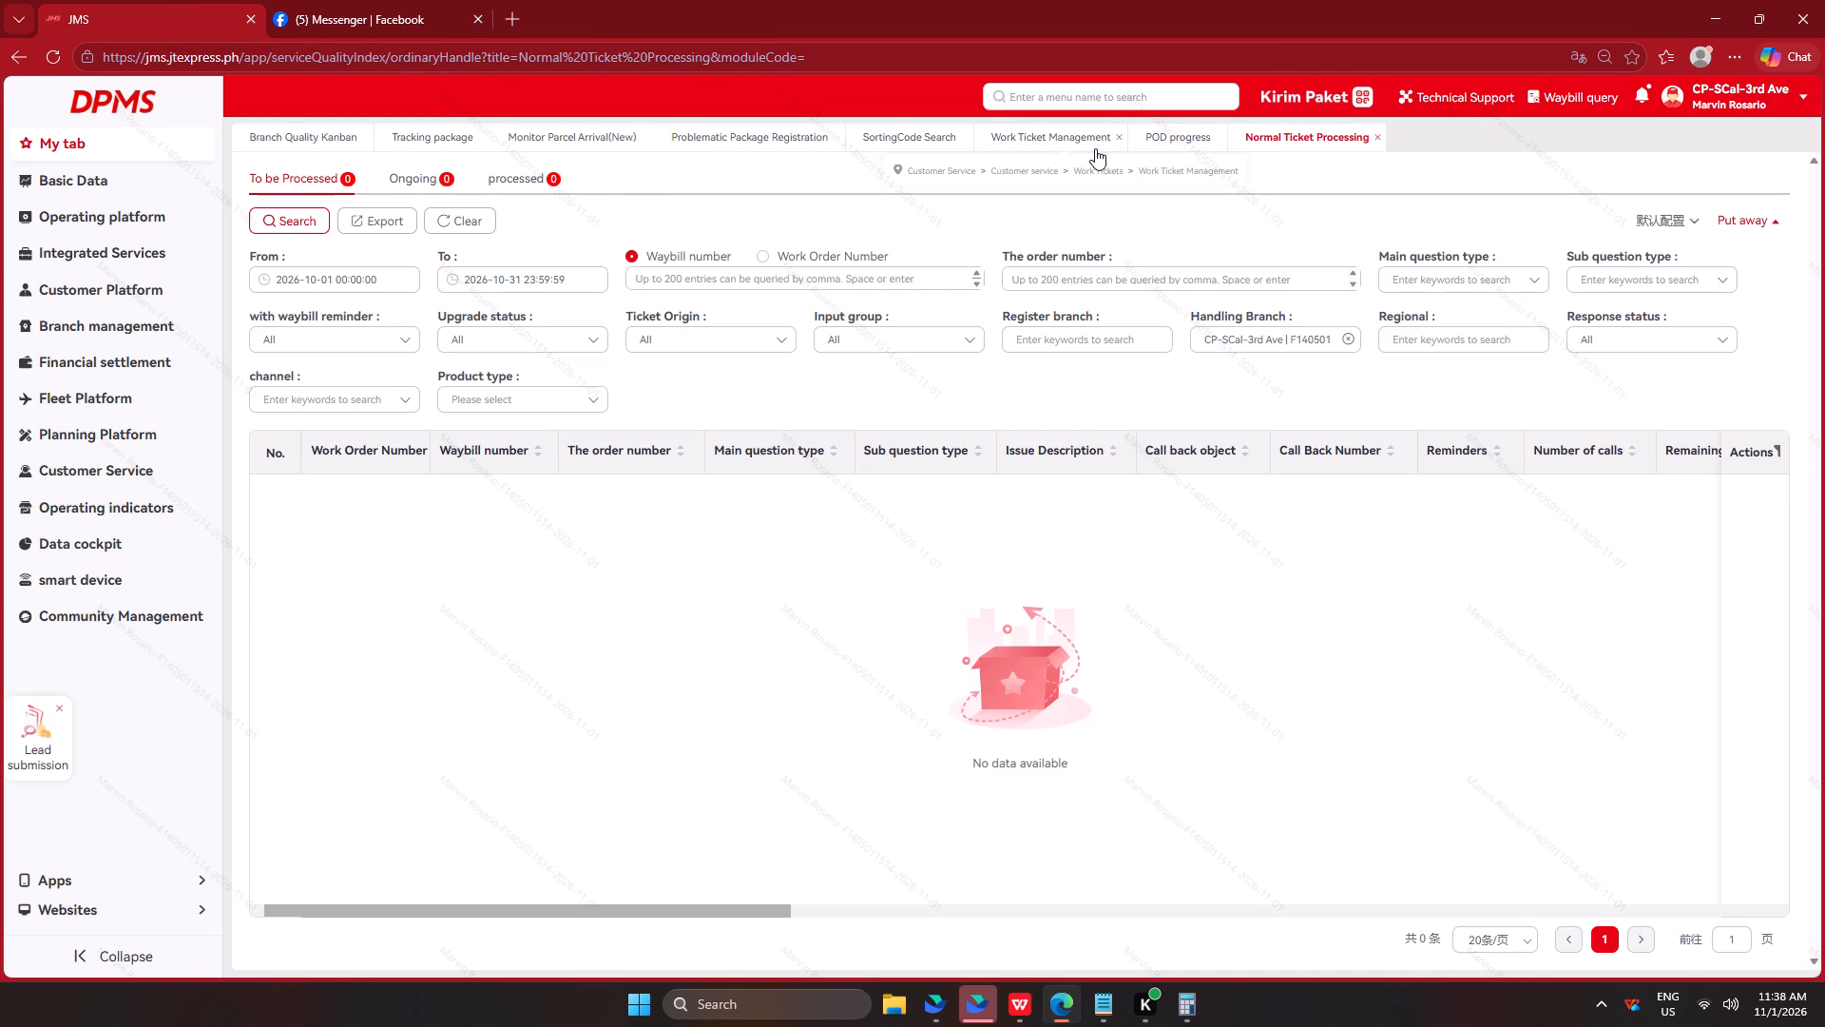
Return to the SortingCode Search page in JMS to view its POD history records.
left_click(902, 138)
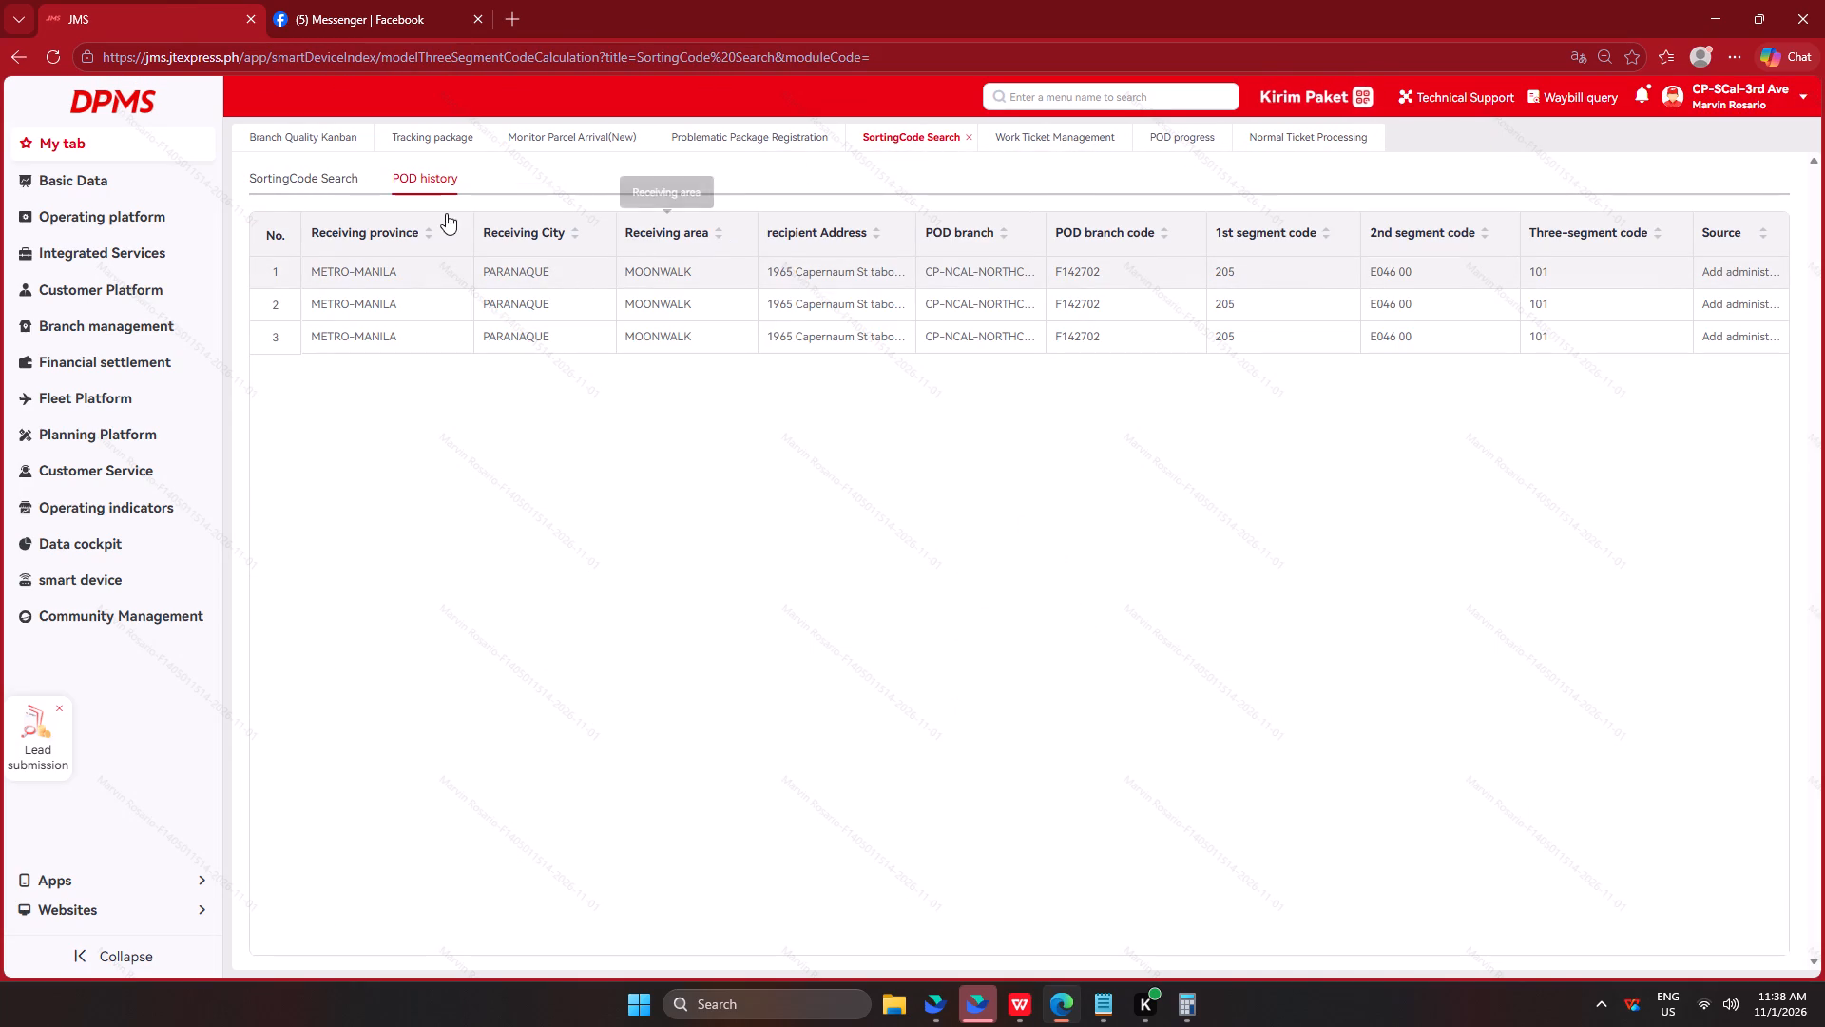
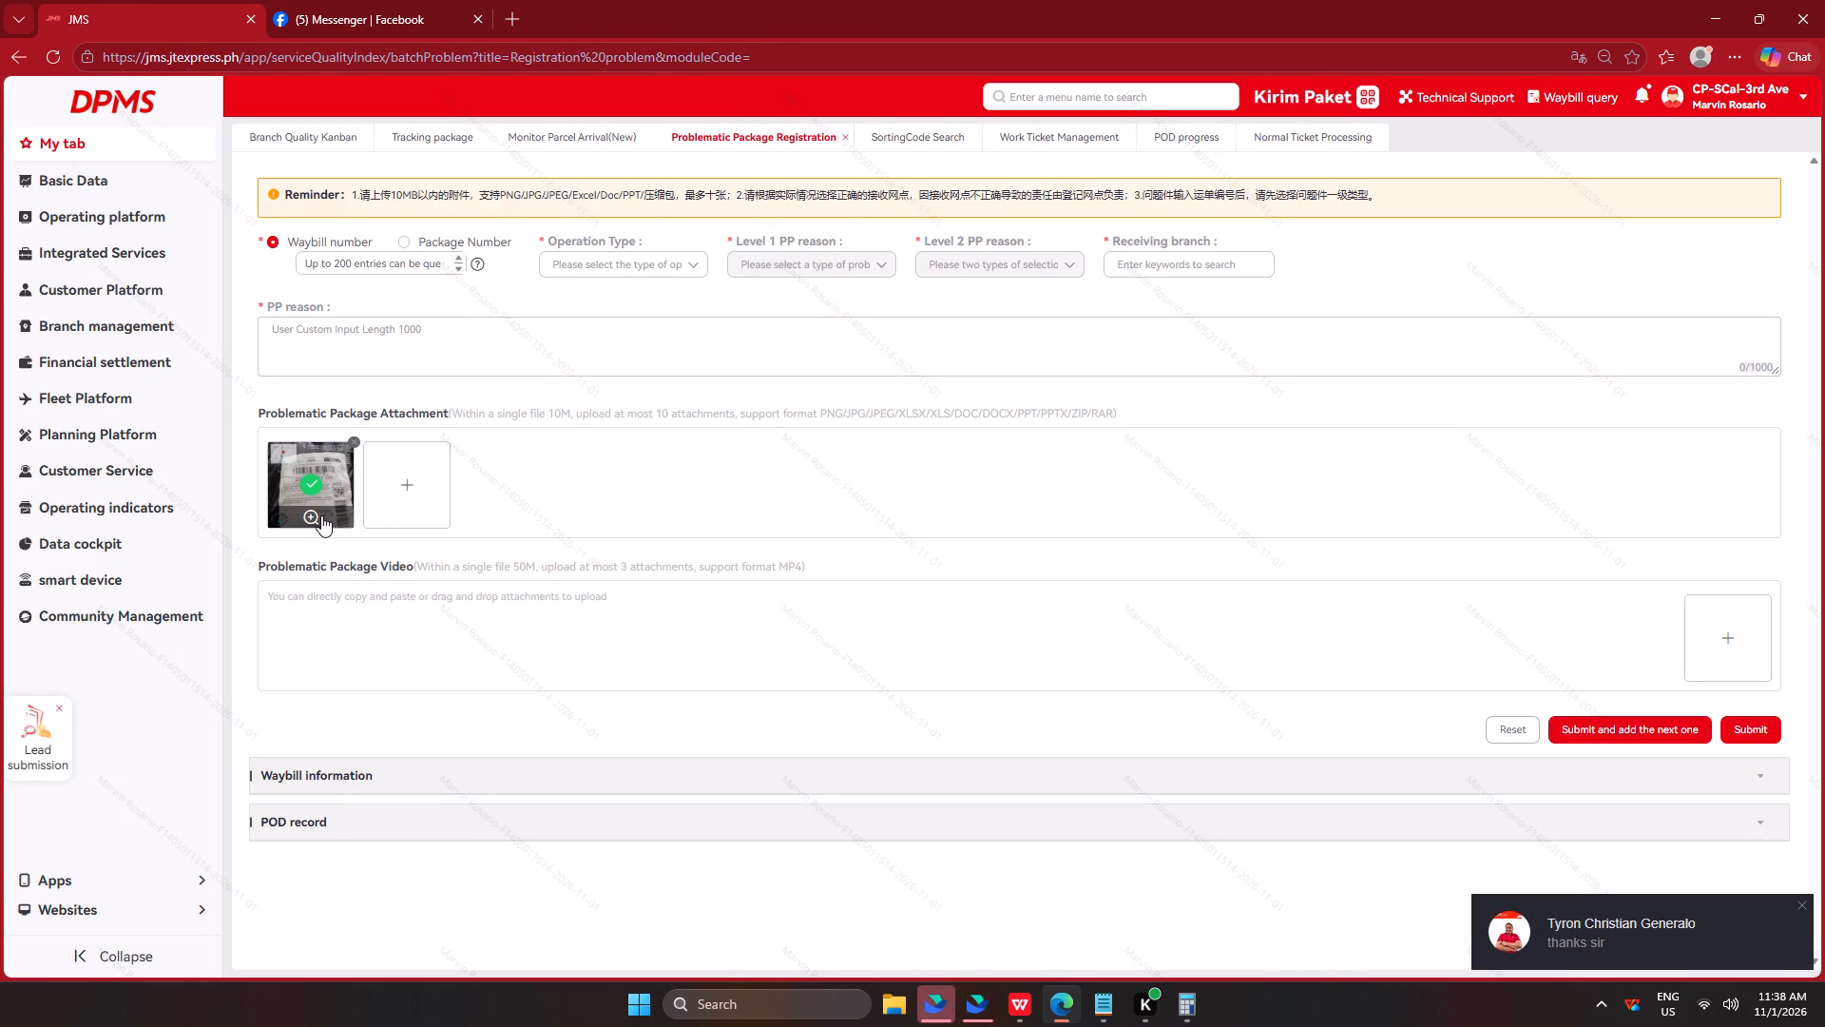
Preview the attached parcel photo at full size and capture the waybill number under its barcode with Lark's screenshot tool.
left_click(321, 515)
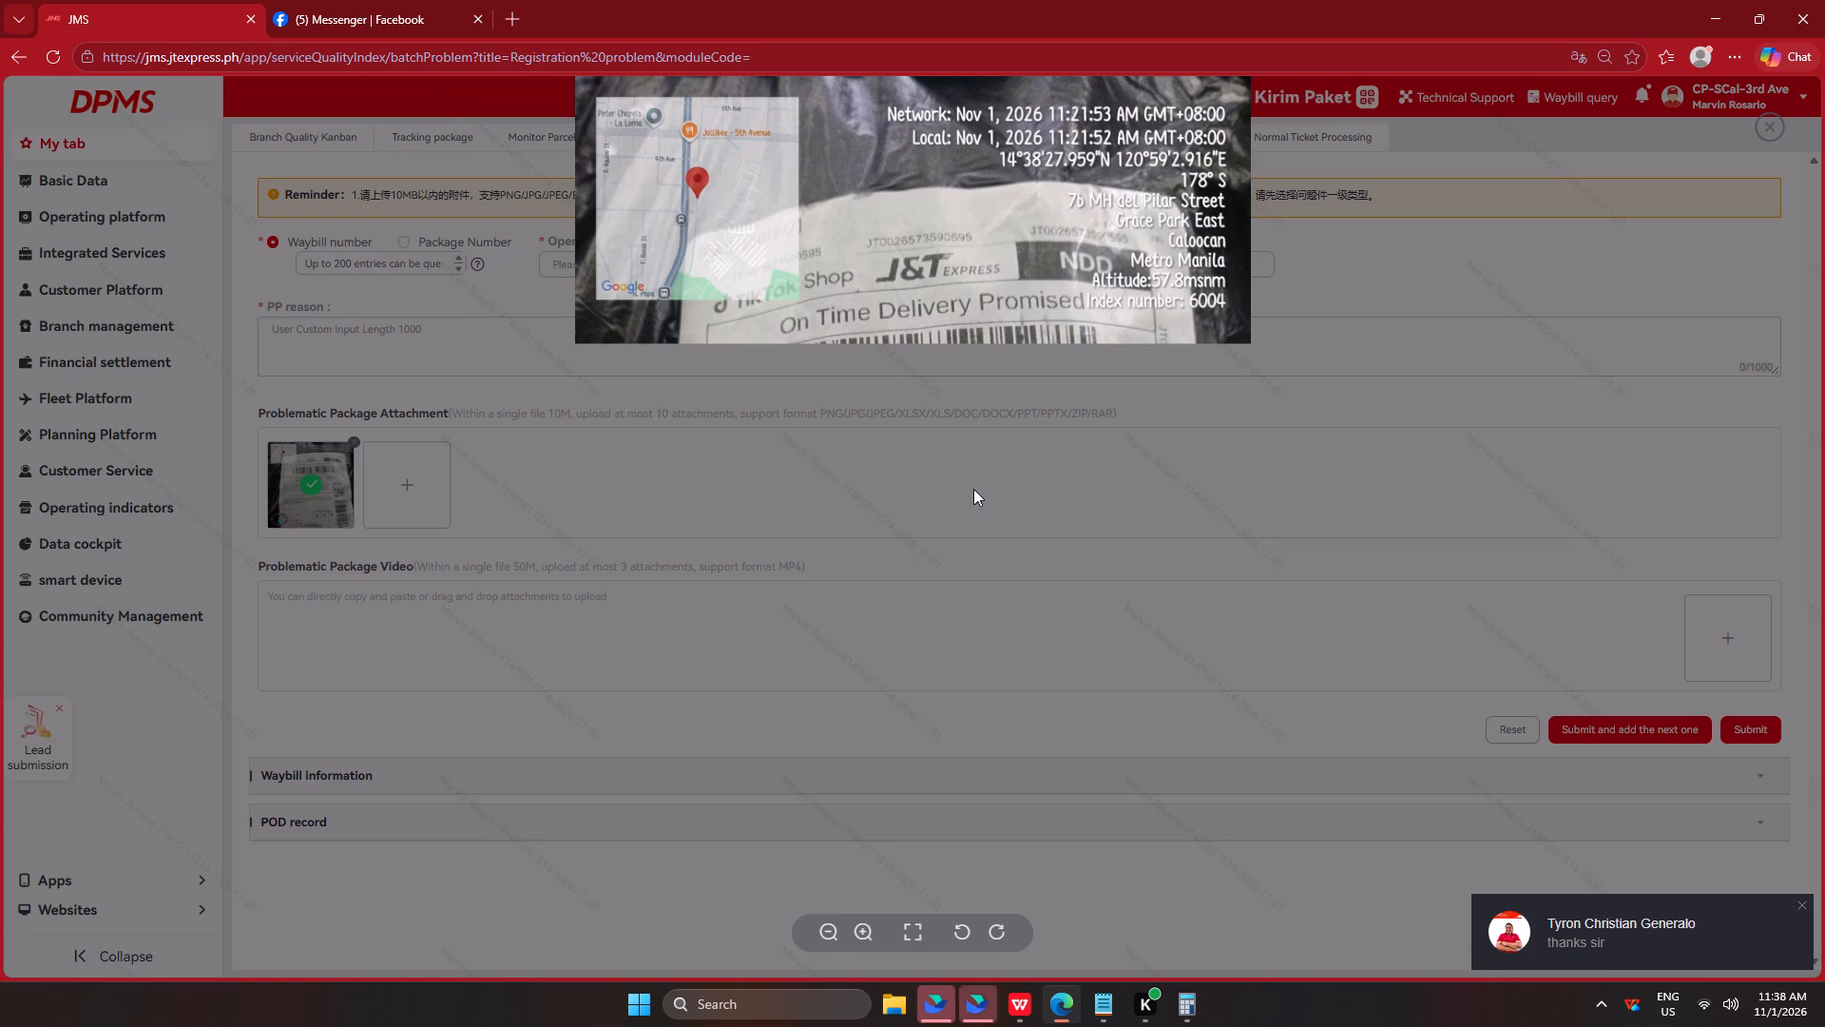
key("ctrl+shift+a")
left_click_drag(823, 399, 1087, 433)
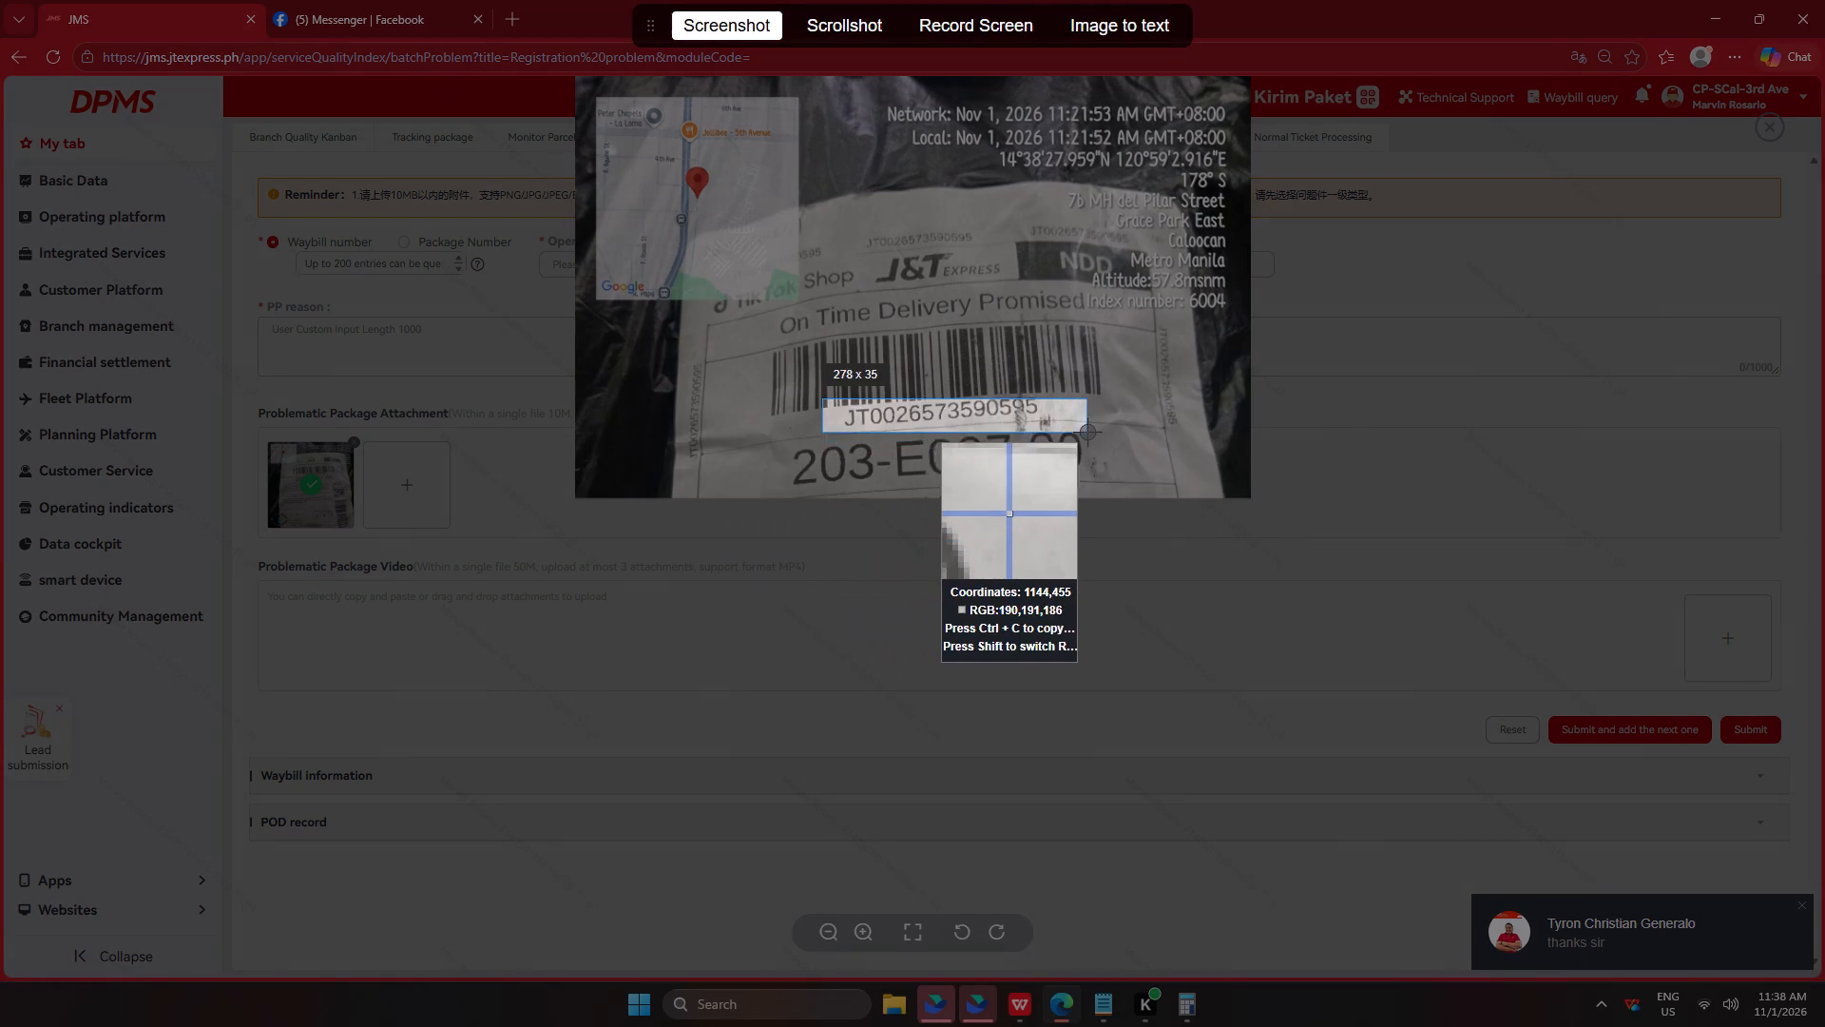
Capture the waybill number on the parcel label photo with Image to text, copy the recognised text and close the photo preview.
left_click_drag(1087, 433, 1080, 435)
left_click(1013, 418)
left_click(1131, 29)
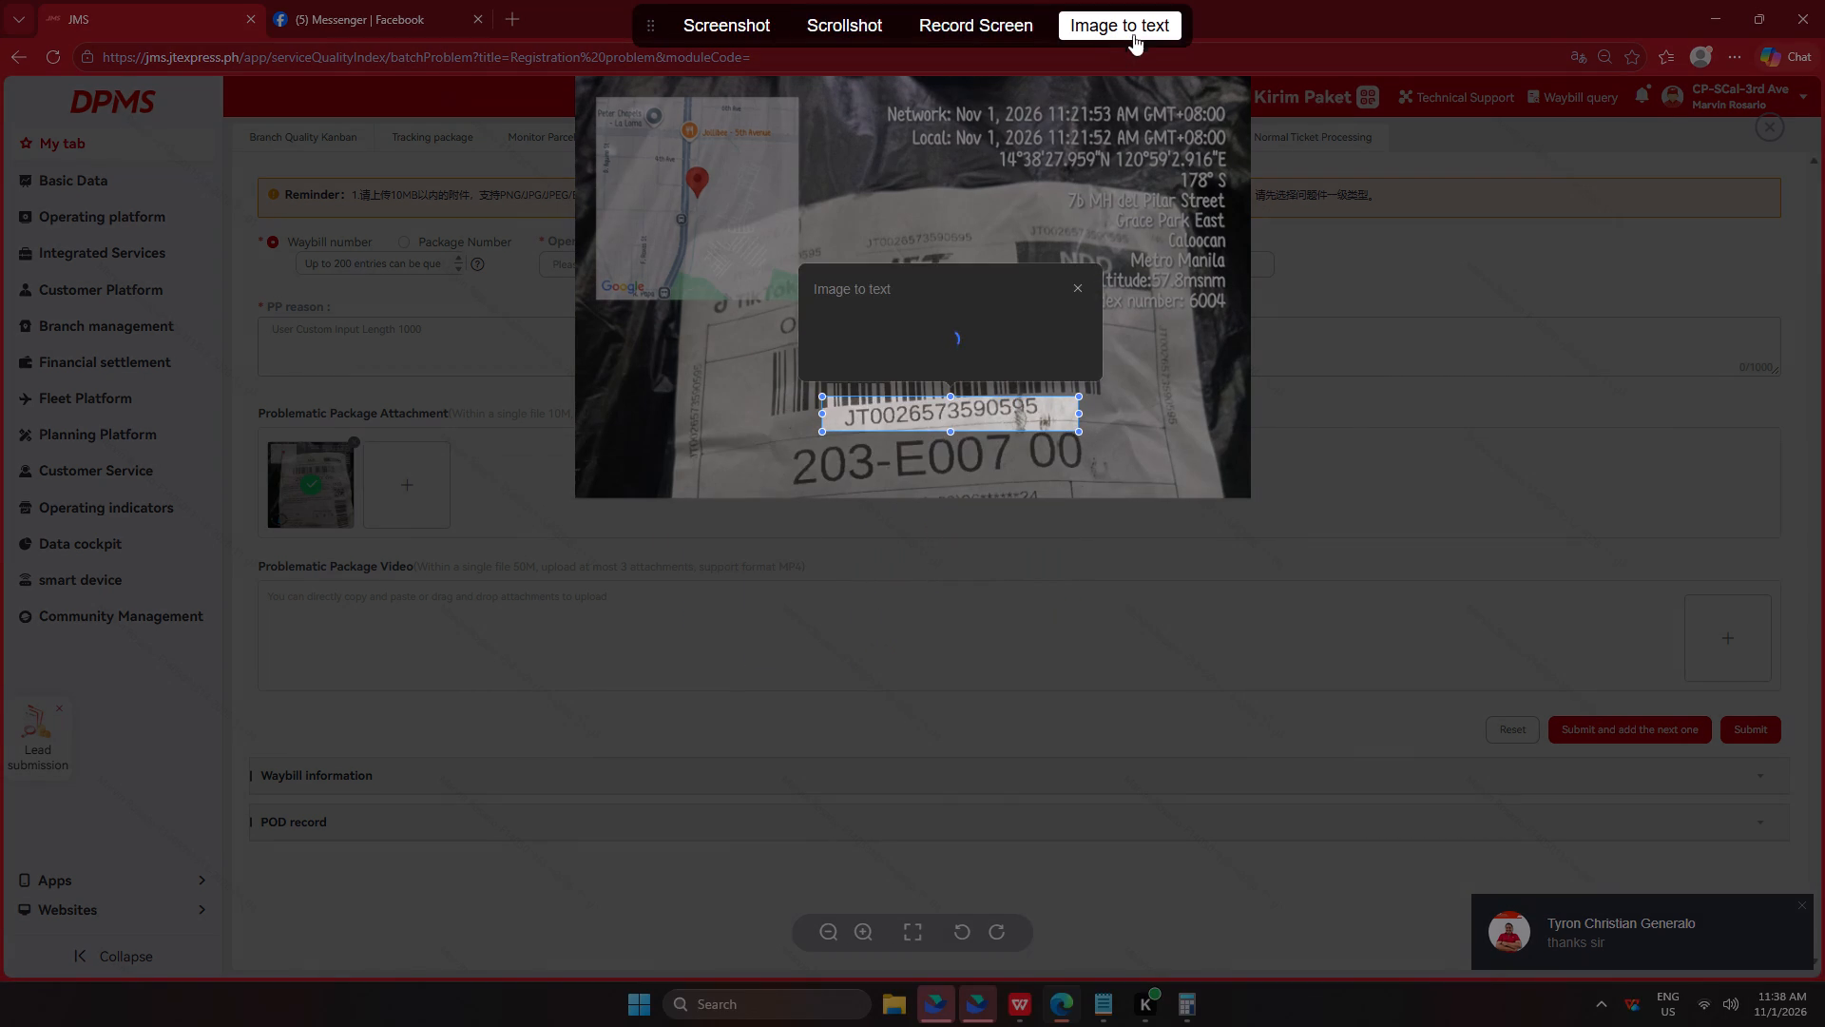
left_click(1074, 353)
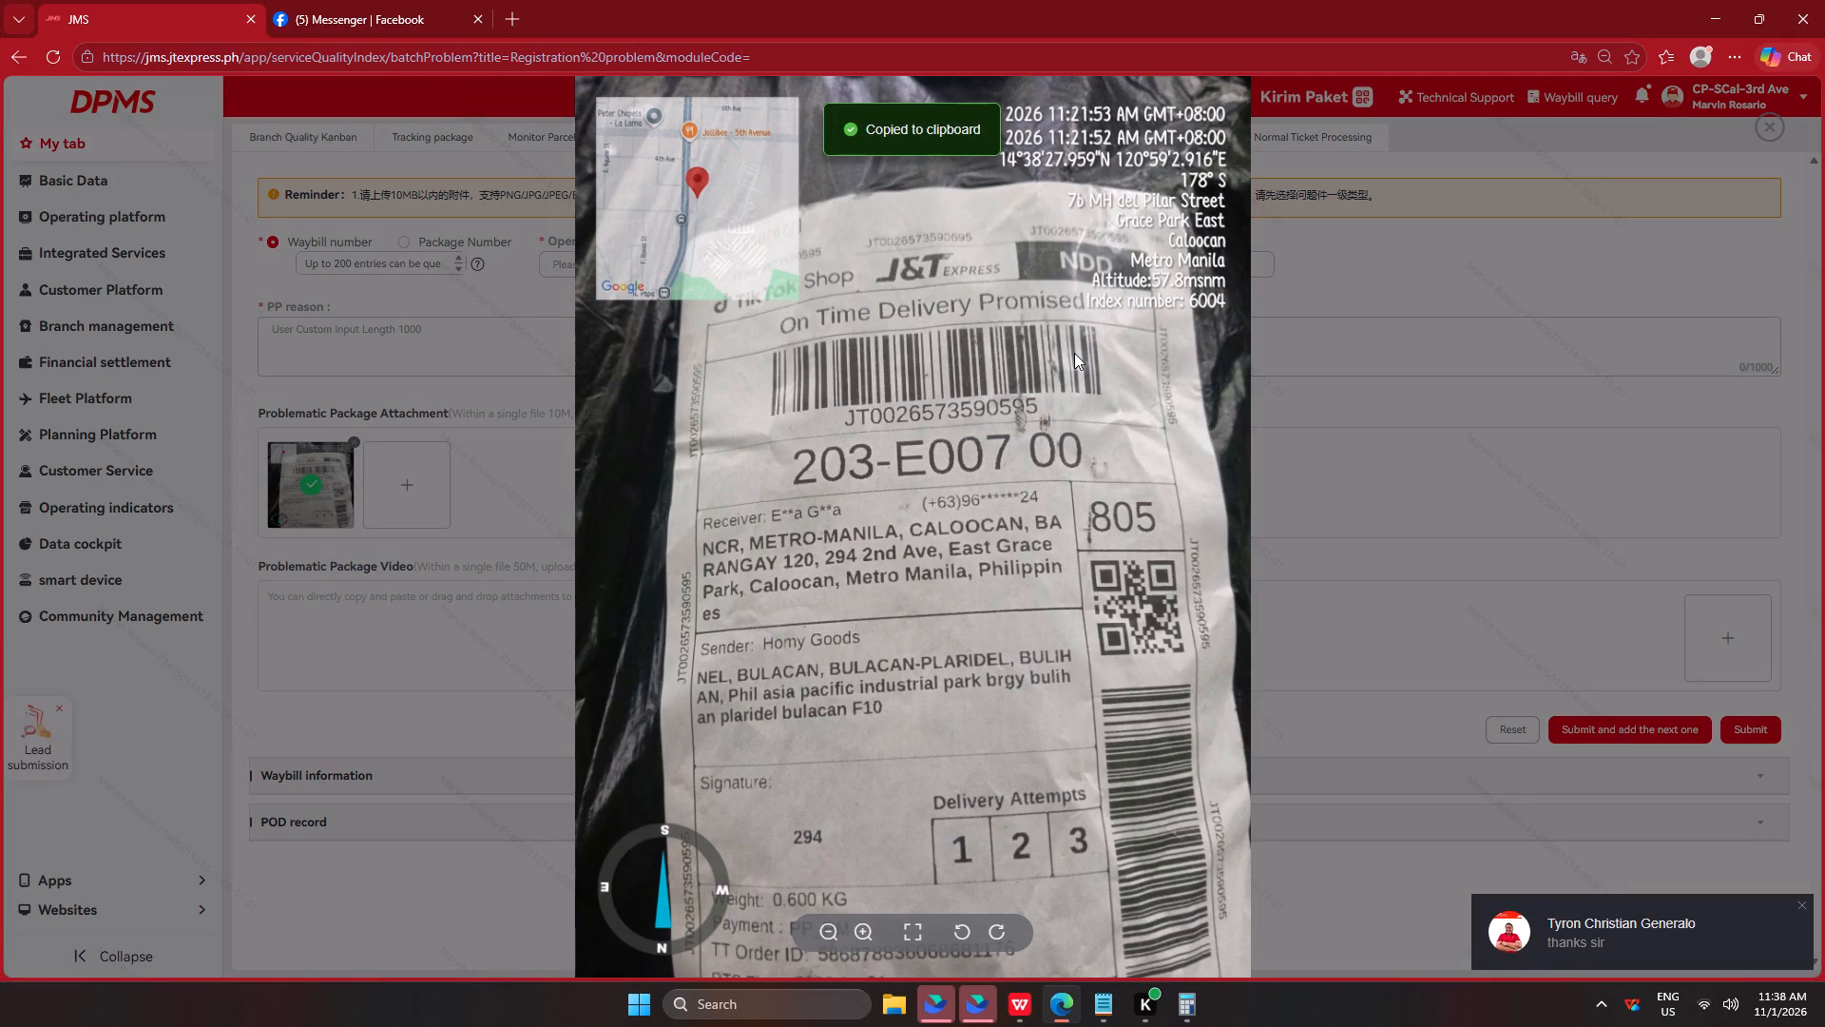
left_click(1367, 452)
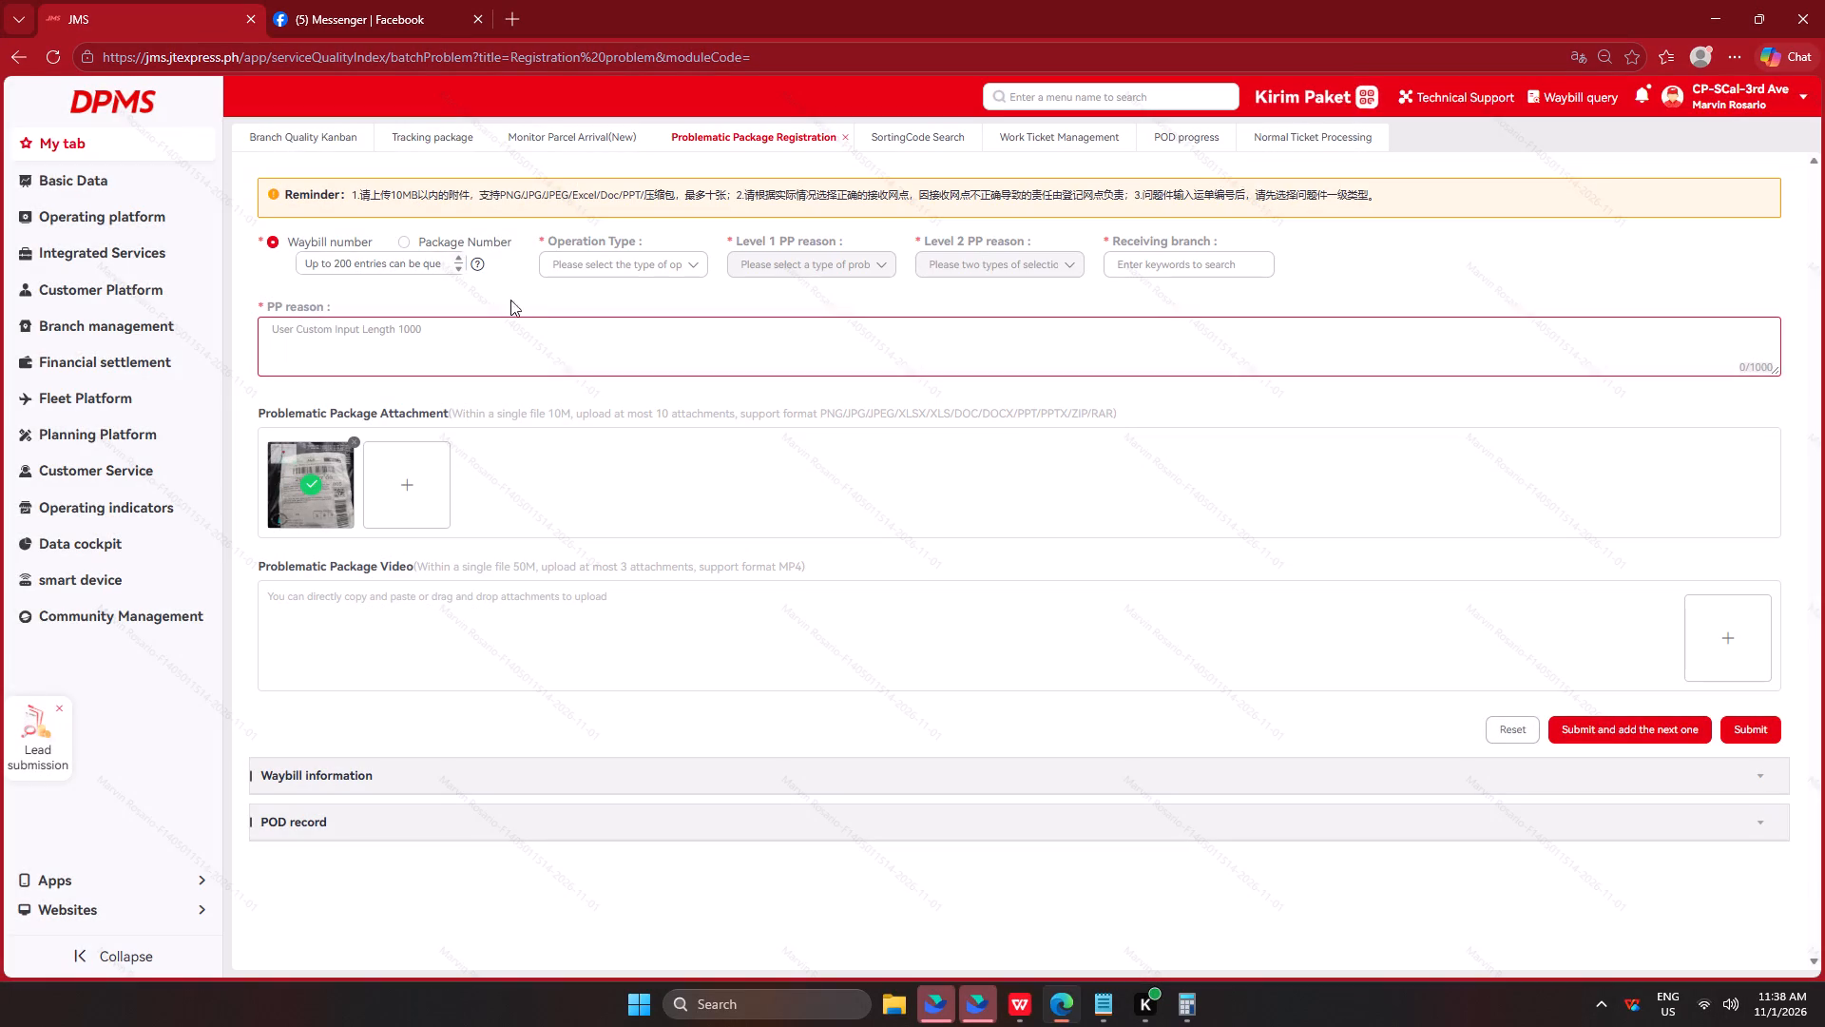
left_click(413, 274)
key("ctrl+v")
left_click(677, 260)
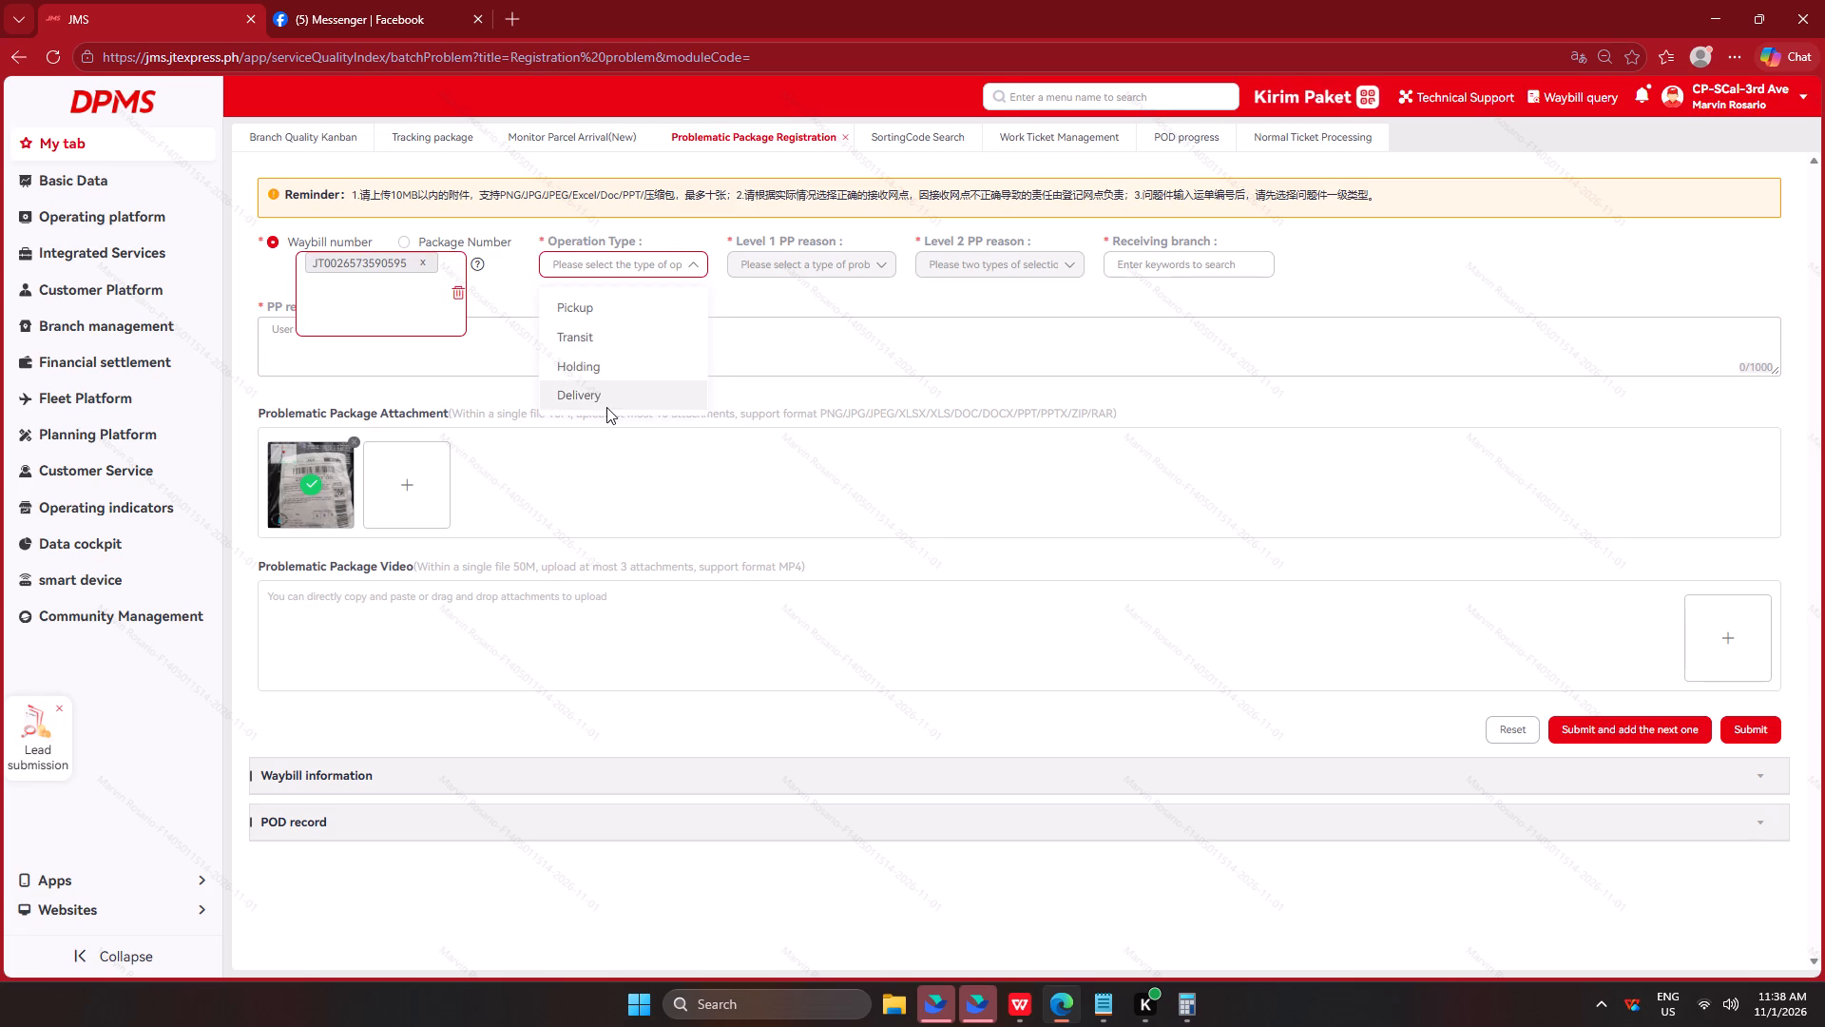
left_click(606, 407)
left_click(605, 397)
Search the Level 1 PP reason options for entries starting with "w".
left_click(801, 263)
type("wa")
left_click(803, 255)
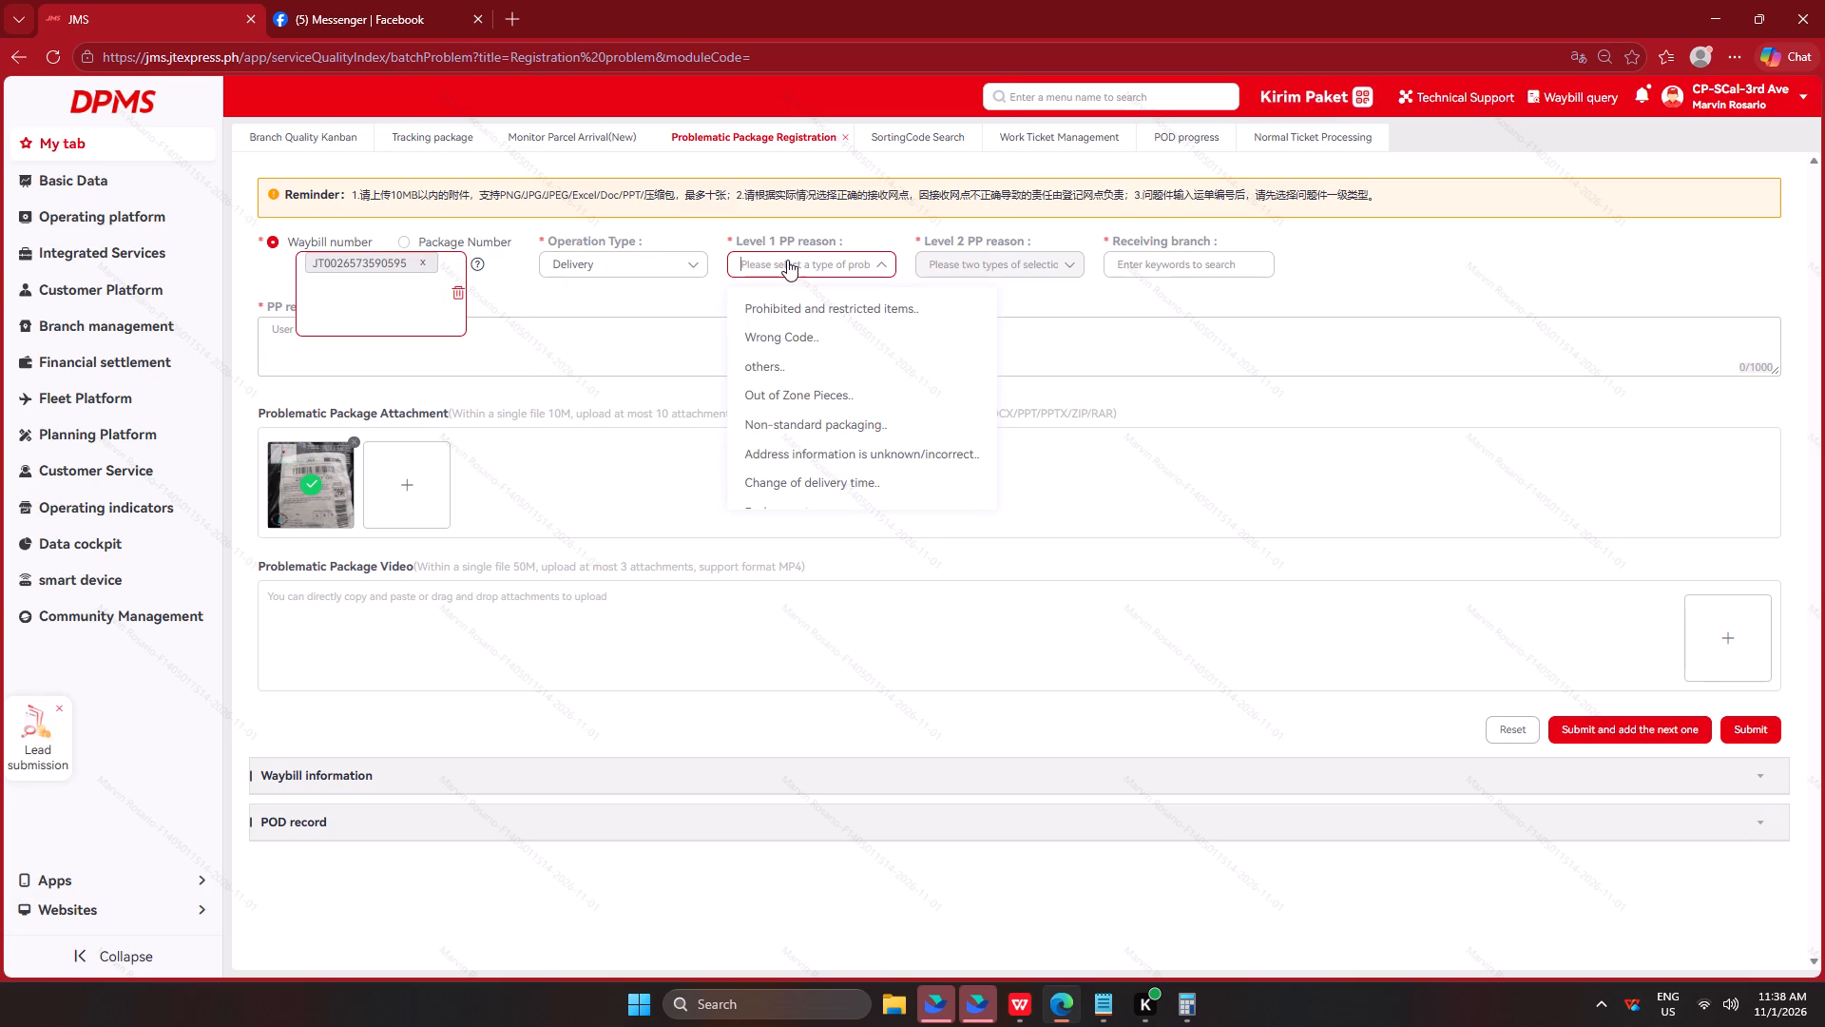
key("w")
left_click(693, 290)
left_click(767, 251)
key("w")
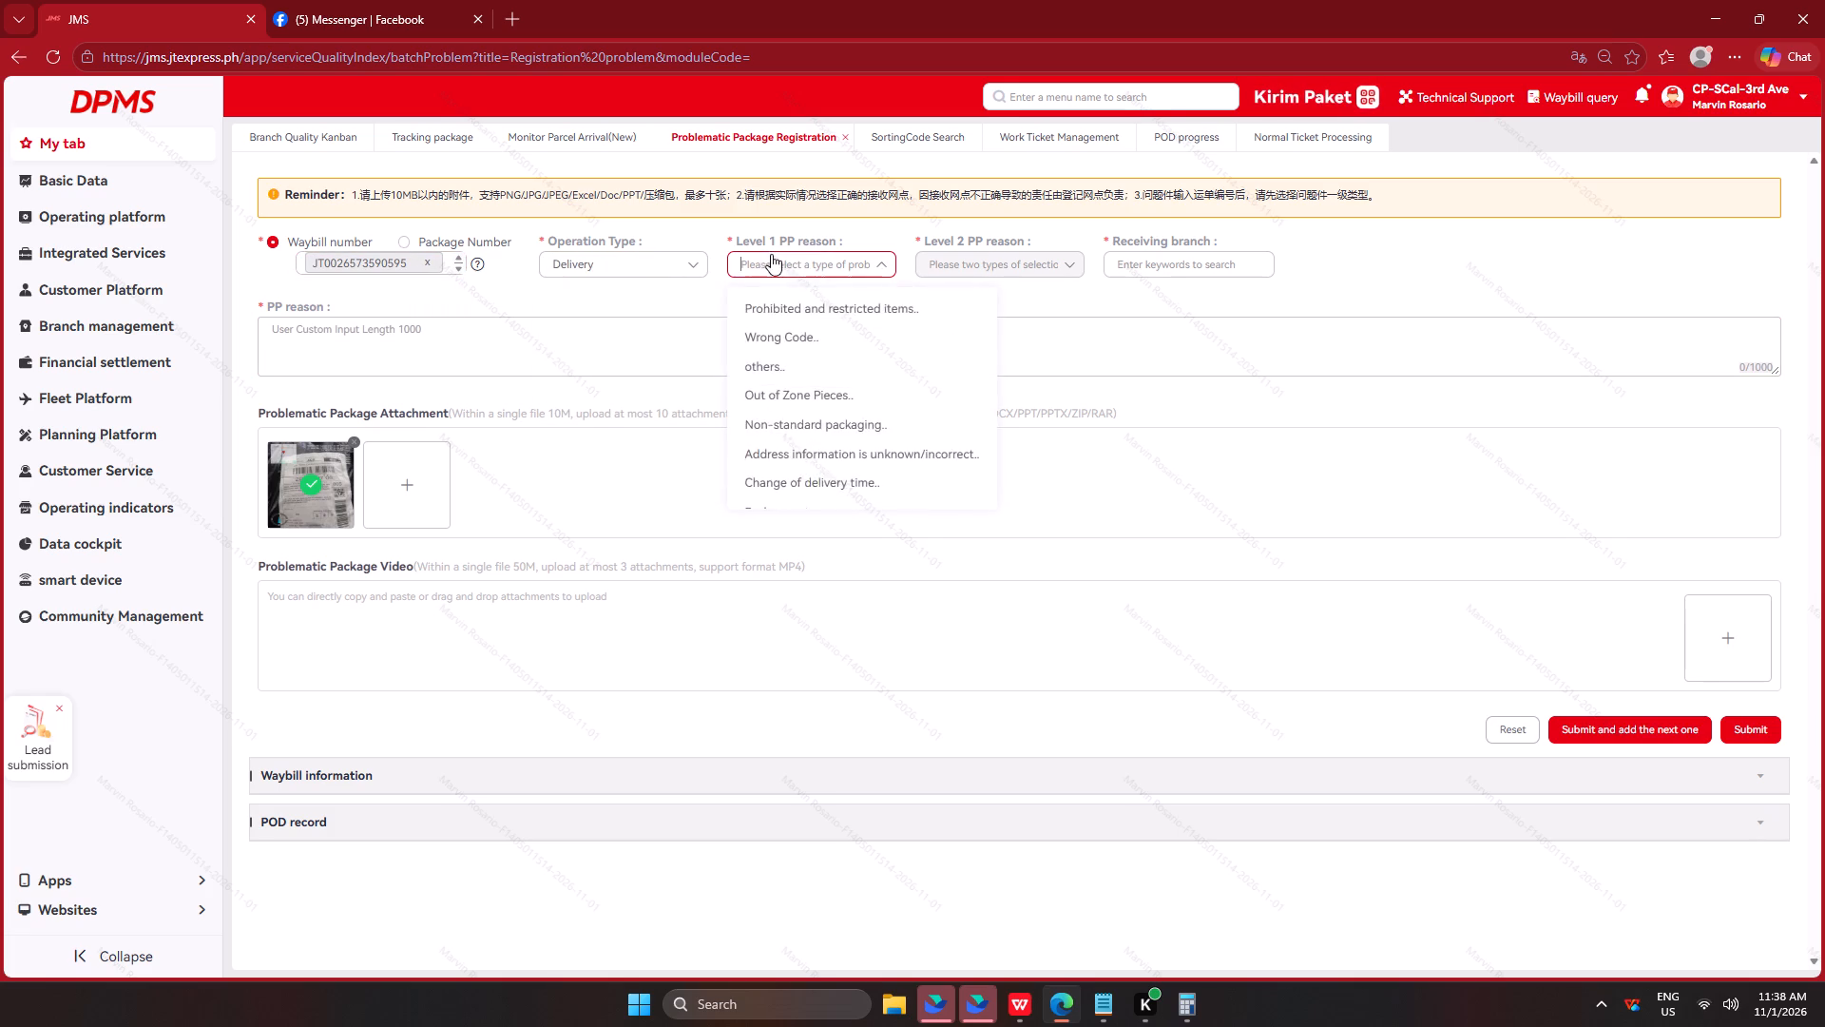
Set the Level 1 PP reason to Wrong Code and the Level 2 PP reason to Wrong First or Second Segment Code.
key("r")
left_click(791, 303)
left_click(975, 269)
left_click(993, 305)
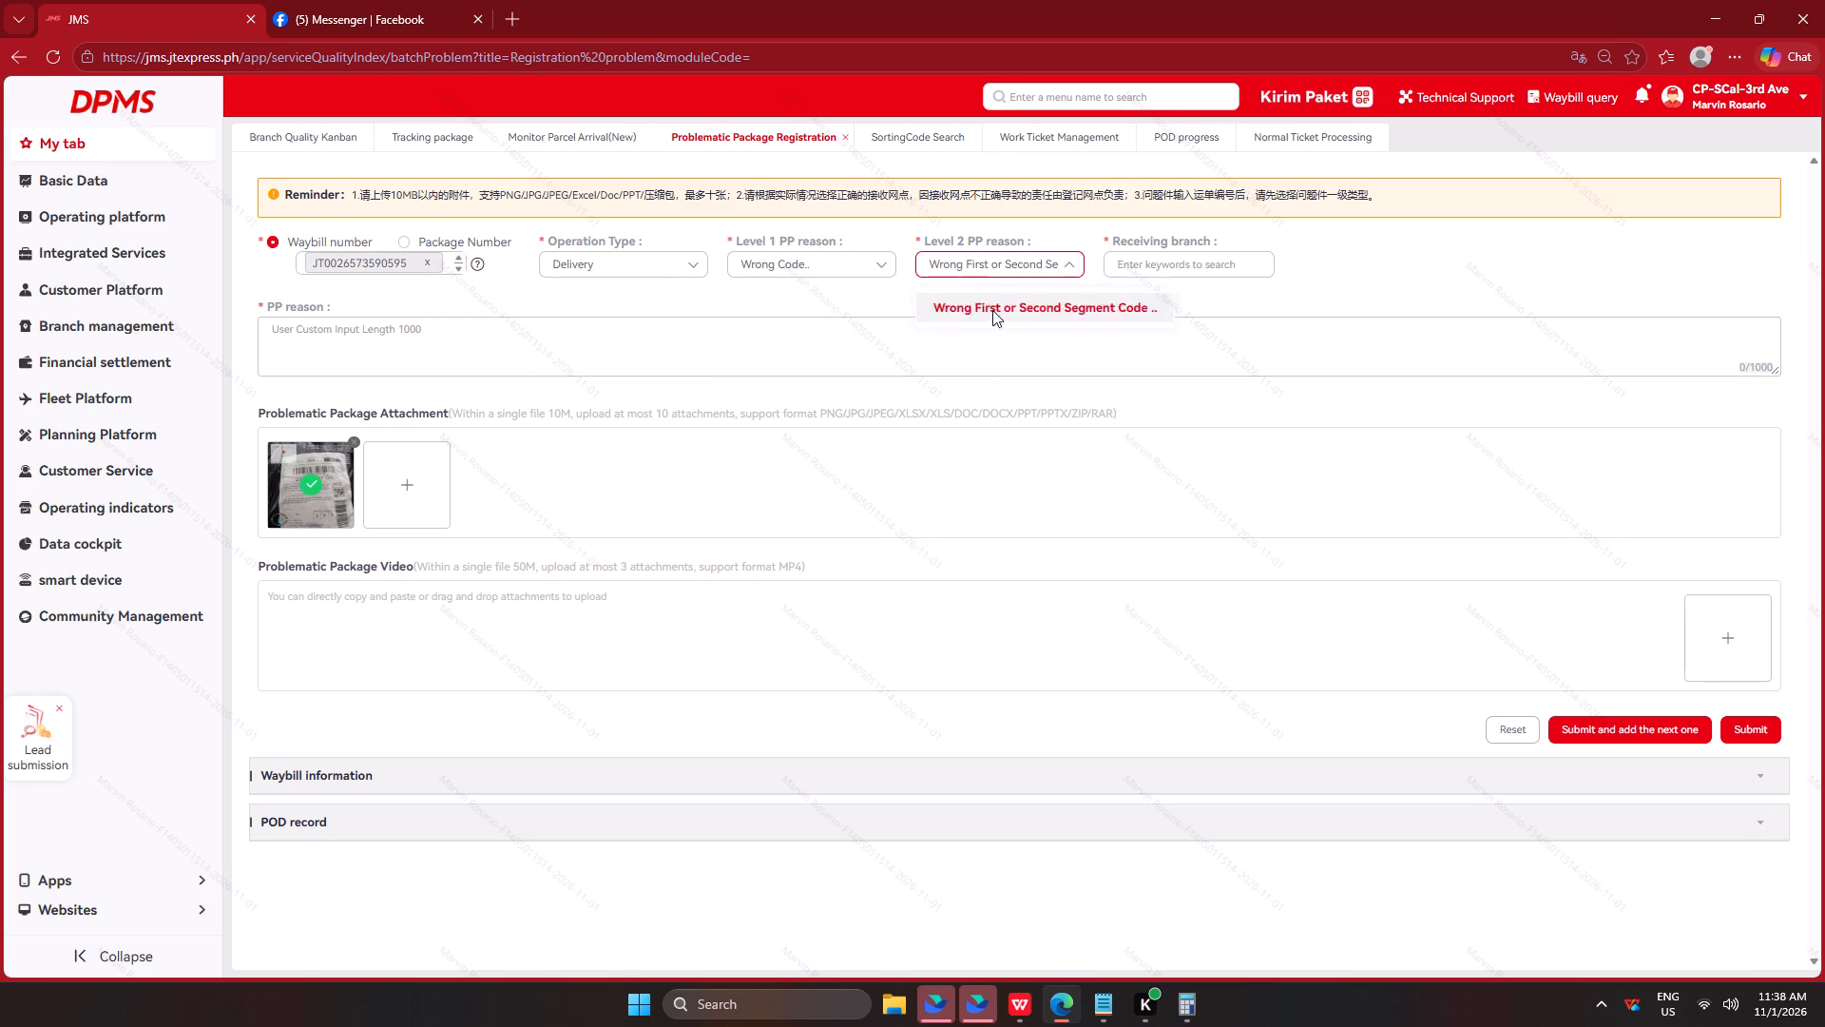
Enter "THIS PARCEL IS FOR 3RD AVE 2" as the PP reason description.
left_click(878, 332)
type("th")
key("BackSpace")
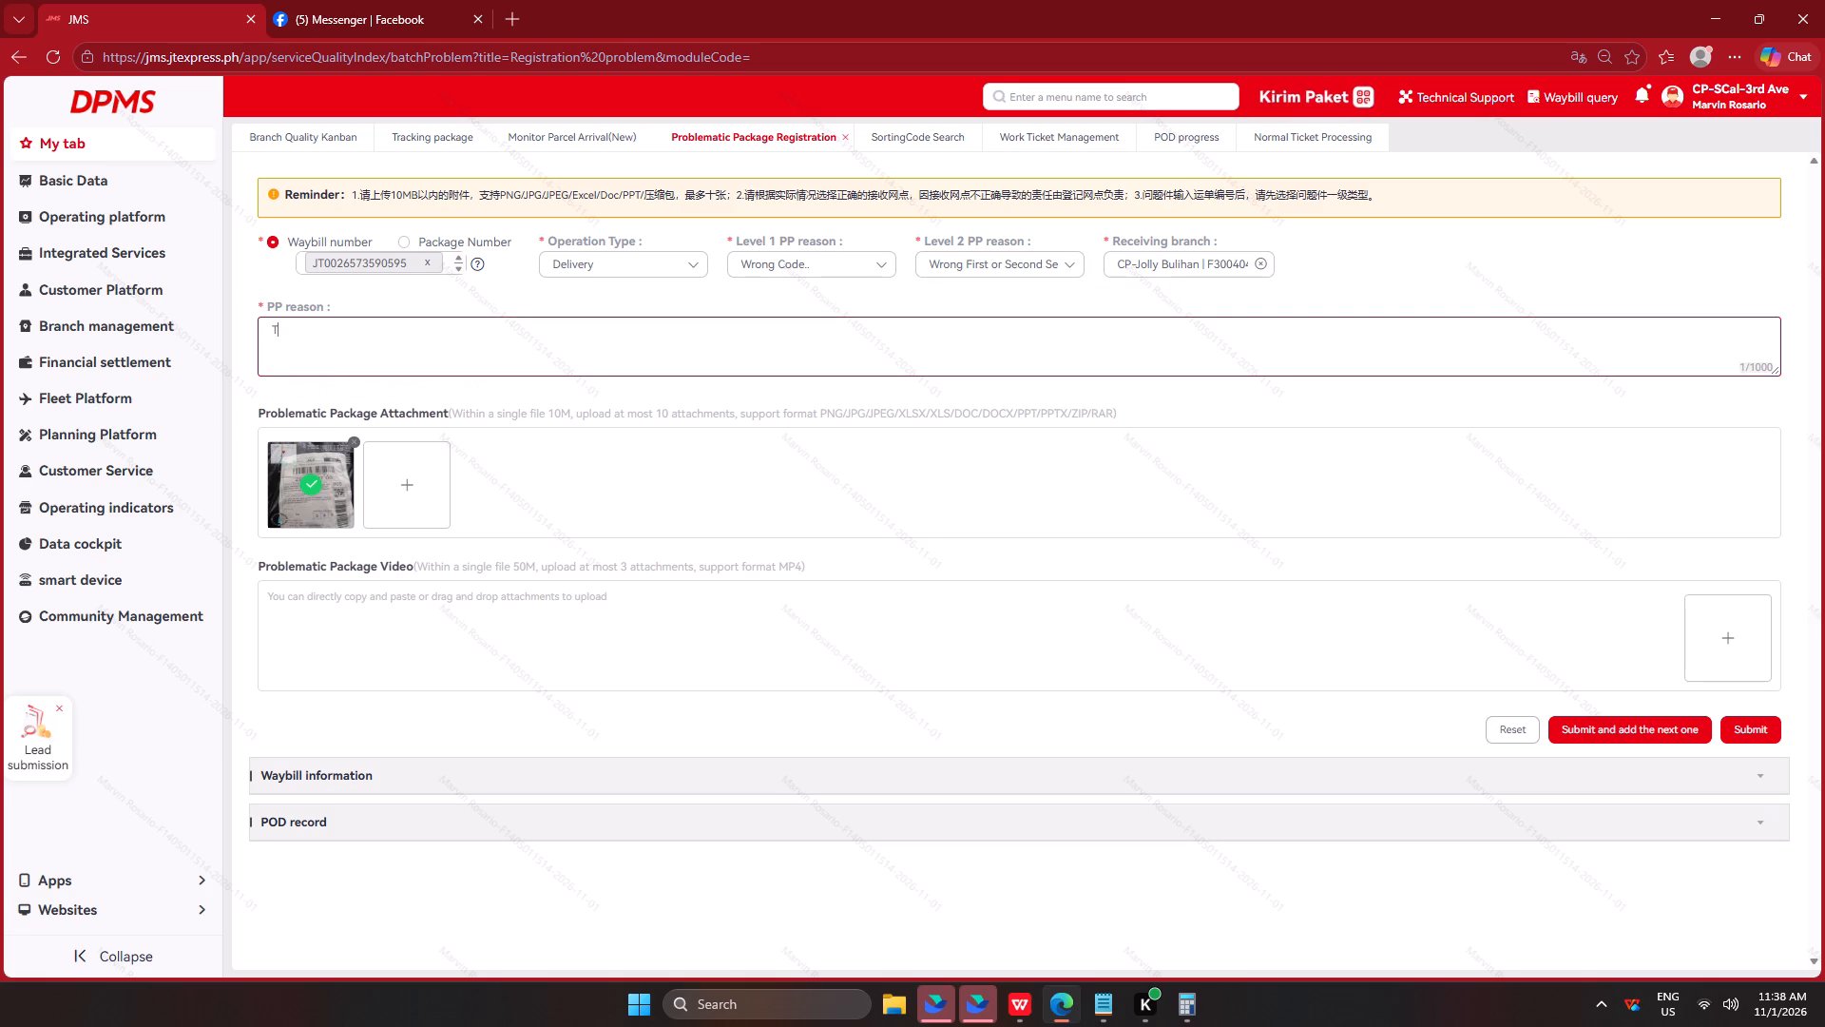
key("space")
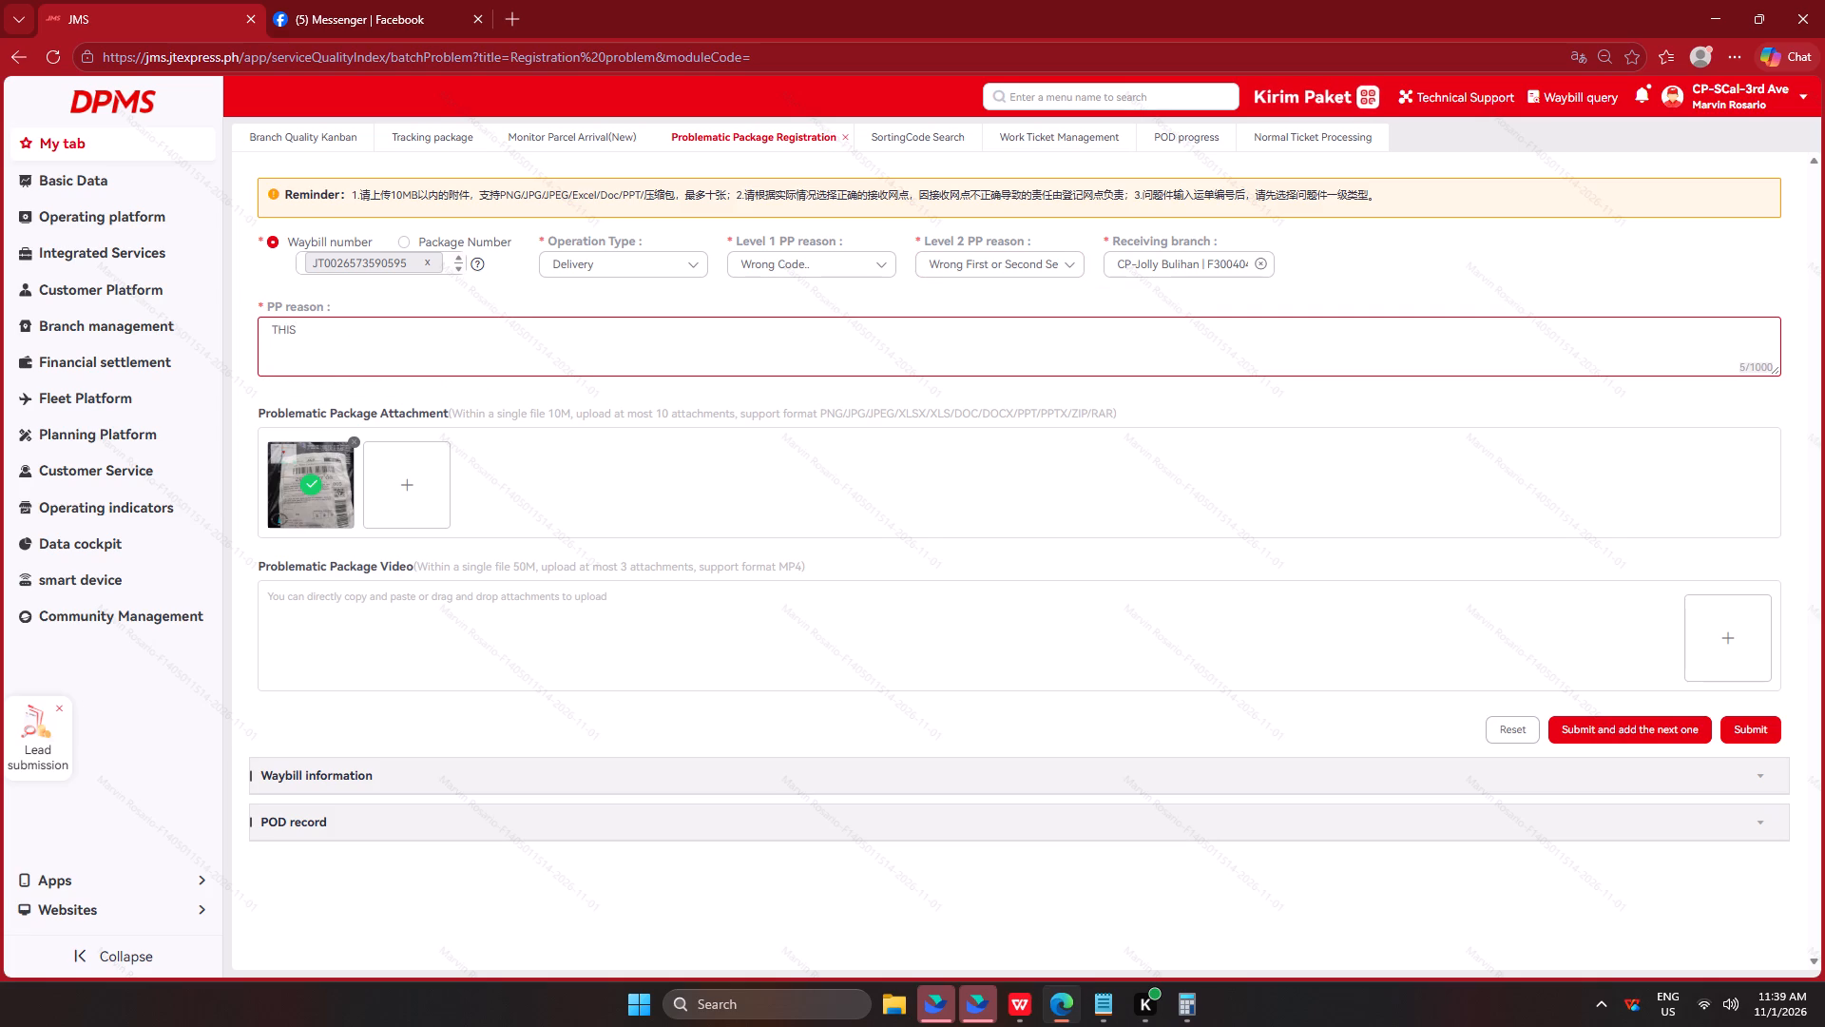
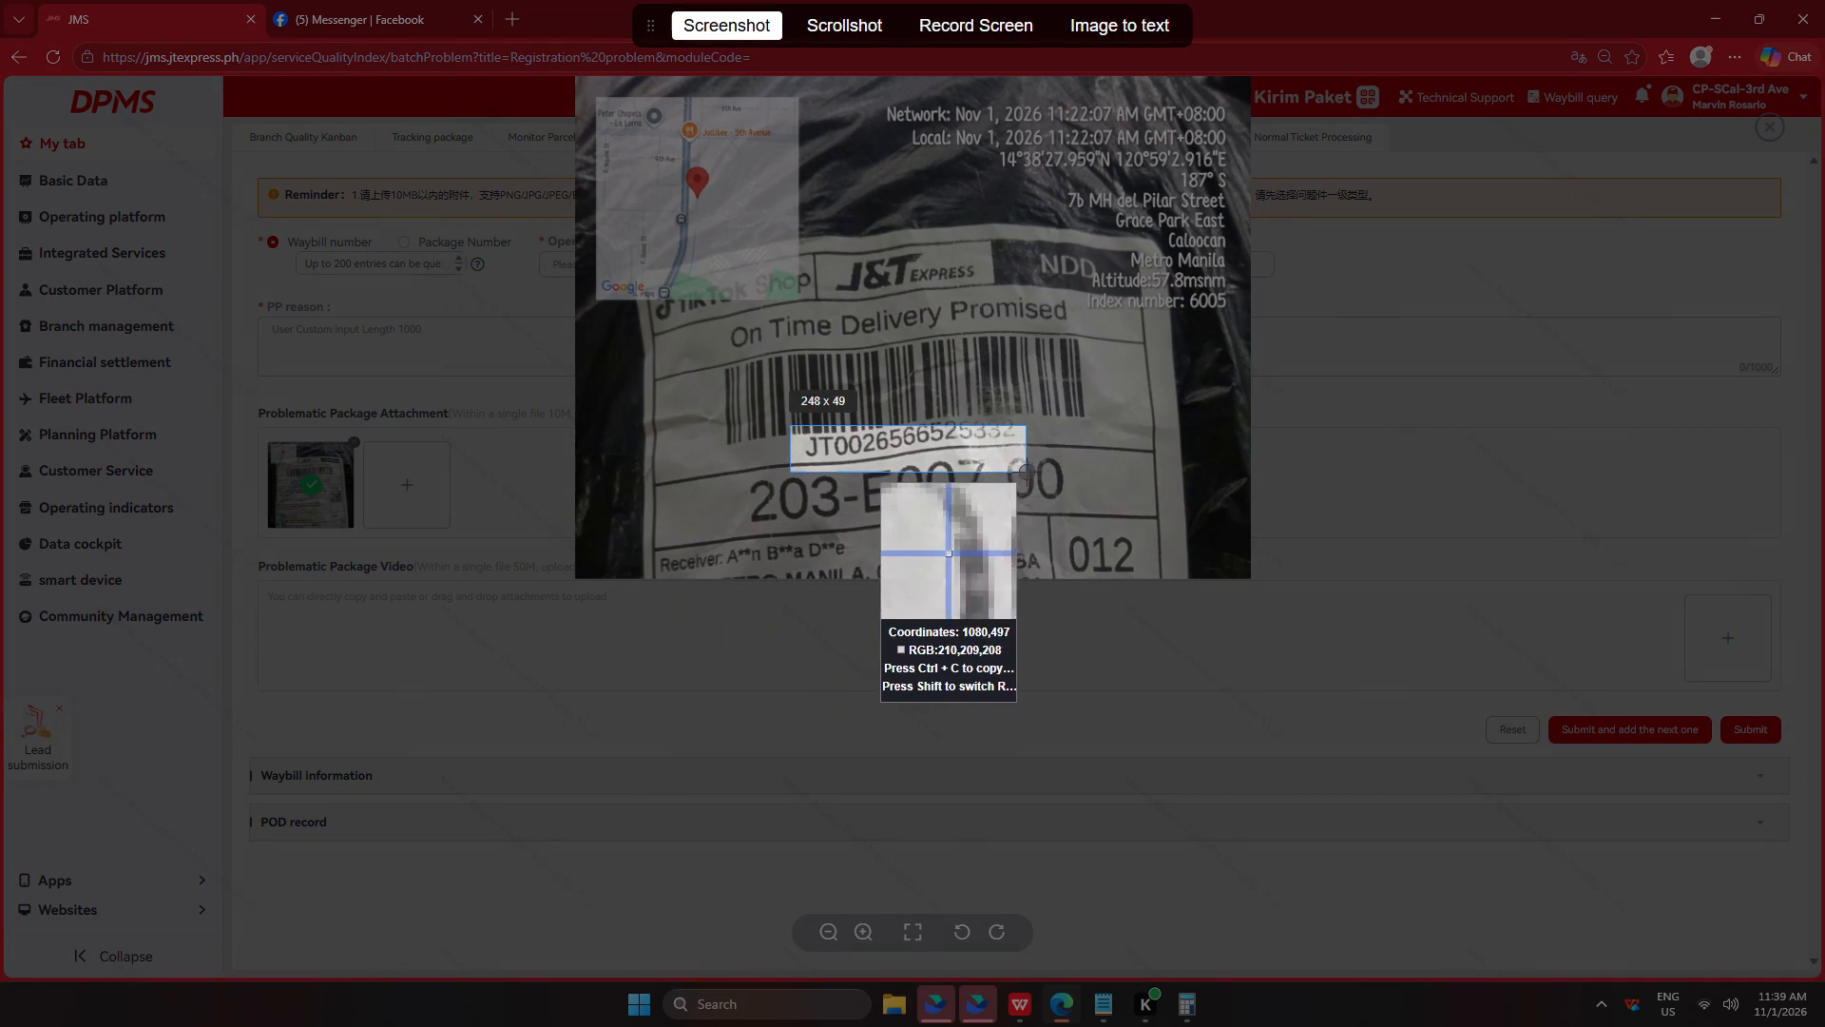
left_click_drag(1027, 473, 1036, 471)
left_click_drag(968, 452, 966, 440)
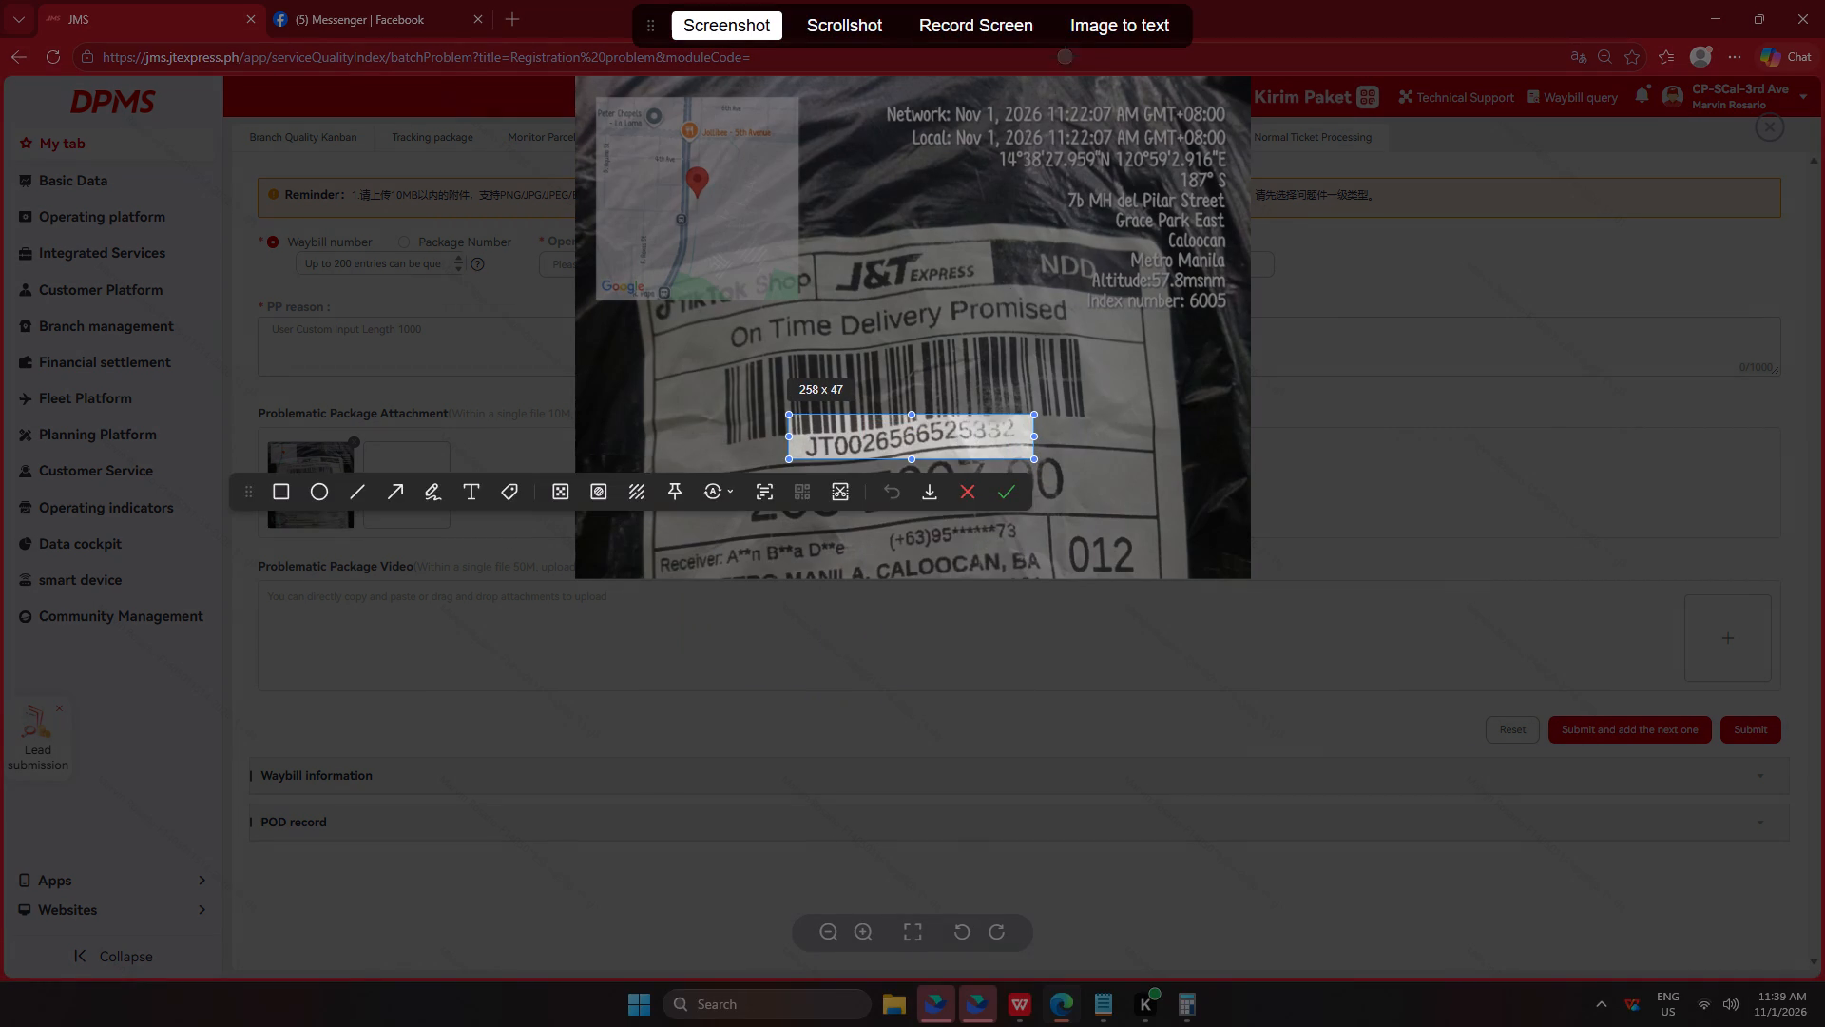
left_click(1086, 37)
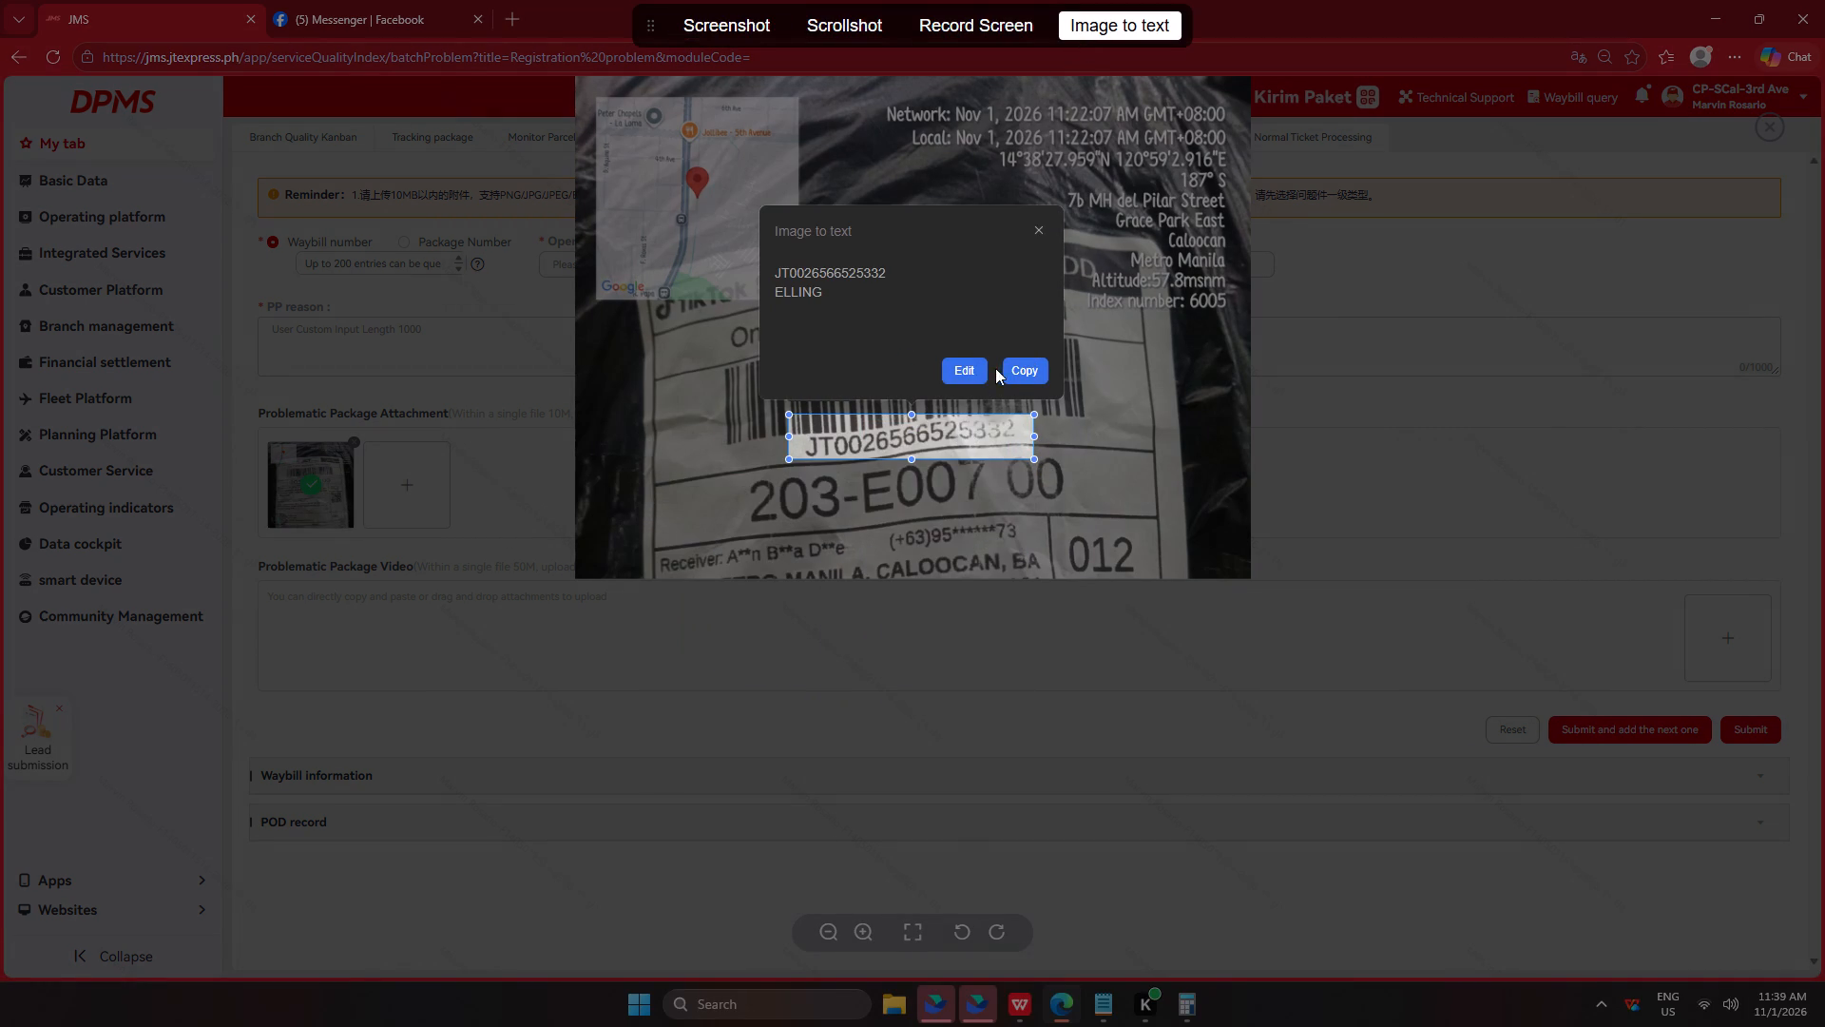
left_click(962, 371)
left_click_drag(844, 300, 715, 297)
key("BackSpace")
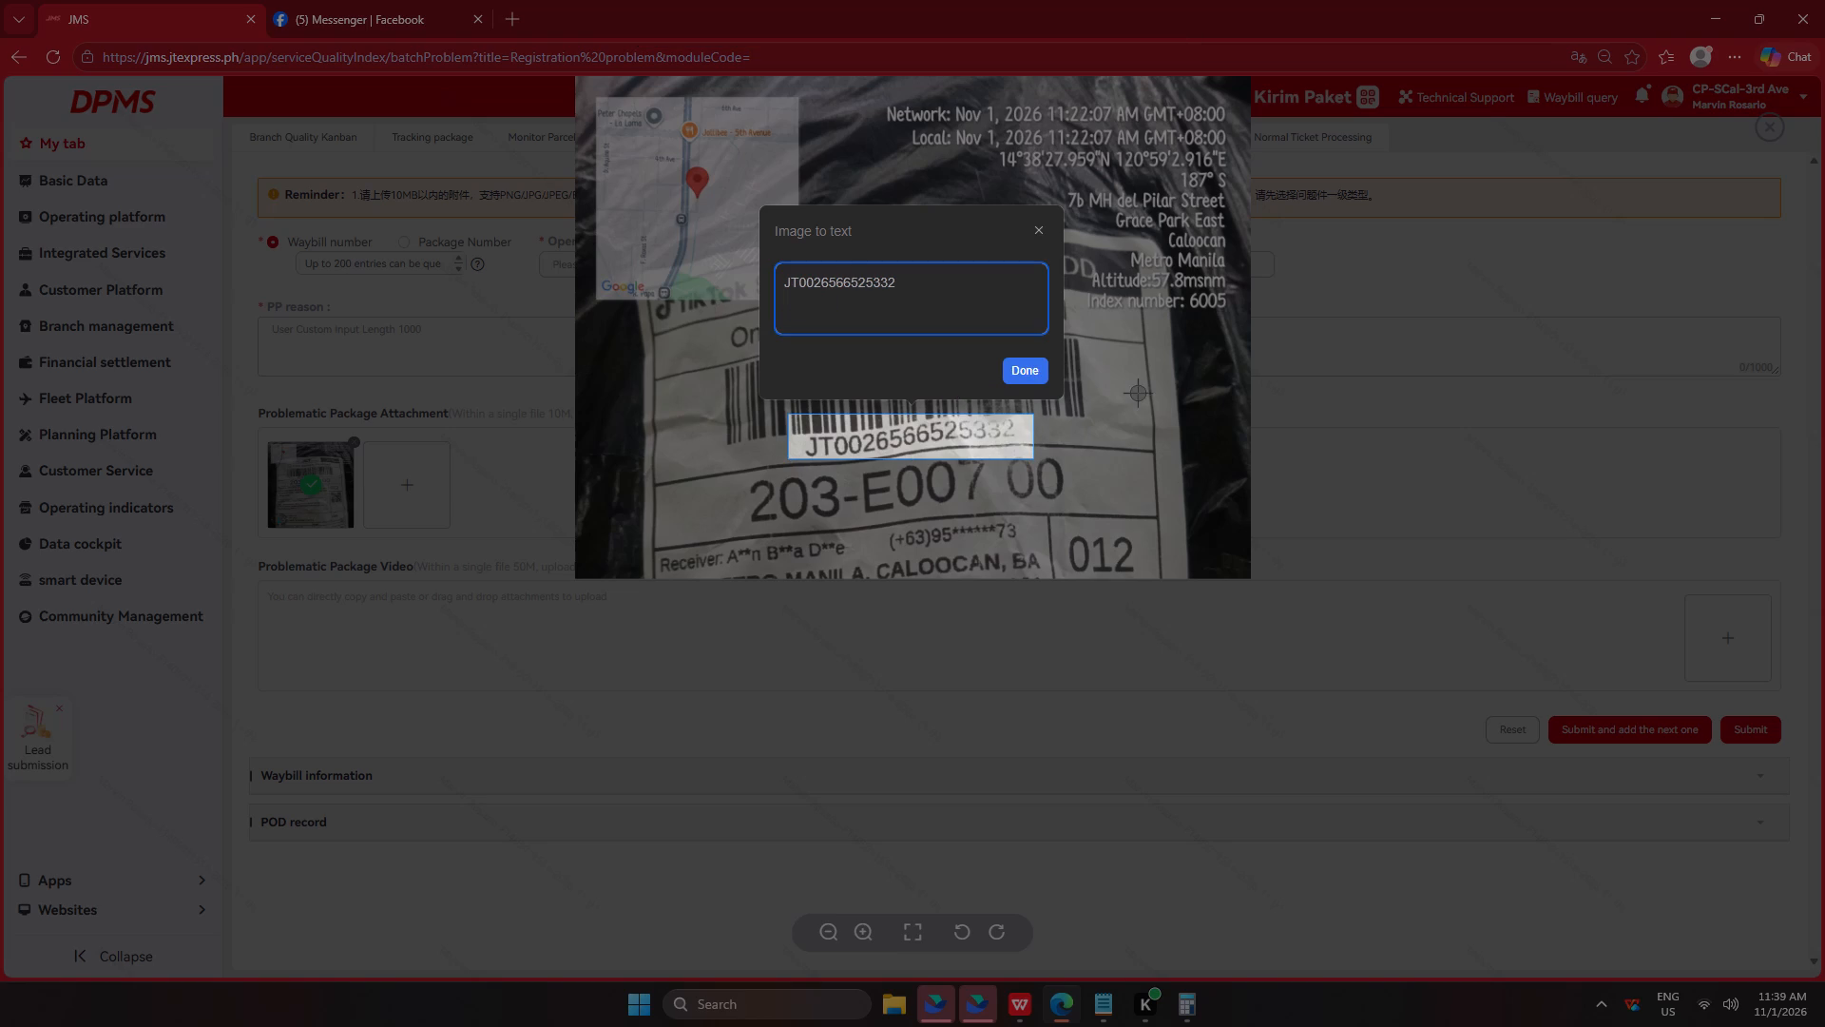
Copy the waybill number recognised by Image to text from the parcel label and close the photo preview.
left_click(1032, 380)
left_click(1023, 378)
left_click(1374, 397)
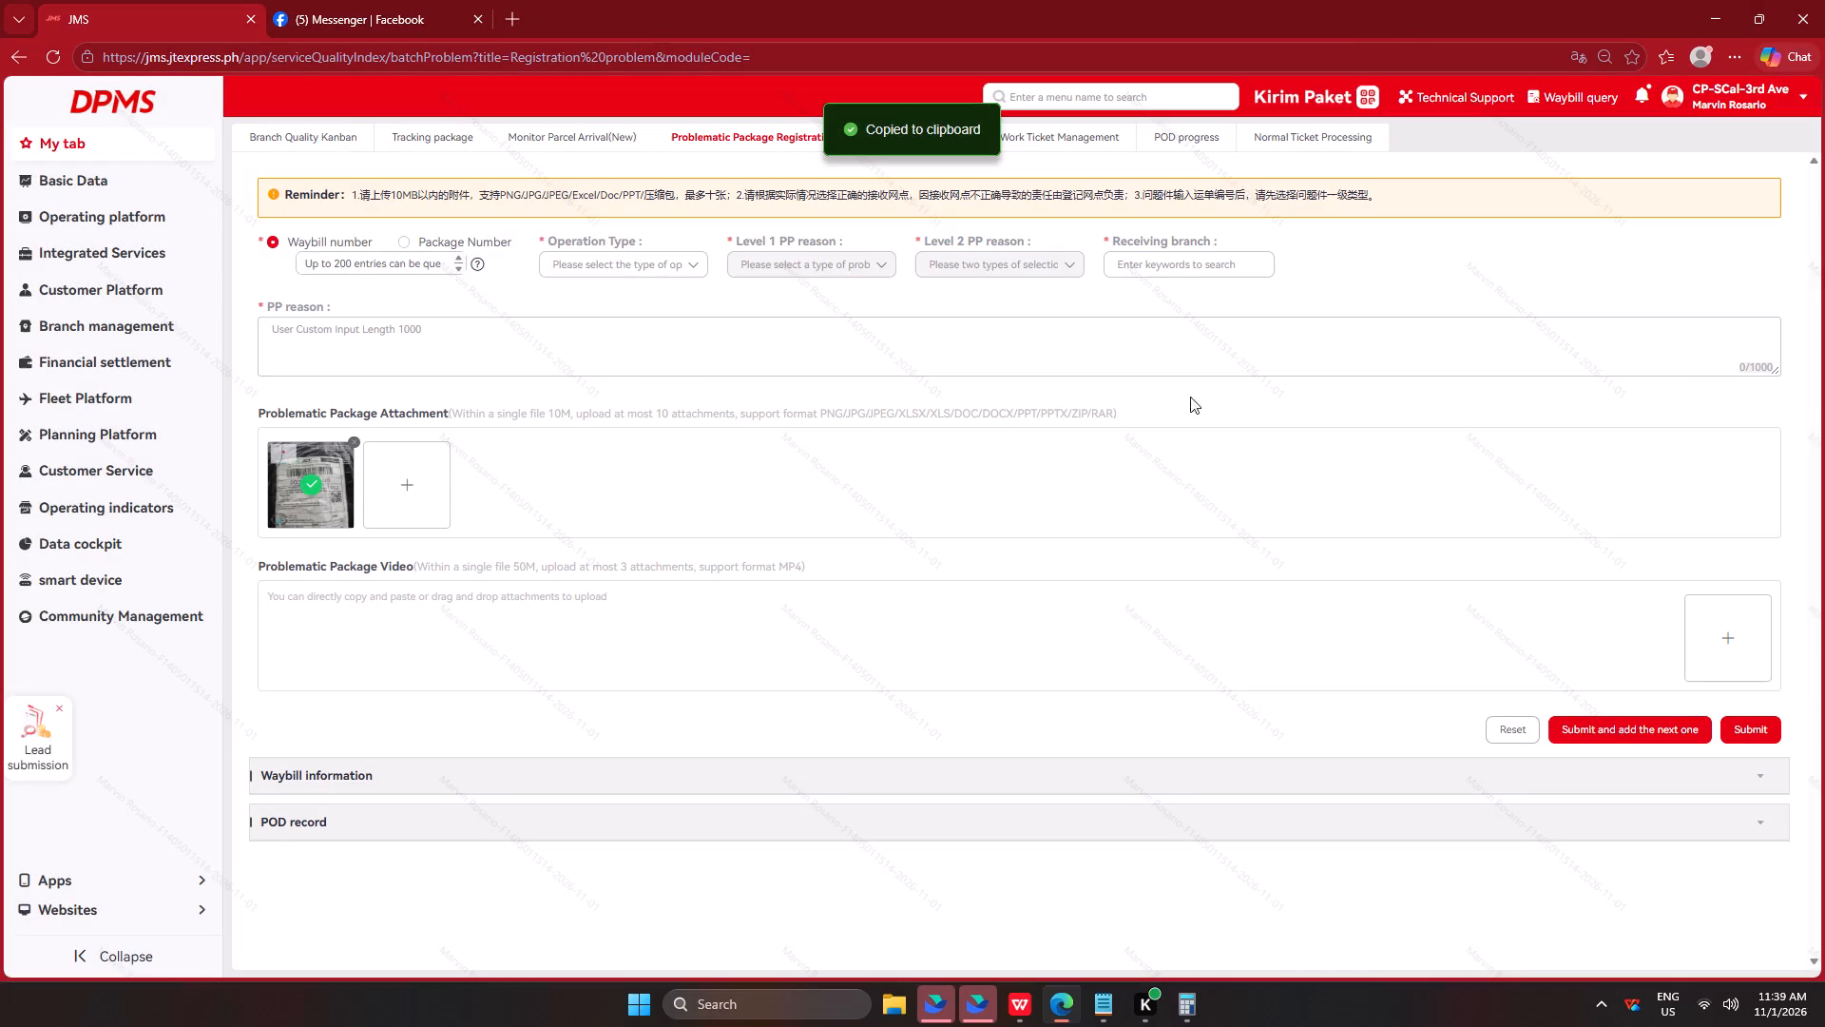
left_click(368, 259)
key("ctrl+v")
left_click(663, 264)
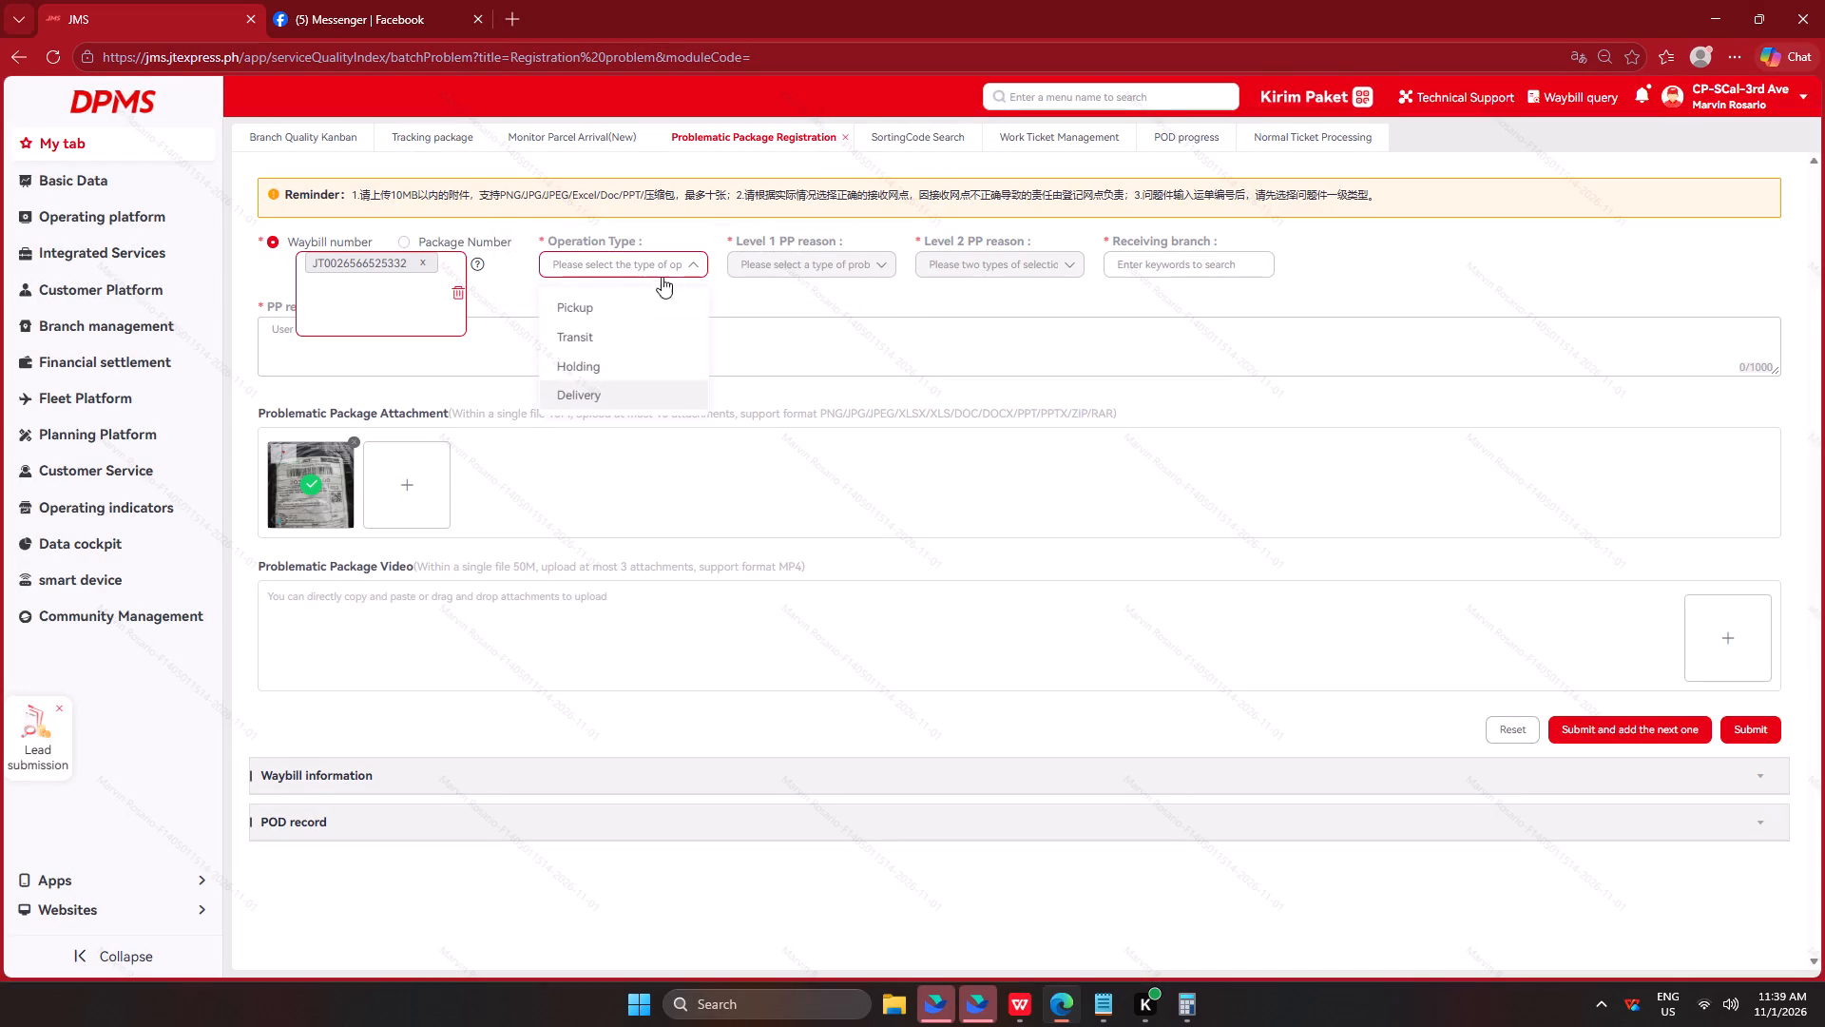
left_click(613, 394)
Search the Level 1 PP reason options for "w".
left_click(797, 265)
key("w")
key("a")
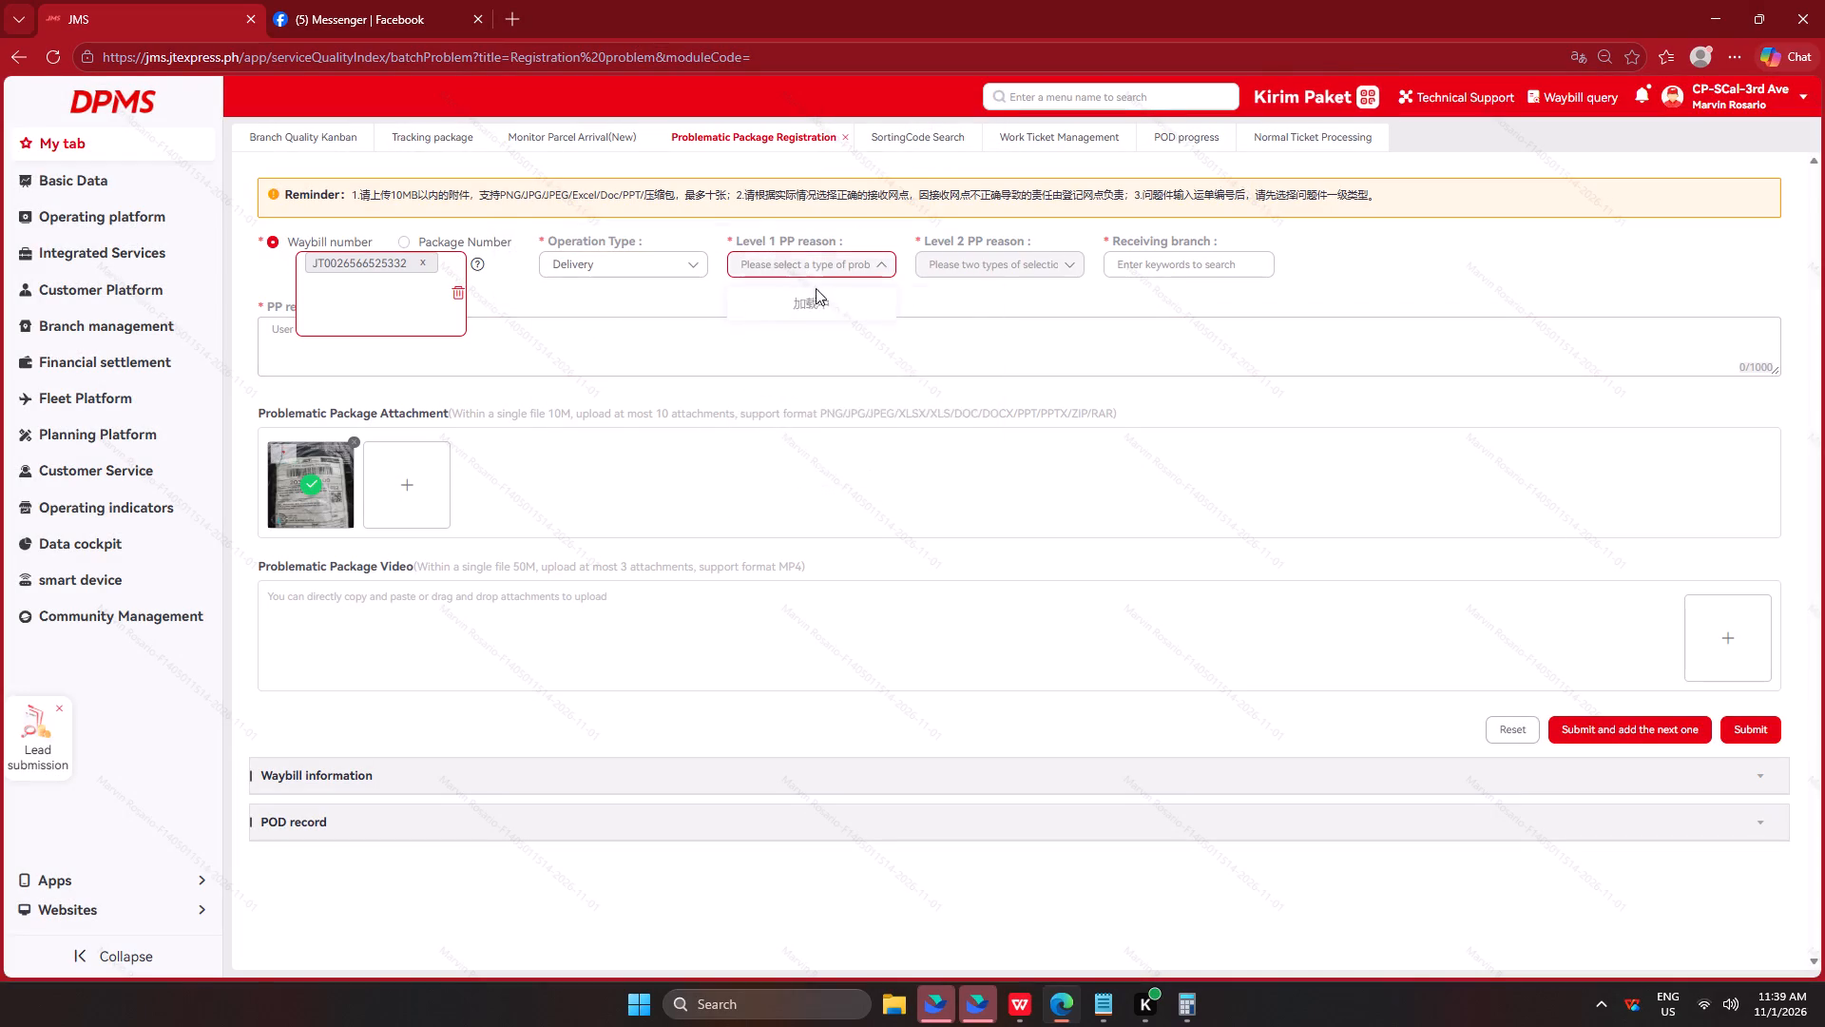
left_click(829, 250)
left_click(1135, 284)
left_click(799, 263)
key("w")
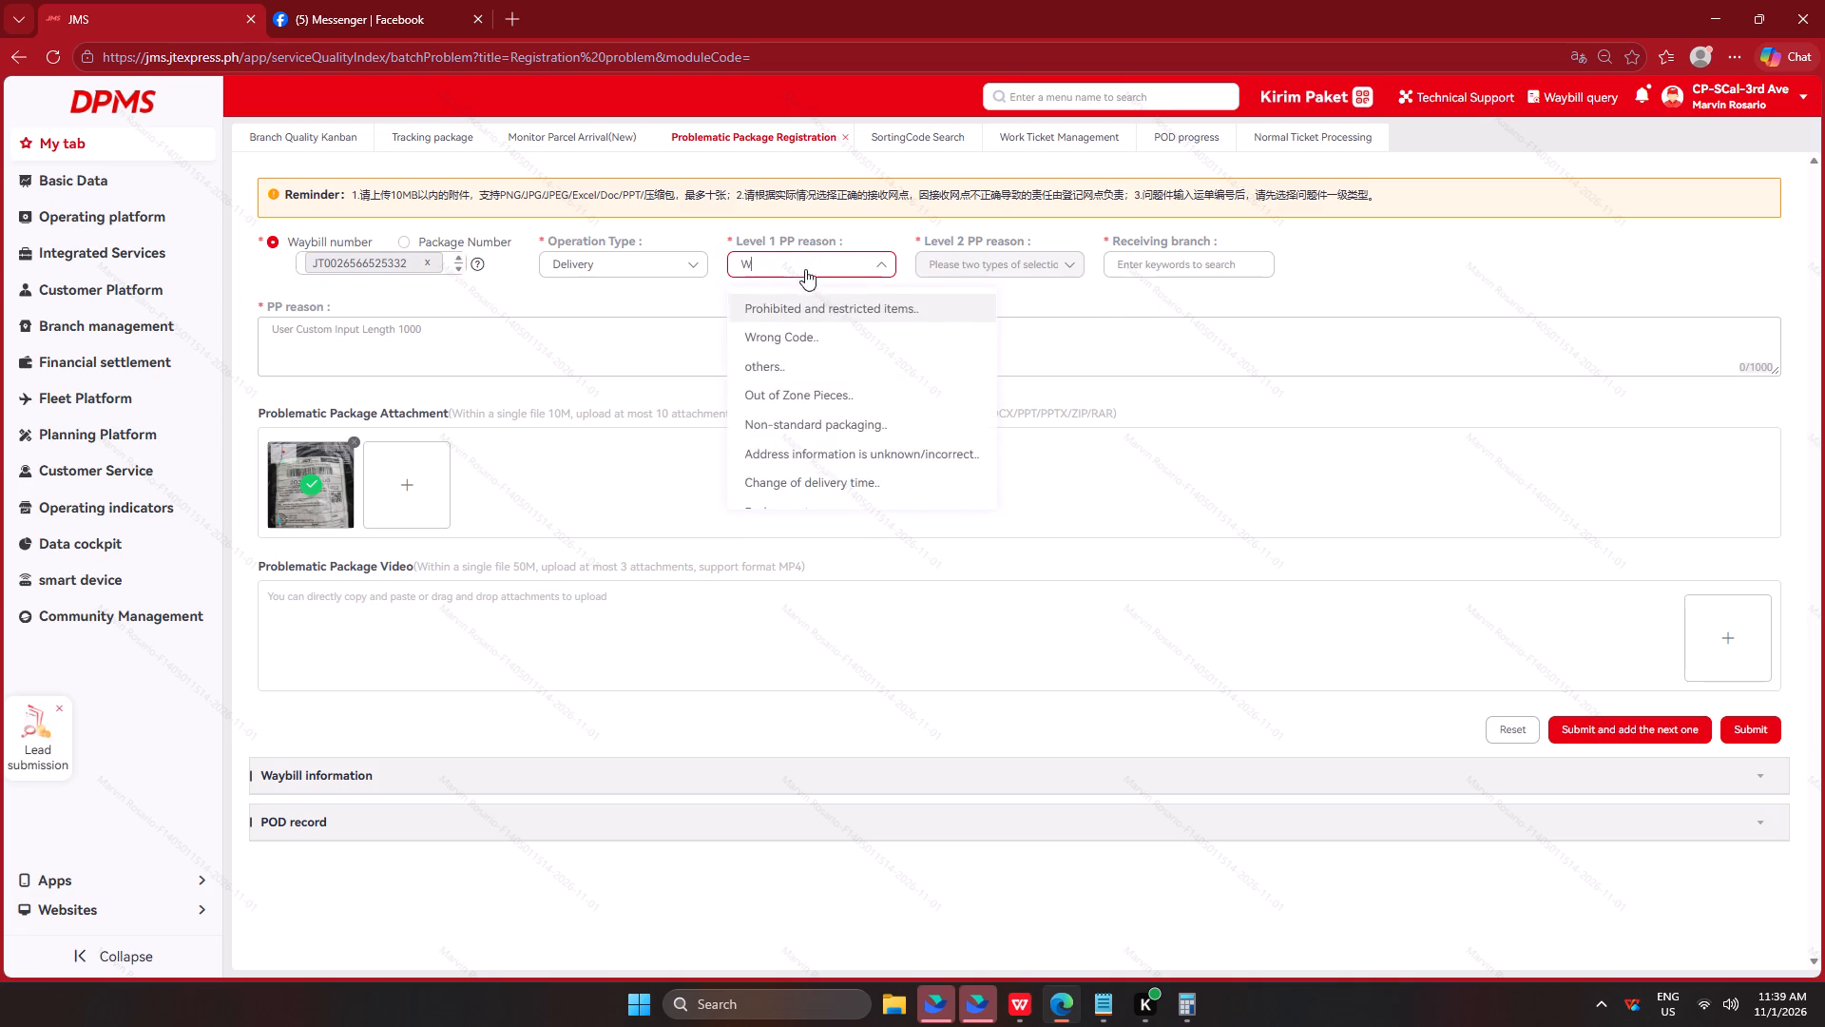
Set the Level 1 PP reason to Wrongly sorted and the Level 2 PP reason to Distribute Warehouse Missplitting.
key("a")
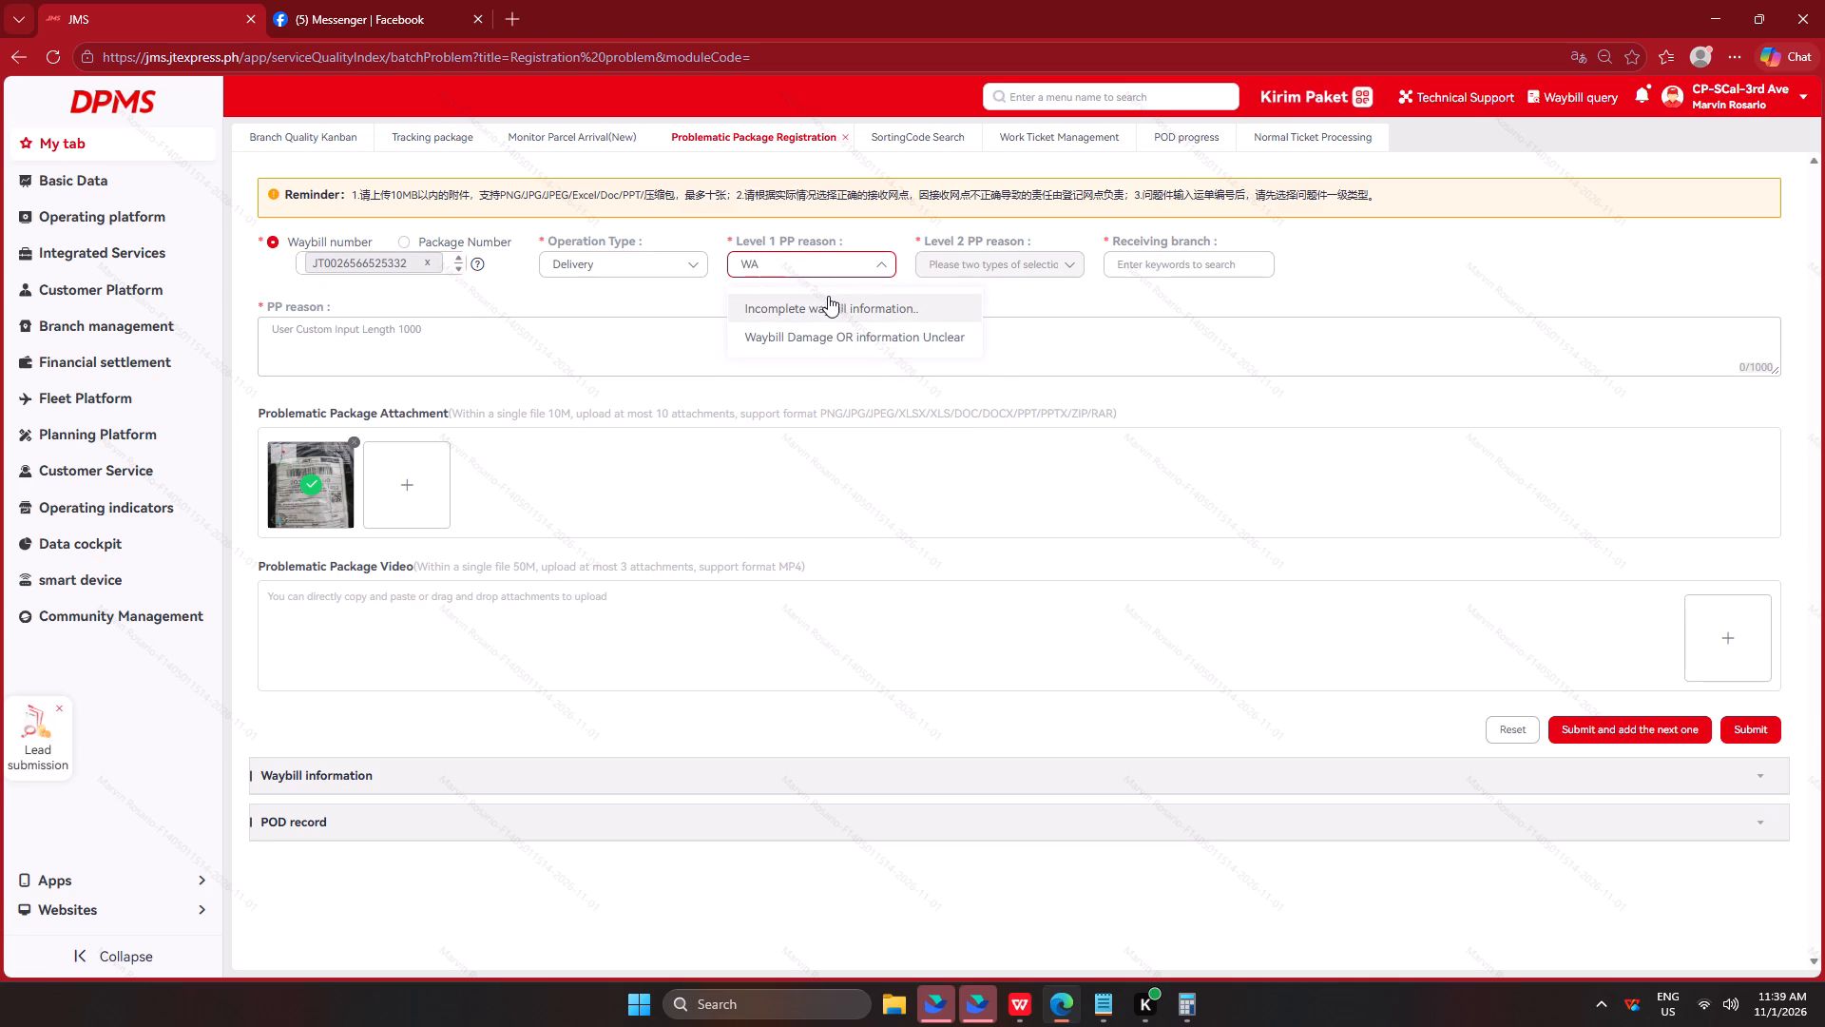
key("BackSpace")
key("BackSpace")
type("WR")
left_click(815, 332)
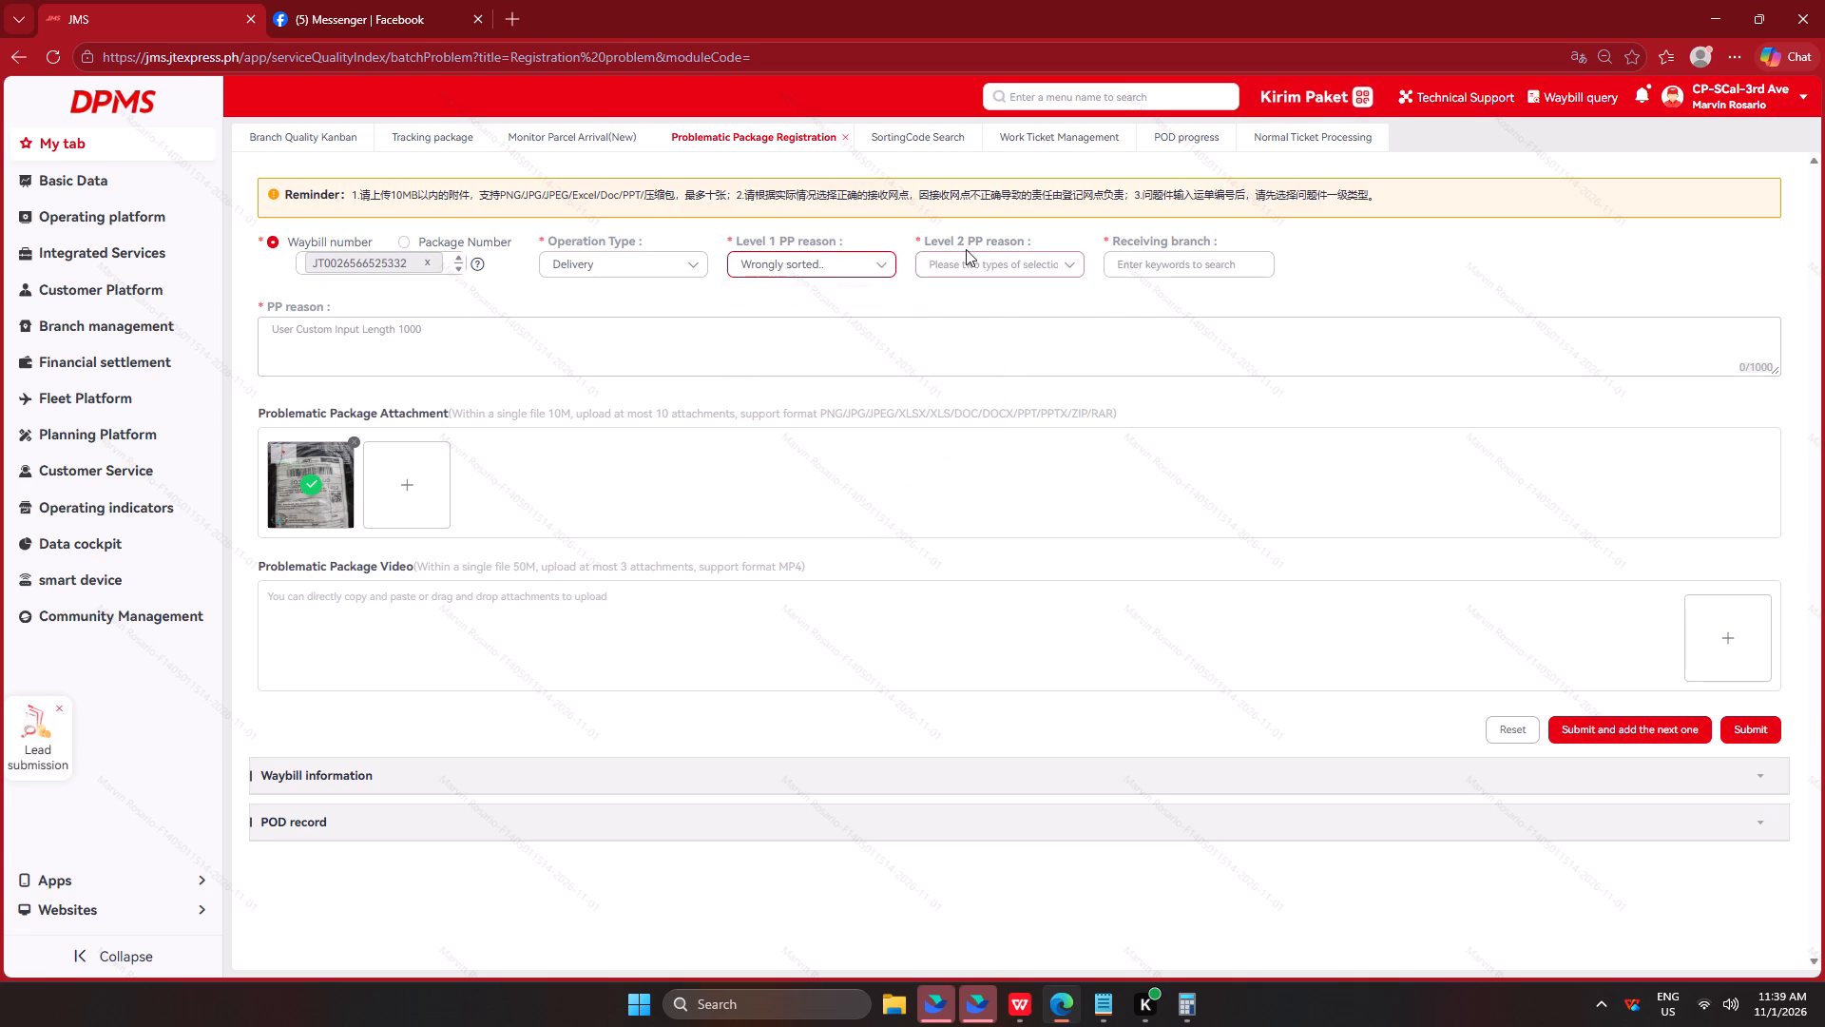
left_click(966, 249)
left_click(965, 262)
left_click(984, 340)
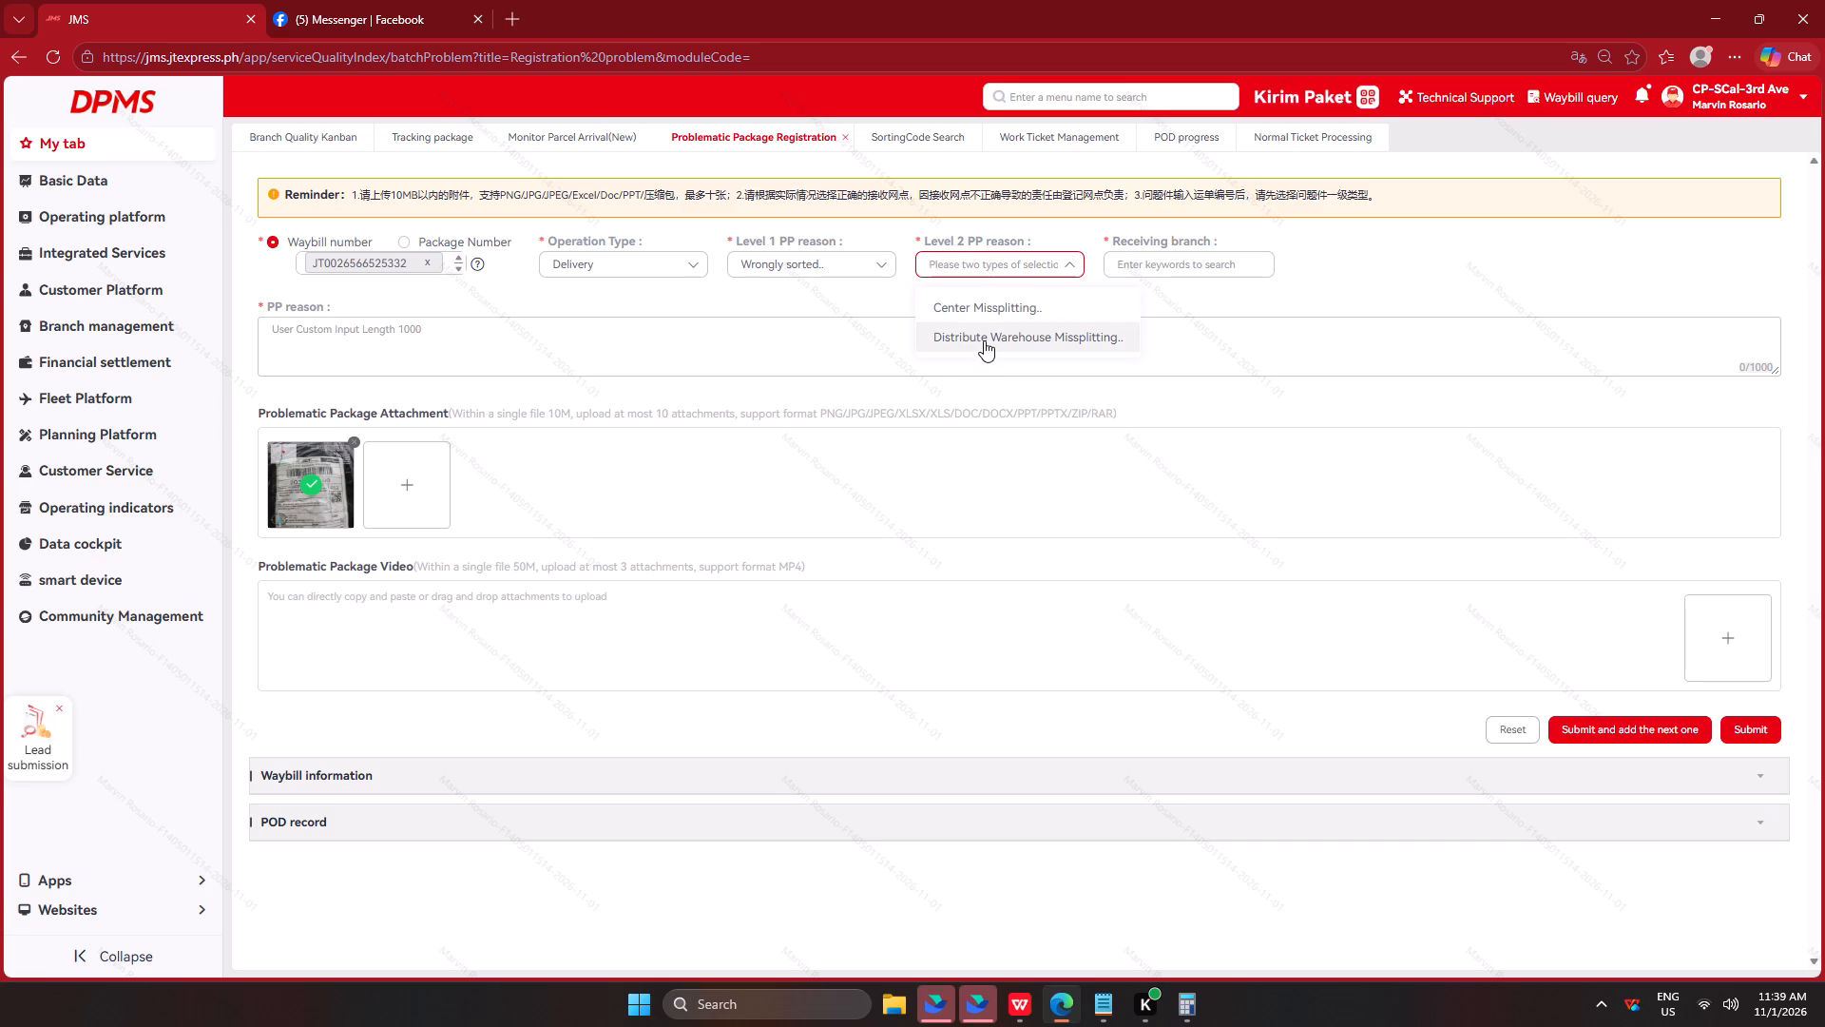
Enter "THIS PARCEL IS FOR 3RD AVE 2" as the PP reason description.
left_click(821, 357)
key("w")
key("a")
key("BackSpace")
key("BackSpace")
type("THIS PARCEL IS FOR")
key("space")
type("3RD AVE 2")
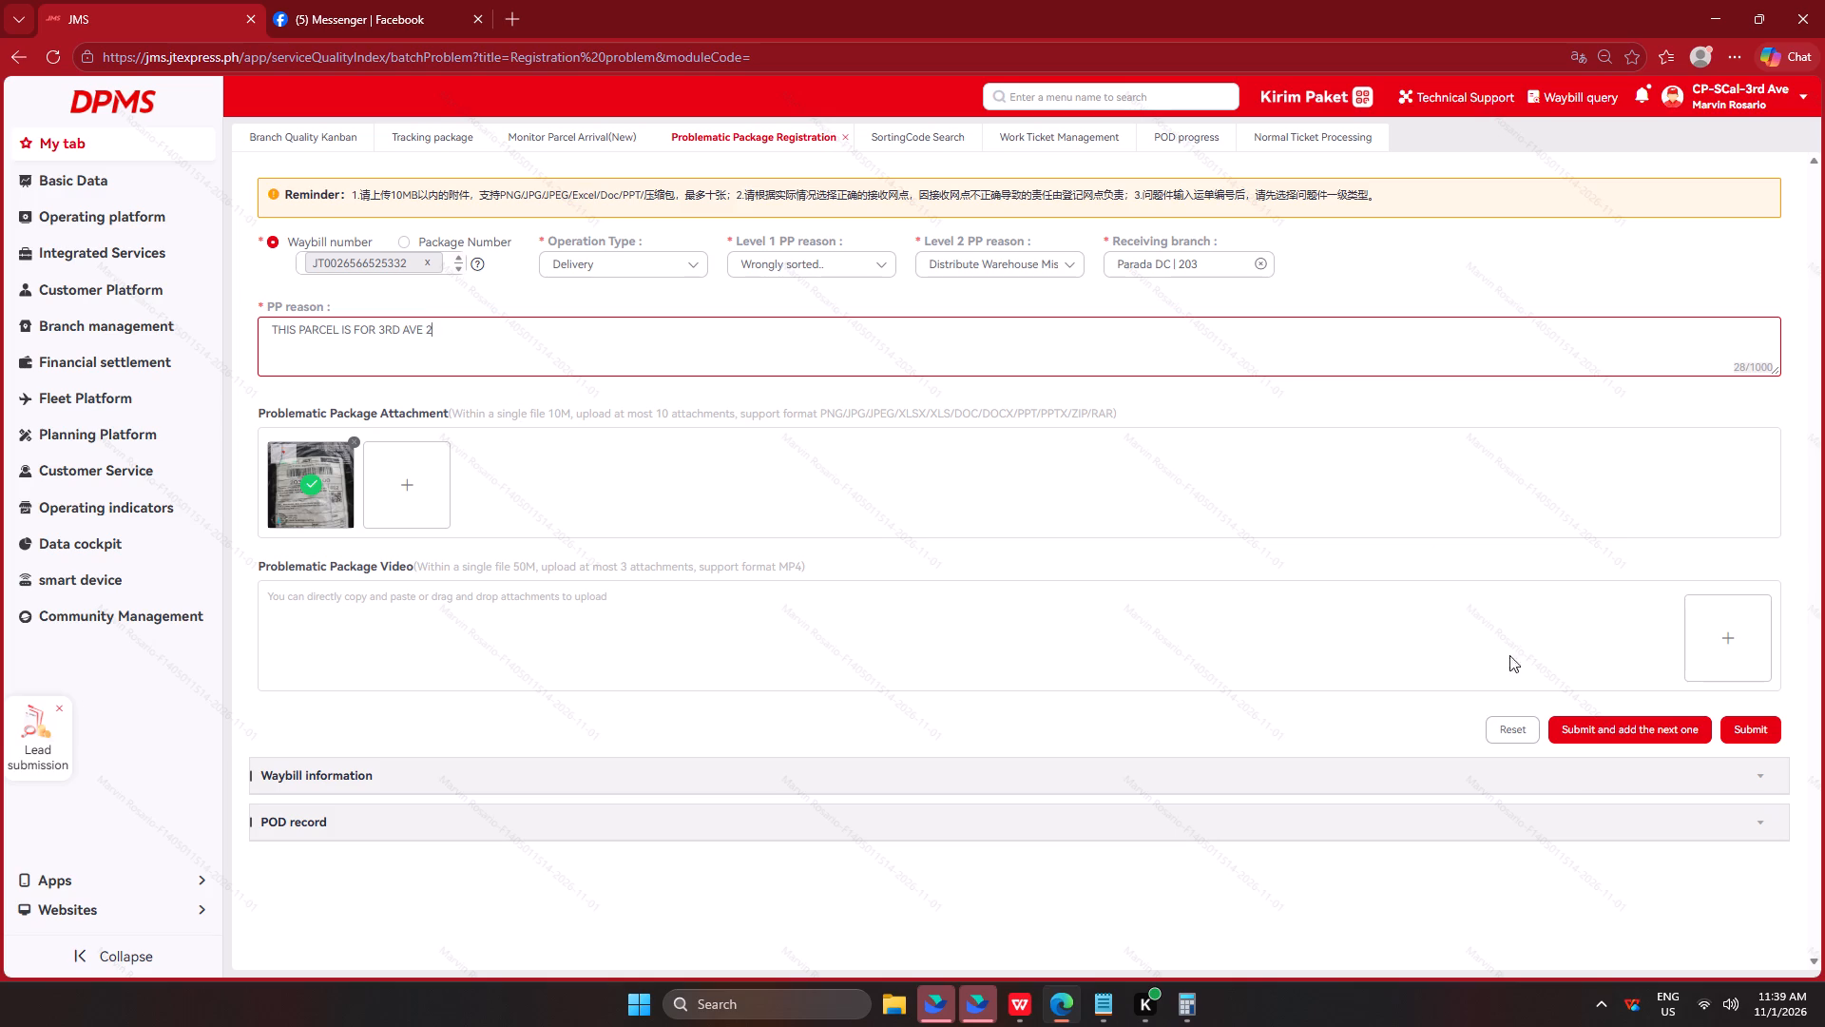
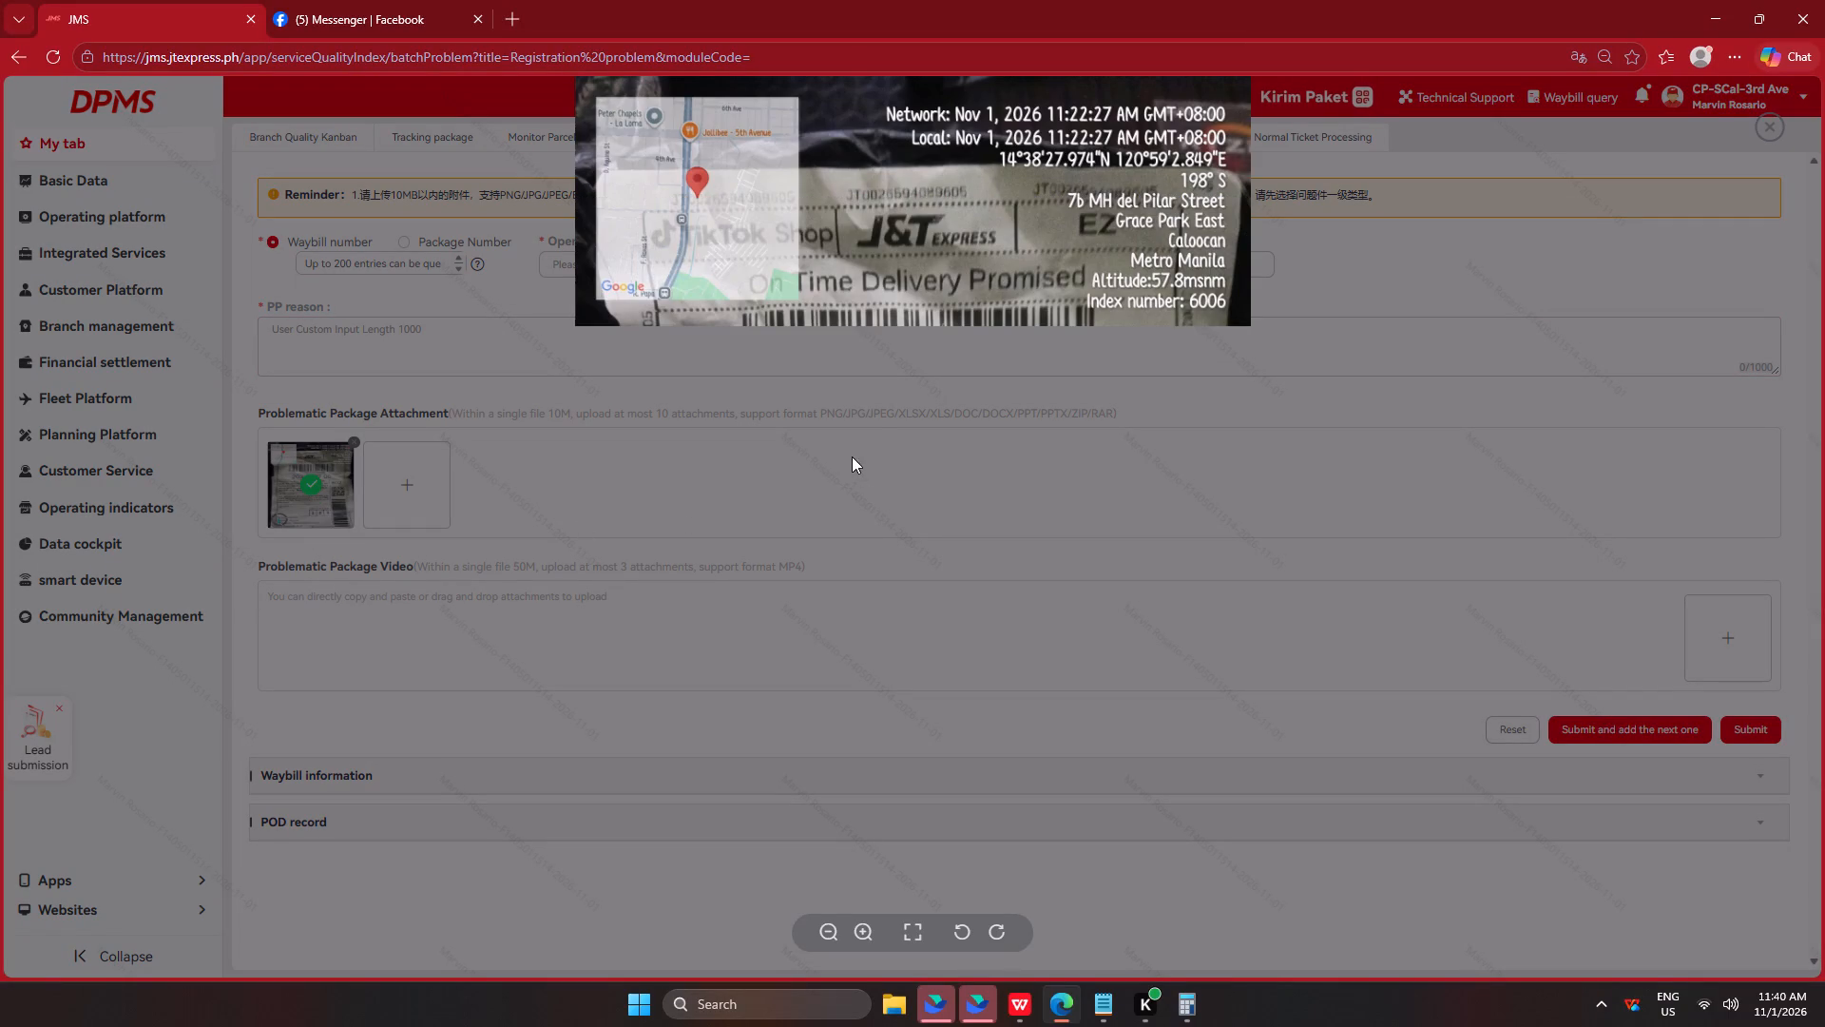
Capture the waybill number printed under the barcode in the parcel label photo and extract it with Image to text.
key("ctrl+shift+a")
left_click_drag(813, 381, 1049, 413)
left_click(1120, 27)
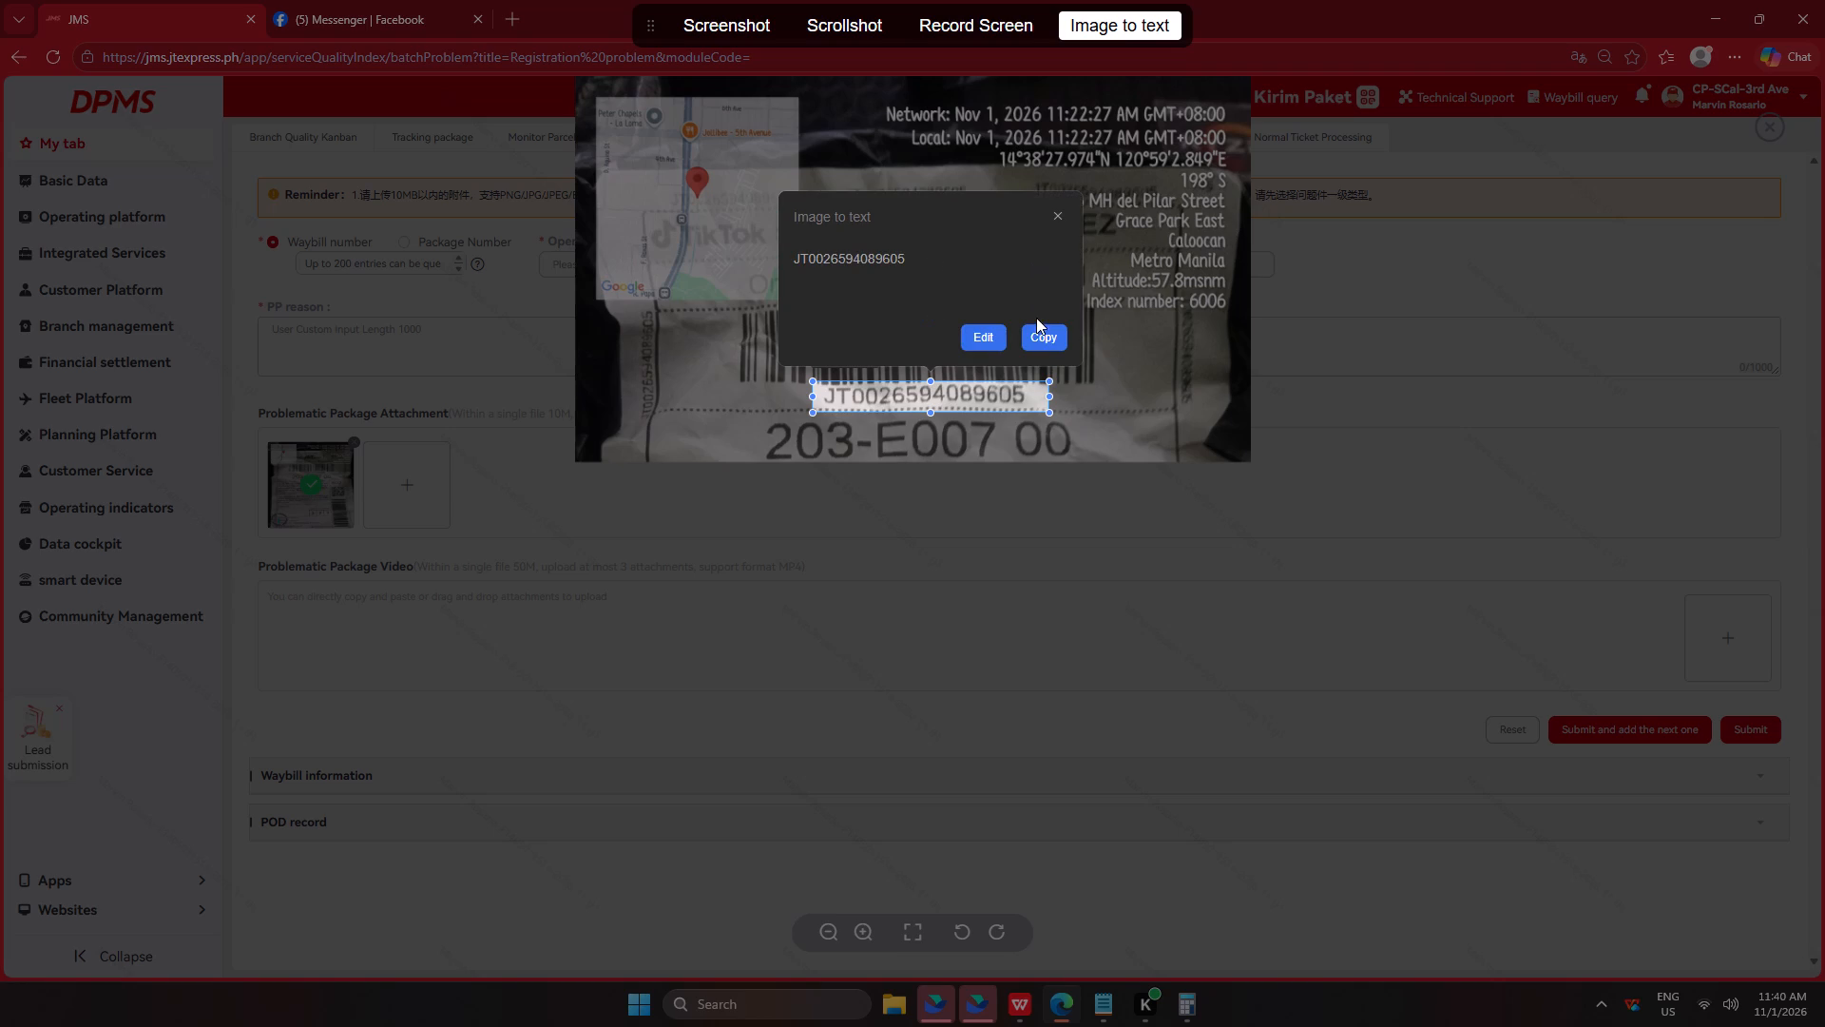
left_click(1036, 318)
left_click(1044, 340)
left_click(1386, 297)
left_click(426, 257)
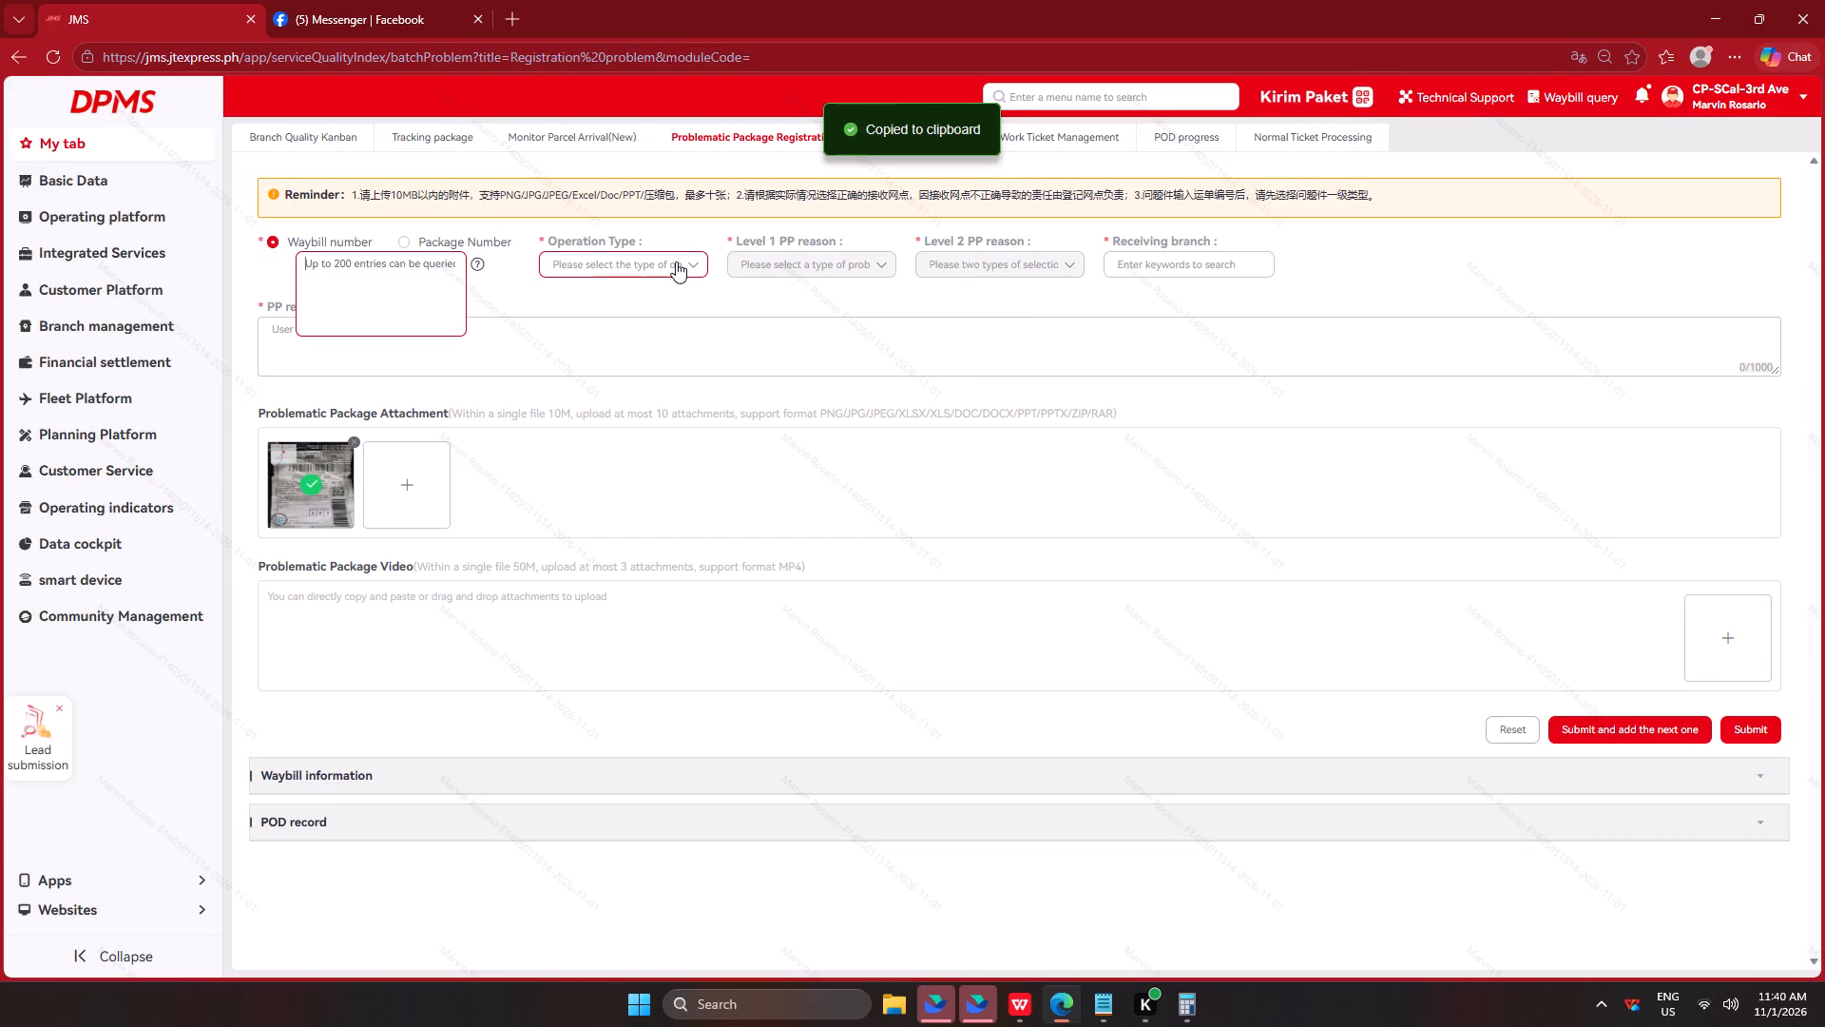
key("ctrl+v")
left_click(629, 265)
left_click(621, 395)
Search the Level 1 PP reason options for "wa" and "w".
left_click(798, 254)
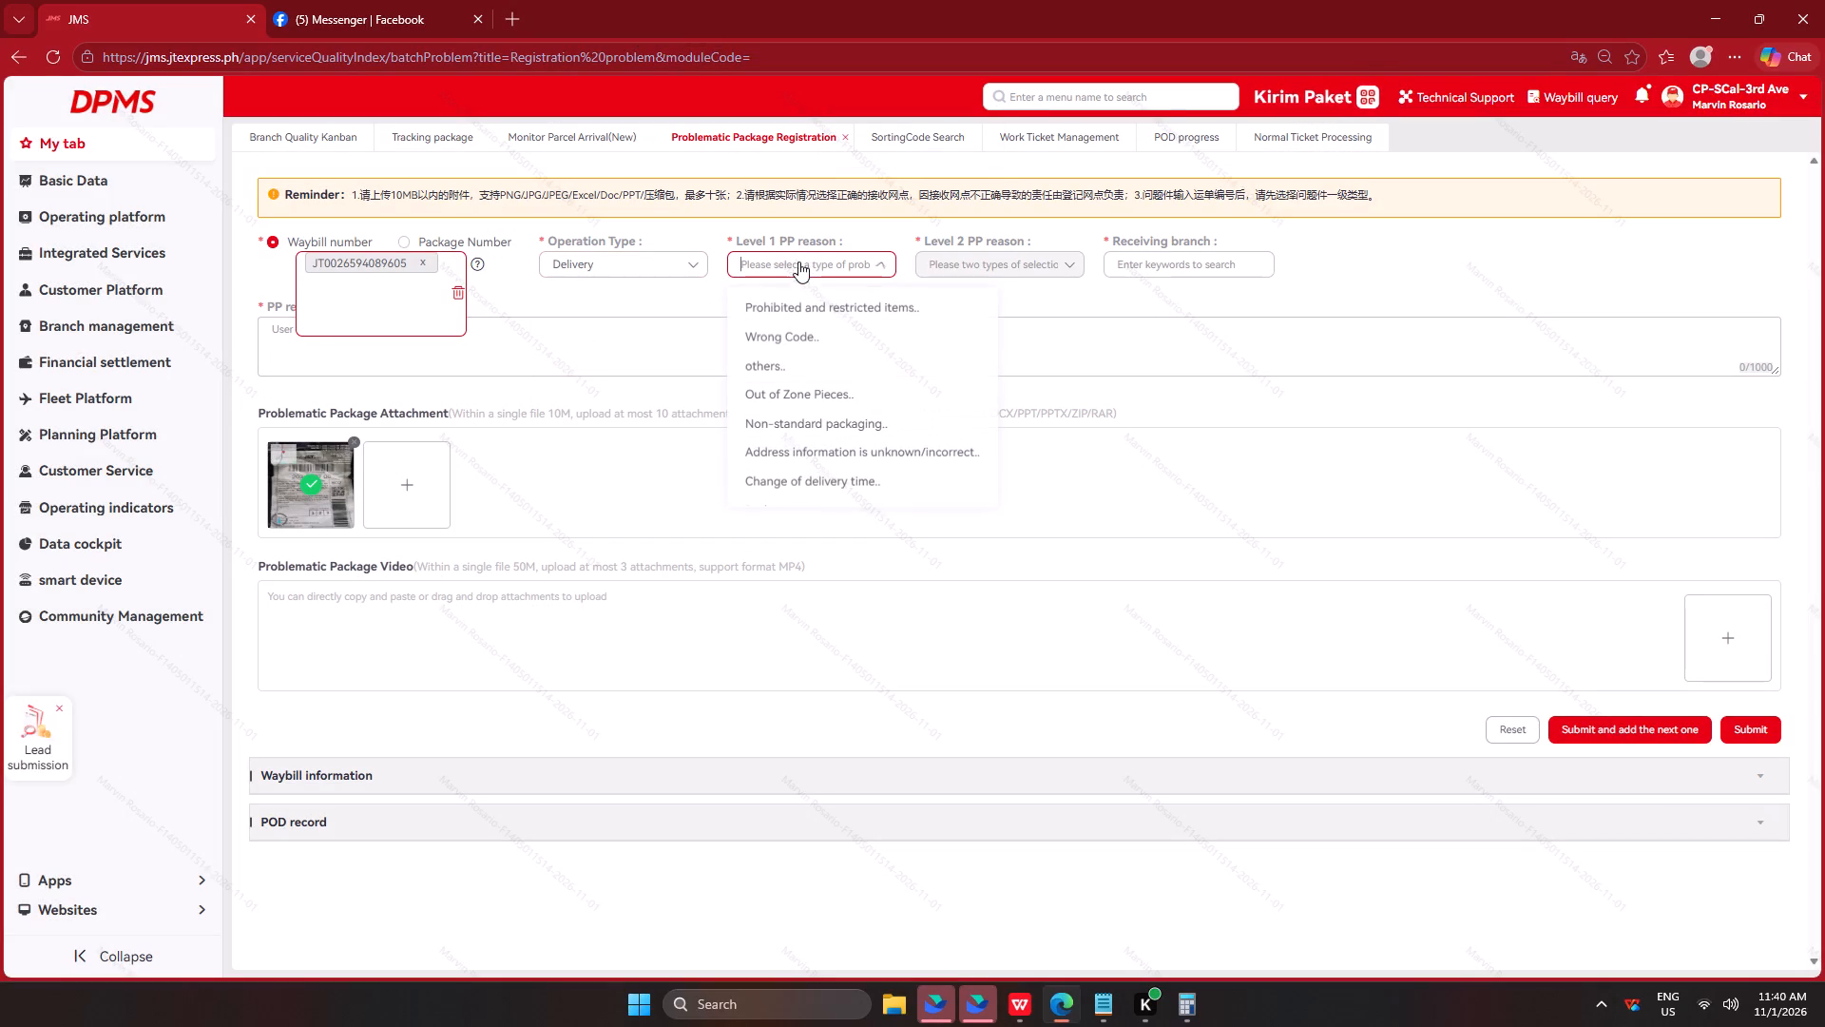
key("w")
key("a")
left_click(843, 259)
key("w")
left_click(844, 259)
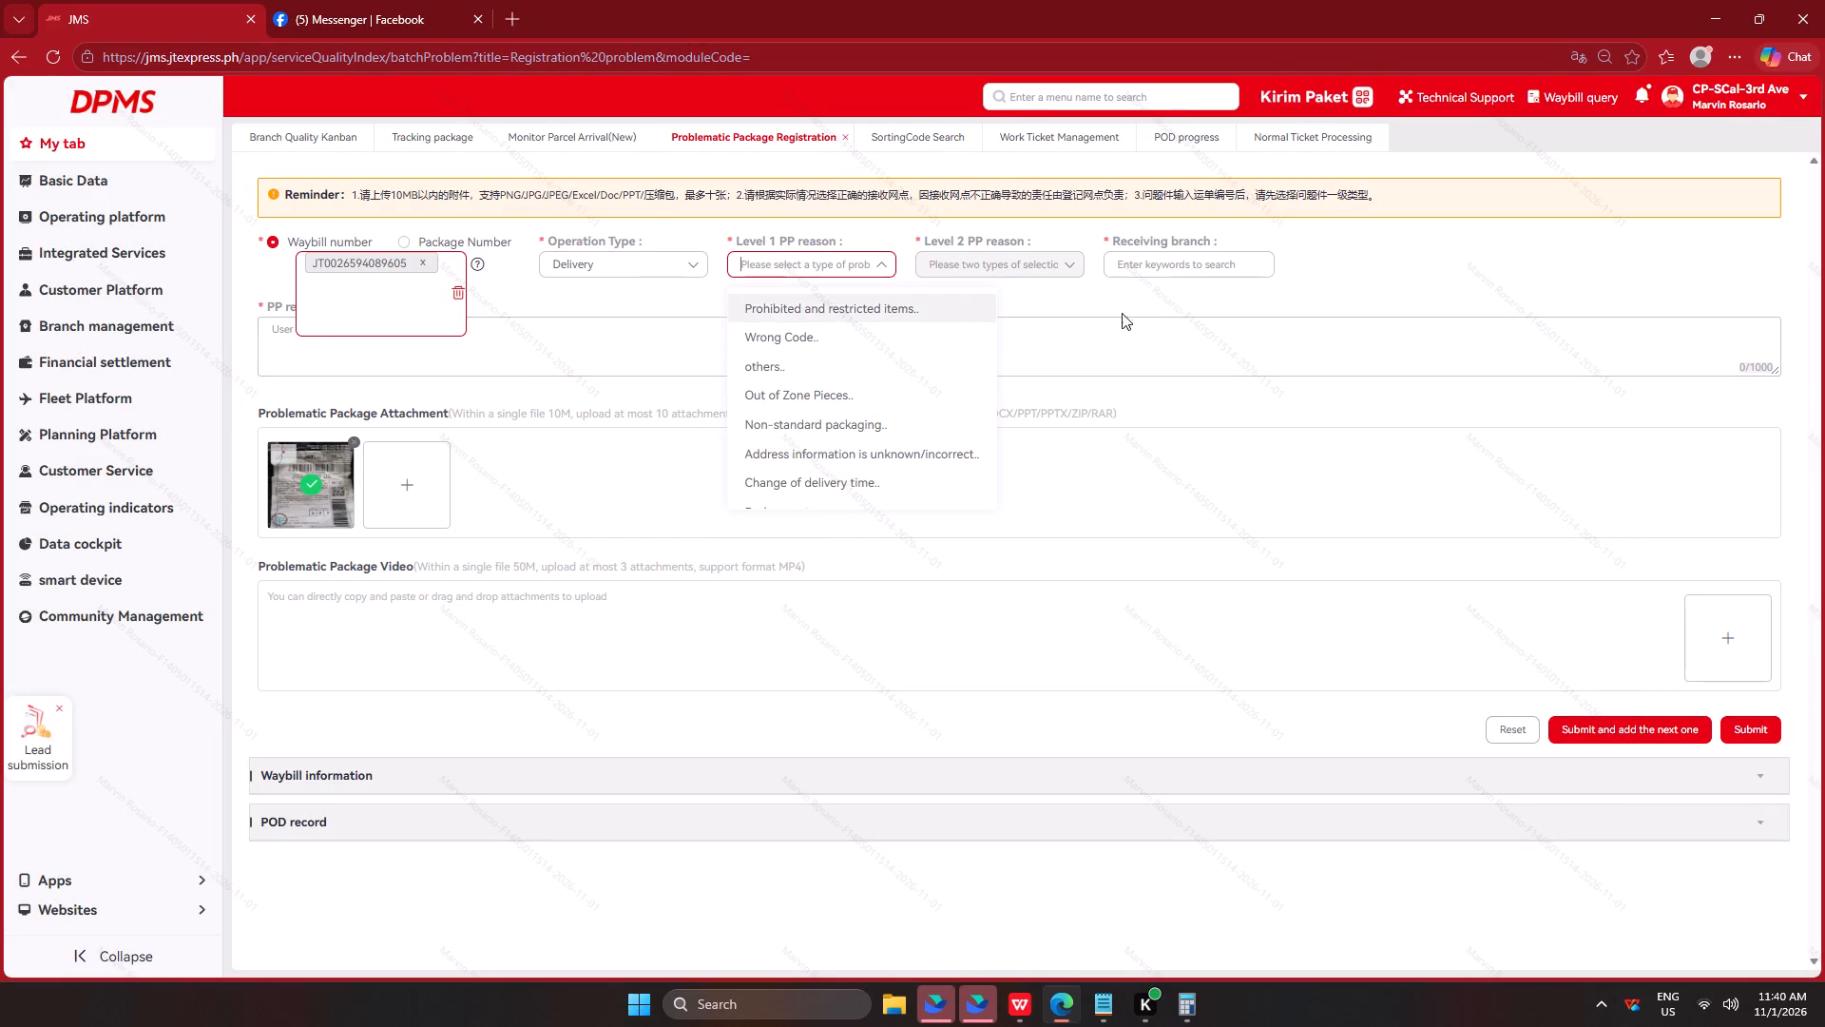
Set the Level 1 PP reason to "Wrongly sorted" and the Level 2 PP reason to the "Distribute Warehouse Mis..." option.
left_click(1128, 303)
left_click(824, 263)
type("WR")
left_click(816, 328)
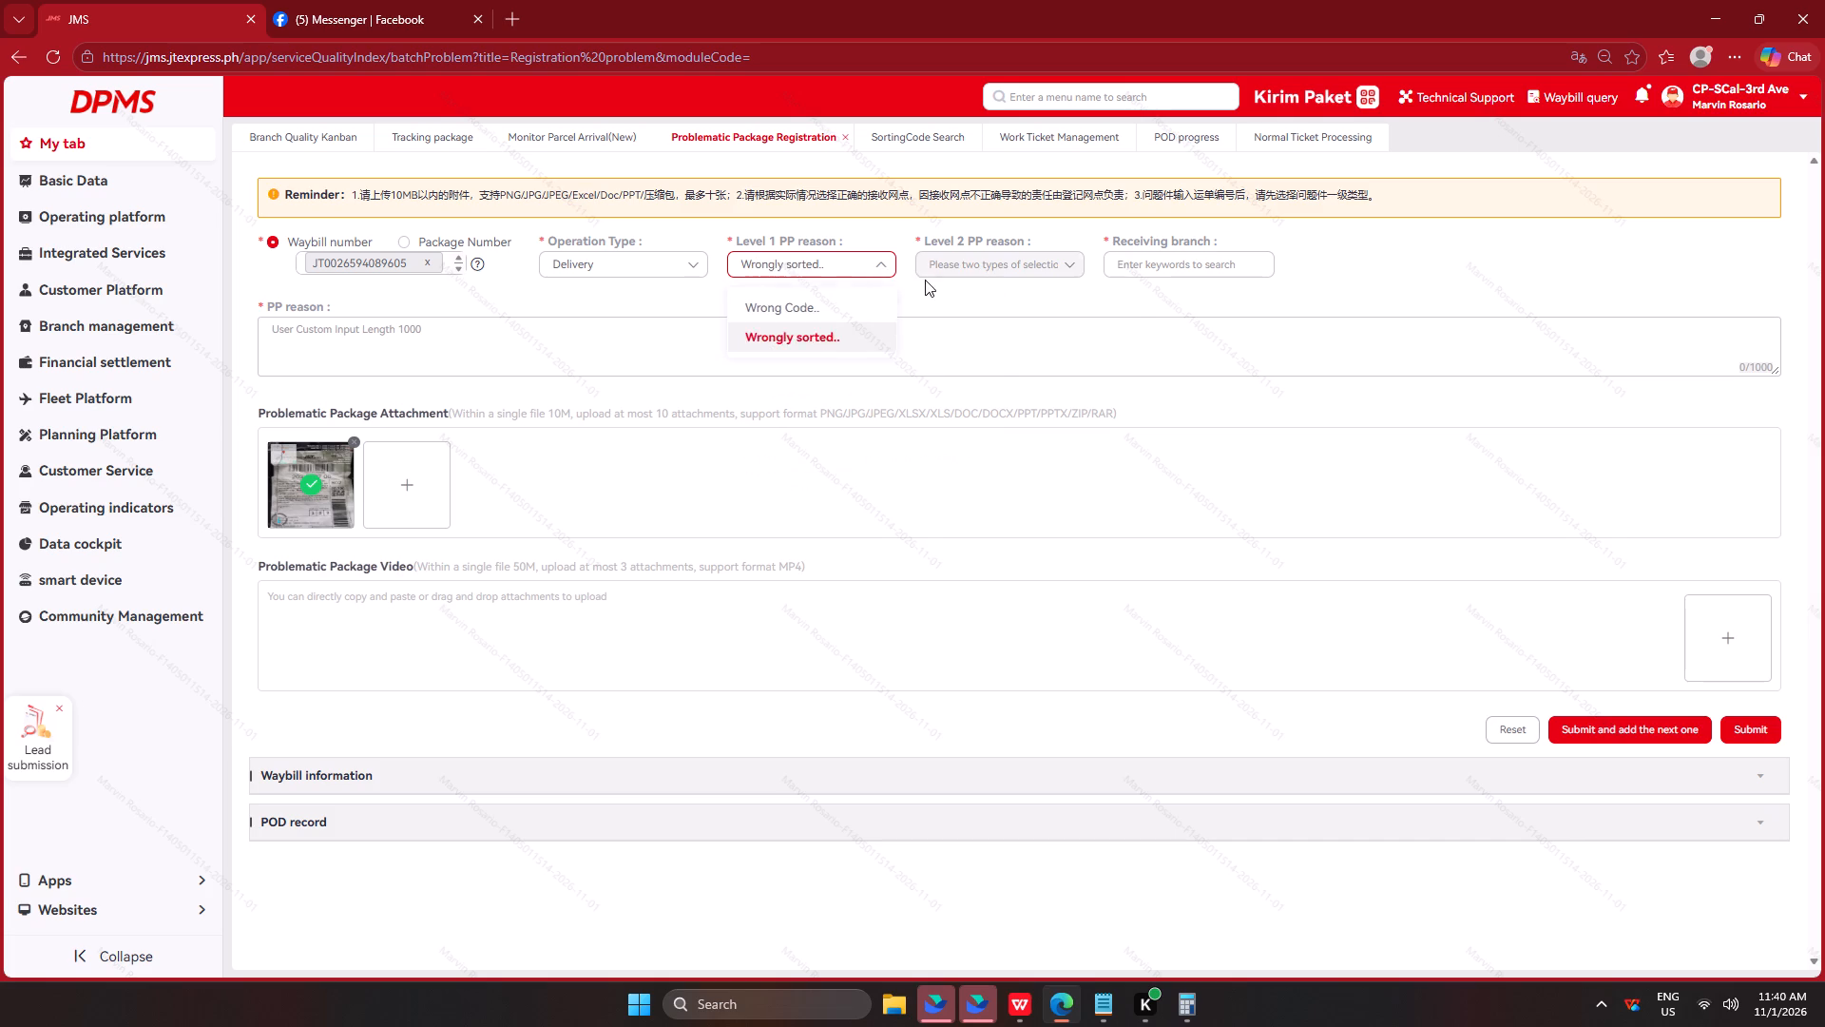
left_click(977, 261)
left_click(1004, 334)
Enter the PP reason description "THIS PARCEL IS FOR 3RD" for the wrongly sorted parcel.
left_click(822, 345)
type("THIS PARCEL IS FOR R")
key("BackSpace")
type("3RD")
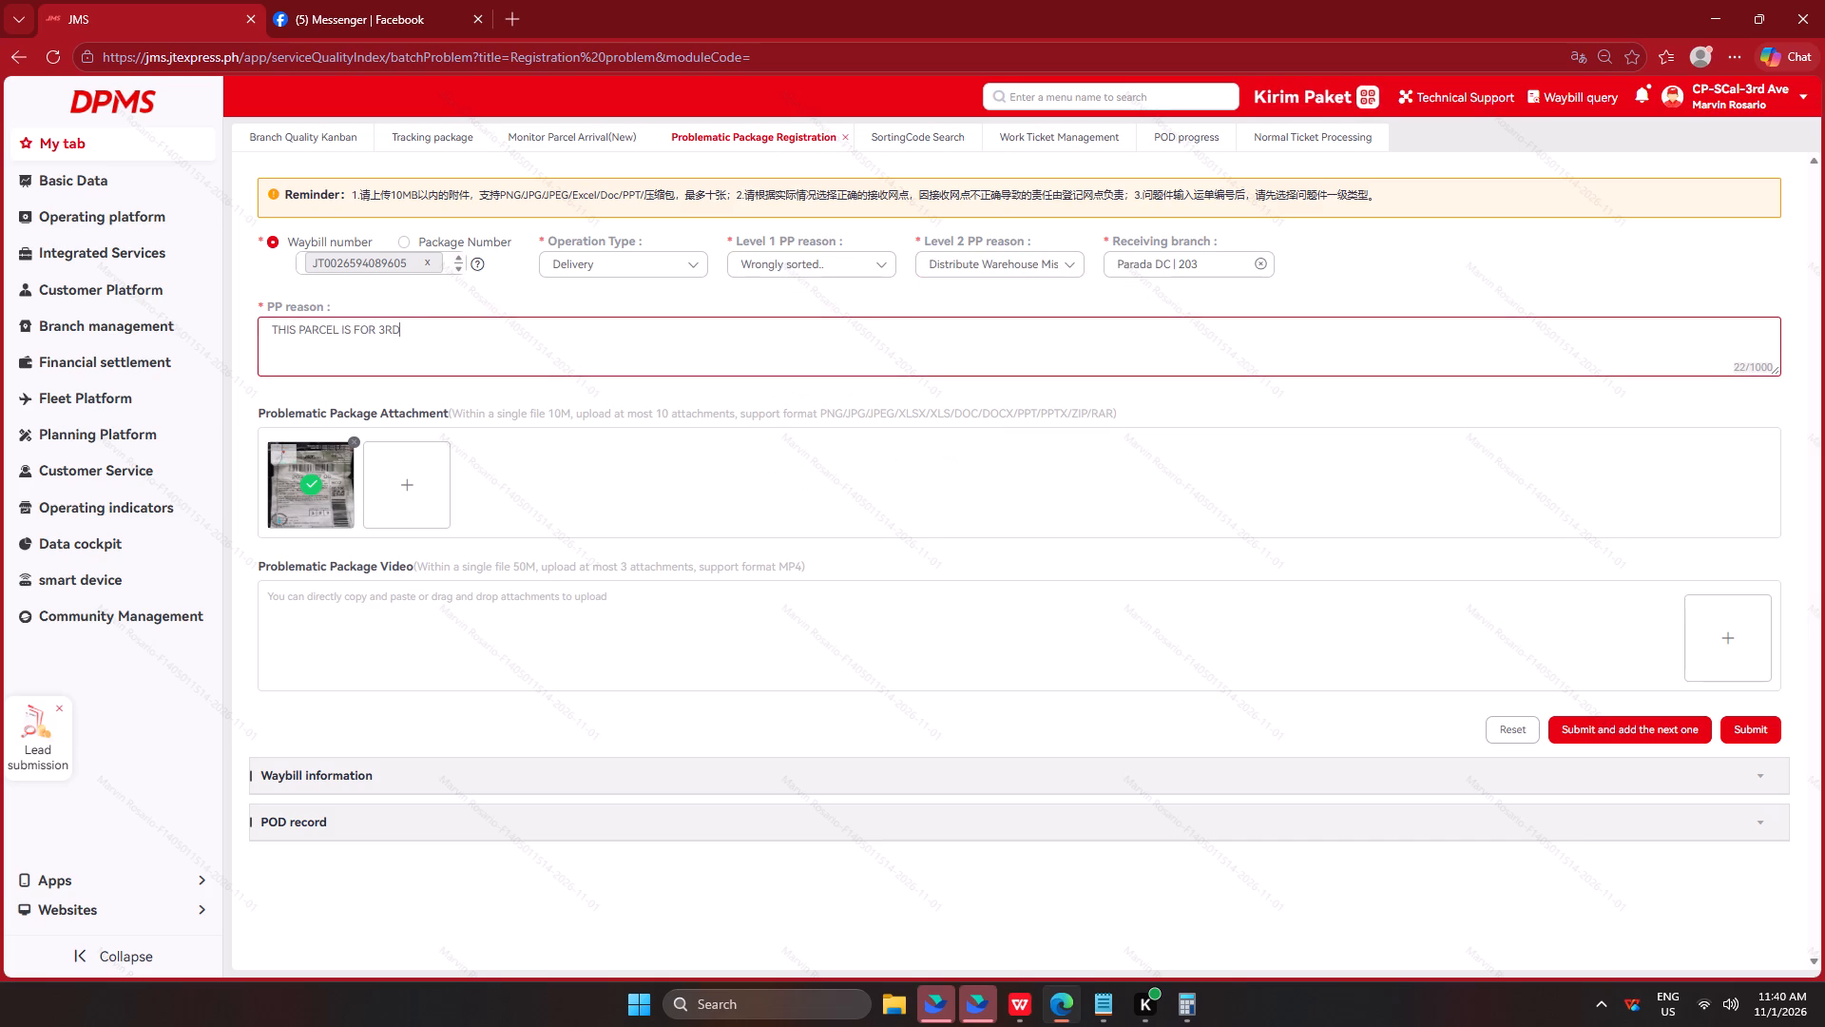
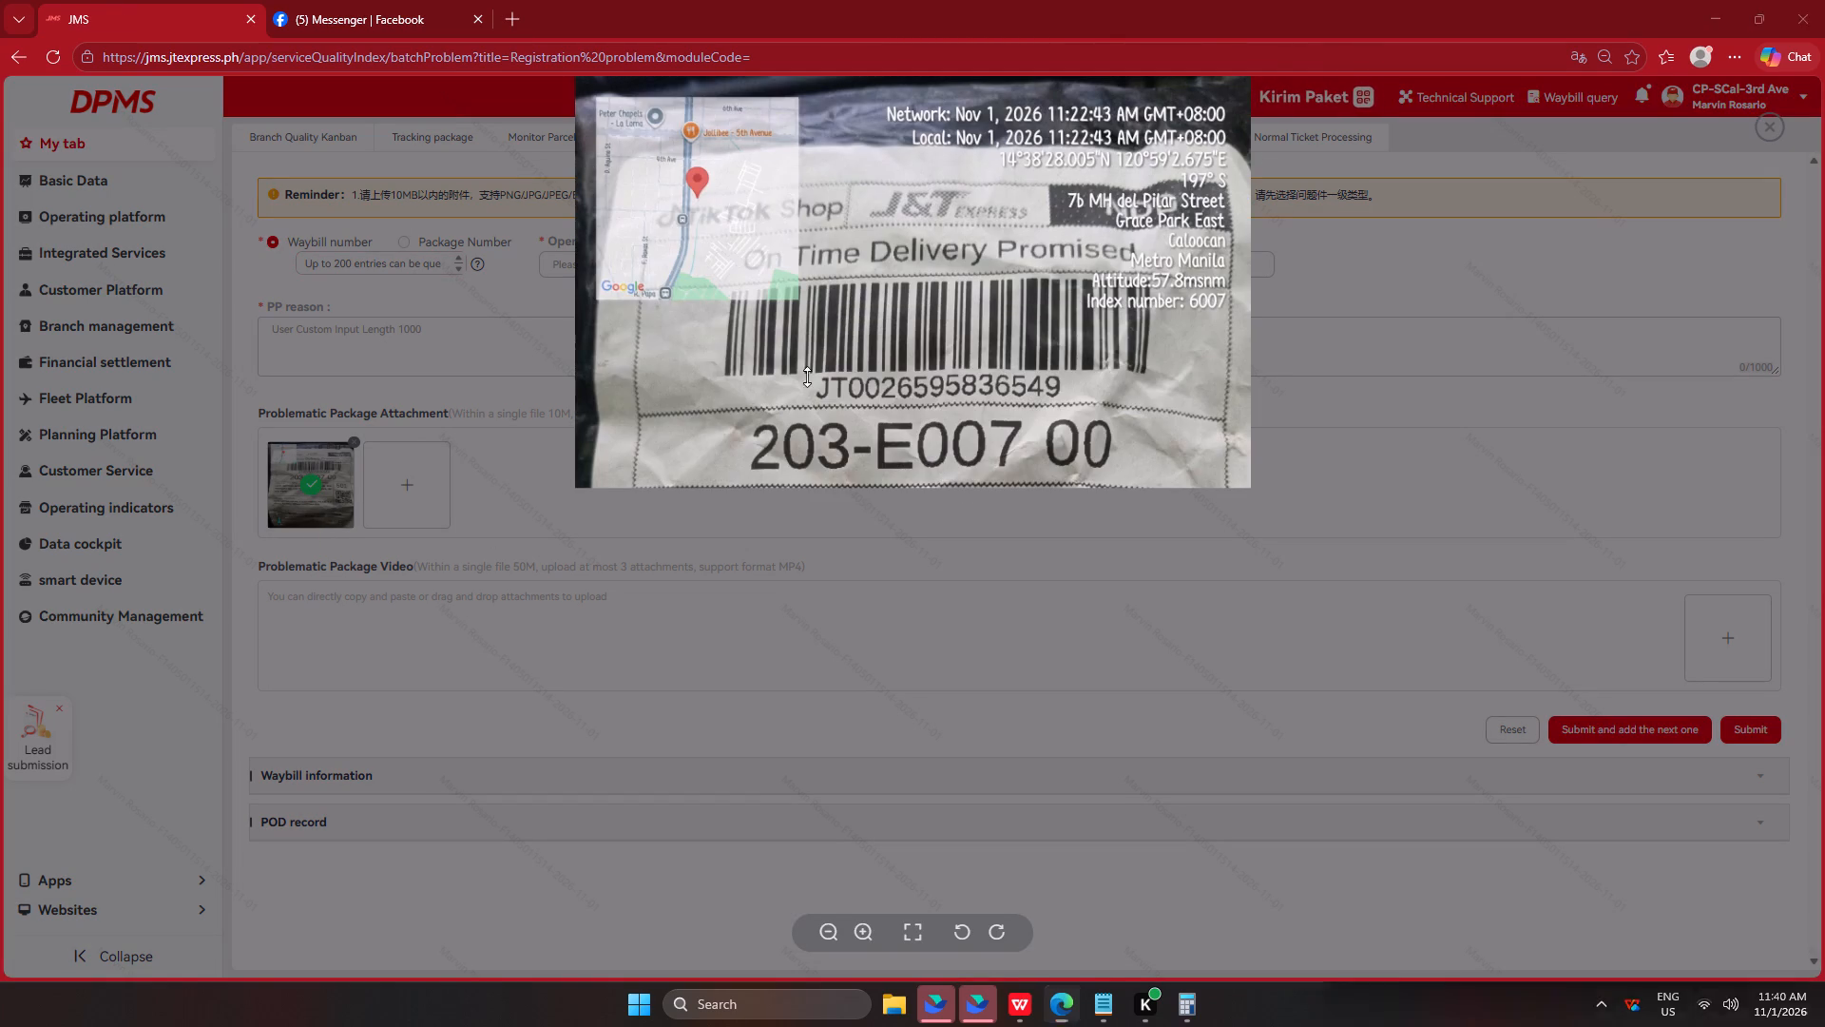
left_click_drag(805, 368, 1105, 418)
left_click(1133, 30)
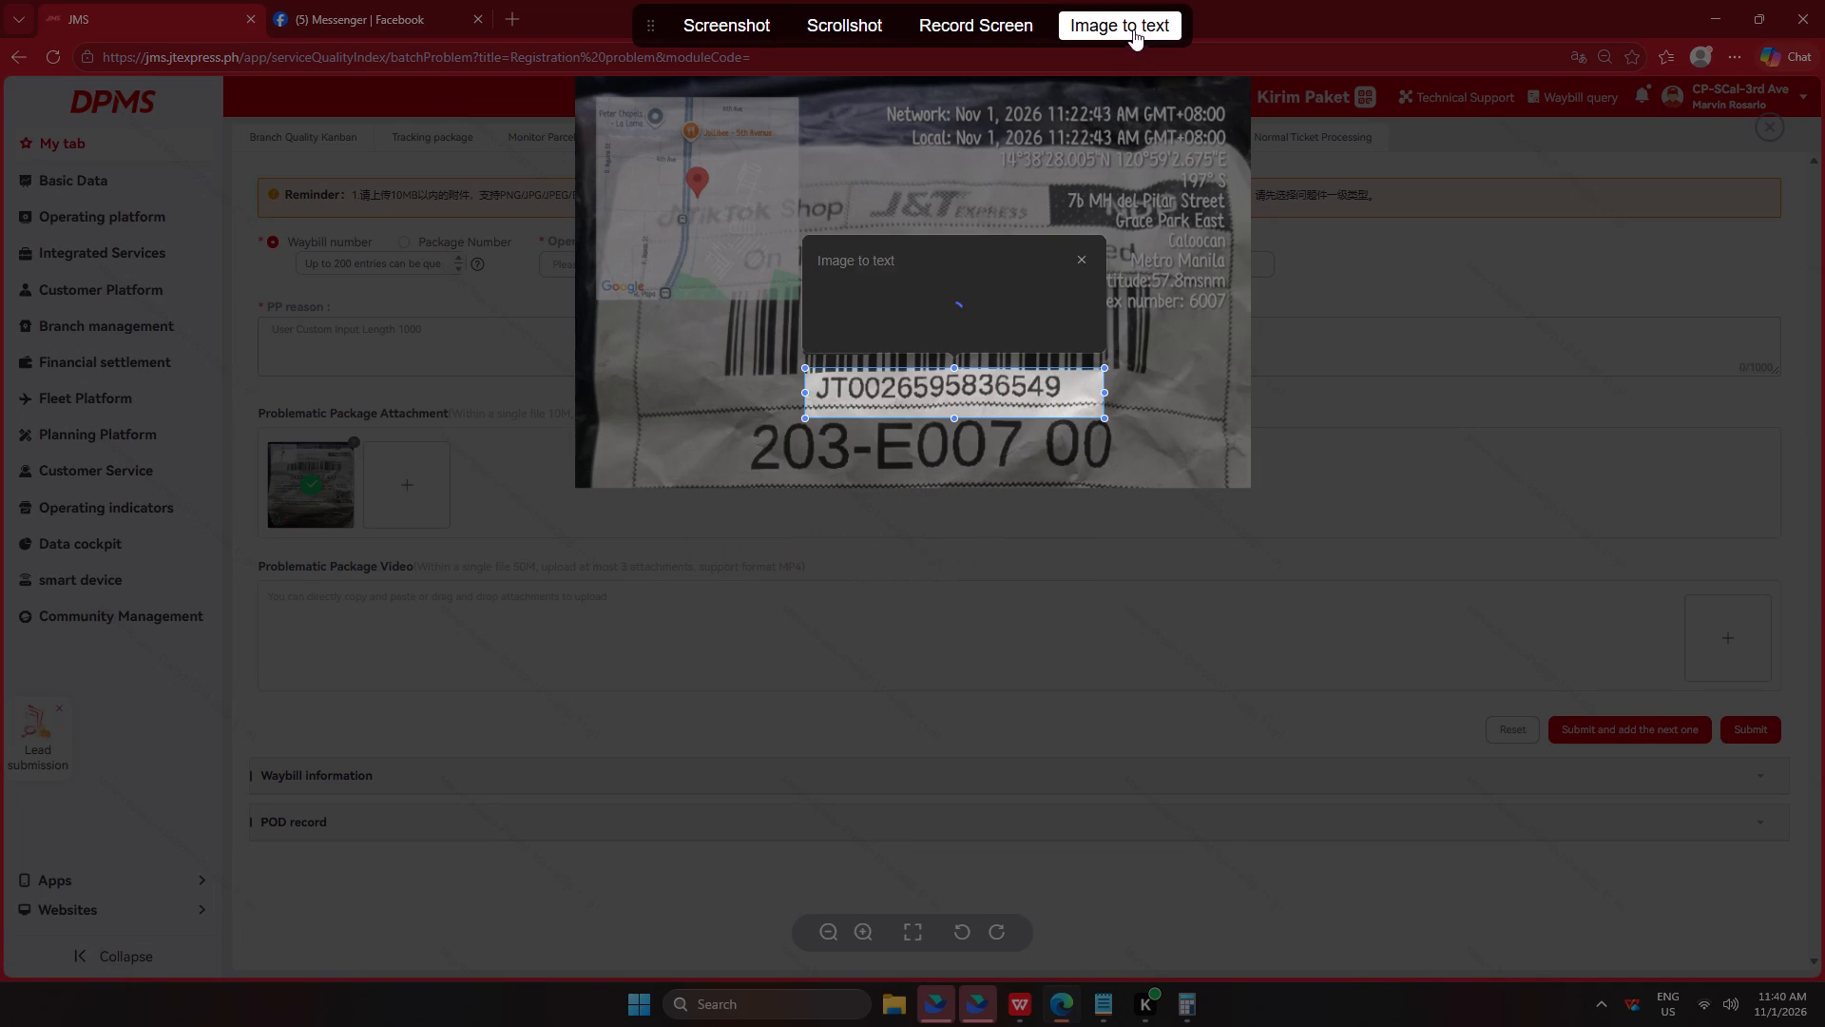
left_click(1069, 325)
left_click(1408, 306)
left_click(356, 262)
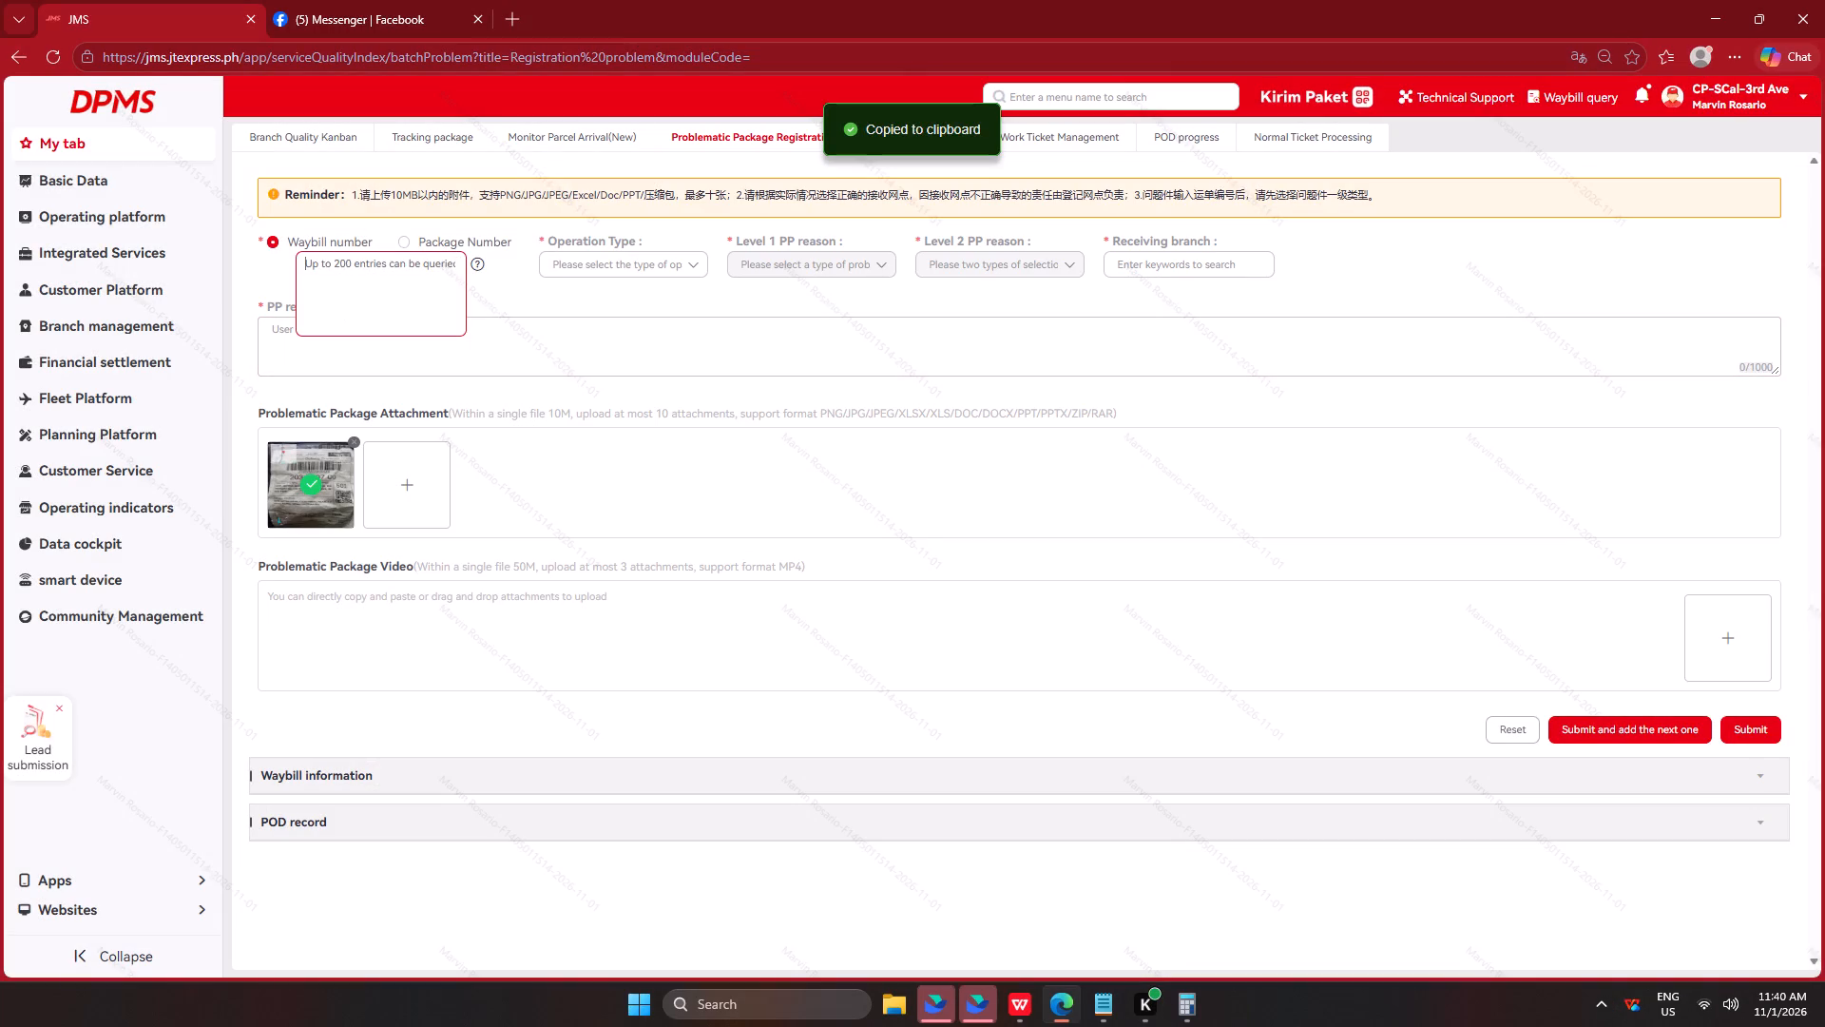
key("ctrl+v")
left_click(643, 263)
left_click(592, 397)
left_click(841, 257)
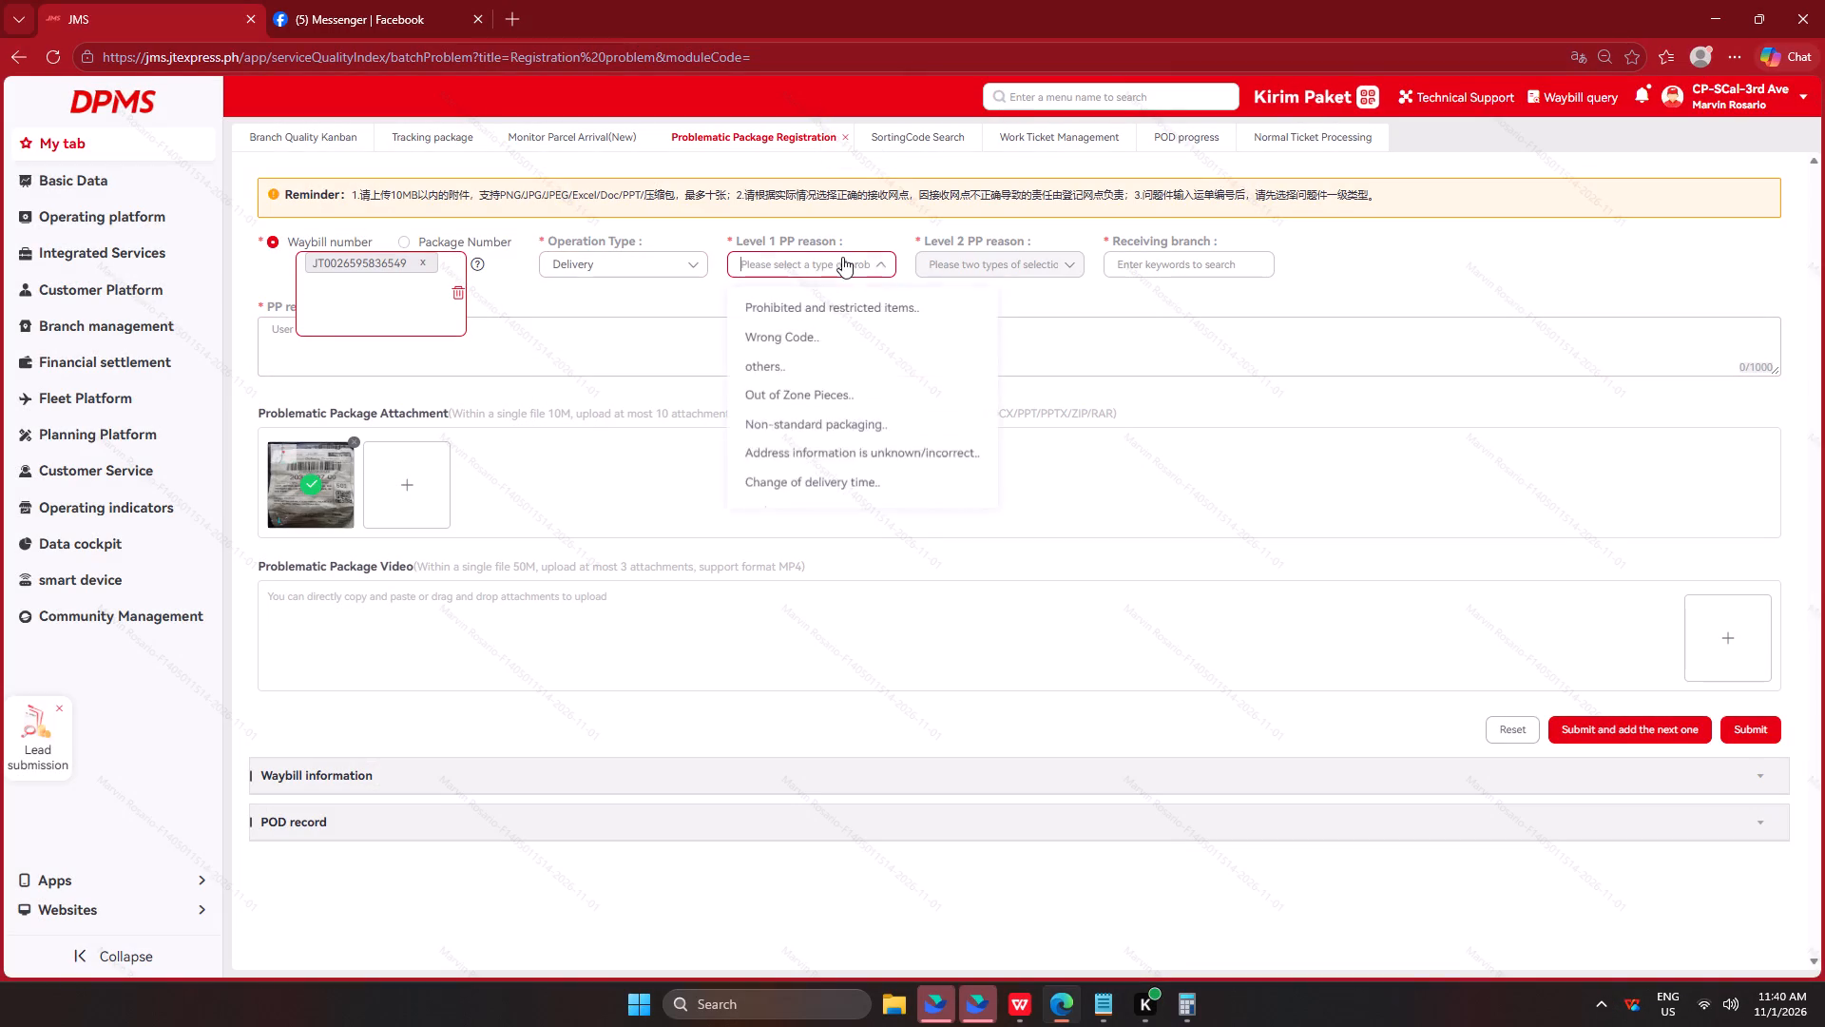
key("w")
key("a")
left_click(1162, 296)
Set the Level 1 PP reason to Wrongly sorted and the Level 2 PP reason to the option beginning "Distribute Warehouse Mis".
left_click(807, 258)
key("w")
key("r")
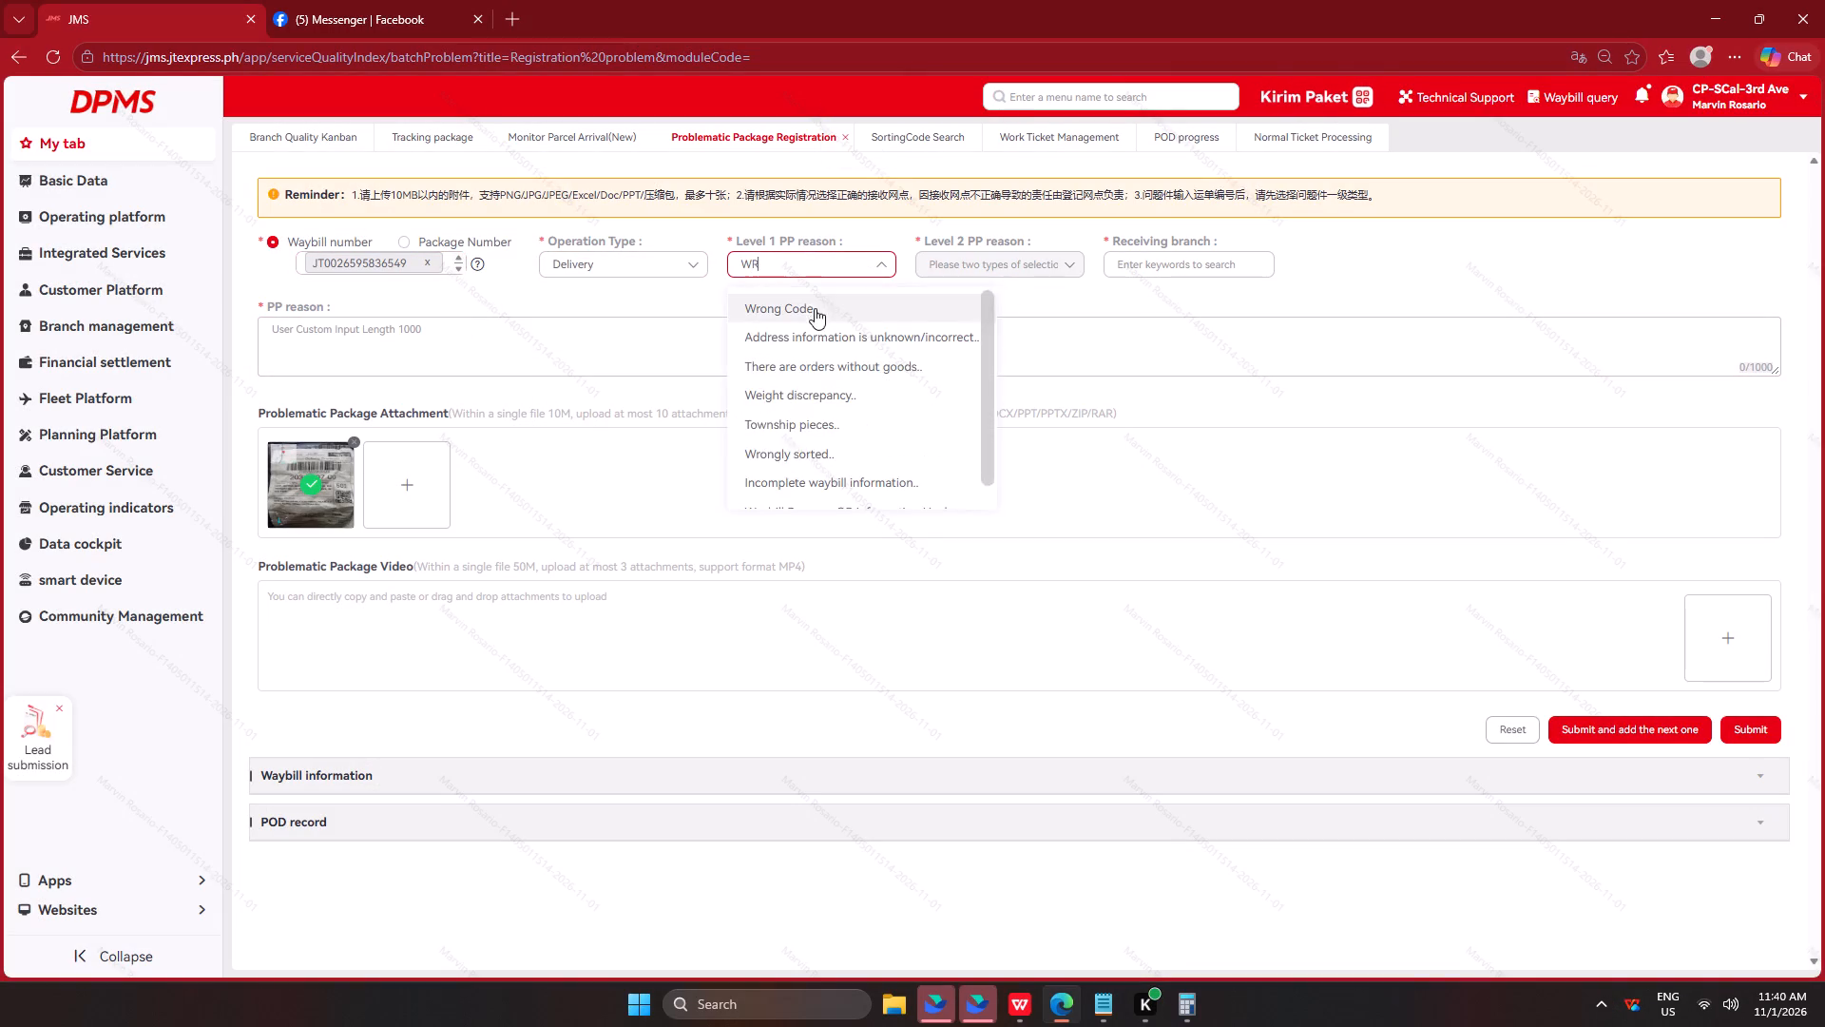
left_click(815, 338)
left_click(993, 251)
left_click(989, 339)
left_click(895, 335)
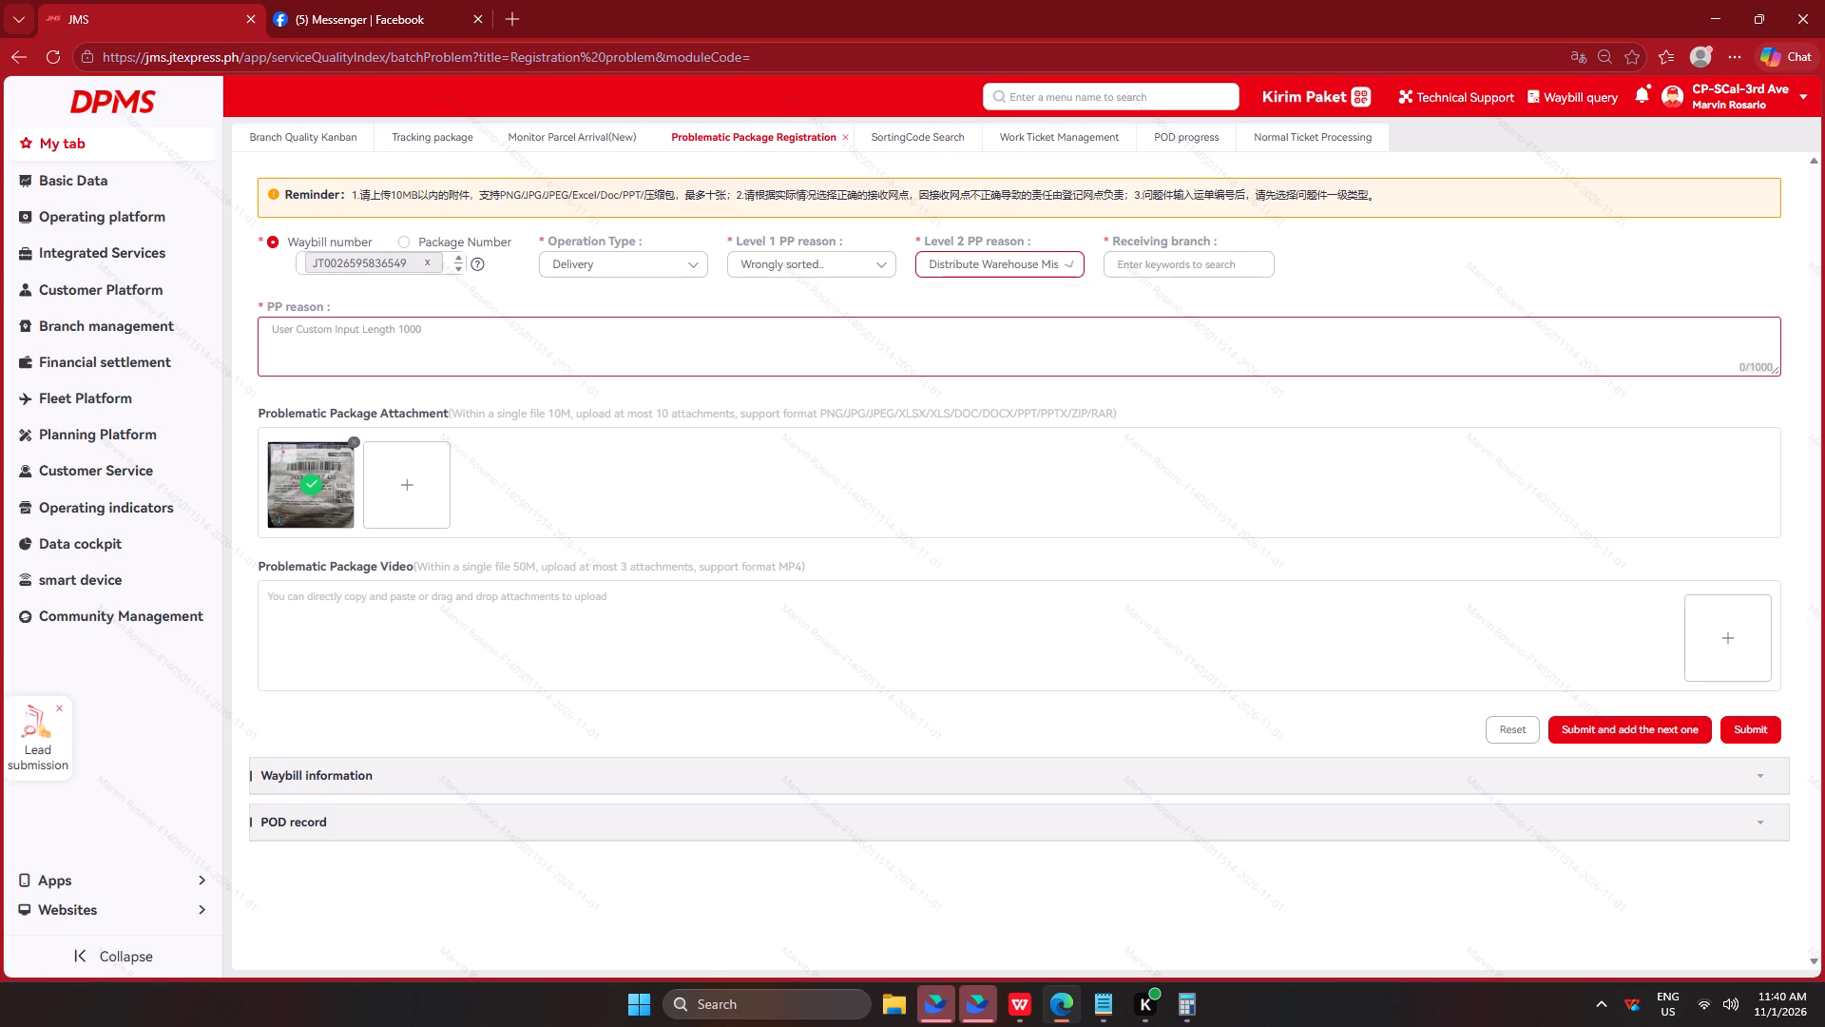
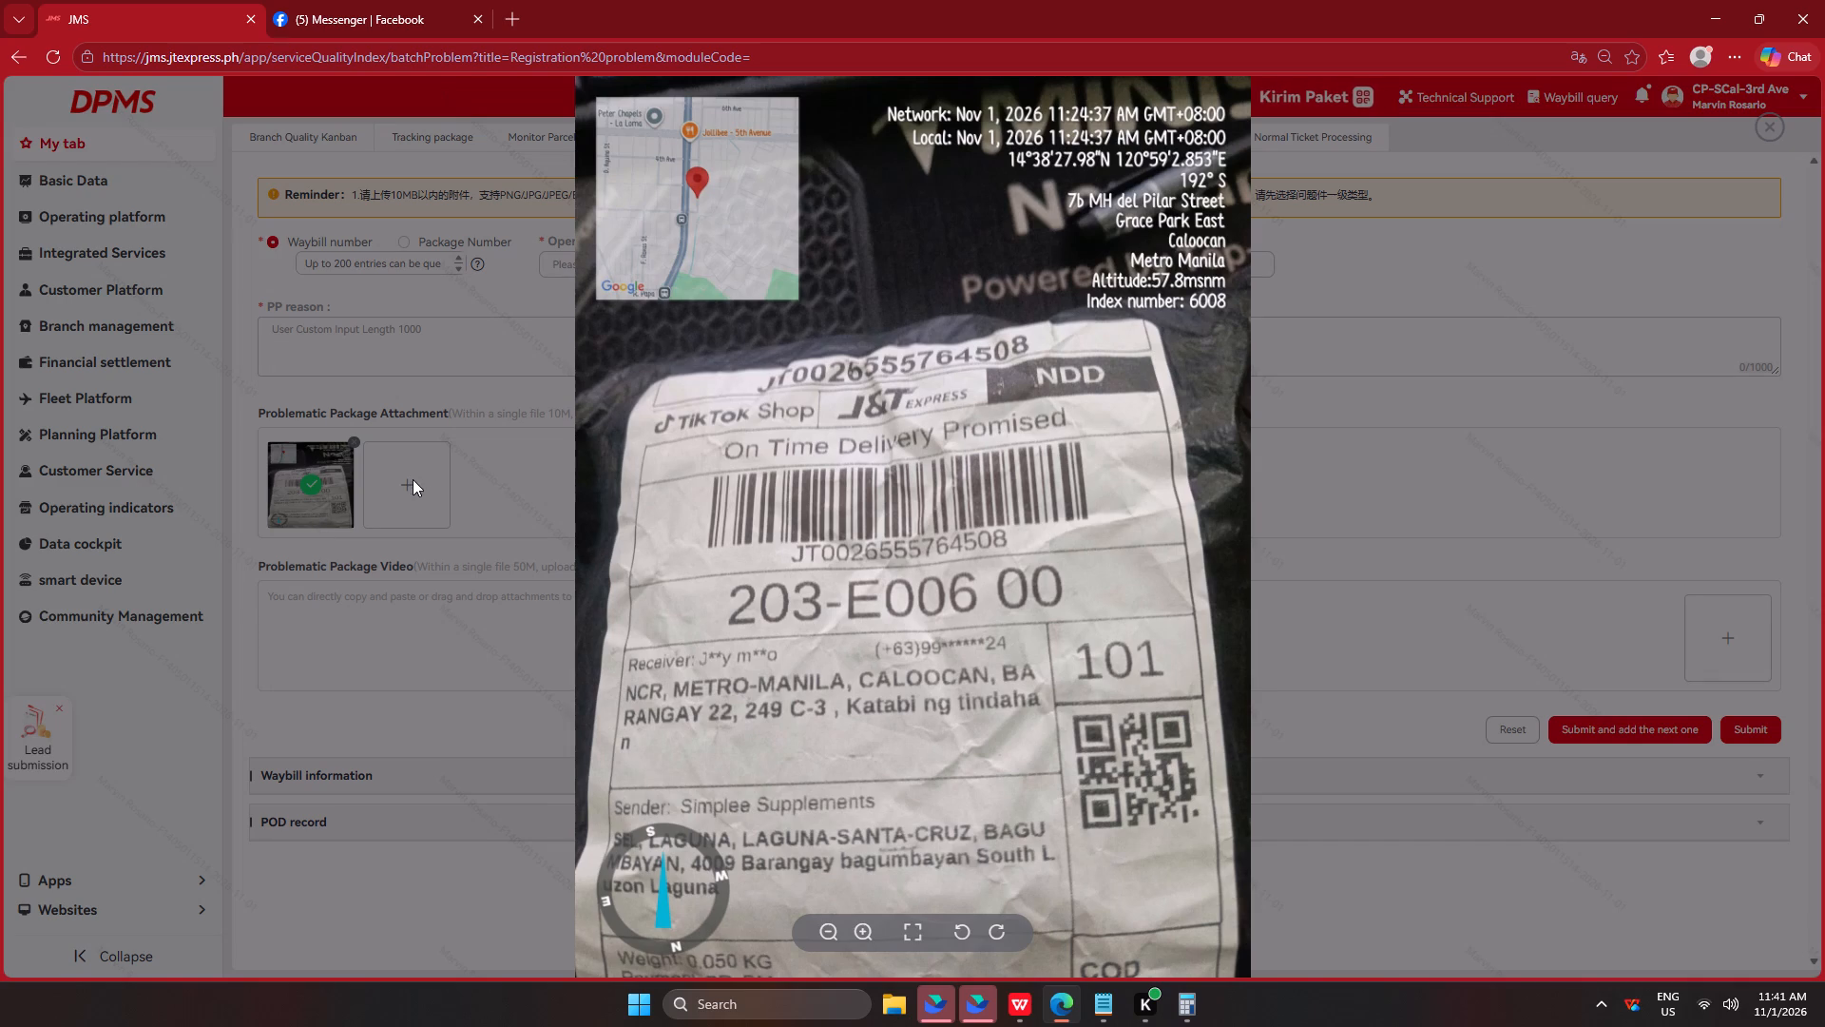
Start a screen capture of the waybill number beneath the barcode in the attached parcel photo.
triple_click(861, 934)
key("ctrl+shift+a")
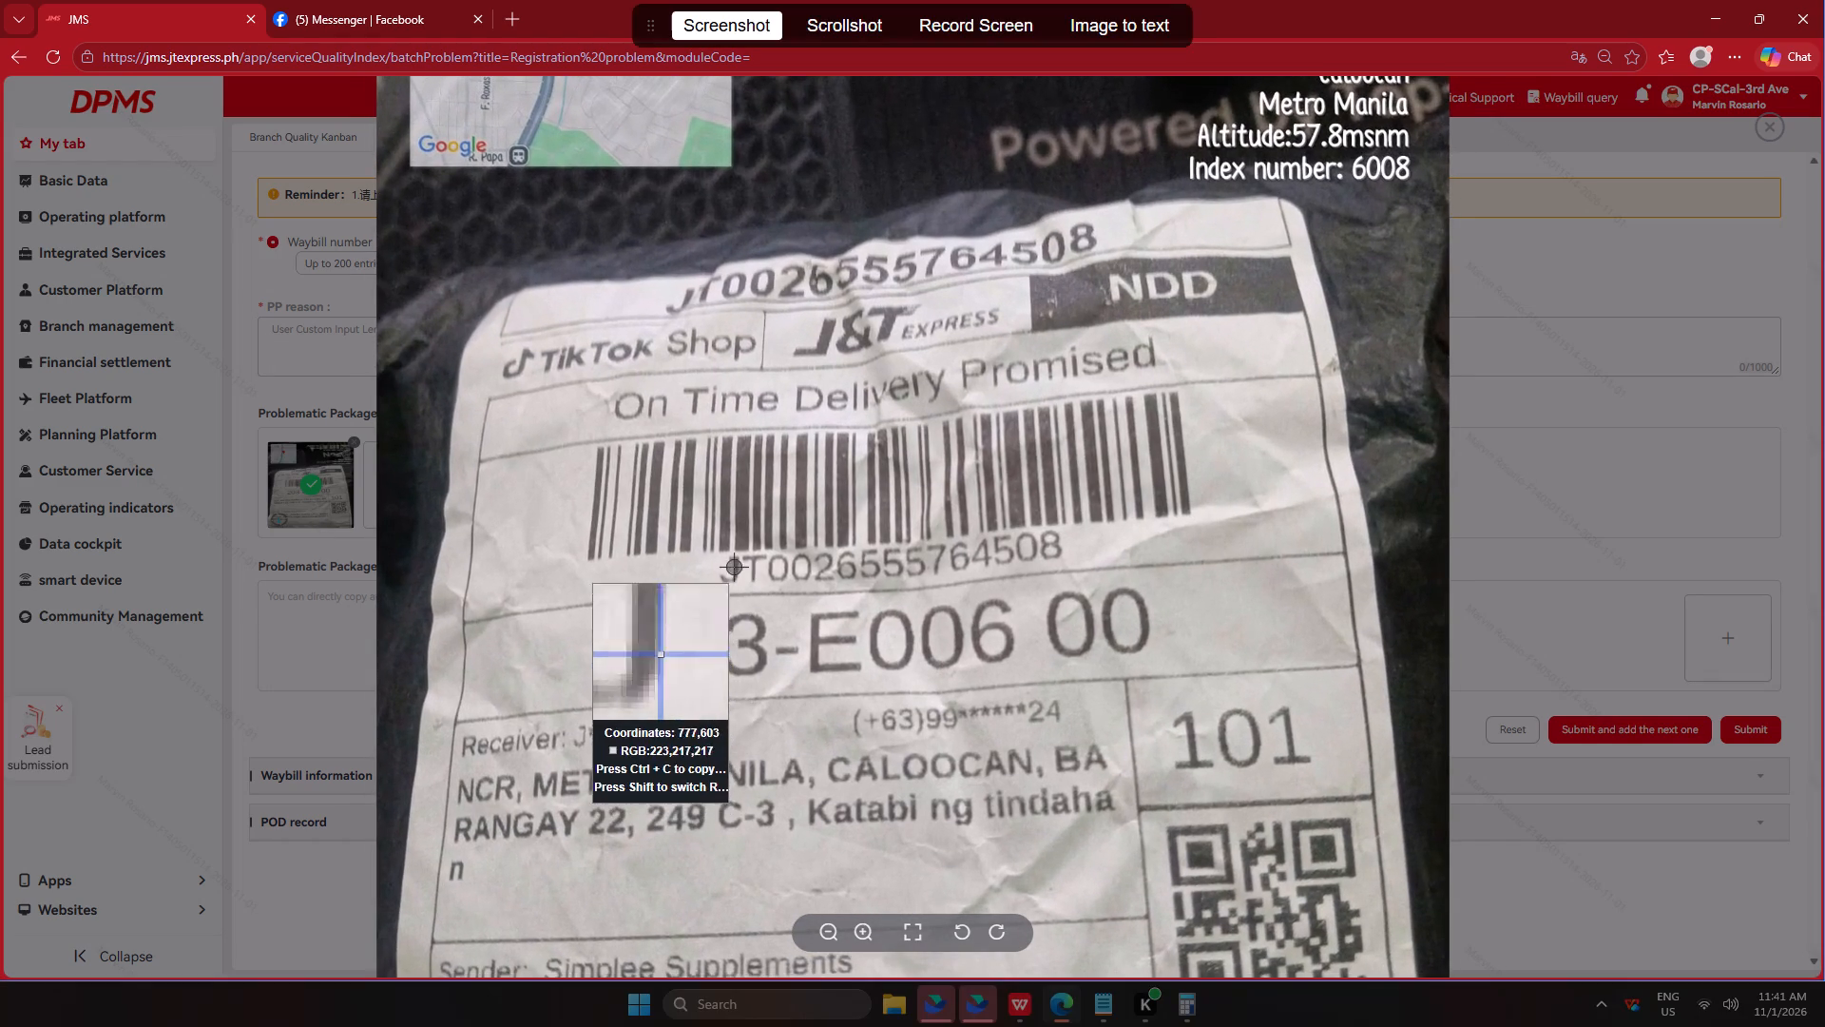
left_click_drag(694, 544, 1112, 595)
left_click_drag(1048, 582, 1047, 578)
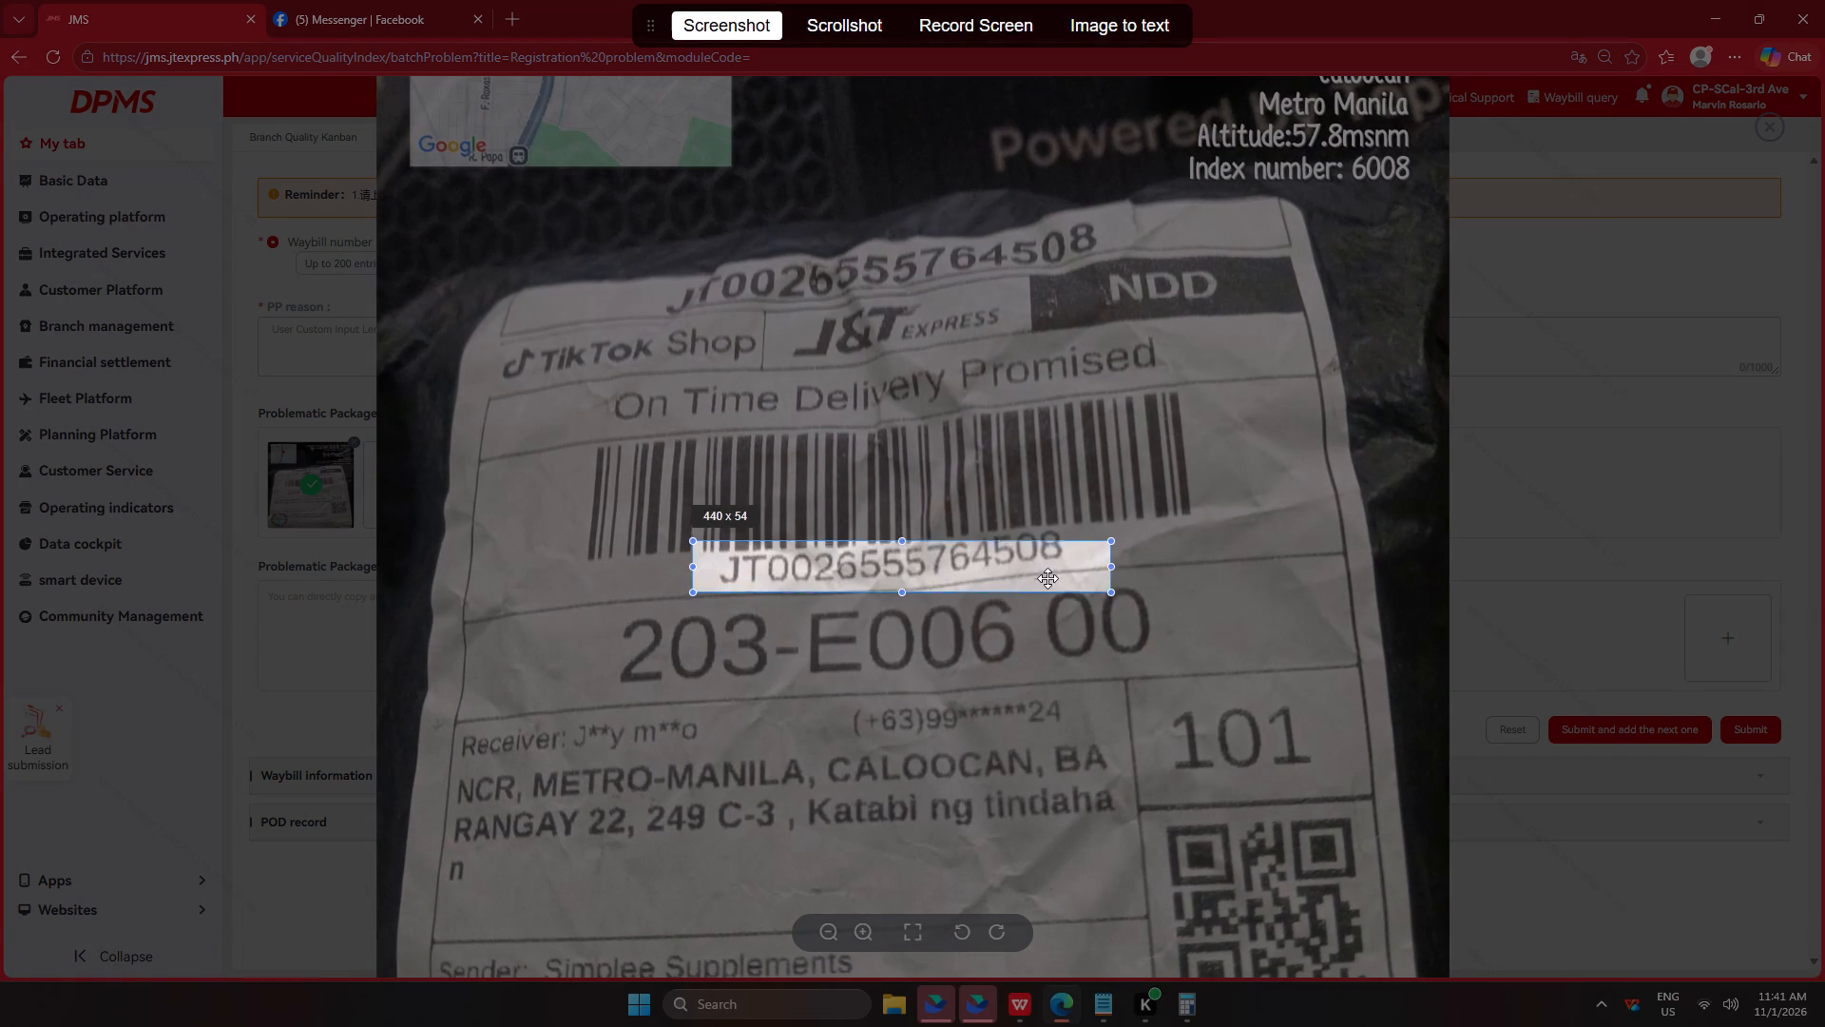
left_click_drag(1047, 578, 1030, 571)
left_click_drag(879, 581, 879, 593)
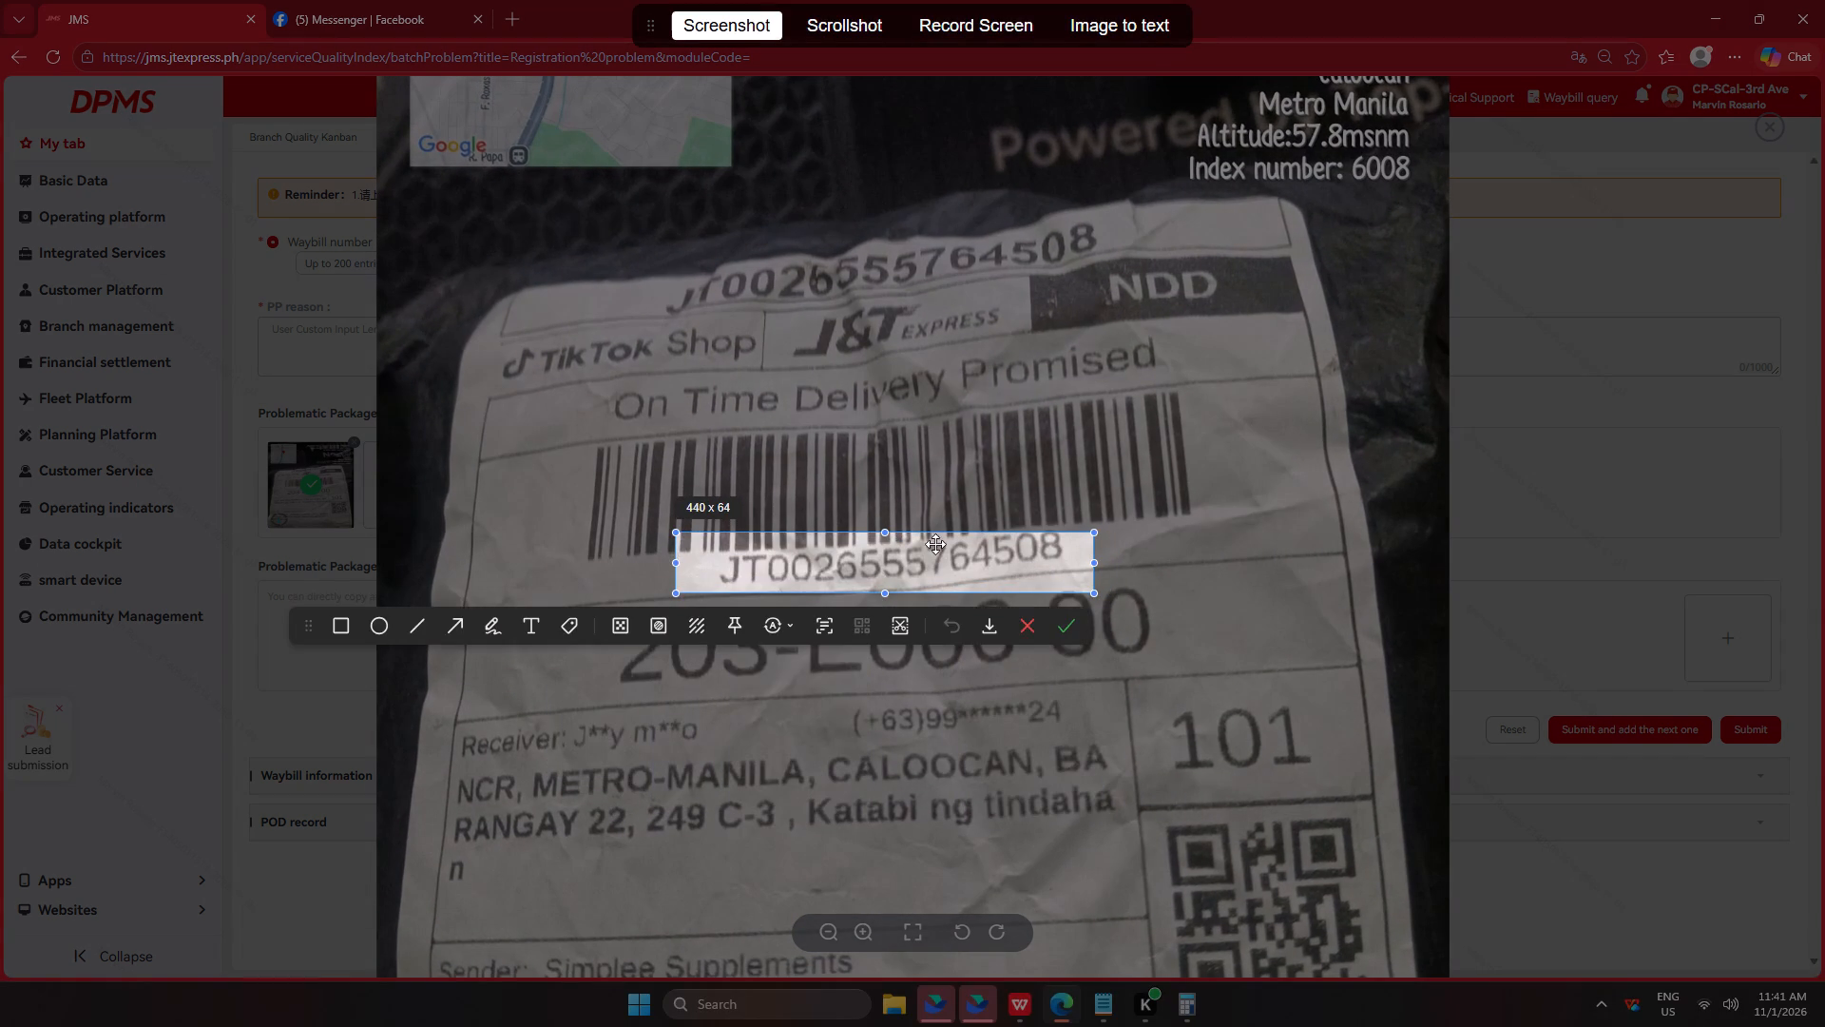
left_click(1150, 26)
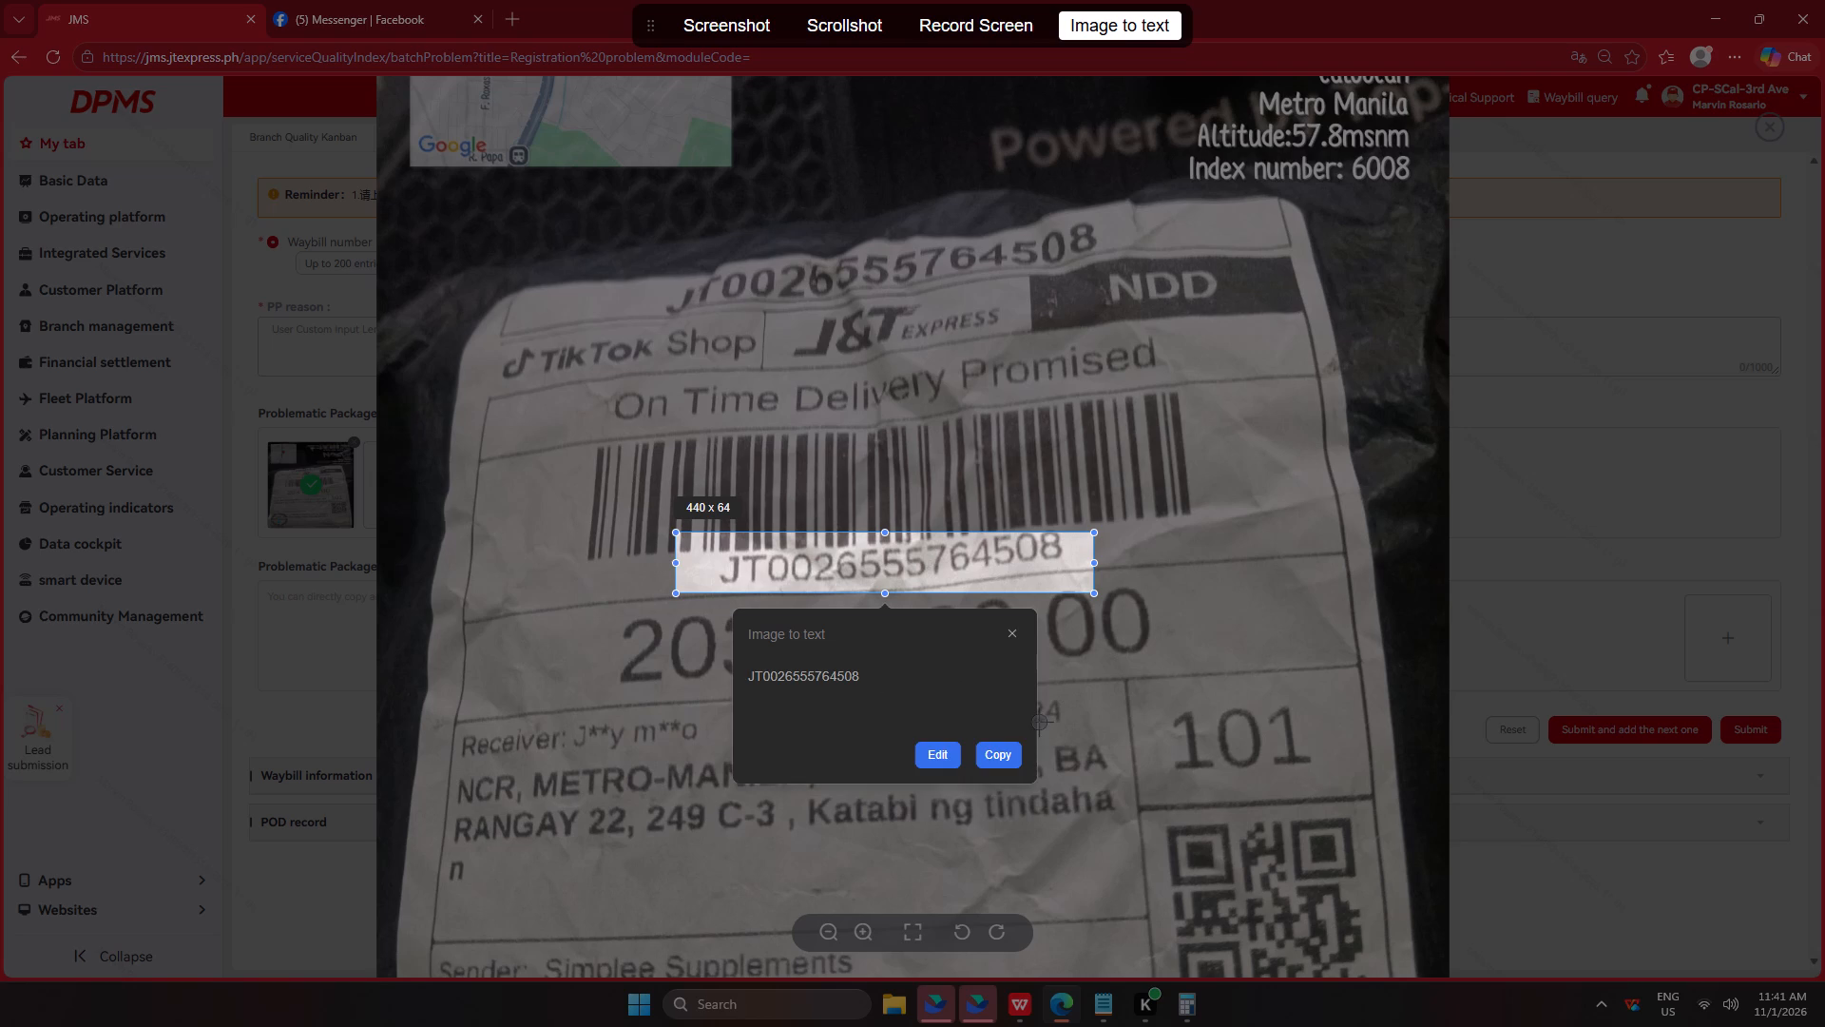
left_click(1012, 751)
left_click(1673, 475)
left_click(398, 254)
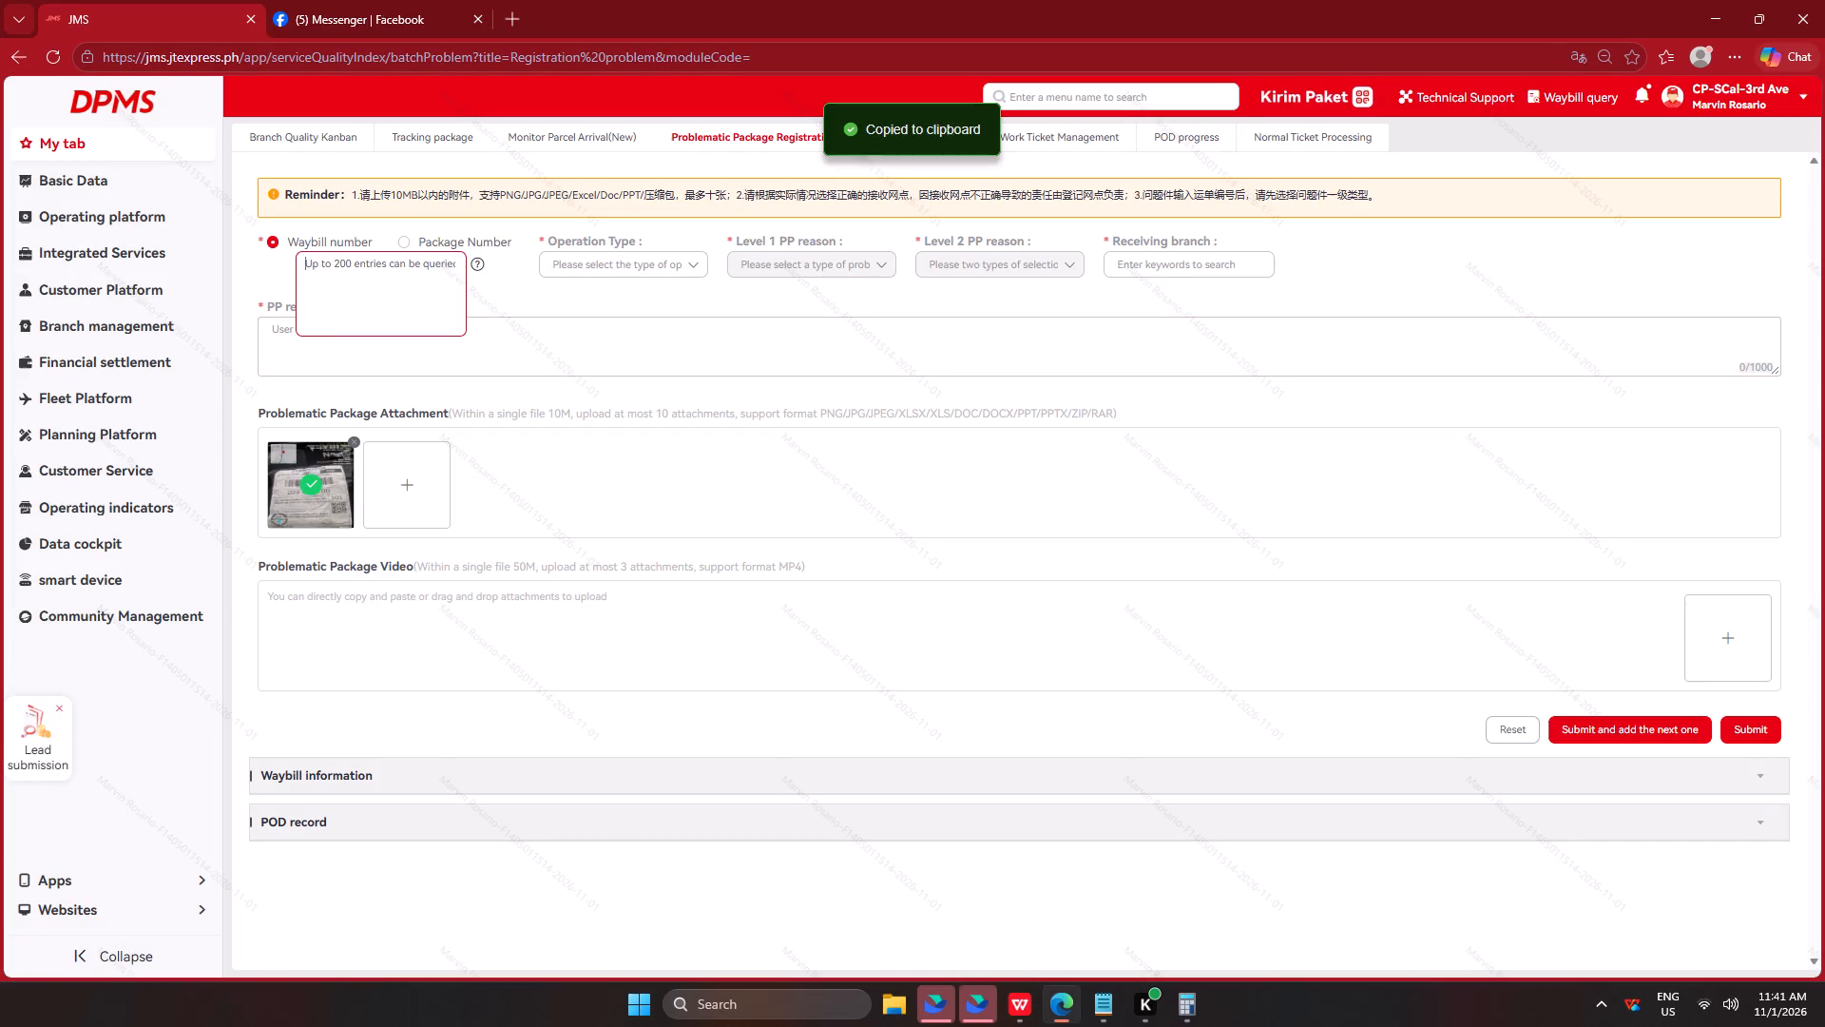
key("ctrl+v")
left_click(665, 275)
left_click(1047, 275)
left_click(661, 271)
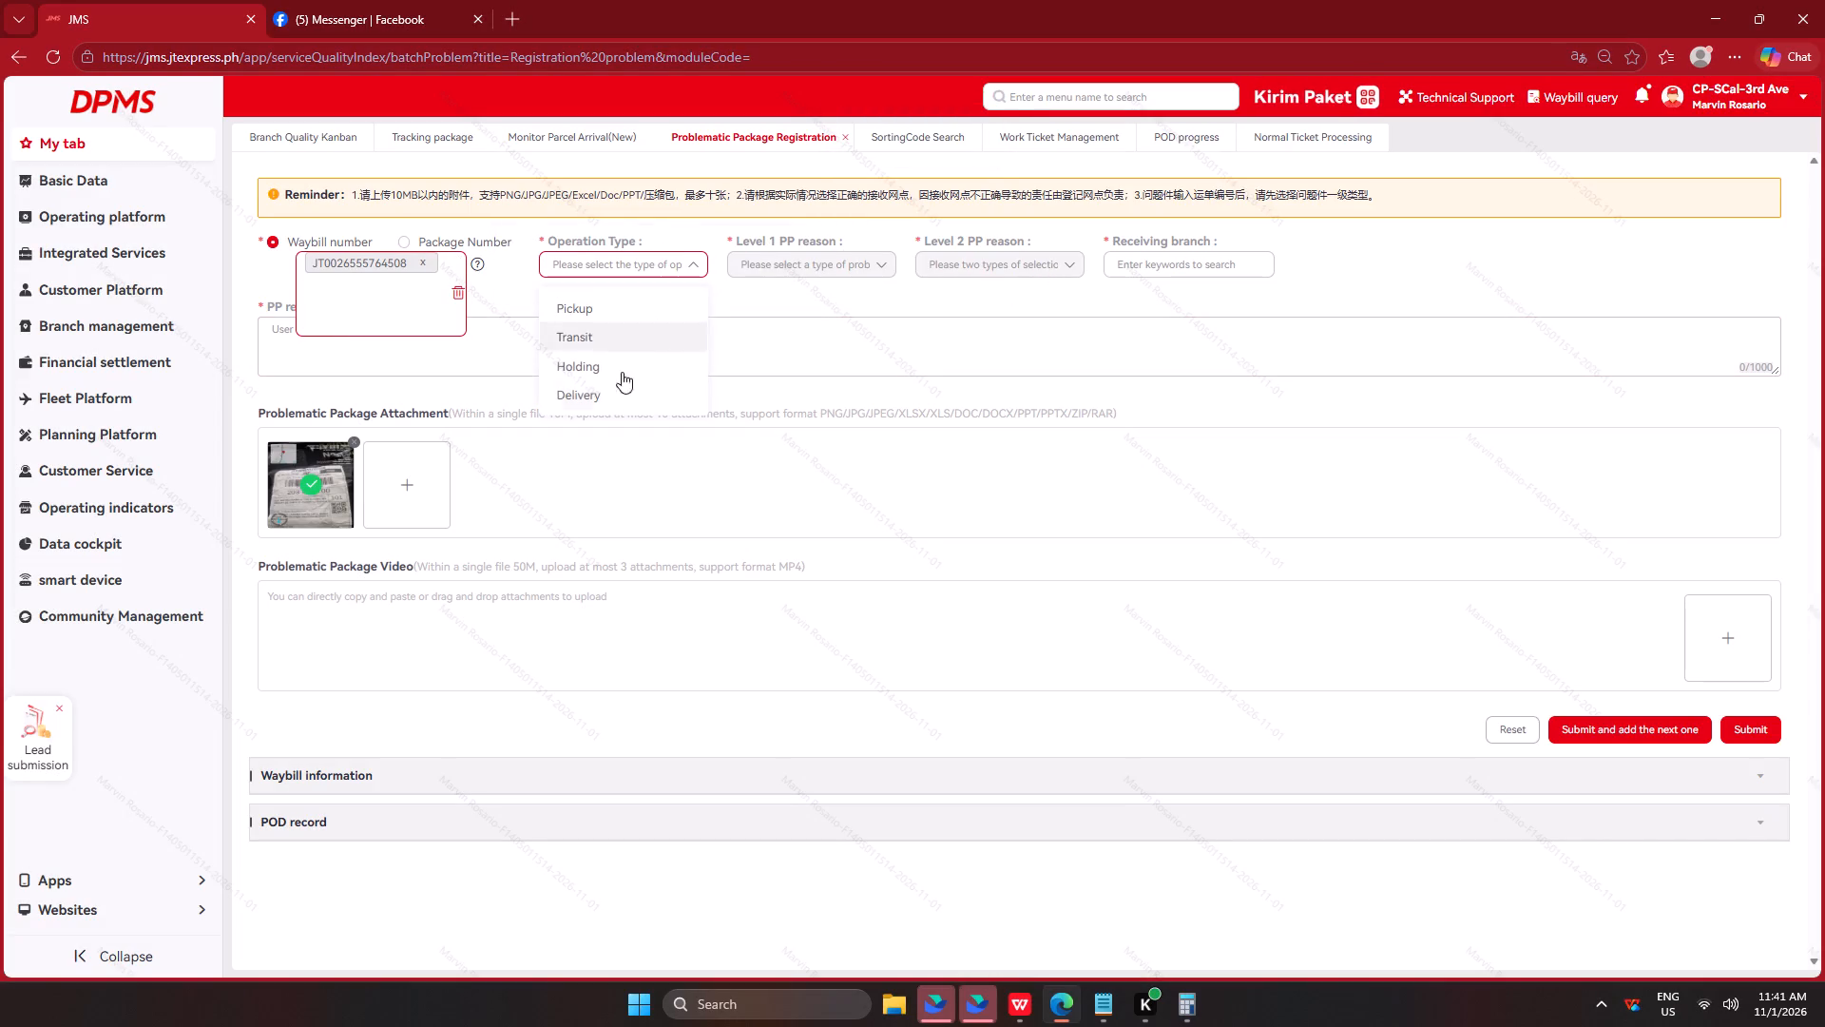
left_click(619, 388)
Search the Level 1 PP reason options for "wr" and choose Wrongly sorted.
left_click(813, 267)
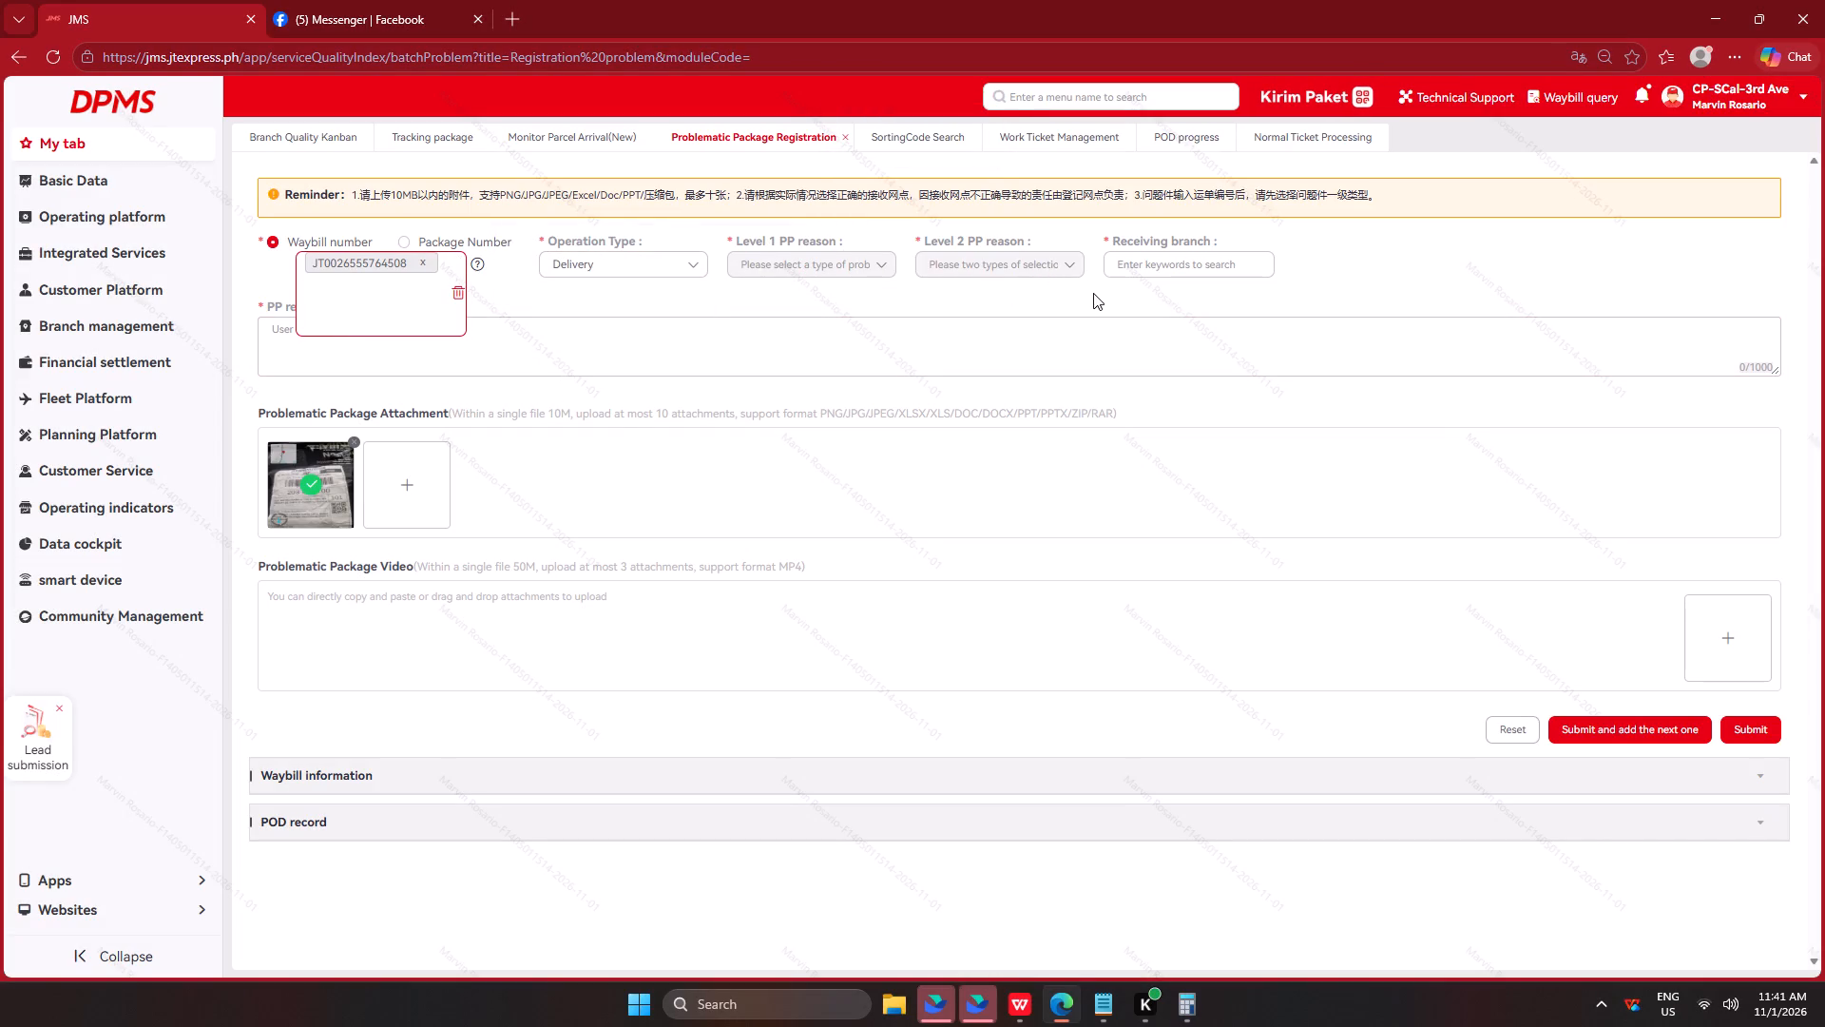
left_click(1093, 293)
left_click(823, 263)
key("w")
key("r")
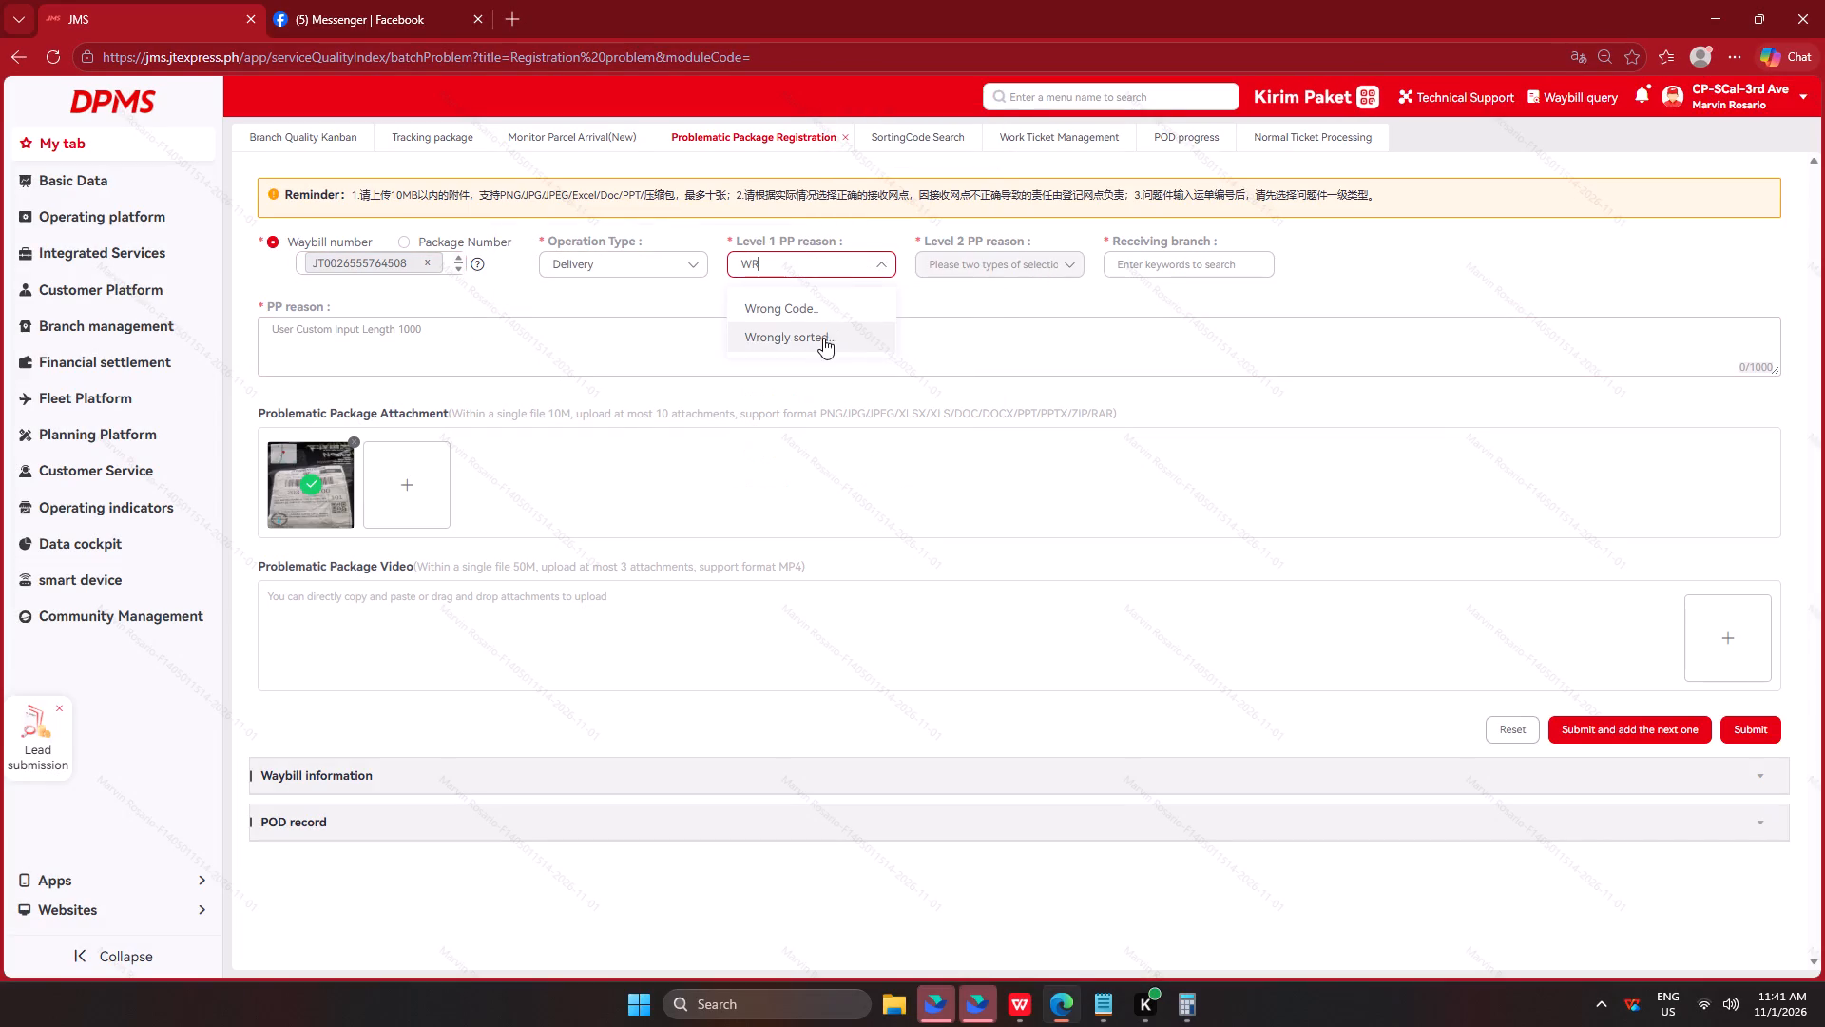
left_click(823, 338)
Open the Level 2 PP reason options for the wrongly sorted parcel.
left_click(1021, 262)
left_click(1014, 281)
left_click(970, 267)
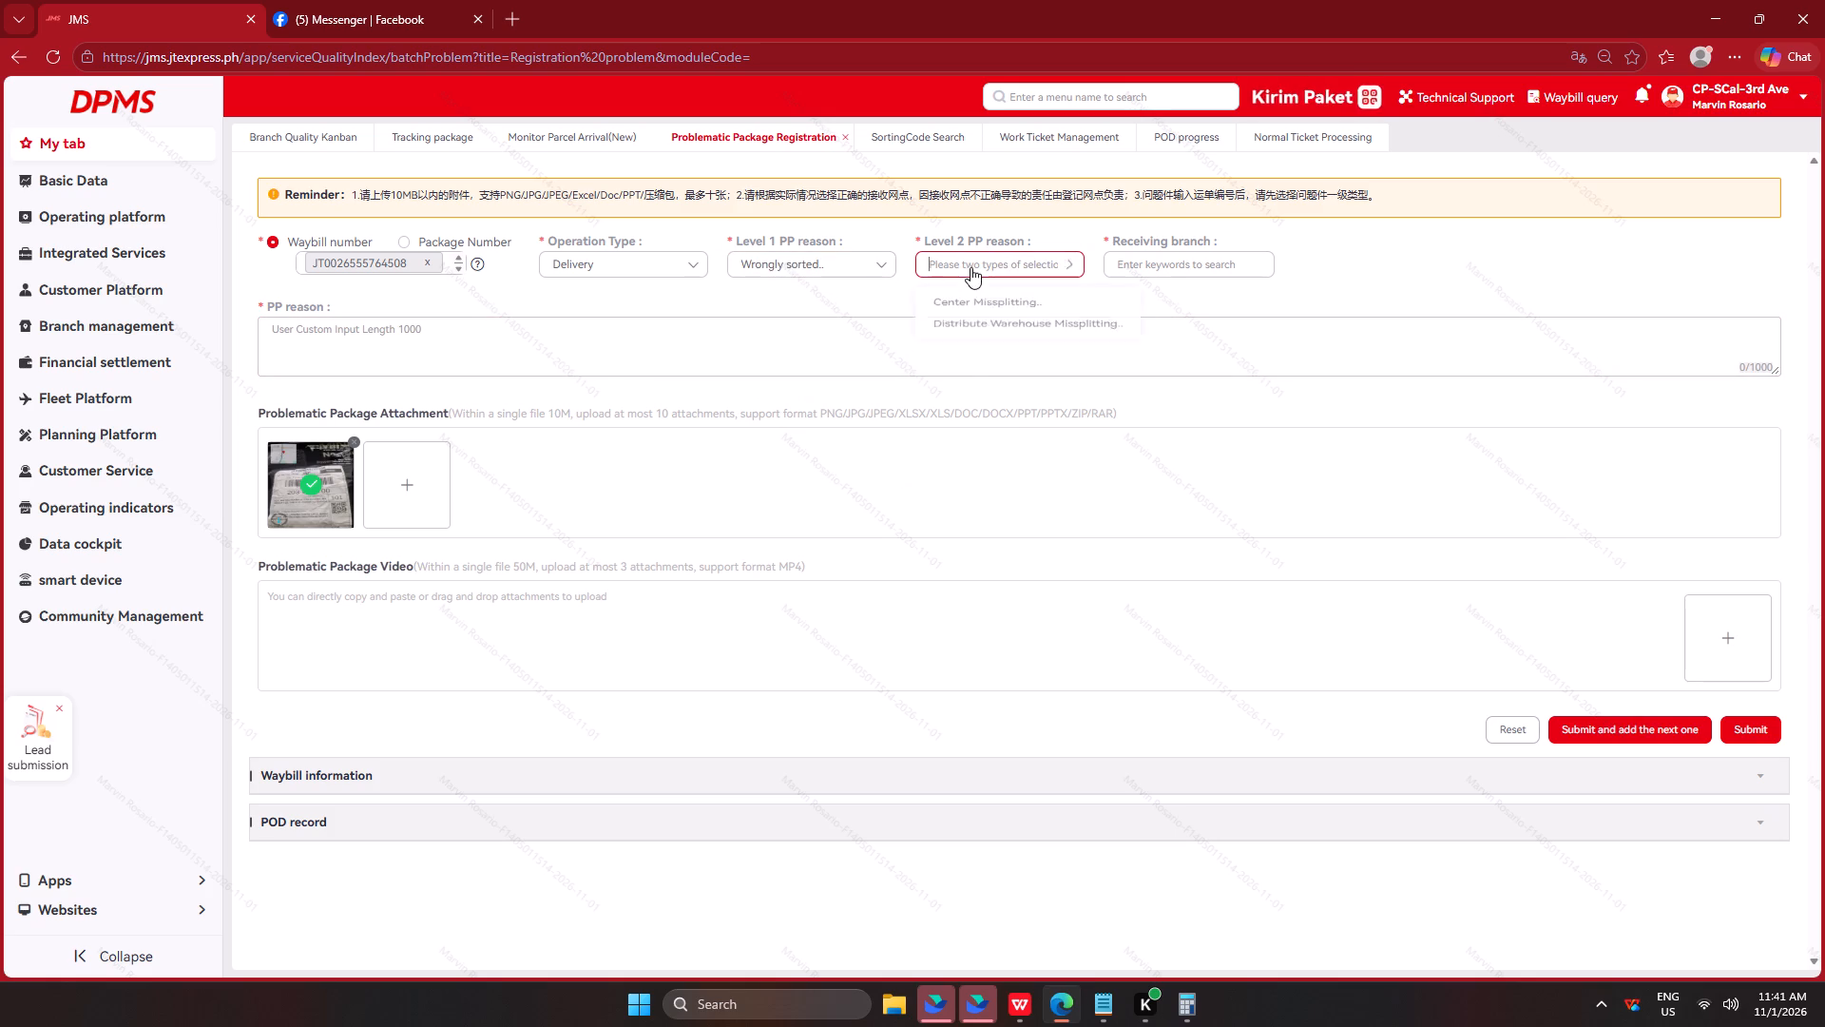
Choose Distribute Warehouse Missplitting as the Level 2 PP reason for the wrongly sorted parcel.
left_click(973, 333)
Enter the PP reason "THIS PARCEL IS FOR 3RD AVE 2" and submit the registration with the option to add the next one.
left_click(929, 337)
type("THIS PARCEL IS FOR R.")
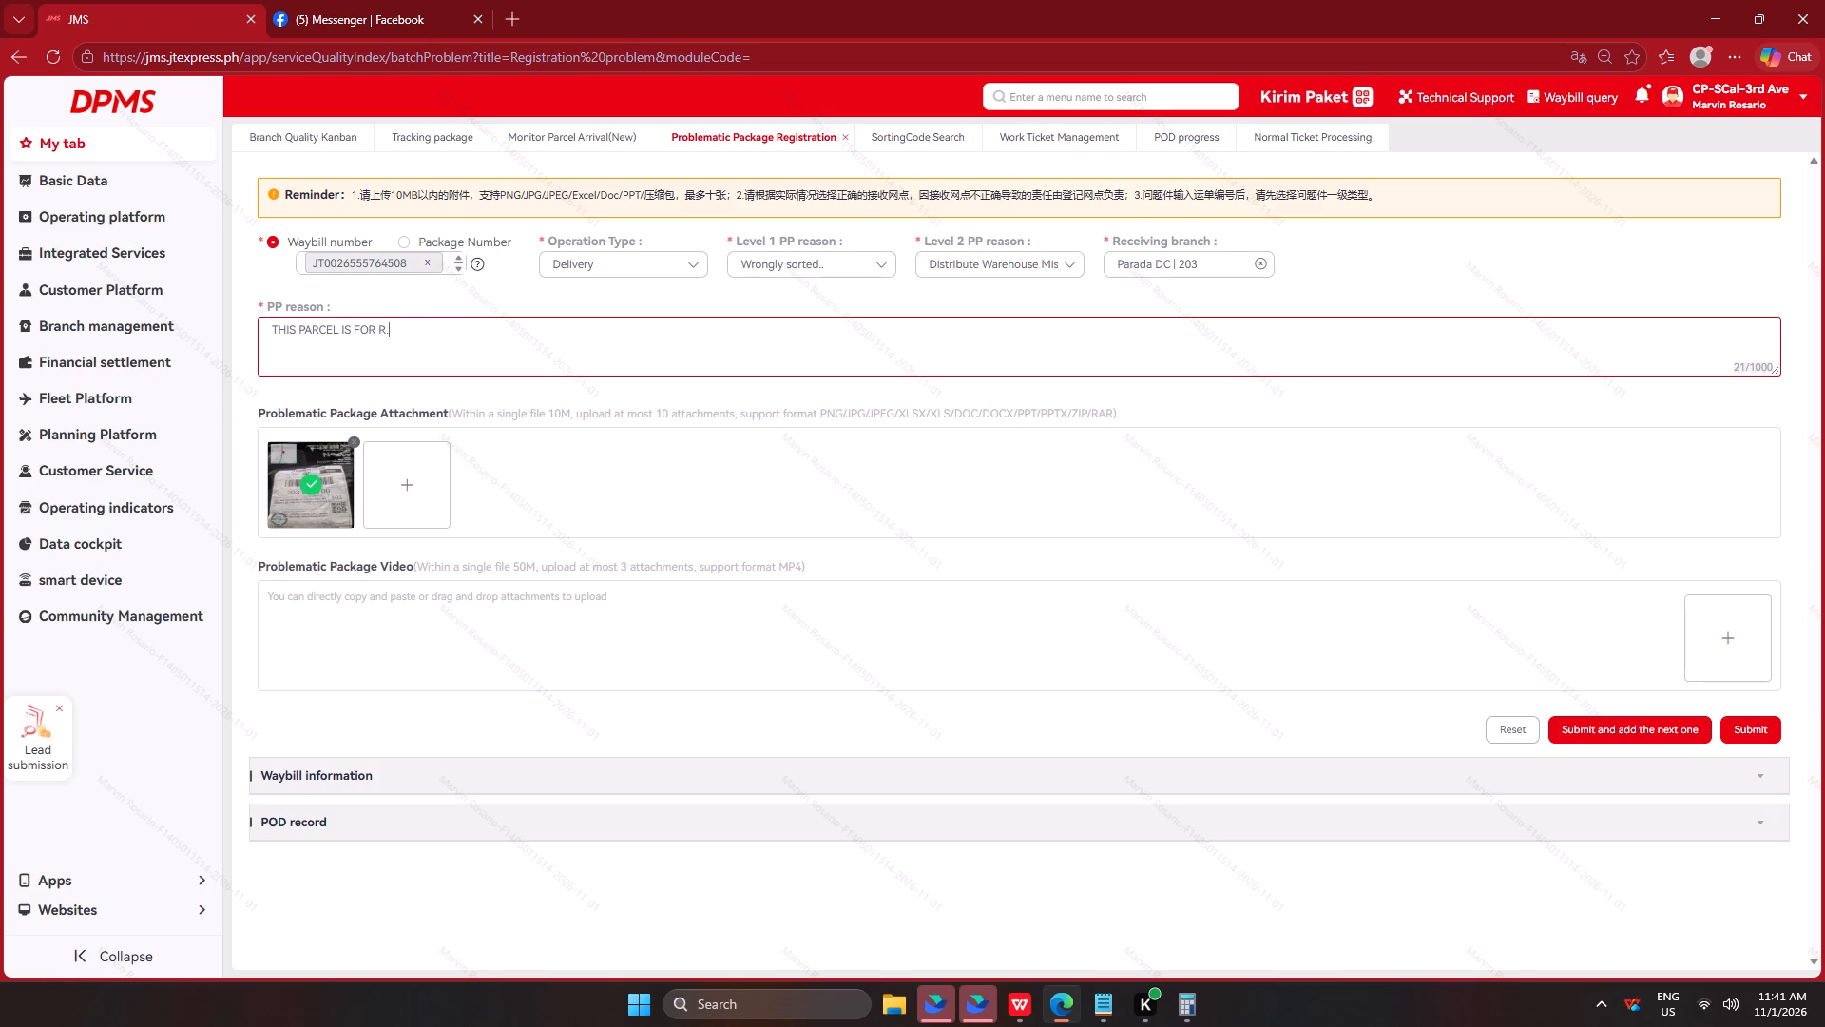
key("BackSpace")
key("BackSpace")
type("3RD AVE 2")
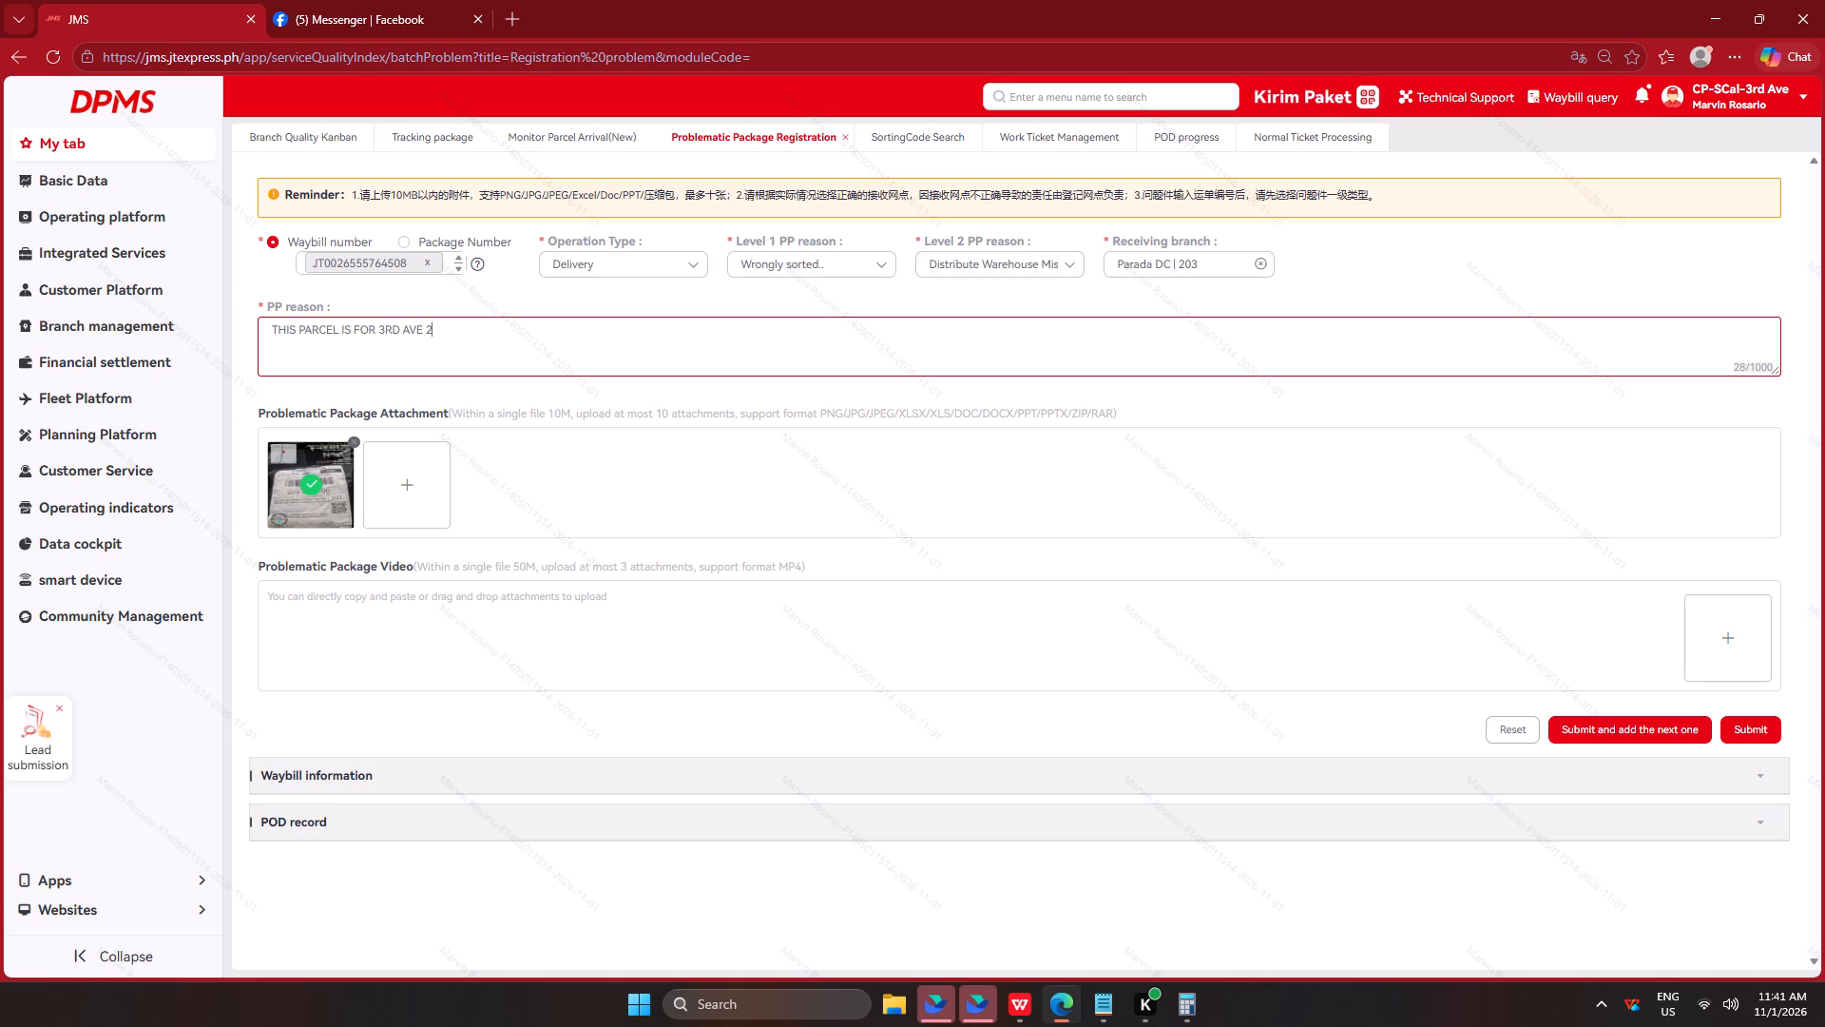
left_click(1624, 720)
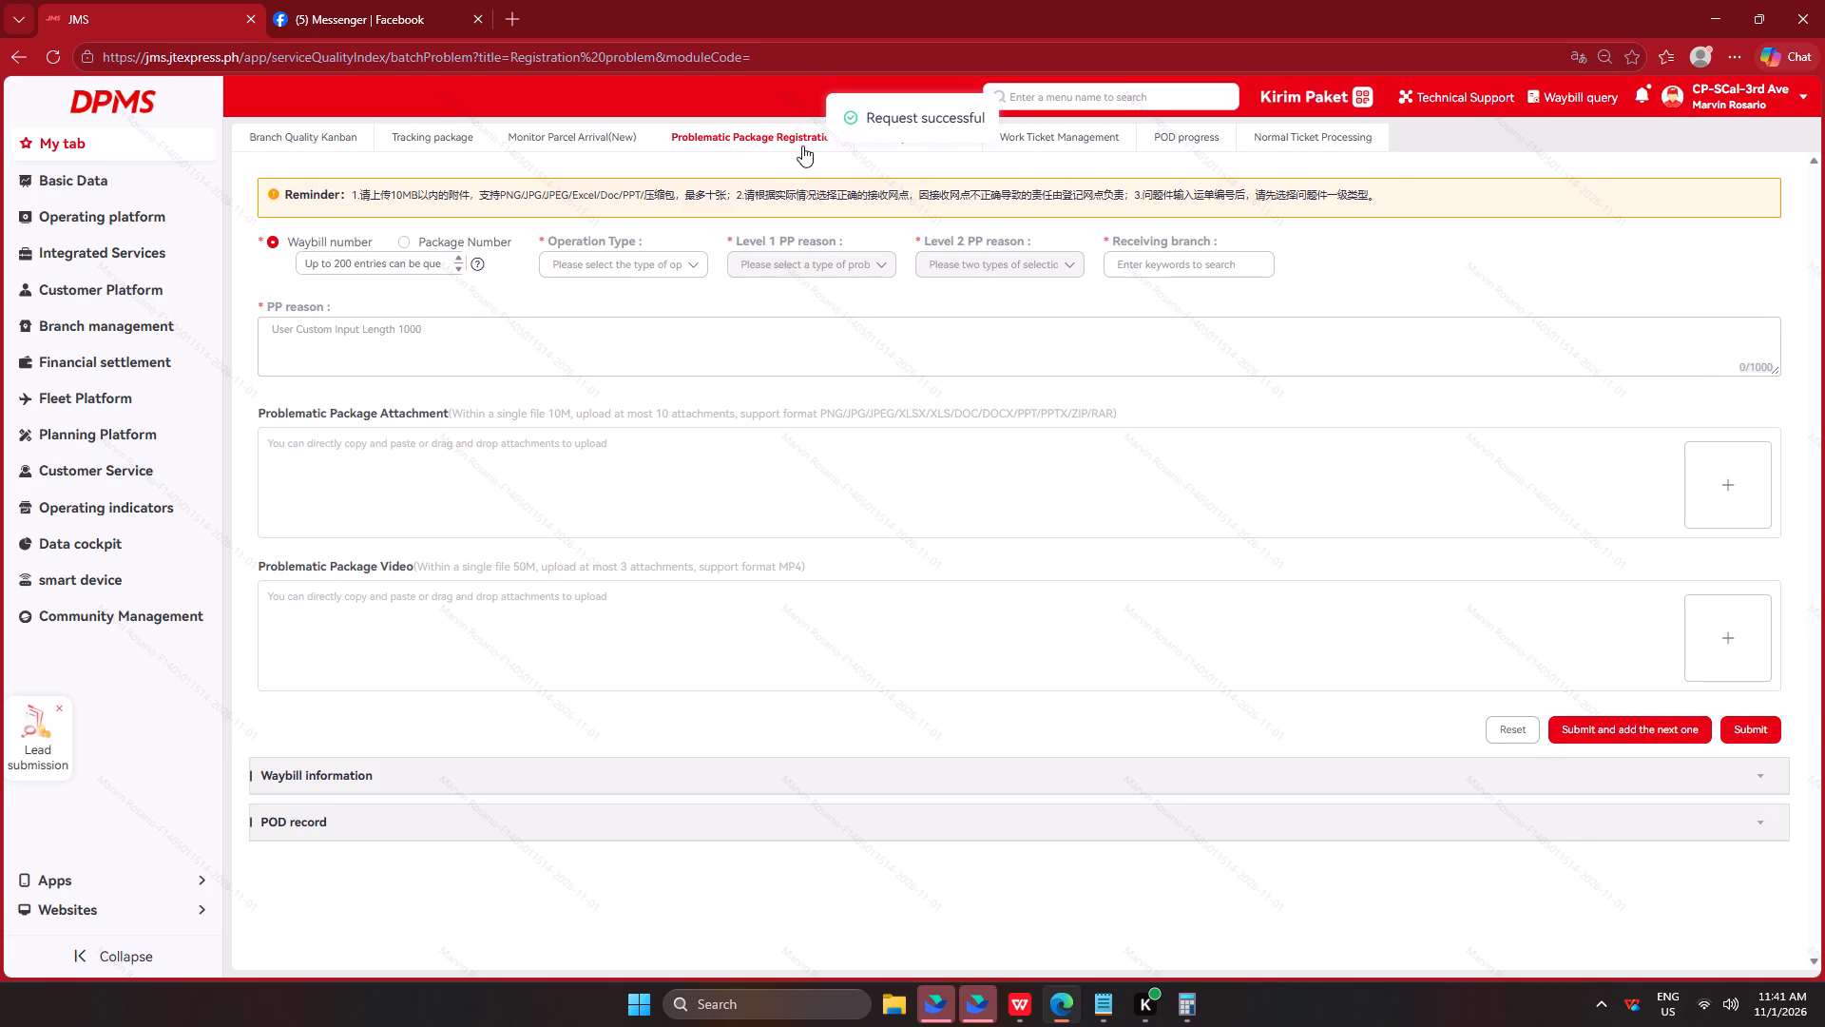
Close the Problematic Package Registration page.
left_click_drag(783, 136, 674, 144)
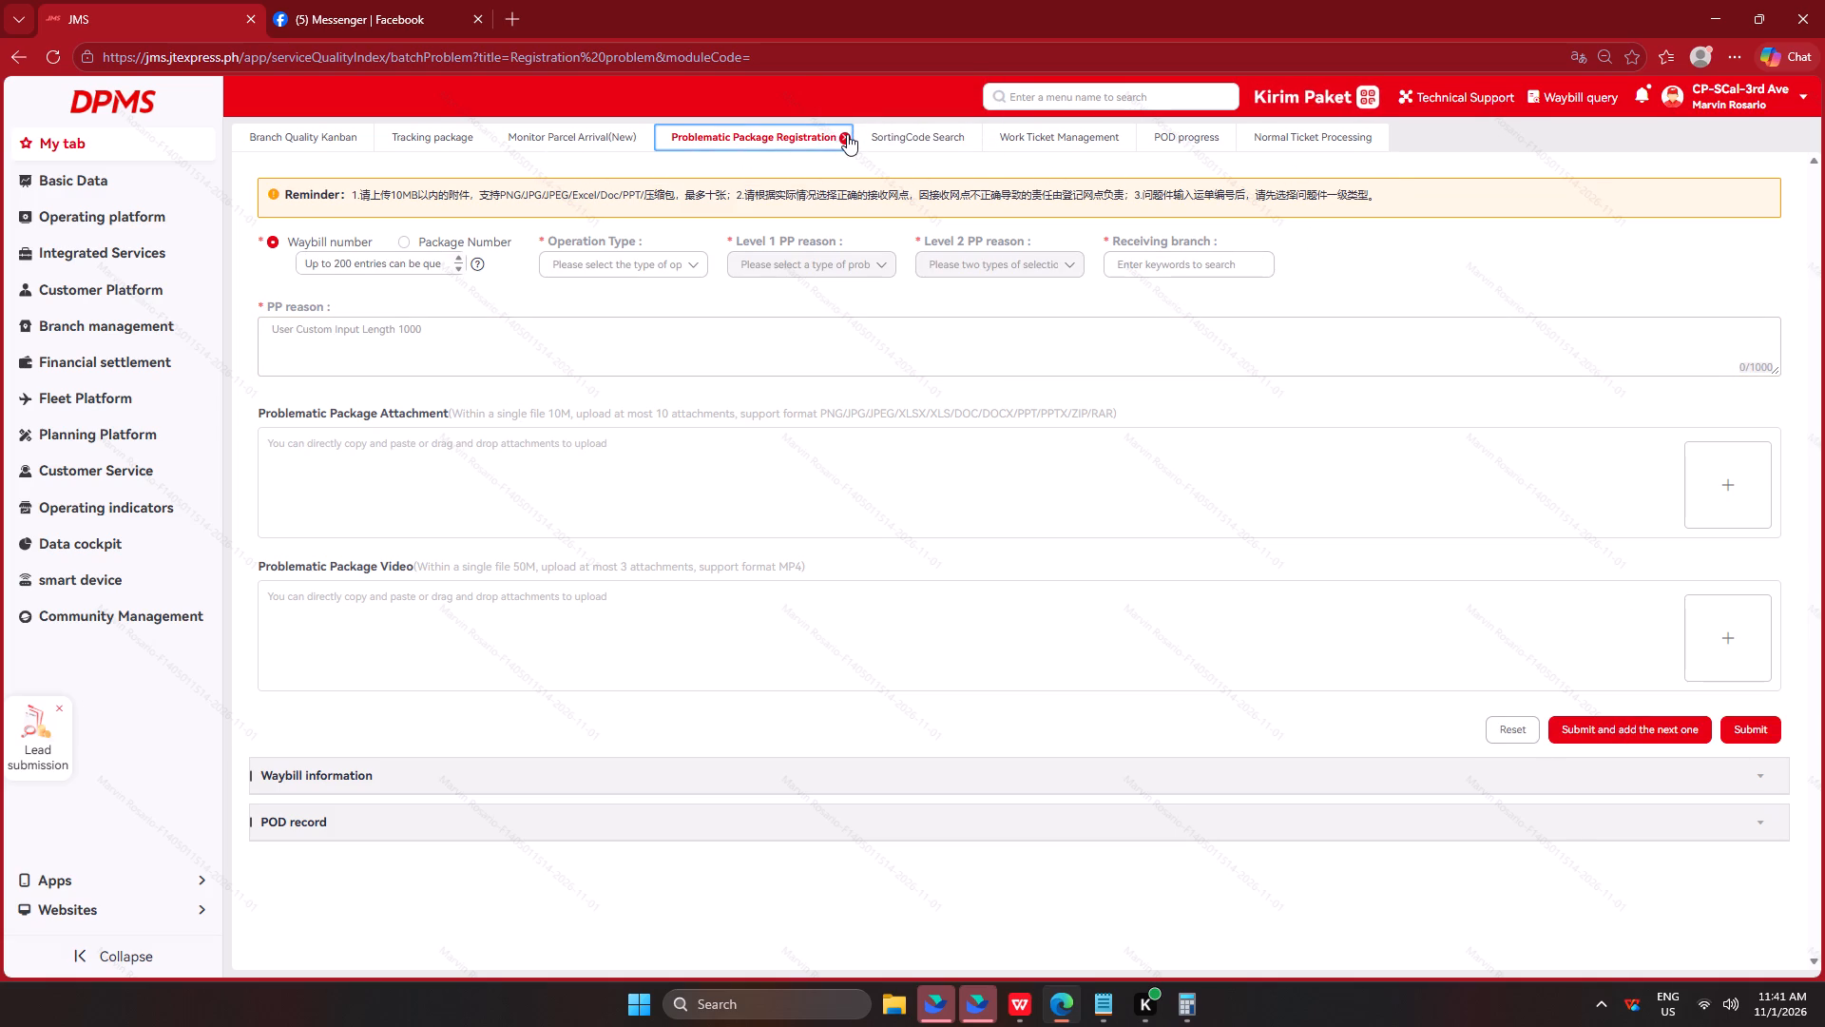
left_click(847, 134)
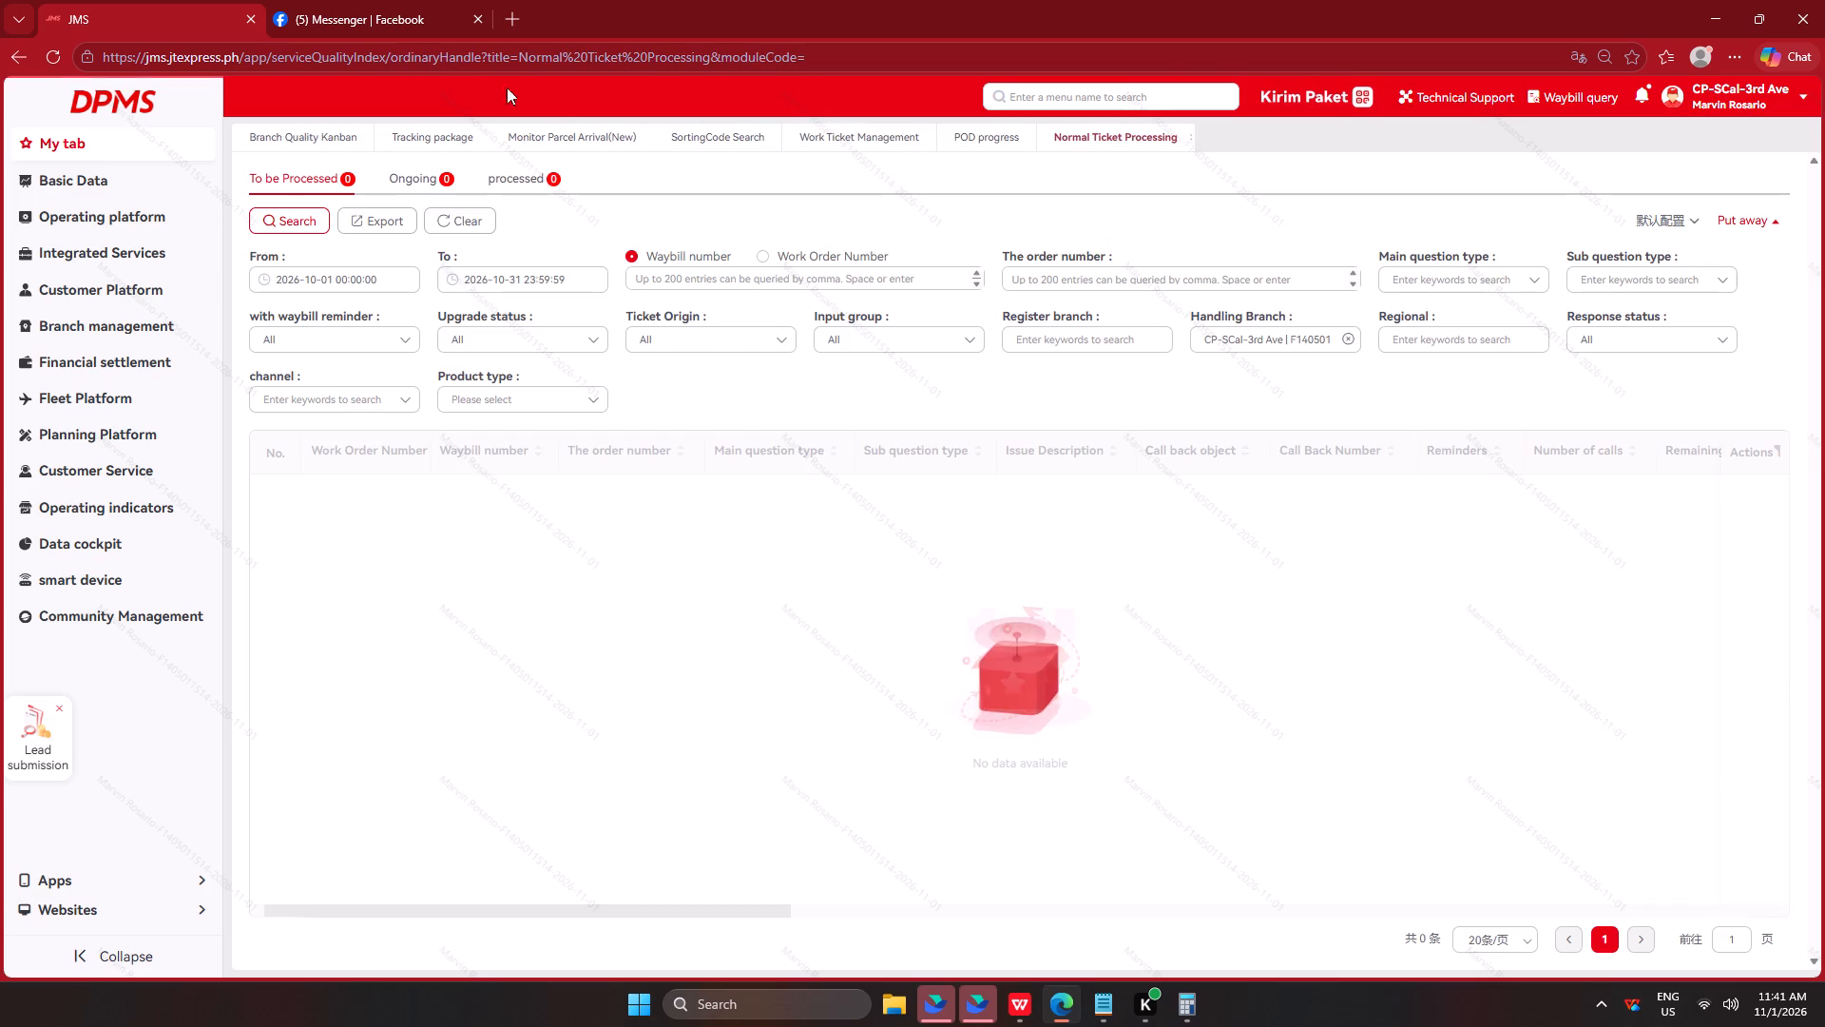
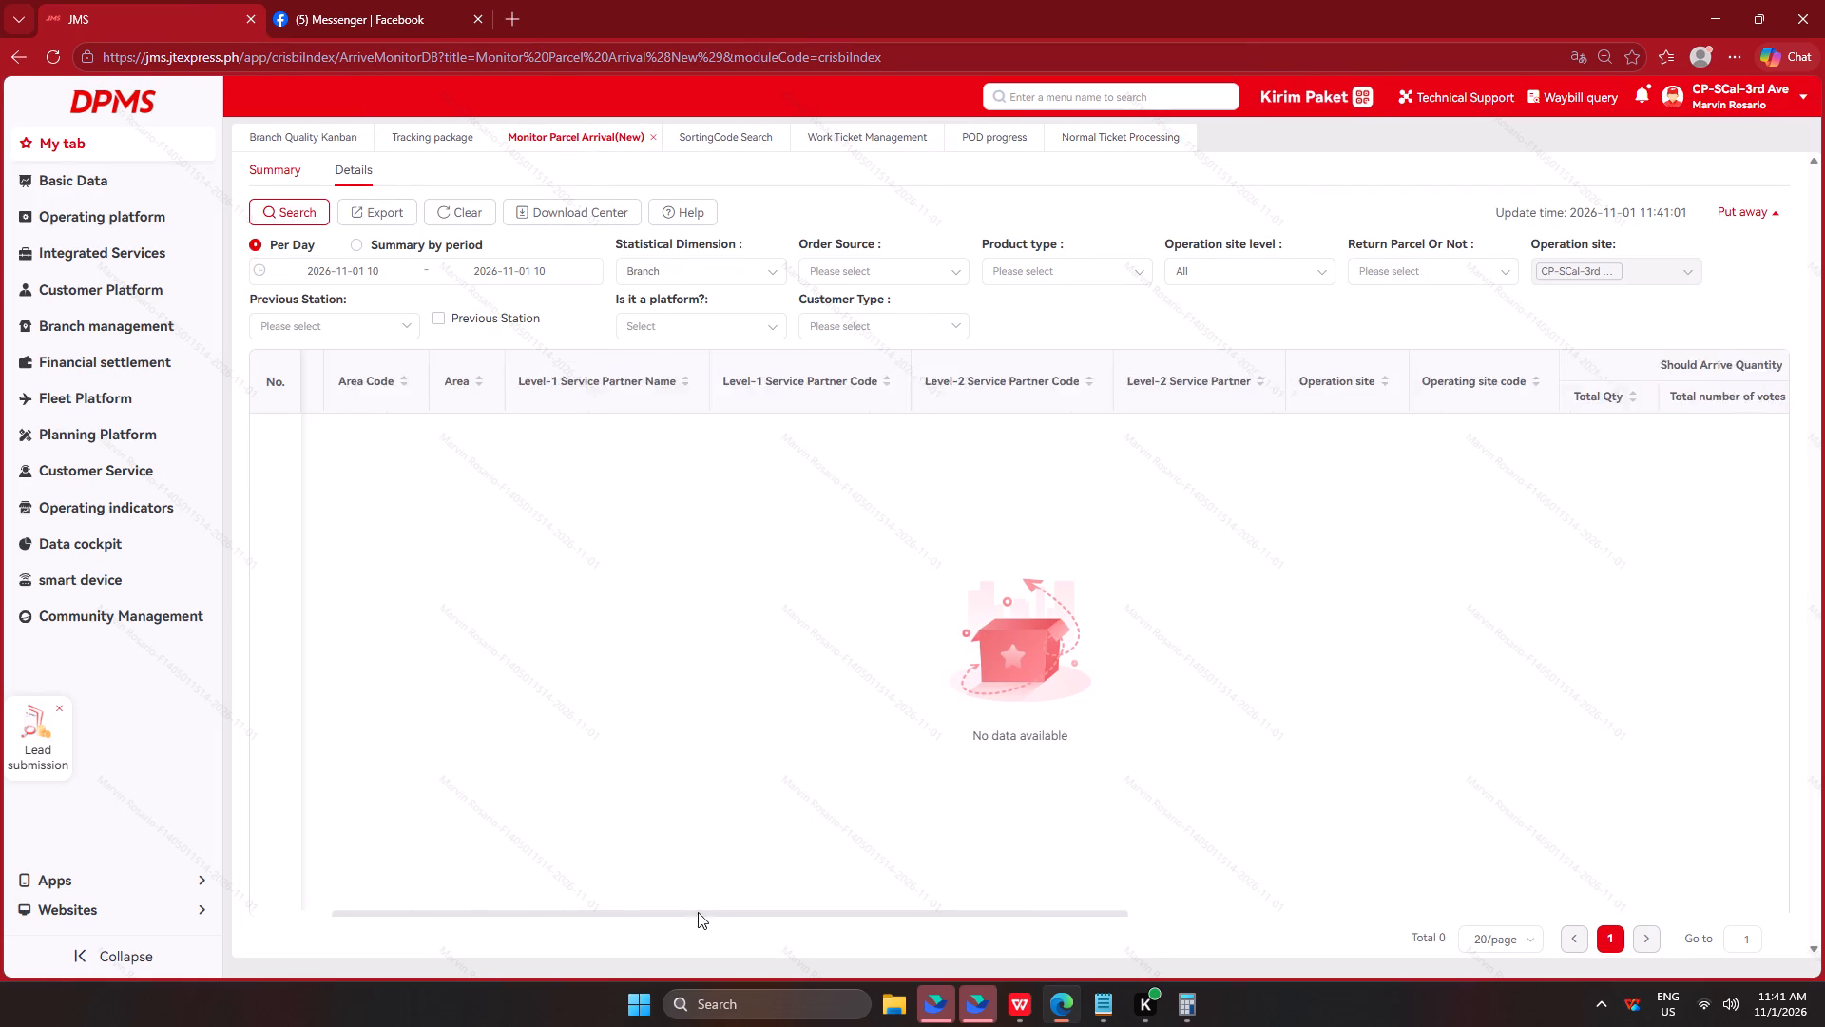
Run the Monitor Parcel Arrival details search again for 2026-11-01 with the Branch statistical dimension.
left_click_drag(698, 912, 883, 914)
left_click(292, 212)
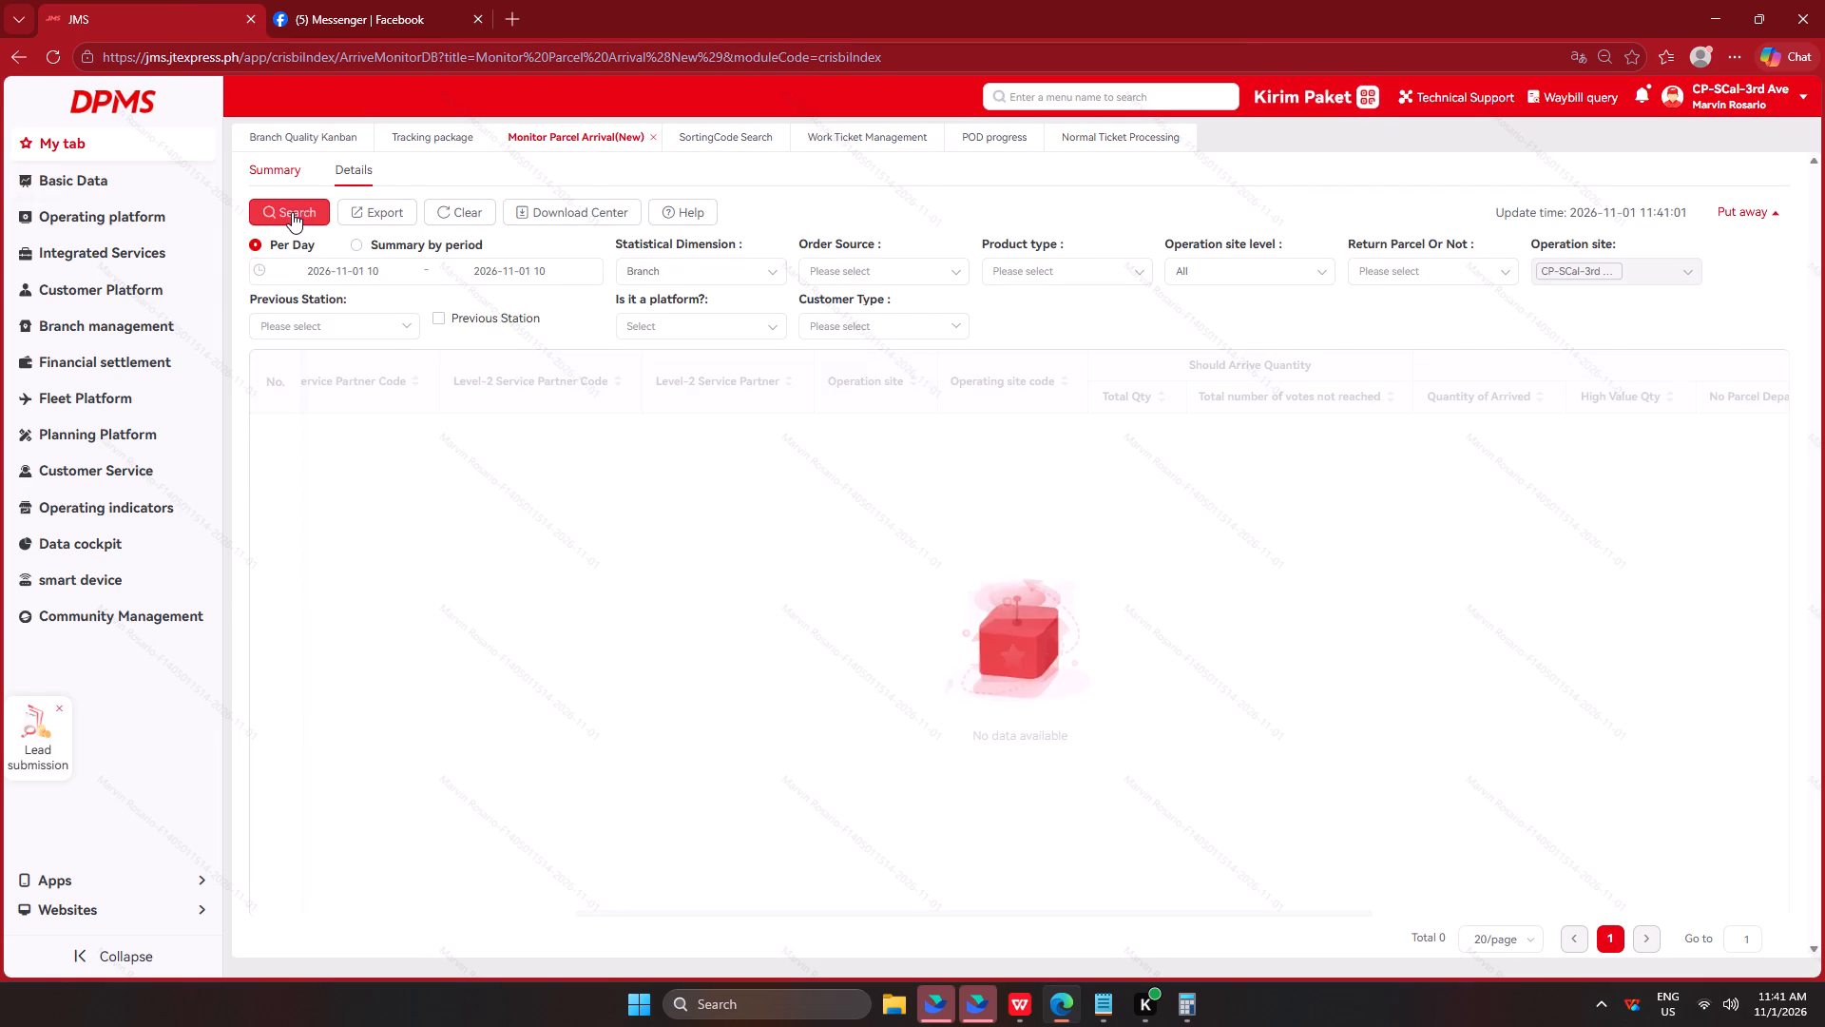
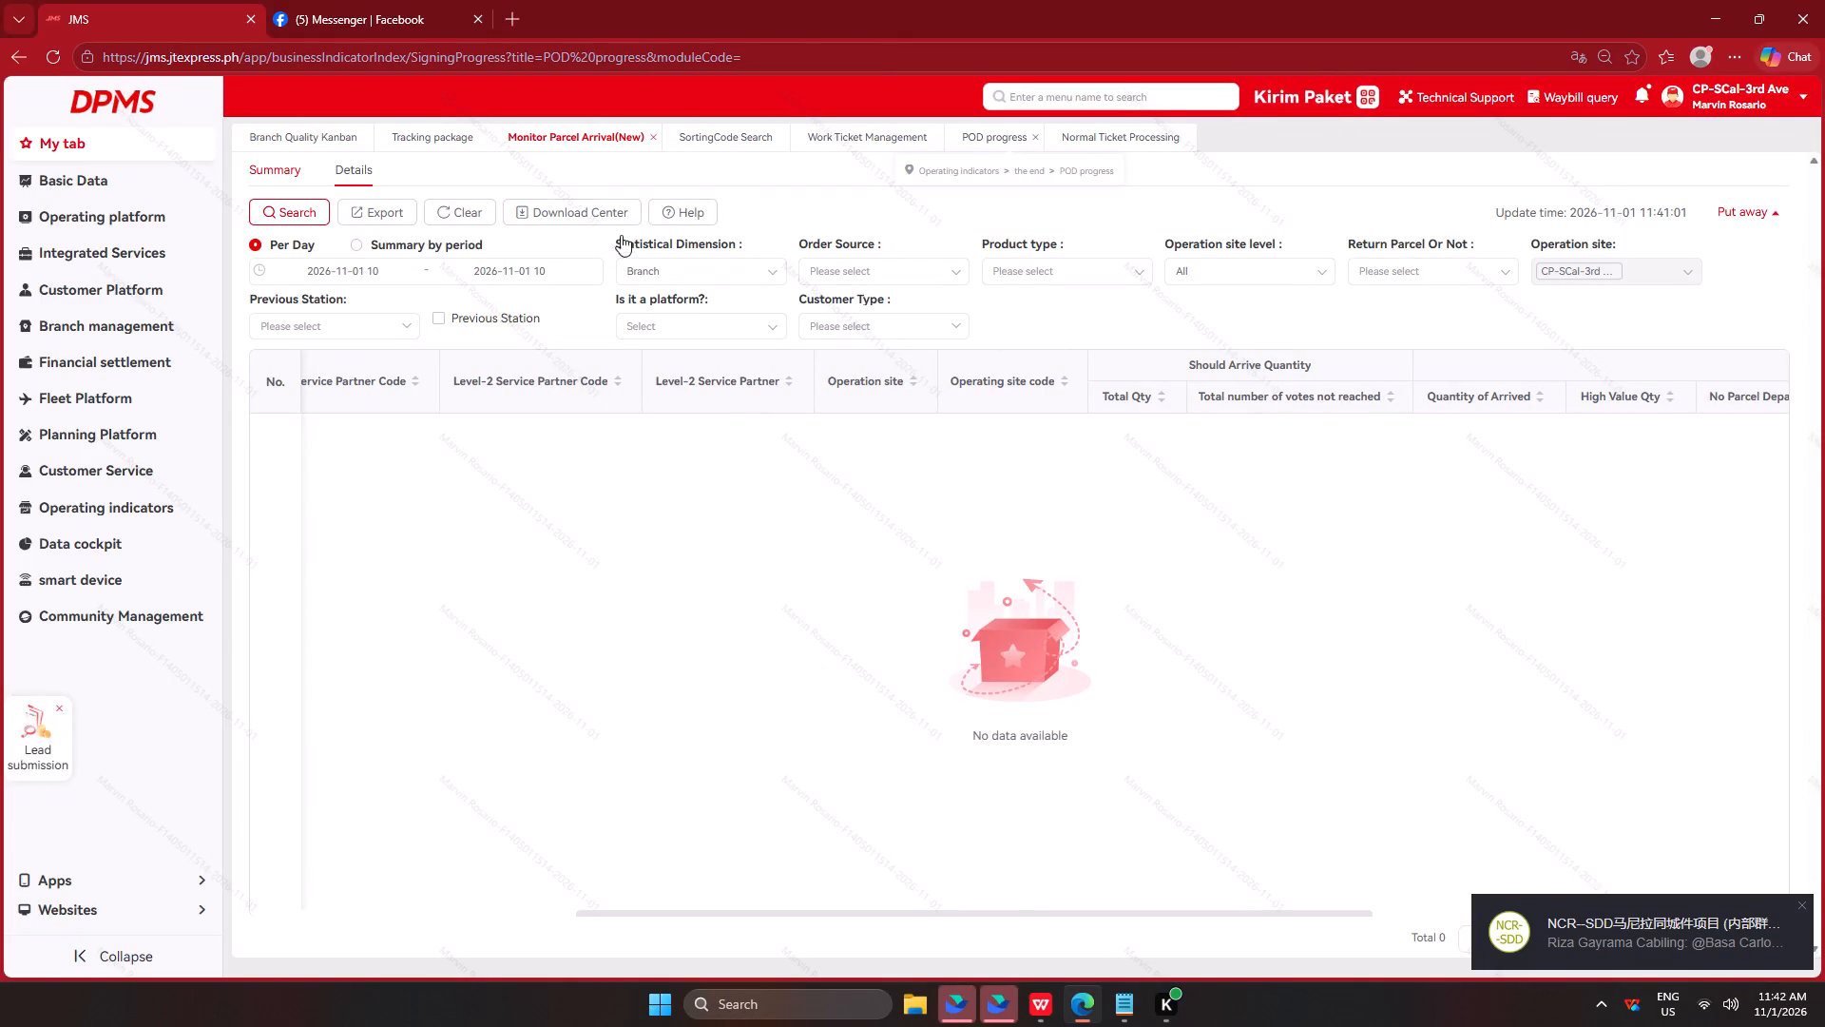
Refresh the POD progress summary for the branch.
left_click(302, 206)
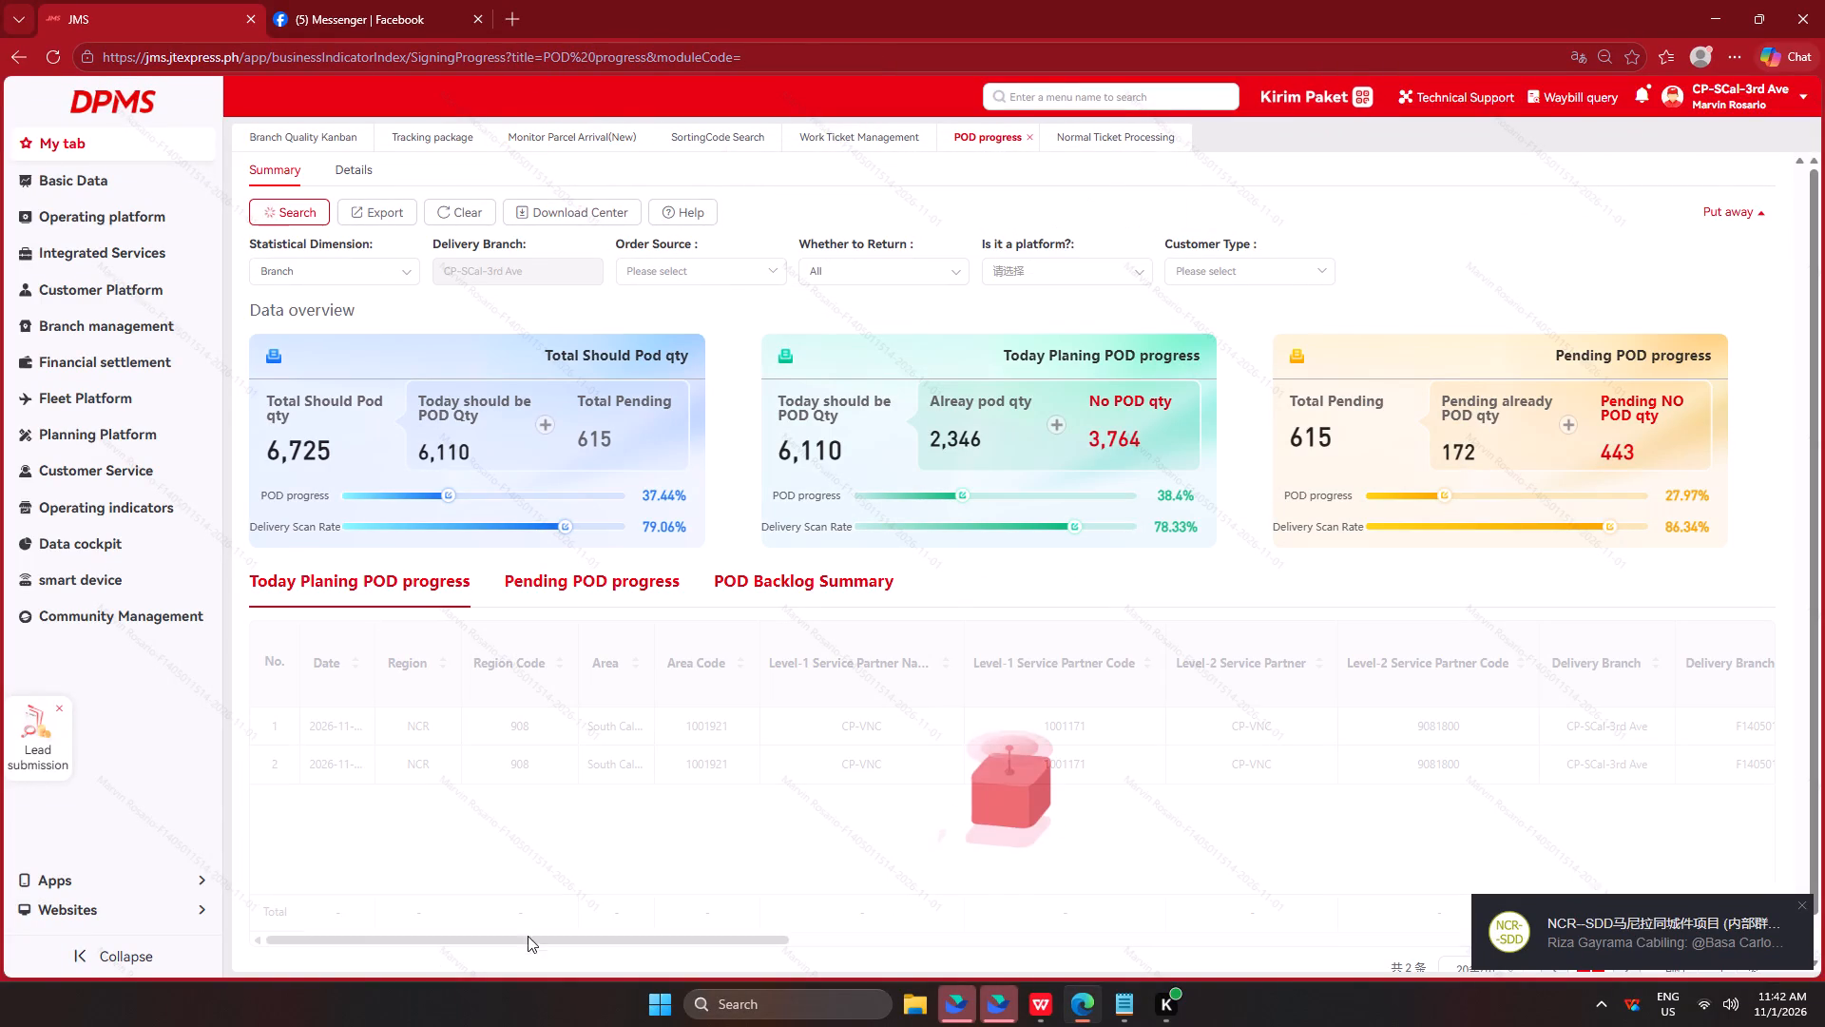
Capture a screenshot region of about 180 x 53 around the first row's Customer reached rate in Today Planing POD progress.
left_click_drag(570, 943, 1134, 949)
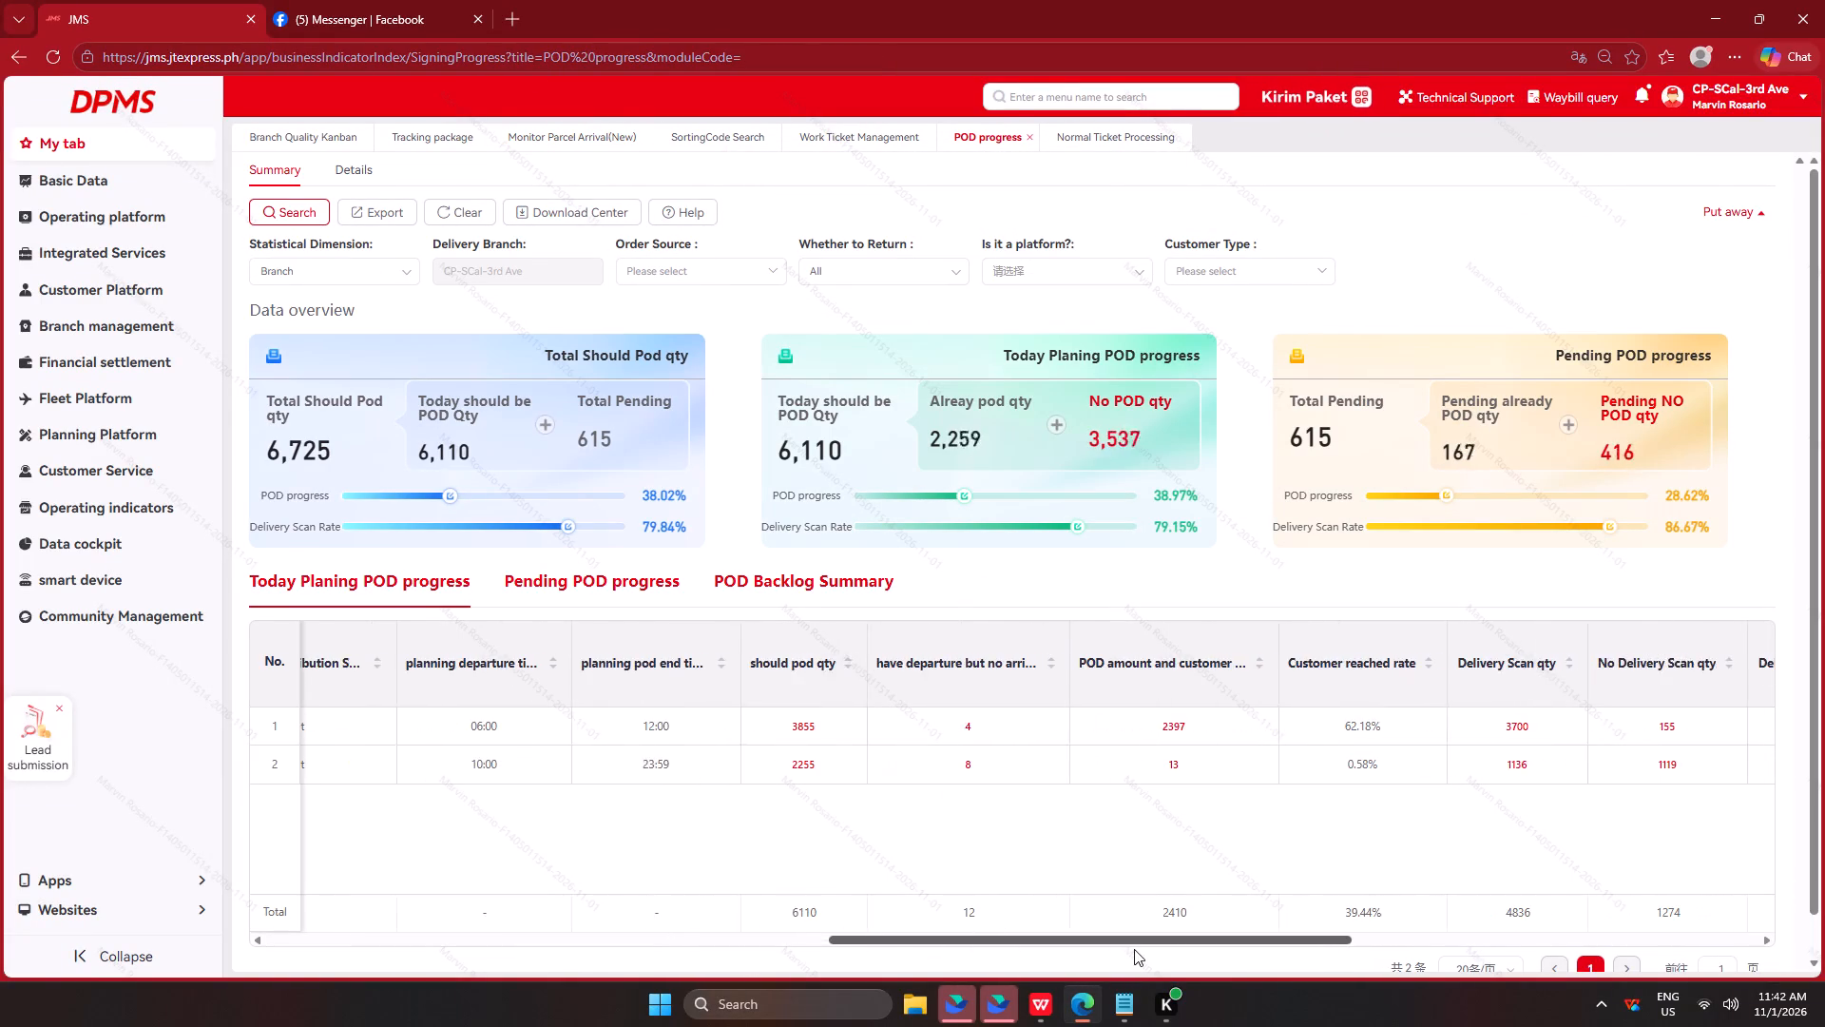
left_click_drag(1134, 949, 1223, 940)
left_click(1159, 851)
key("ctrl+shift+a")
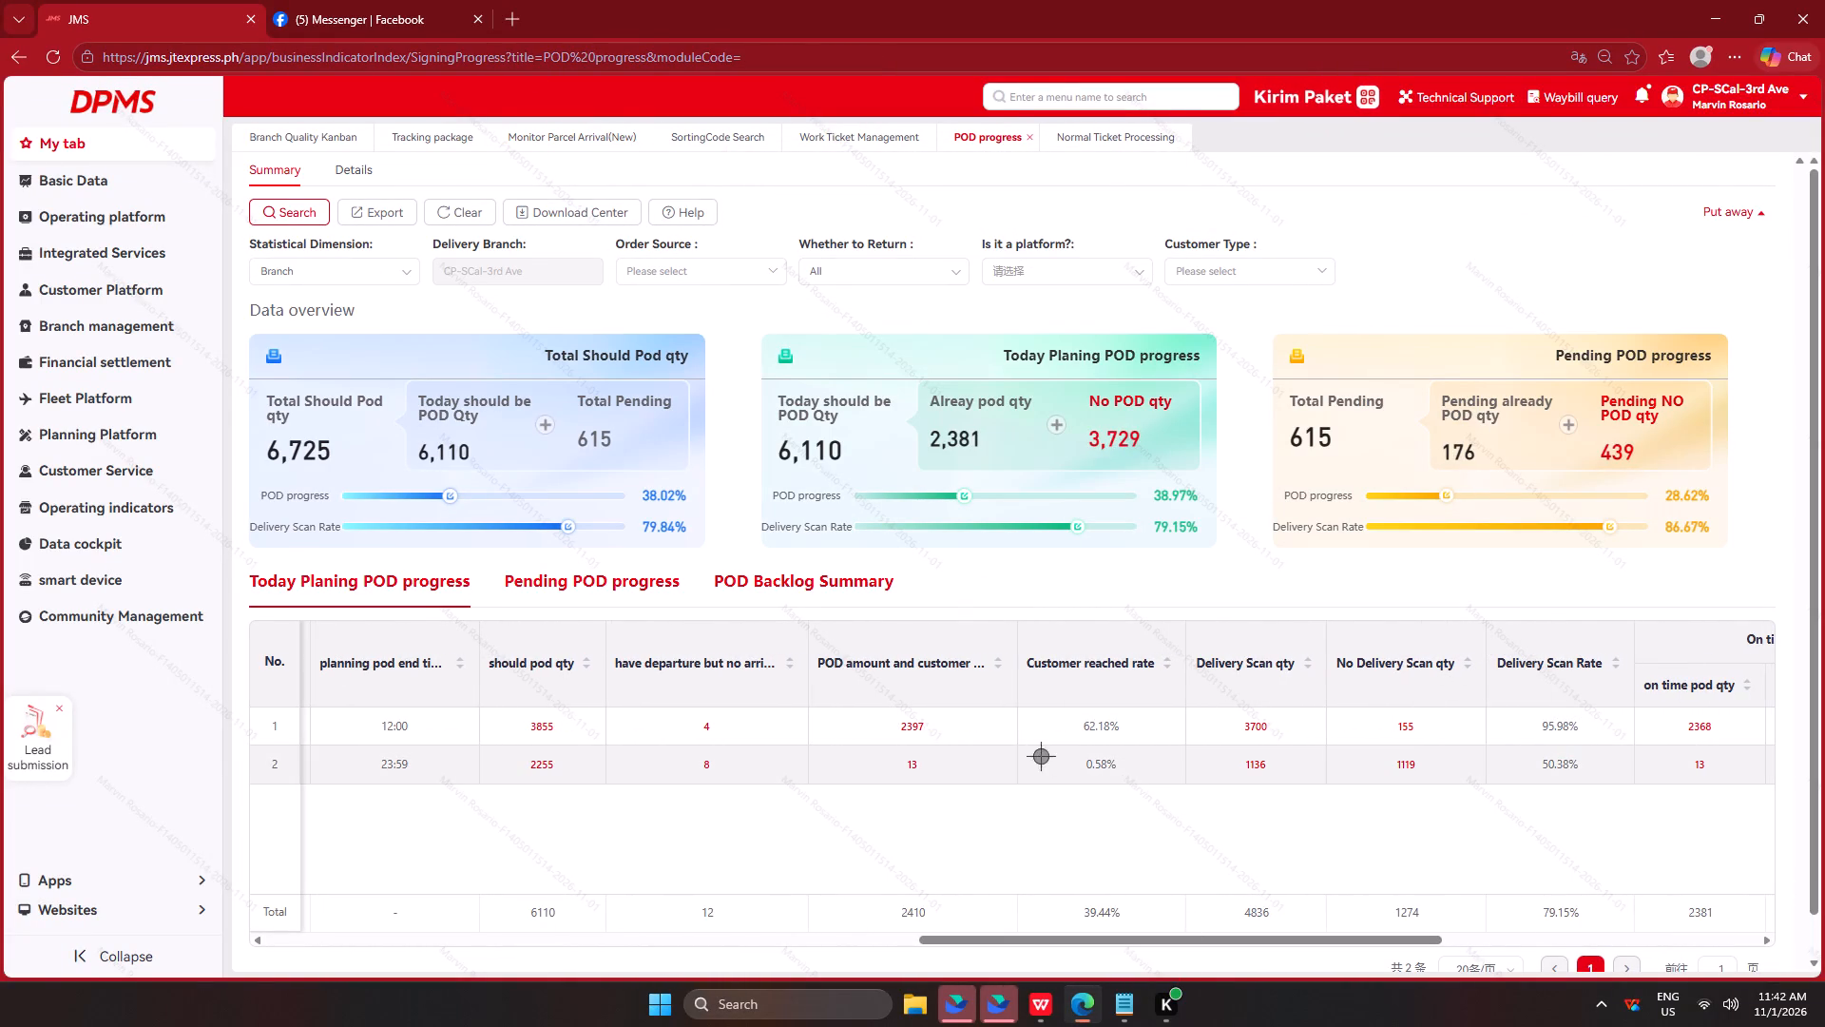
left_click_drag(1017, 701, 1188, 751)
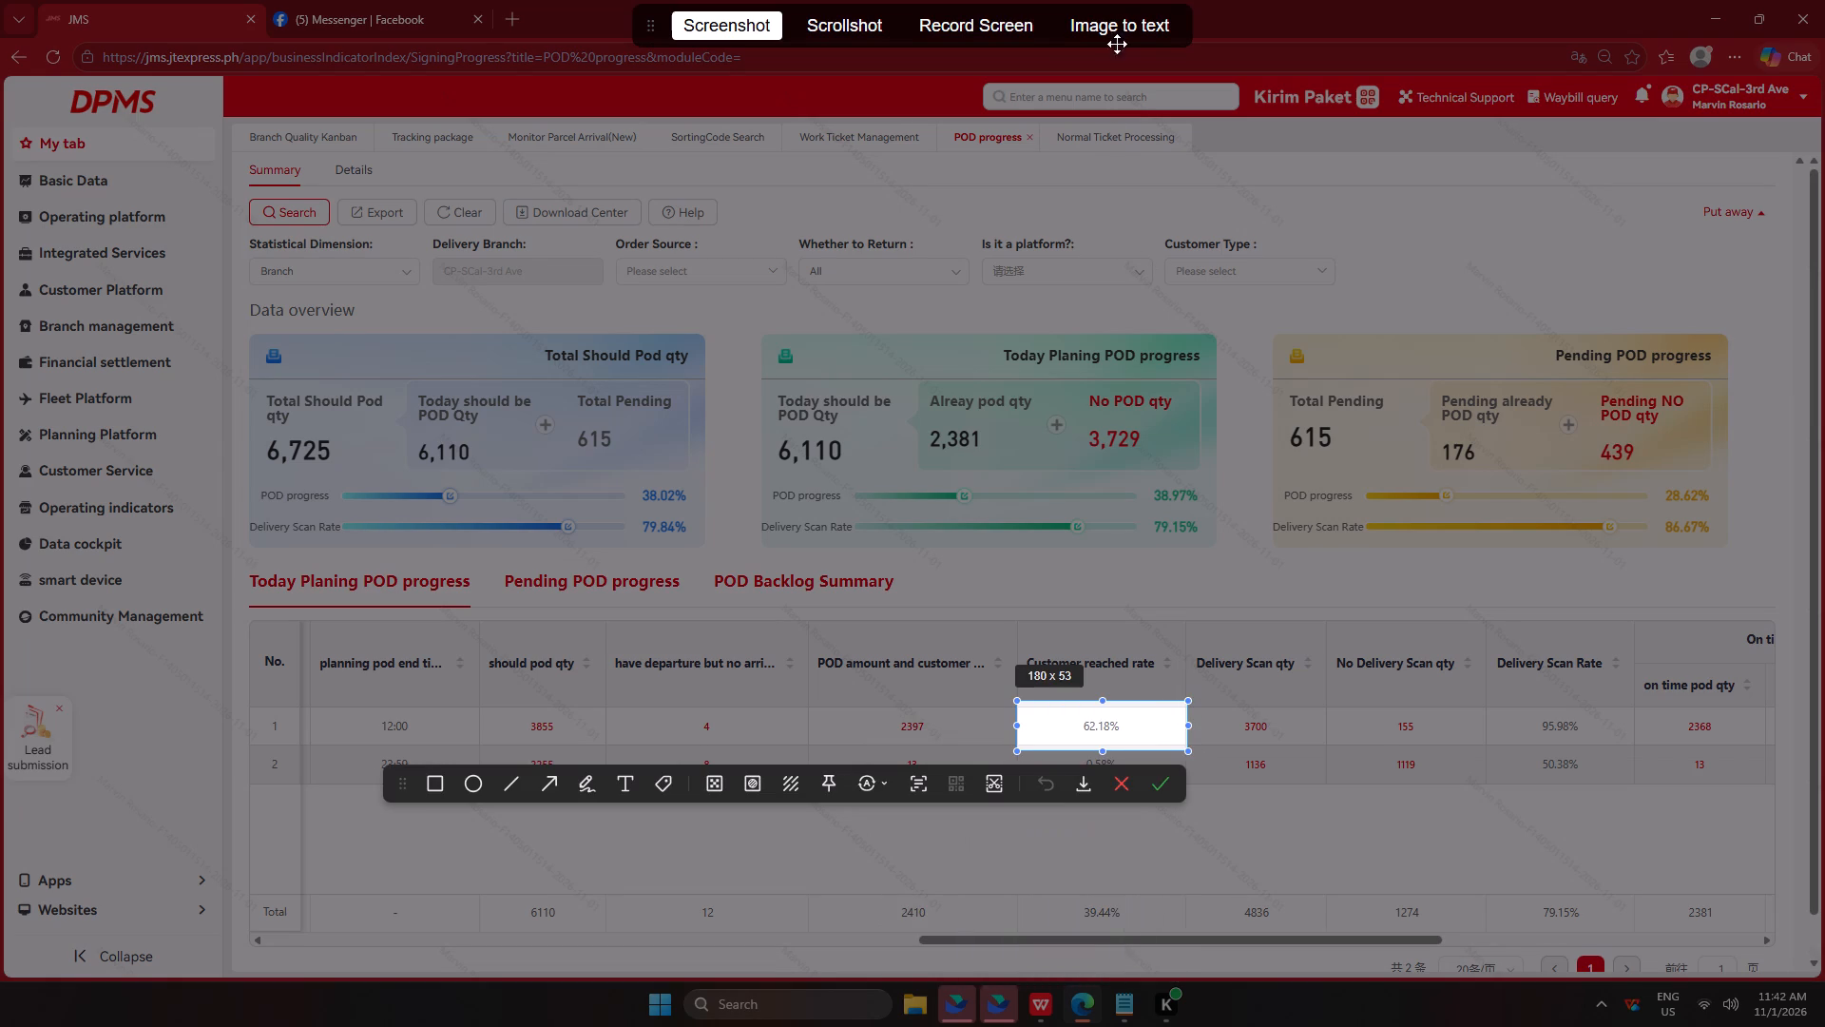
Copy the 12:00 row's customer reached rate from JMS with Image to text and paste 62.18% as the template's On-Time POD Rate (12pm).
left_click(1118, 36)
left_click(1220, 904)
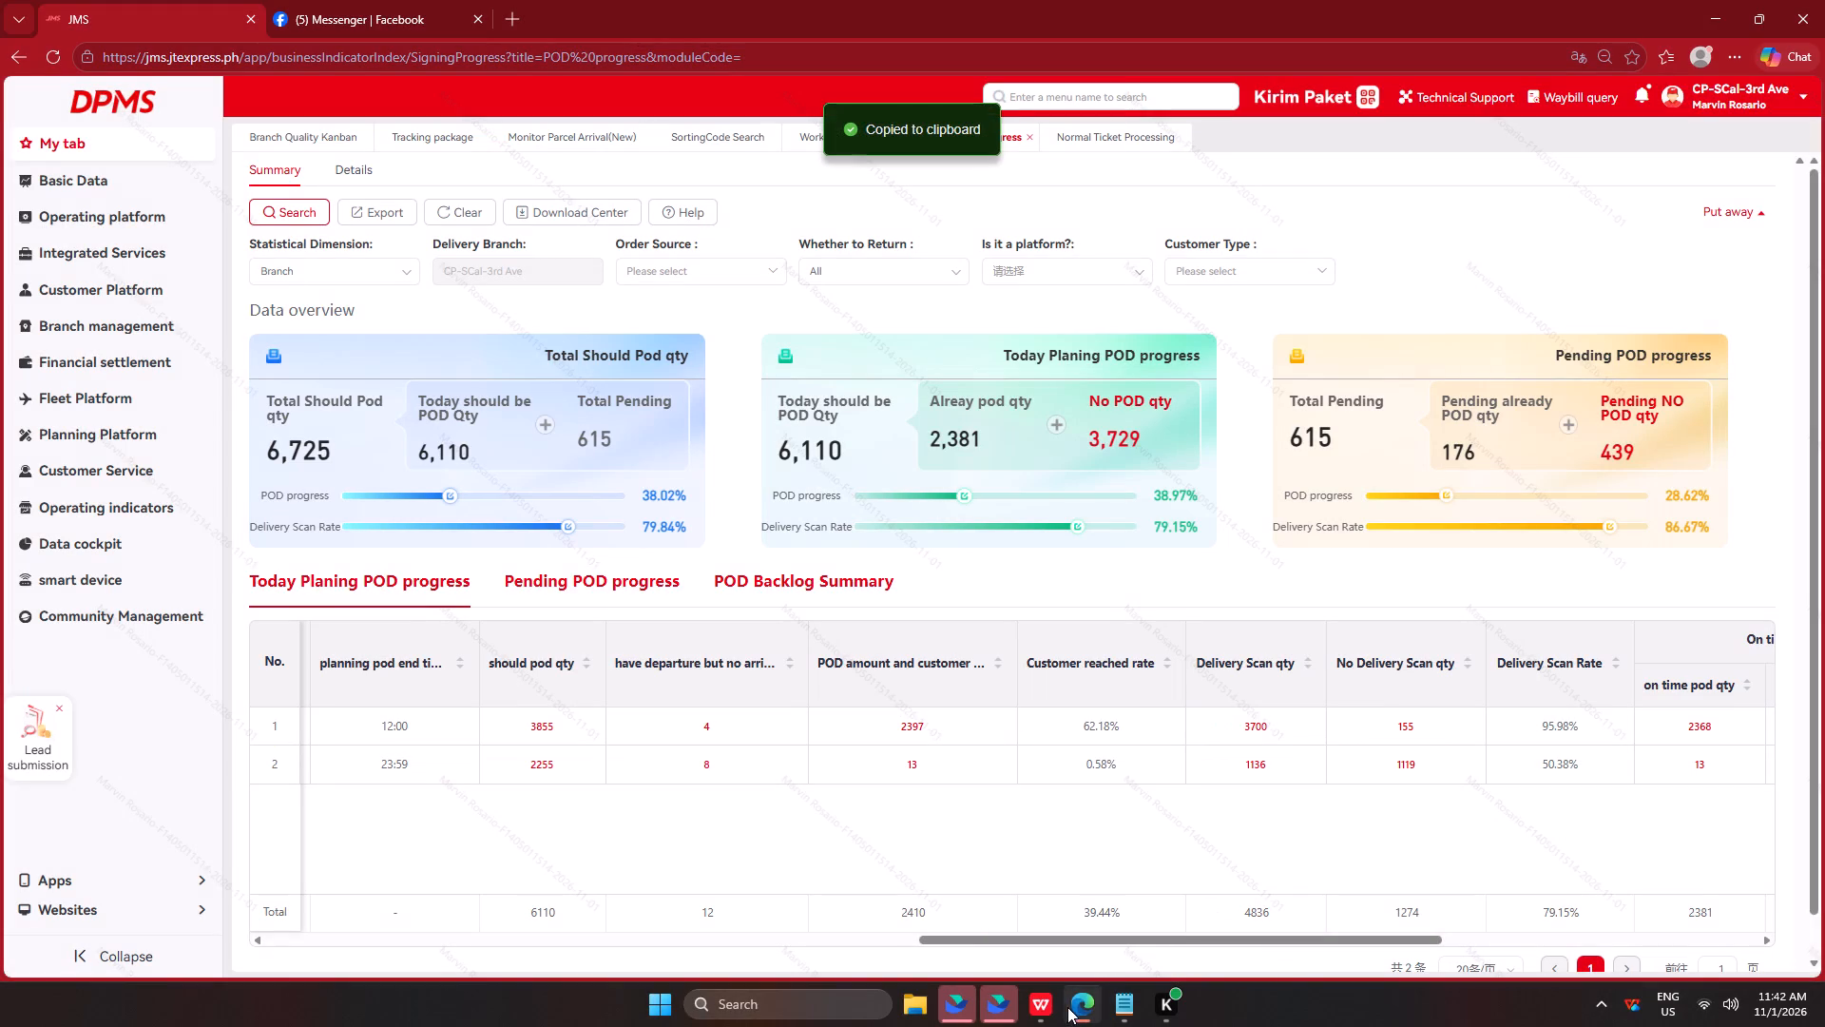
left_click(1043, 1000)
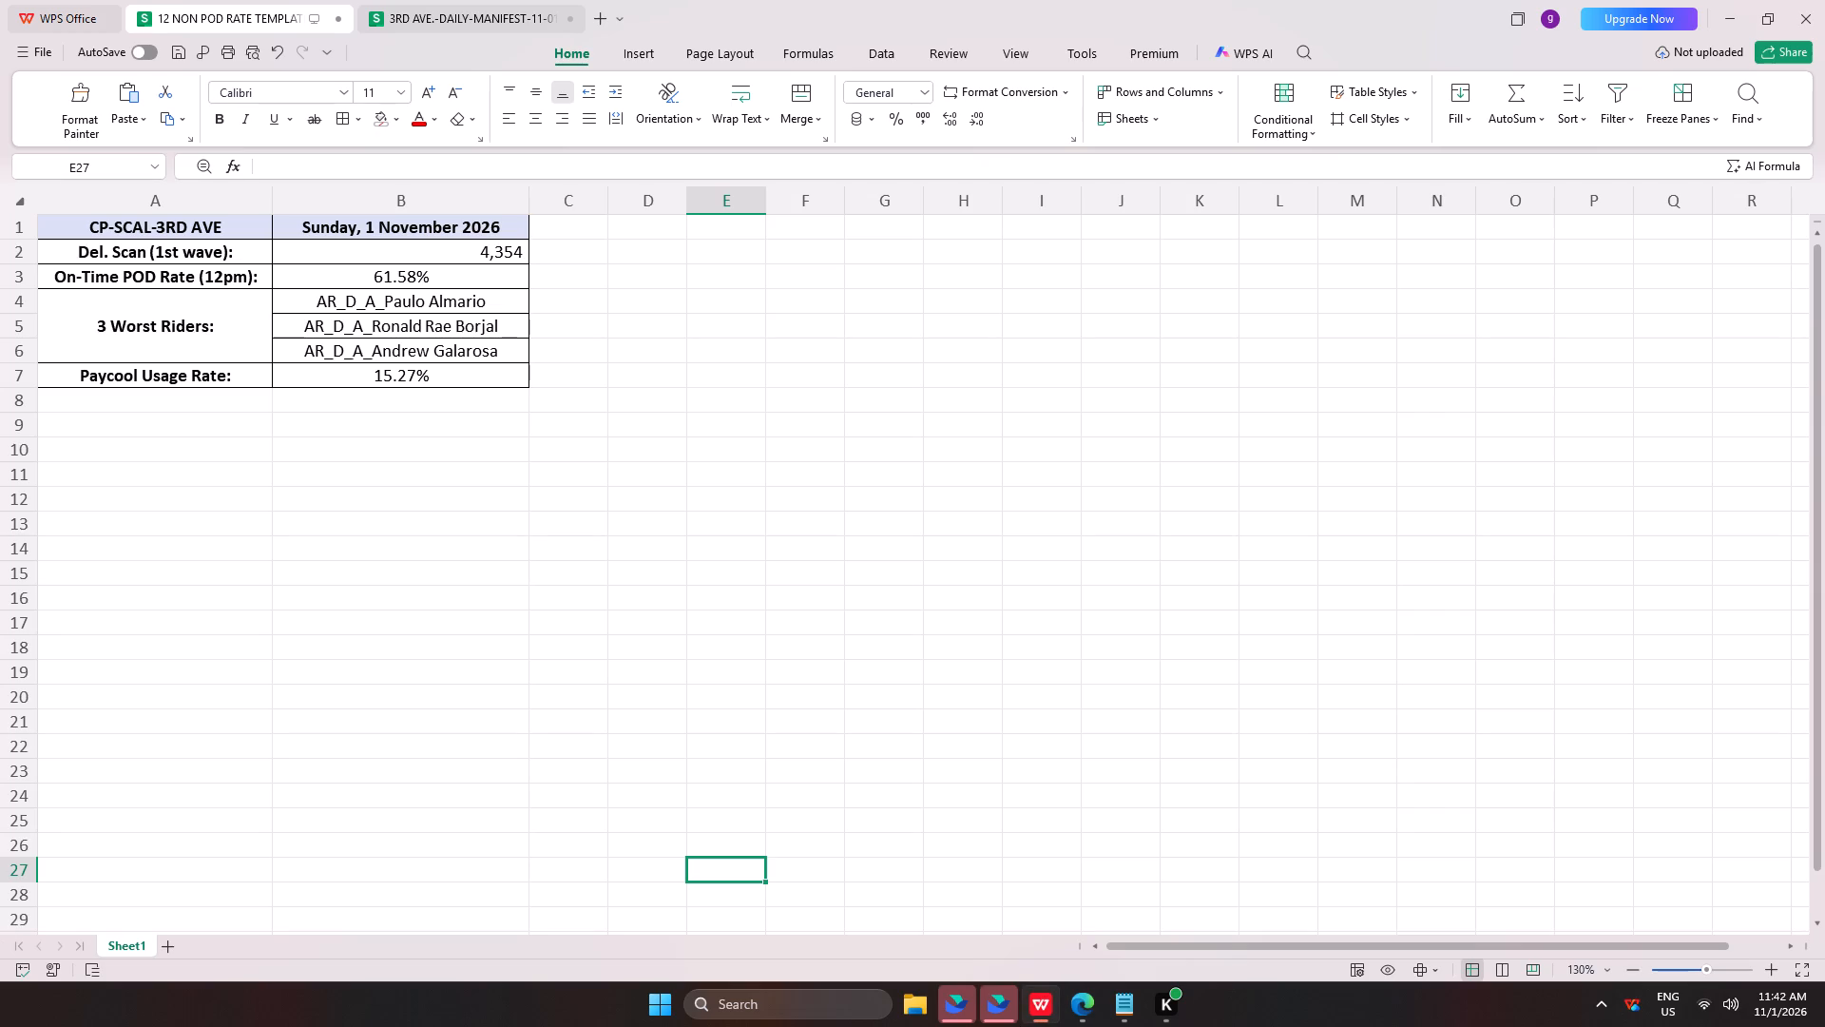
left_click(441, 279)
right_click(441, 279)
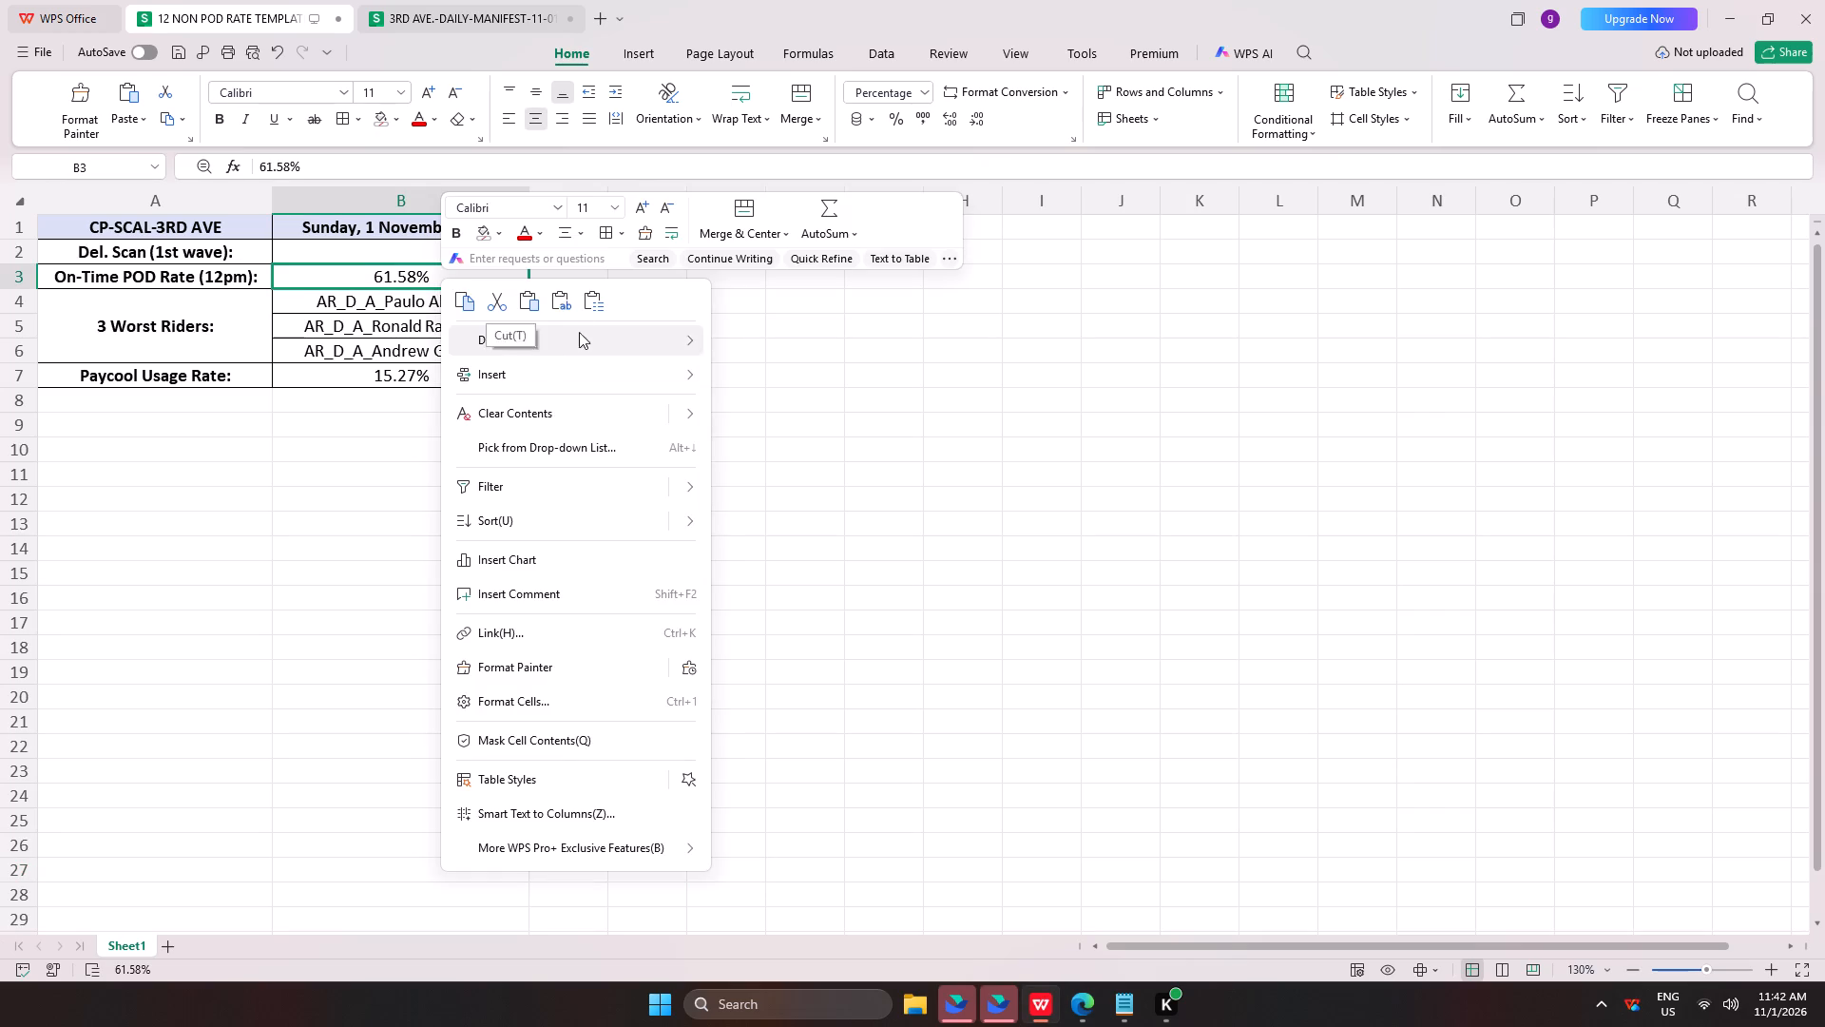
left_click(560, 299)
left_click(734, 453)
left_click(425, 686)
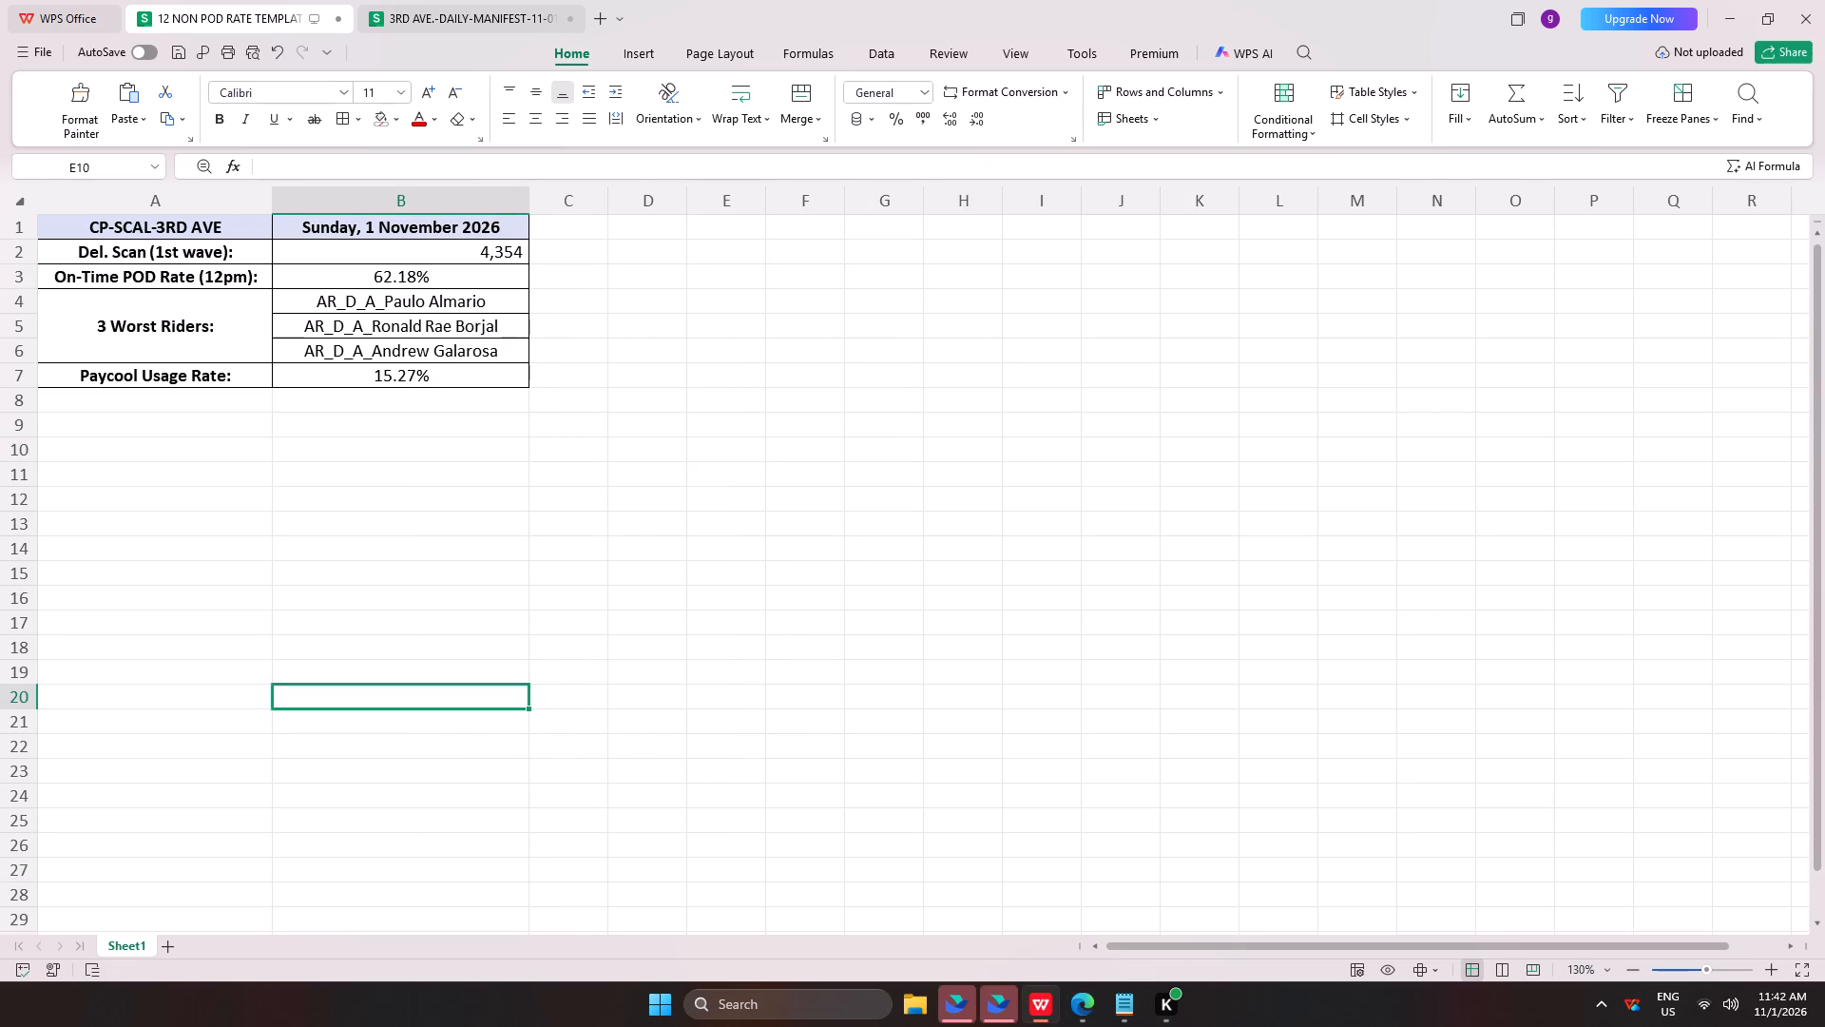
Capture the completed CP-SCAL-3RD AVE table, from its header row to Paycool Usage Rate, as a screenshot on the clipboard.
left_click(1075, 592)
key("ctrl+shift+a")
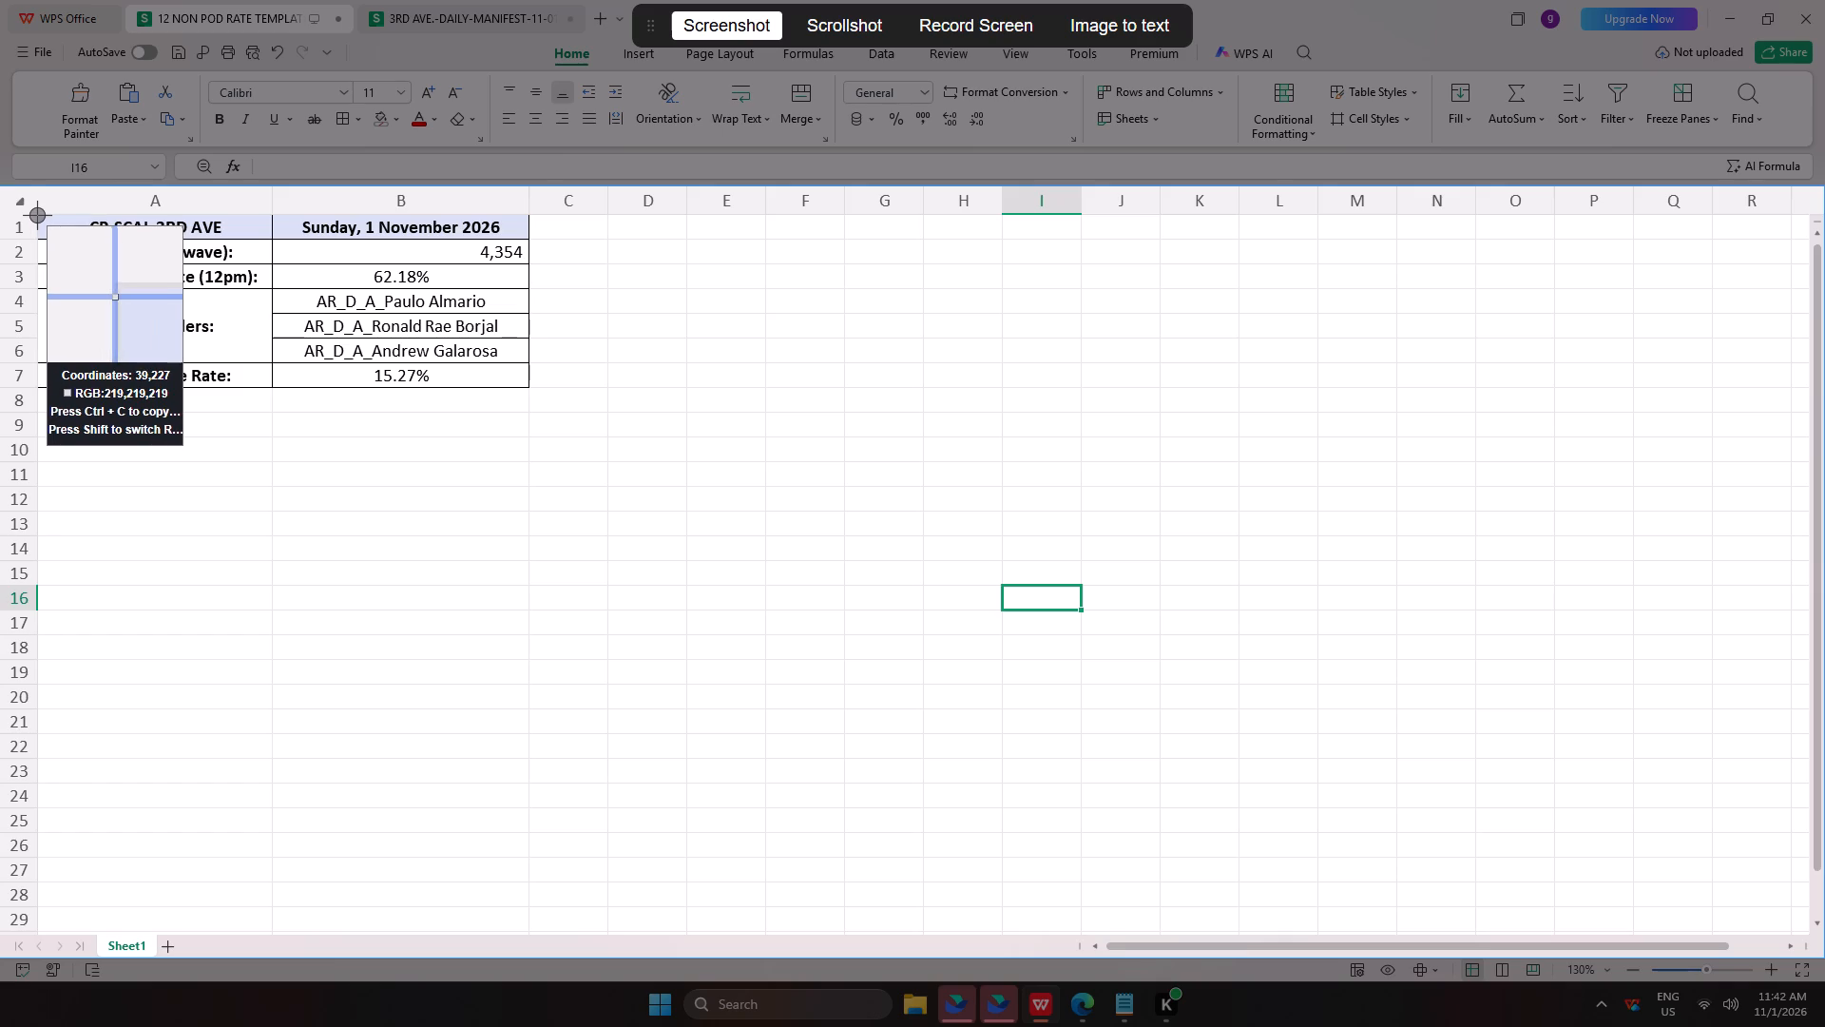
left_click_drag(36, 214, 353, 342)
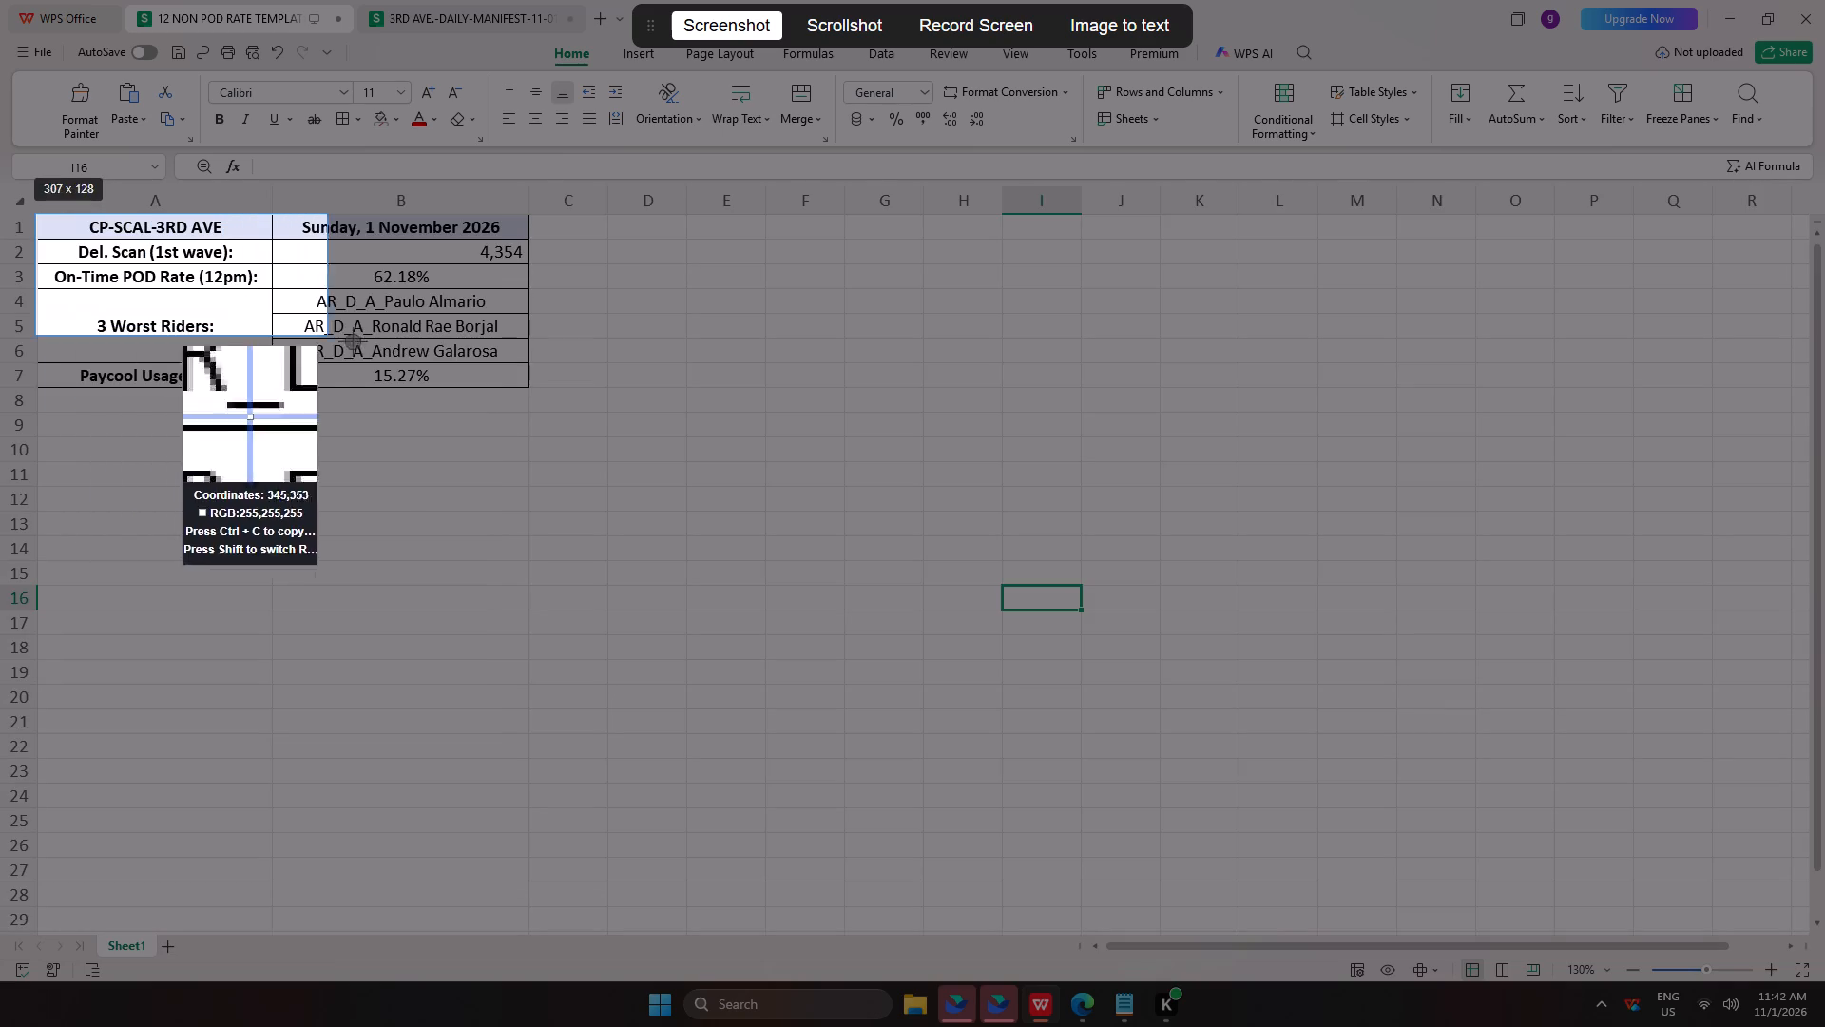
left_click_drag(353, 342, 530, 387)
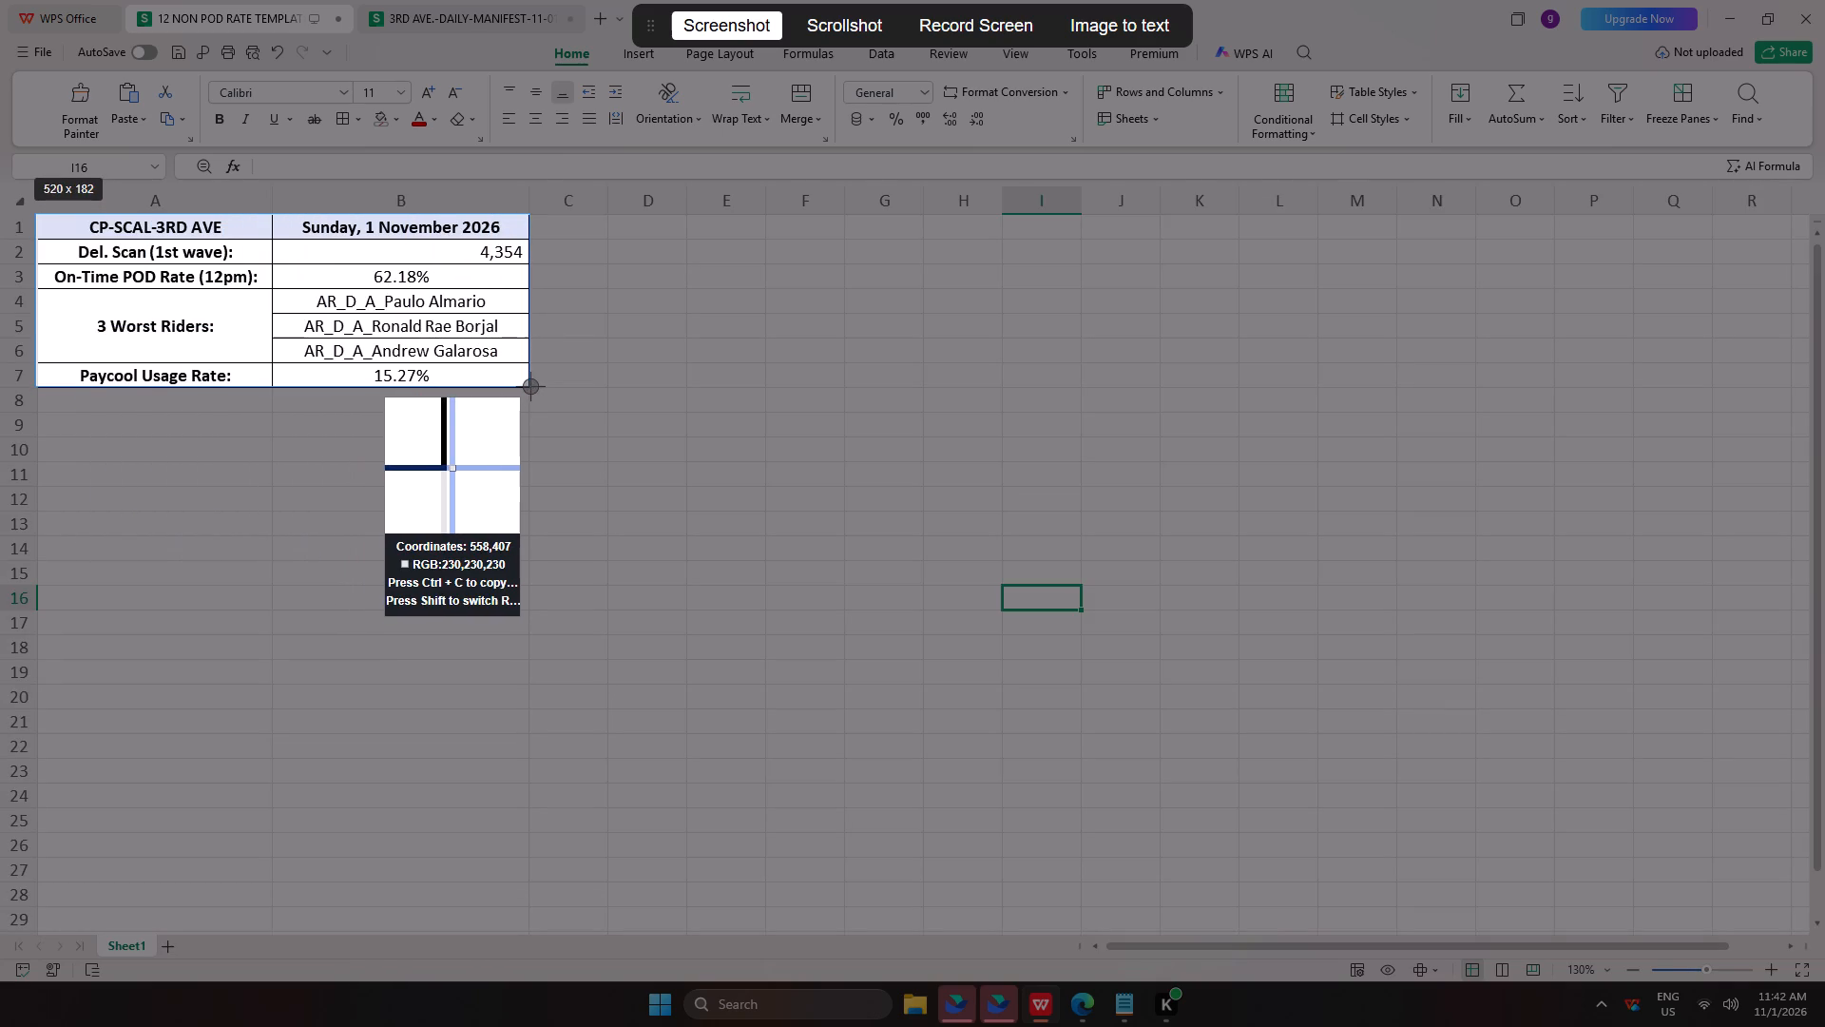
left_click_drag(530, 387, 529, 391)
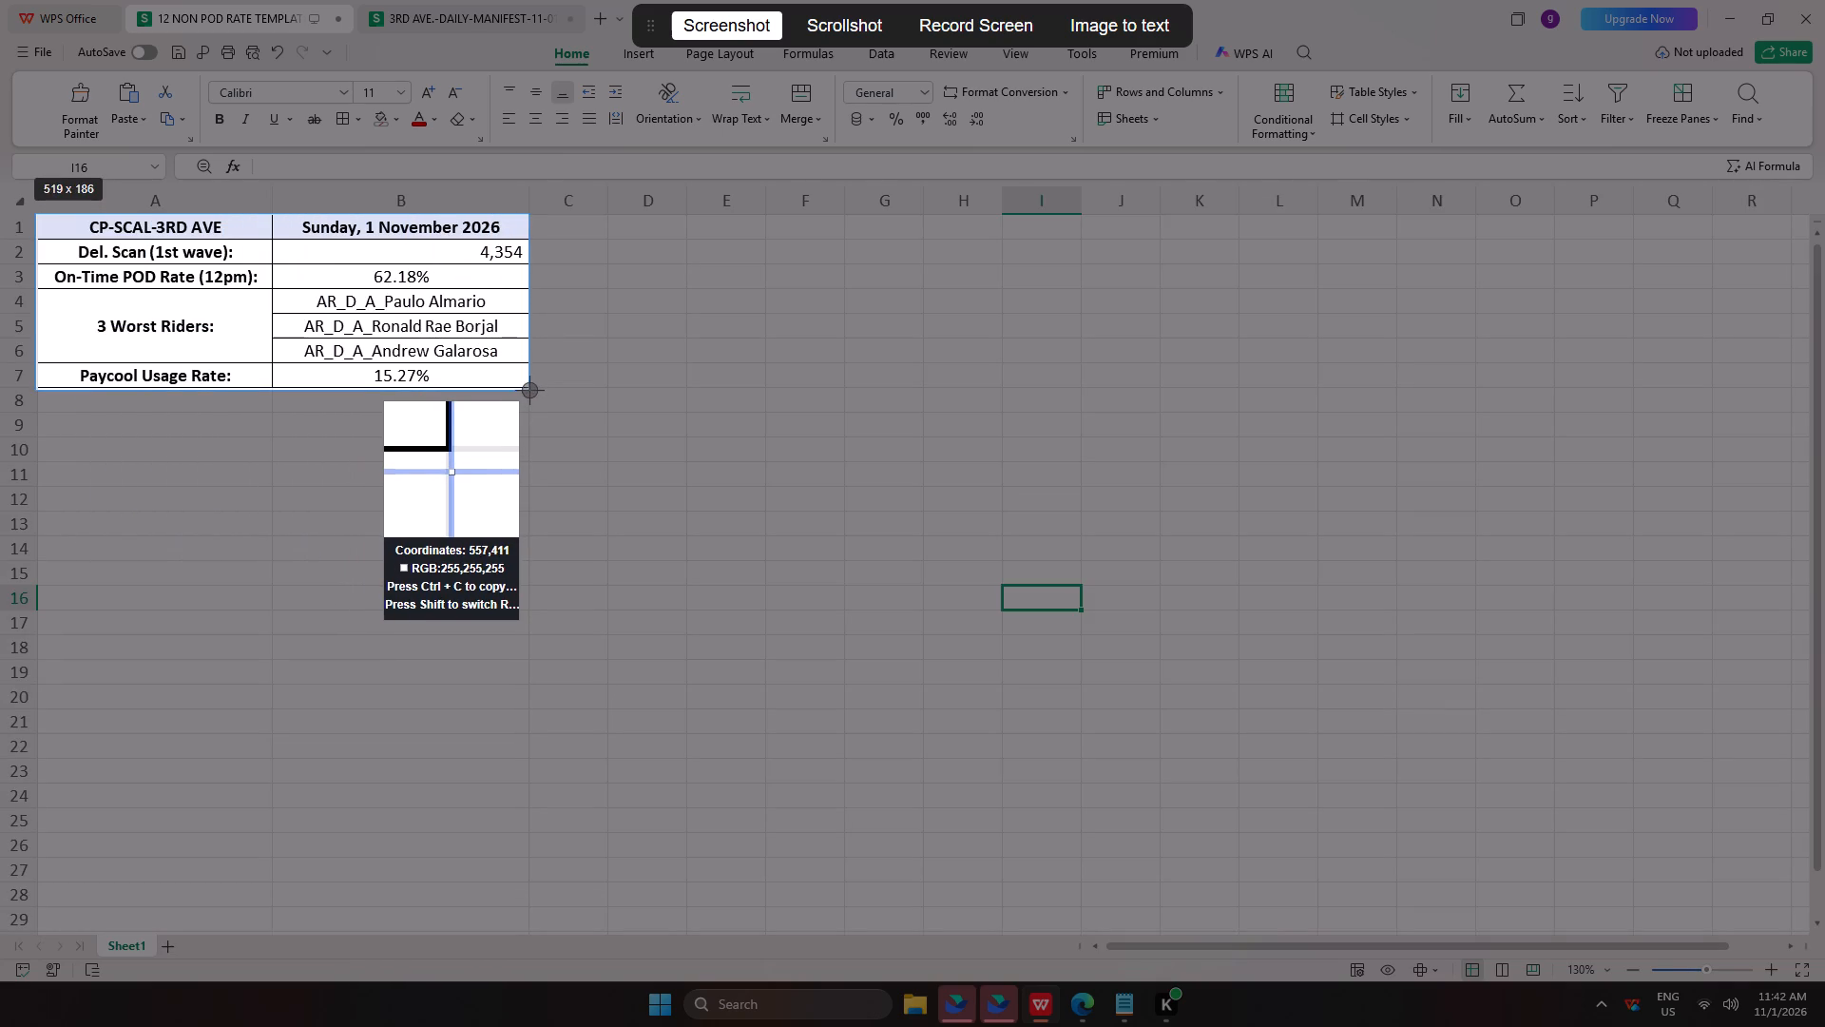
left_click_drag(529, 391, 530, 390)
left_click(775, 424)
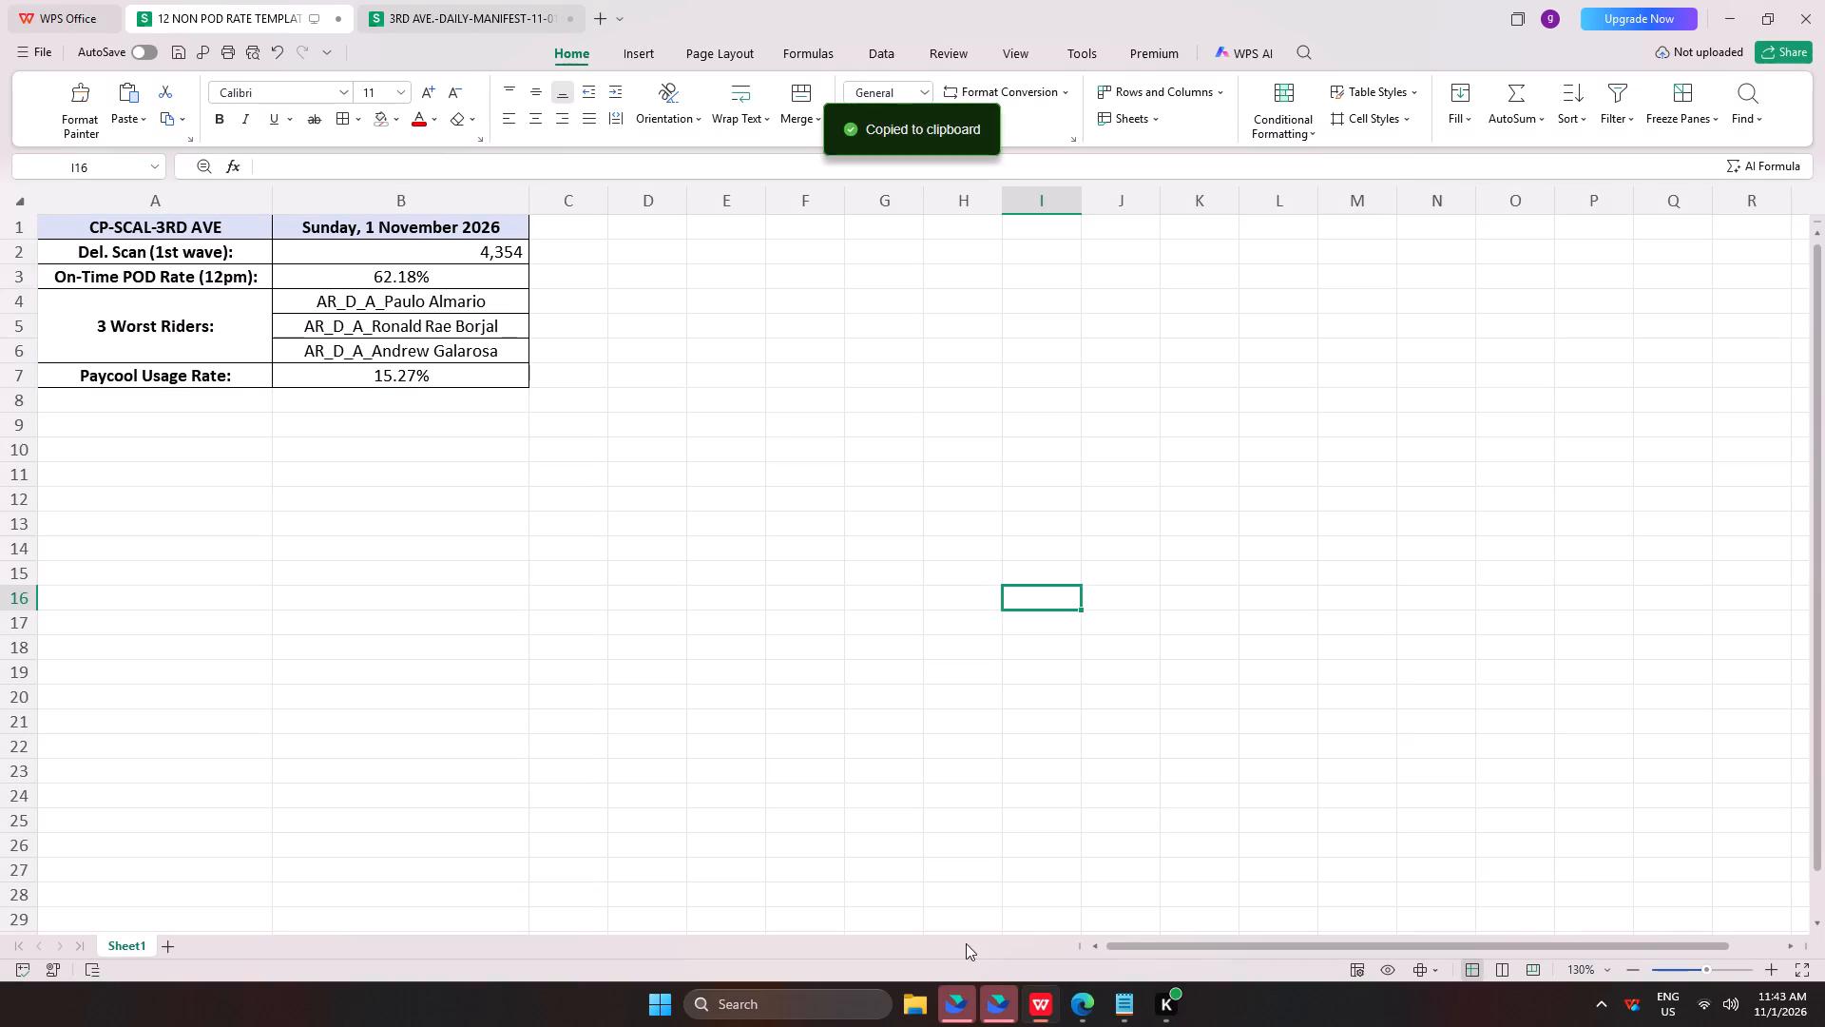
Examine the recent messages in Feishu's NORTH B DELIVERY chat and Lark's TEAM BRUCE chat.
left_click(998, 1001)
scroll(973, 871, "down", 7)
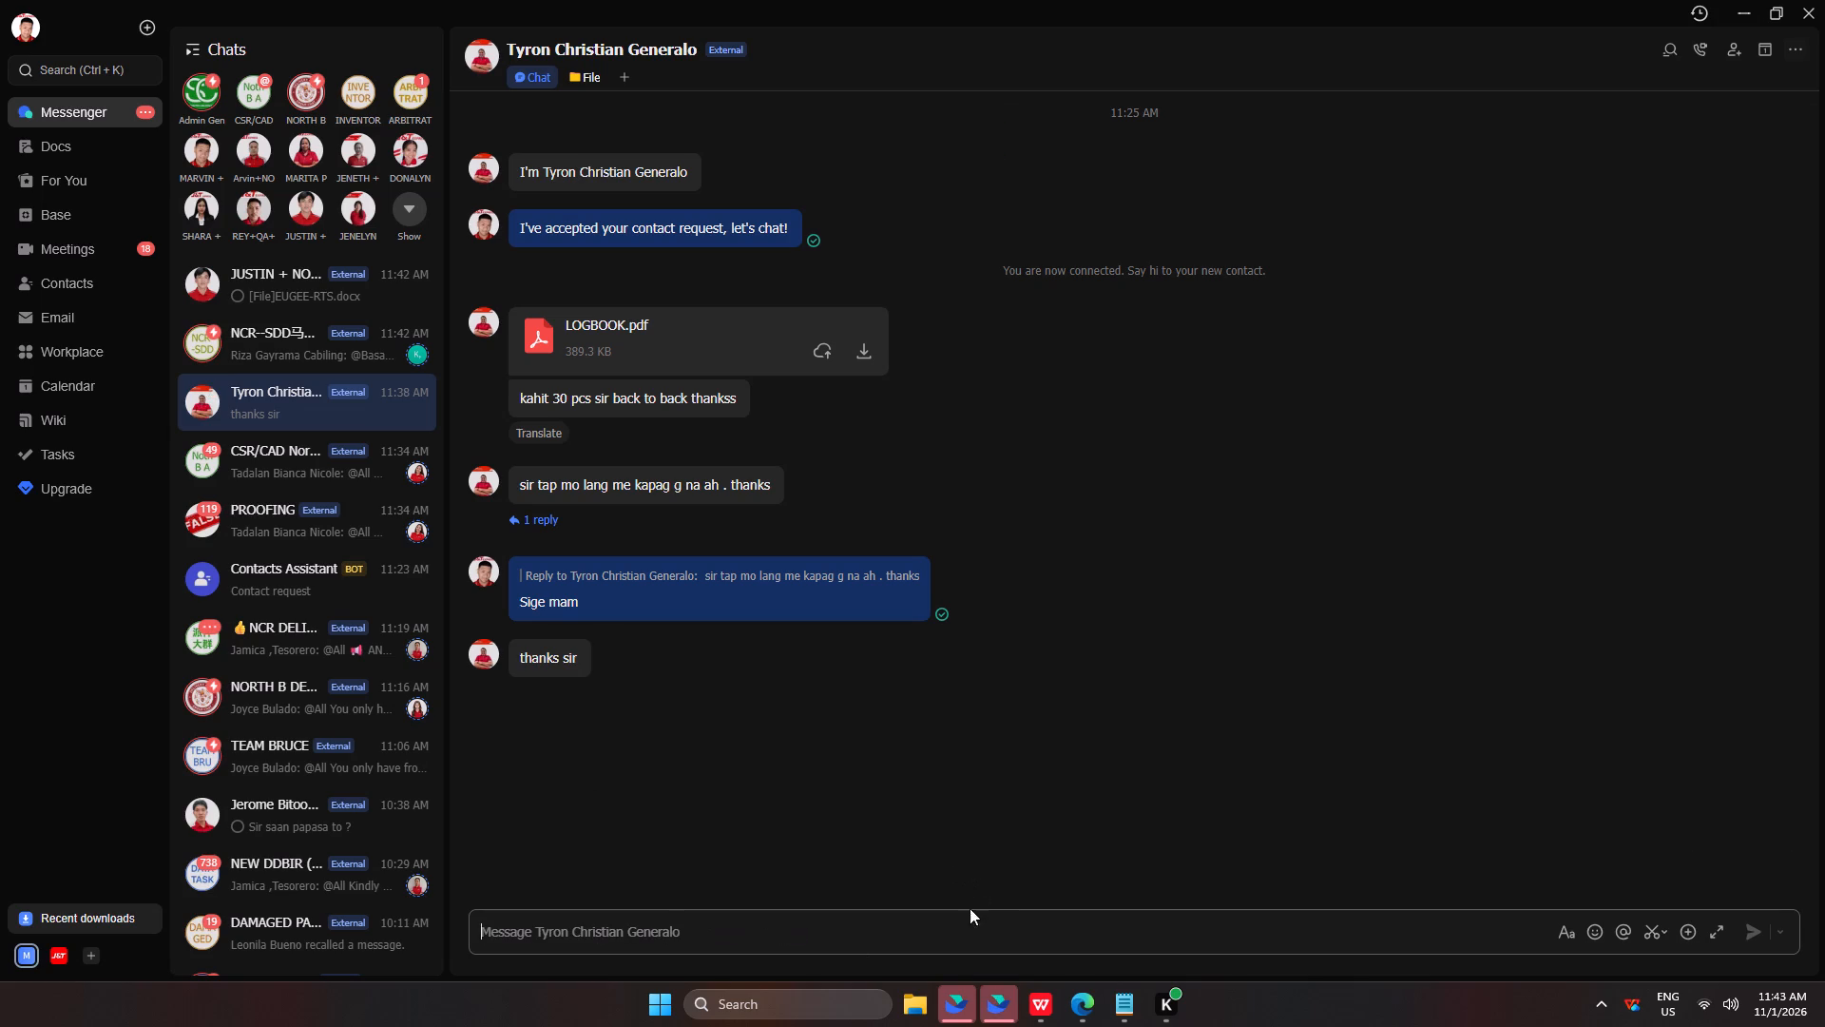
left_click(955, 1006)
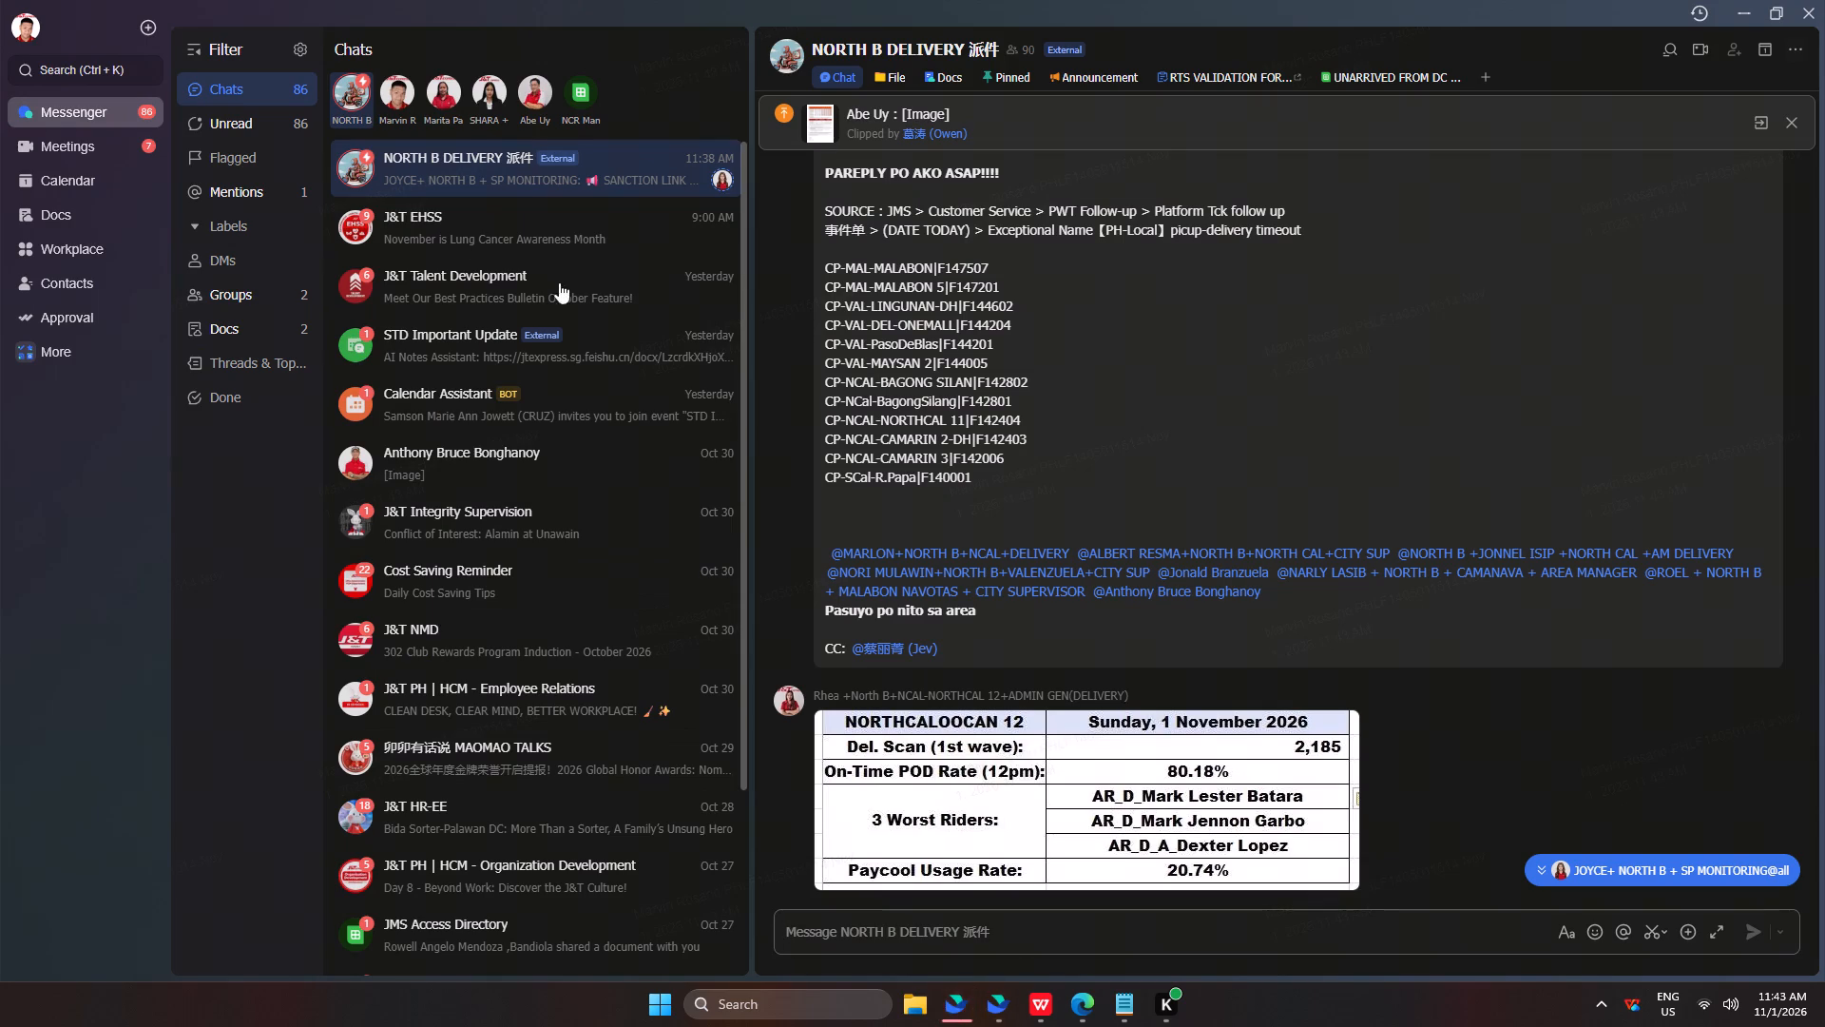
scroll(1047, 838, "down", 7)
scroll(1063, 874, "down", 20)
scroll(1063, 874, "down", 3)
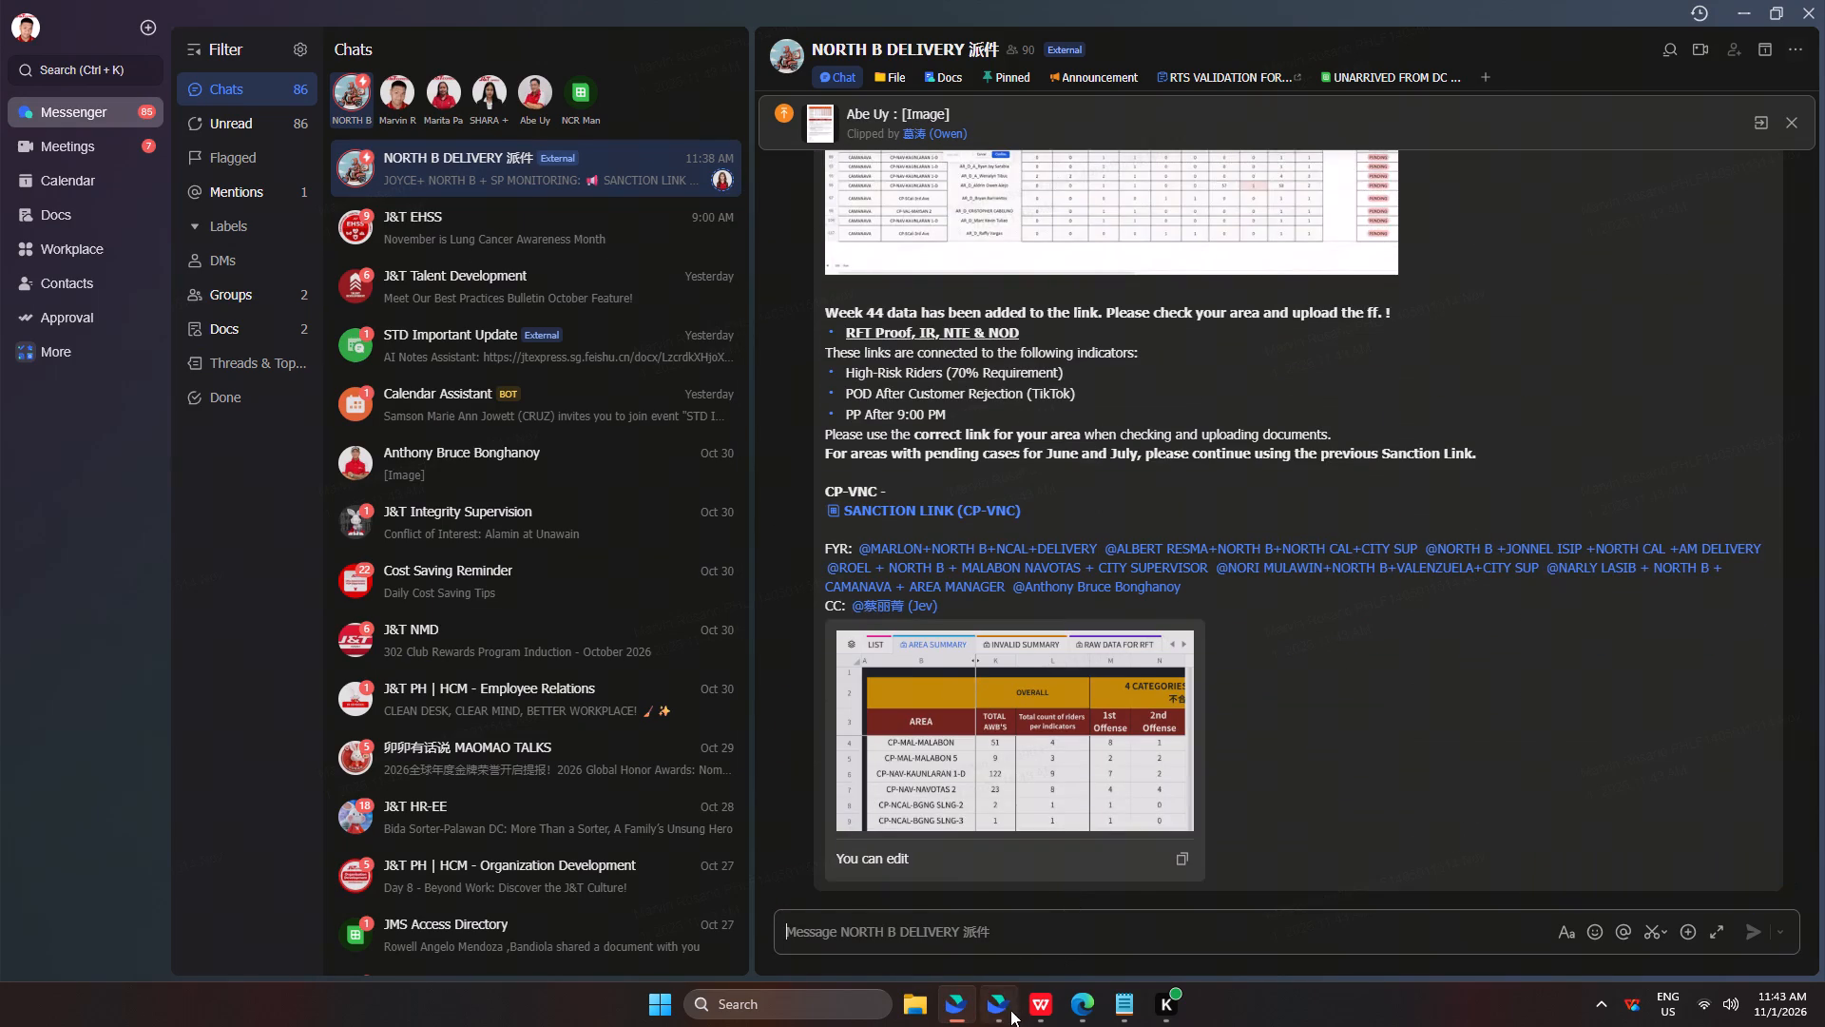
left_click(1007, 1015)
scroll(300, 603, "down", 2)
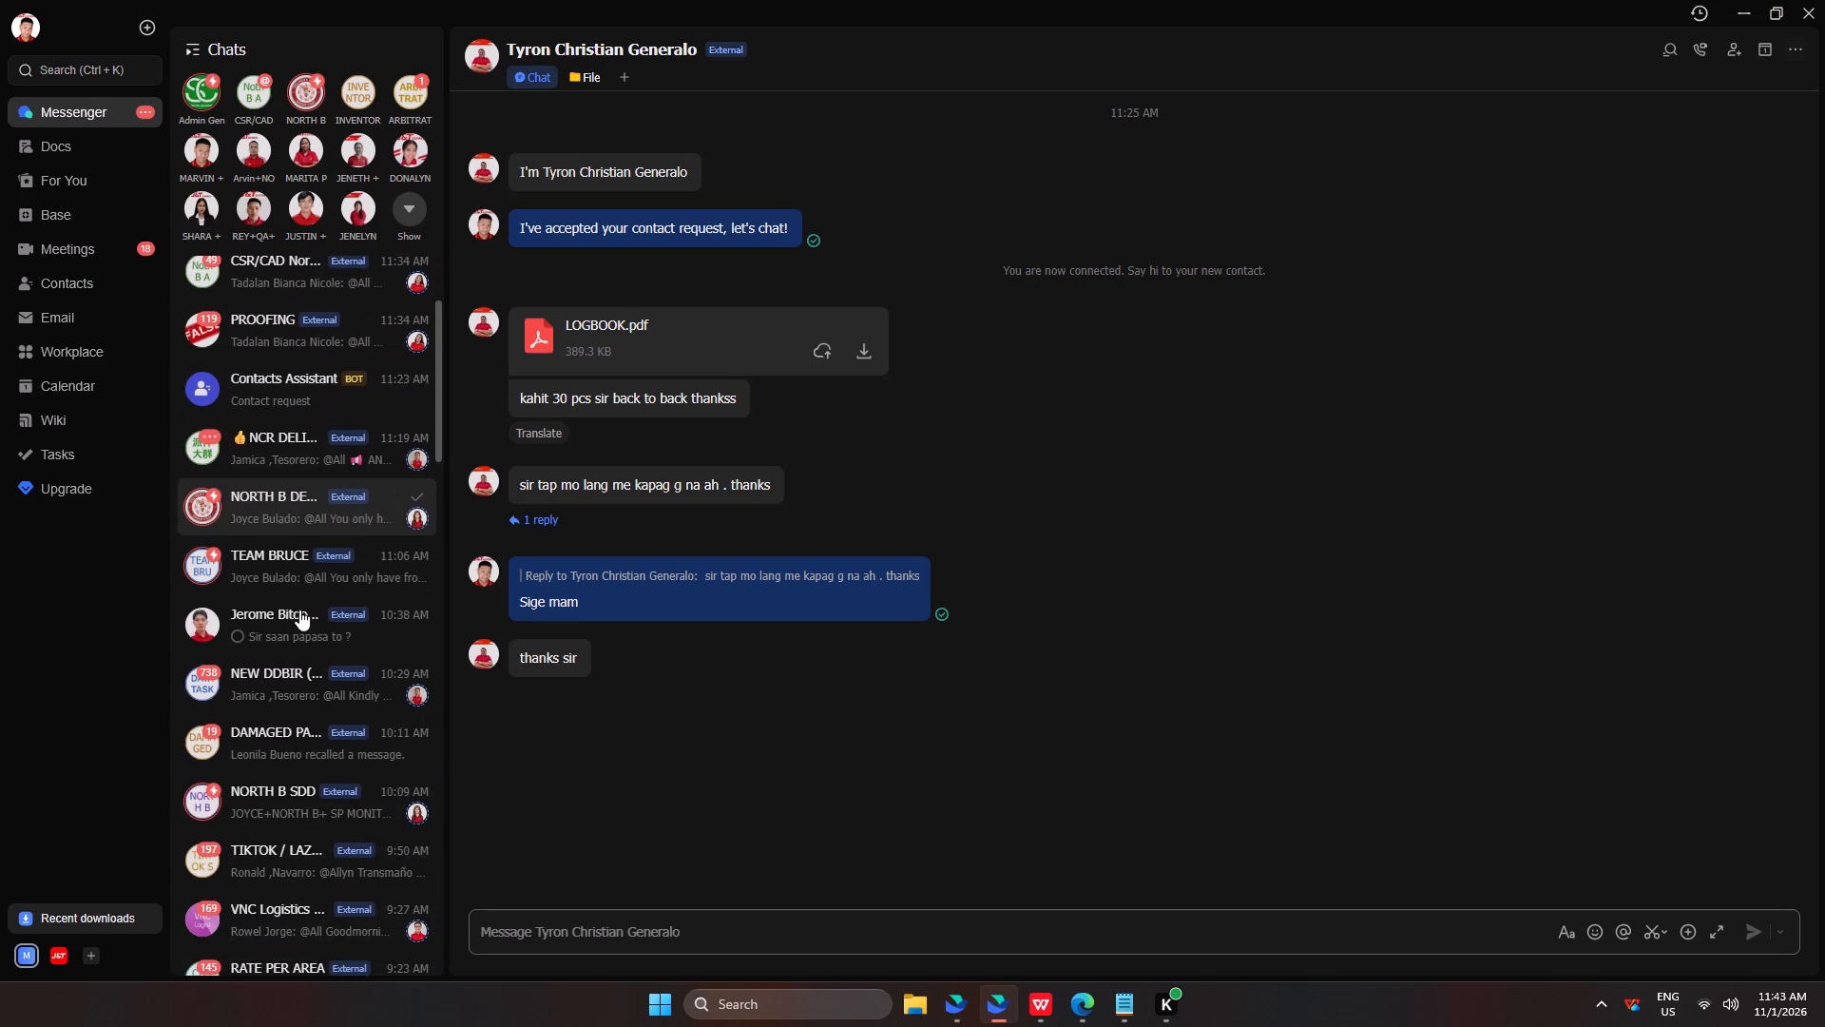
left_click(313, 577)
scroll(866, 776, "down", 9)
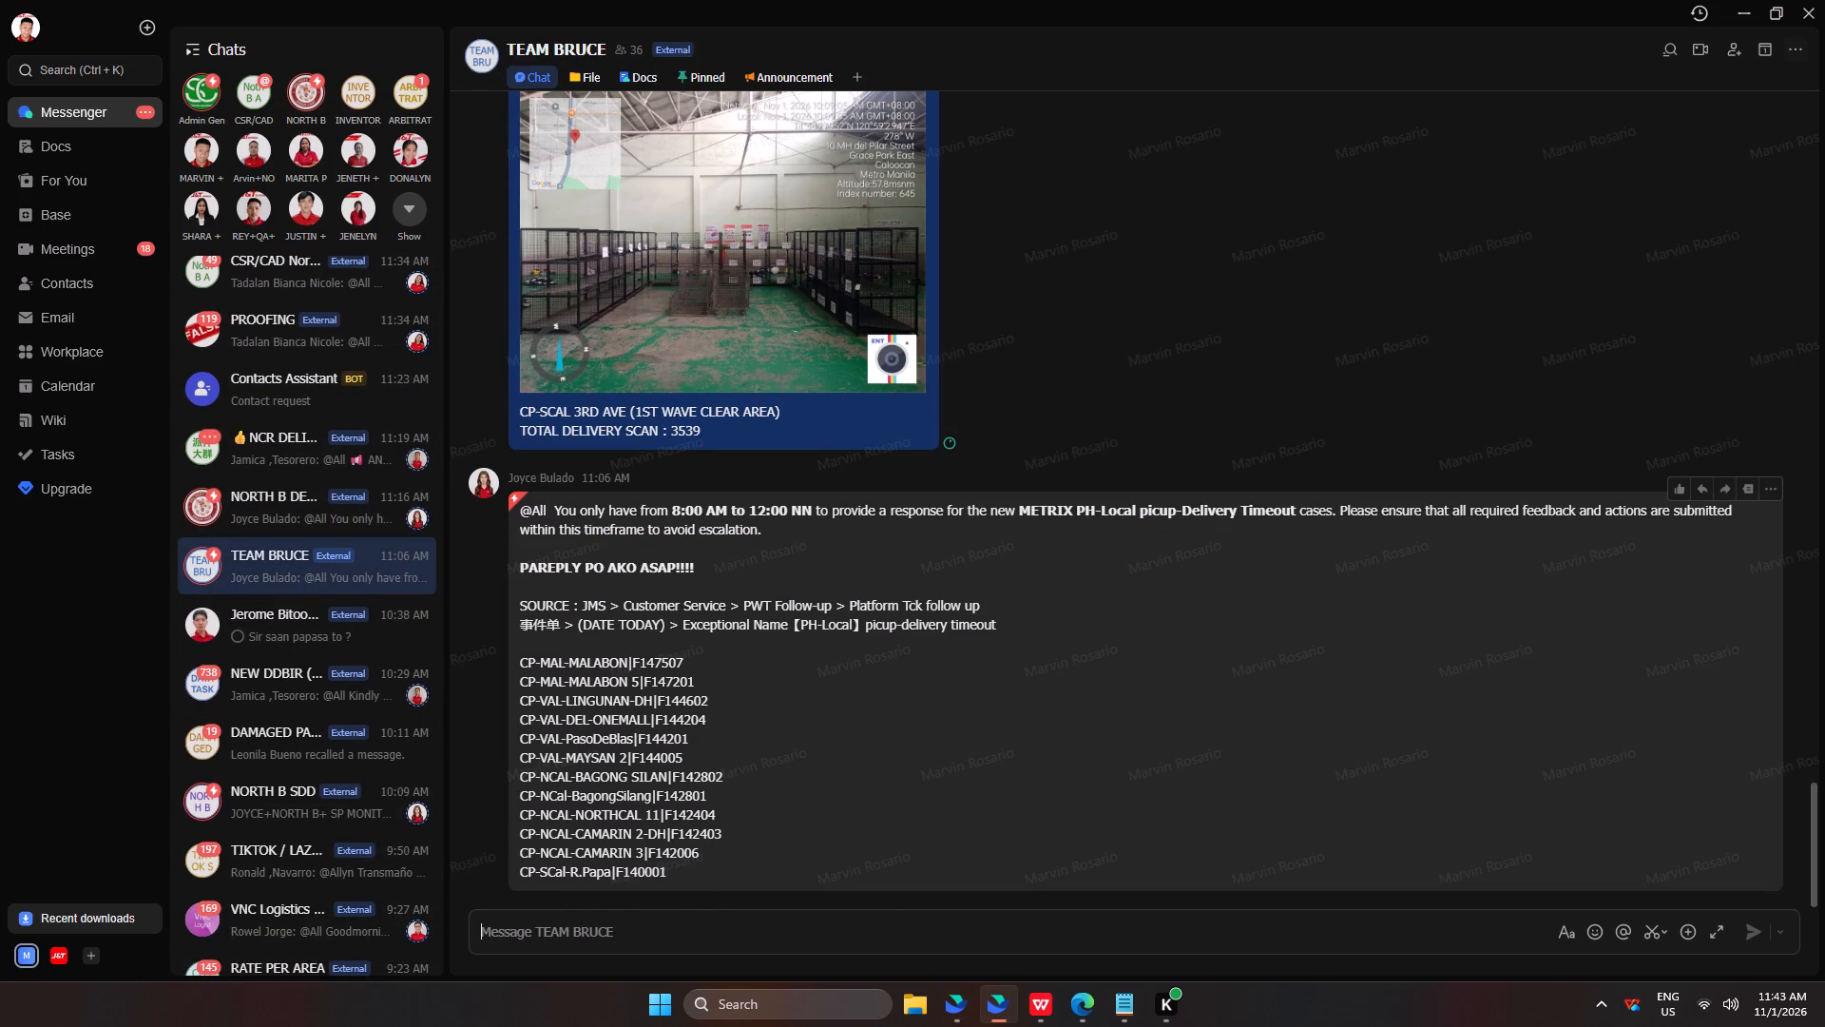
scroll(962, 763, "up", 13)
scroll(979, 751, "up", 15)
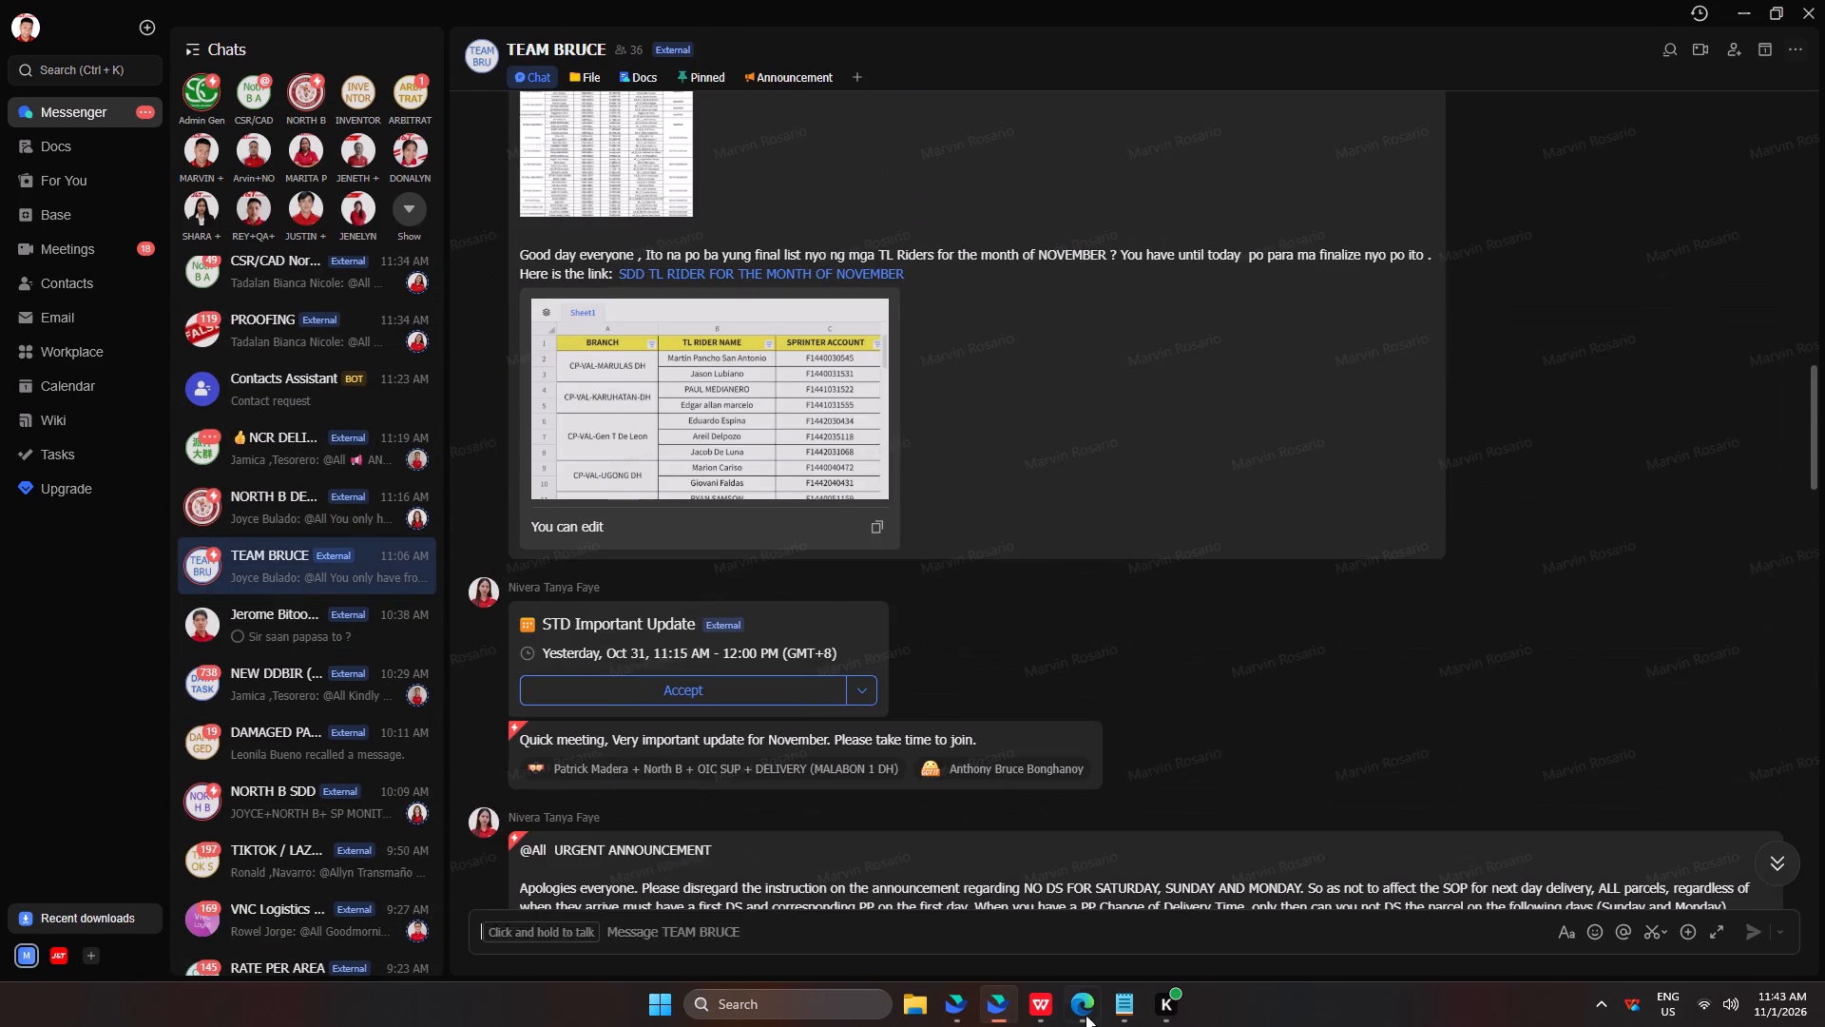
left_click(1090, 1026)
left_click(292, 212)
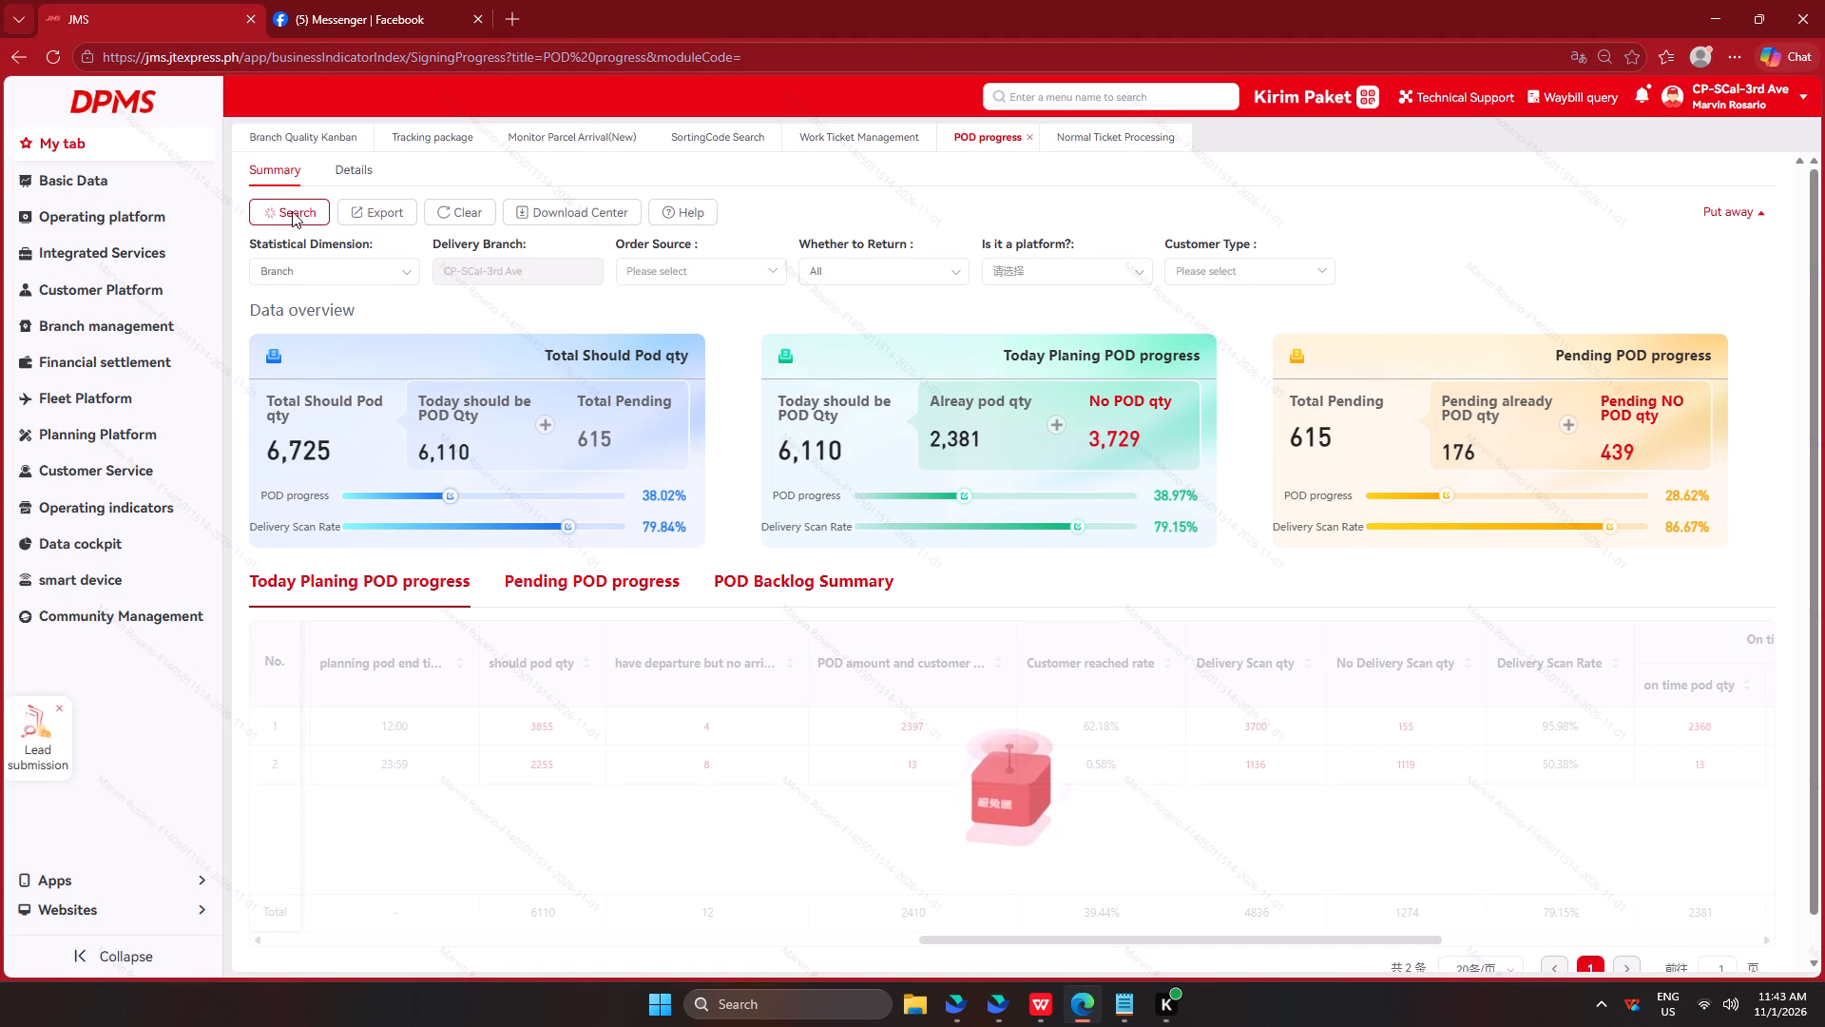
left_click(292, 206)
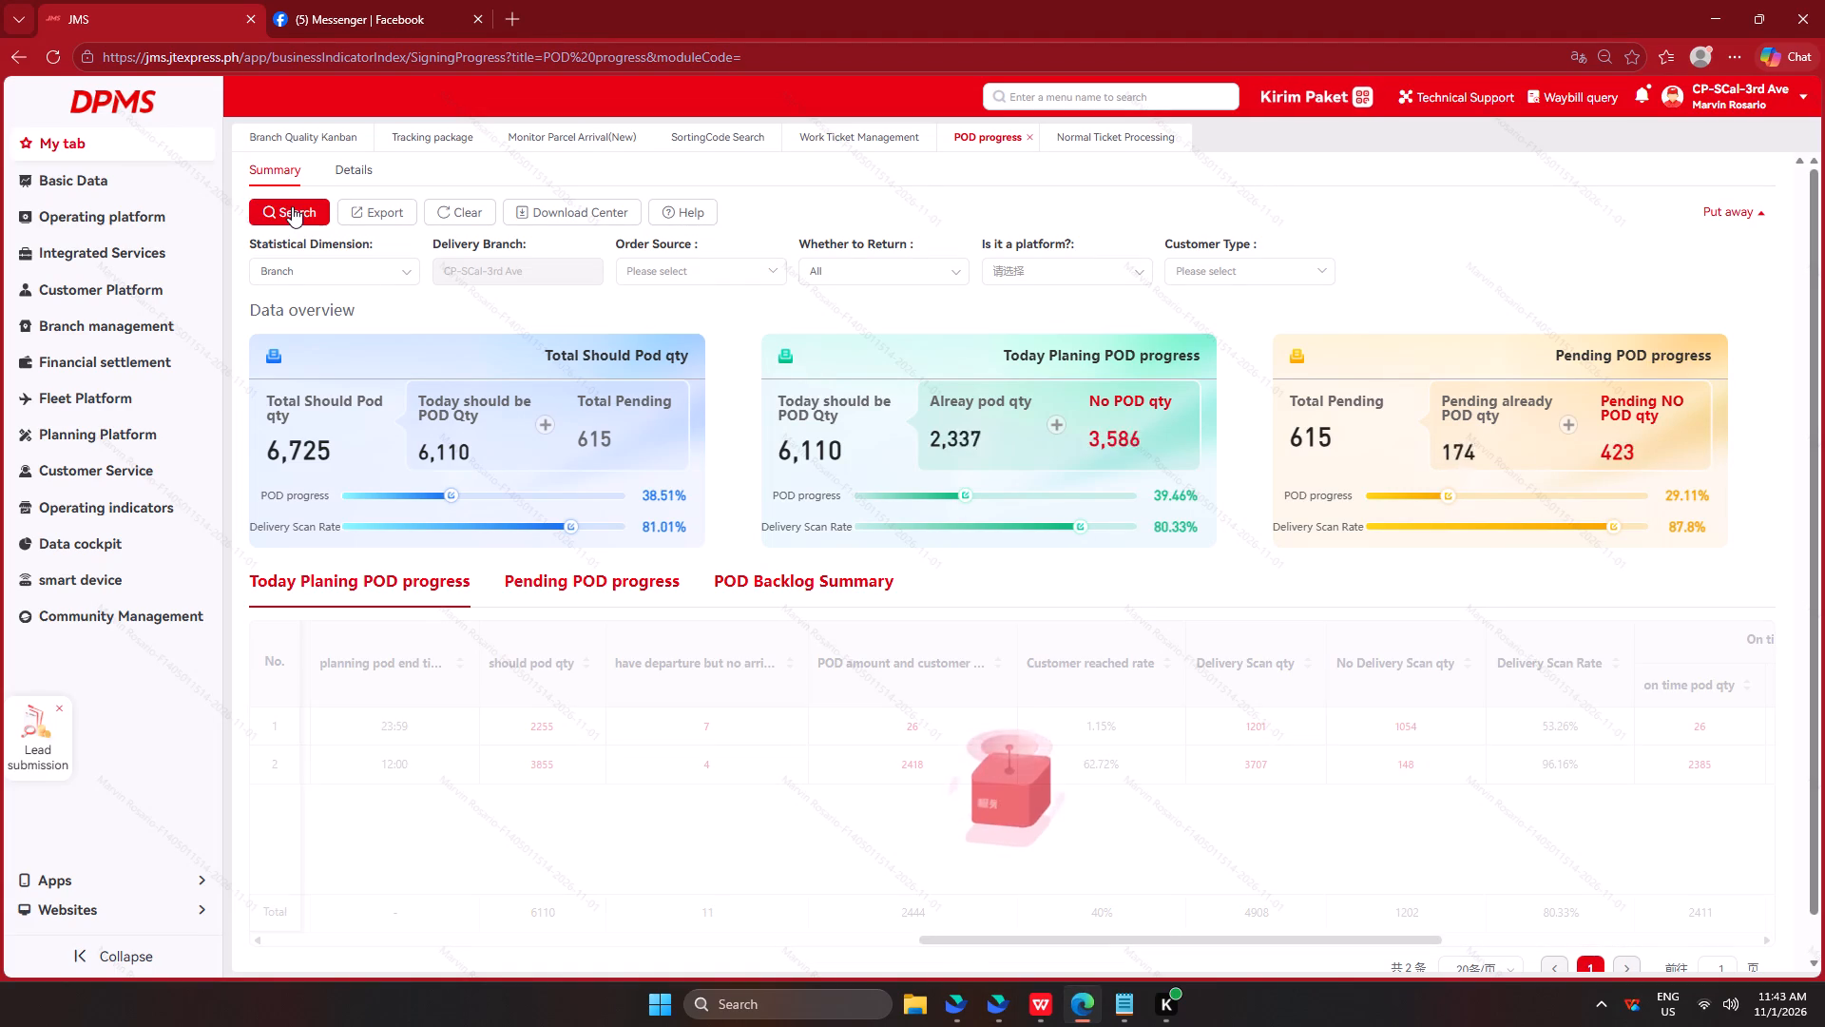
left_click(292, 206)
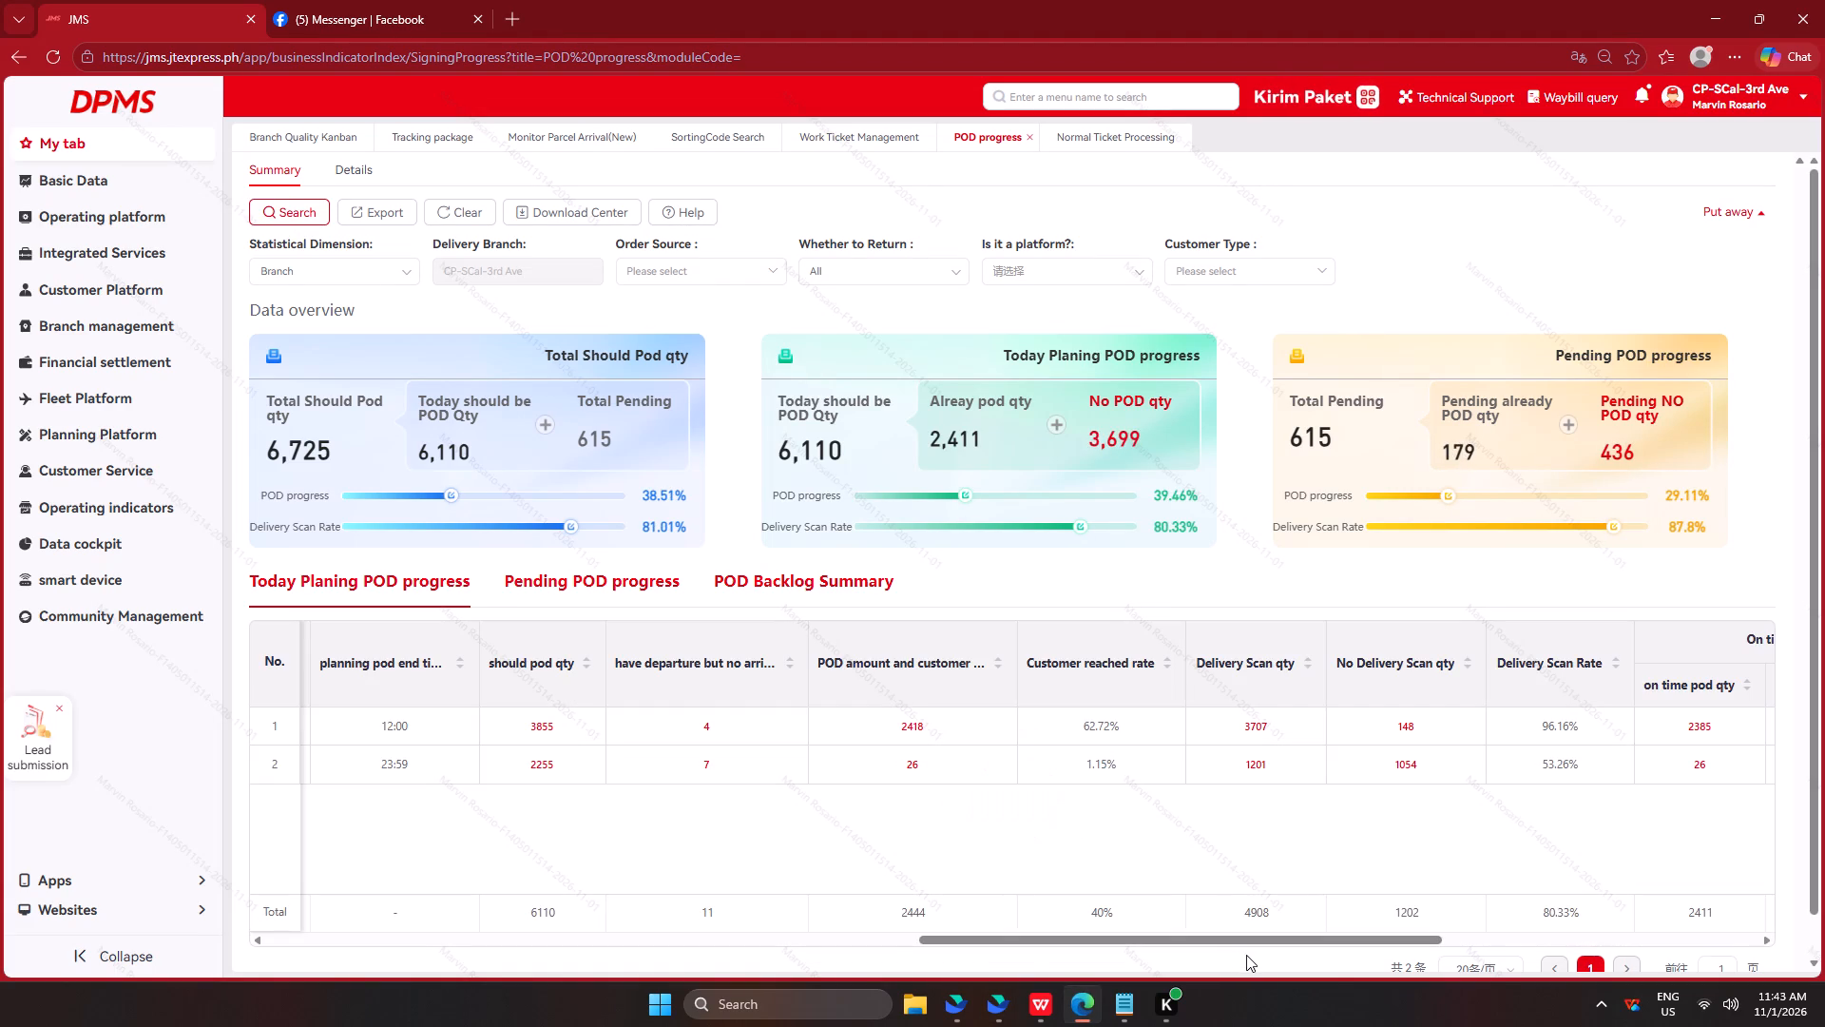
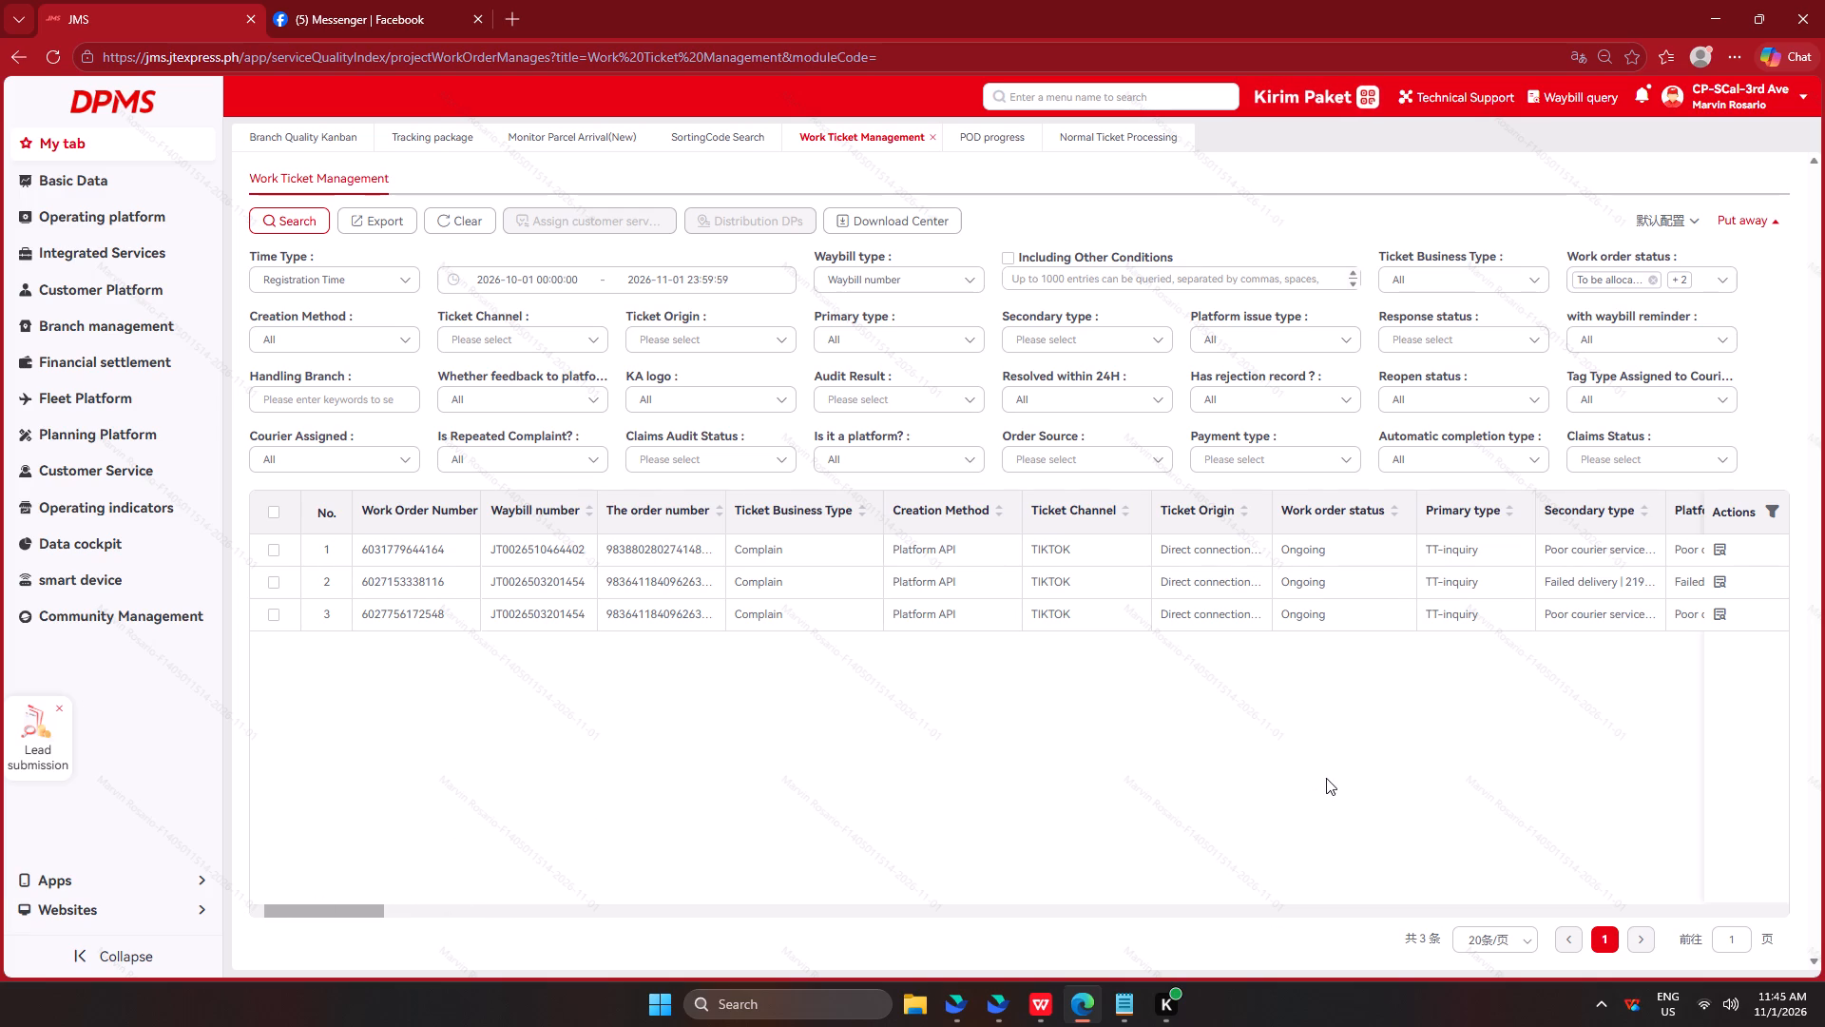
left_click(1715, 548)
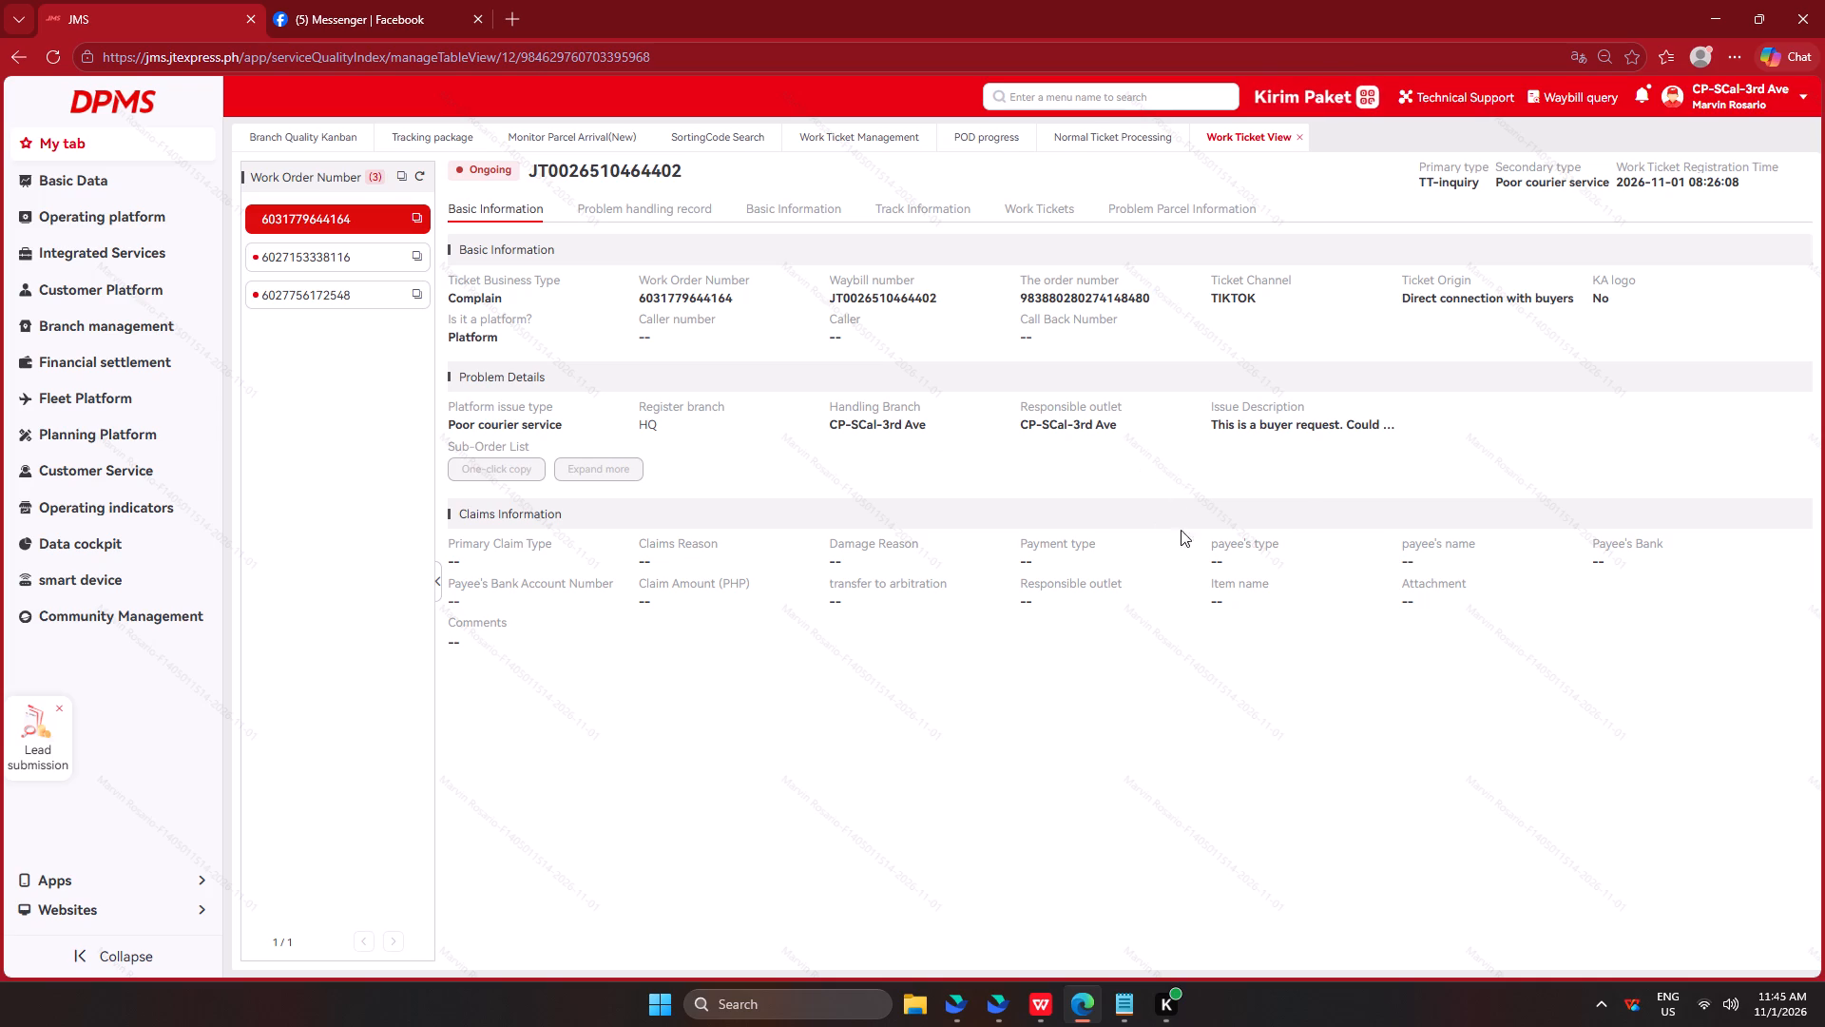
left_click(1039, 200)
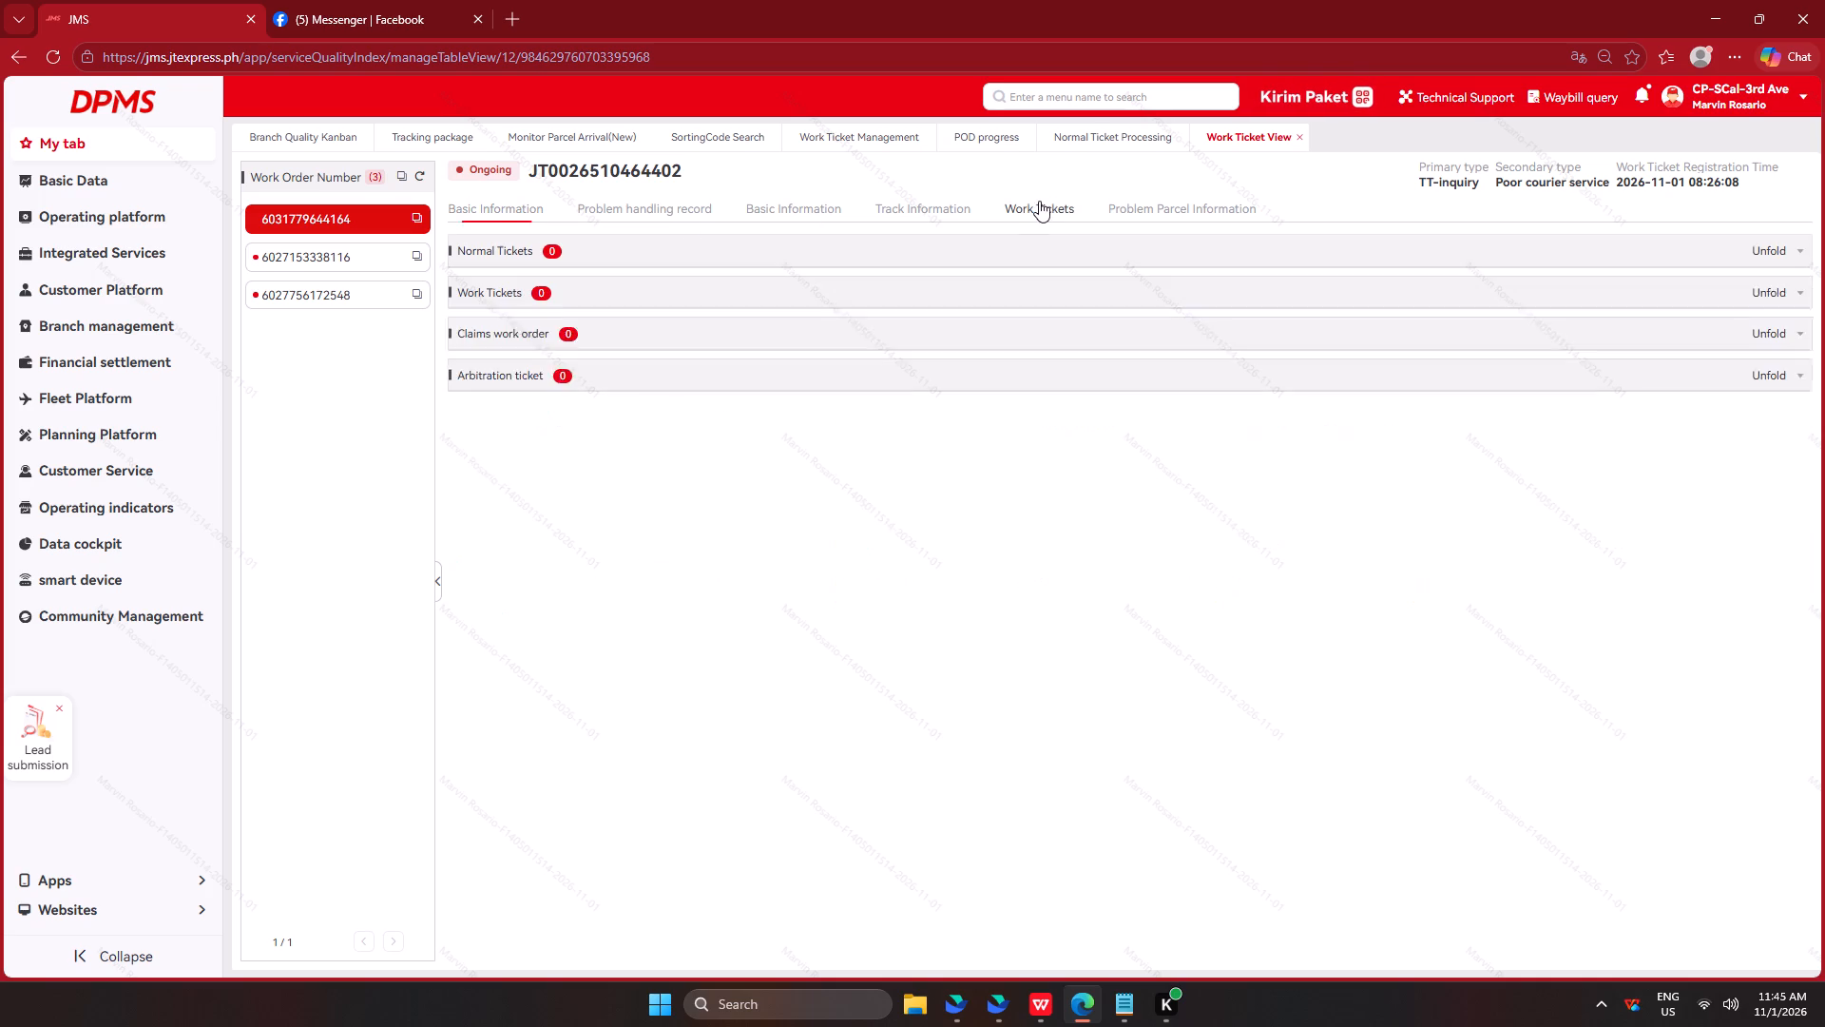
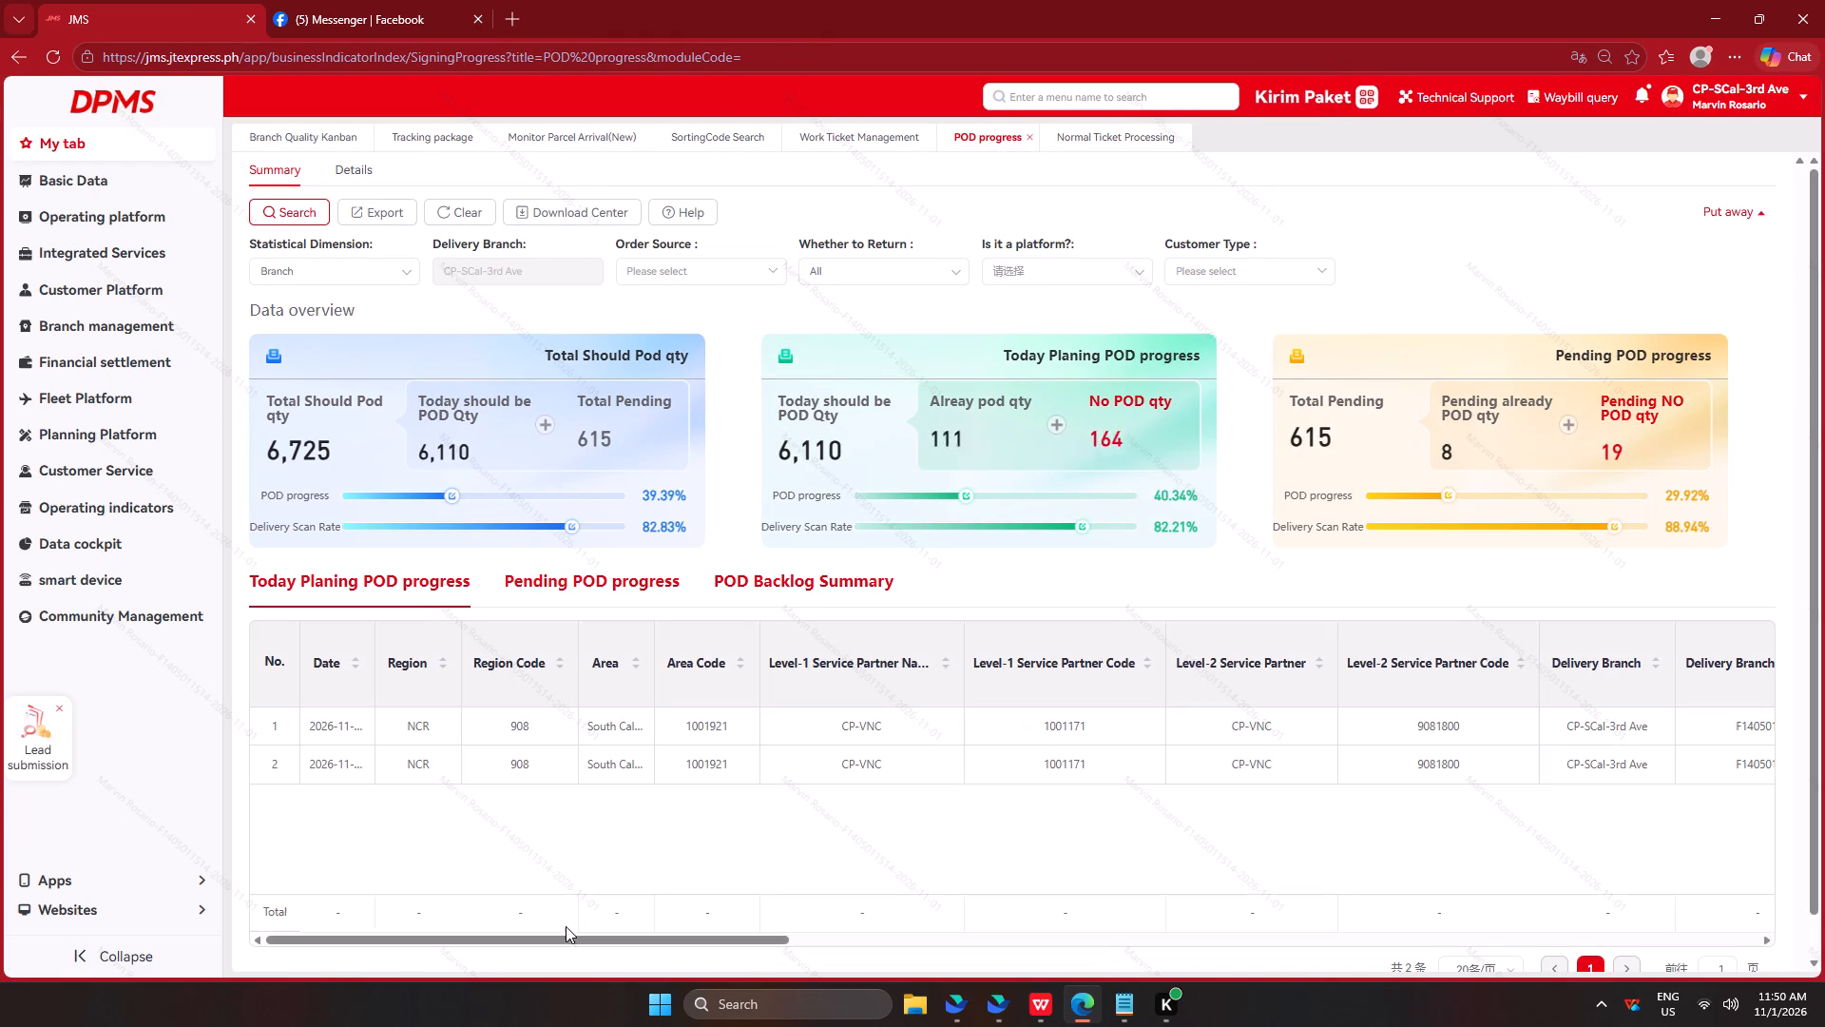
Copy the second row's on-time POD rate from JMS with Image to text and paste 62.75% as text into the template's On-Time POD Rate (12pm).
left_click_drag(567, 937, 1409, 956)
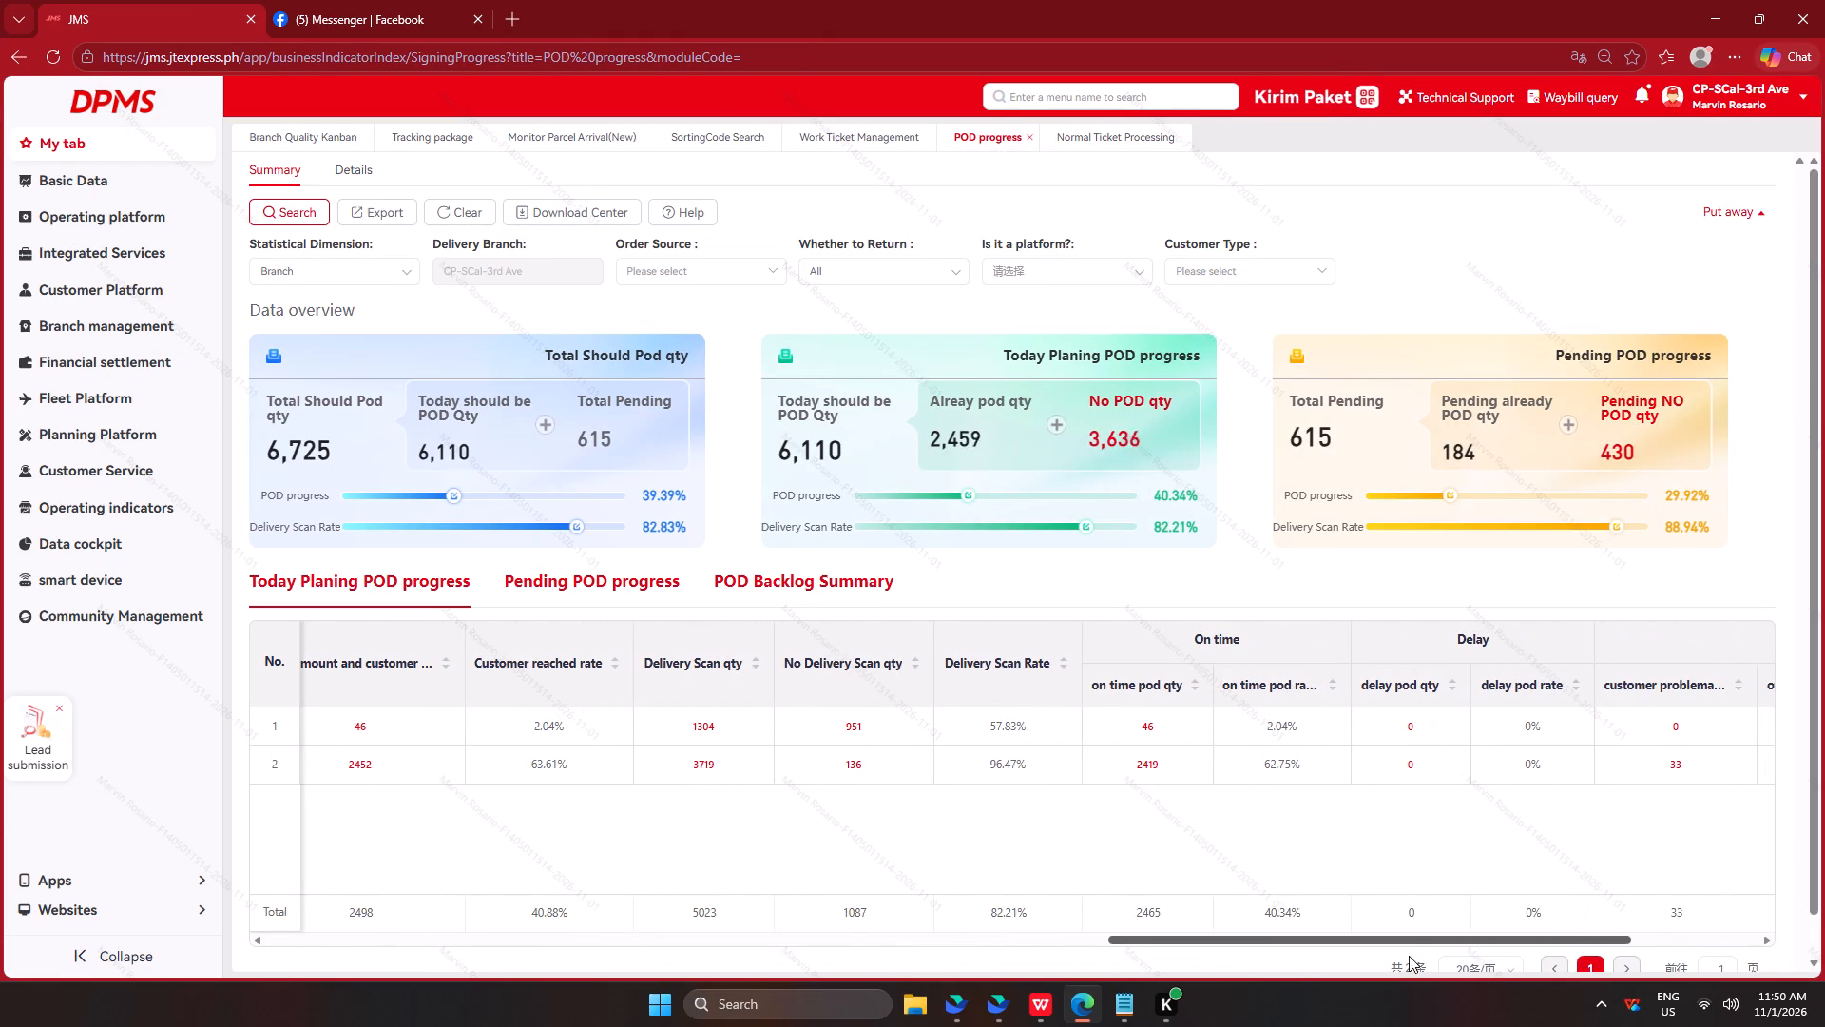
left_click_drag(1409, 956, 1445, 957)
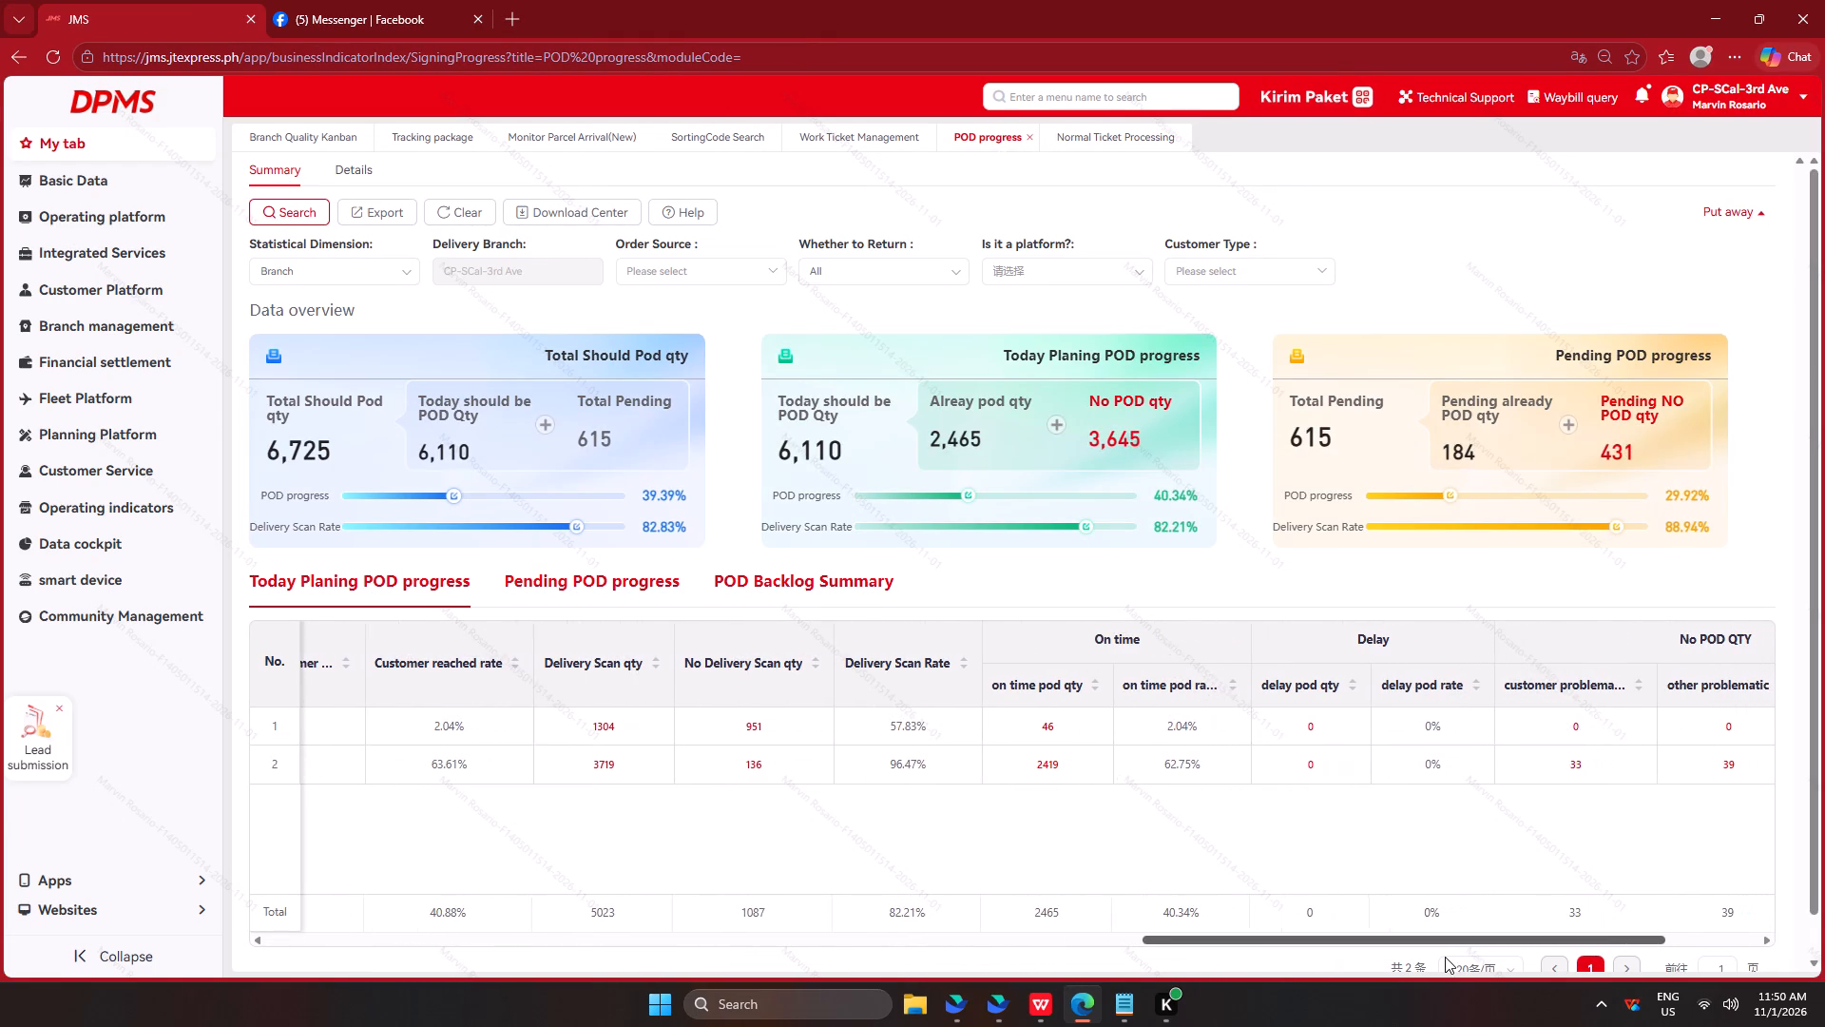
left_click_drag(1445, 957, 1454, 957)
left_click(286, 198)
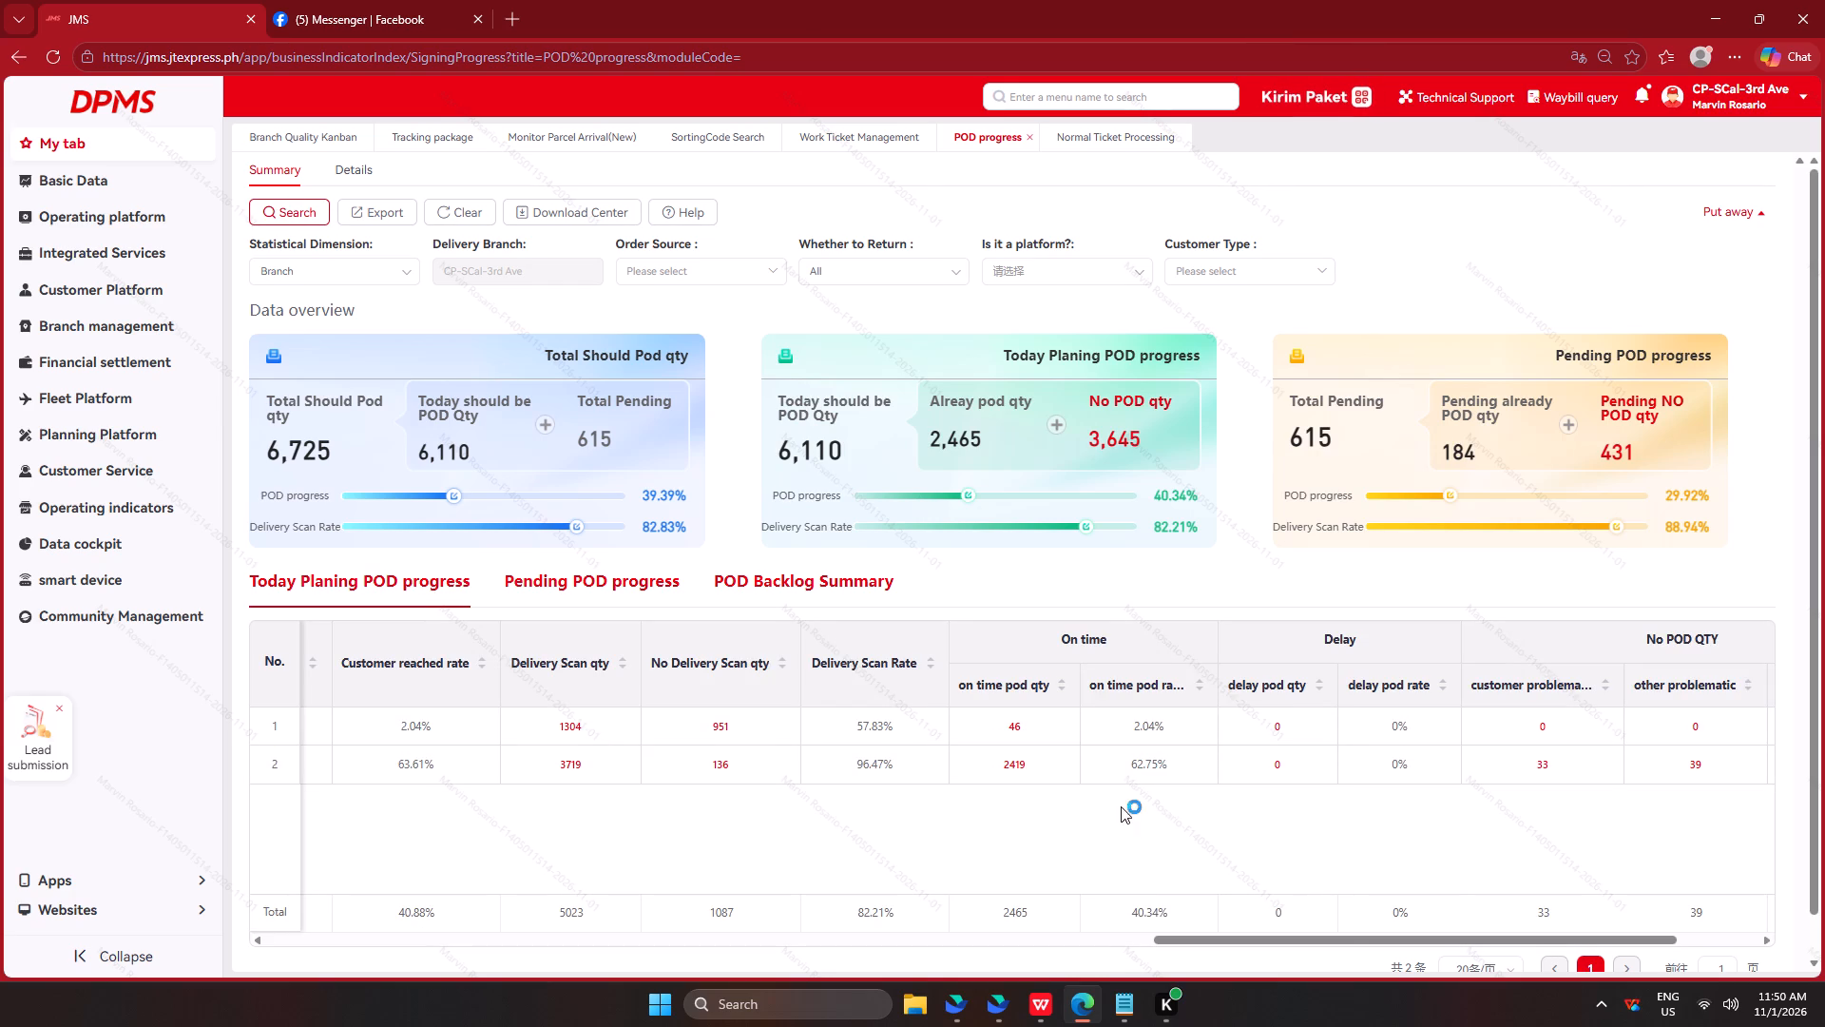
key("ctrl+shift+a")
left_click_drag(1114, 759, 1201, 787)
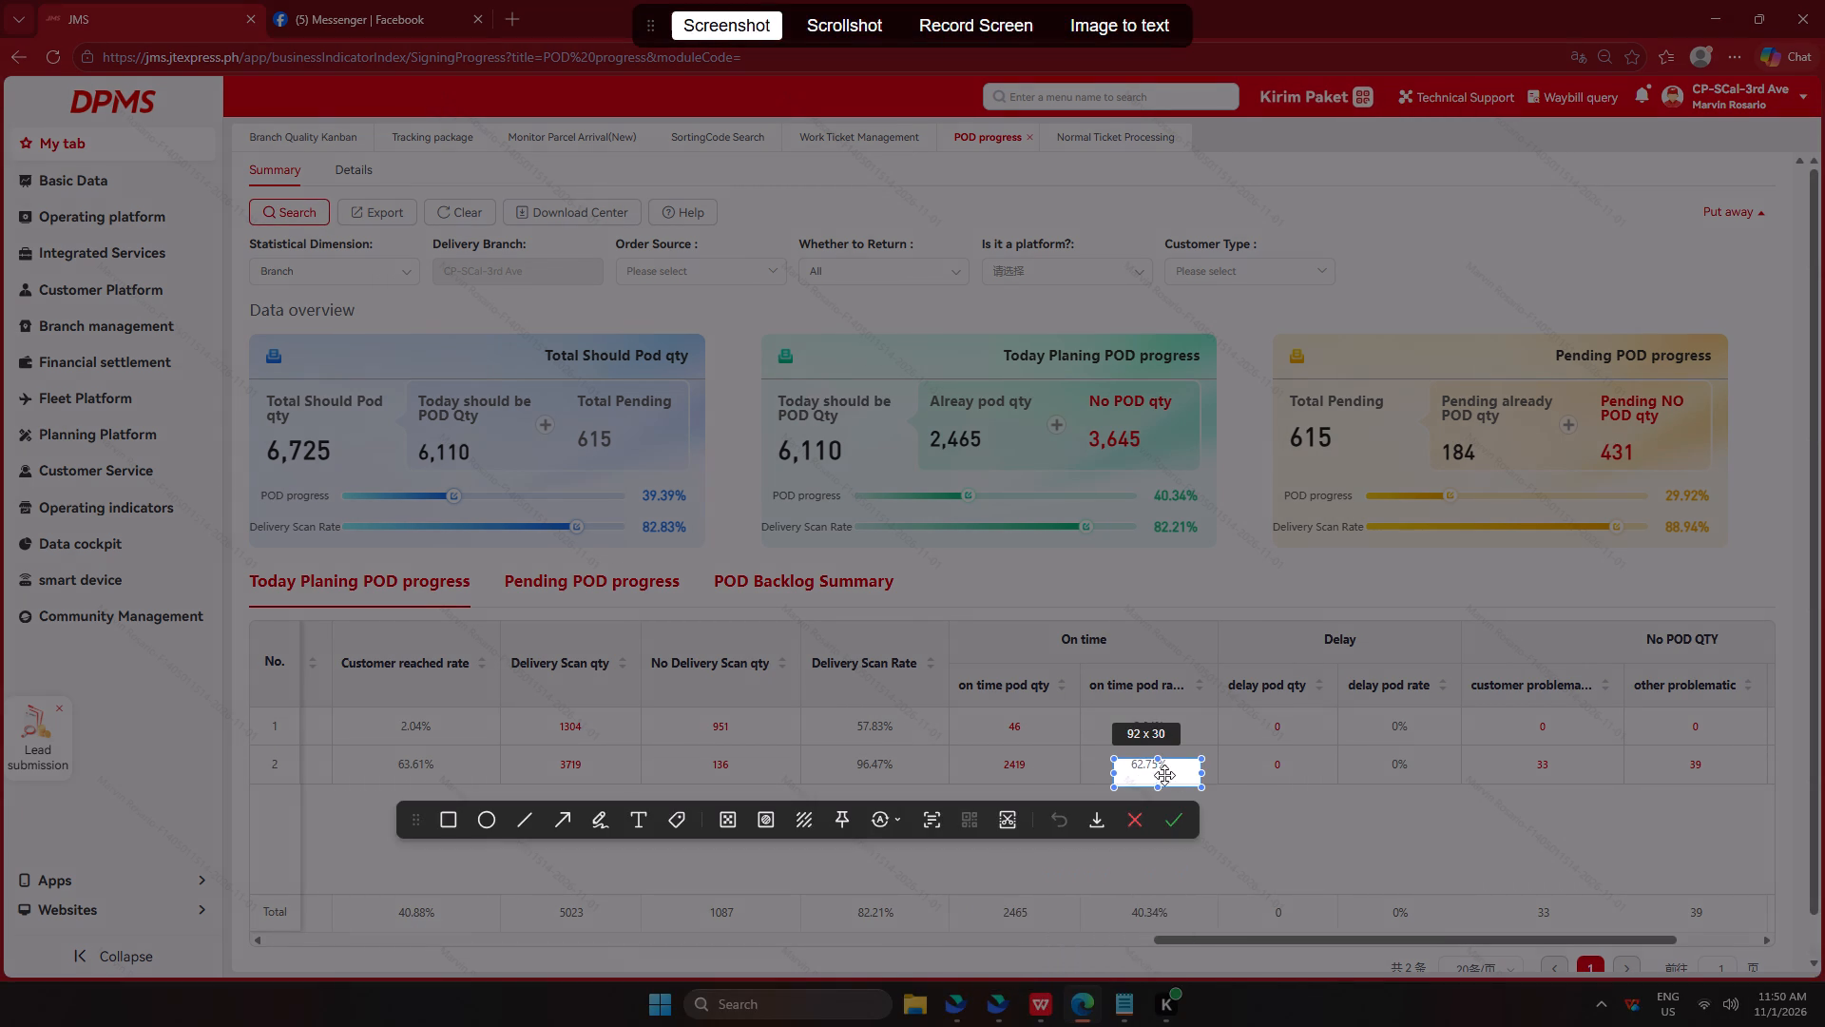
left_click_drag(1173, 779, 1169, 770)
left_click(1133, 28)
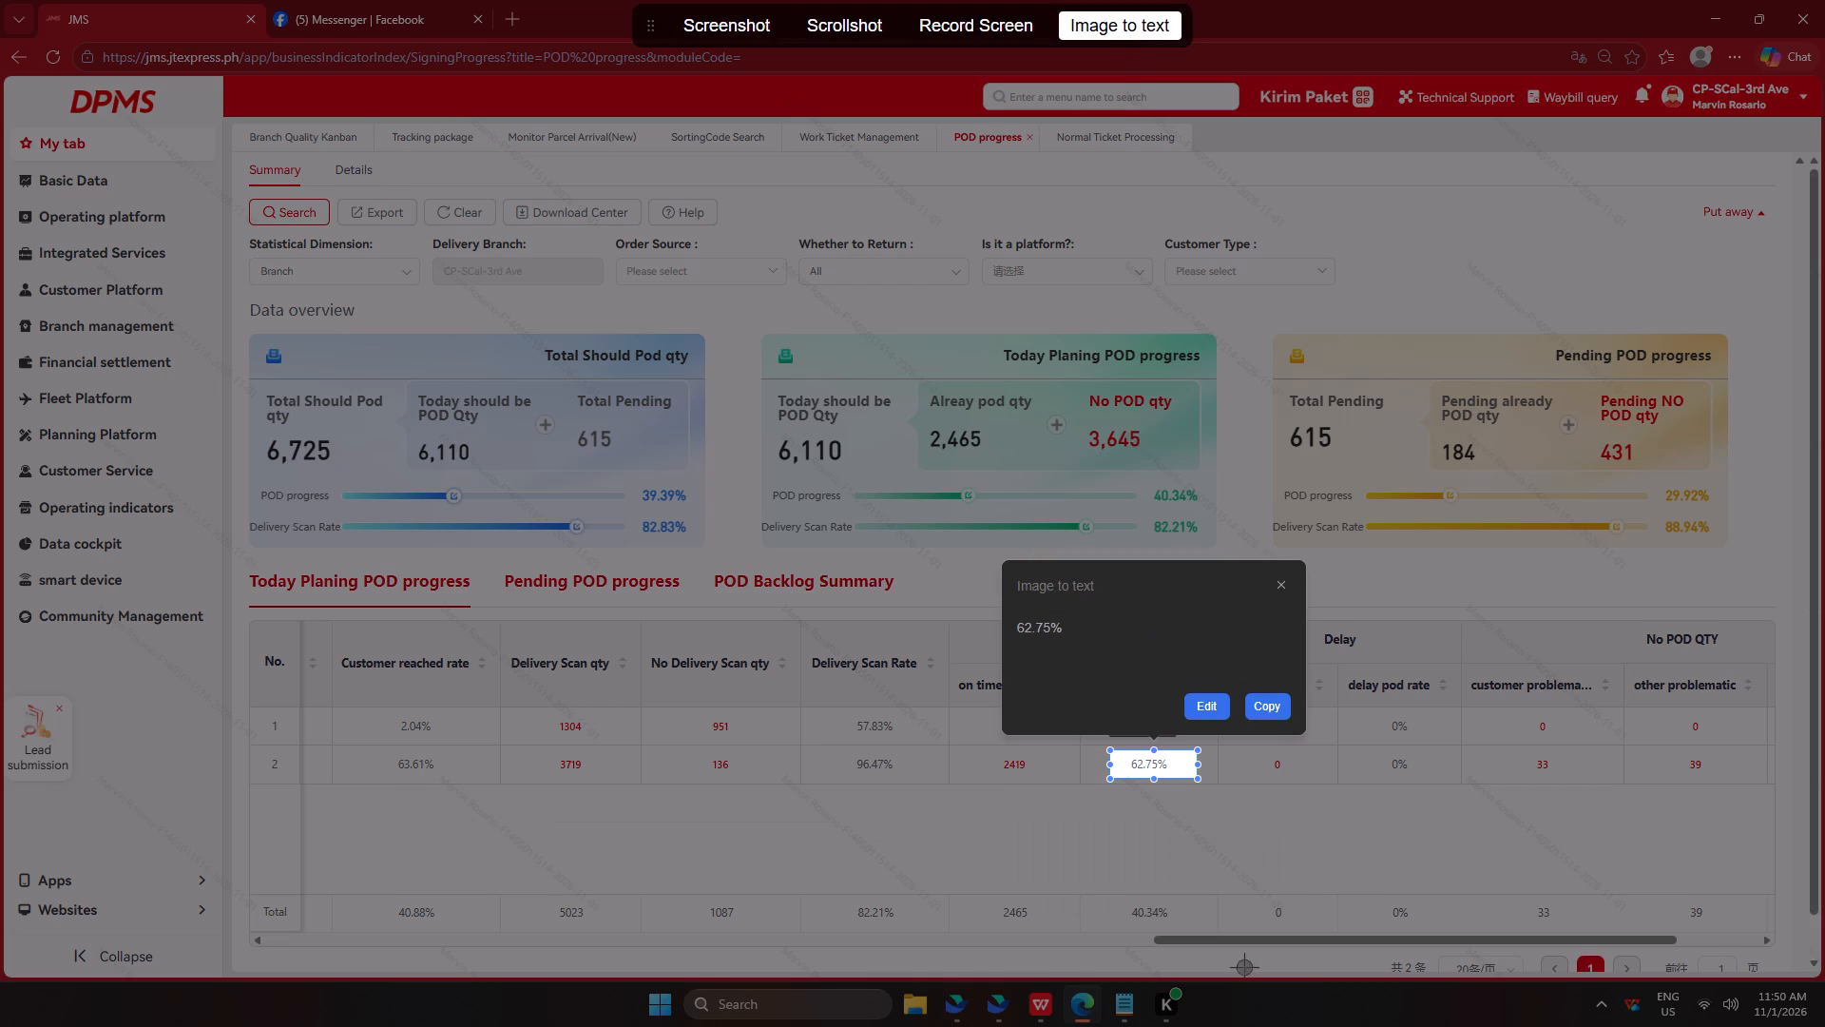
left_click(1277, 704)
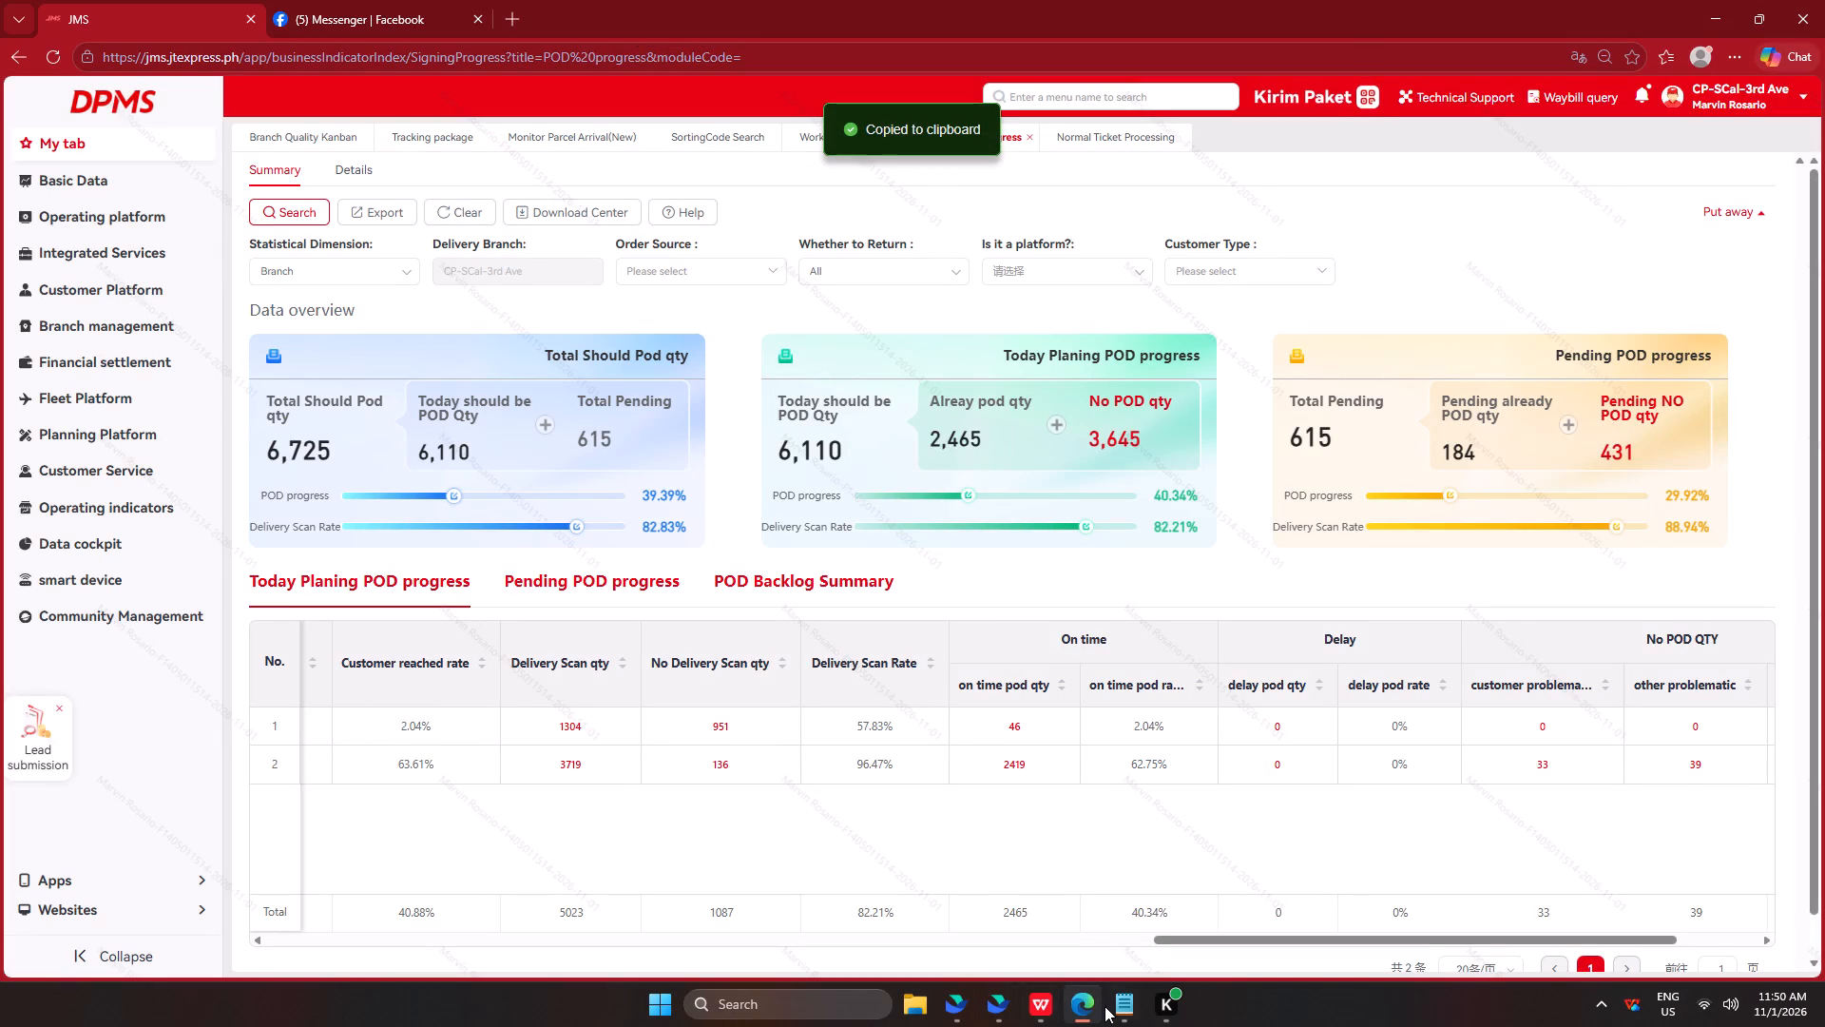
left_click(1030, 1003)
left_click(425, 279)
right_click(425, 279)
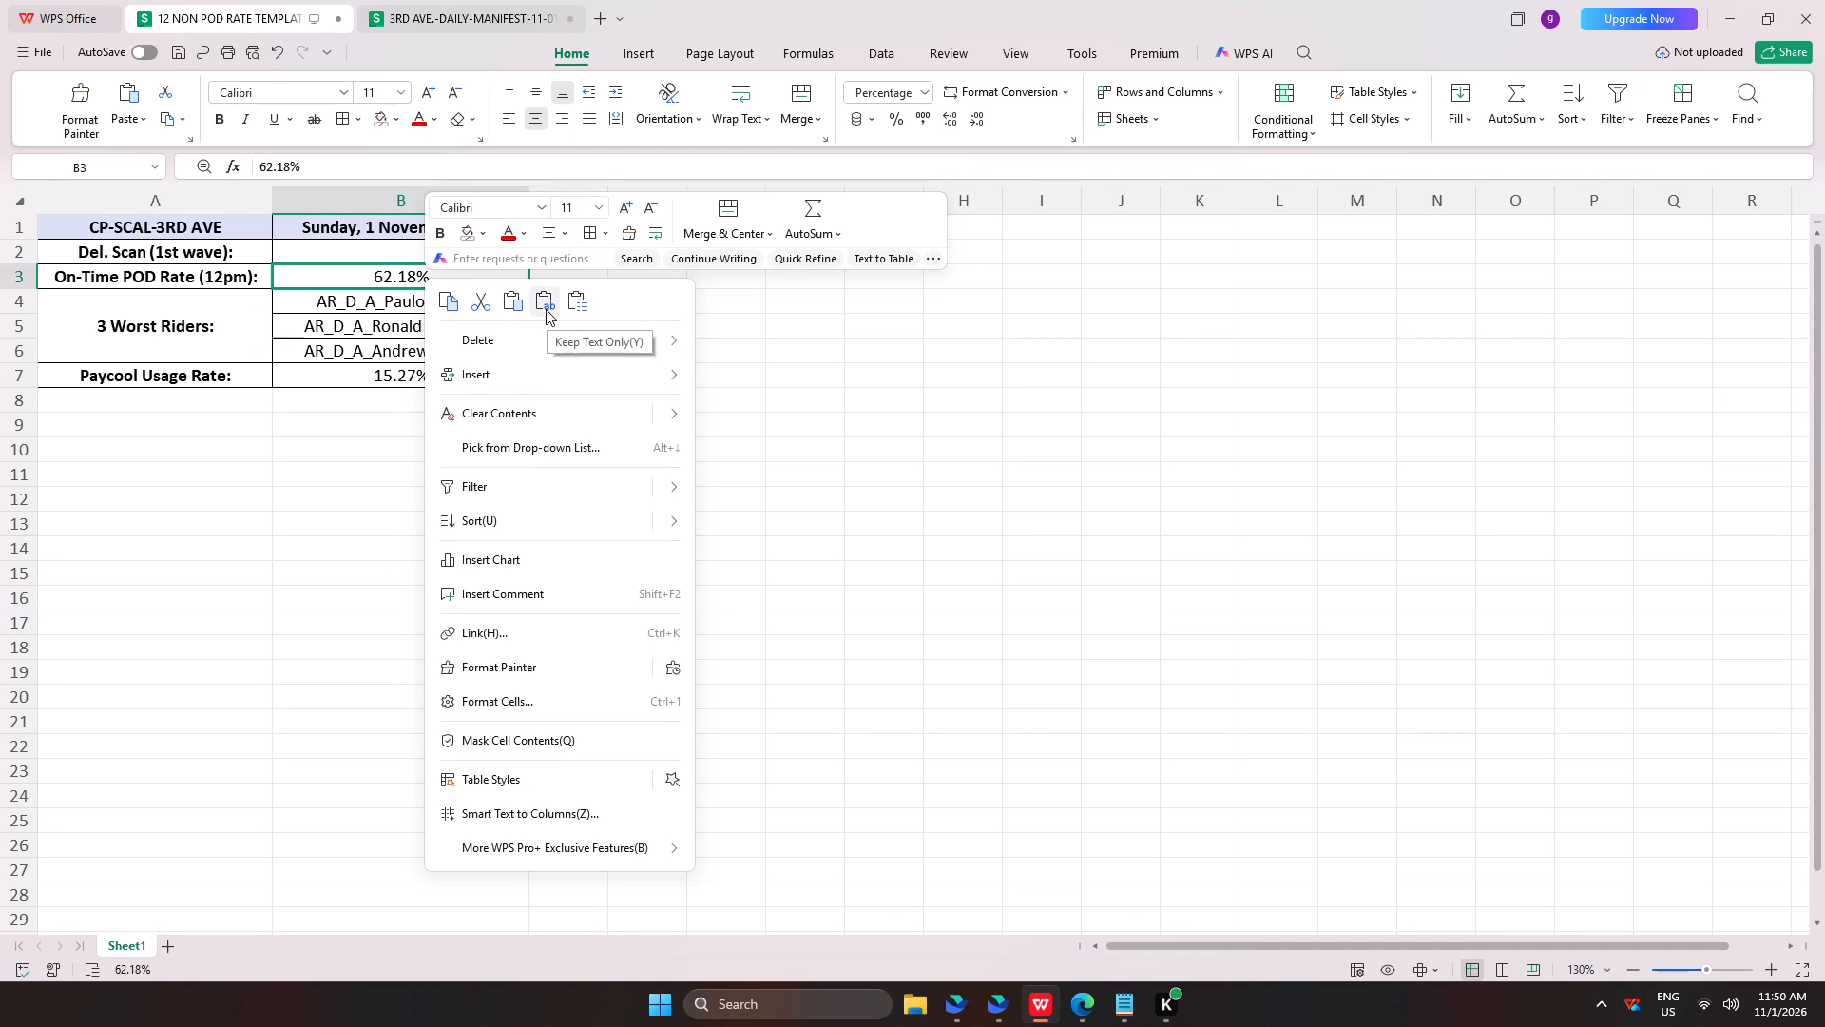
left_click(546, 309)
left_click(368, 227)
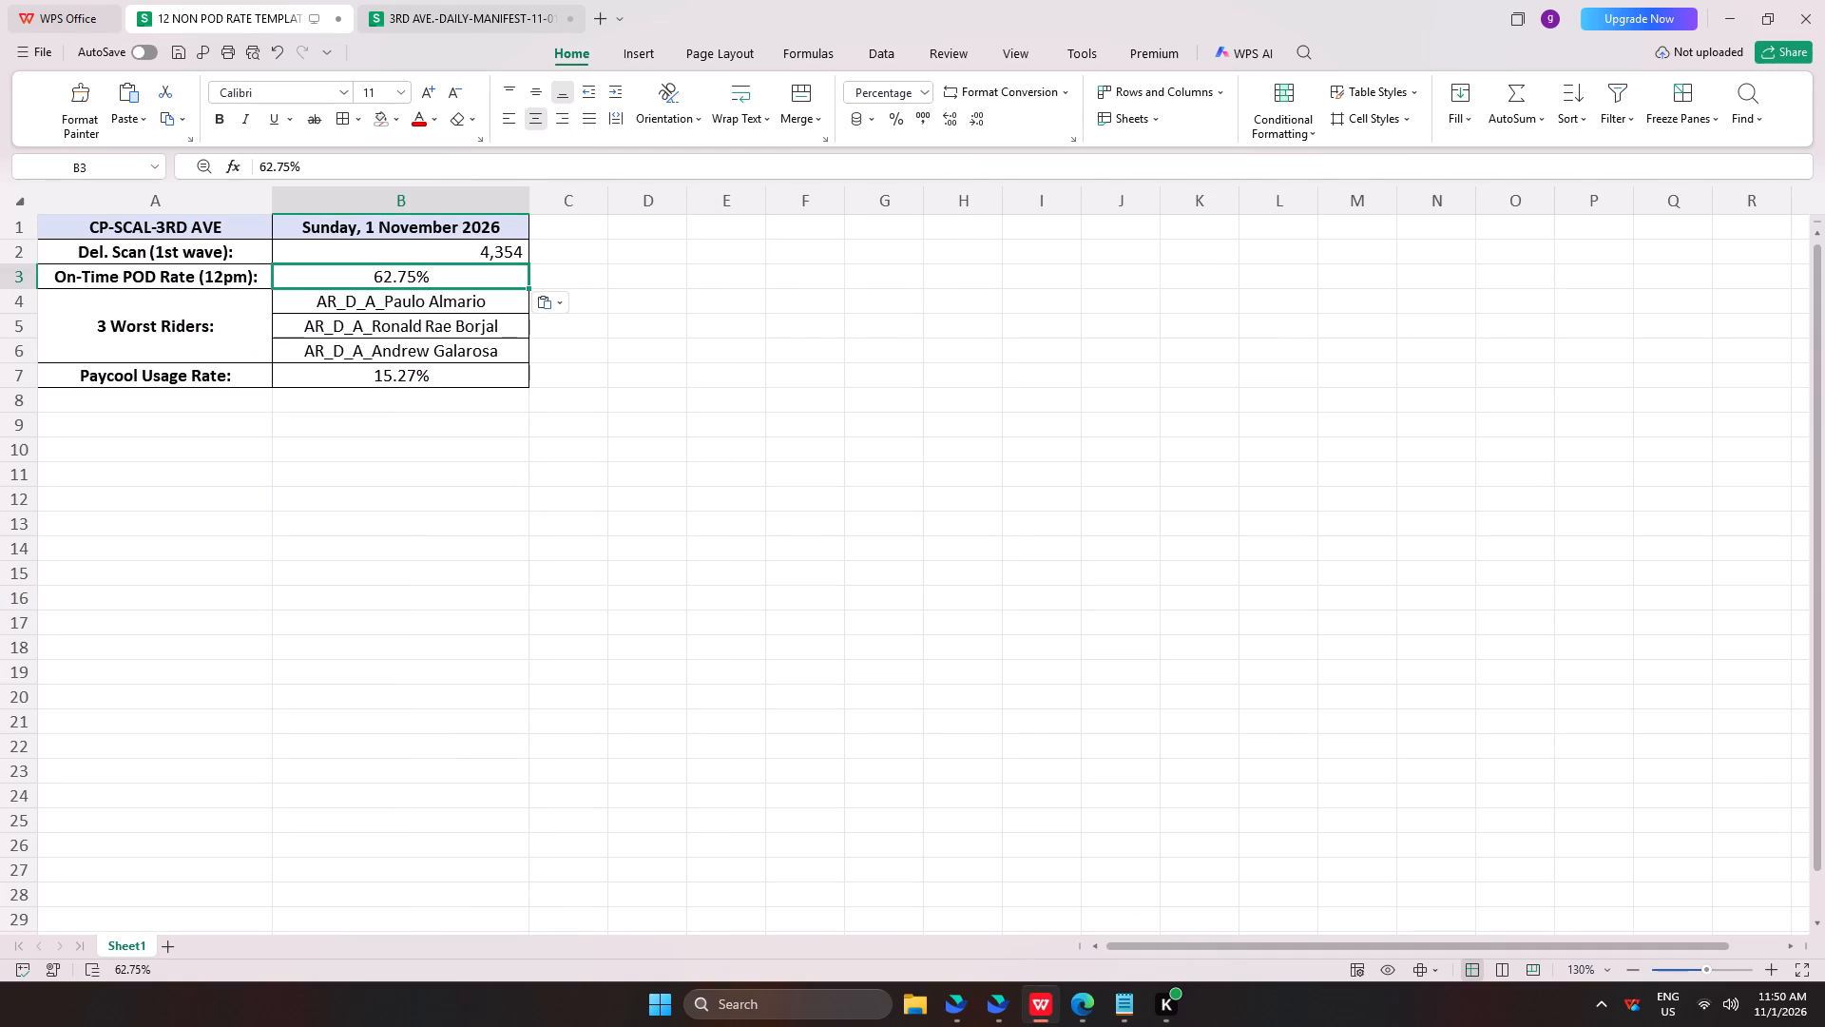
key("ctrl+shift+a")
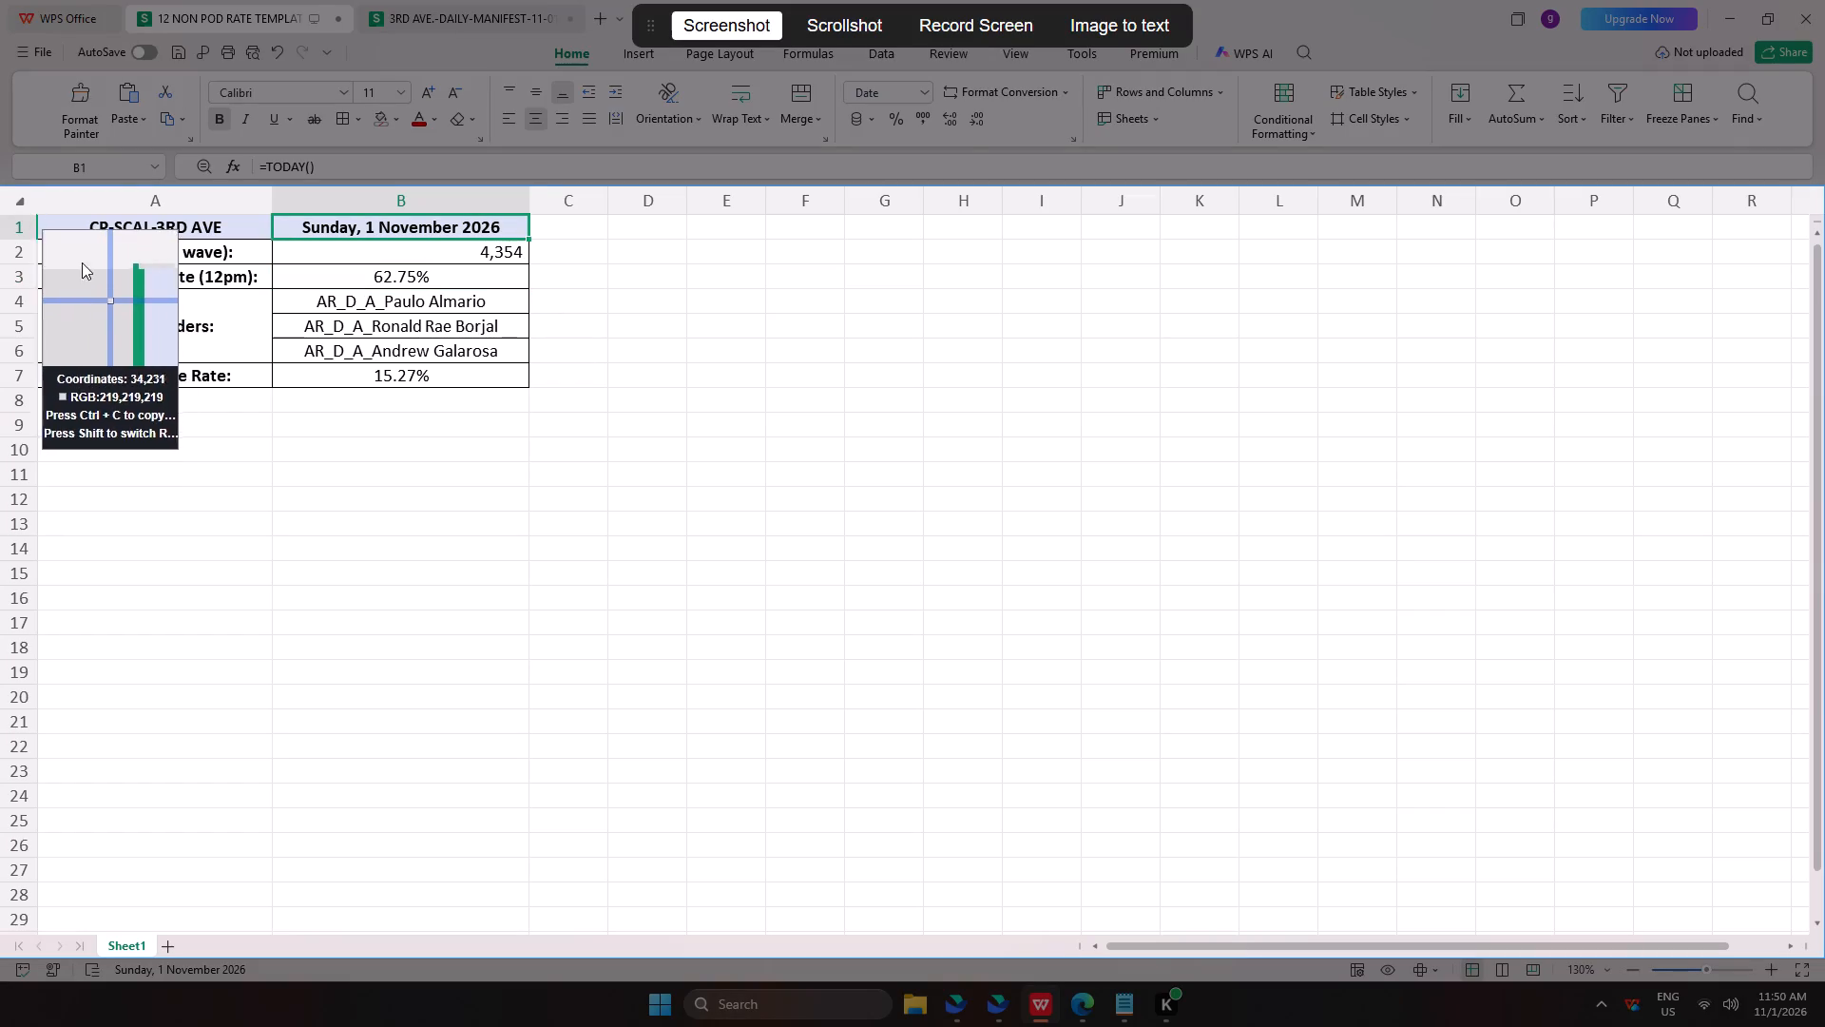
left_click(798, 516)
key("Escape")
Move the cell selection off the CP-SCAL-3RD AVE table and capture a screenshot of it, from the header row to Paycool Usage Rate.
left_click(966, 605)
key("ctrl+shift+a")
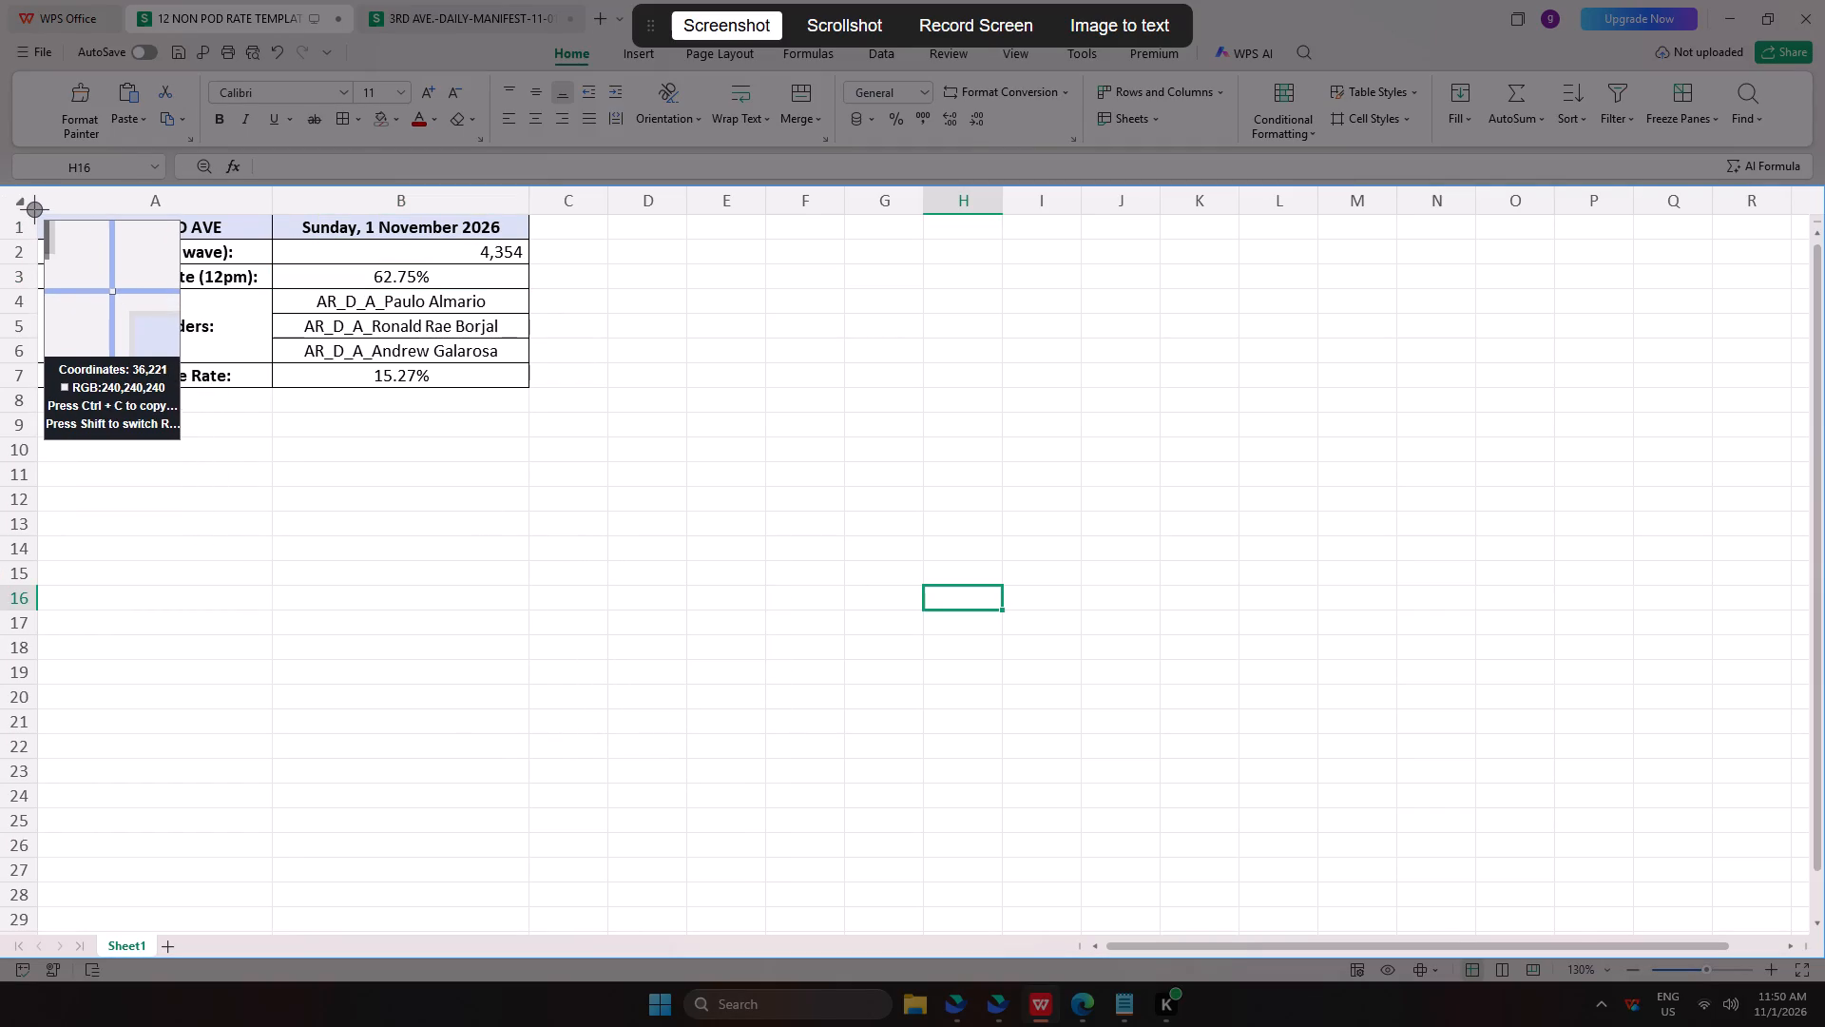
left_click_drag(35, 212, 542, 392)
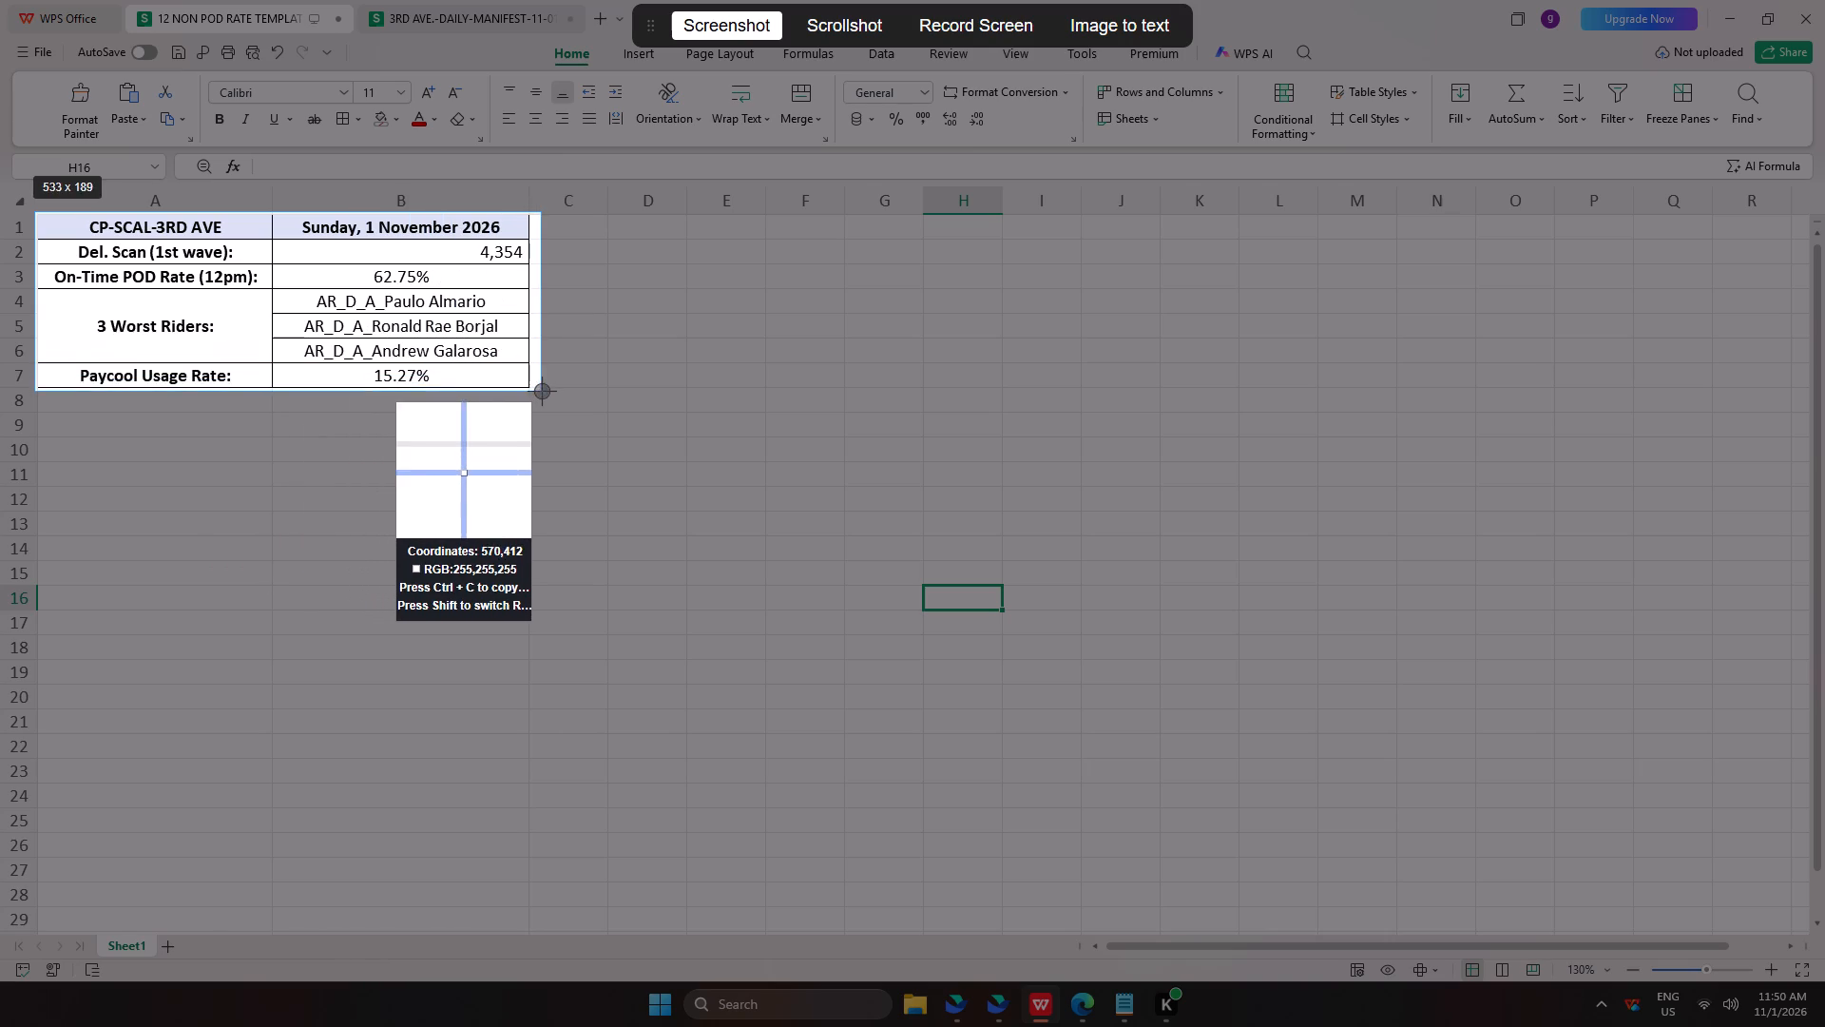
left_click_drag(542, 392, 531, 393)
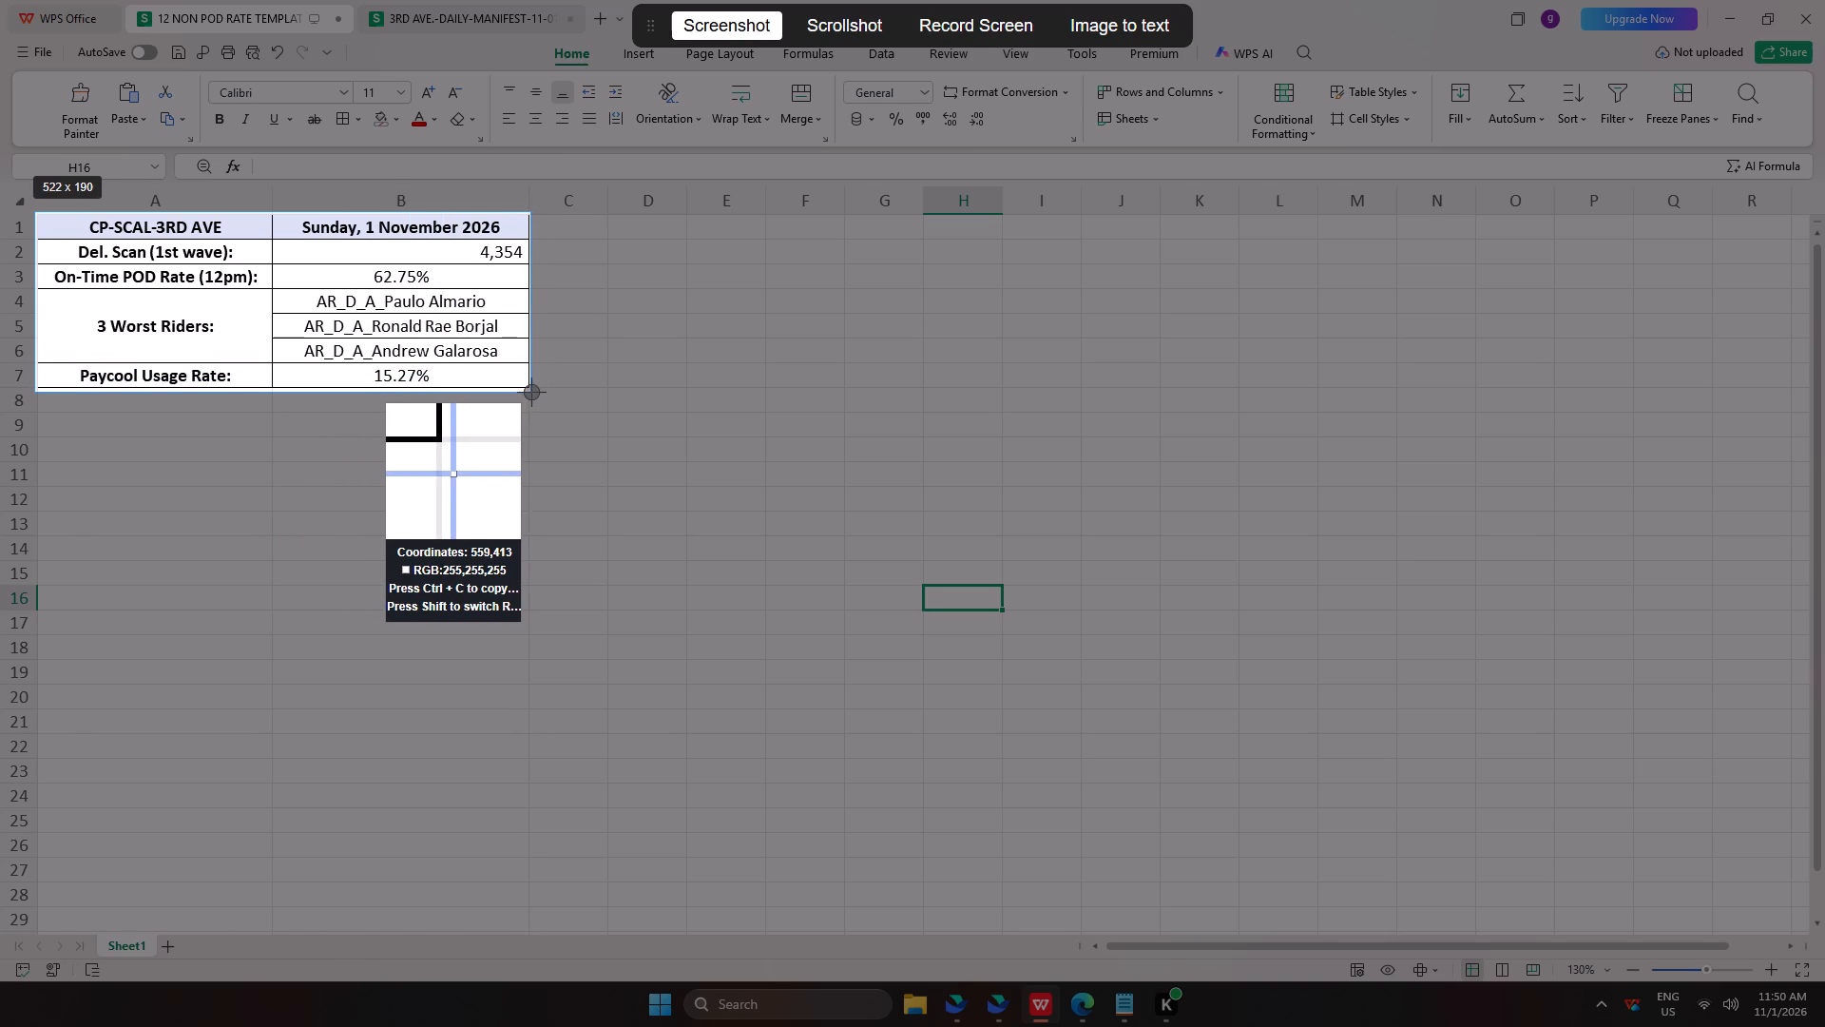
left_click_drag(531, 393, 531, 390)
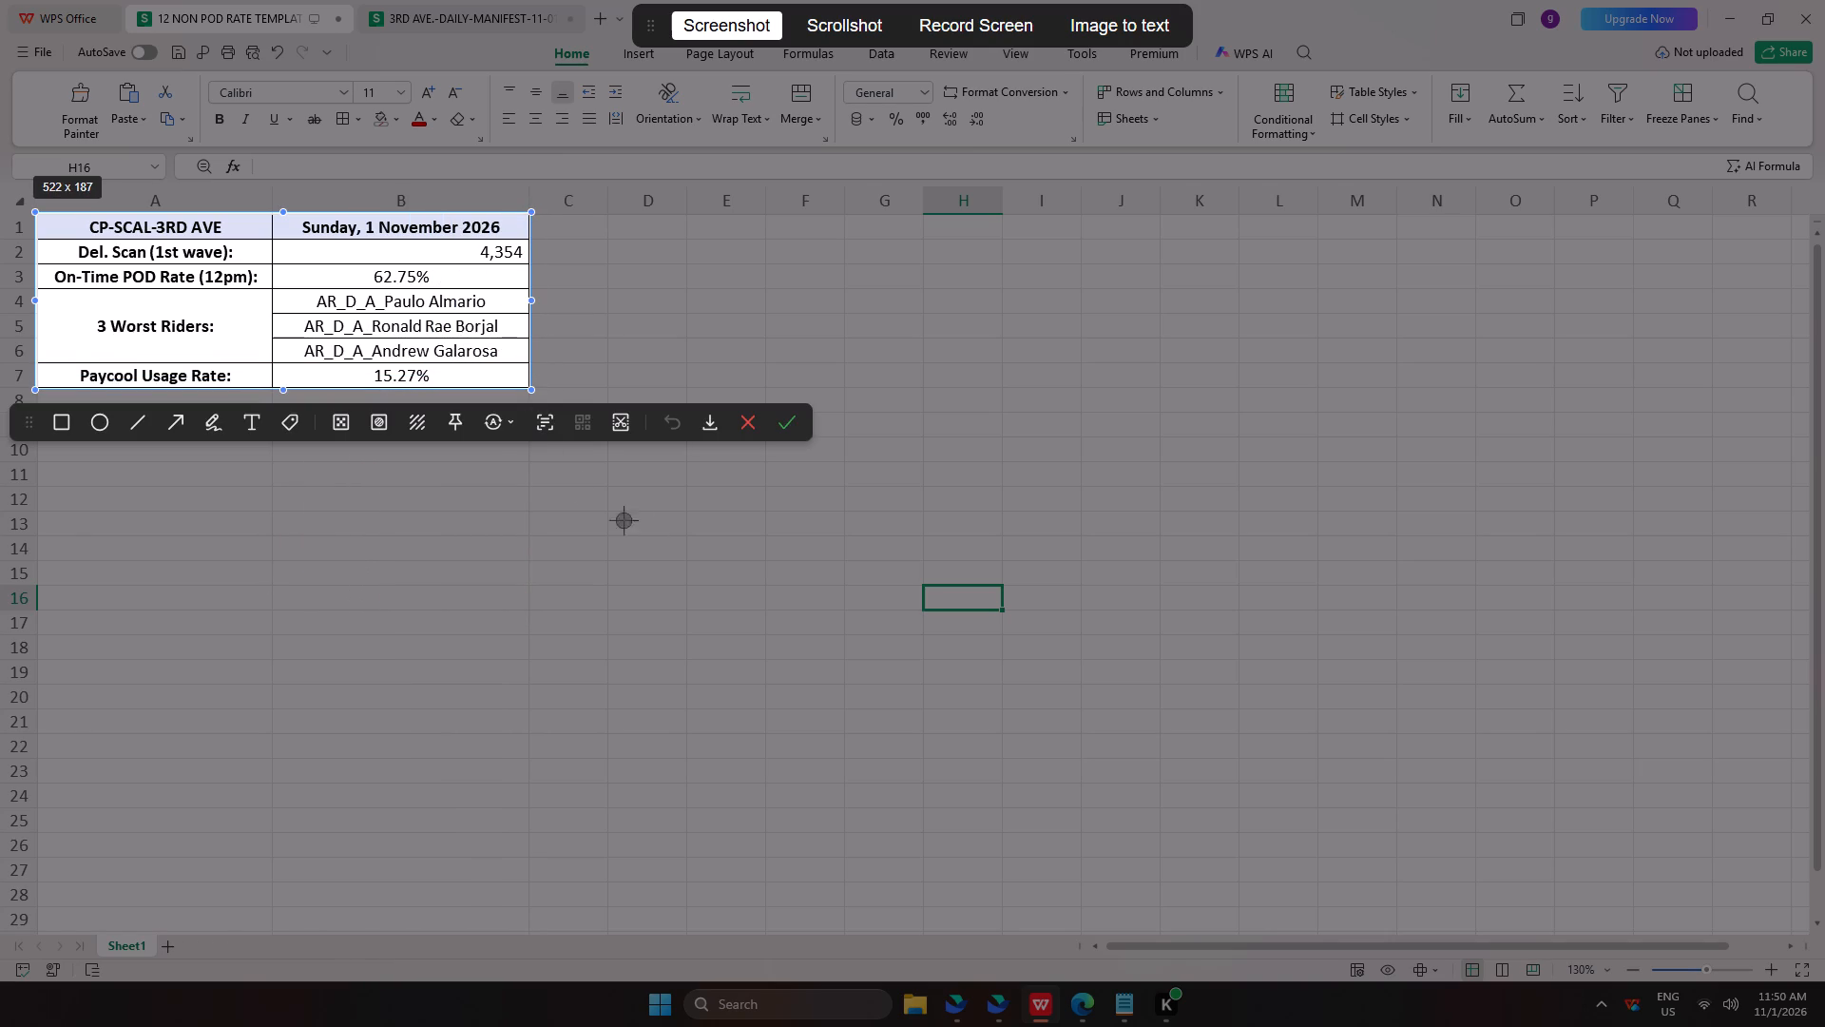
left_click(786, 417)
left_click(1015, 1012)
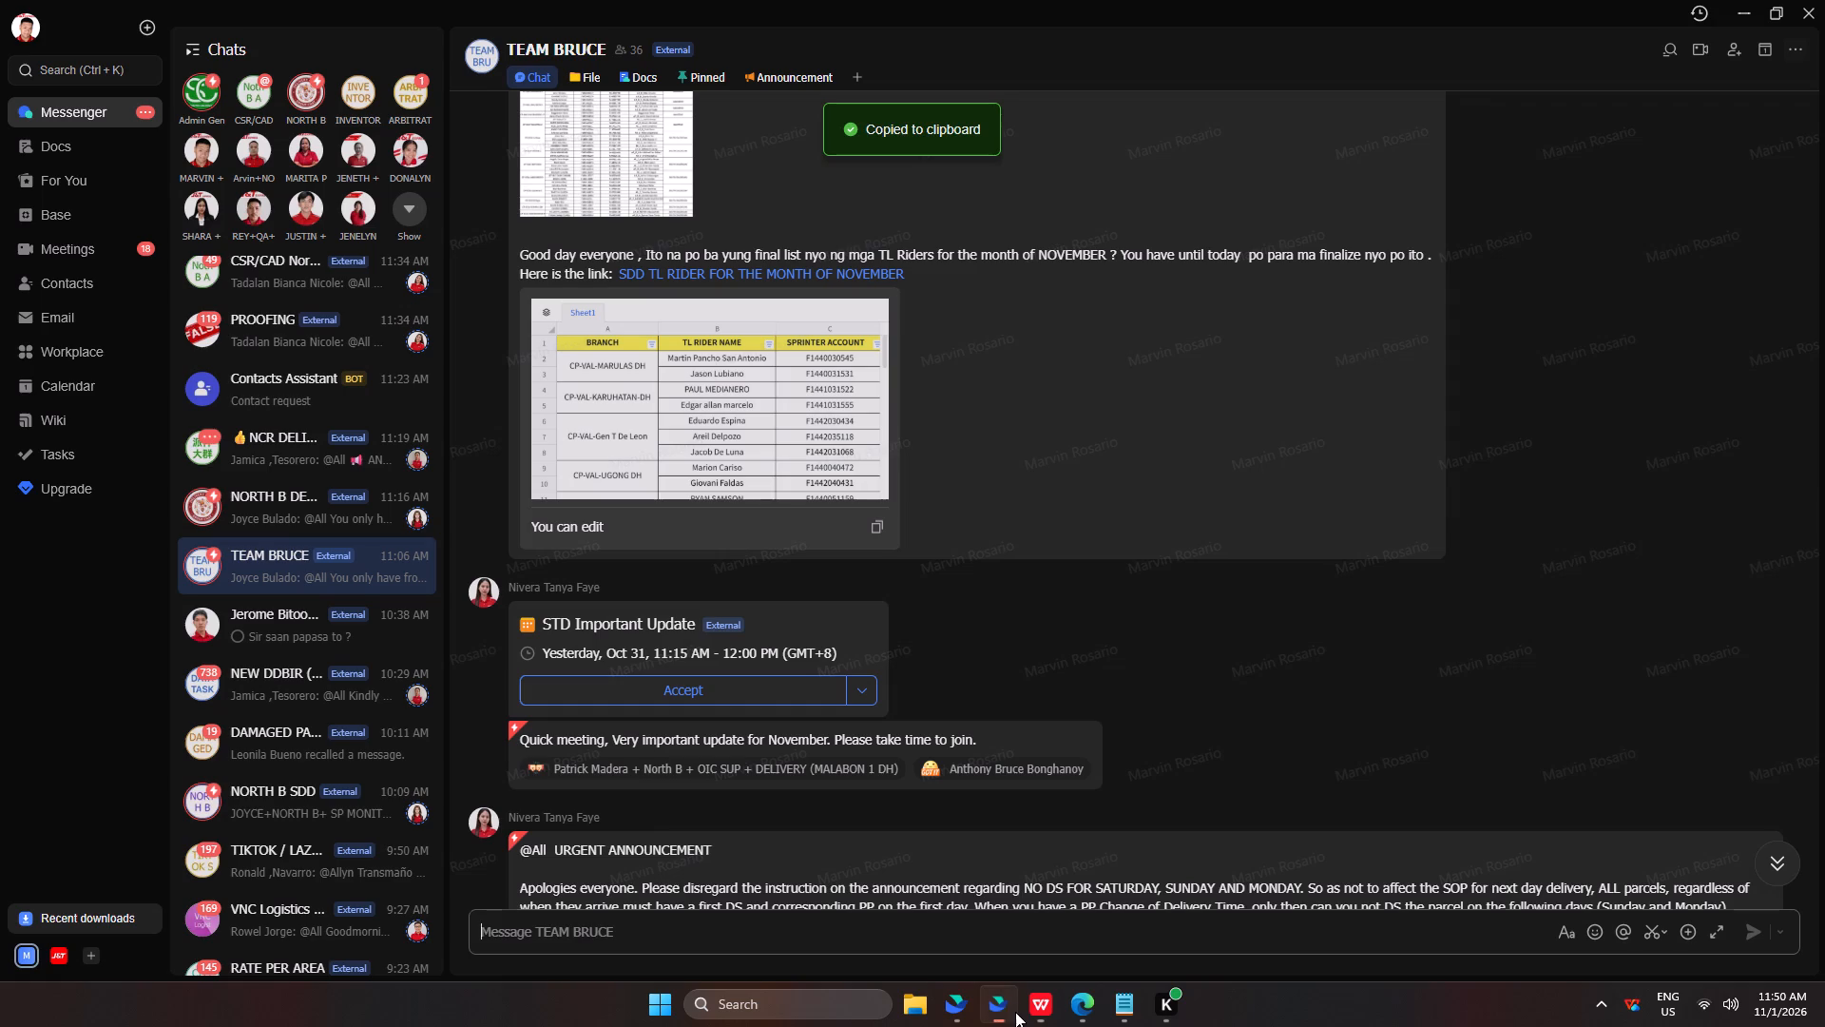
scroll(799, 773, "down", 20)
scroll(799, 773, "down", 5)
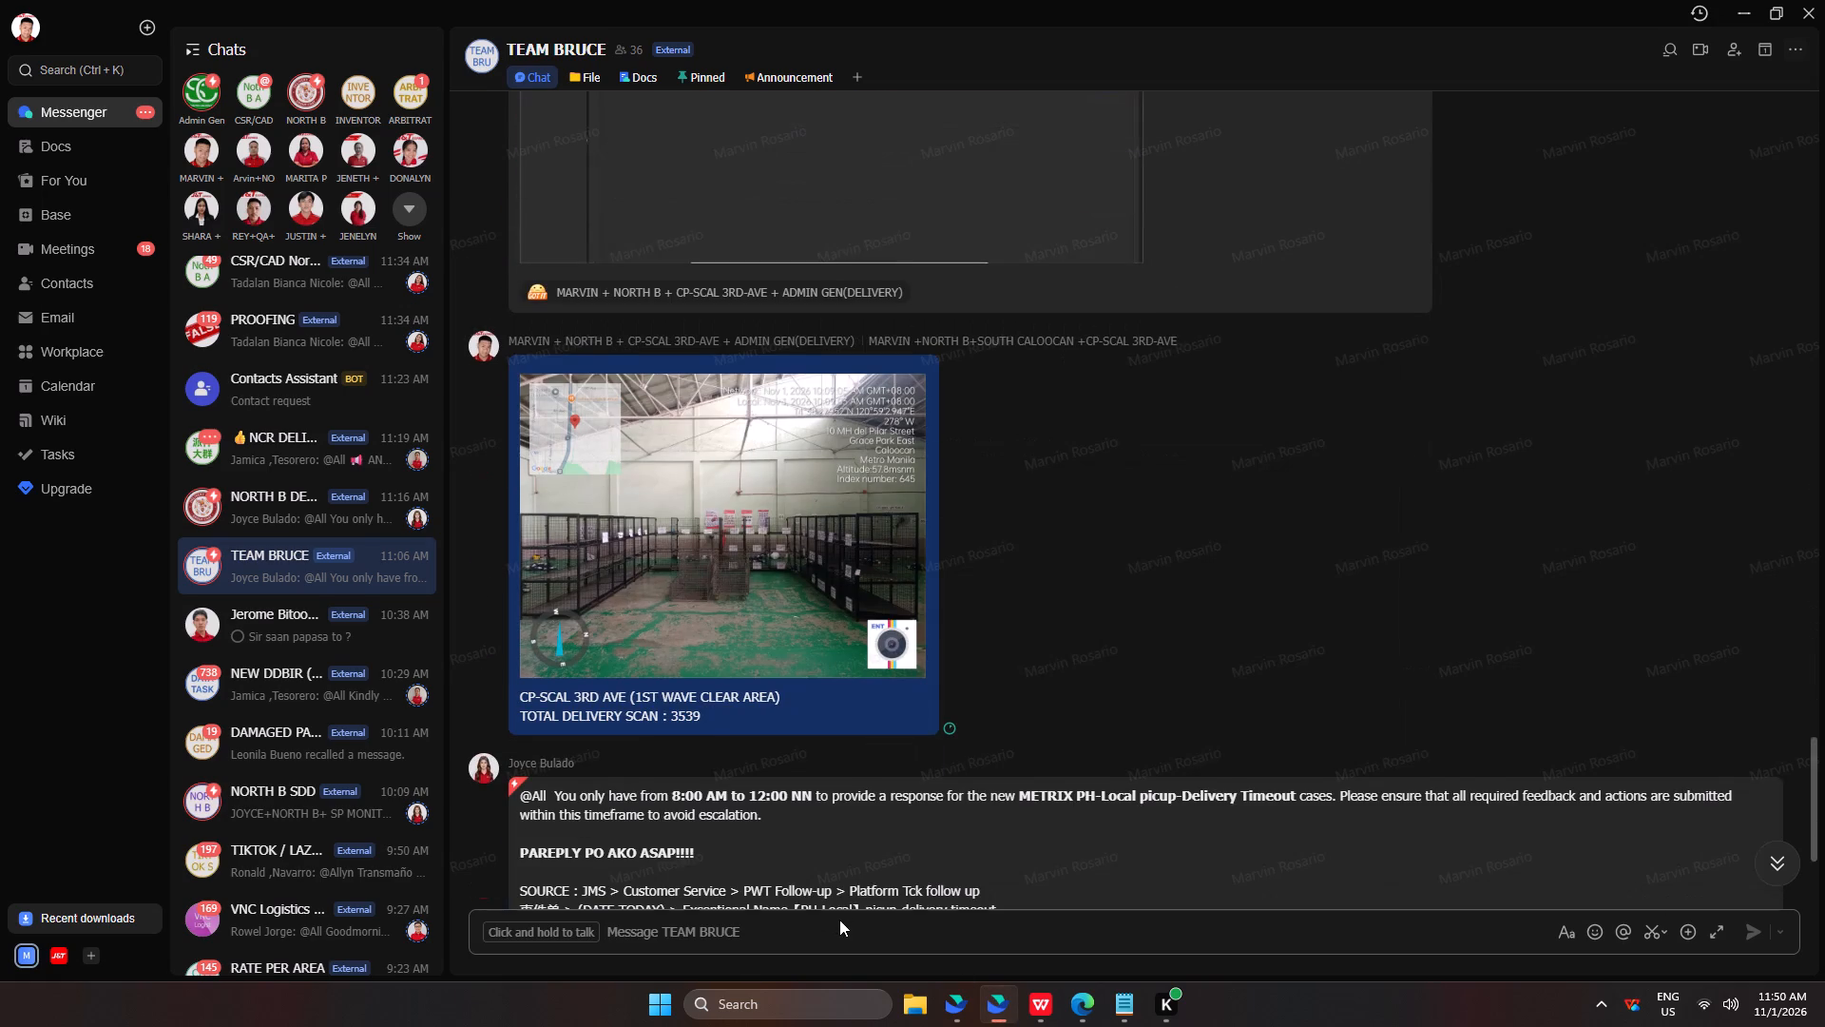
scroll(839, 920, "down", 20)
scroll(839, 920, "down", 13)
left_click(742, 937)
key("ctrl+v")
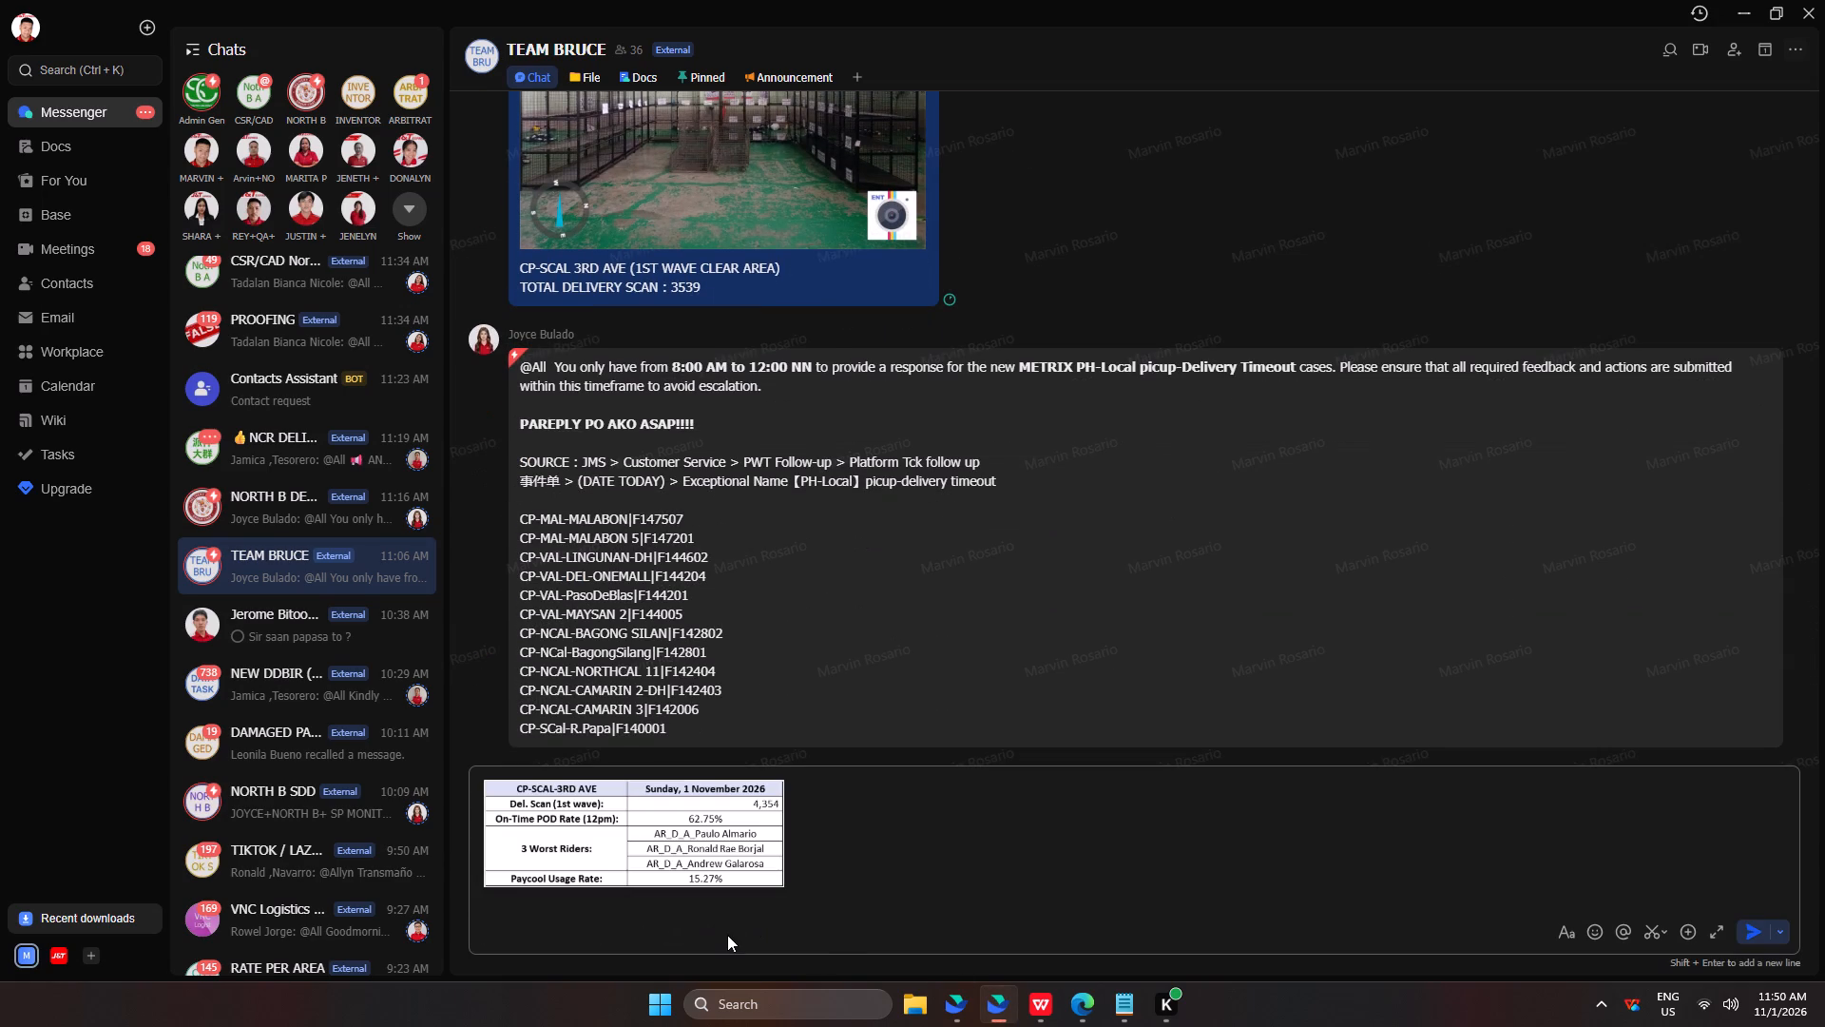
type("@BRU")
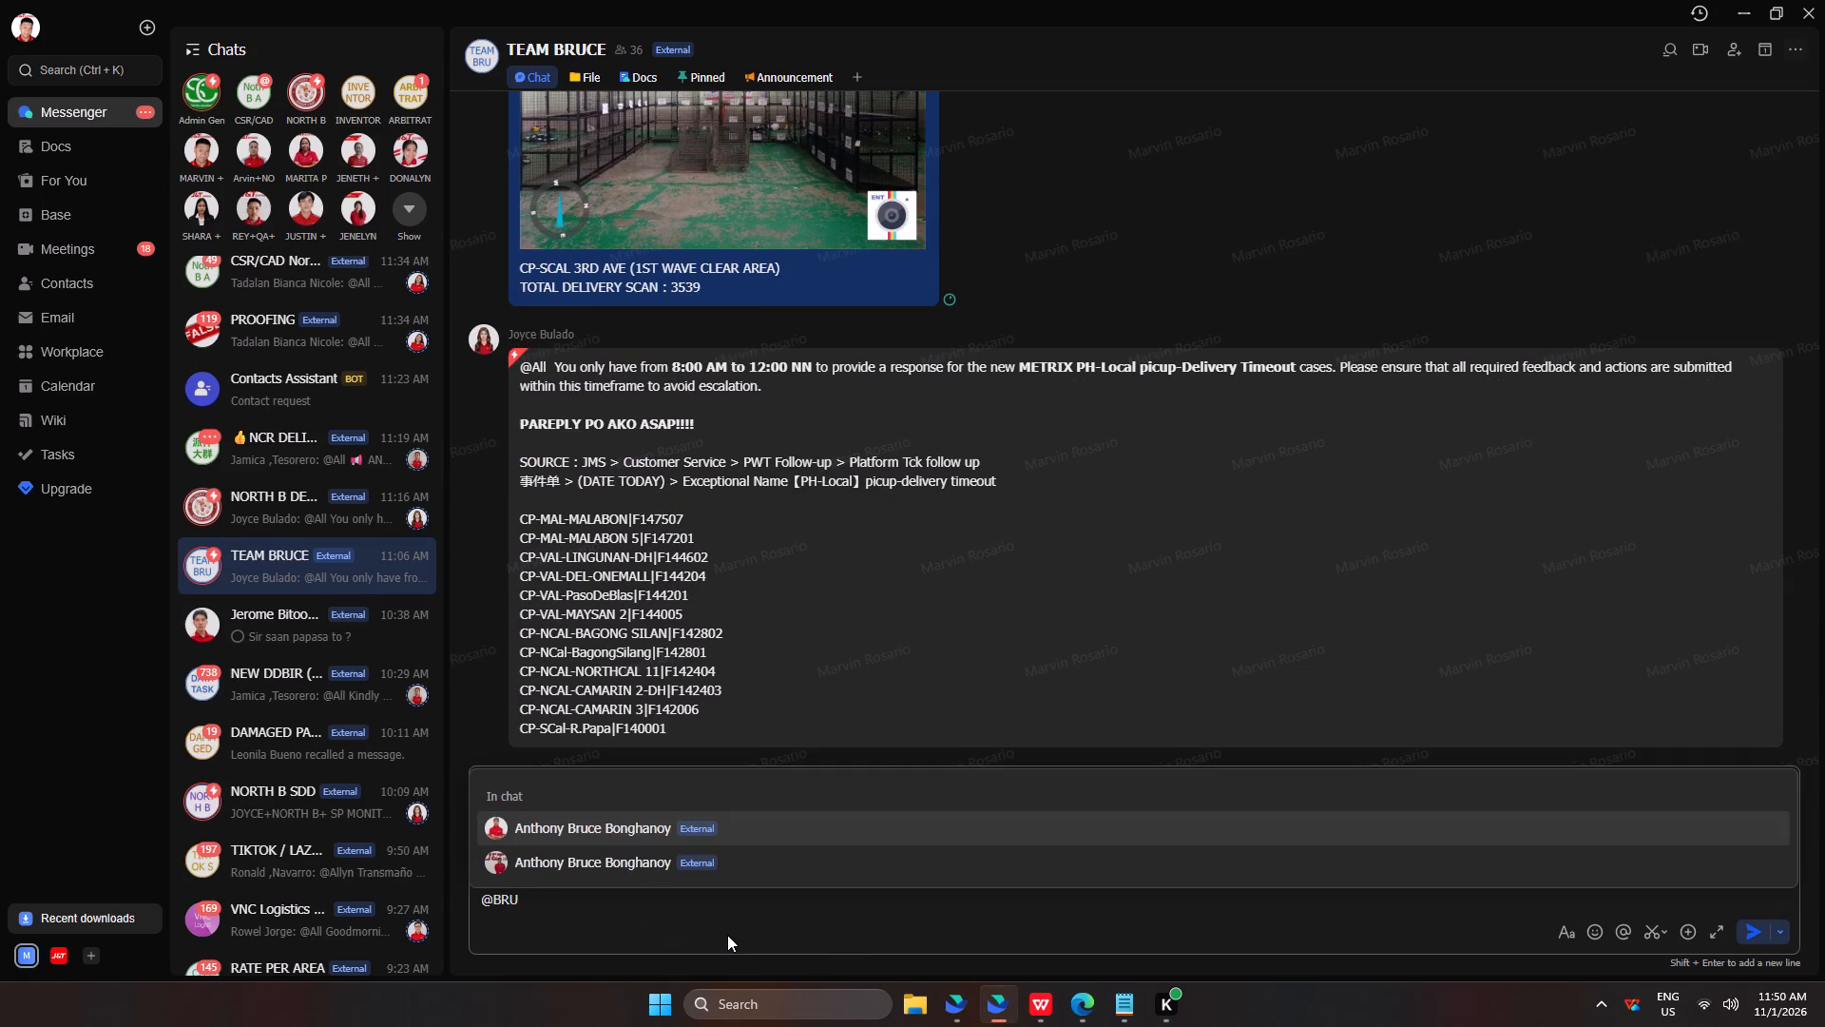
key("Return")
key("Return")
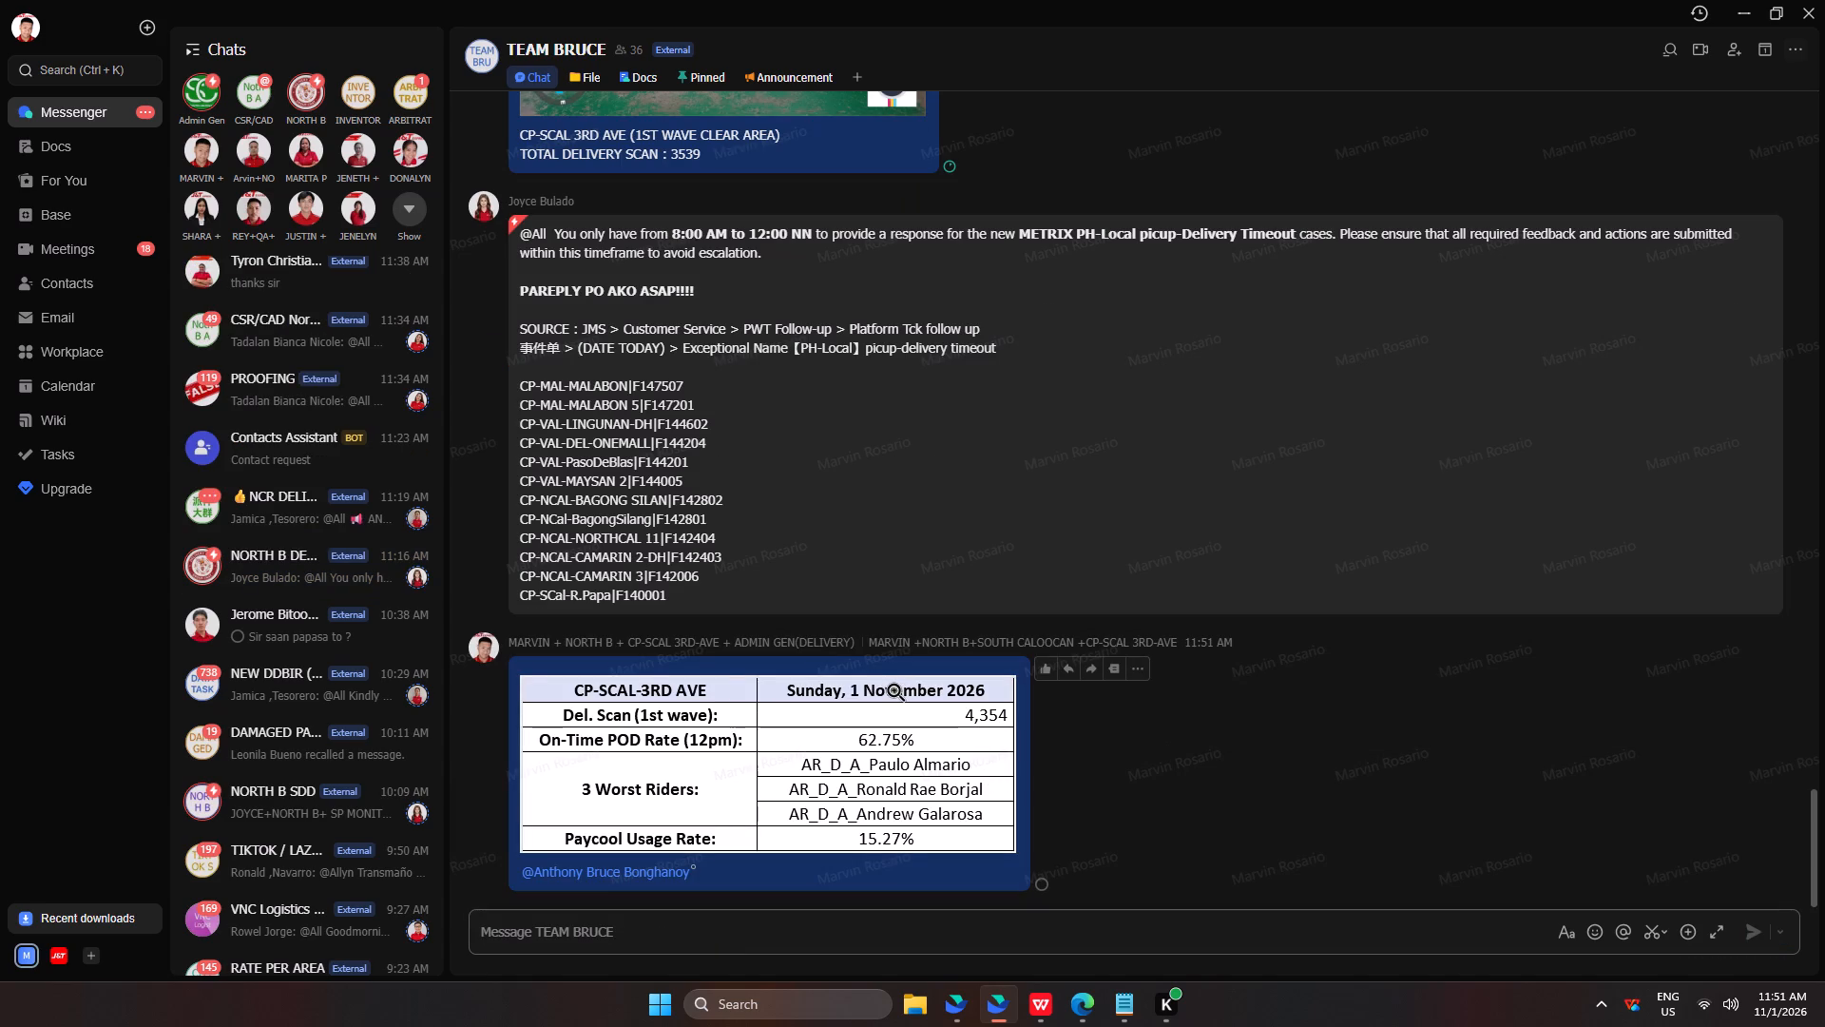
Switch to the browser showing the POD progress summary in JMS.
left_click(1084, 1012)
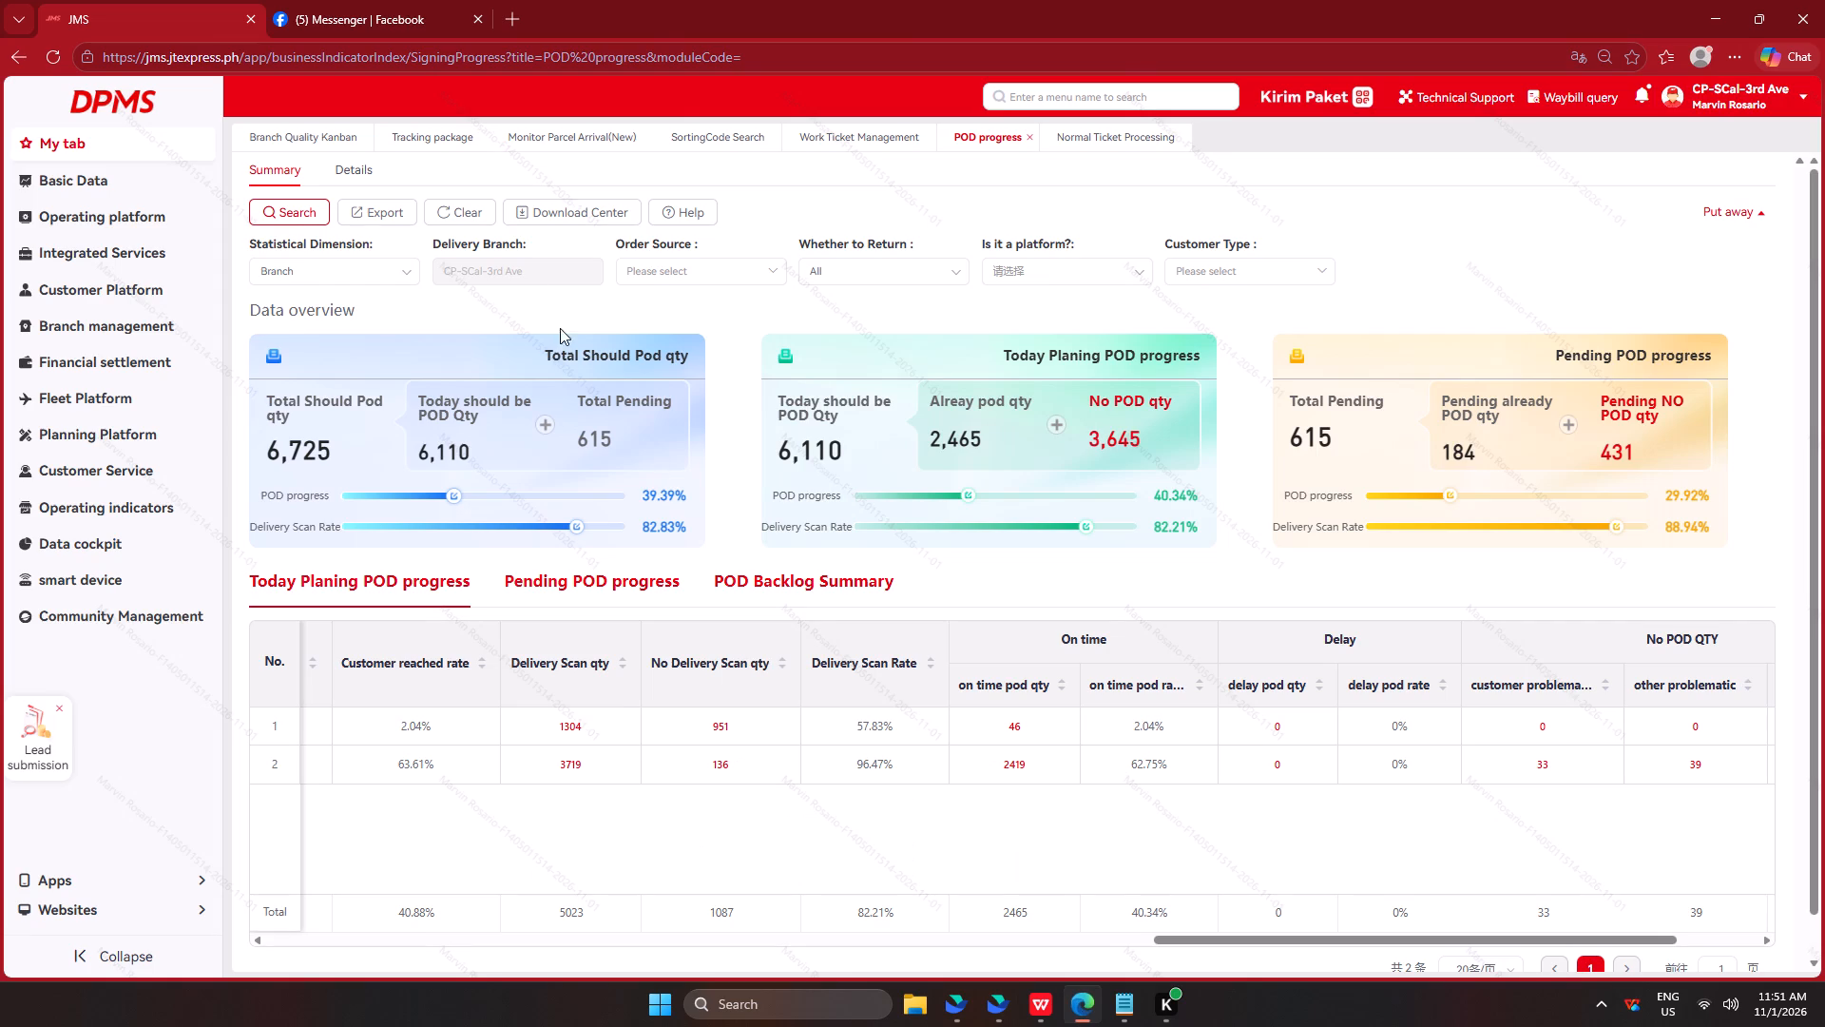
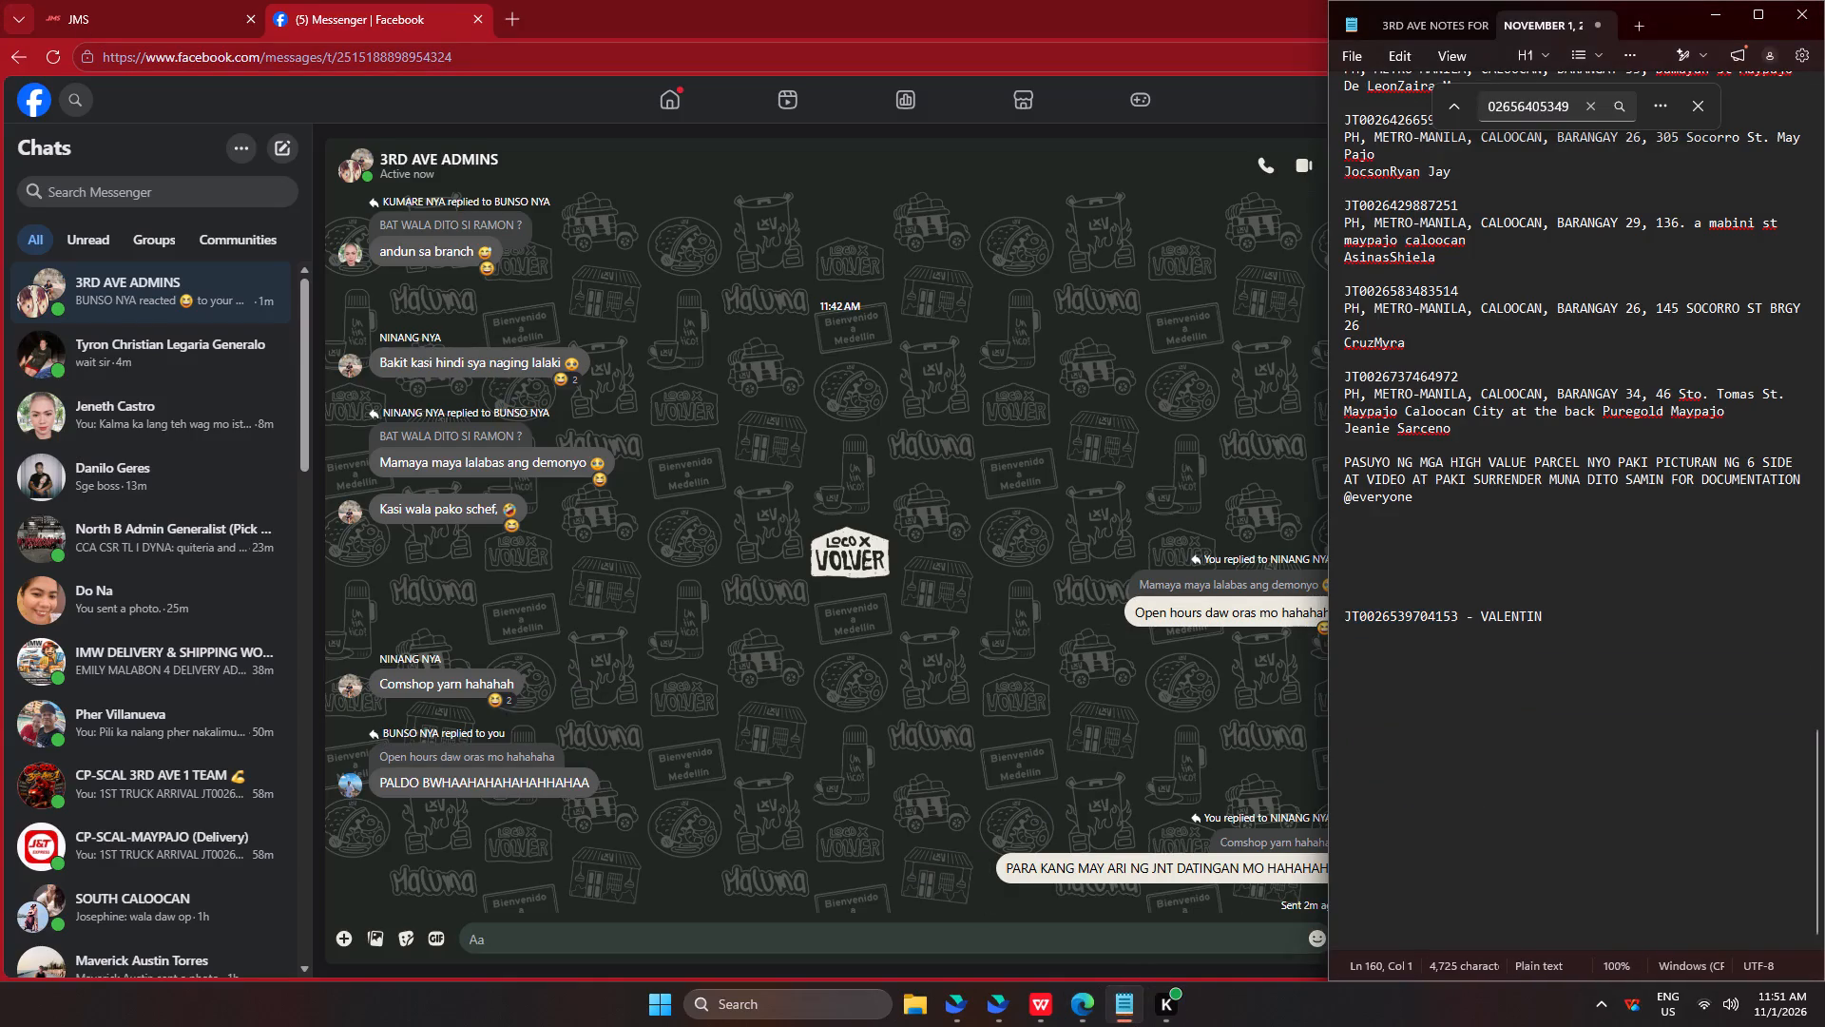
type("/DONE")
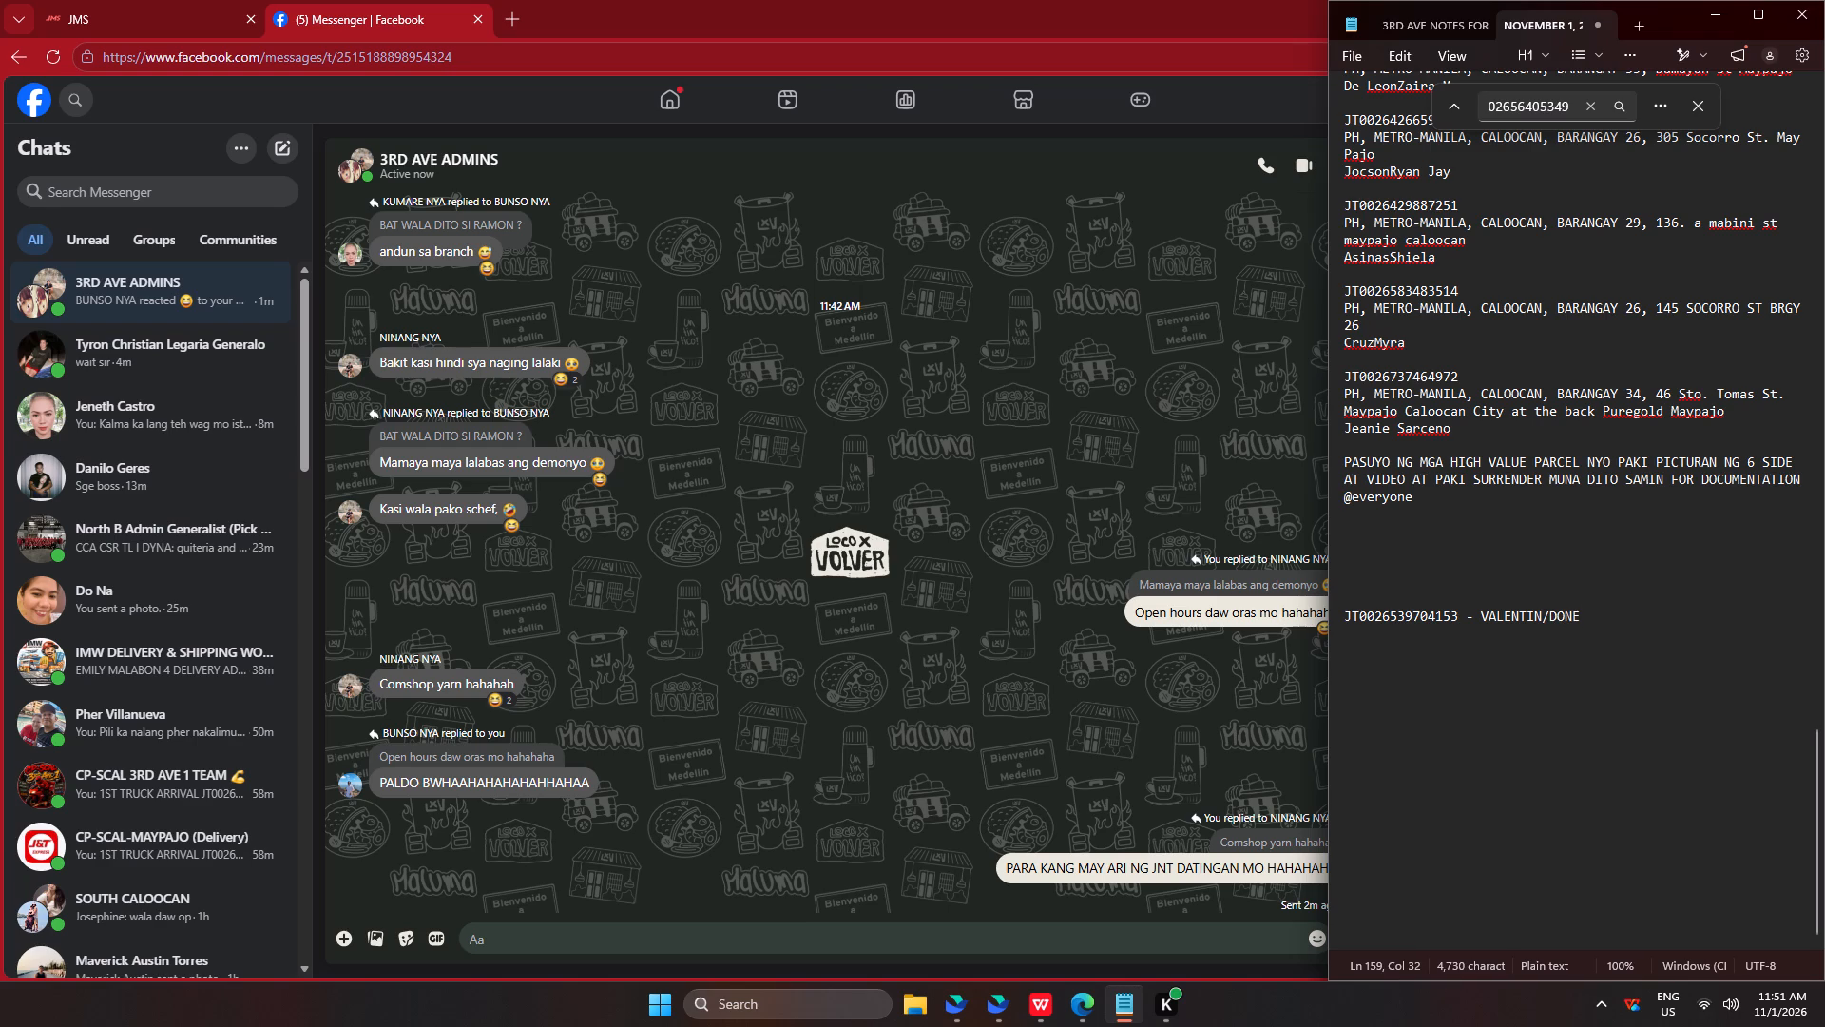
left_click(1405, 596)
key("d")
key("BackSpace")
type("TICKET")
scroll(1480, 577, "up", 2)
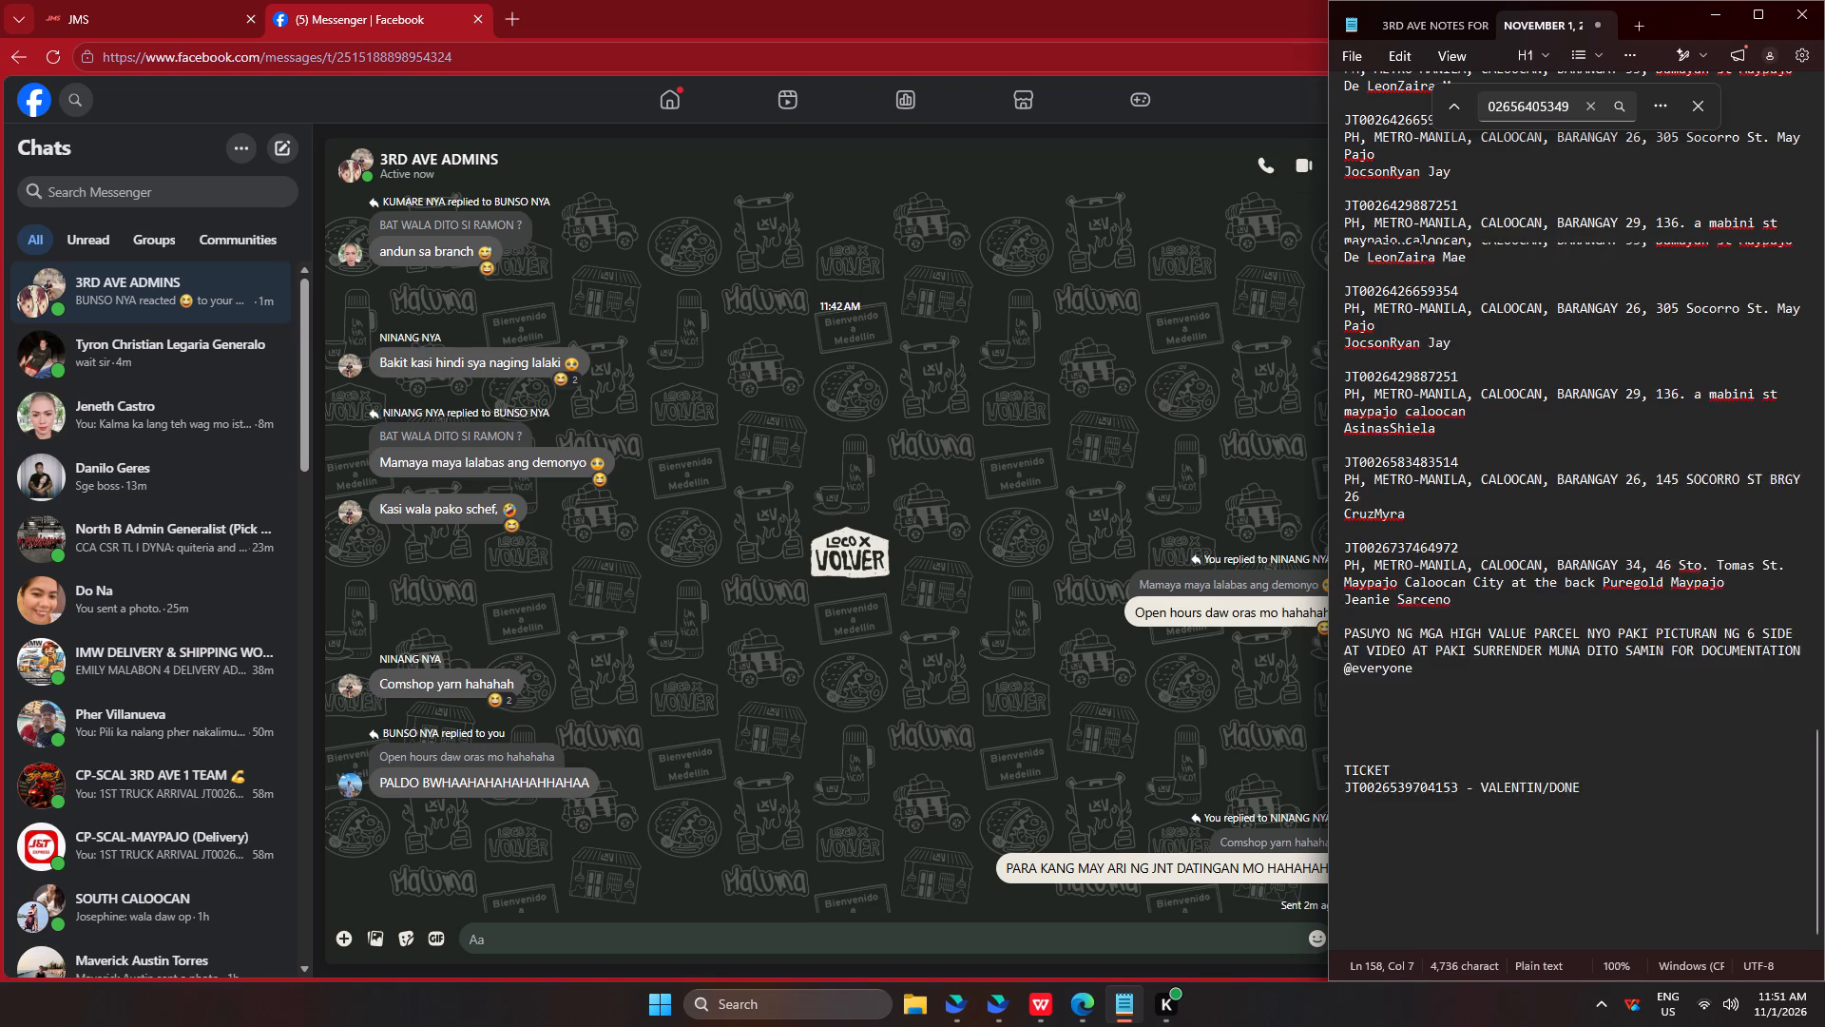
Add a full-width underscore divider line above the TICKET heading in the November 1 notes.
scroll(1480, 577, "up", 2)
scroll(1478, 595, "down", 6)
left_click(1374, 750)
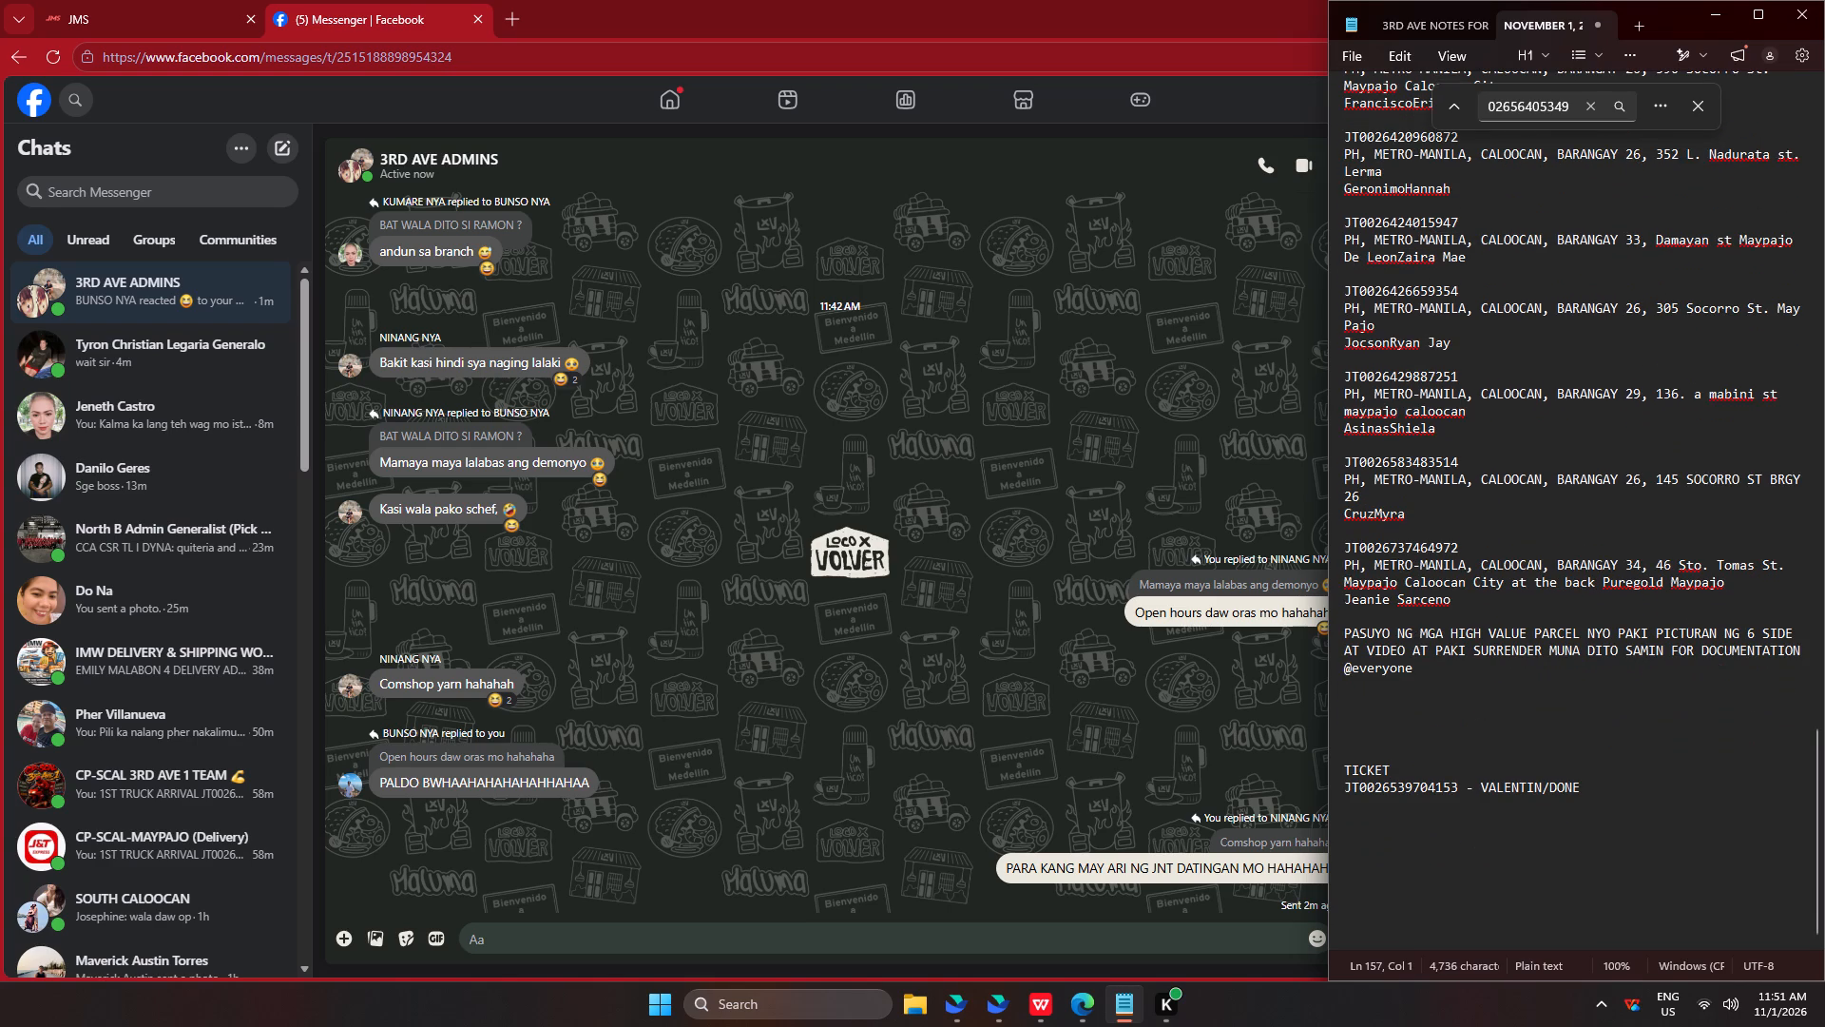
left_click(1354, 705)
left_click(1347, 723)
key("shift+underscore")
key("shift+underscore")
key("shift+underscore")
key("shift+underscore")
key("shift+underscore")
key("shift+underscore")
key("shift+underscore")
key("shift+underscore")
key("shift+underscore")
key("shift+underscore")
key("shift+underscore")
key("shift+underscore")
key("shift+underscore")
key("shift+underscore")
key("shift+underscore")
key("shift+underscore")
key("shift+underscore")
key("shift+underscore")
key("shift+underscore")
key("shift+underscore")
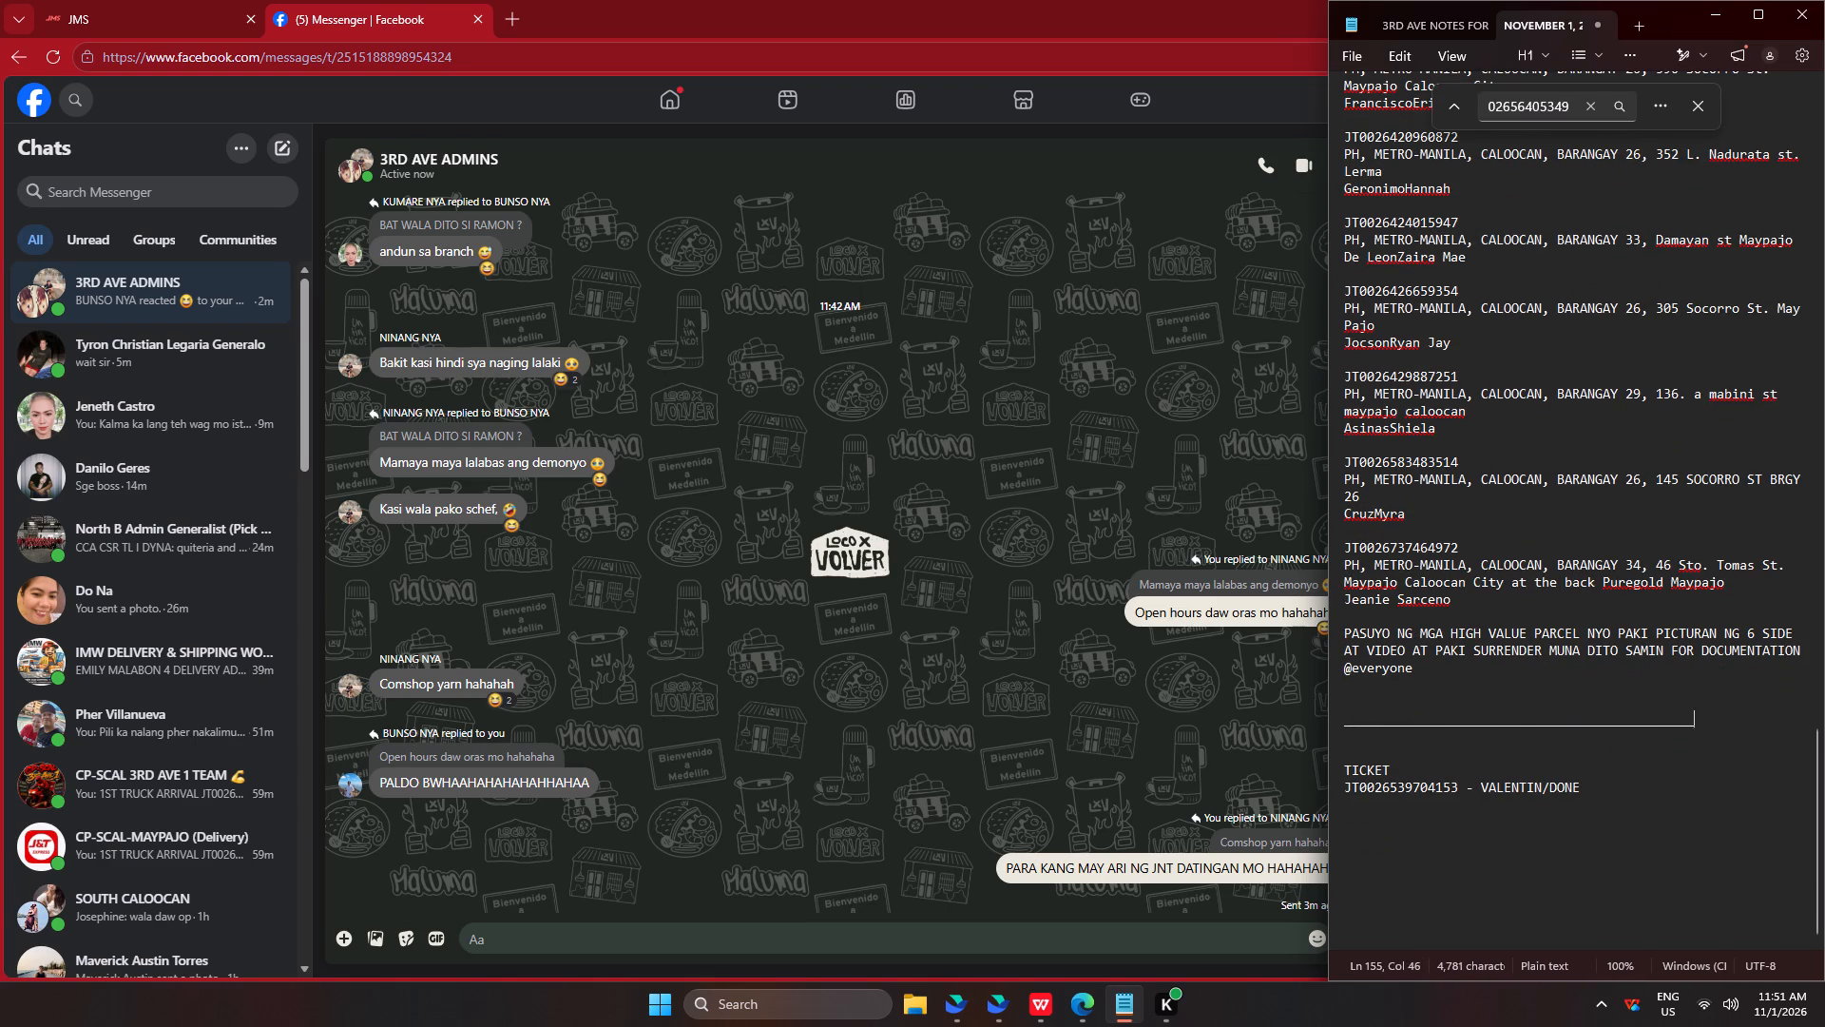
type("__")
key("BackSpace")
key("BackSpace")
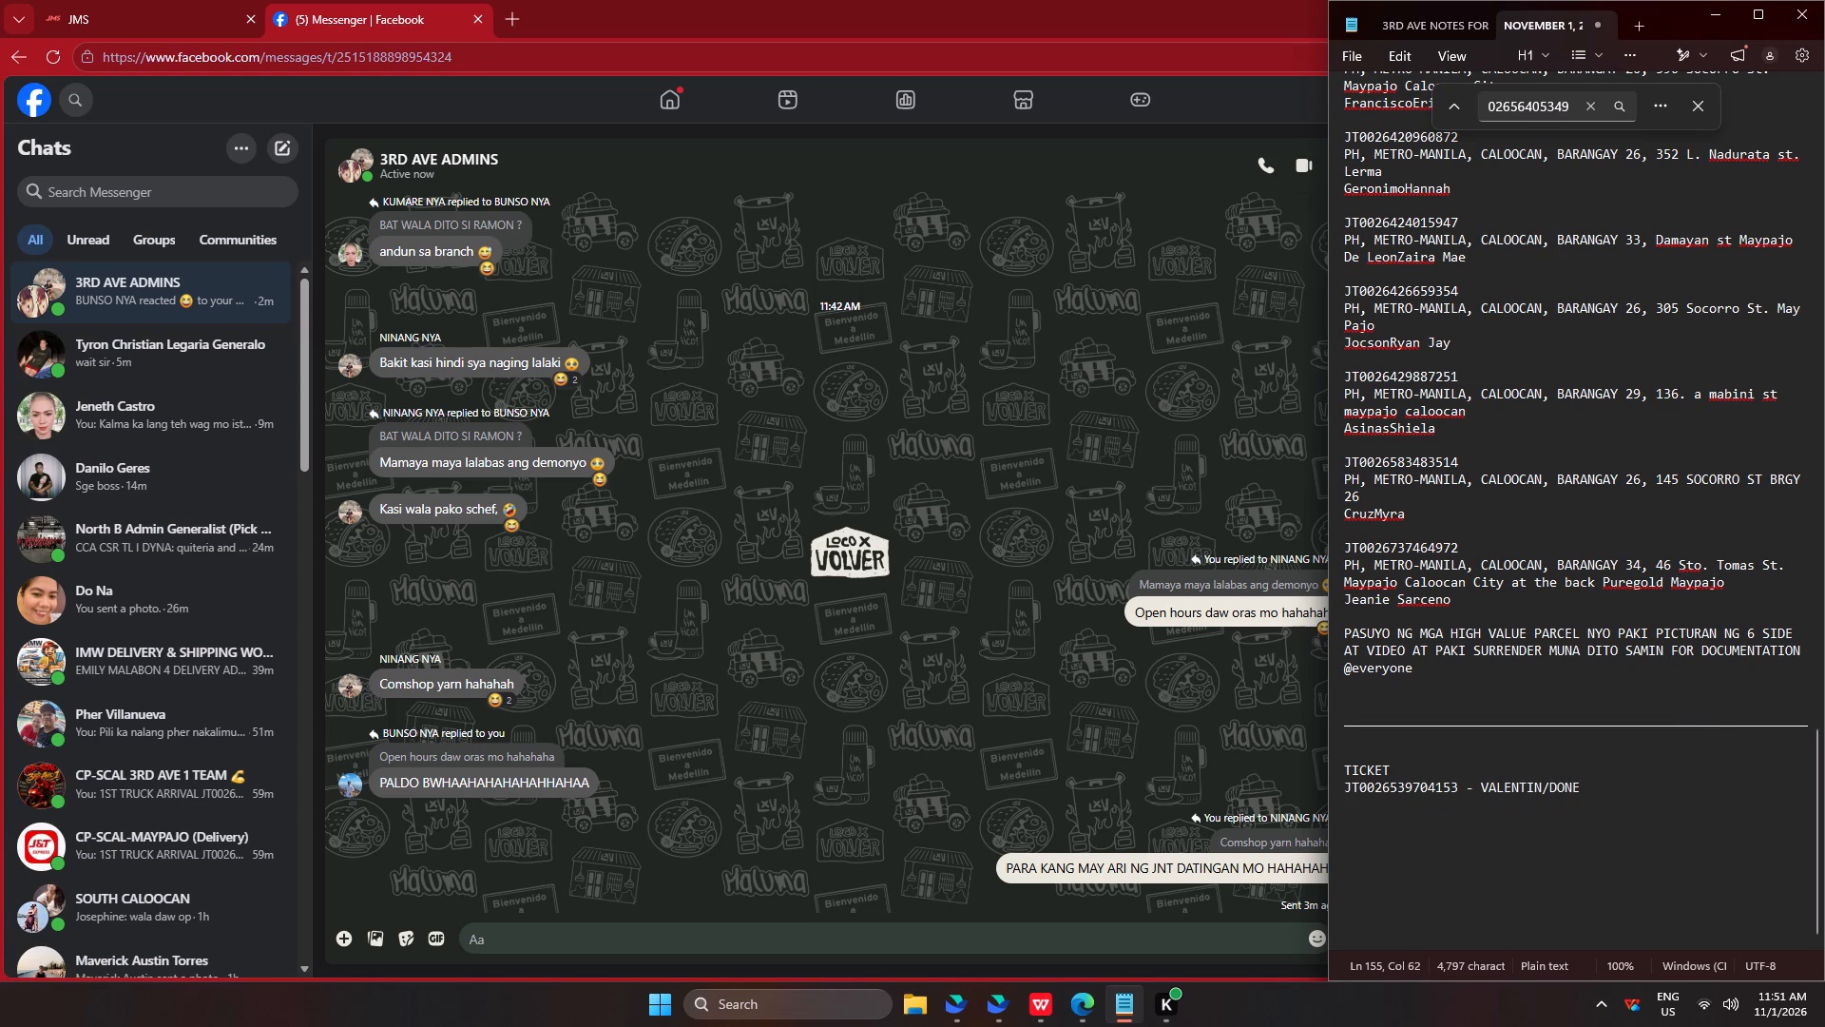
Copy the underscore divider line and paste it below the VALENTIN/DONE ticket entry.
left_click_drag(1344, 721, 1816, 722)
key("ctrl+c")
key("ctrl+c")
left_click(1359, 851)
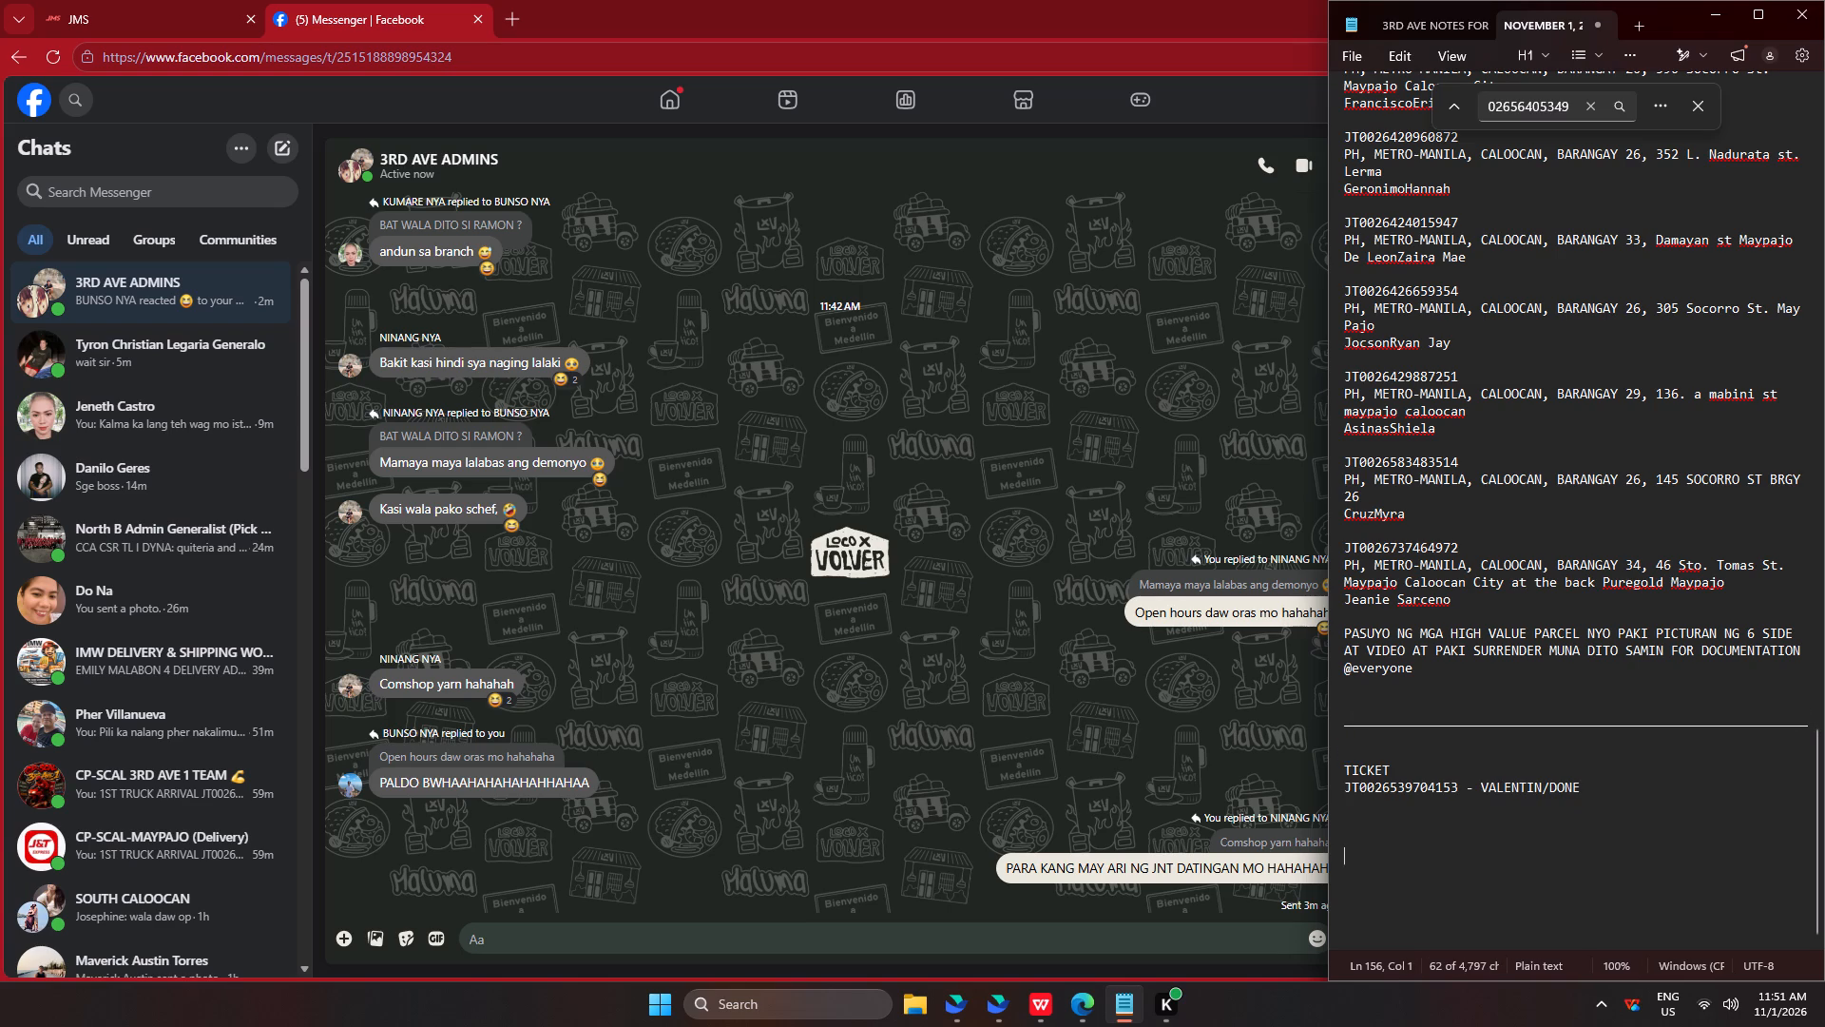
key("ctrl+v")
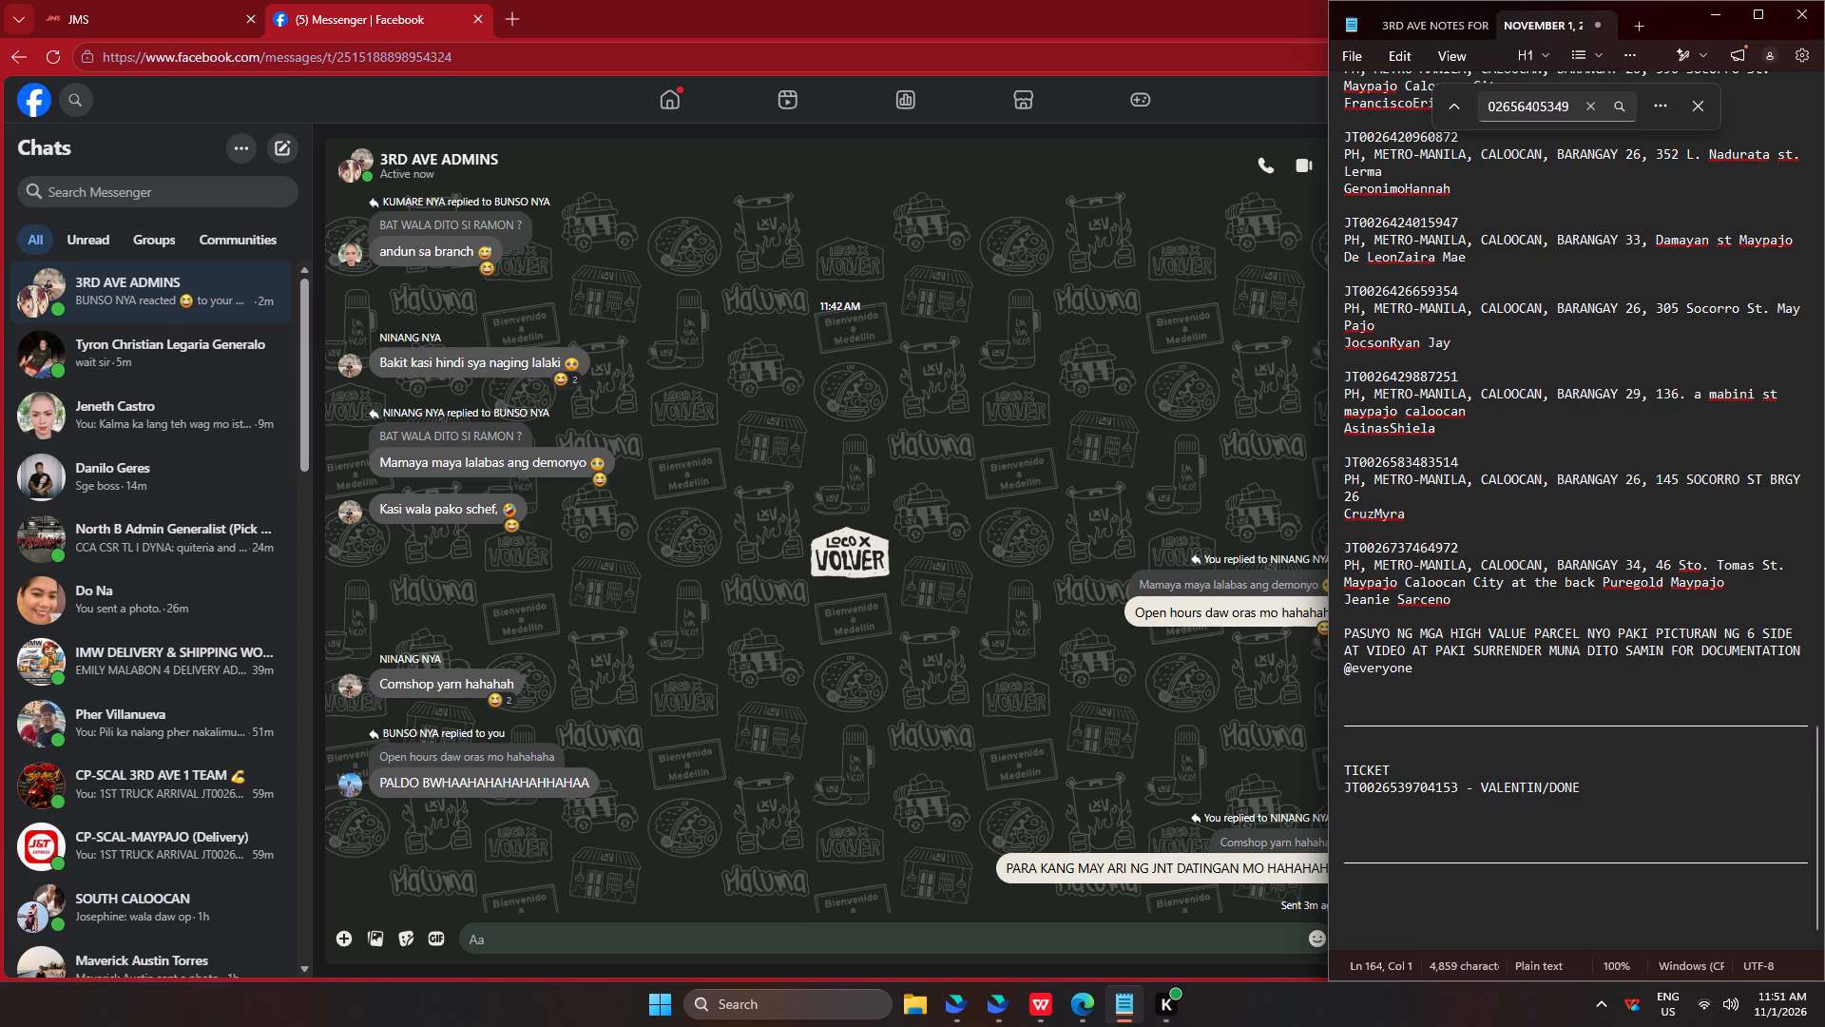
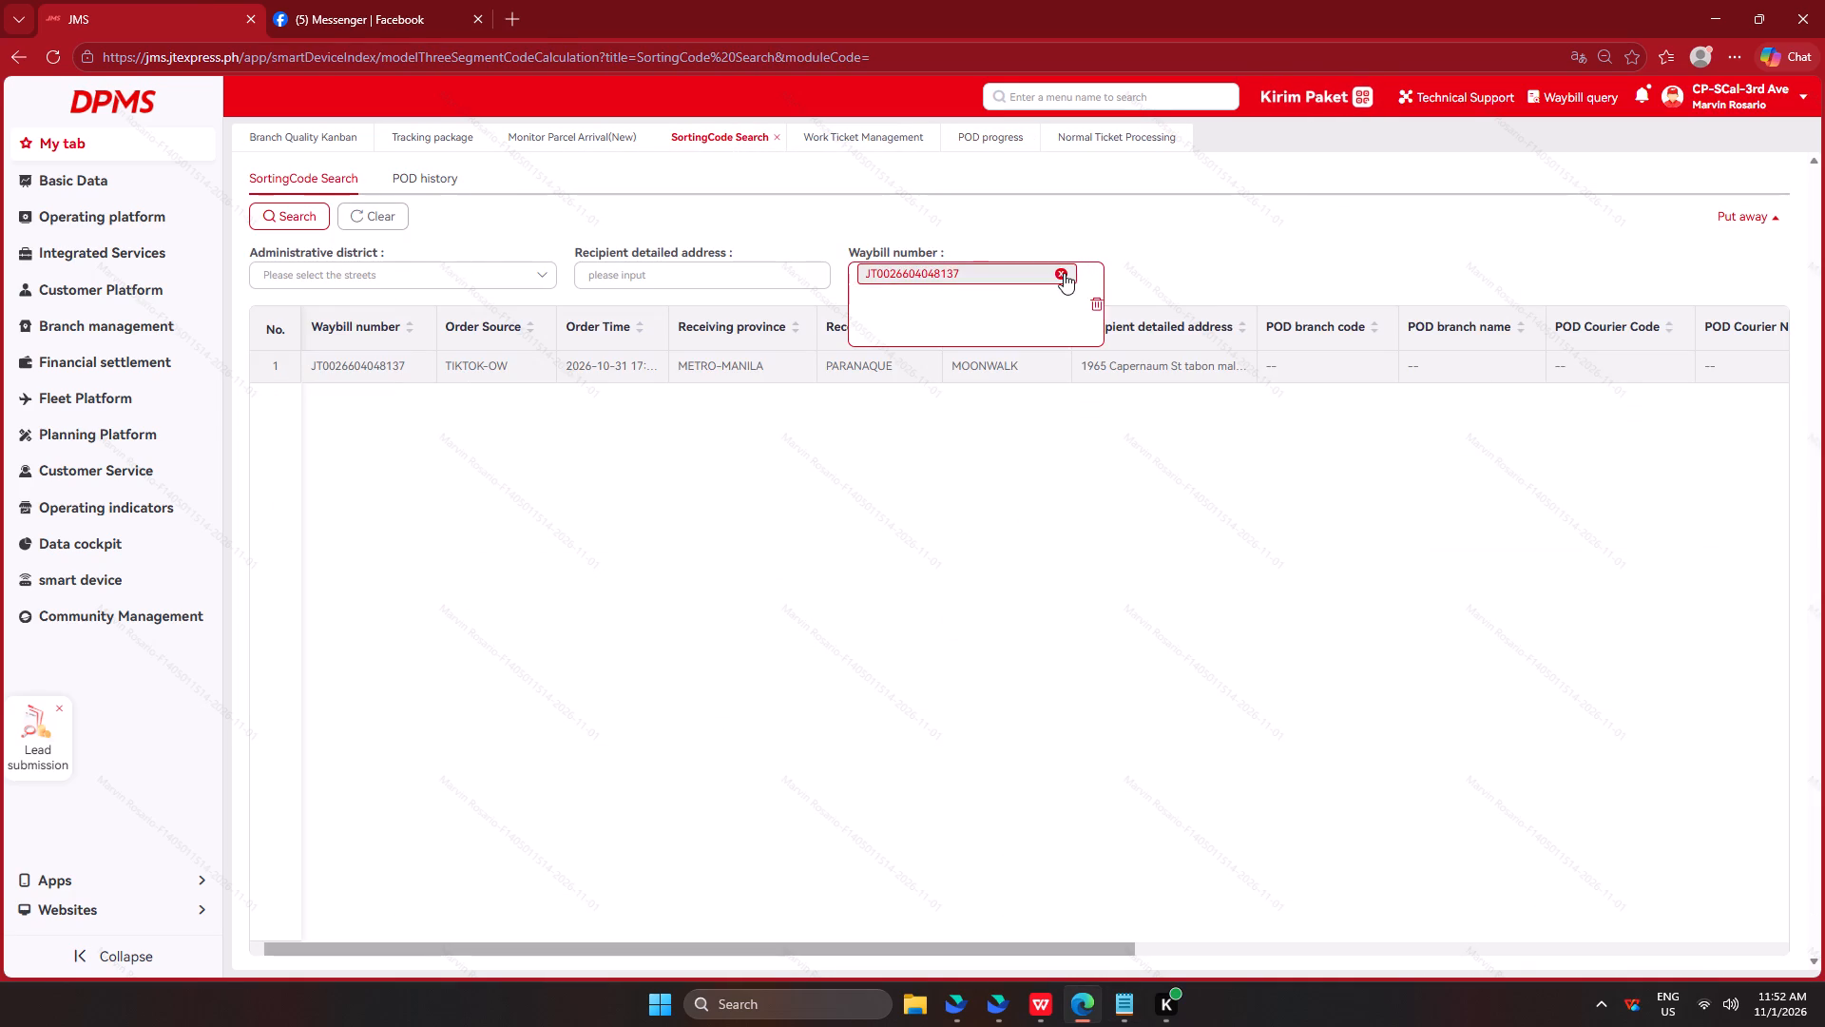
left_click(1005, 271)
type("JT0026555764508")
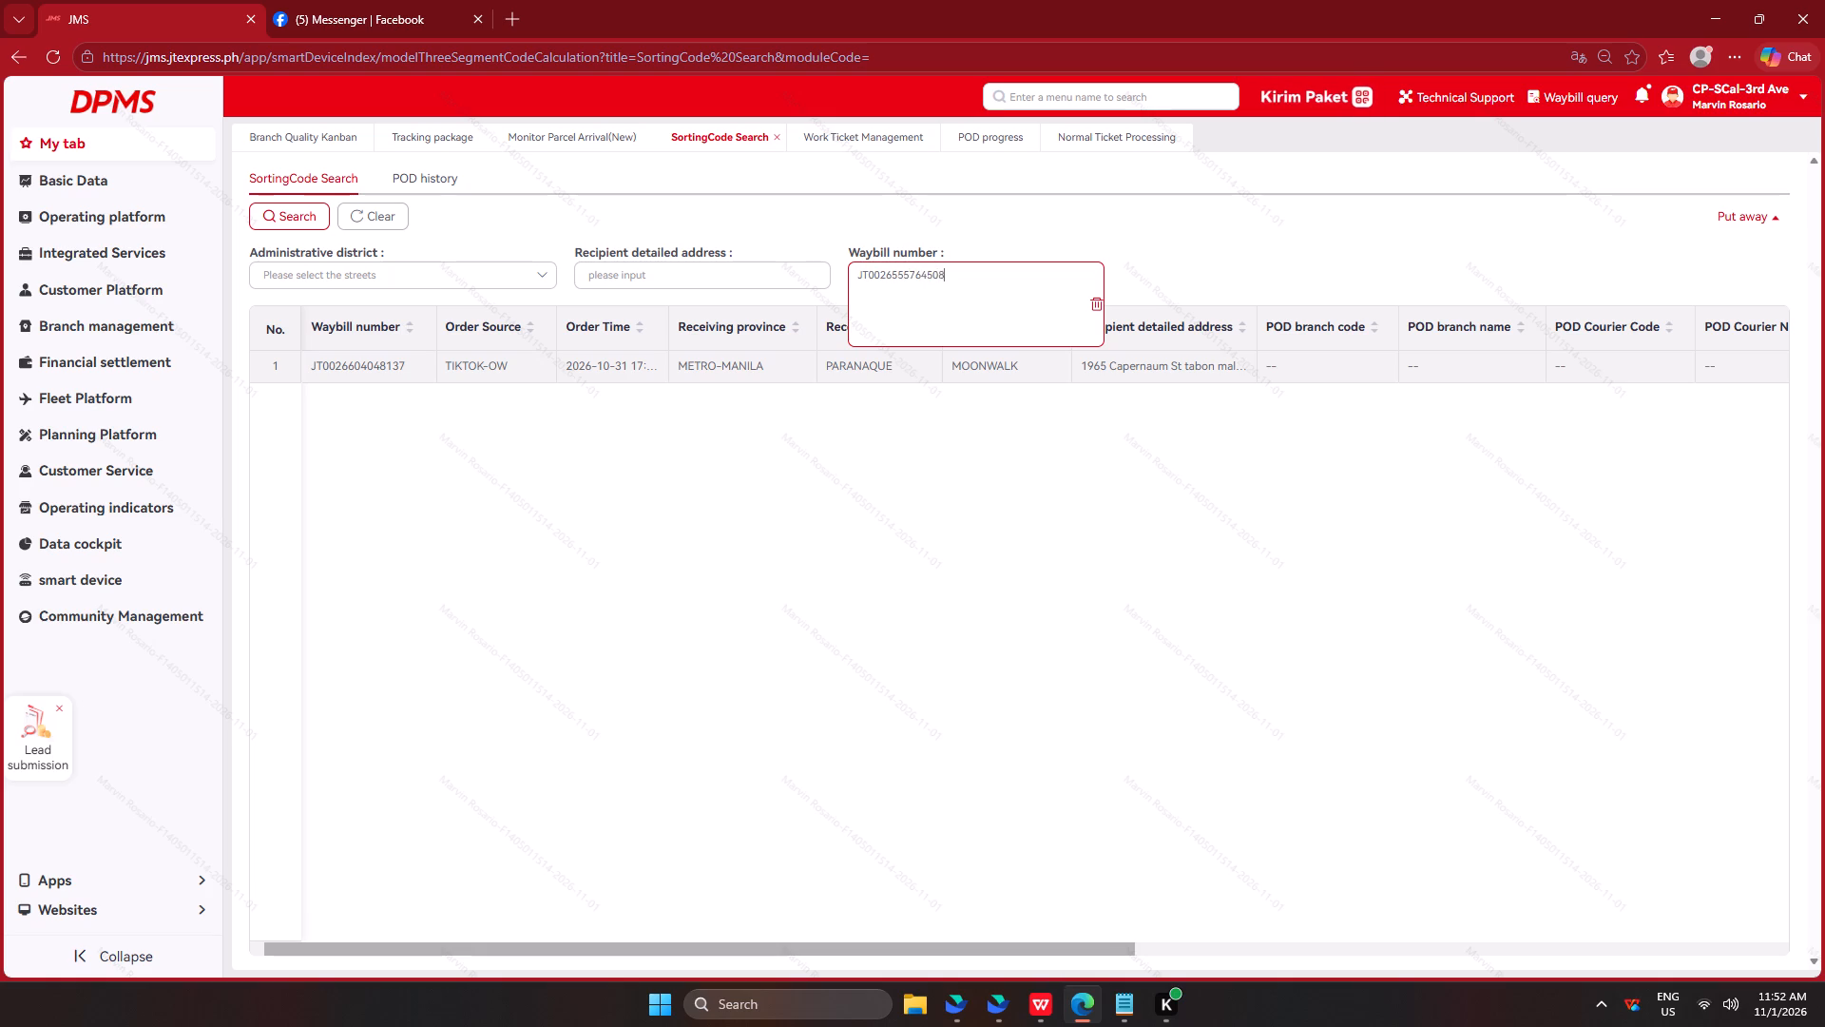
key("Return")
left_click(301, 209)
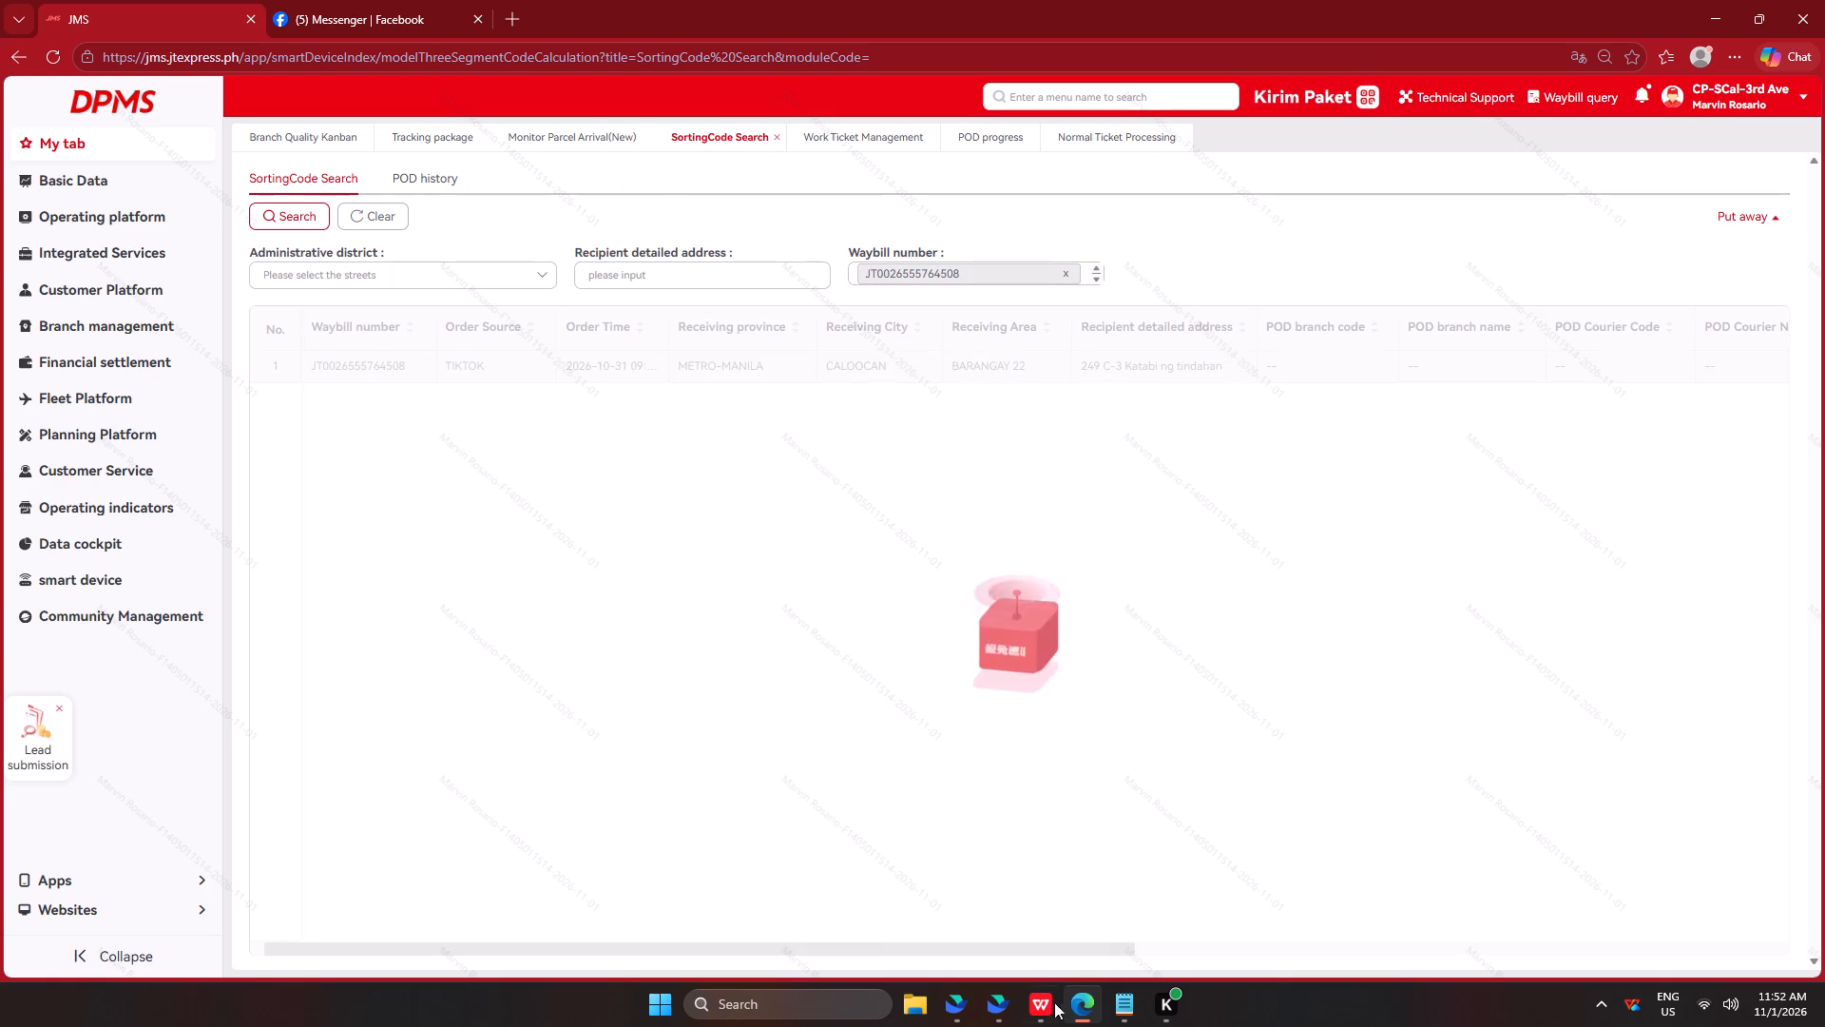
left_click_drag(1053, 953, 1824, 911)
left_click(1706, 363)
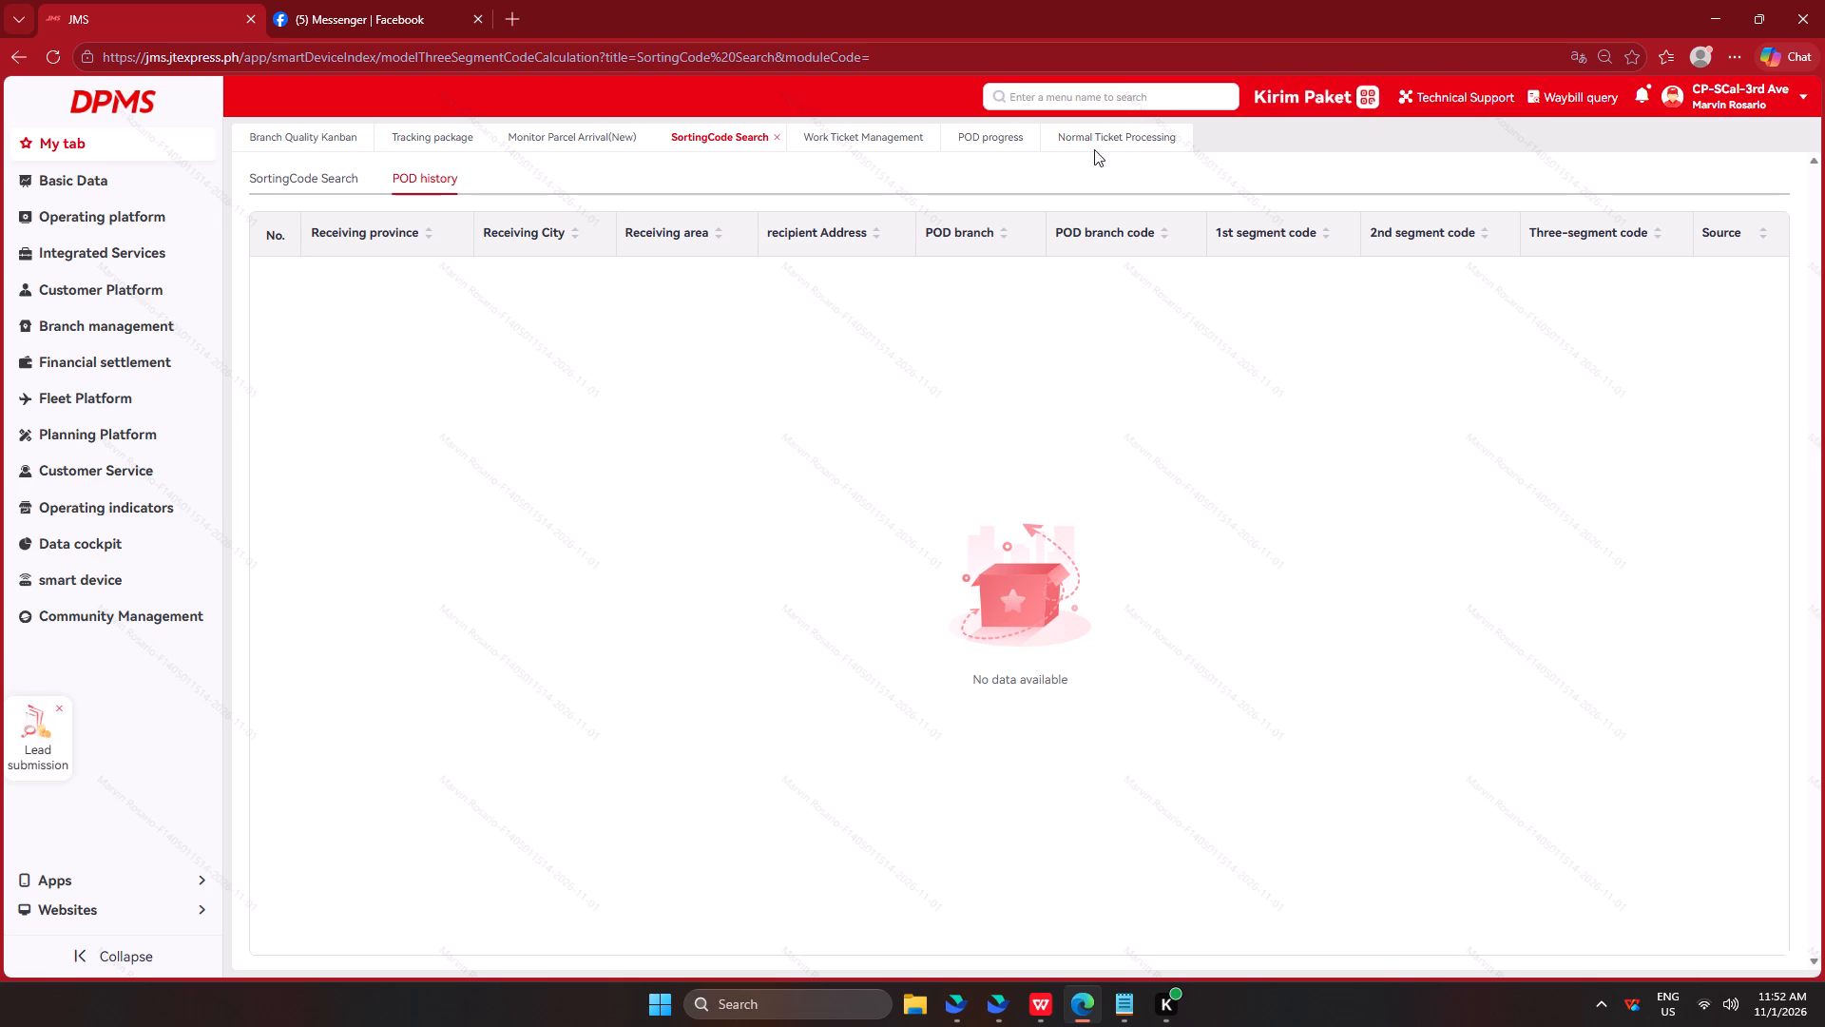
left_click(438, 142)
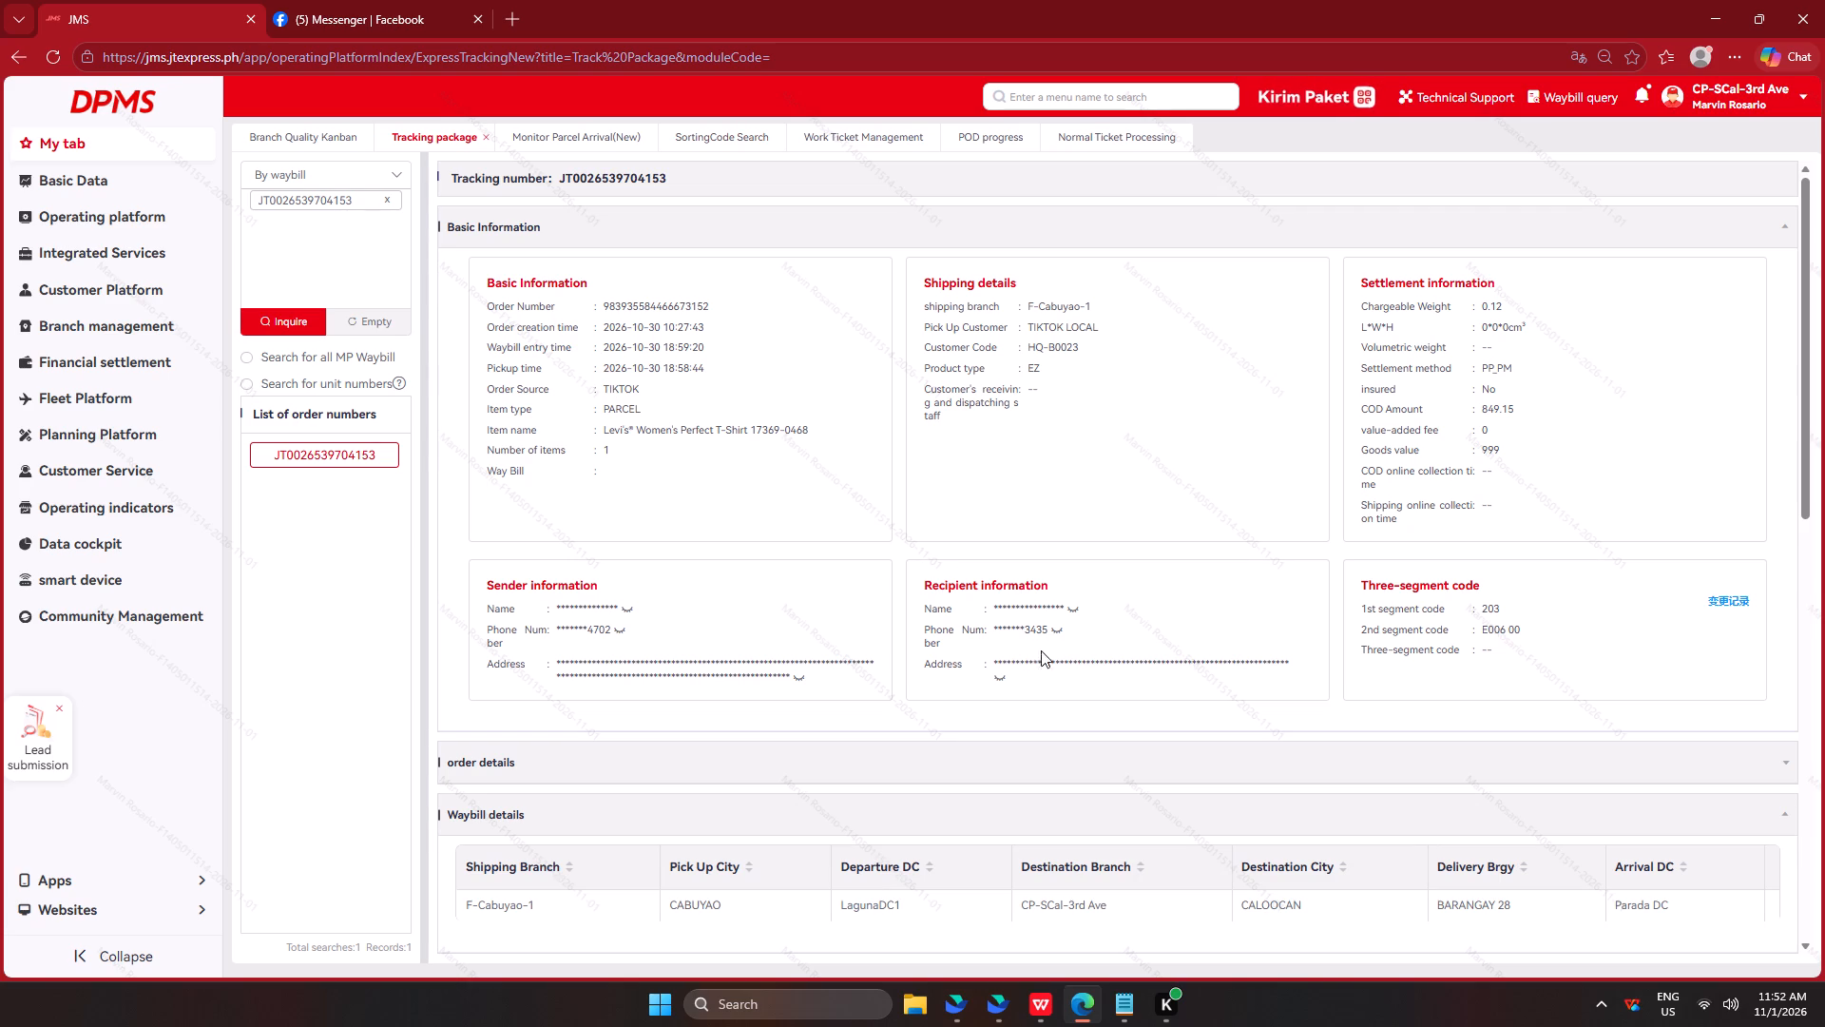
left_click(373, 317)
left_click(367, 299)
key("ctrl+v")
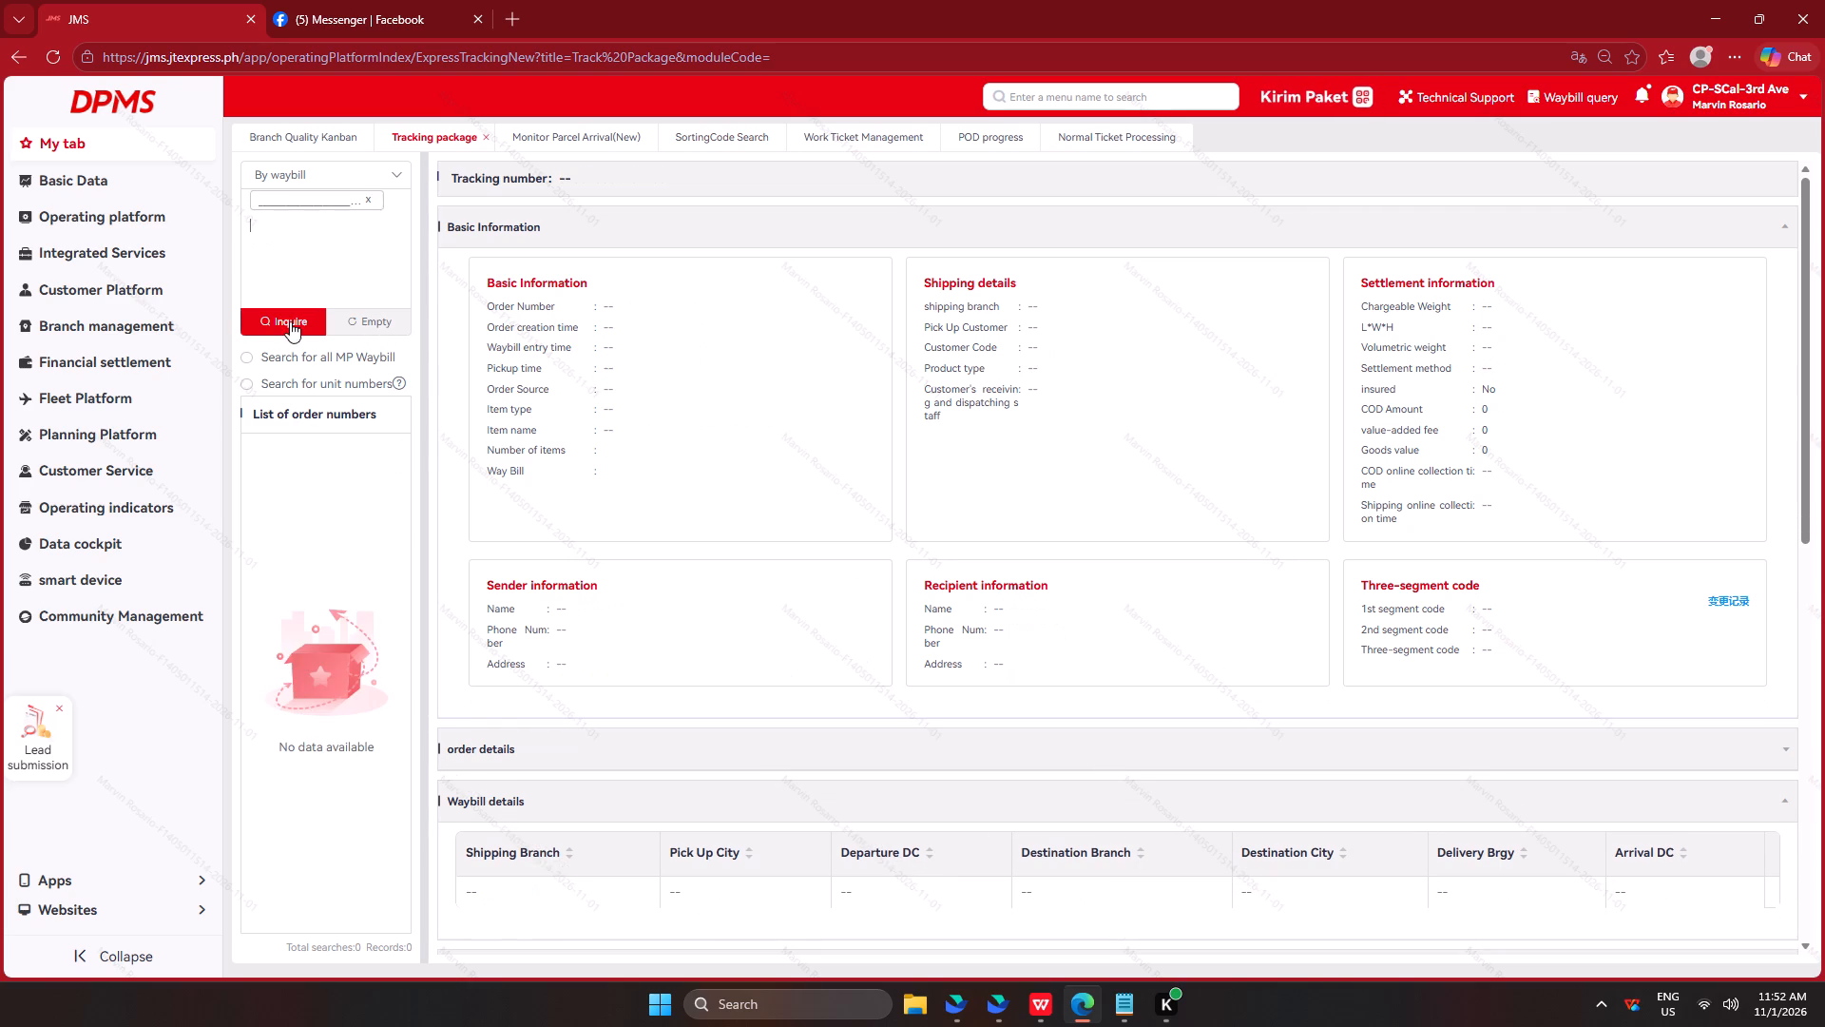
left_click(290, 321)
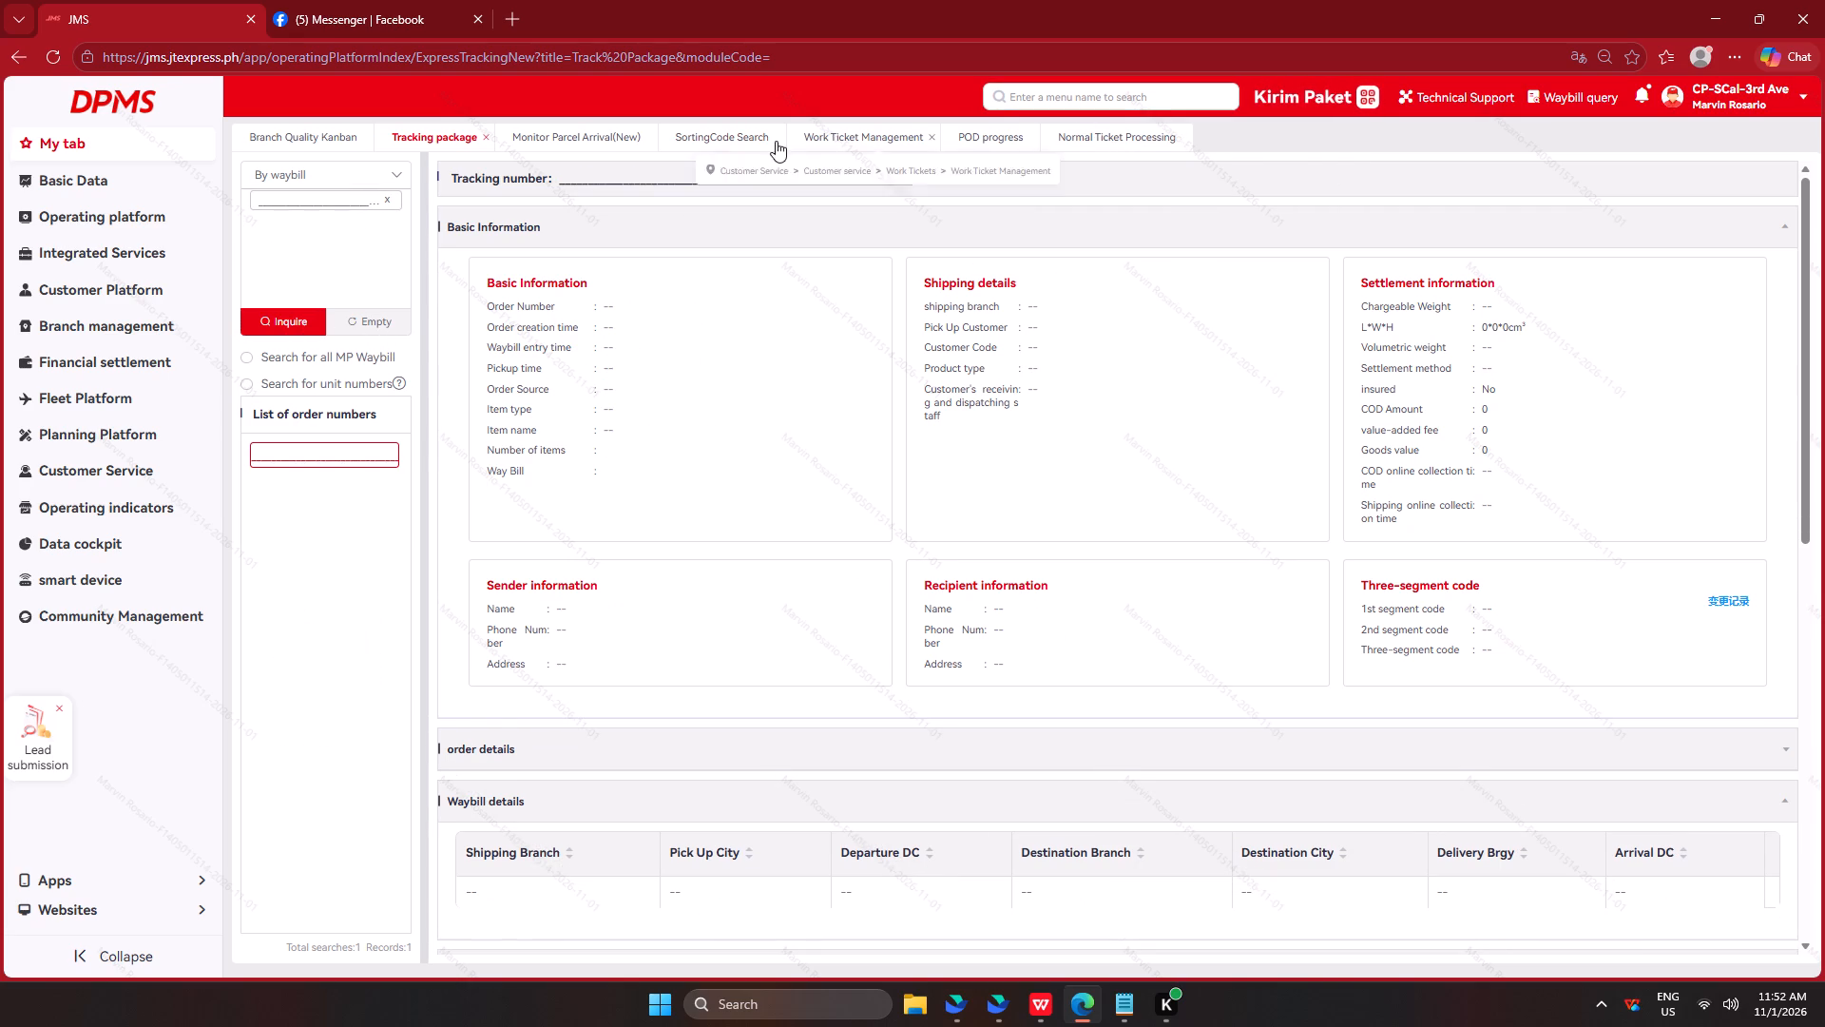
left_click(731, 133)
left_click(318, 168)
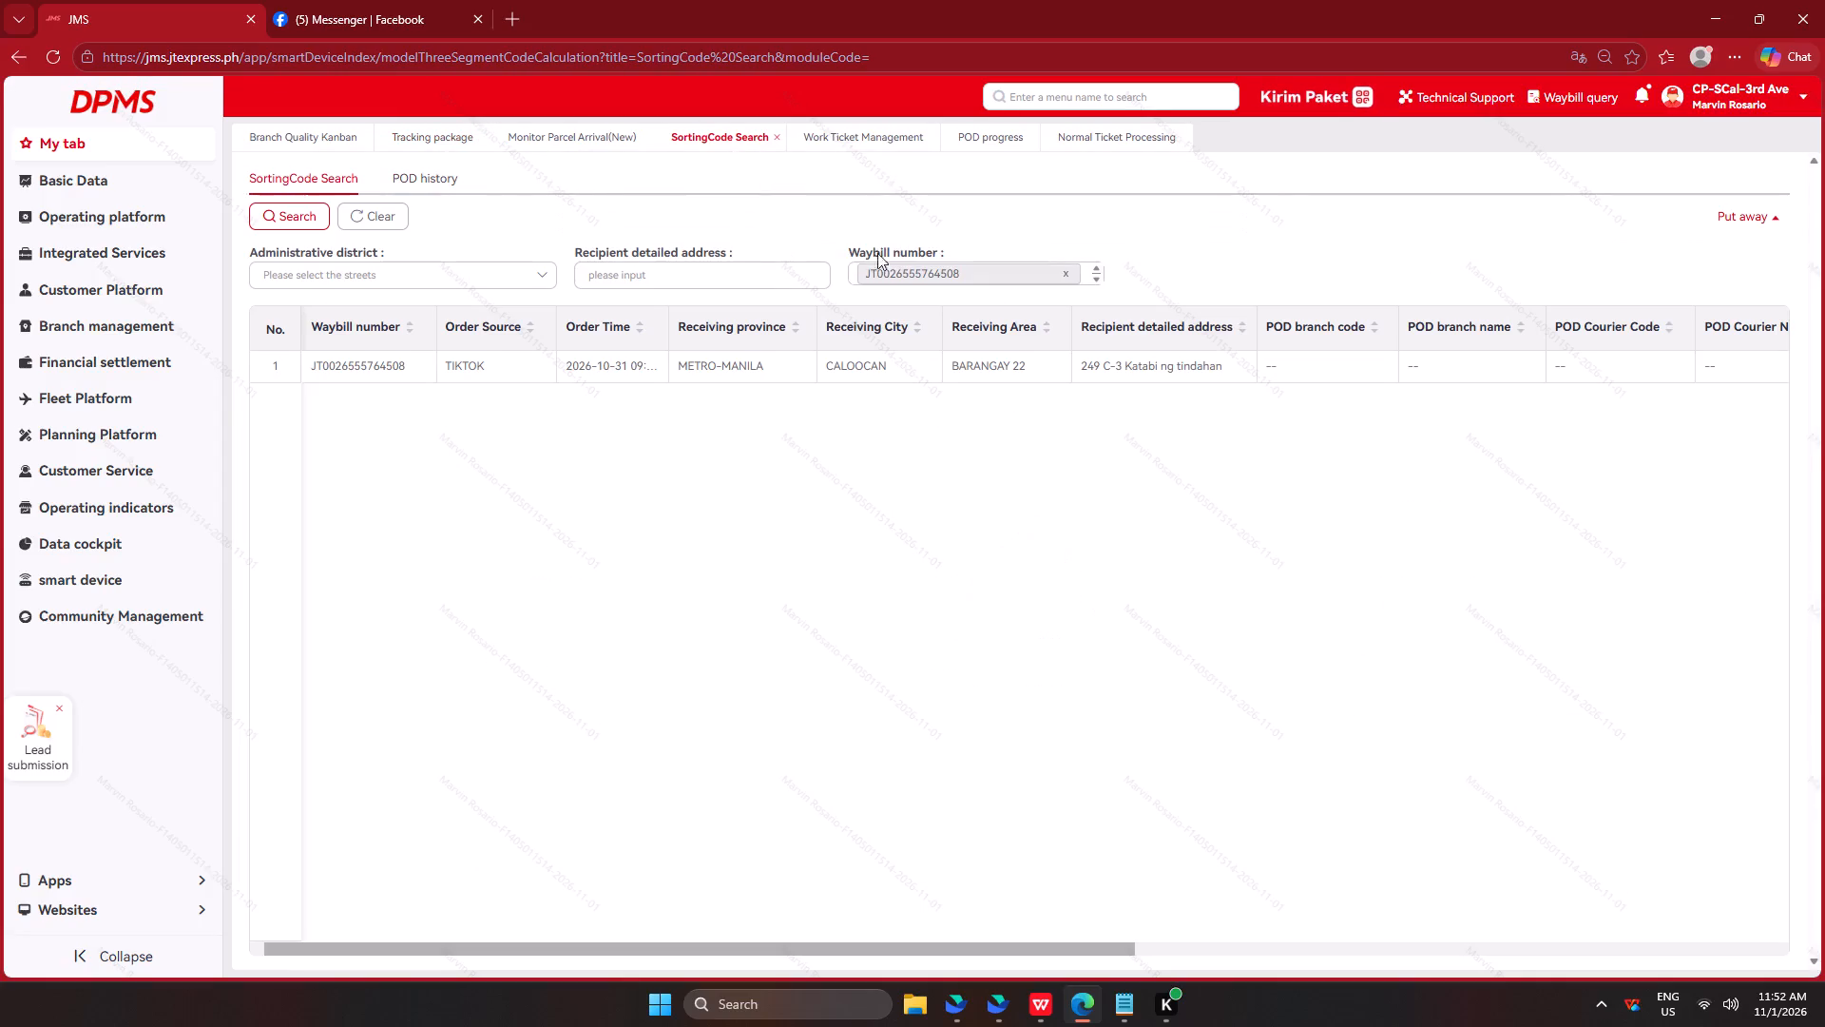
double_click(919, 275)
key("ctrl+c")
key("ctrl+c")
key("ctrl+c")
key("ctrl+c")
key("ctrl+c")
left_click(430, 139, "ctrl")
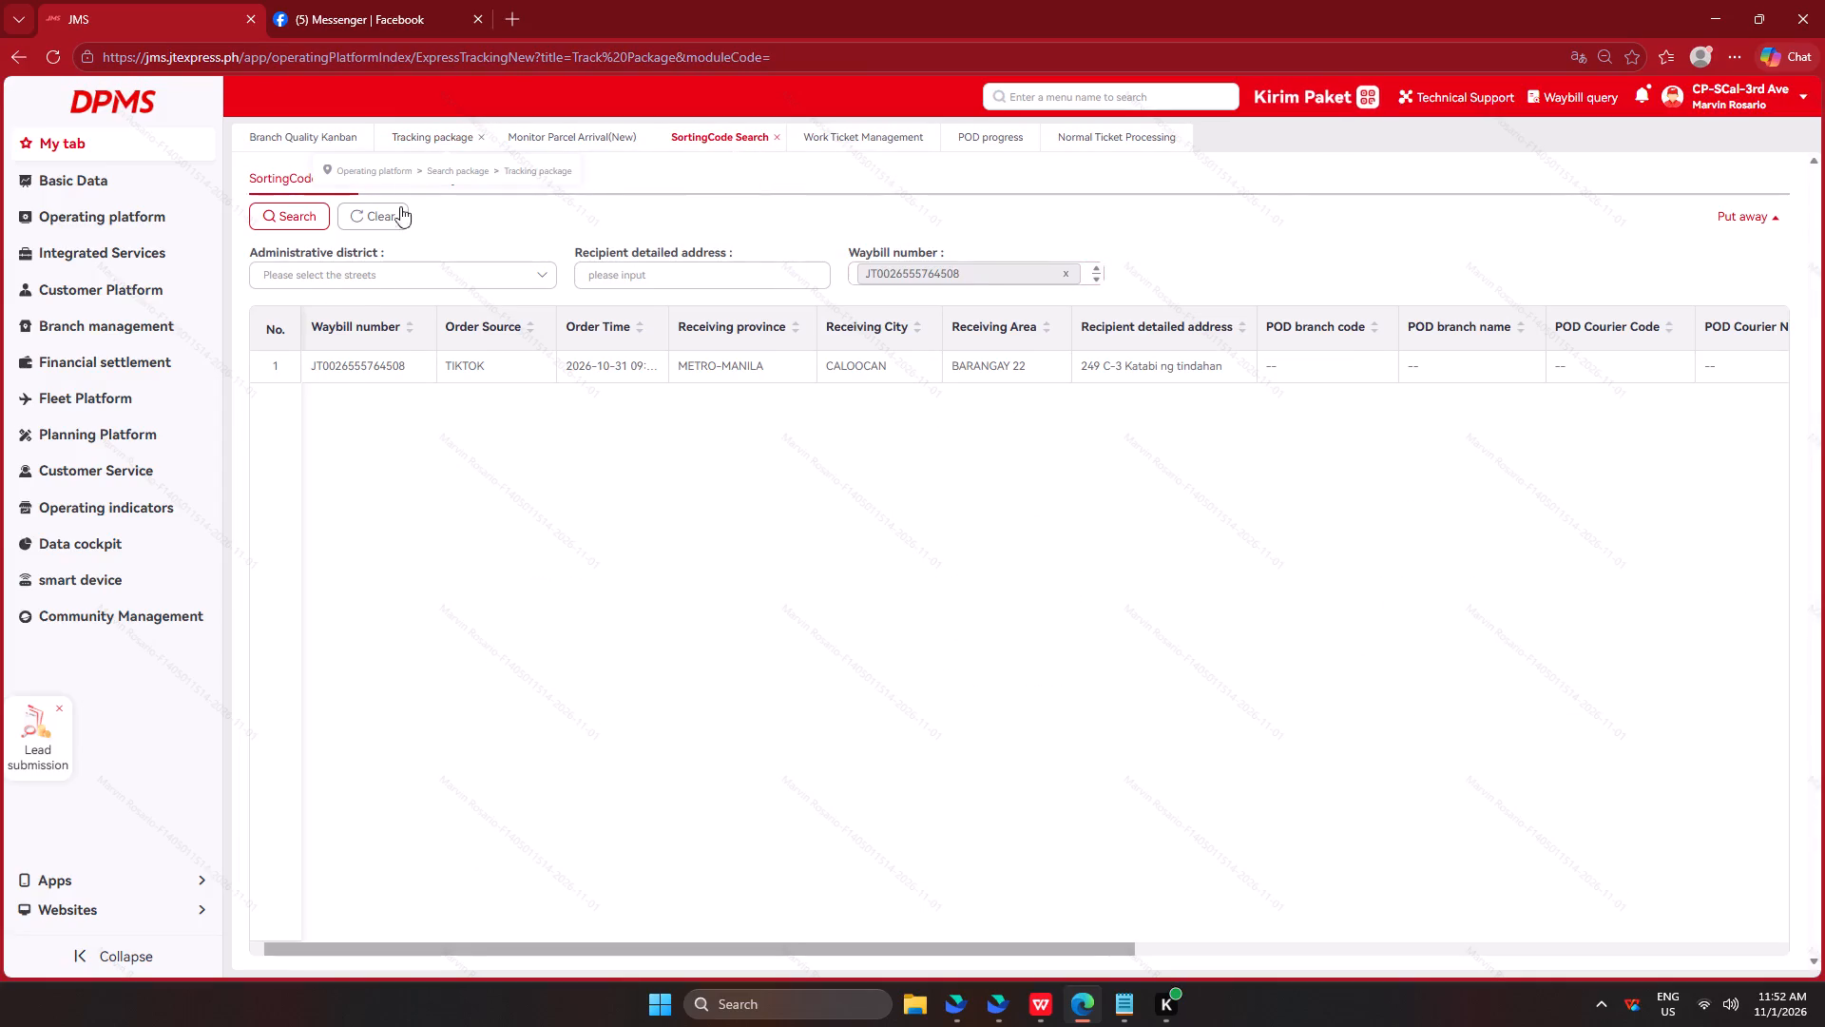
left_click(362, 314)
left_click(363, 255)
key("ctrl+v")
left_click(293, 322)
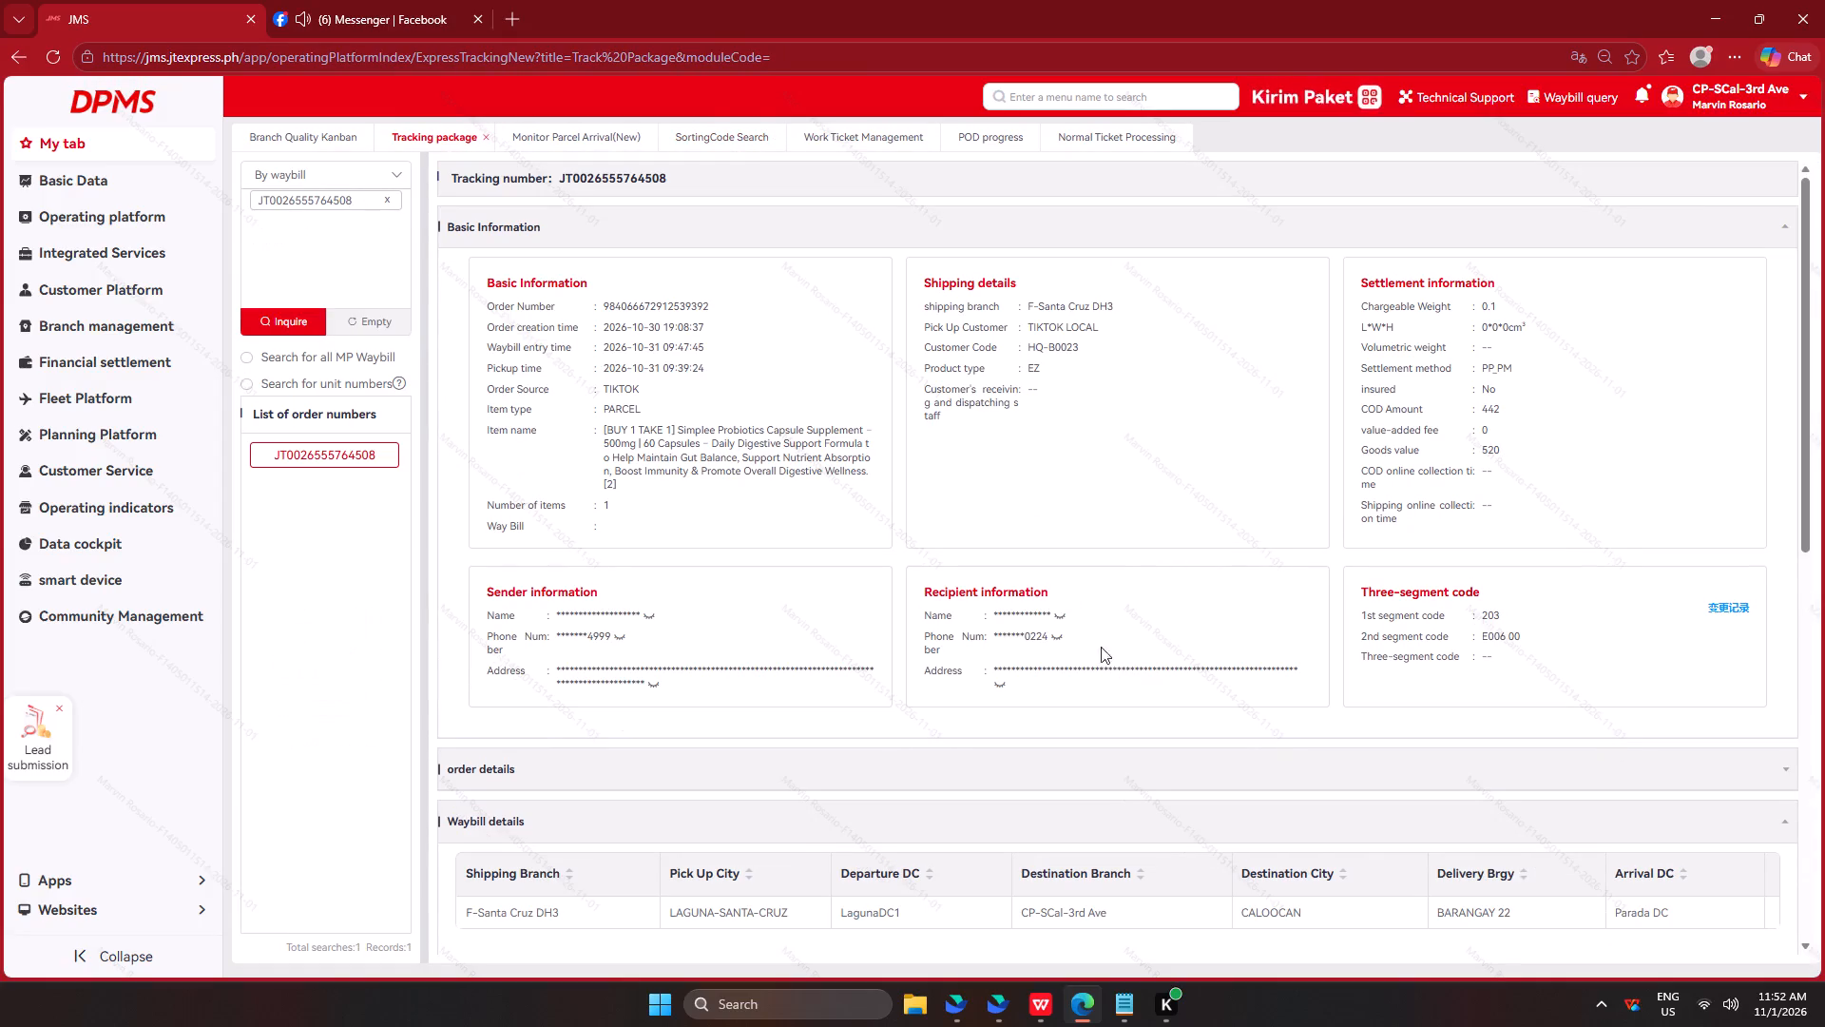
Reveal the recipient's masked phone number for the tracked parcel and copy it.
left_click(1060, 637)
triple_click(1026, 637)
key("ctrl+c")
key("ctrl+c")
key("ctrl+c")
key("ctrl+c")
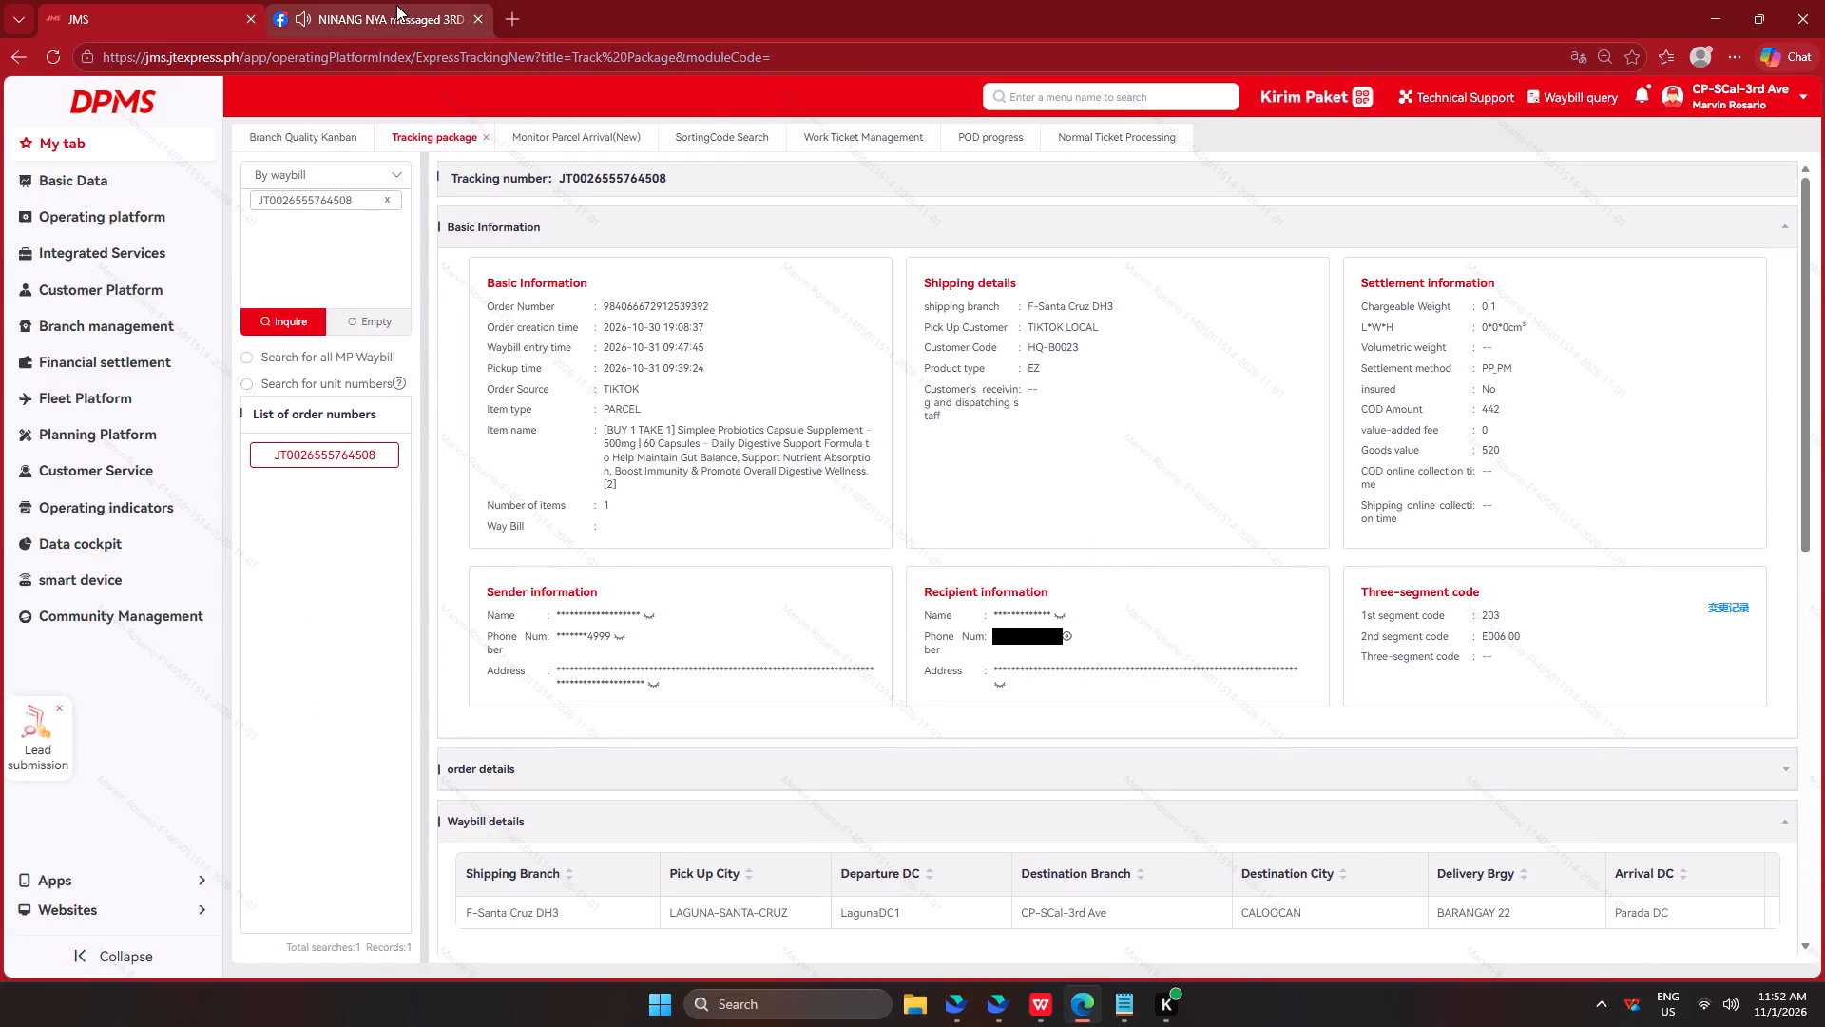
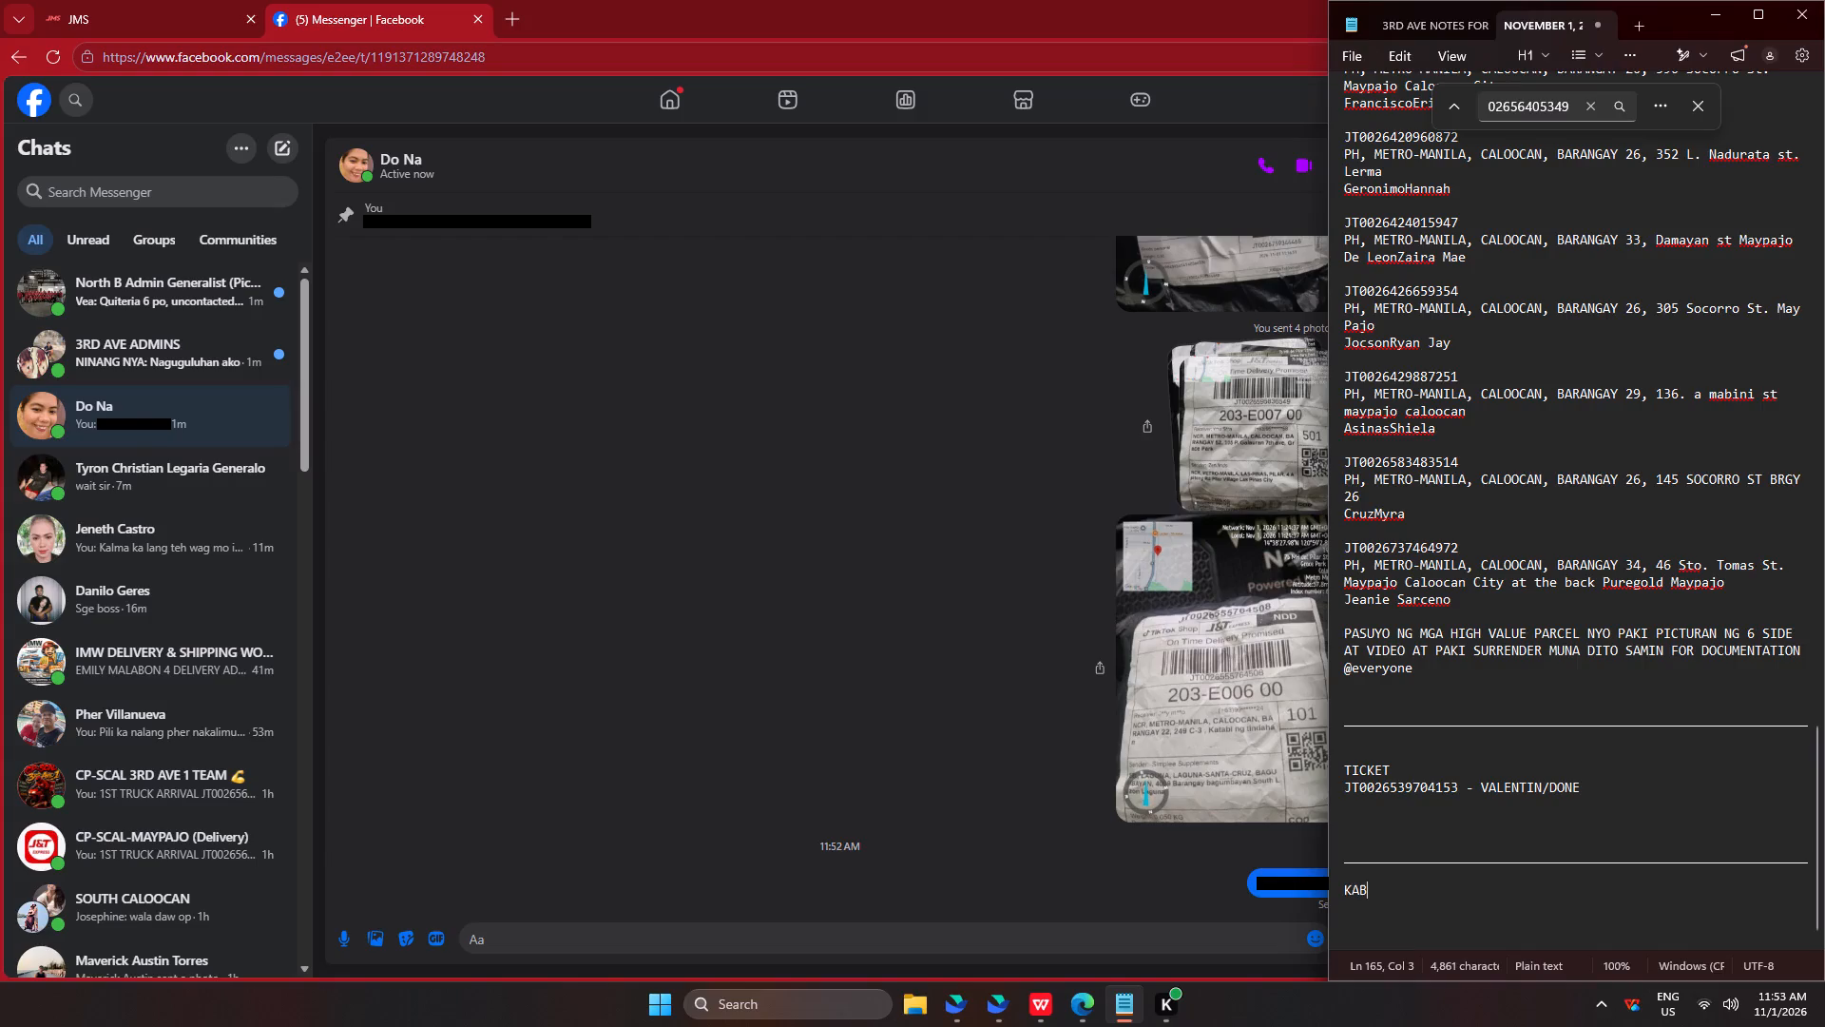
Write the street address with its house number below the last divider line in the November 1 notes.
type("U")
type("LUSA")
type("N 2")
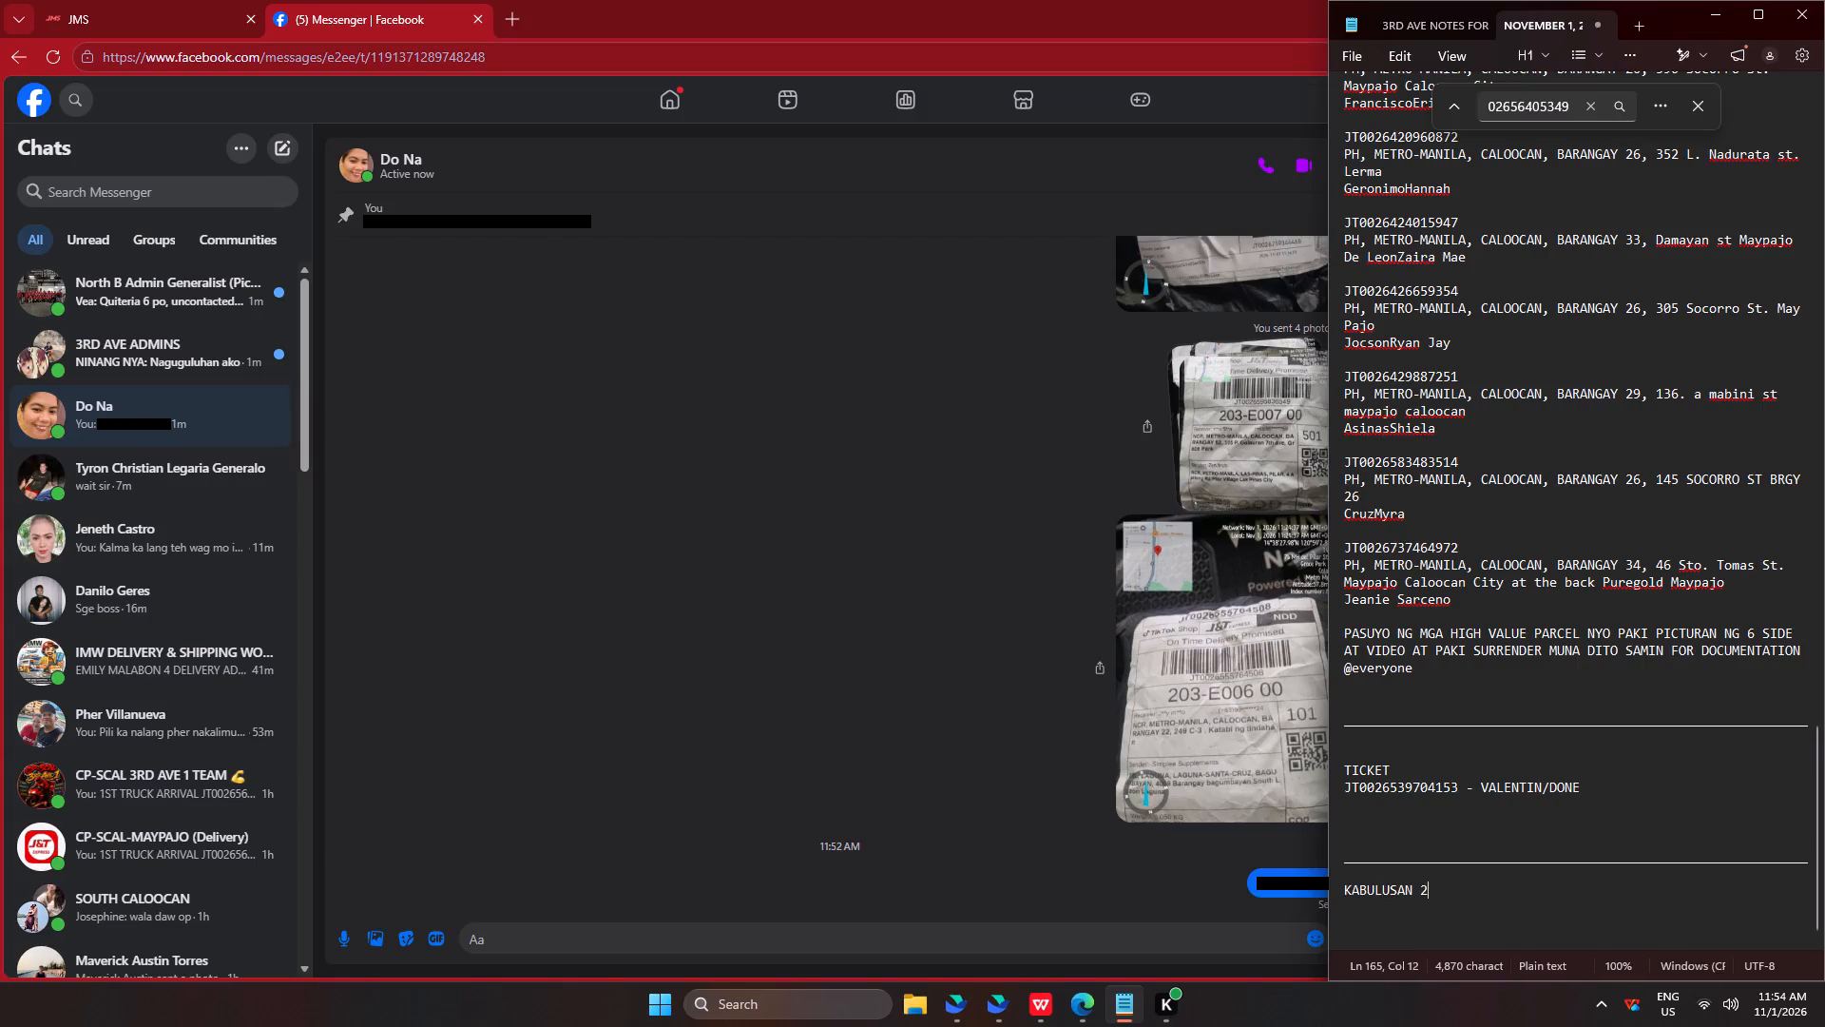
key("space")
Place the text cursor at the end of the KABULUSAN 2 line in the November 1 notes.
left_click(1344, 890)
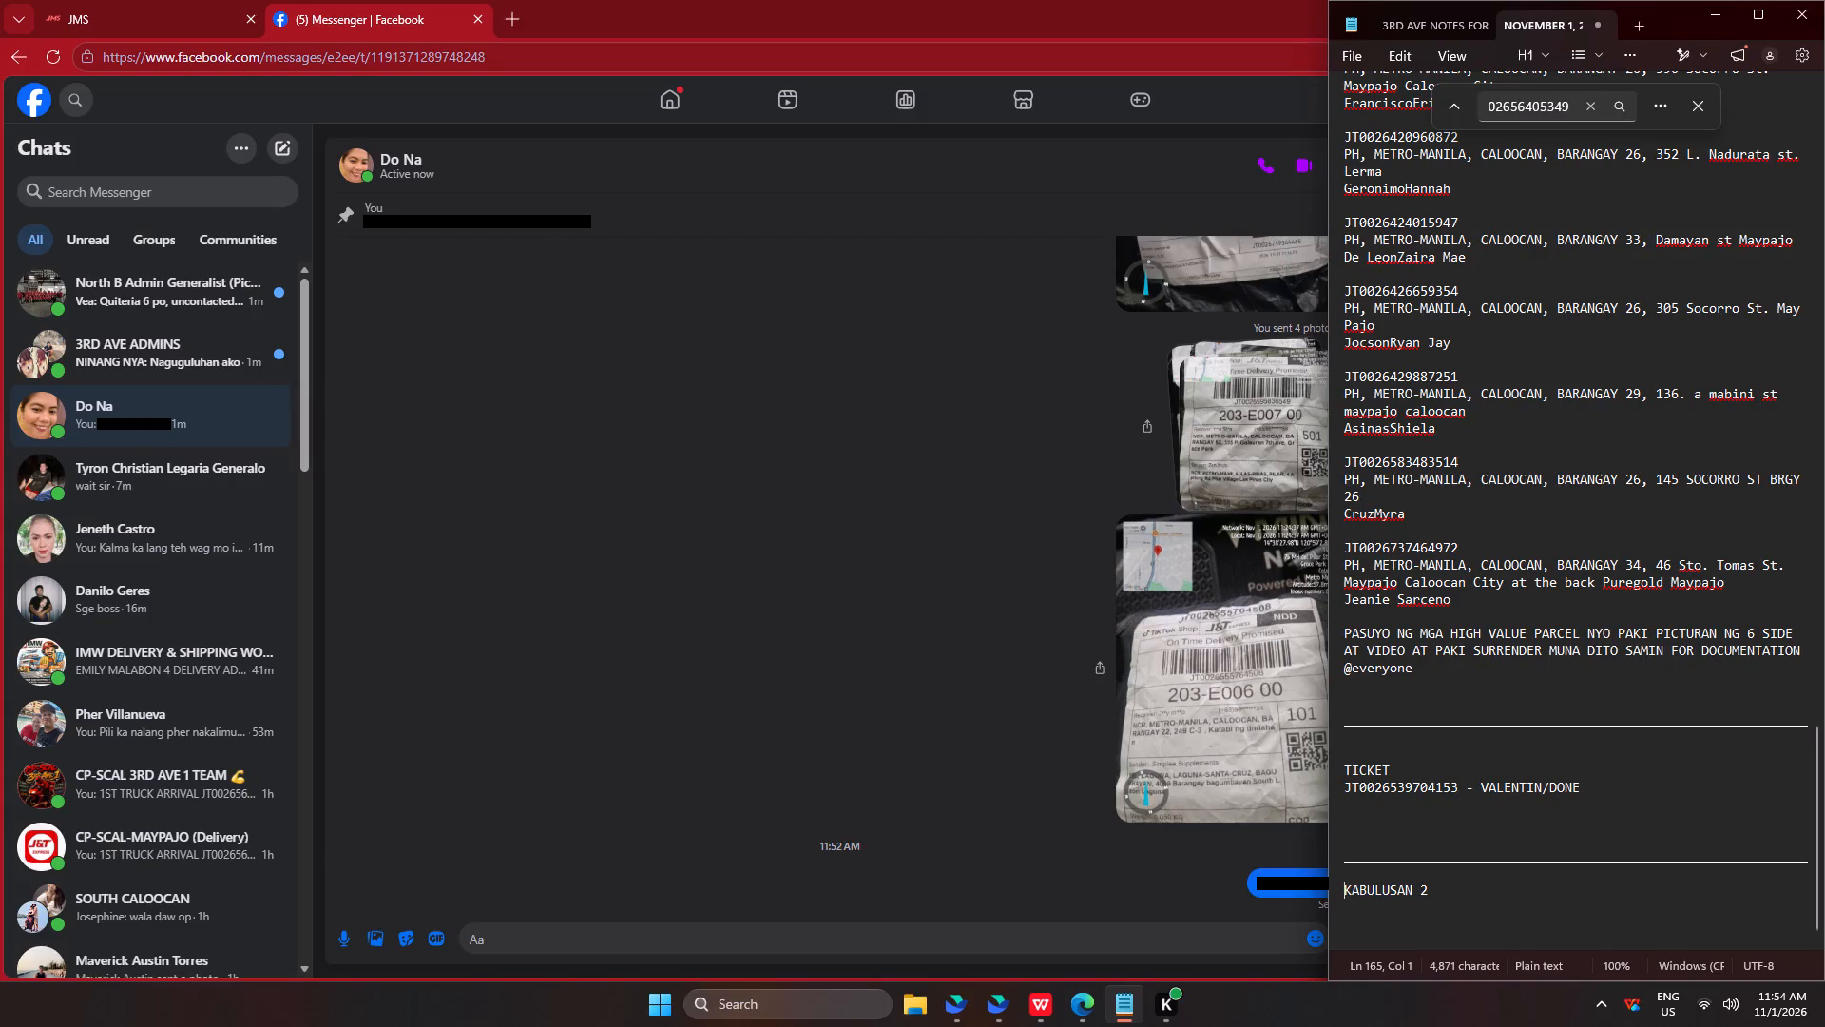
key("Right")
key("Right")
key("Right")
key("Right")
key("Right")
key("Right")
key("Right")
key("Right")
key("Right")
key("Right")
key("Right")
key("Right")
key("Right")
key("Left")
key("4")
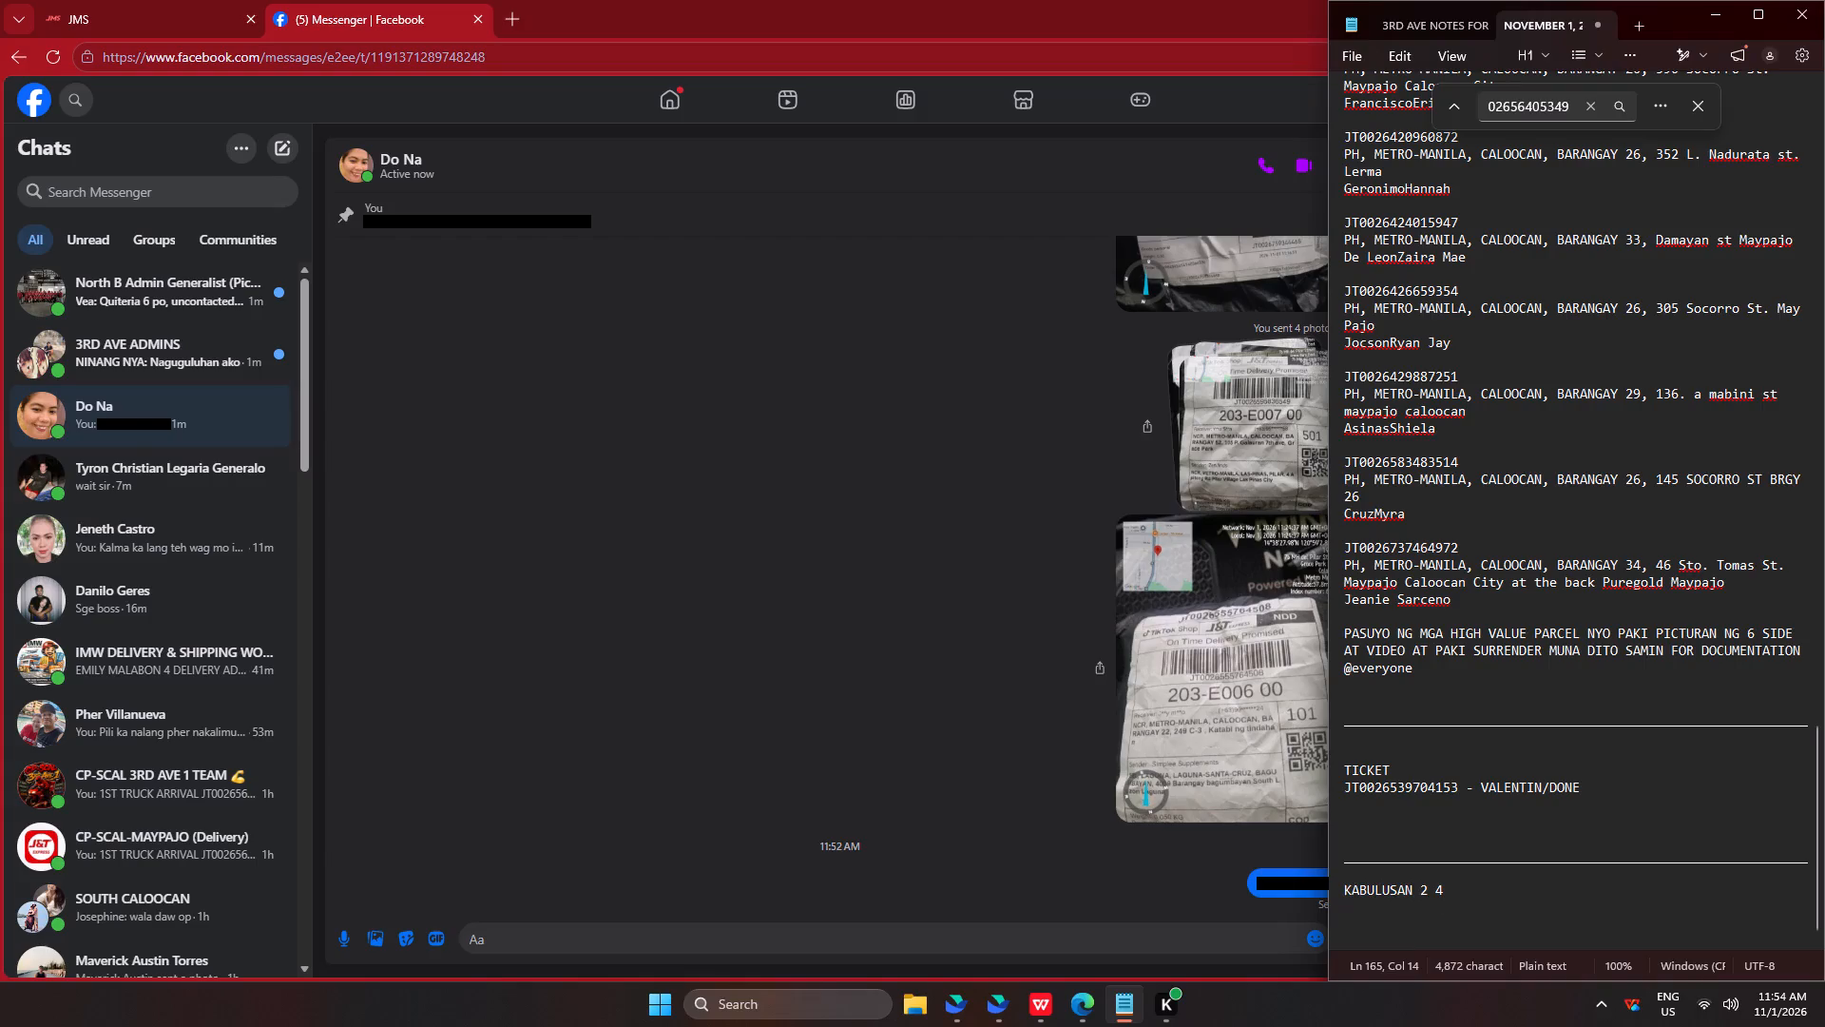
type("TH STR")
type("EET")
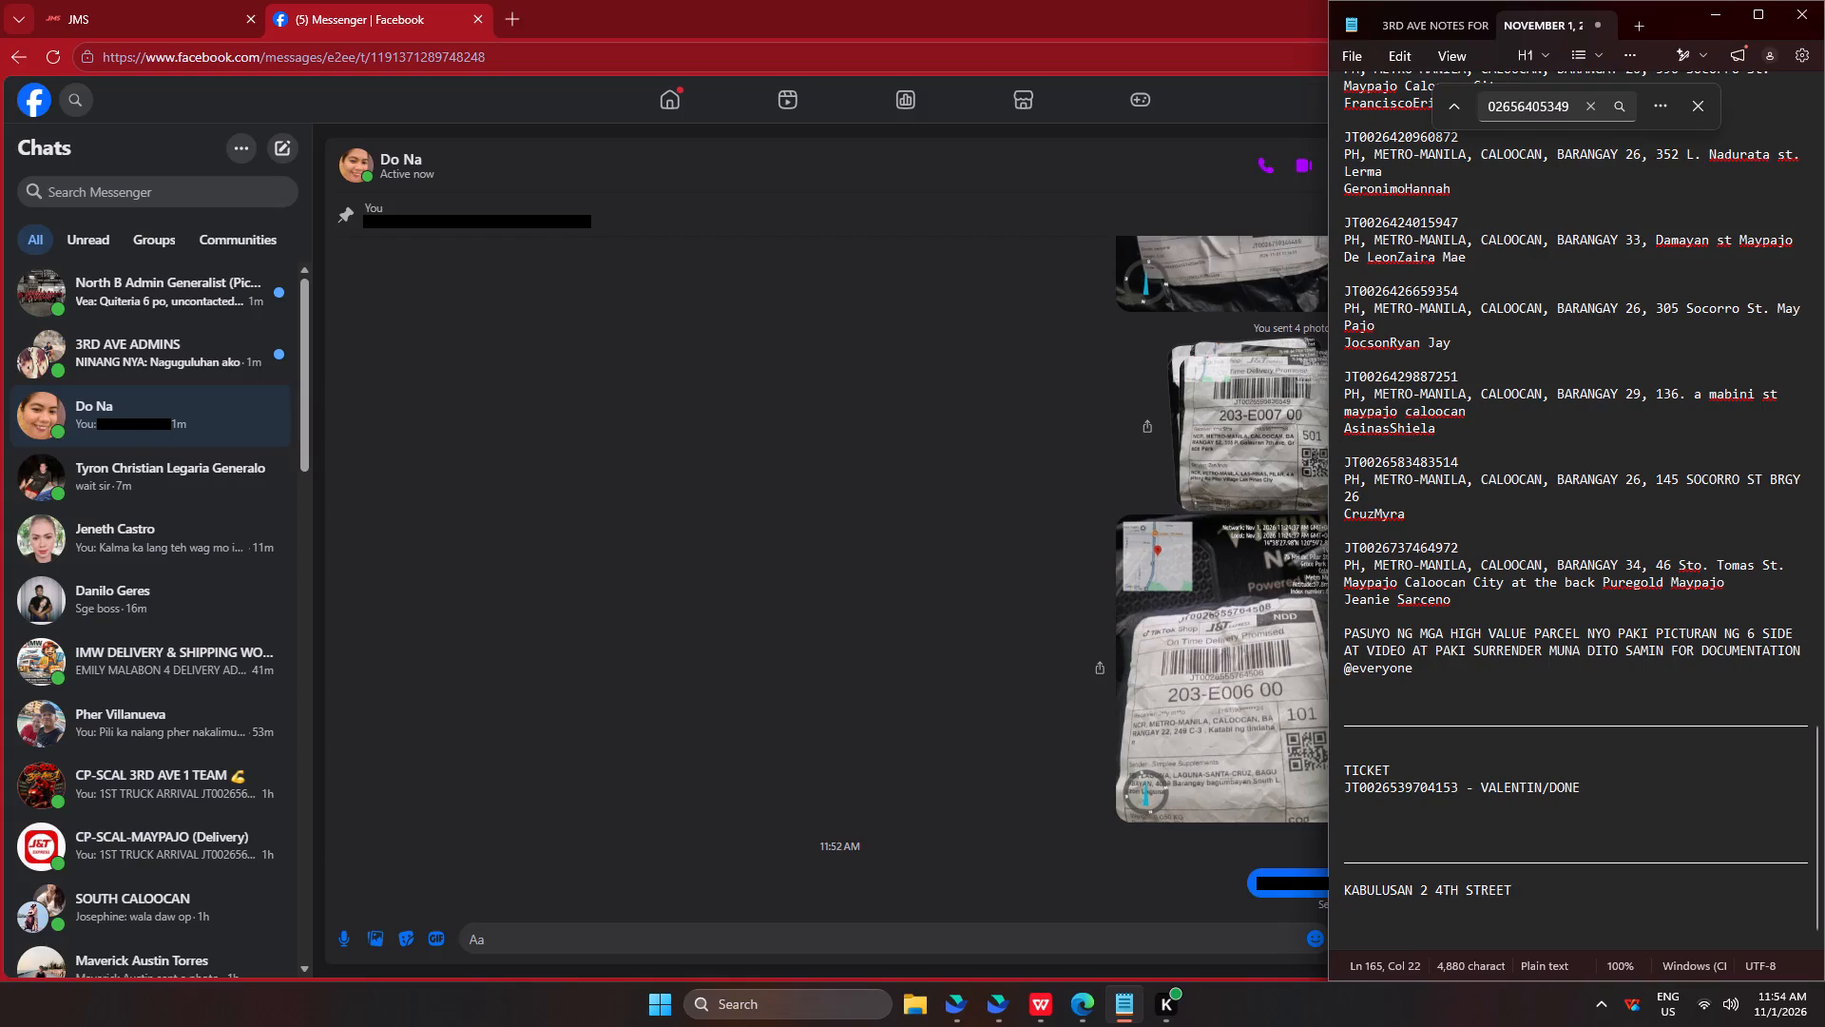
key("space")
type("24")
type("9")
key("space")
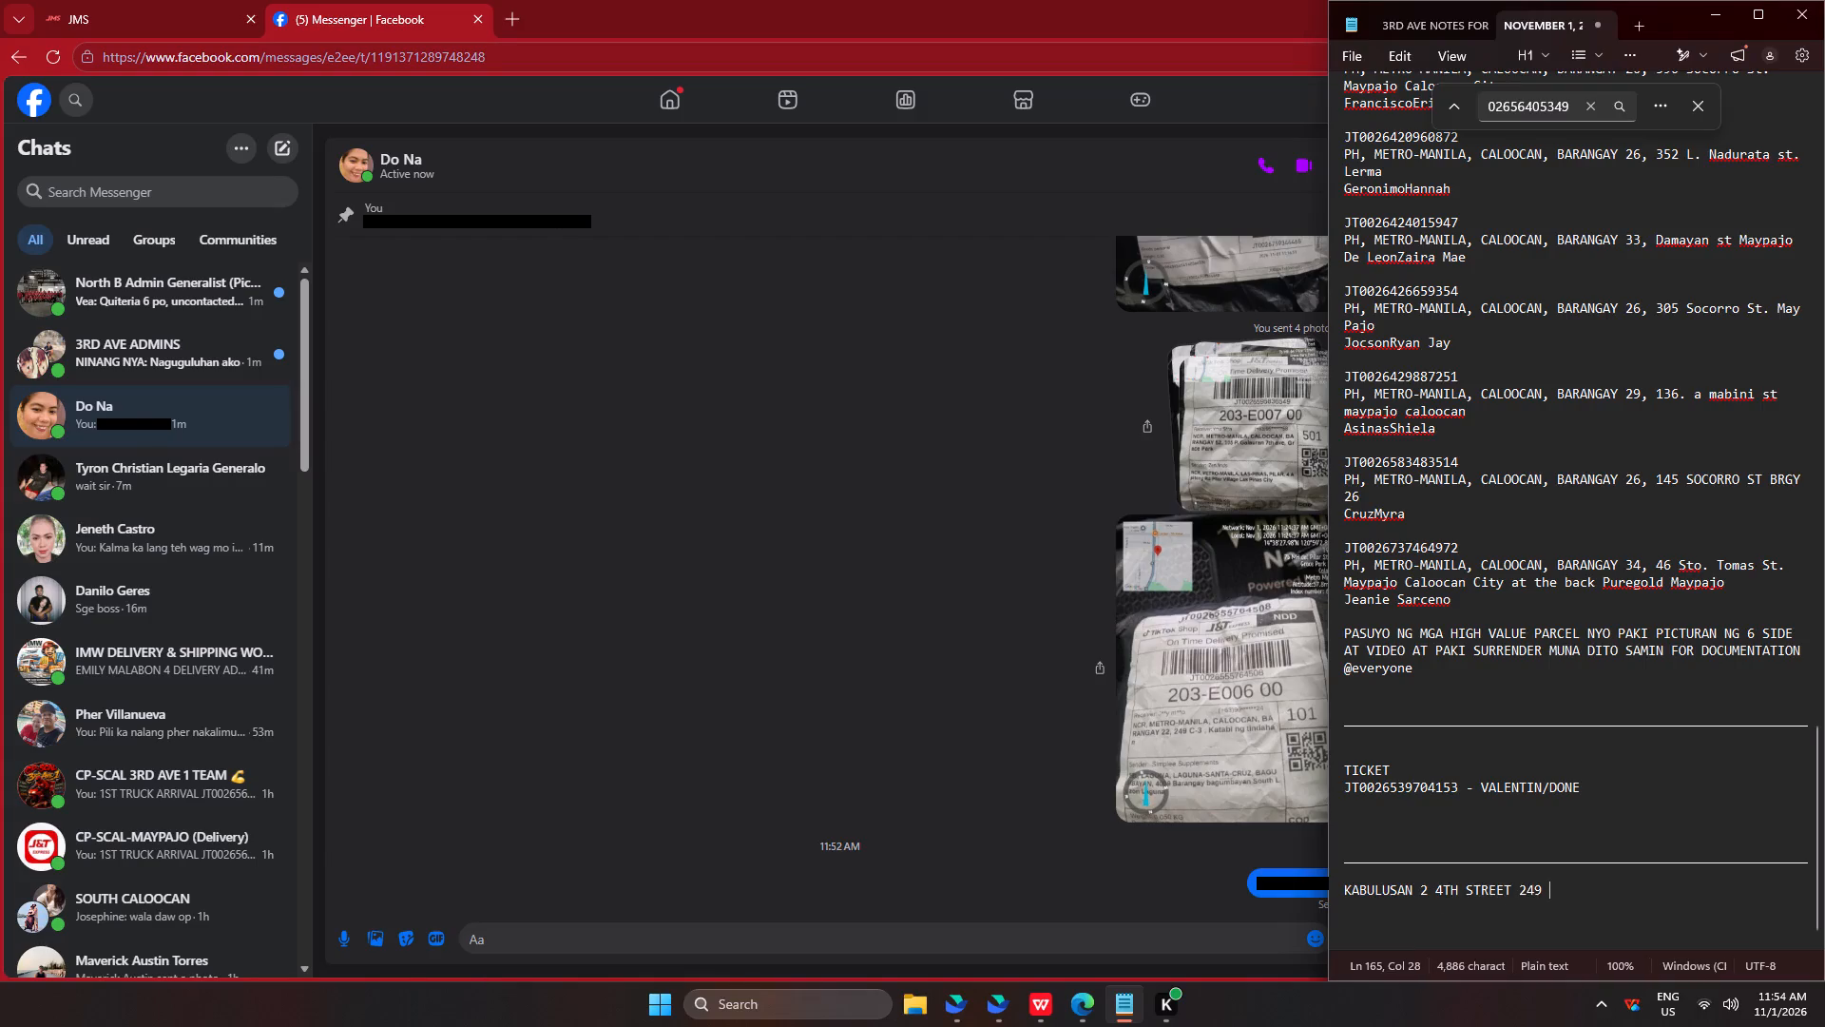
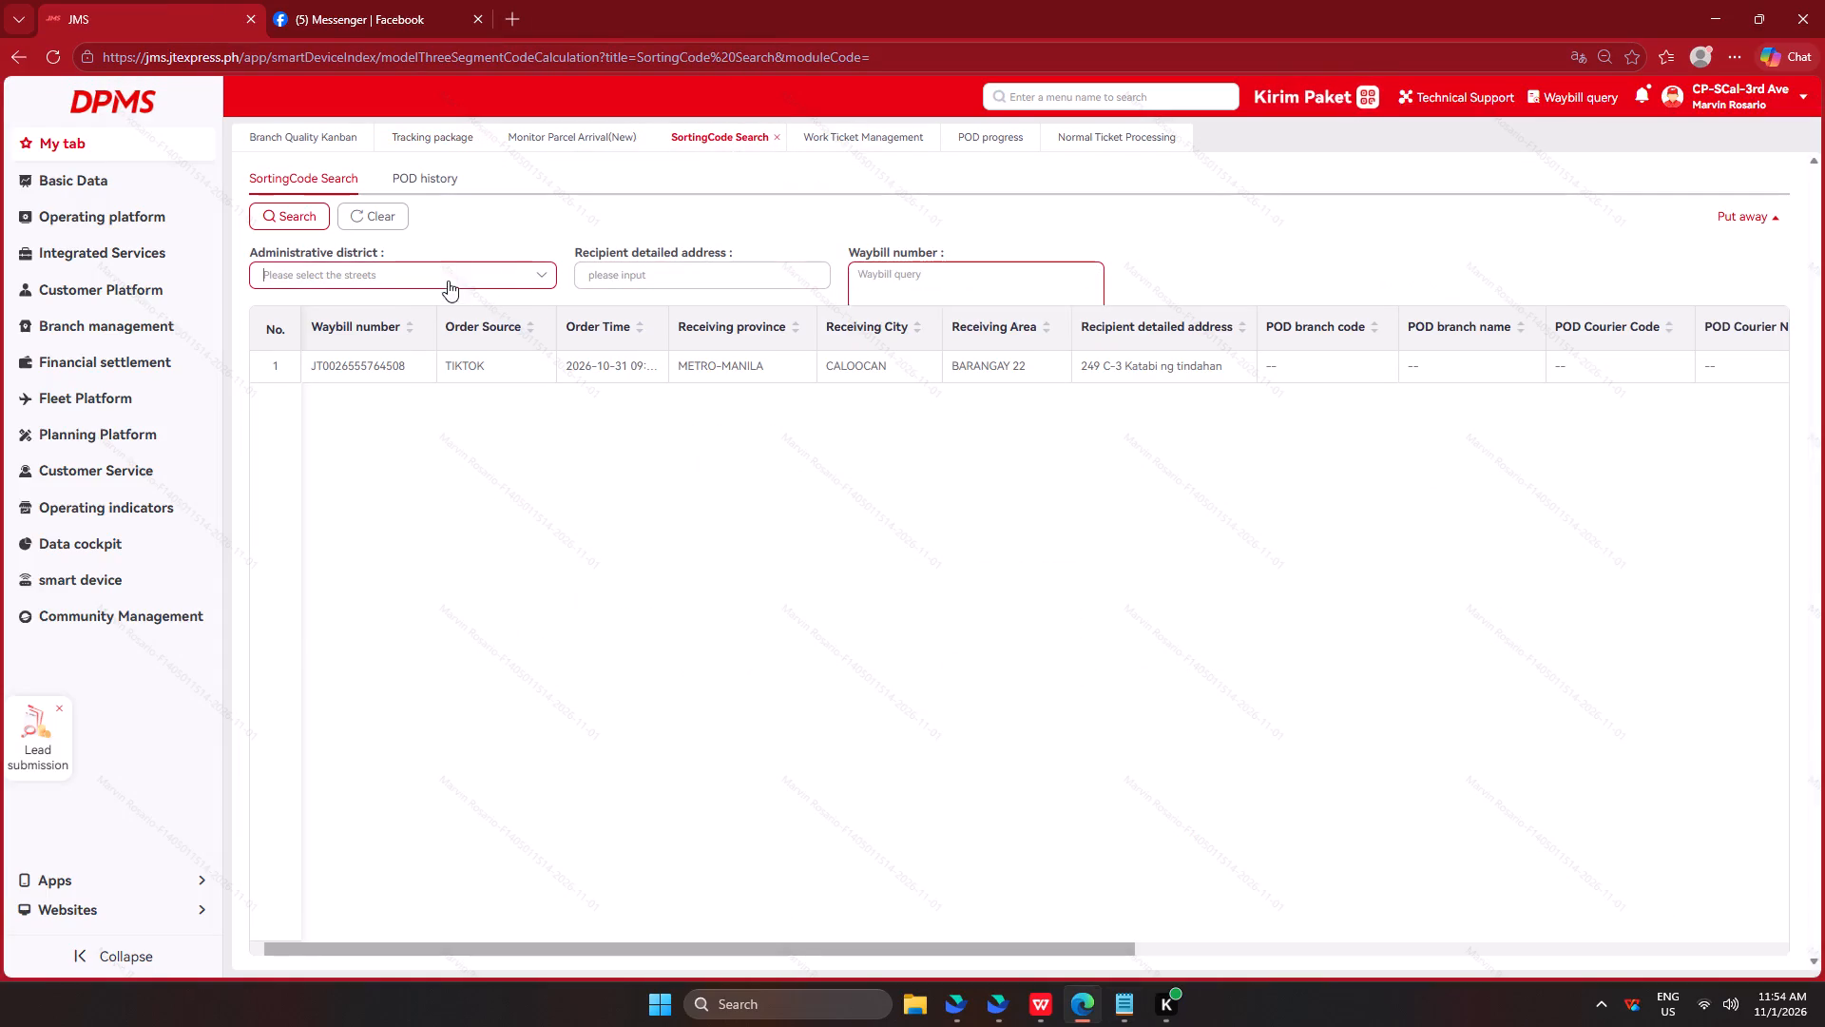
Set the SortingCode Search administrative district to METRO-MANILA / CALOOCAN and filter its areas by 02.
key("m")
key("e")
left_click(351, 339)
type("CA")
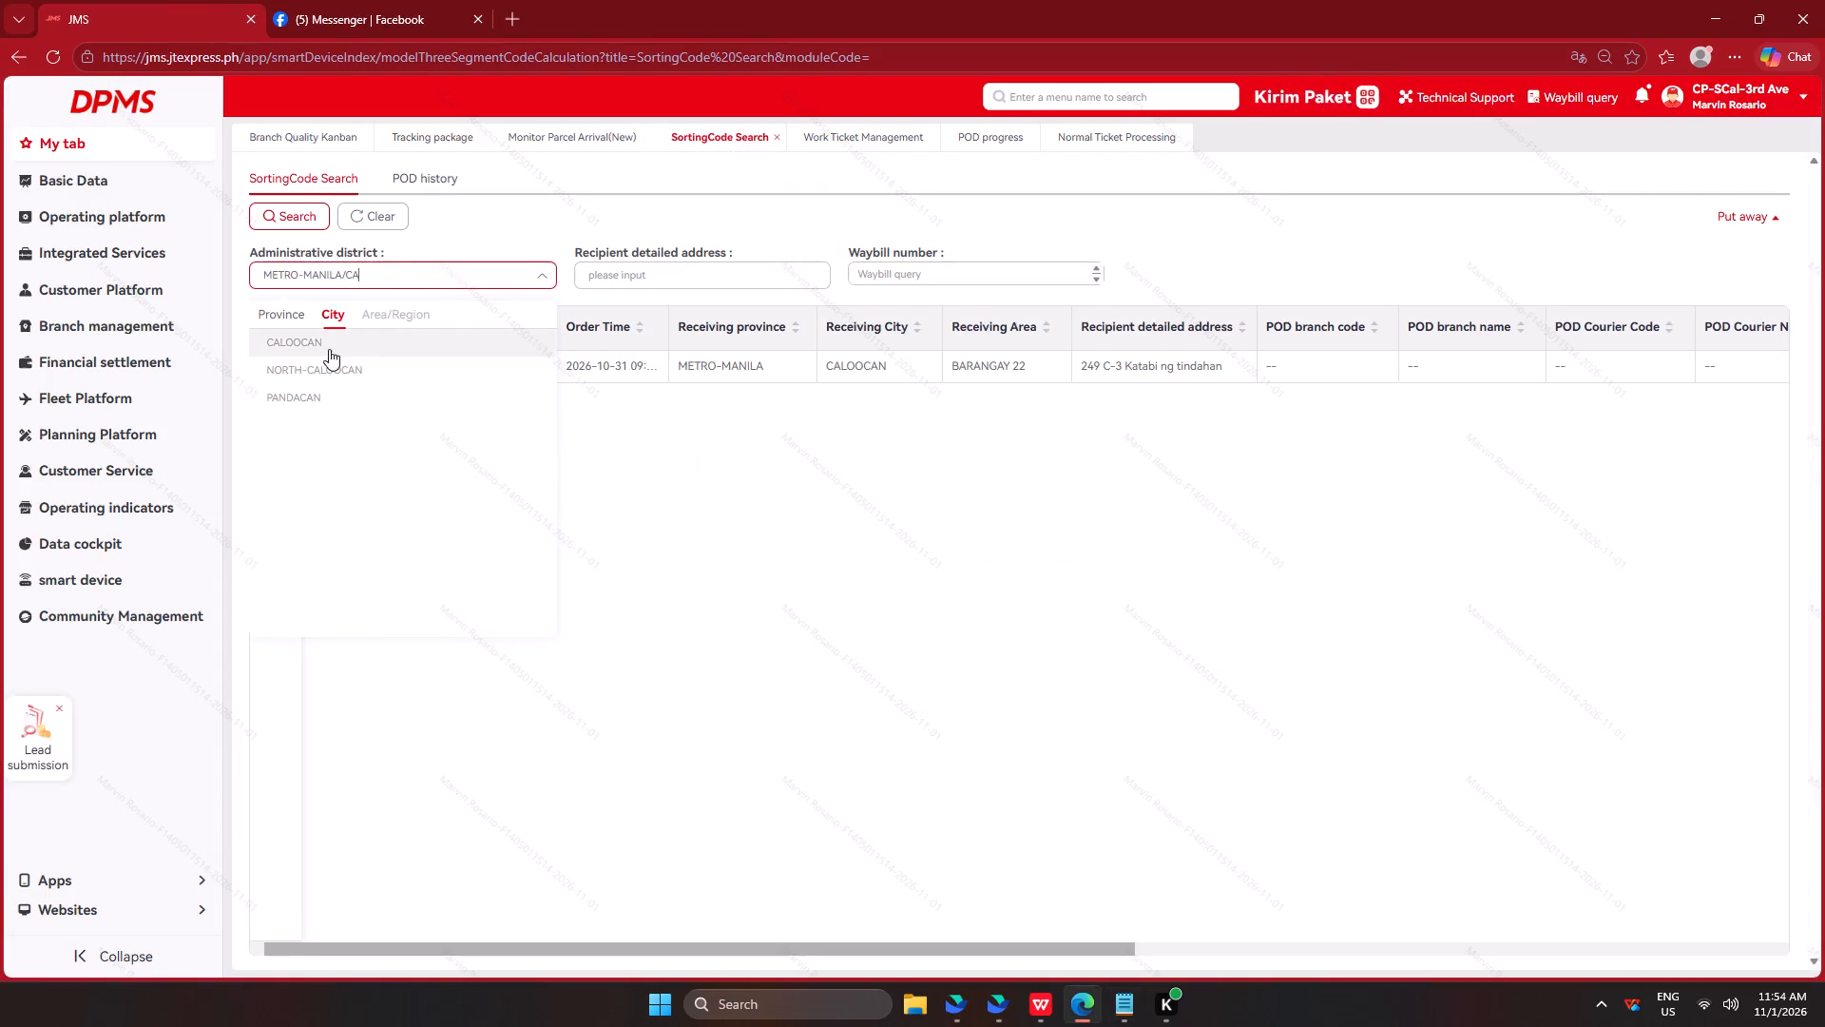
left_click(328, 345)
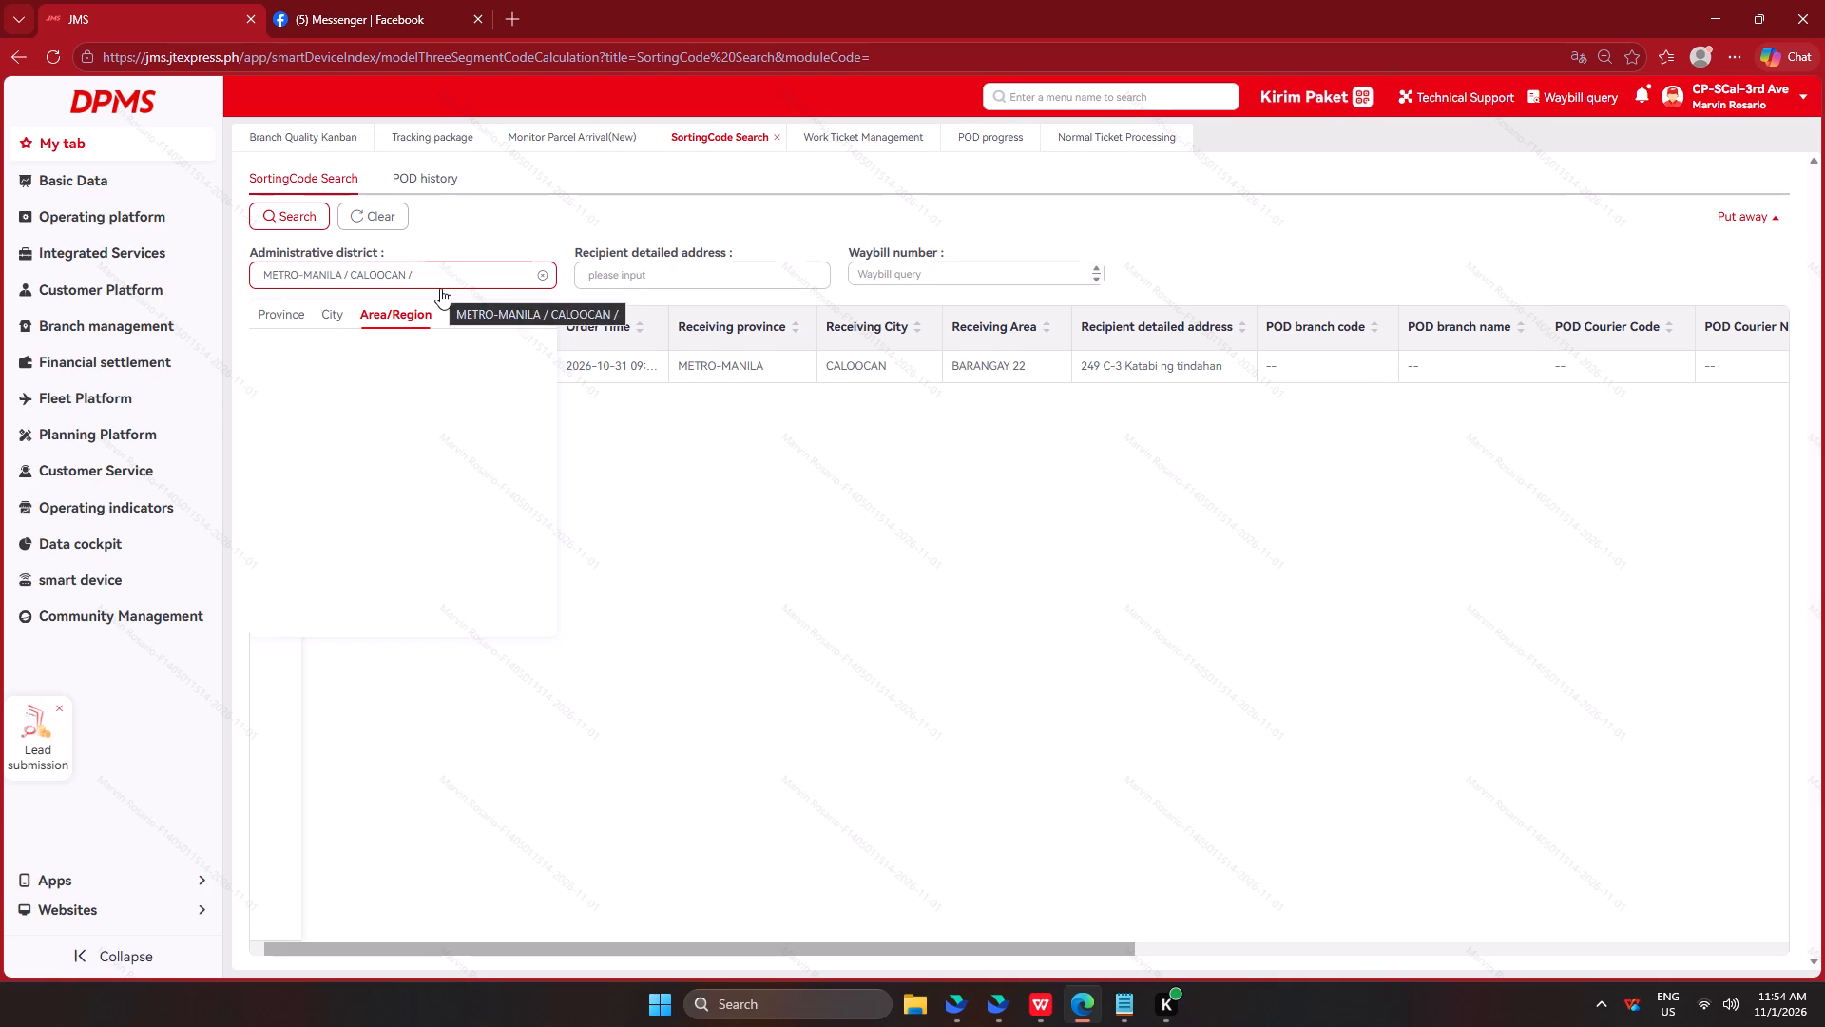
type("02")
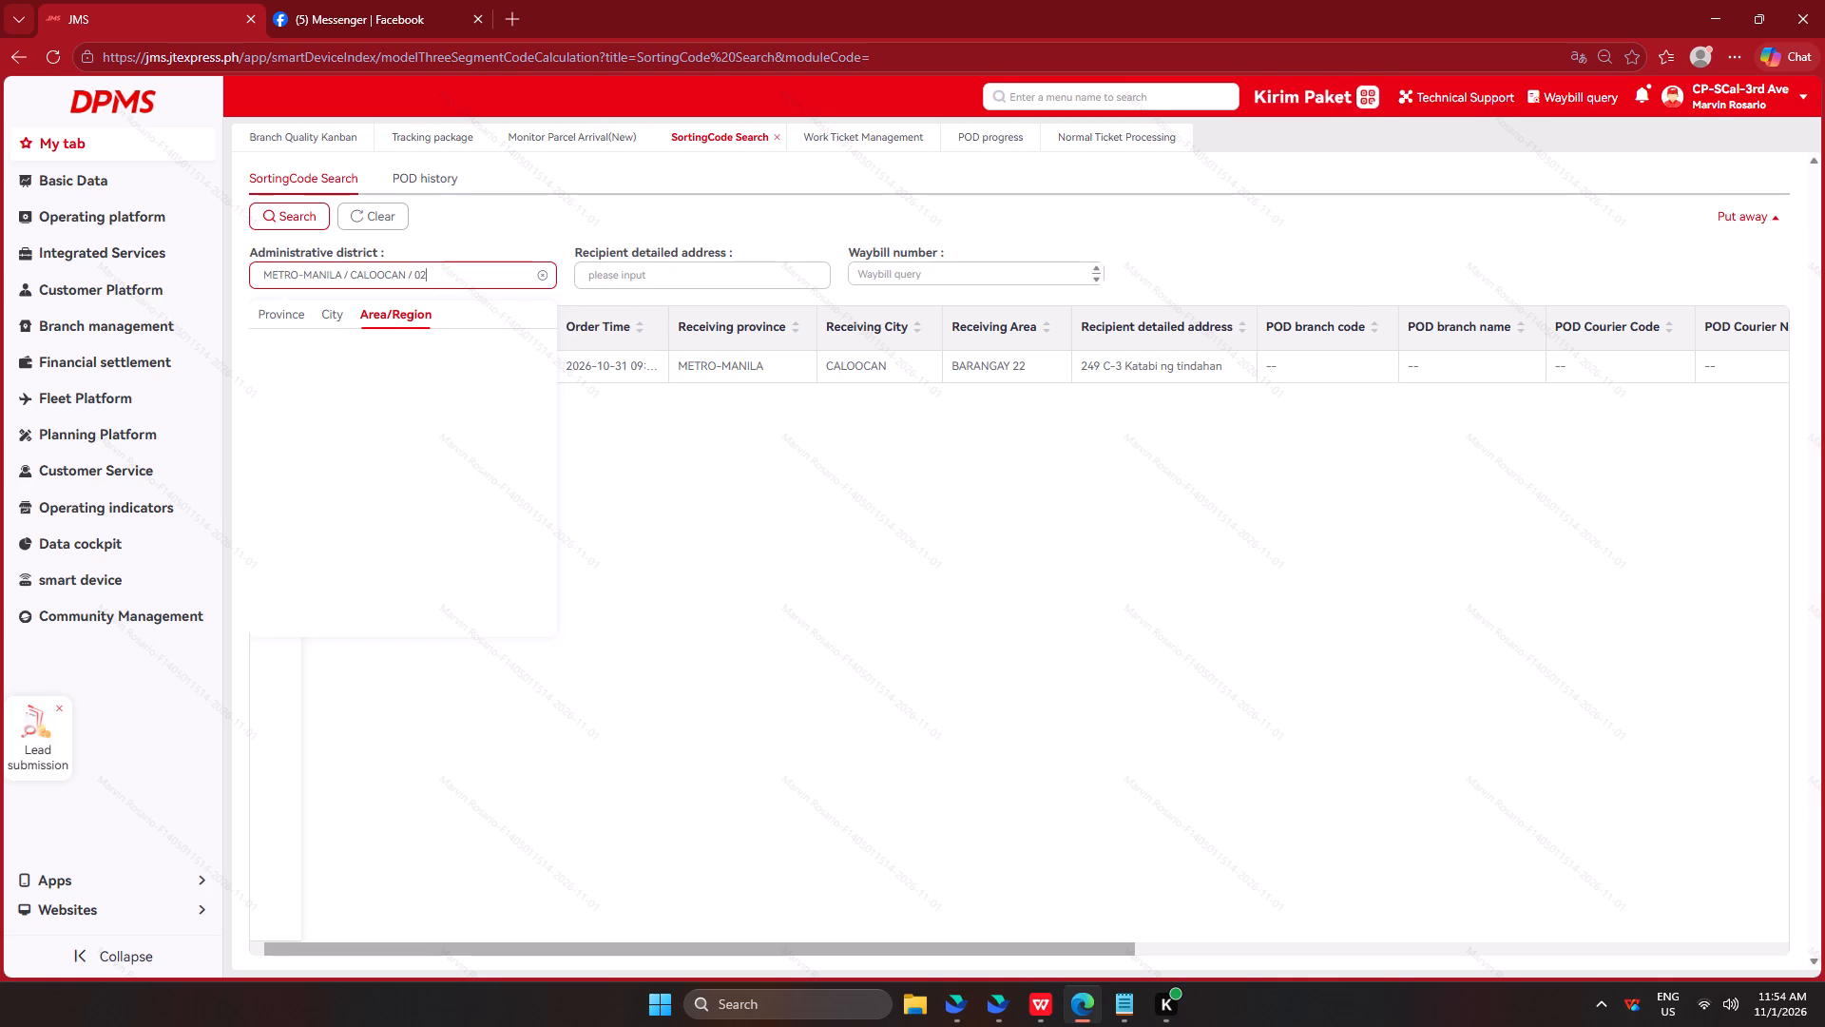
Set the sorting code search's administrative district to METRO-MANILA / CALOOCAN / BARANGAY 22.
left_click(534, 265)
left_click(543, 269)
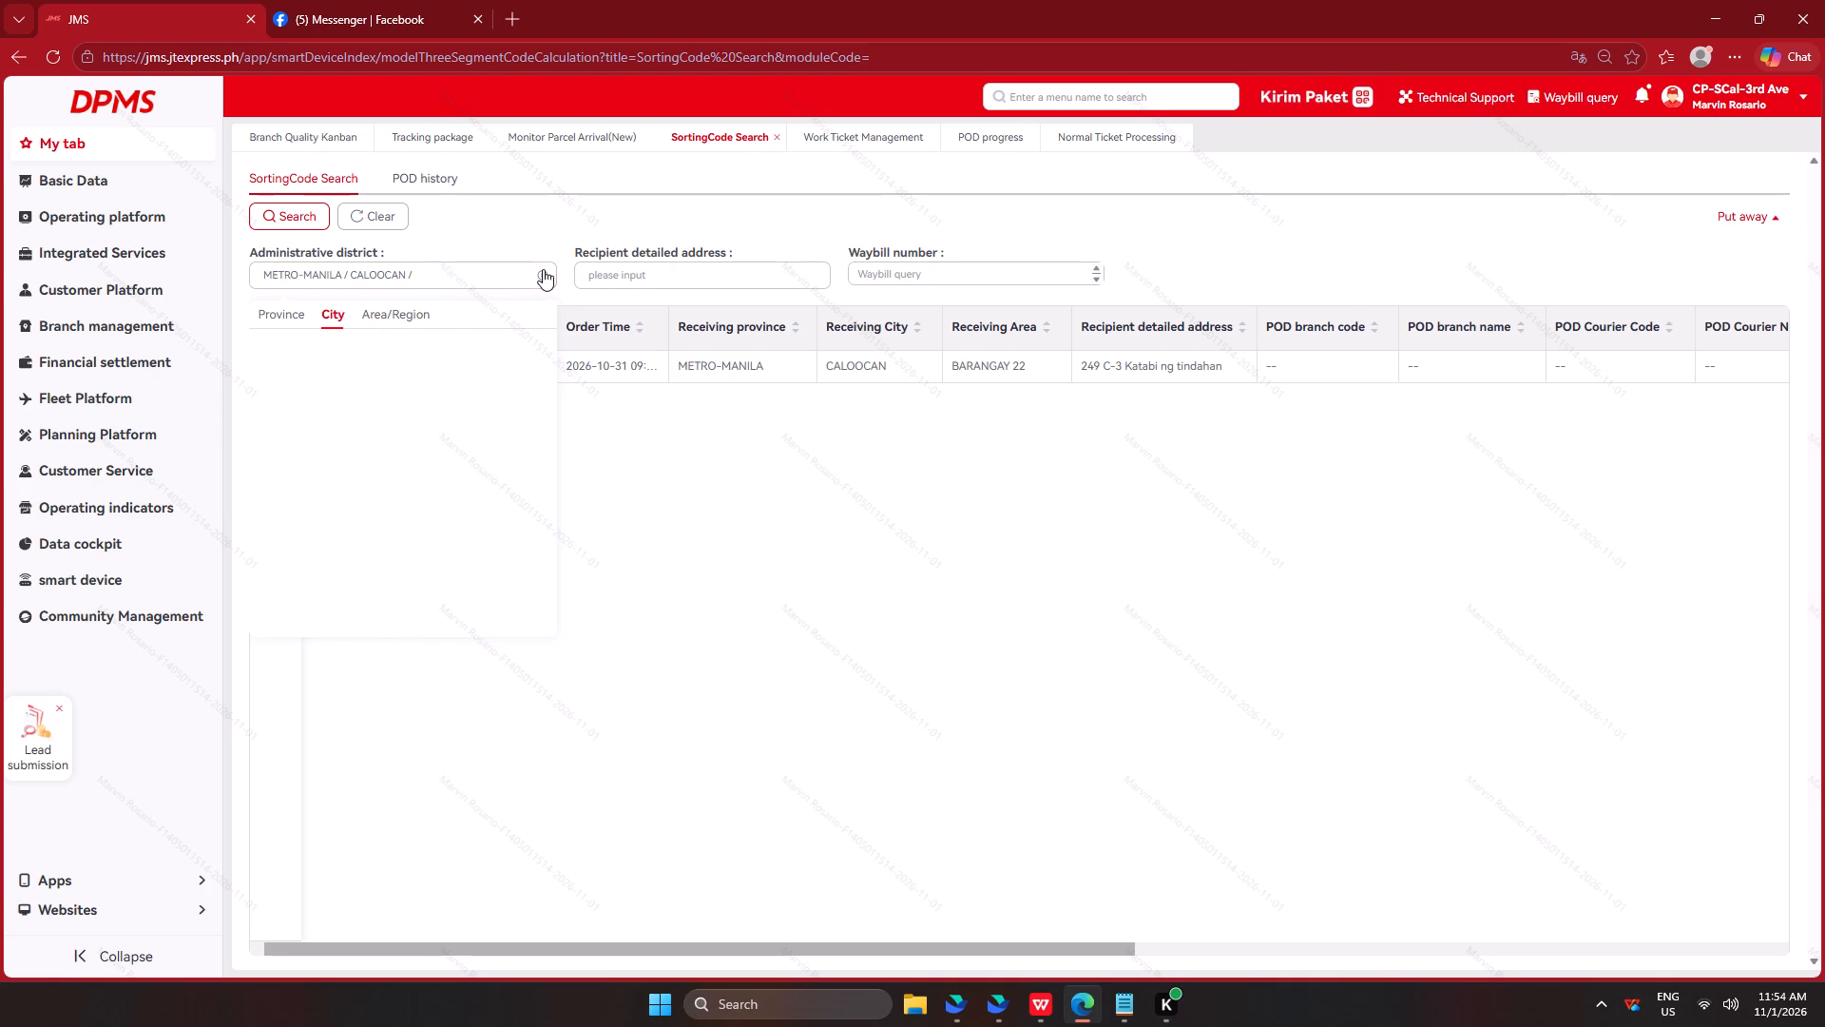
left_click(537, 276)
left_click(413, 265)
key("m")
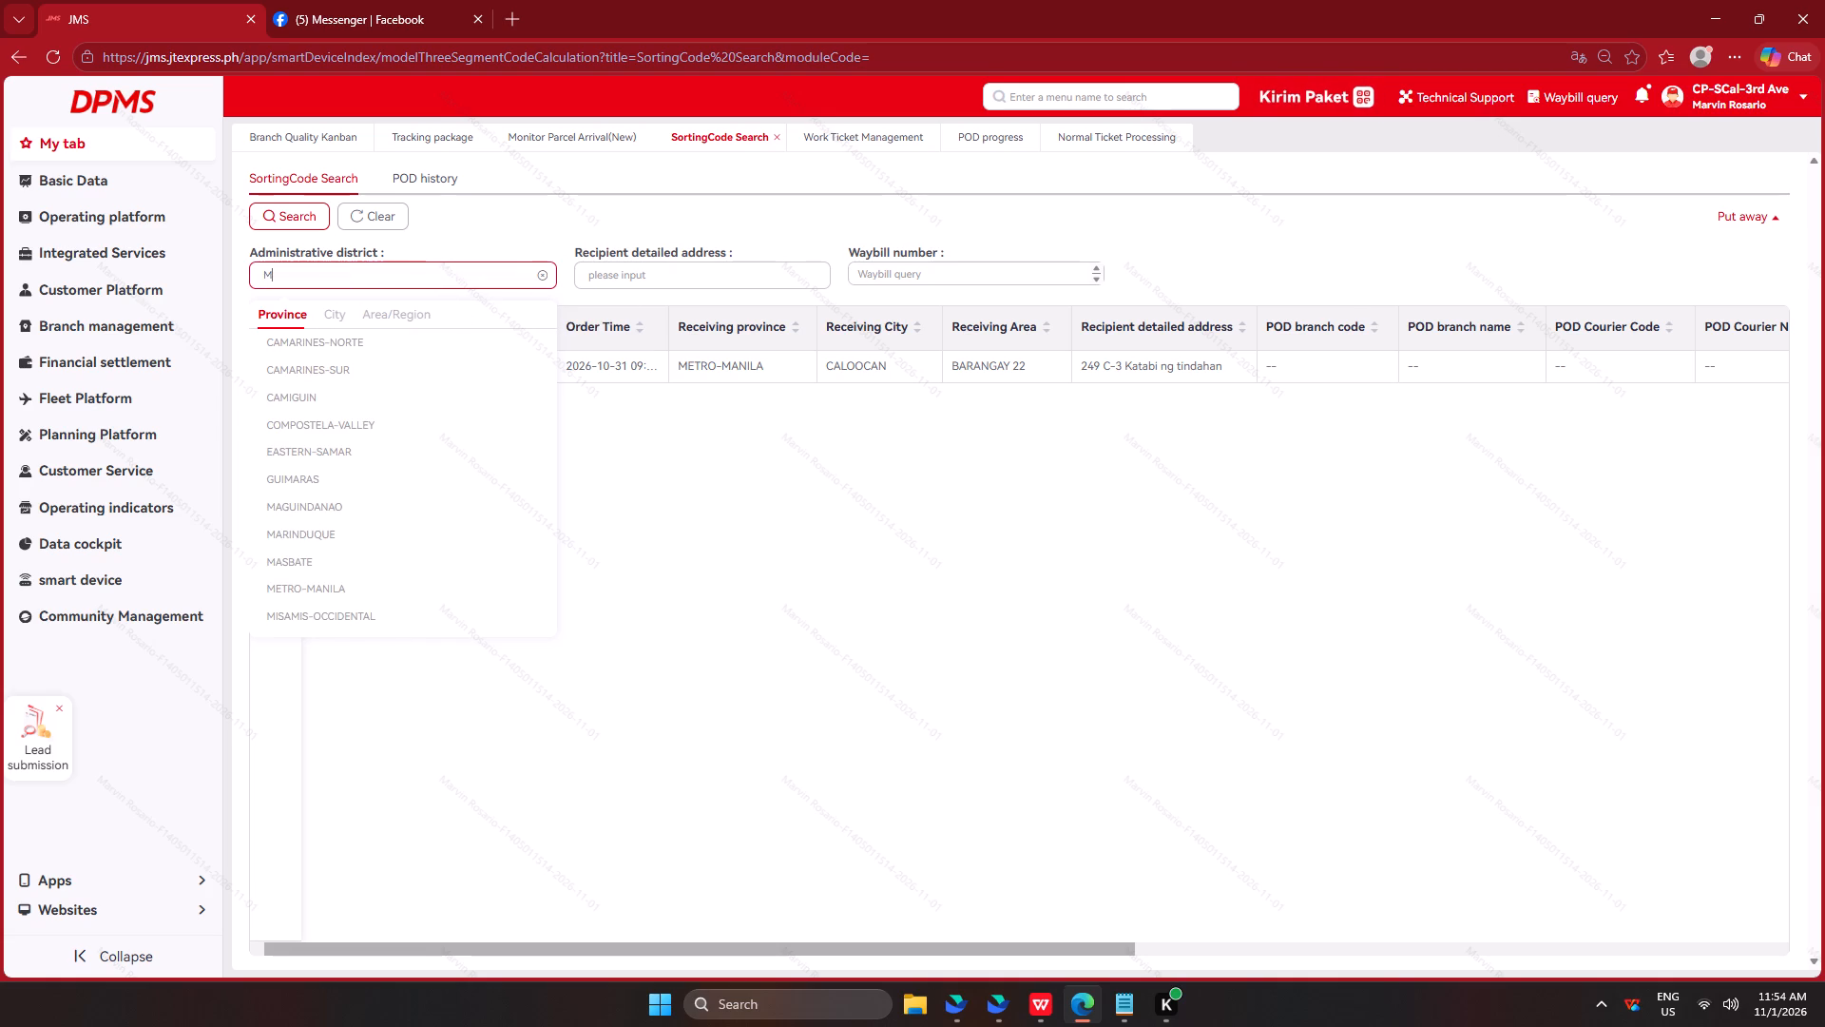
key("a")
key("BackSpace")
key("Return")
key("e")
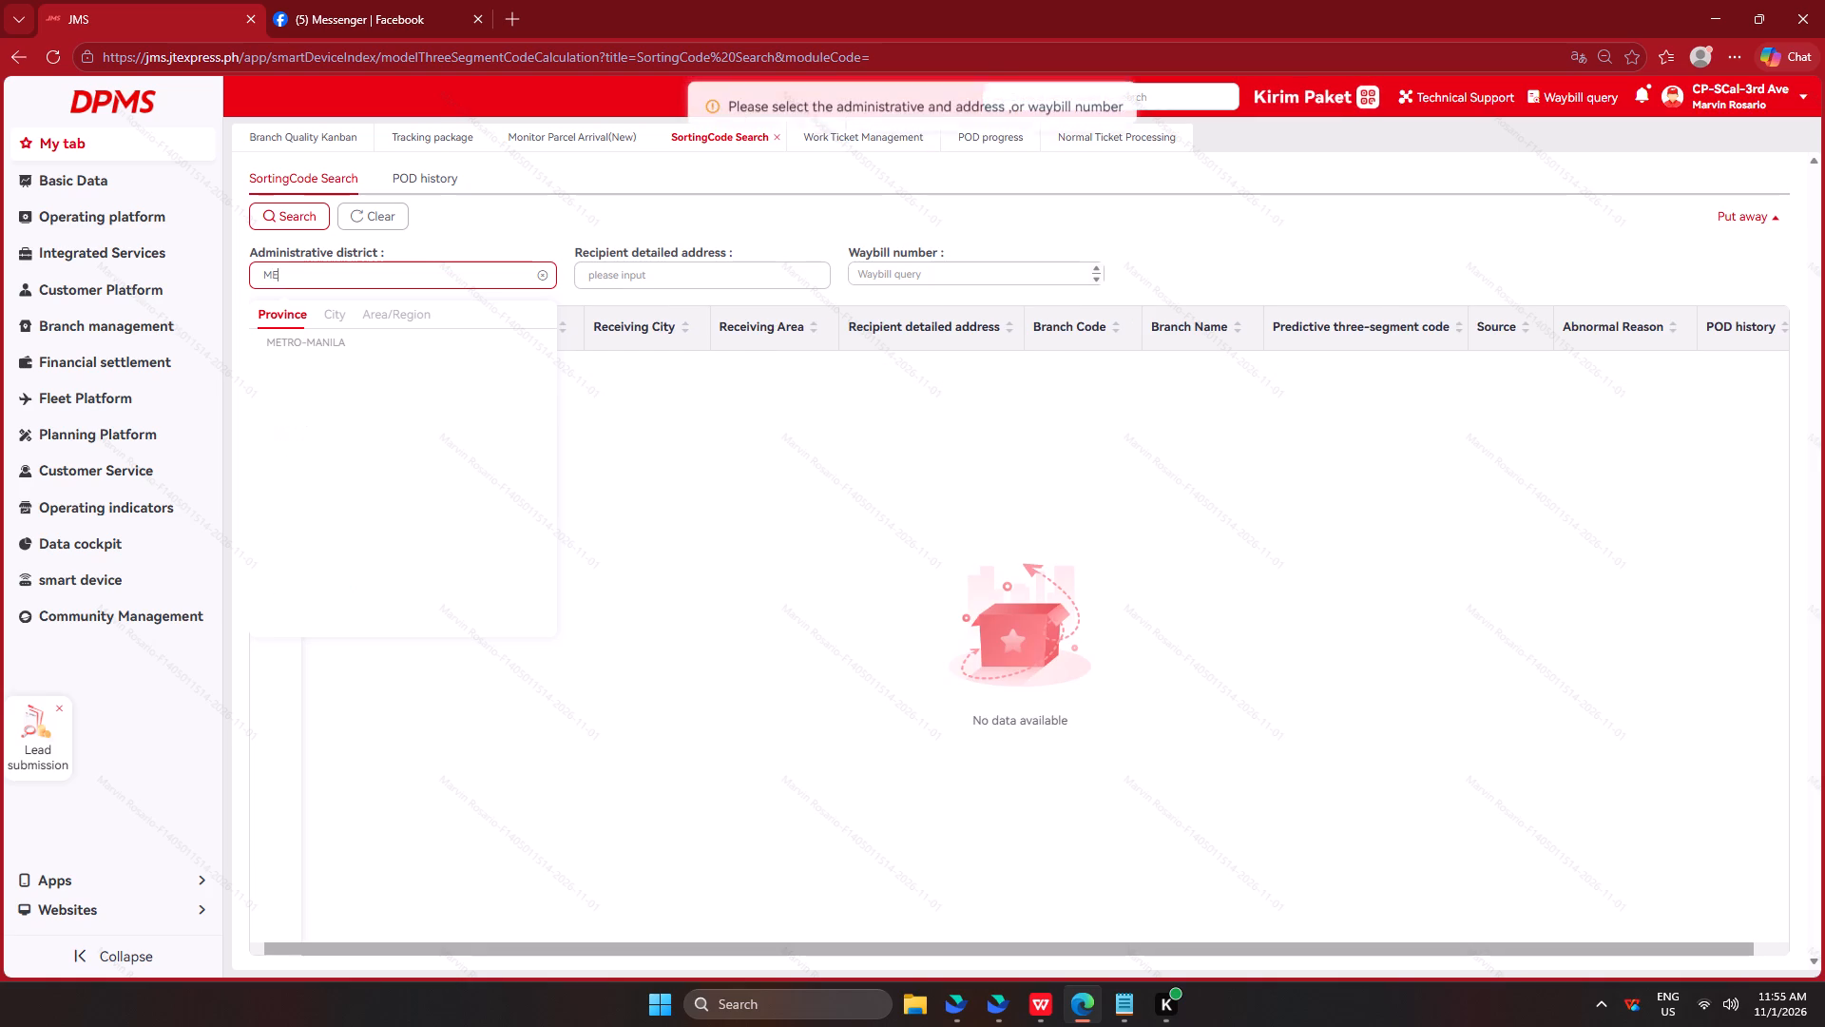
left_click(375, 349)
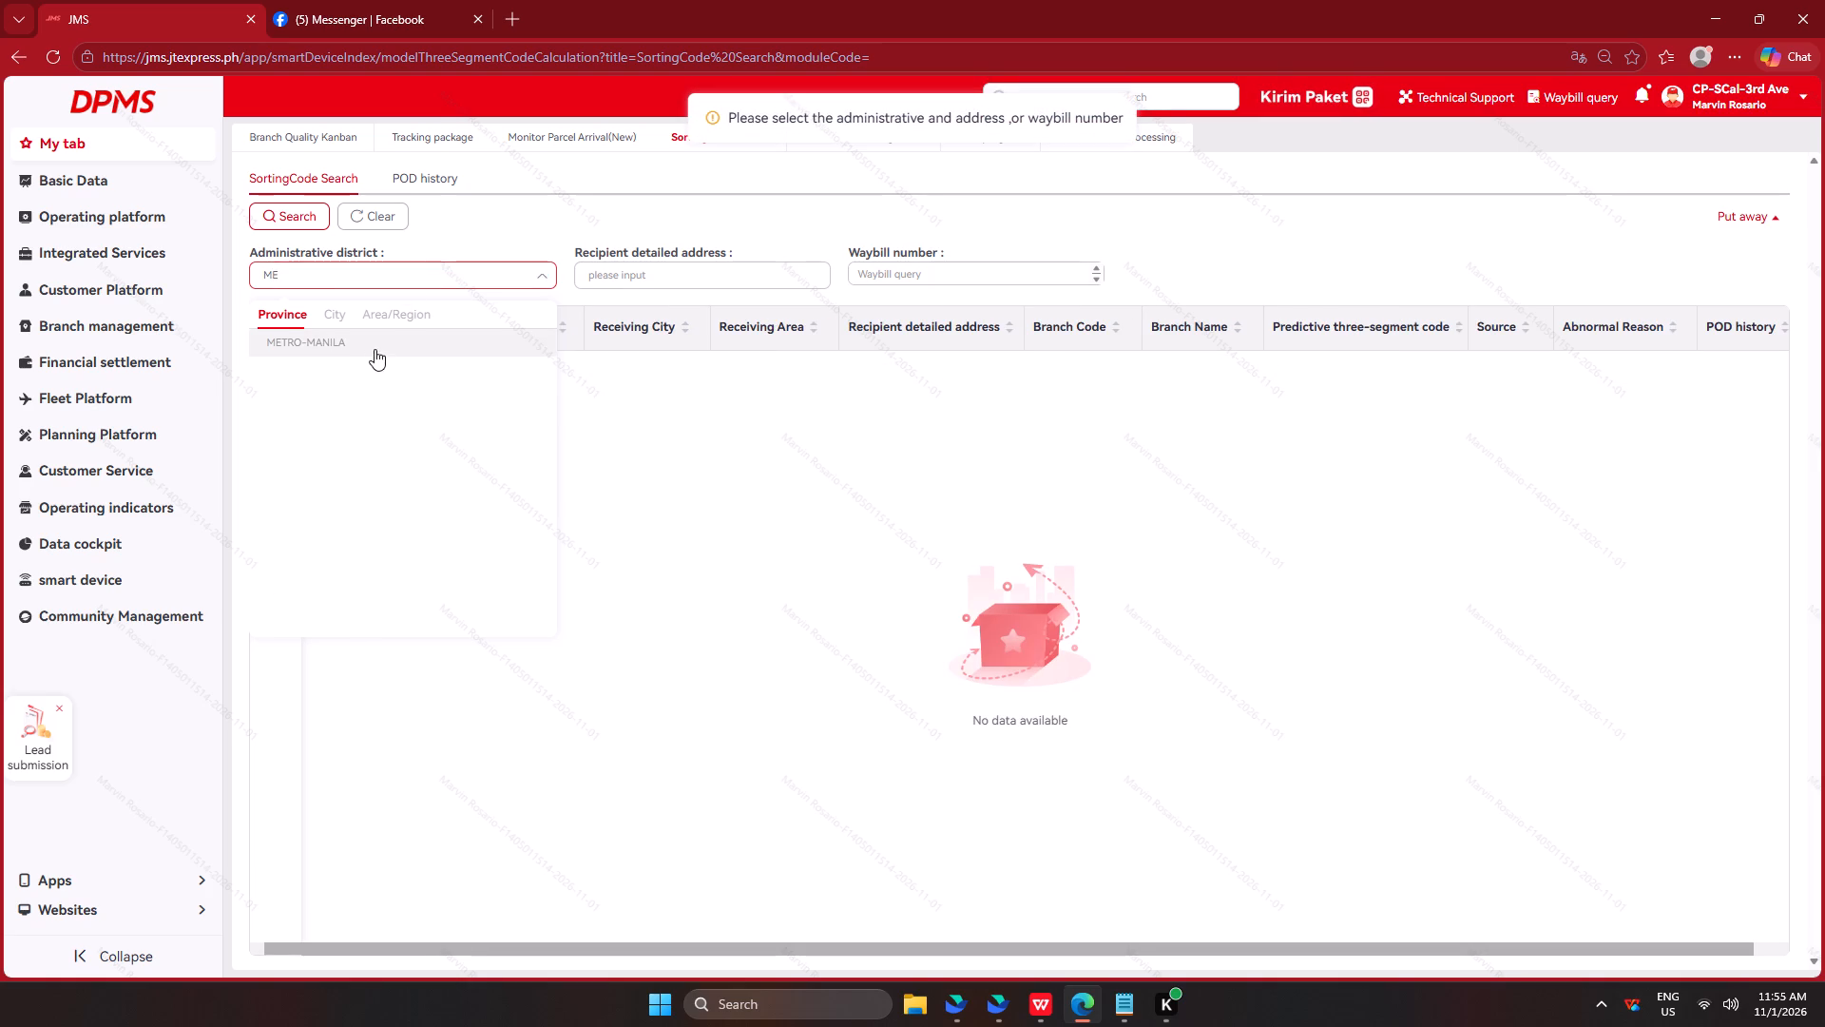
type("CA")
left_click(337, 343)
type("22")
left_click(328, 339)
Search the sorting code for the recipient's noted street address including the house number, and check its POD history.
left_click(643, 254)
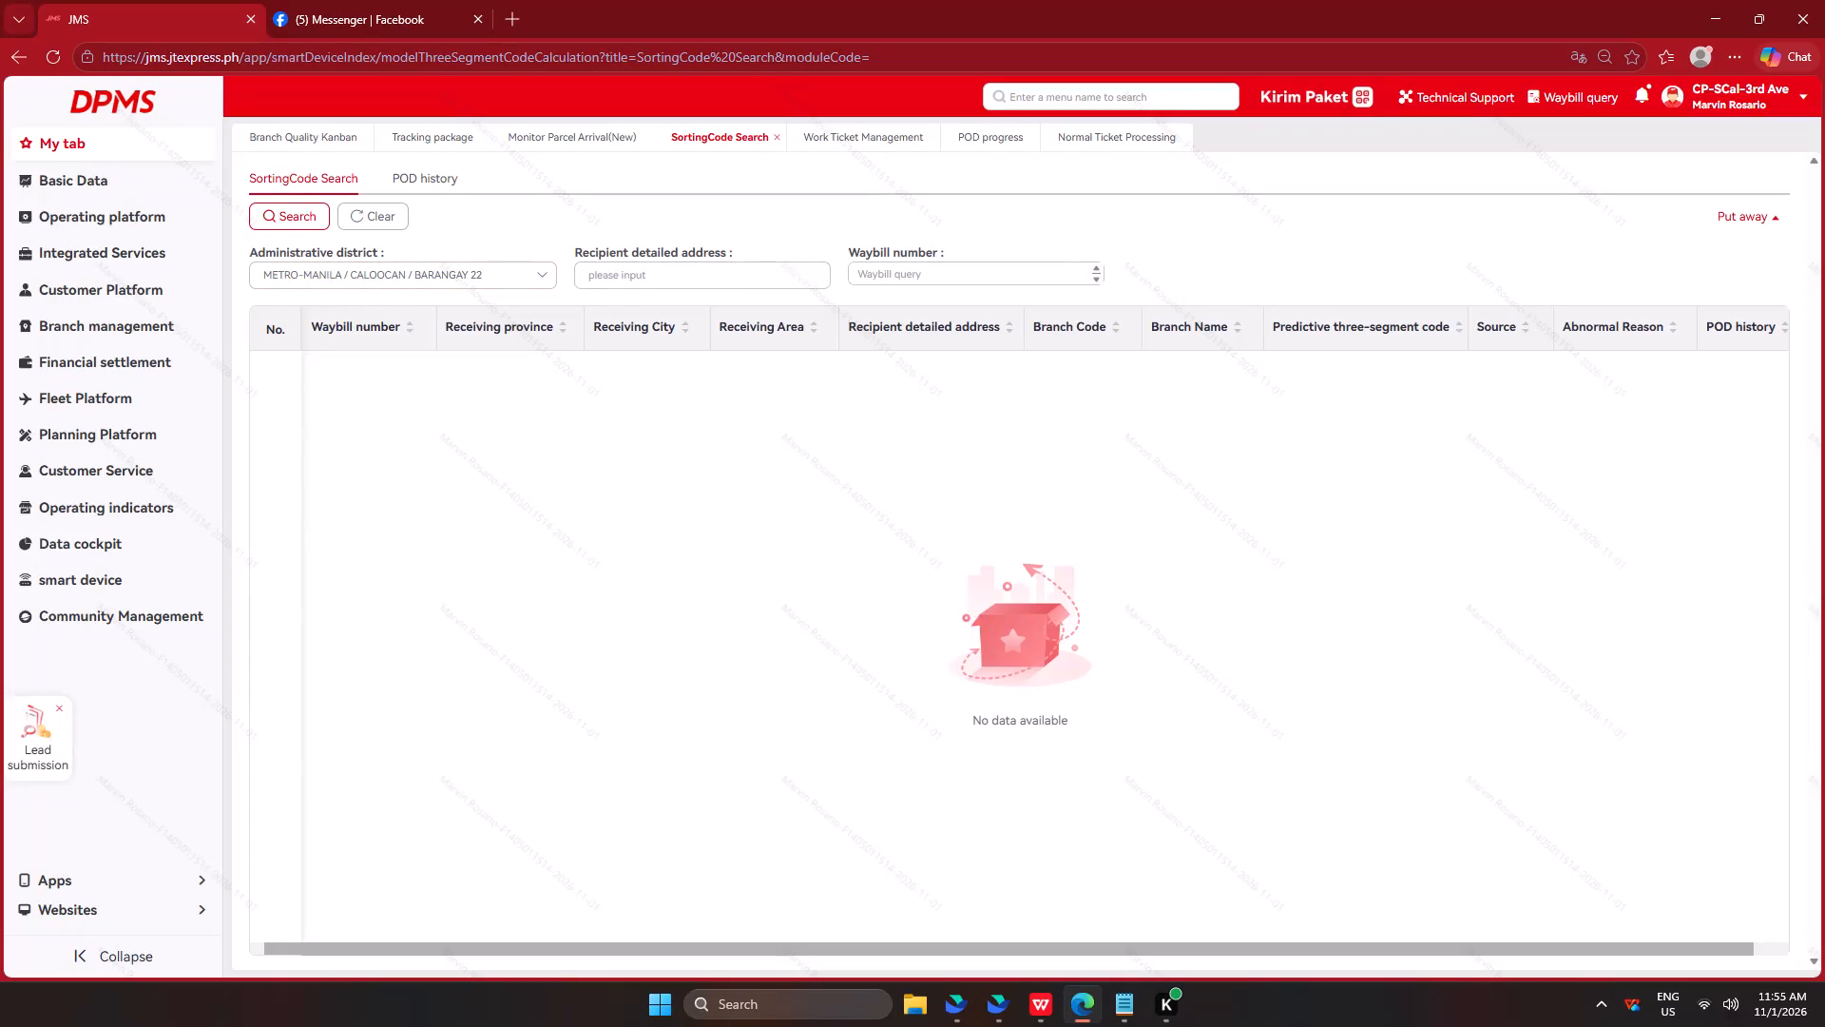
left_click(639, 271)
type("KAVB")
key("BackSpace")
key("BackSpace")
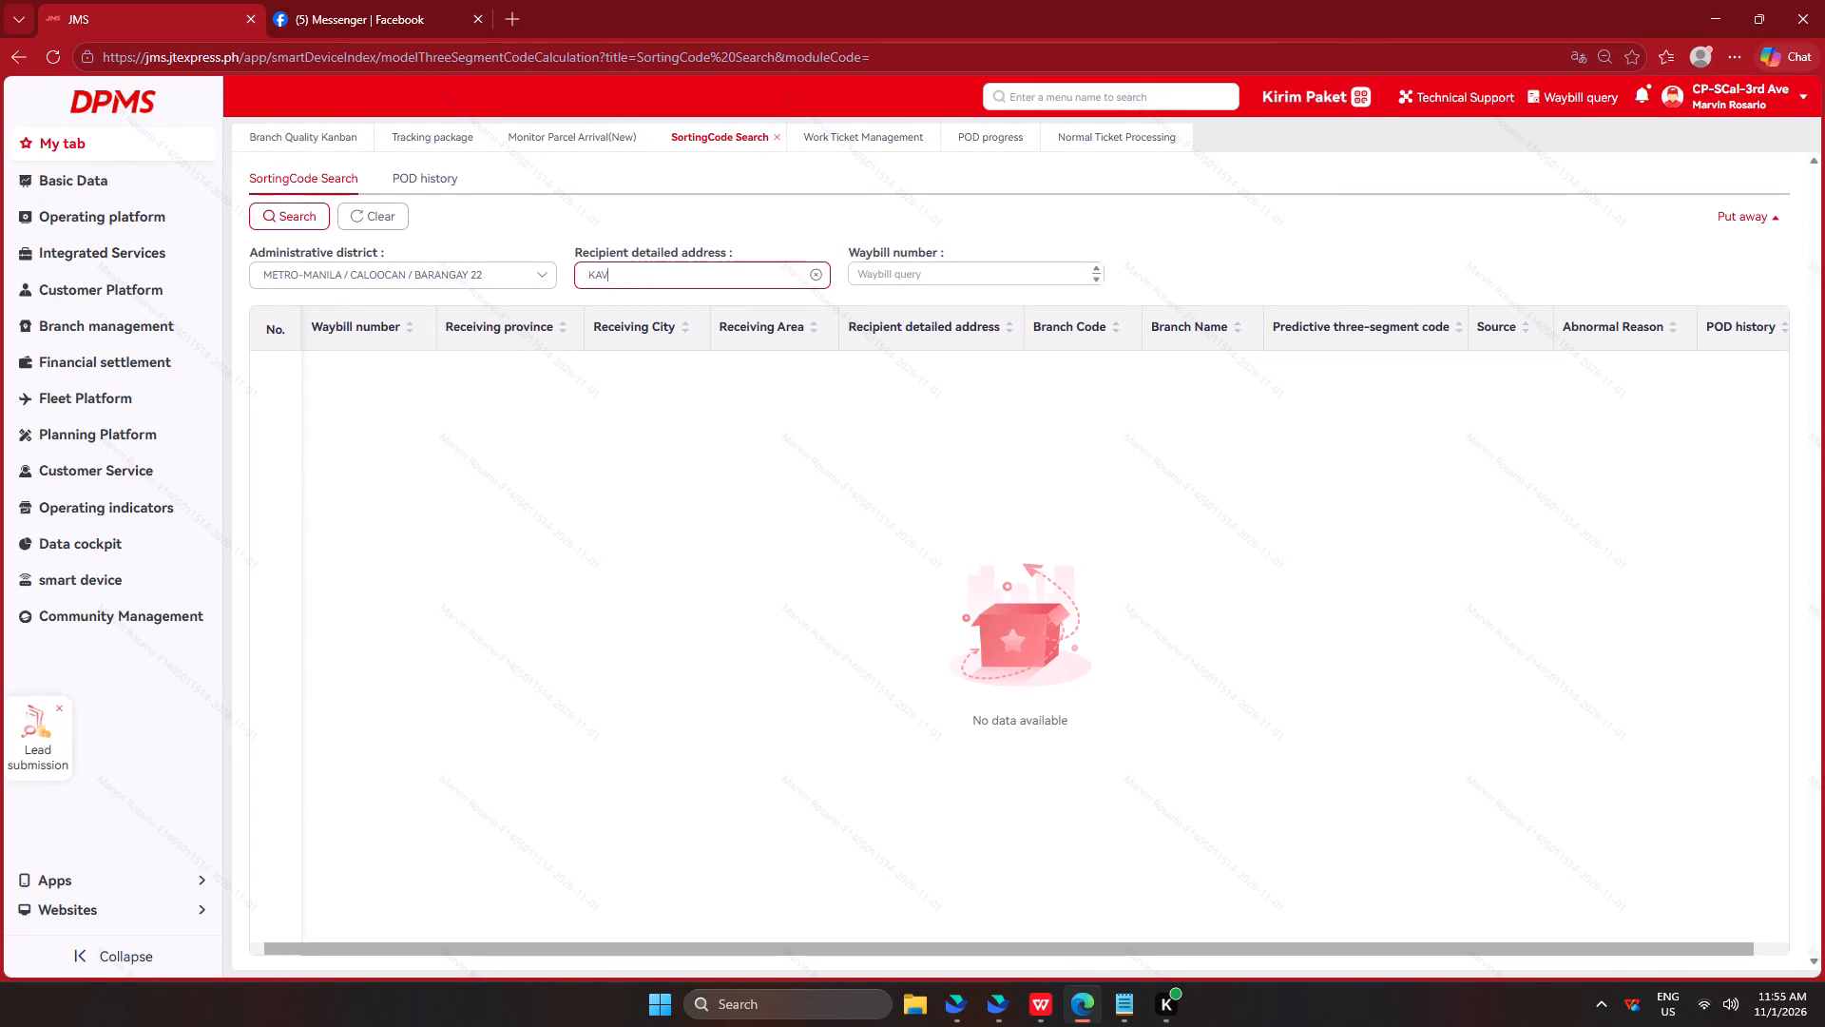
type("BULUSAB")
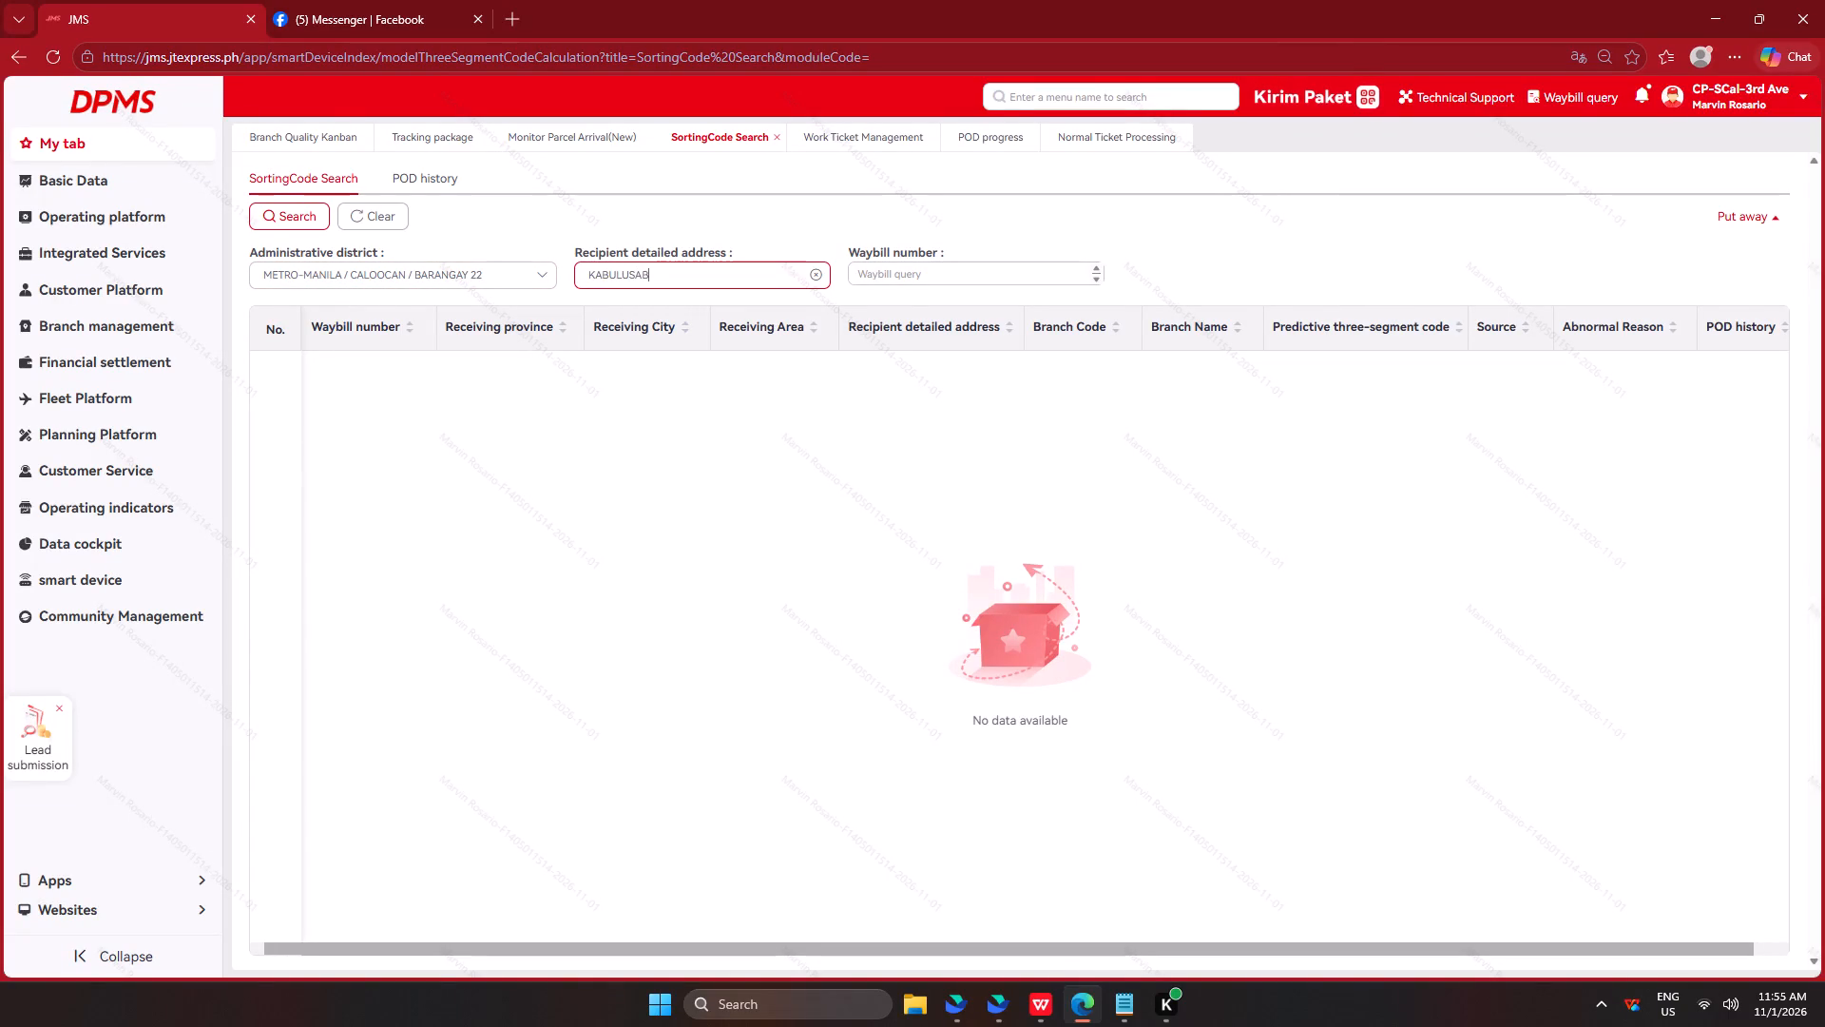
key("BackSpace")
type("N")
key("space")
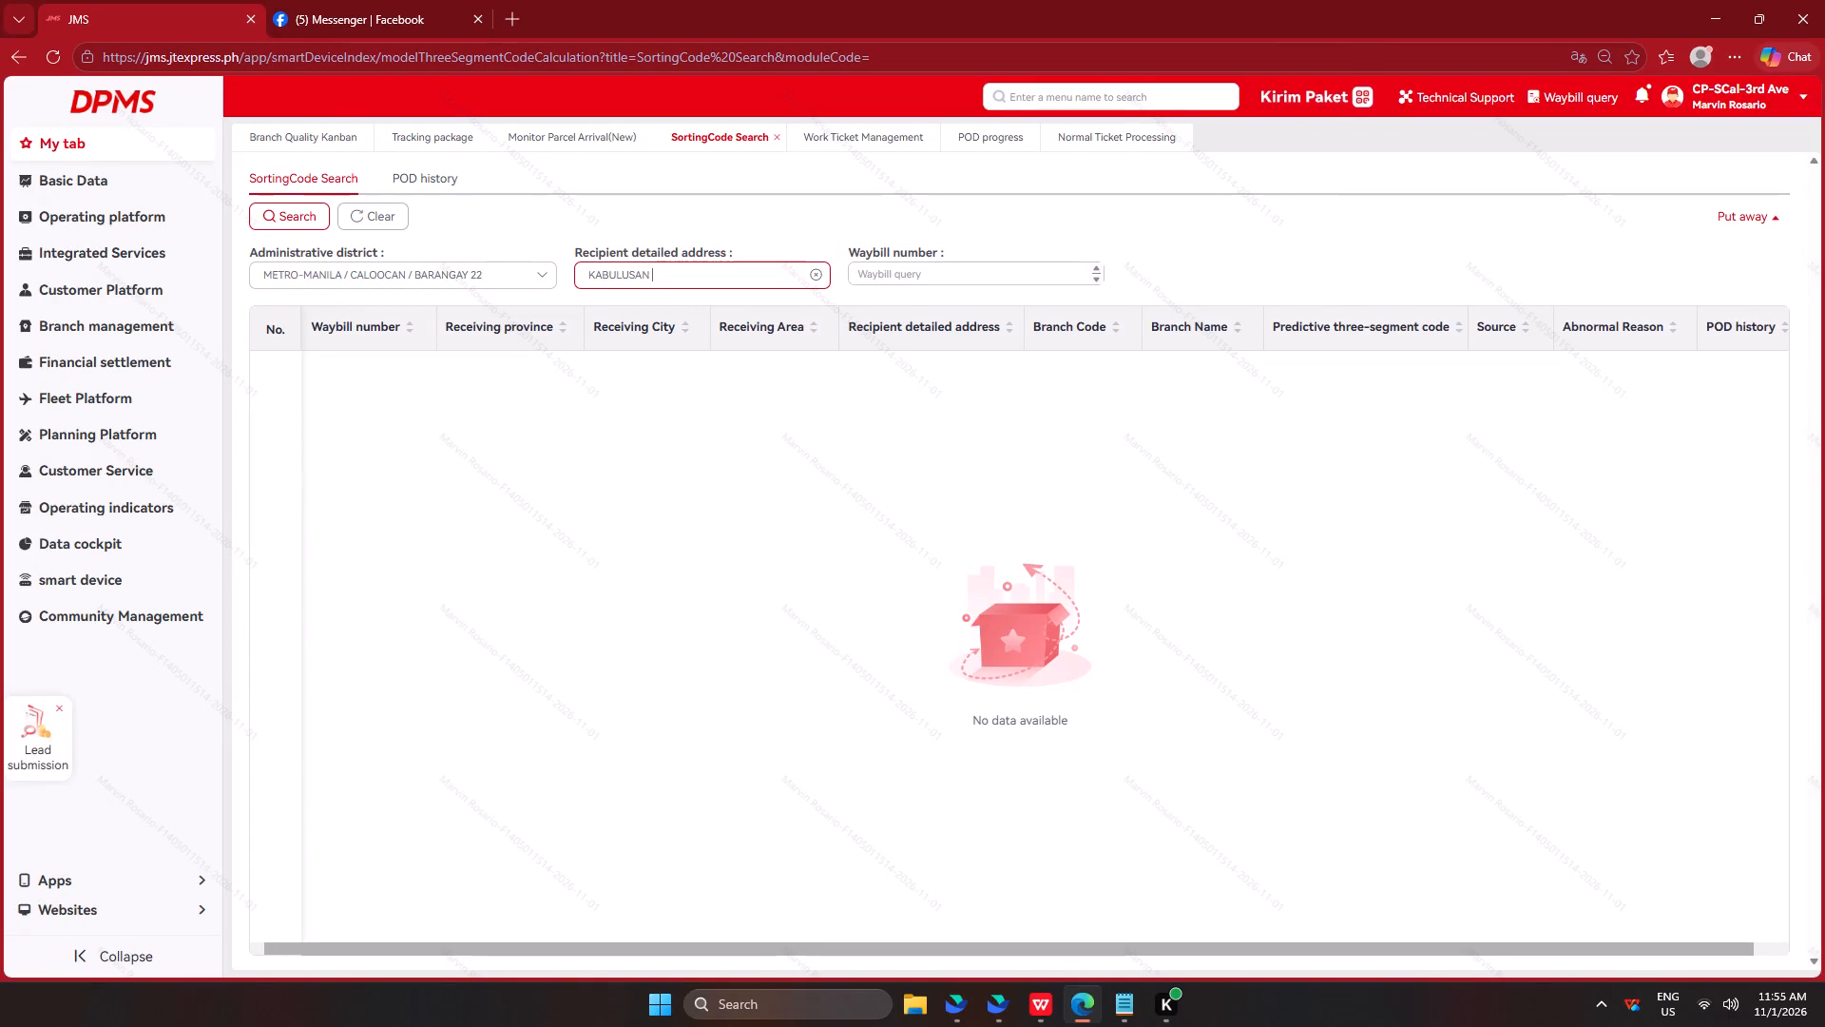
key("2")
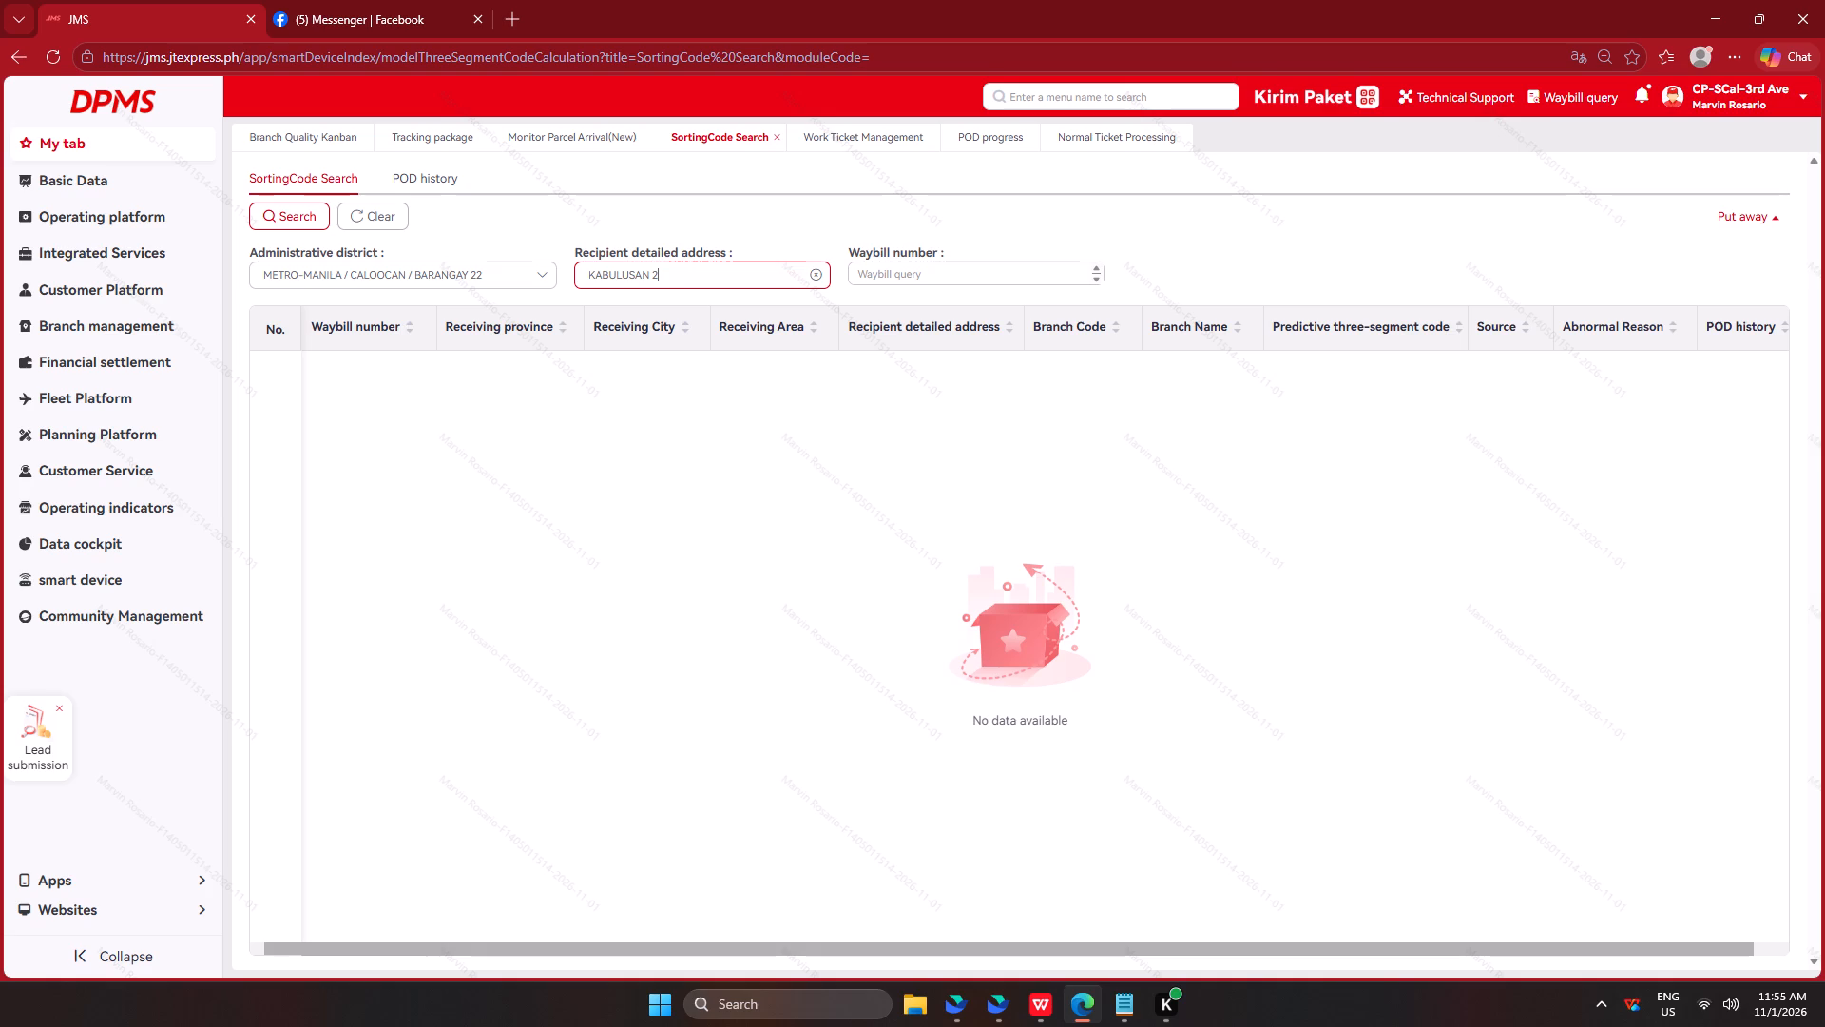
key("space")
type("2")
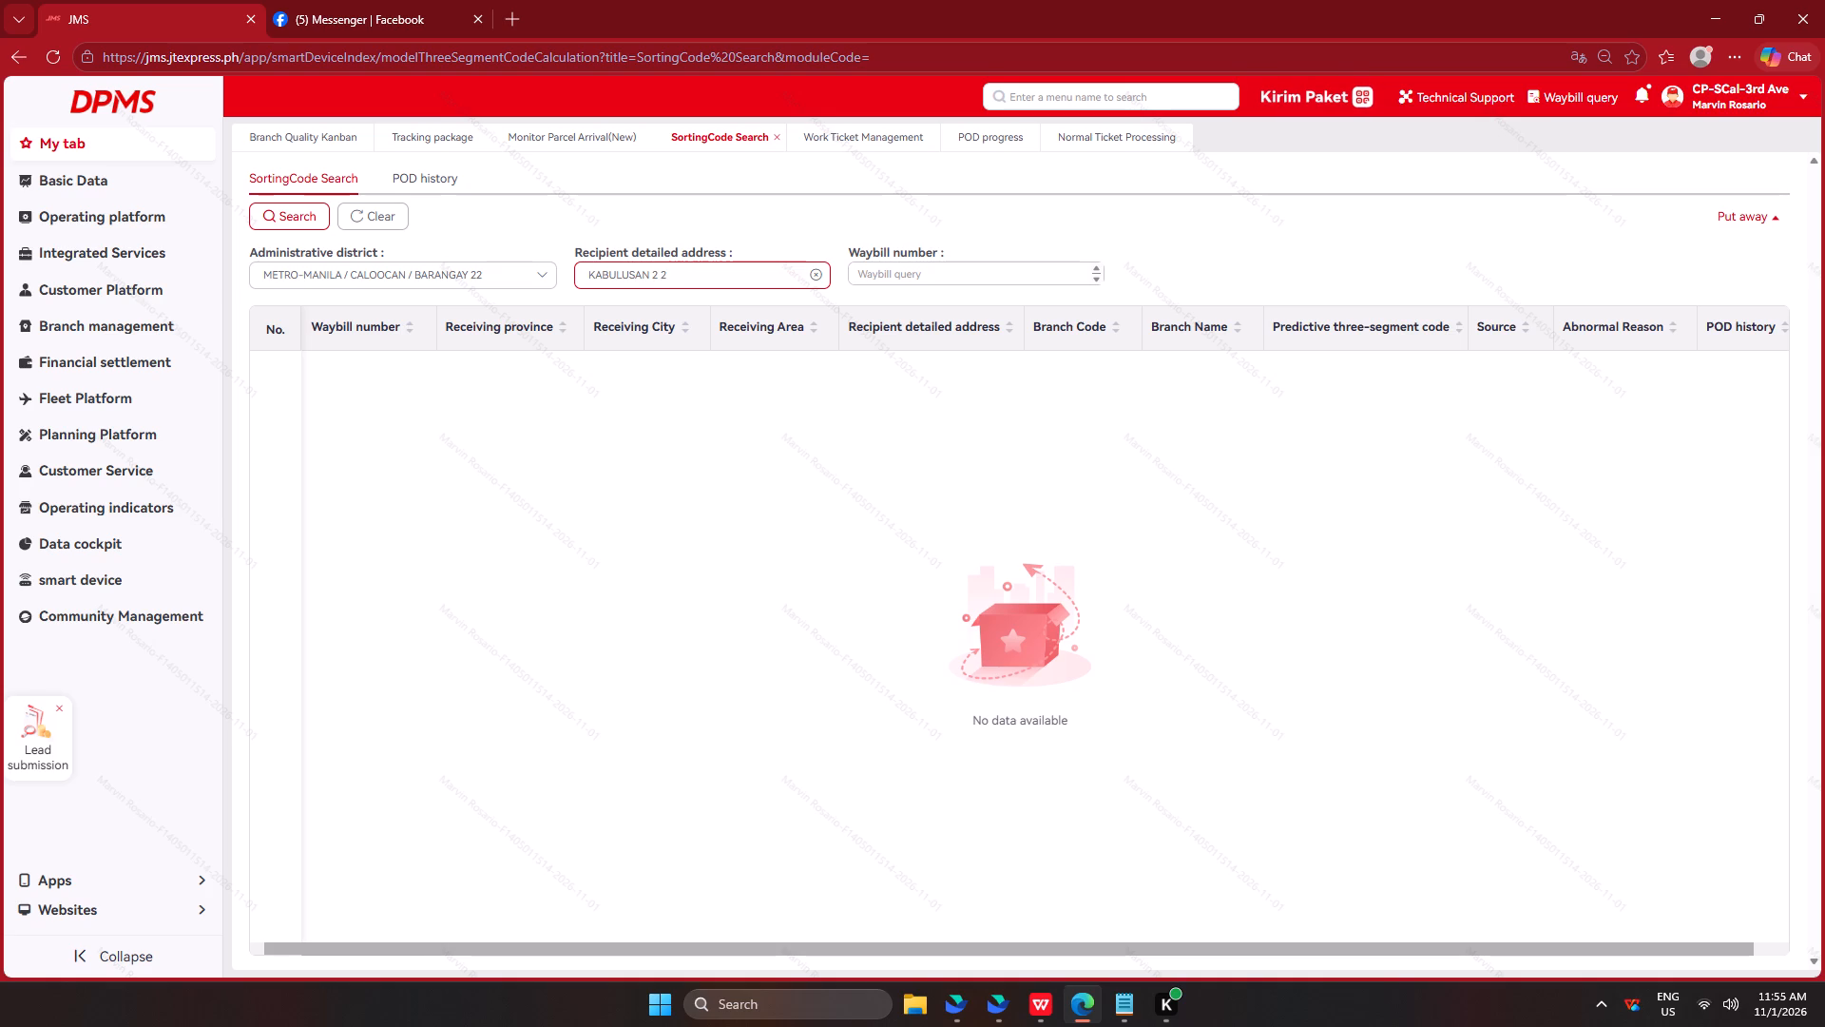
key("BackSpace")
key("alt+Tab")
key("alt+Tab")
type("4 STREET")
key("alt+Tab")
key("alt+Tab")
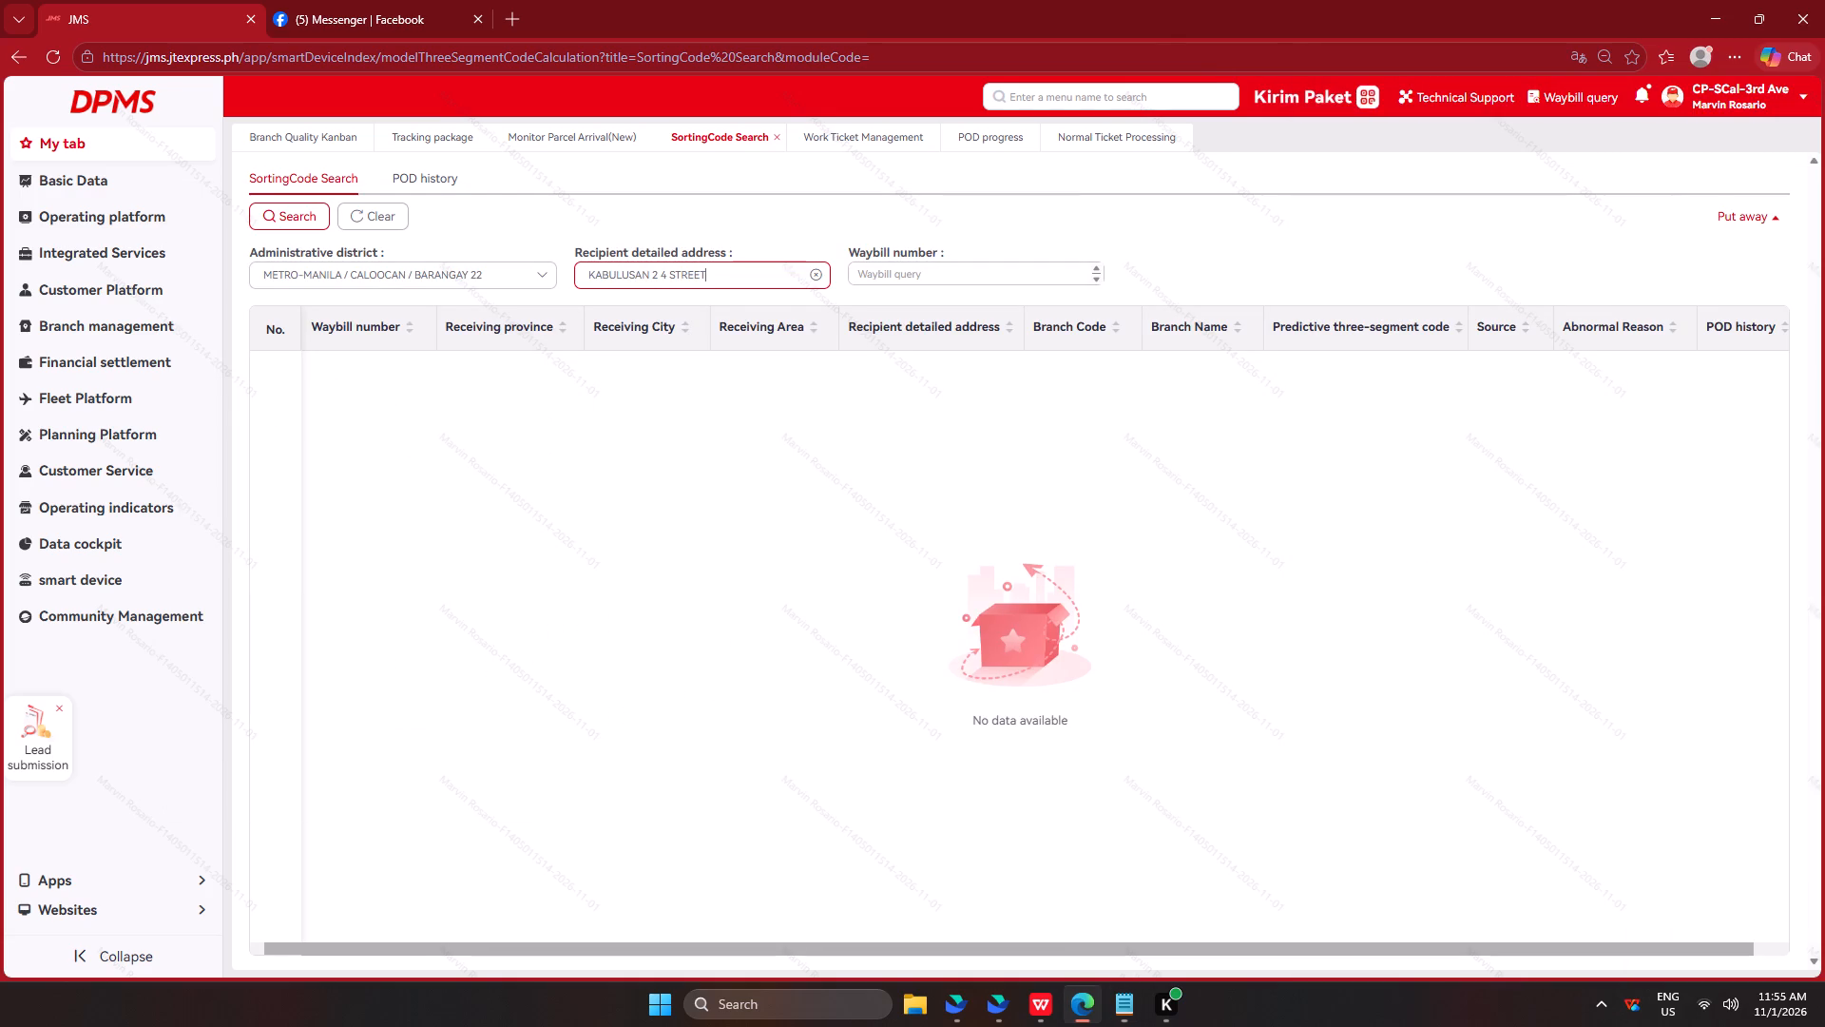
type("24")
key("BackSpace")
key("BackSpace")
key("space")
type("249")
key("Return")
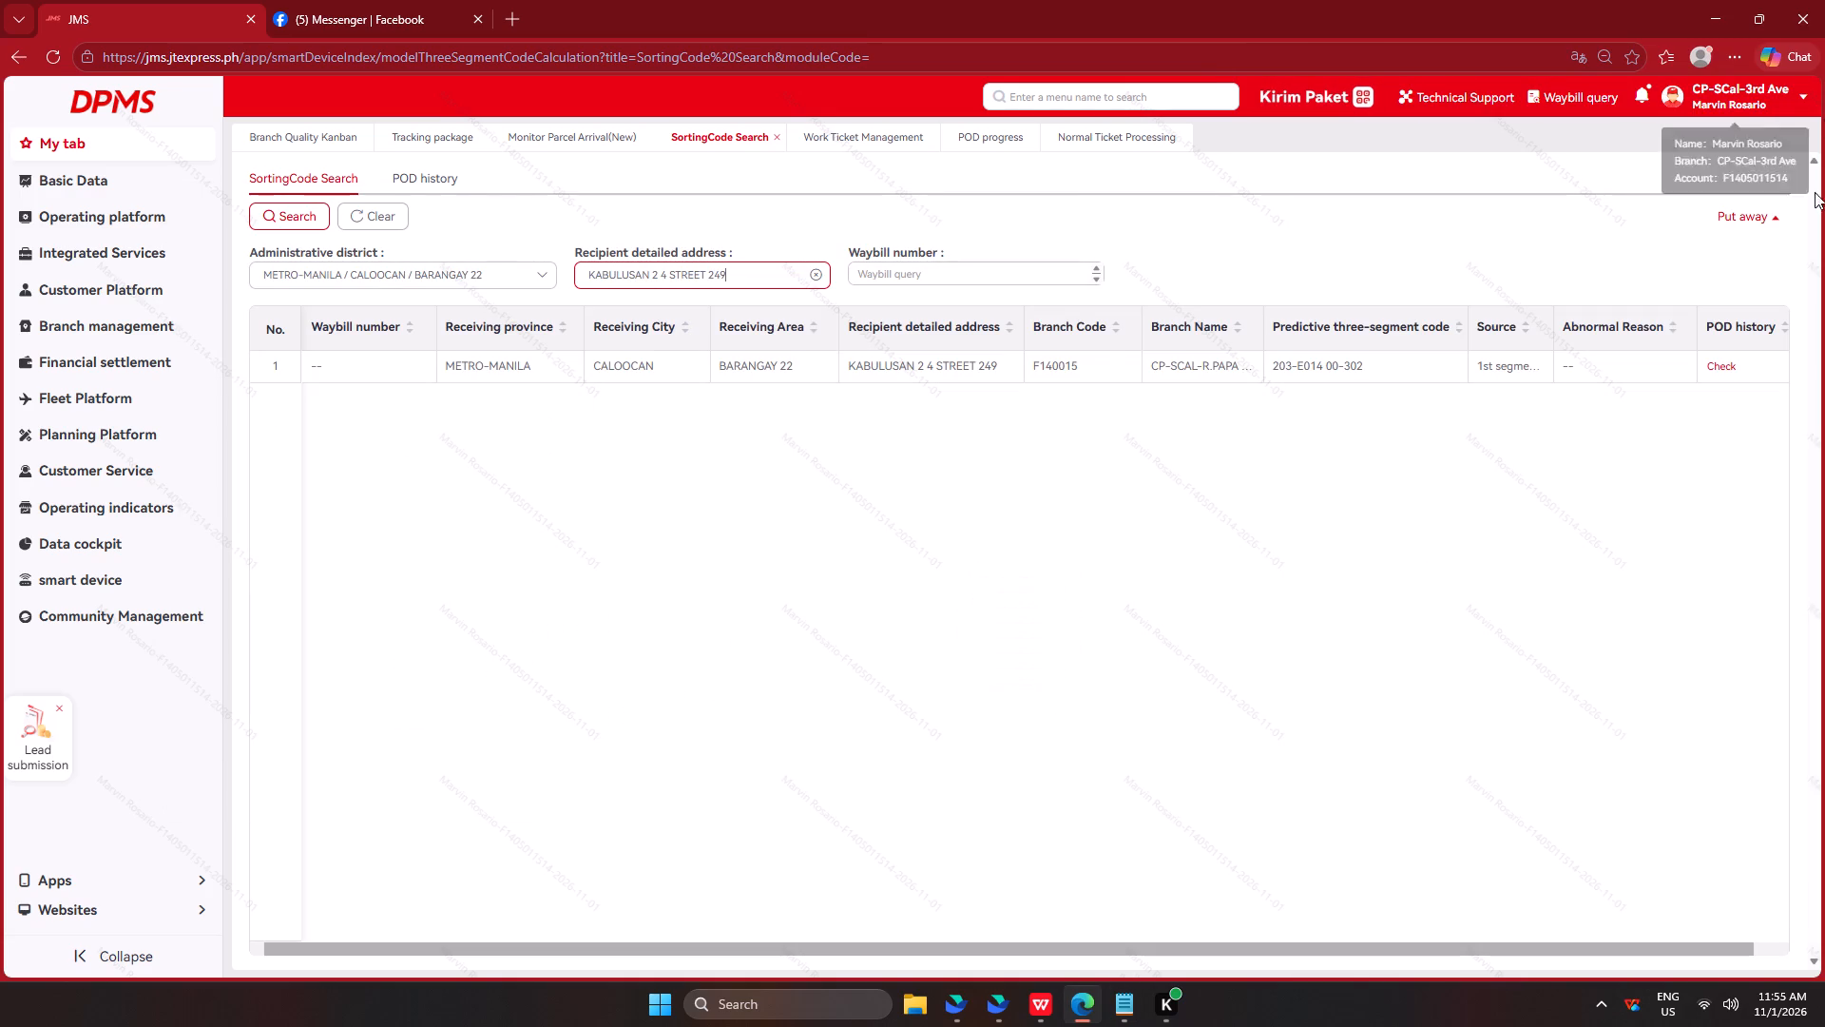
left_click(1717, 370)
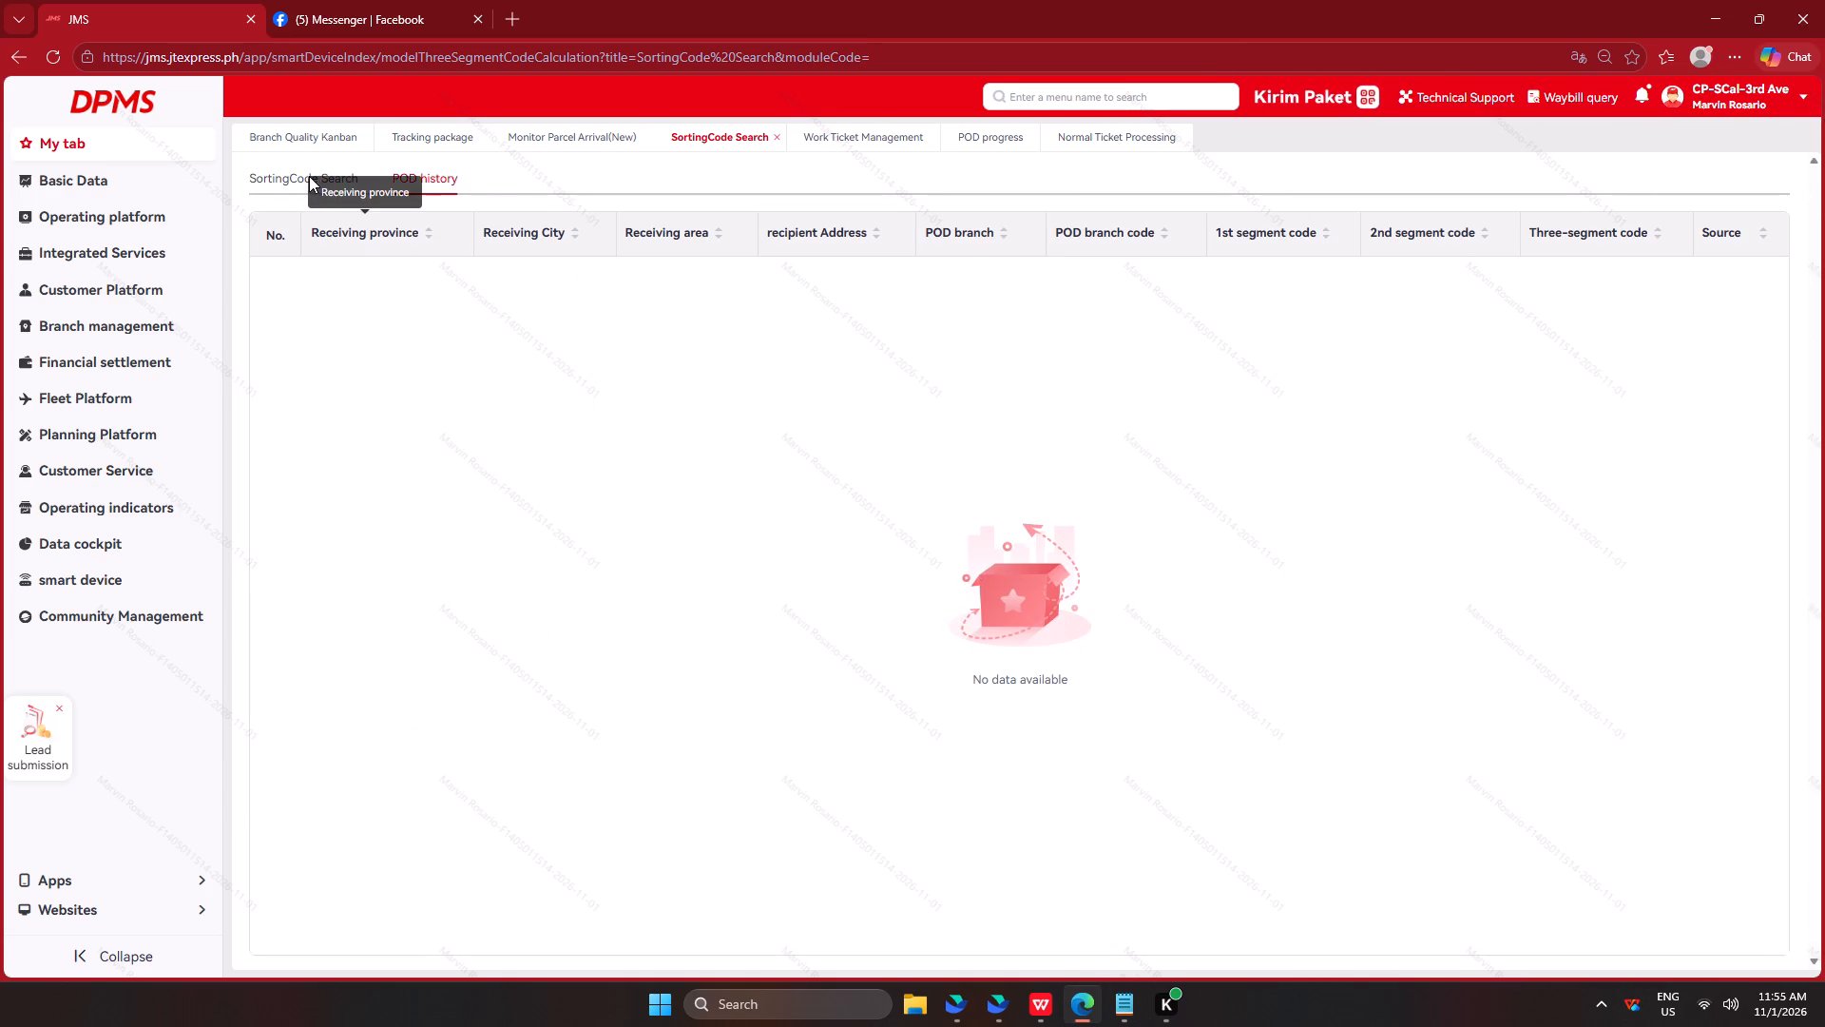
Remove the house number from the recipient address, search again and check the POD history of the match.
double_click(309, 176)
left_click_drag(740, 274, 707, 281)
key("BackSpace")
key("Return")
key("Return")
left_click(1727, 368)
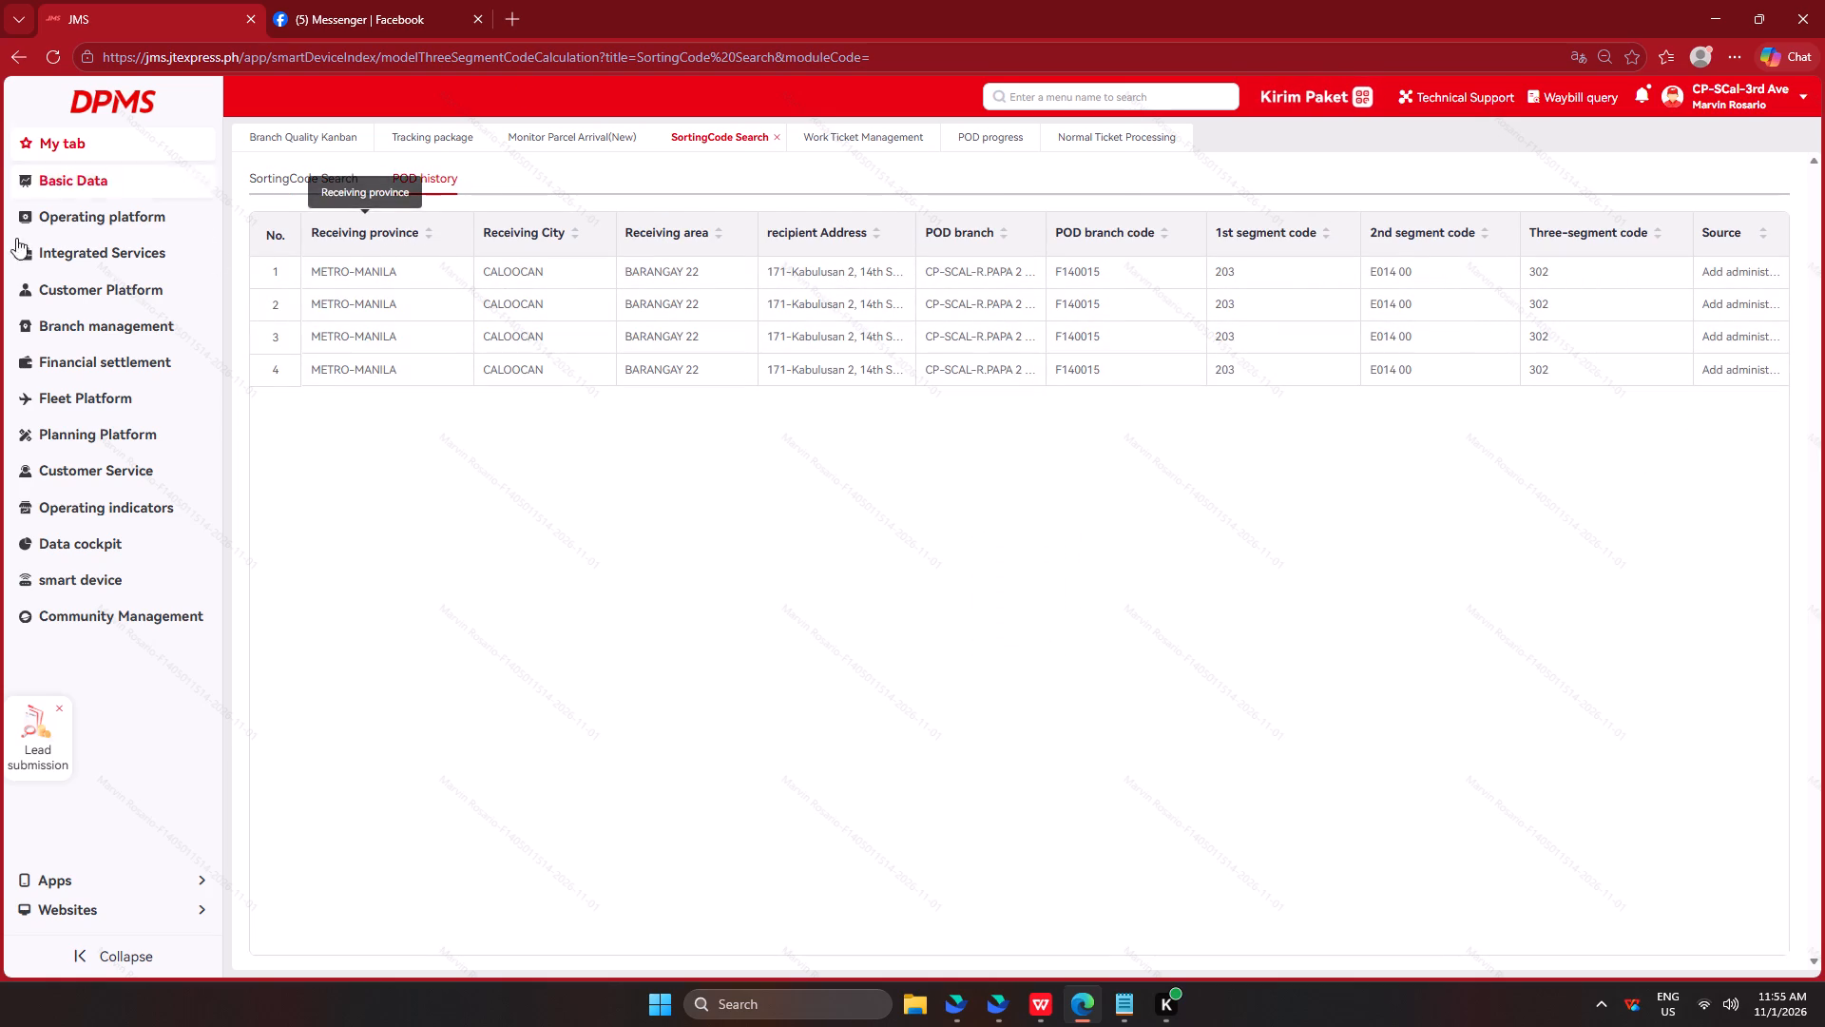
Copy the branch name CP-SCAL-R.PAPA 2 DH from the sorting code search result.
left_click(291, 174)
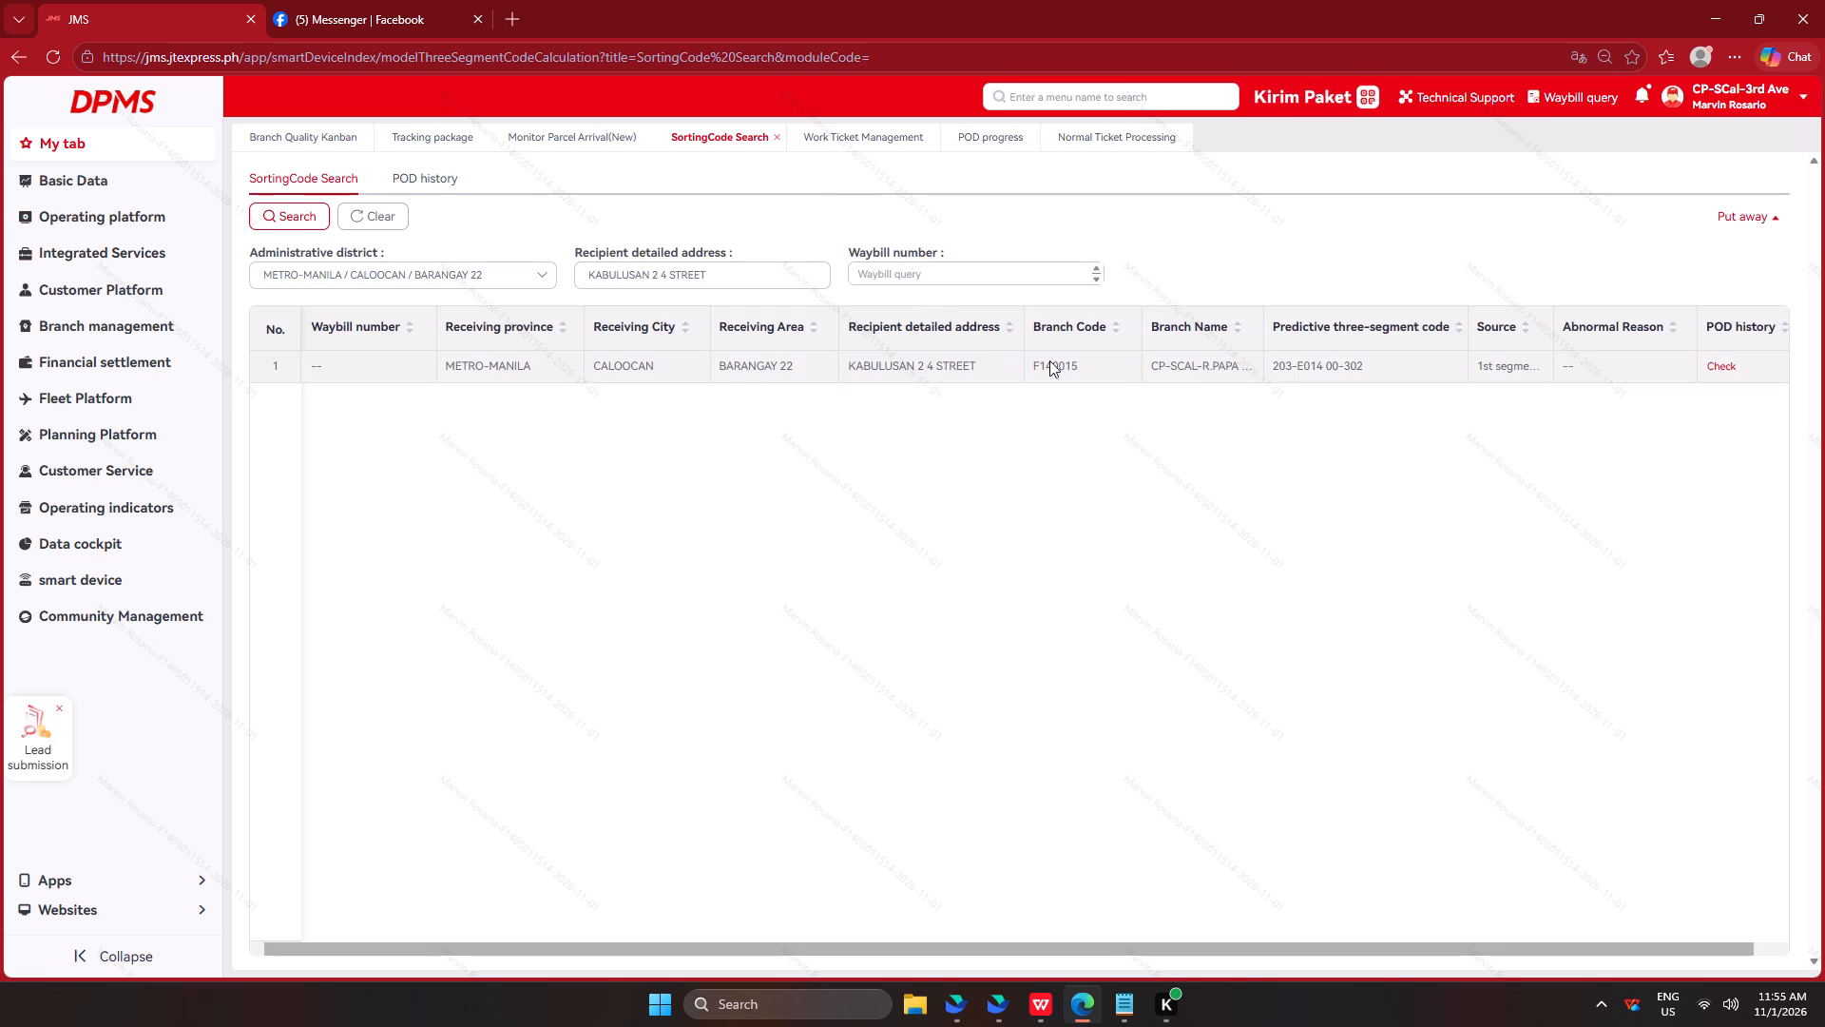
left_click(1220, 360)
triple_click(1220, 360)
key("ctrl+c")
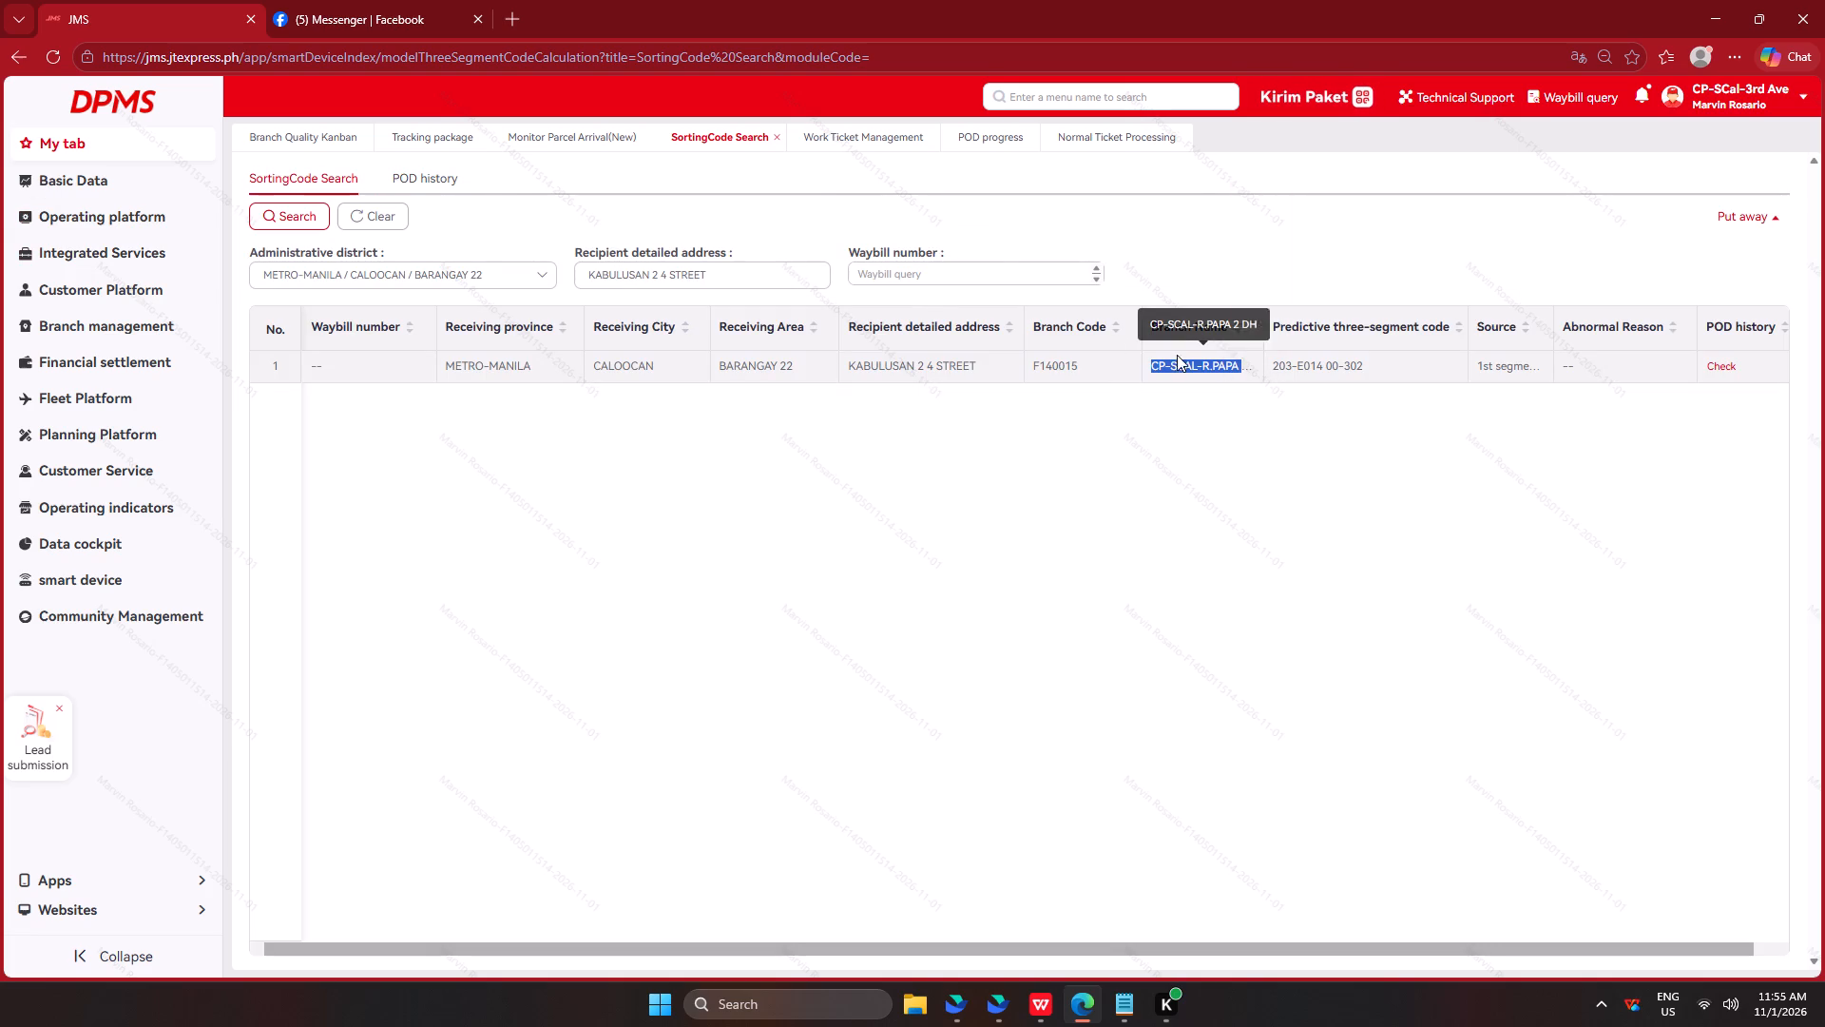
key("ctrl+c")
key("ctrl+c")
key("ctrl+c")
key("ctrl+c")
key("ctrl+c")
key("ctrl+c")
key("ctrl+c")
key("ctrl+c")
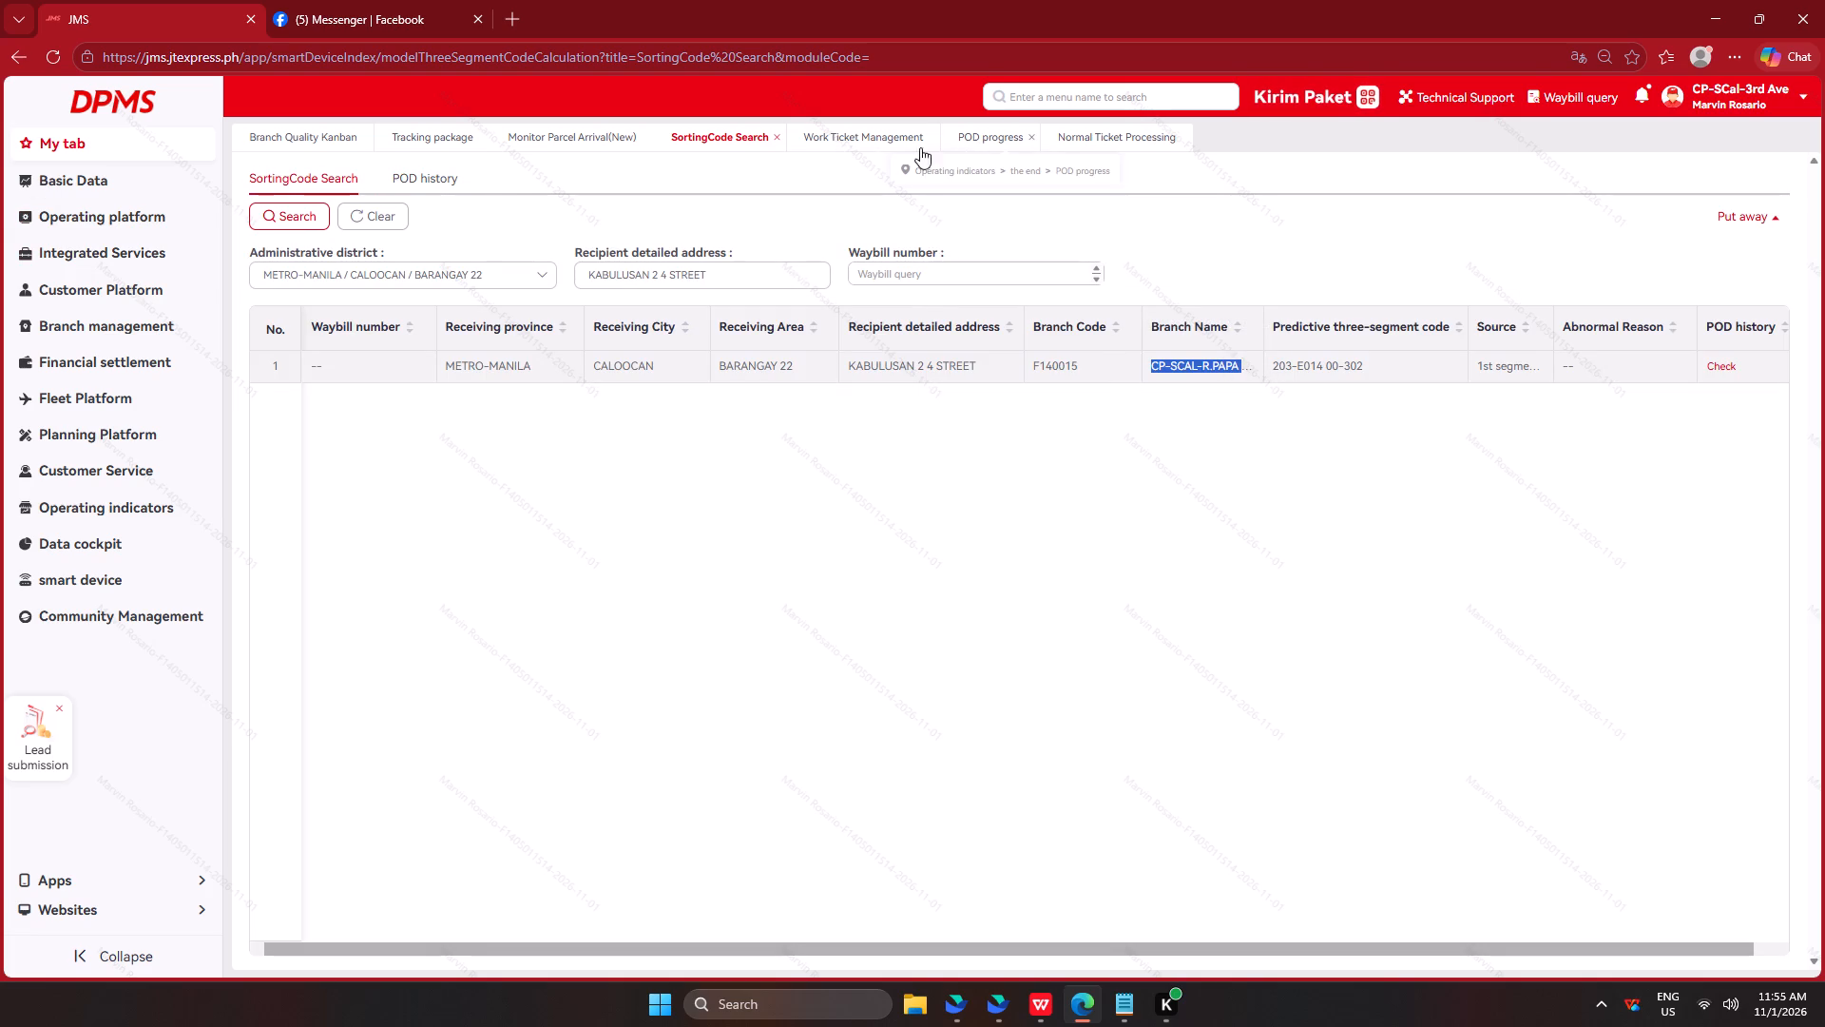
Start a new misroute report and set the correct branch to CP-SCAL-R.PAPA 2 DH.
left_click(72, 157)
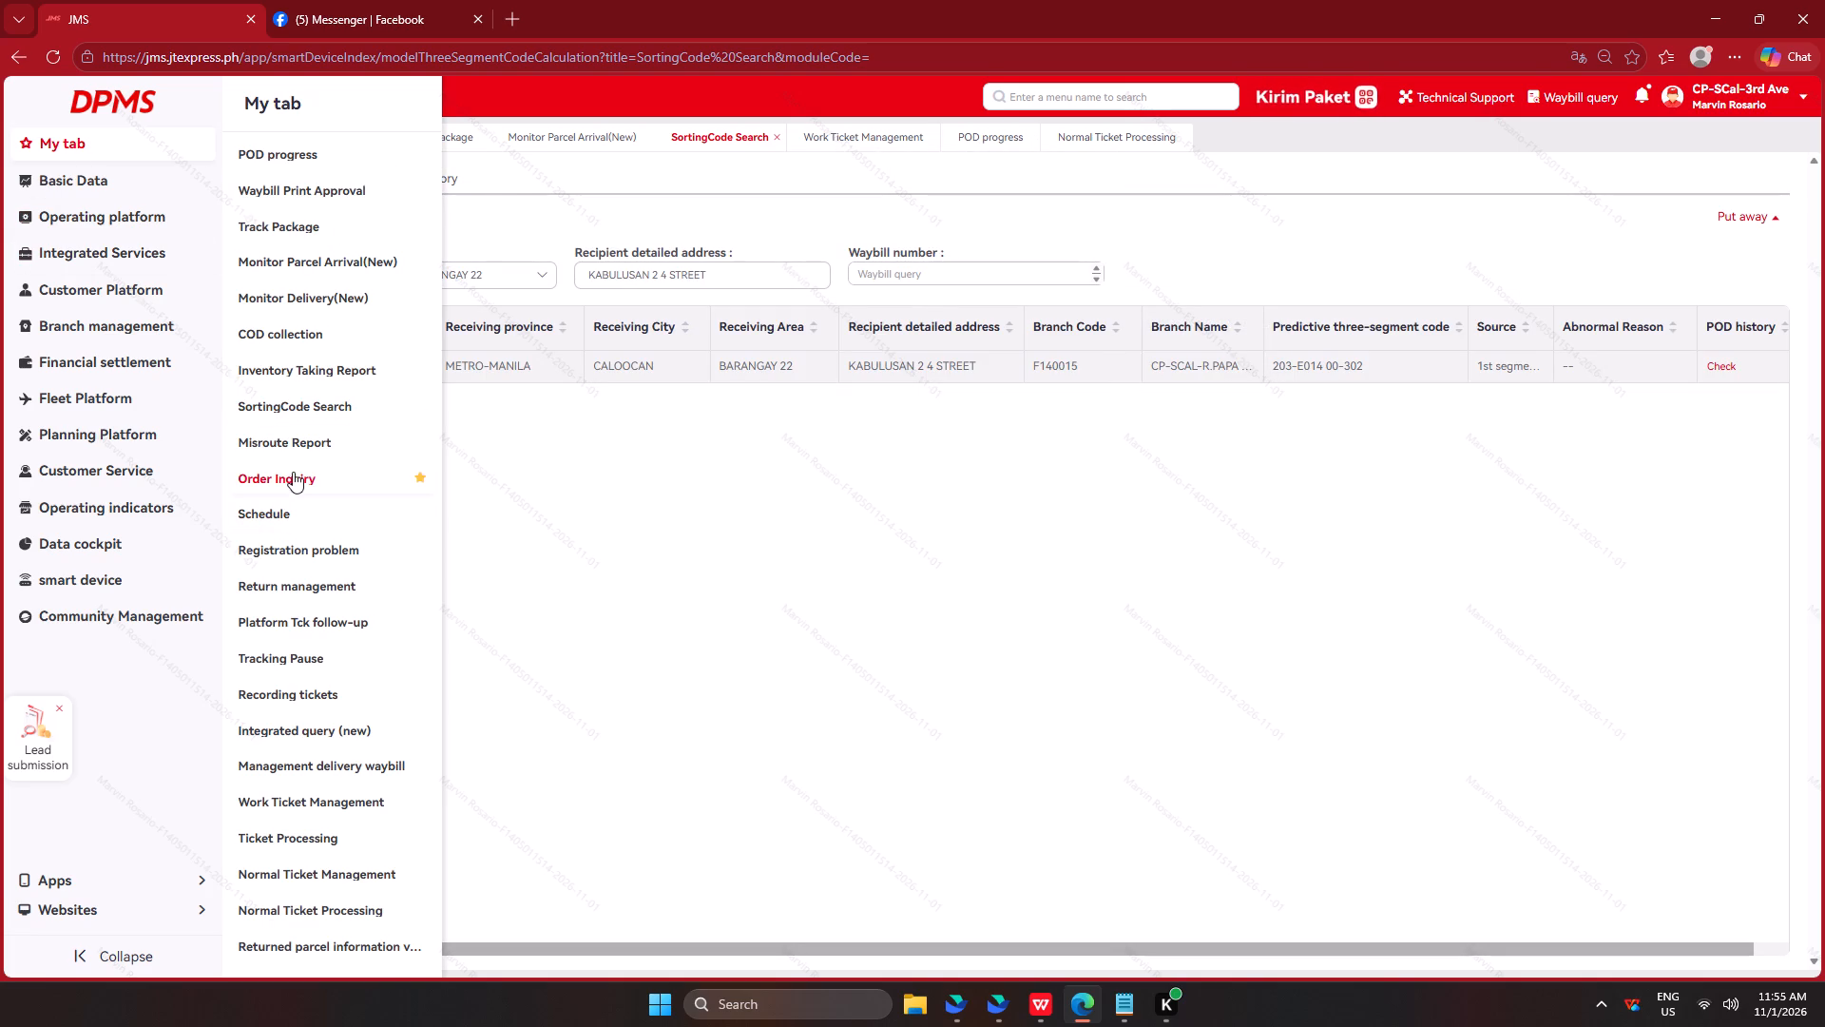
left_click(317, 439)
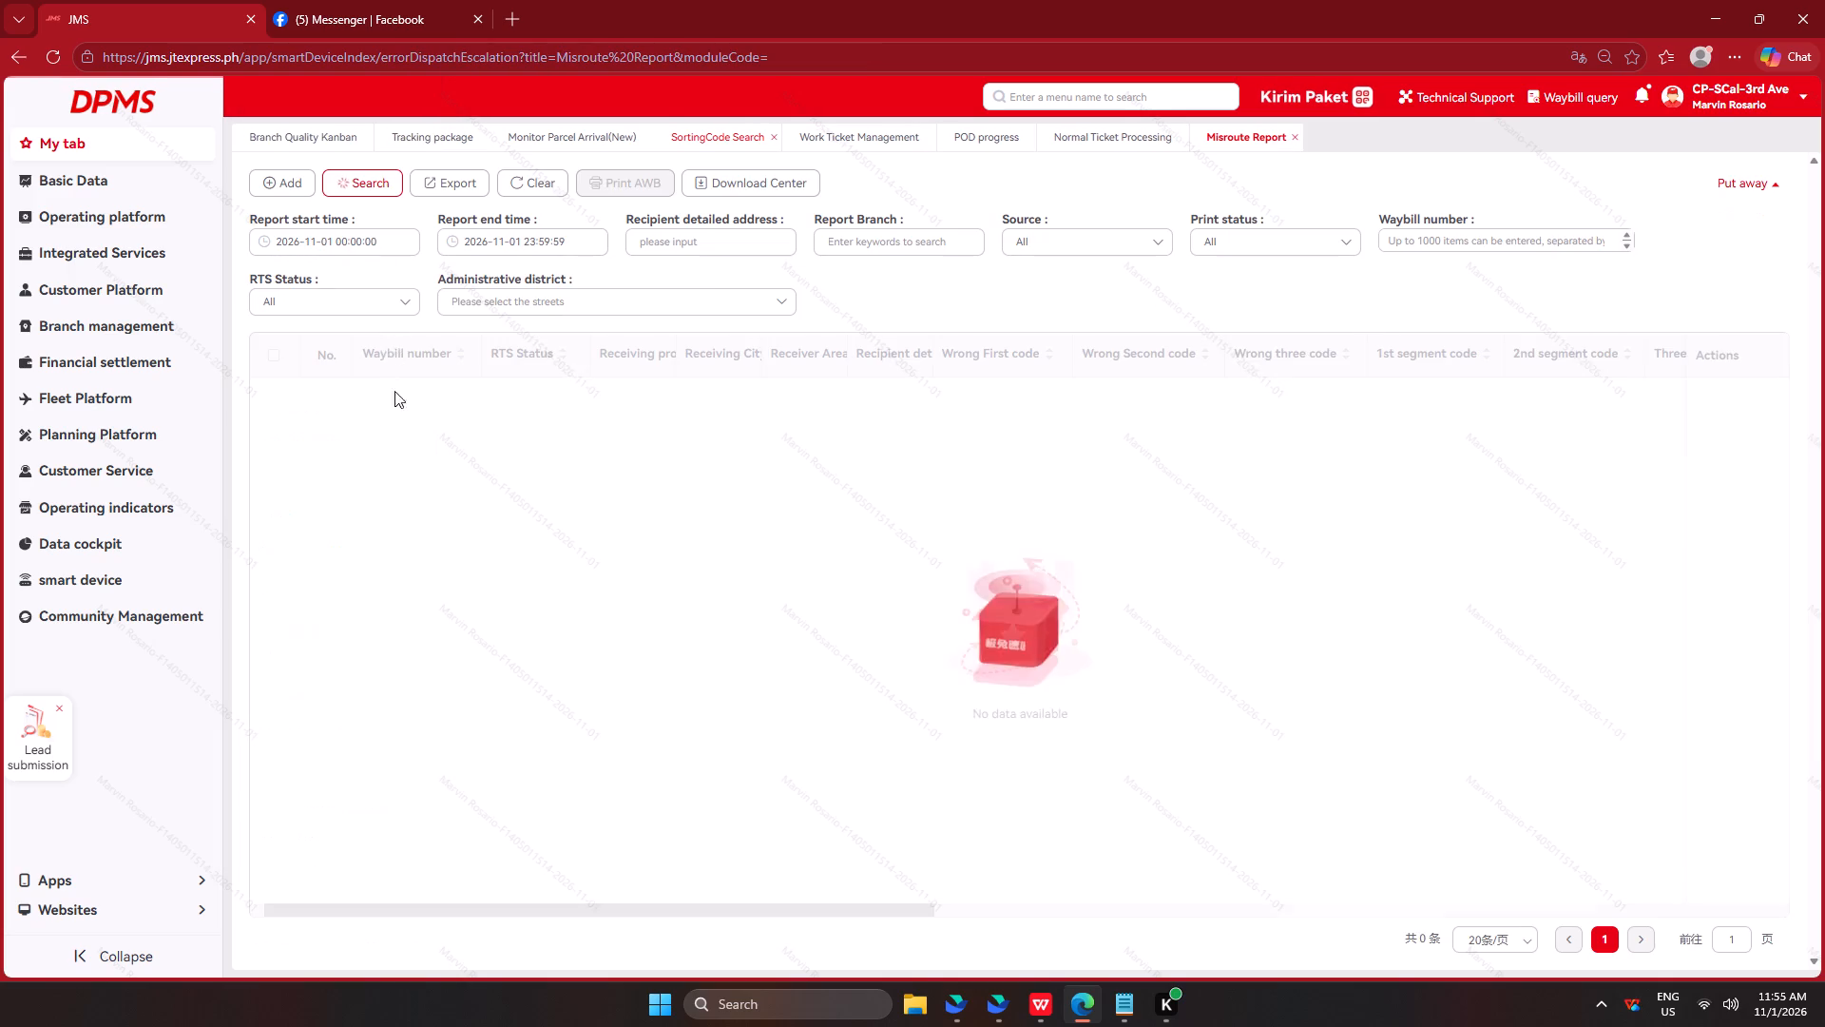
left_click(285, 187)
left_click(625, 282)
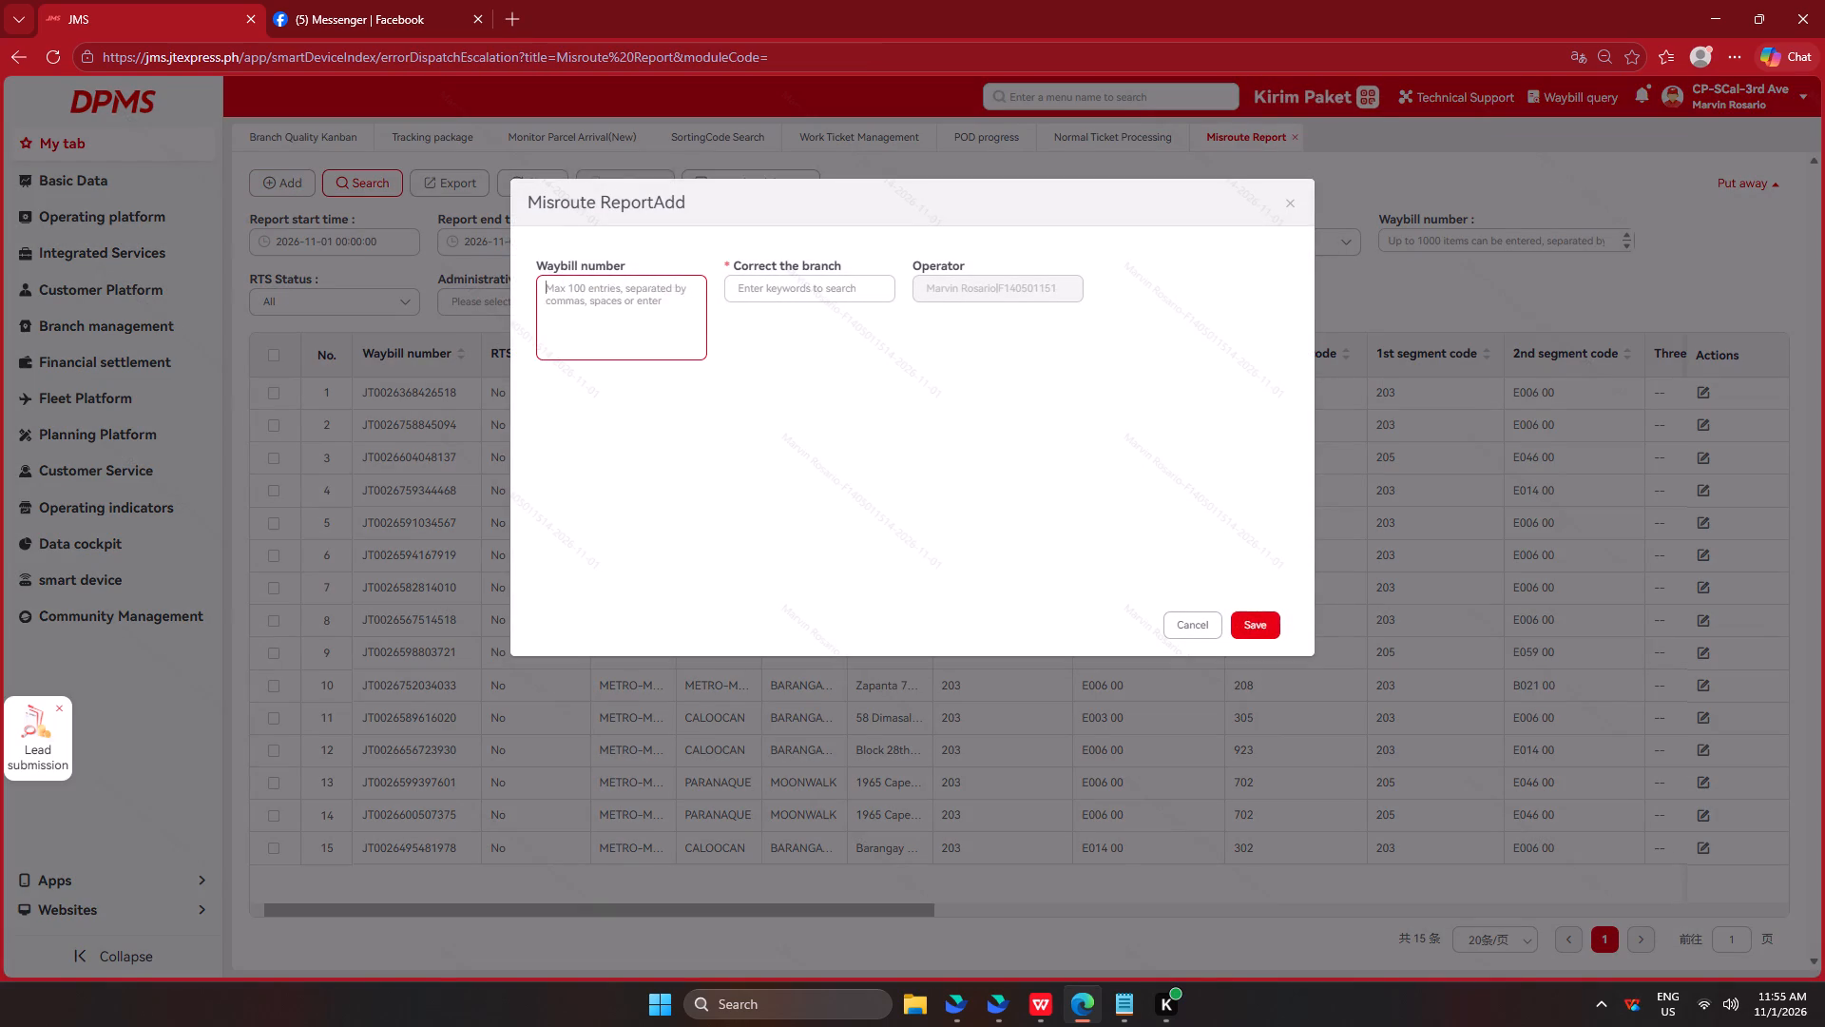
key("ctrl+v")
left_click(694, 319)
left_click(791, 289)
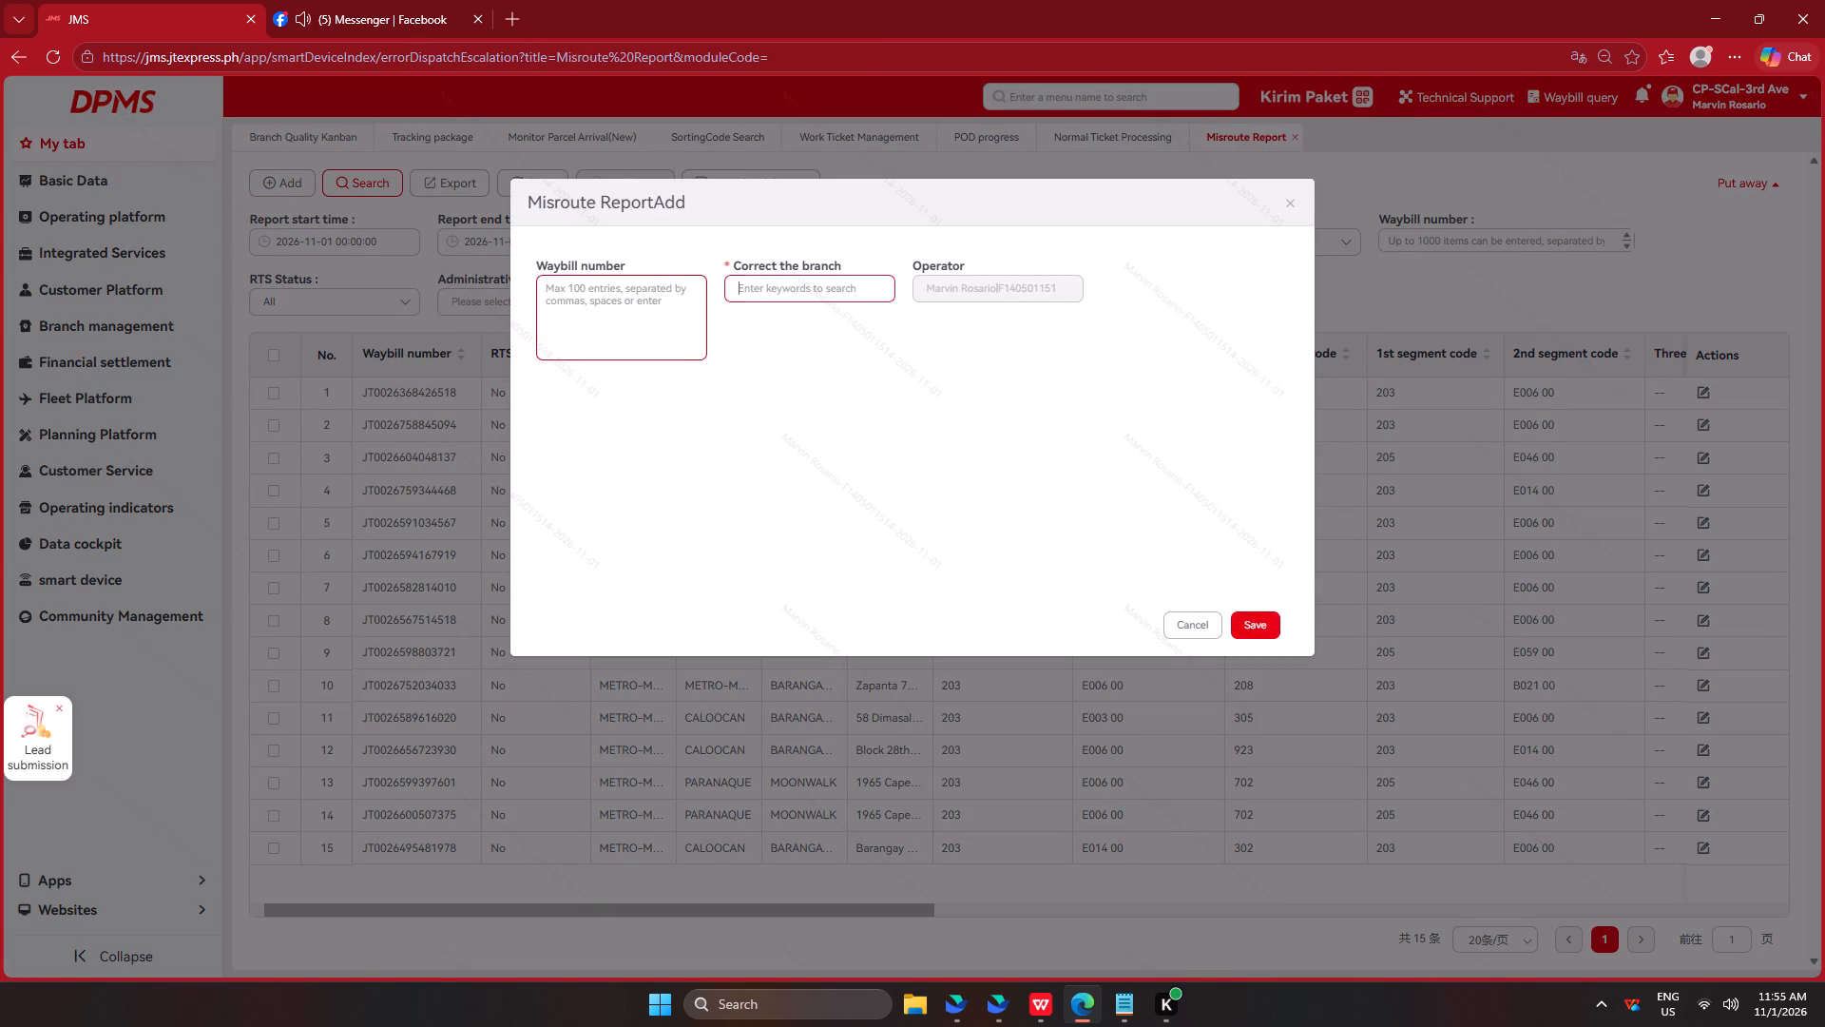
key("ctrl+v")
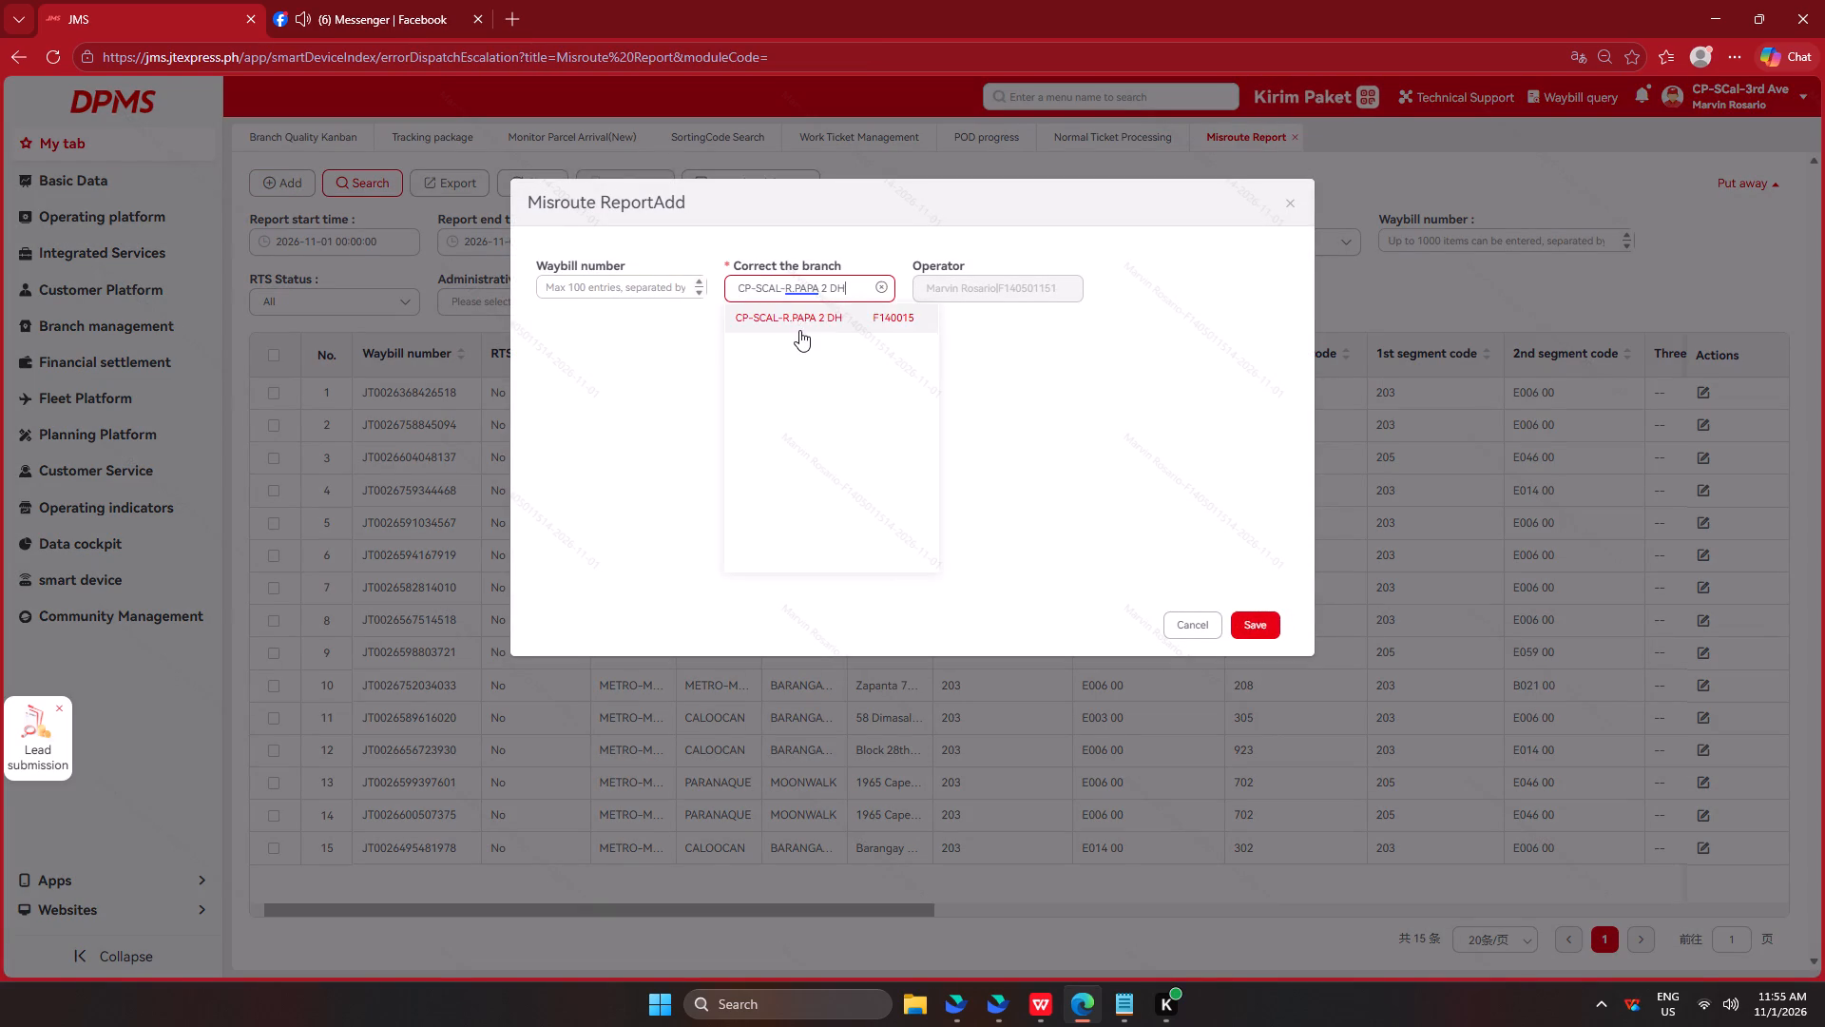
left_click(799, 330)
left_click(599, 294)
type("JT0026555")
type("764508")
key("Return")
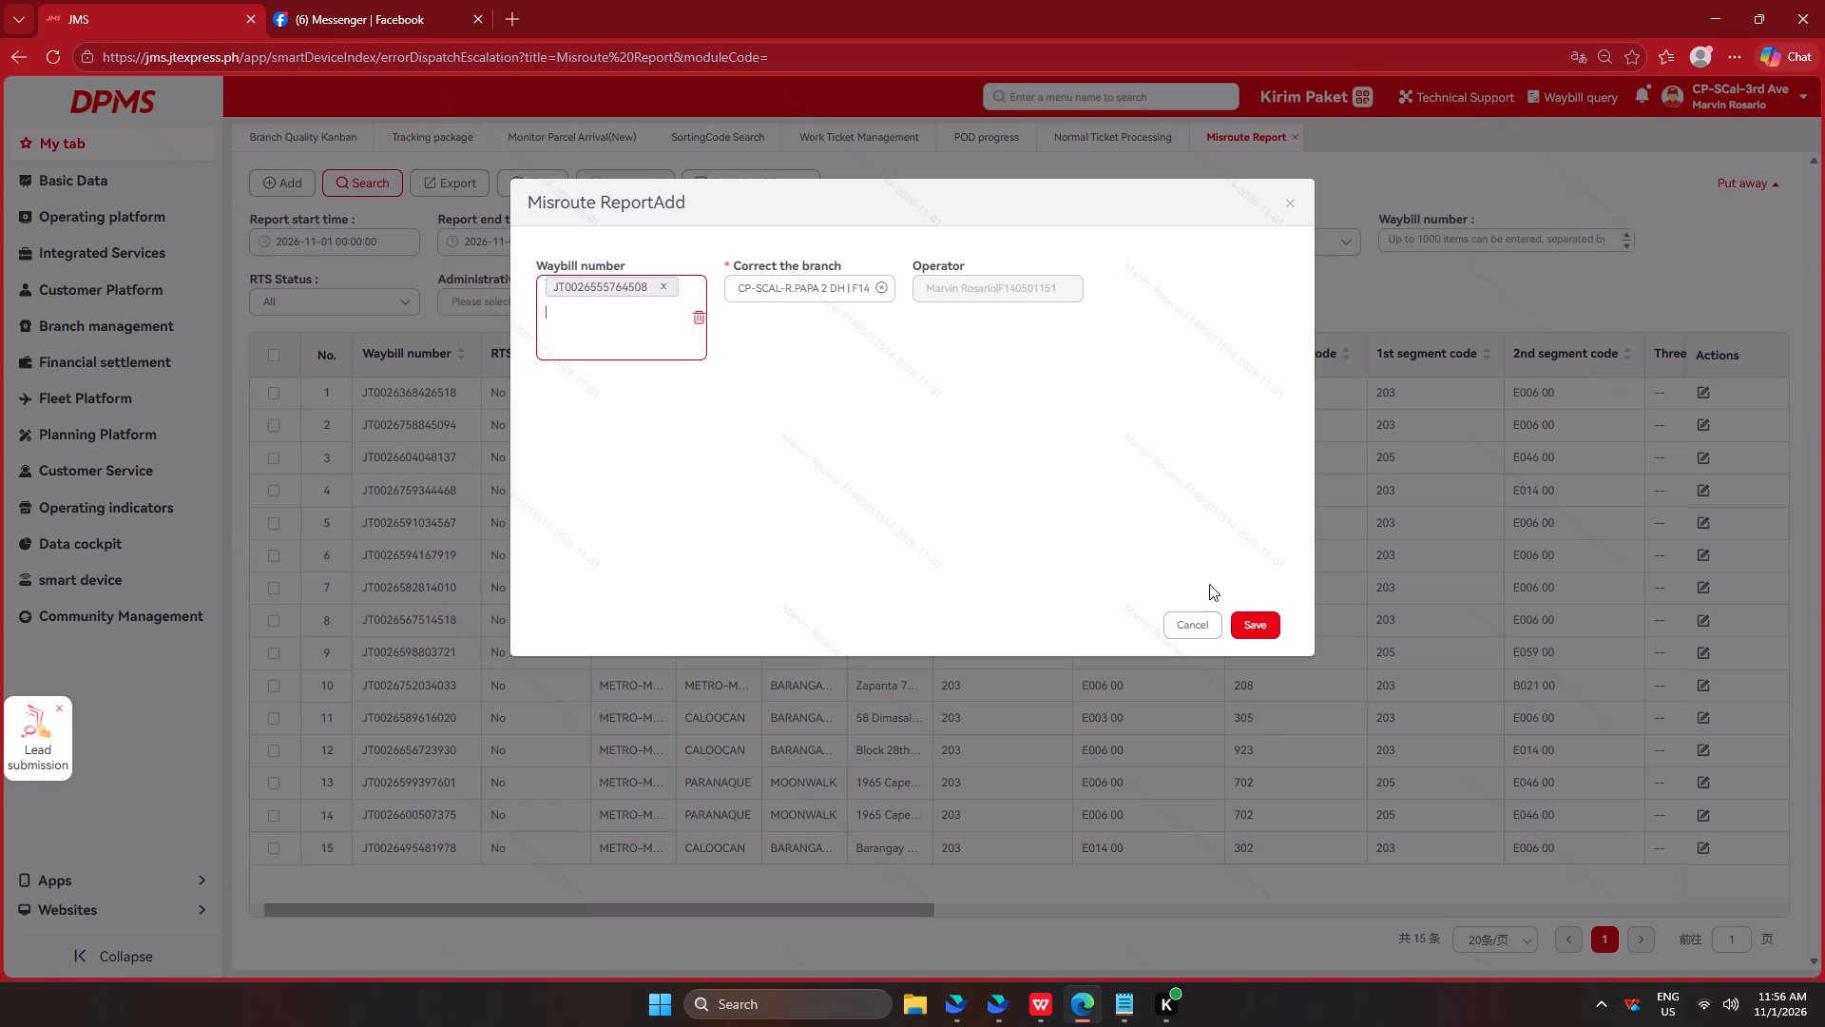
left_click(1256, 629)
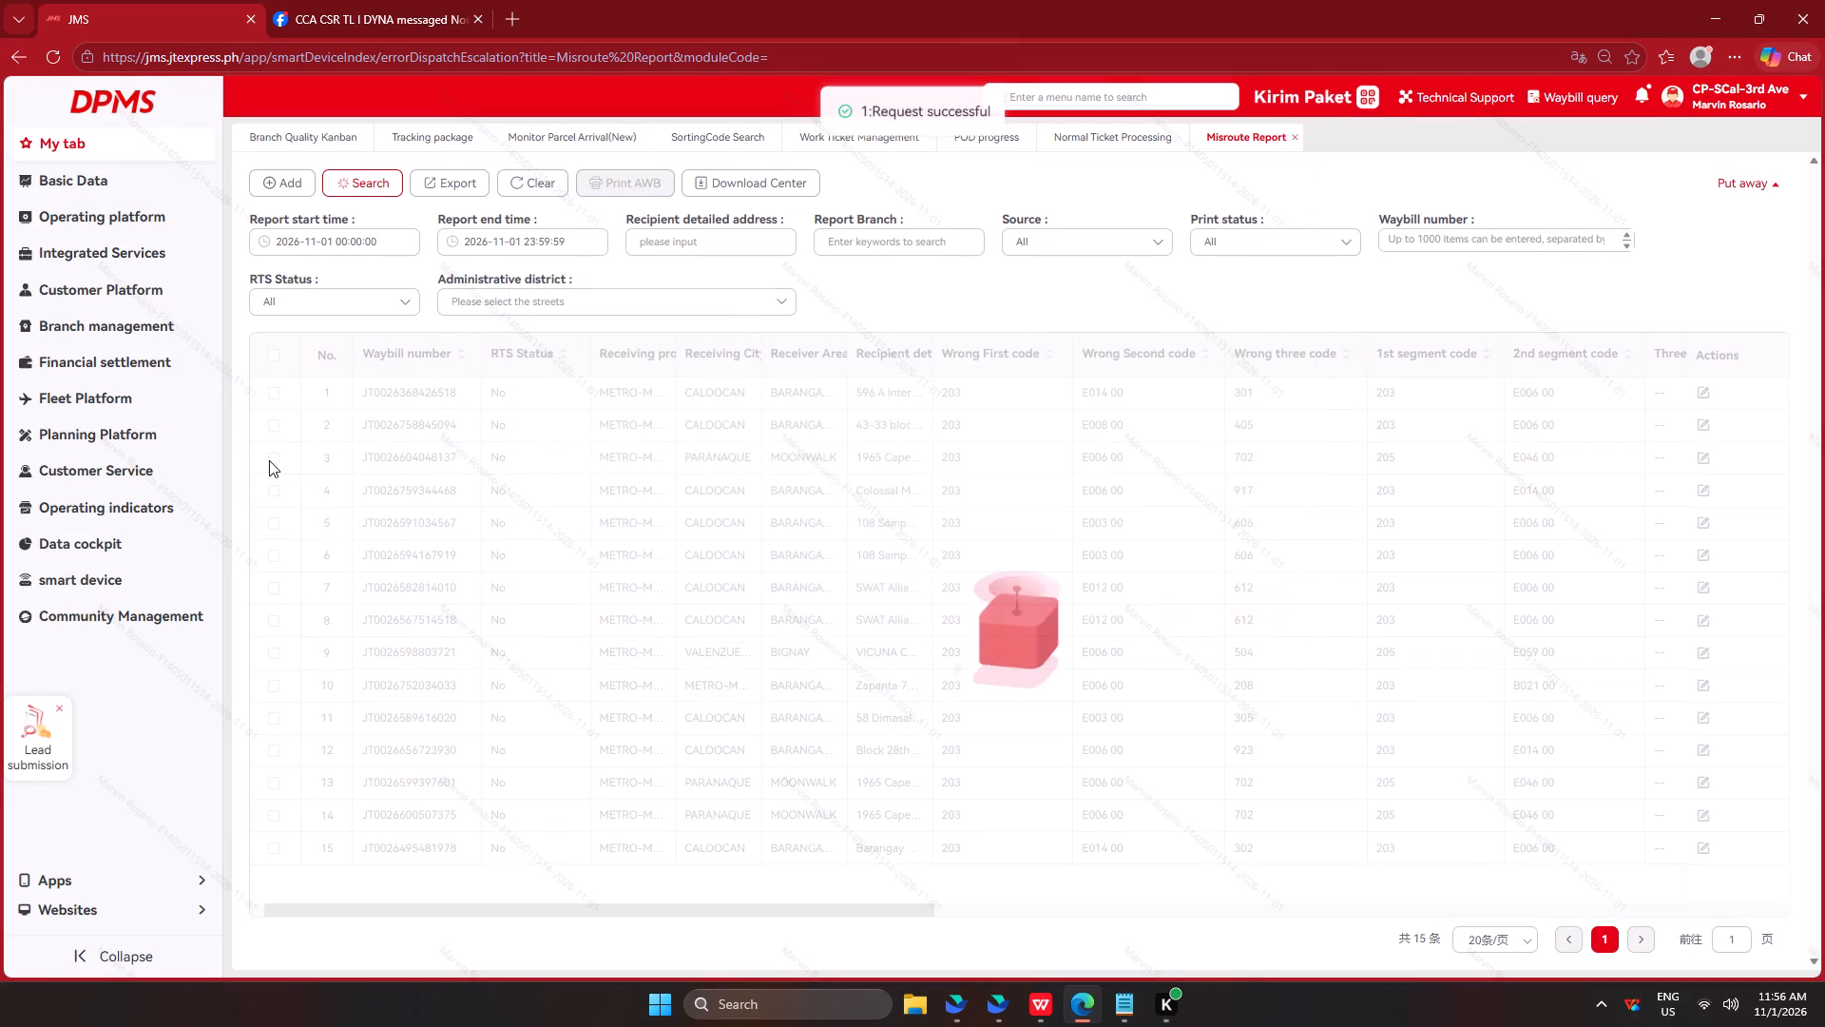
left_click(1708, 391)
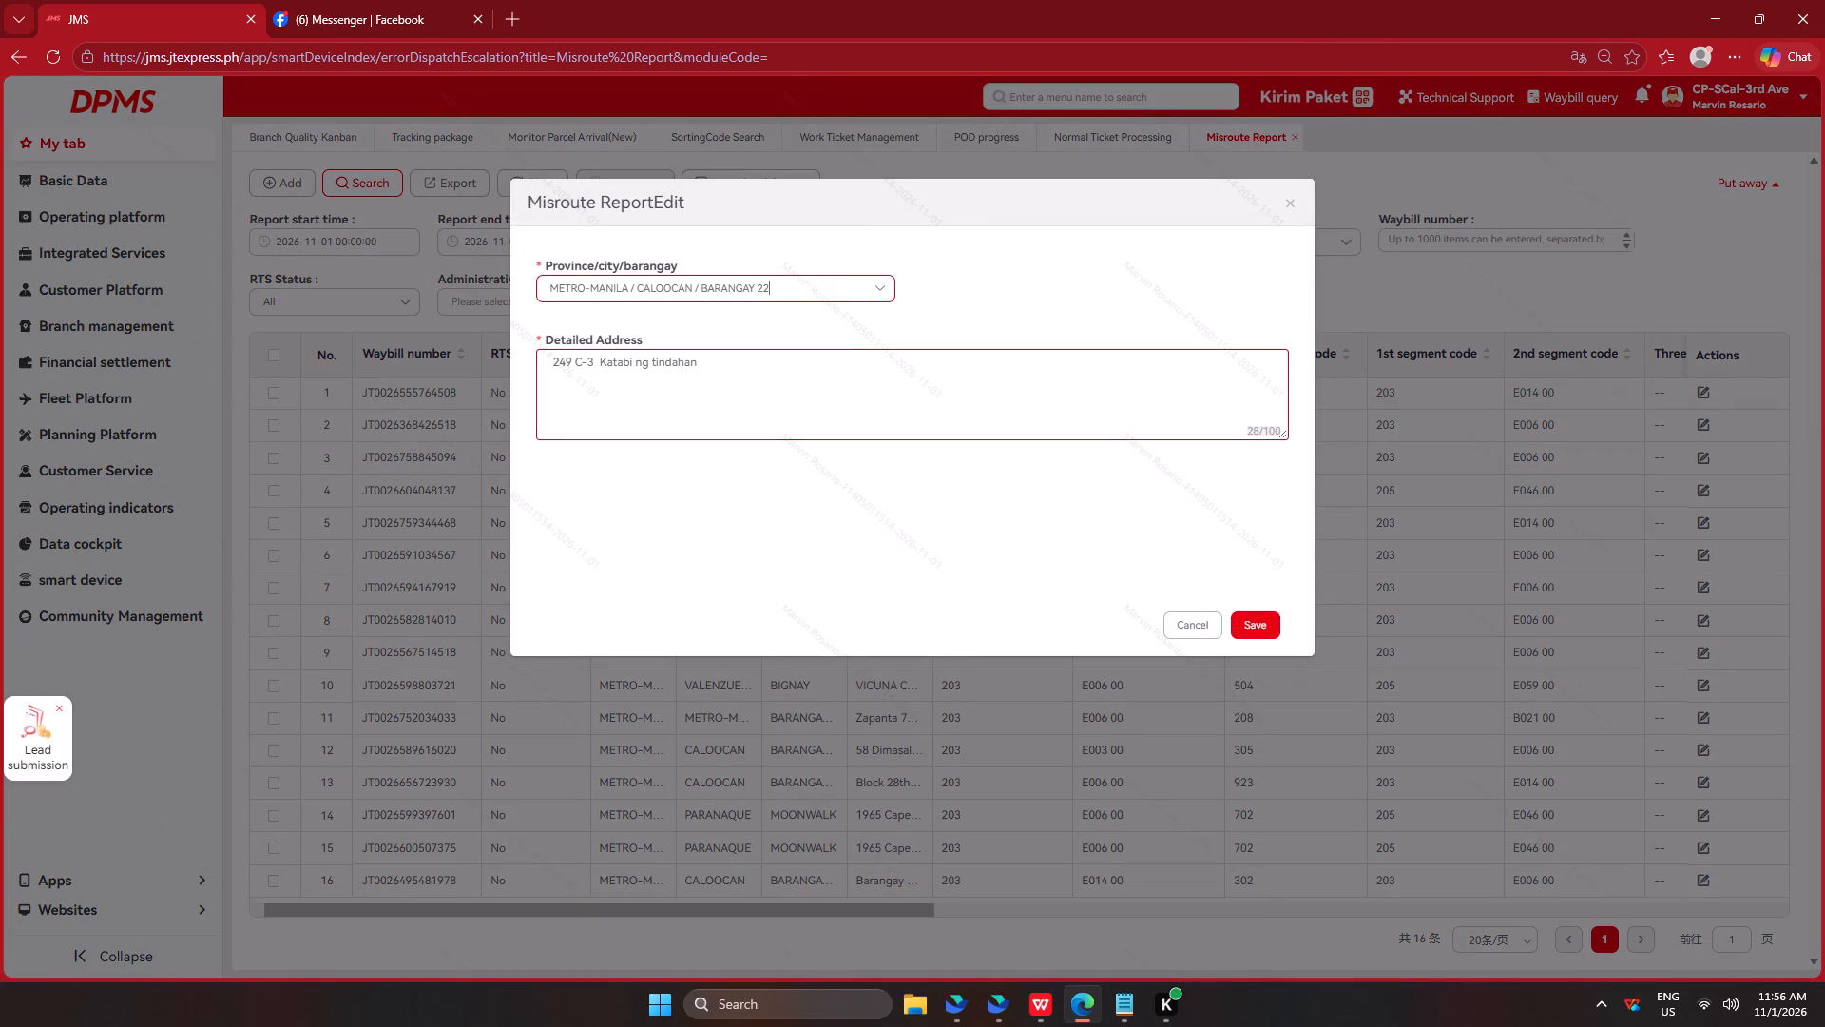
left_click(548, 367)
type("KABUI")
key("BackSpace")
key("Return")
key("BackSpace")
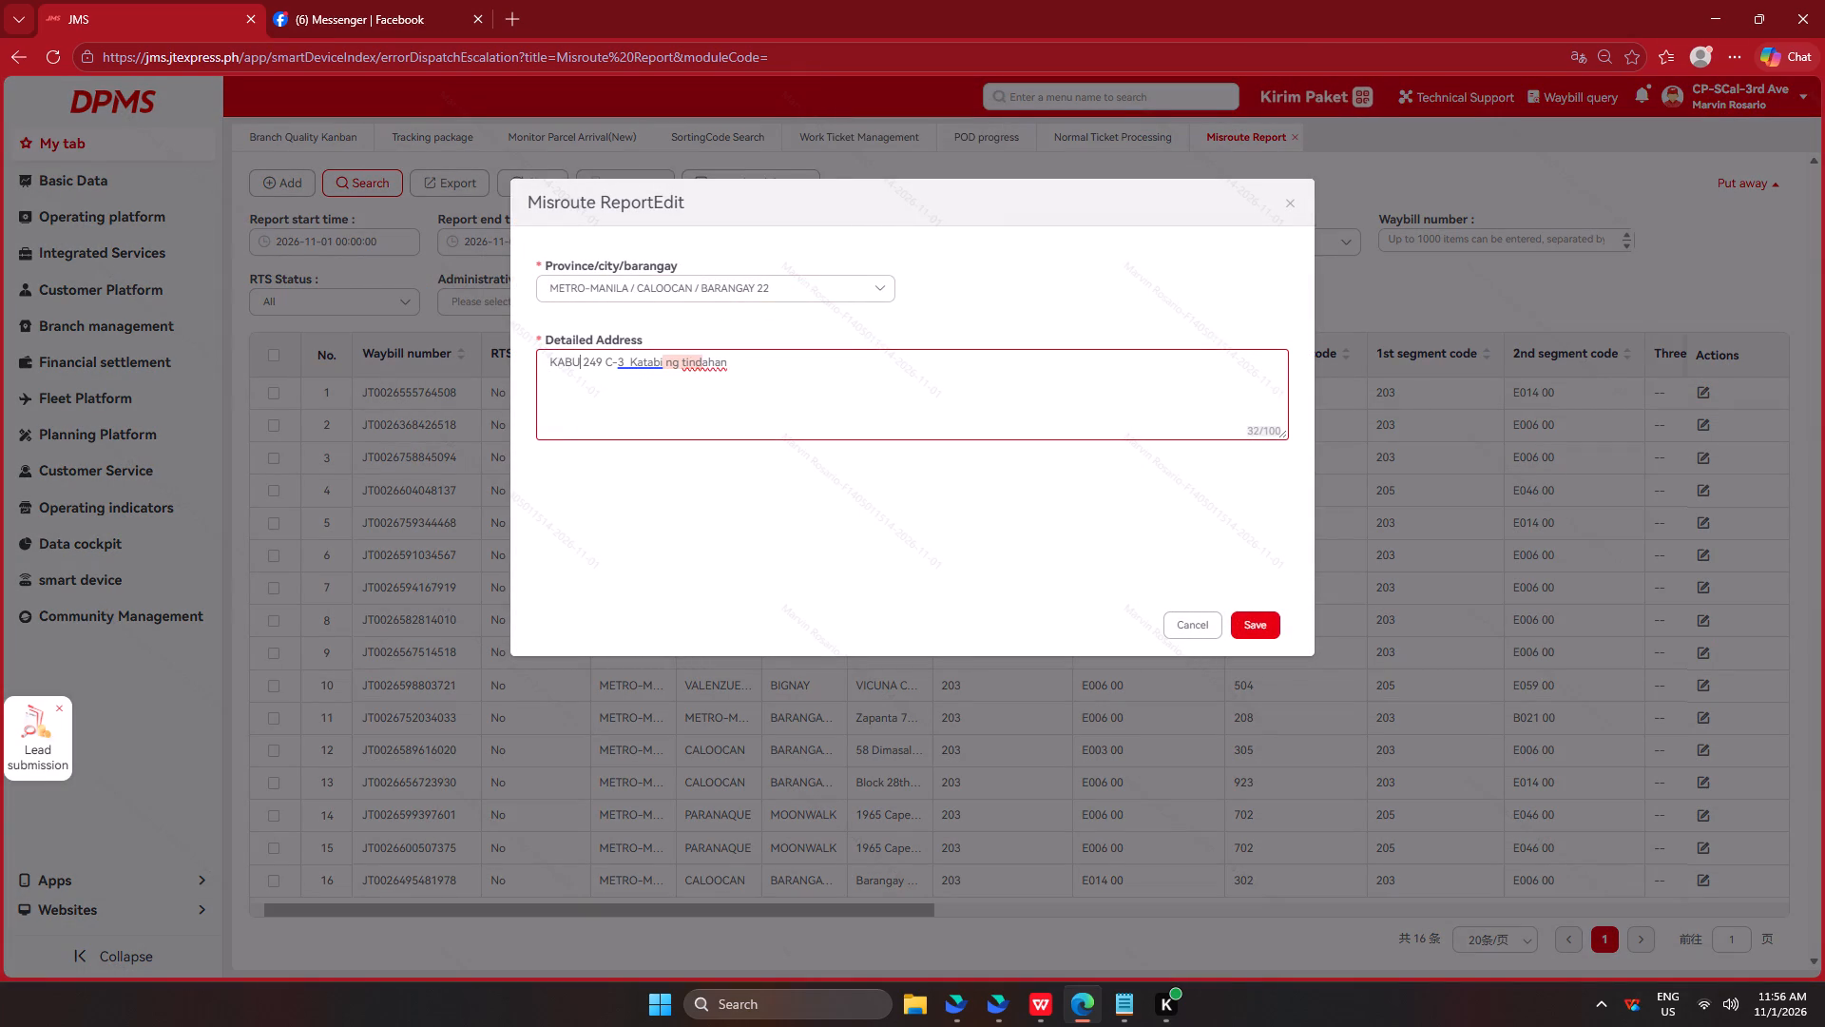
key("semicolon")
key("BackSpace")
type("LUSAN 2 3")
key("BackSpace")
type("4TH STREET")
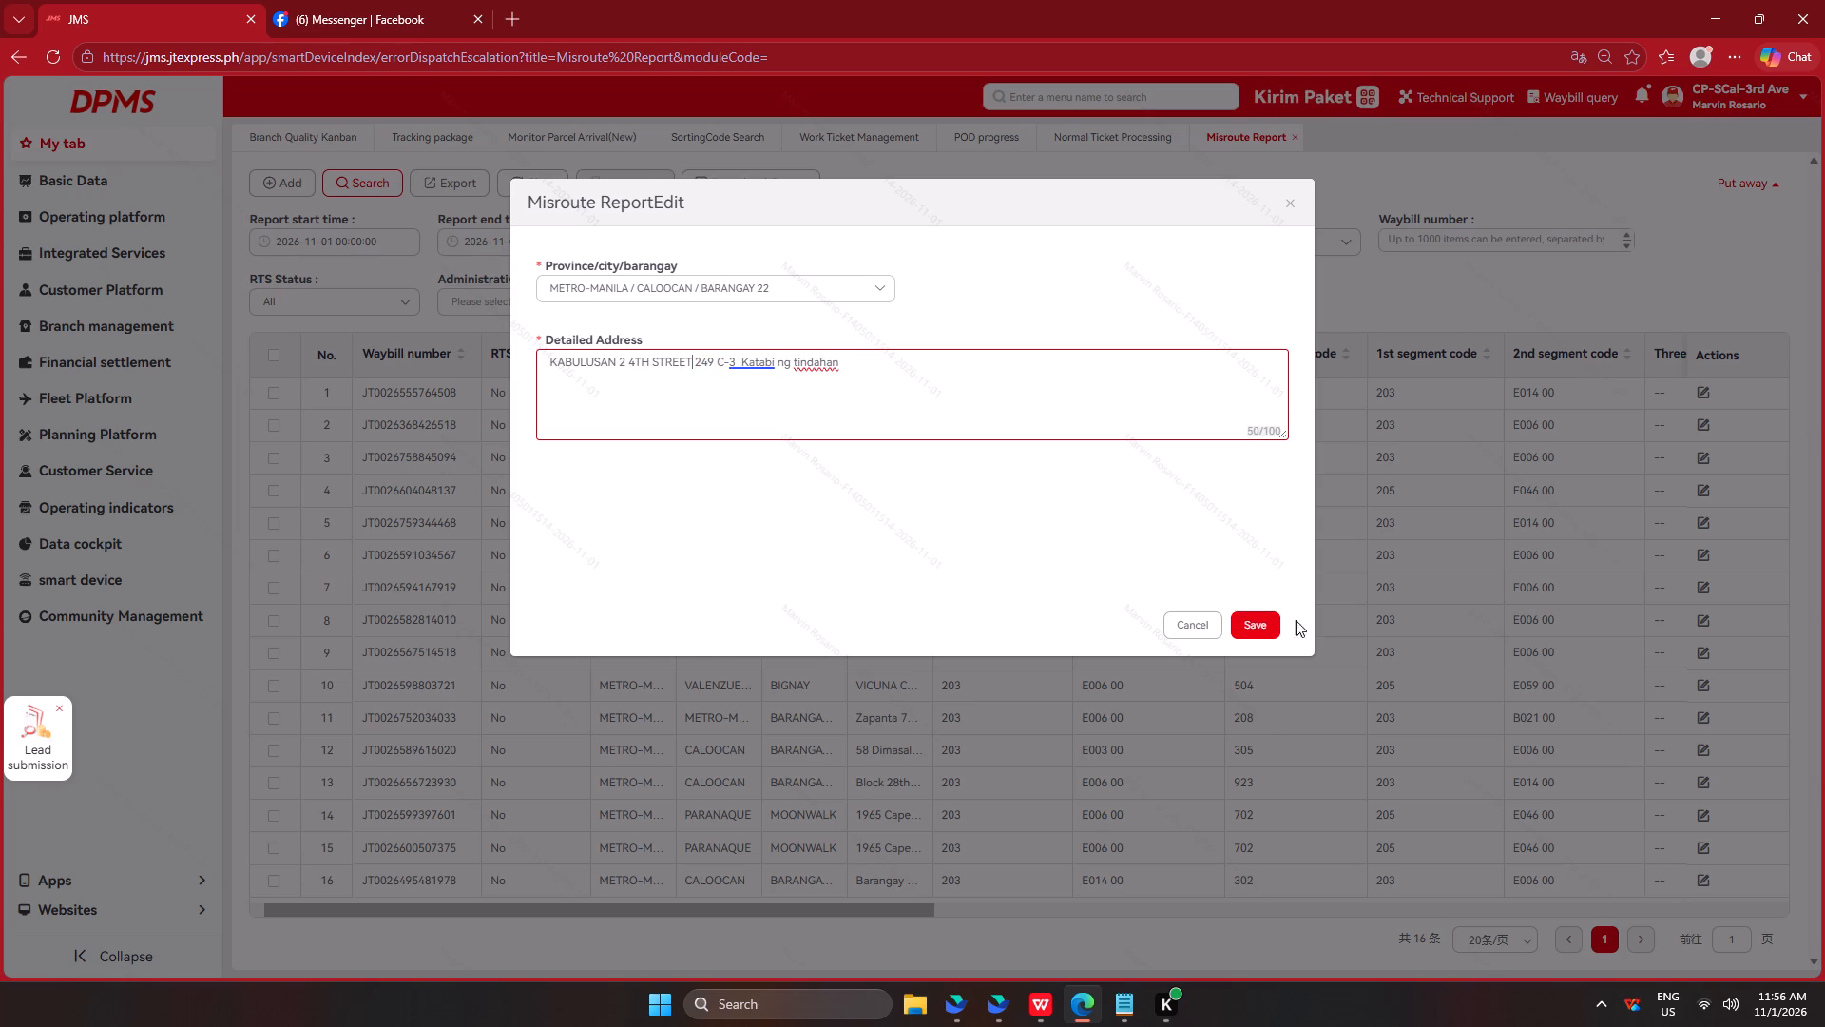
left_click(1266, 624)
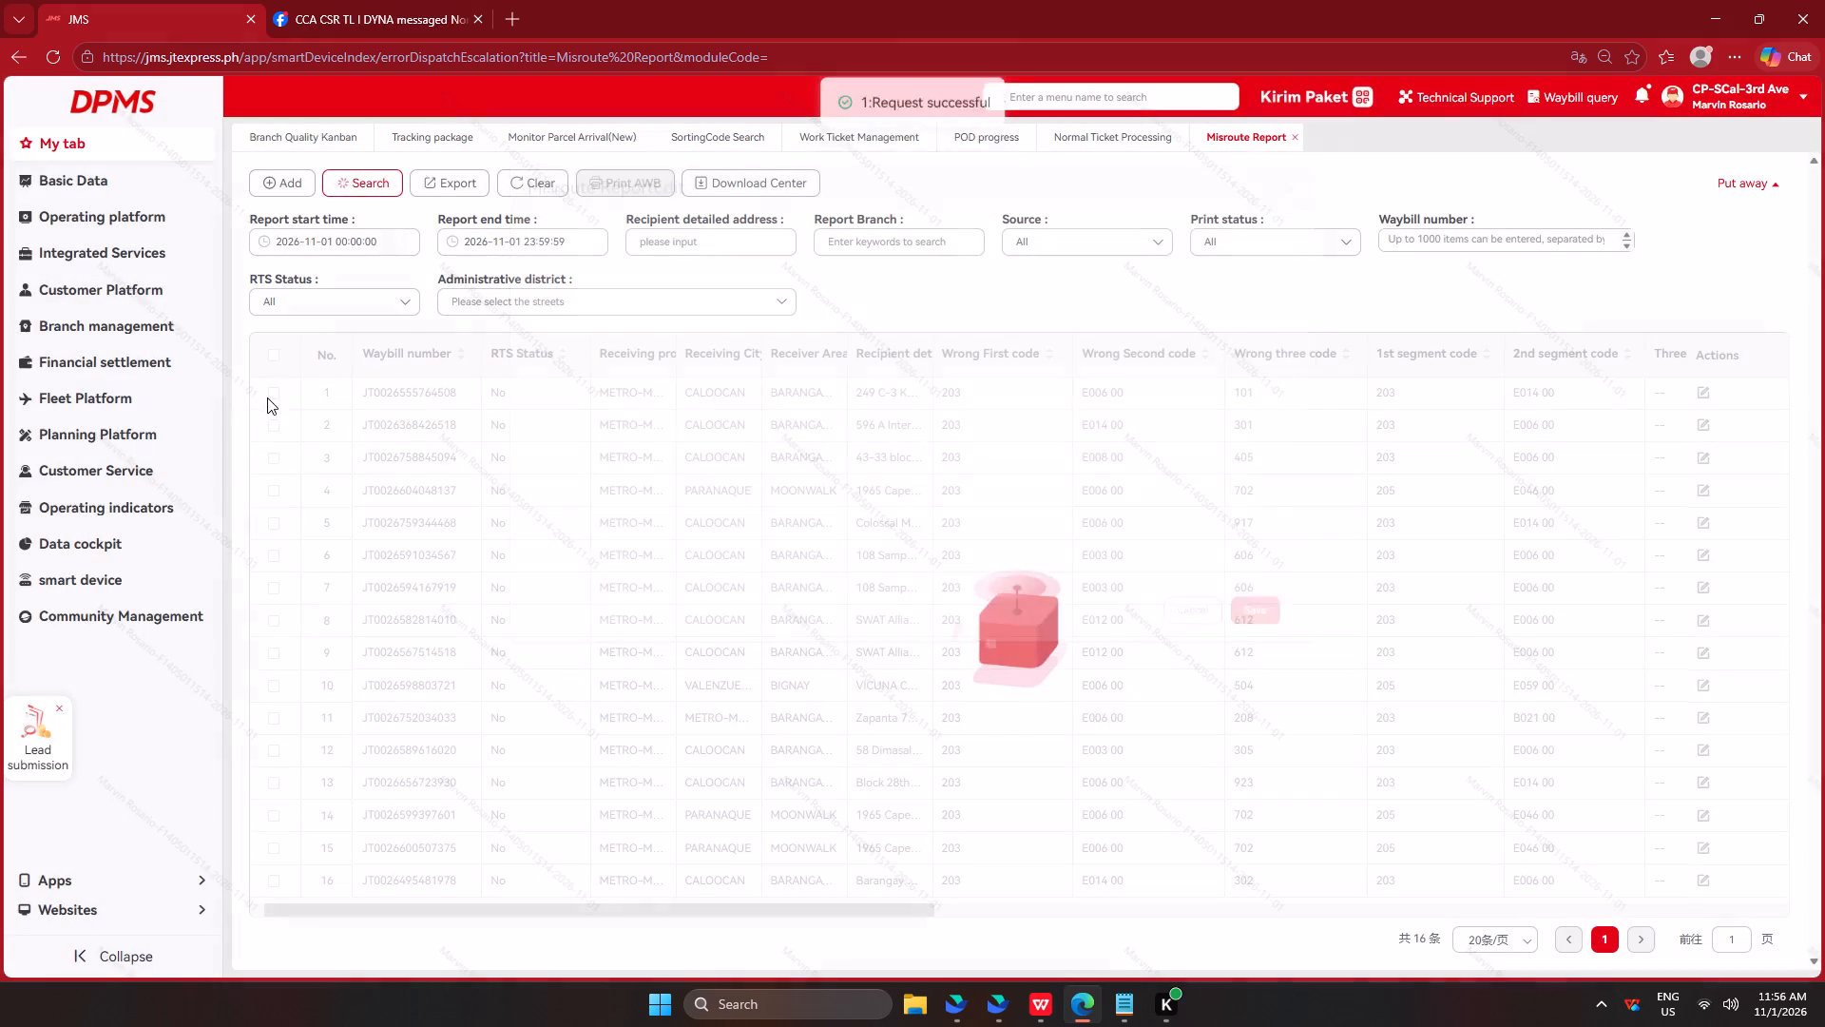
left_click(276, 395)
left_click(606, 197)
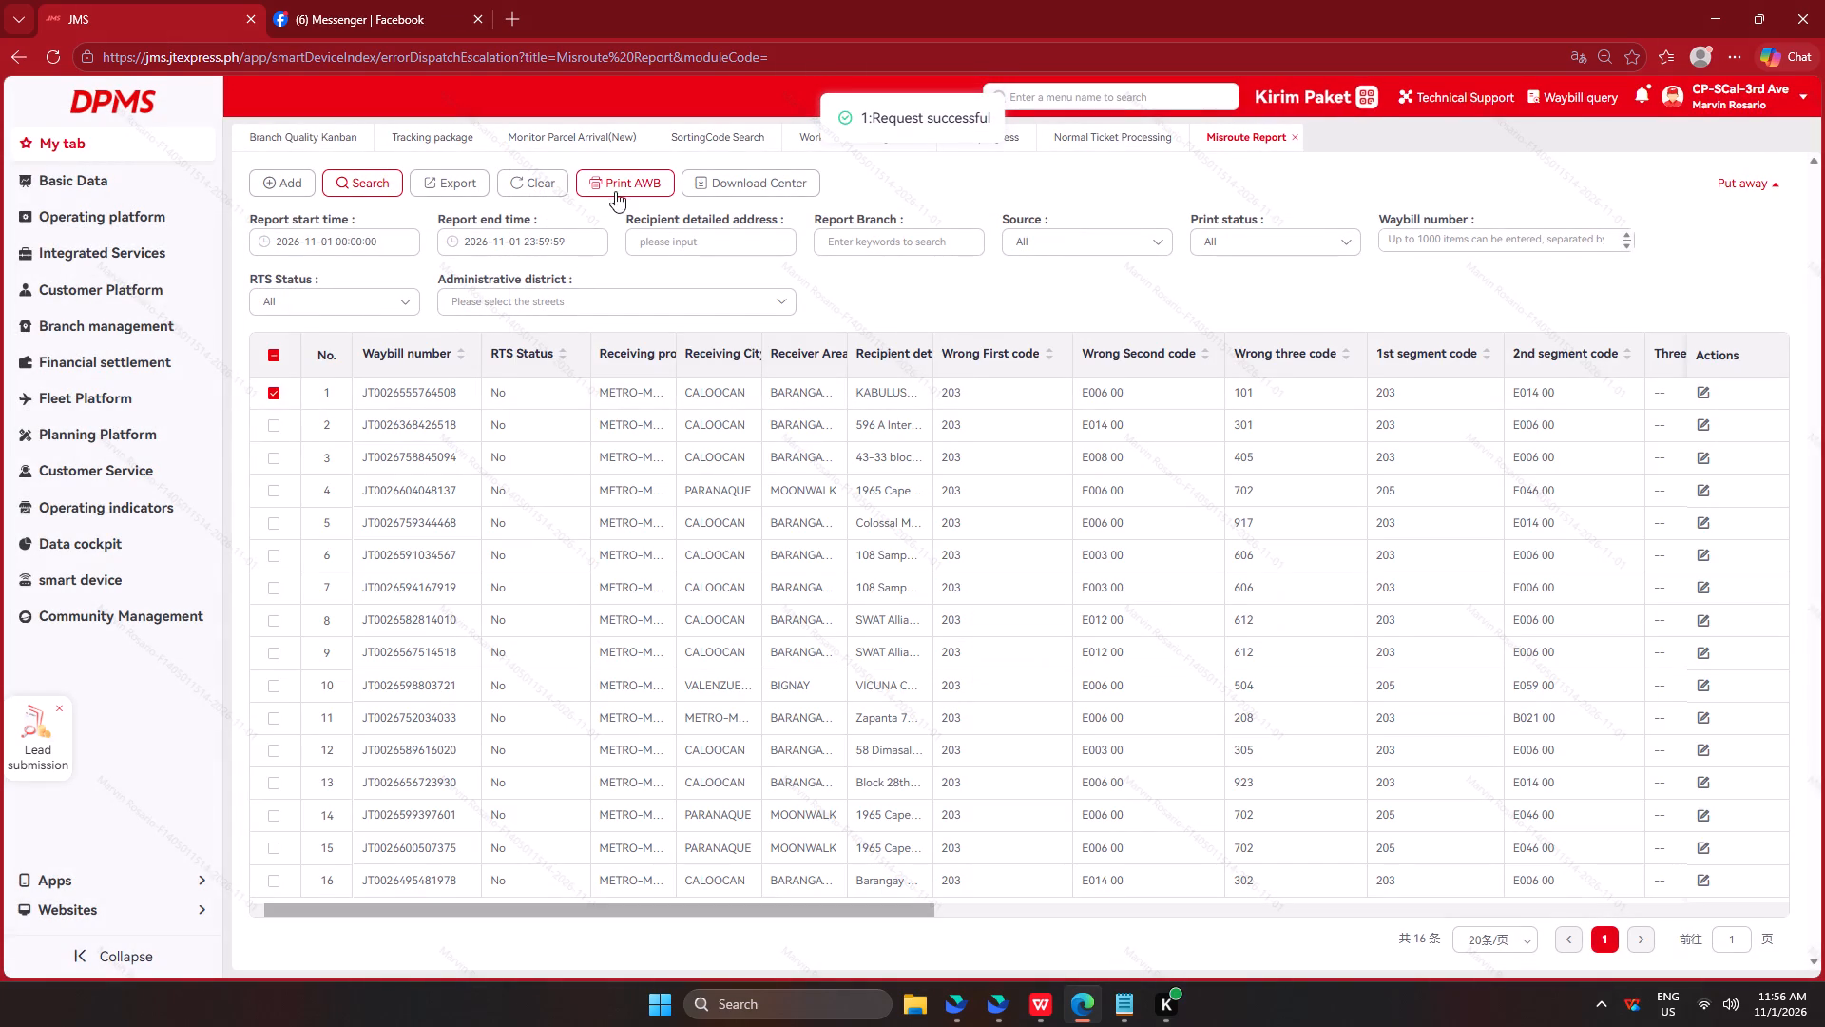
left_click(634, 187)
left_click(1105, 188)
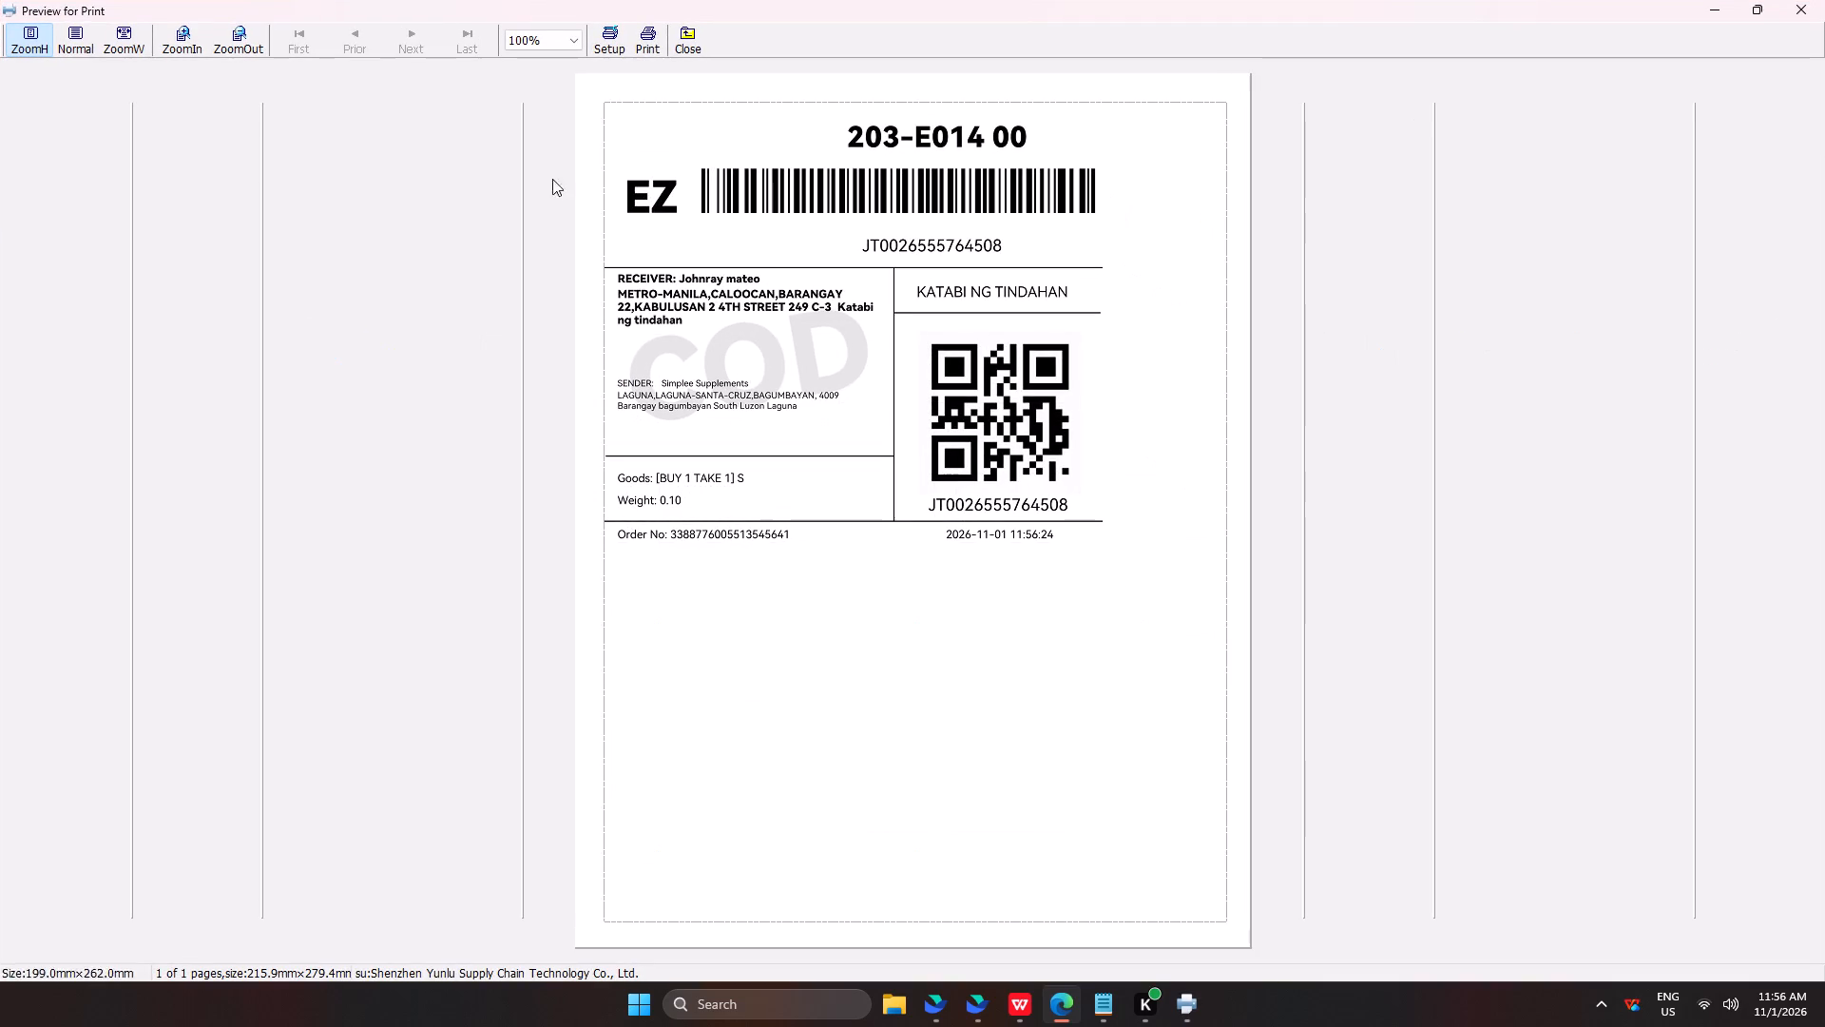
Start printing the previewed AWB and open the choice of printers.
left_click(666, 31)
left_click(650, 41)
left_click(836, 303)
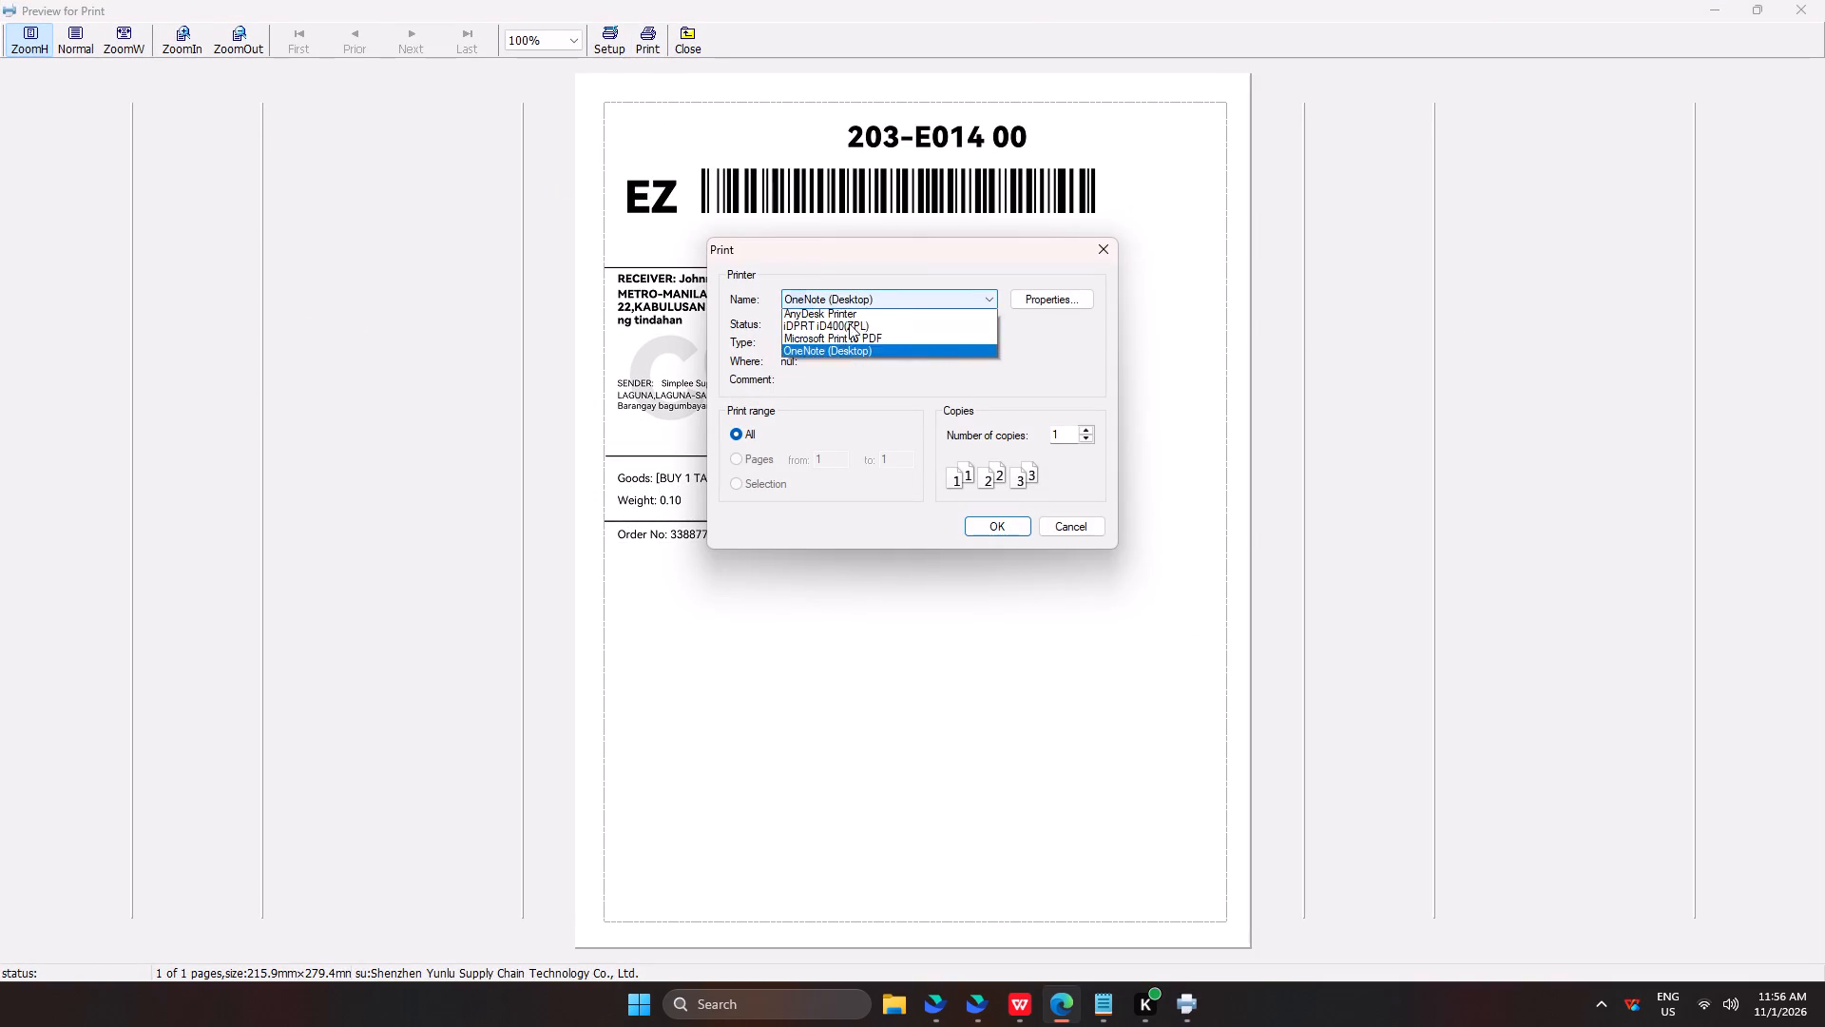
Print the previewed AWB on the iDPRT iD400 label printer and close the print preview.
left_click(856, 331)
left_click(985, 525)
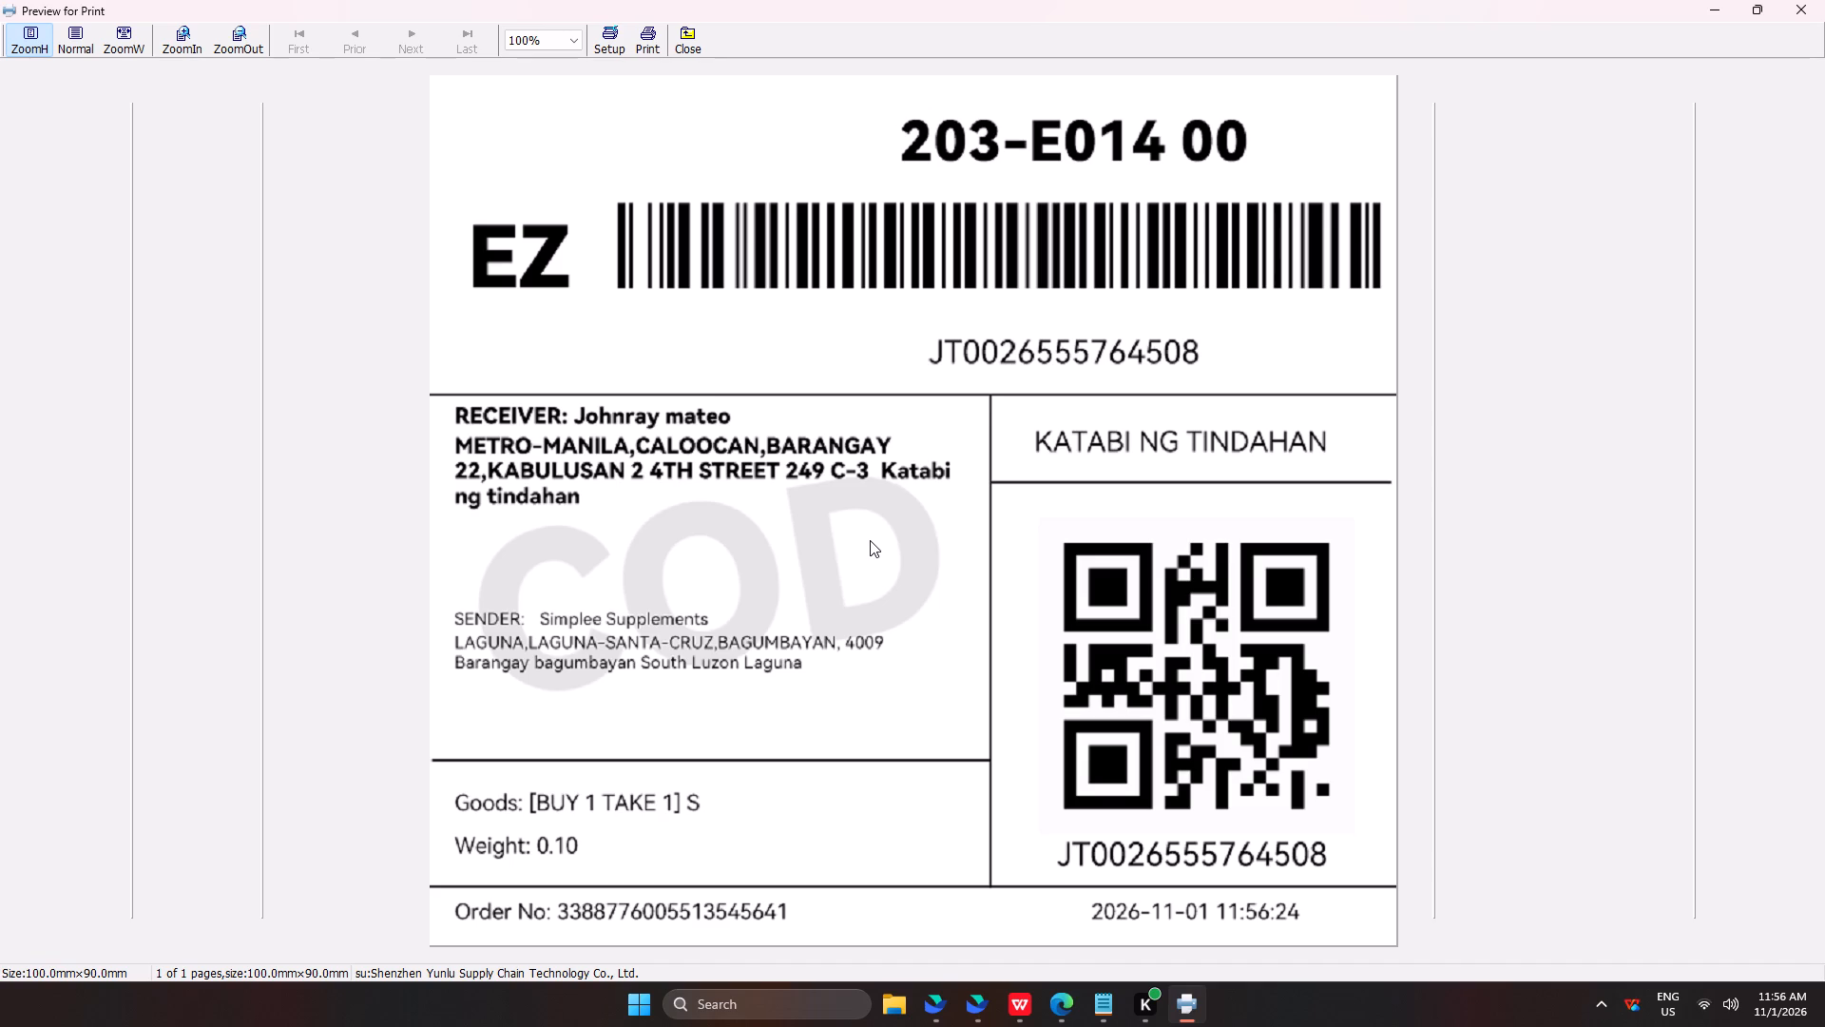
left_click(1824, 0)
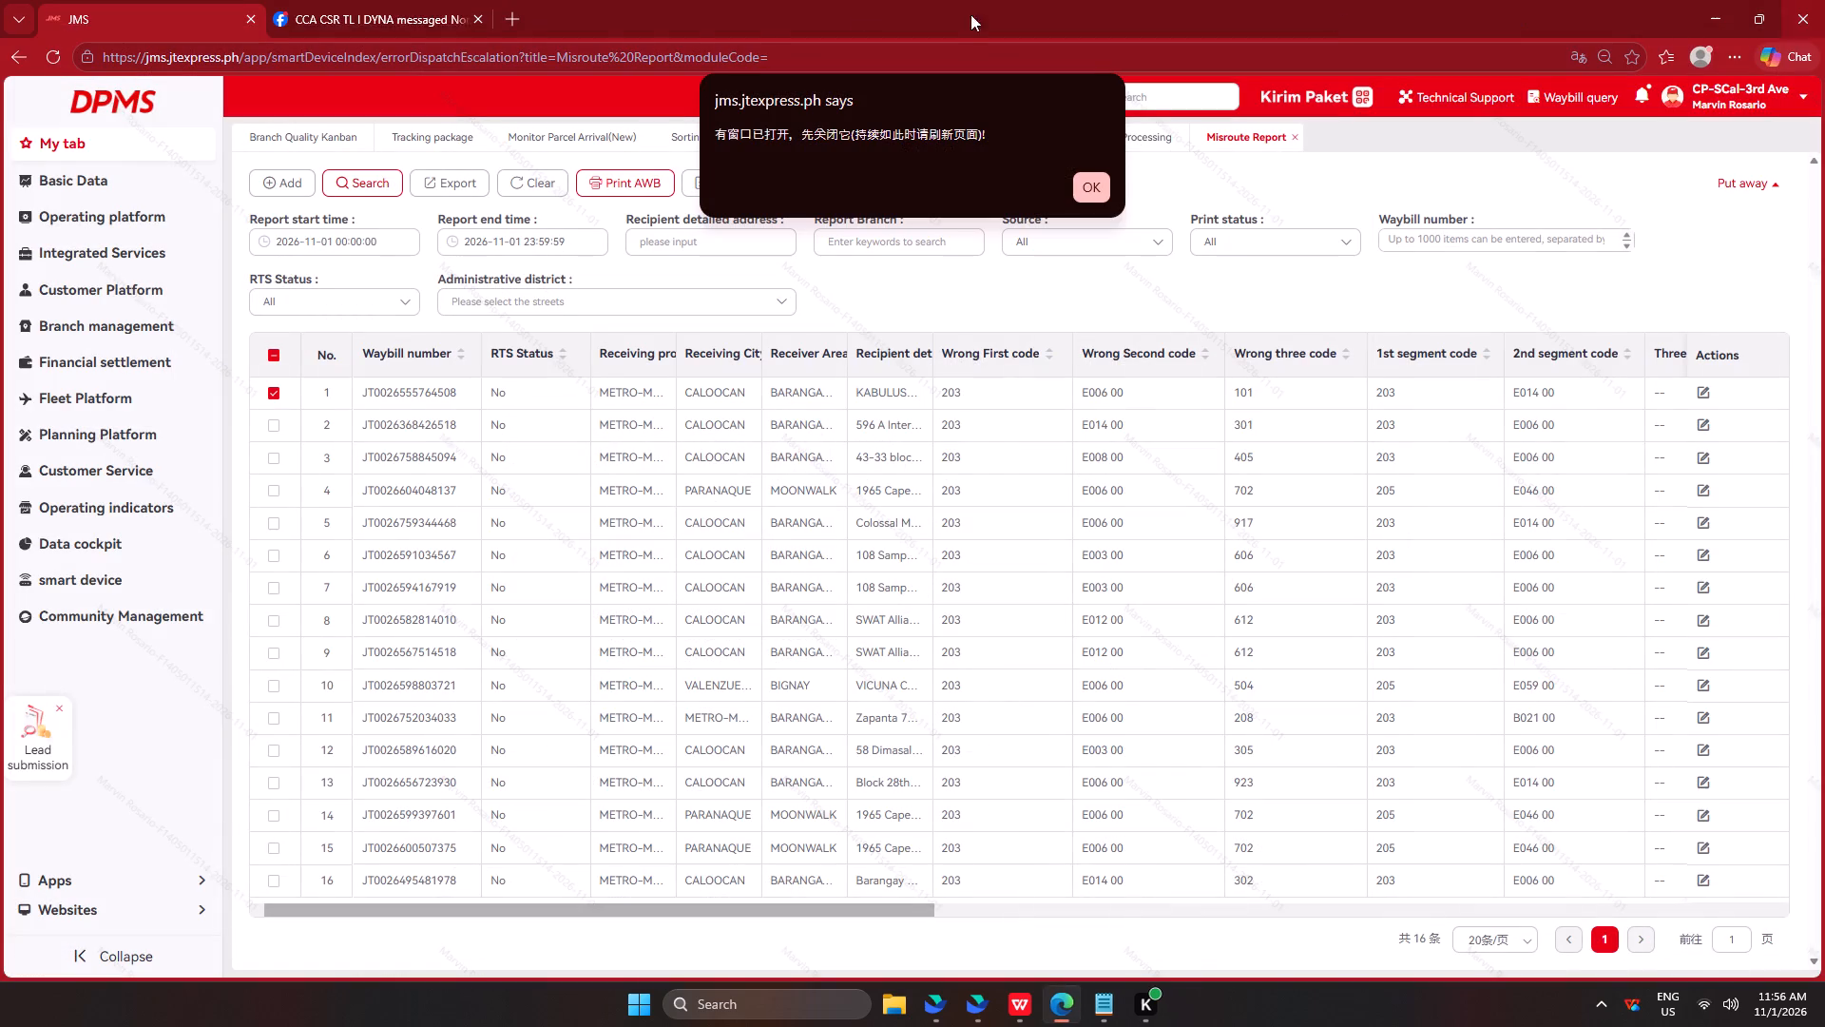
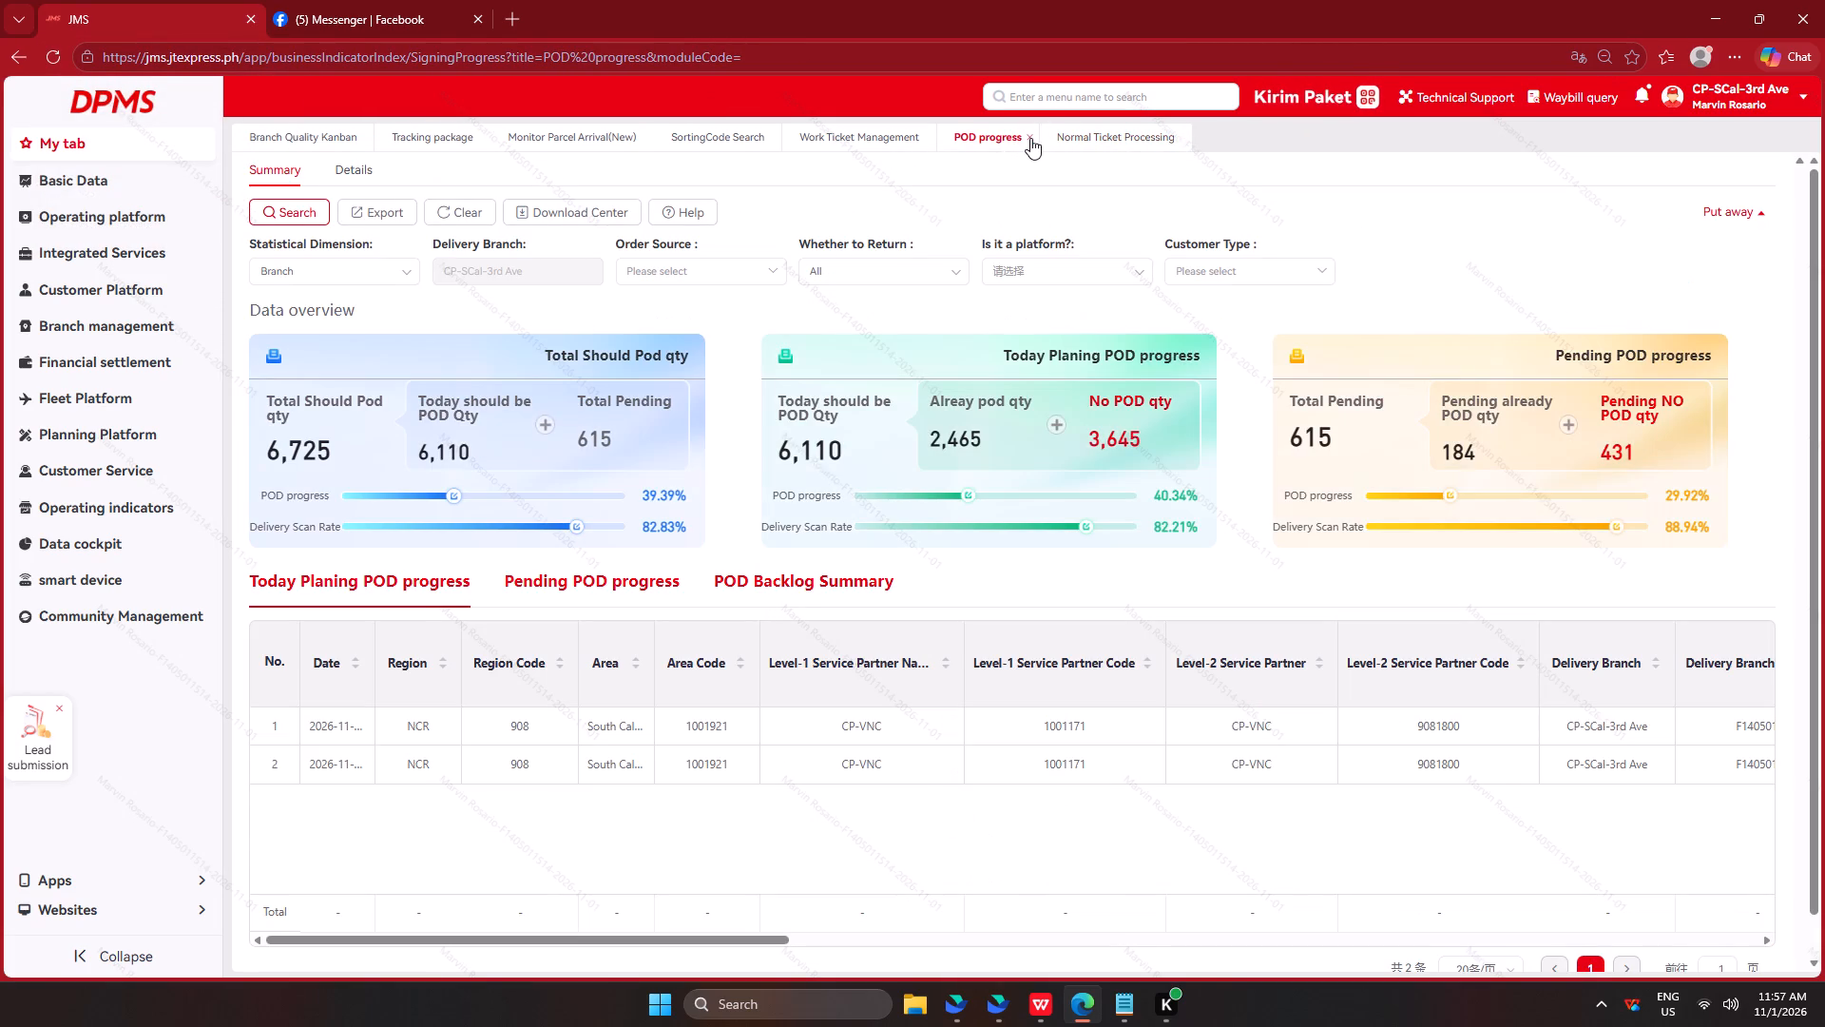
Close the POD progress and SortingCode Search pages in JMS.
left_click(1032, 135)
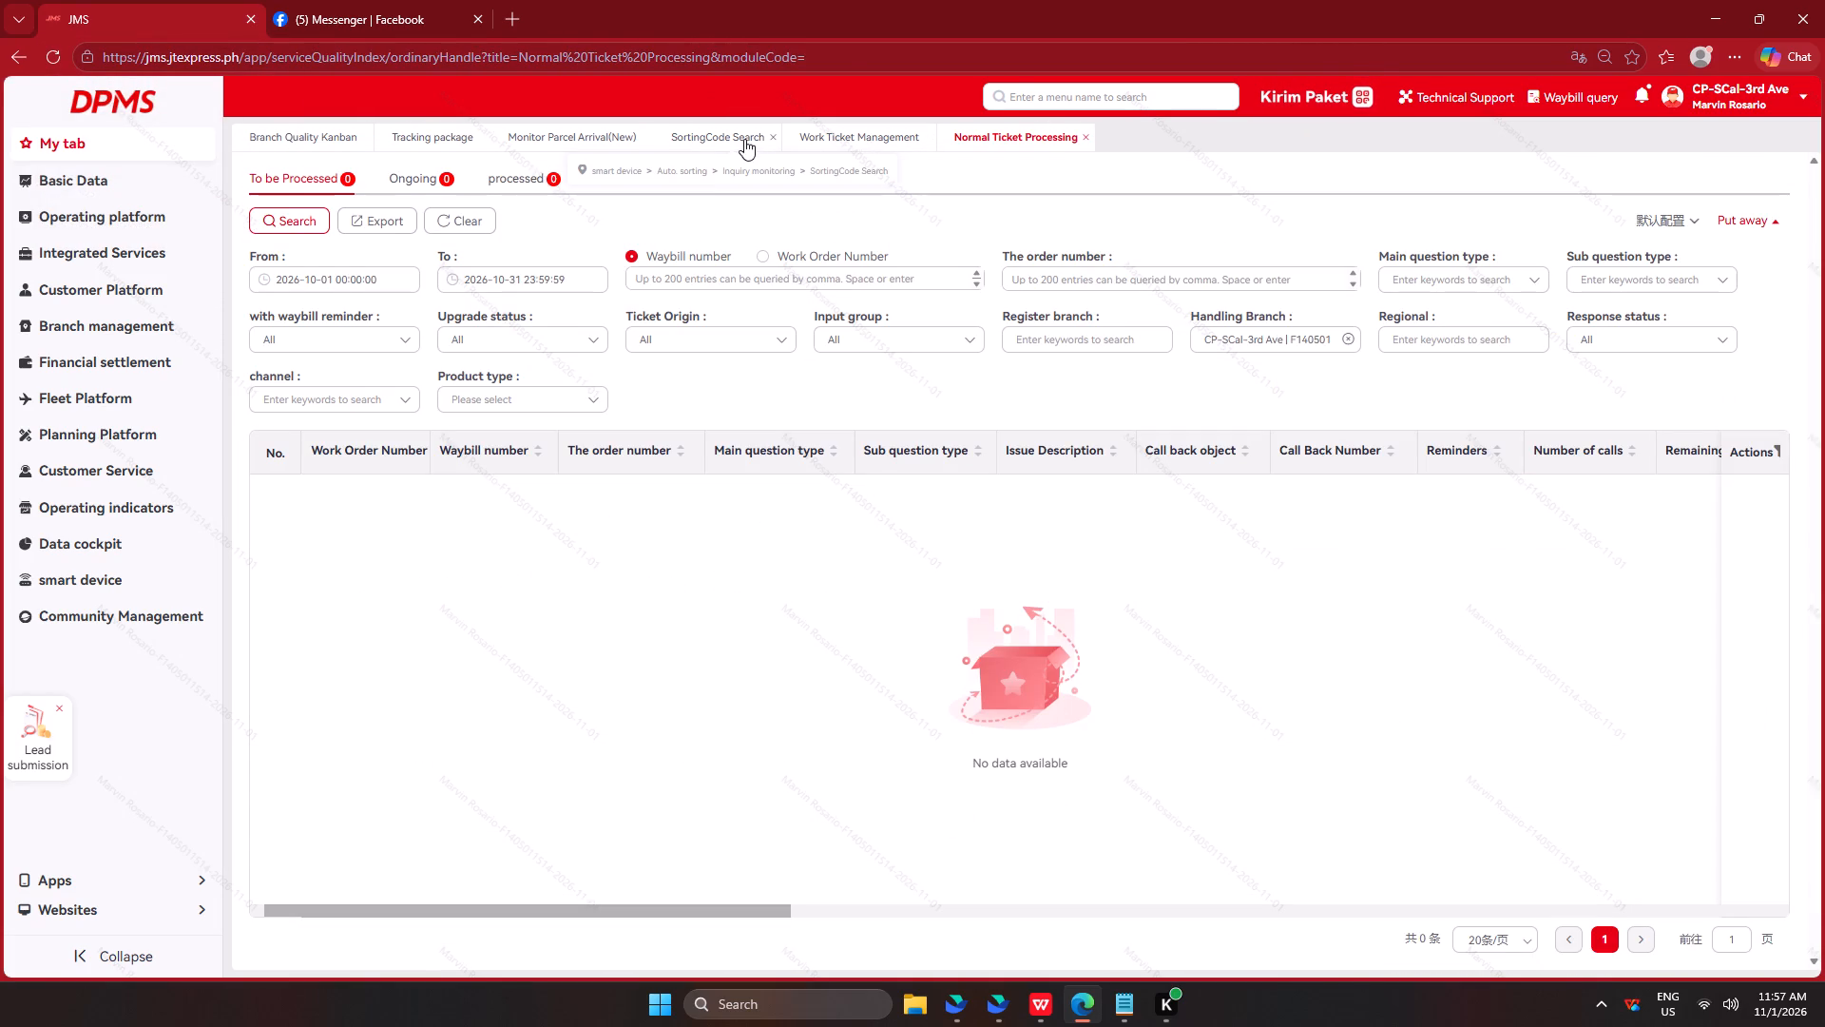
left_click(744, 139)
left_click(781, 136)
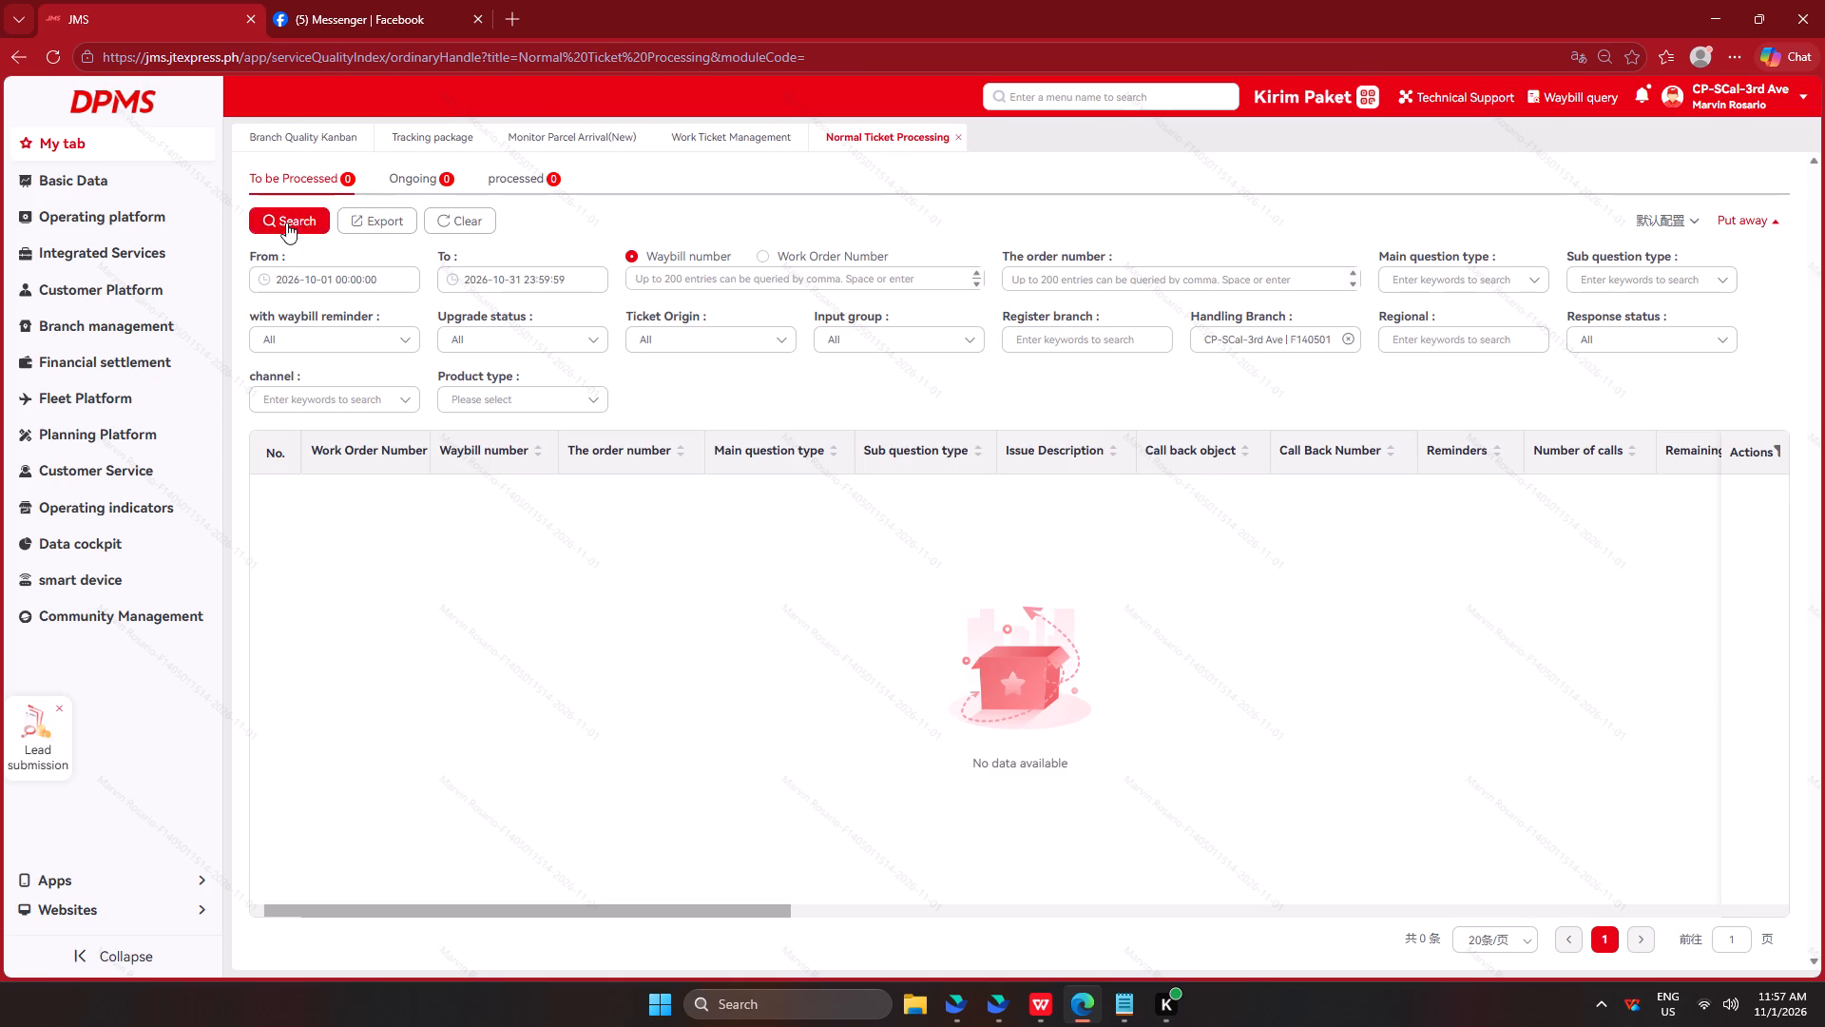
Rerun the Monitor Parcel Arrival(New) details search with its existing filters and check the results.
left_click(558, 130)
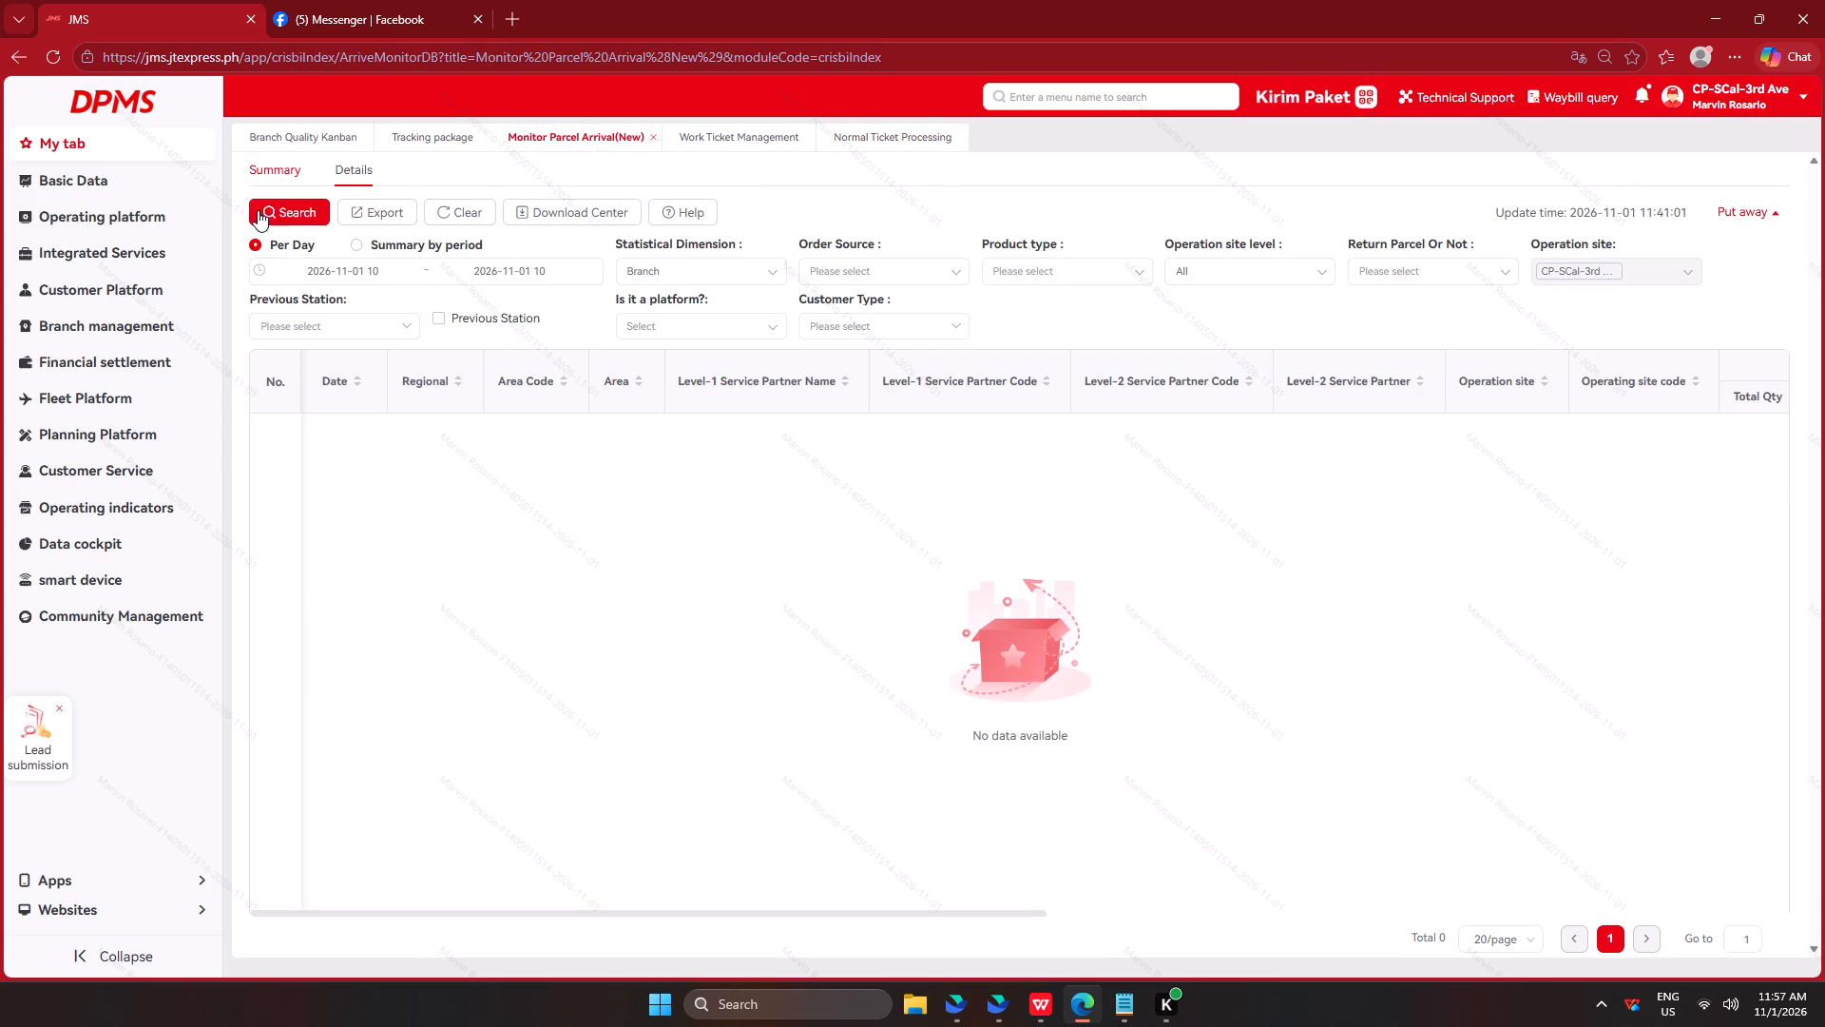
left_click(258, 210)
scroll(945, 545, "down", 15)
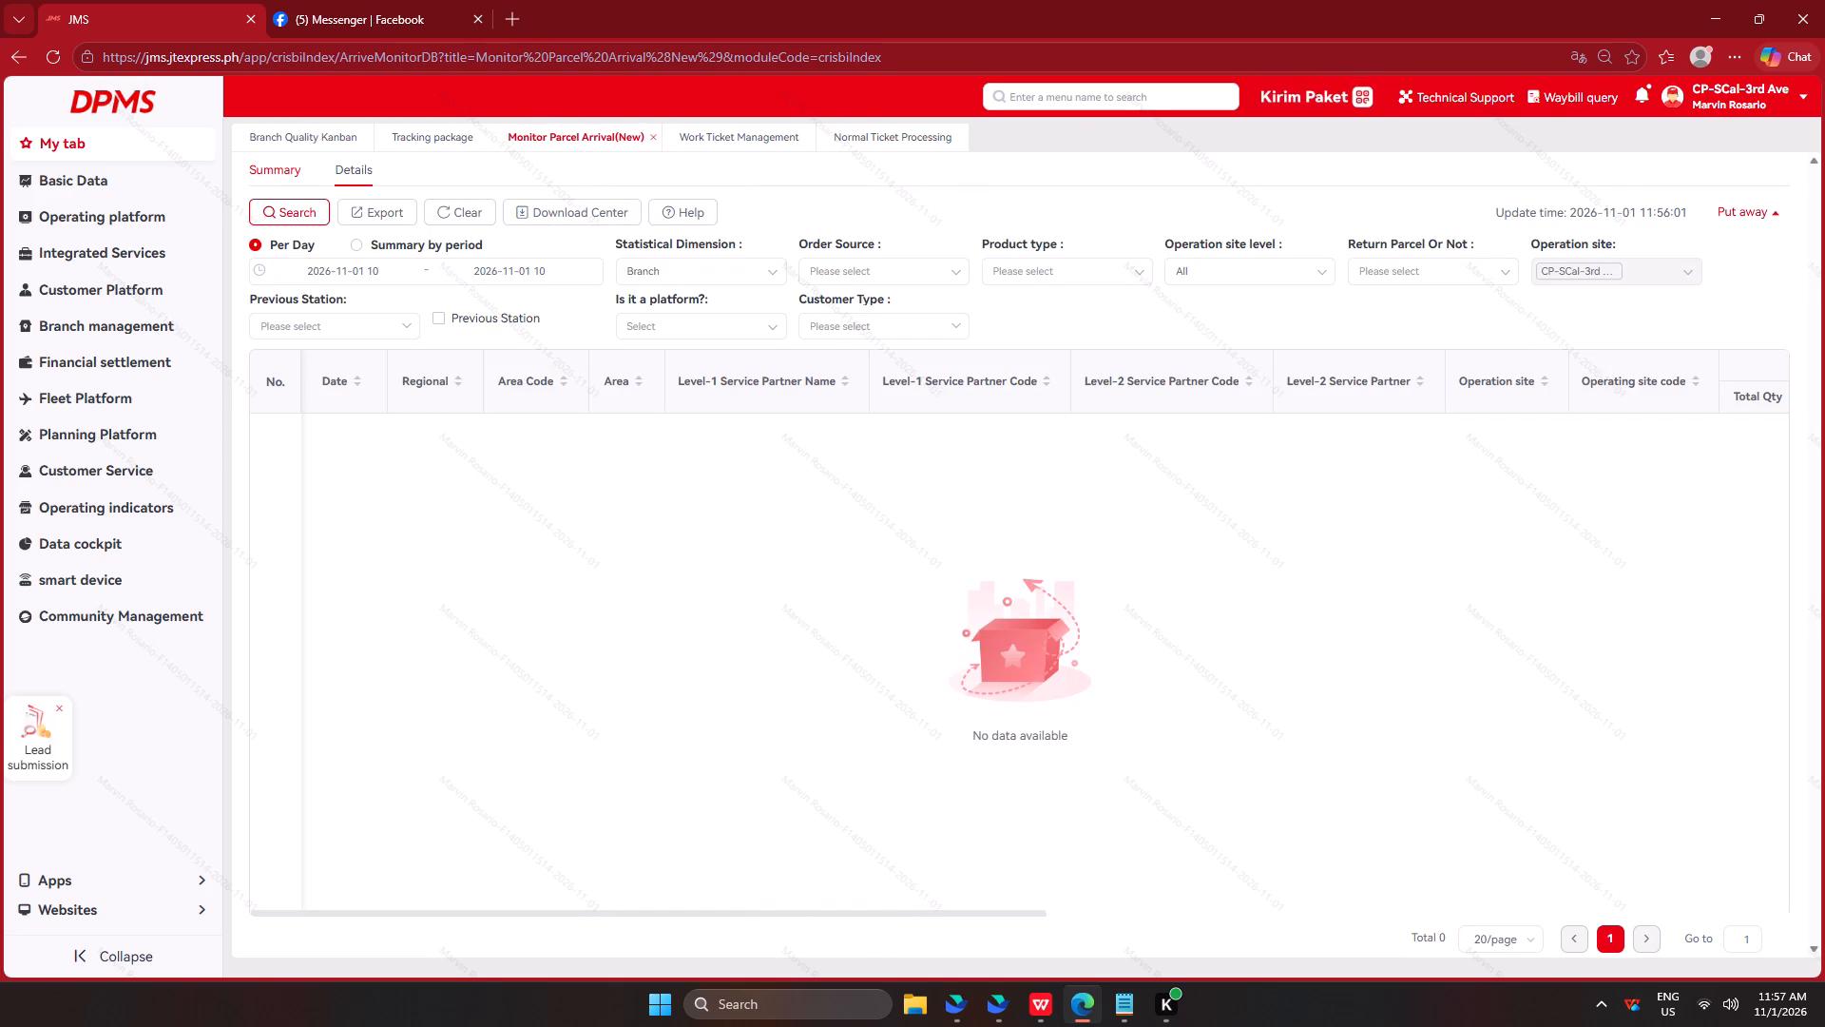
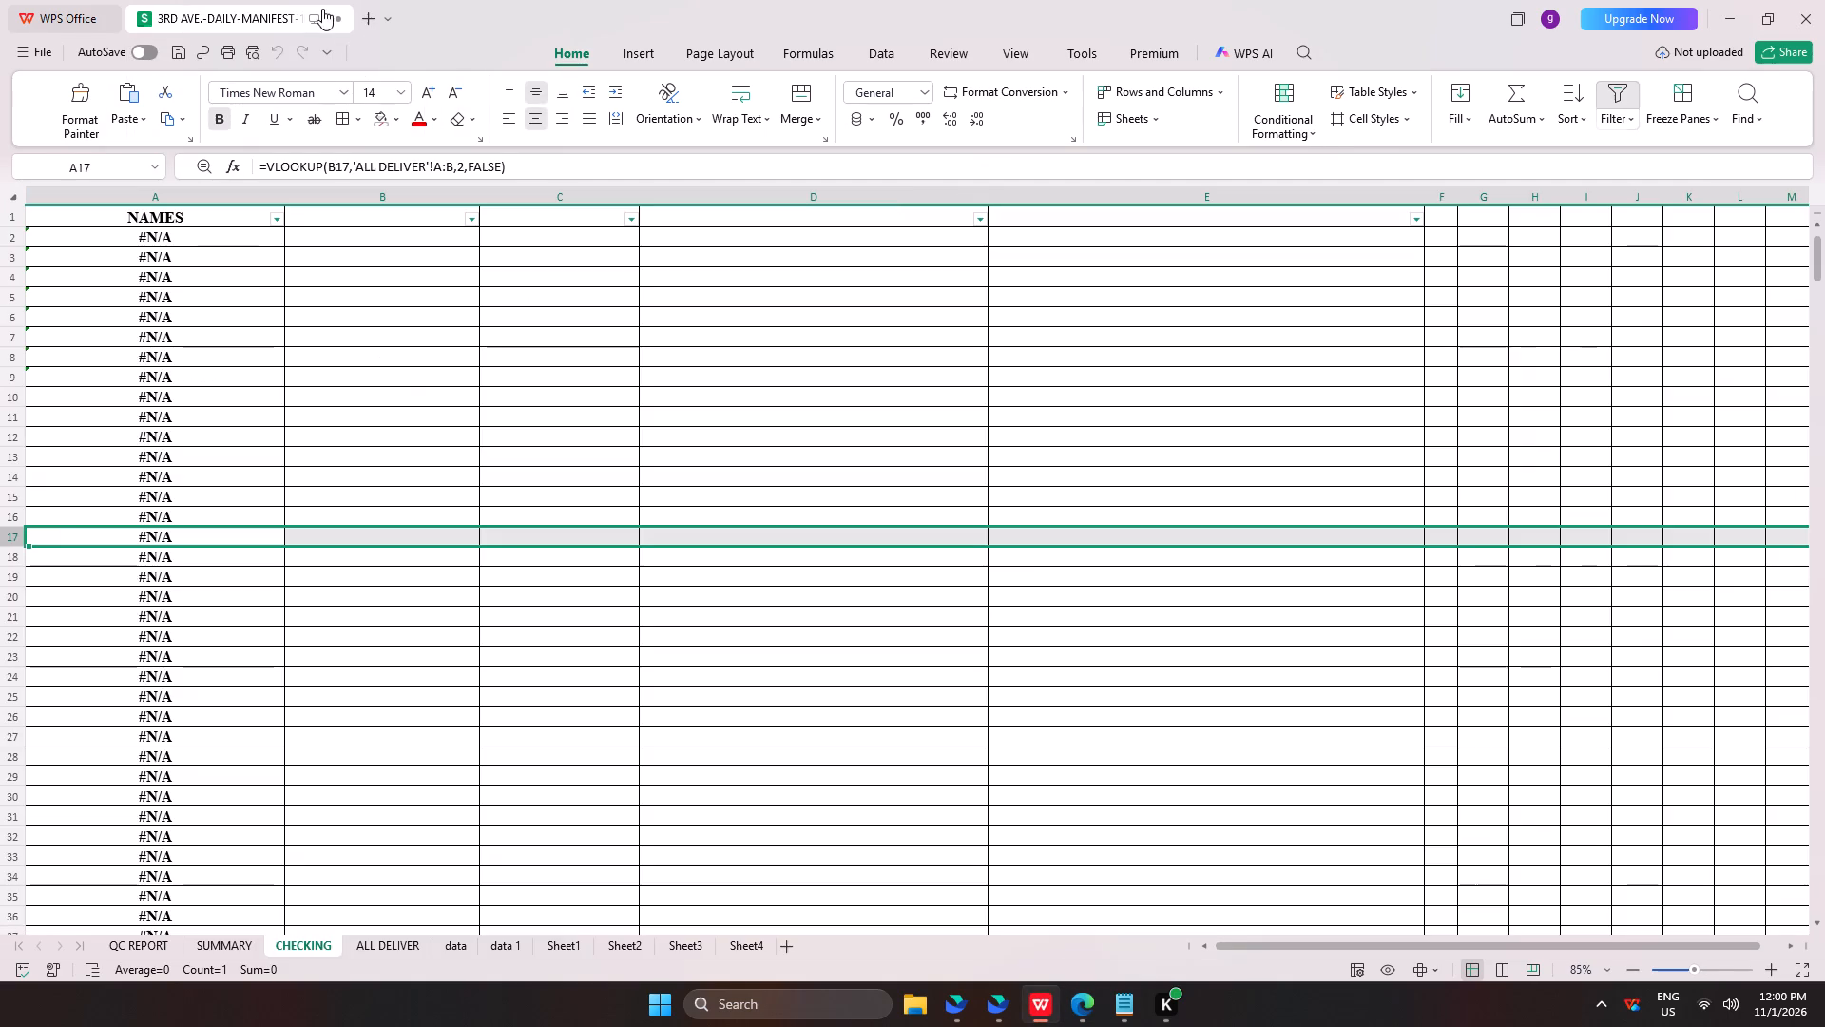
Set the zoom of the daily manifest's CHECKING sheet to 90%.
scroll(642, 557, "up", 13)
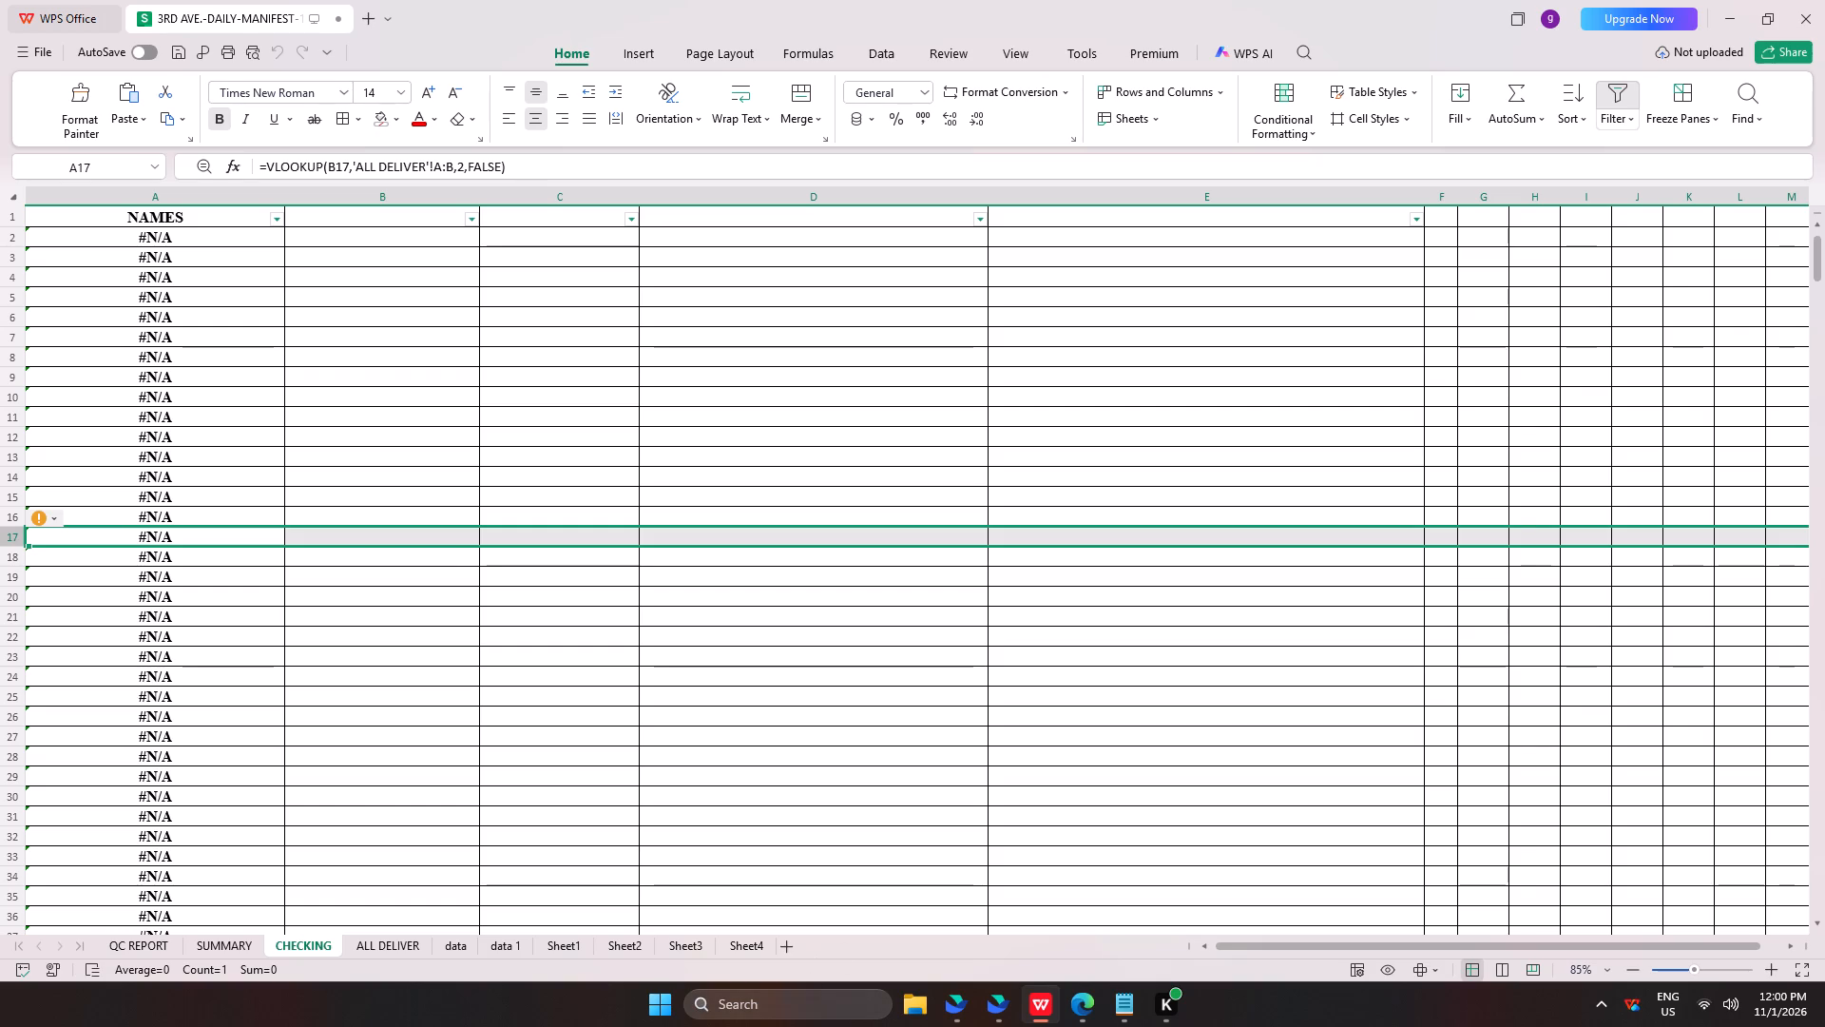
left_click(1585, 972)
left_click_drag(1596, 938, 1449, 938)
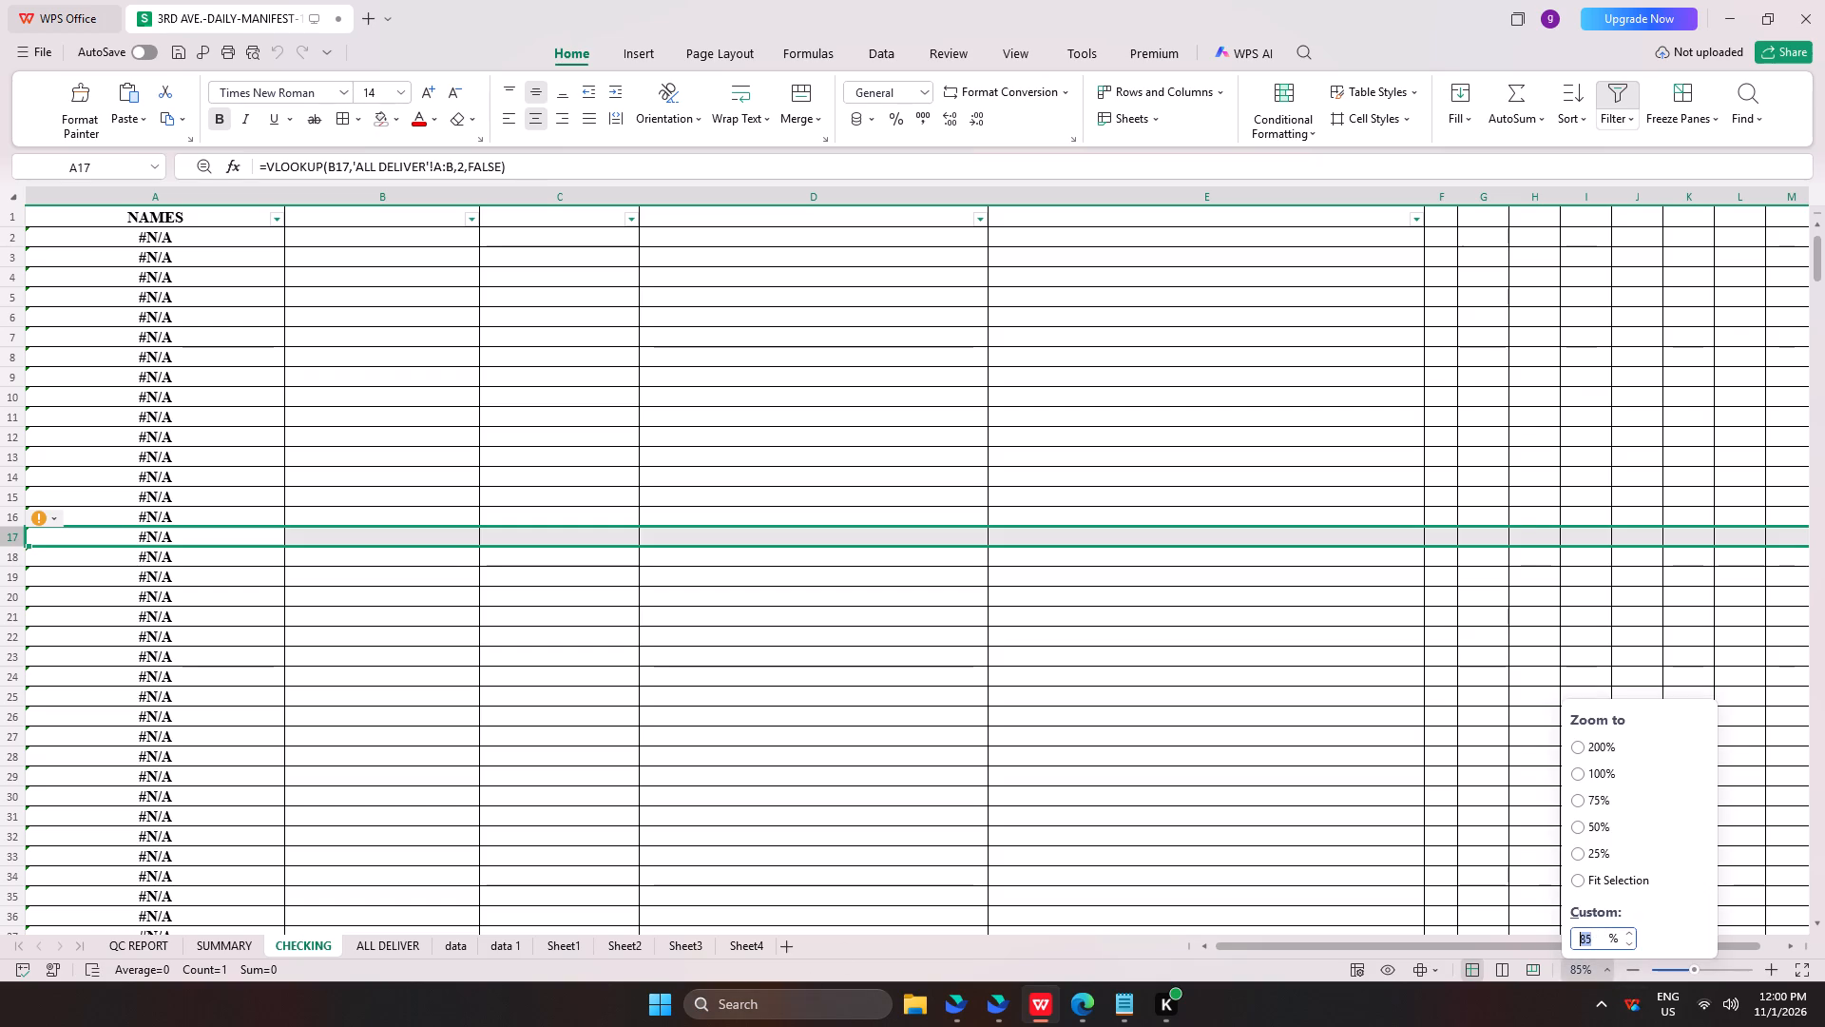
left_click_drag(1449, 938, 1408, 938)
type("90")
key("Return")
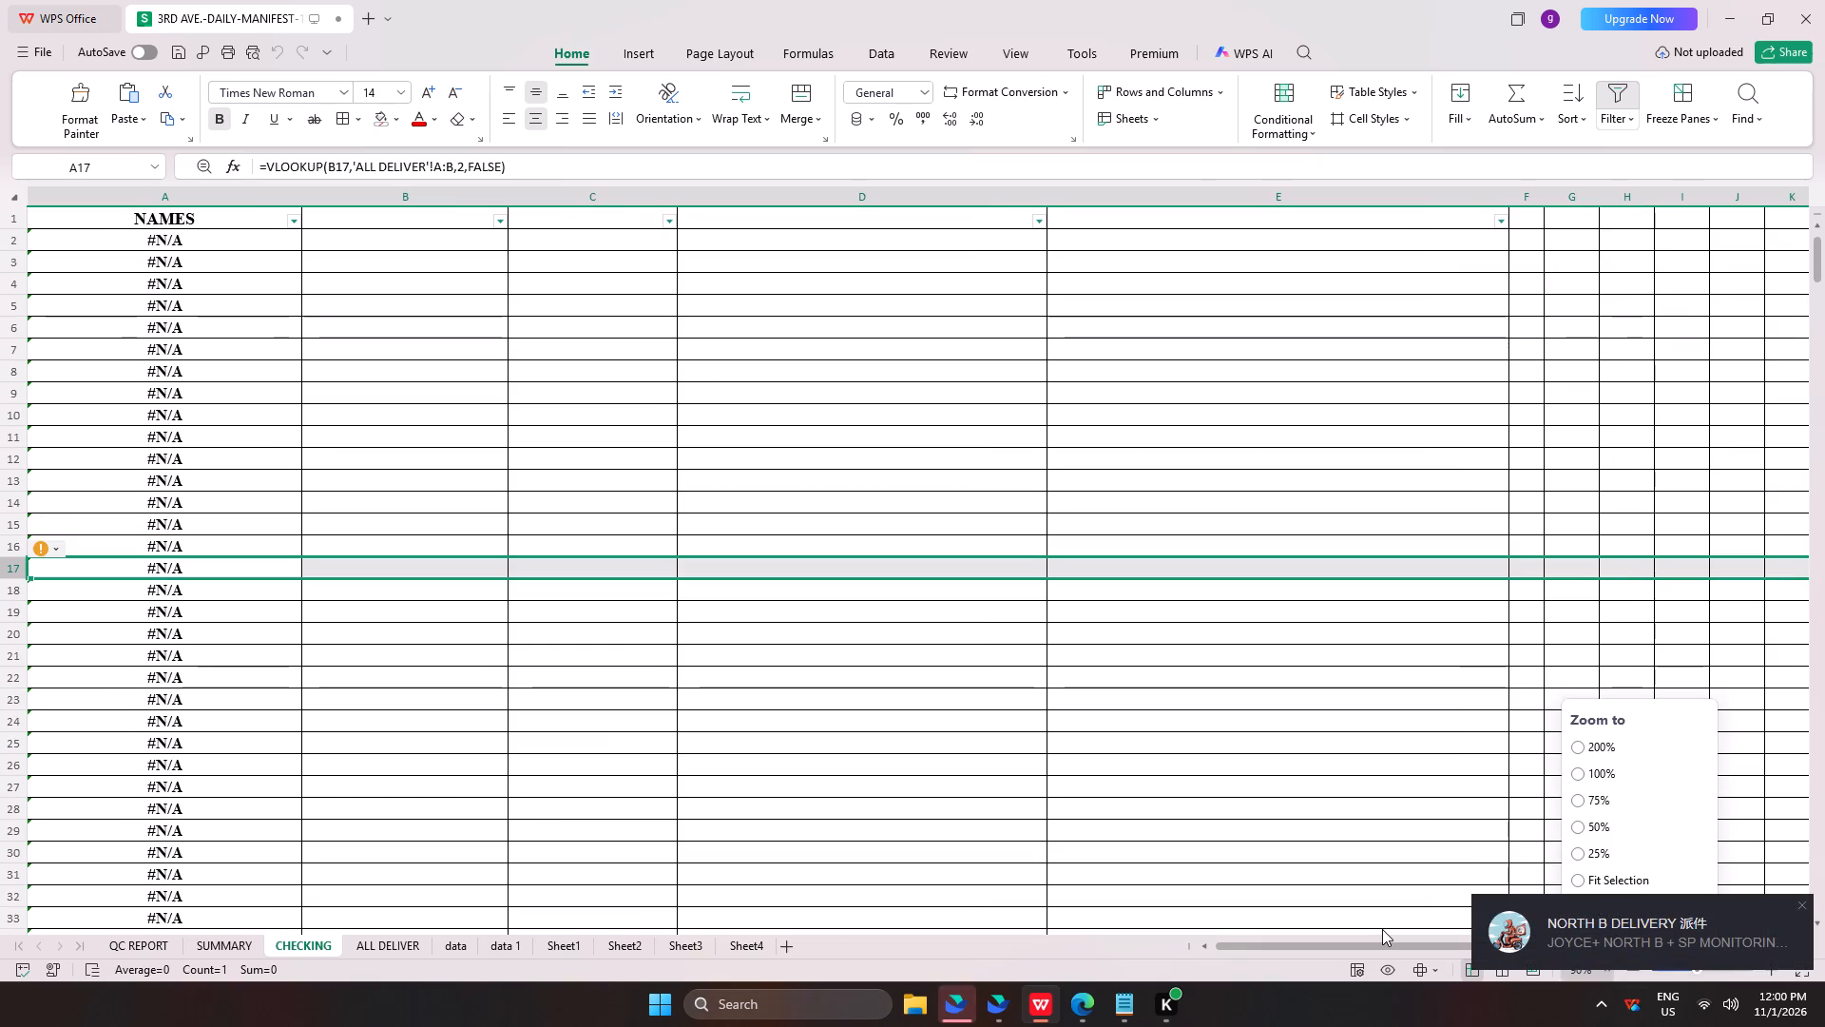
scroll(1195, 843, "down", 6)
scroll(950, 872, "down", 7)
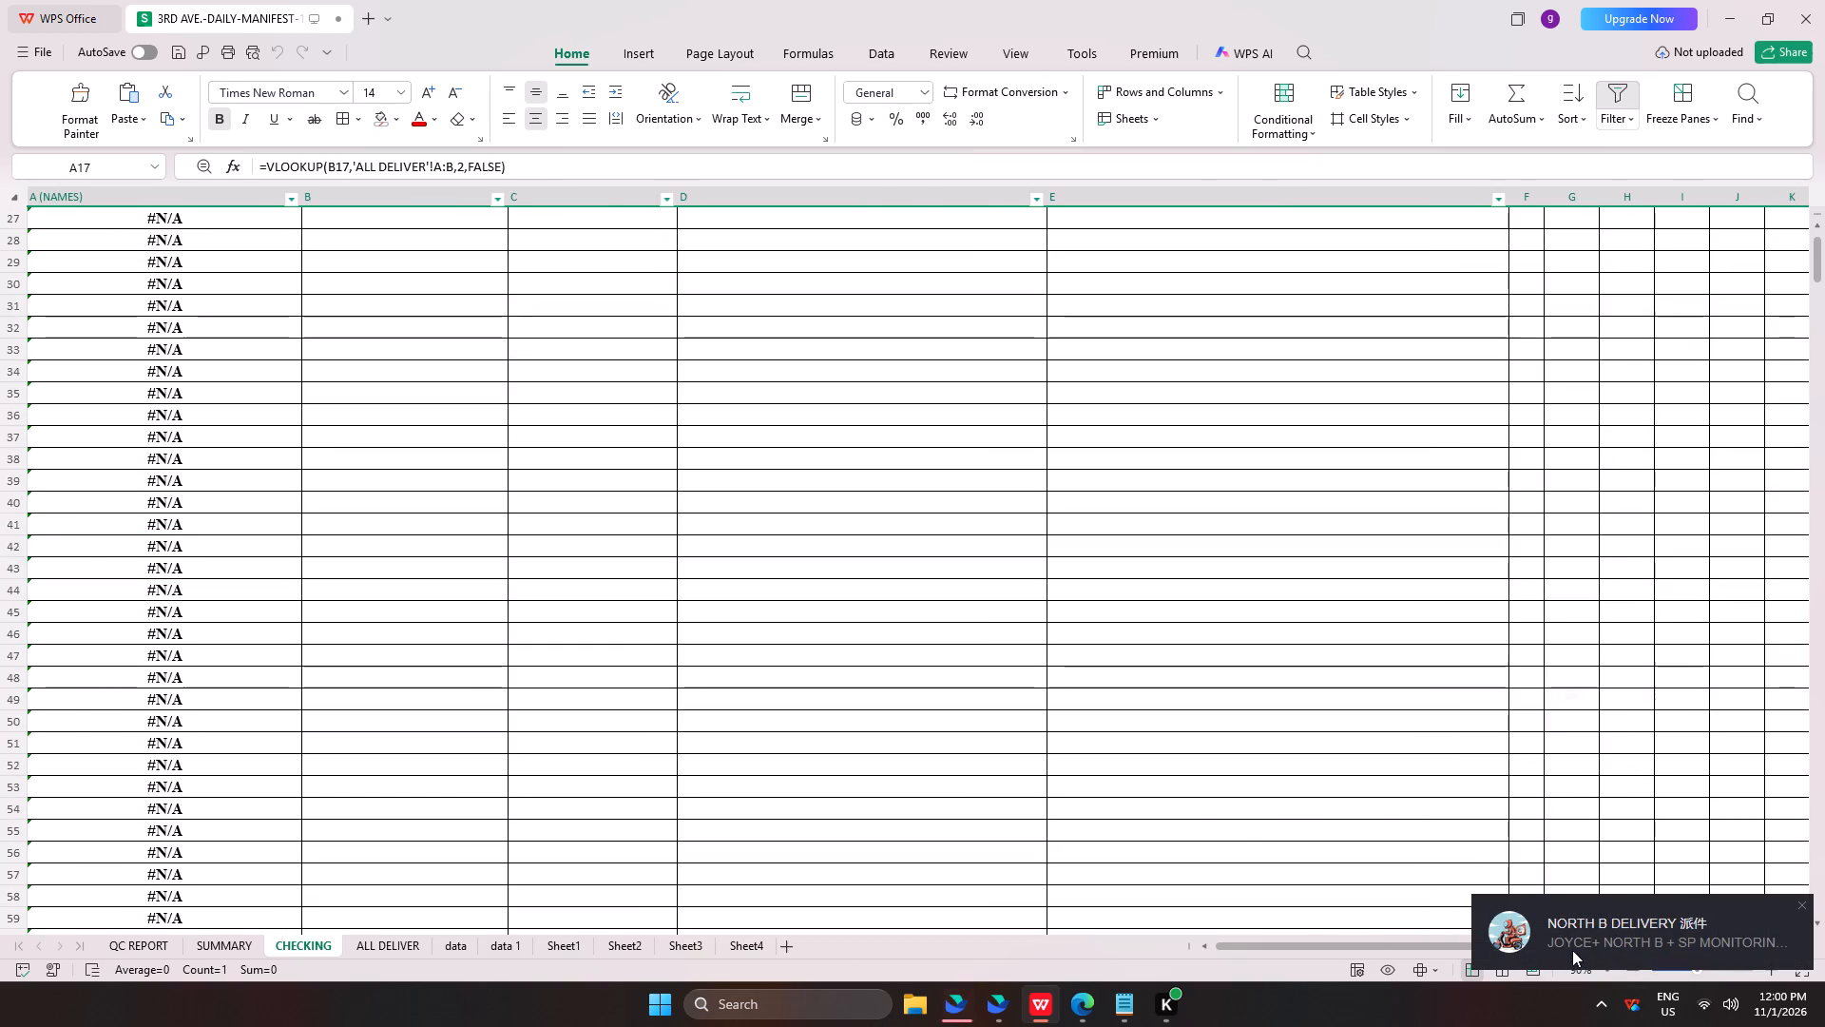
Read the newly notified messages in the NORTH B DELIVERY group in Feishu and the TEAM BRUCE group in Lark.
left_click(1566, 925)
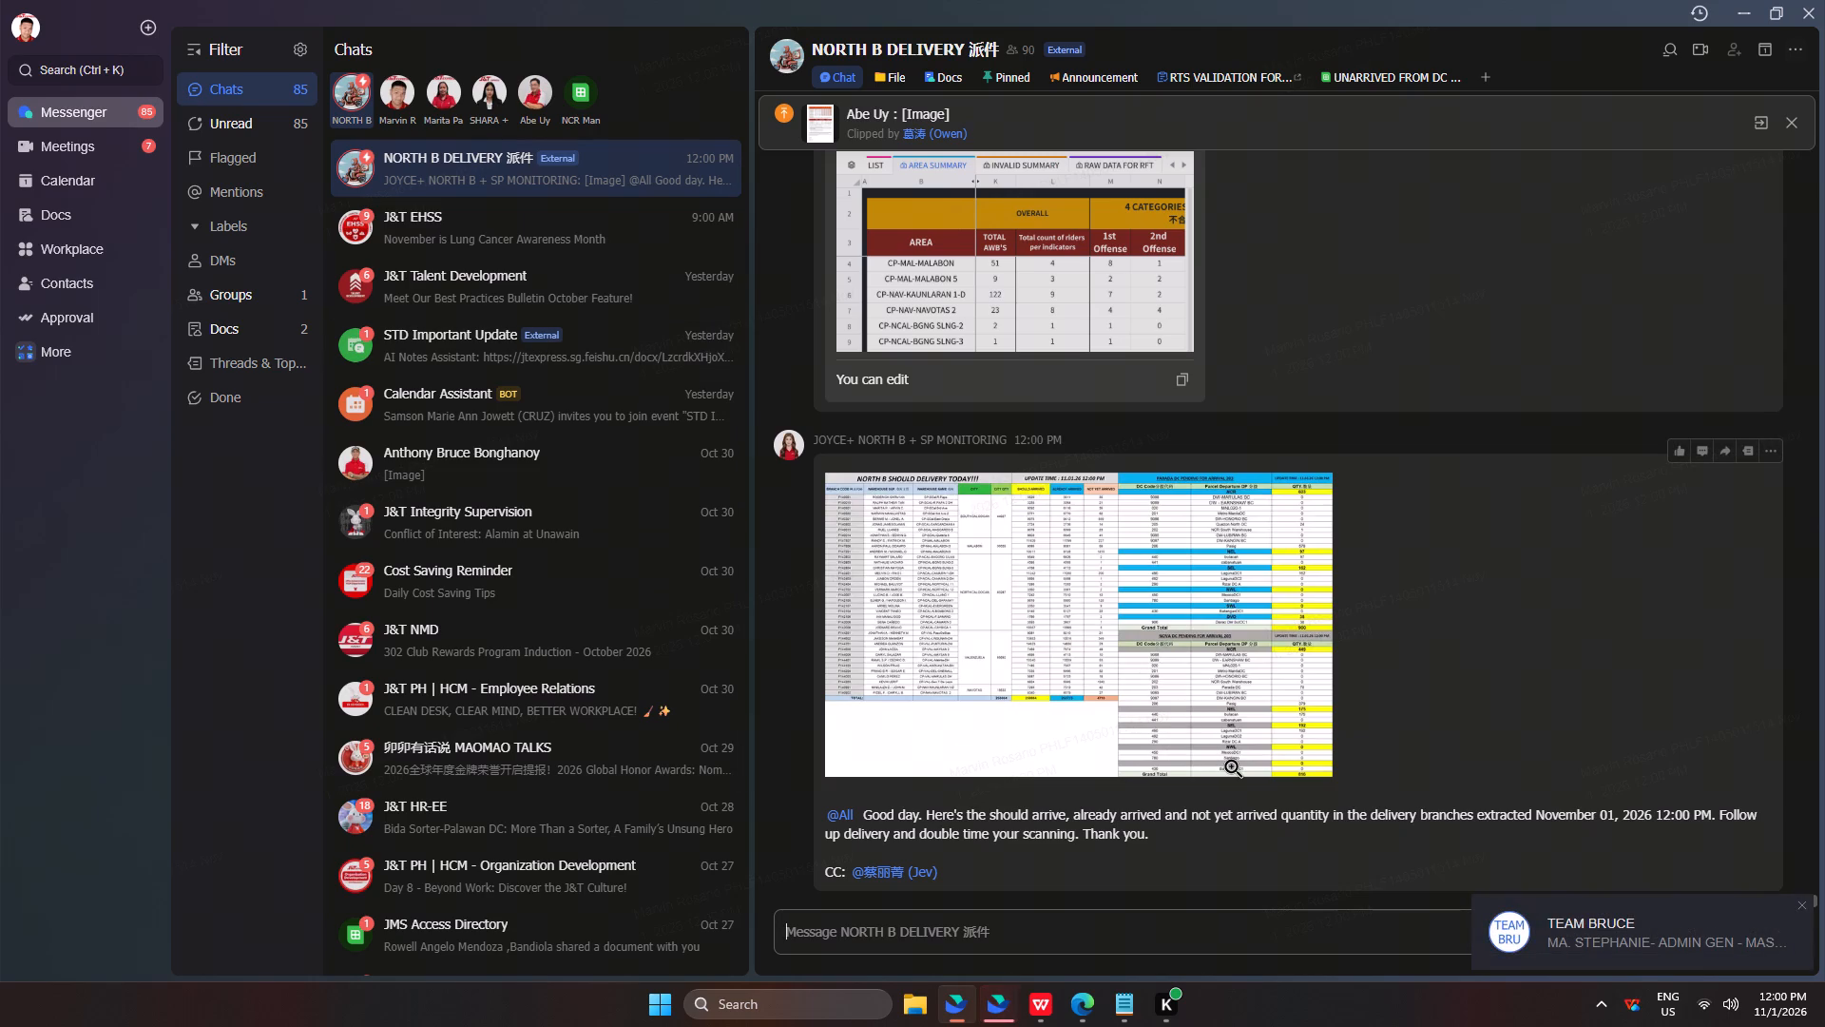
key("alt+Tab")
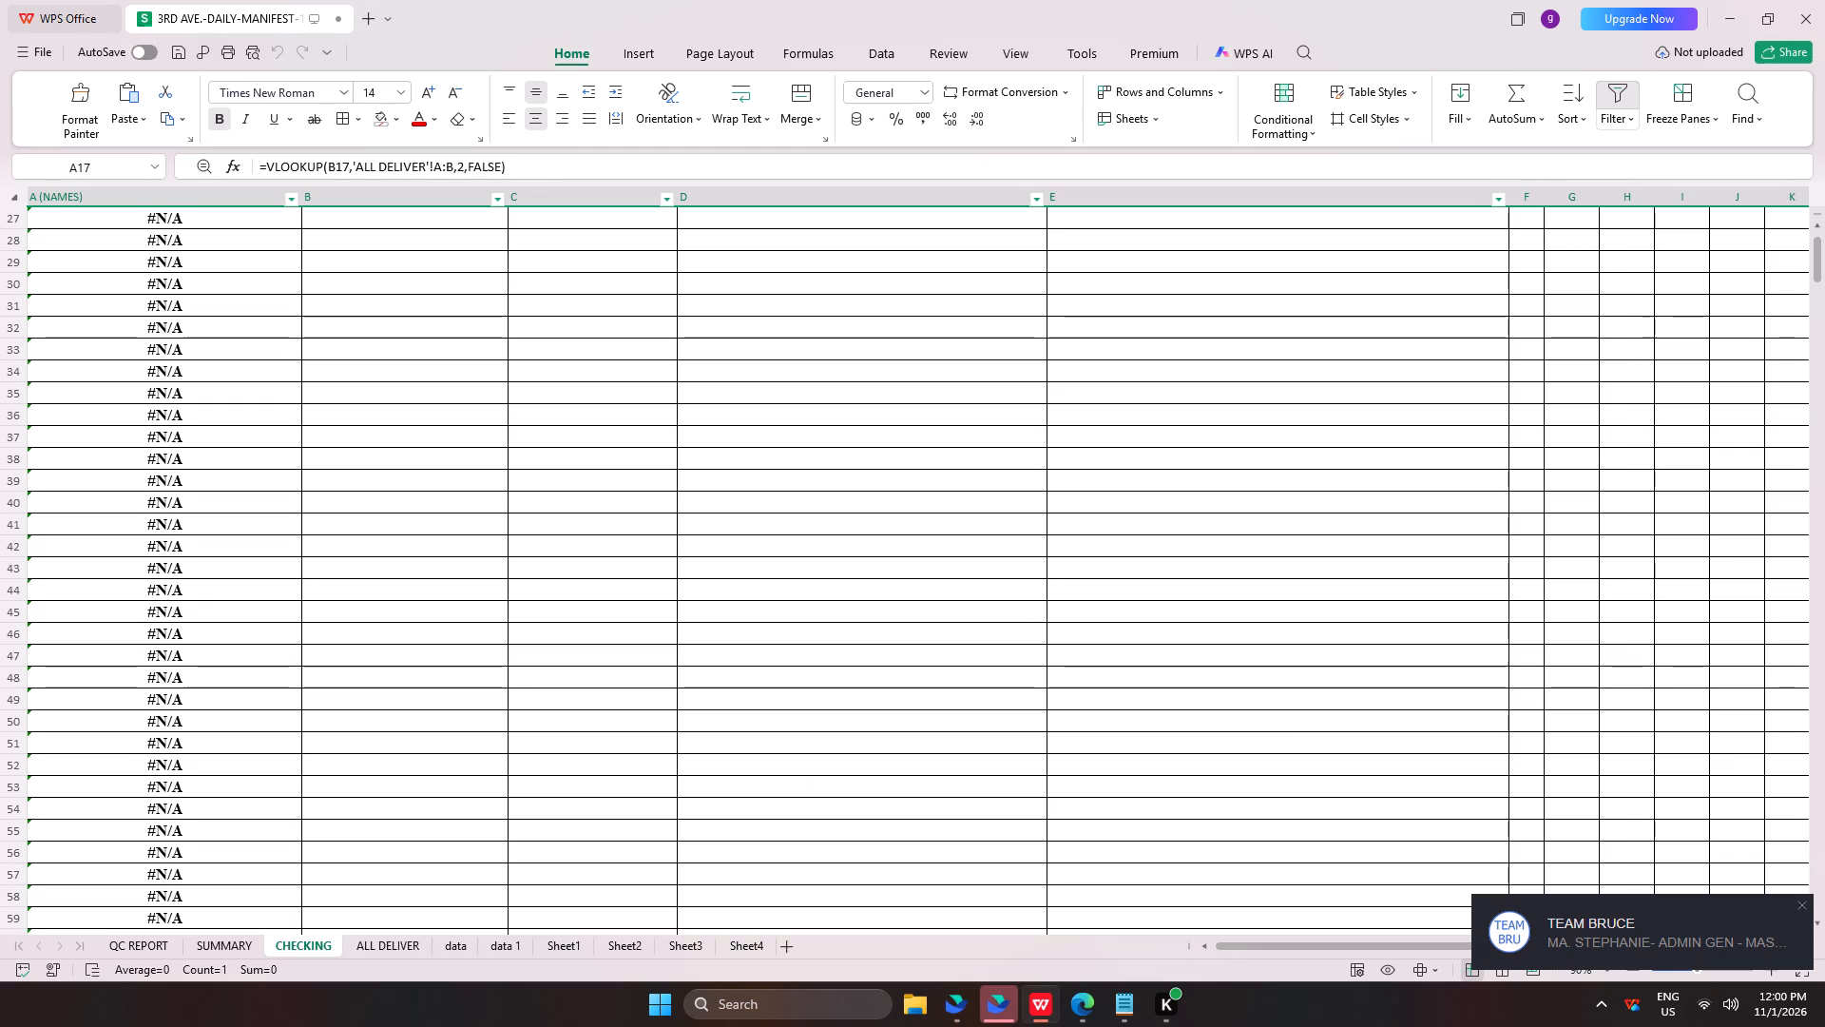
left_click(1593, 933)
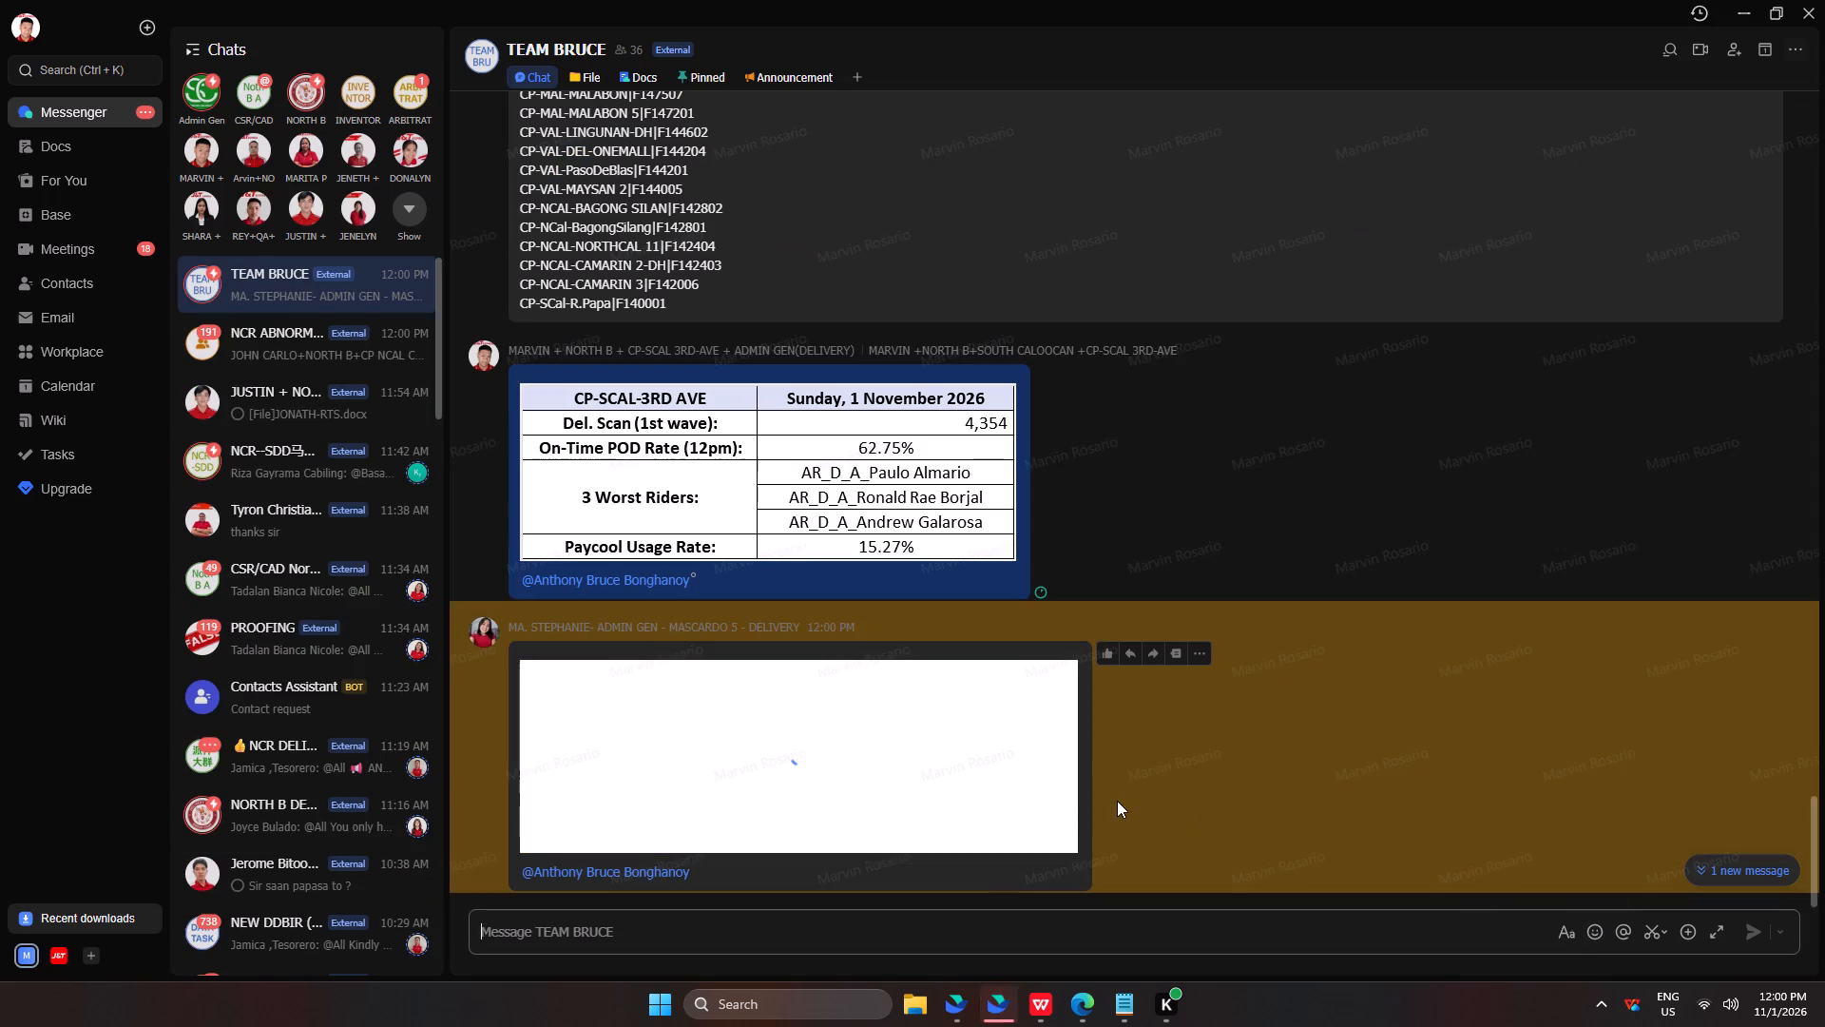
scroll(1101, 824, "down", 3)
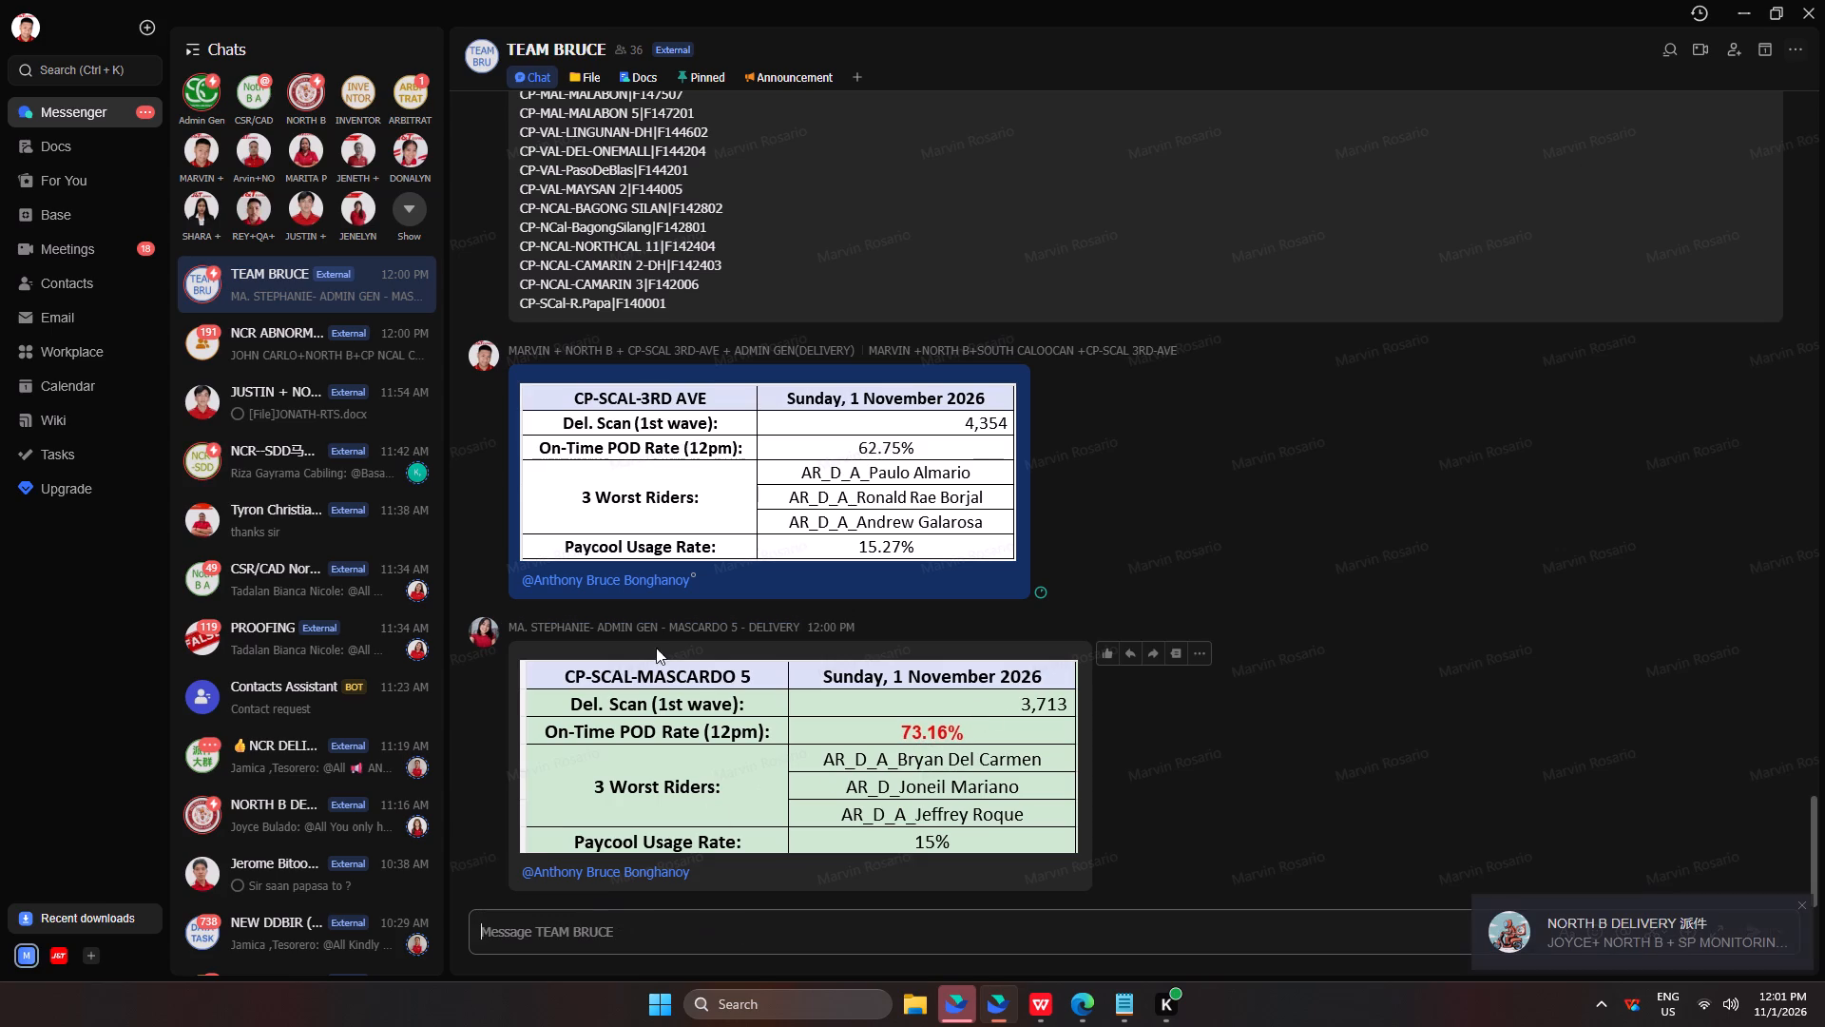
Look through the TEAM BRUCE chat, checking the latest branch POD rate reports and the earlier rider attendance monitoring post.
left_click(646, 880)
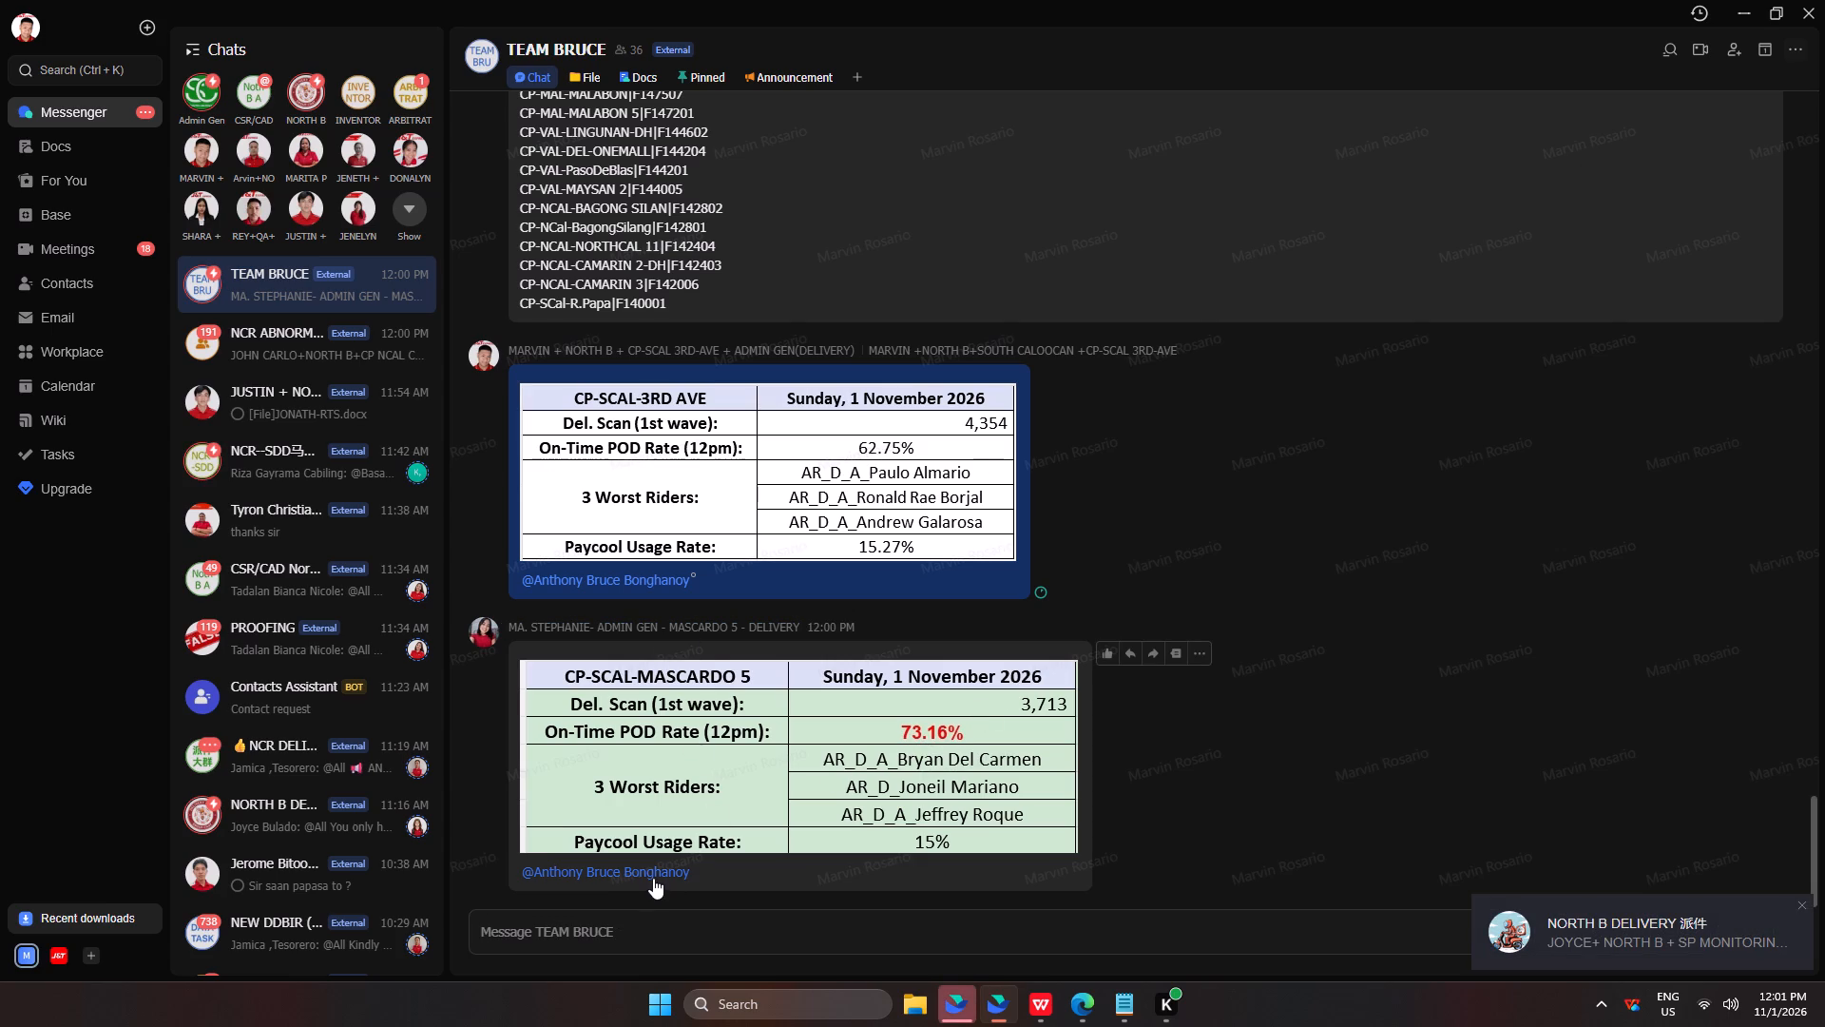
left_click(658, 875)
left_click(1275, 707)
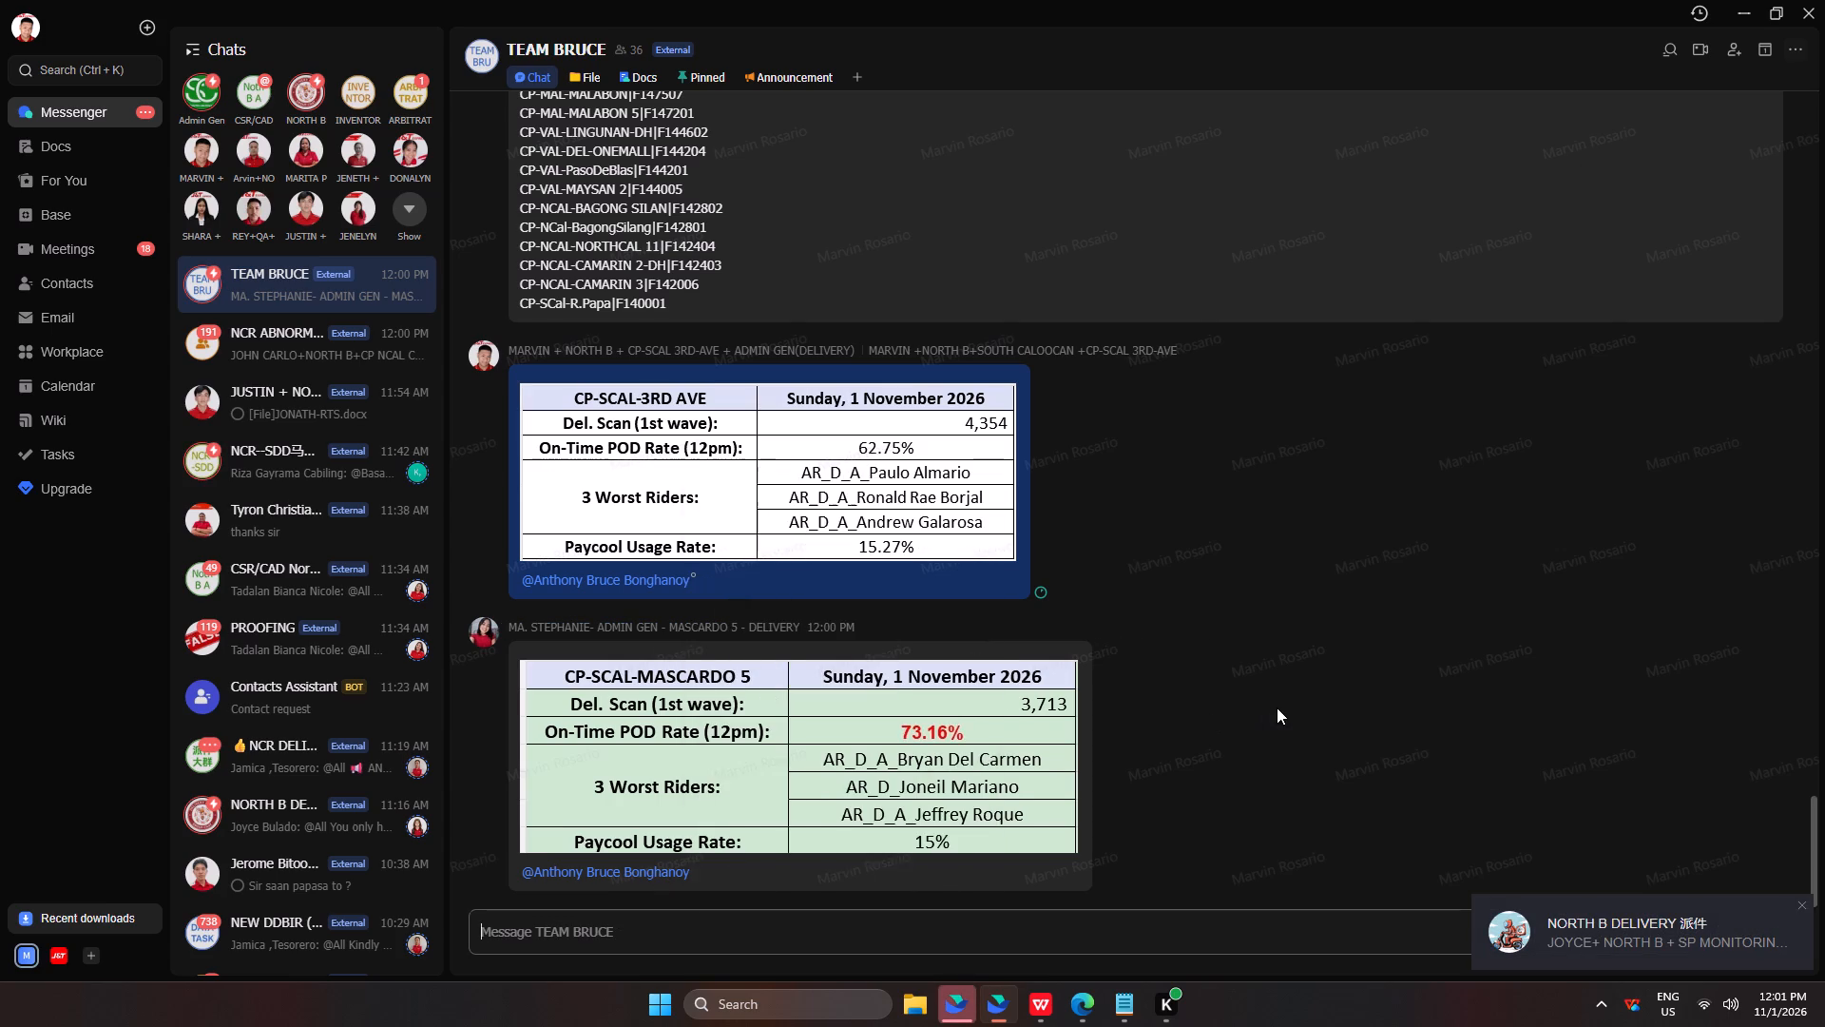
scroll(1280, 736, "up", 14)
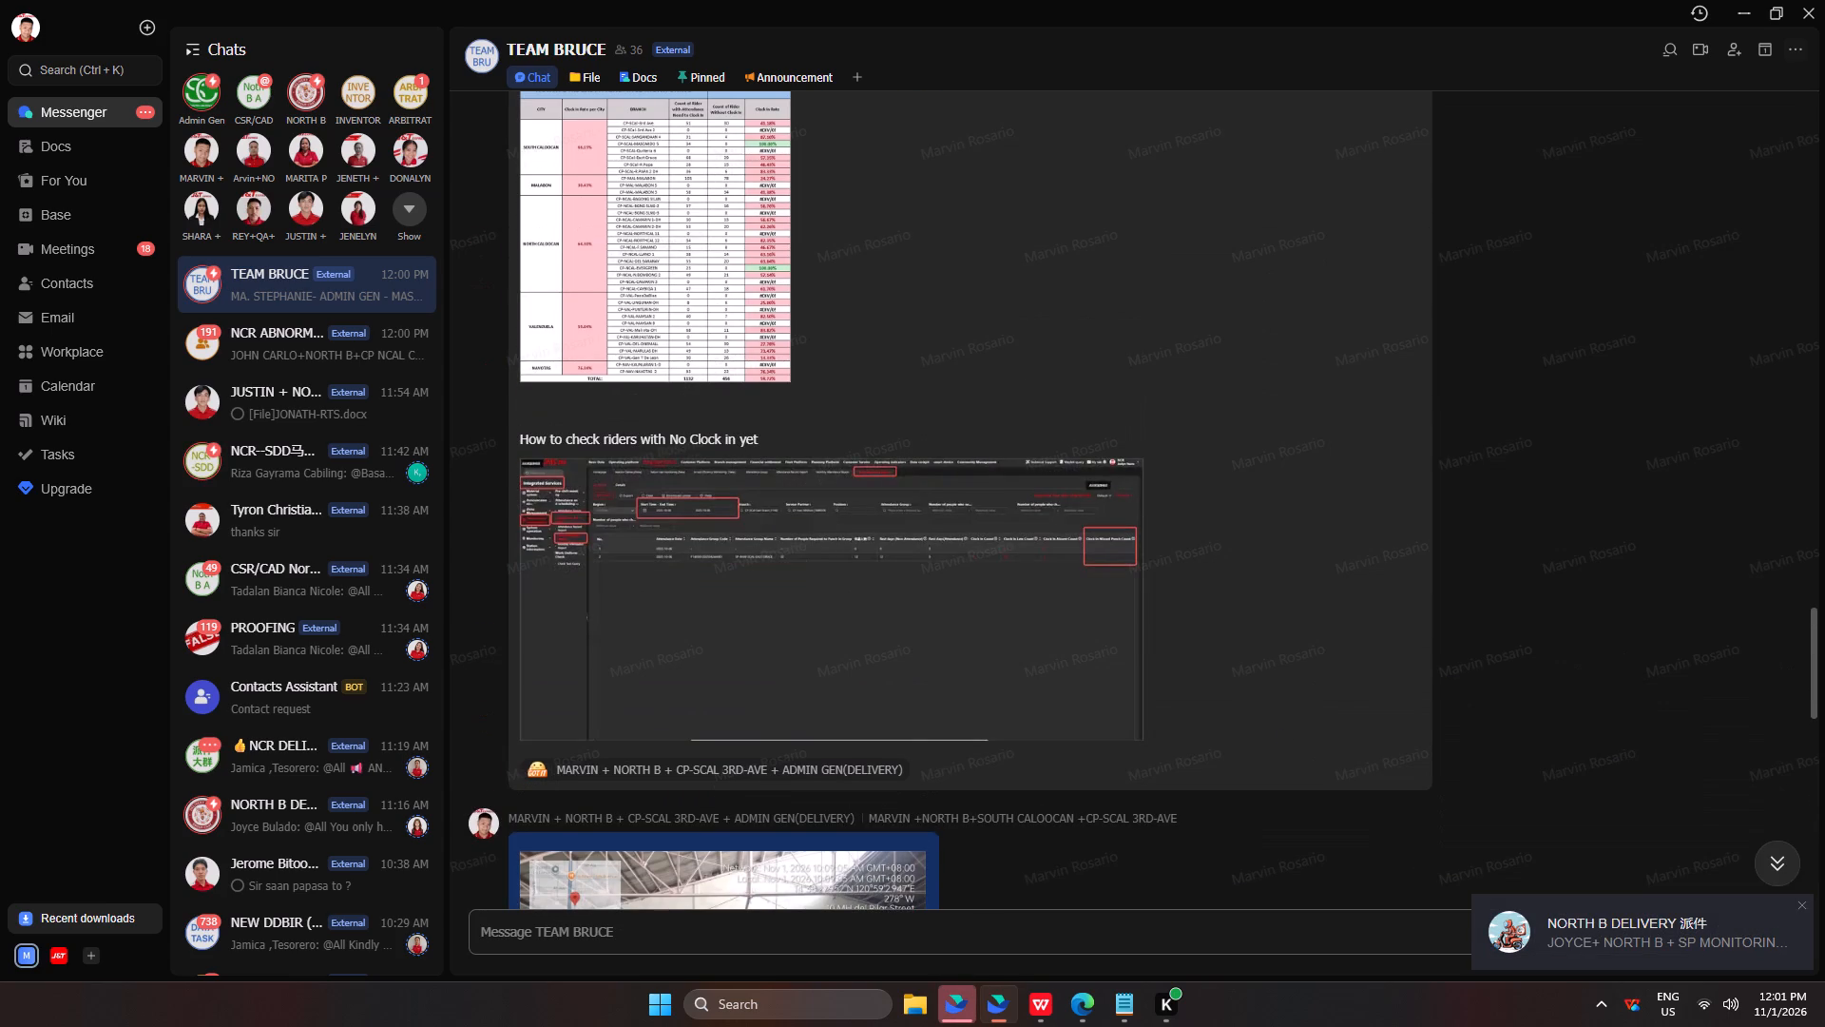
scroll(1281, 732, "up", 18)
scroll(1281, 731, "down", 18)
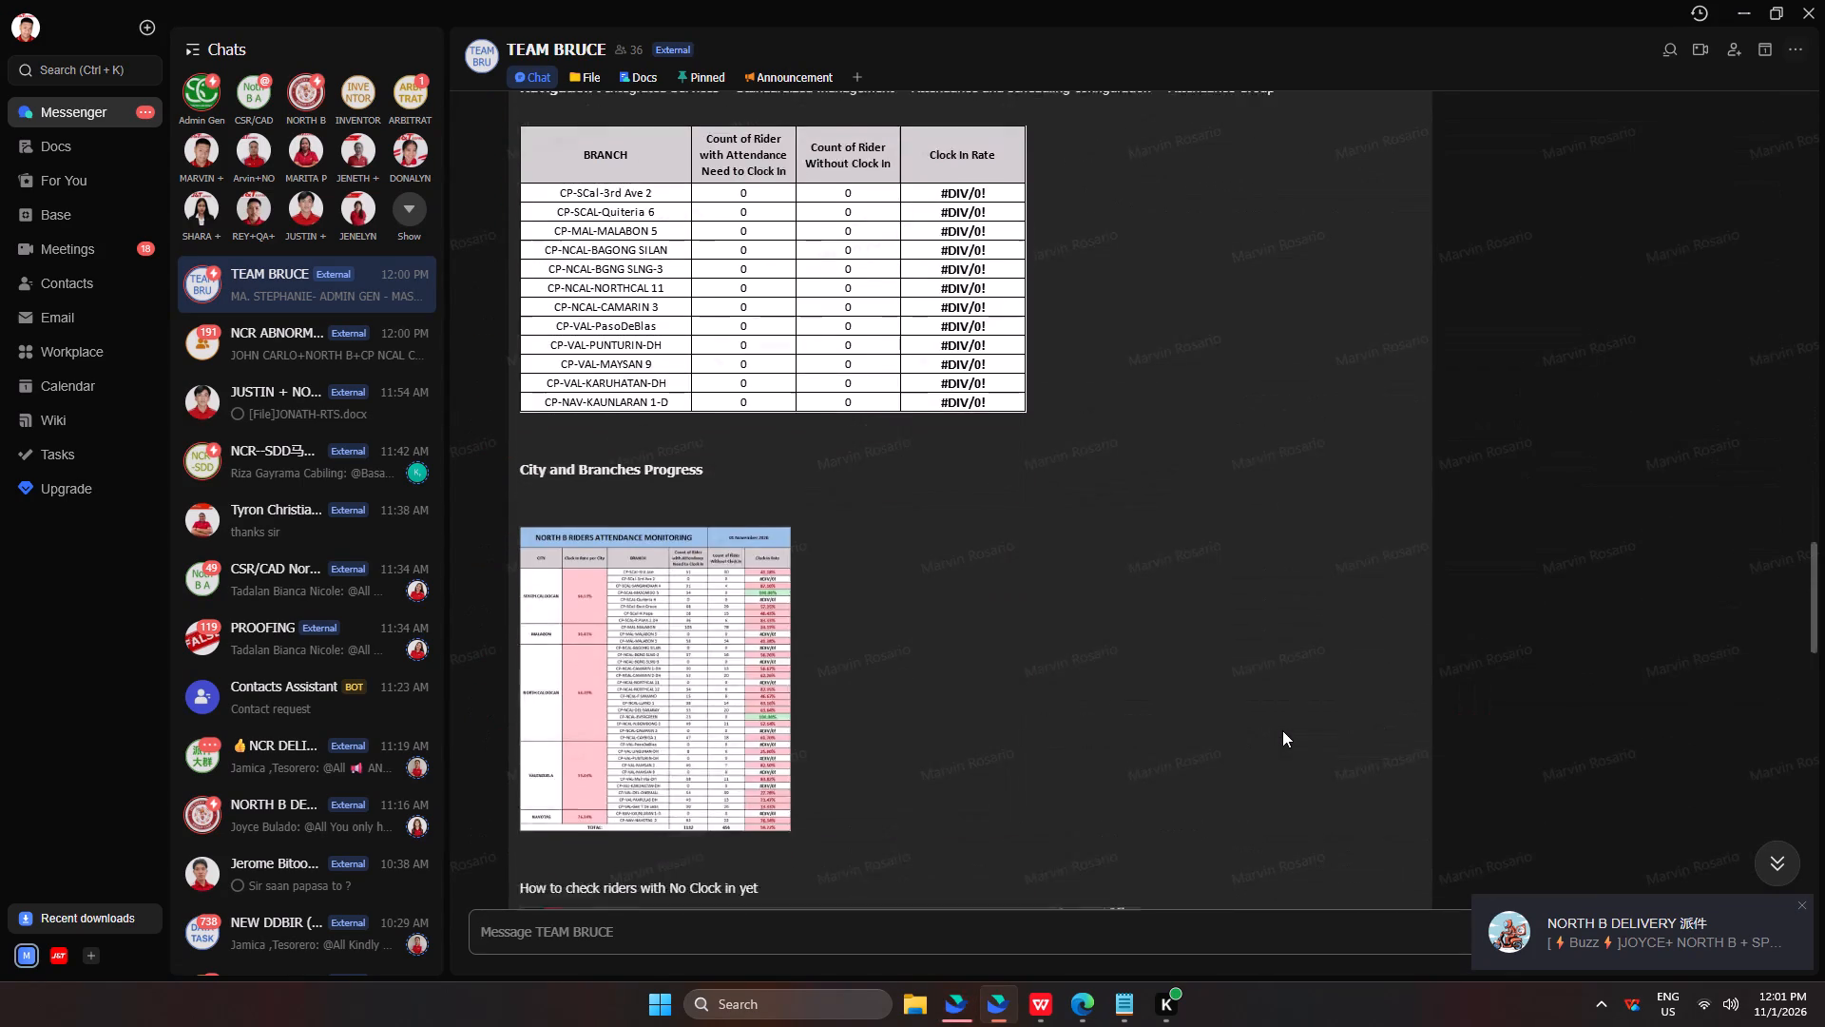
scroll(1282, 730, "down", 20)
scroll(1282, 730, "down", 11)
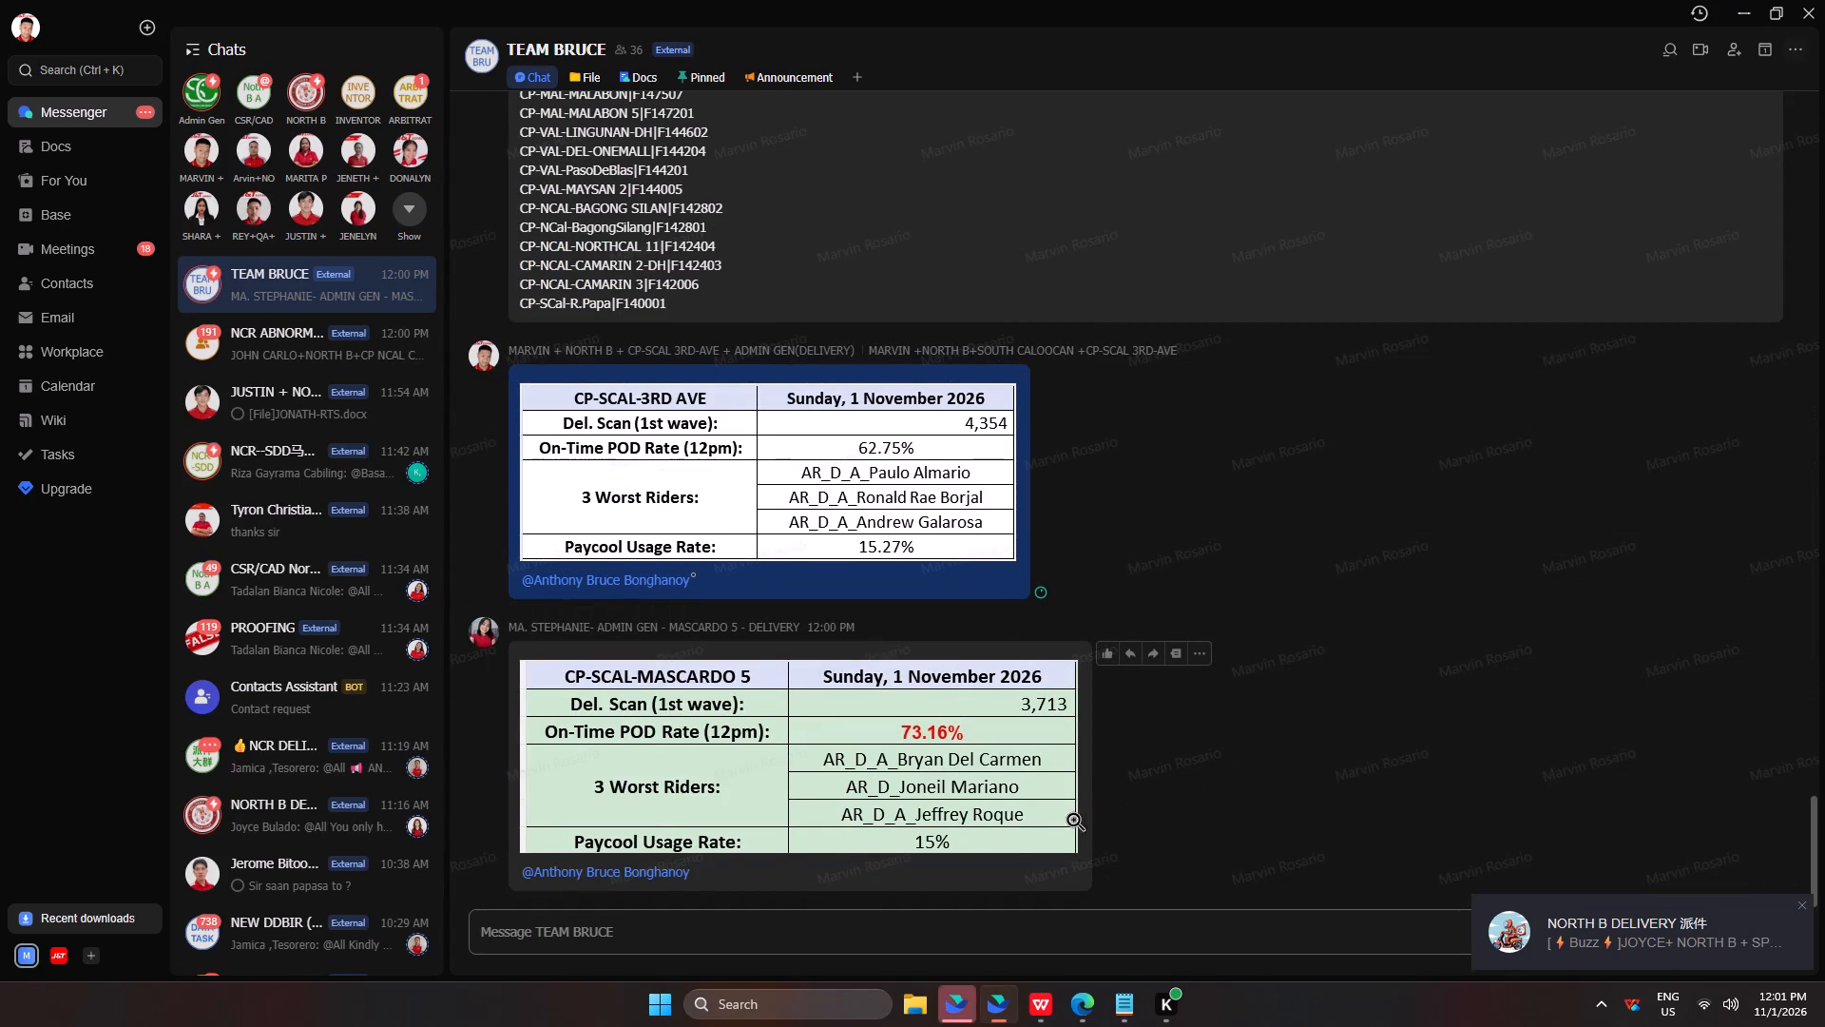
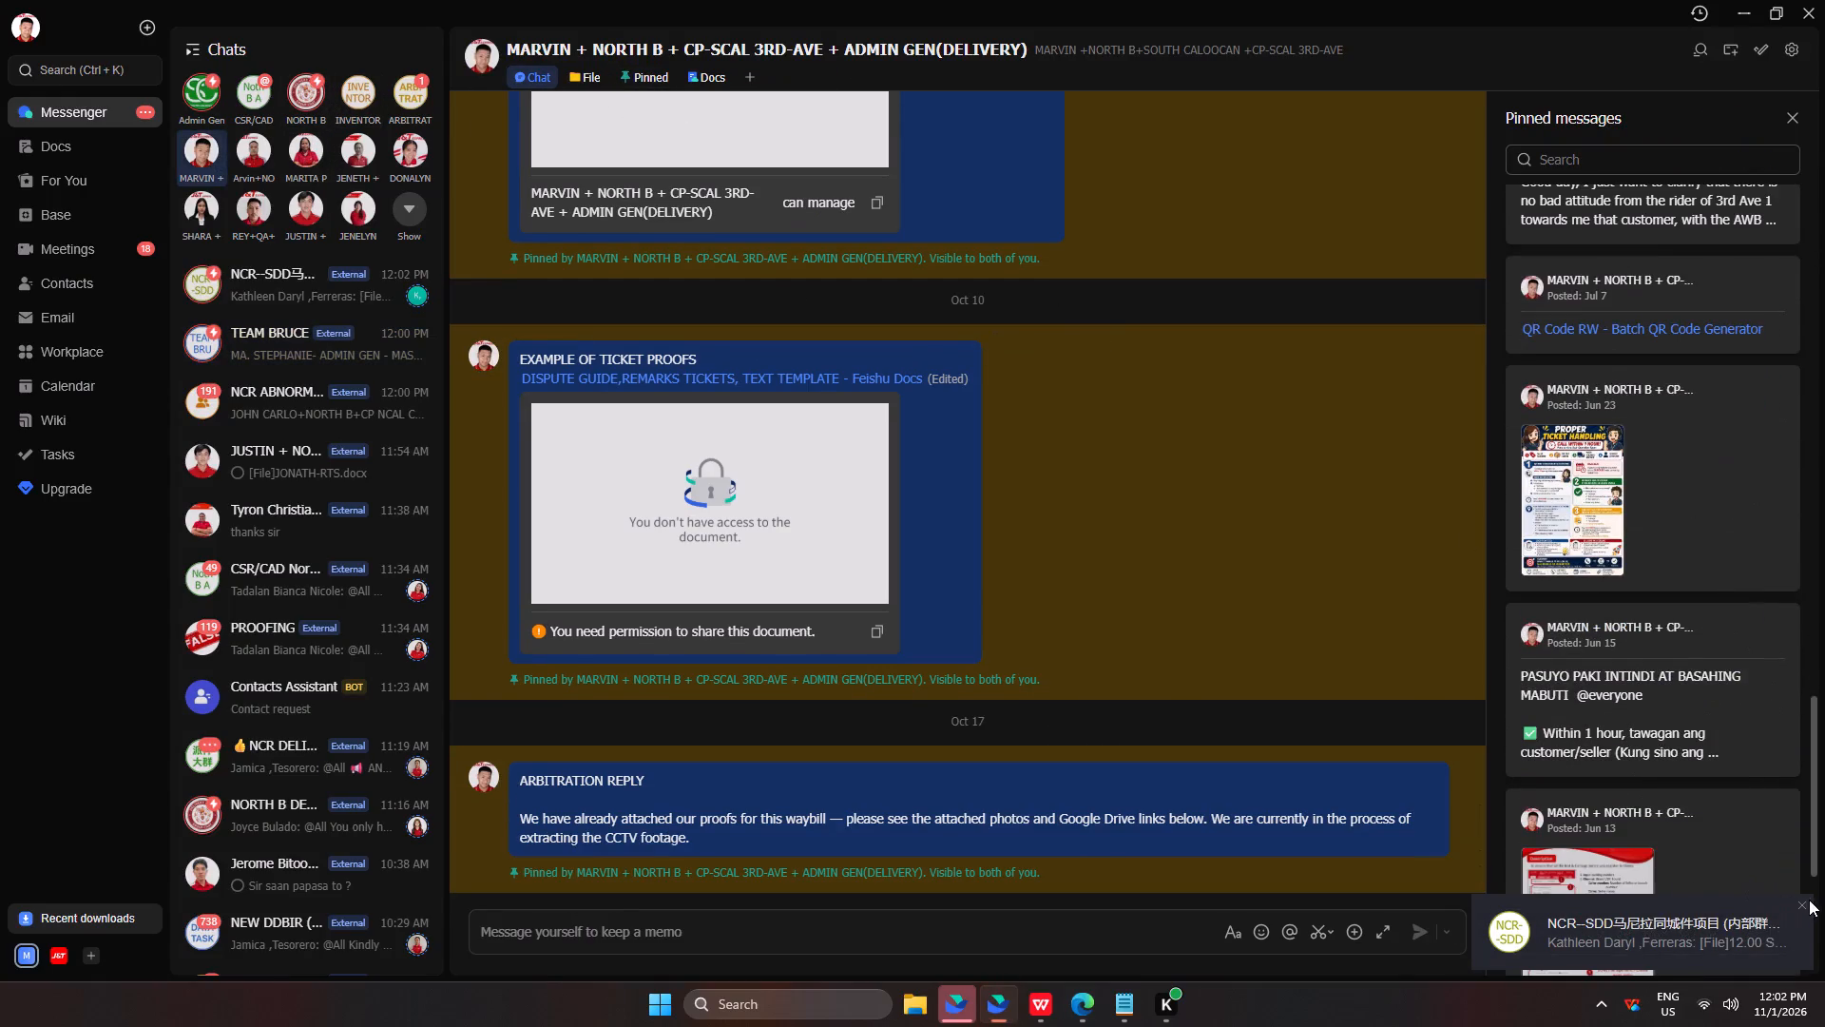
Copy the ticket reply line starting "Good day. We already coordinated this concern to the complainer" from the pinned Jan 4 UN ARRIVED message.
left_click(1806, 901)
scroll(1640, 779, "down", 14)
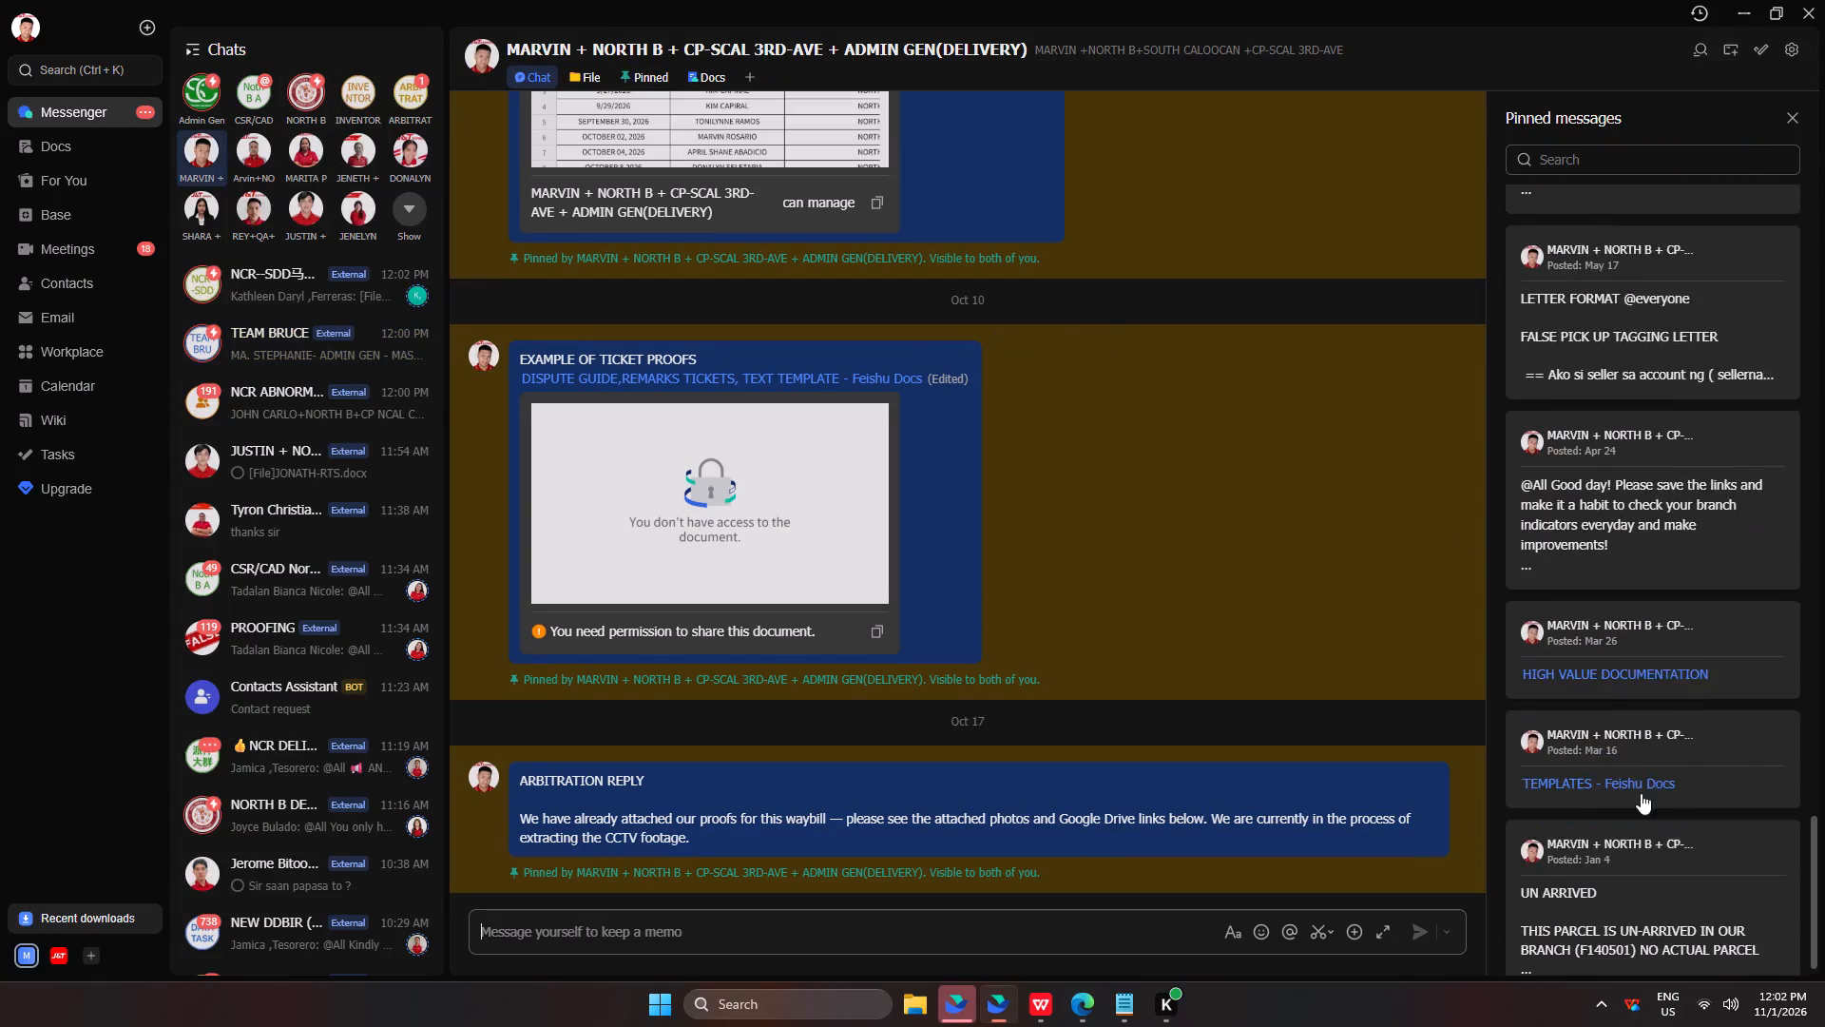
scroll(1591, 842, "down", 2)
left_click(1605, 866)
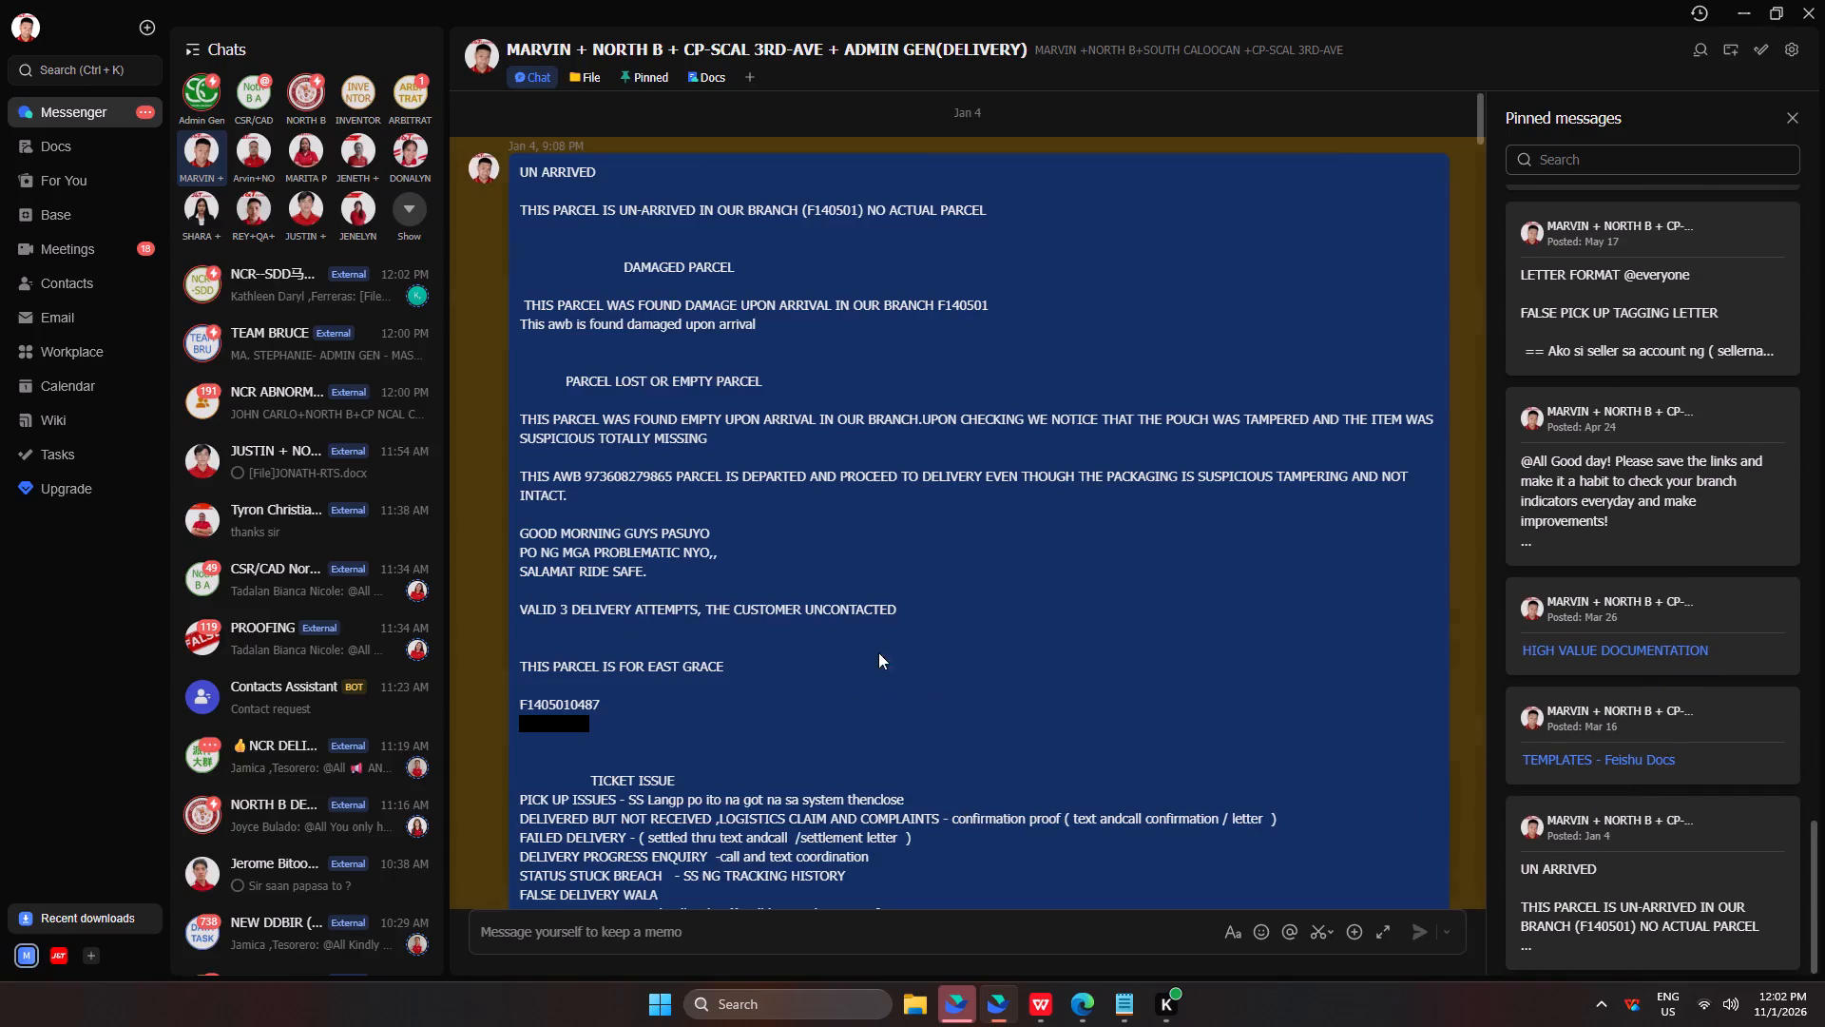
scroll(878, 673, "down", 3)
left_click_drag(1190, 666, 516, 667)
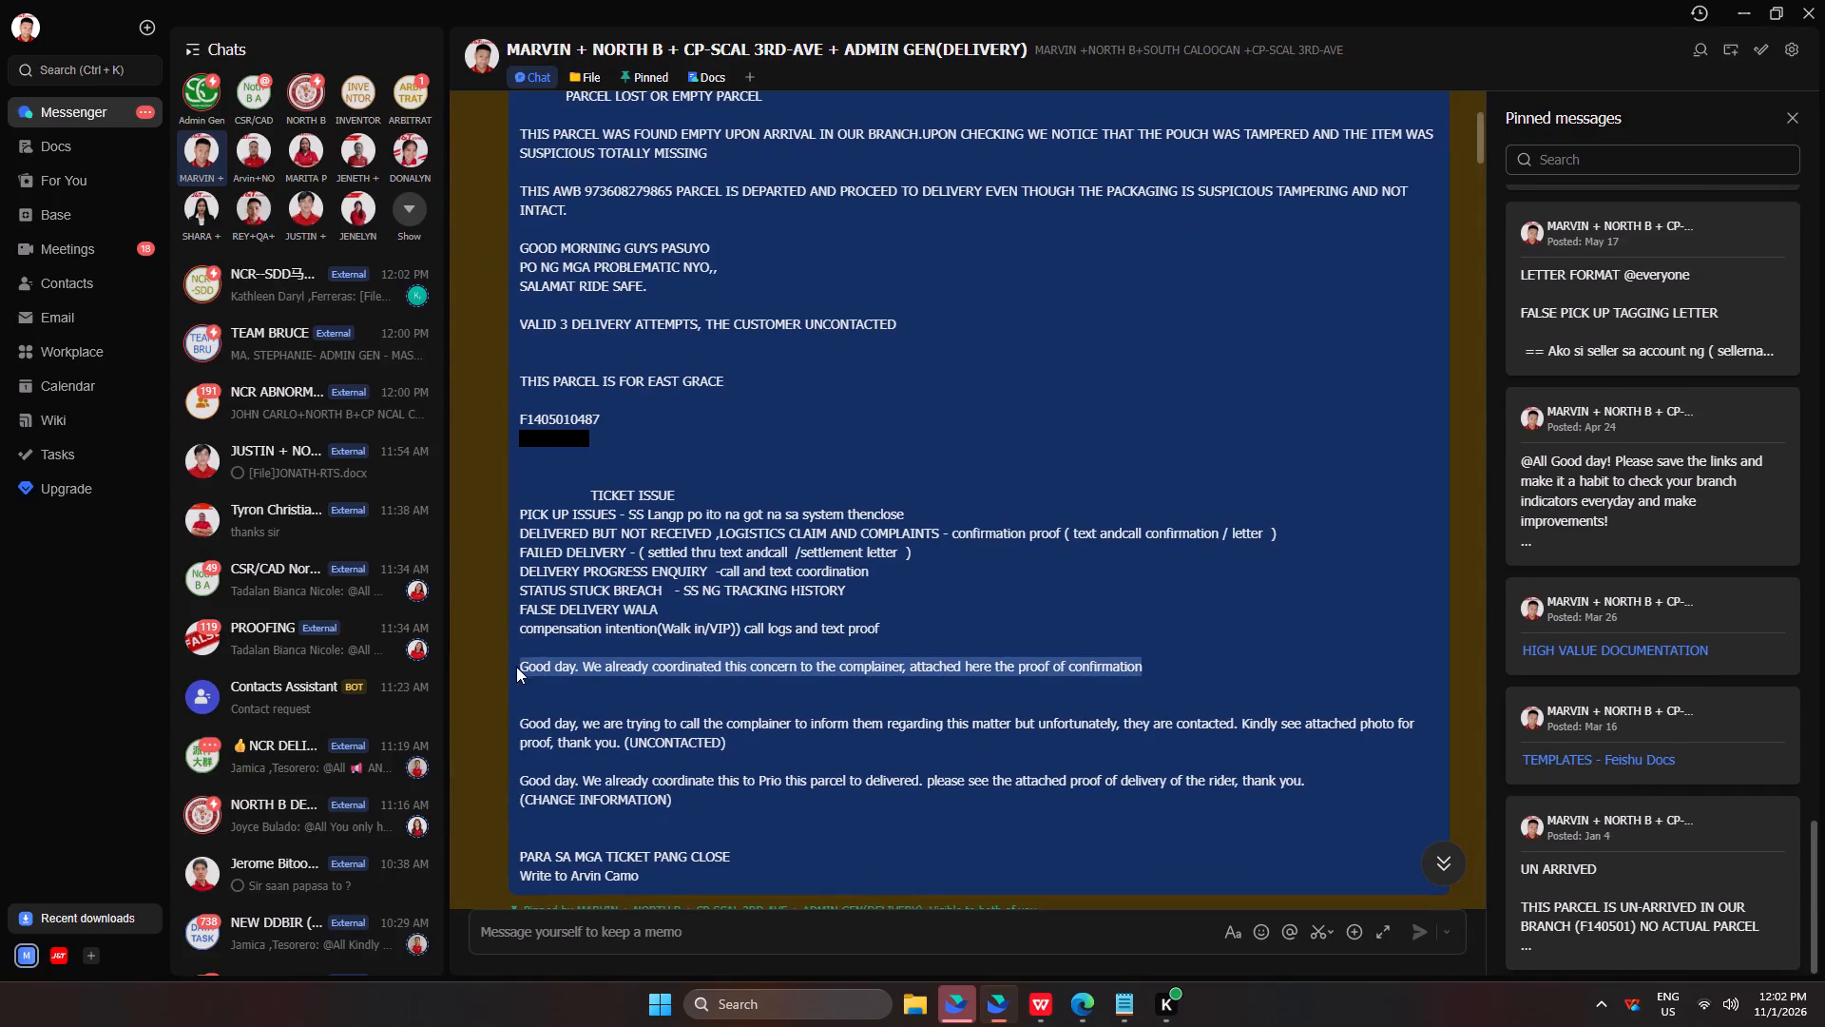
left_click_drag(516, 667, 521, 670)
key("ctrl+c")
key("ctrl+c")
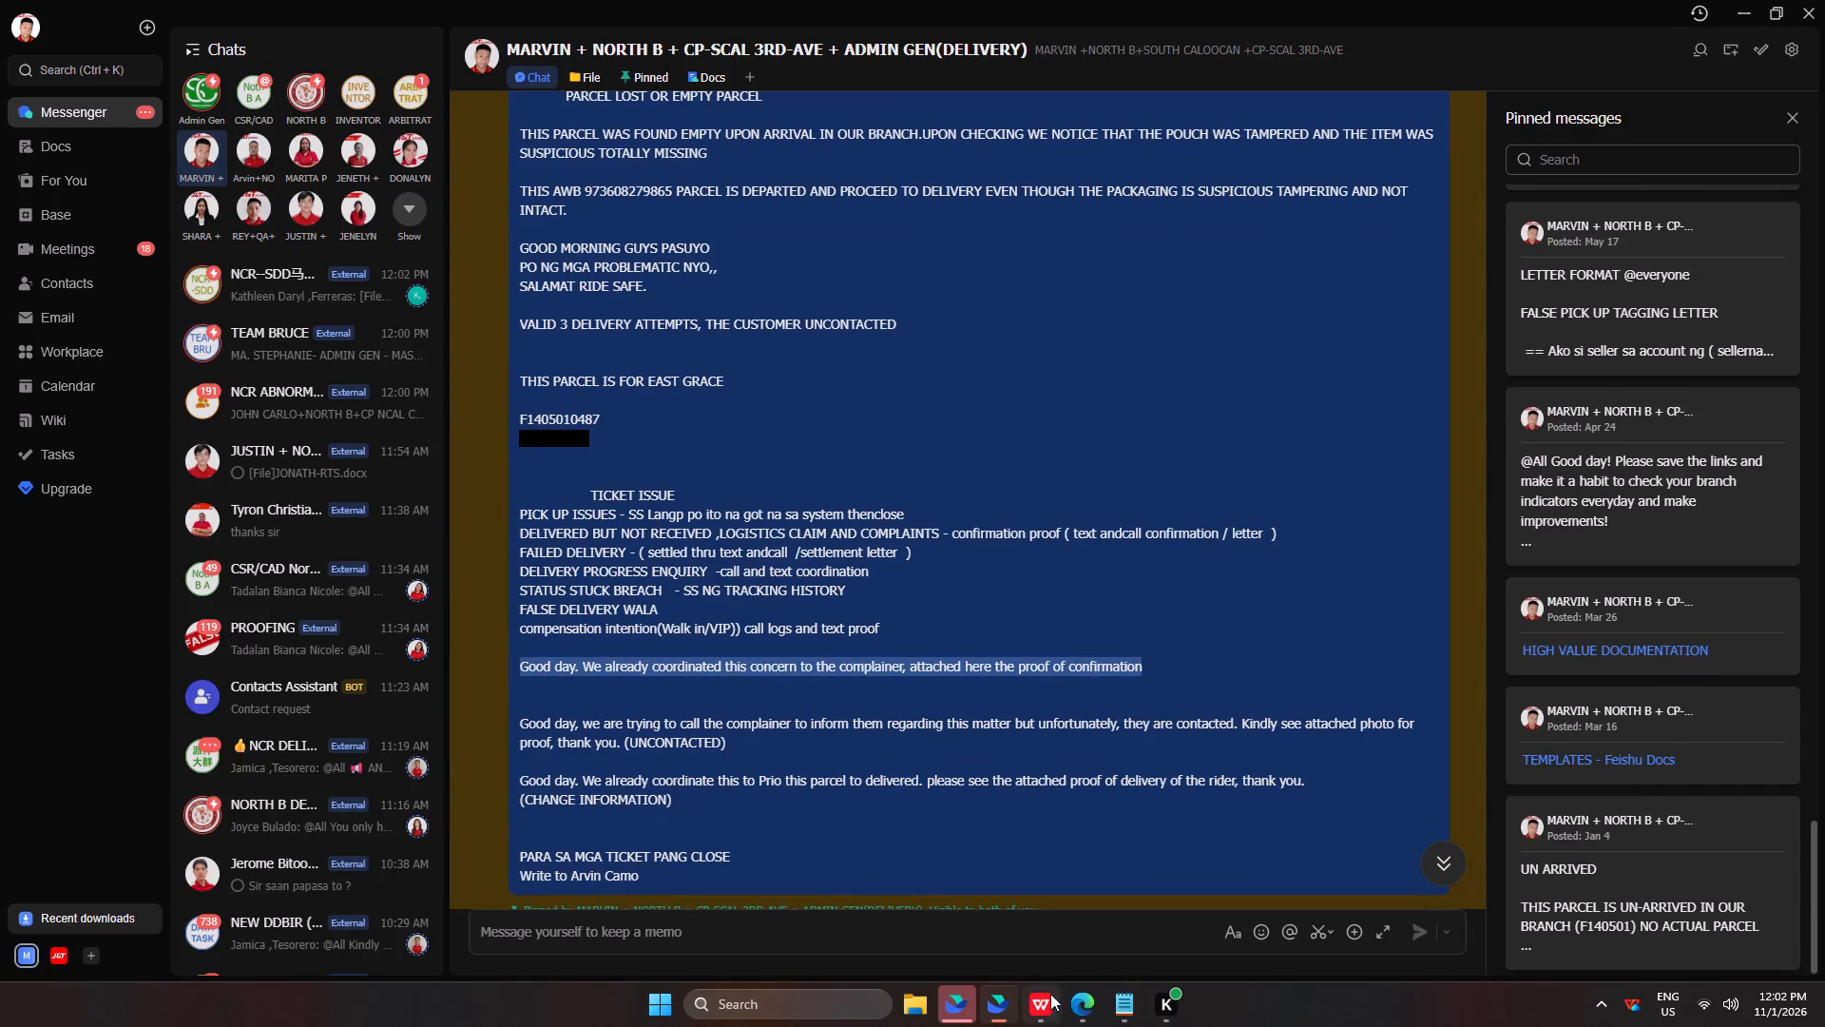
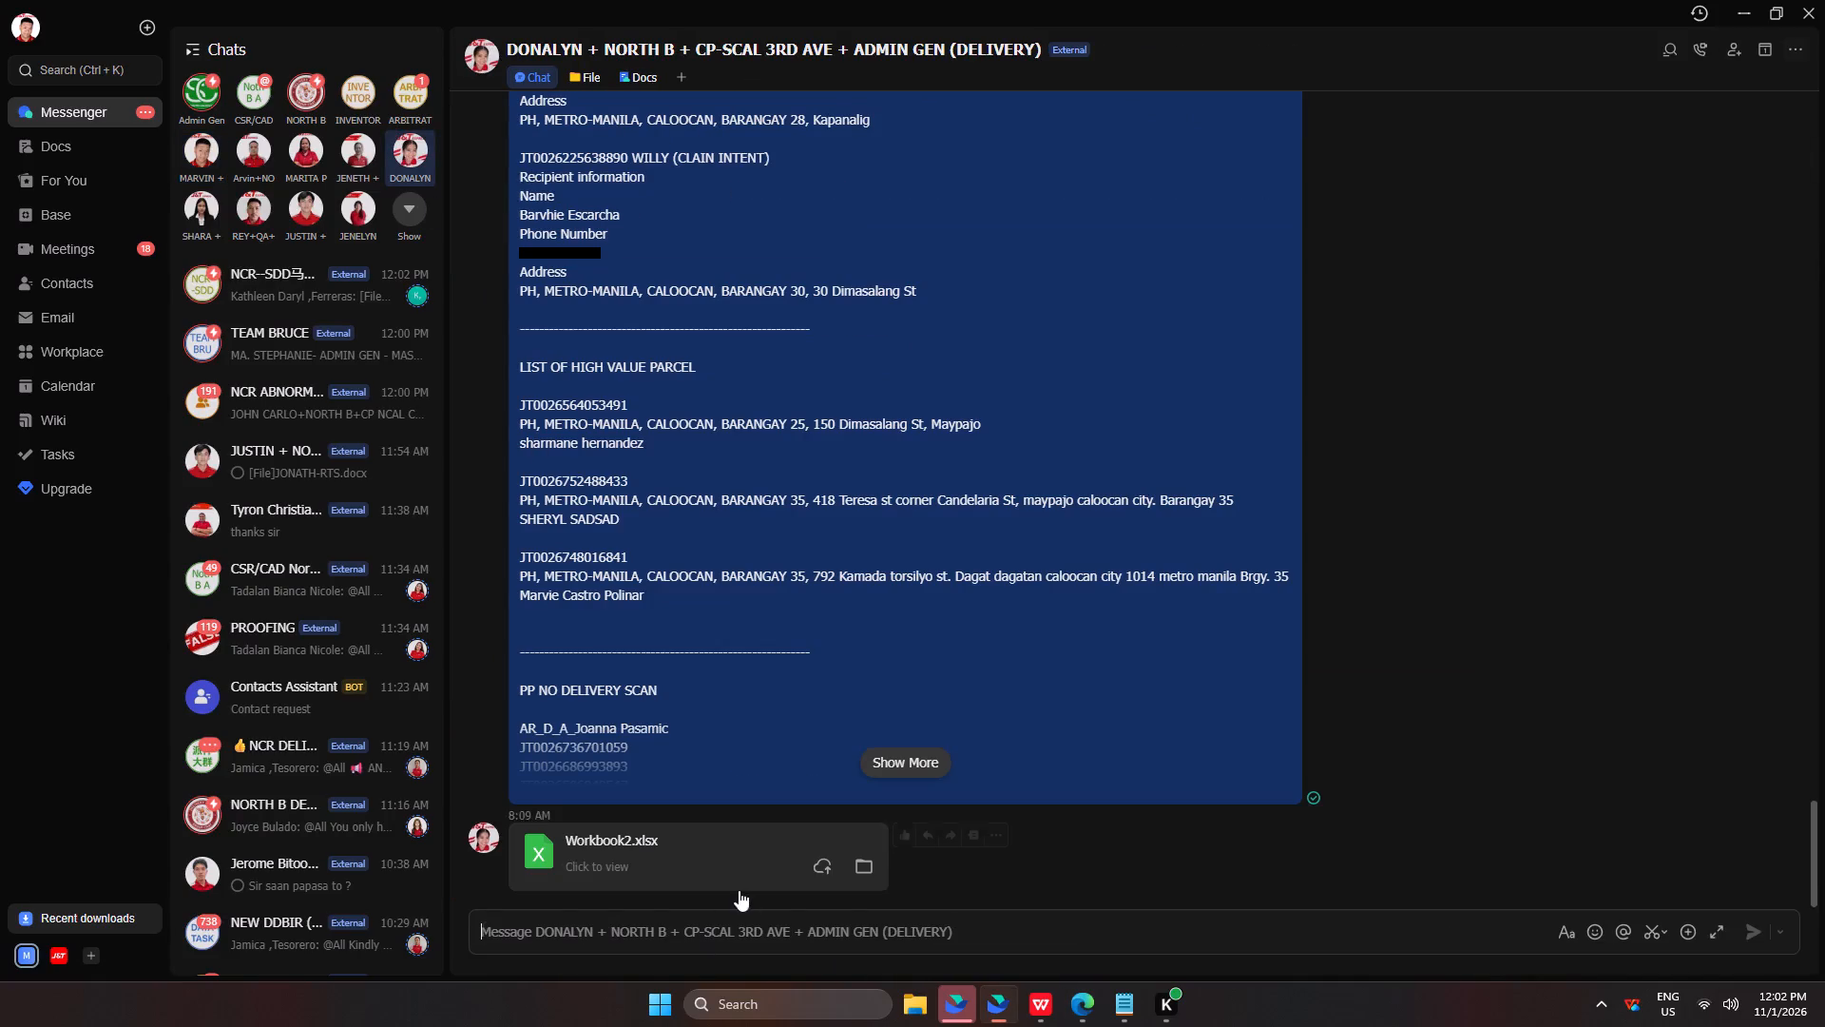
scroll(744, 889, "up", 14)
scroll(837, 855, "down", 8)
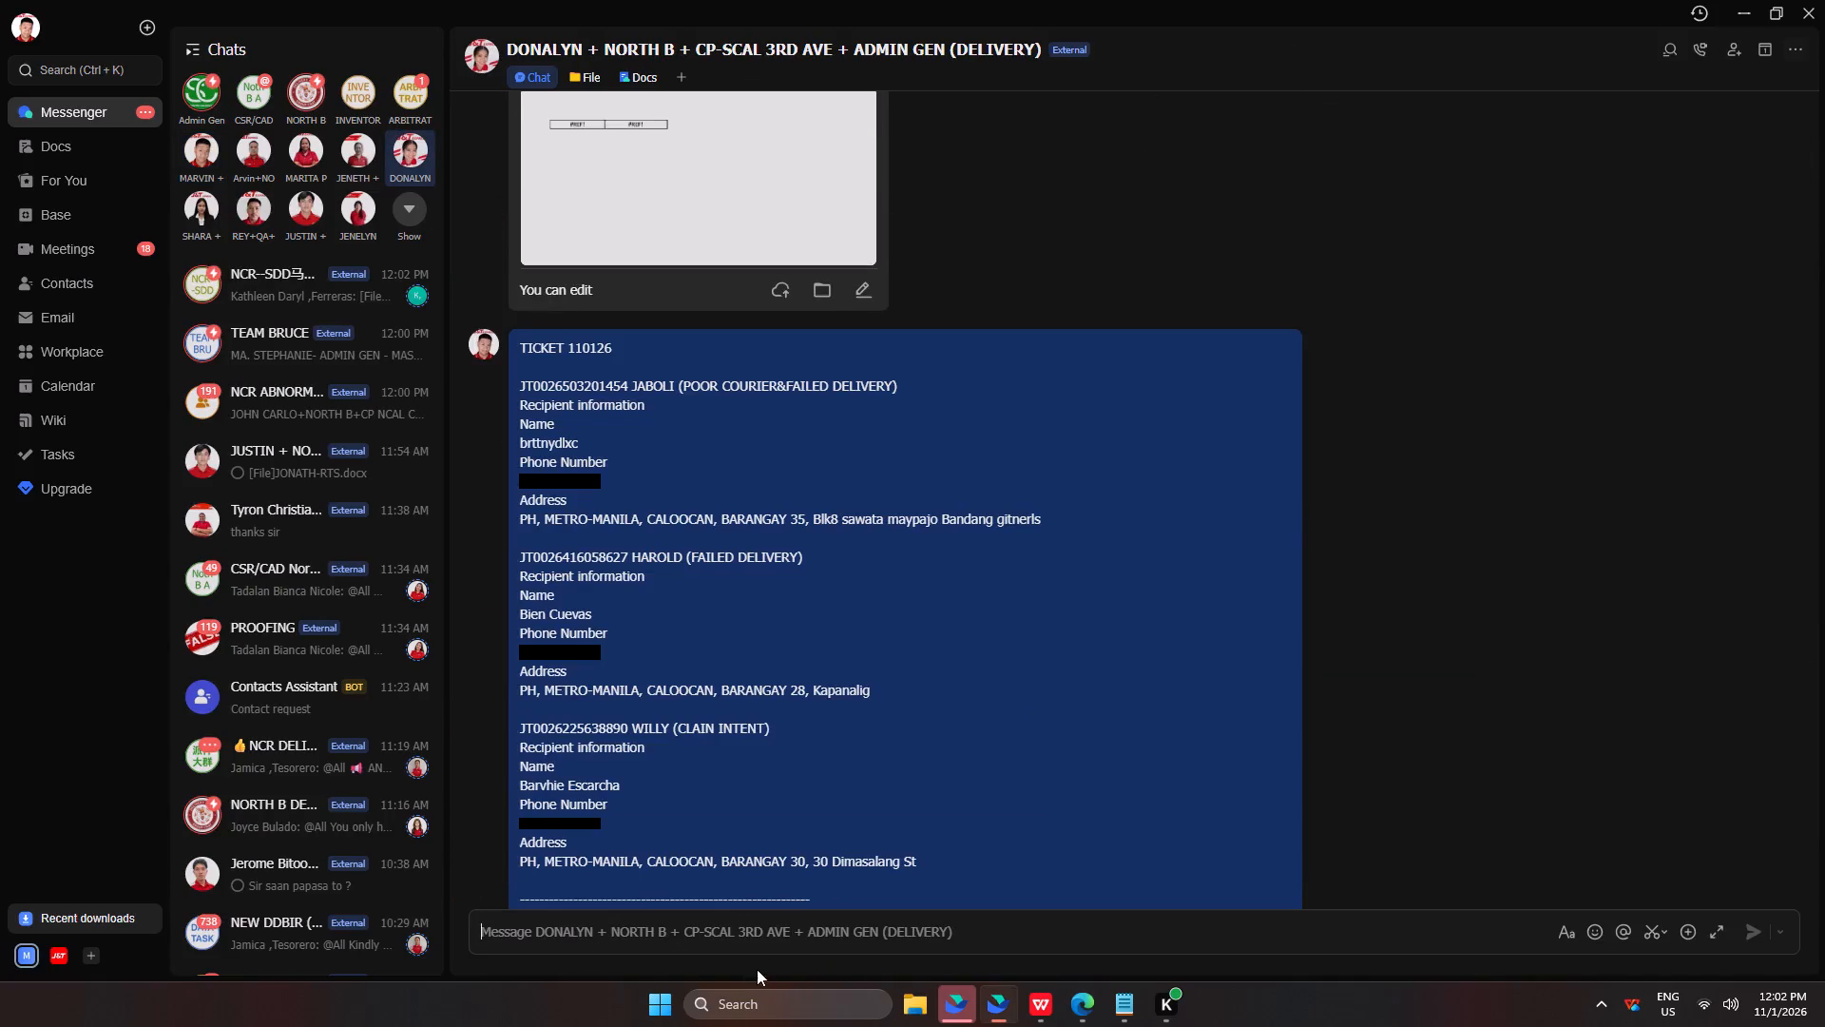
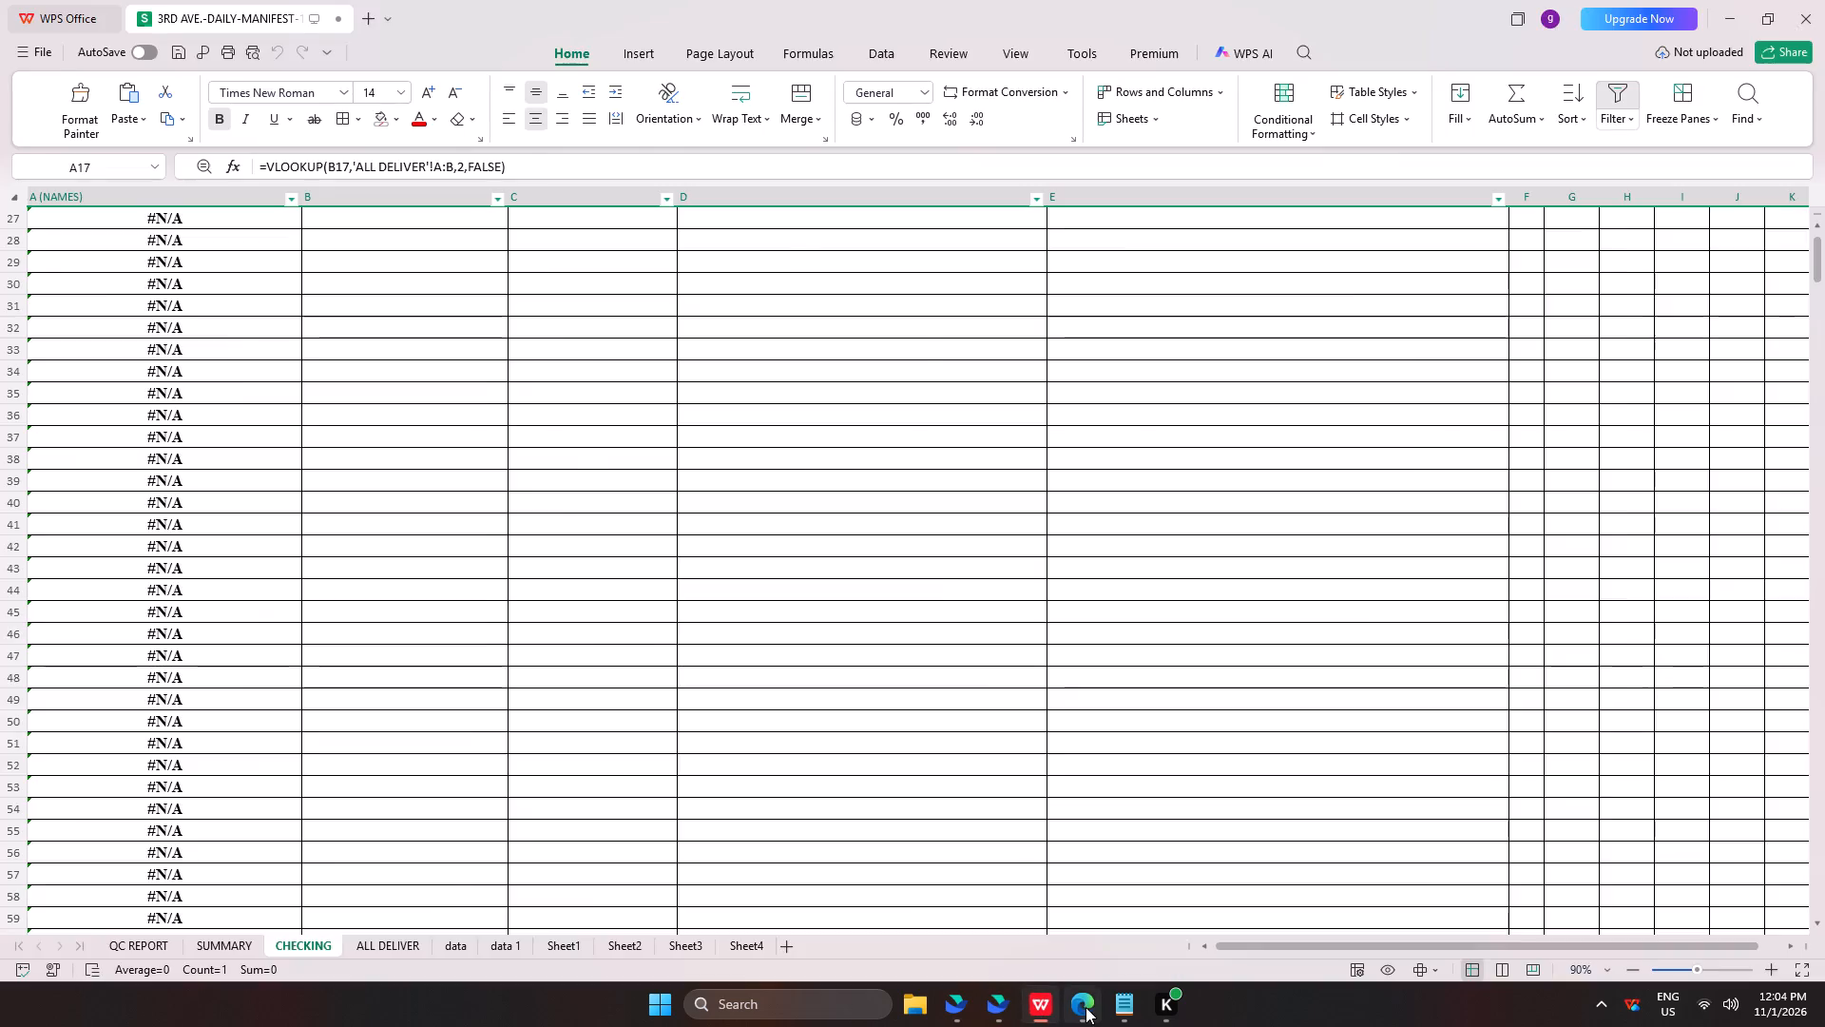
Switch from the daily manifest to the Edge browser window holding JMS and Messenger.
left_click(1085, 1007)
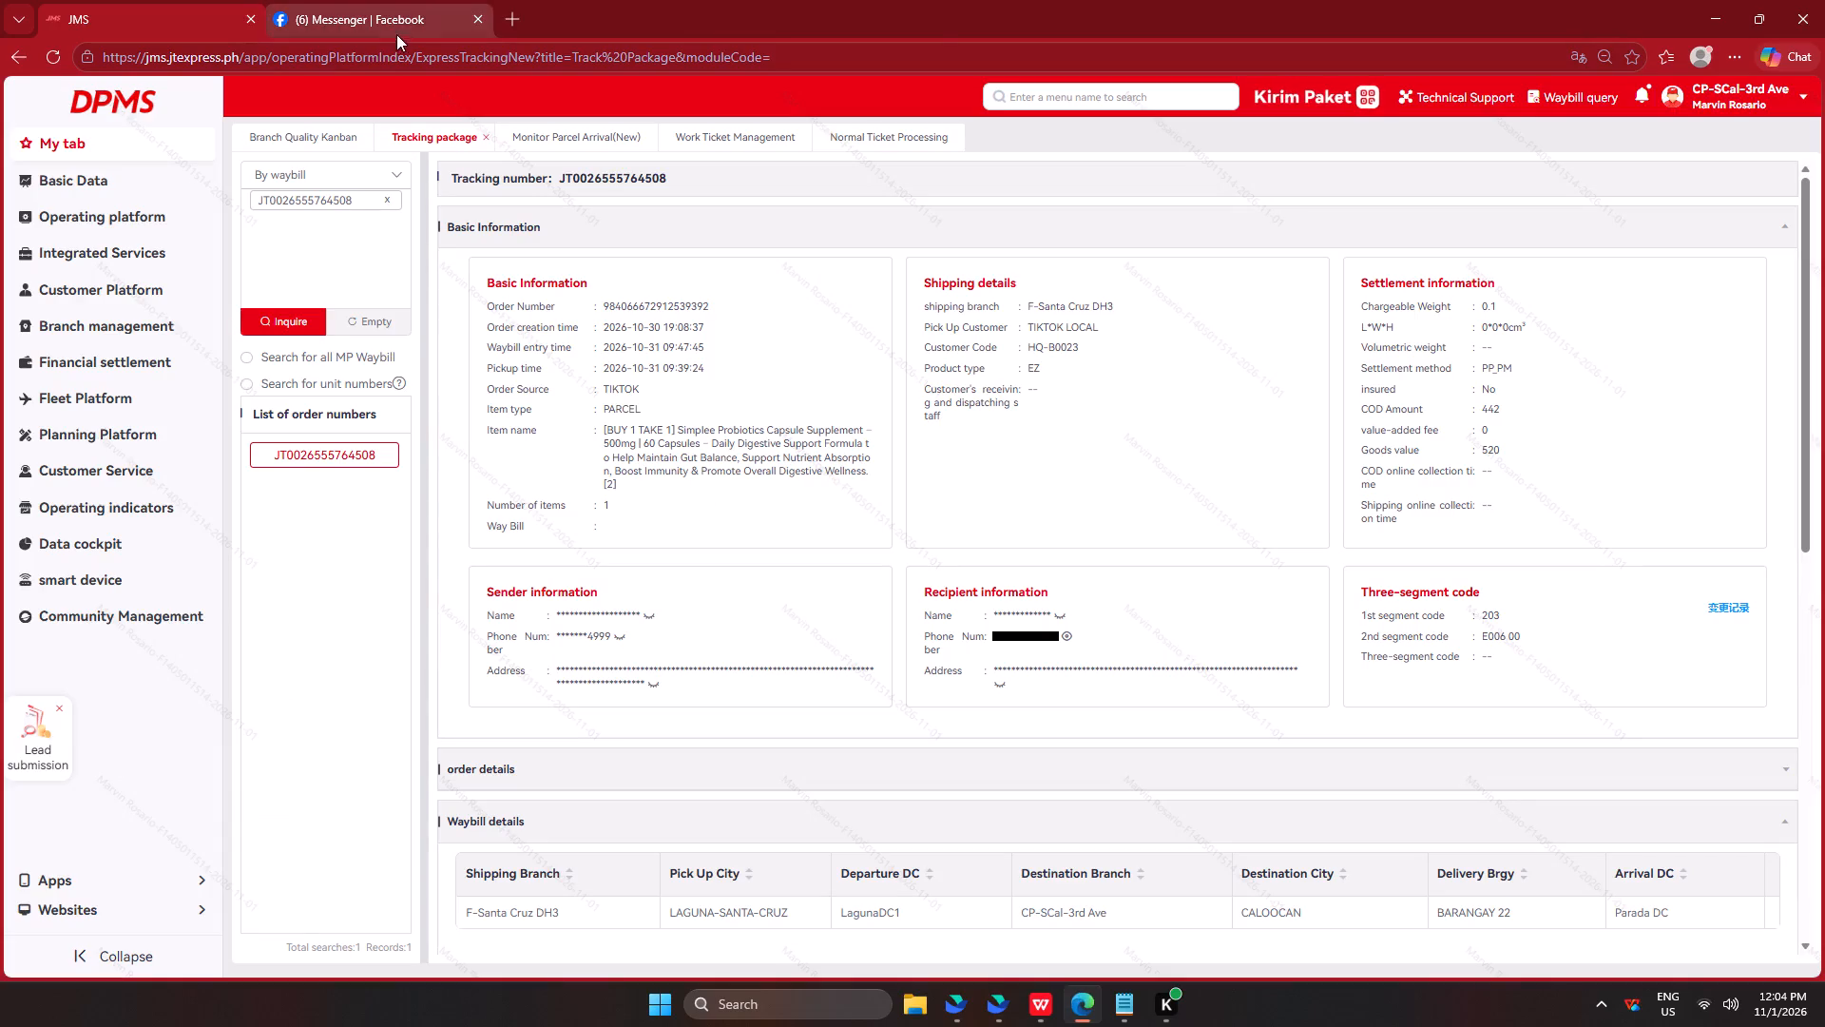
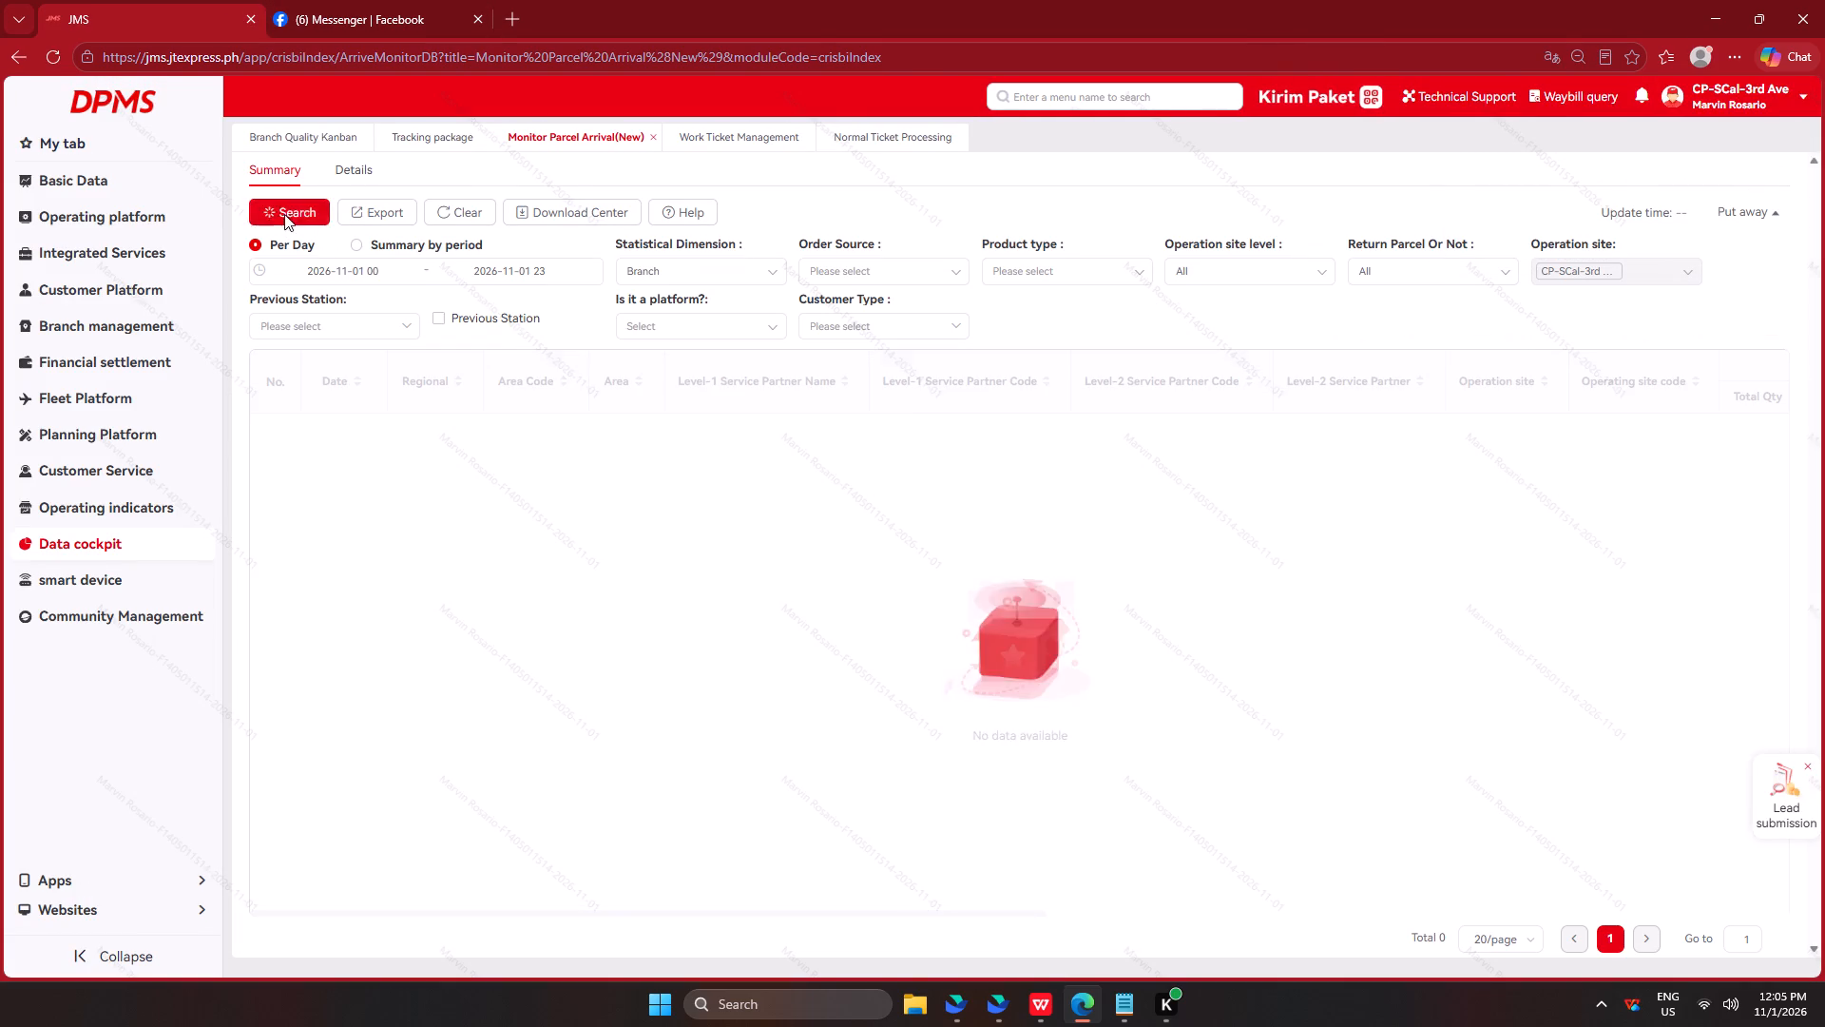
Move the floating Lead submission widget off the results area and examine the parcel arrival summary for CP-SCal-3rd Ave on 2026-11-01.
left_click_drag(1796, 799, 11, 826)
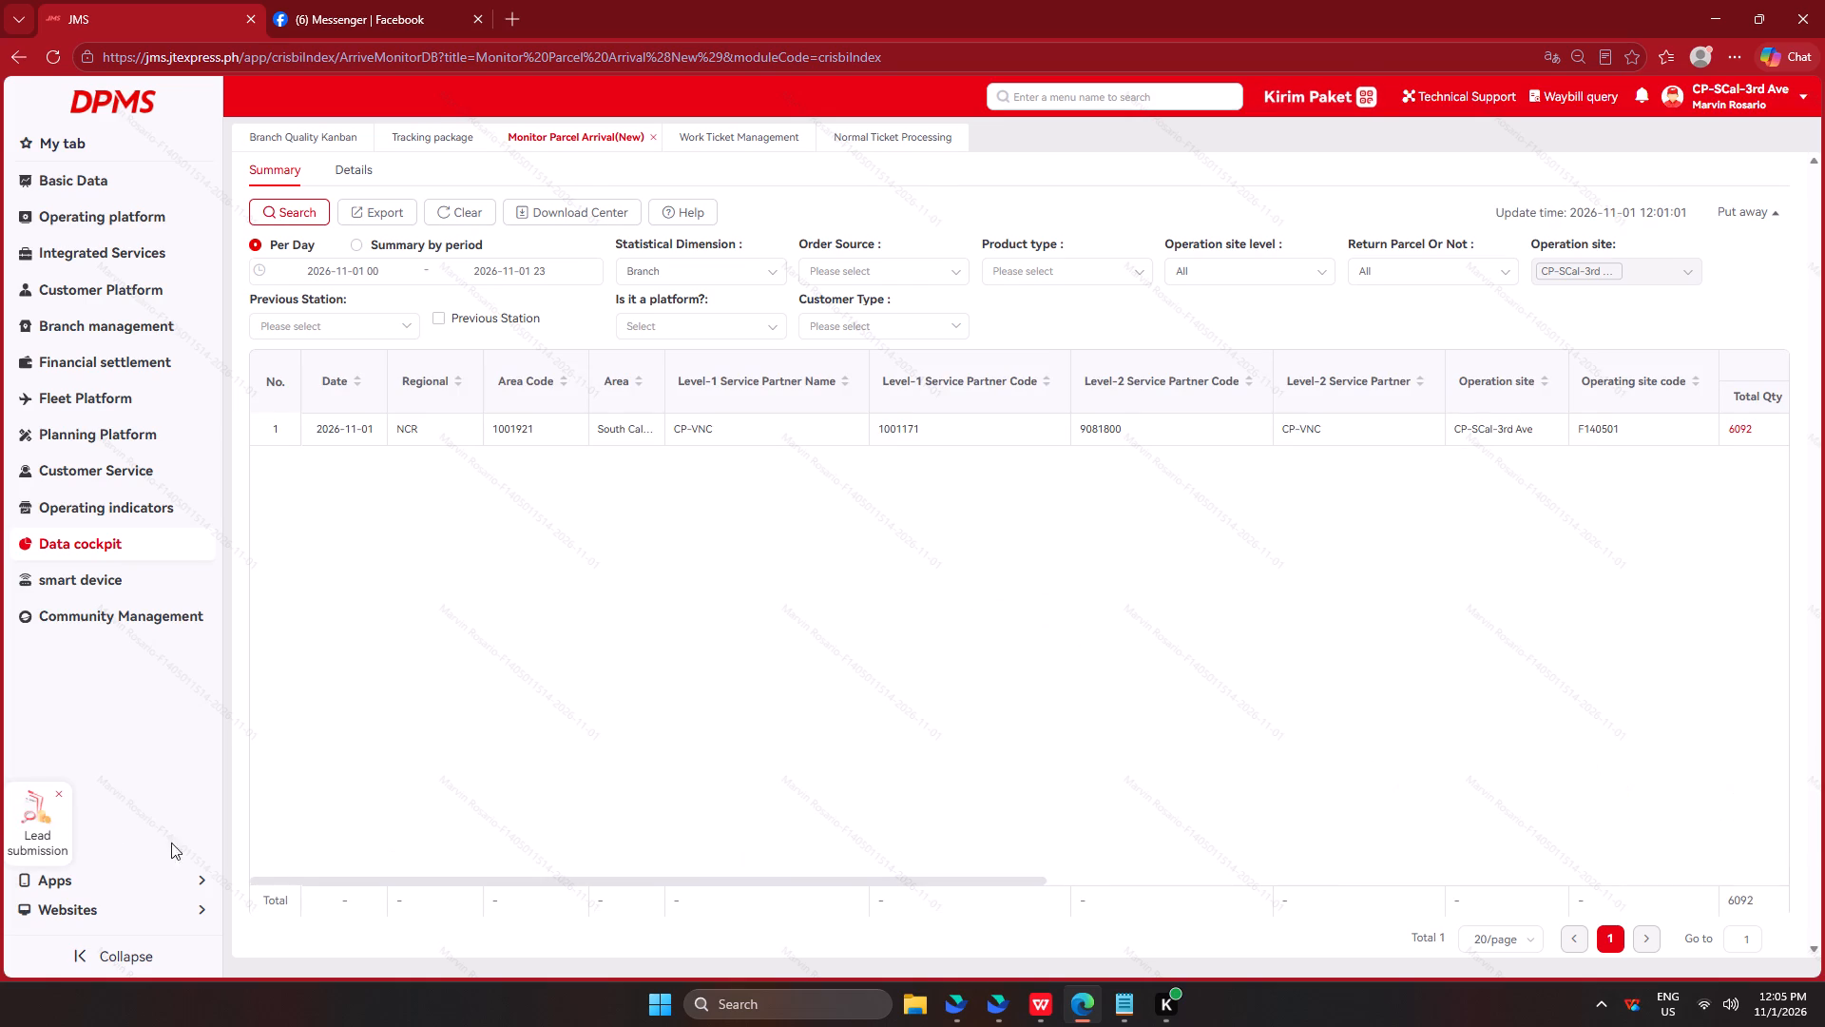
left_click_drag(299, 878, 645, 881)
left_click(501, 745)
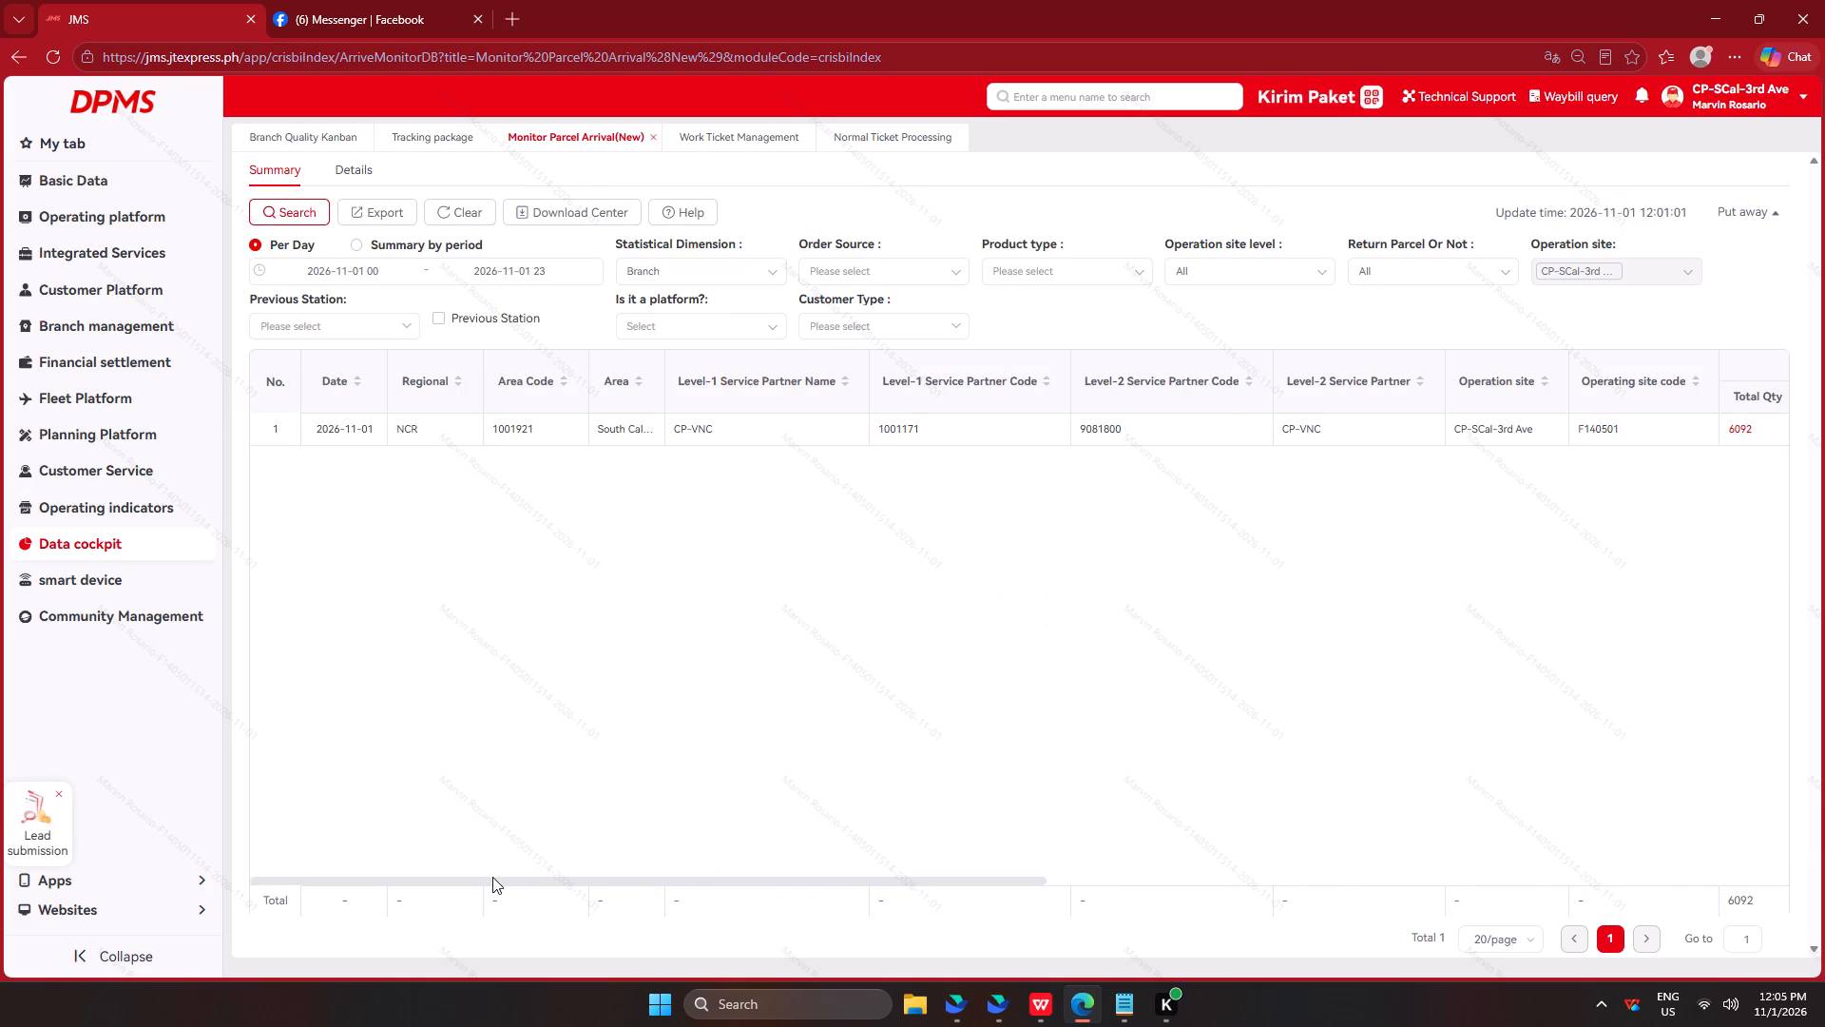
Review the should-arrive and arrived quantity columns for CP-SCal-3rd Ave in the Monitor Parcel Arrival summary.
left_click_drag(492, 877, 1224, 862)
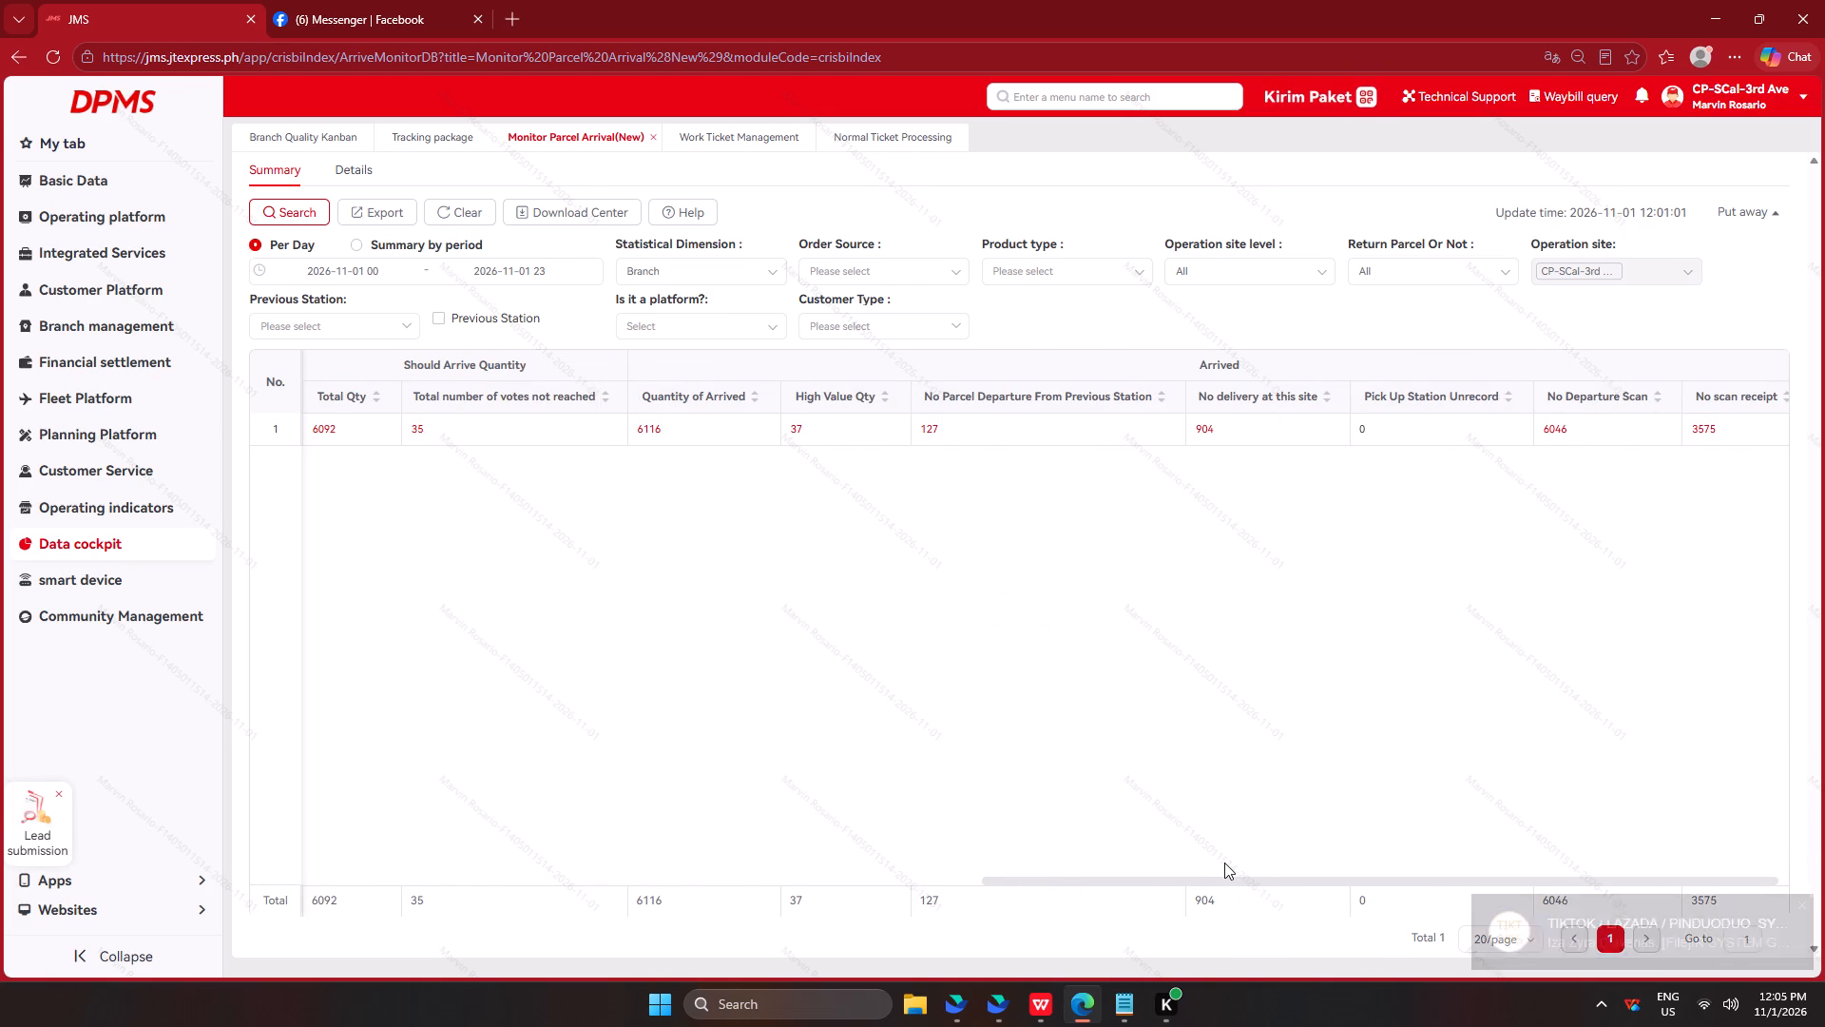
left_click_drag(1224, 862, 1122, 862)
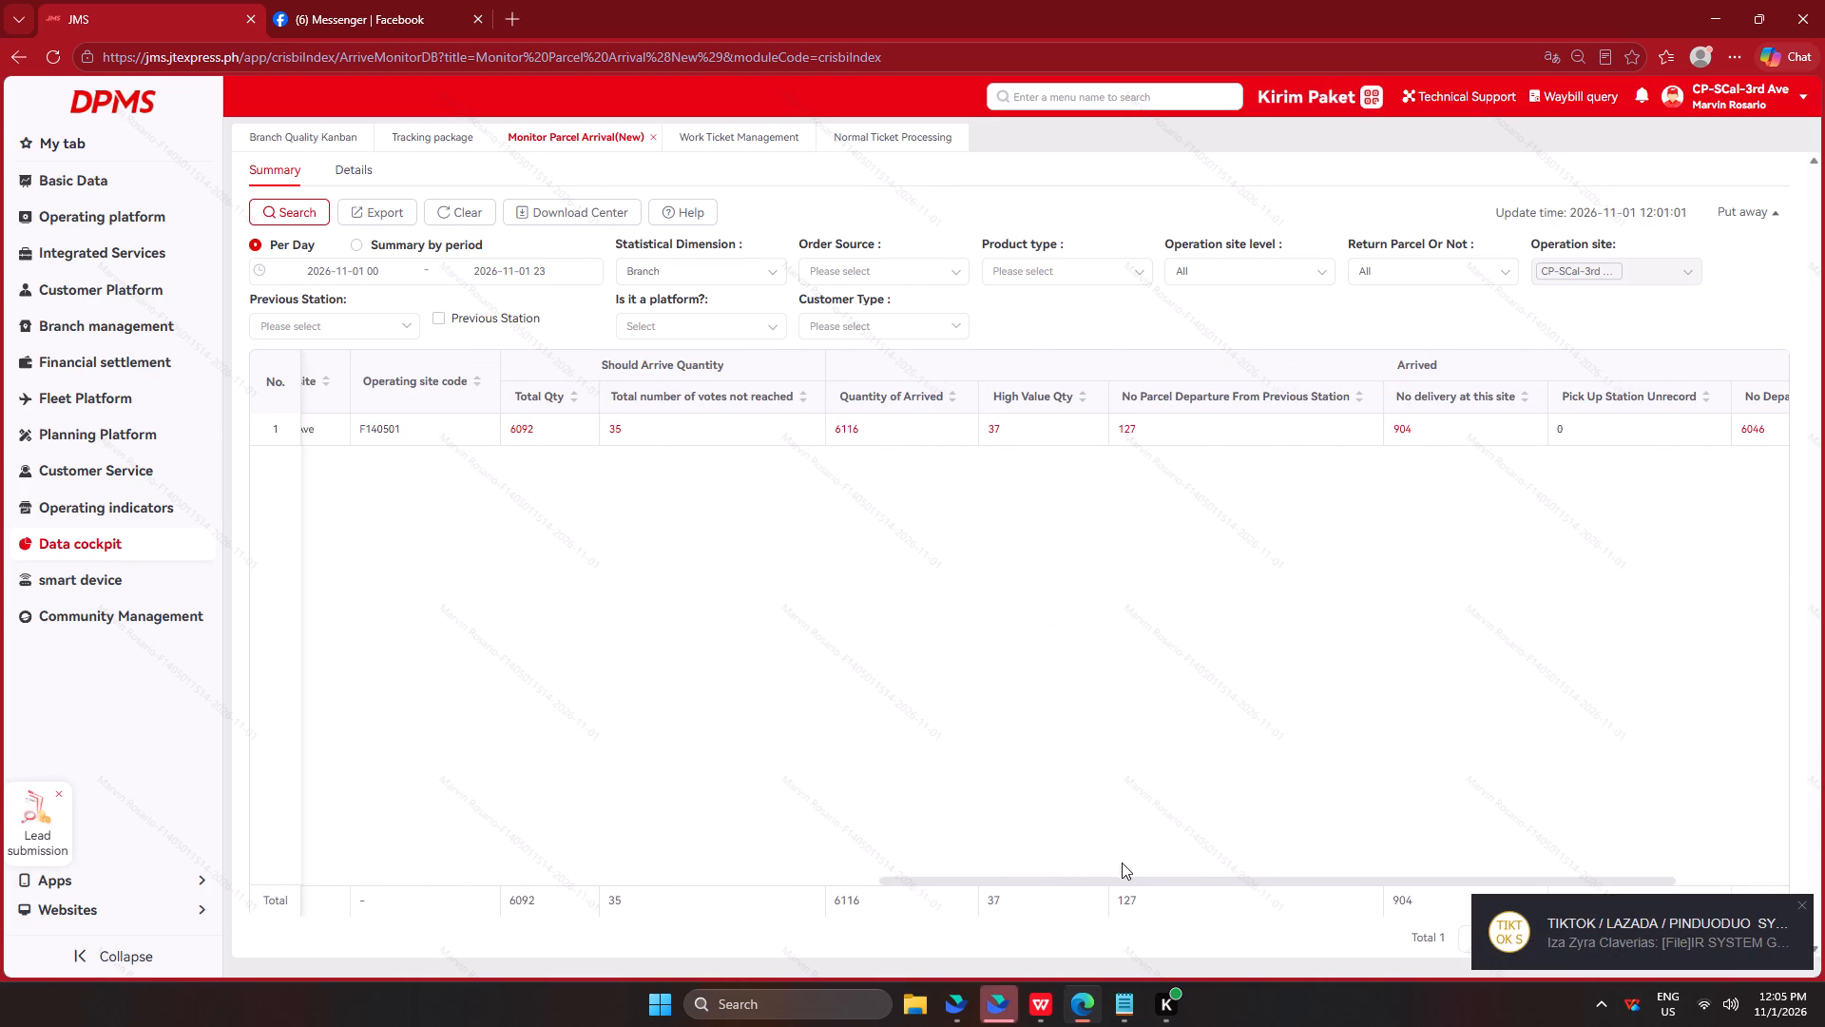
left_click_drag(1122, 862, 1077, 850)
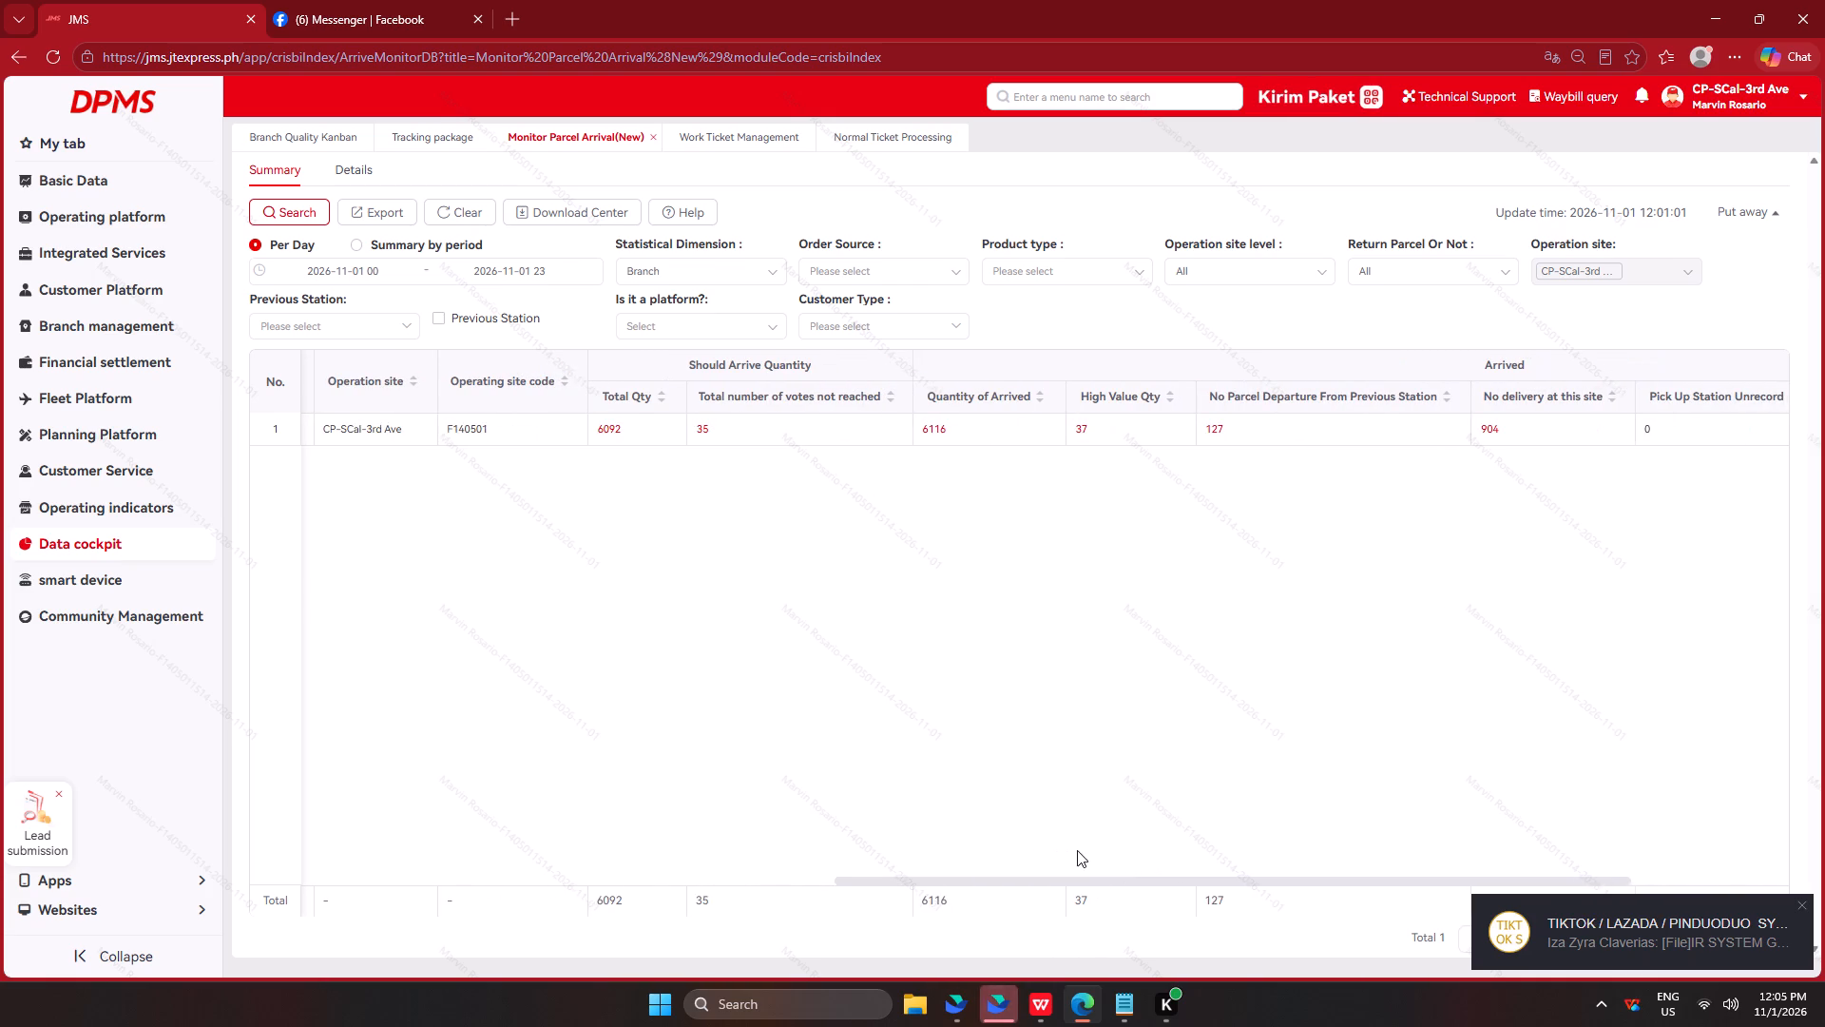
left_click_drag(1077, 850, 1081, 850)
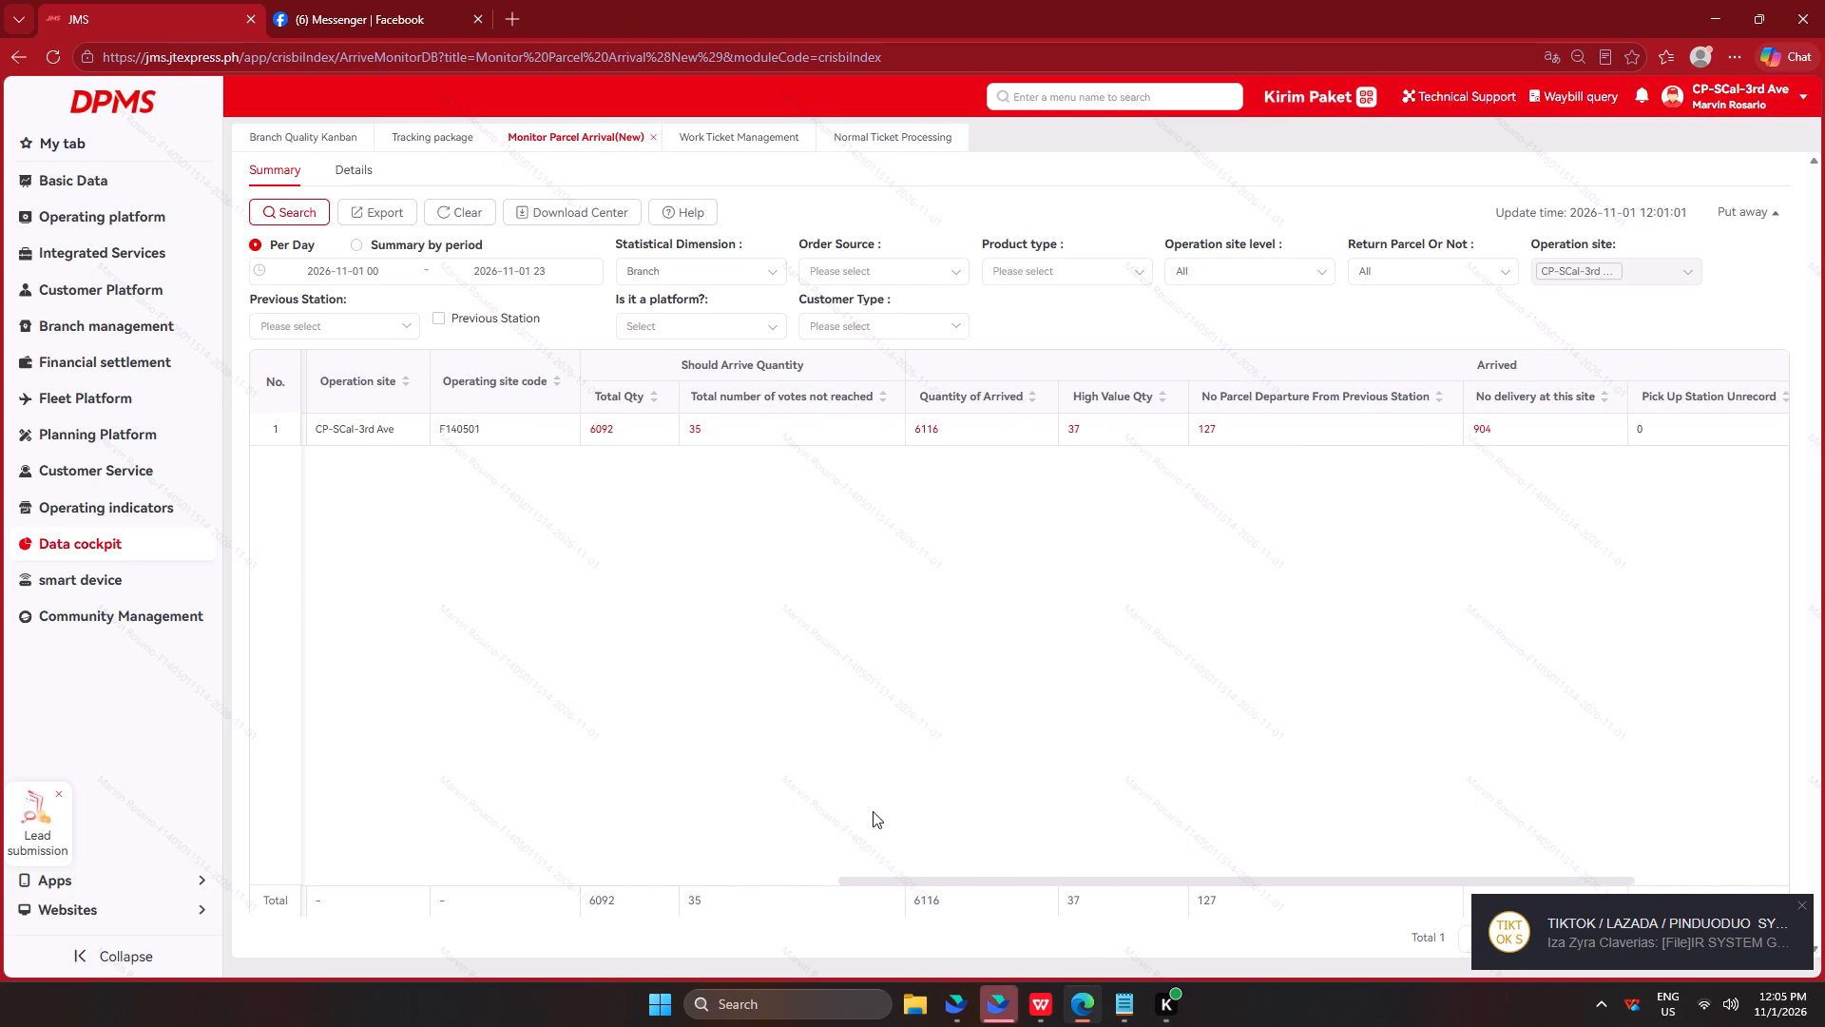
Capture a screenshot region covering the Total Qty heading and its figure under Should Arrive Quantity for CP-SCal-3rd Ave.
key("ctrl+shift+a")
left_click_drag(575, 372, 664, 442)
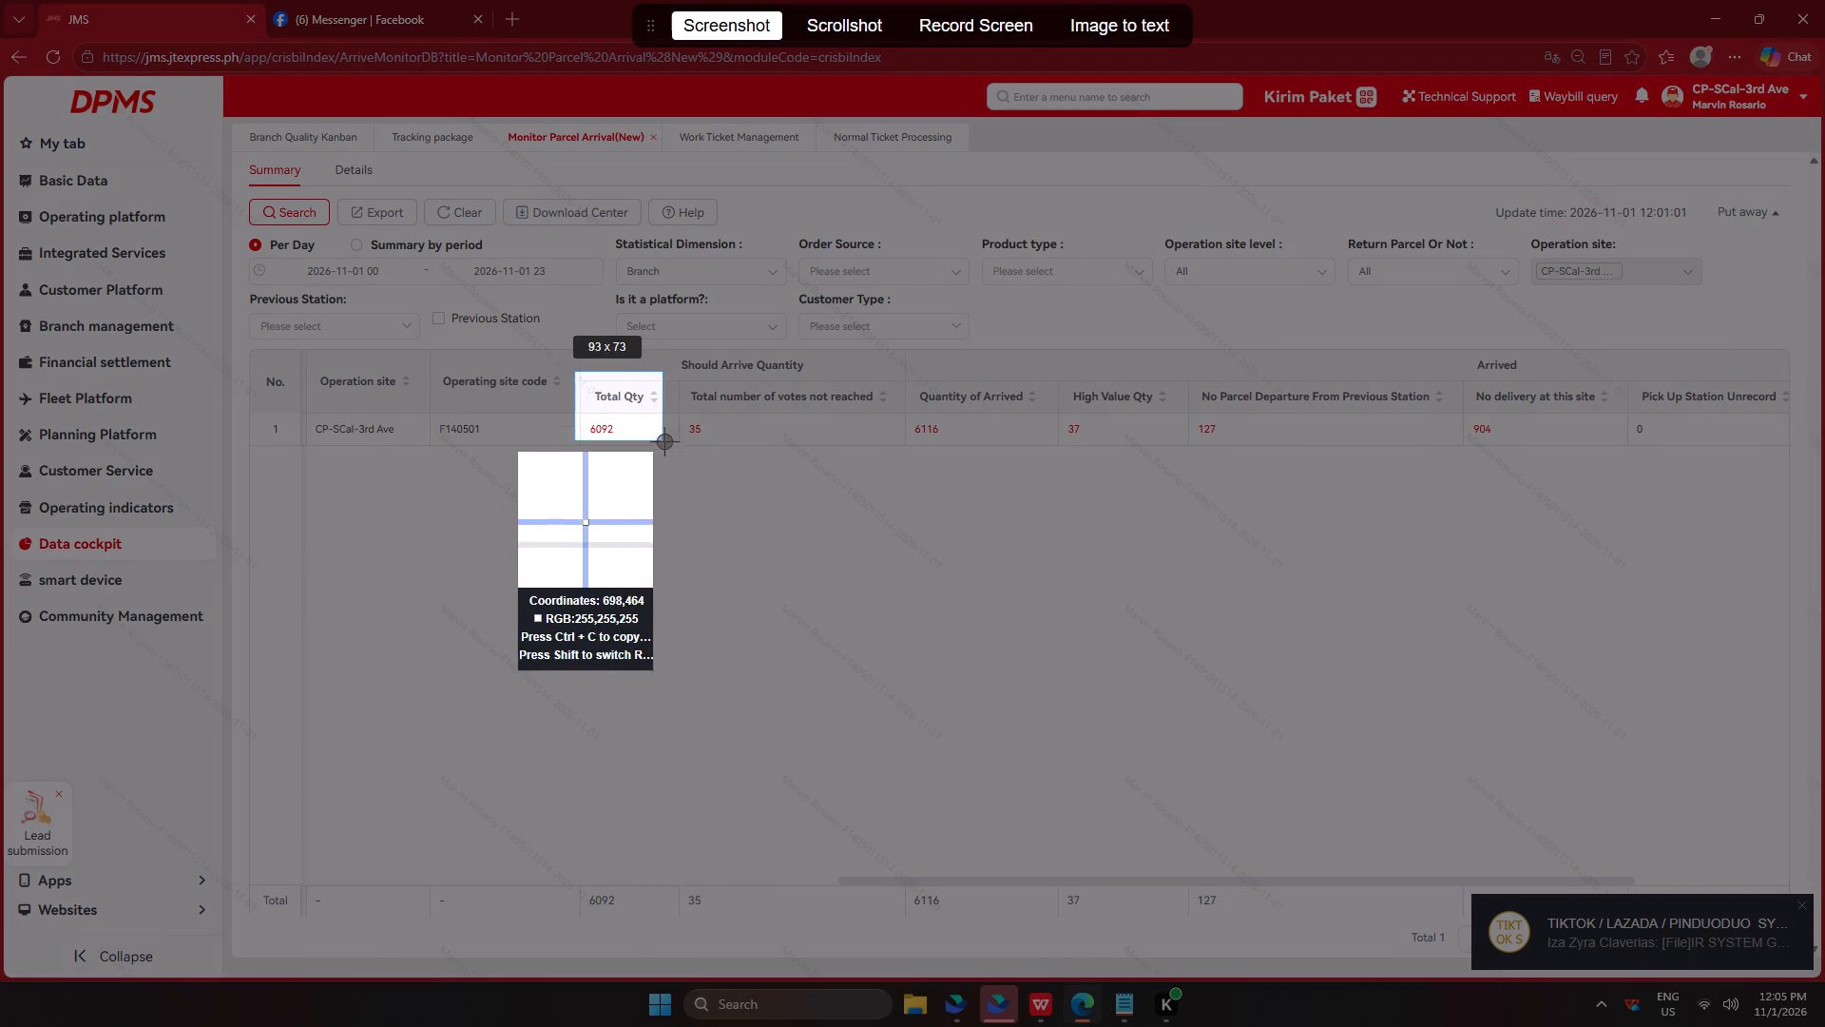
left_click_drag(664, 442, 687, 451)
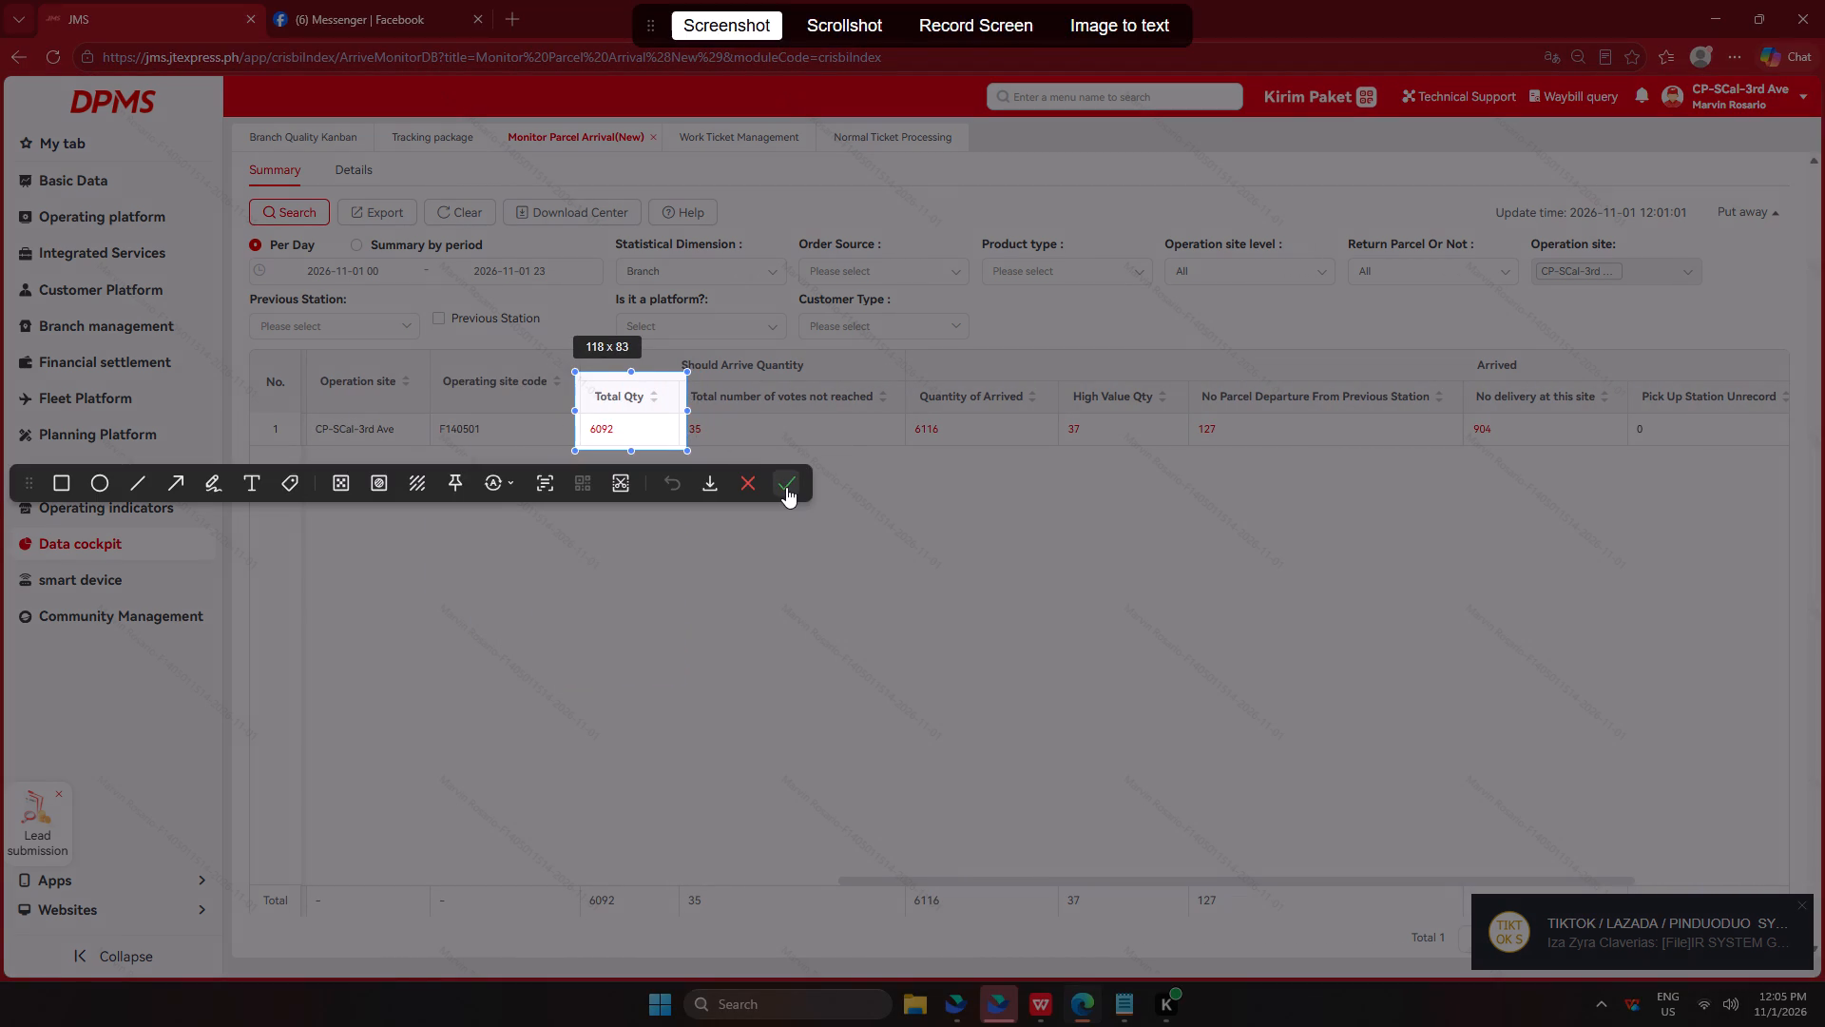
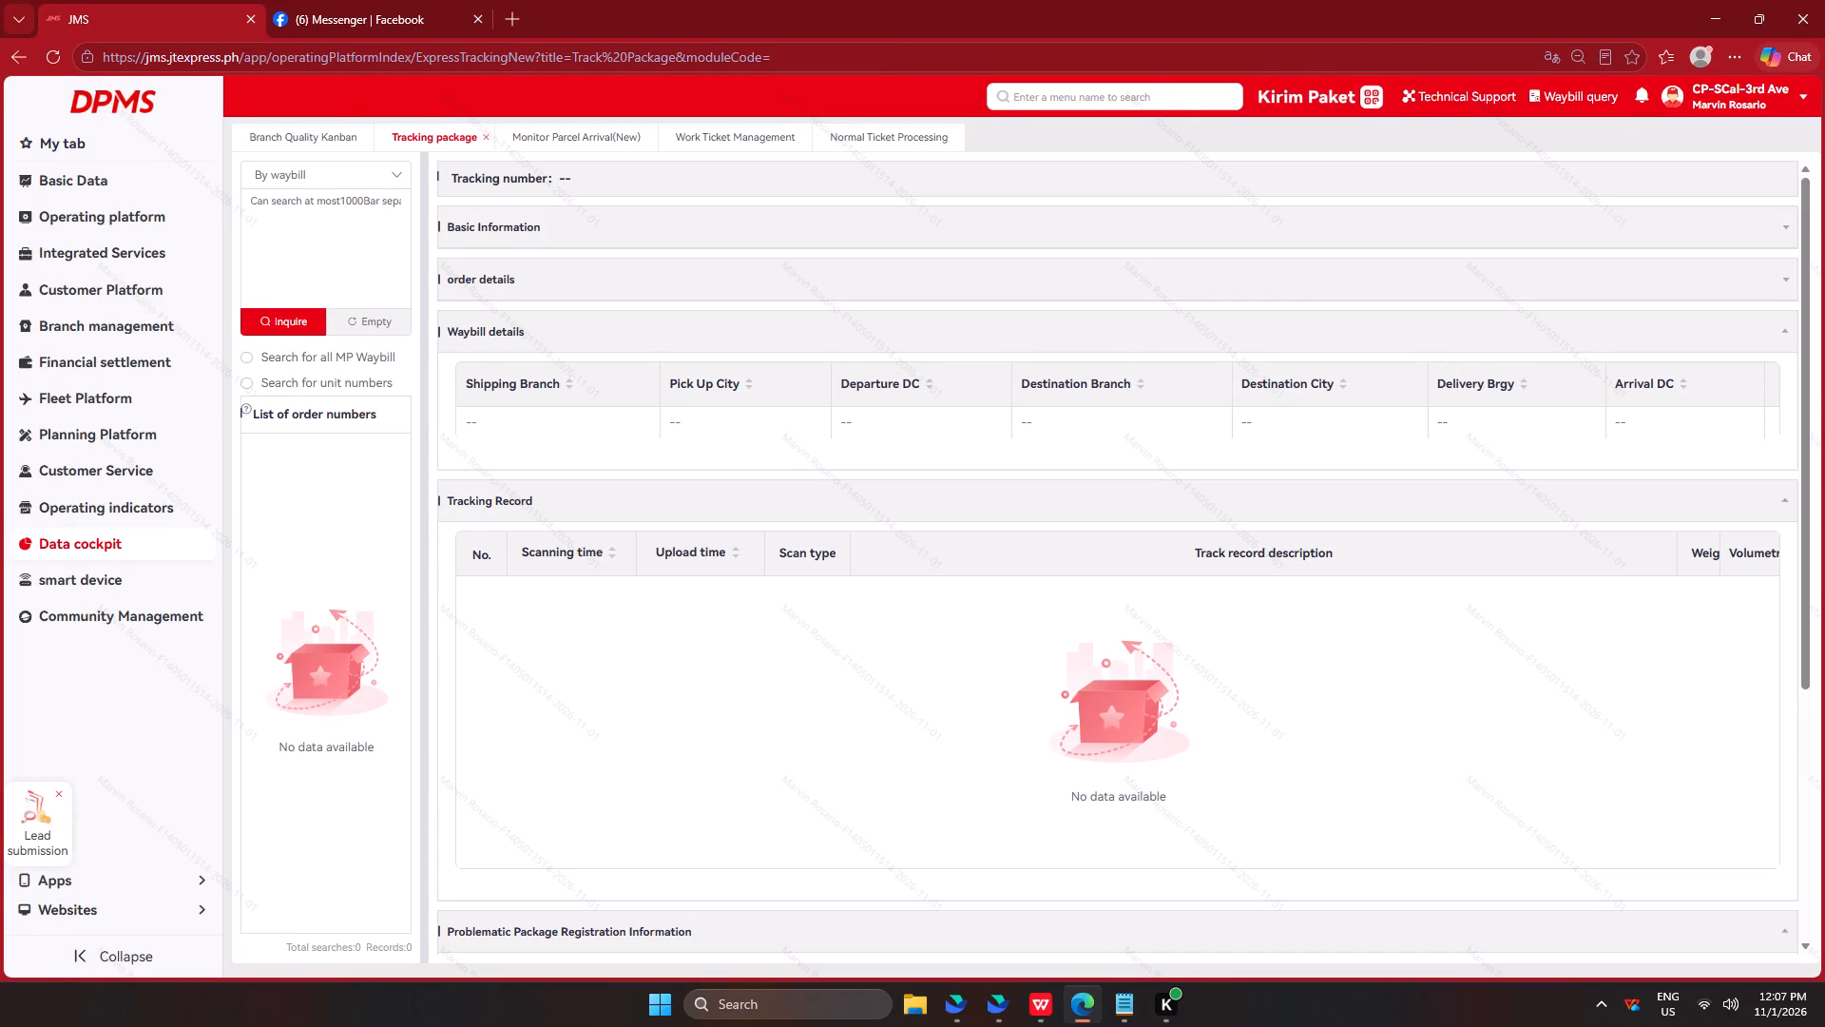
Switch to the Work Ticket Management page in JMS to check the branch's work tickets.
left_click(740, 143)
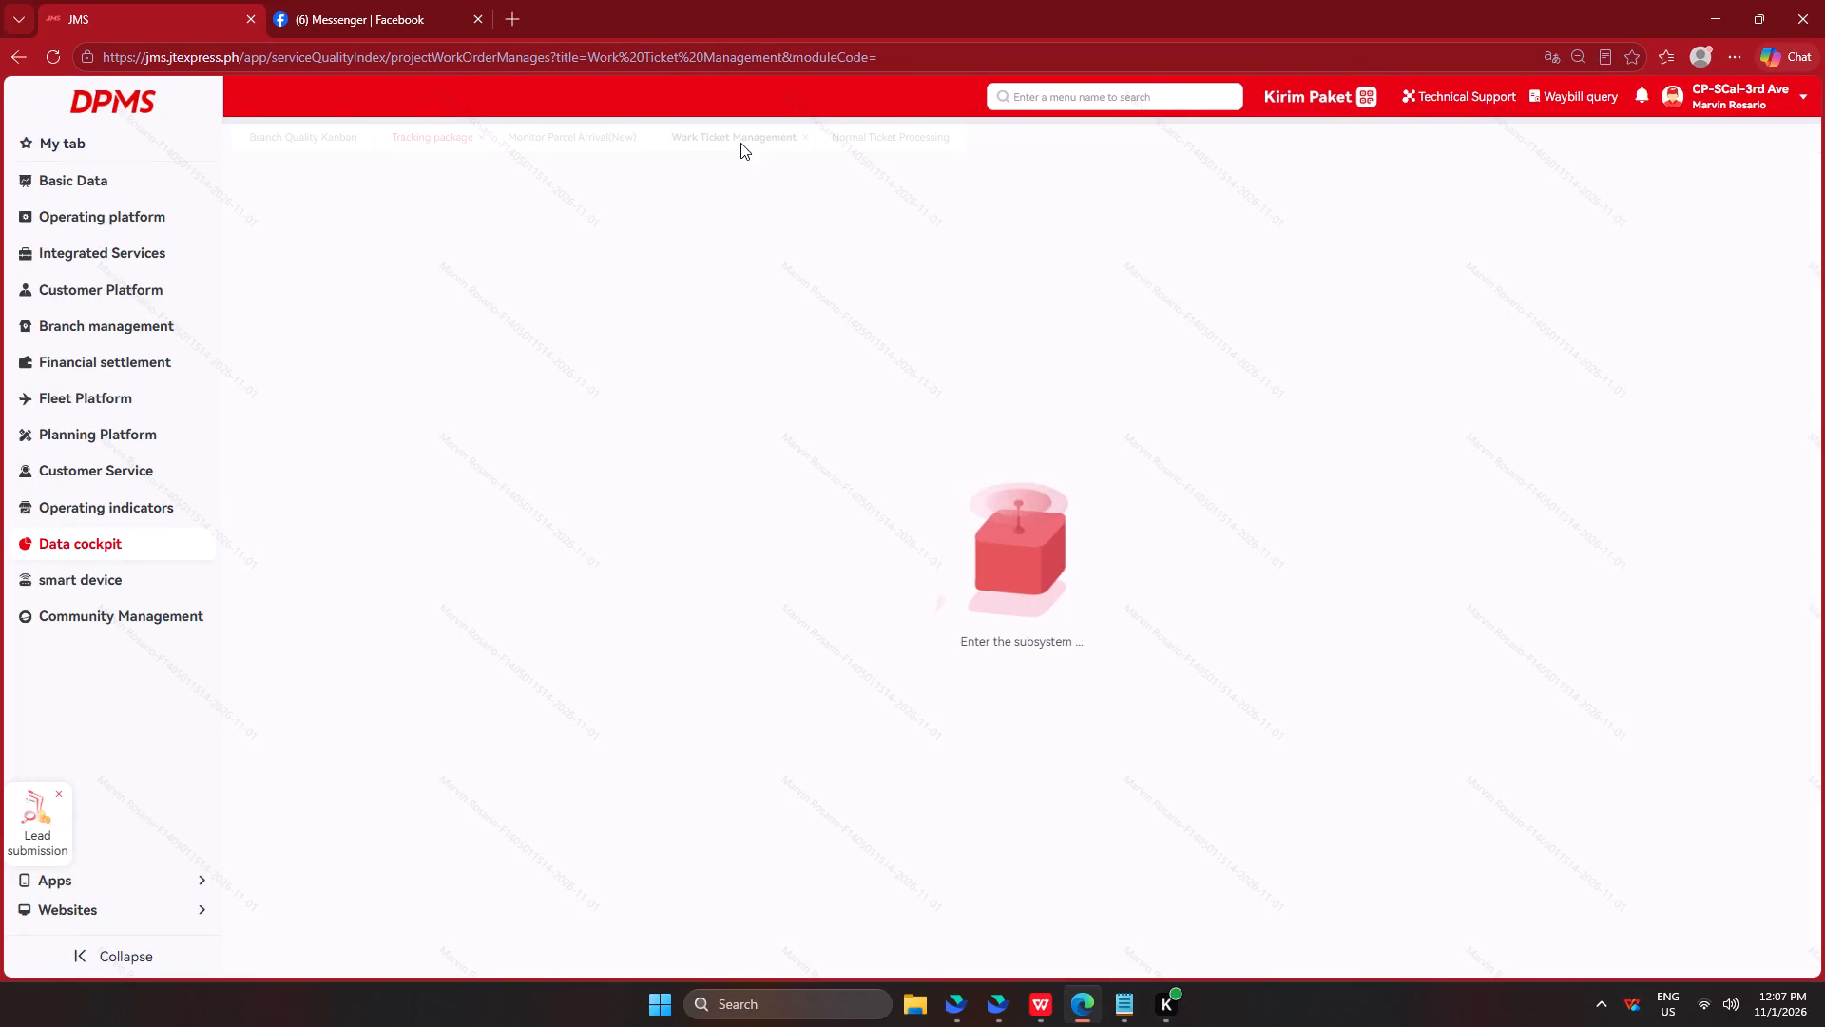
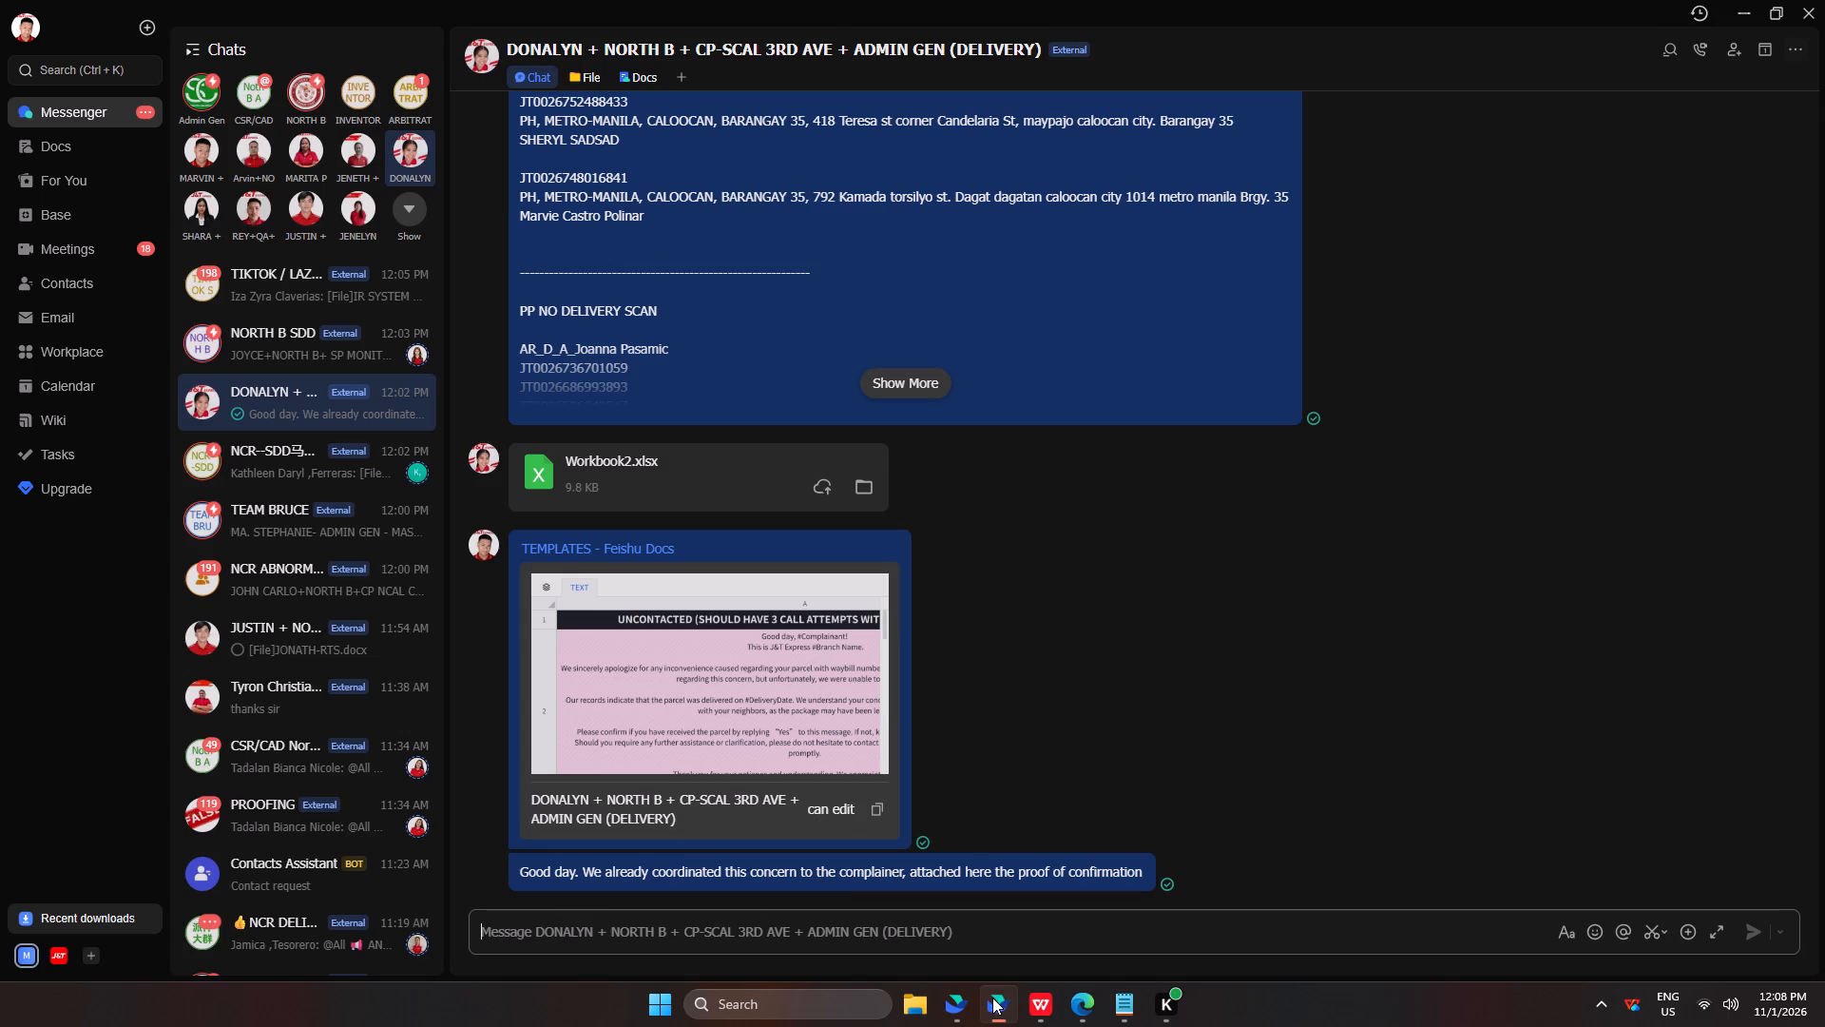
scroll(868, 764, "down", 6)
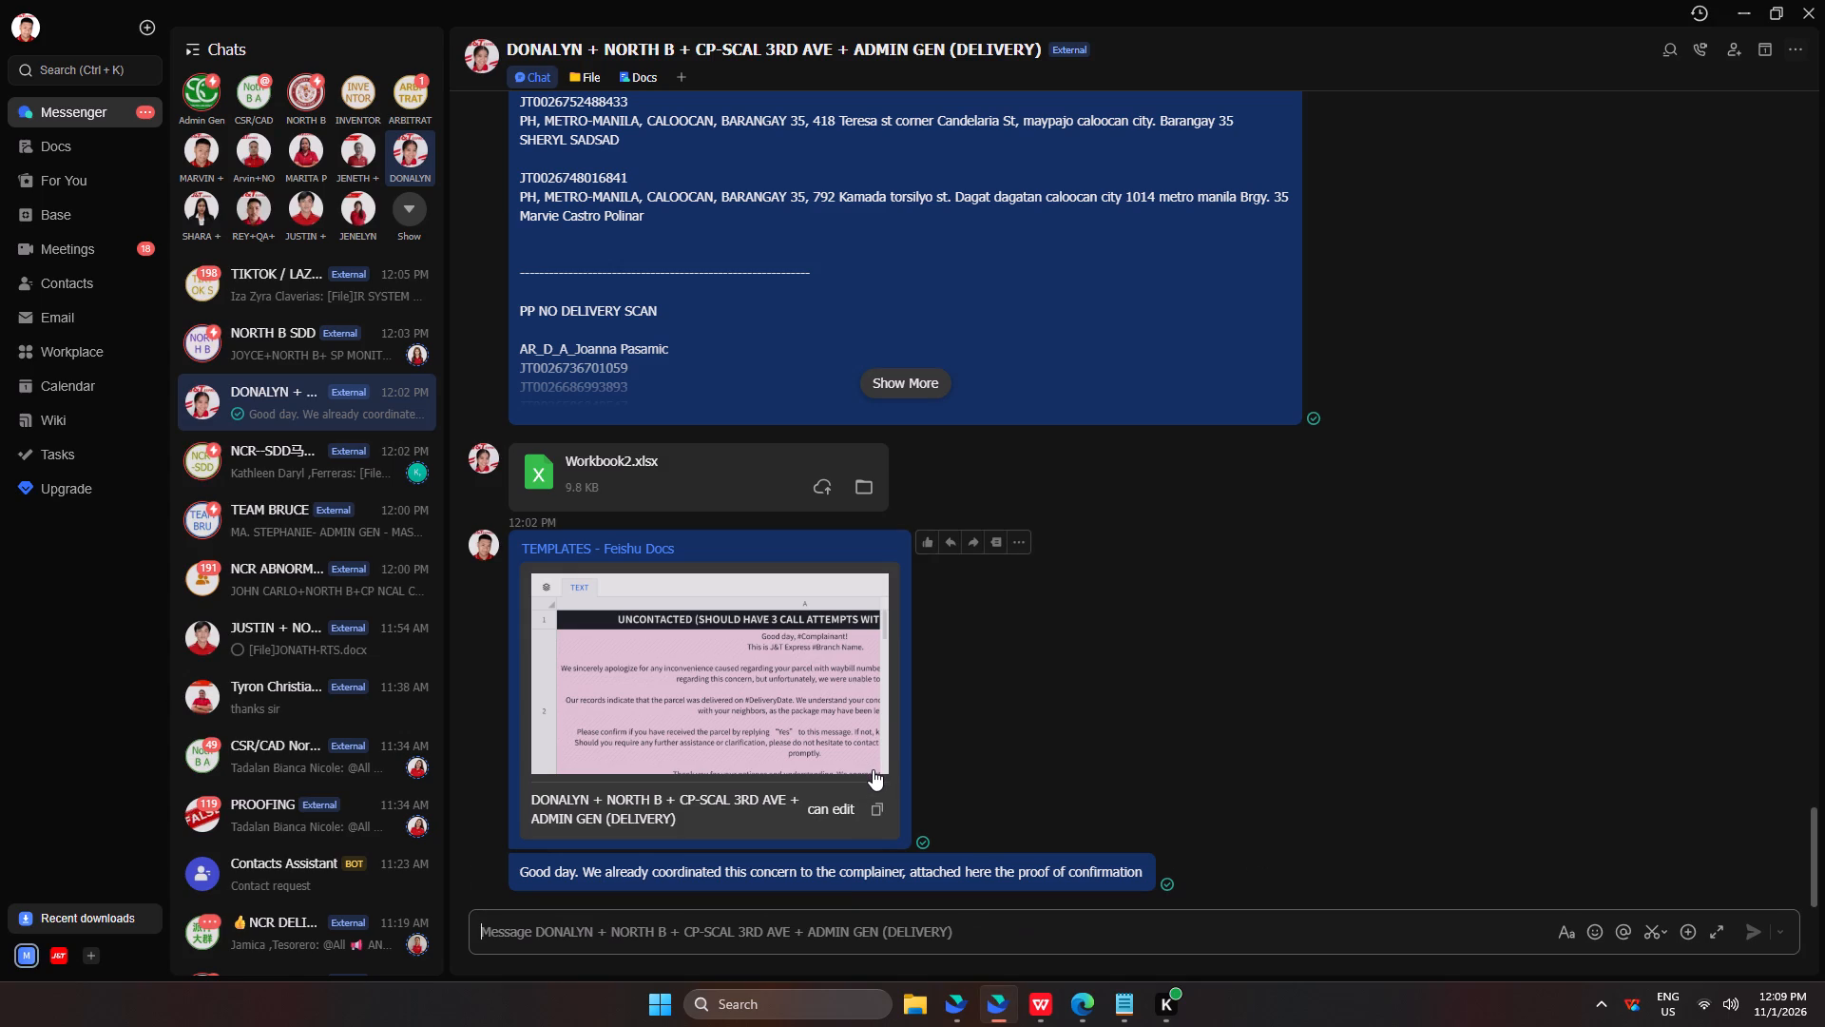
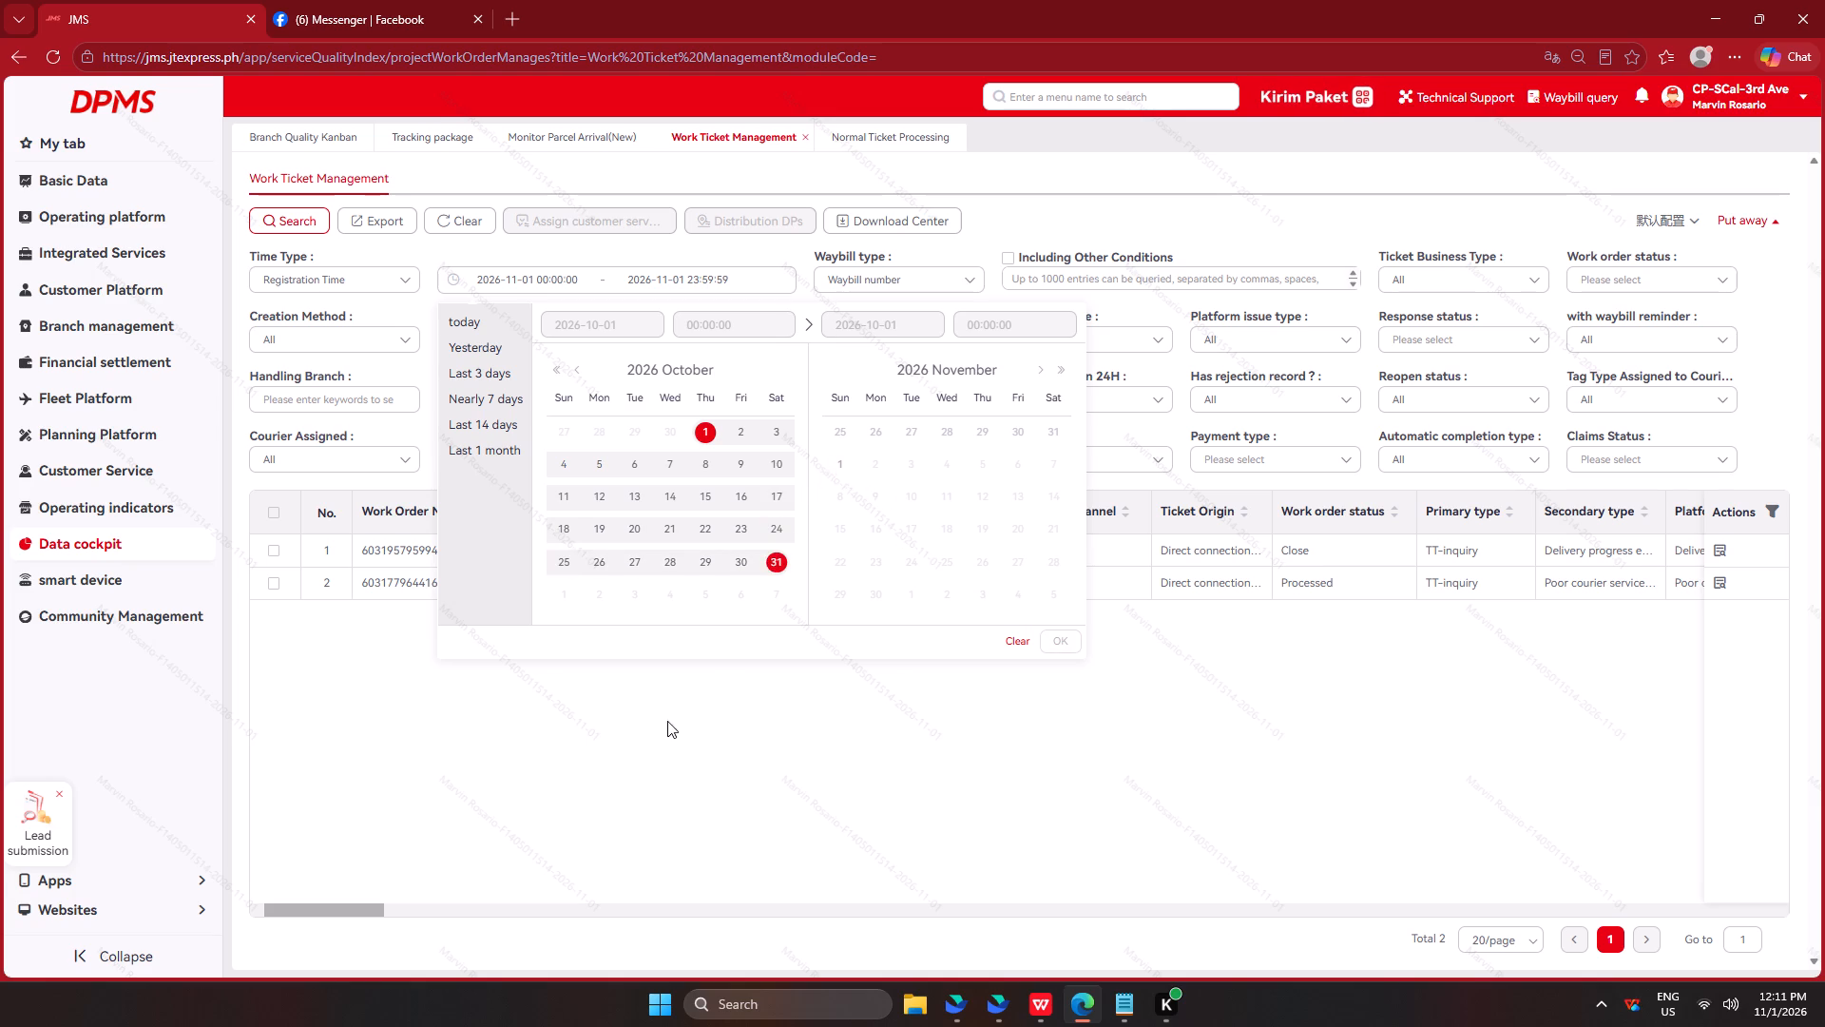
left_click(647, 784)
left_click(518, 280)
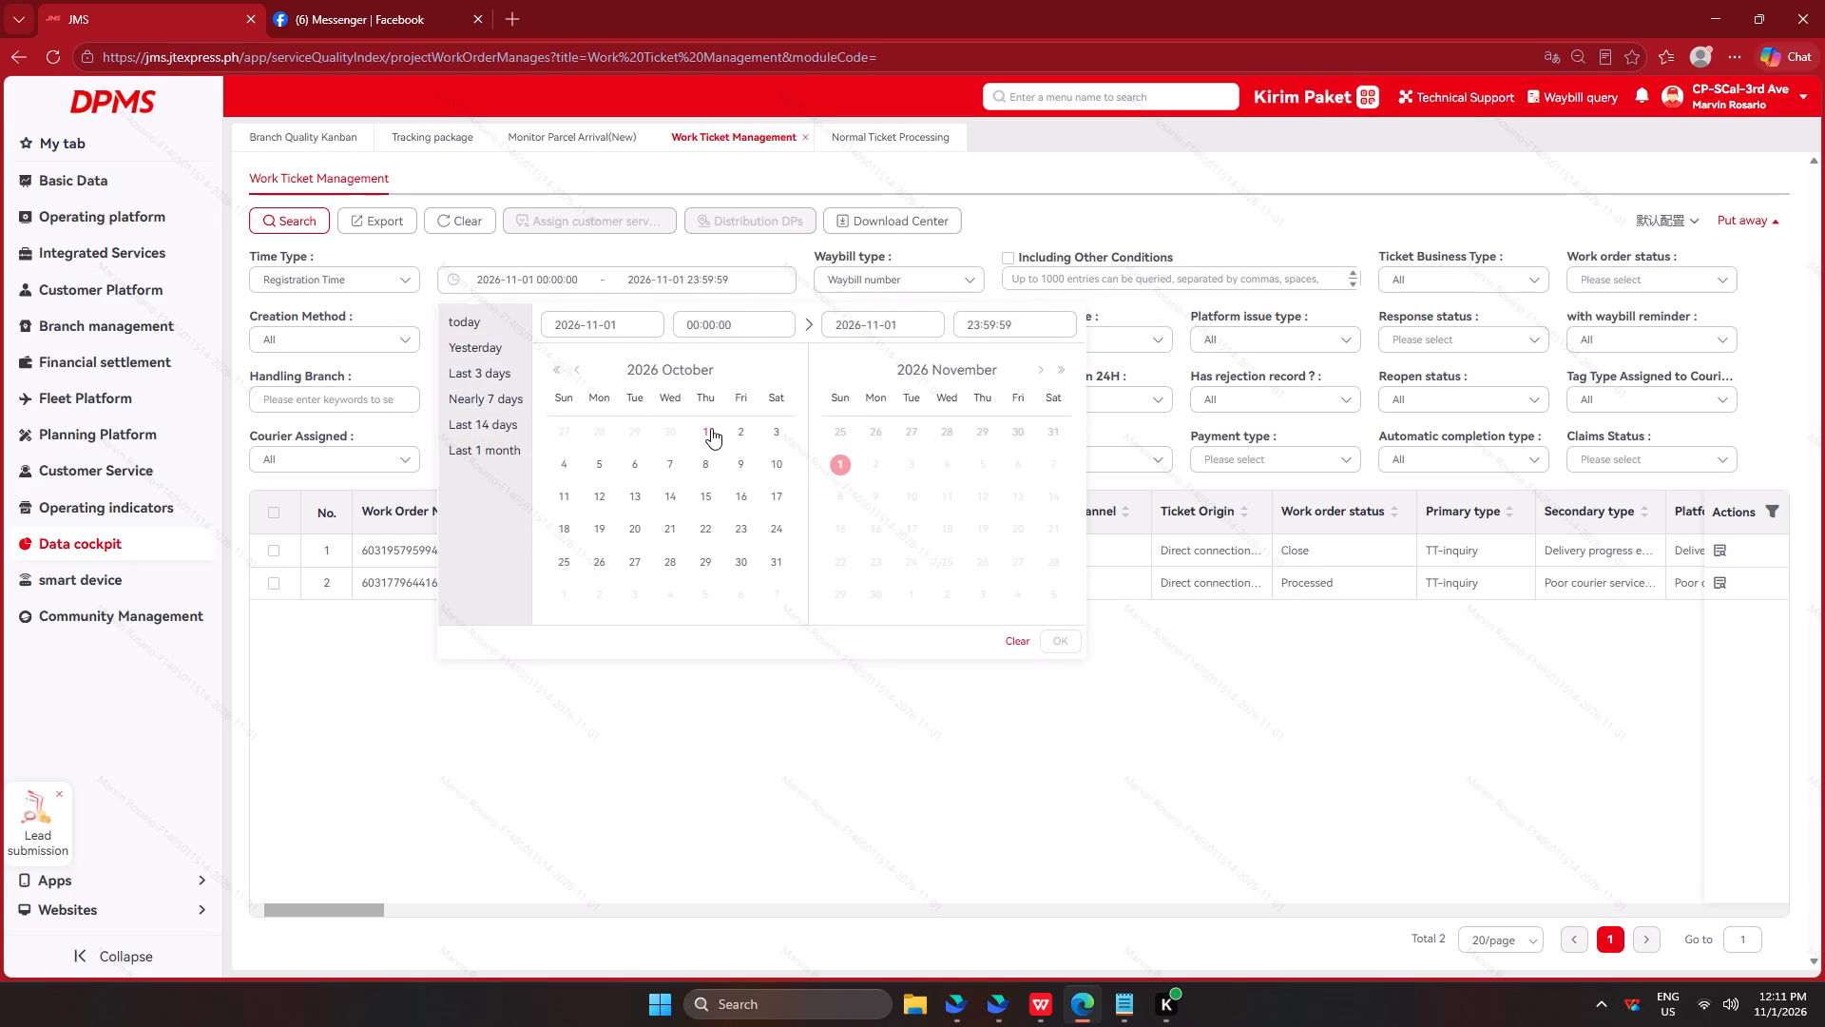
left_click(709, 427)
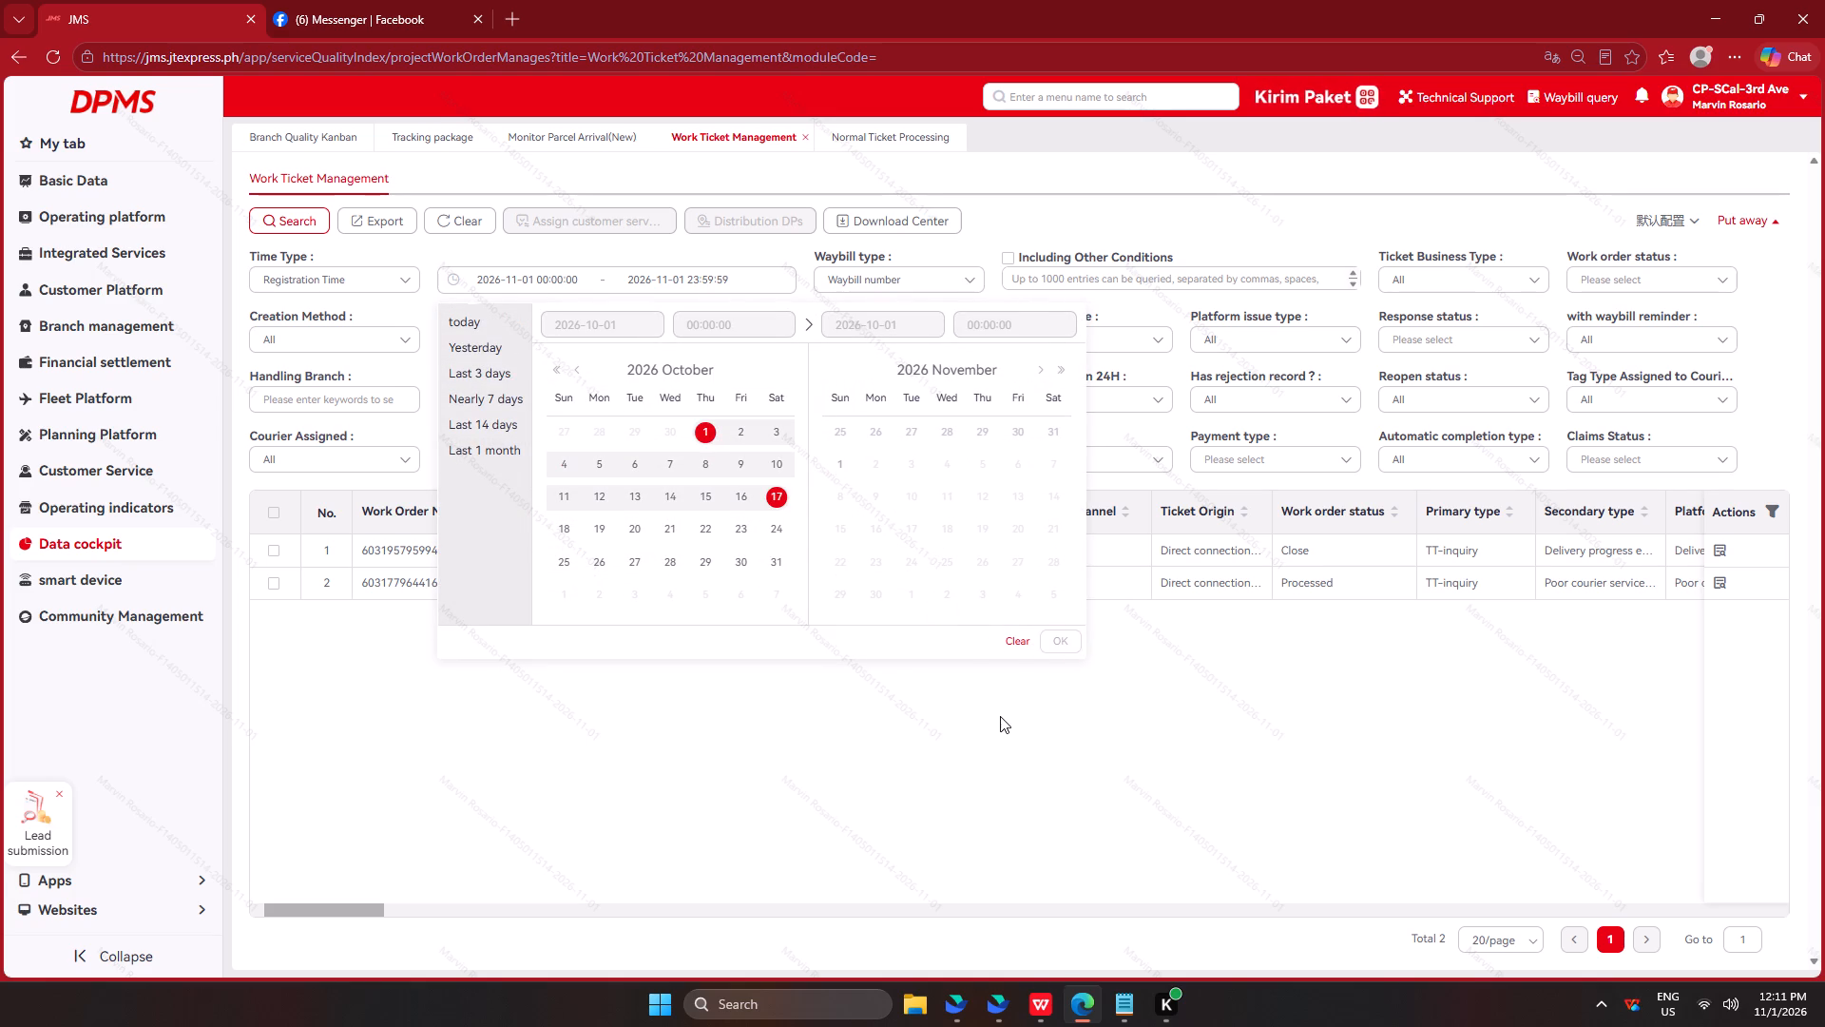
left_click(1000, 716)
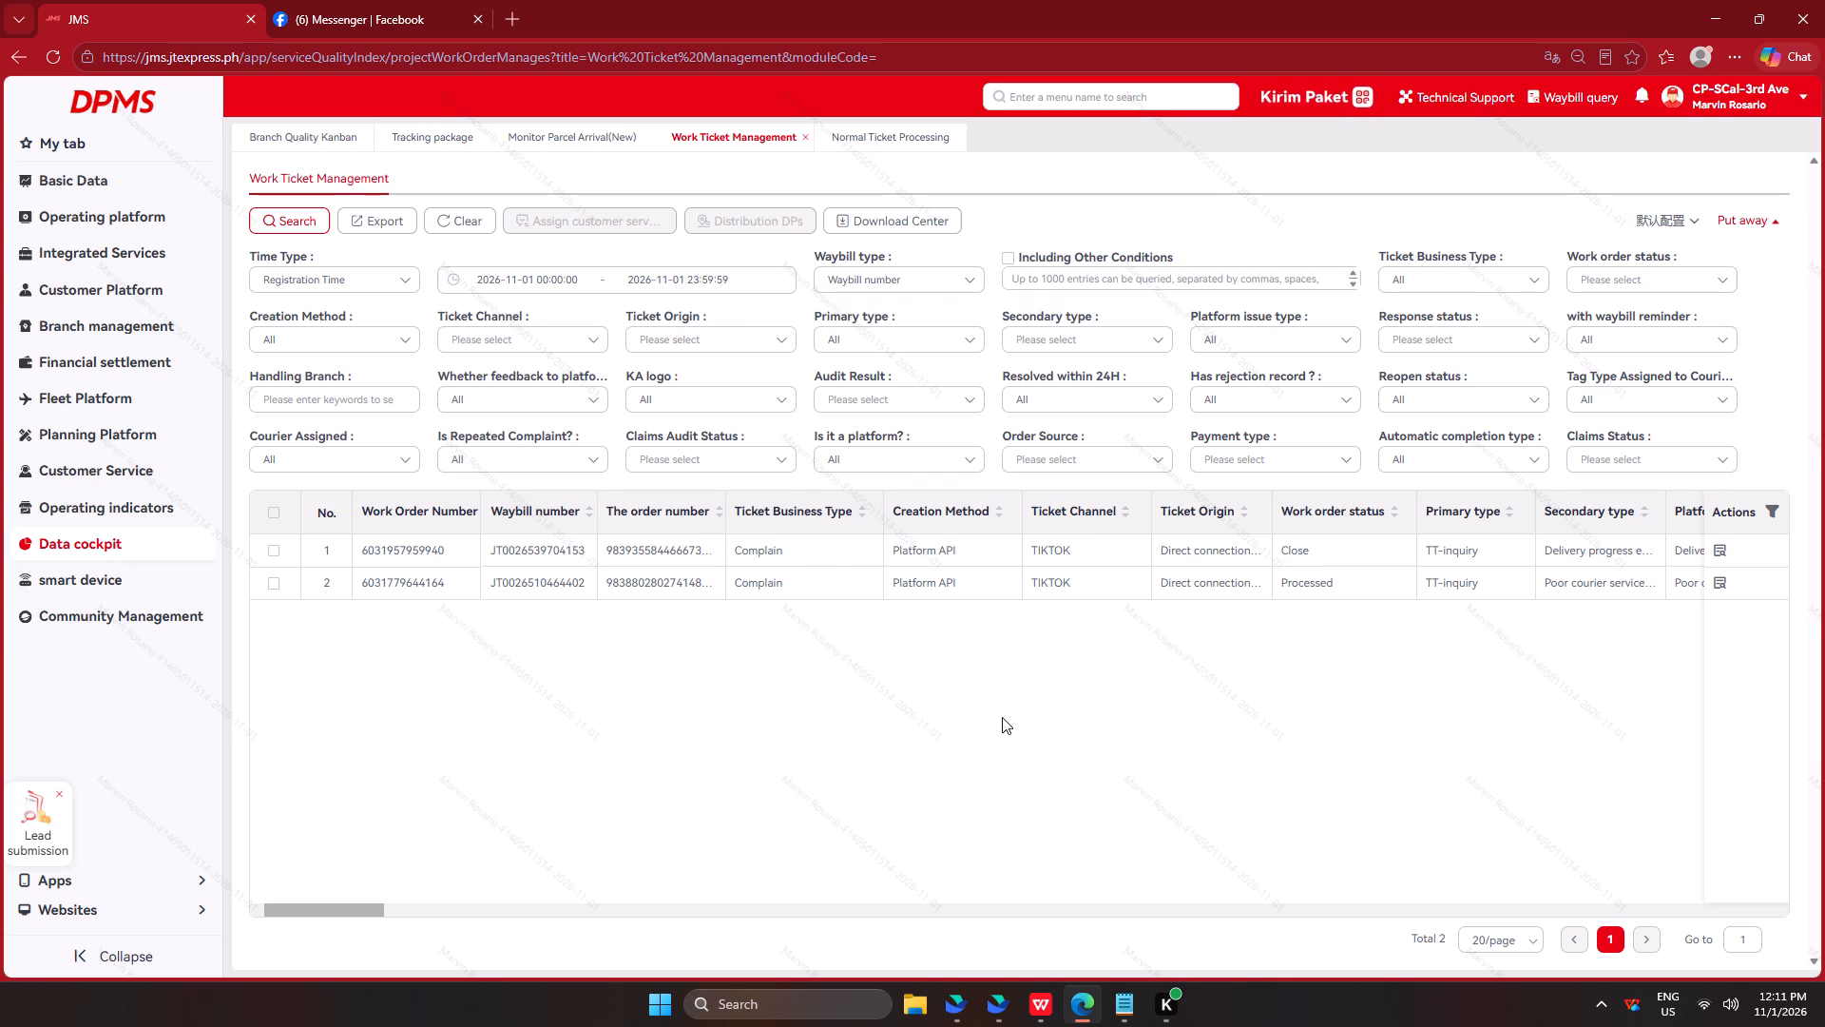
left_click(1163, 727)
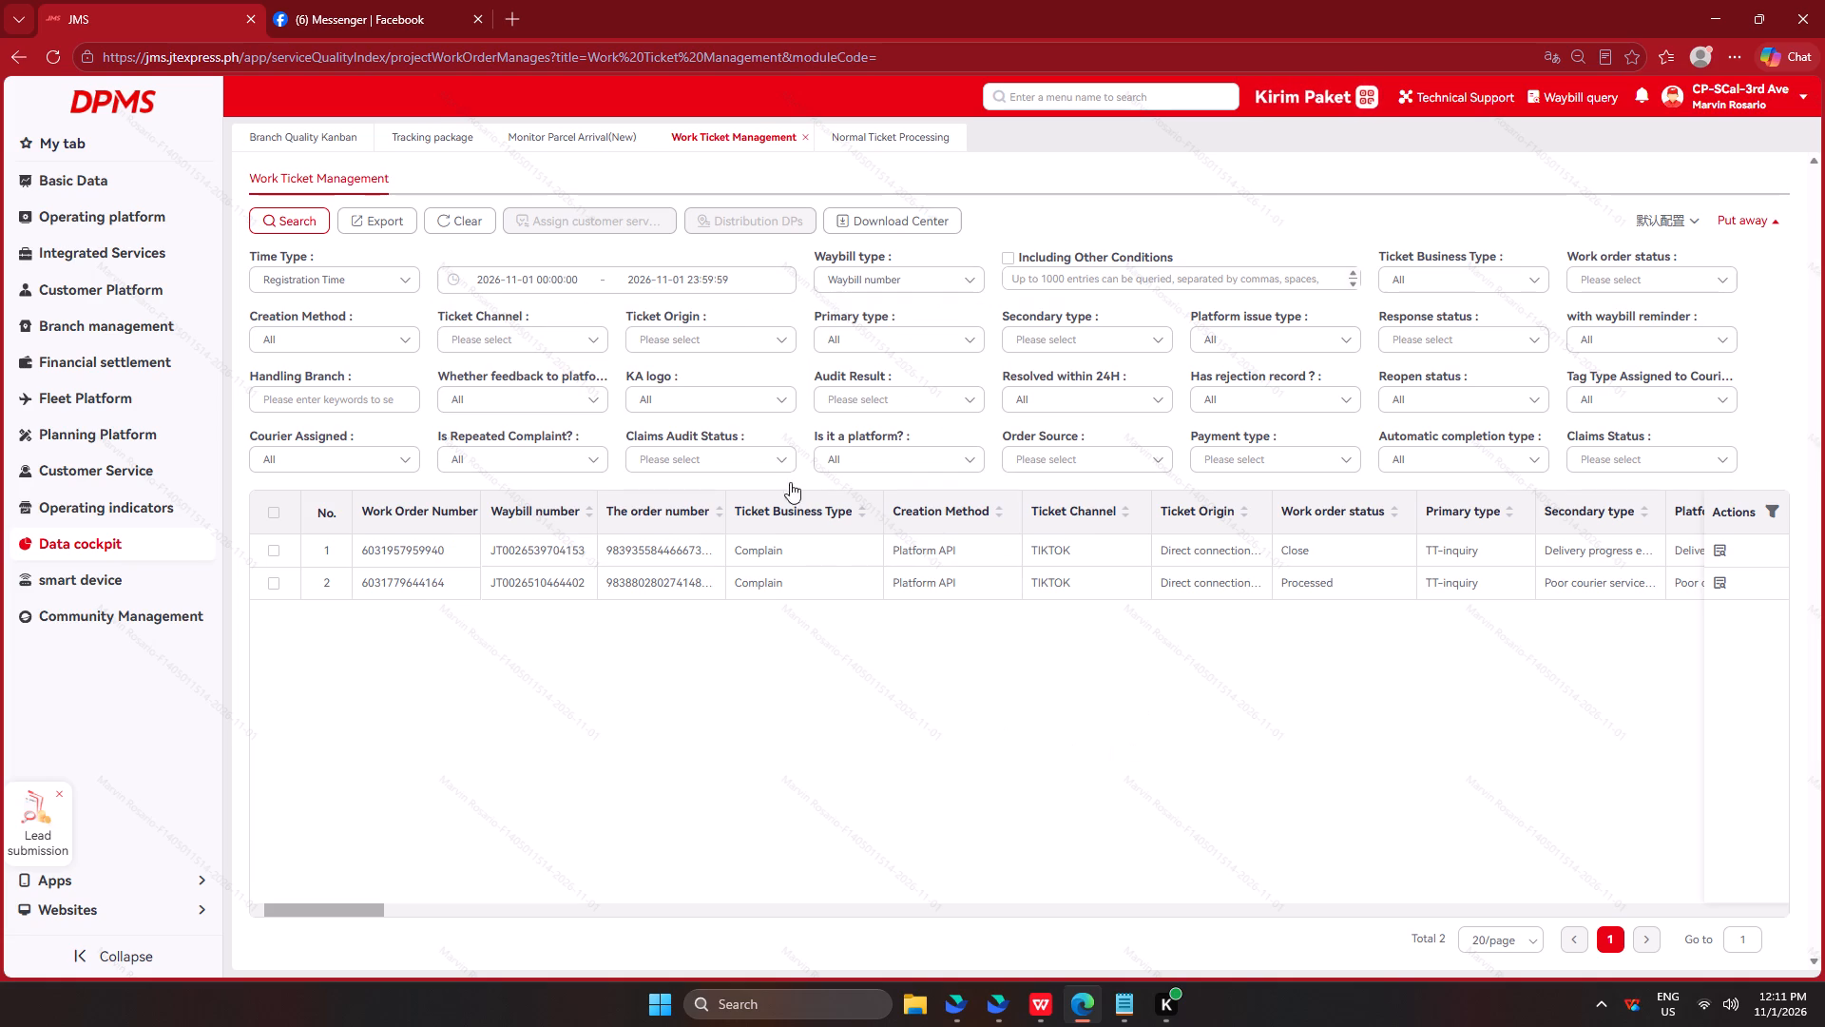
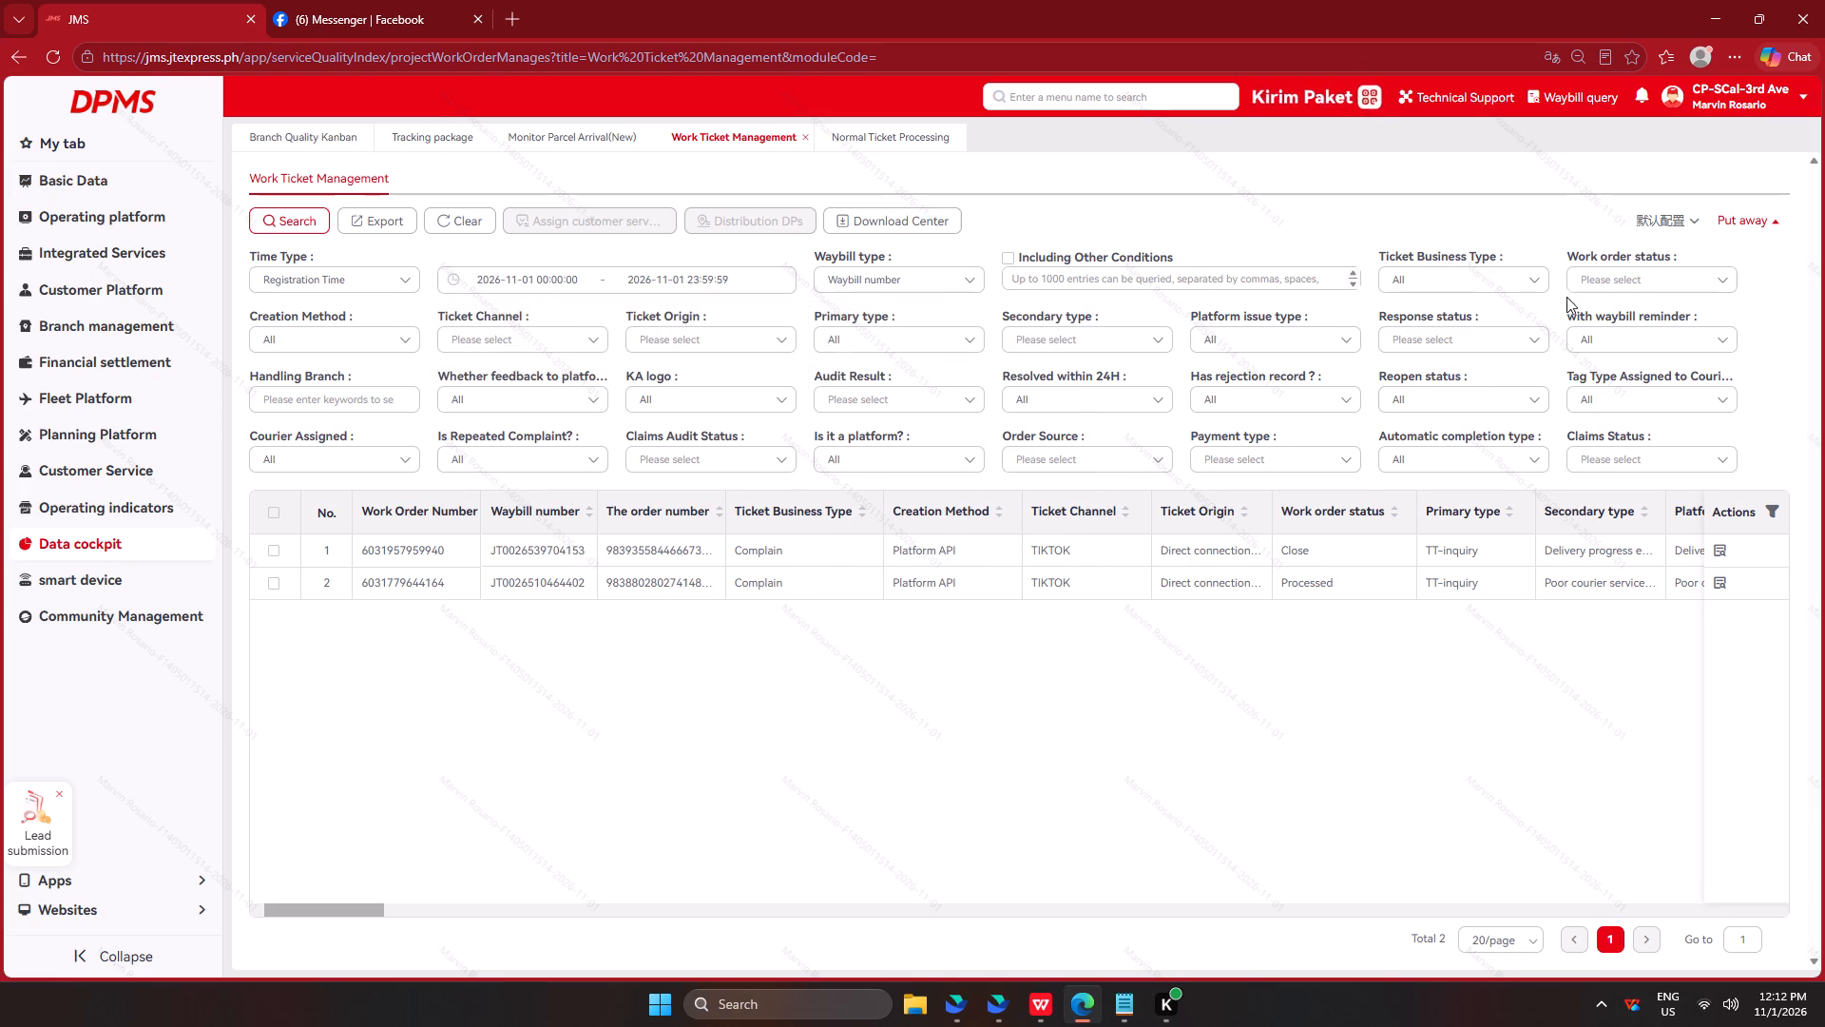
Search the work tickets for 2026-11-01 with work order status To be allocated, To be Processed and Ongoing.
left_click(1620, 283)
left_click(1651, 327)
left_click(1645, 345)
left_click(1619, 384)
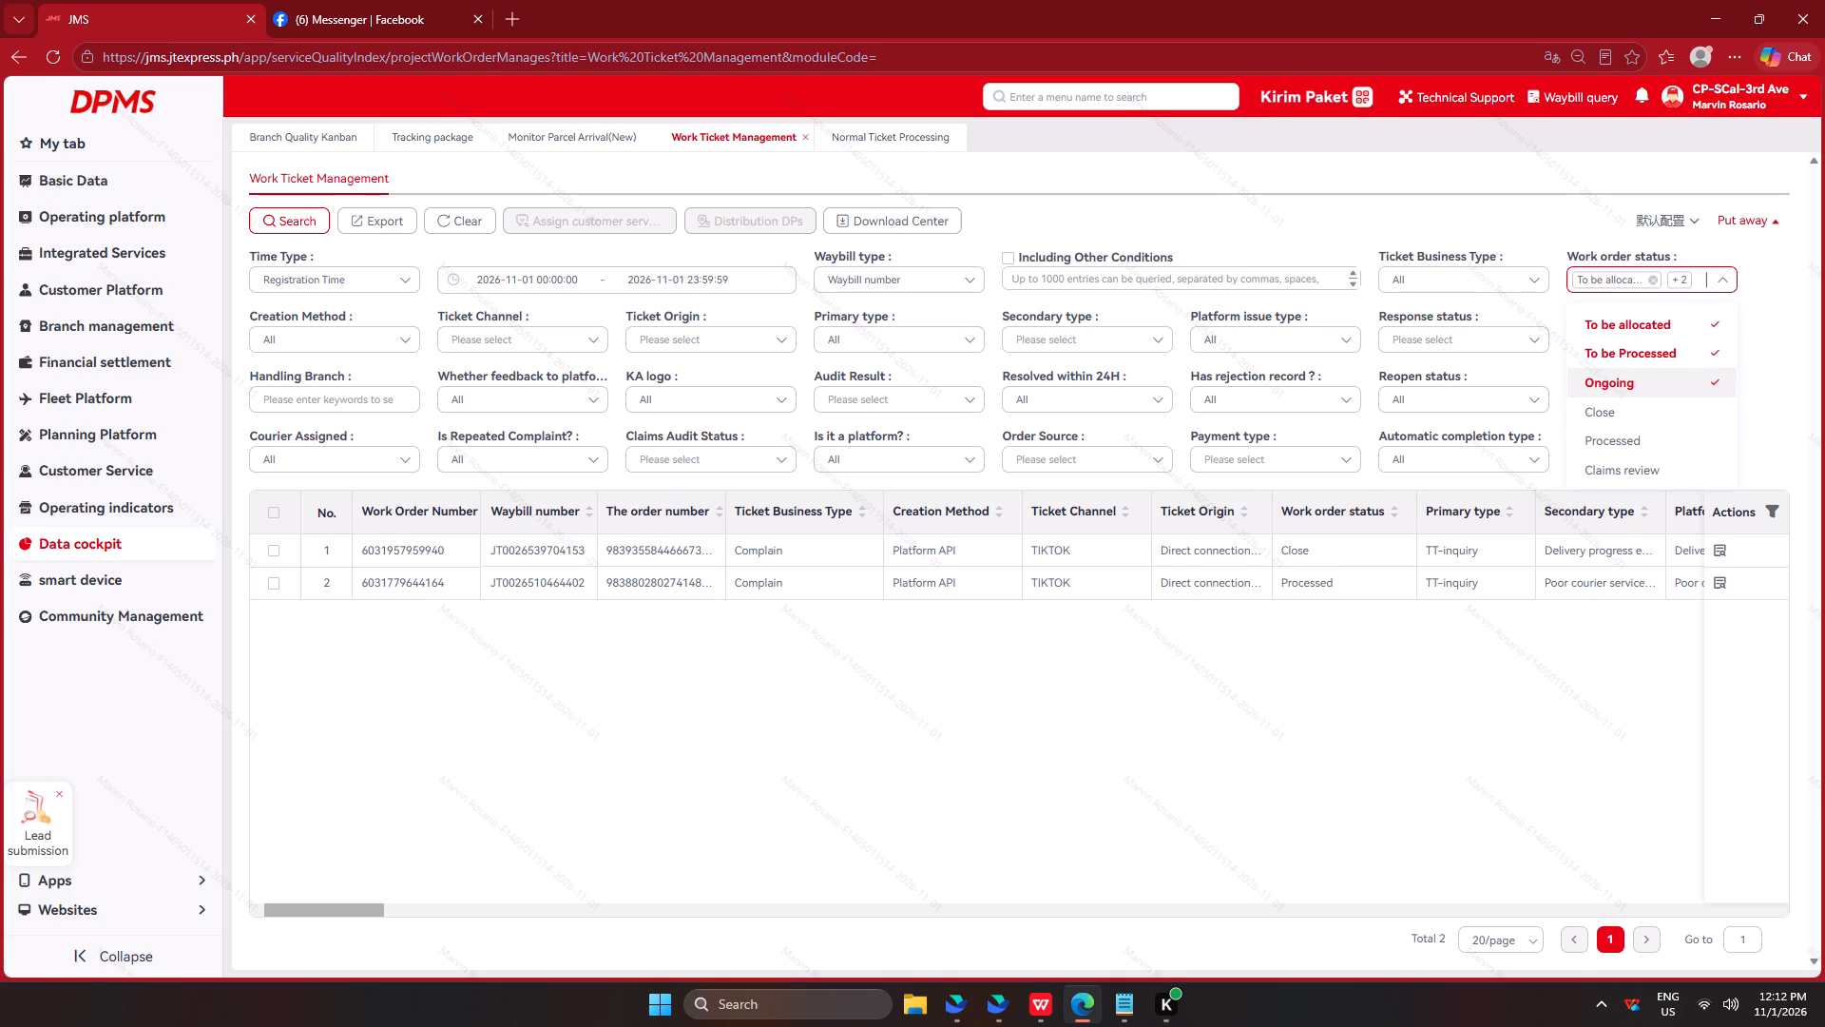
left_click(274, 222)
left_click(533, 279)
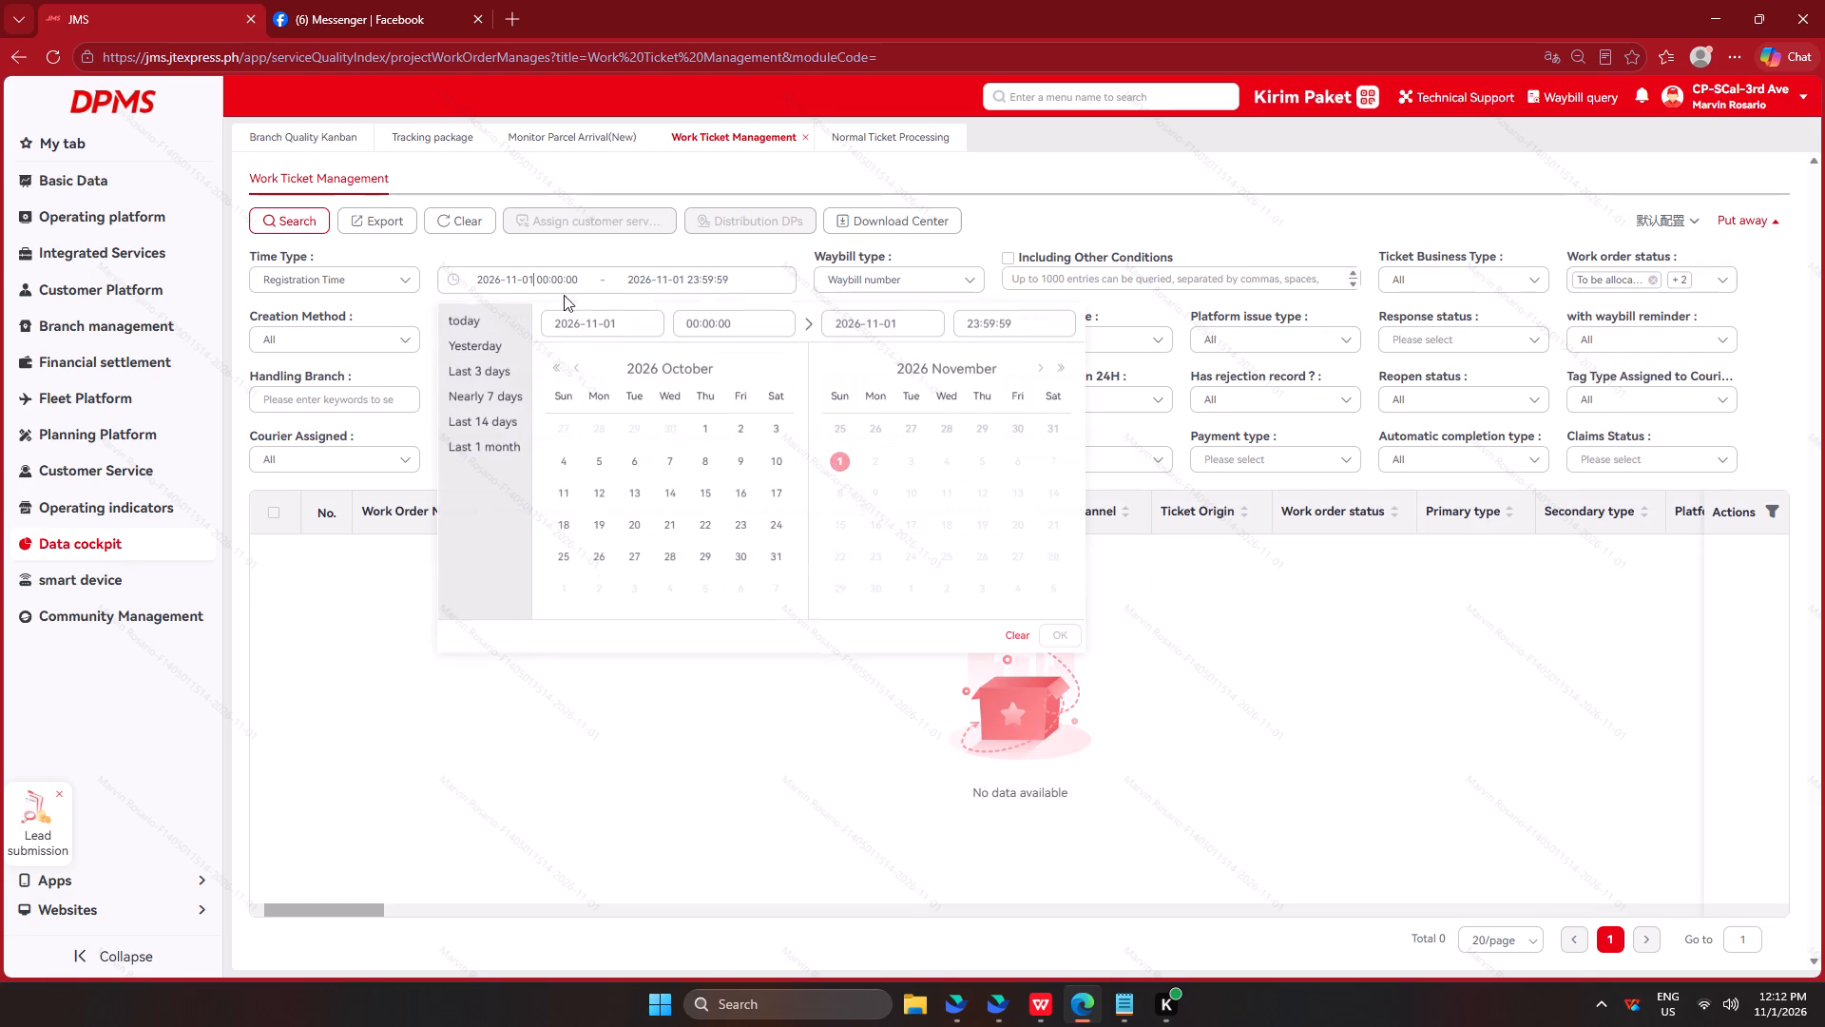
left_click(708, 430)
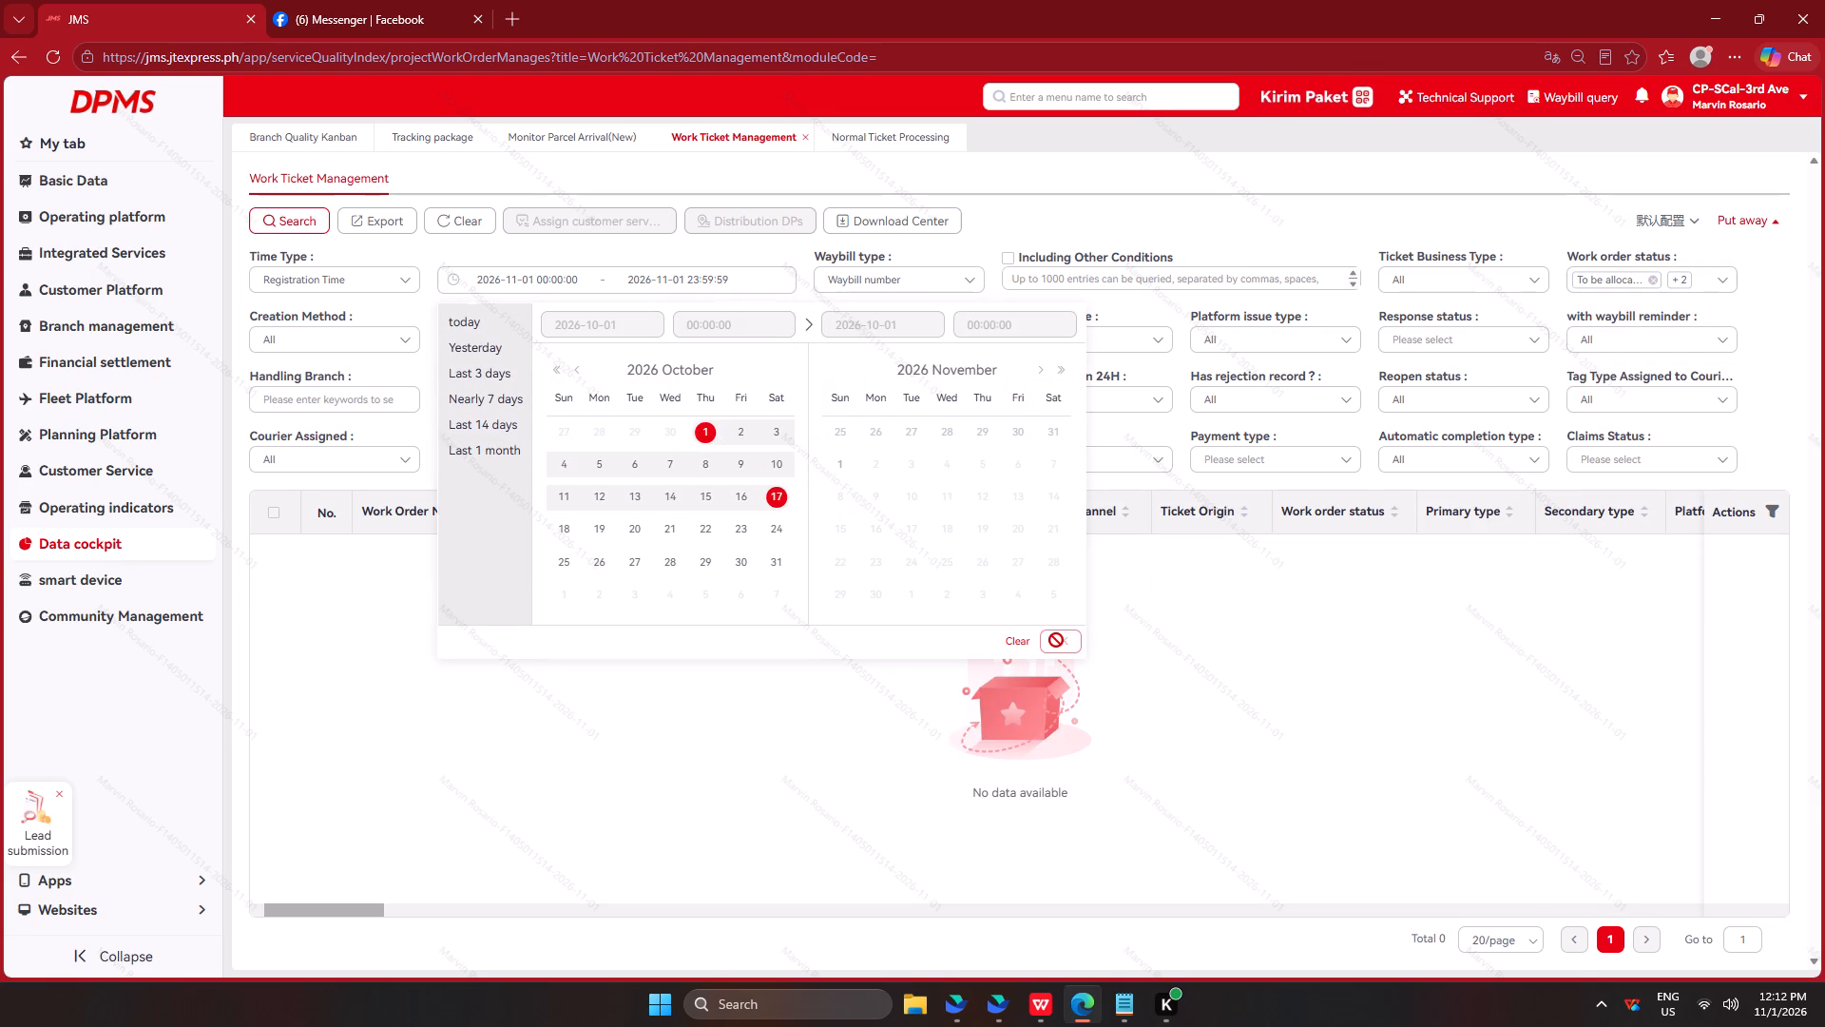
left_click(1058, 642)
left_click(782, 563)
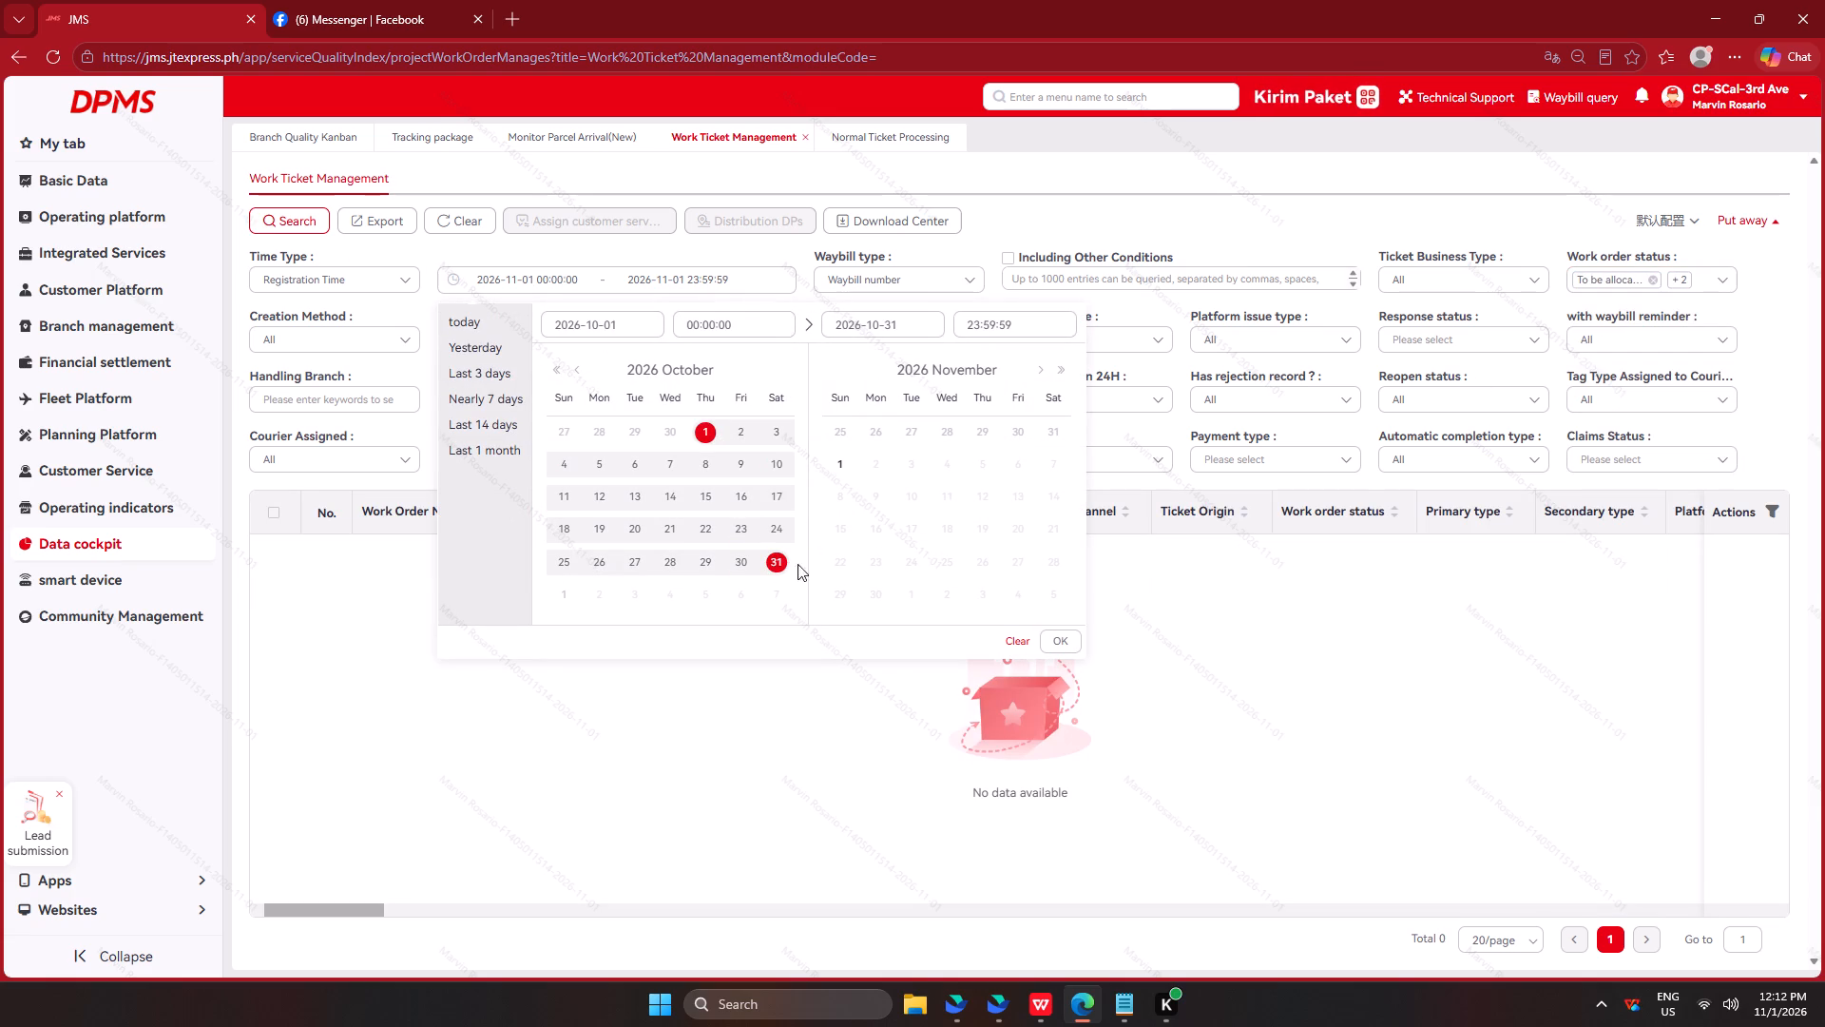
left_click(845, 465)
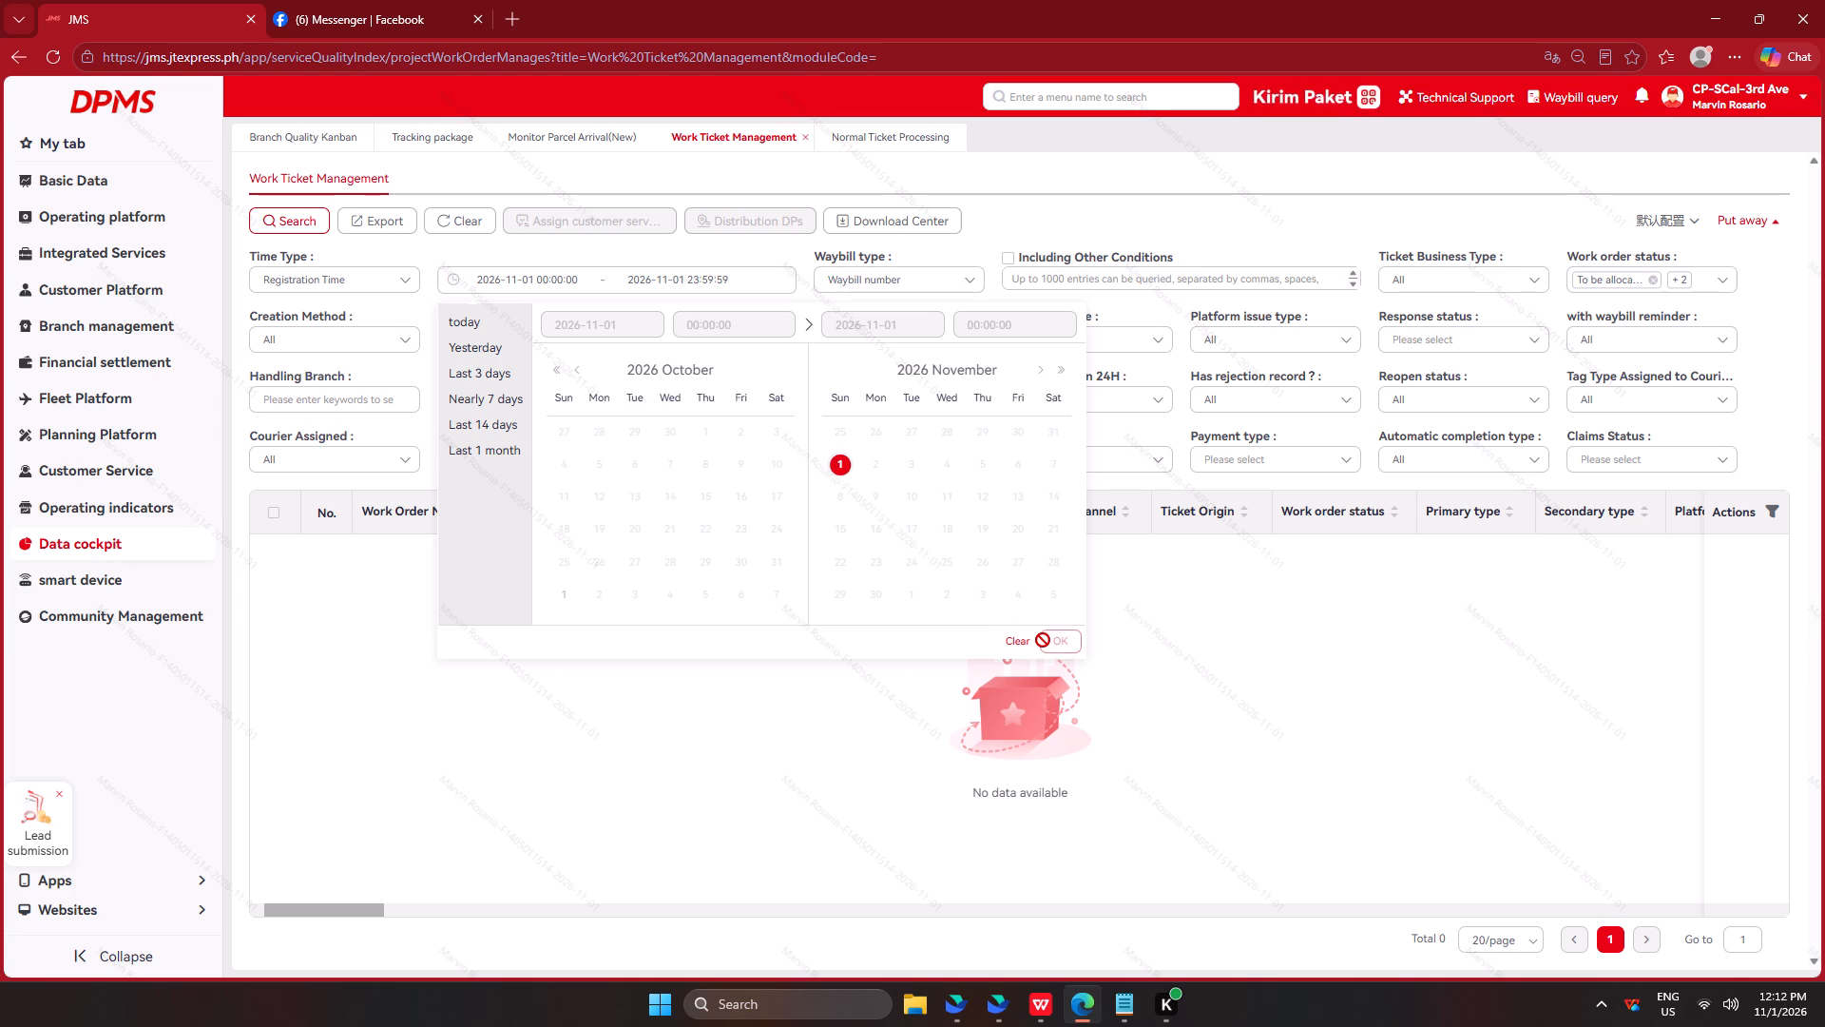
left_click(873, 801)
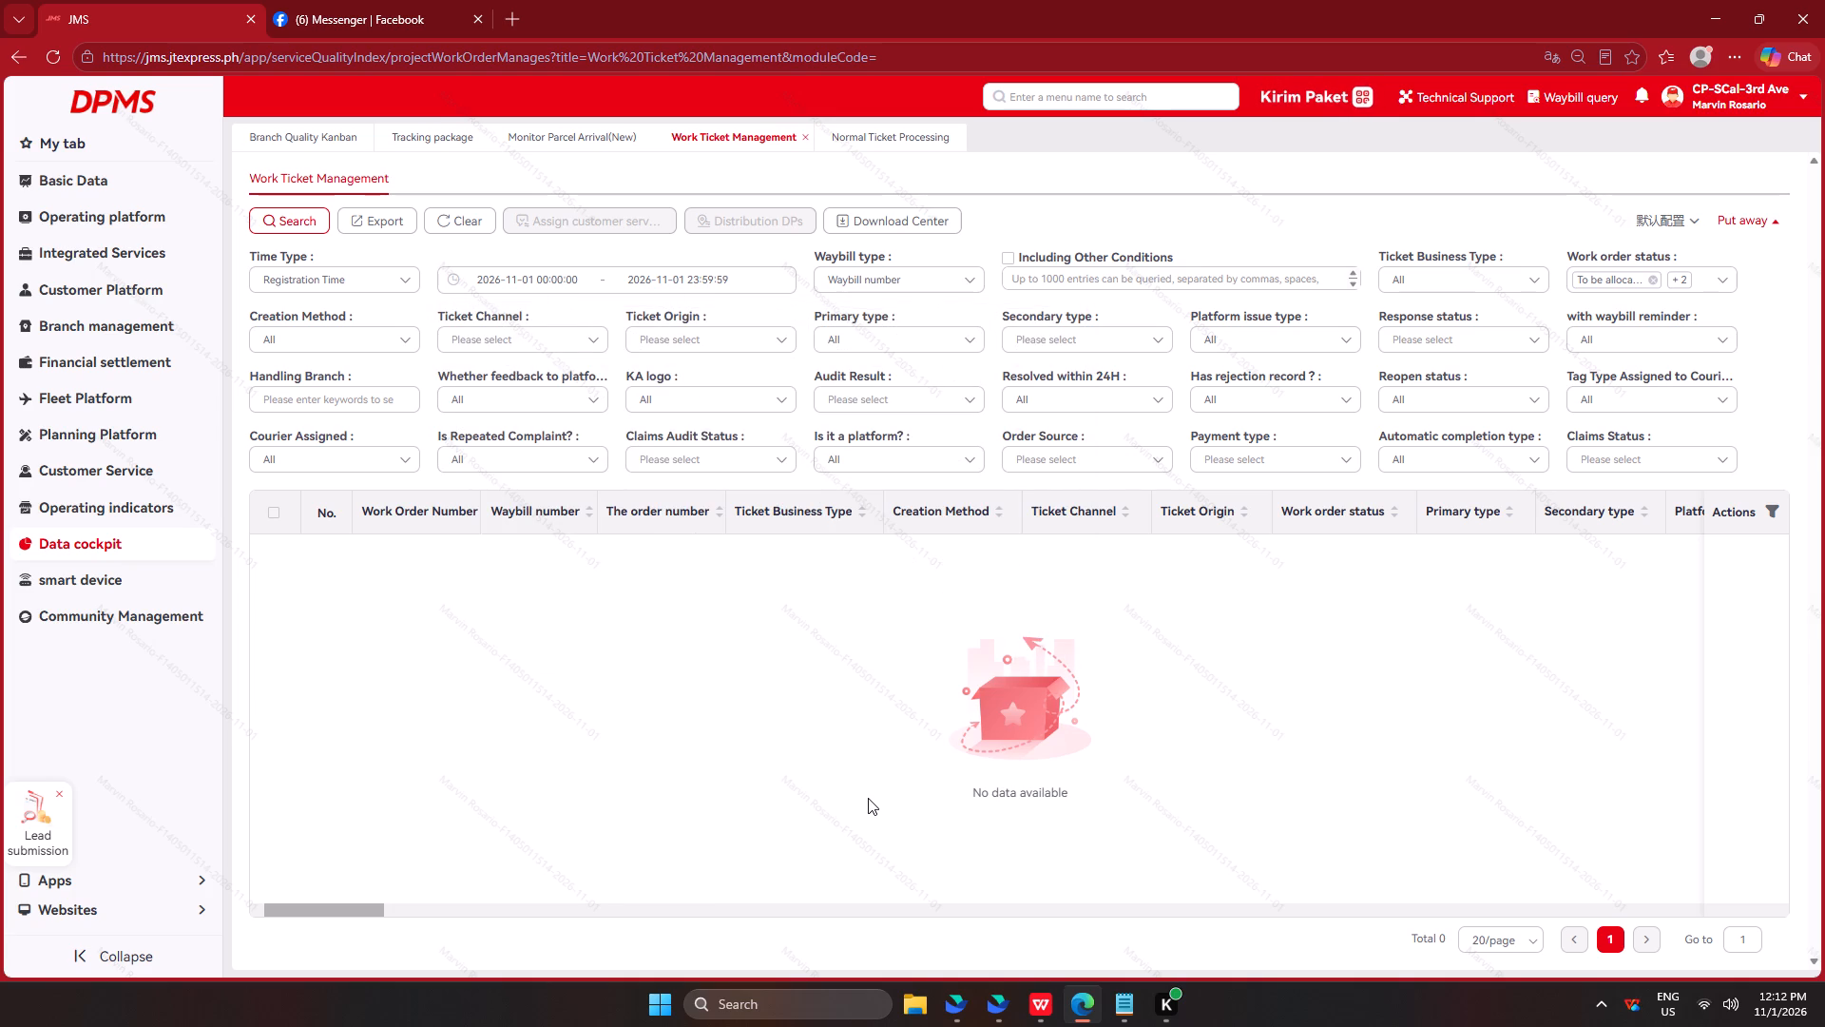
left_click(444, 129)
left_click(359, 245)
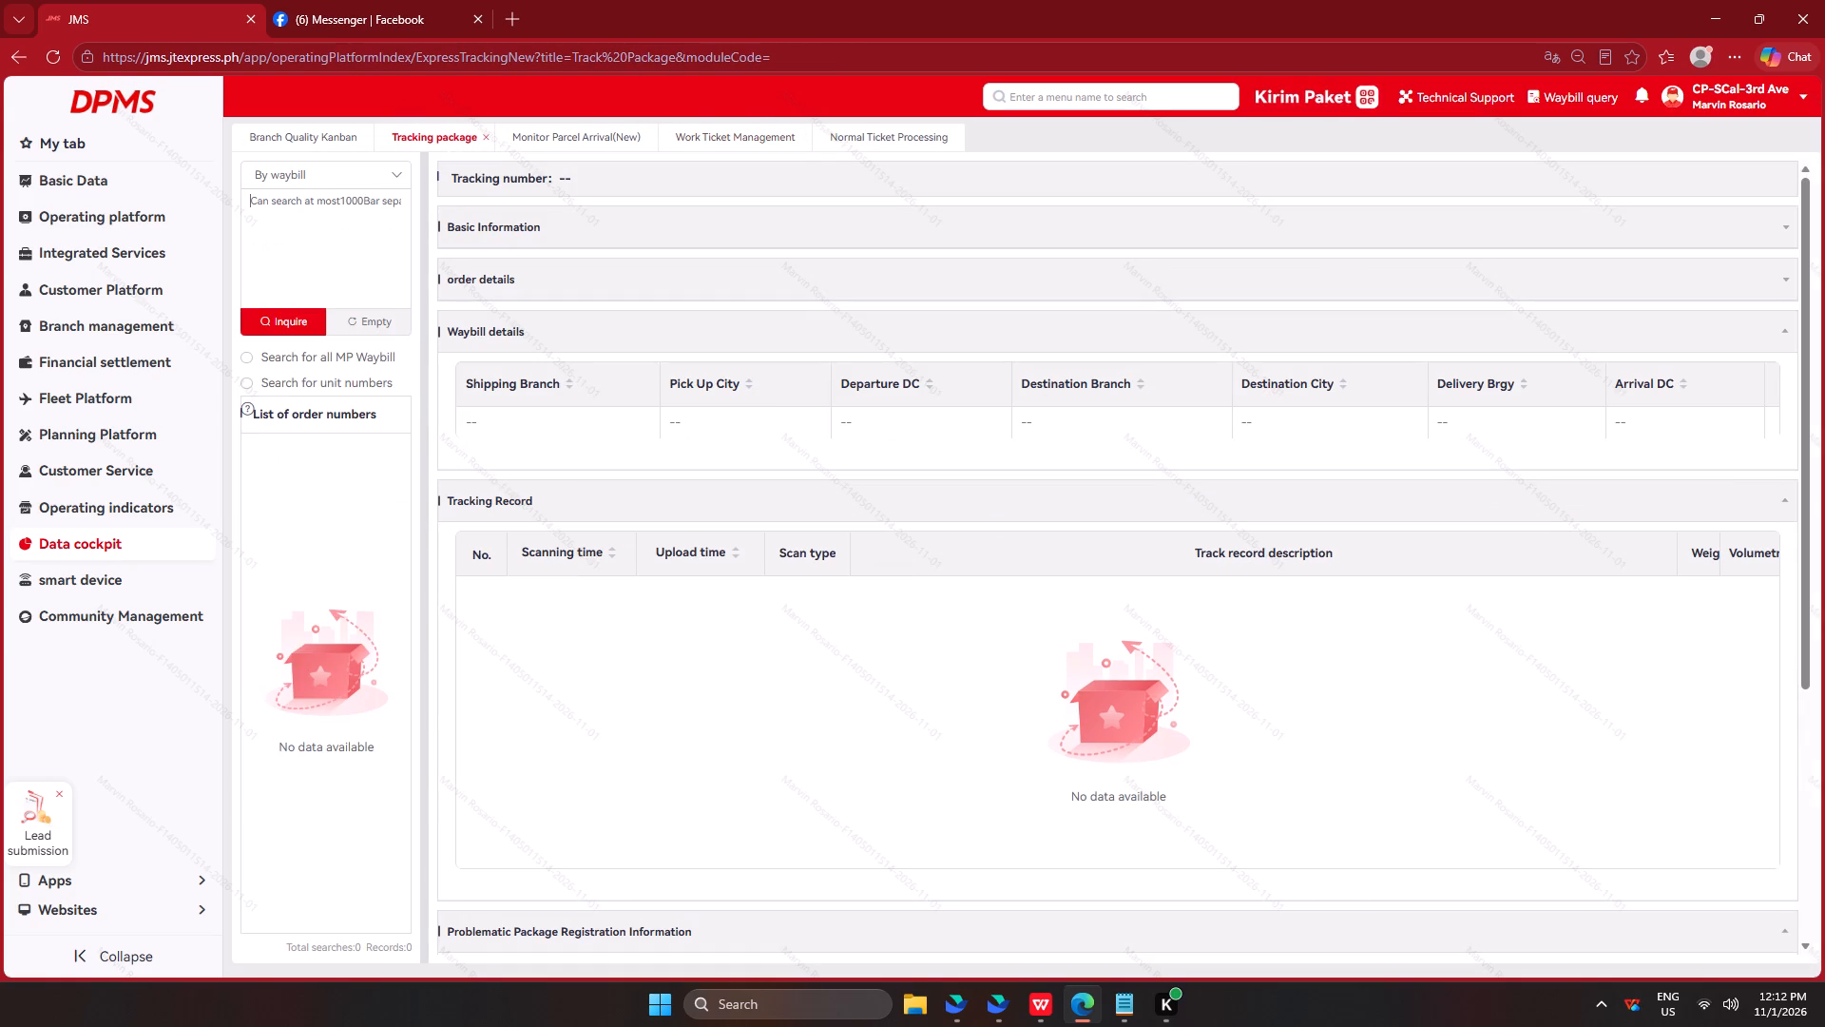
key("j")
key("BackSpace")
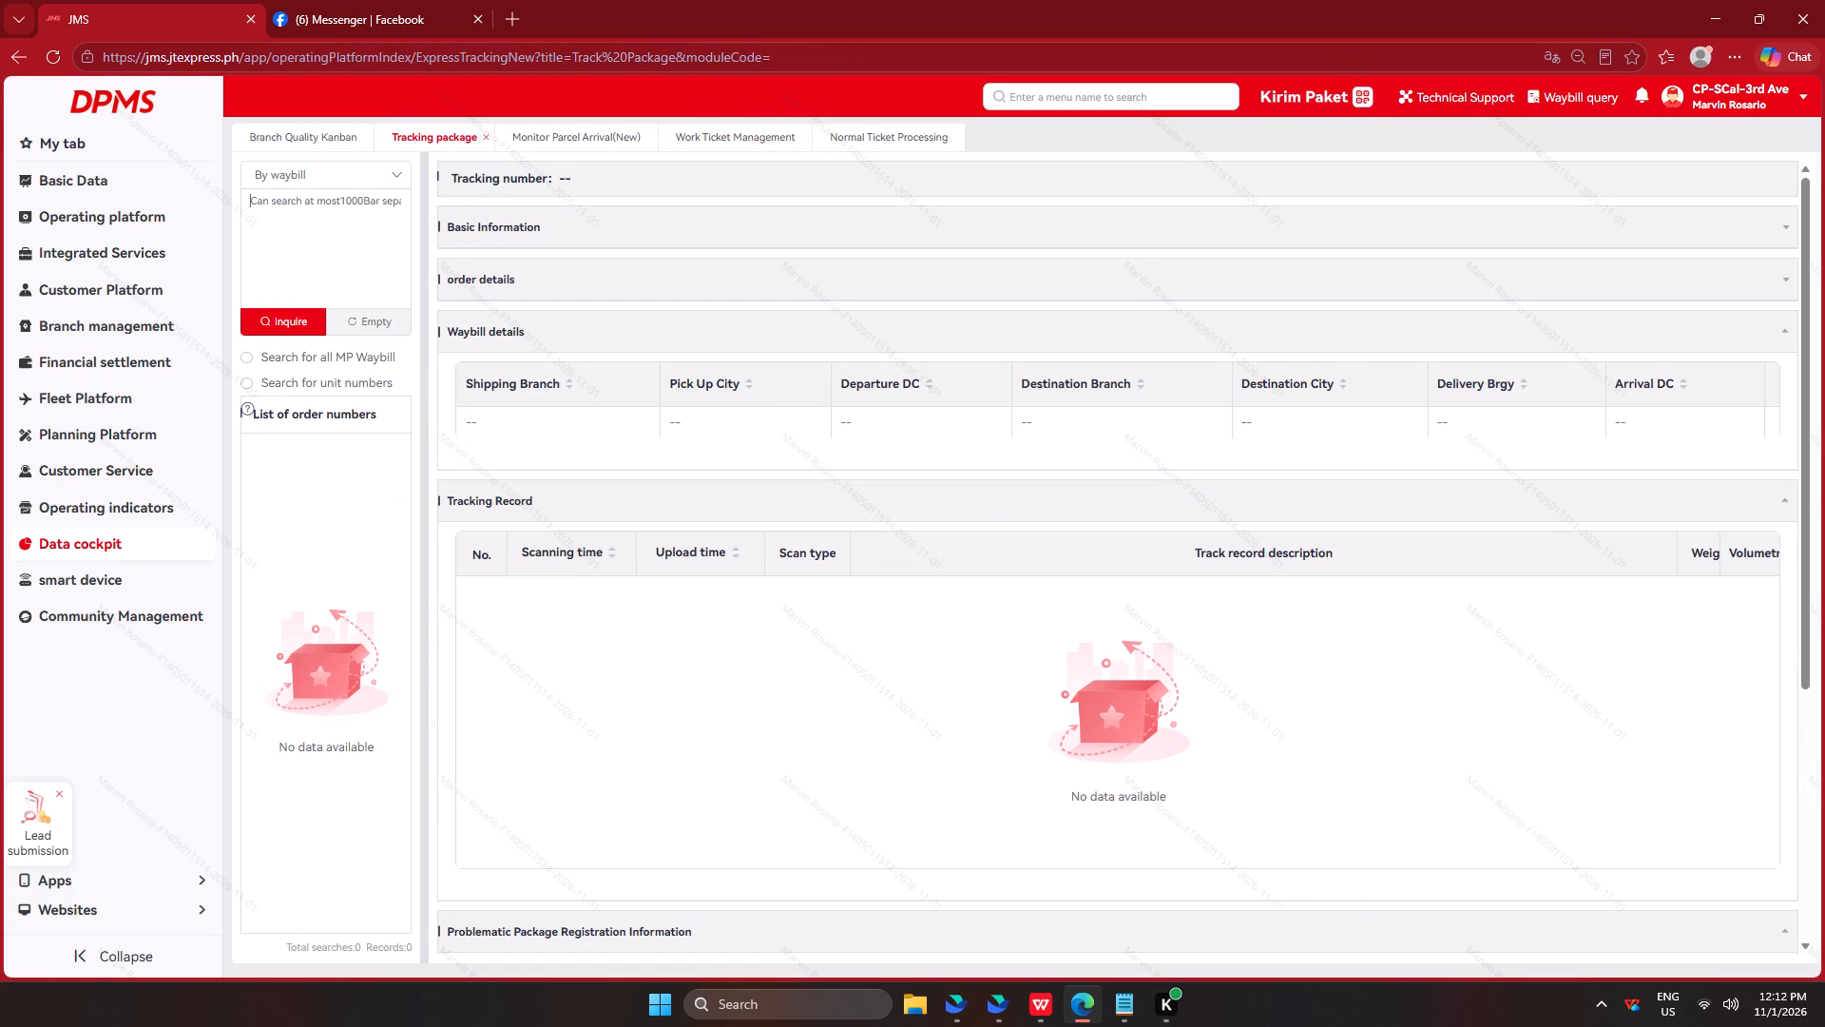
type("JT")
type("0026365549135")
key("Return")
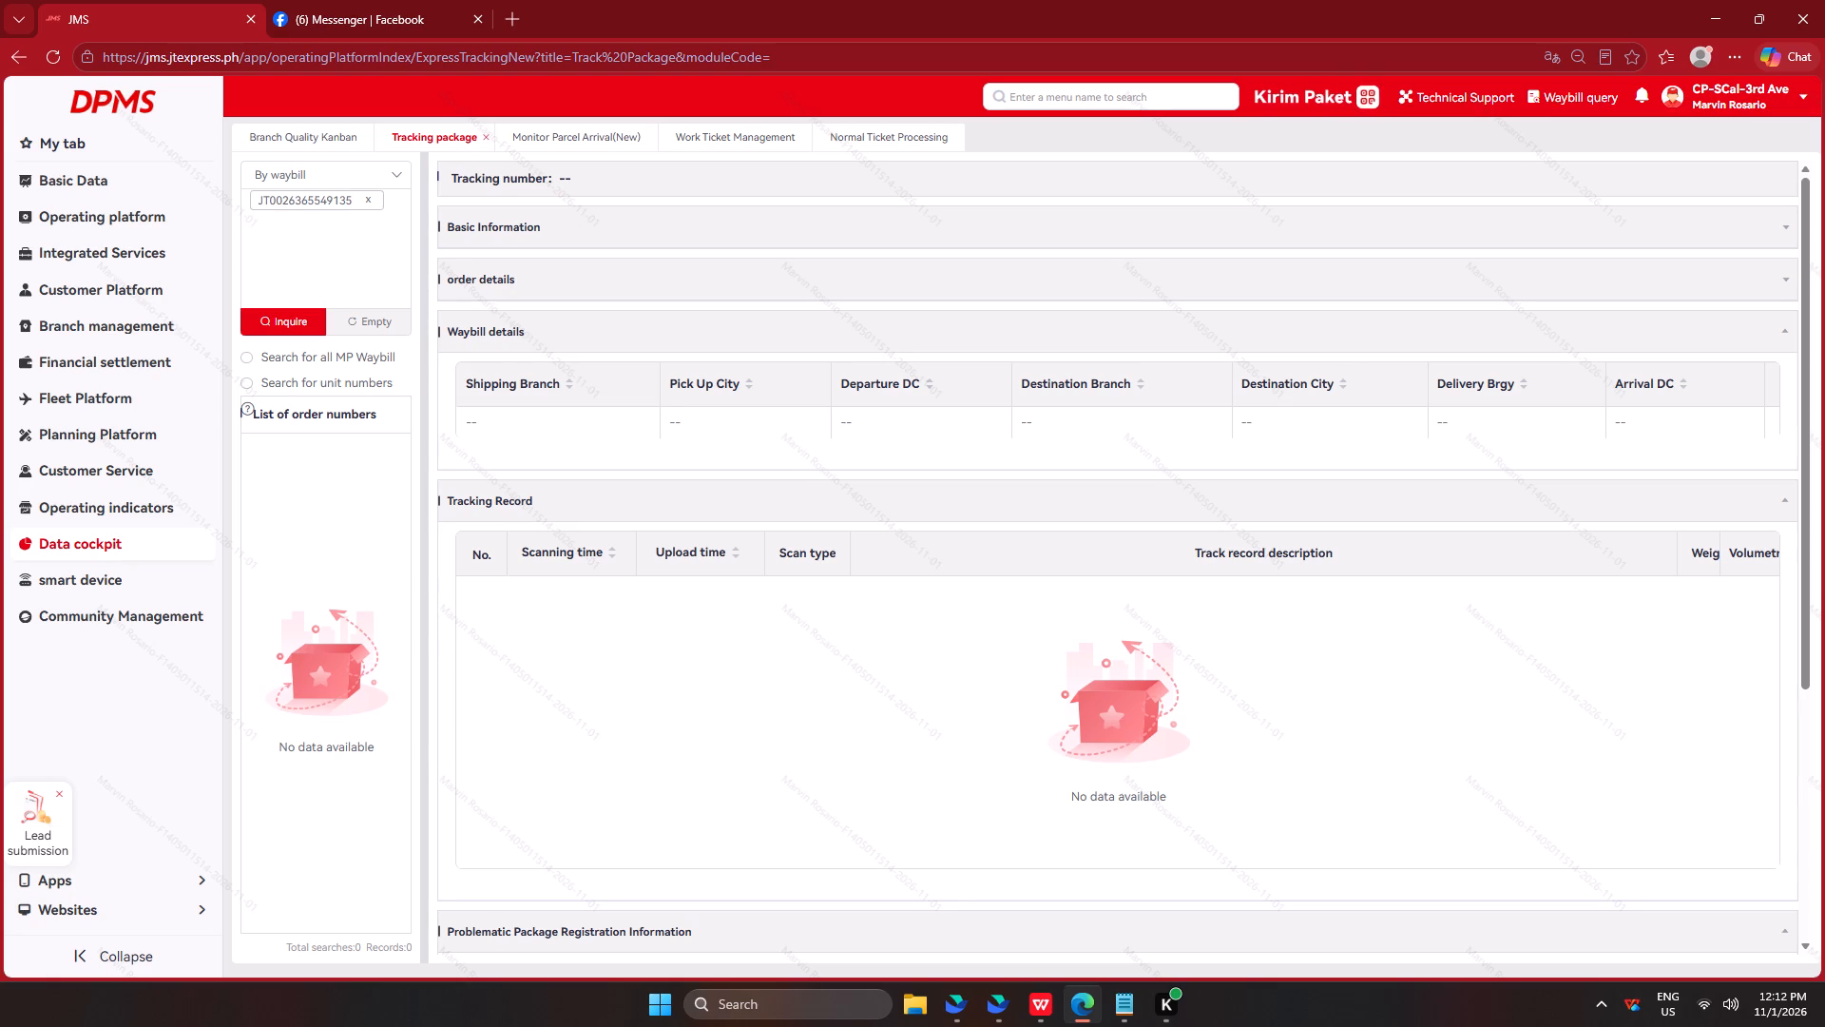
left_click(270, 322)
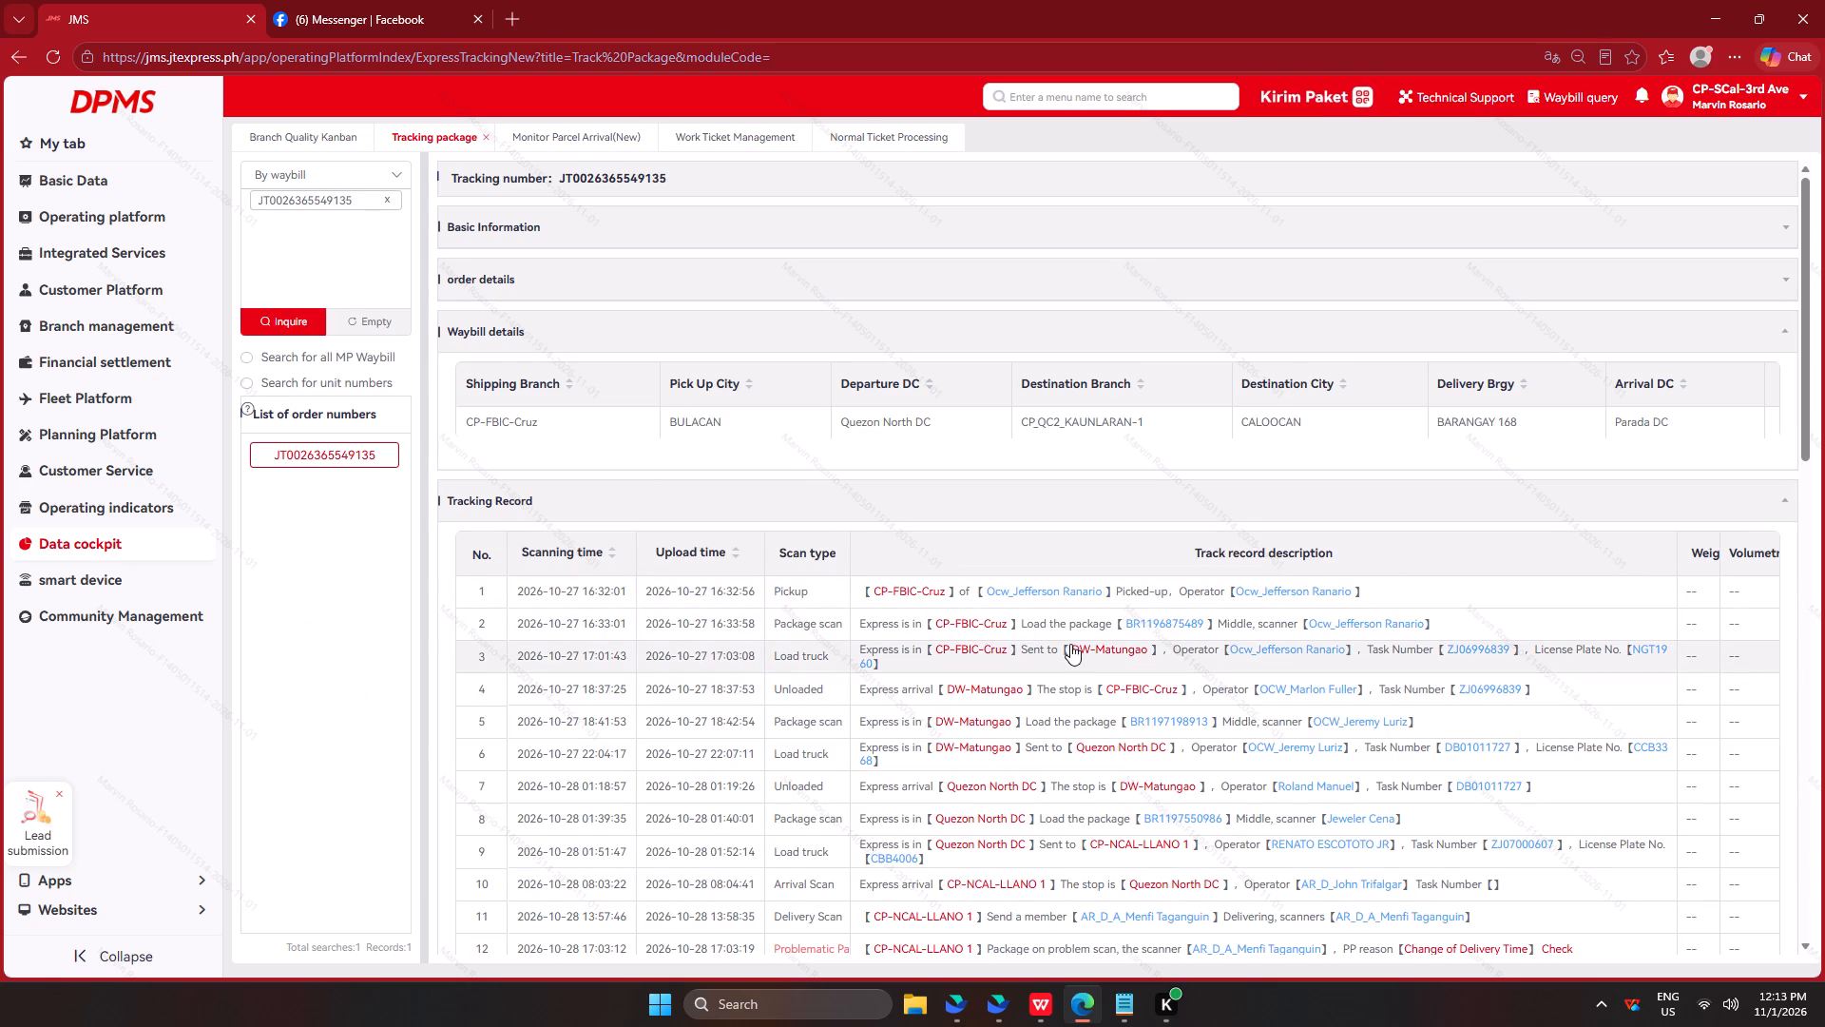
Examine the waybill's tracking record from pickup to the latest scans, including its problematic package scans and registration information.
scroll(1124, 671, "down", 2)
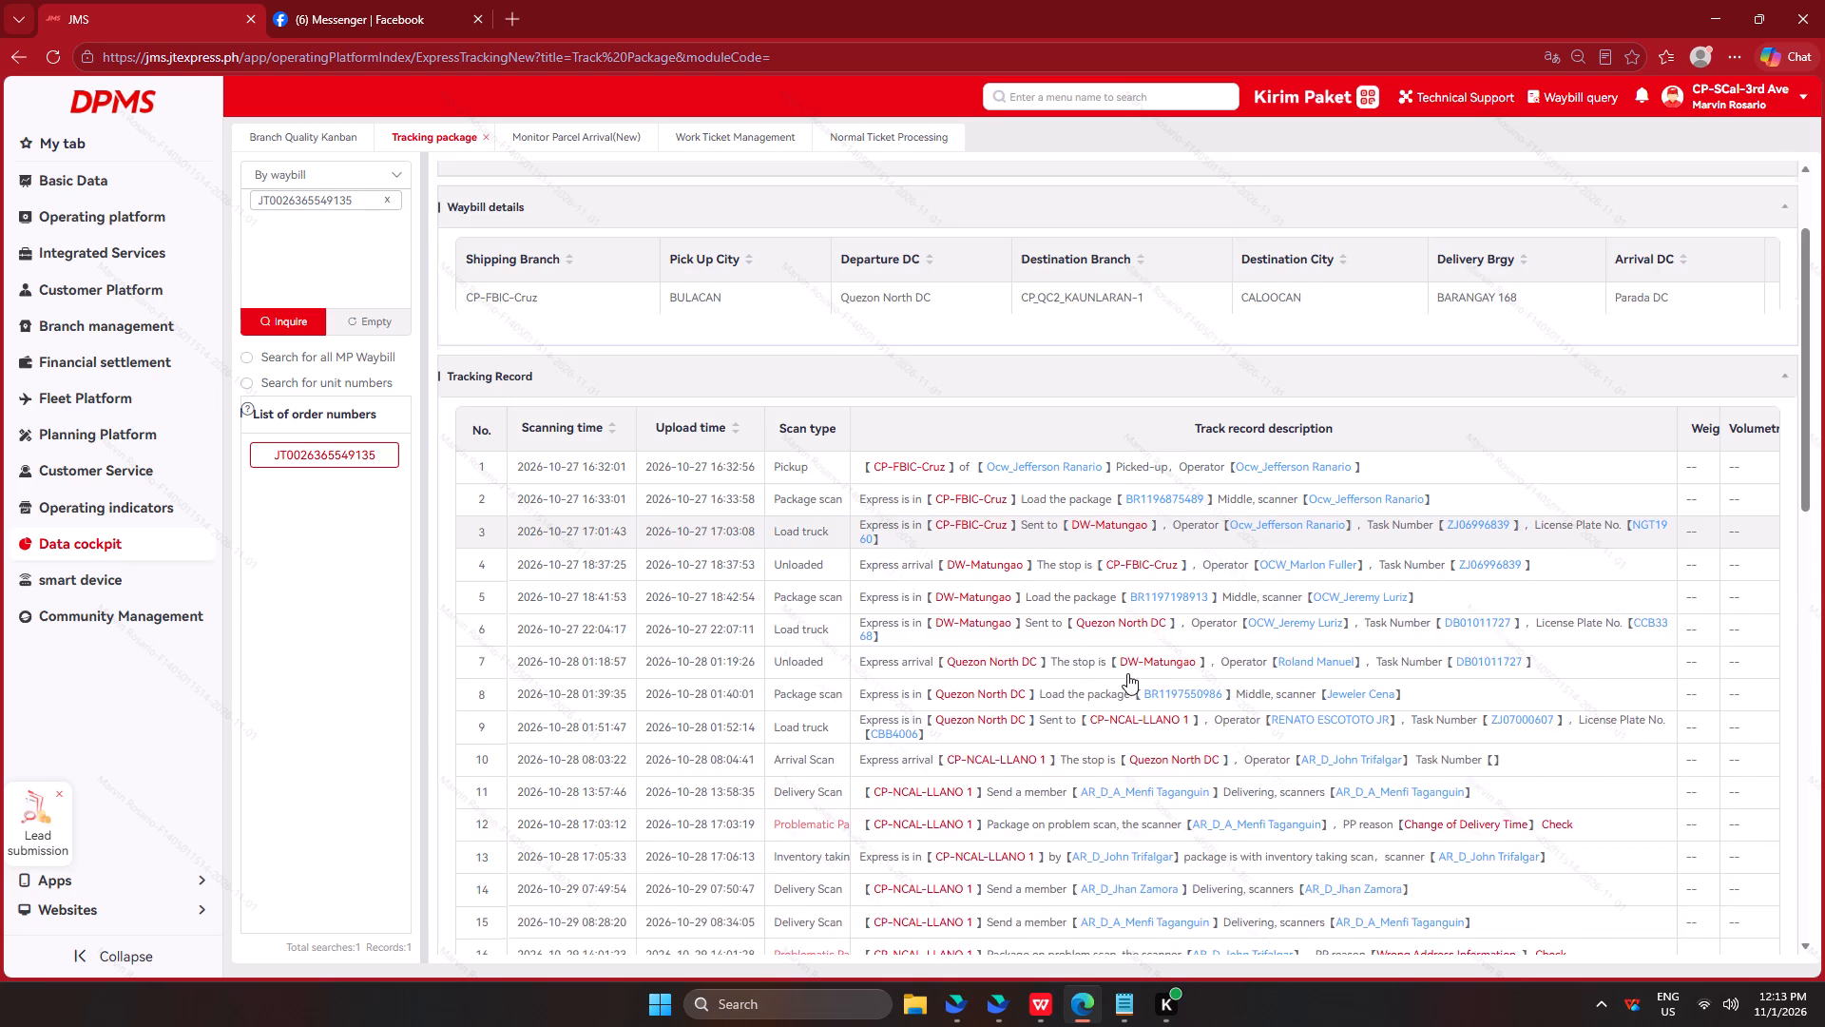
scroll(1131, 675, "down", 5)
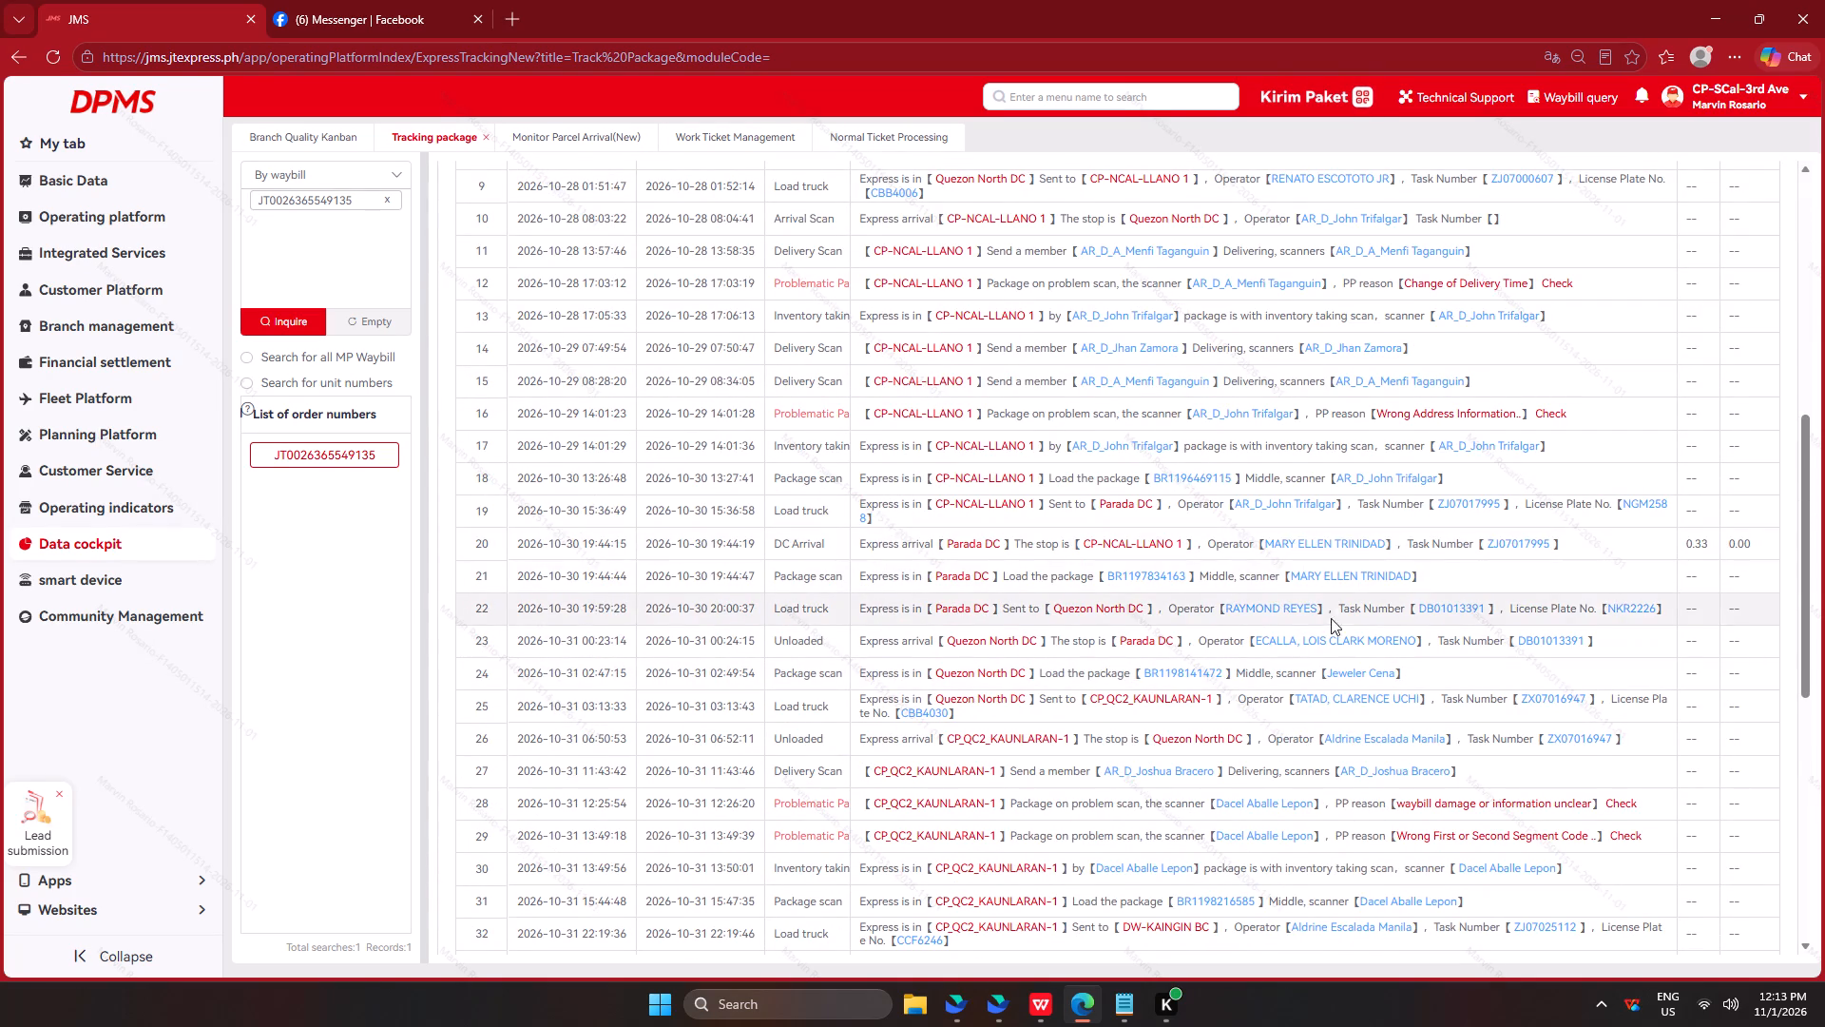
scroll(1354, 648, "down", 5)
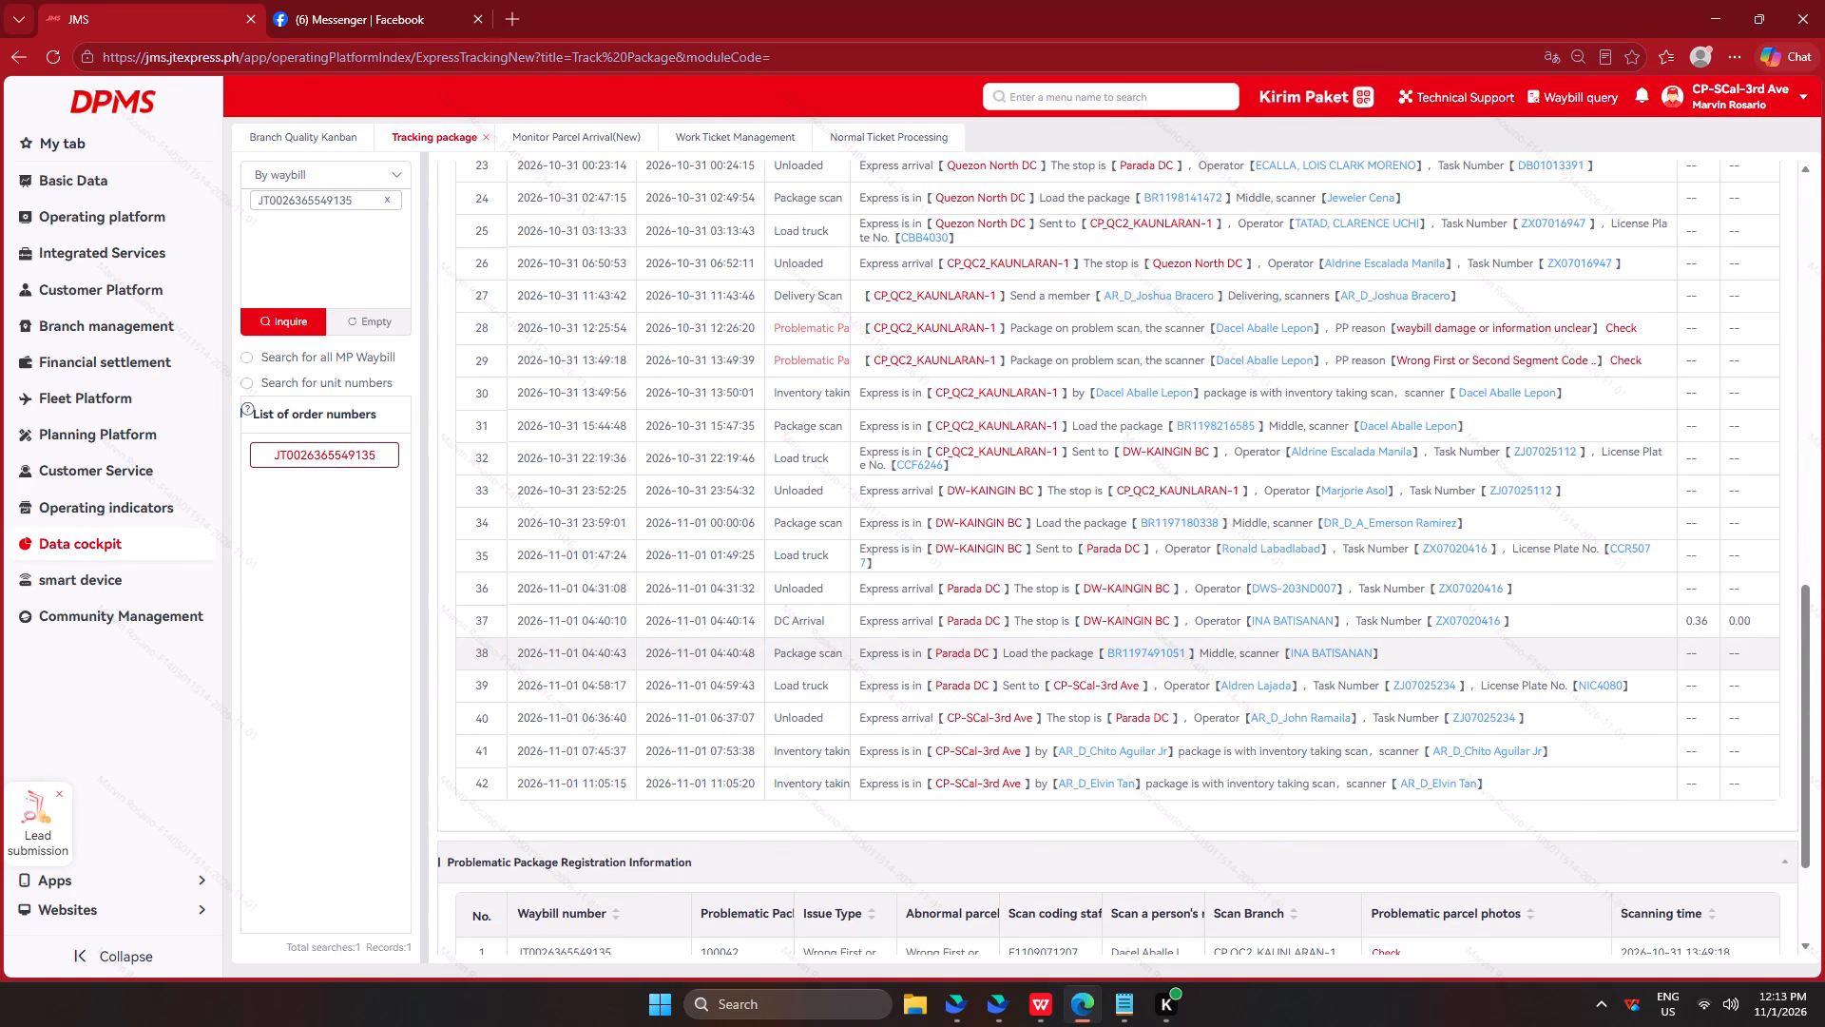
scroll(1310, 723, "up", 6)
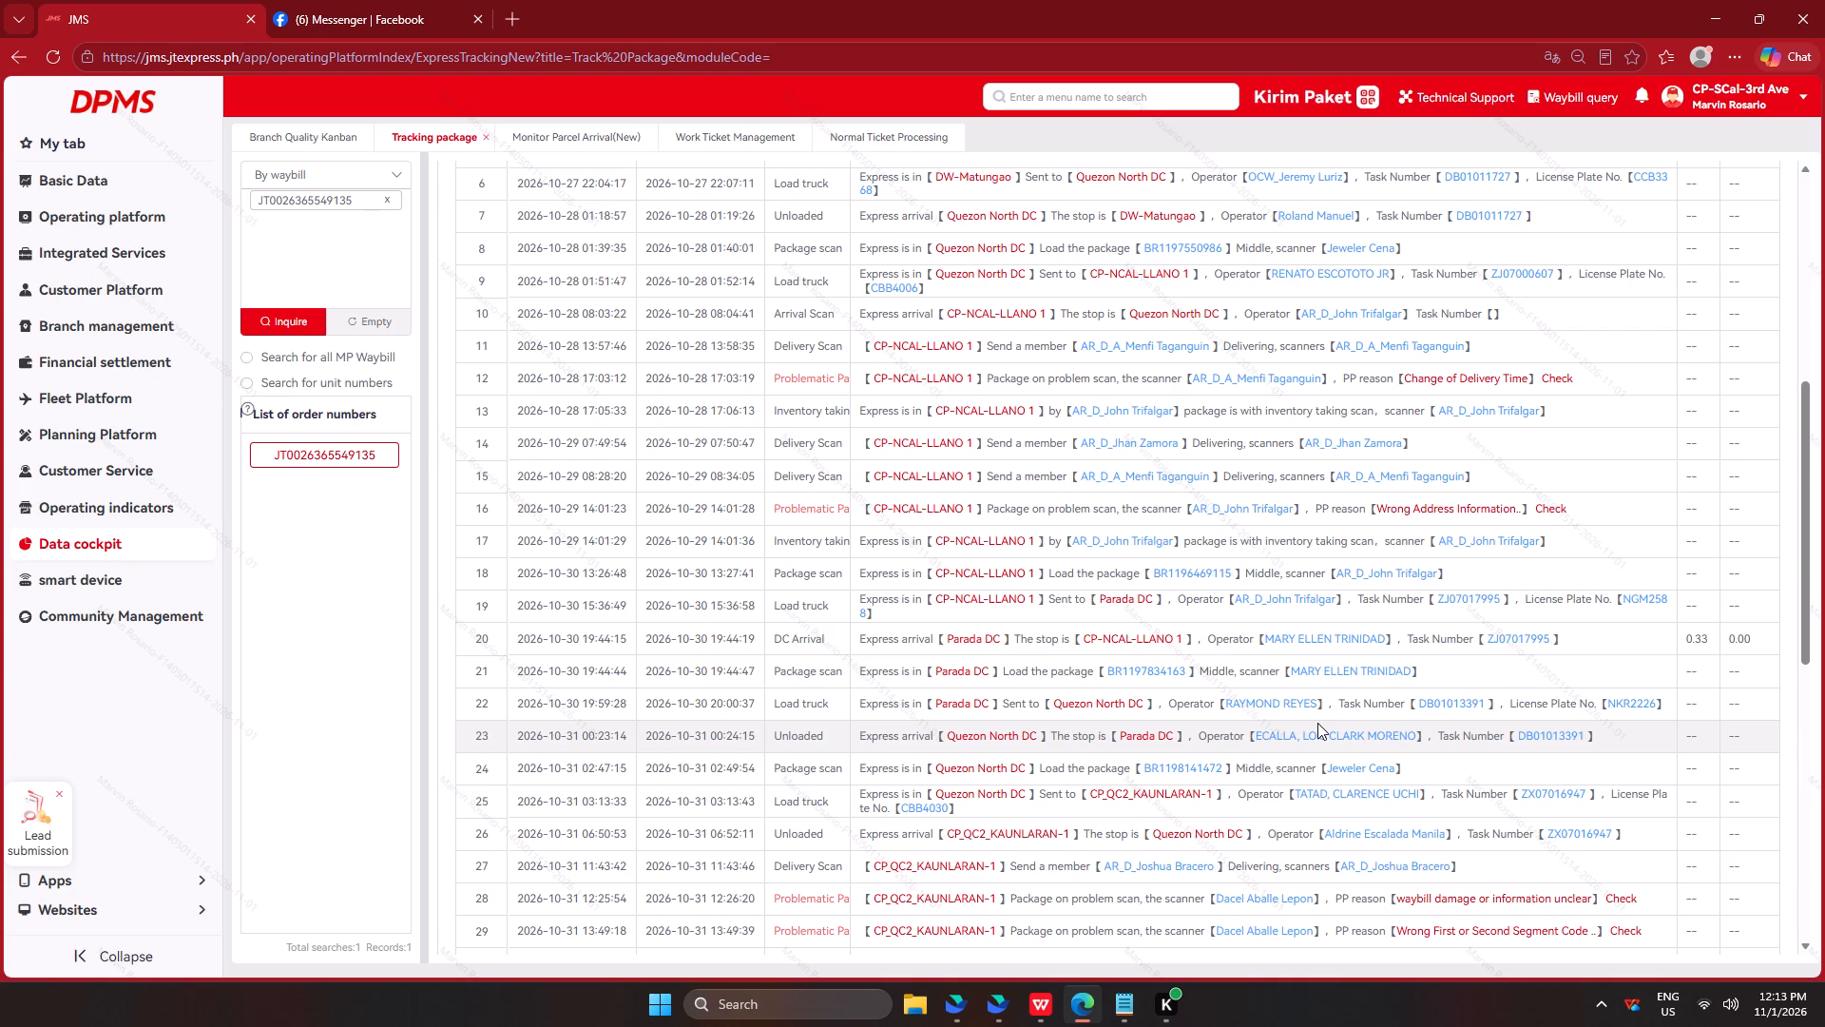
scroll(1214, 634, "down", 1)
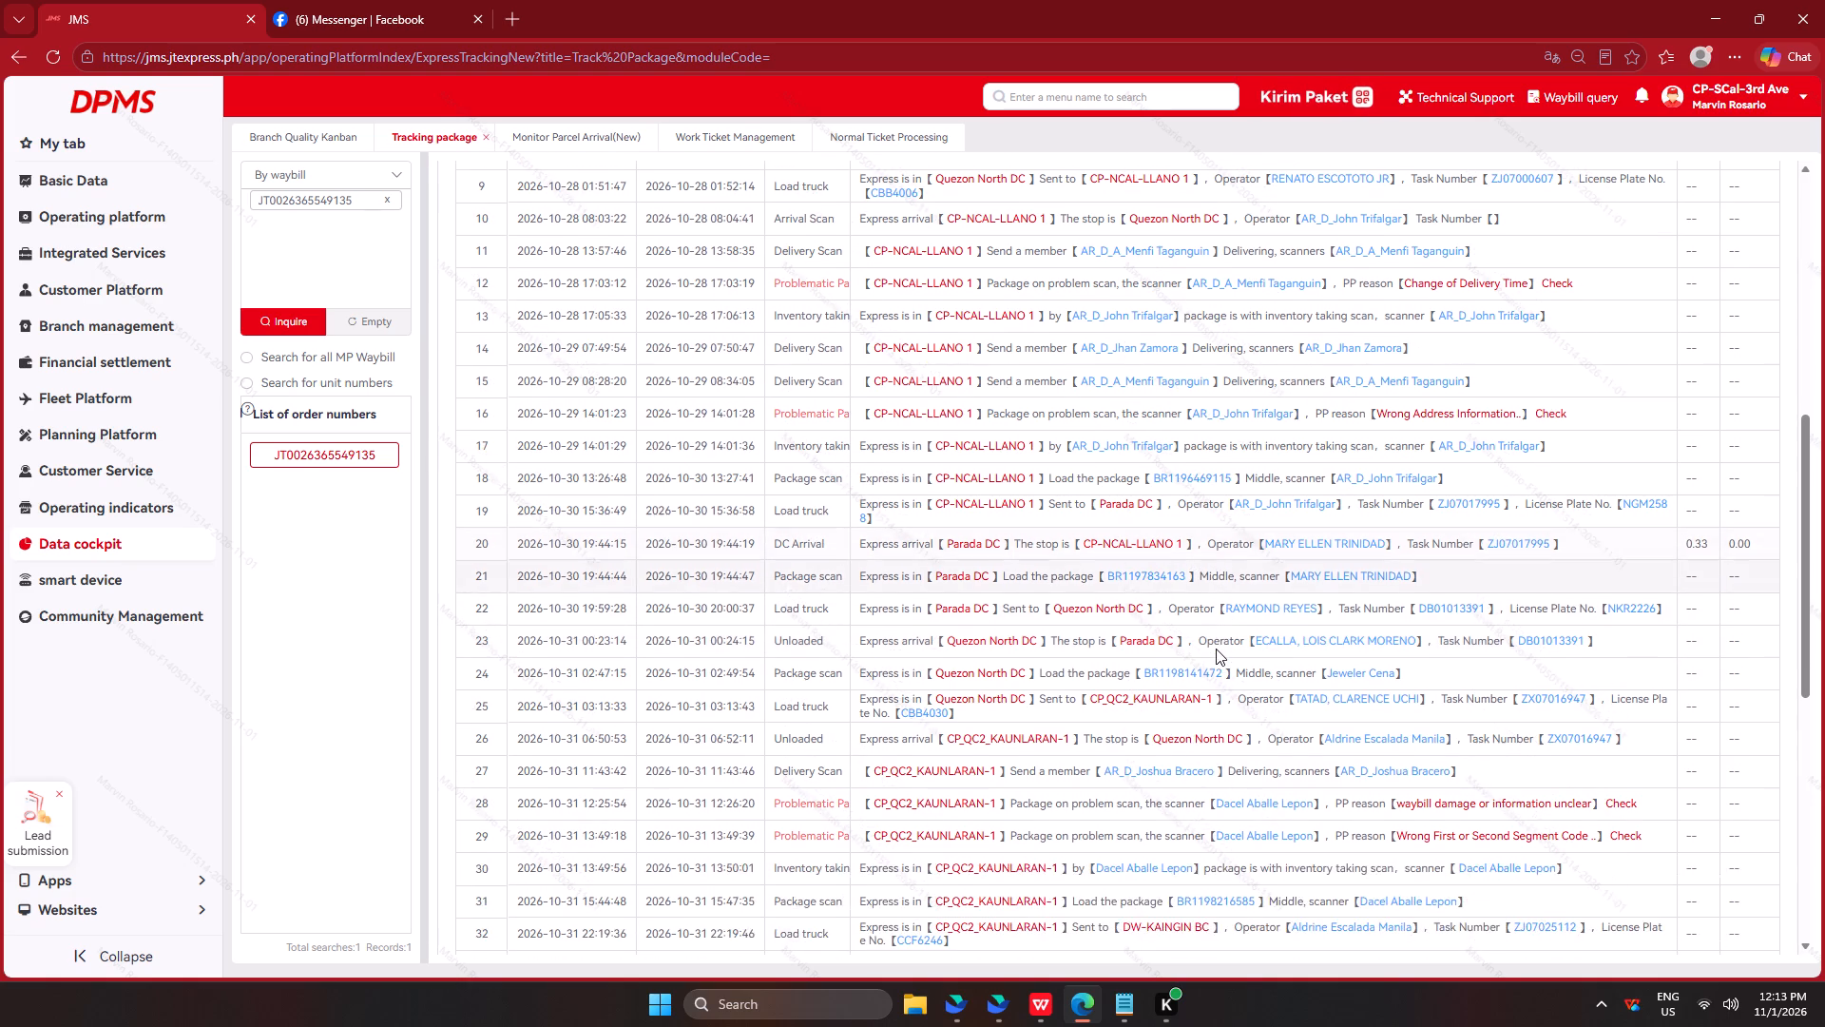
scroll(1216, 649, "down", 2)
scroll(1052, 689, "down", 3)
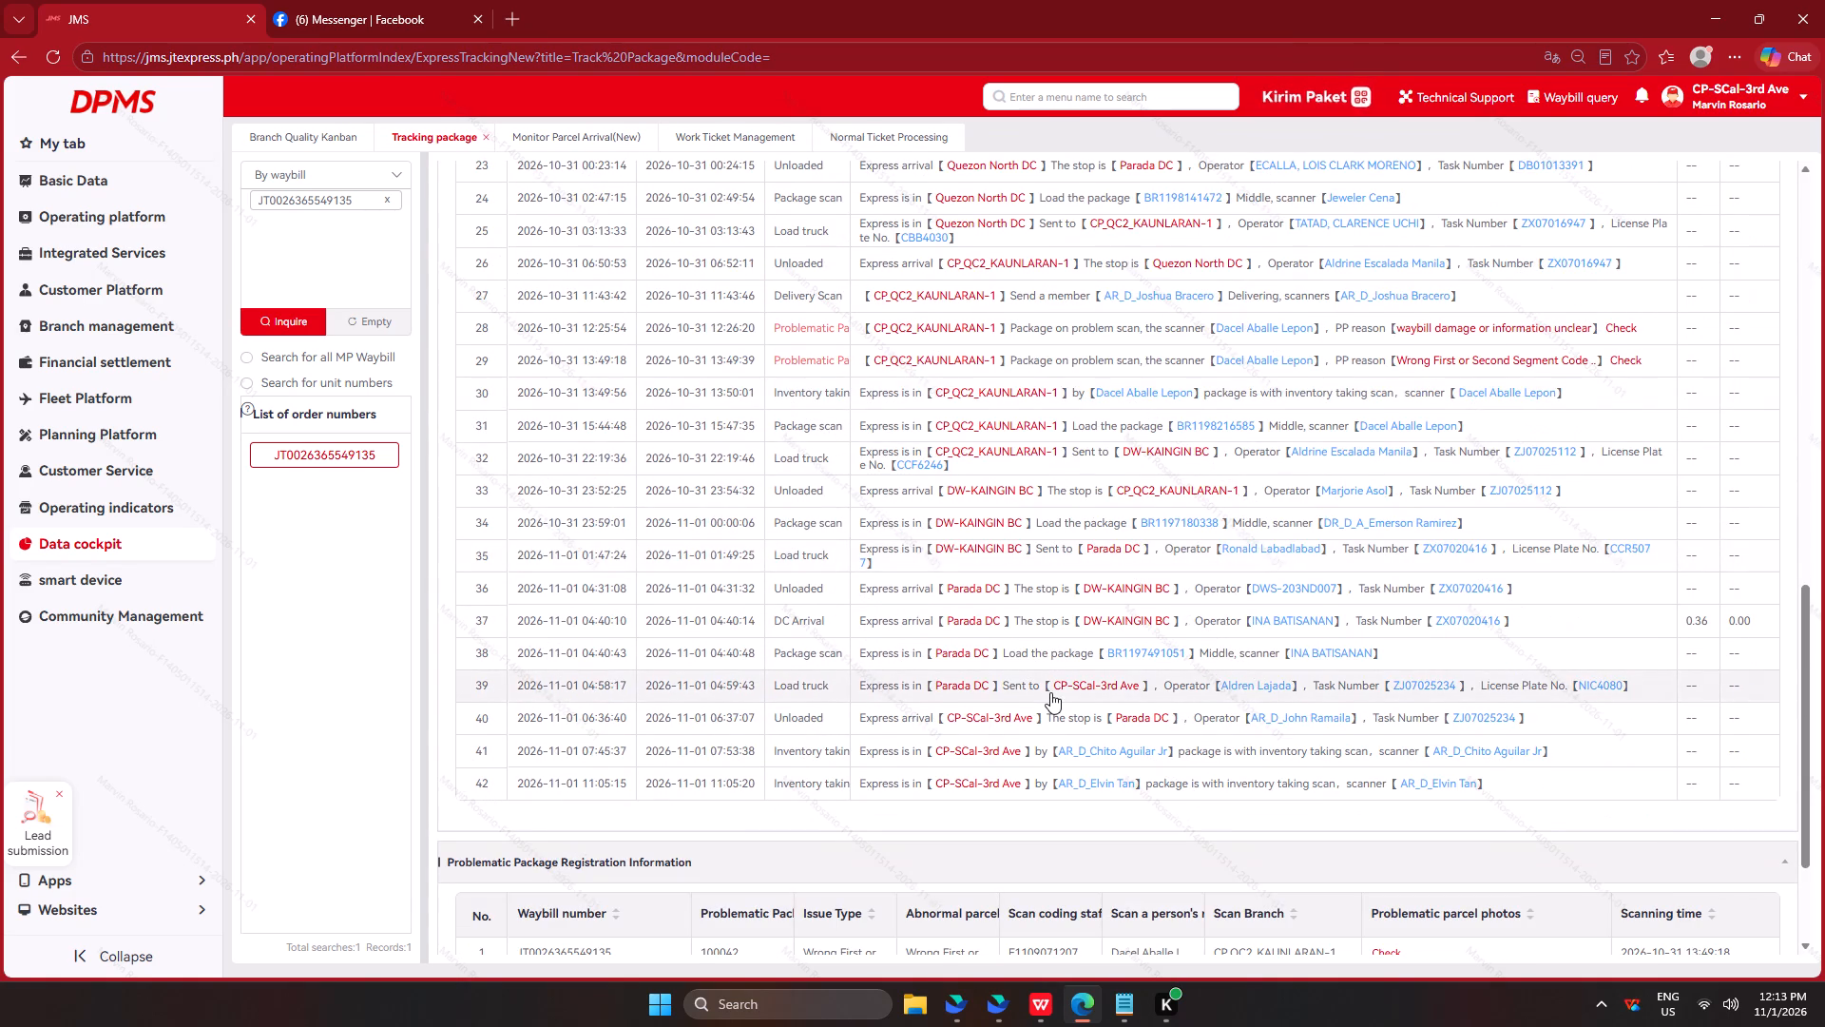
scroll(1050, 692, "up", 1)
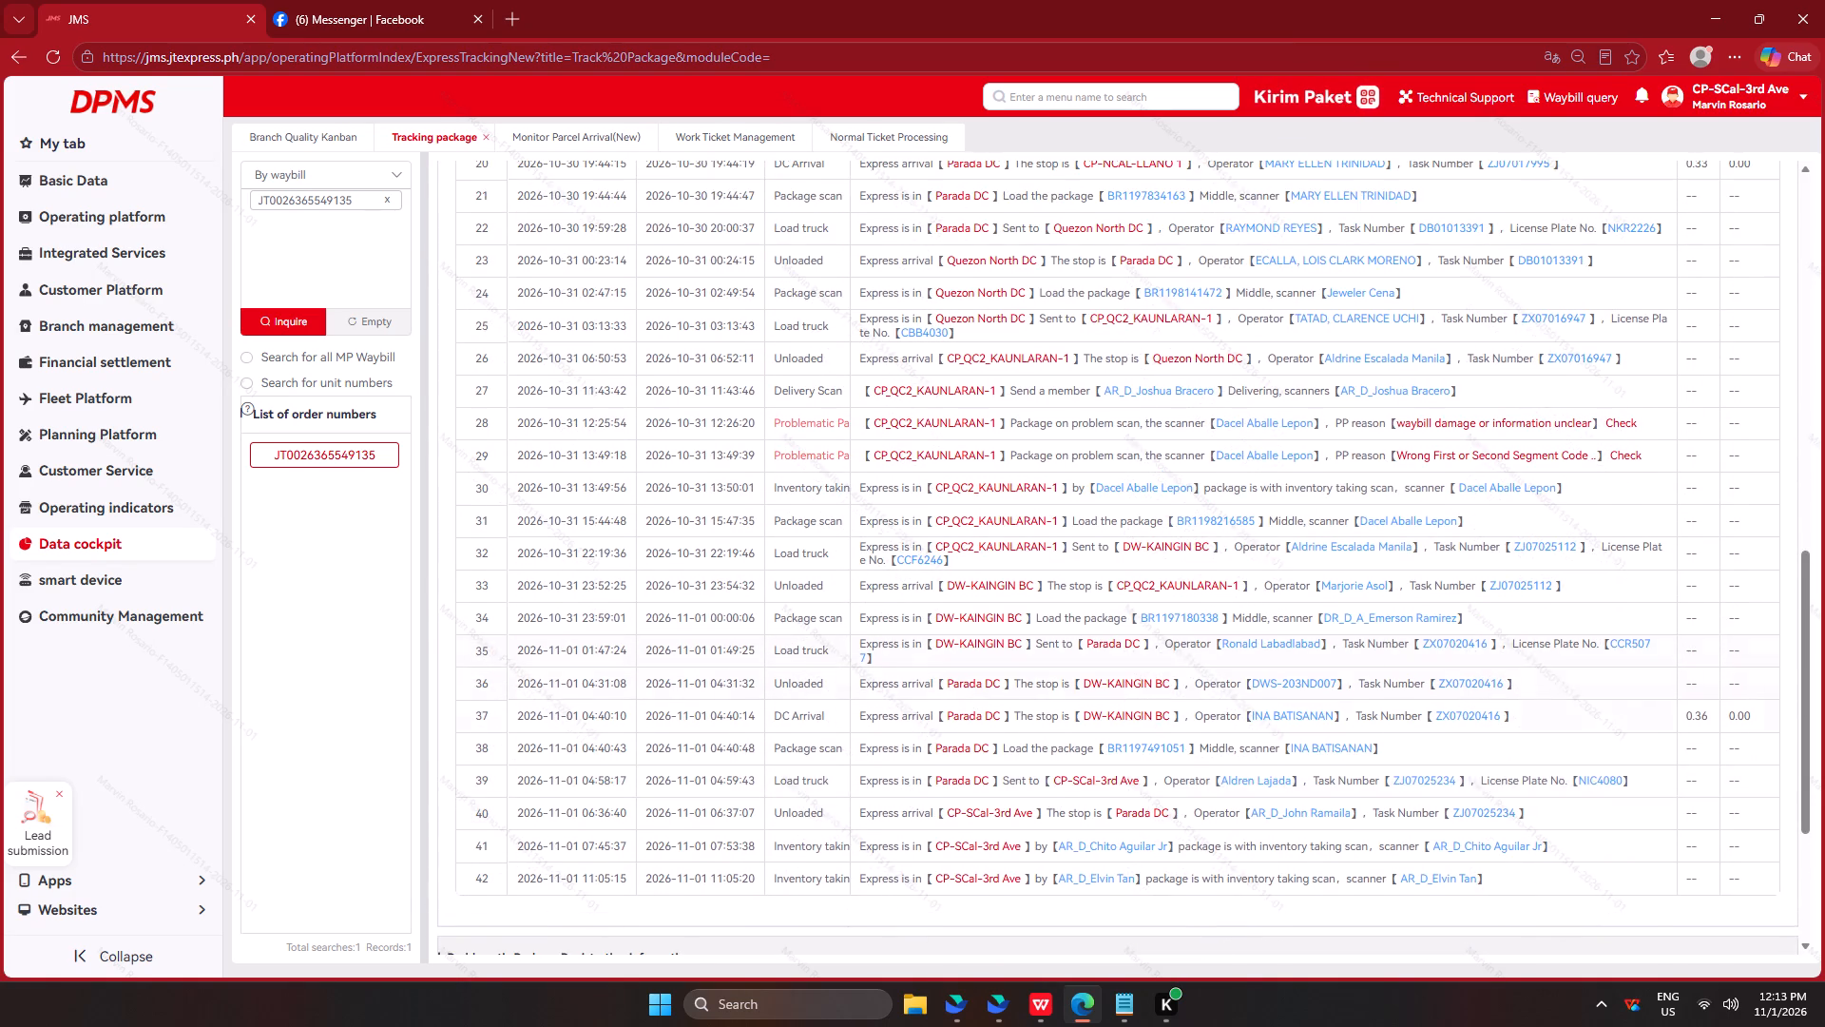
scroll(893, 720, "down", 4)
scroll(814, 620, "up", 1)
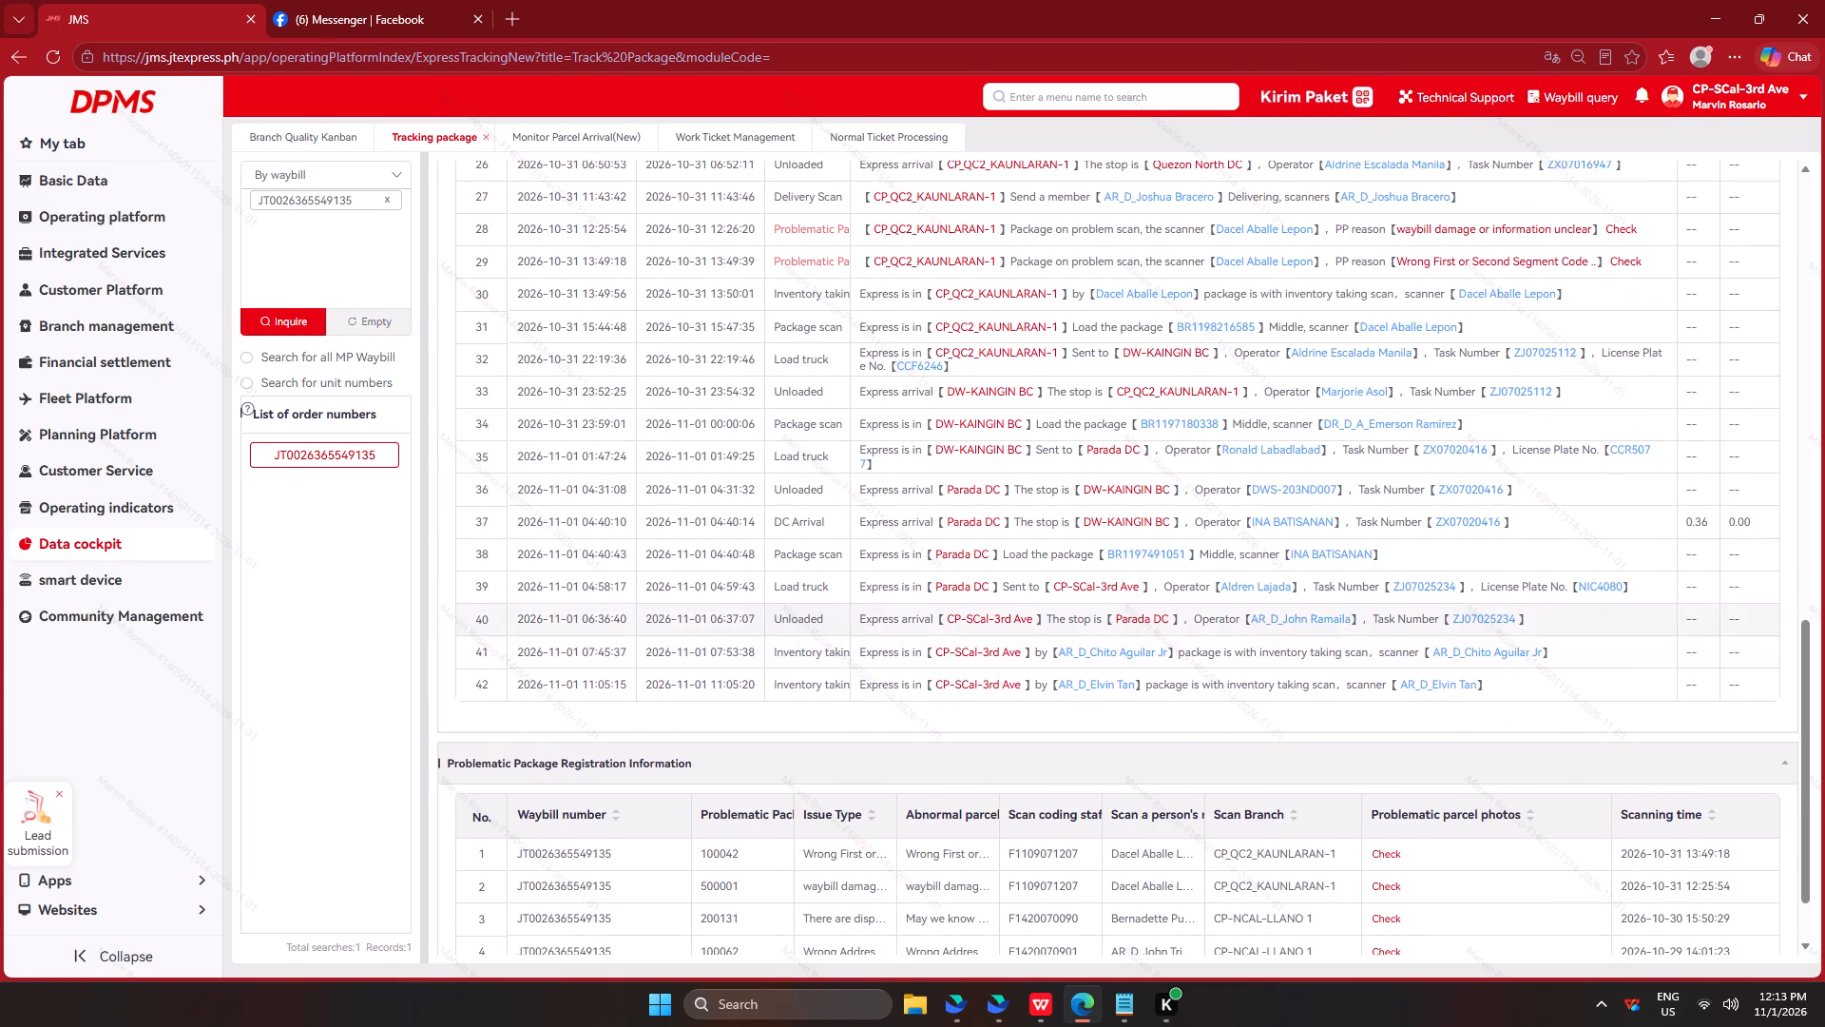
scroll(1098, 681, "up", 1)
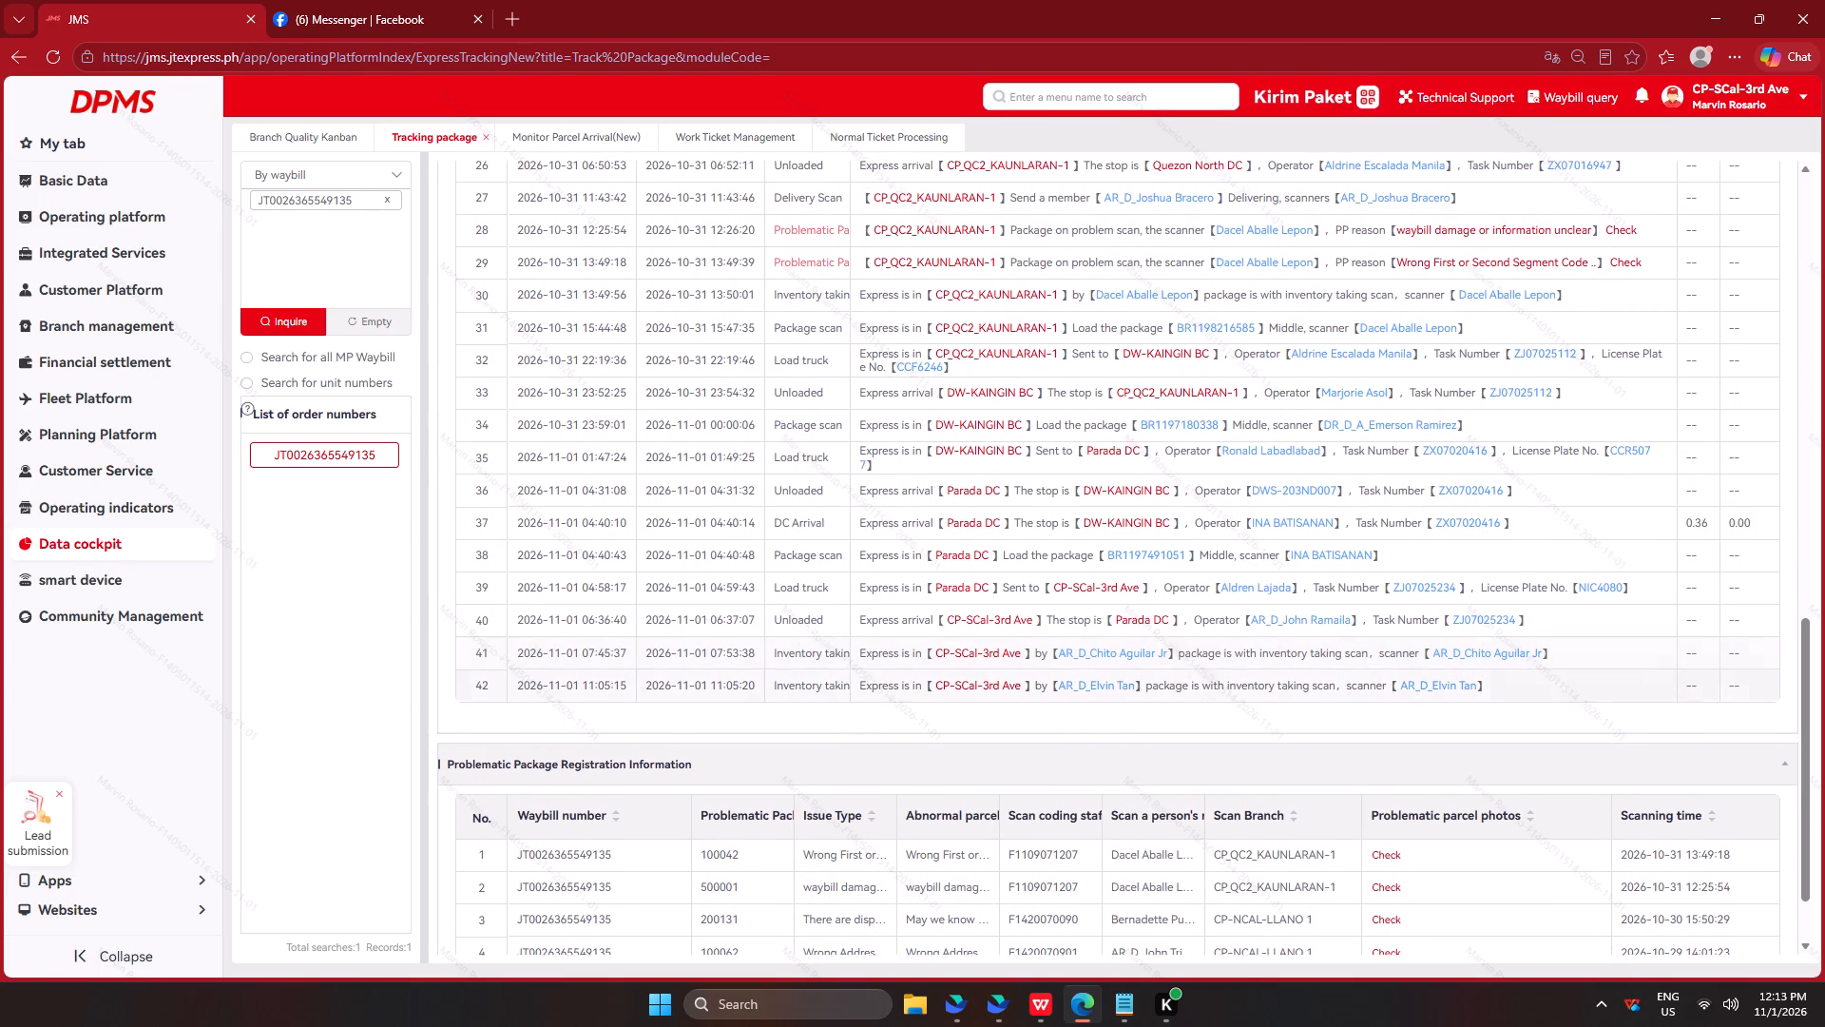
scroll(1098, 681, "up", 3)
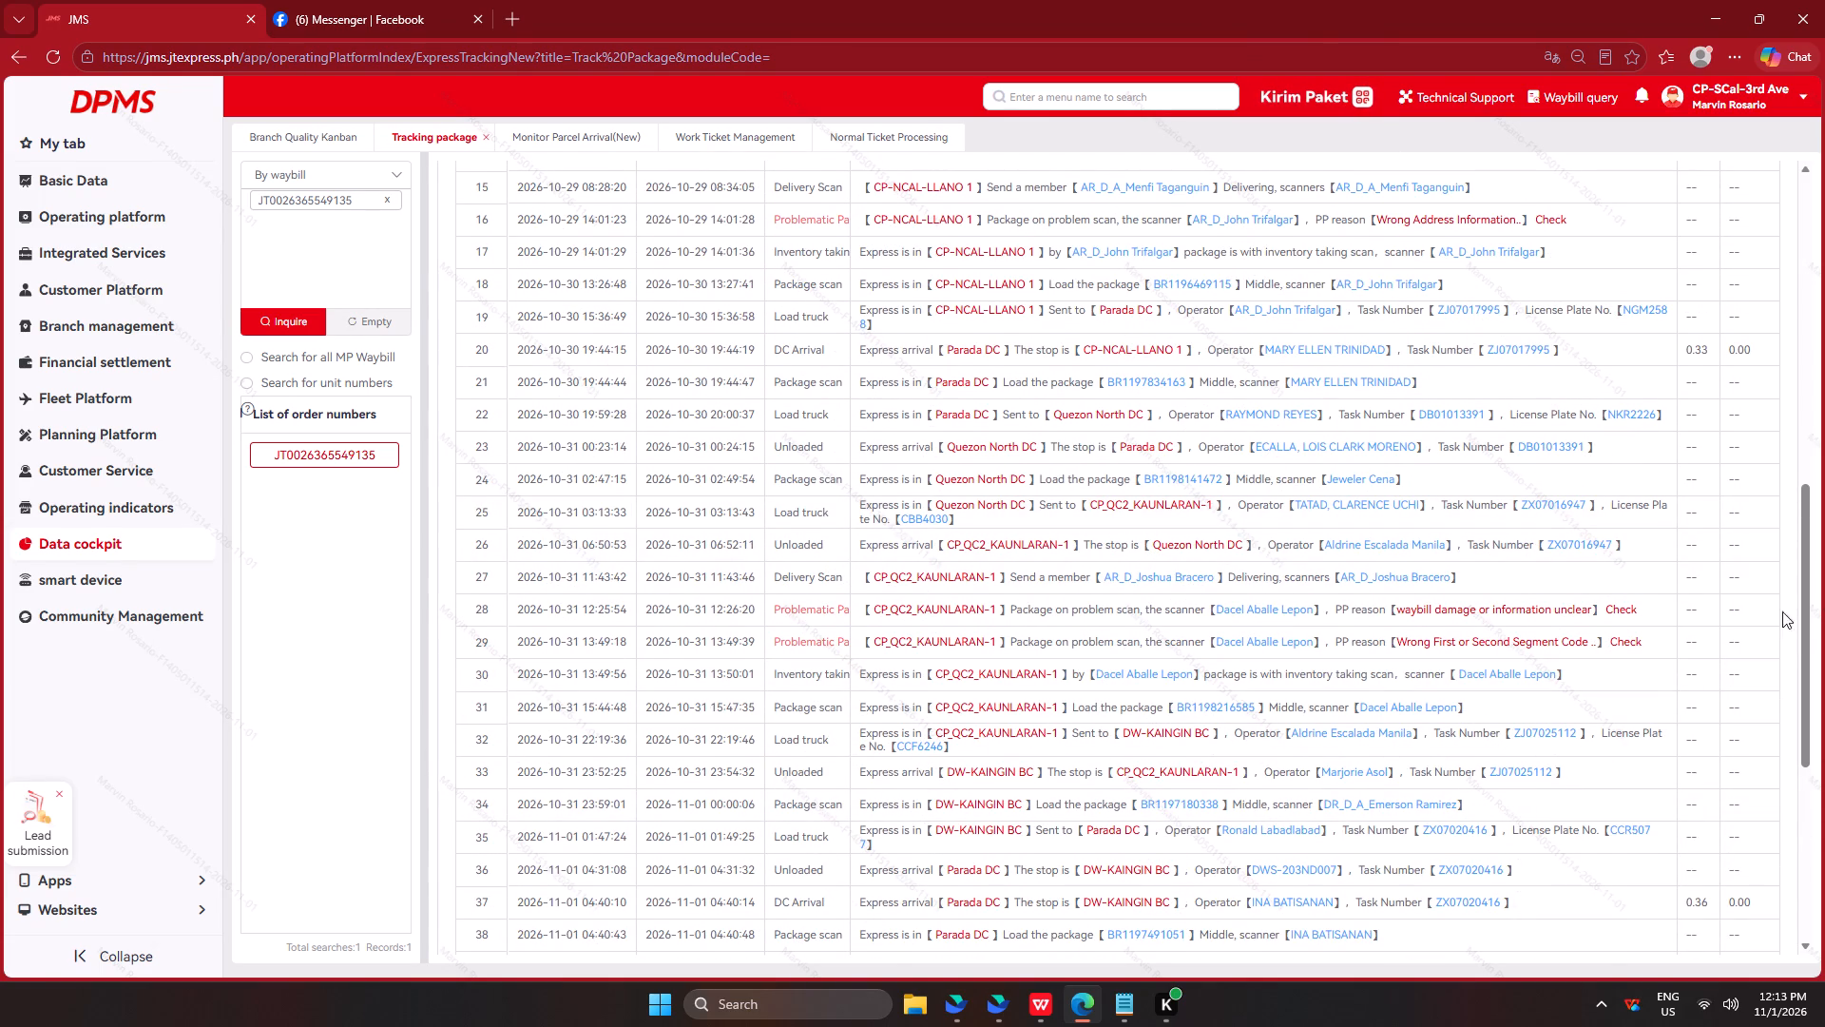
left_click_drag(1804, 597, 1810, 468)
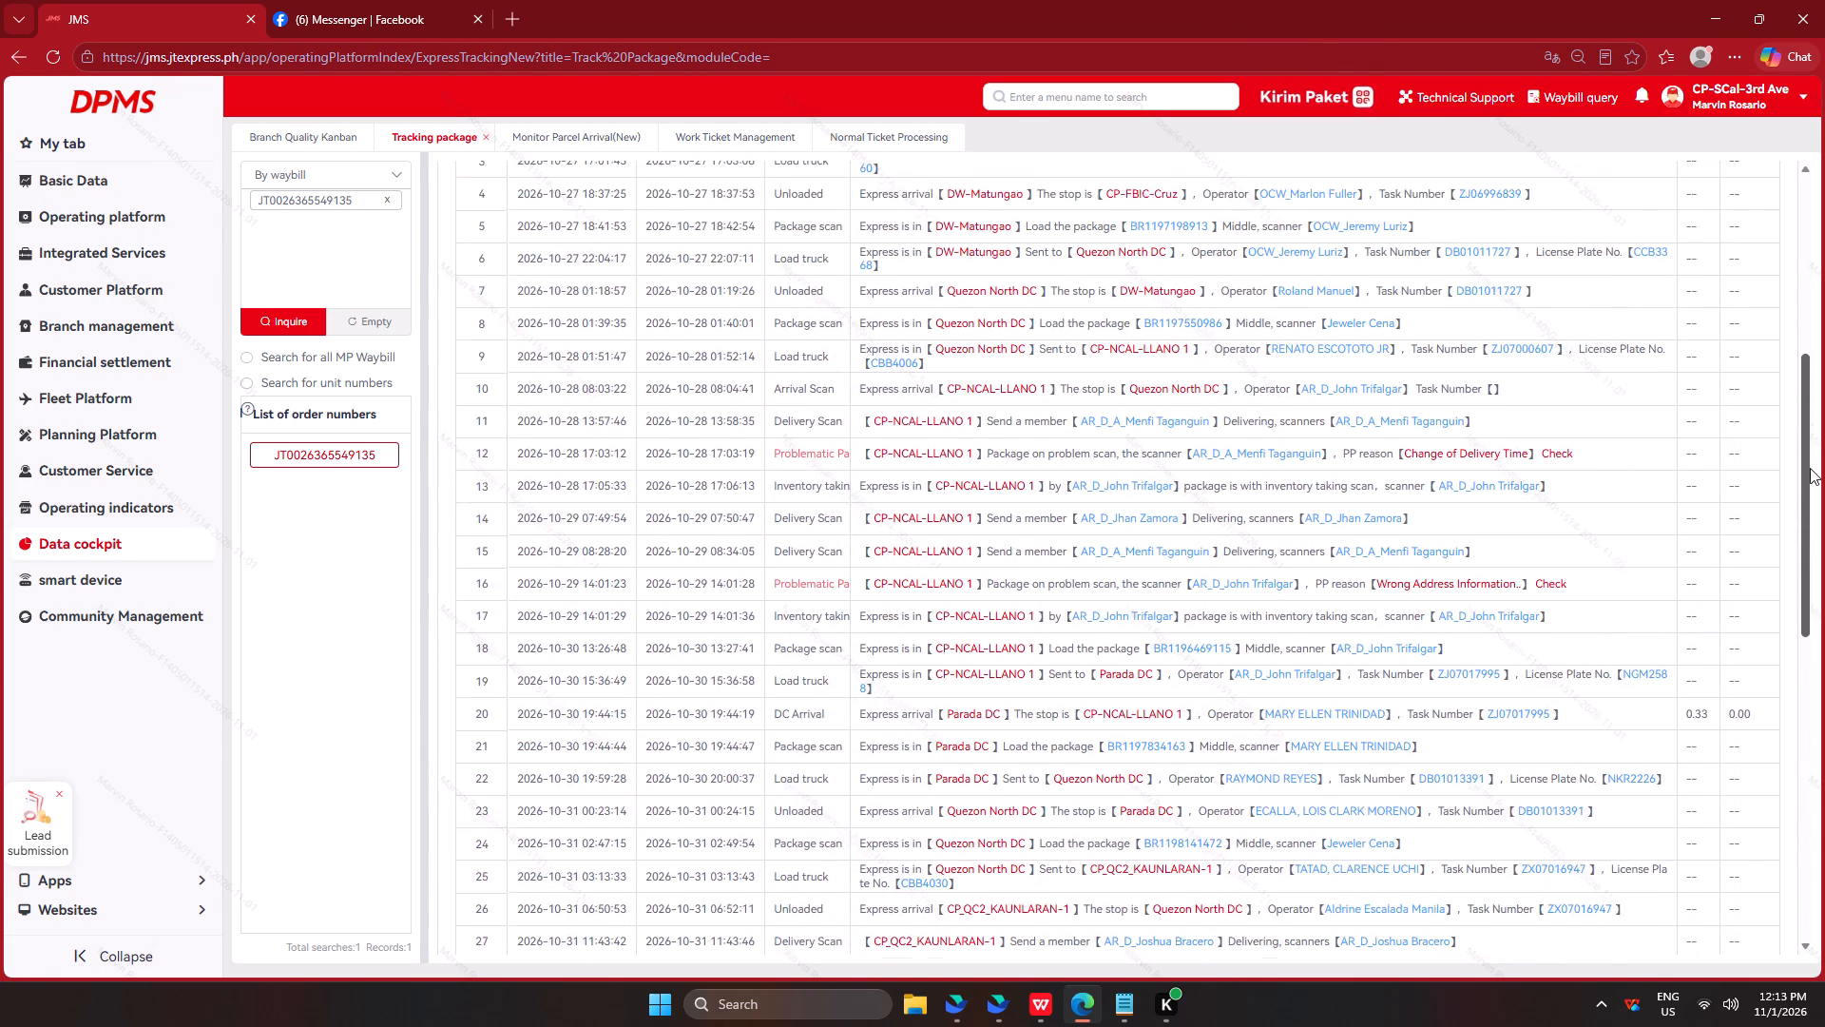
left_click_drag(1810, 468, 1824, 446)
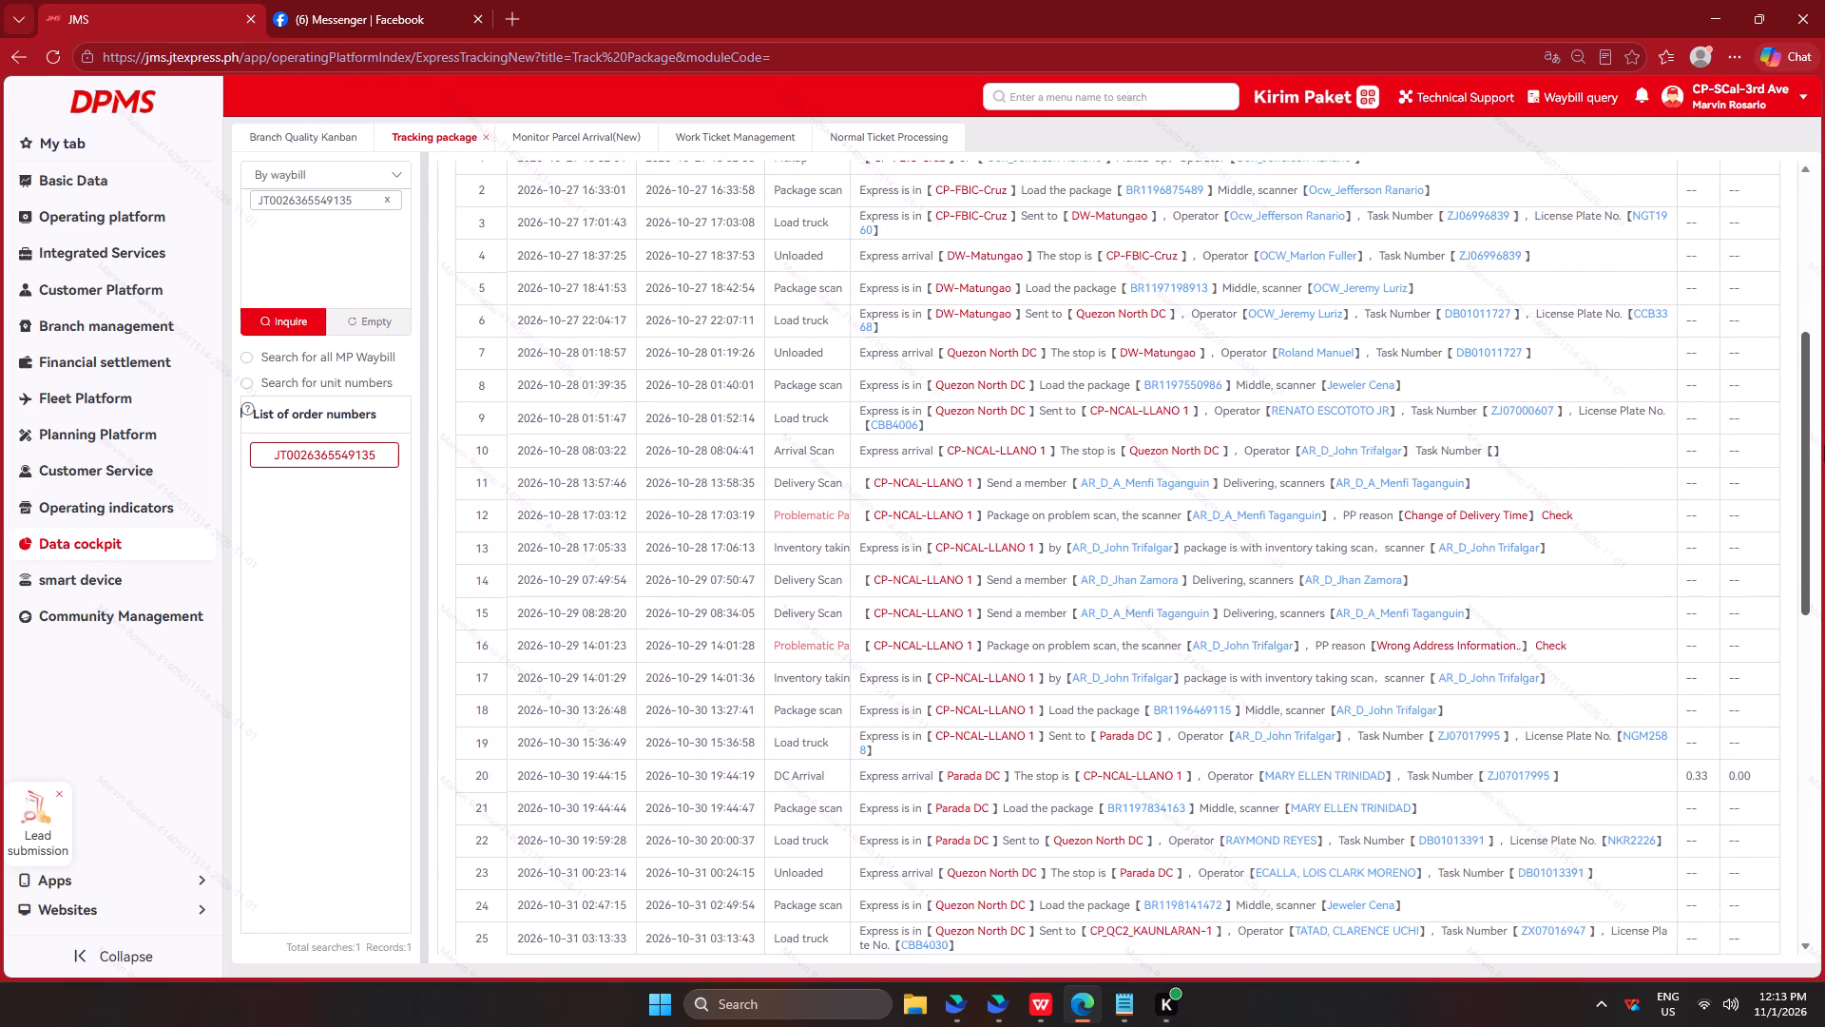
left_click_drag(1824, 446, 1824, 511)
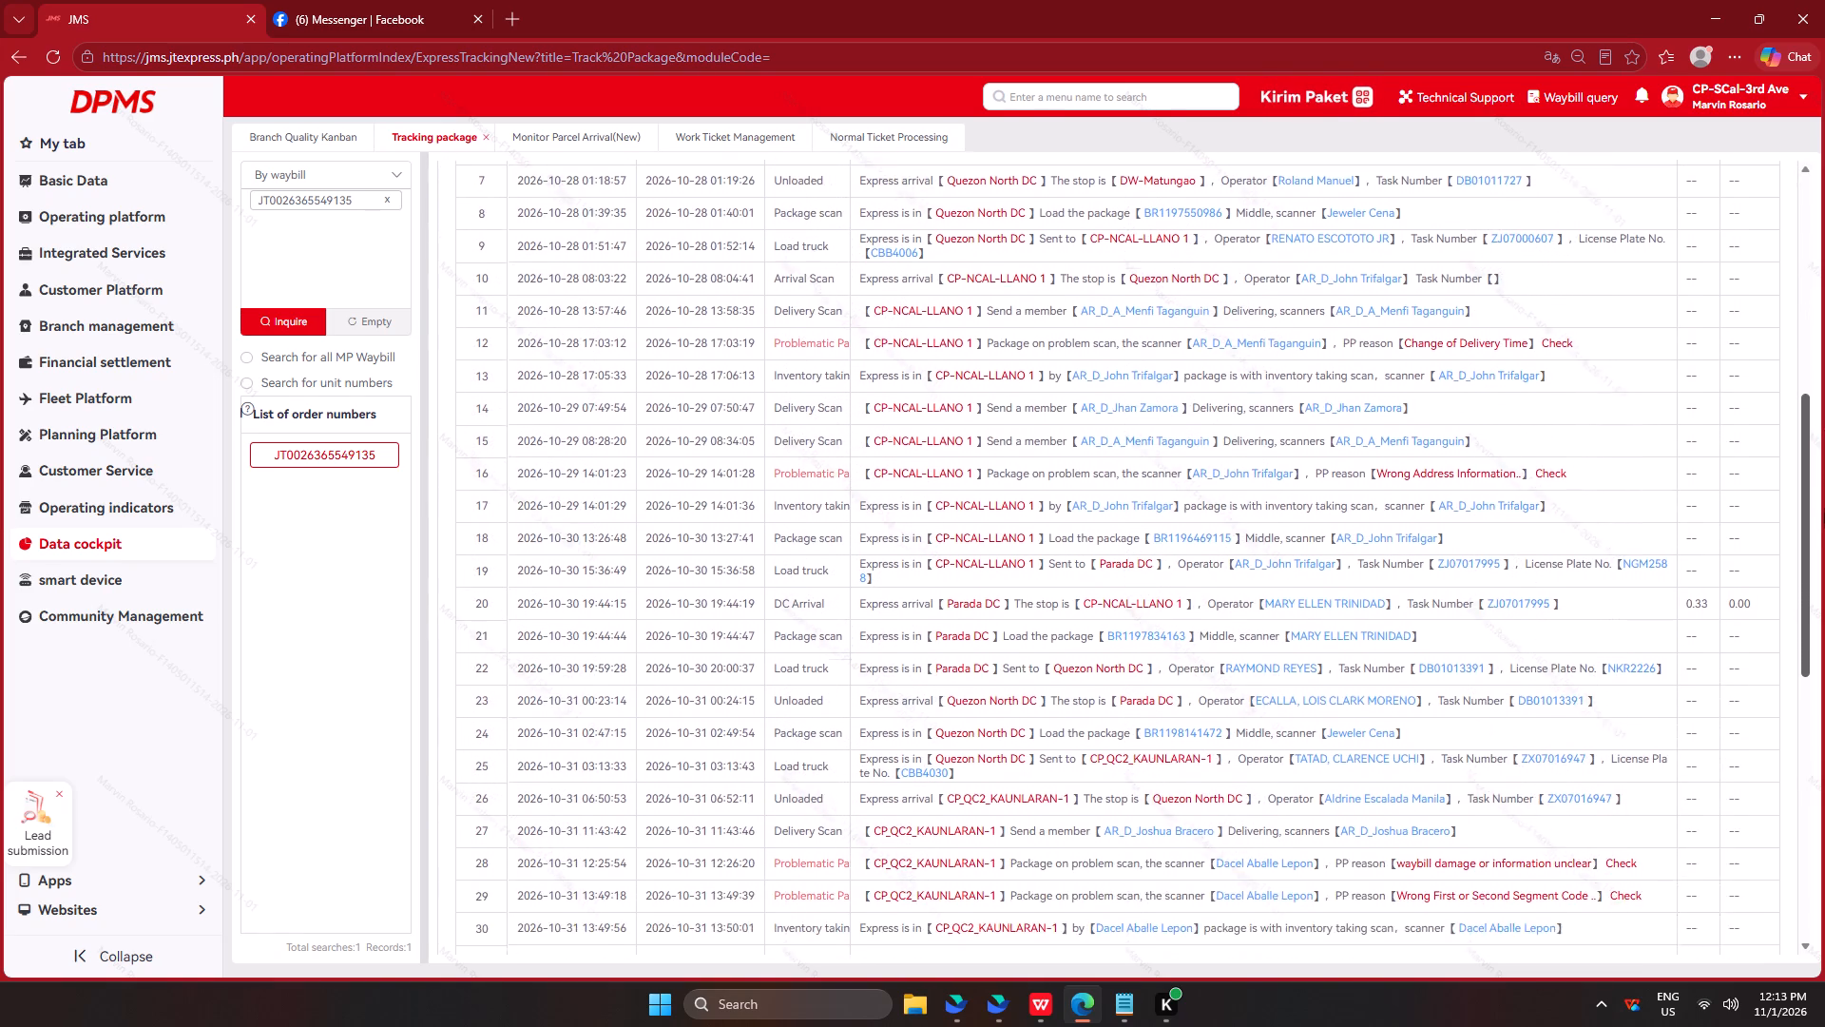
left_click_drag(1824, 511, 1822, 672)
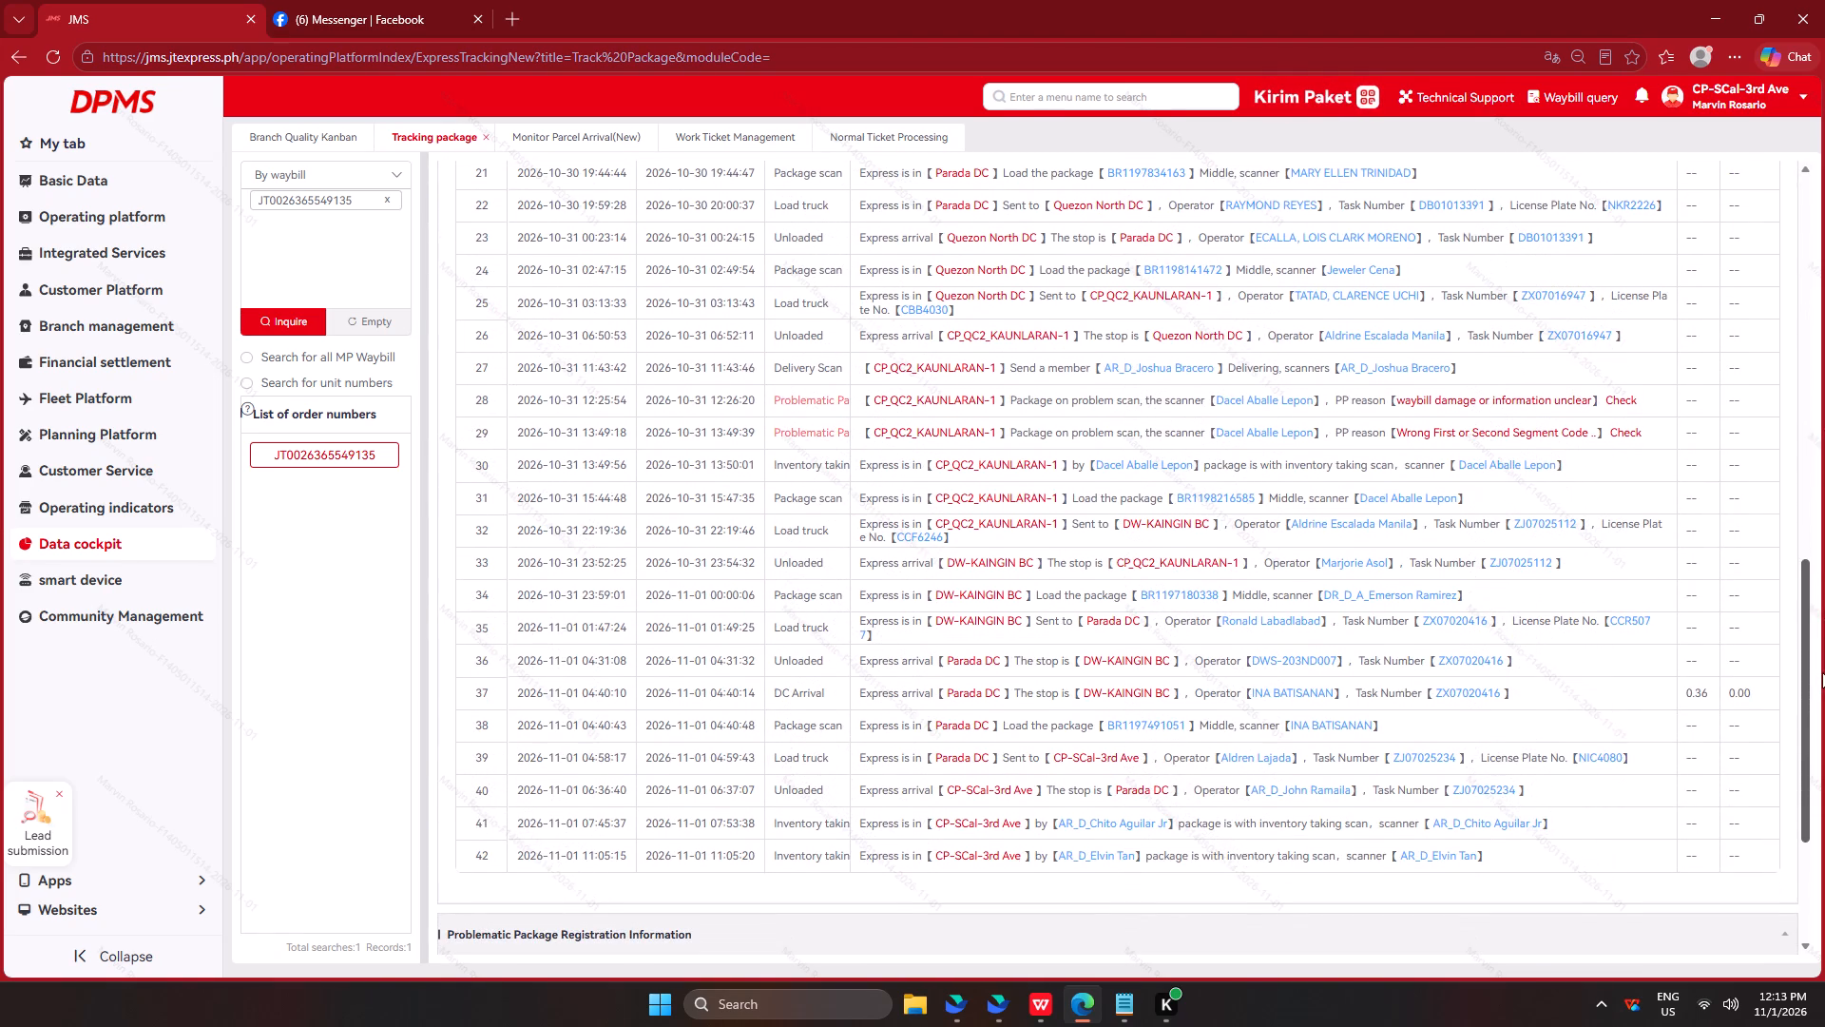
left_click_drag(1822, 672, 1824, 673)
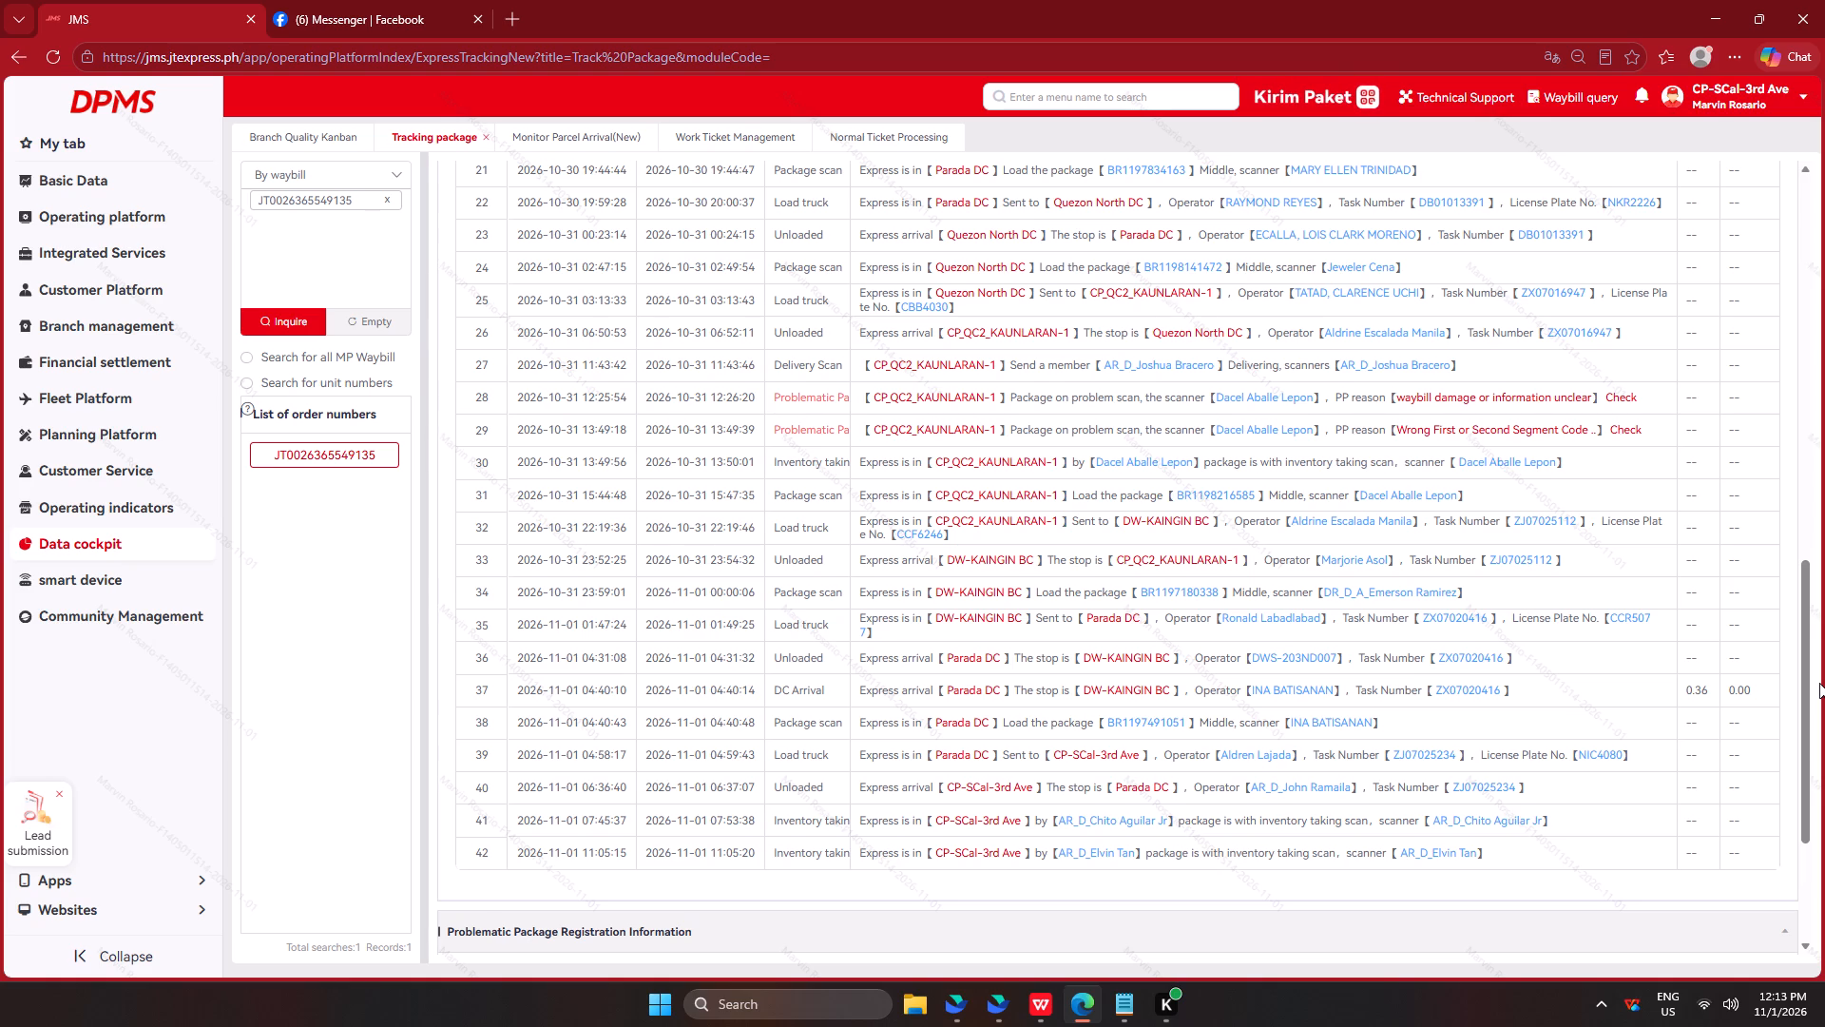
scroll(1824, 800, "down", 8)
scroll(1125, 956, "down", 3)
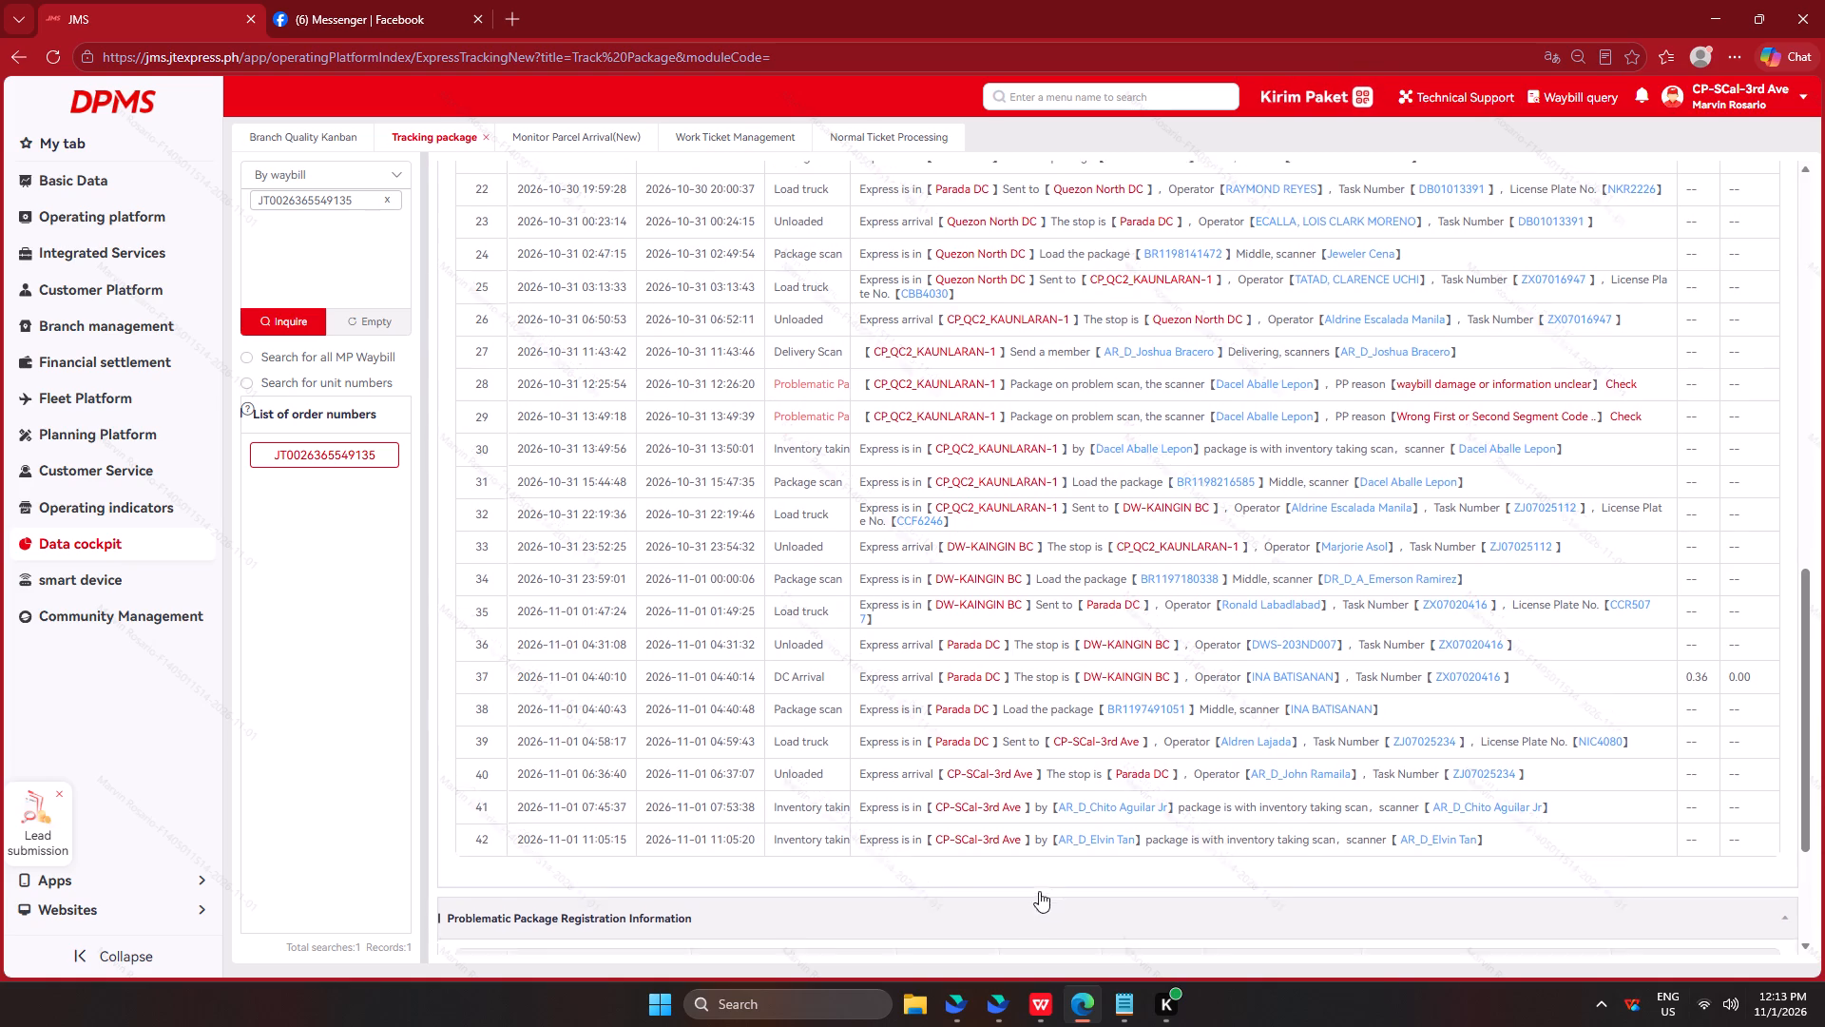
scroll(1039, 891, "down", 3)
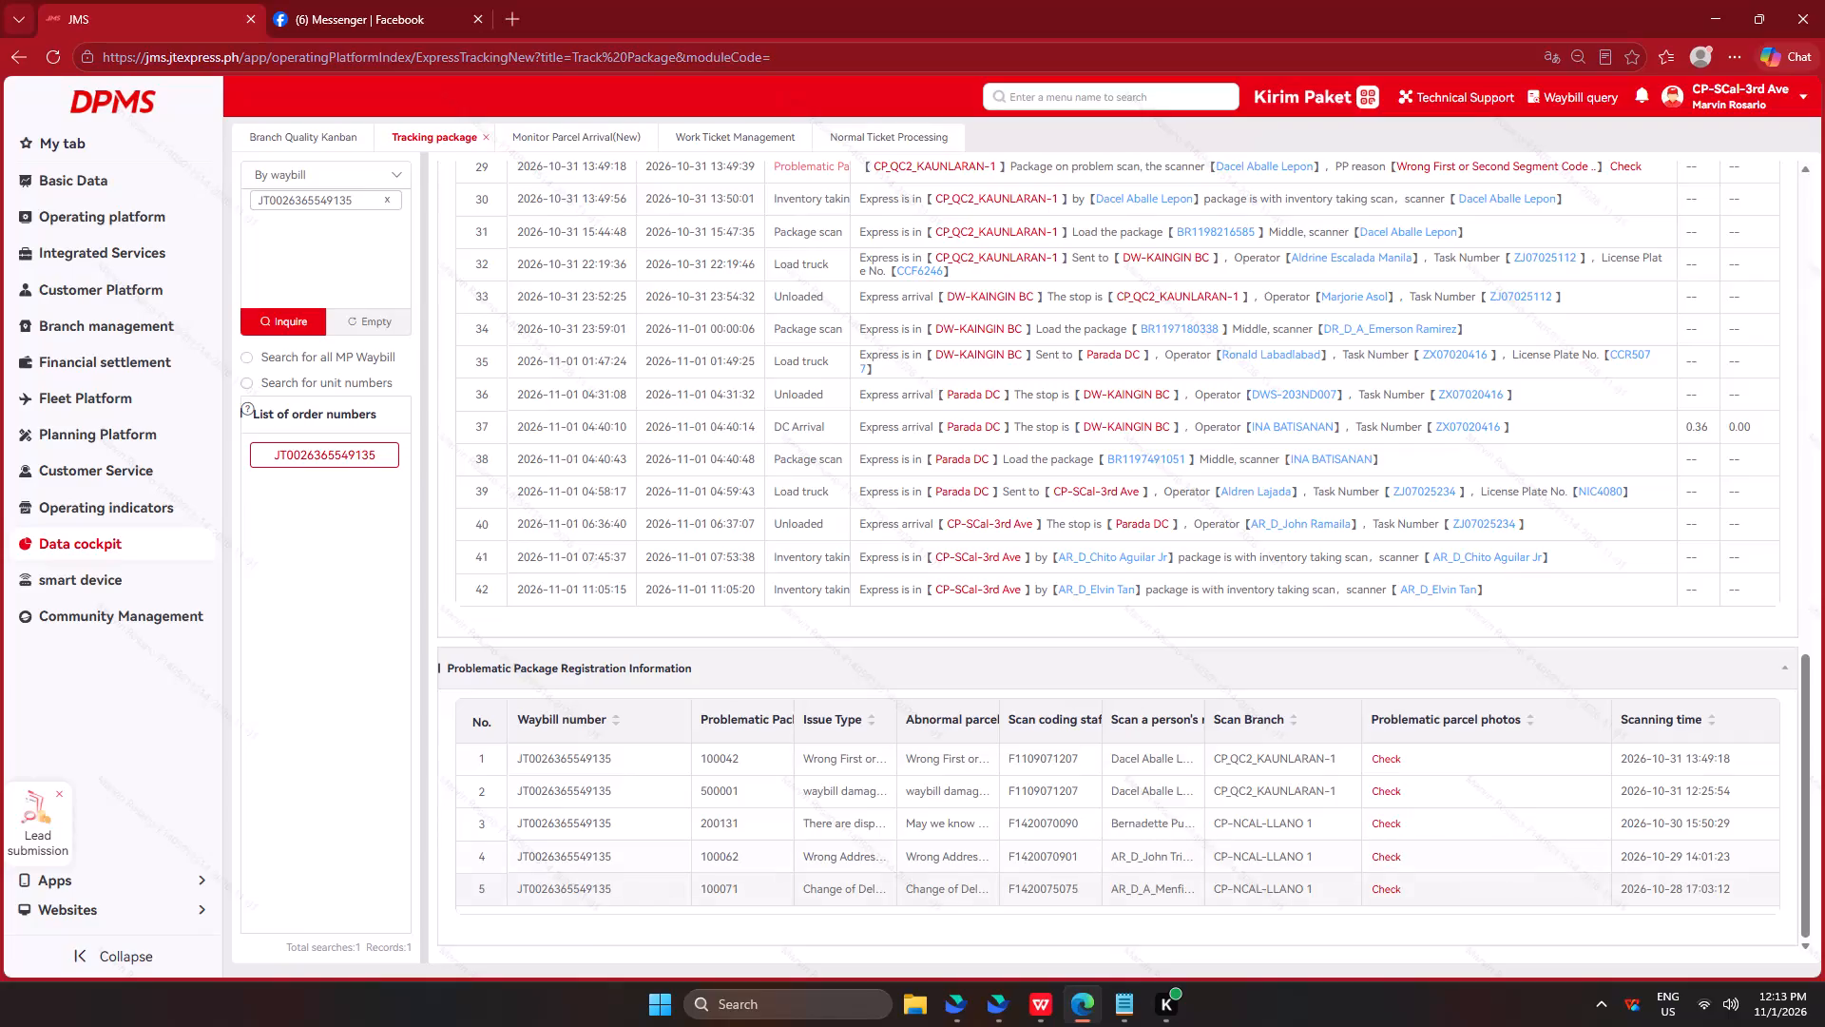
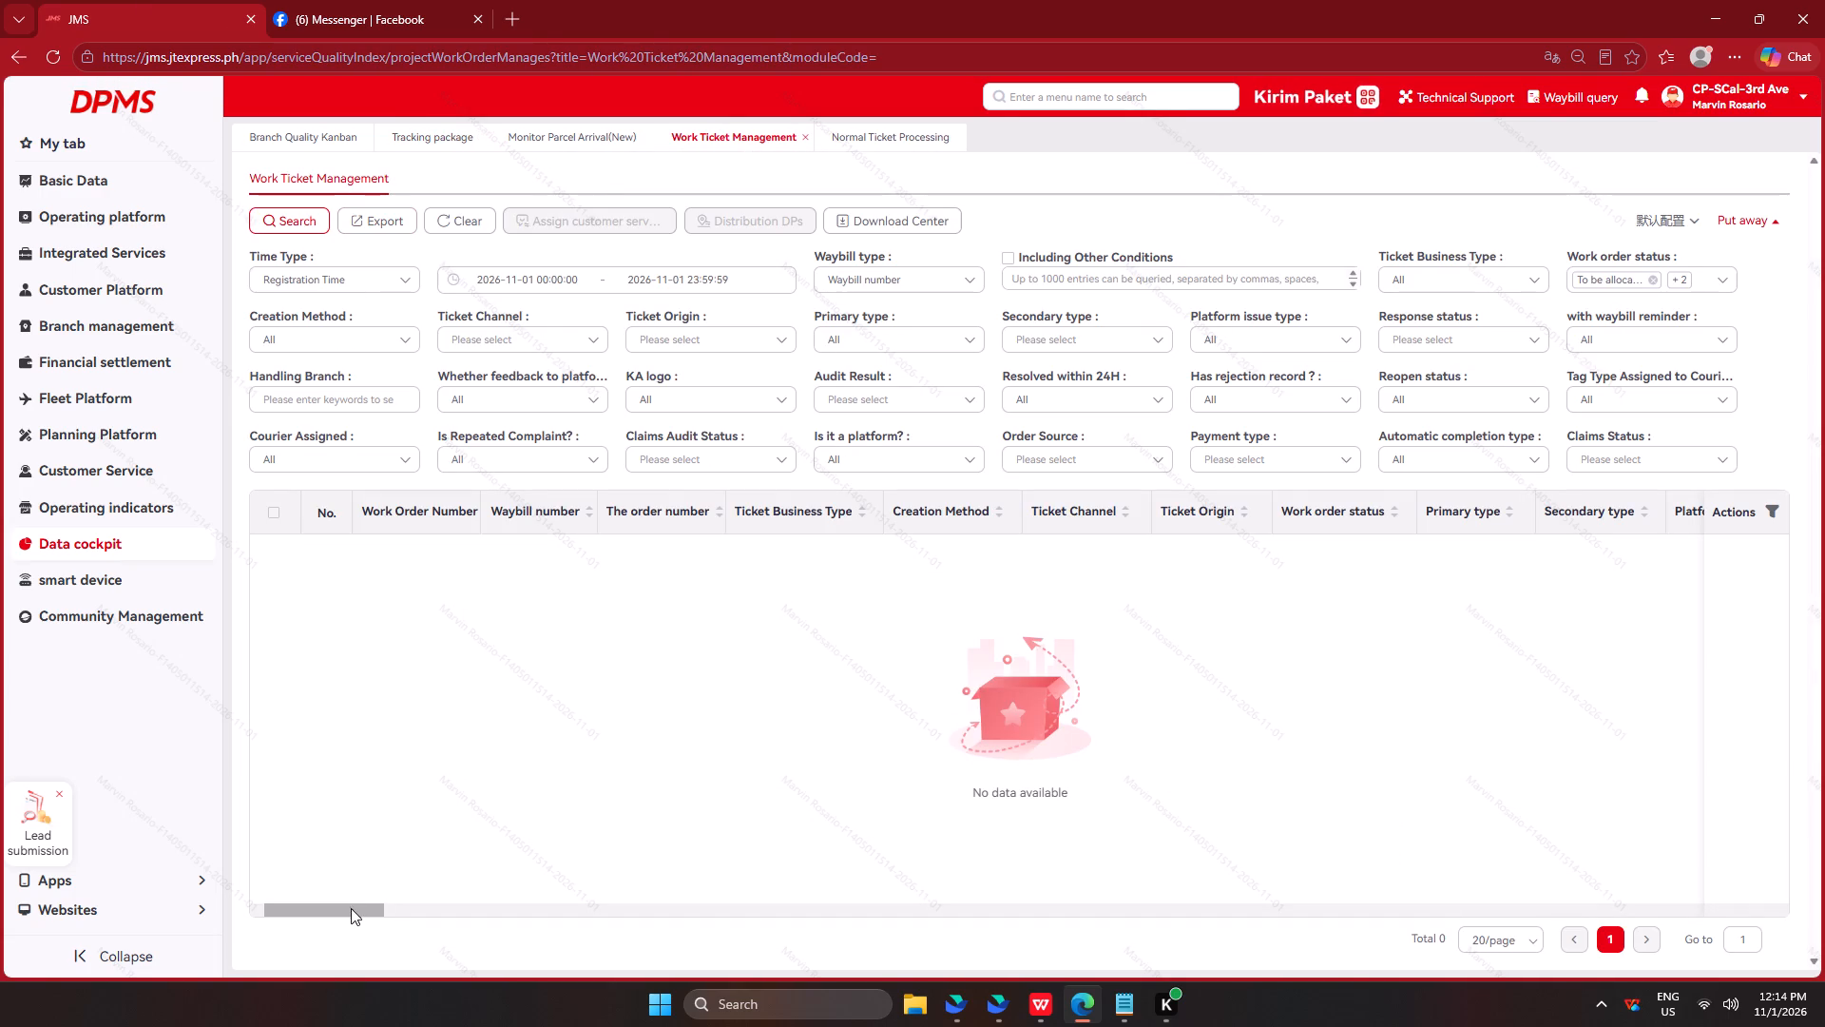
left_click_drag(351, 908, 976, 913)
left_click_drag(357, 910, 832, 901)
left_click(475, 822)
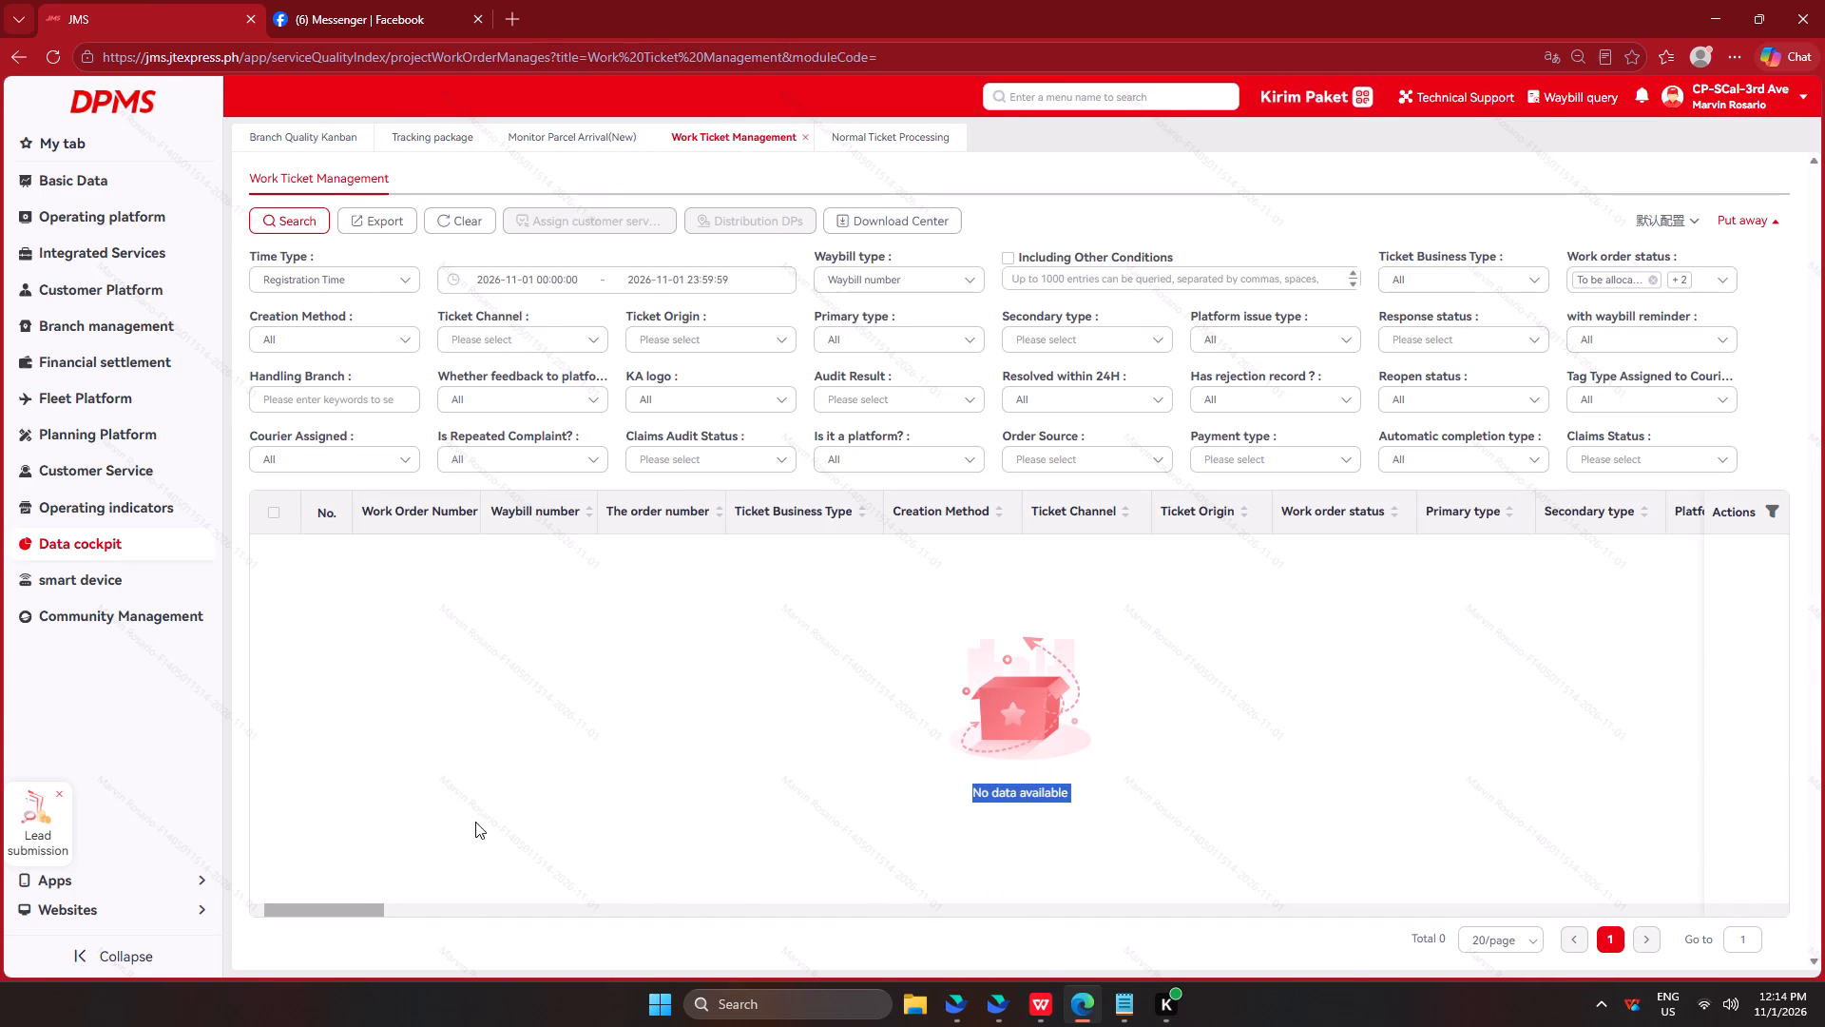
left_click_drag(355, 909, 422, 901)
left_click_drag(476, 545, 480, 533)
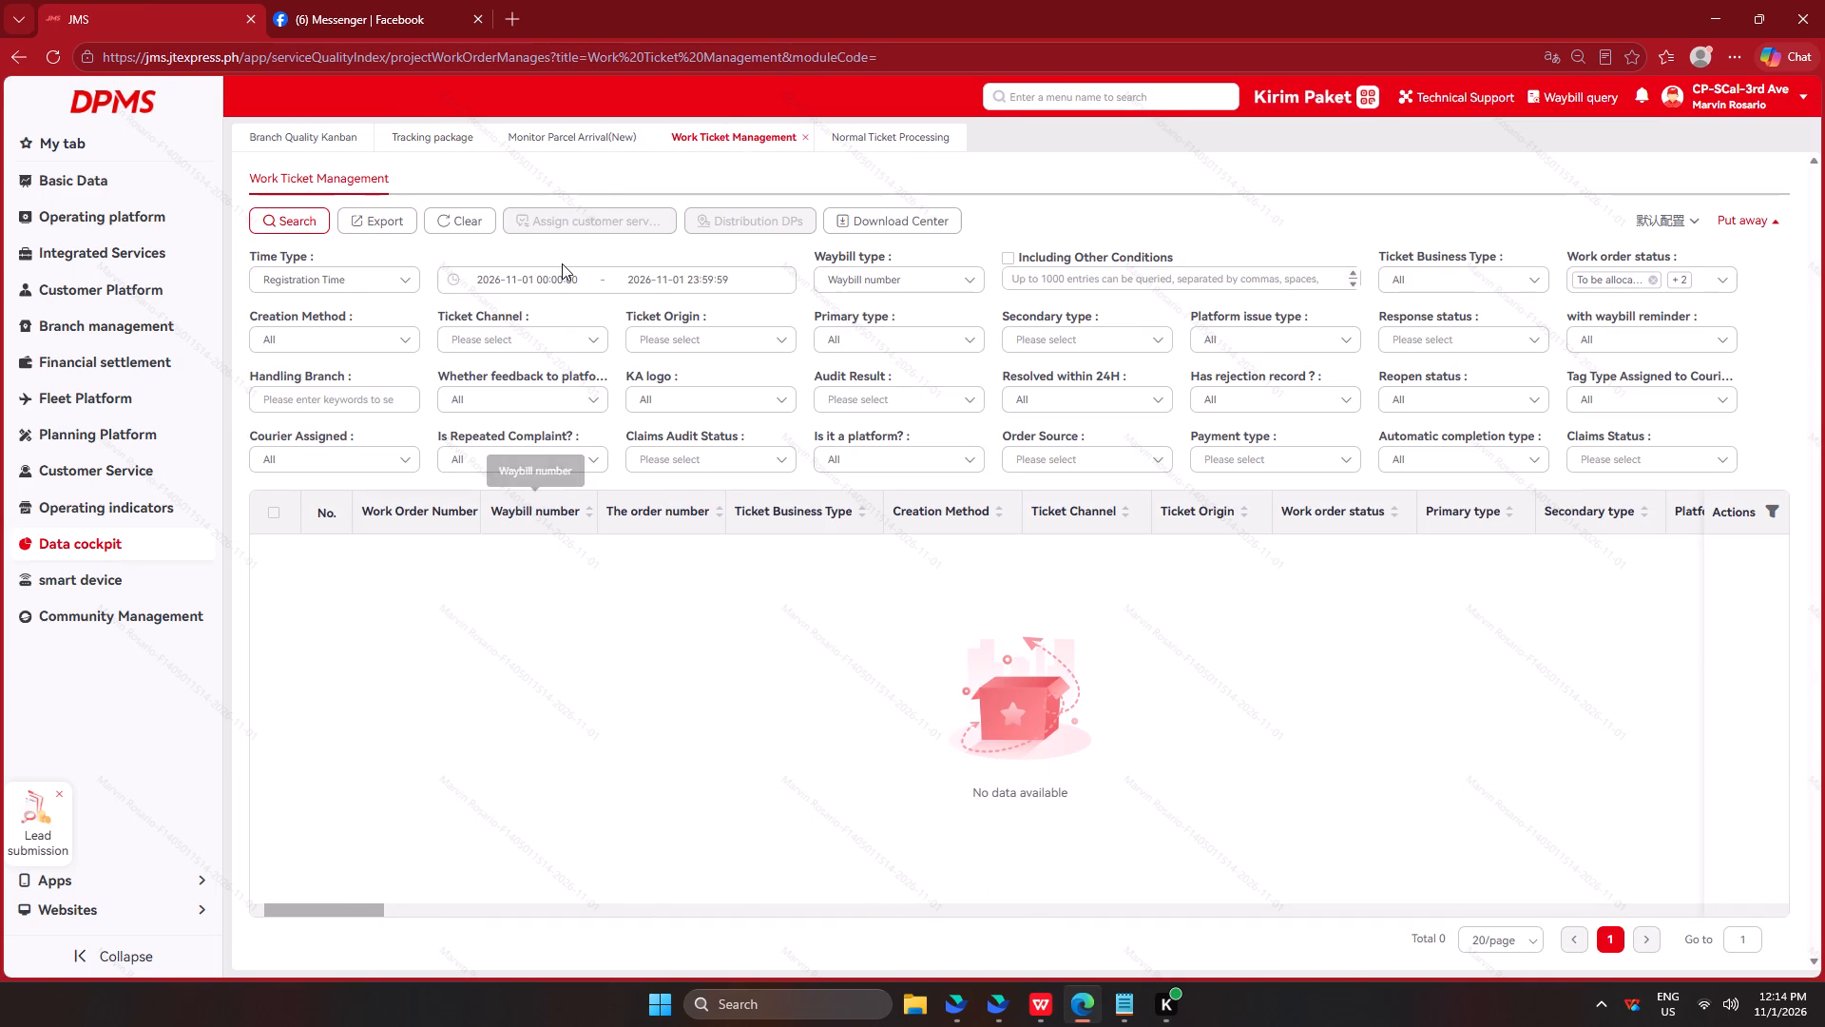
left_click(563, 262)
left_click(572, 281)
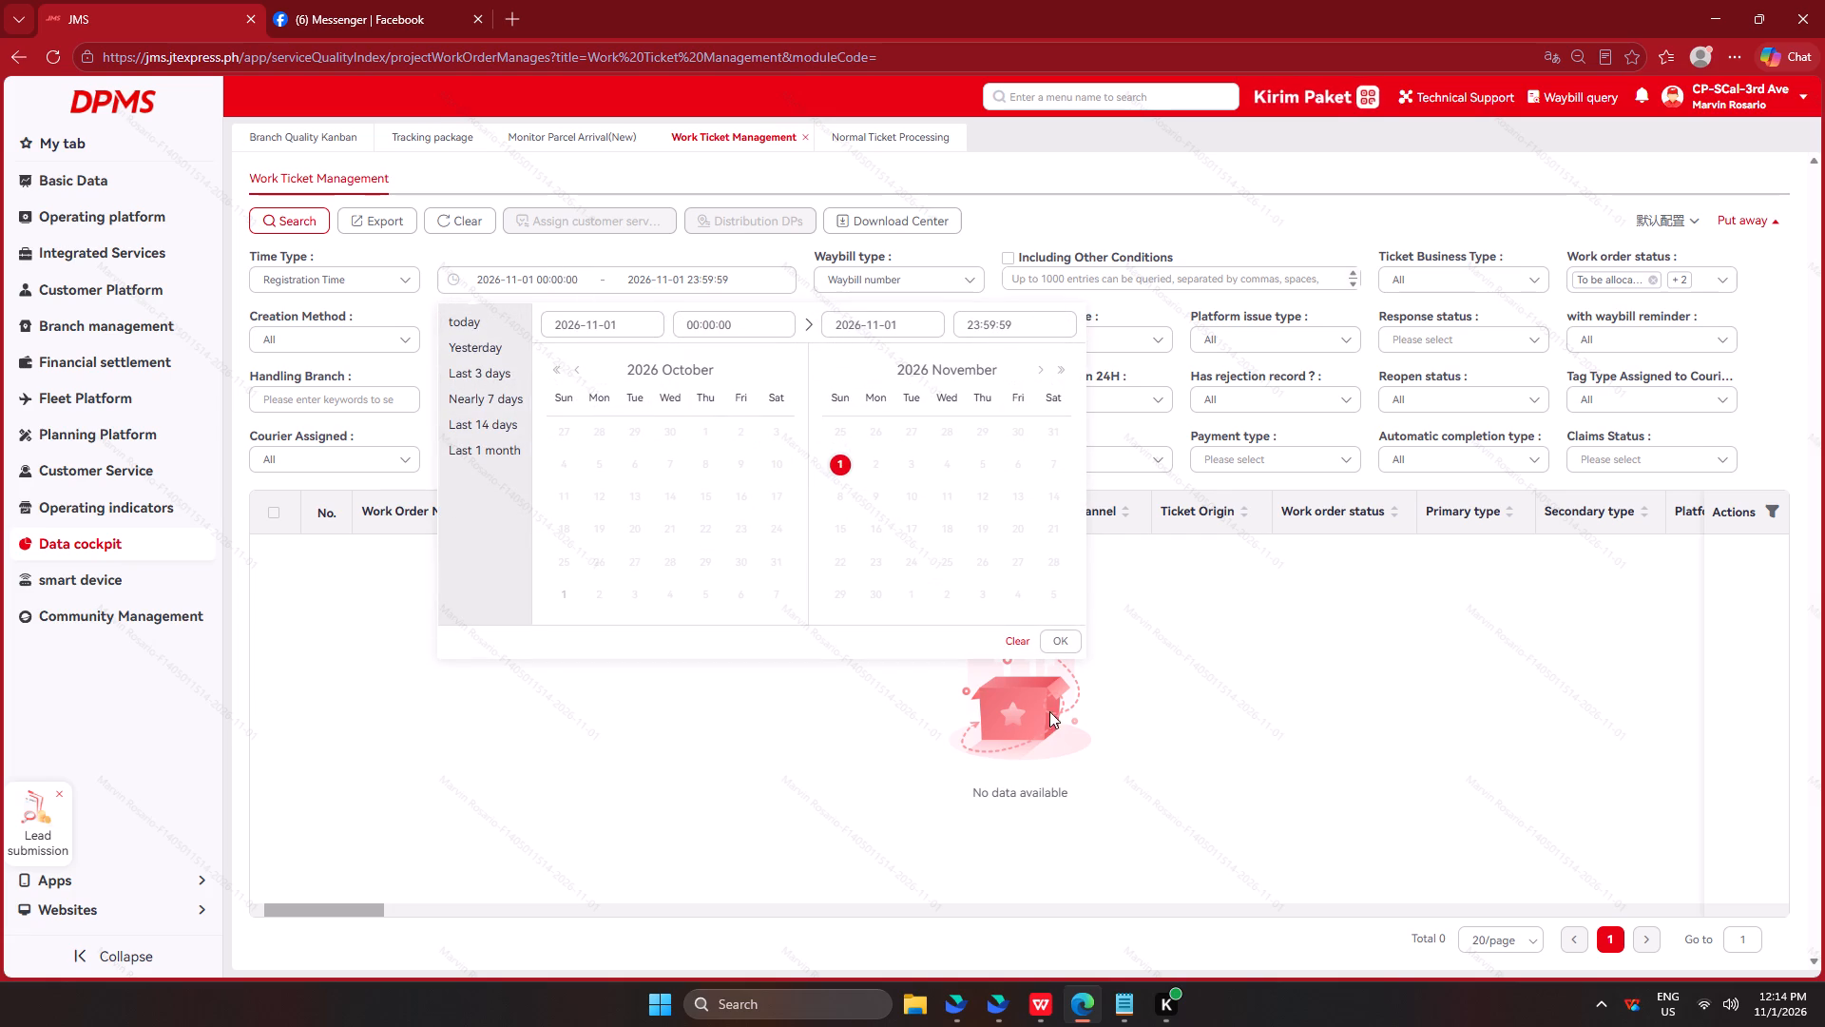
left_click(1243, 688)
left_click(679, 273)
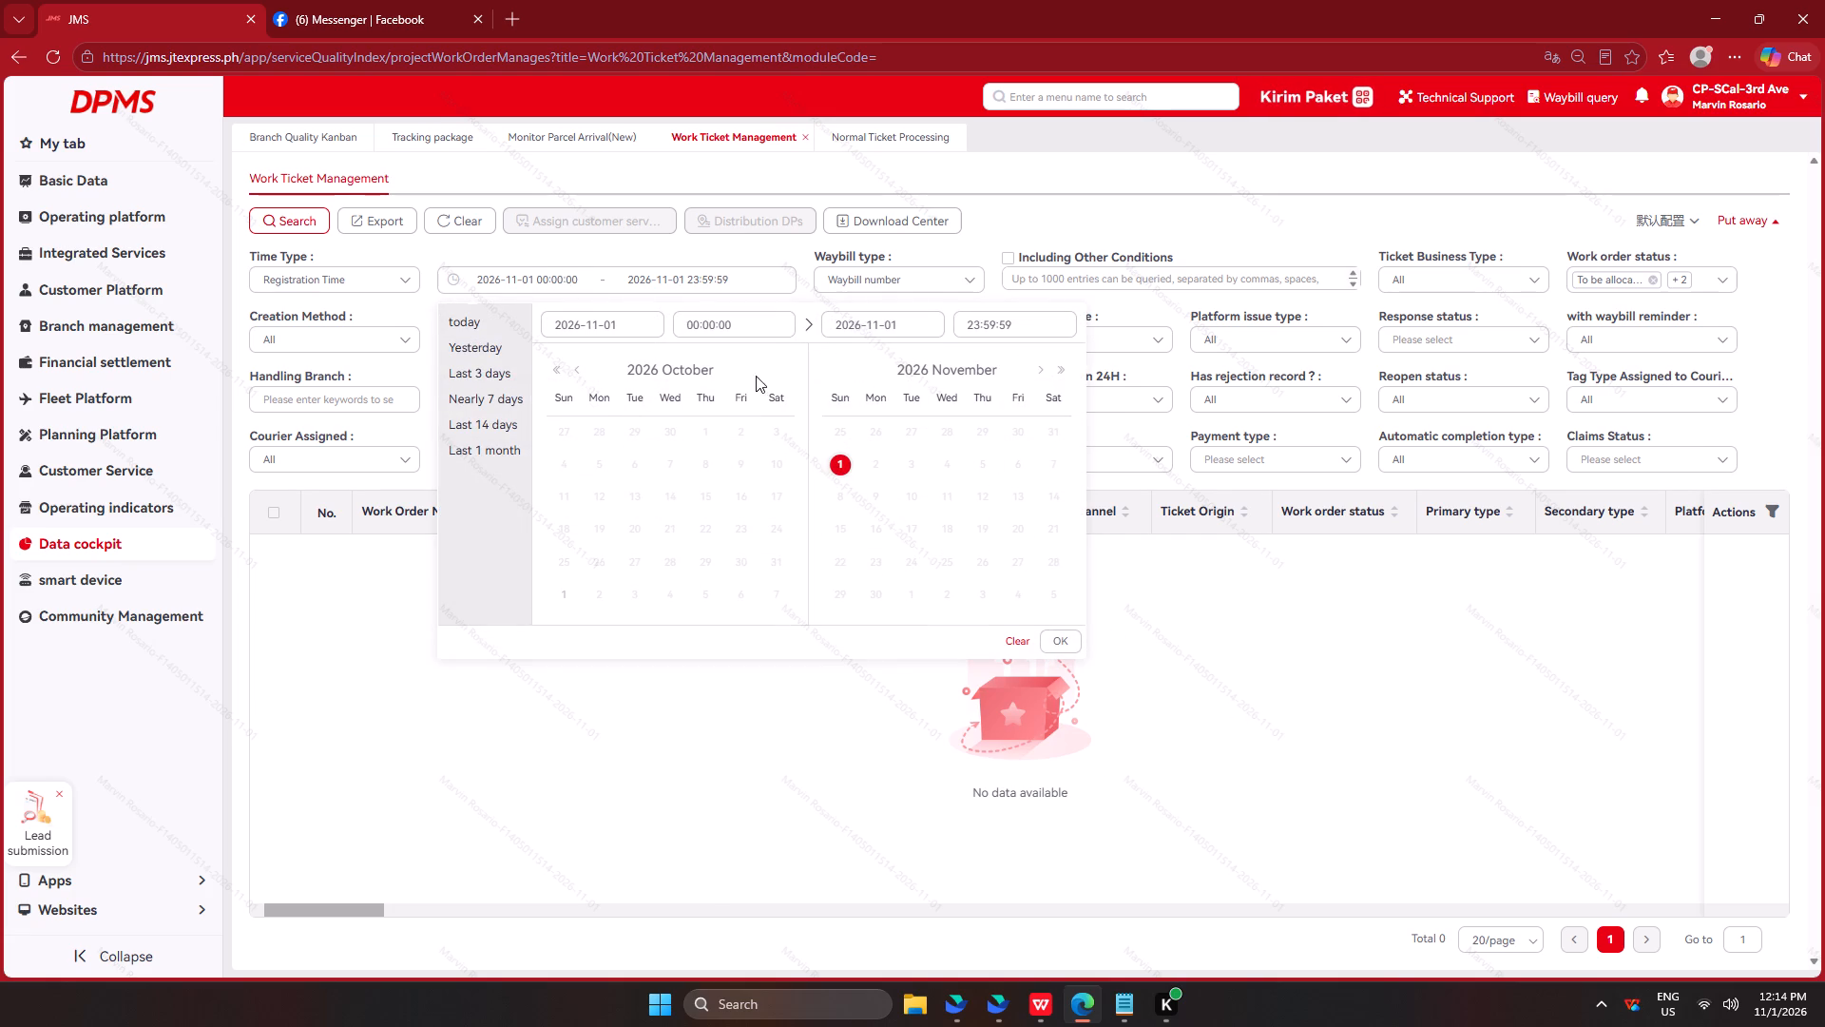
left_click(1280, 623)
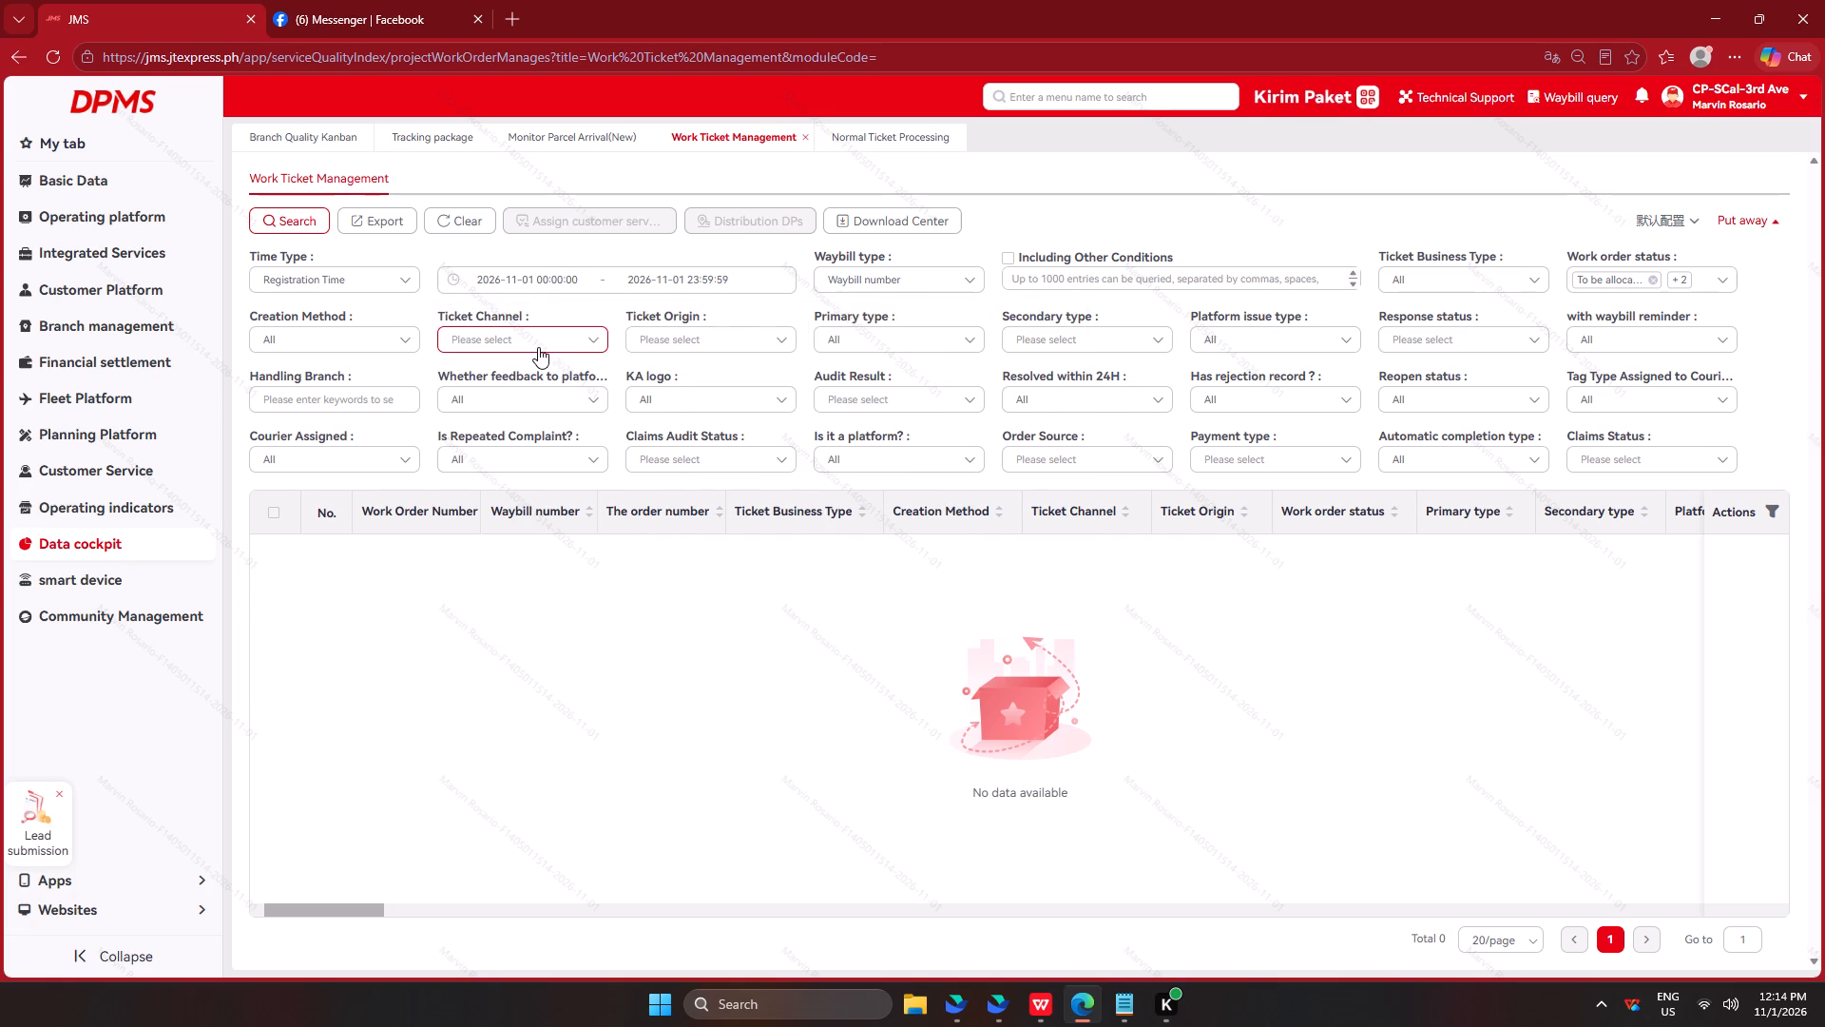
Reload the Work Ticket Management page and expand the collapsed navigation sidebar.
key("F5")
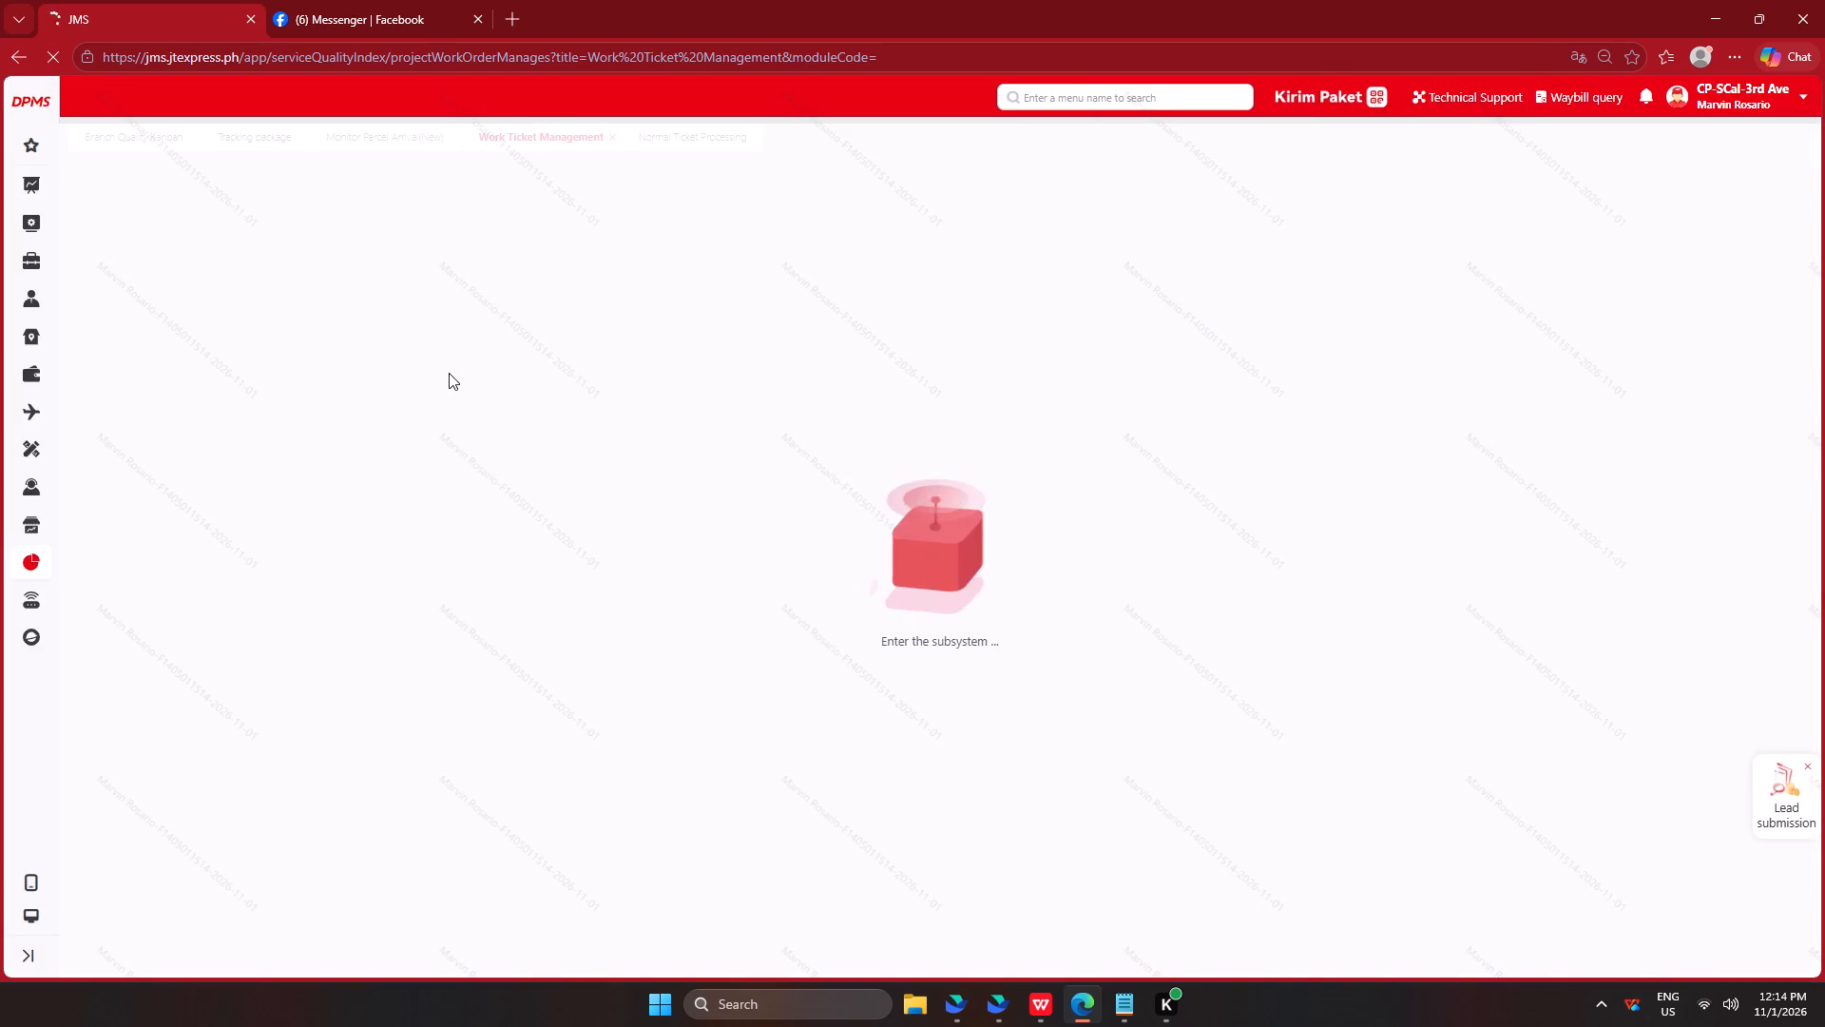
left_click(26, 954)
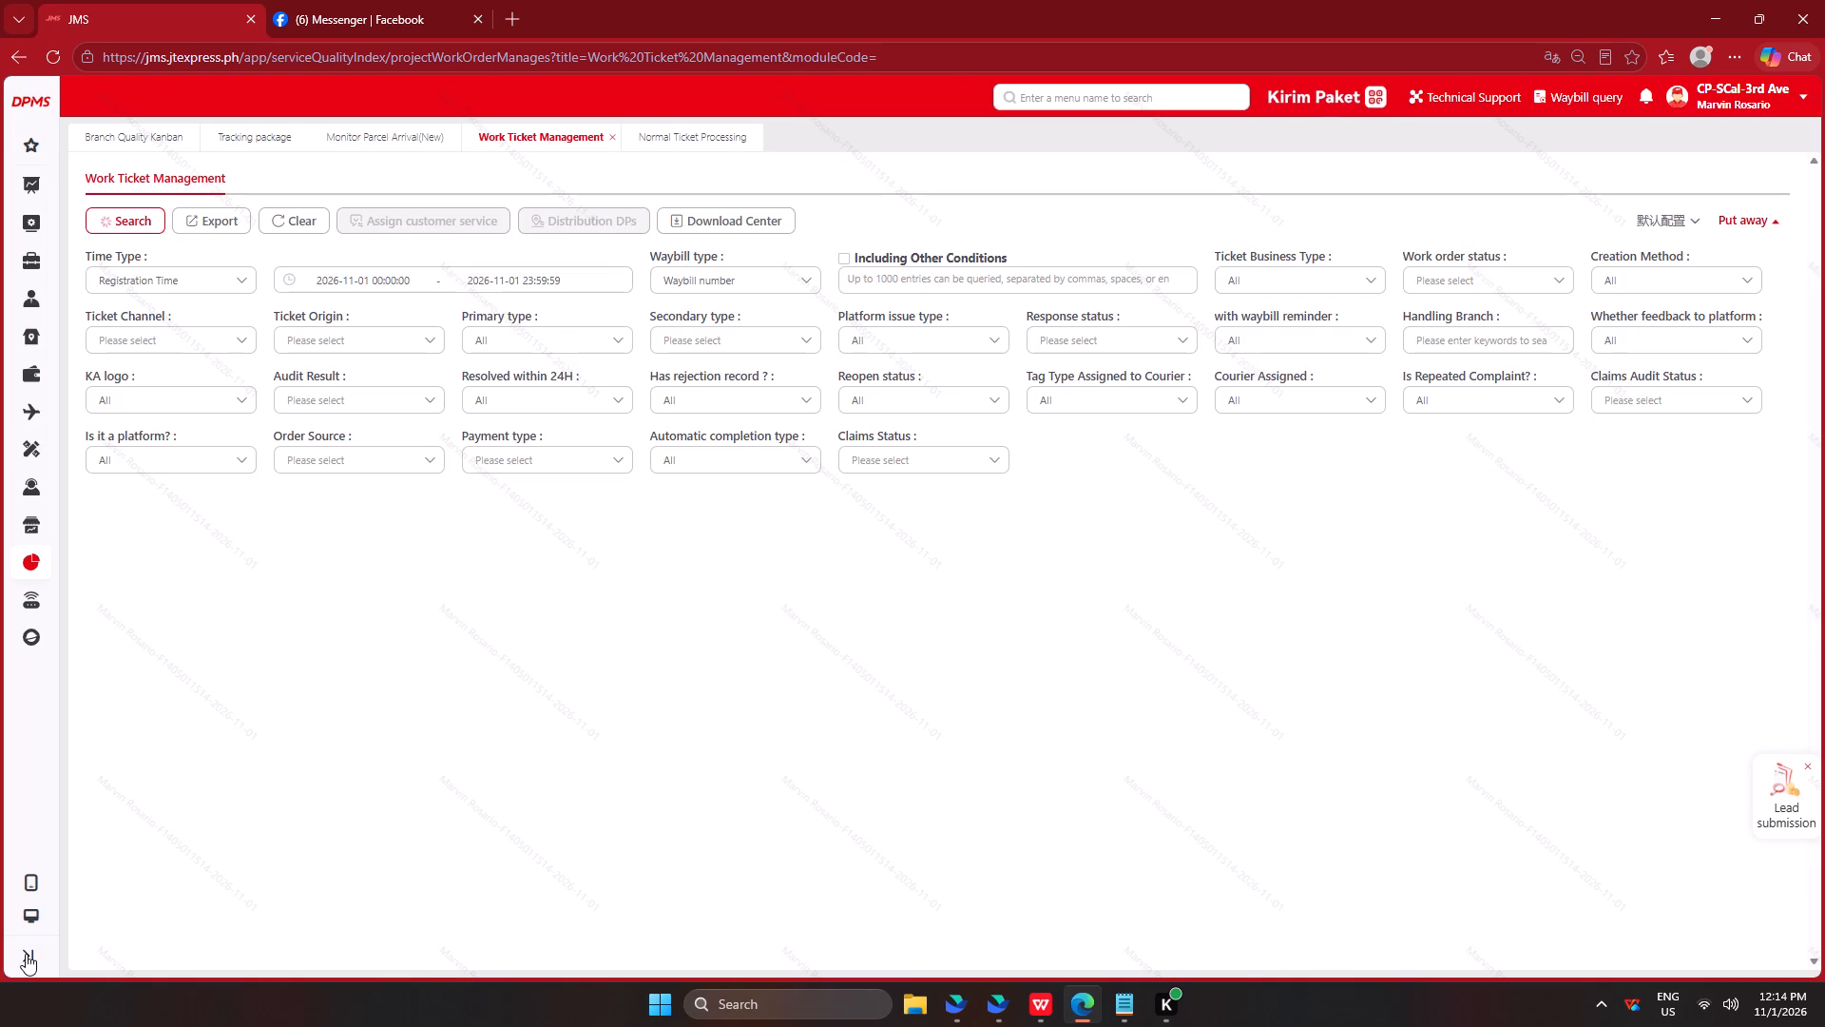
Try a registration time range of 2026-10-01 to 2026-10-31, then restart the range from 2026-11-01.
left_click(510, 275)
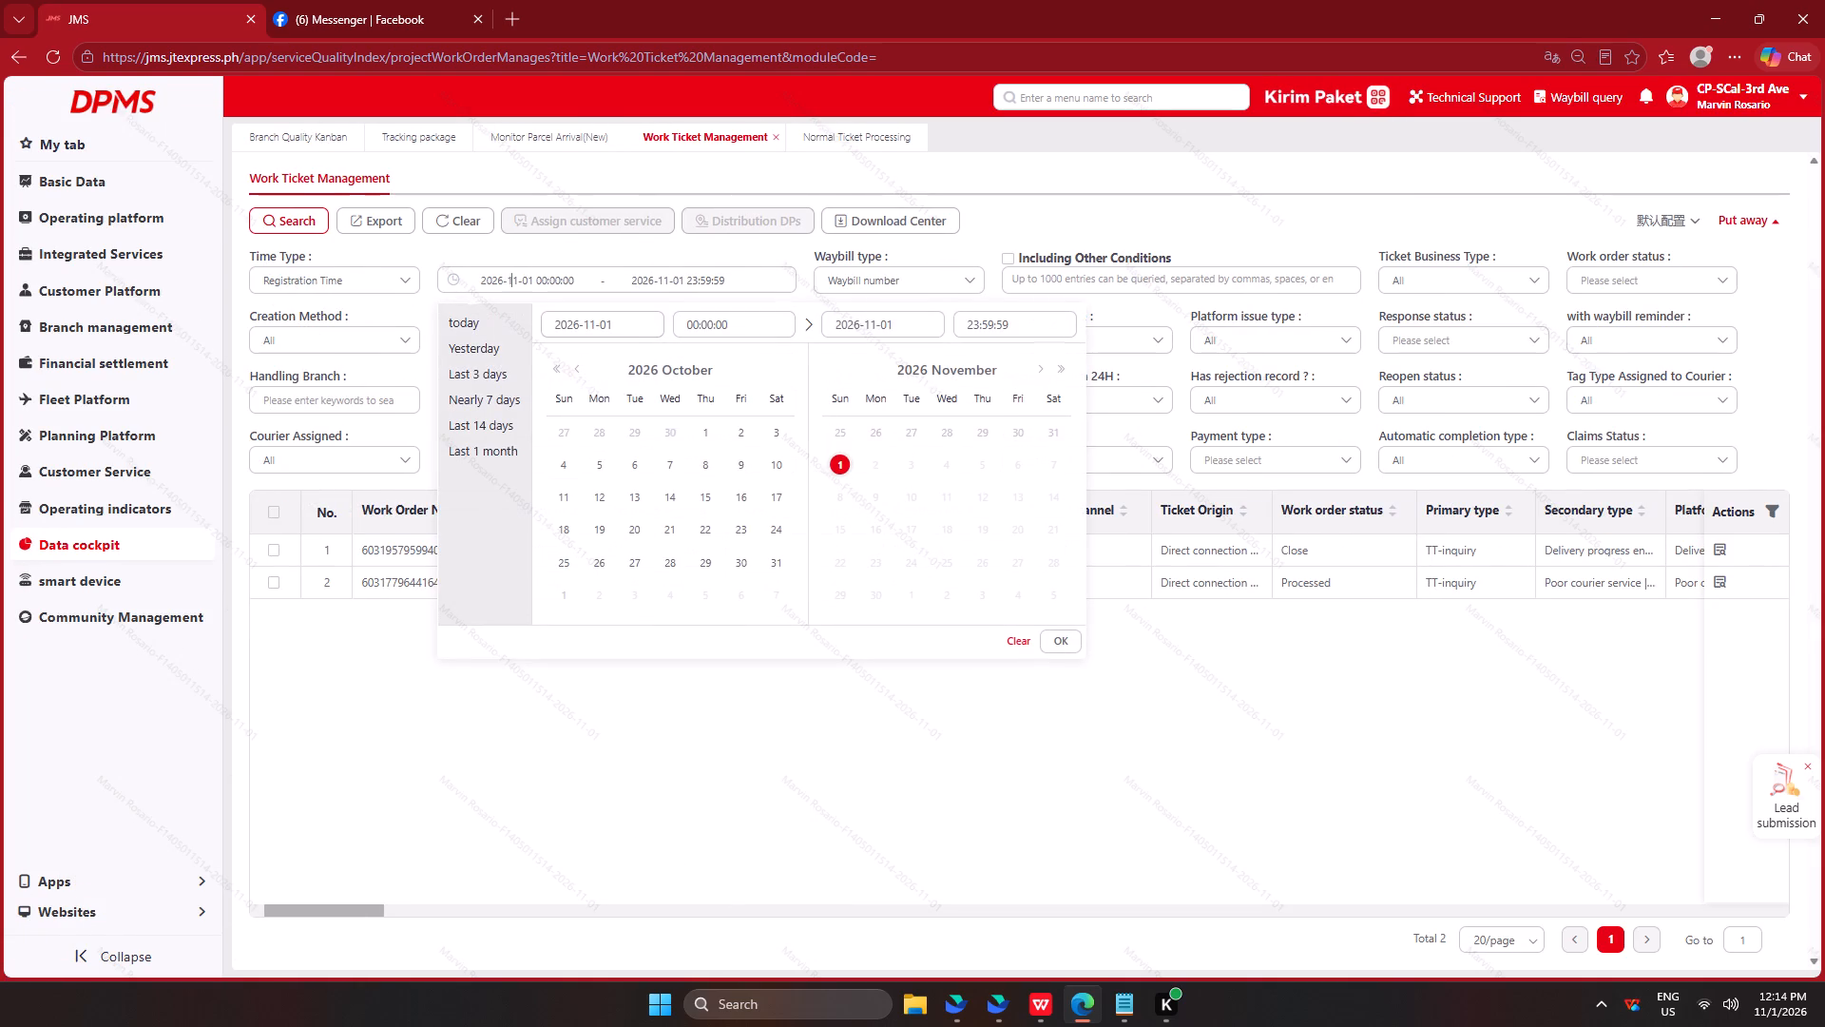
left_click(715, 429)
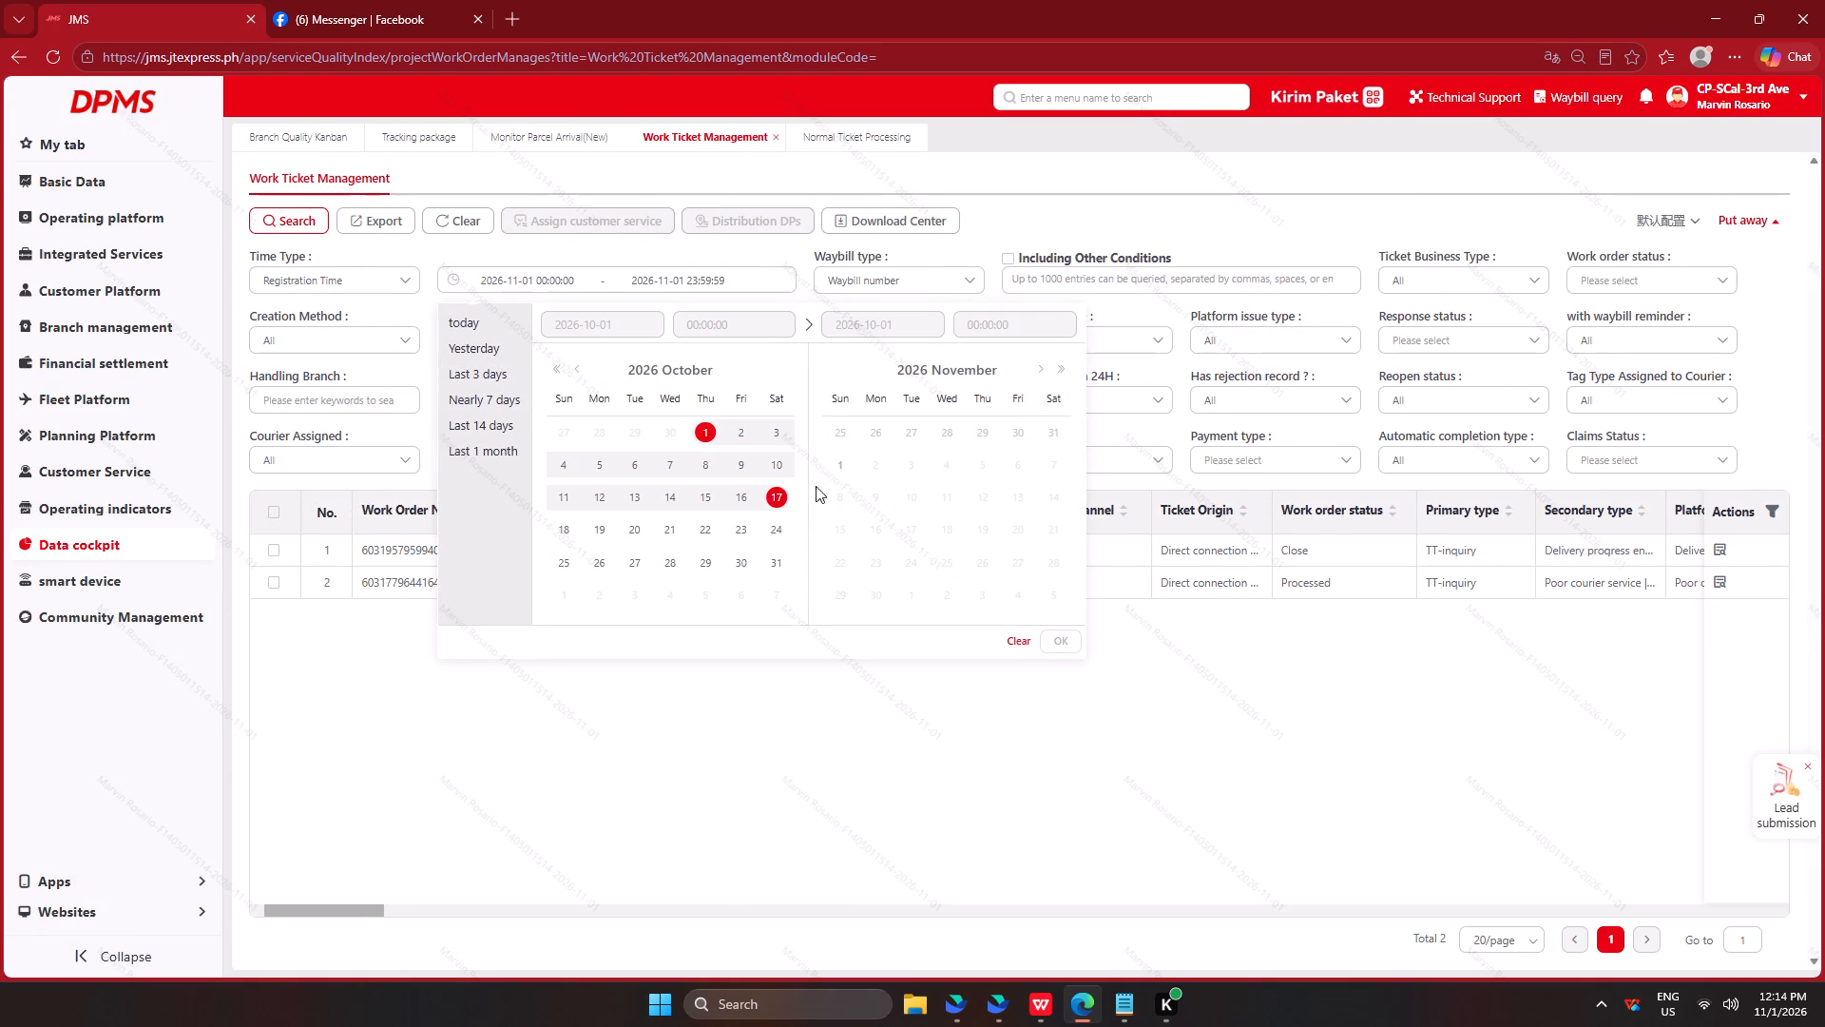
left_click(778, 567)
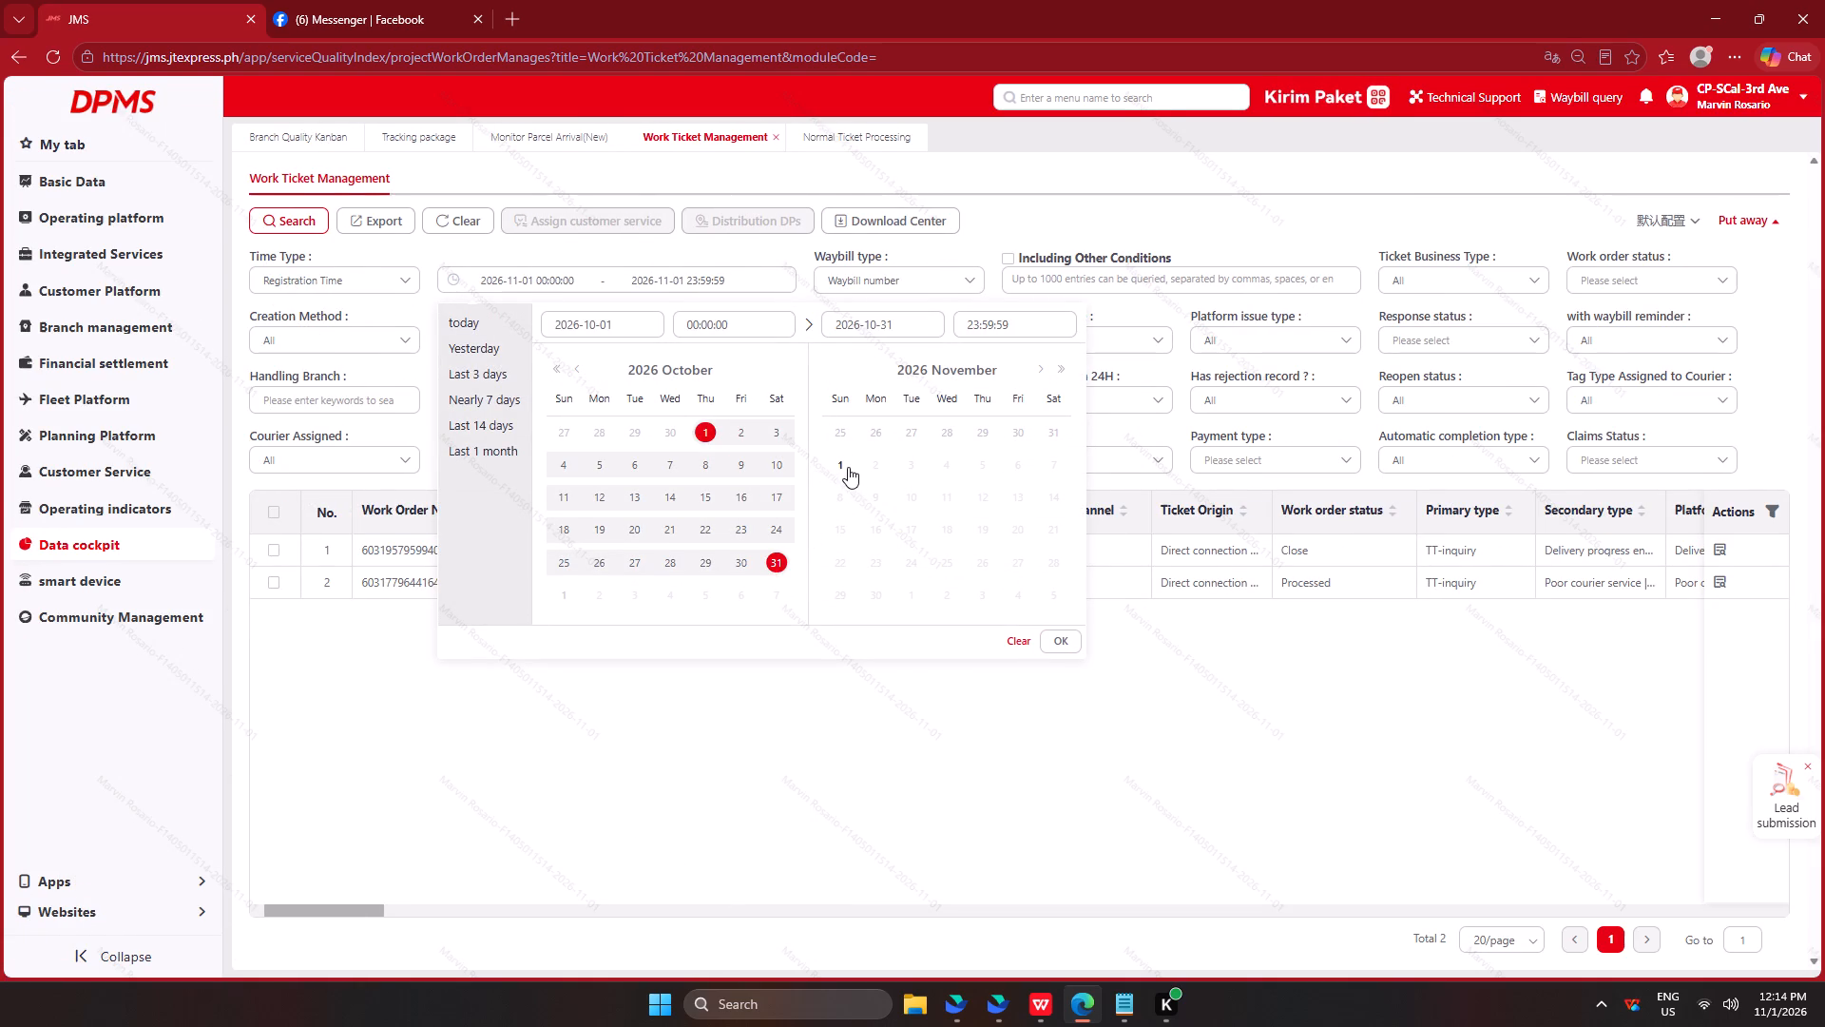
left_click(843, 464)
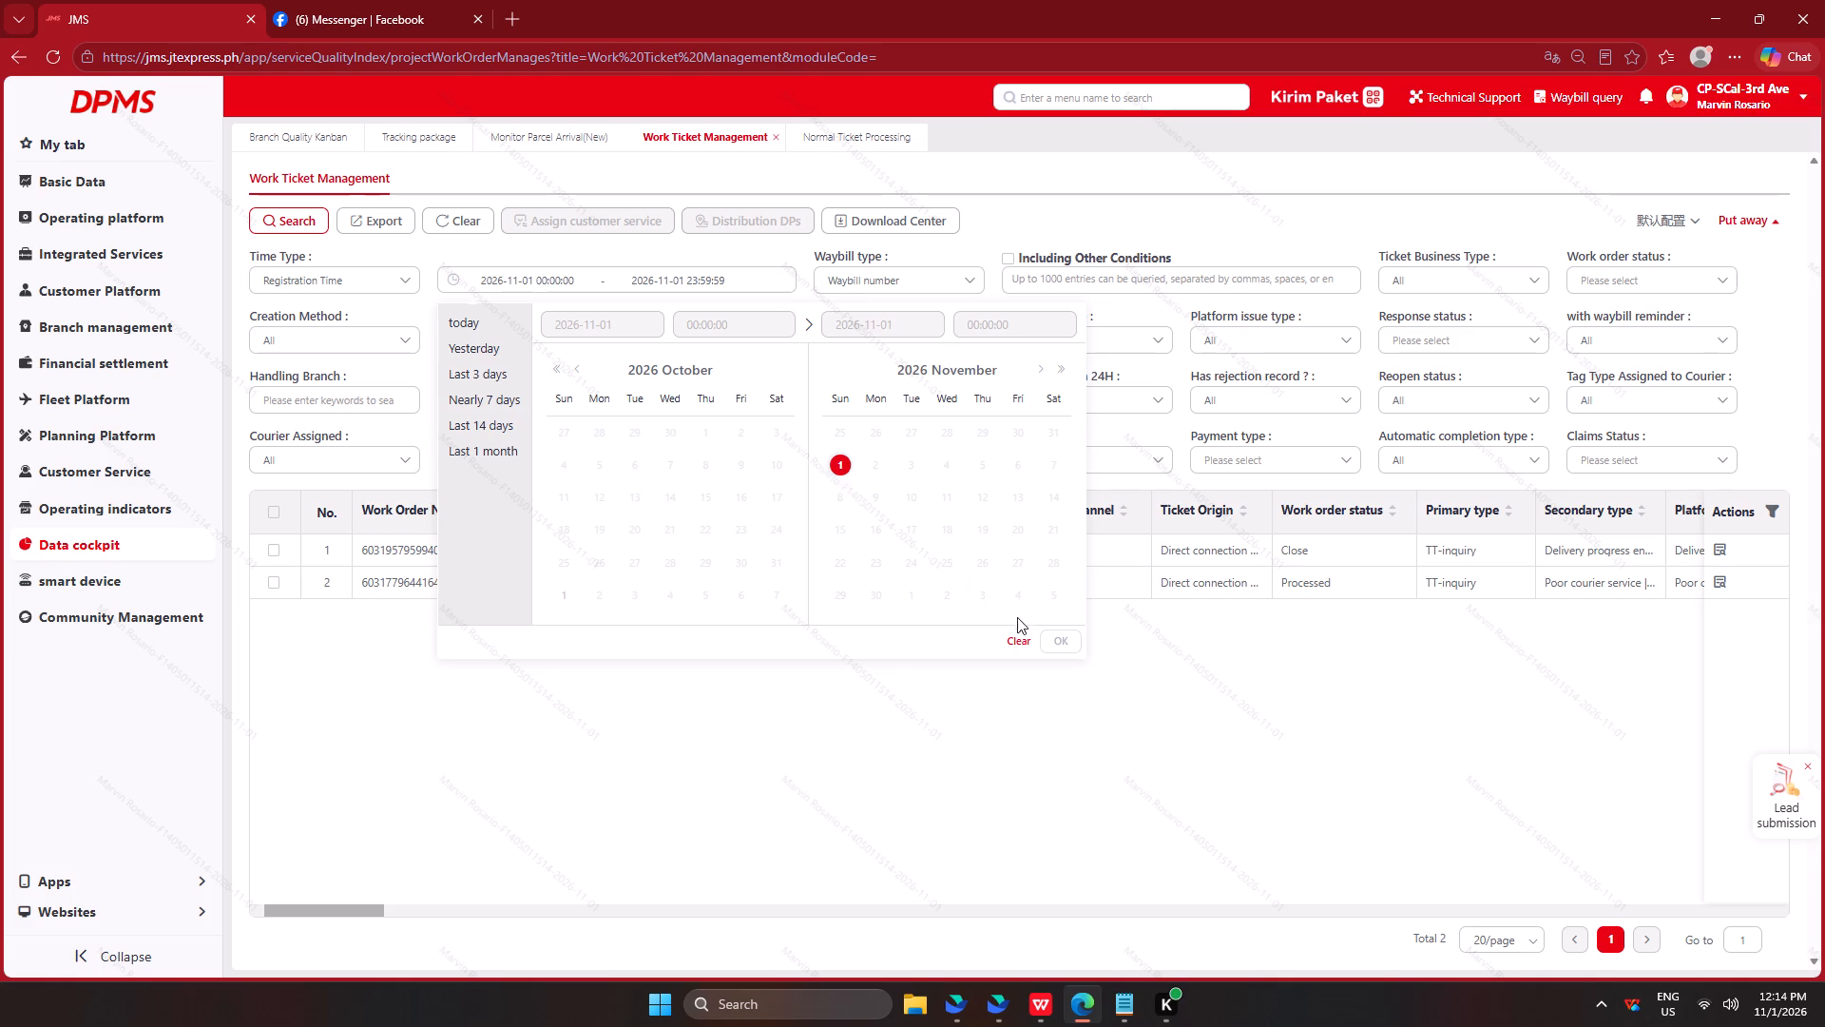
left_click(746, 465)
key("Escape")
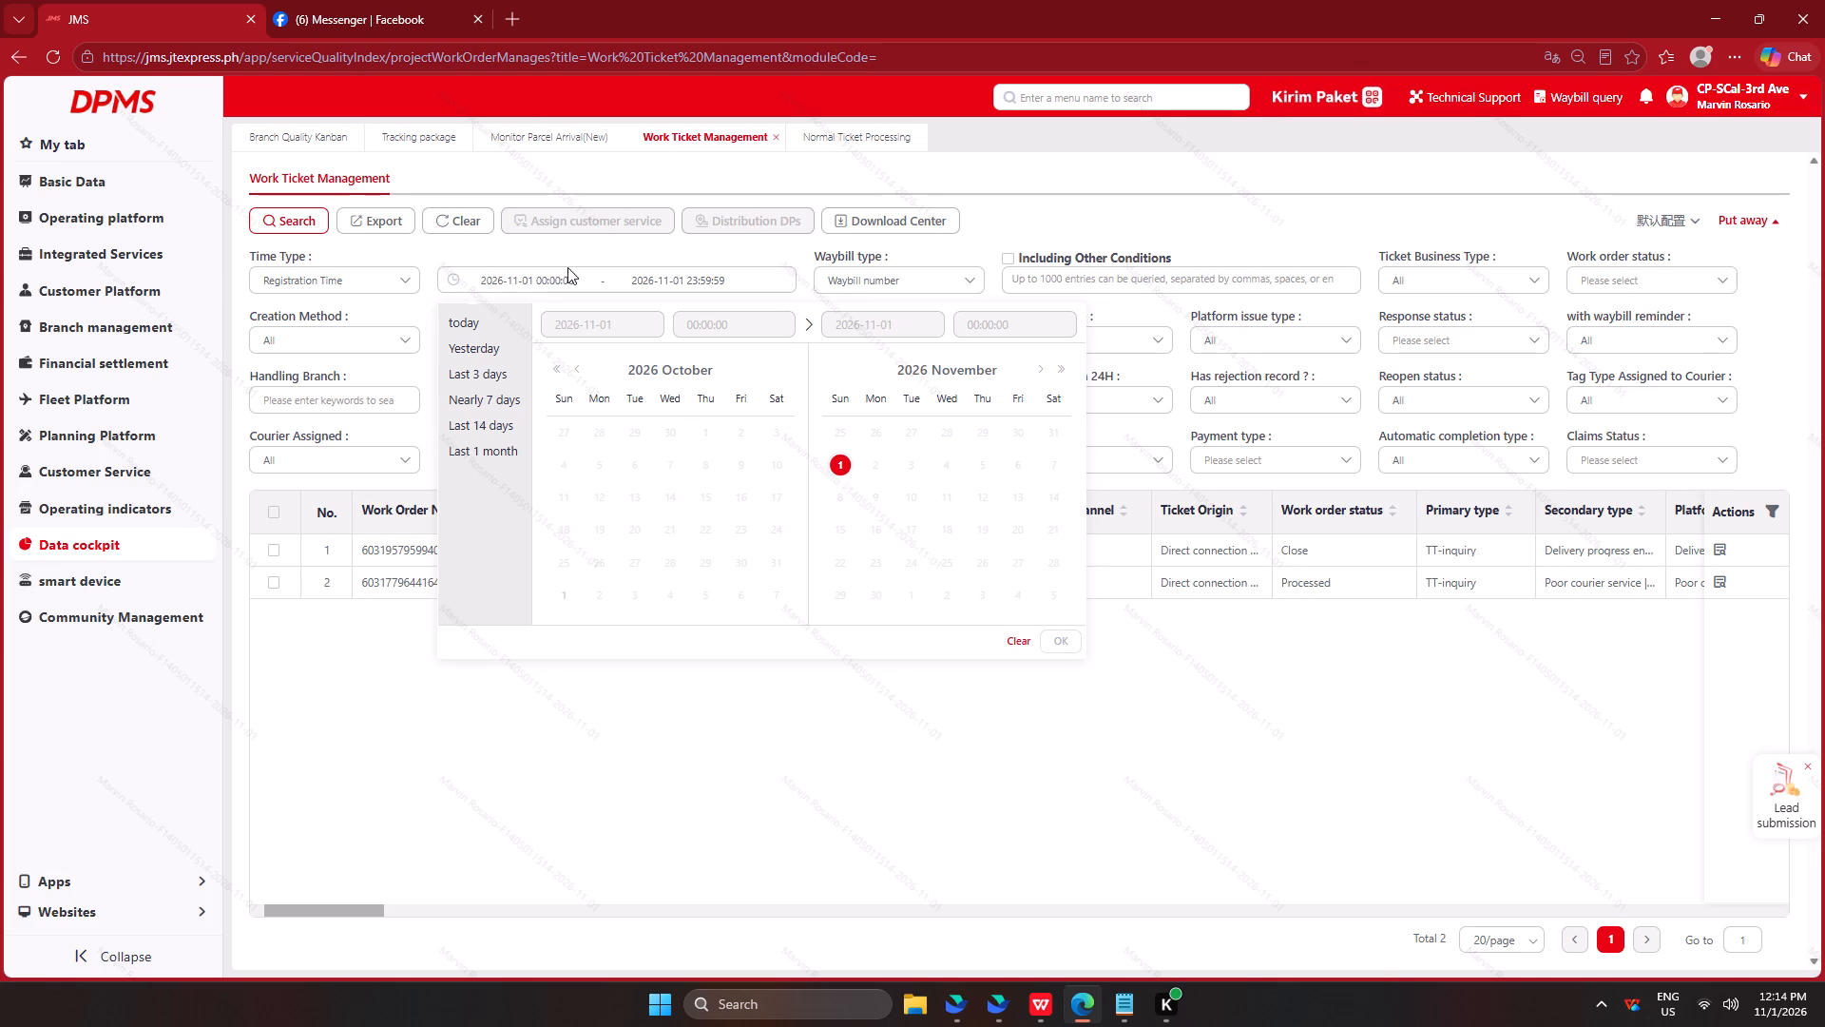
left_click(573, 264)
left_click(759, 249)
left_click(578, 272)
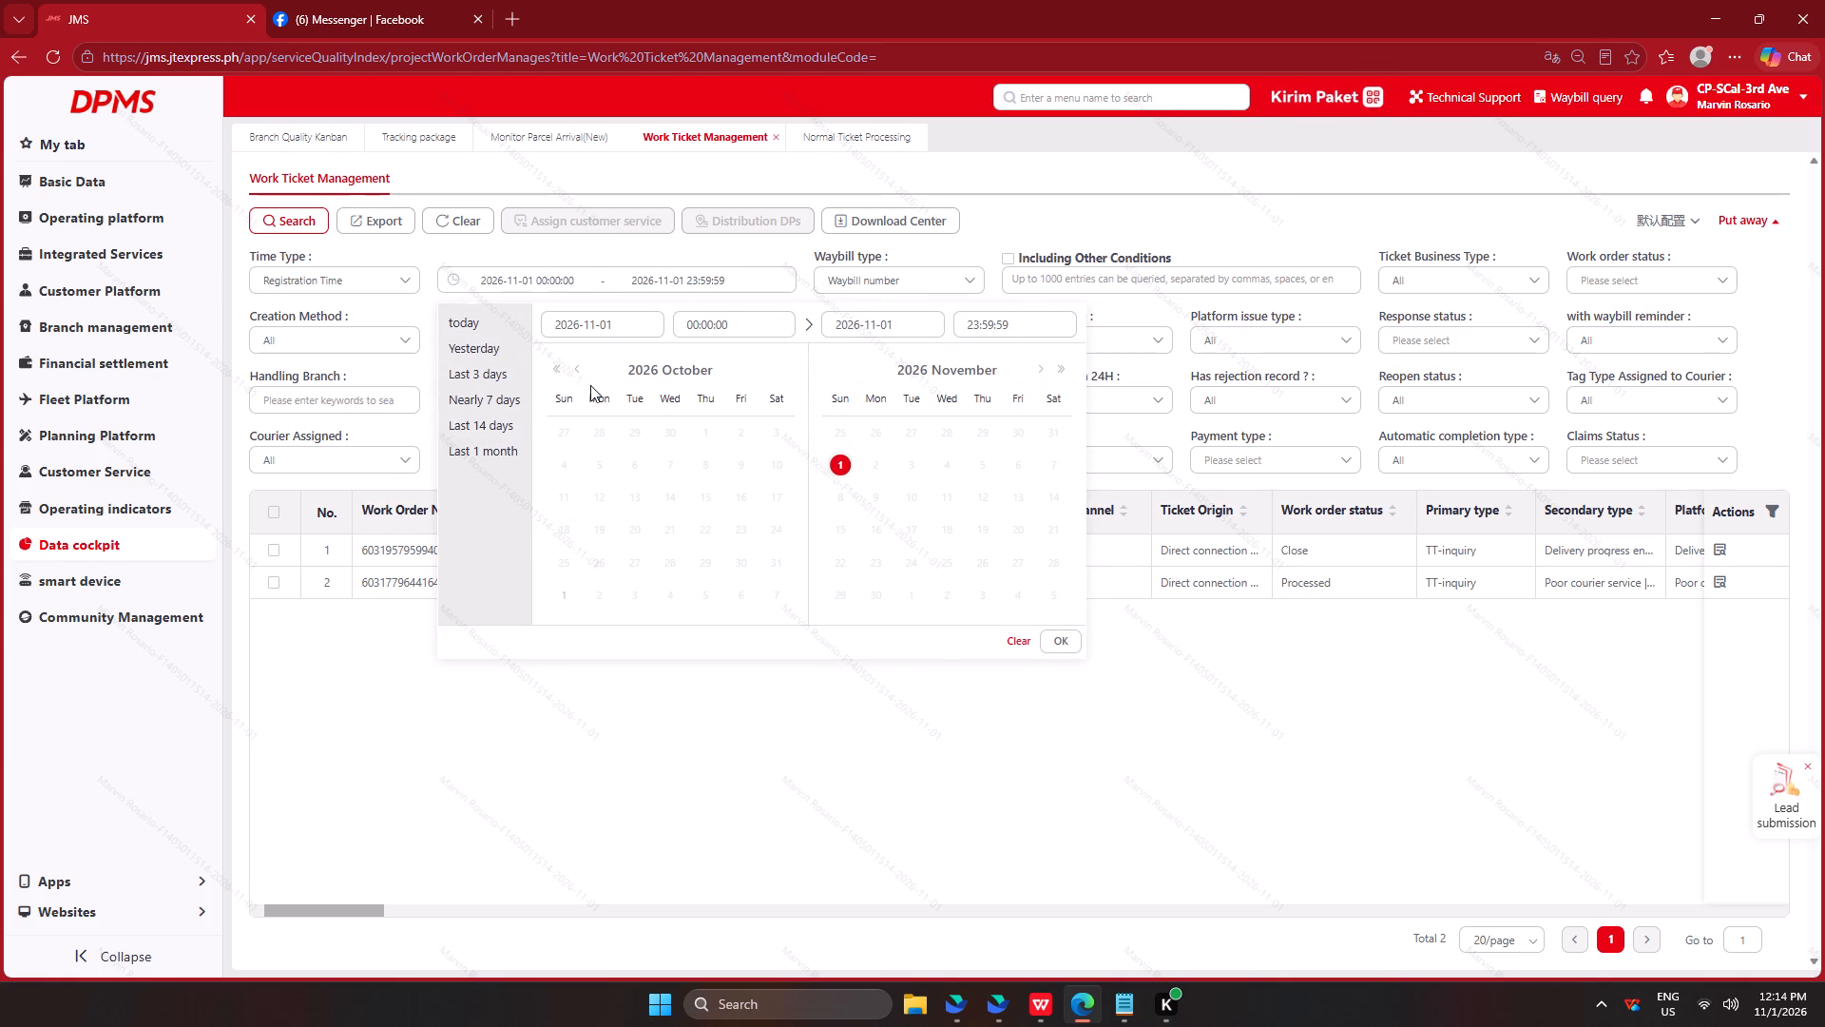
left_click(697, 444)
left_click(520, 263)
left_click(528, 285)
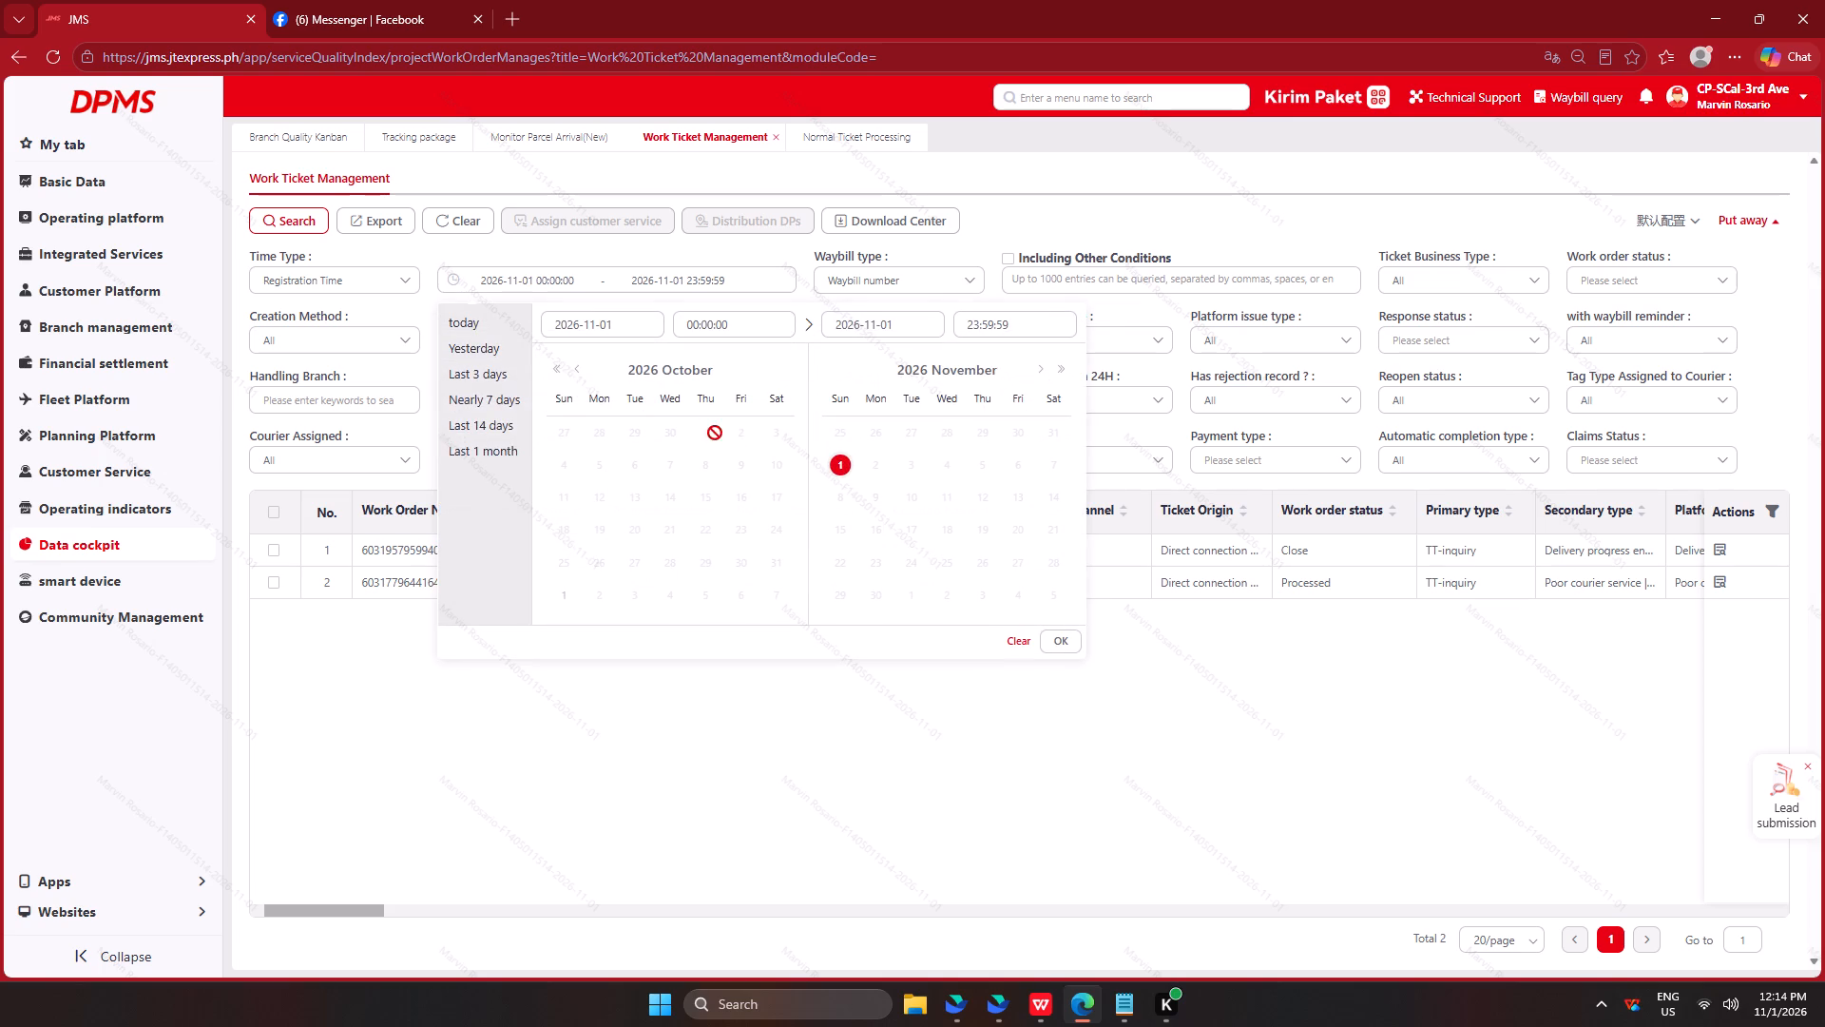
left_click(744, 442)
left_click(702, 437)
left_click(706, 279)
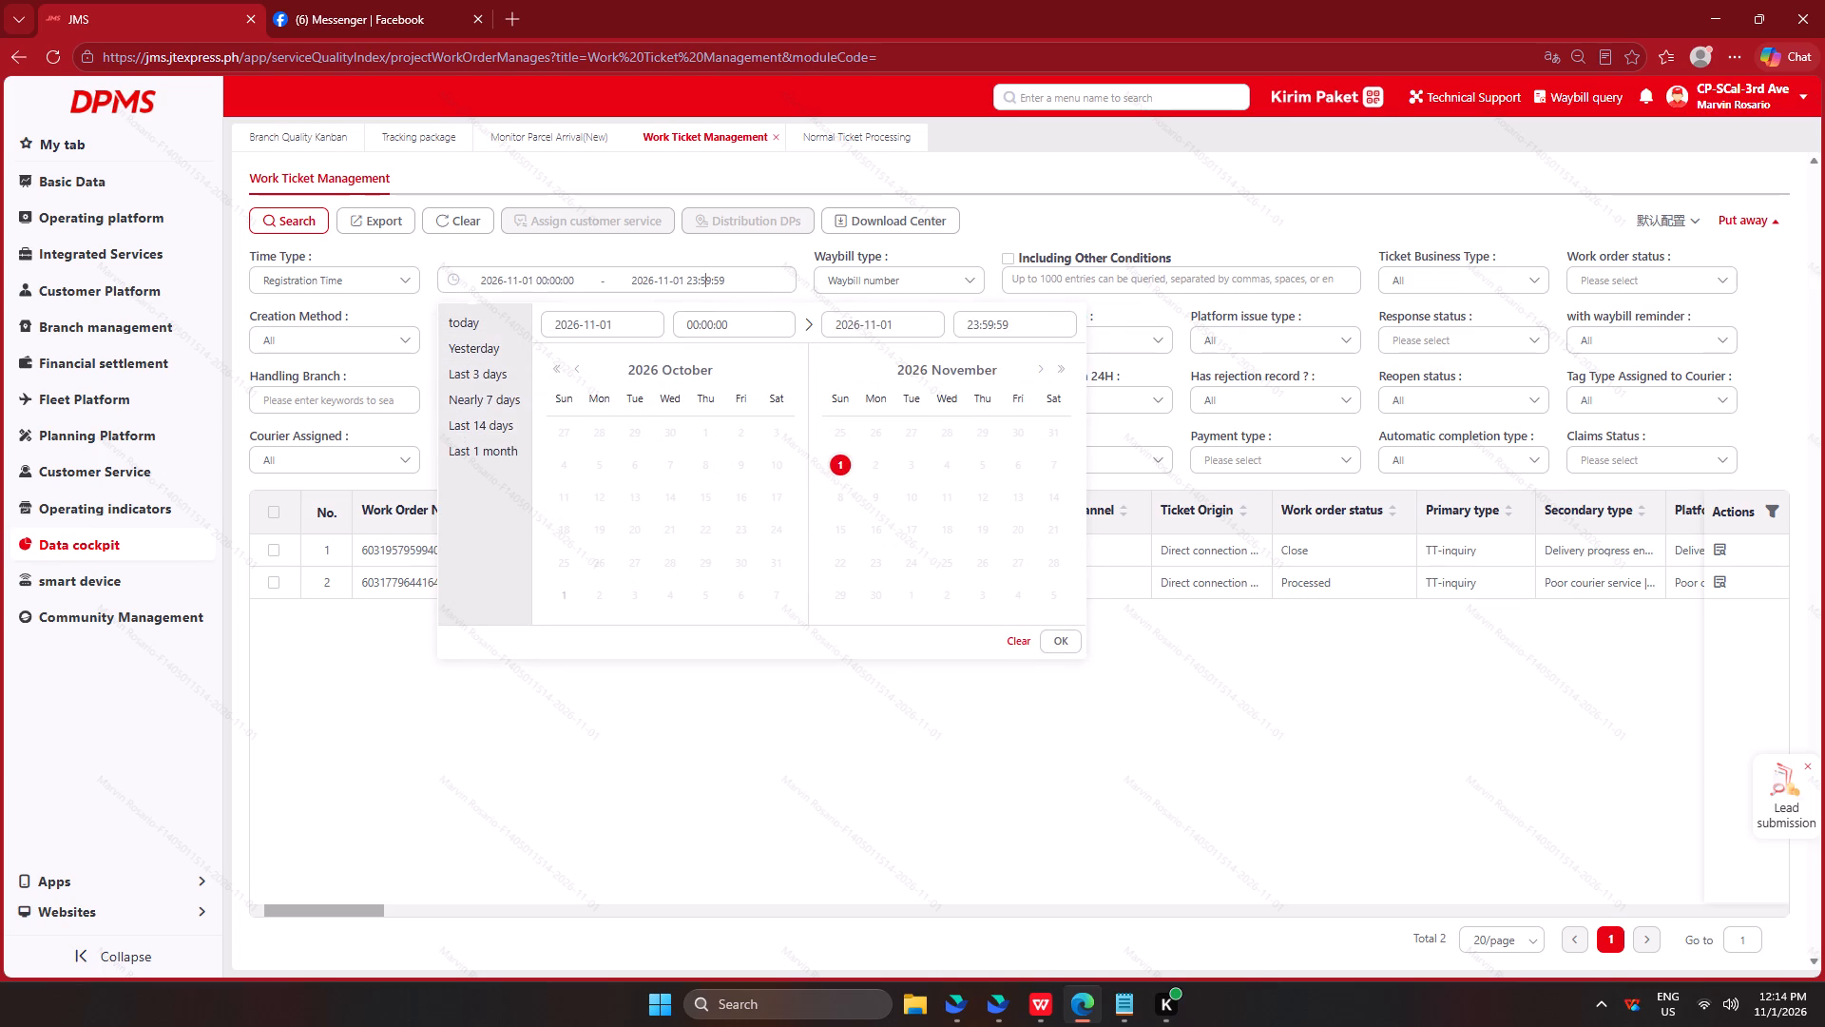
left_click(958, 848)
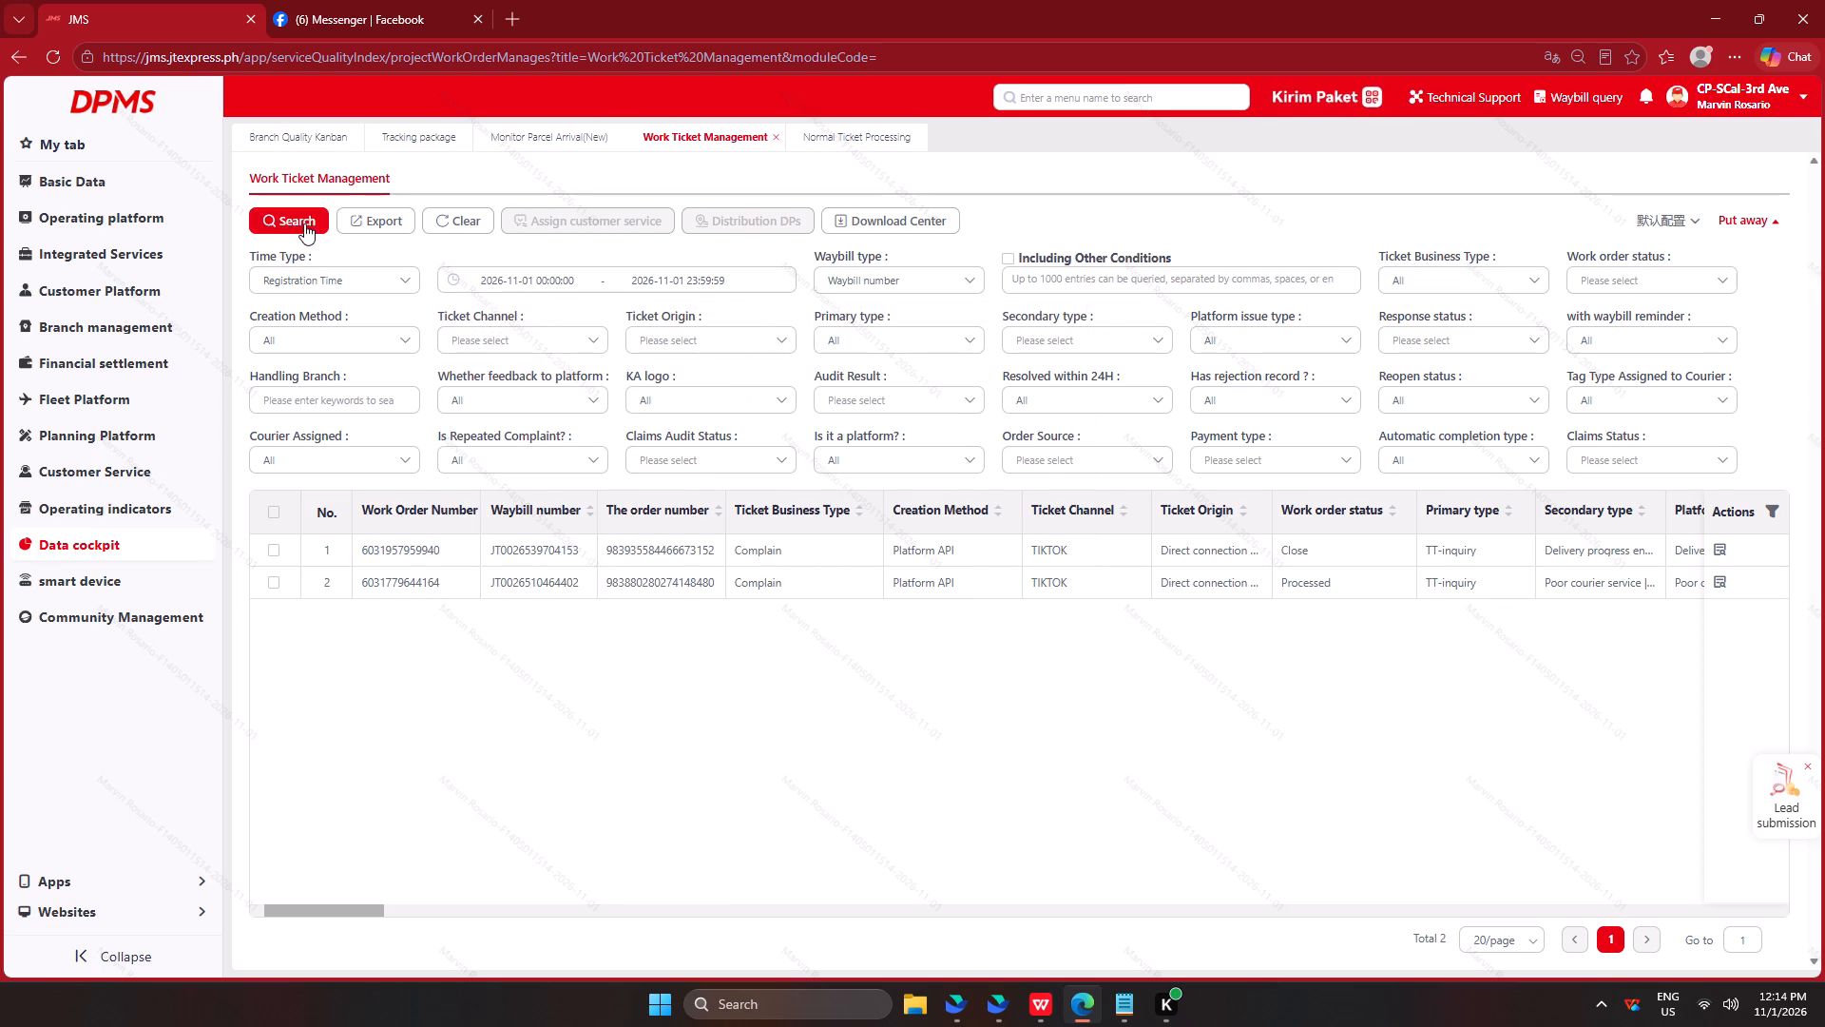
Rerun the work ticket search for registration date 2026-11-01.
left_click(304, 223)
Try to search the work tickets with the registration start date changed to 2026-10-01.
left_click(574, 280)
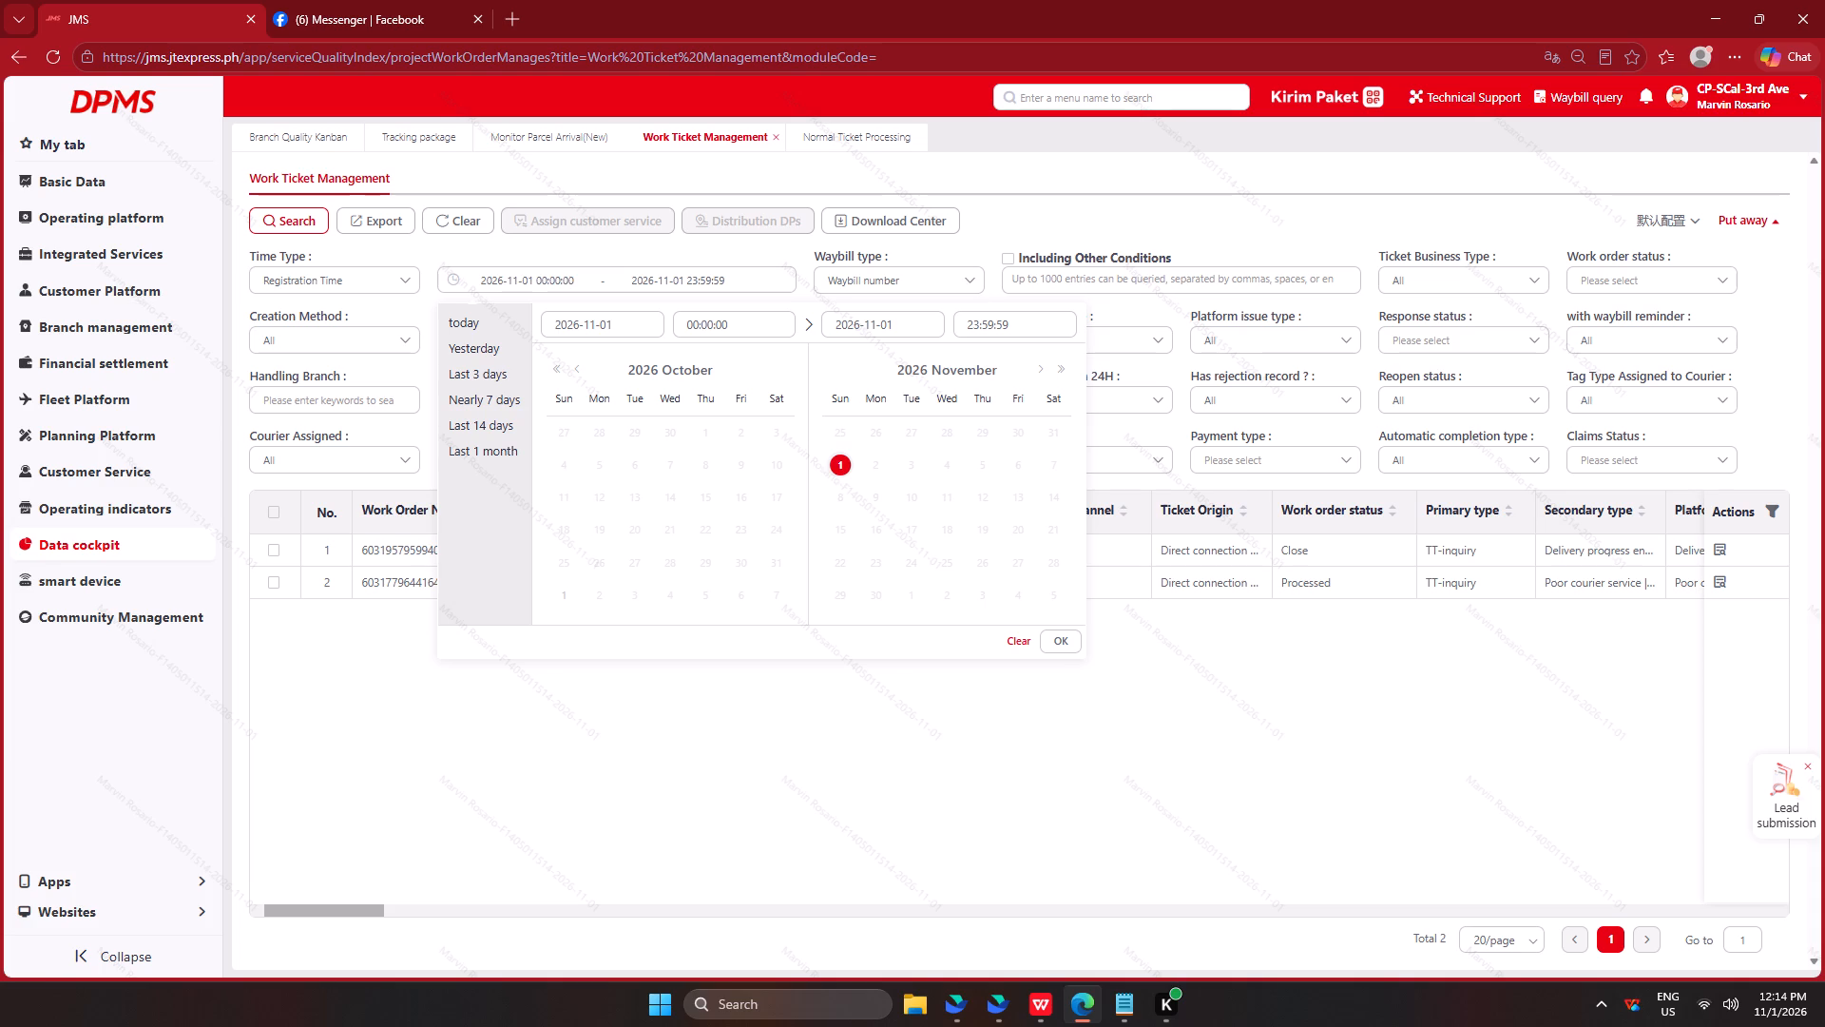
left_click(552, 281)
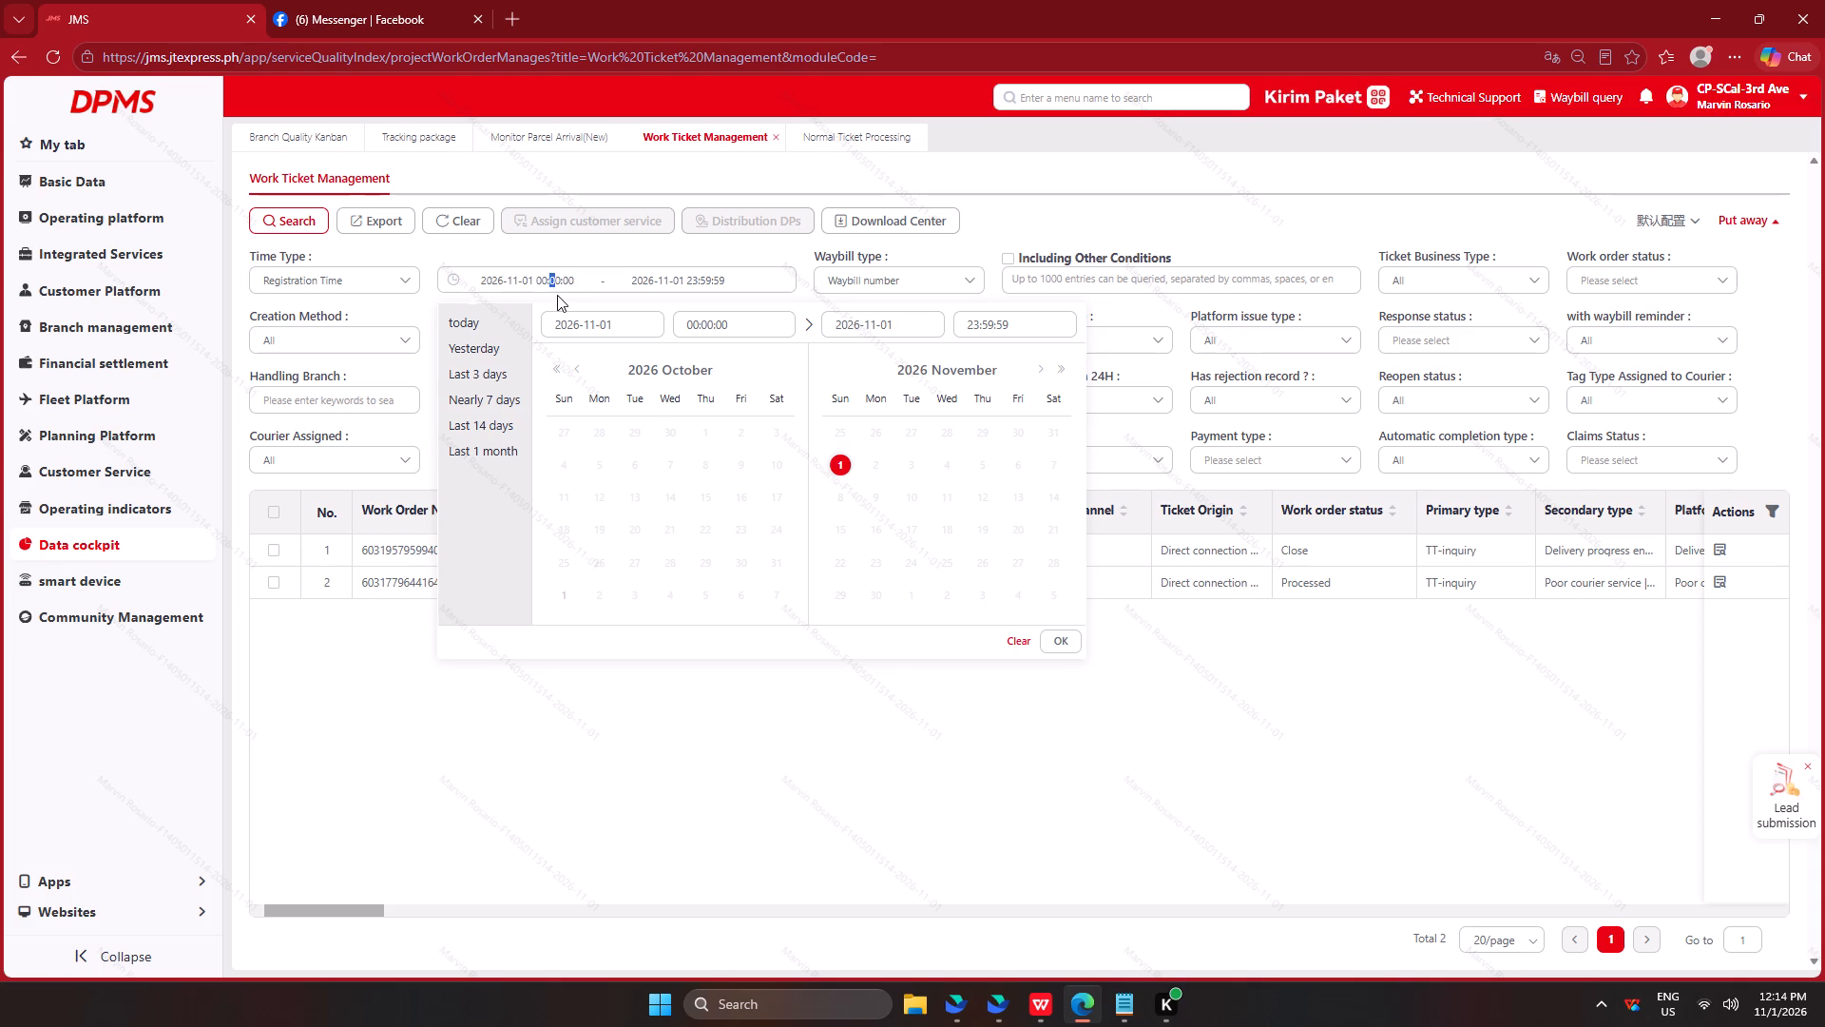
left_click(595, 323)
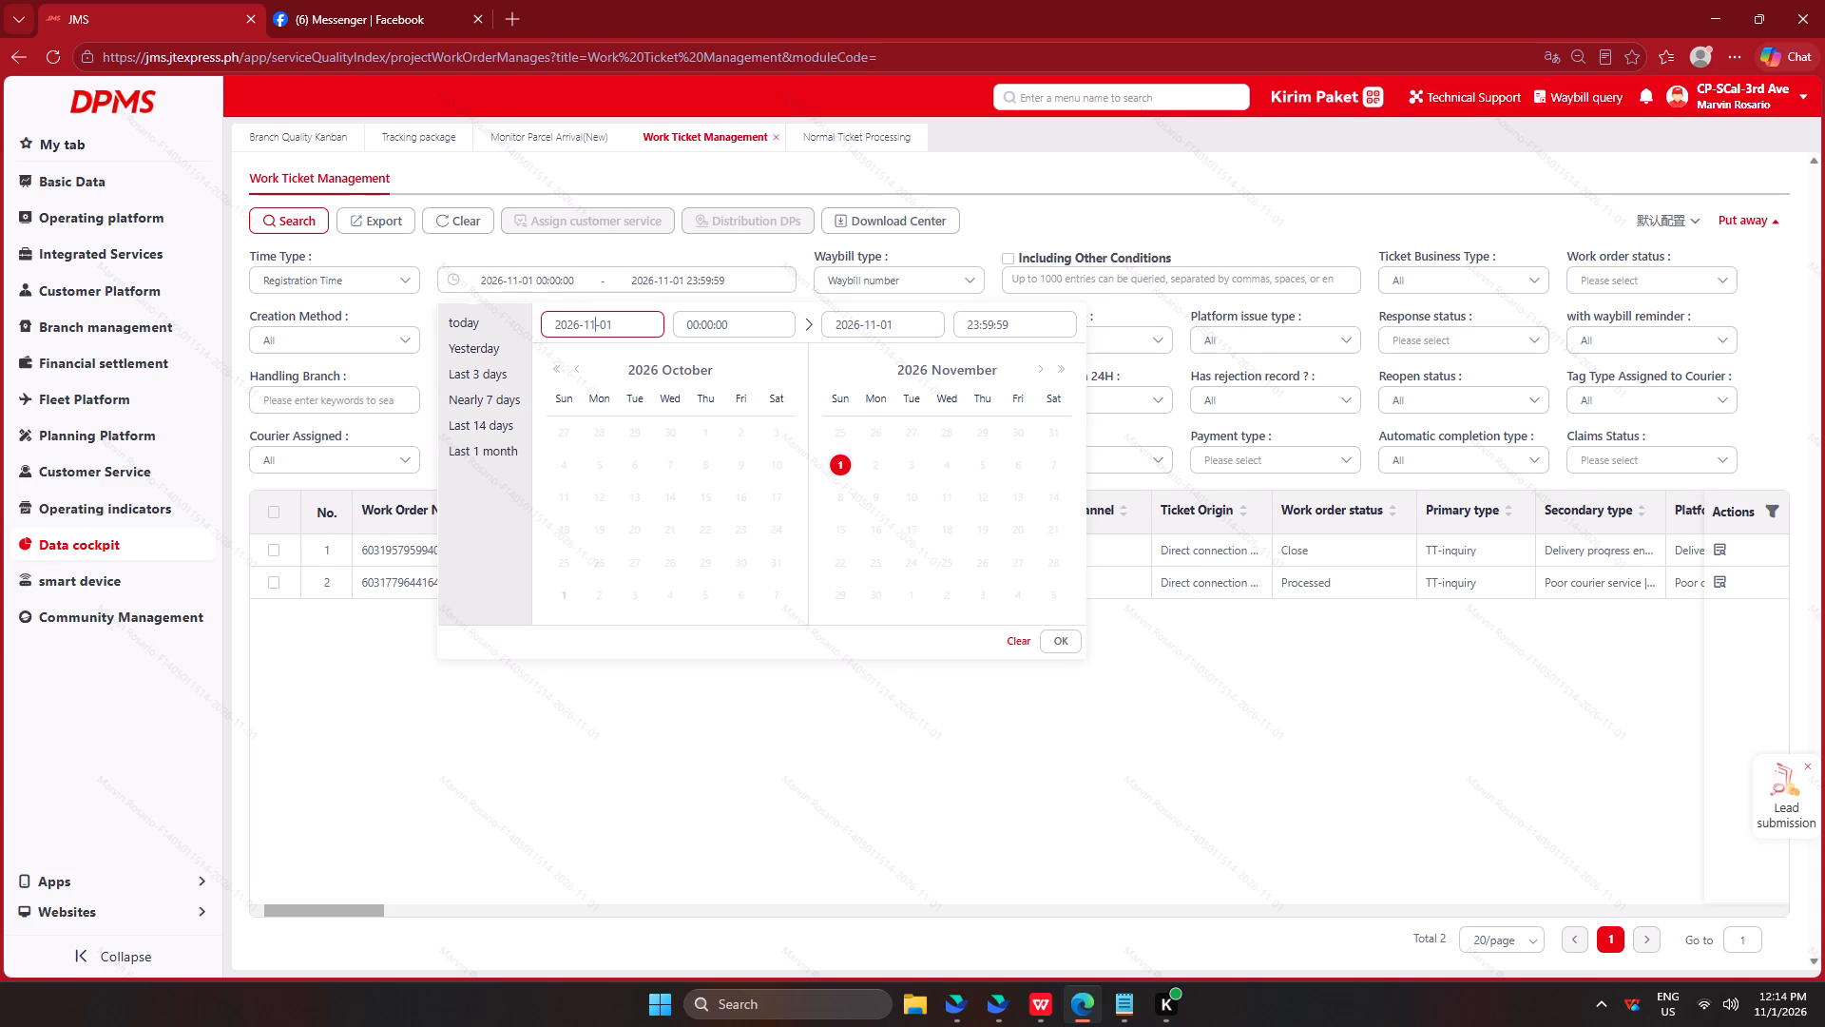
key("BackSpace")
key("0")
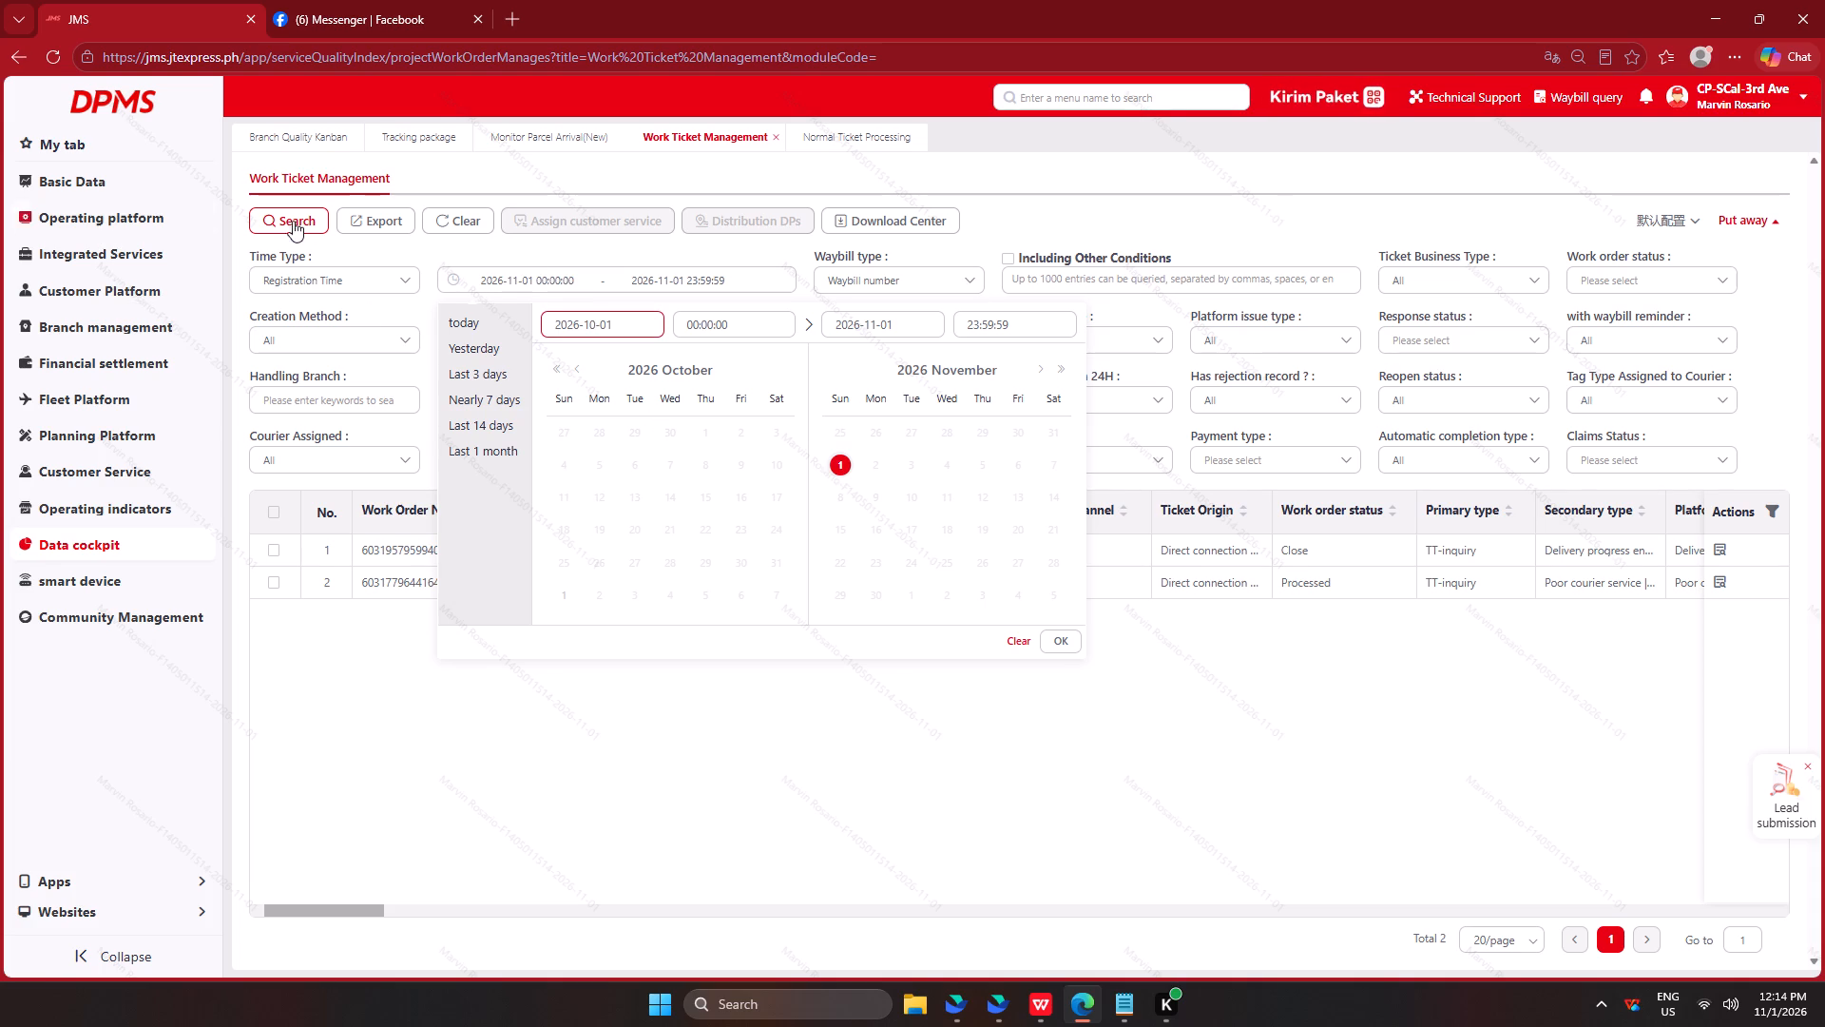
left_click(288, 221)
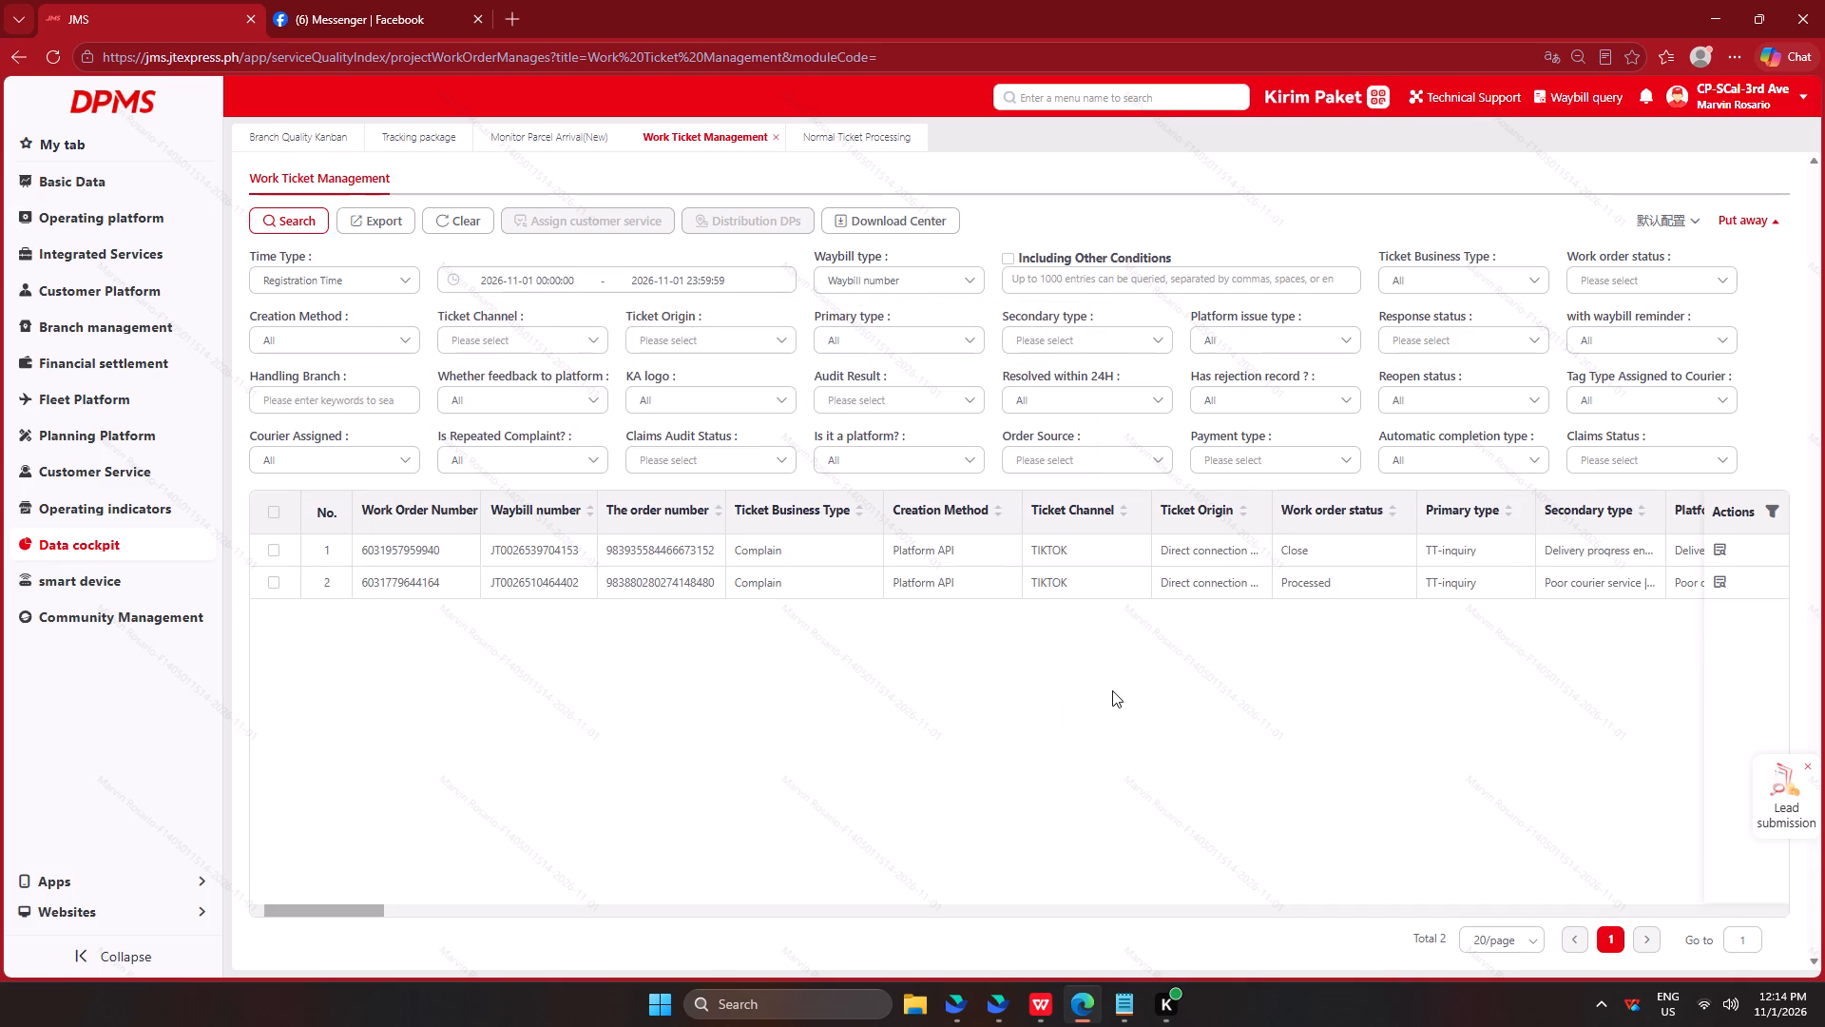
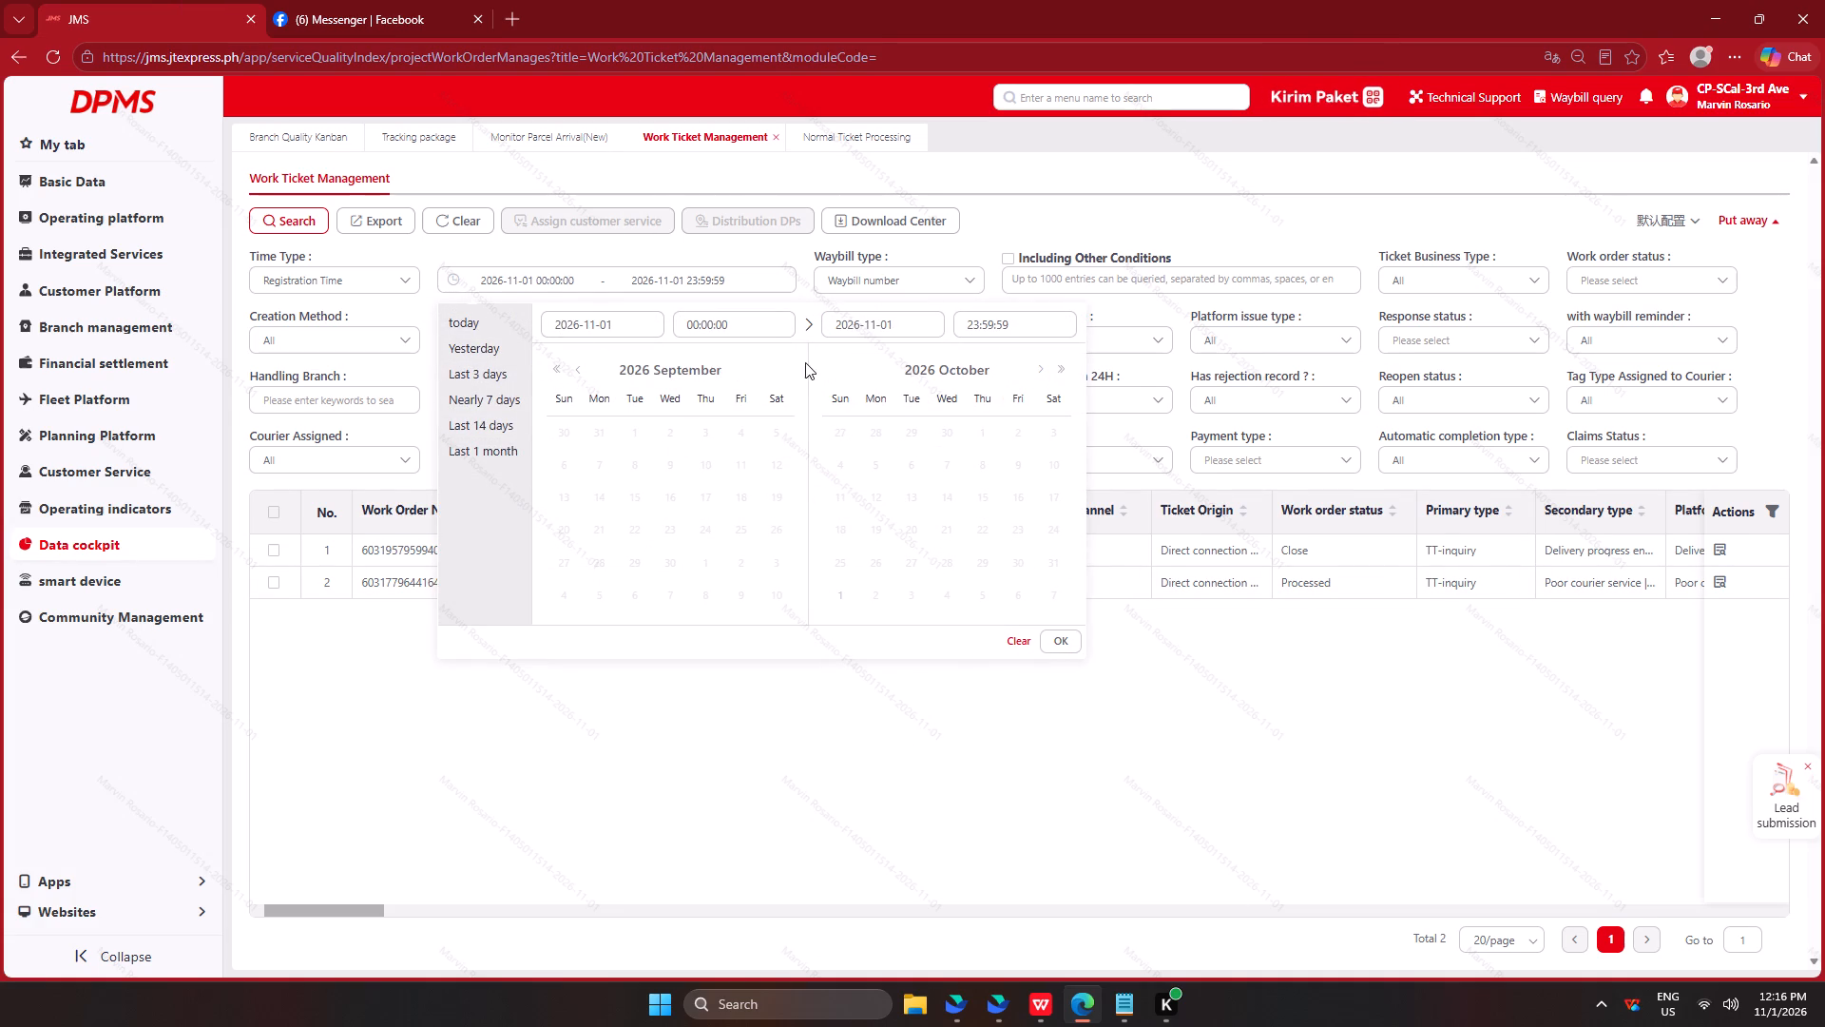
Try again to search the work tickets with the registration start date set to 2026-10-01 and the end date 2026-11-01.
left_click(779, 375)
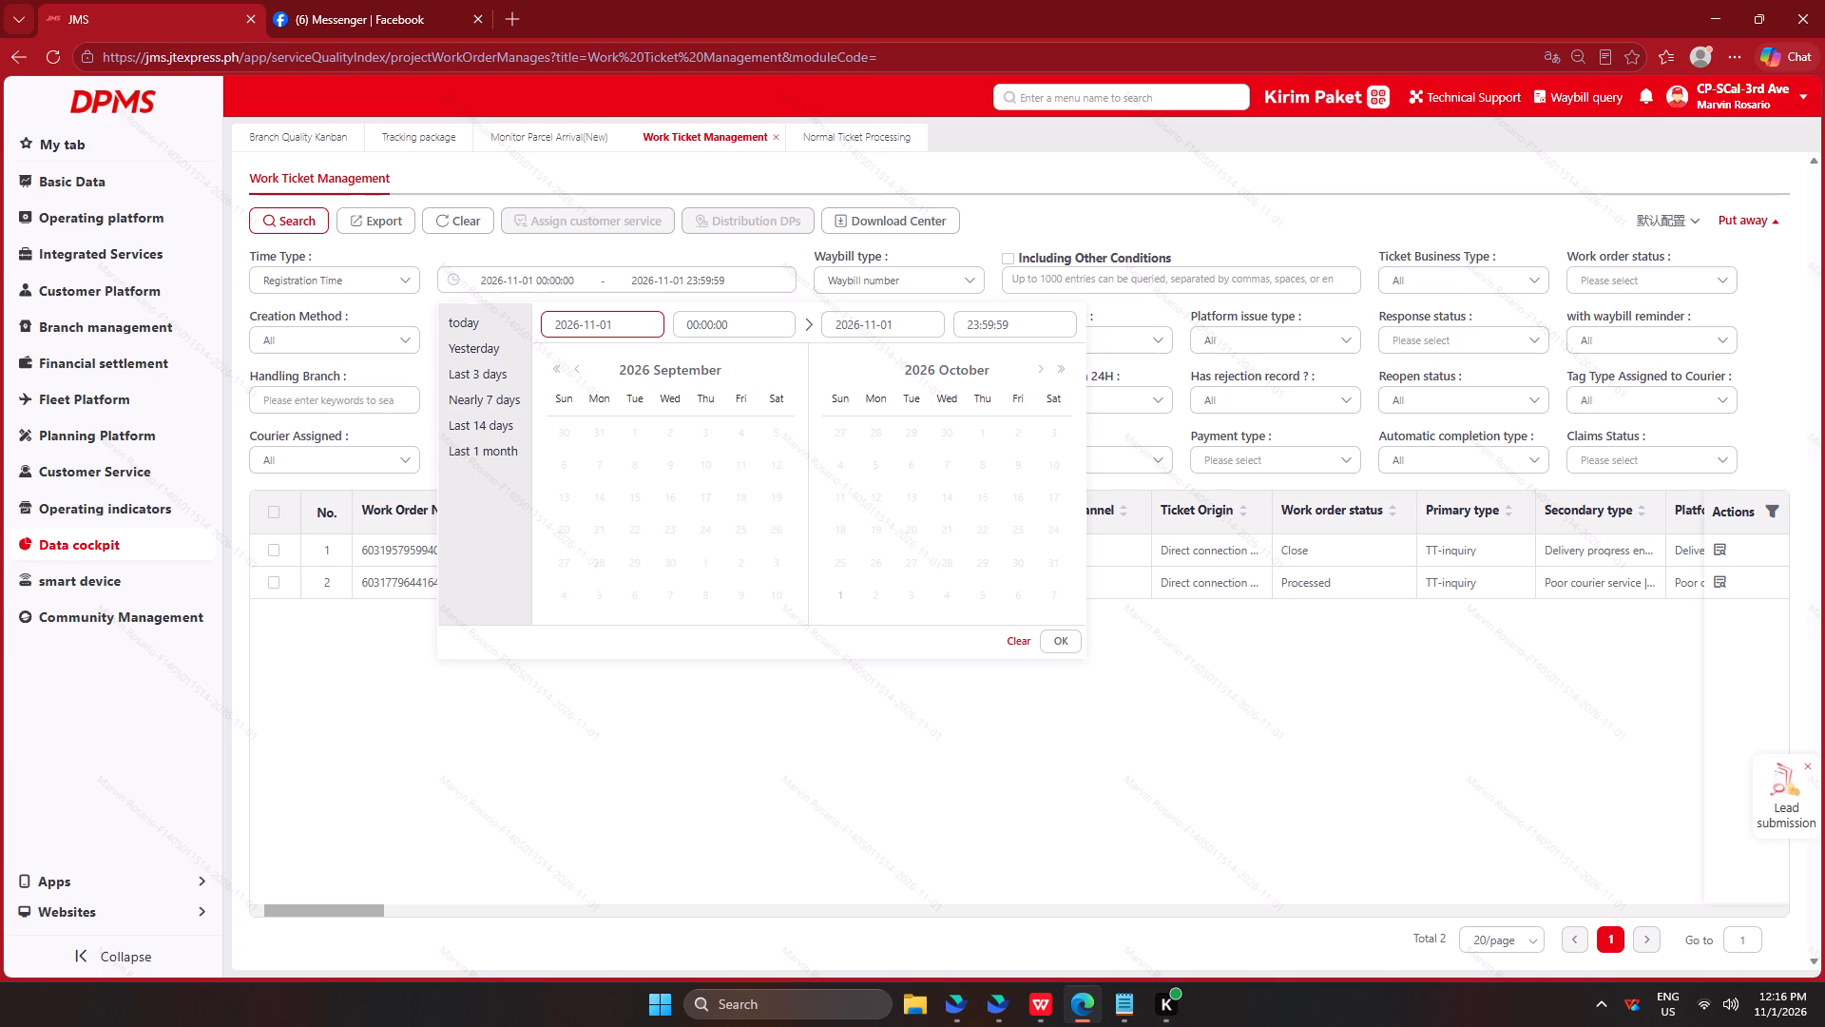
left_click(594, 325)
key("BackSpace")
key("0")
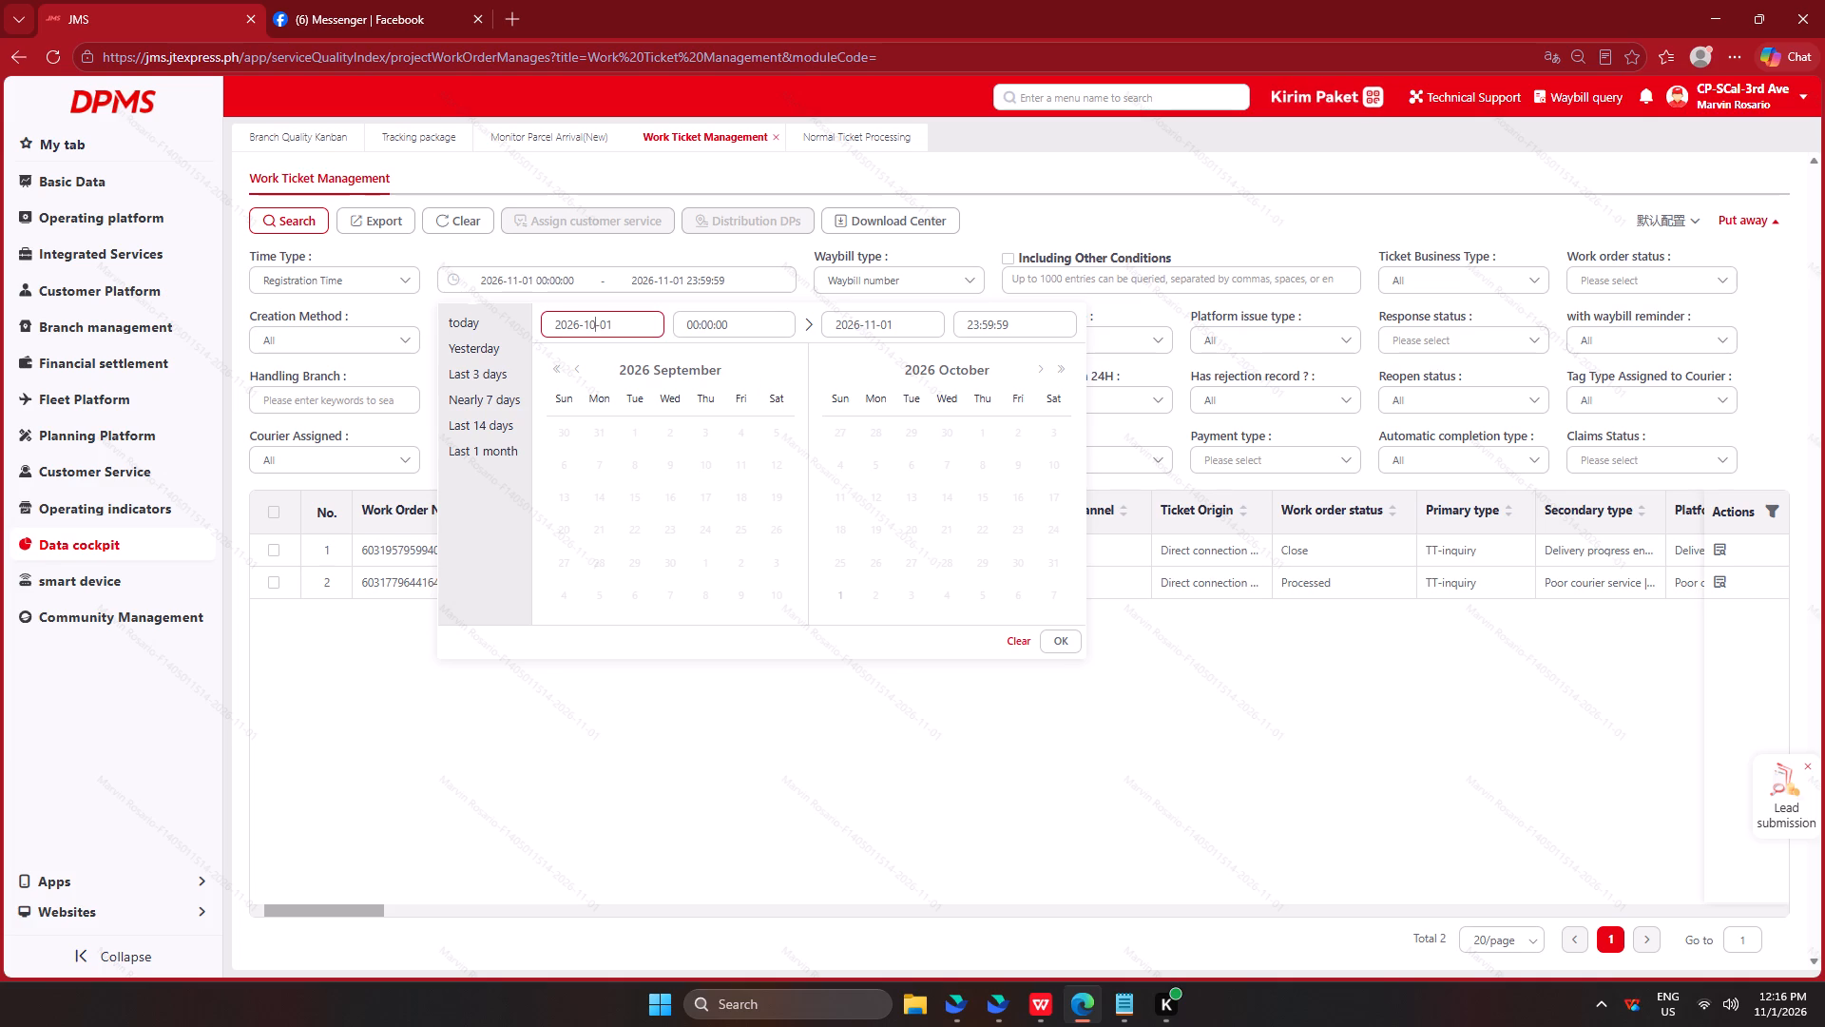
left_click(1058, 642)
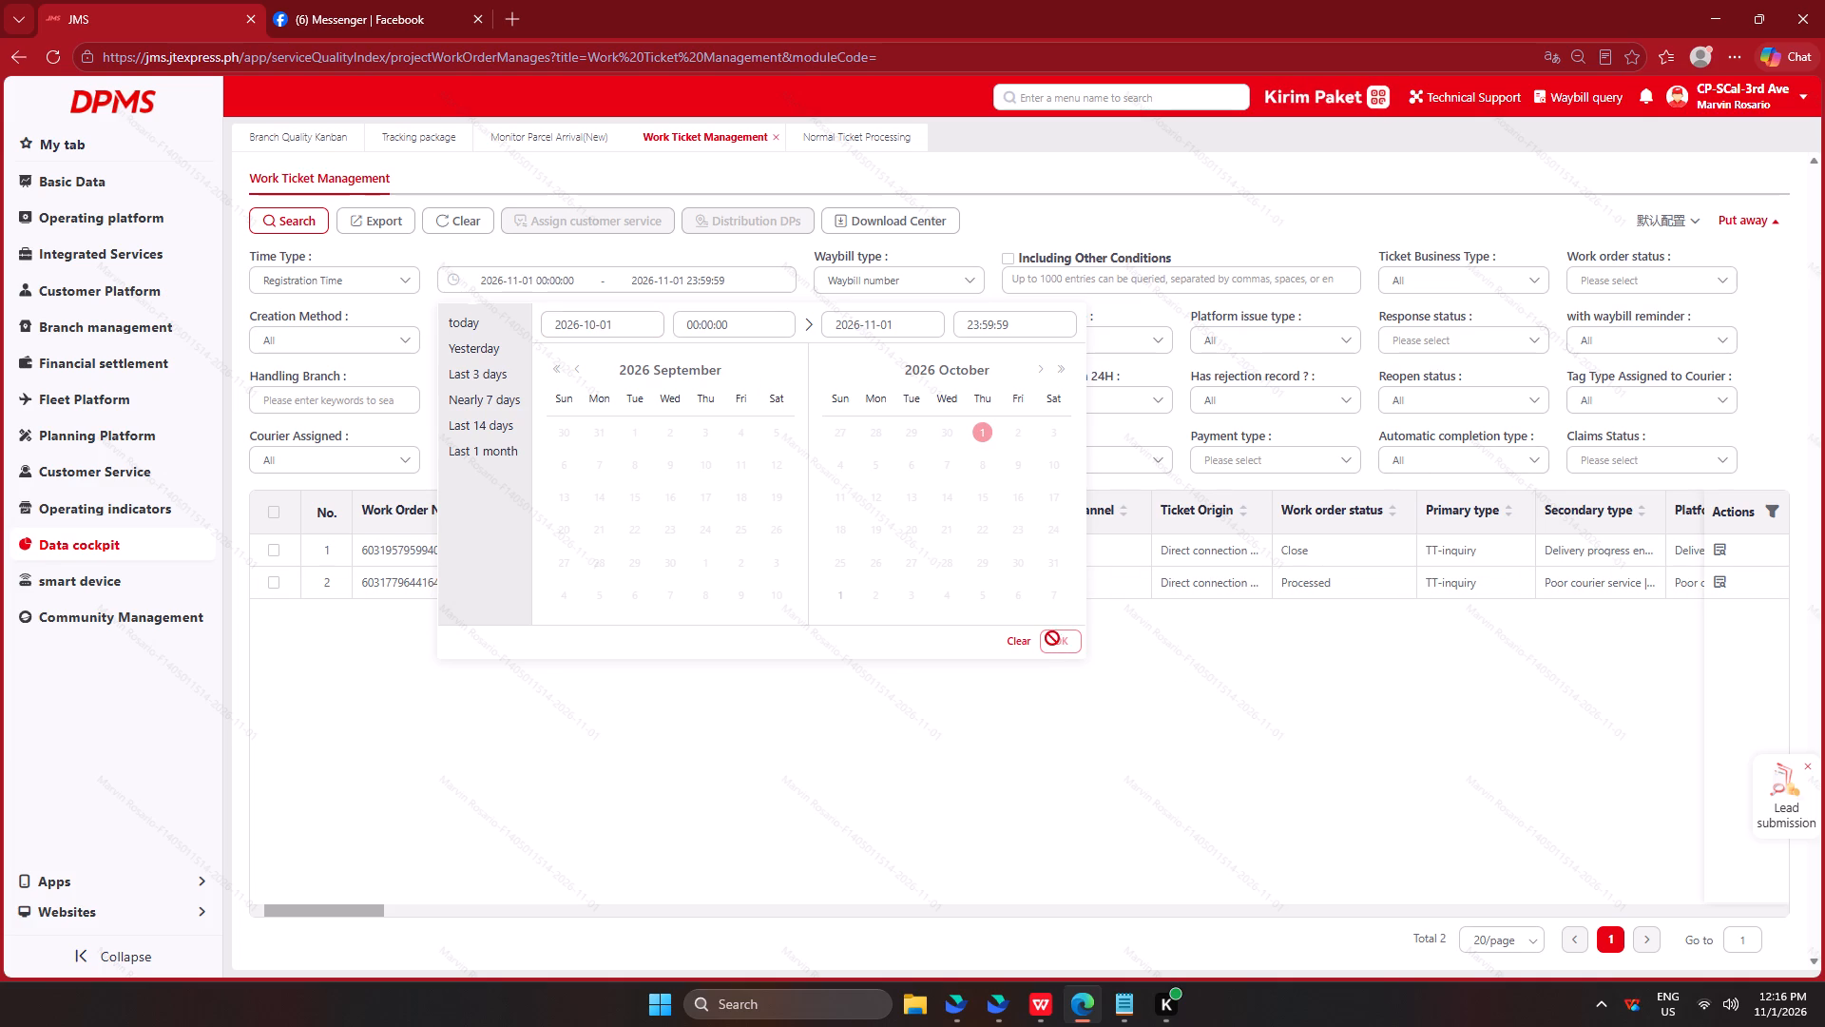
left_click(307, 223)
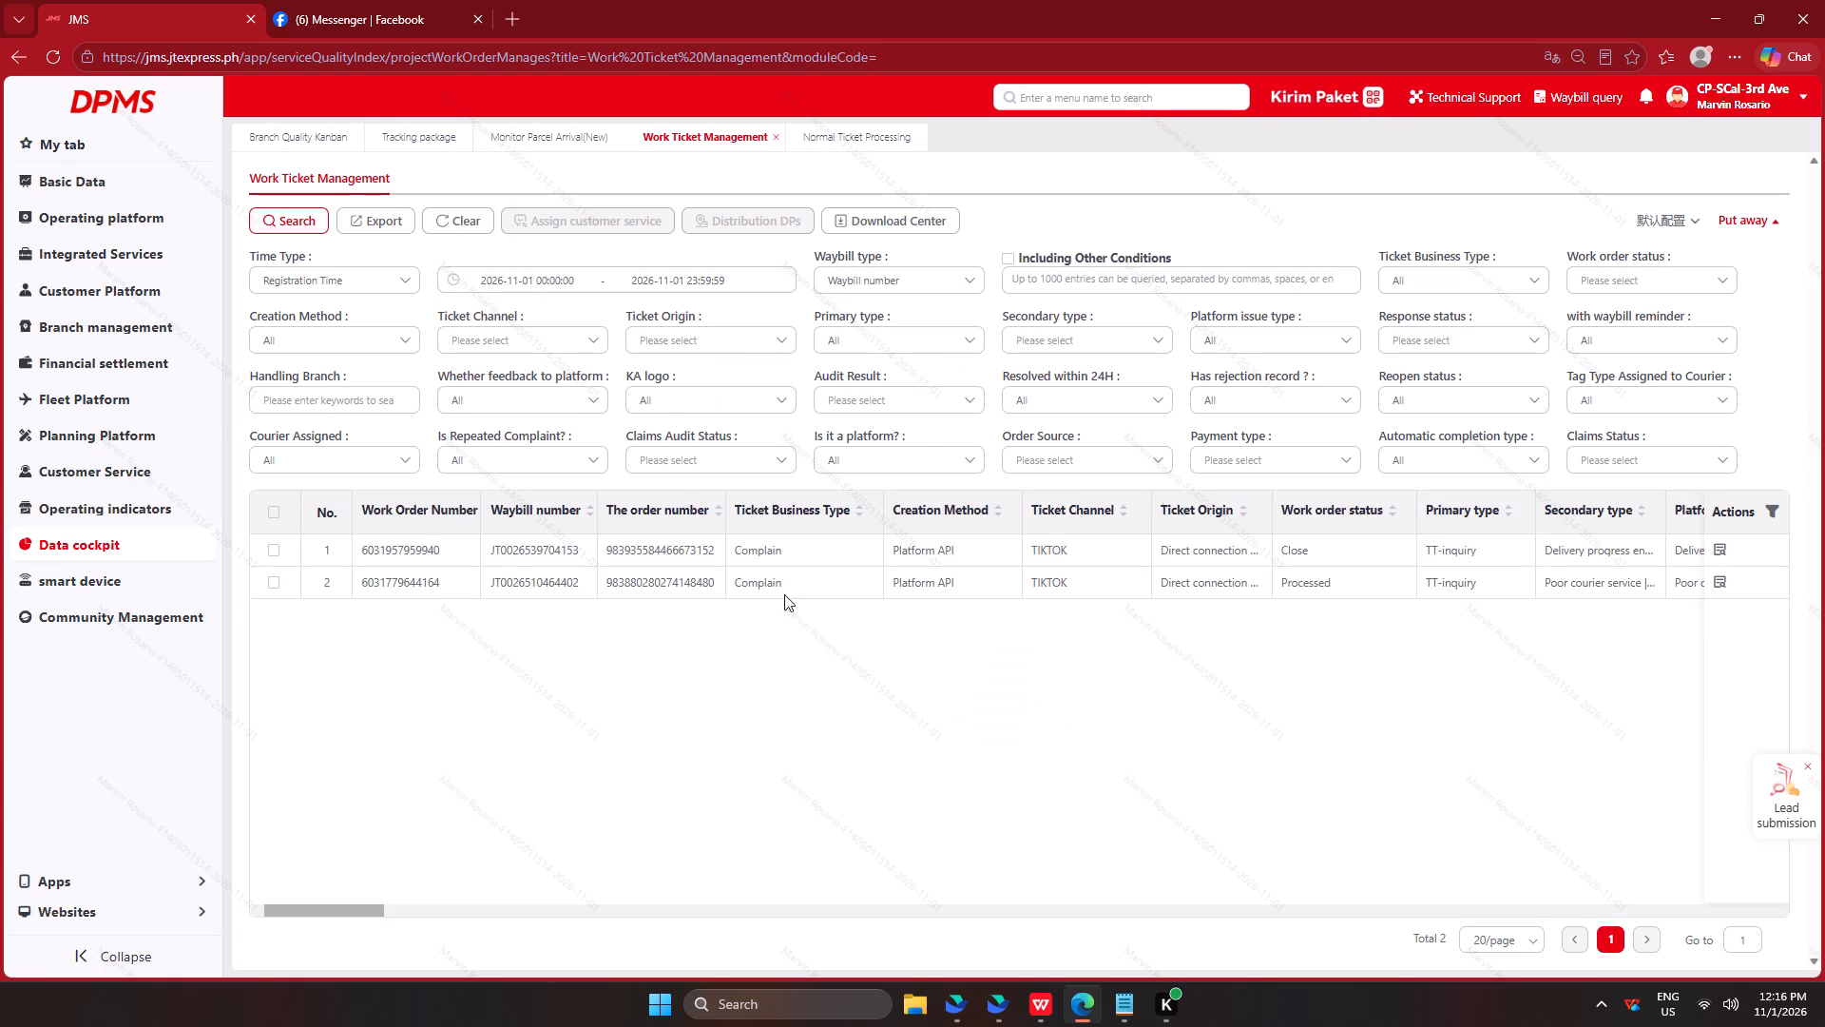
Try to set the work tickets' registration time range to start on 2026-10-01 and end on 2026-11-01.
left_click(514, 280)
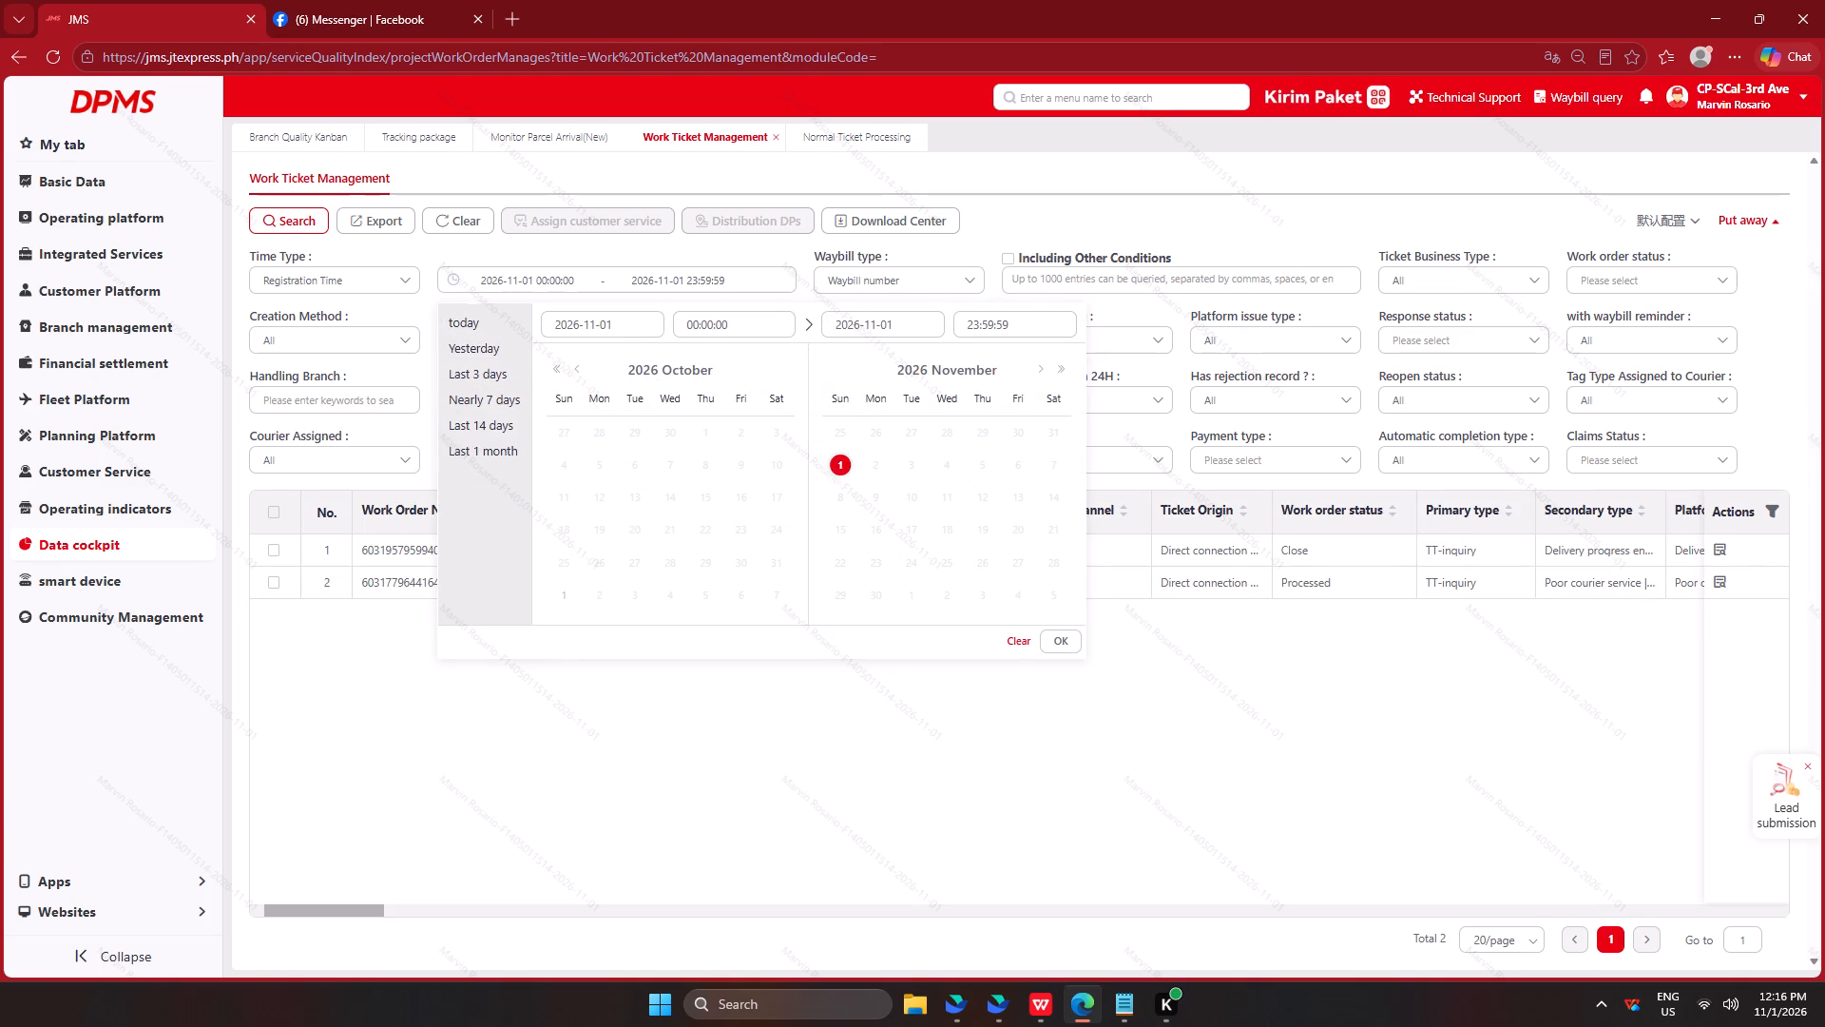
left_click(592, 328)
key("Down")
key("Left")
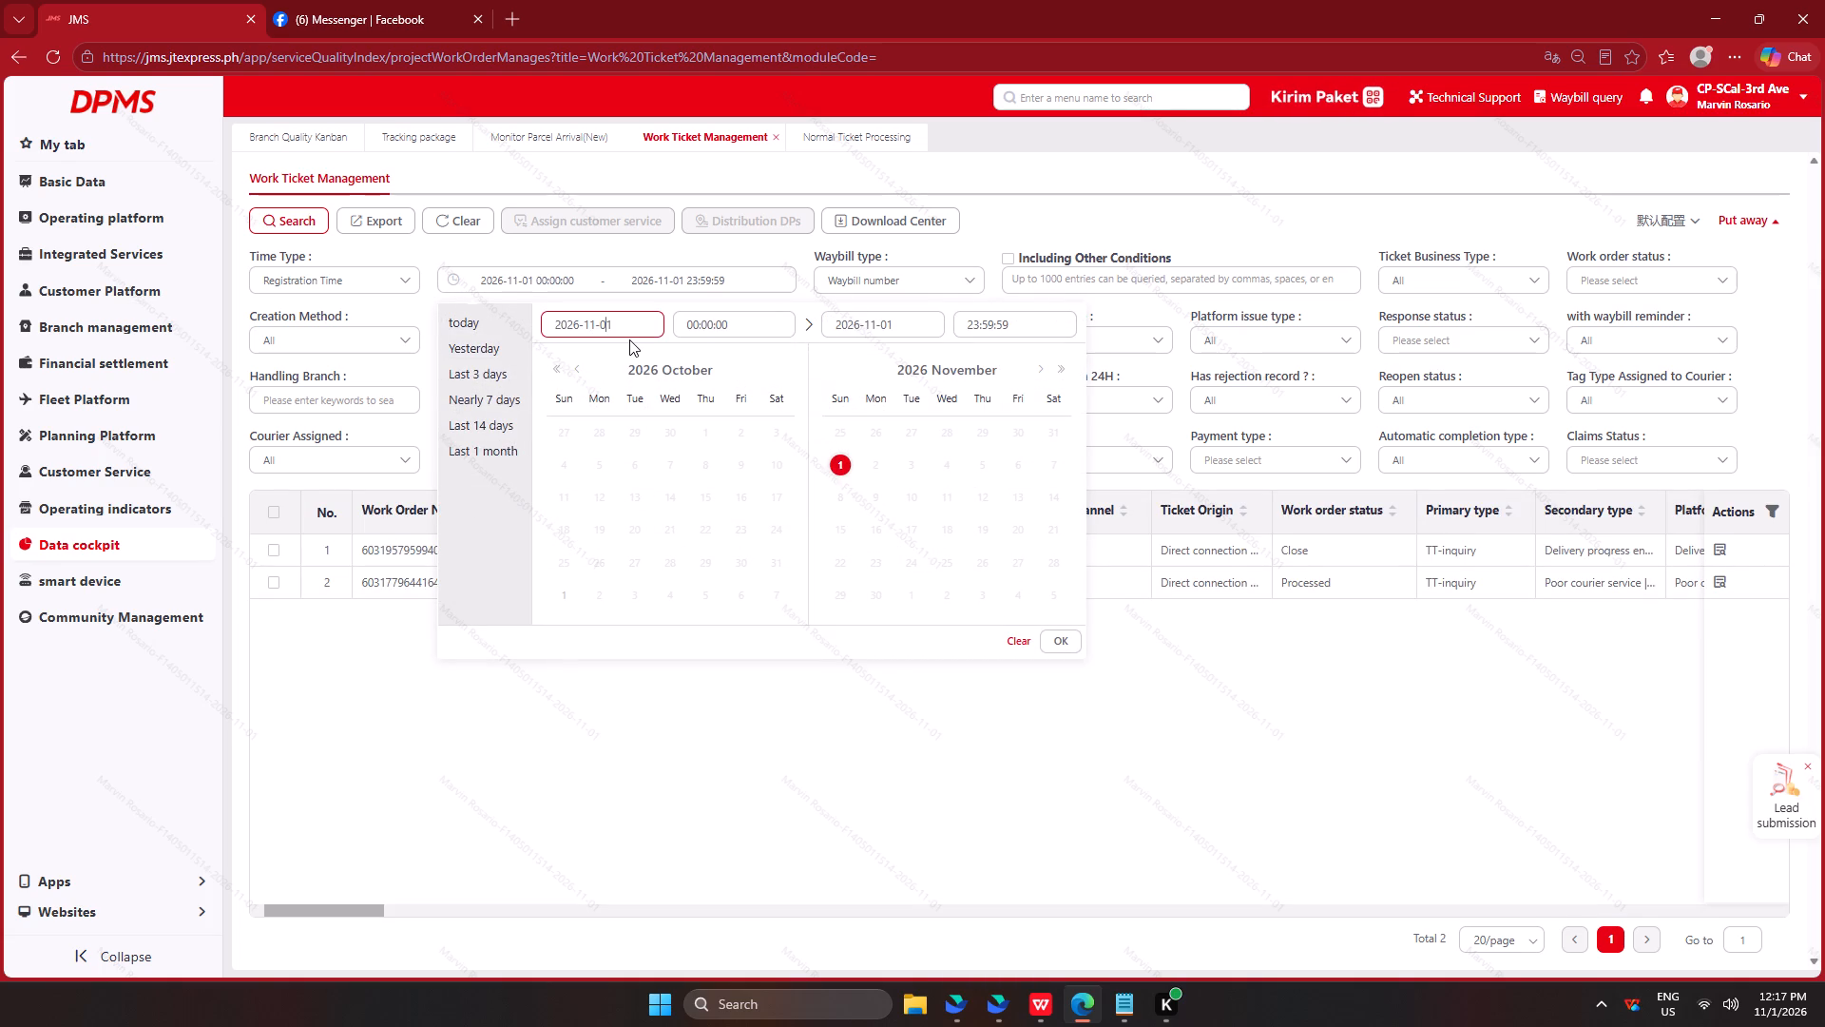
key("Left")
key("Left")
key("BackSpace")
key("0")
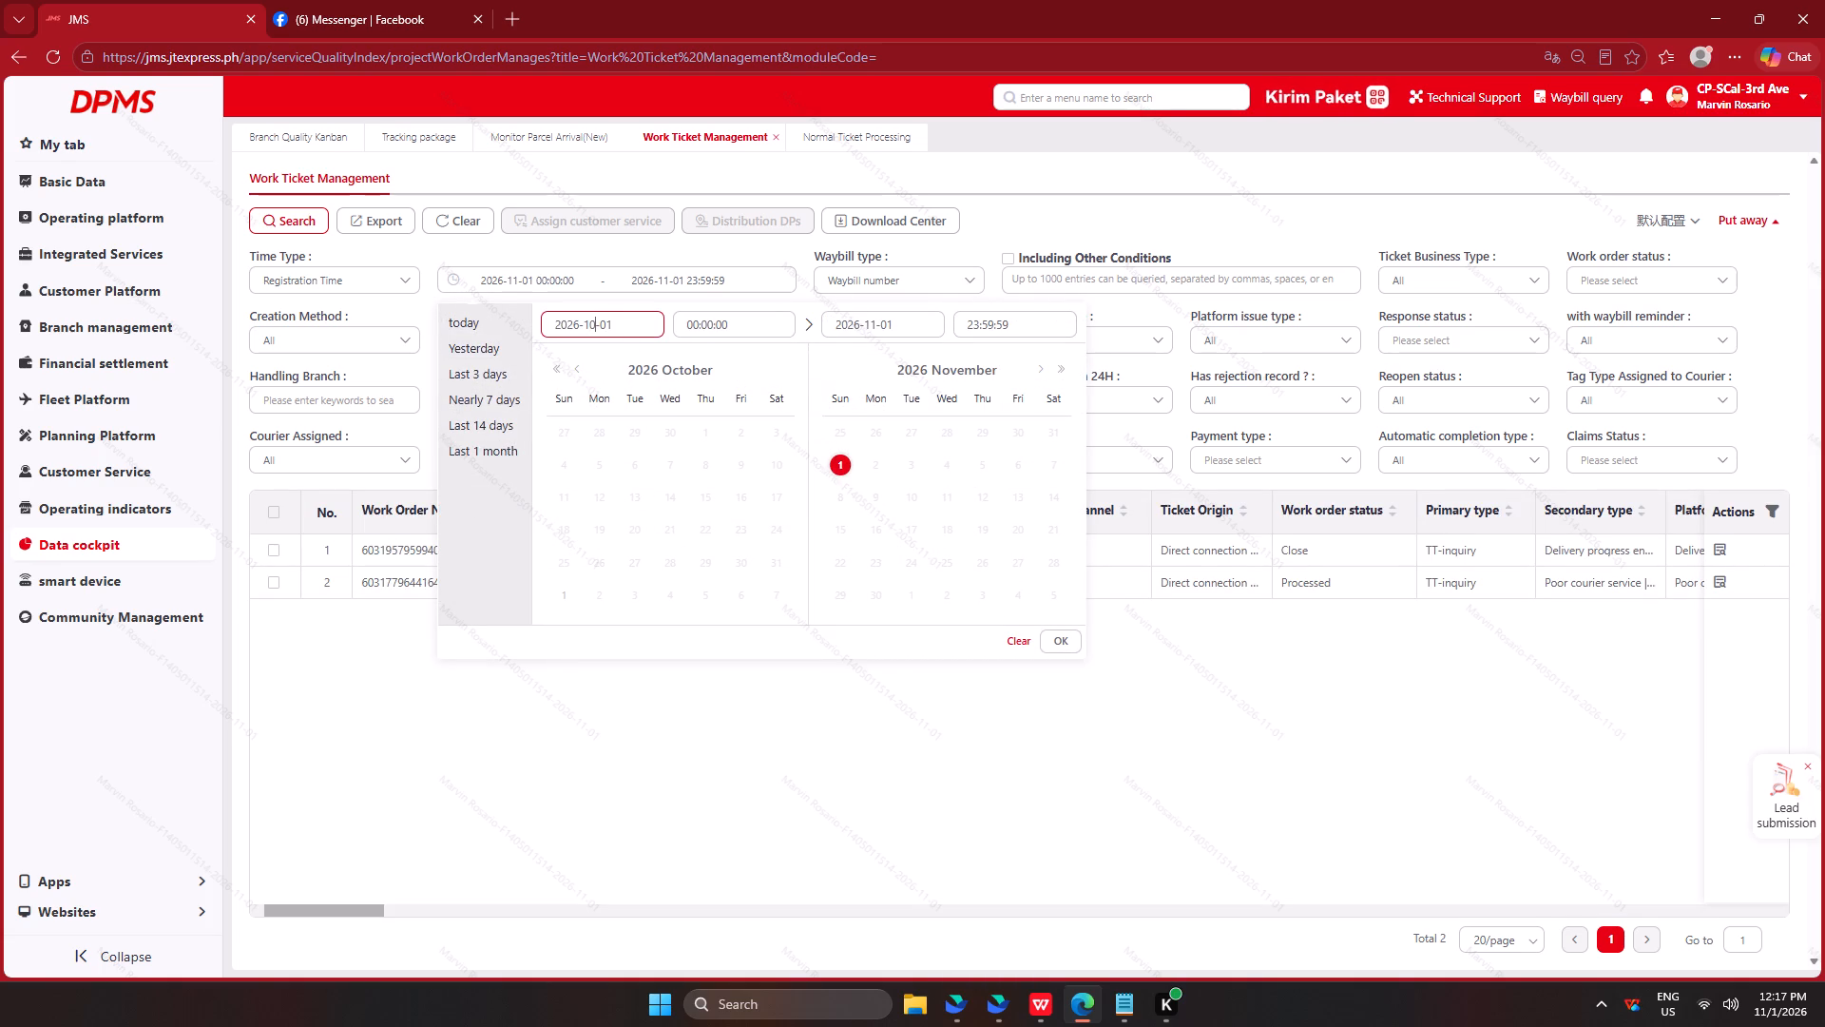
left_click(1062, 640)
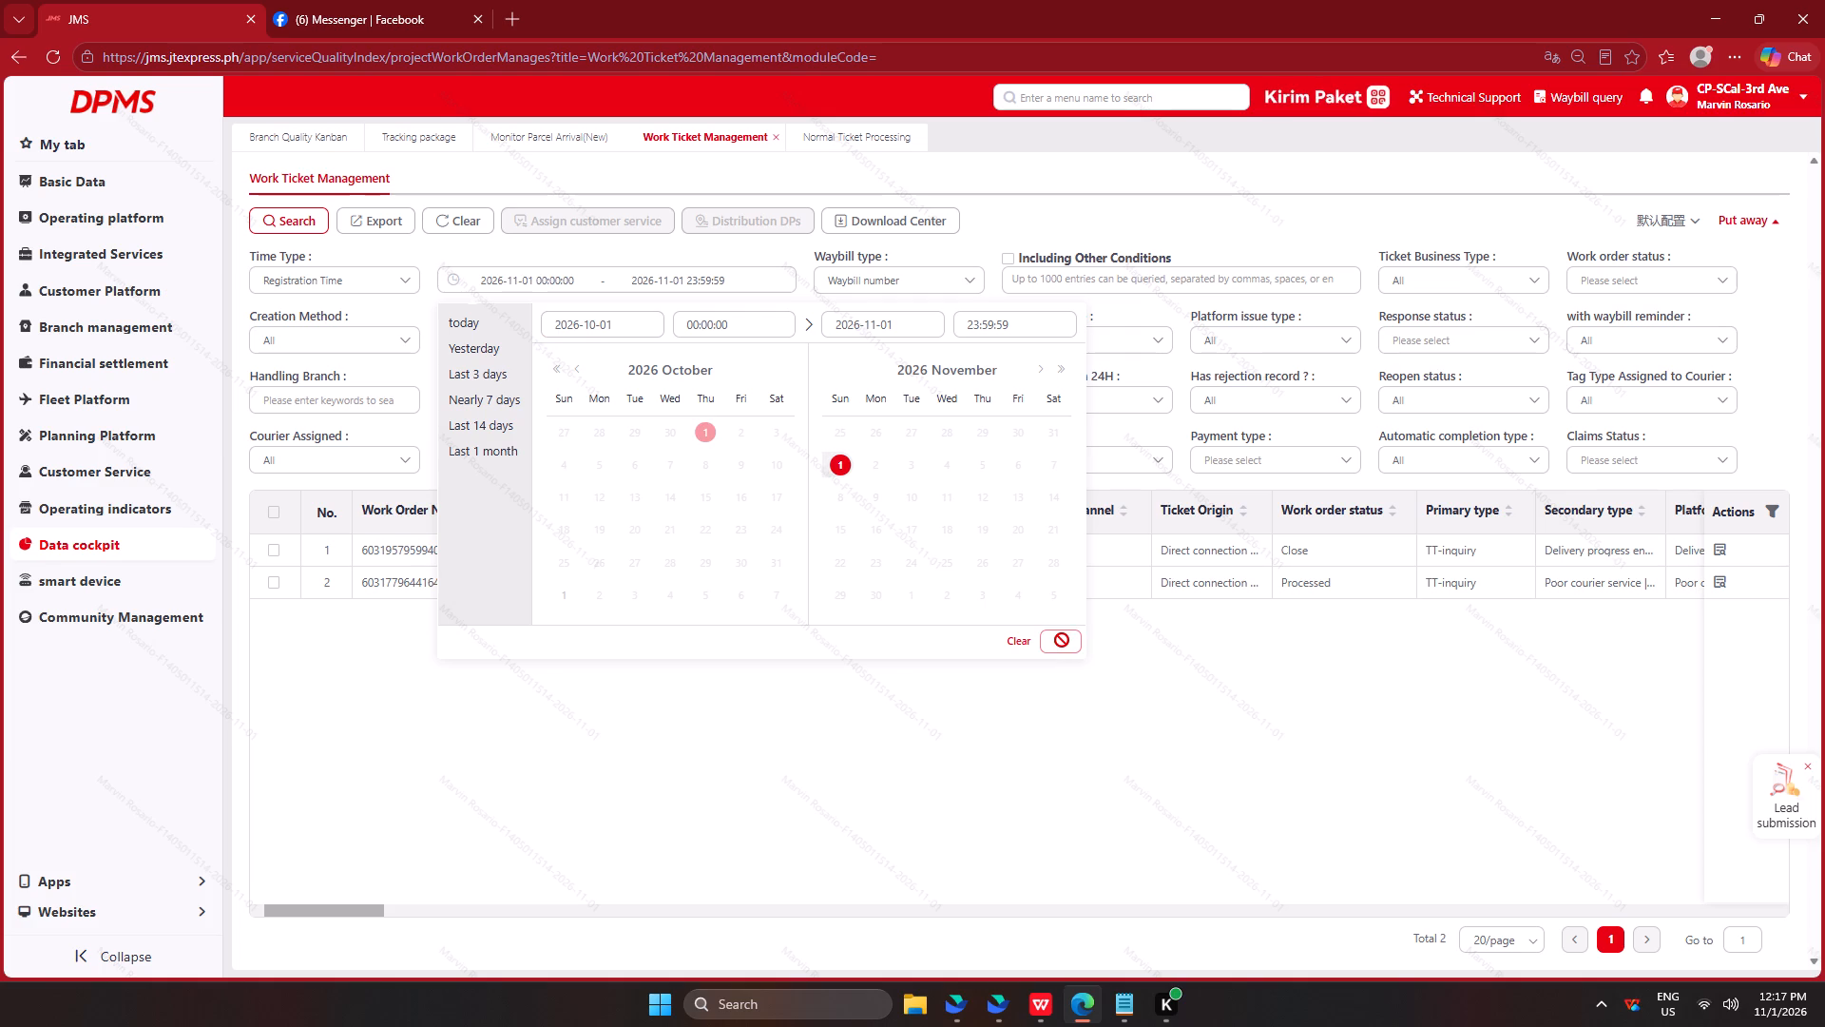
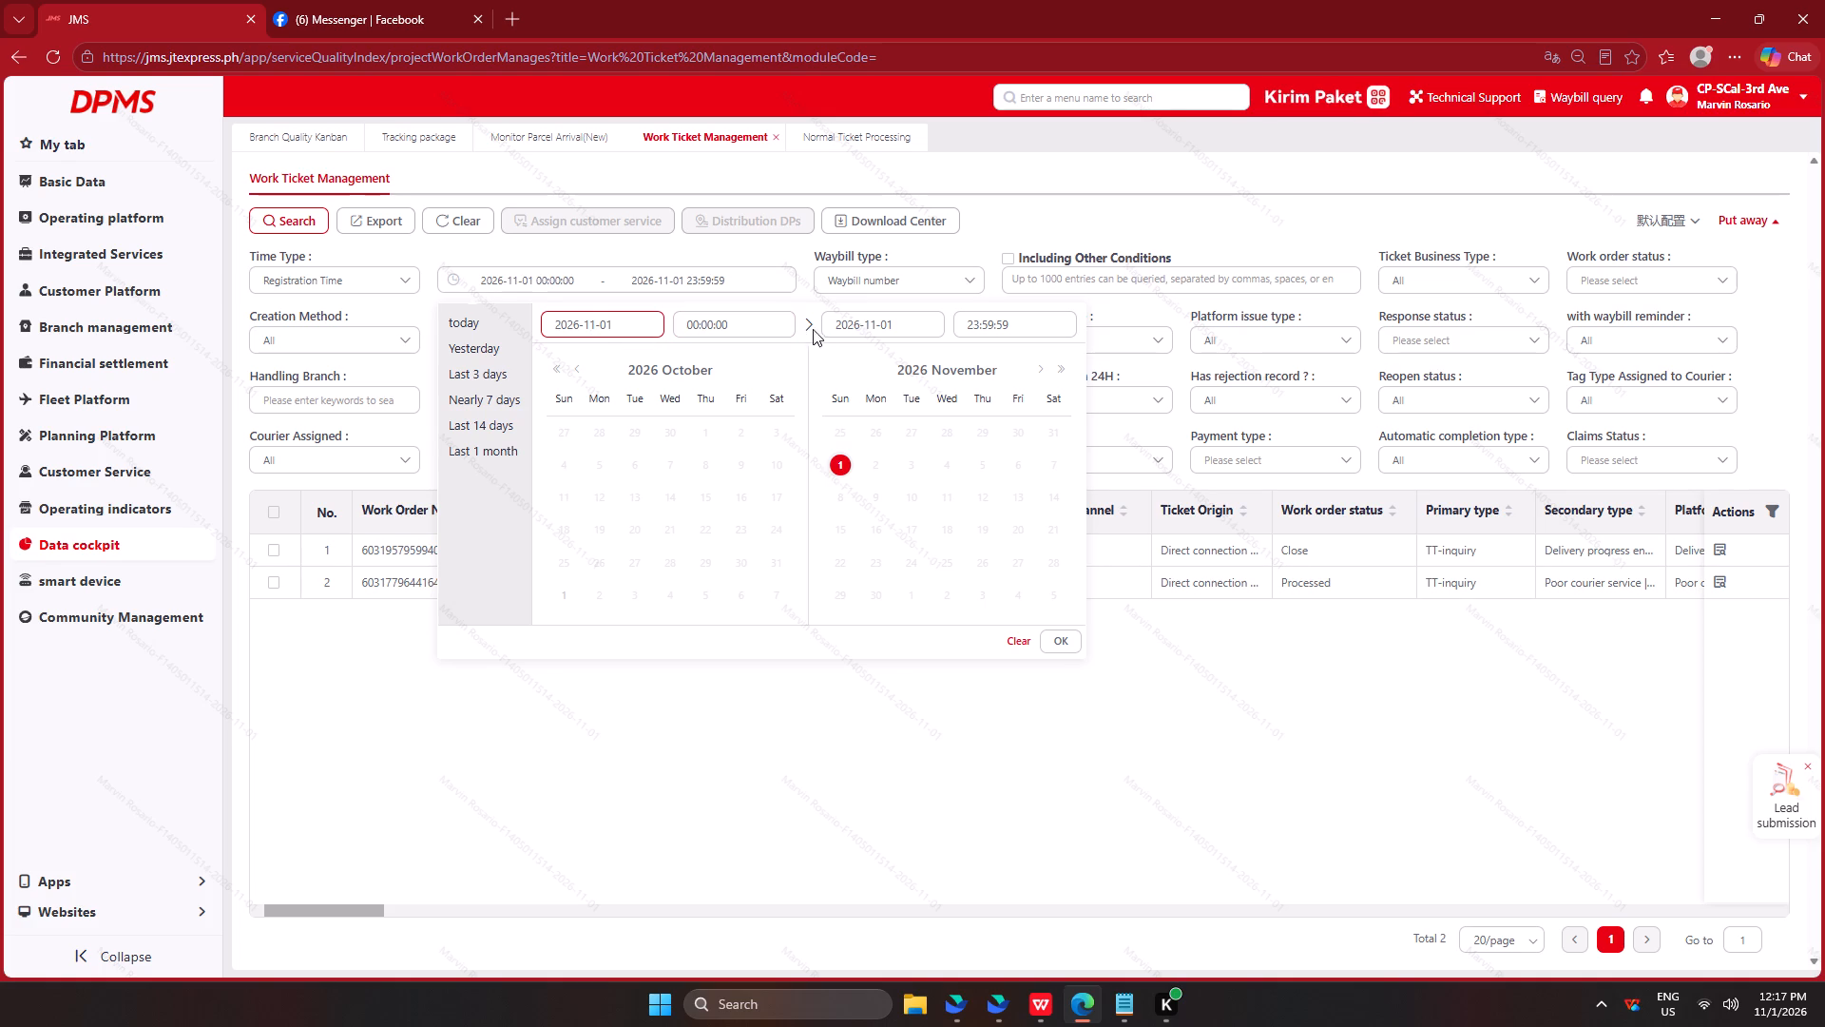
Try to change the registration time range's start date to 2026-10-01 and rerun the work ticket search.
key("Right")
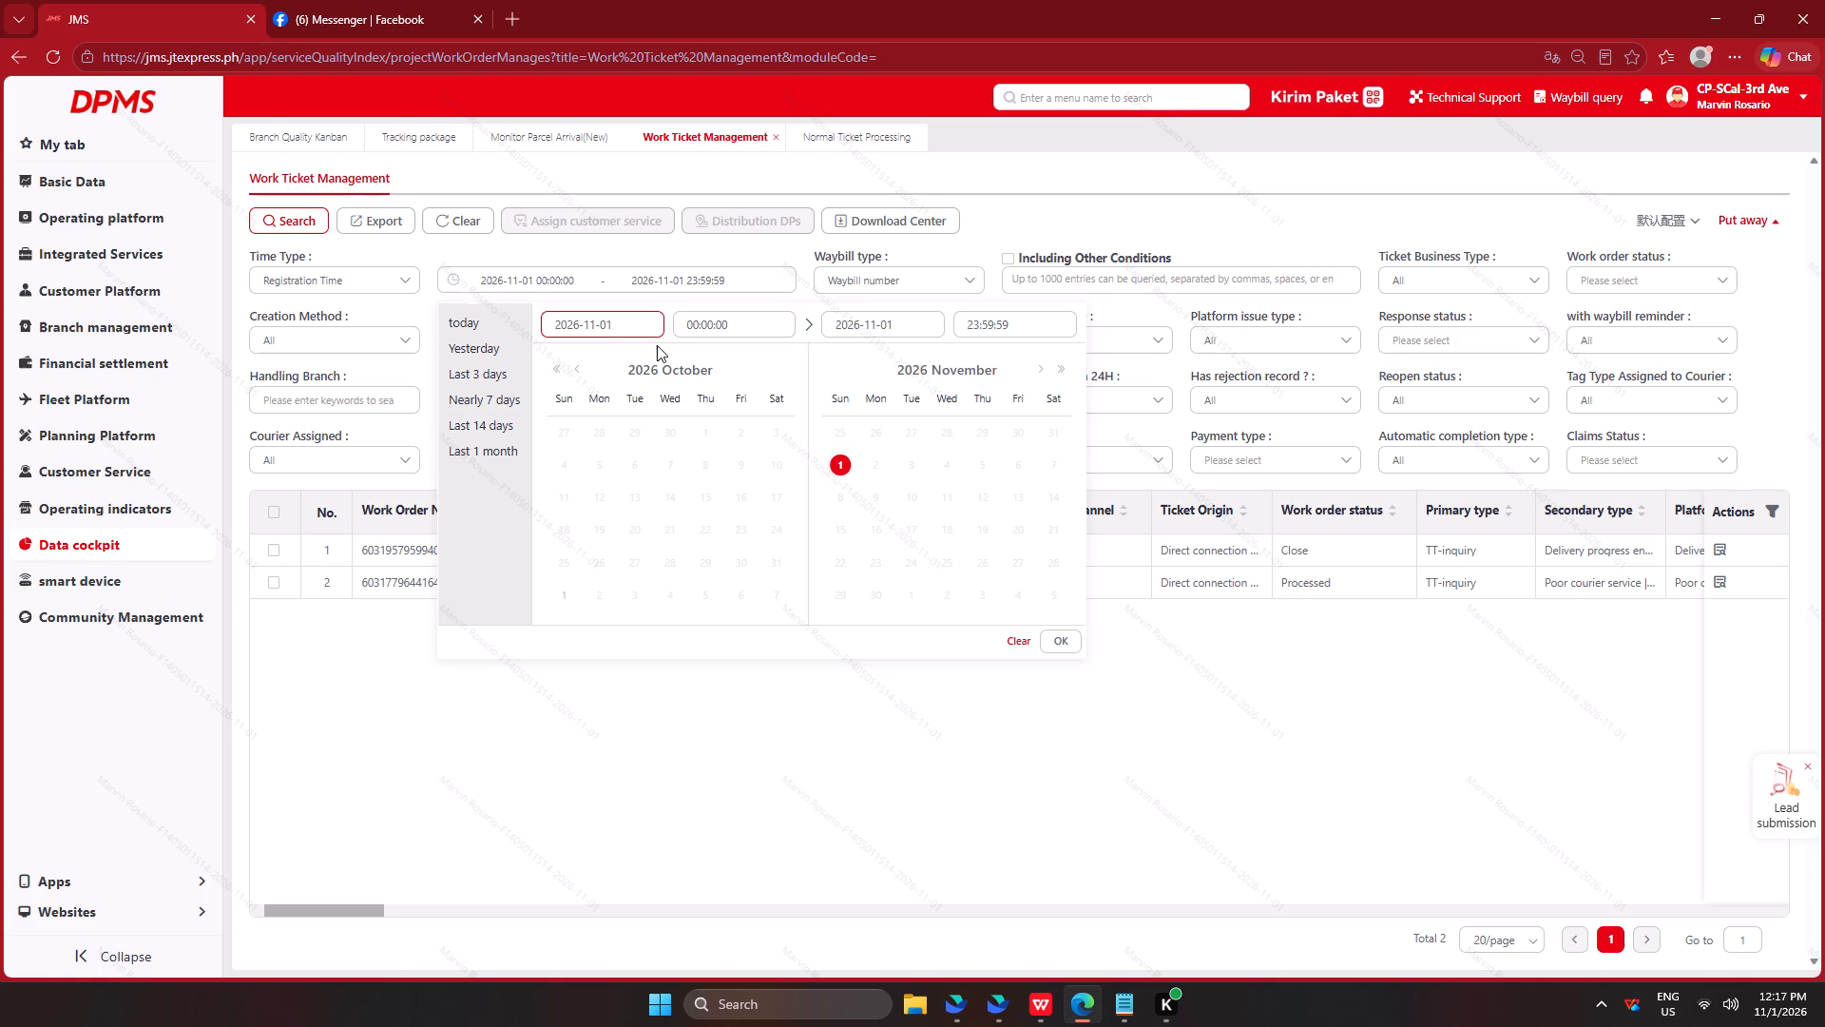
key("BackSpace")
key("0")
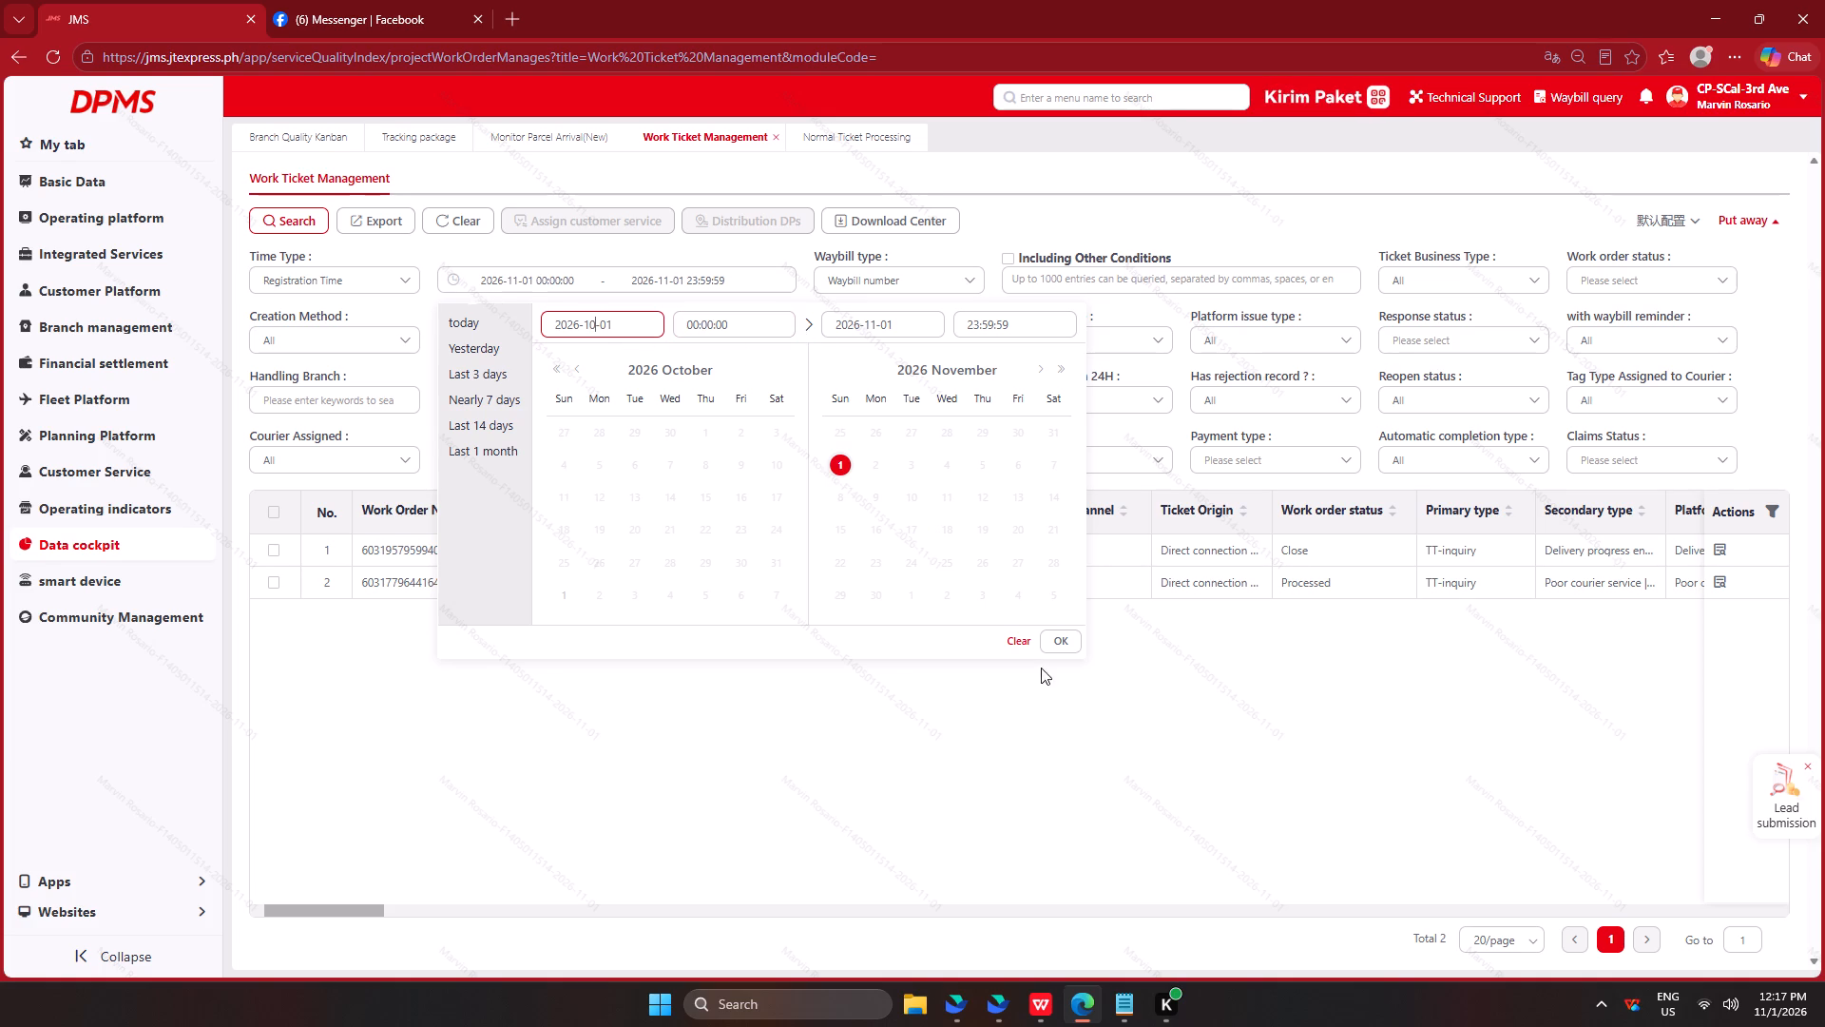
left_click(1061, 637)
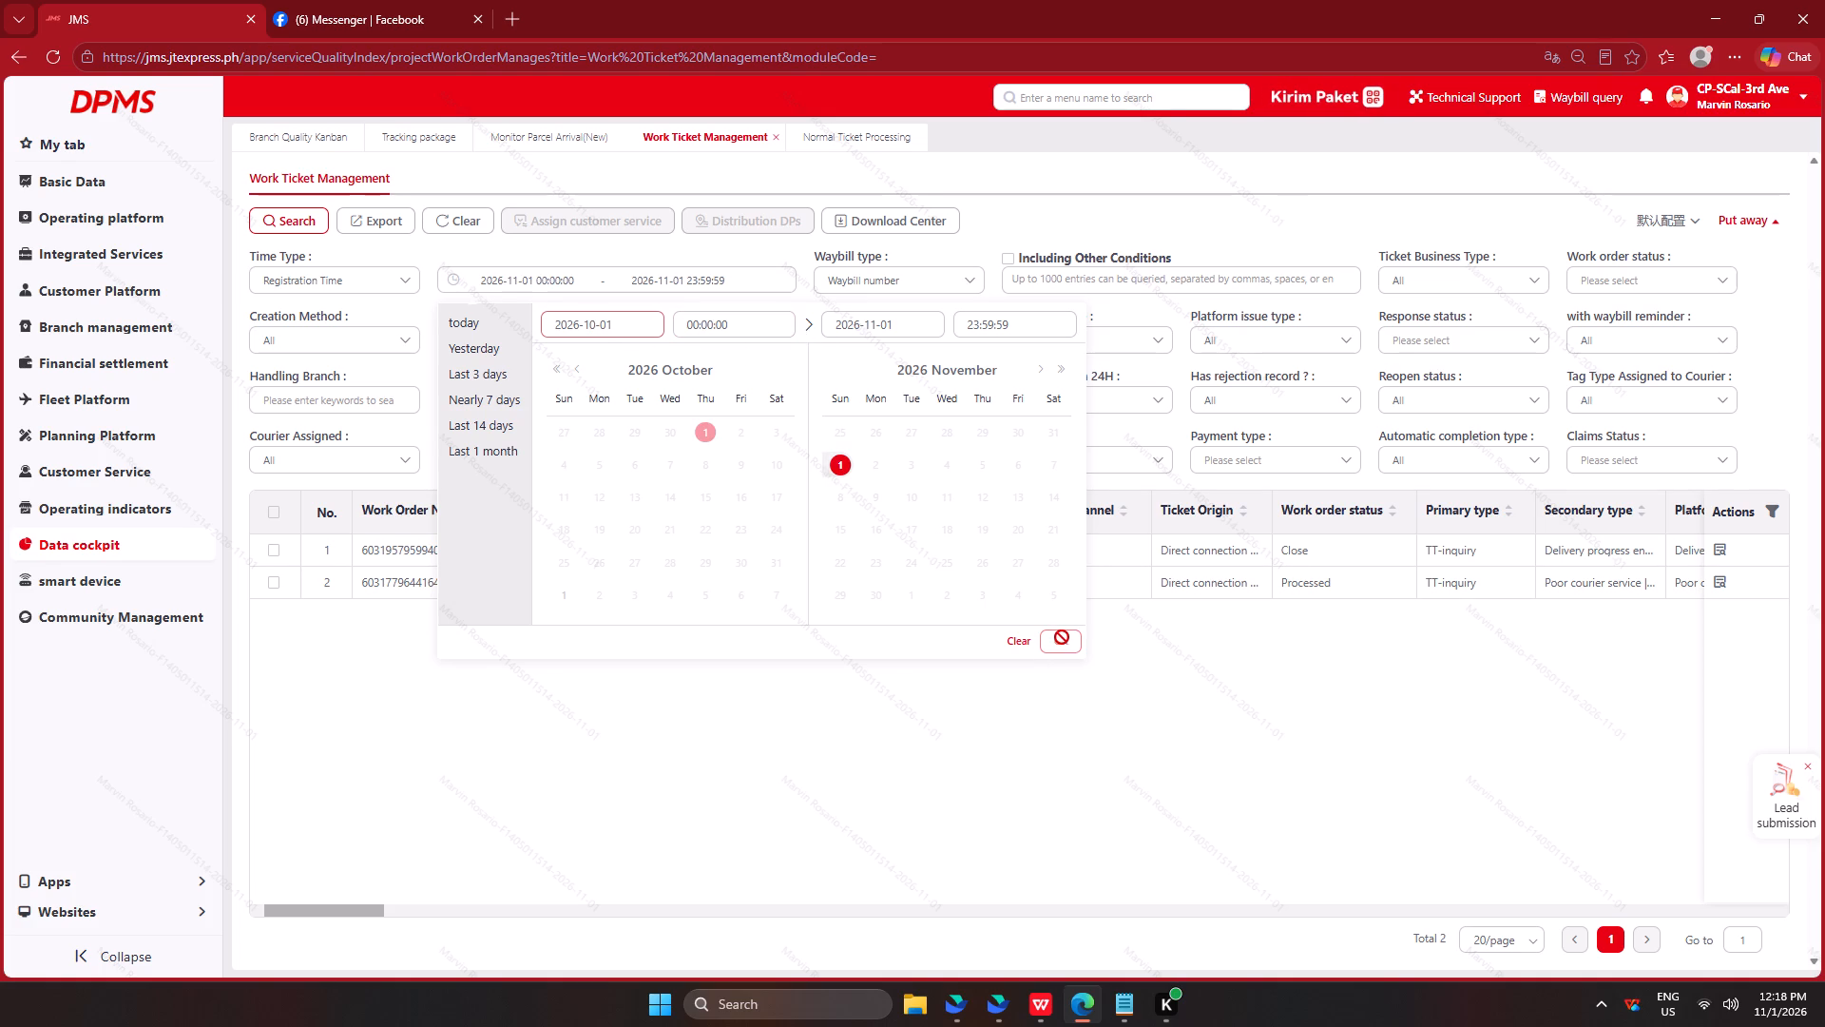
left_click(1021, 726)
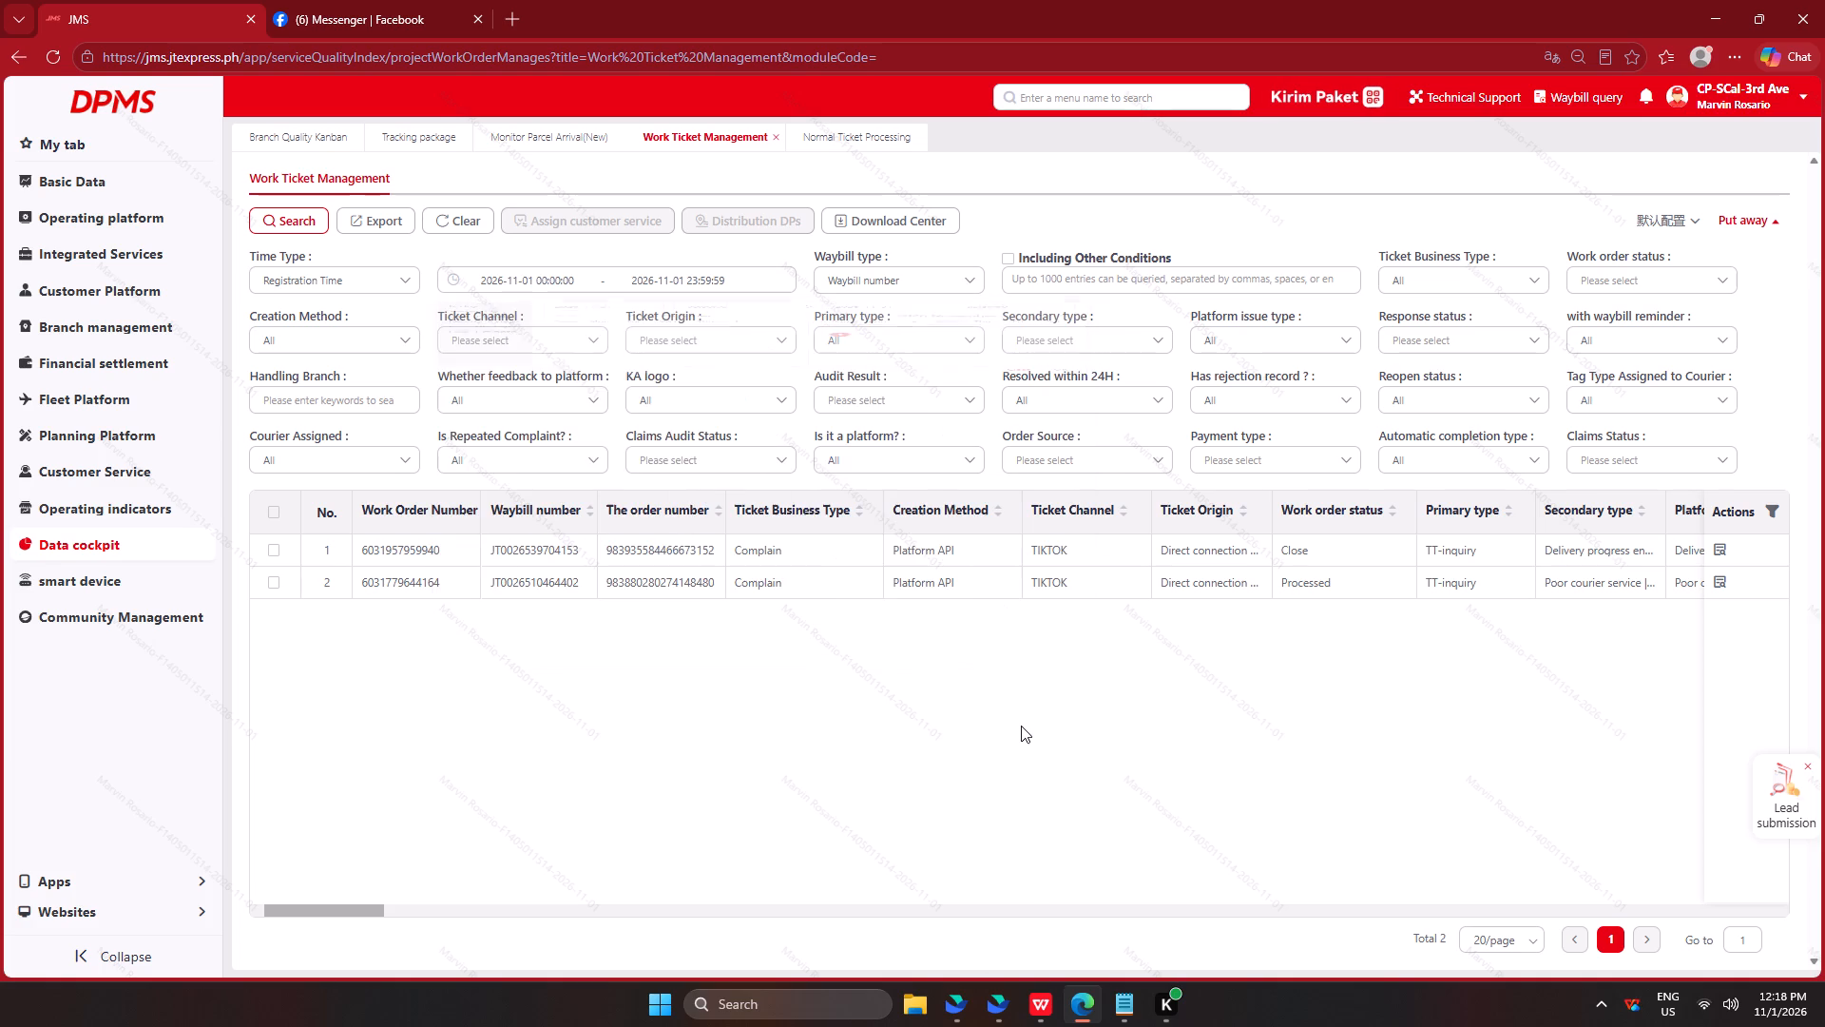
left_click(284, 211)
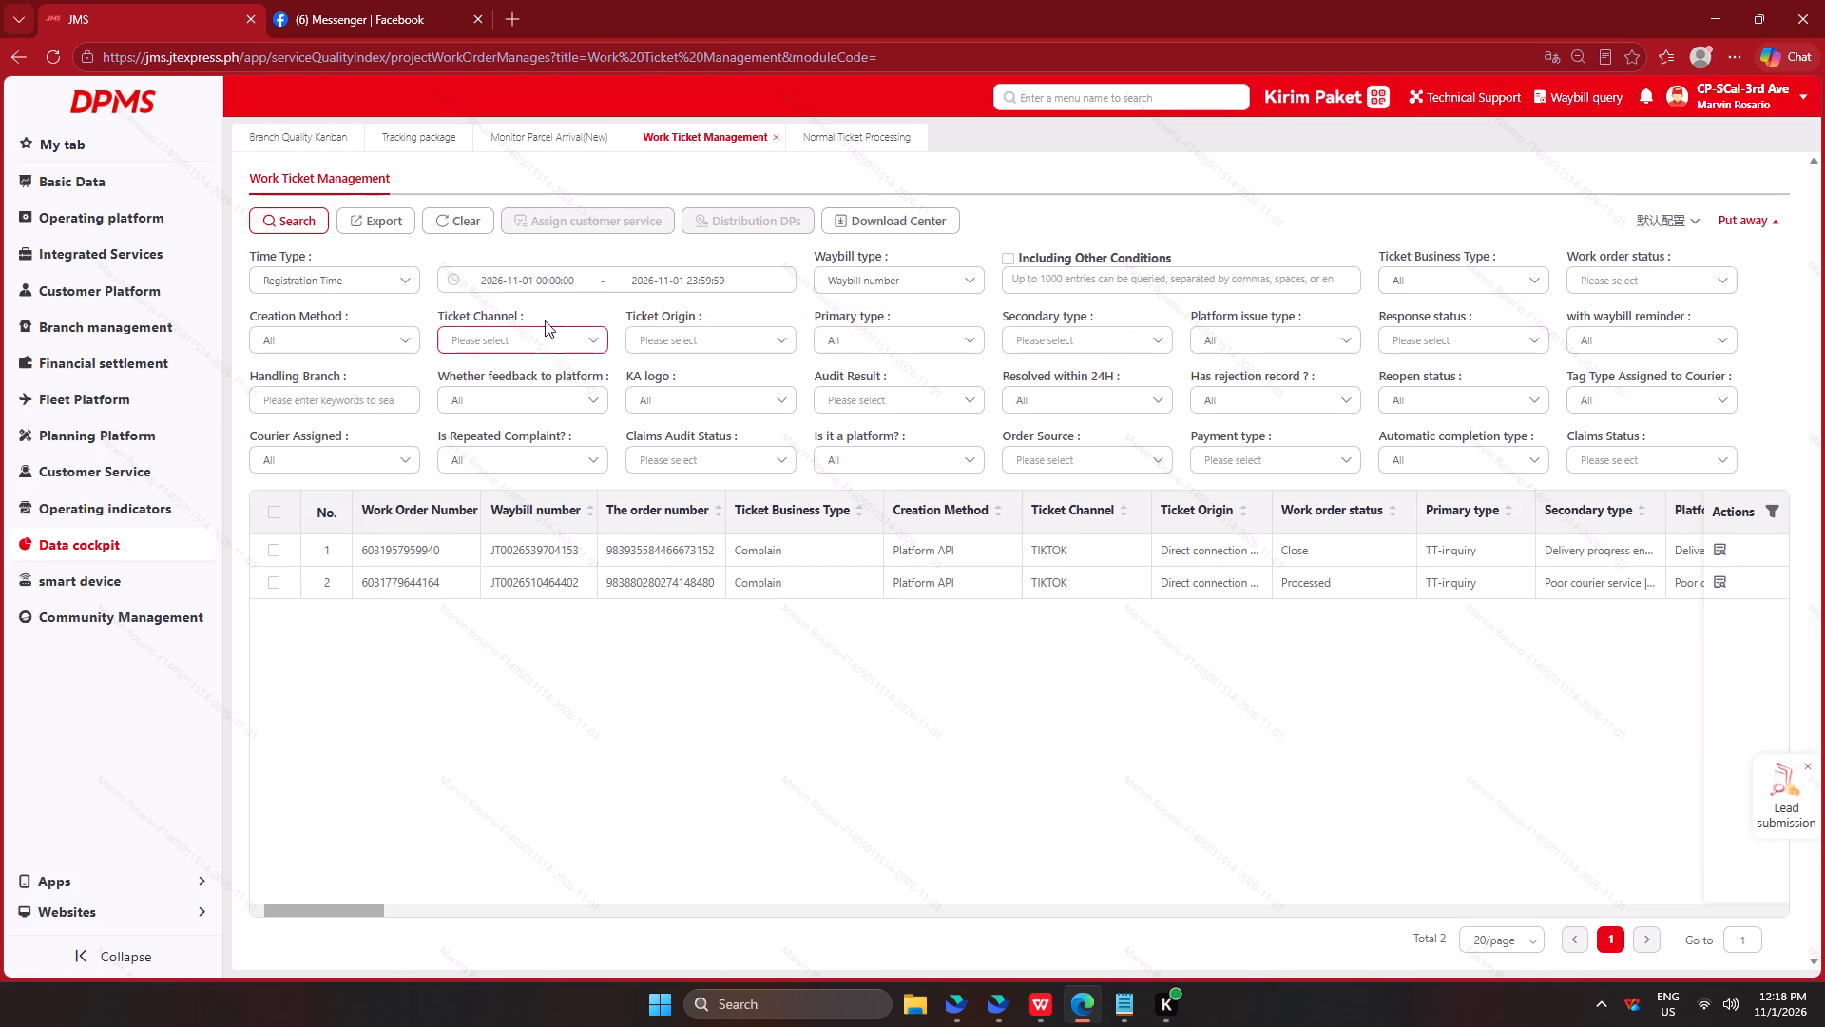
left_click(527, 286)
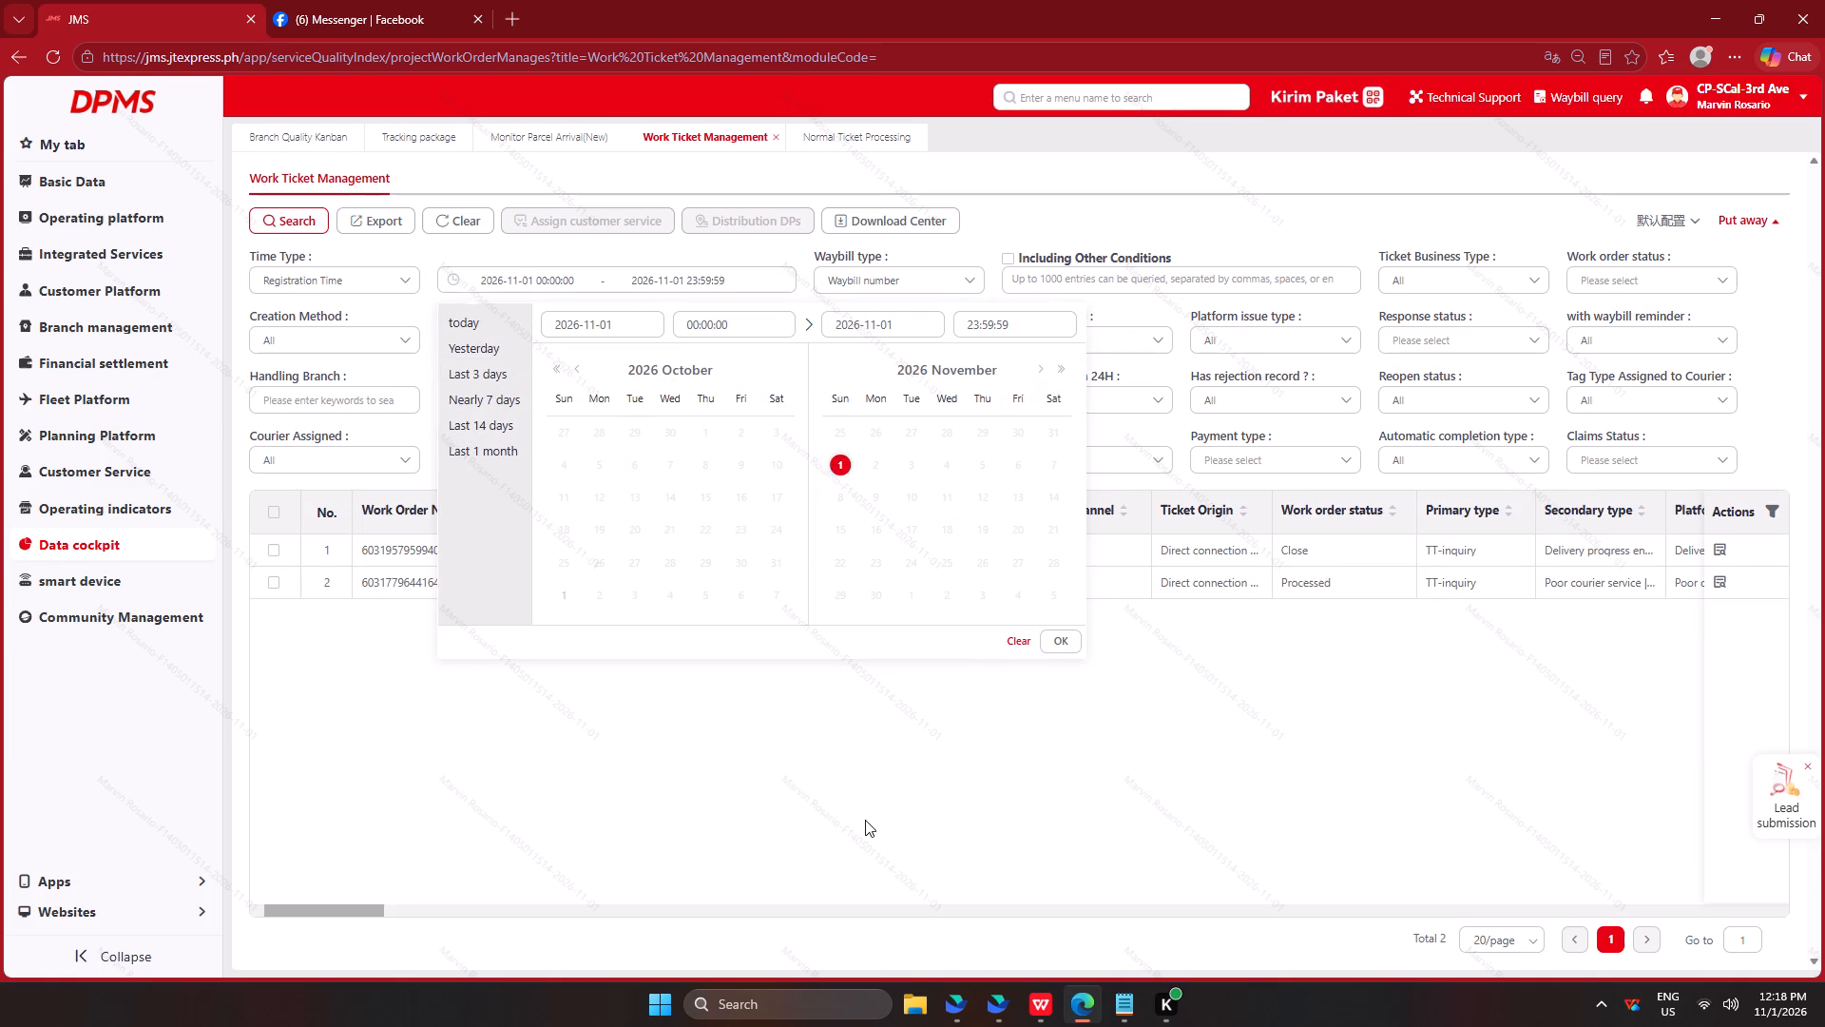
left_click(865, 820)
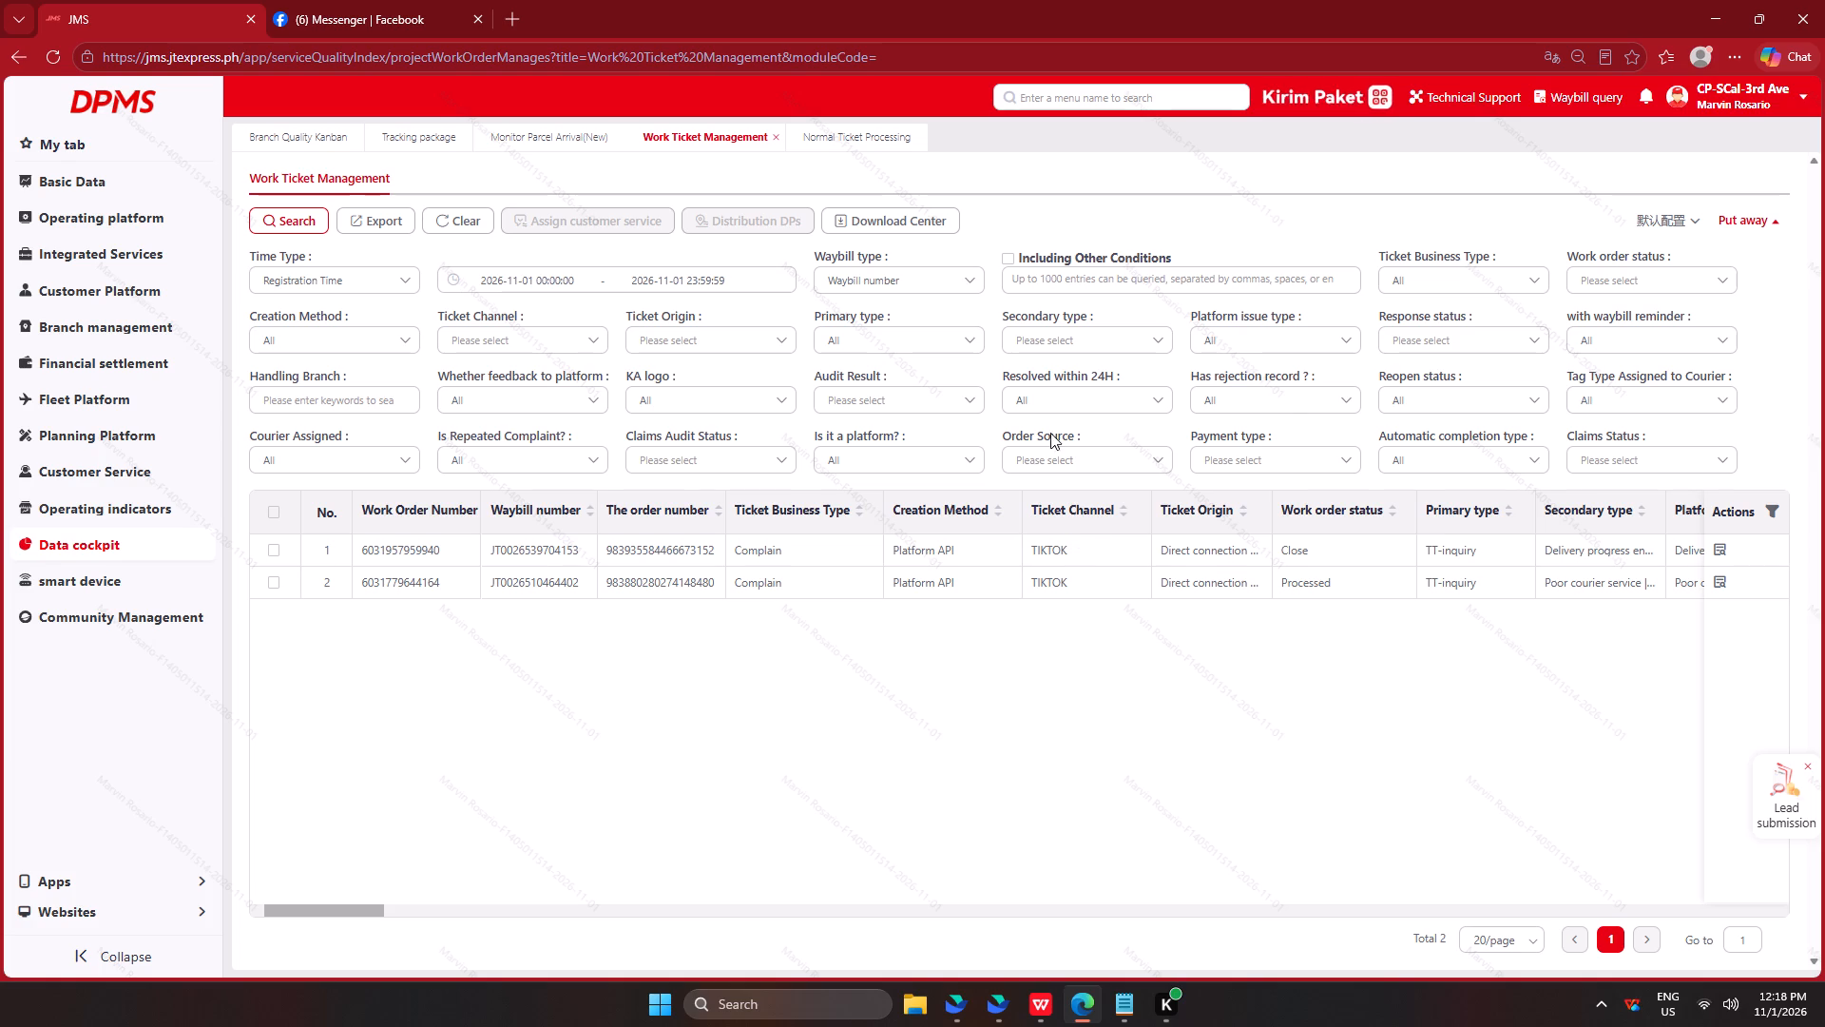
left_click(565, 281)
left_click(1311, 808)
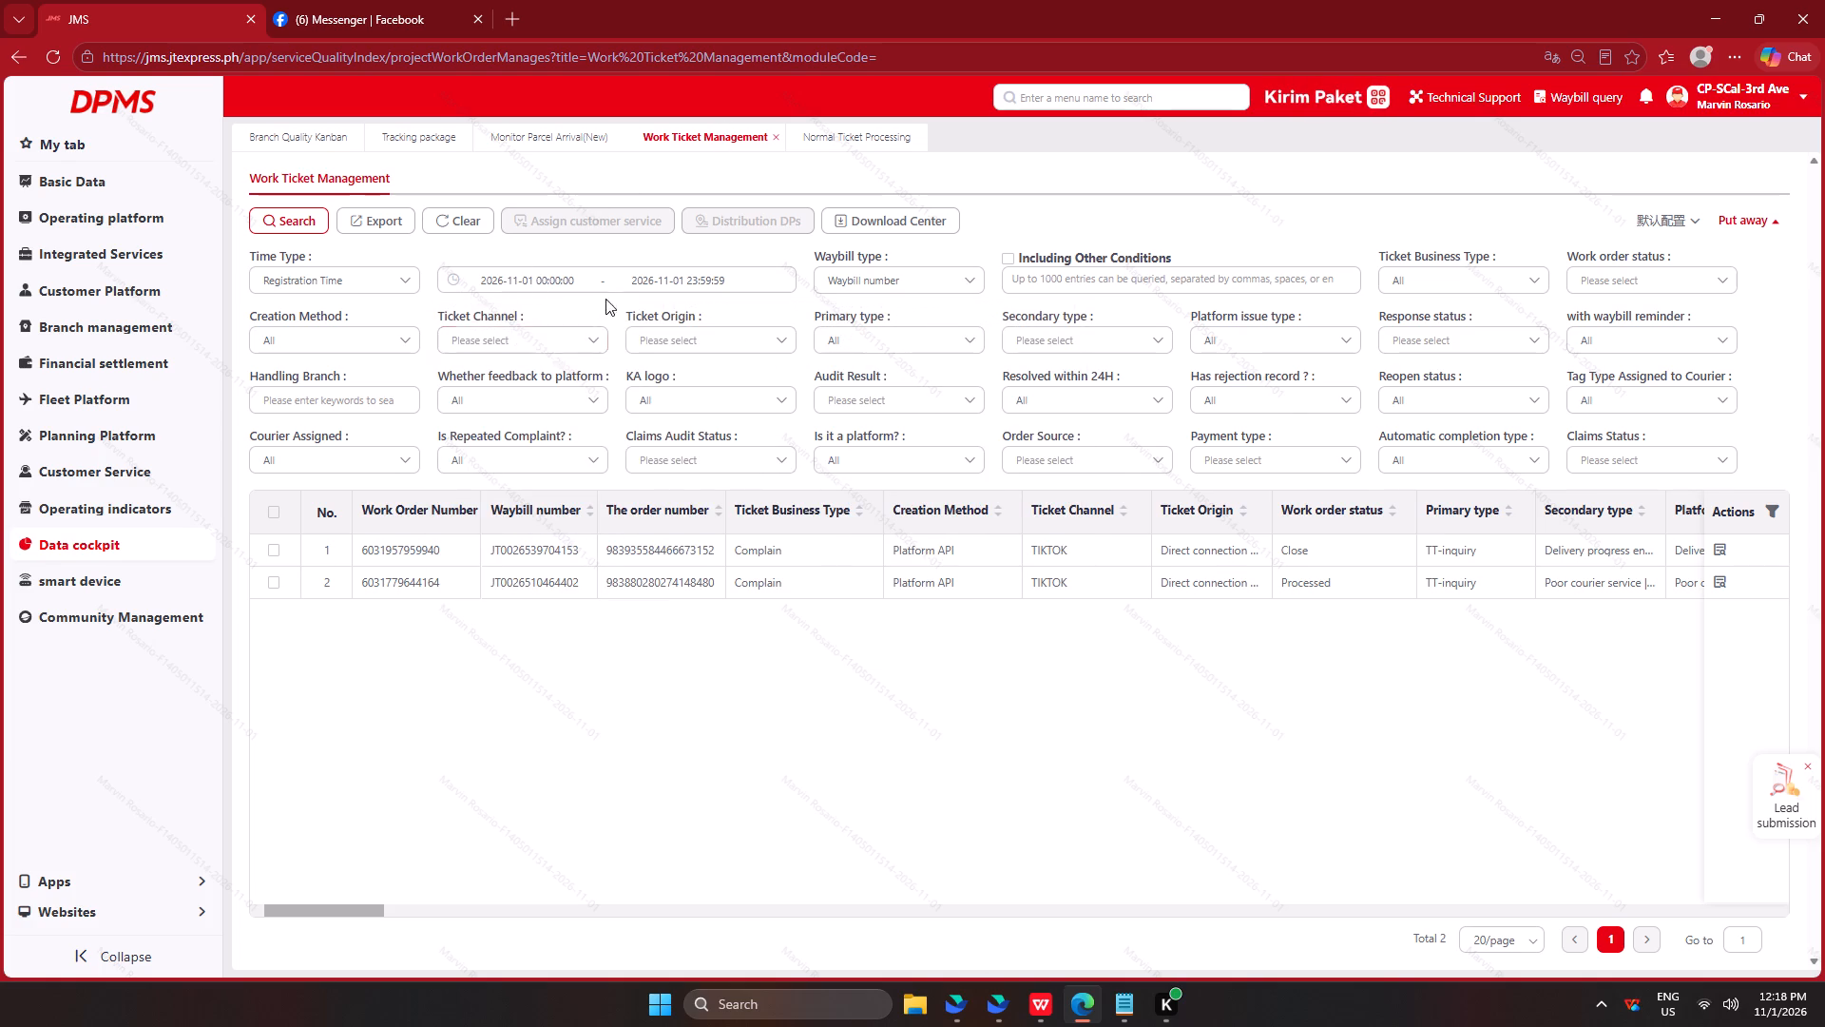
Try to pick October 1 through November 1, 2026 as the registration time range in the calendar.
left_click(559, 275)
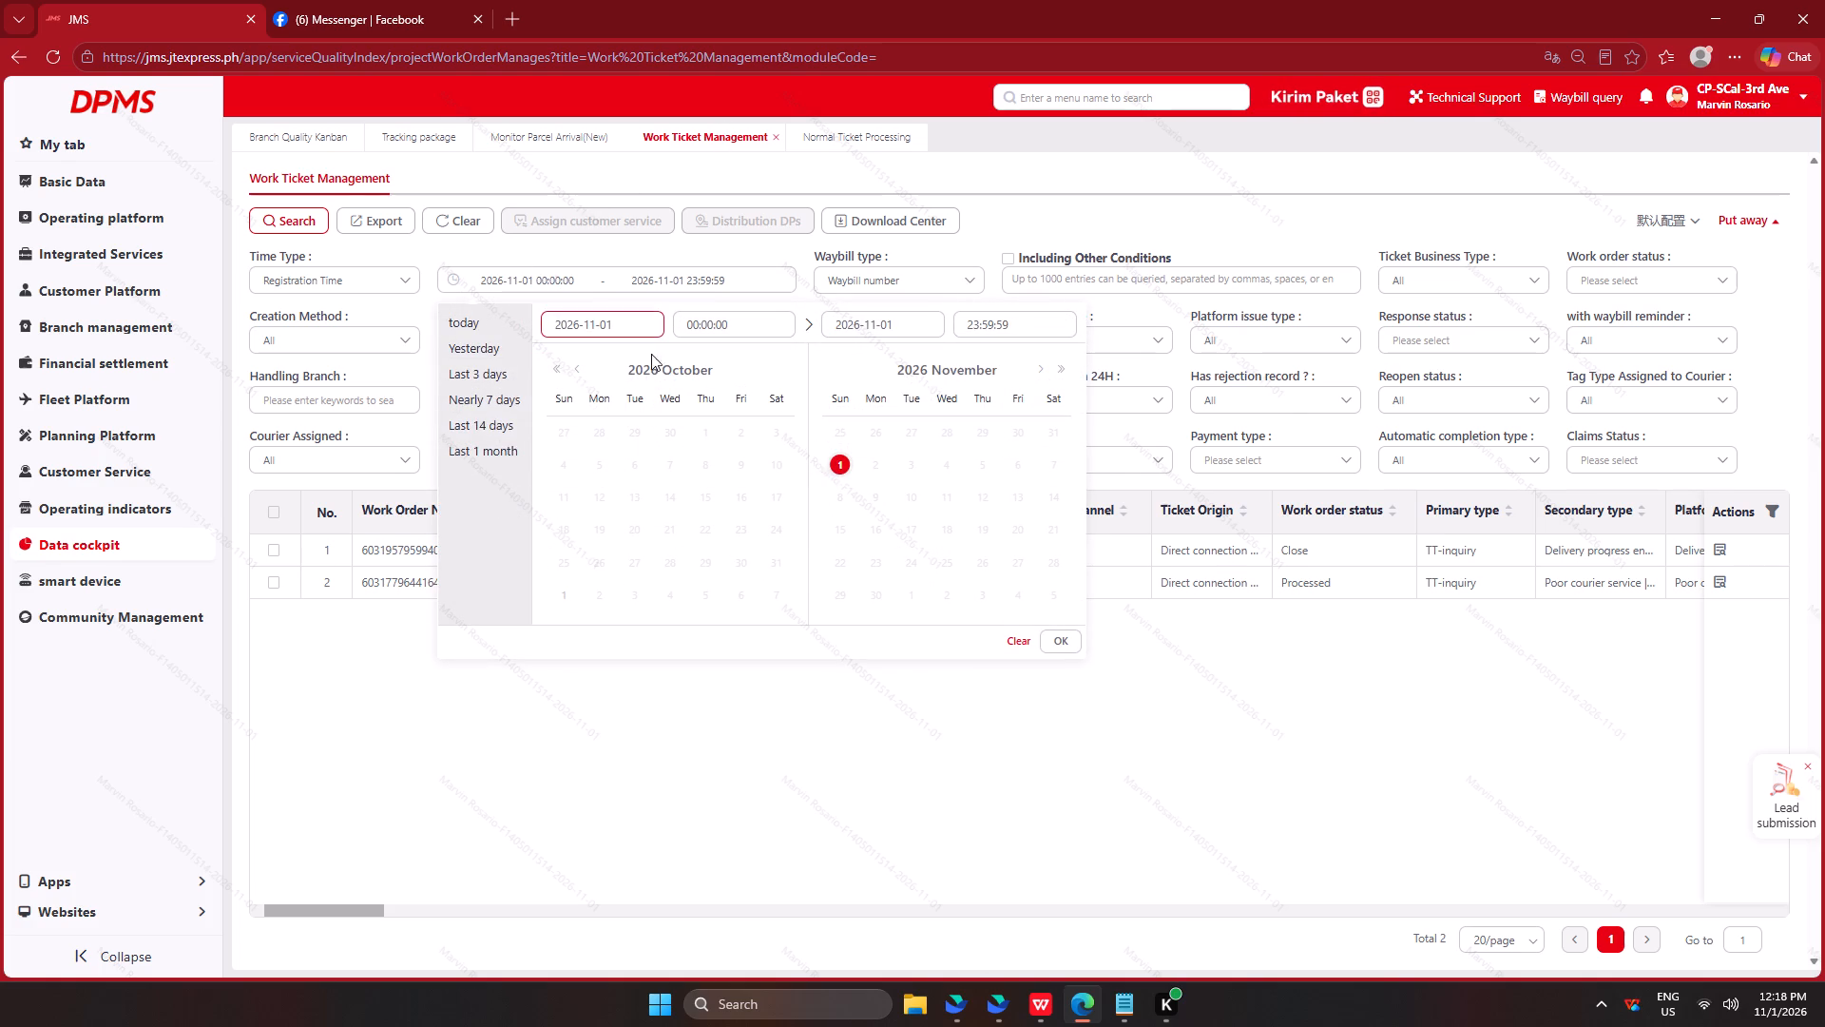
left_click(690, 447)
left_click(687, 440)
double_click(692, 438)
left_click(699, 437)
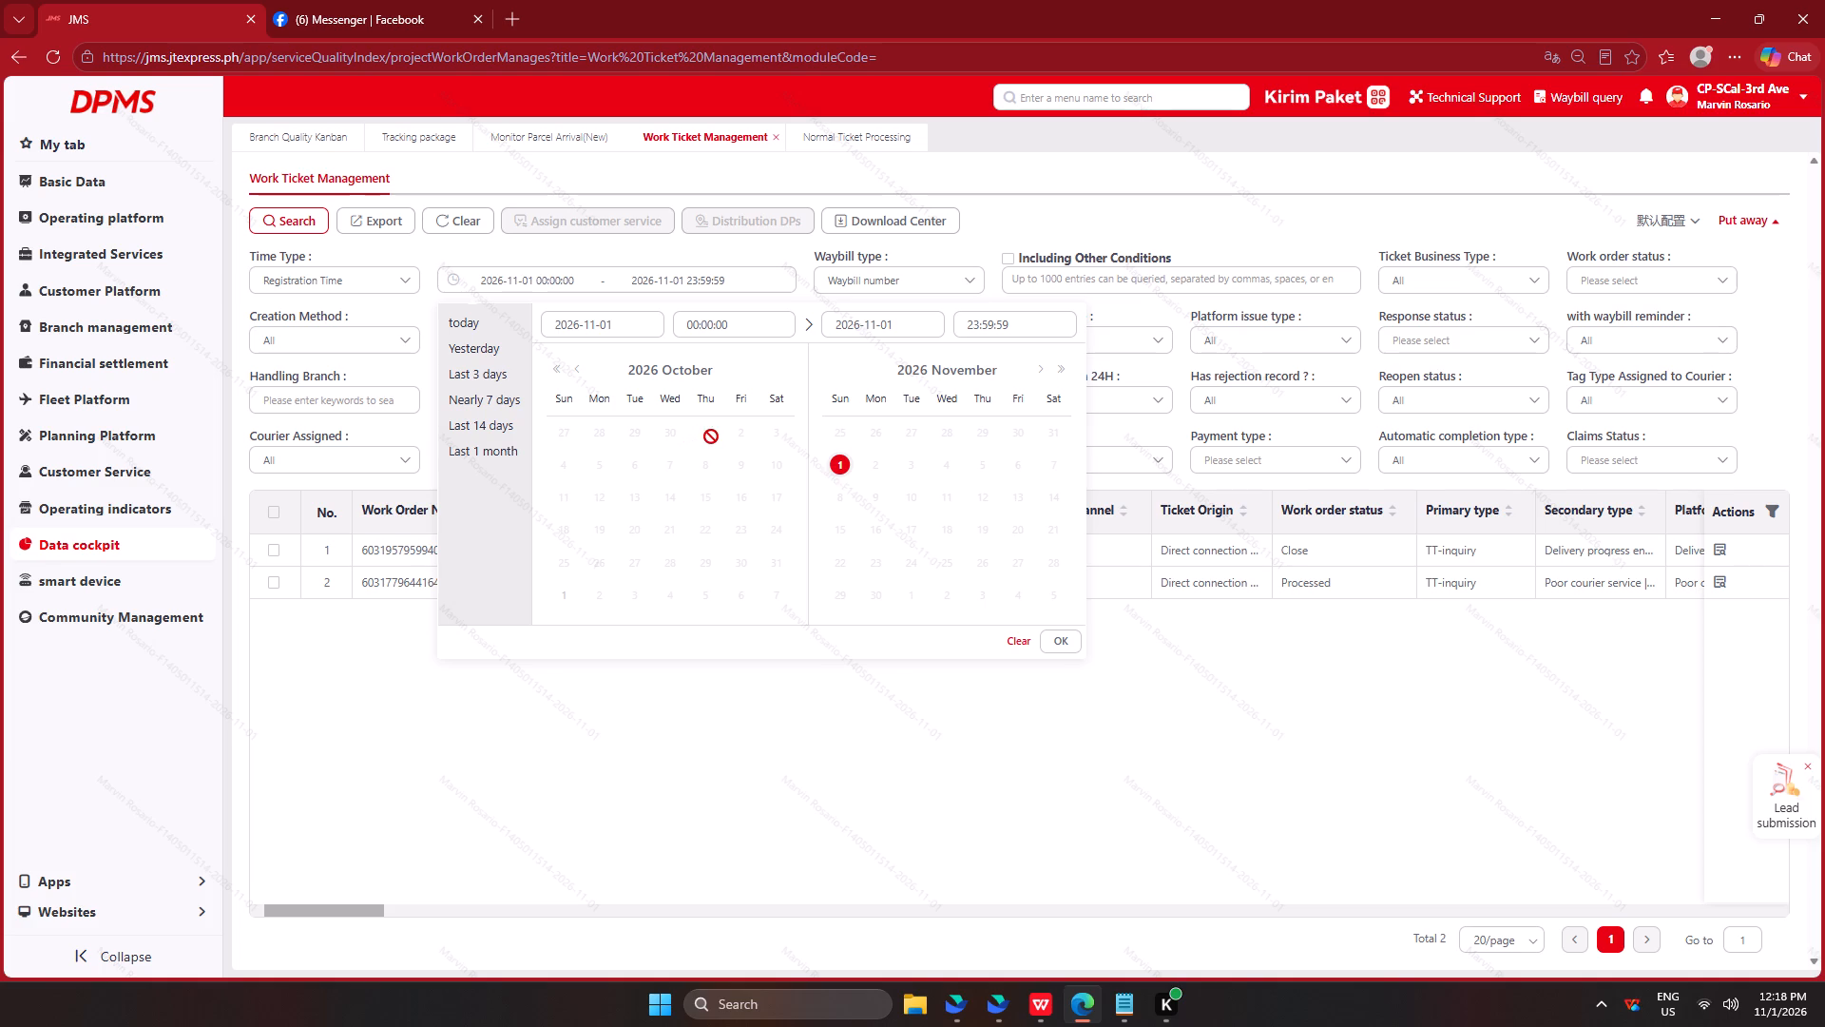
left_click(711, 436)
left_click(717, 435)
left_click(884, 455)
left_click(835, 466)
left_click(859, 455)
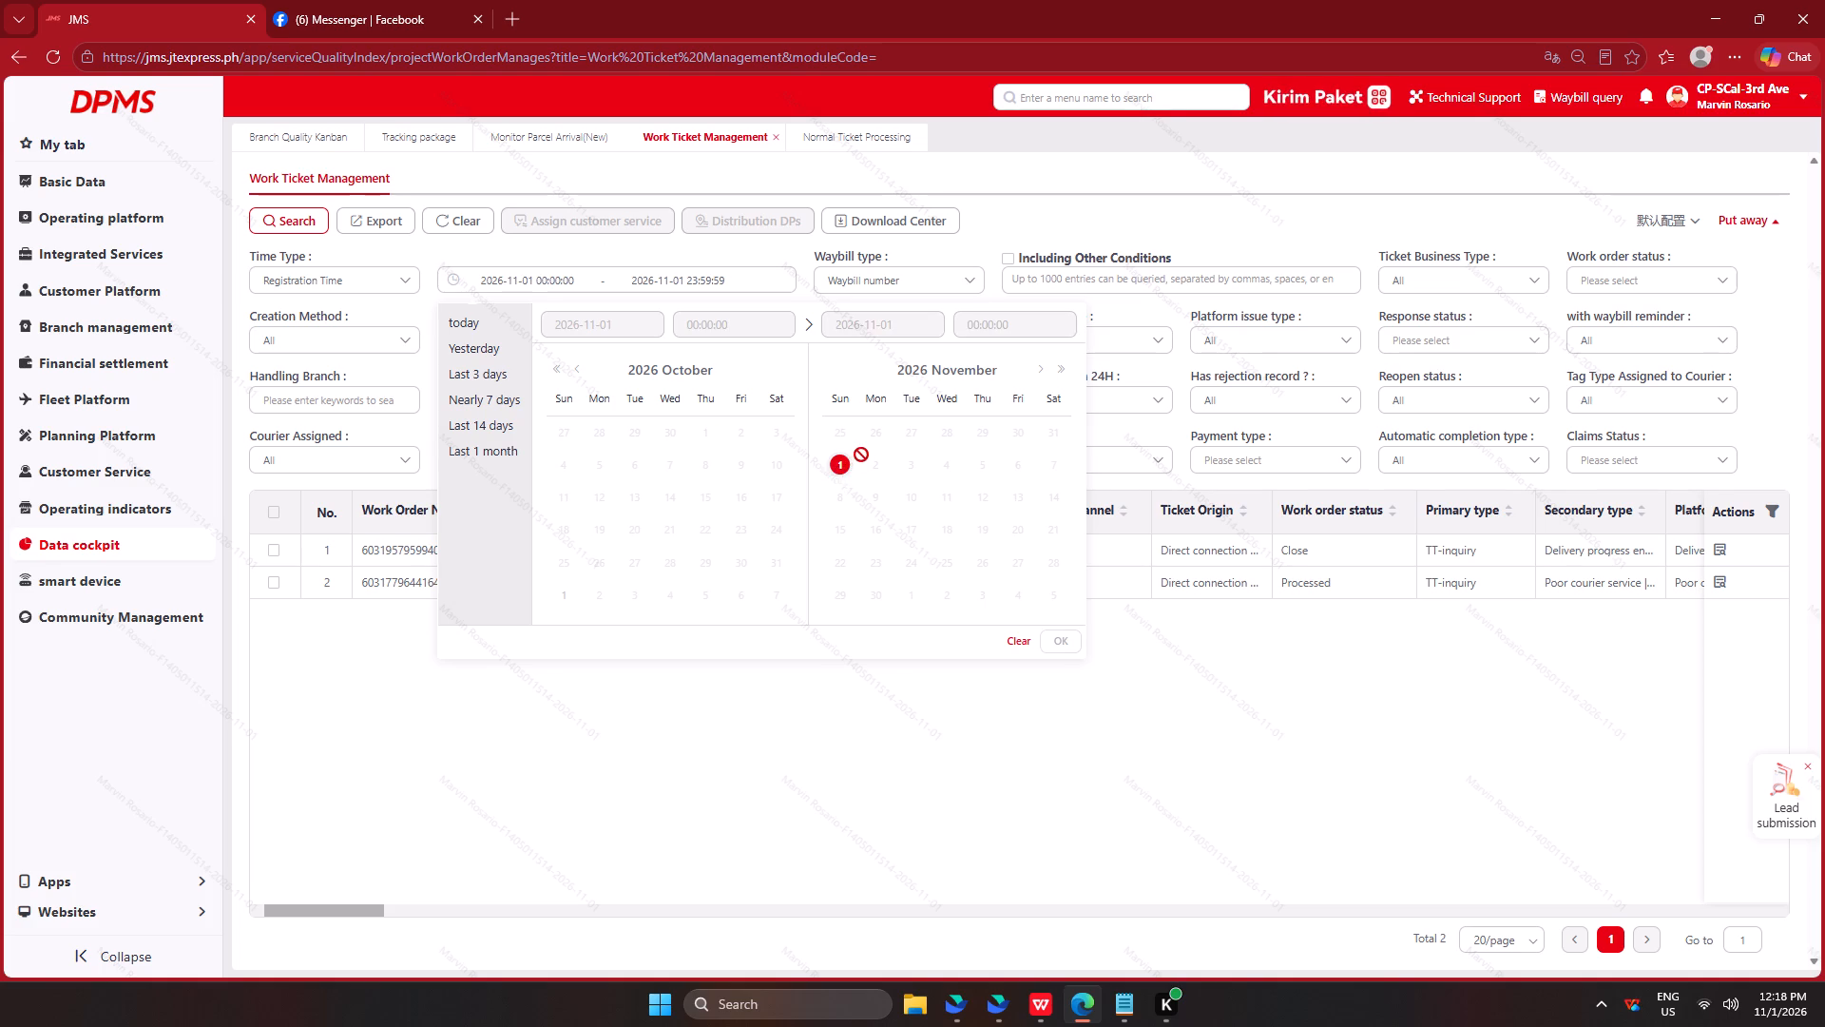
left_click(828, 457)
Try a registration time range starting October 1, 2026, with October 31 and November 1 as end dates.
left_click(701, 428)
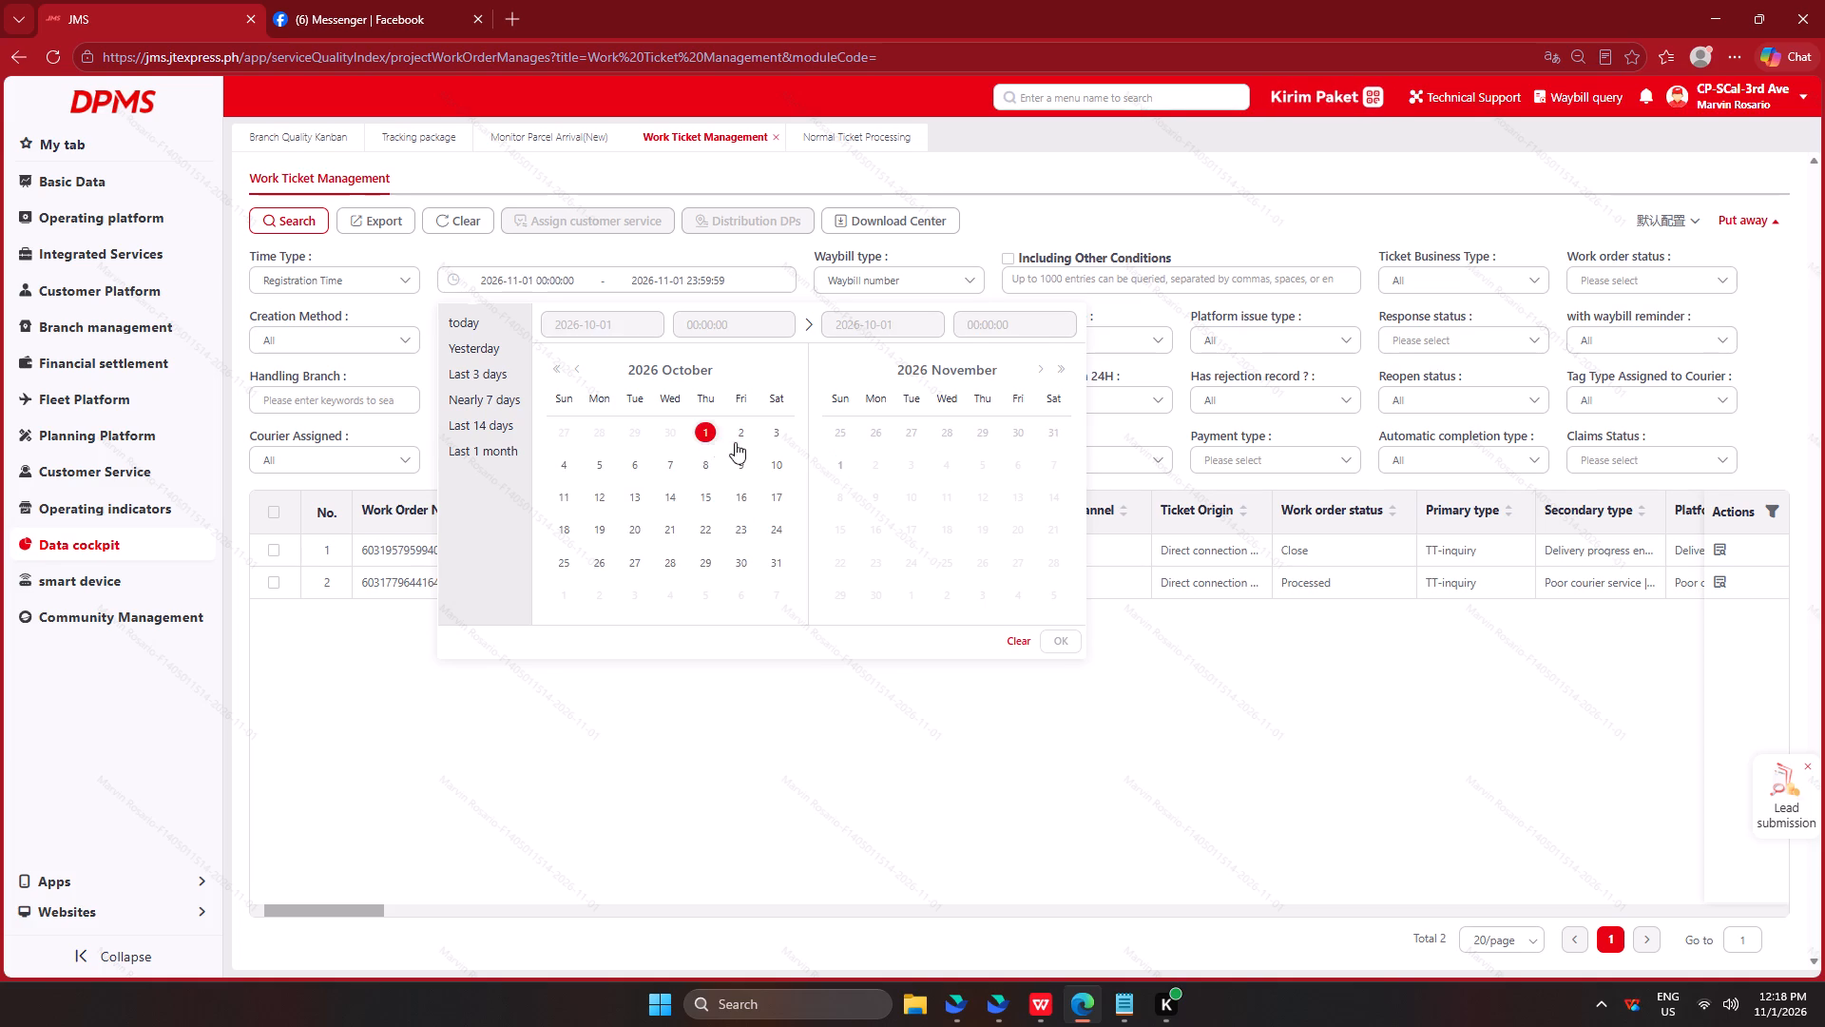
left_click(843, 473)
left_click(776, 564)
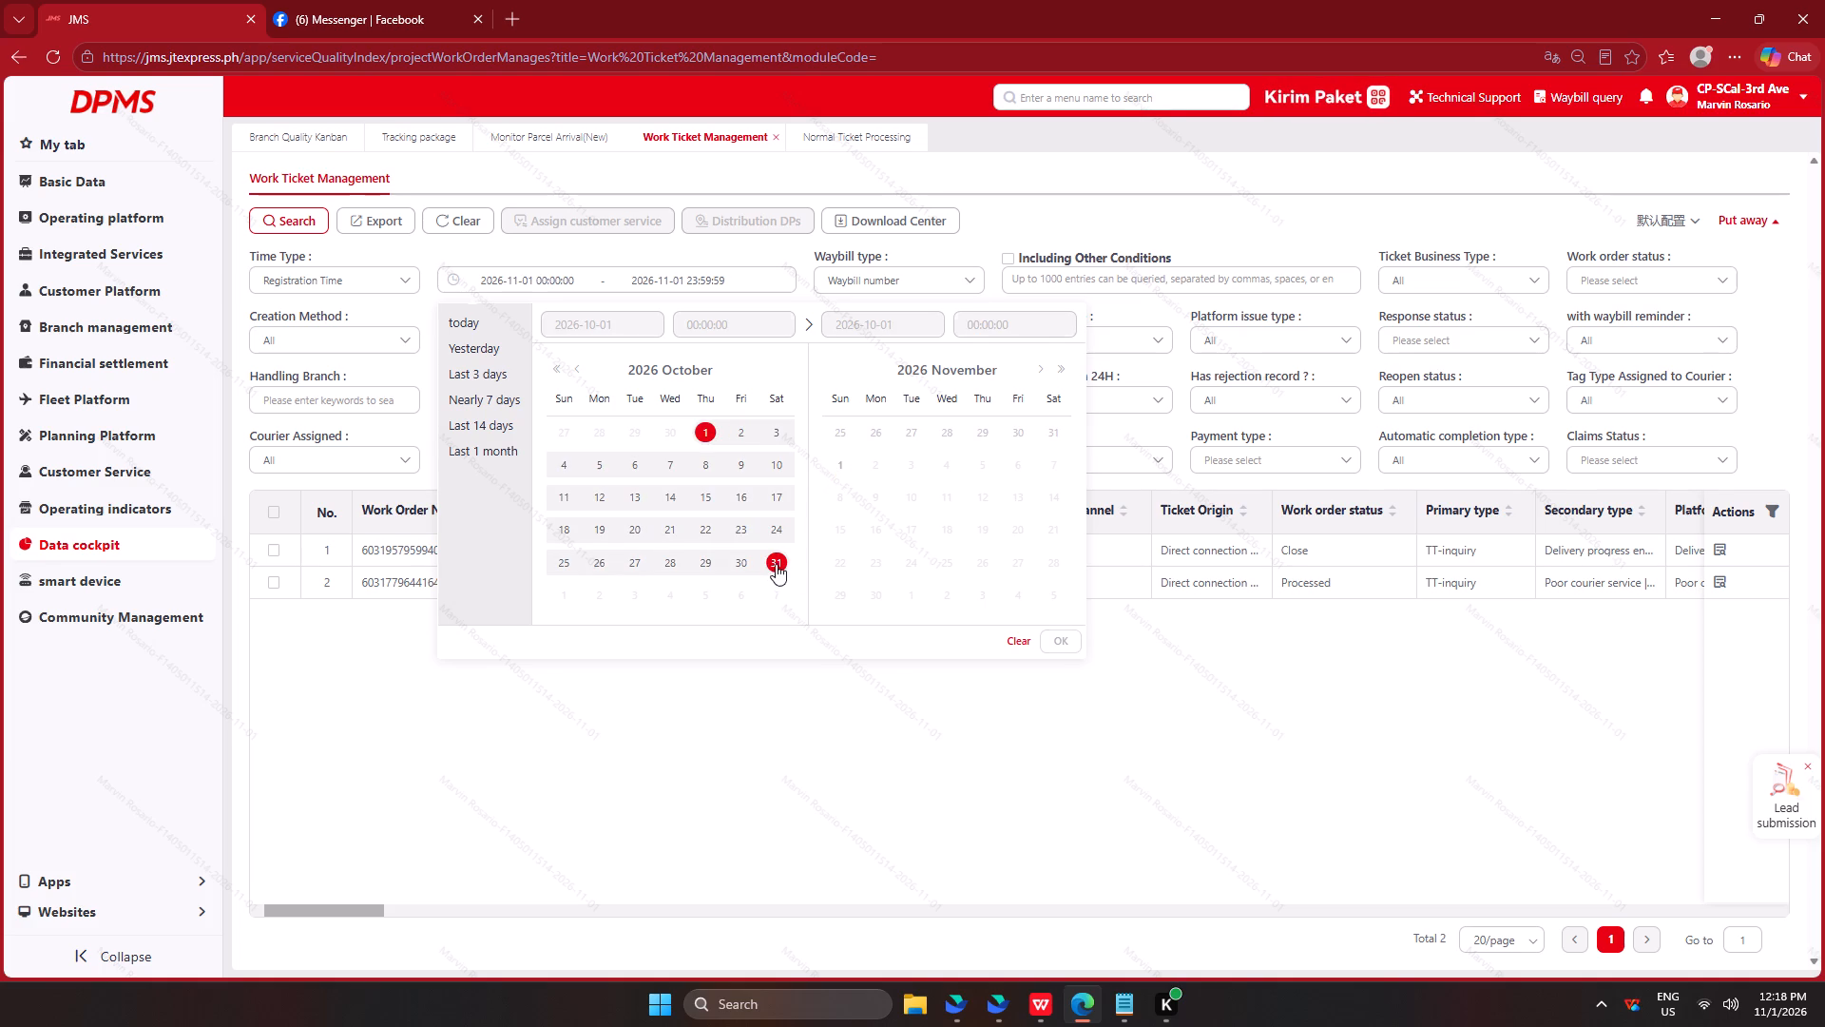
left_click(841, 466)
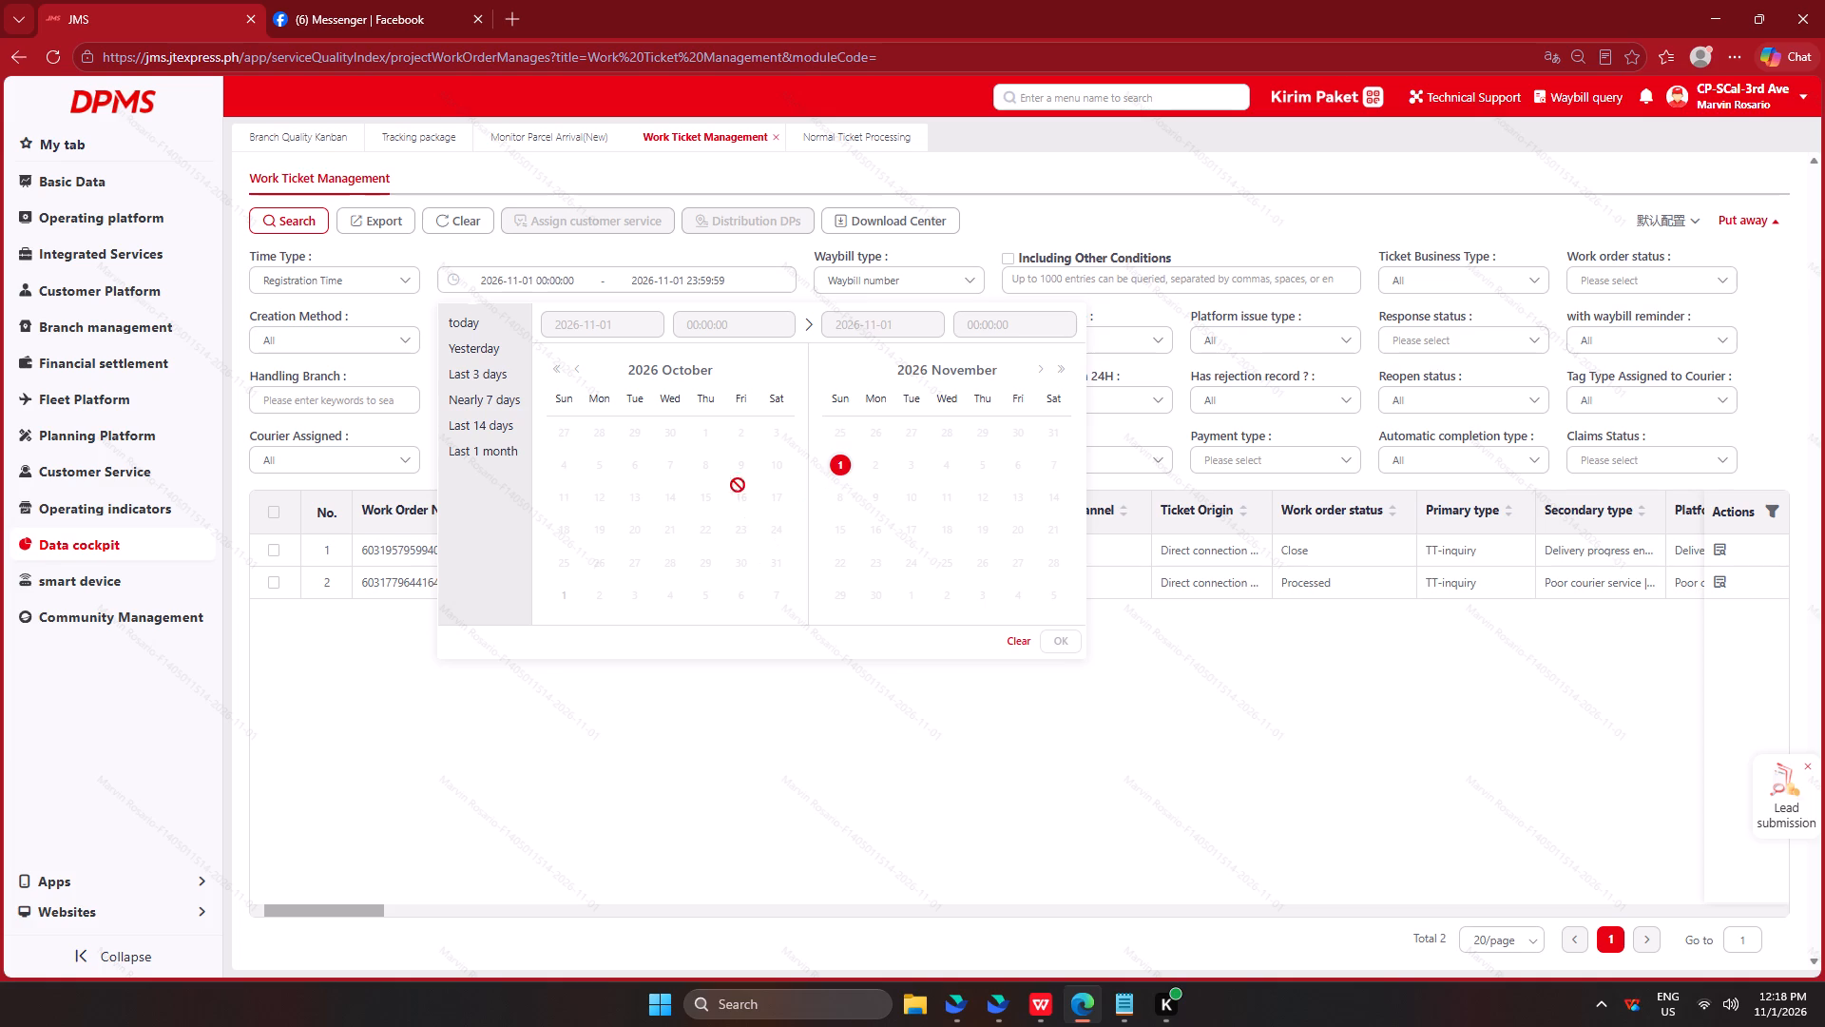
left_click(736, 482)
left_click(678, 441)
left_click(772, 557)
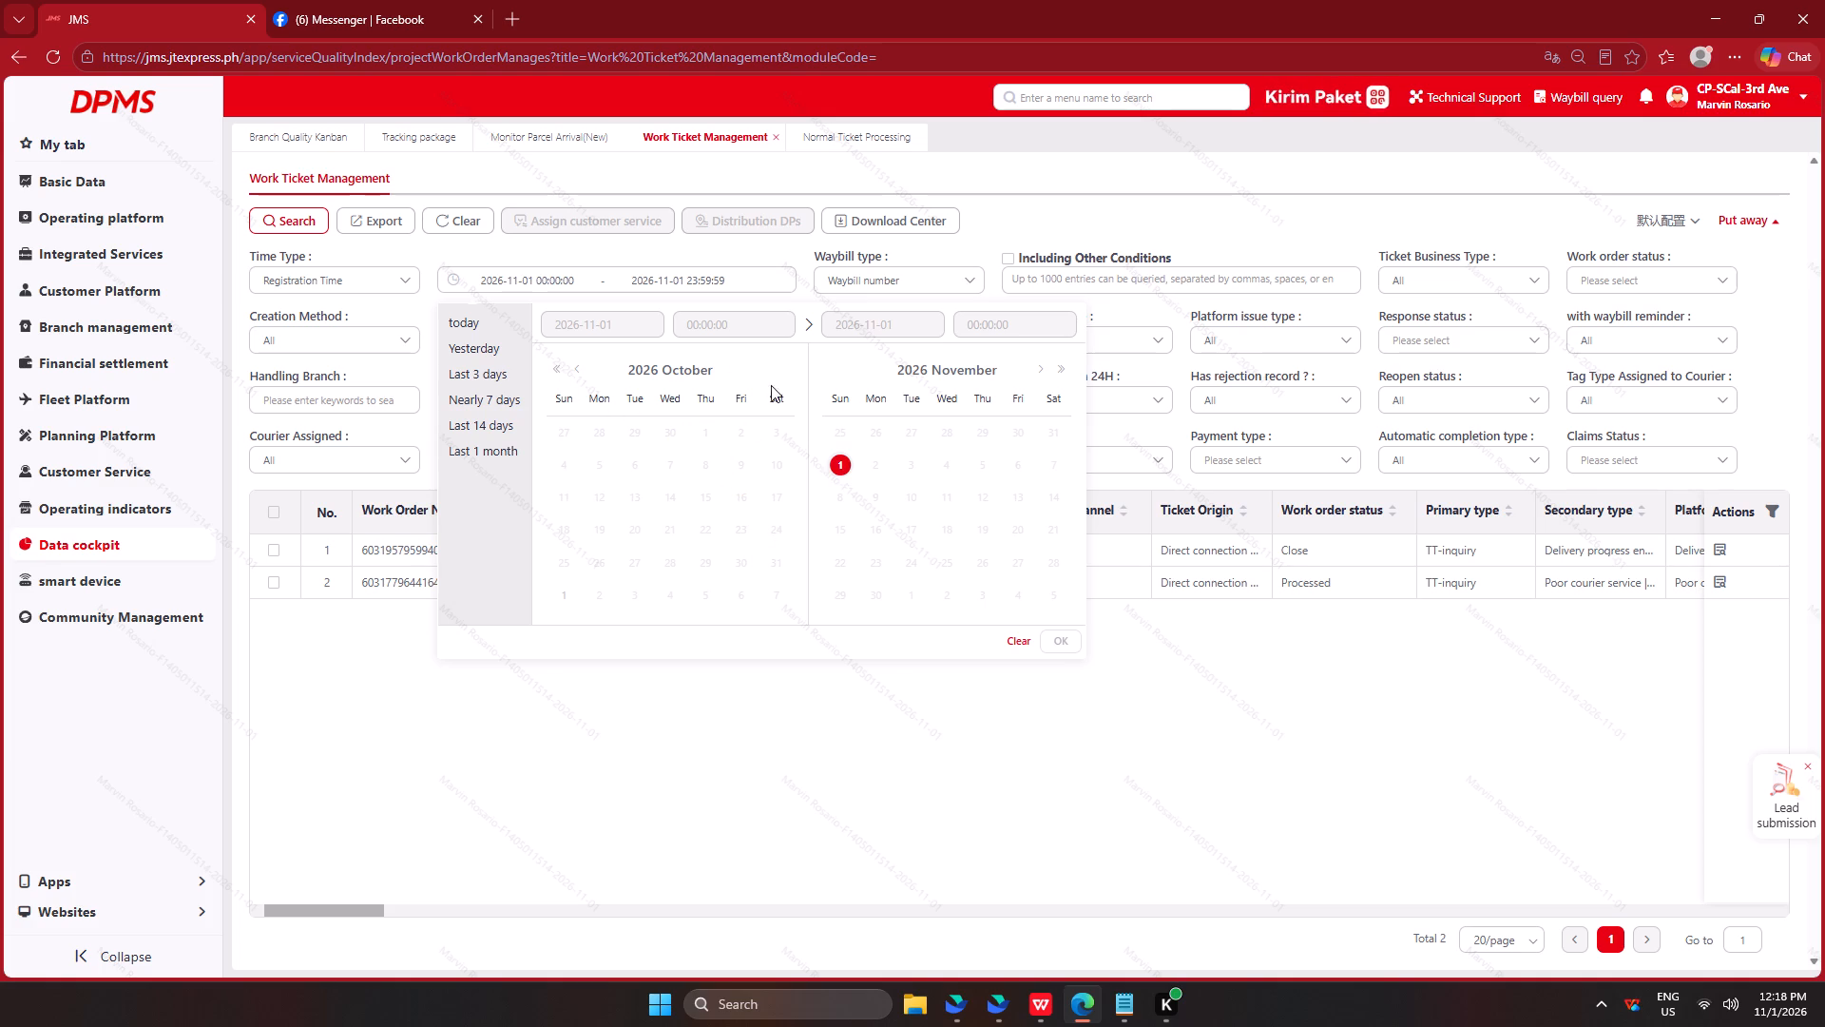
Set the work tickets' registration time range to 2026-10-02 through 2026-11-01 and run the search.
left_click(775, 528)
left_click(834, 460)
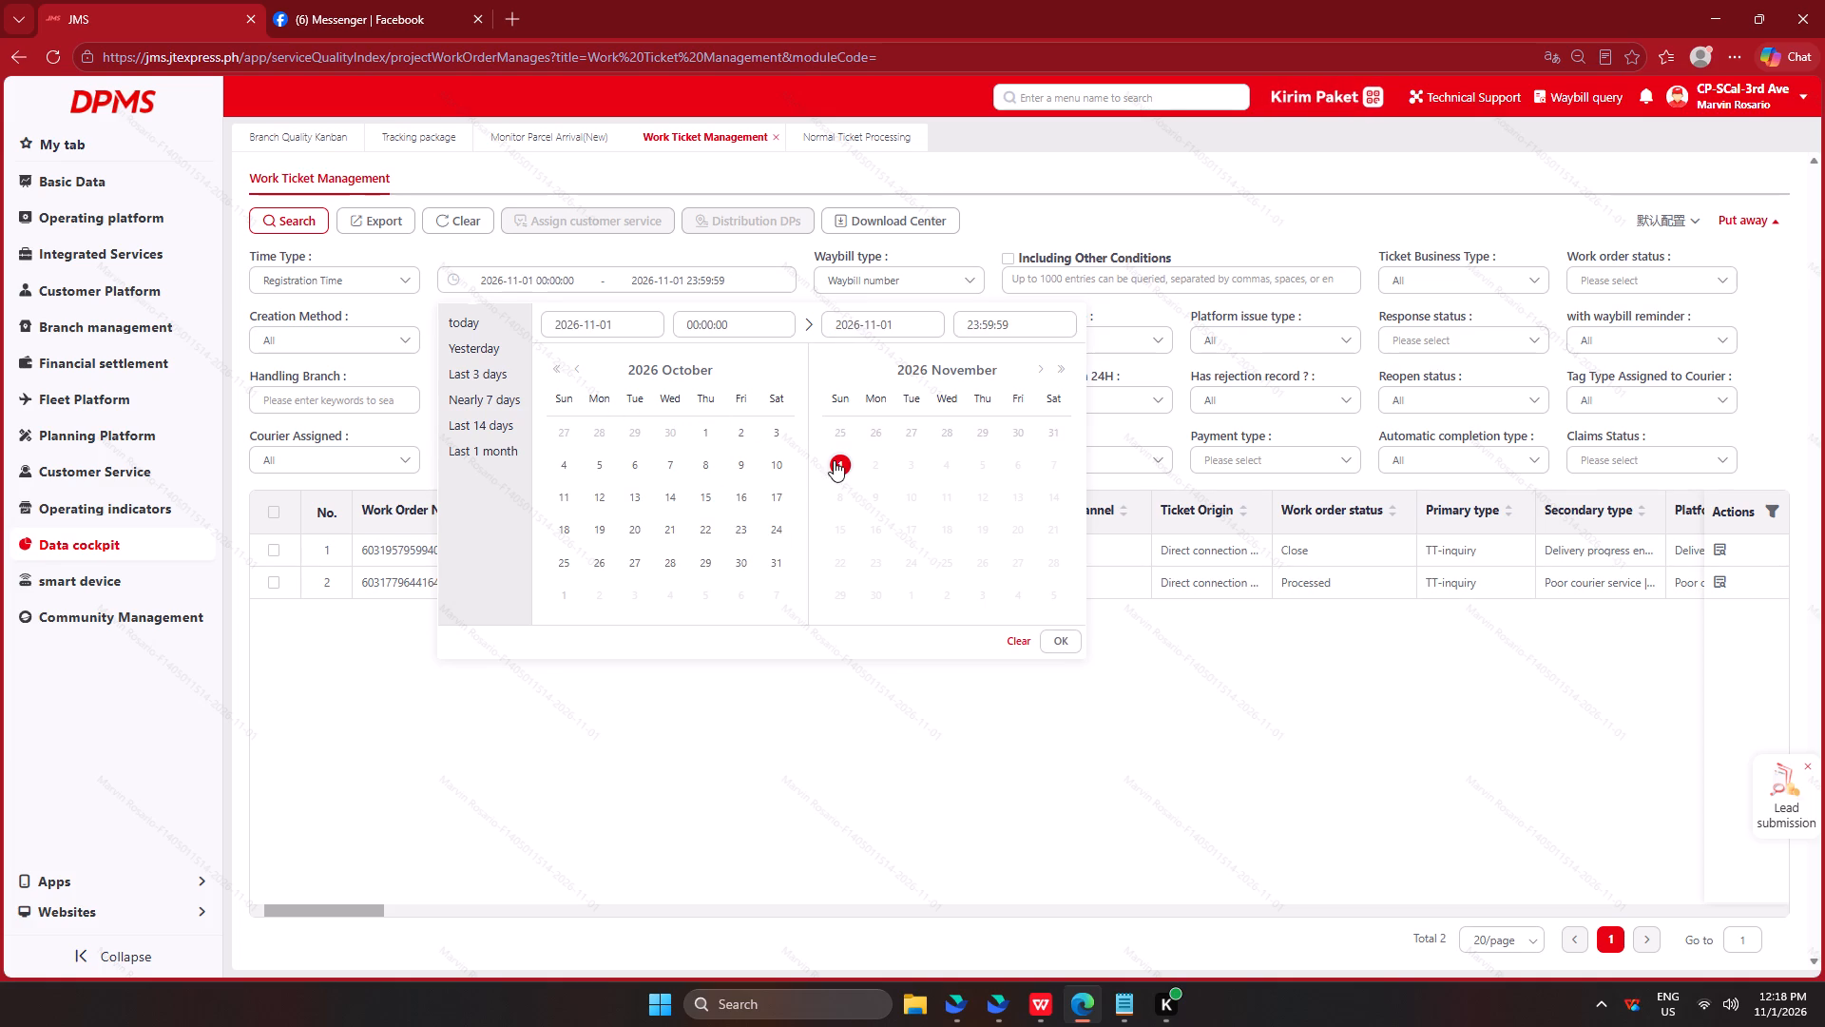
left_click(735, 432)
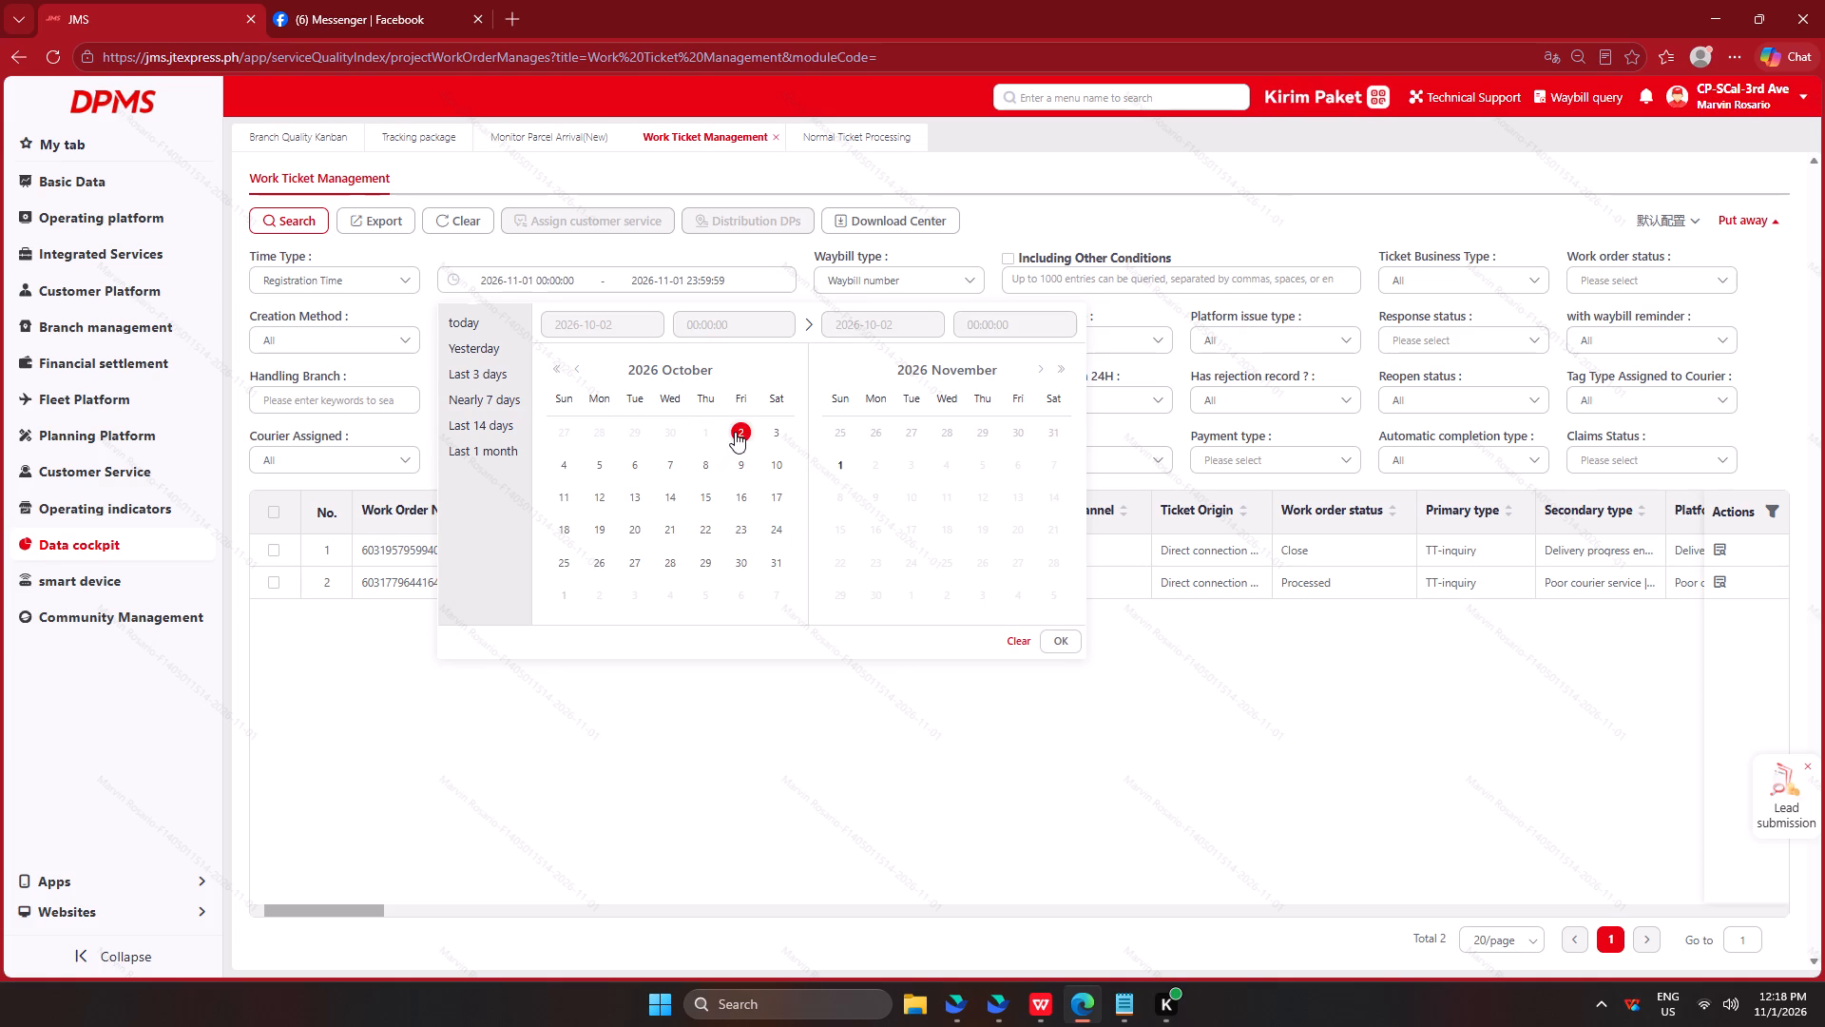
left_click(835, 464)
left_click(1058, 635)
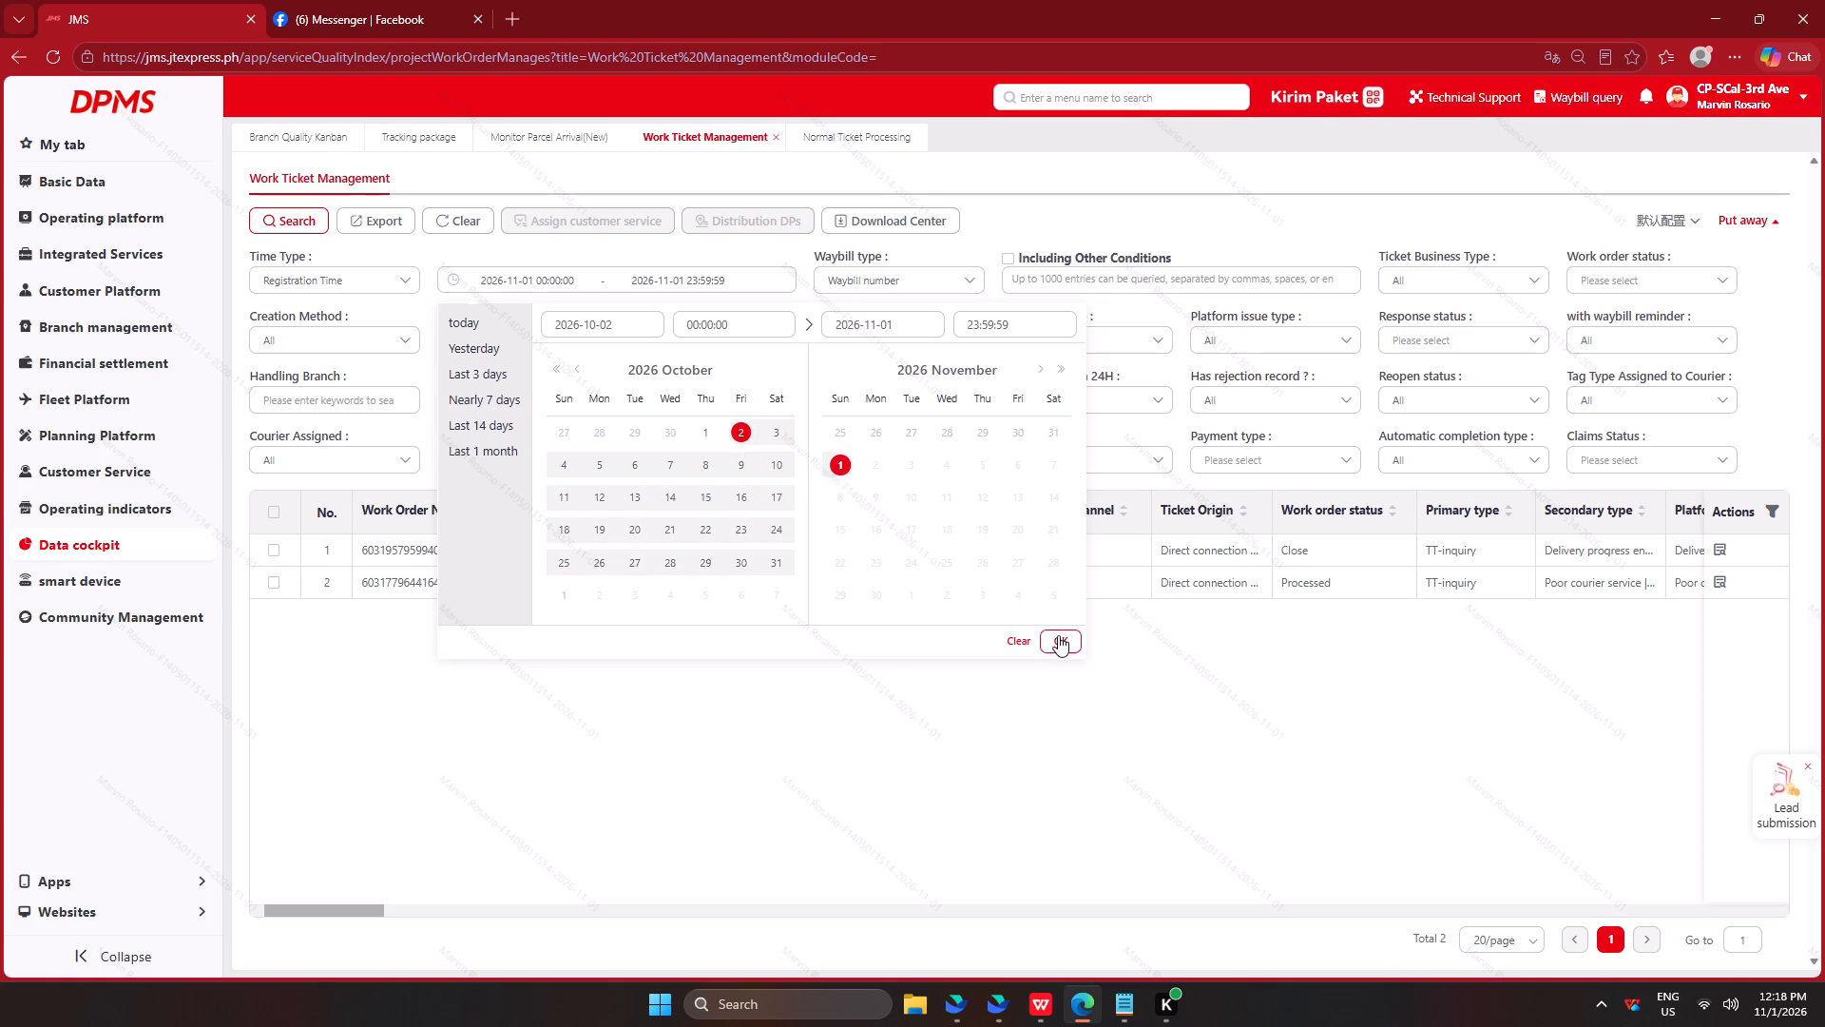
left_click(284, 227)
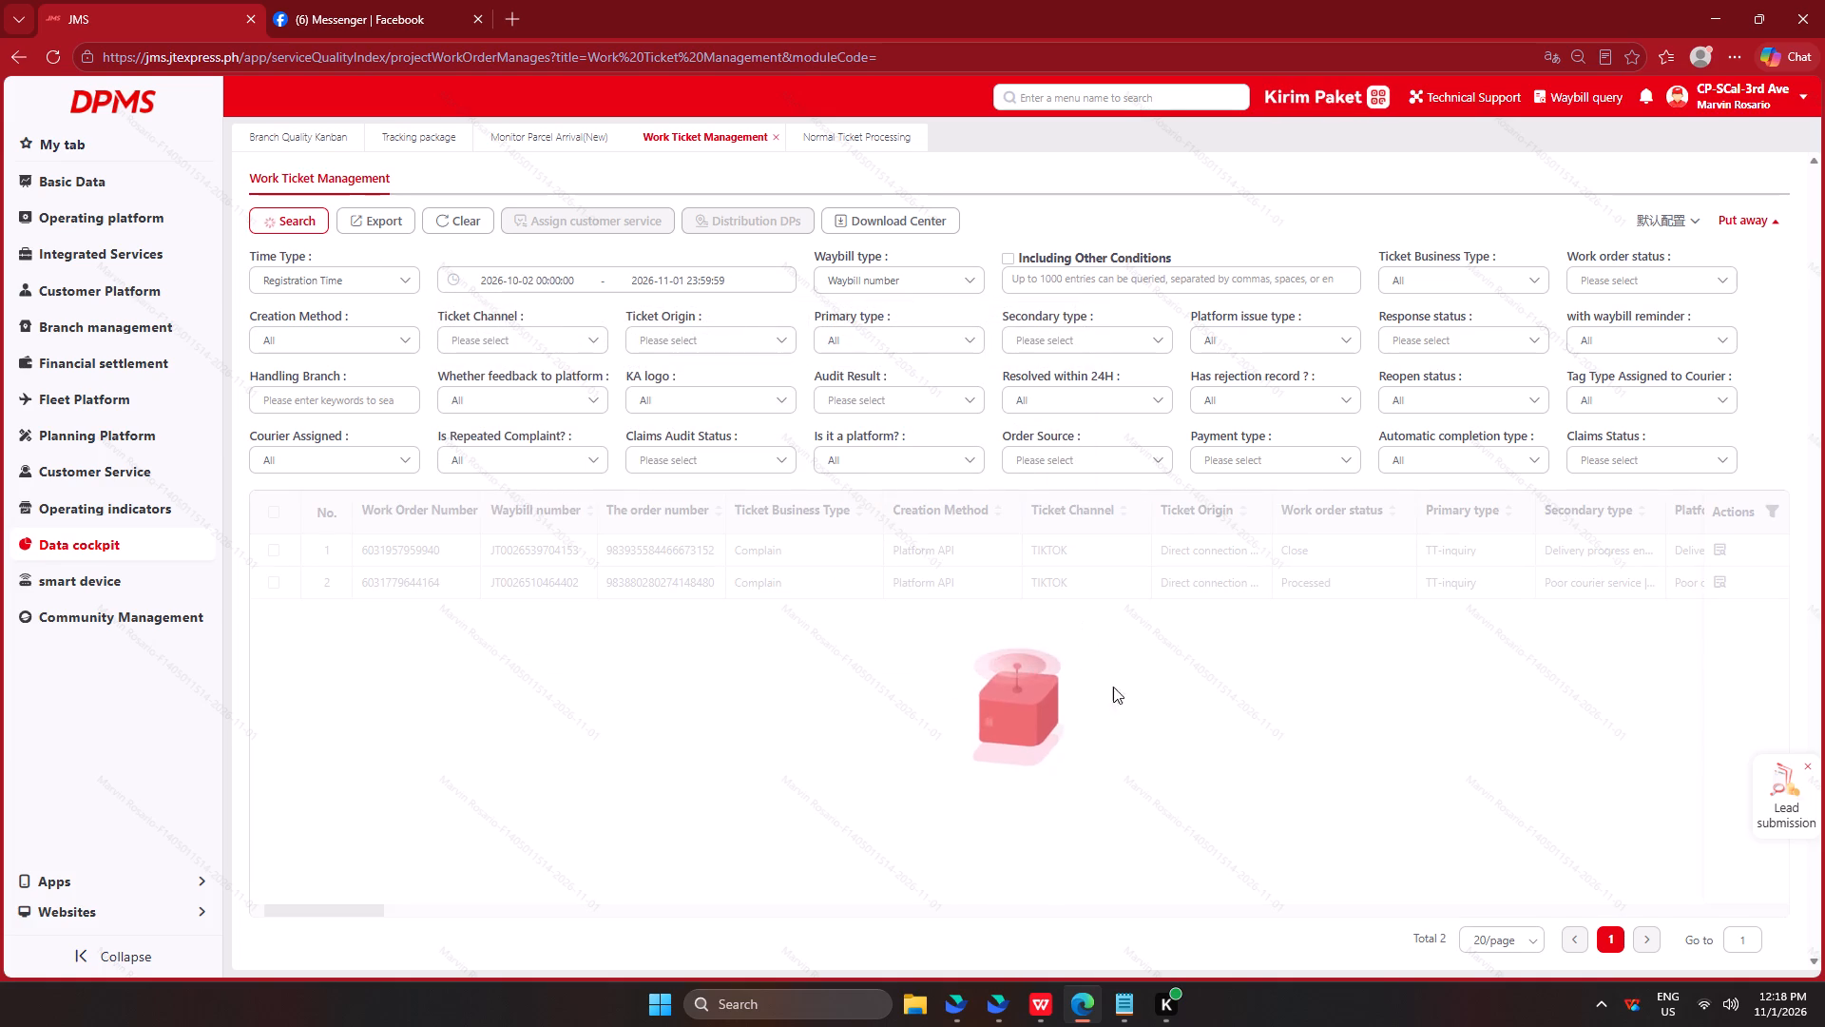
left_click(1654, 280)
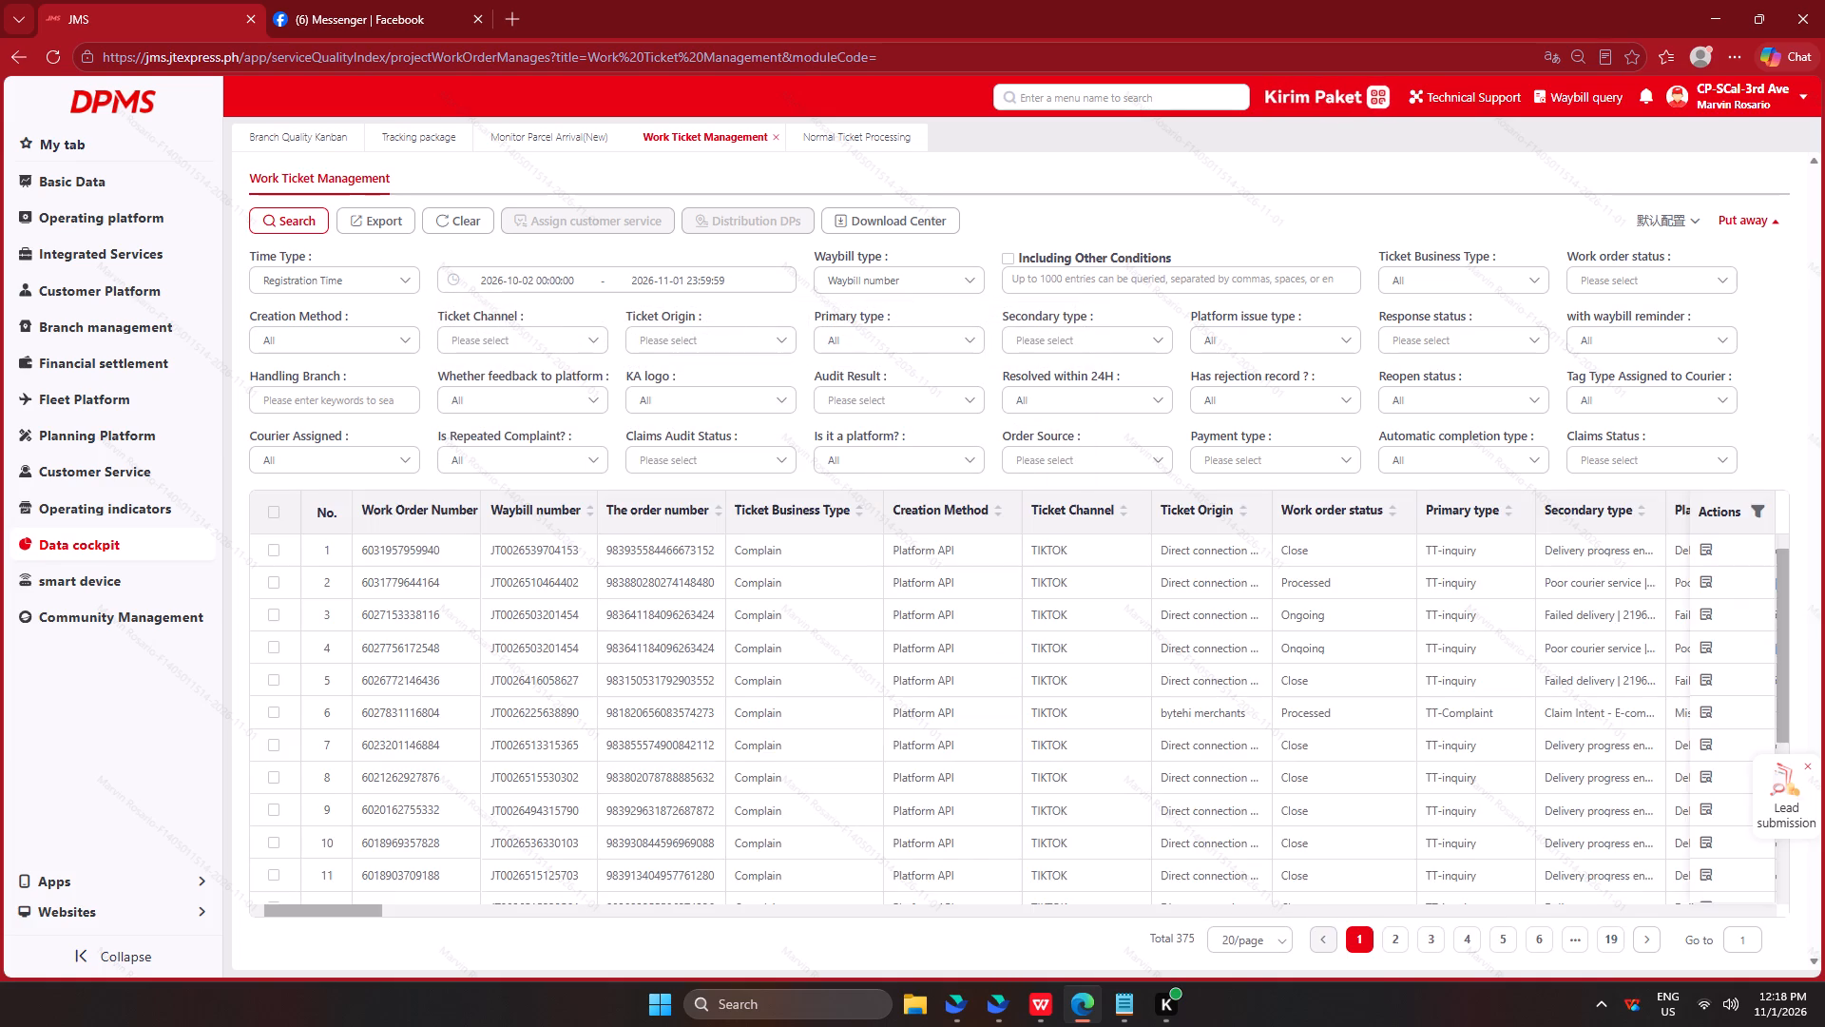
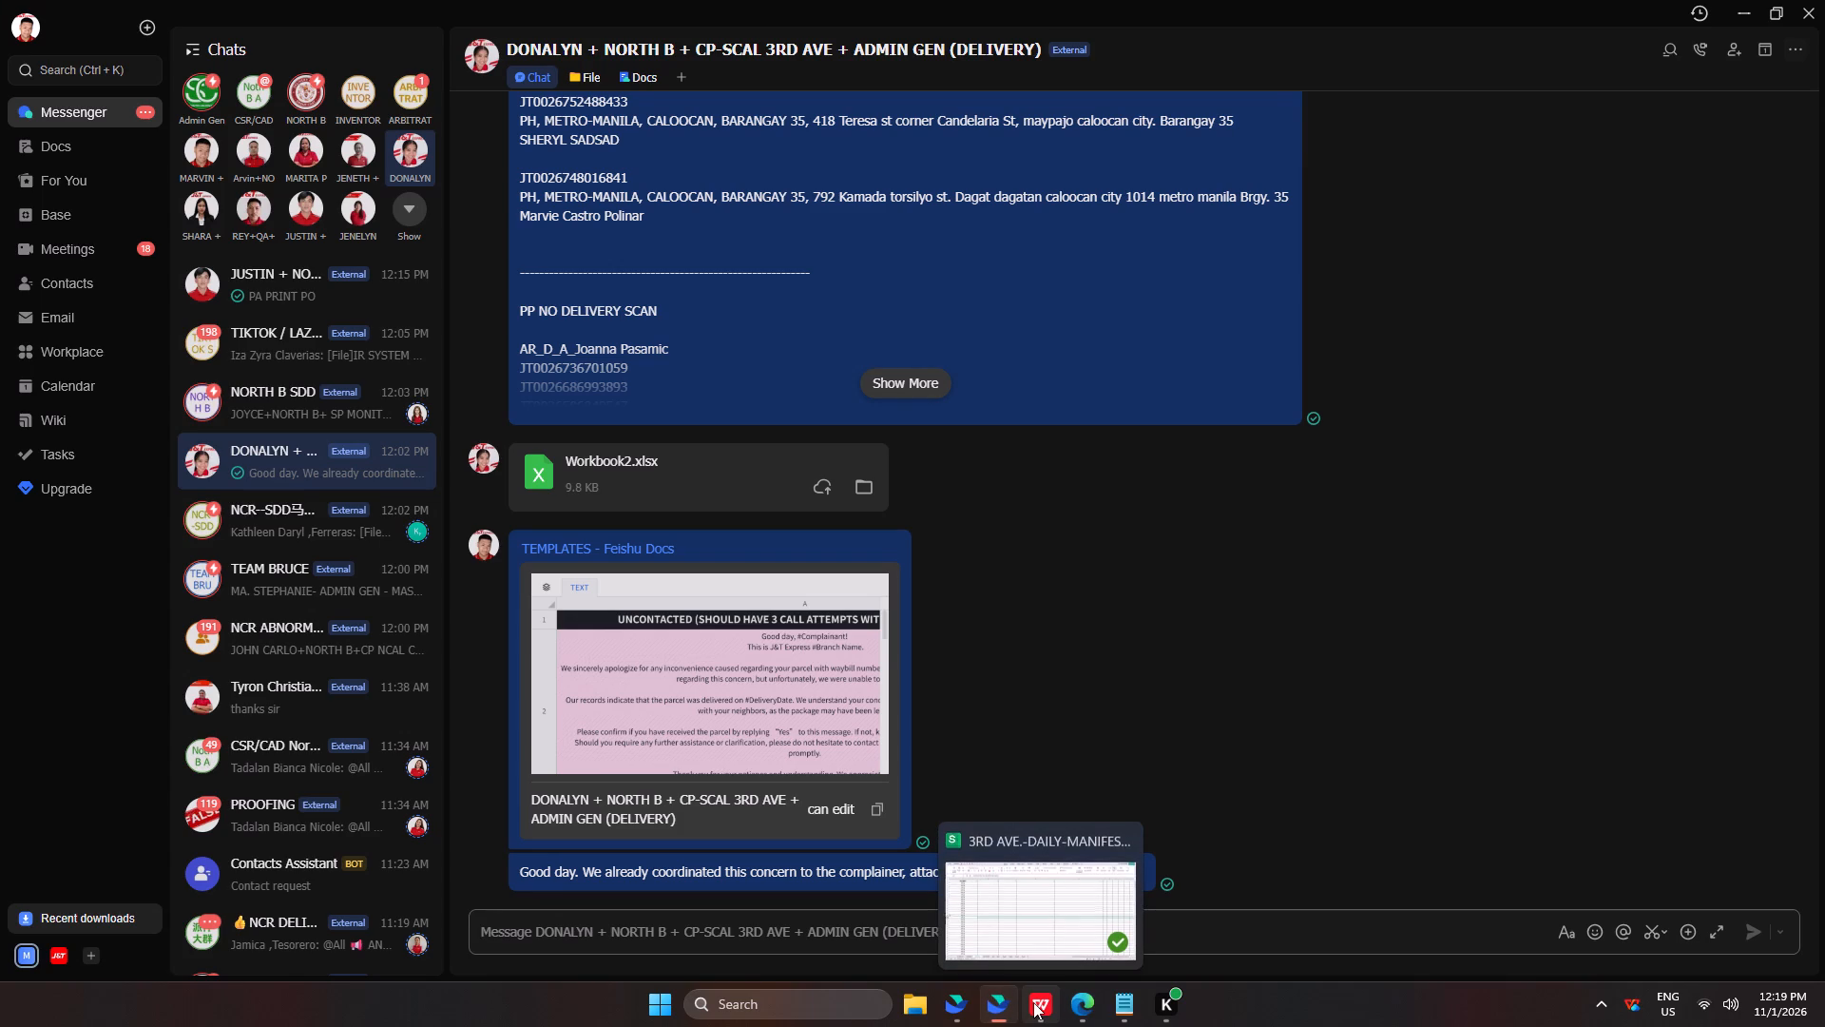
Switch from the delivery group chat to the Normal Ticket Processing page of JMS in the browser.
scroll(336, 512, "up", 2)
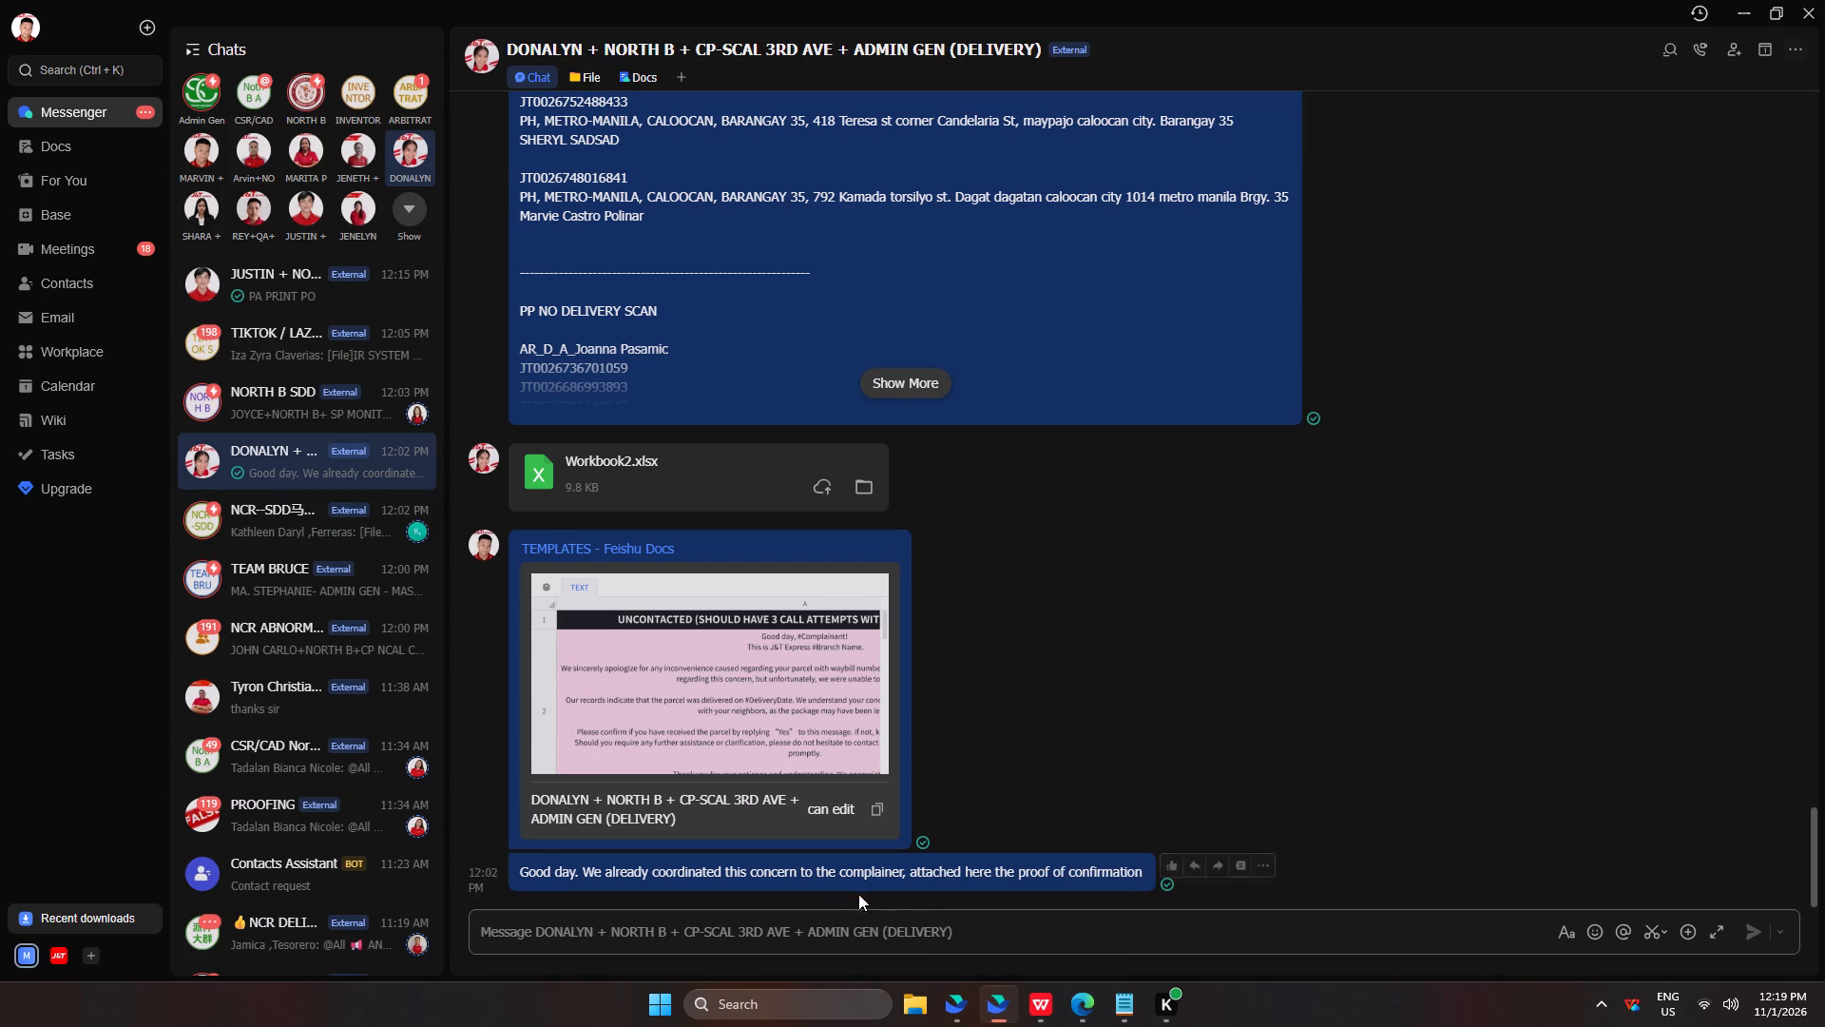
left_click(1073, 1011)
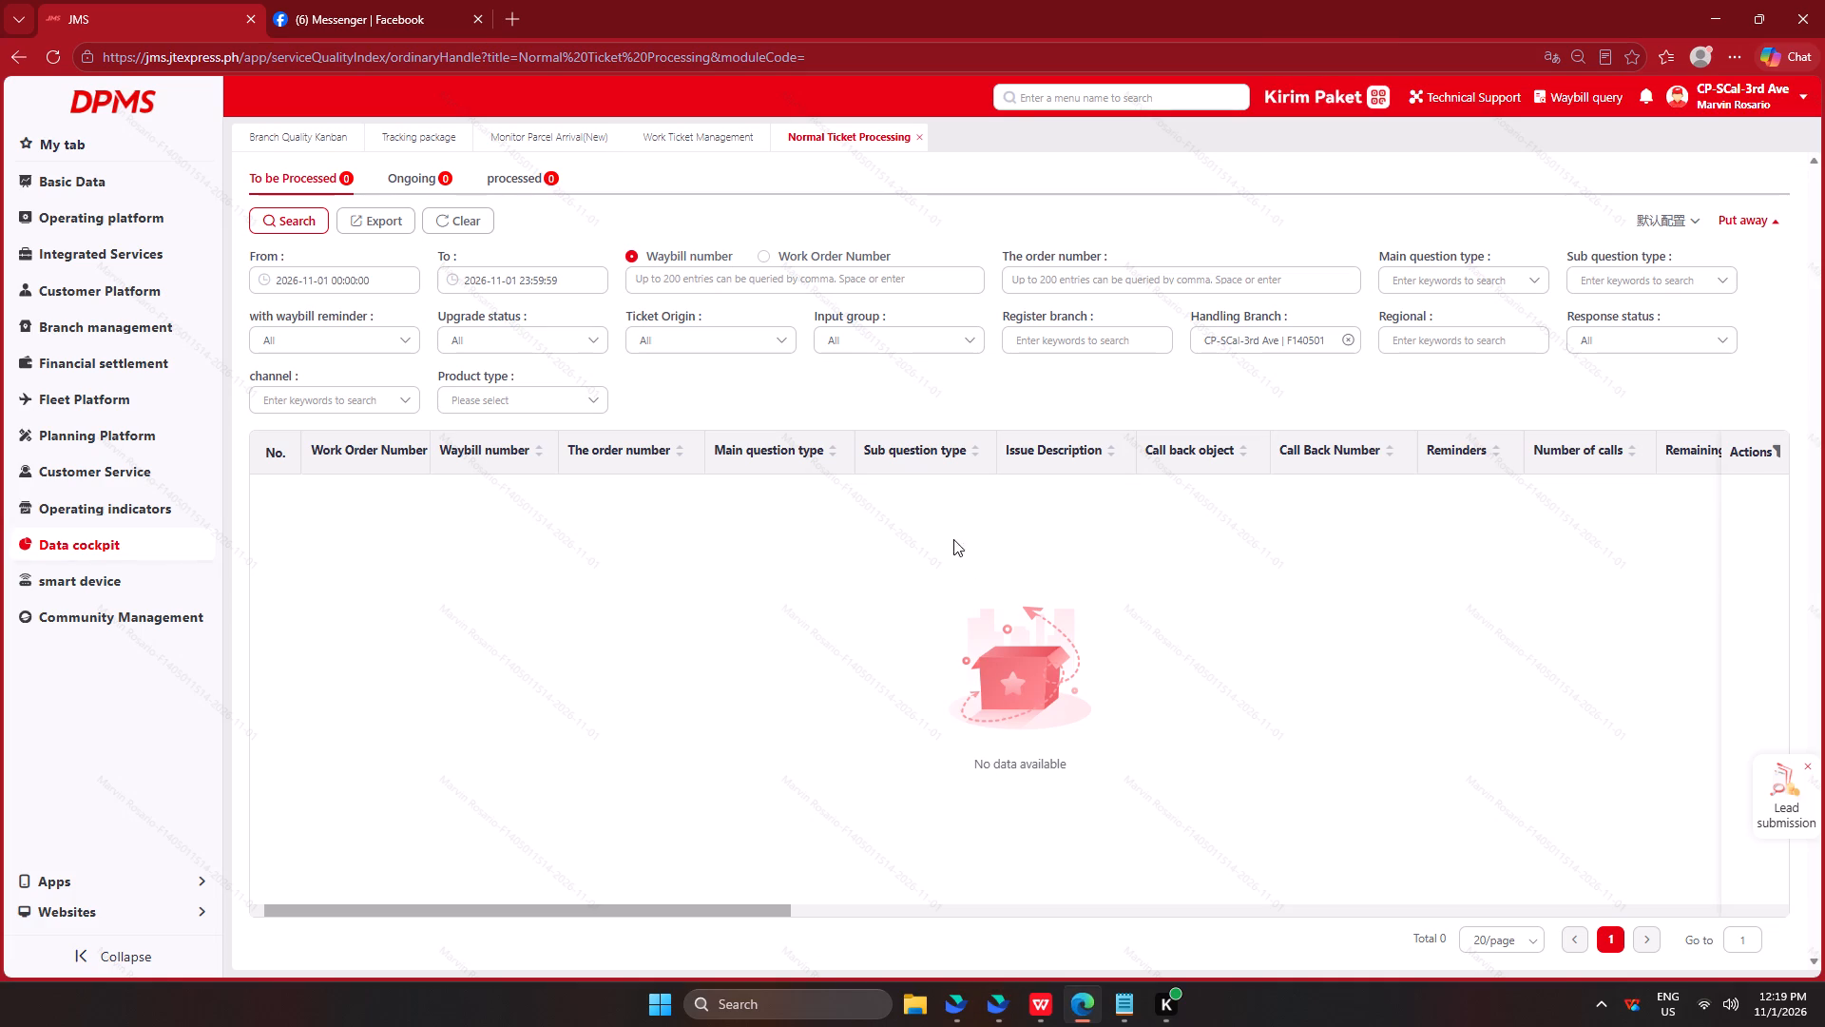